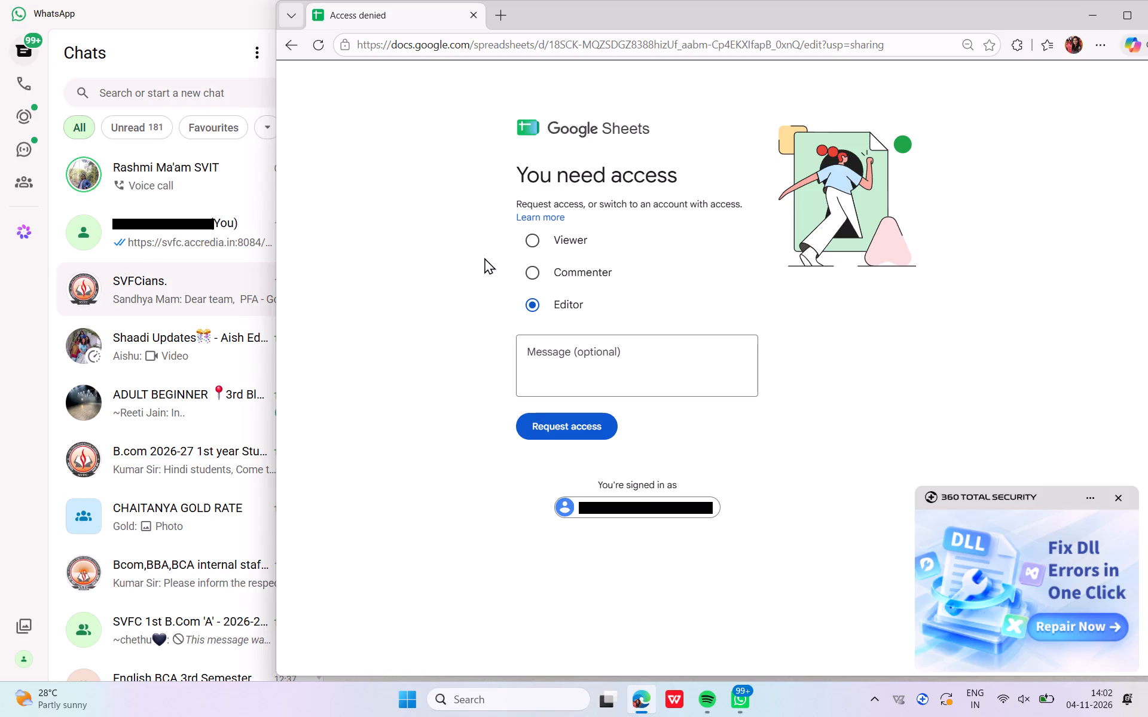
Request editor access to the restricted Google Sheets spreadsheet, leaving the optional message empty.
left_click(550, 425)
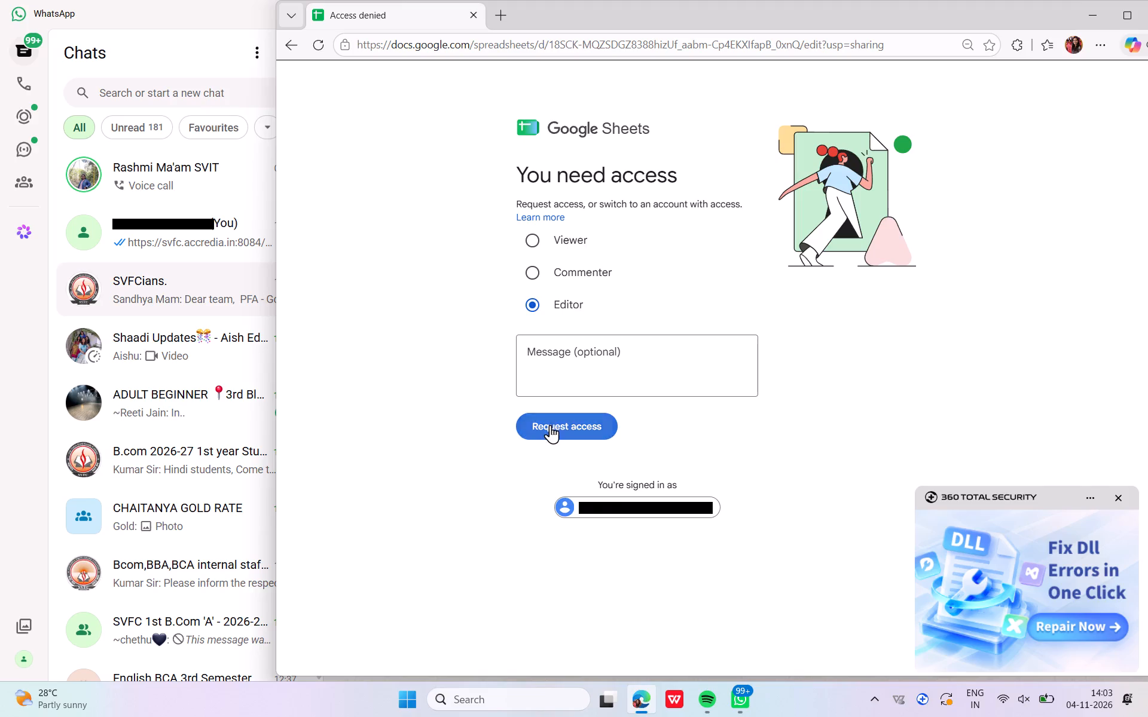
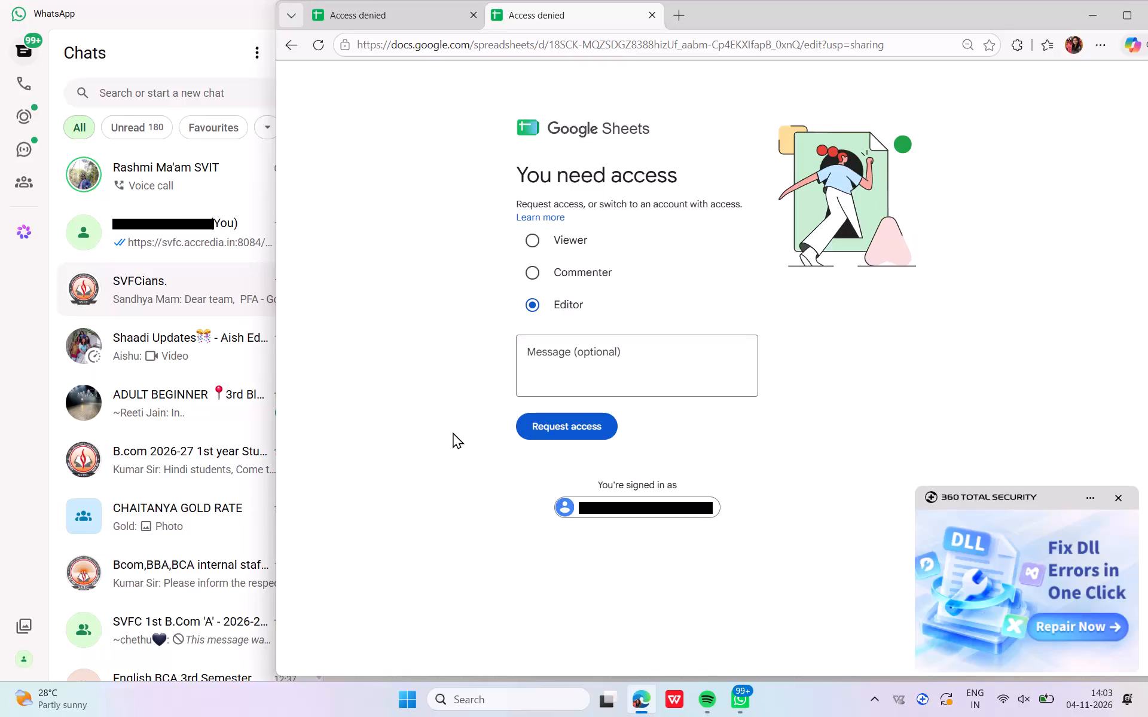
Open the Google account chooser from the access page to switch the account used for the restricted spreadsheet.
left_click(607, 505)
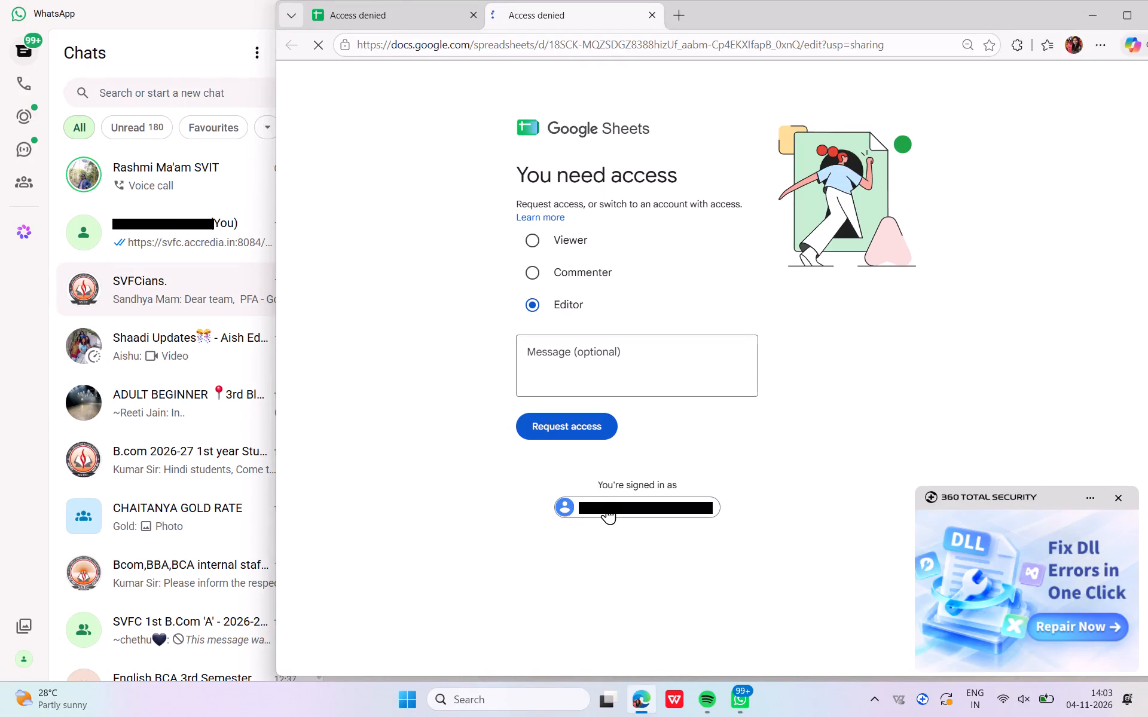
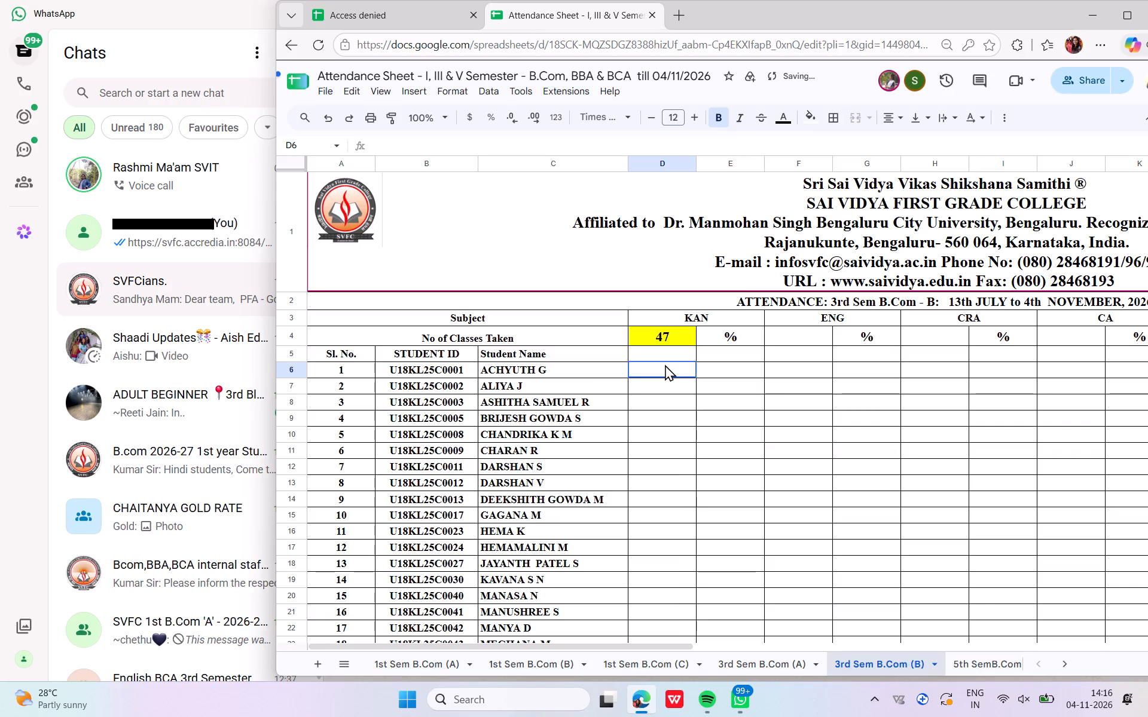
Enter 16 as the KAN attendance for the student at serial number 1 in the 3rd Sem B.Com (B) sheet.
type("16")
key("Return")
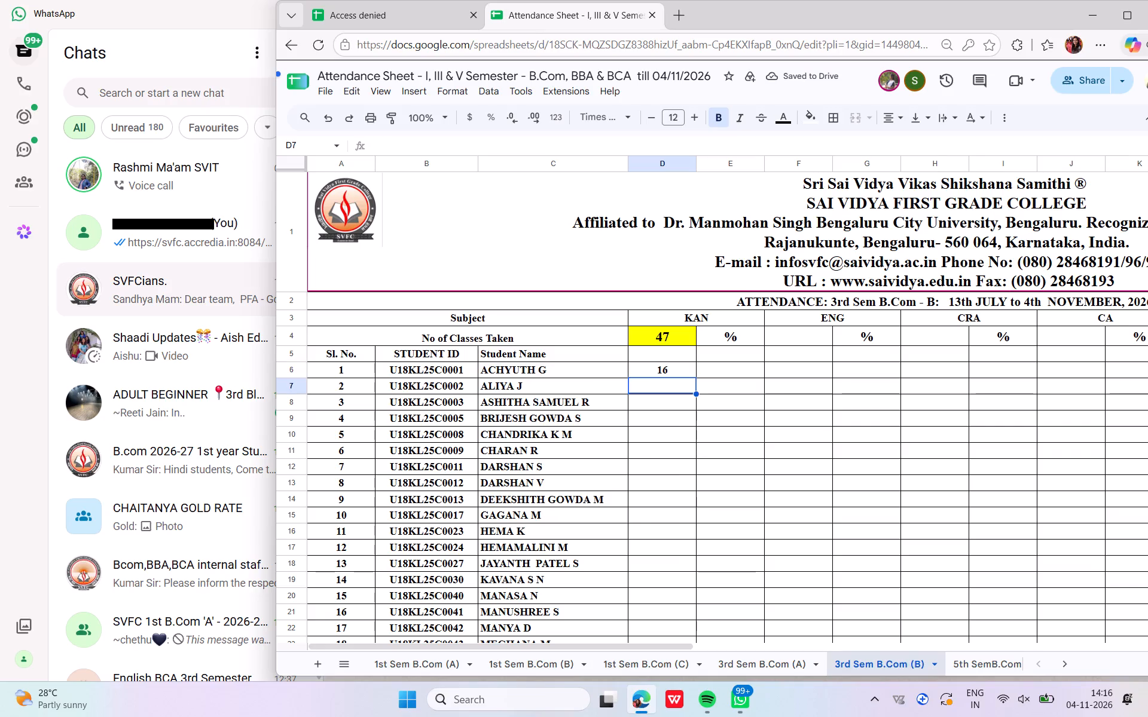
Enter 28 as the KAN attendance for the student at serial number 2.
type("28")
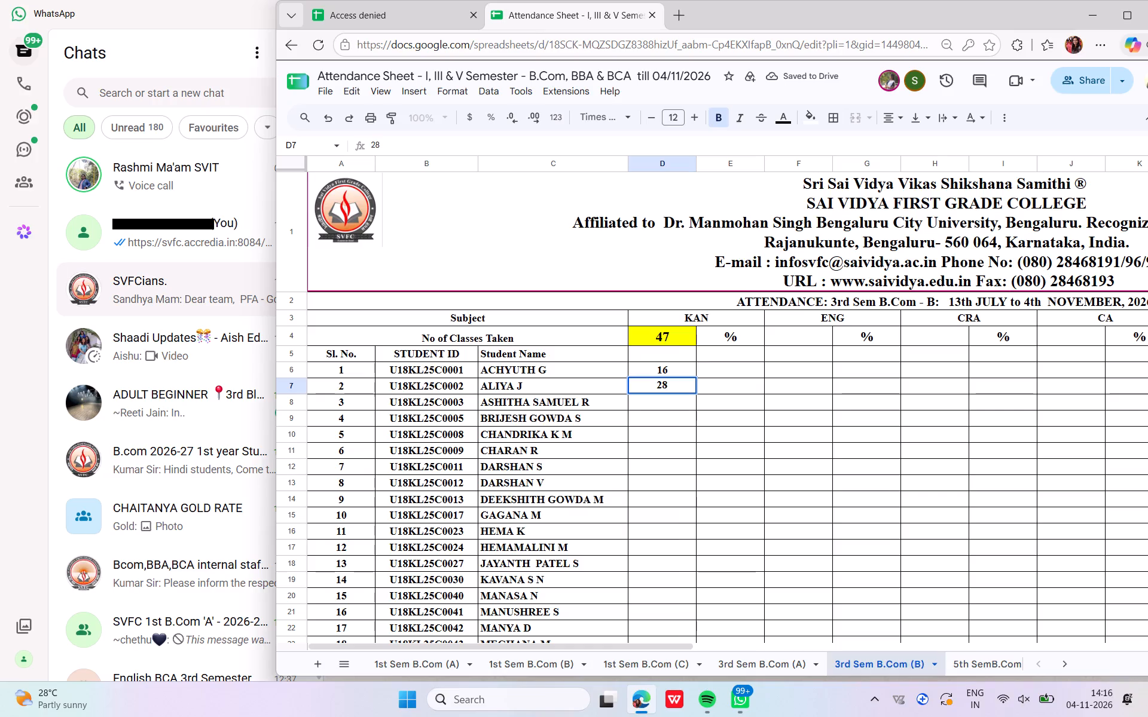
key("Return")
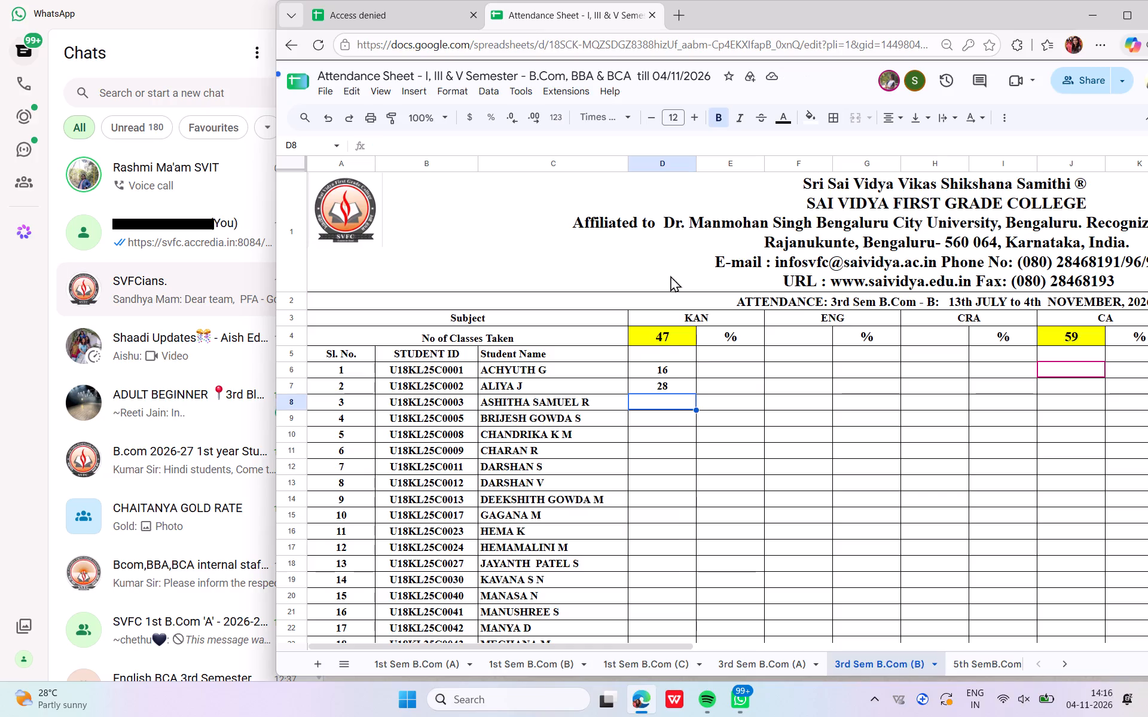
Replace the KAN attendance for serial number 2 with 33.
left_click(674, 390)
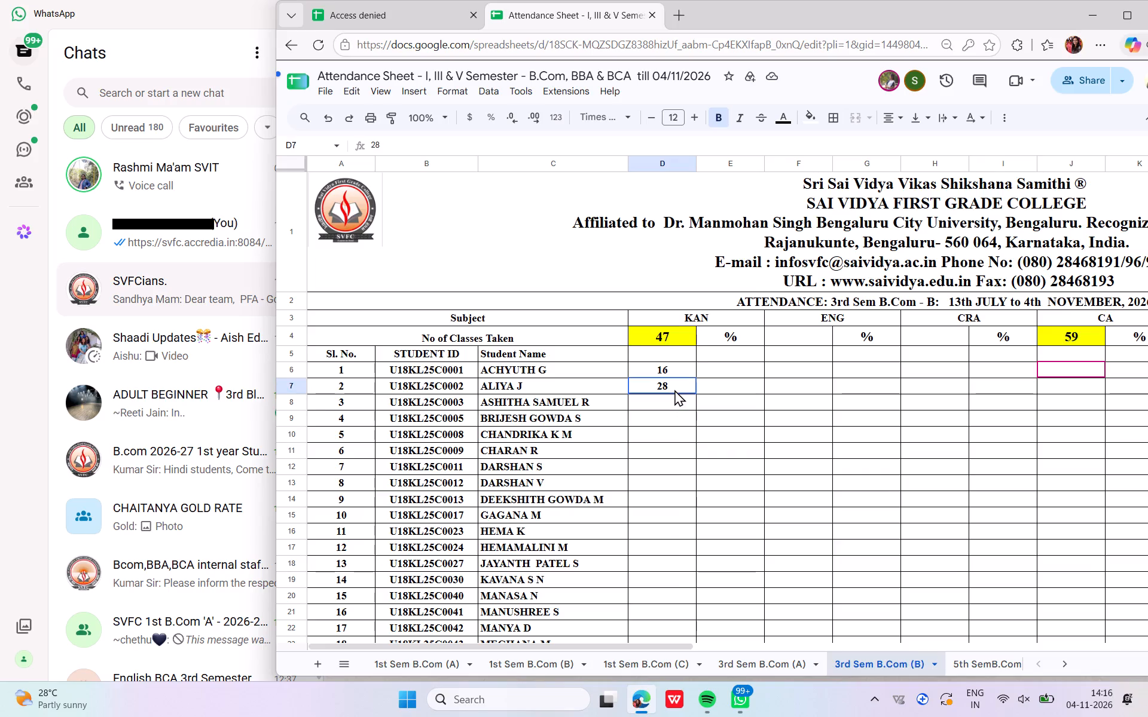
key("BackSpace")
type("33")
key("Return")
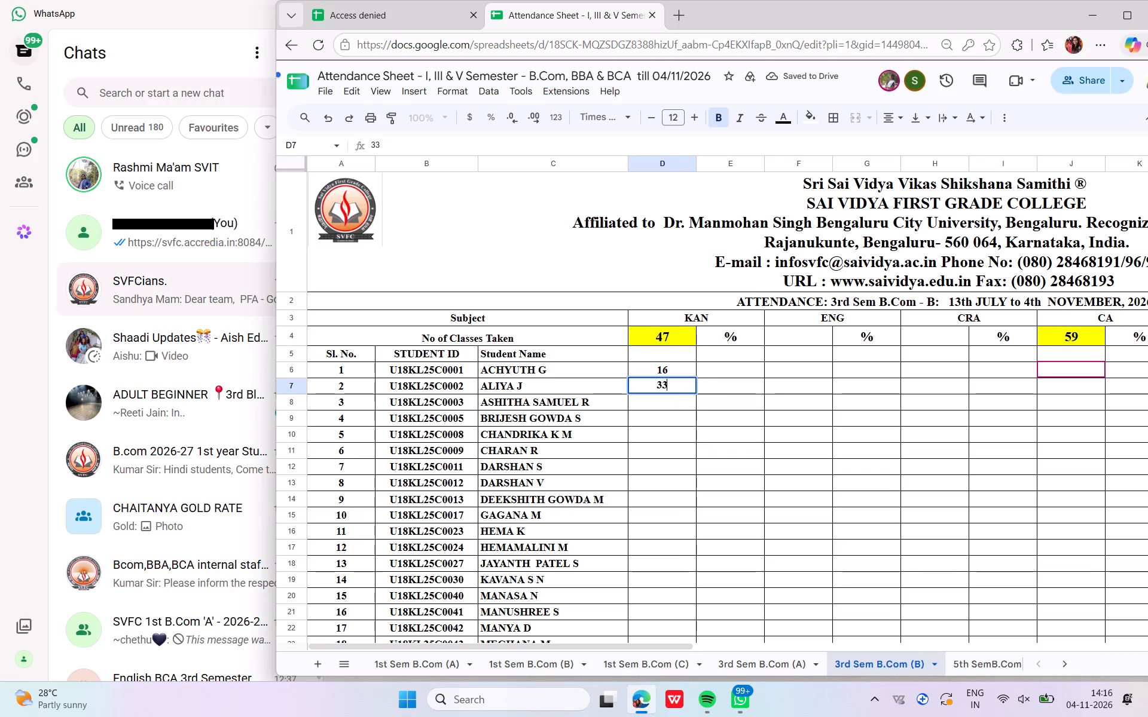
Enter the KAN attendance for serial numbers 3 to 6 as 33, 22, 31 and 27.
type("33")
key("Return")
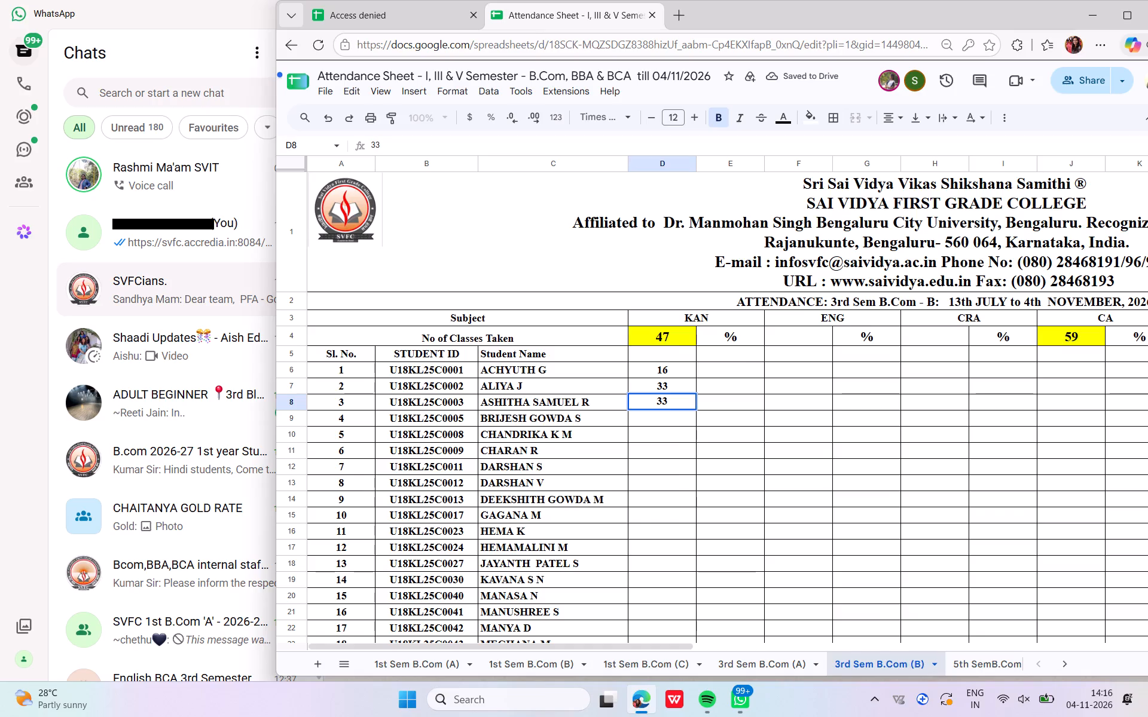
type("22")
key("Return")
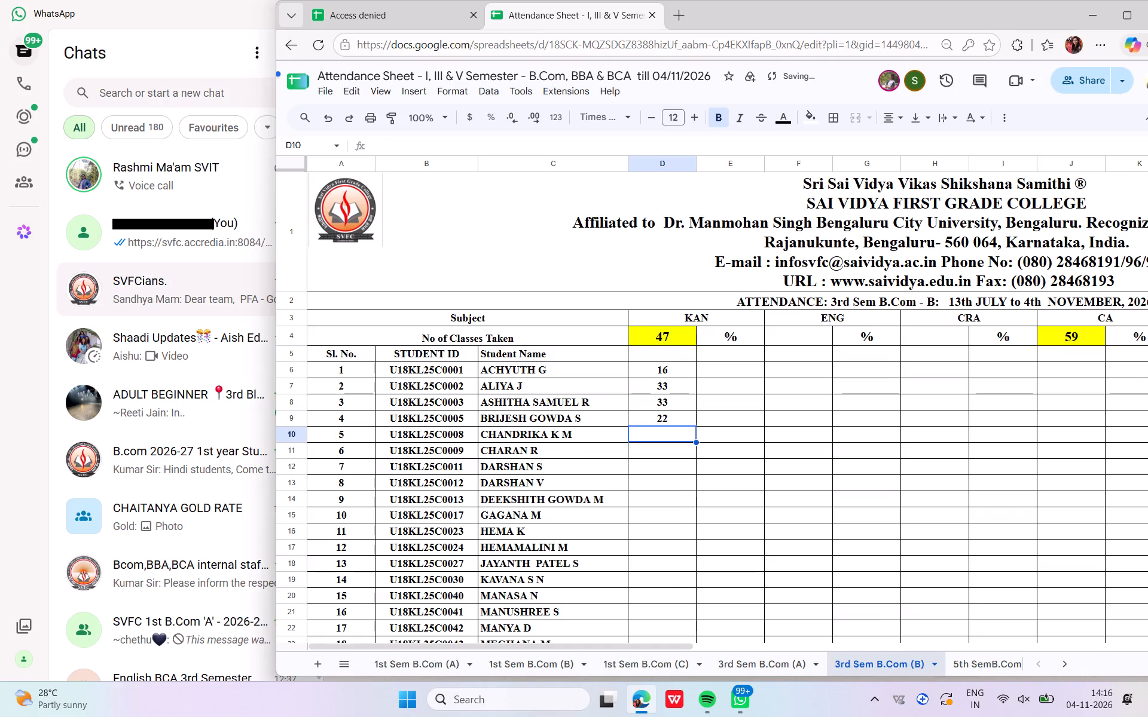
type("31")
key("Return")
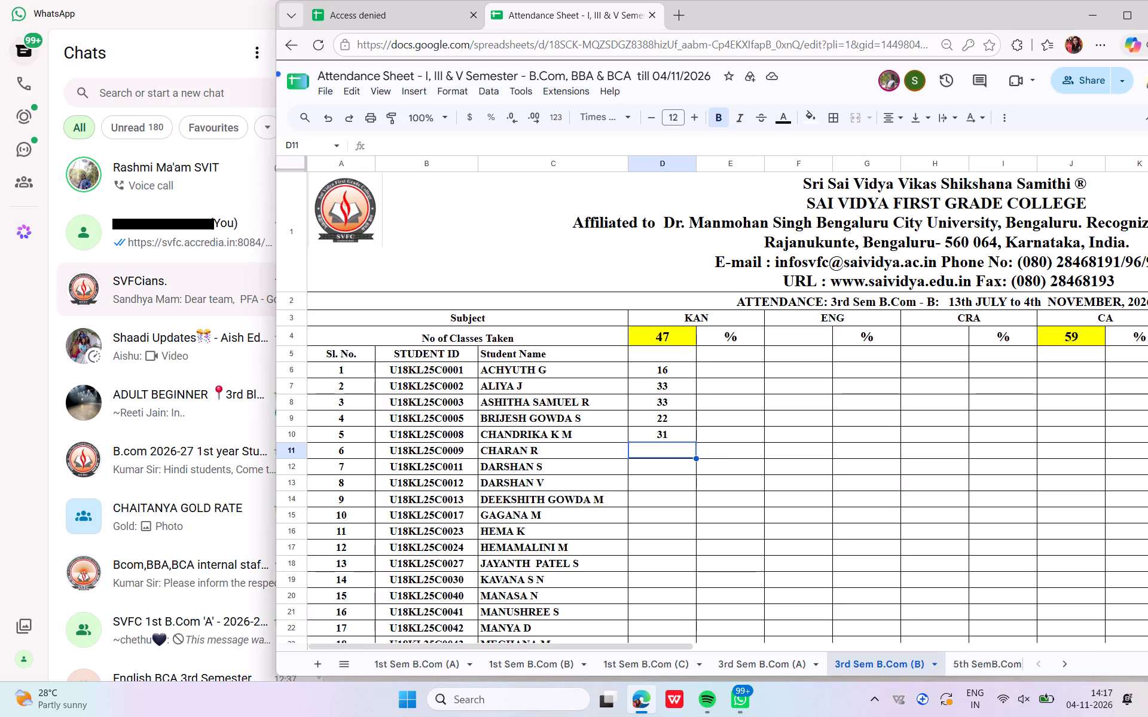
type("27")
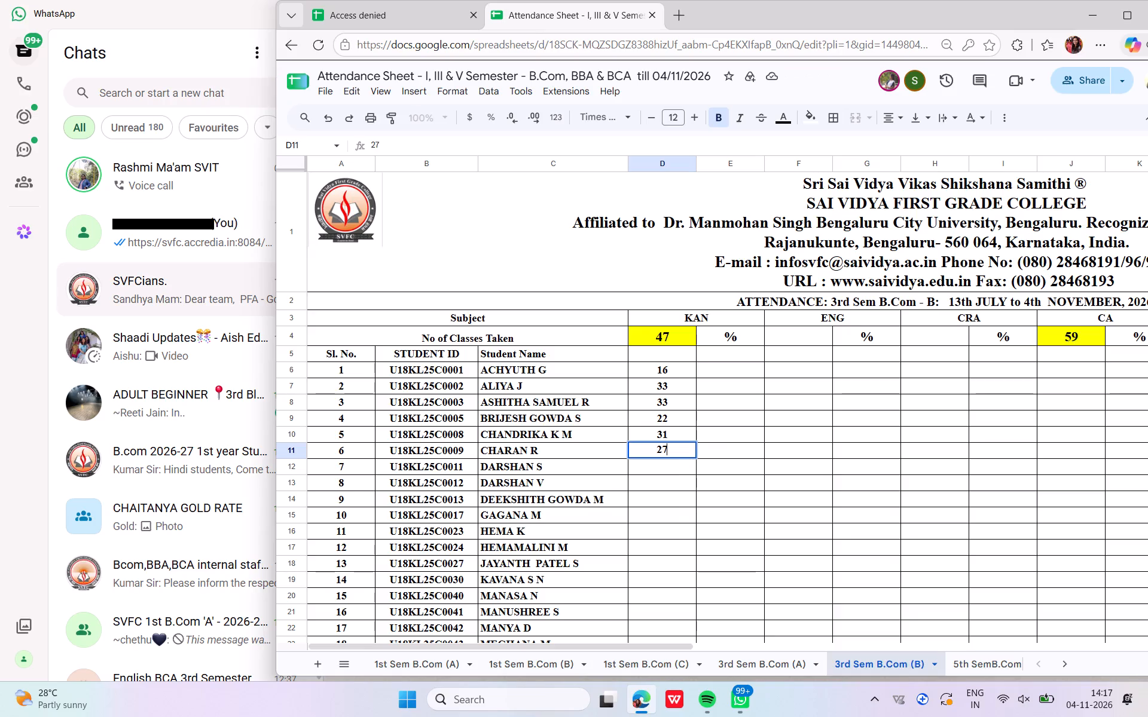
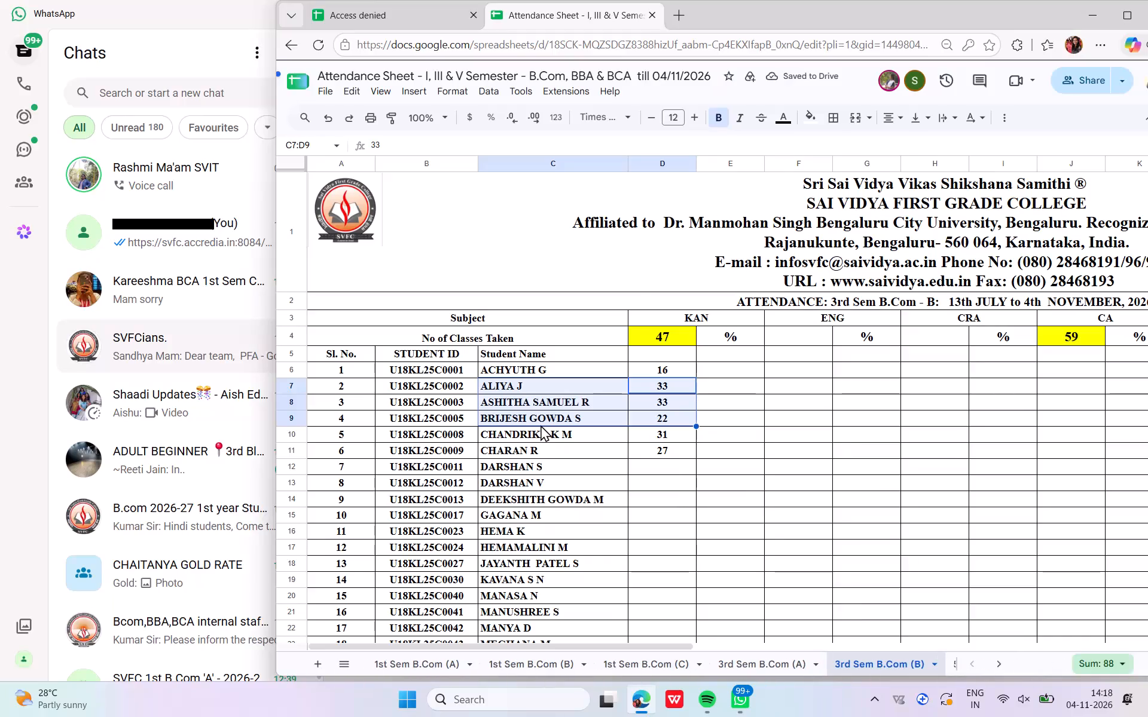
Enter the KAN attendance for serial numbers 7 to 10 as 33, 22, 20 and 20.
key("Down")
key("Down")
key("Down")
key("Down")
key("Down")
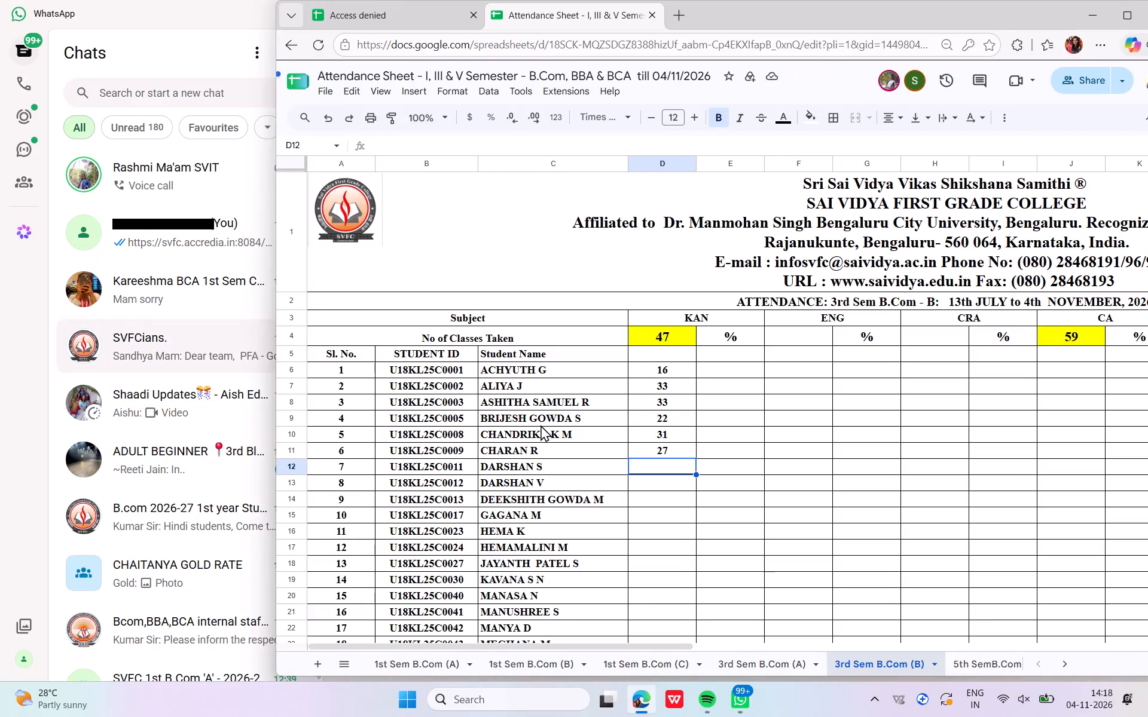
type("33")
key("Return")
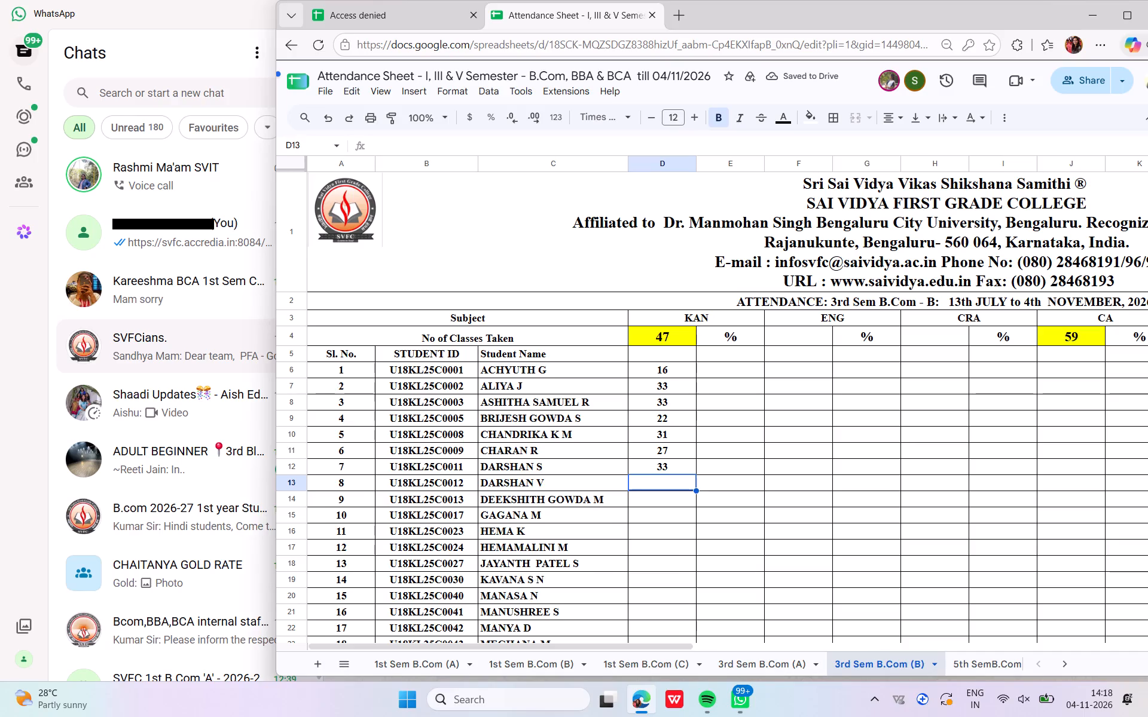
type("22")
key("Return")
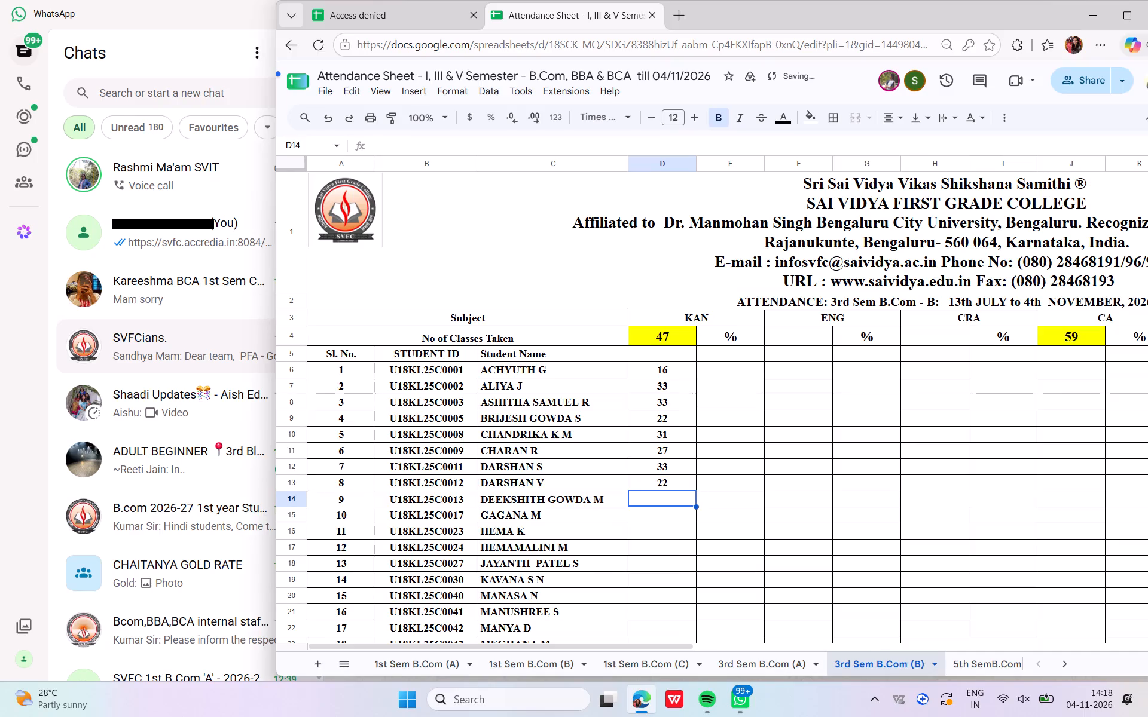
type("20")
key("Return")
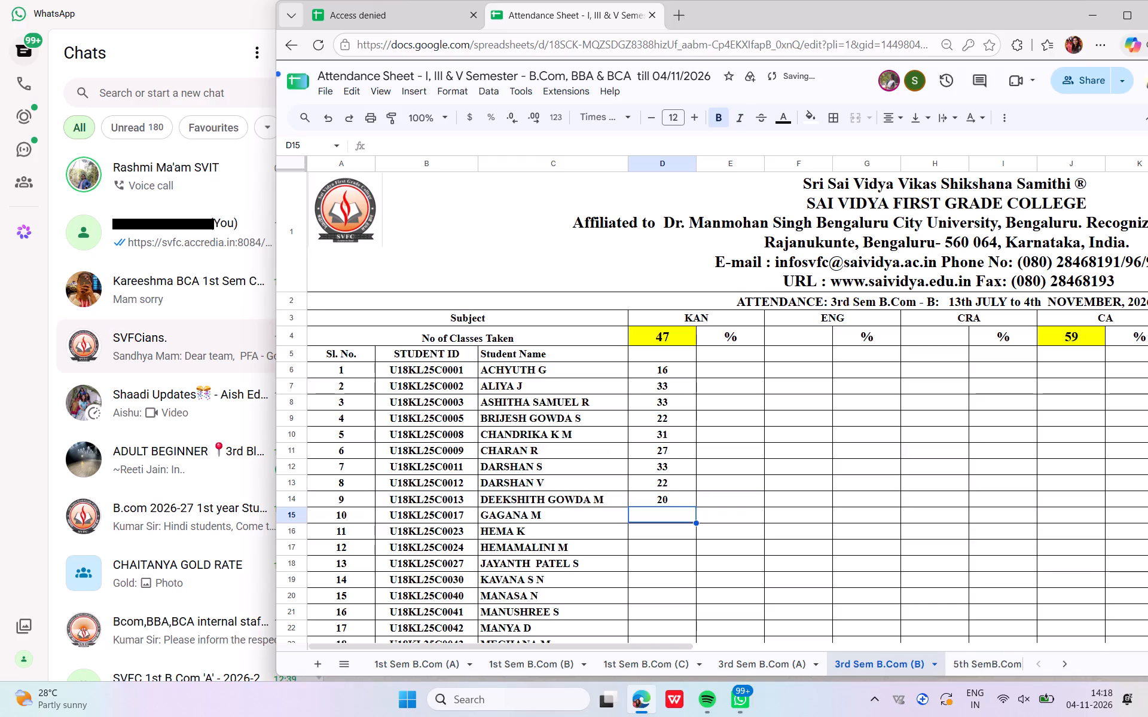
type("20")
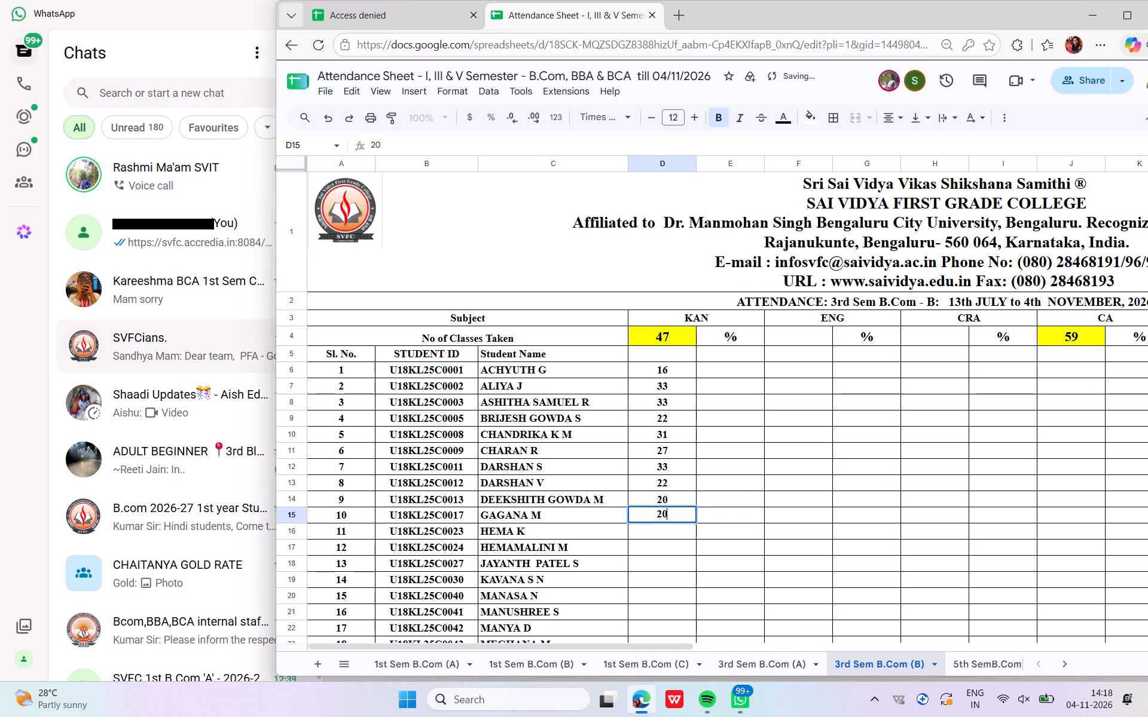
key("Return")
Enter the KAN attendance for serial numbers 11 to 14 as 31, 25, 23 and 24.
type("31")
key("Return")
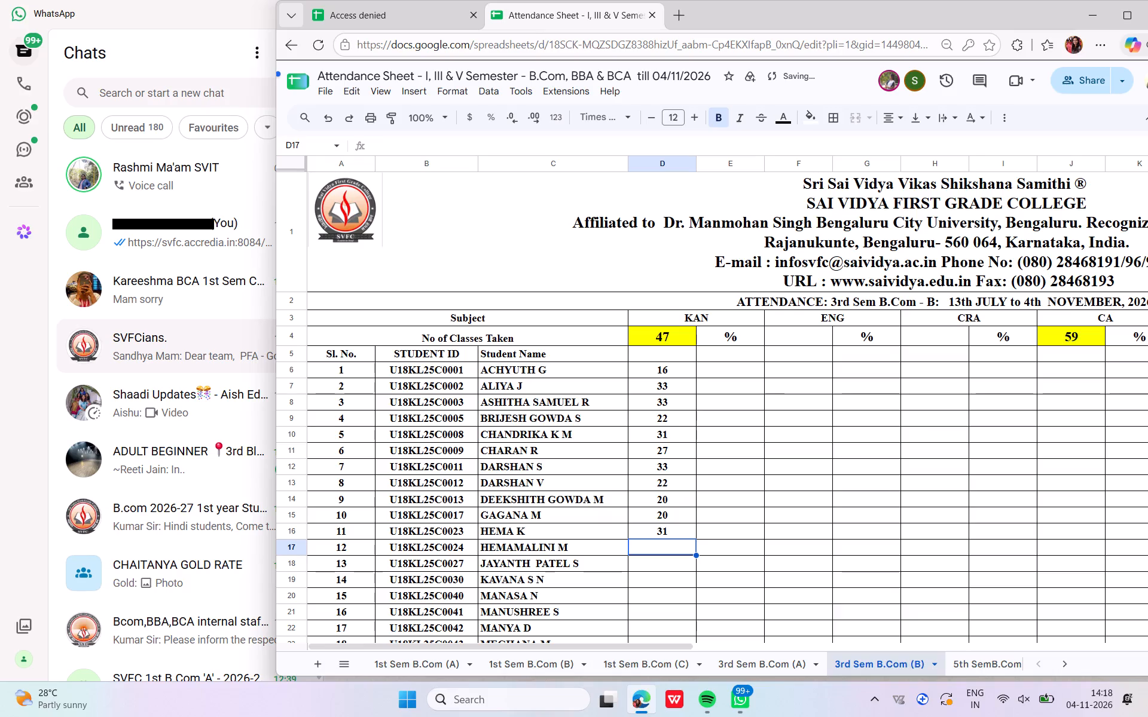
type("25")
key("Return")
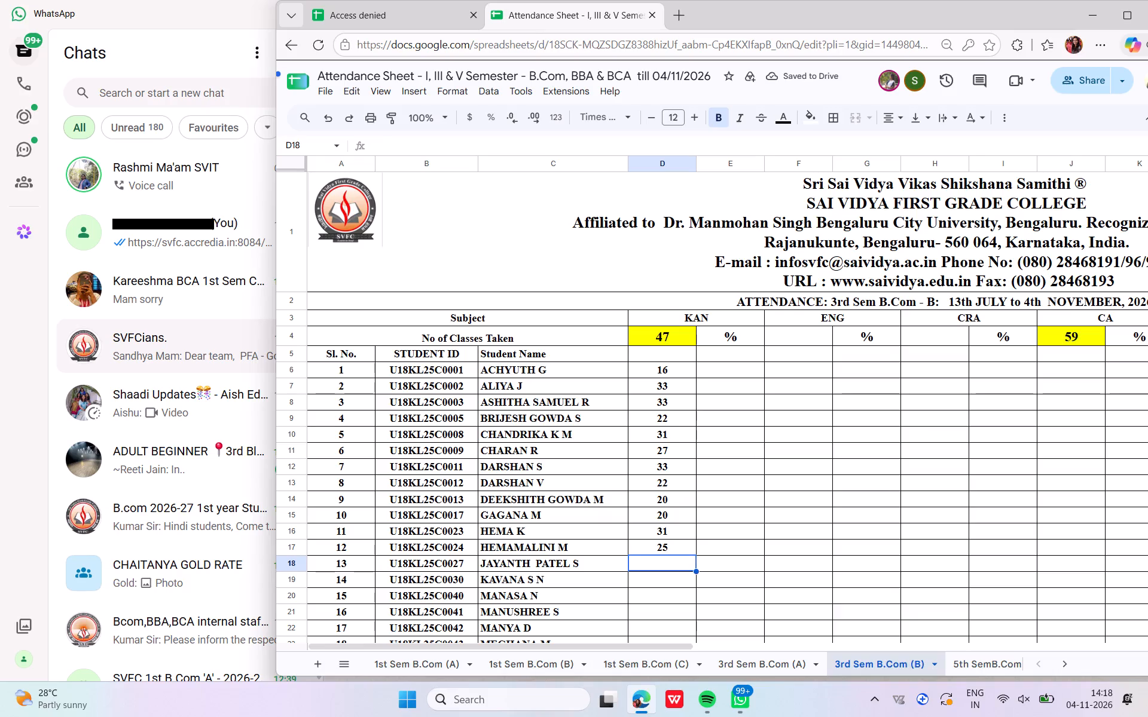
type("23")
key("Return")
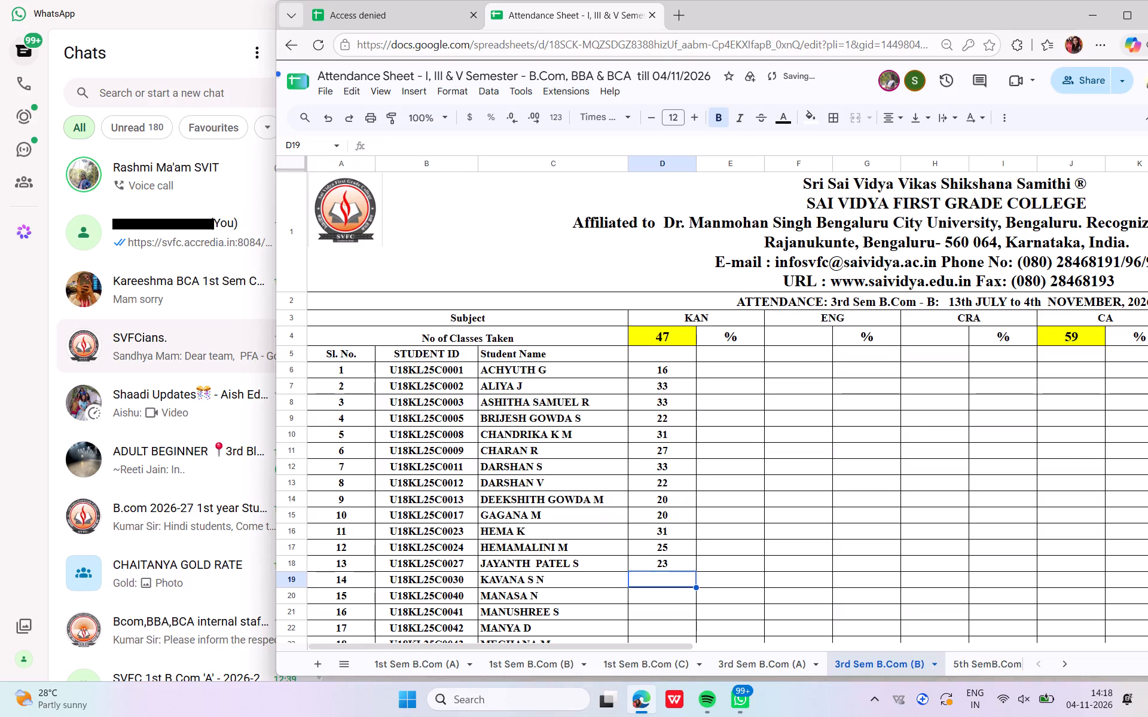
type("24")
key("Return")
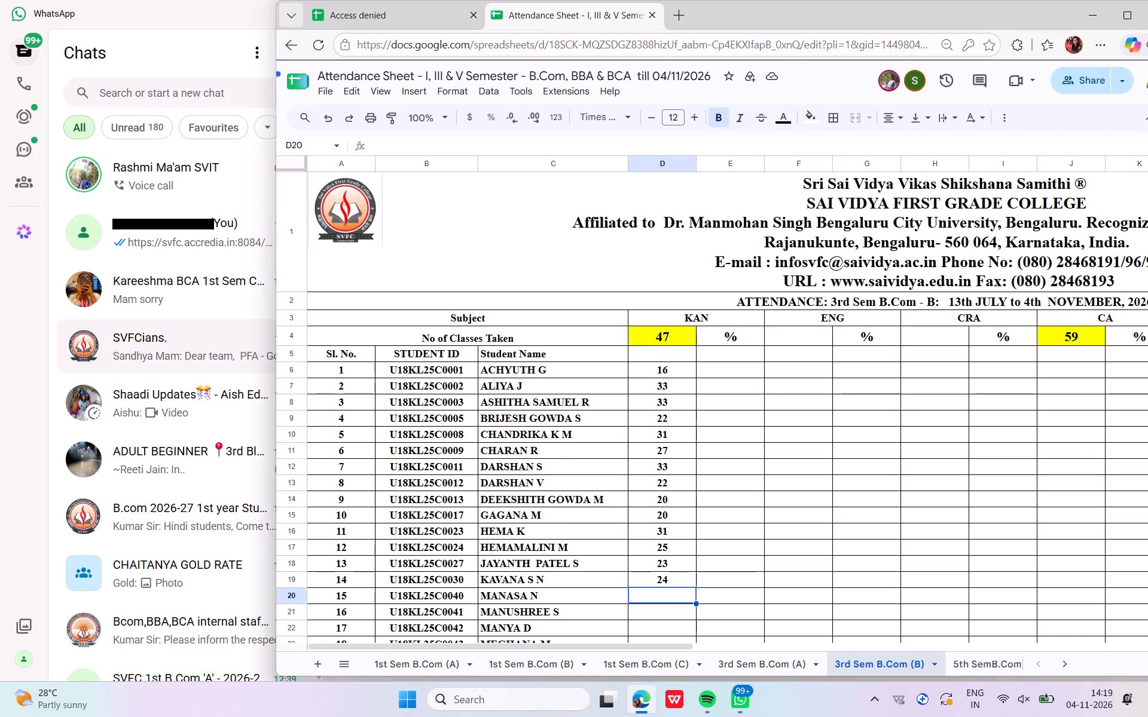
Enter the KAN attendance for serial numbers 15 to 19 as 23, 26, 37, 25 and 24.
type("23")
key("Return")
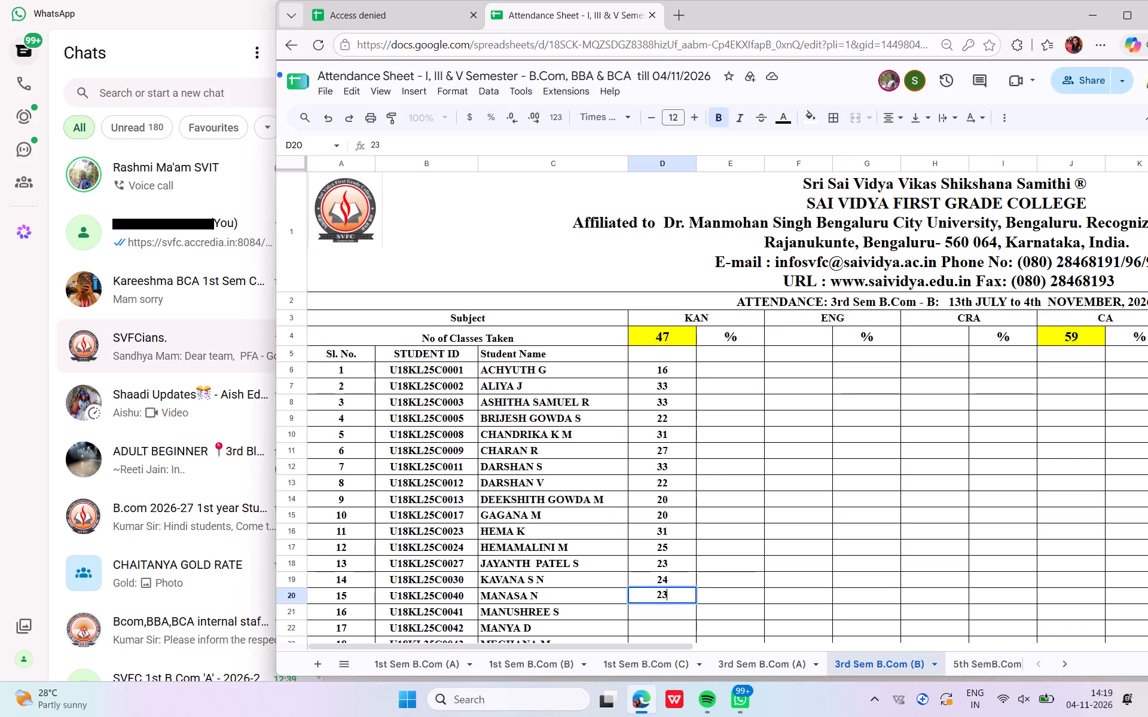
type("26")
key("Return")
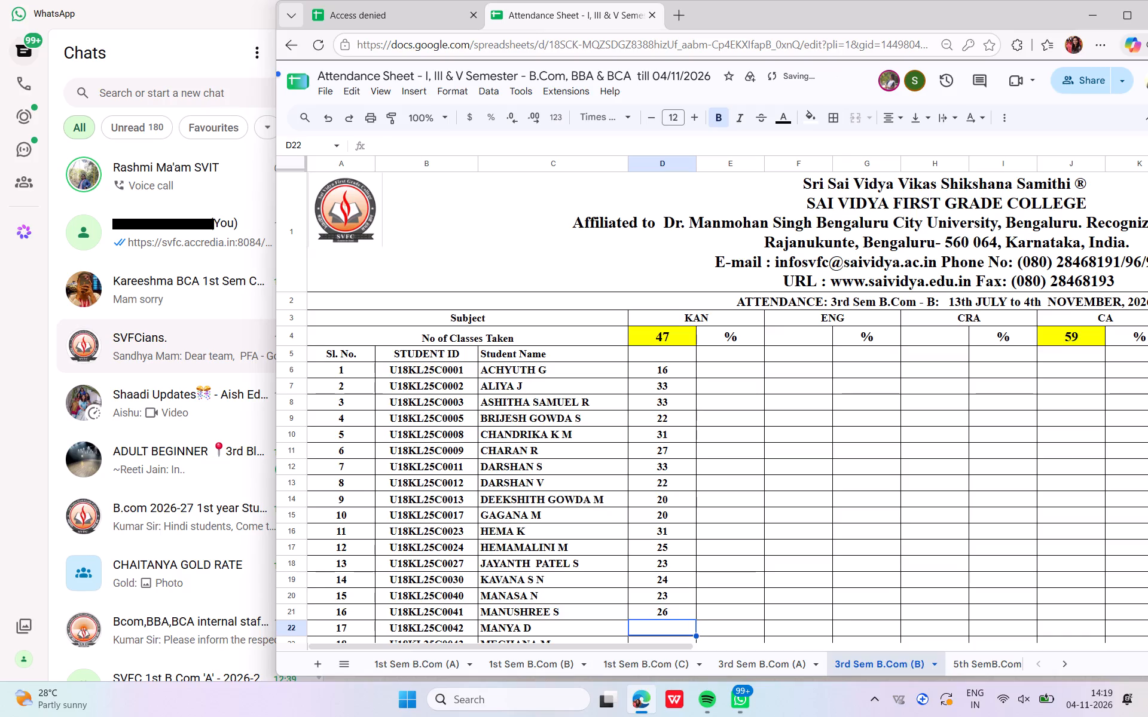
key("3")
key("7")
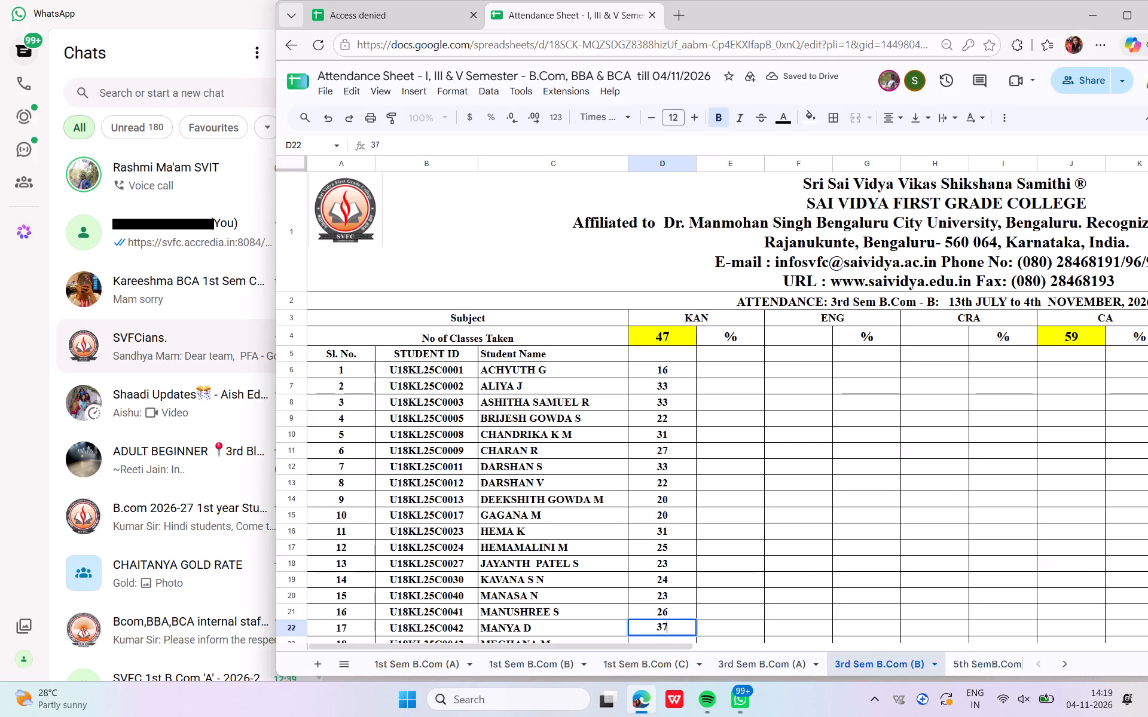
key("Return")
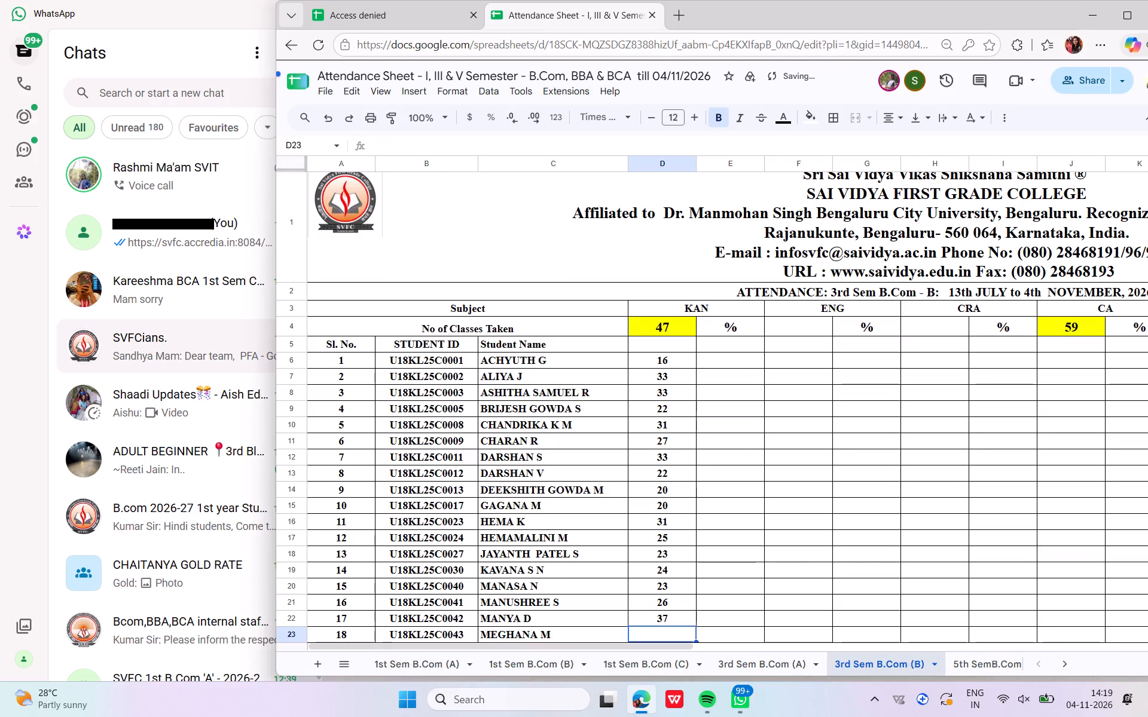
type("25")
key("Return")
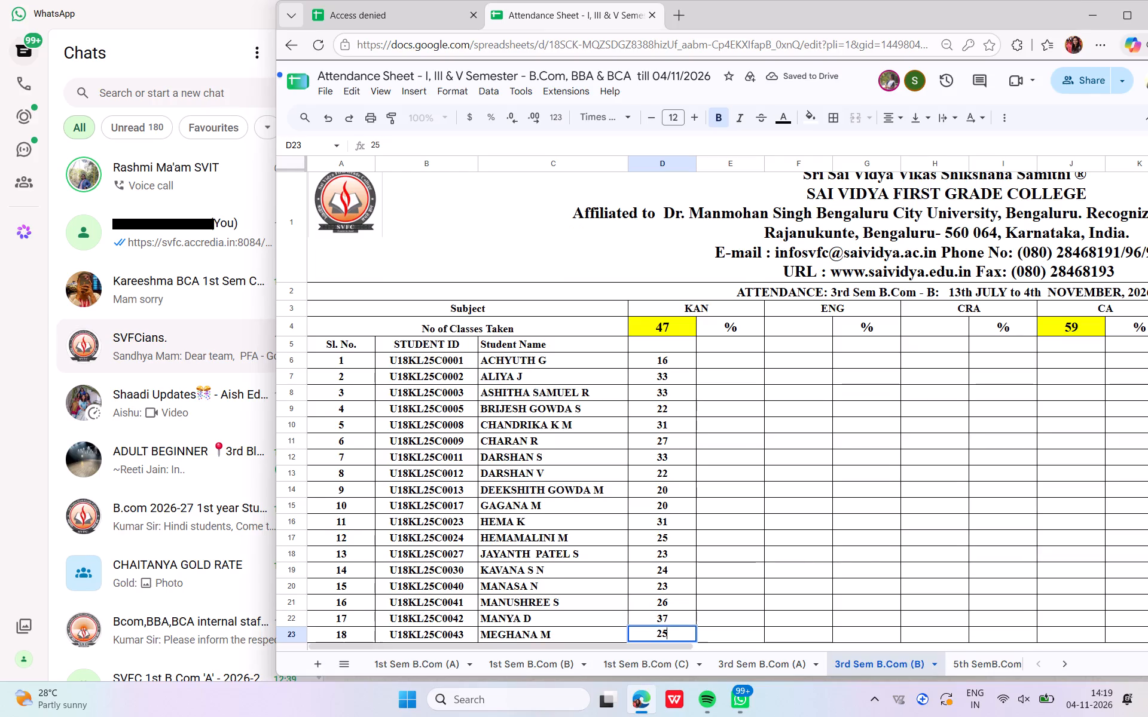
type("24")
key("Return")
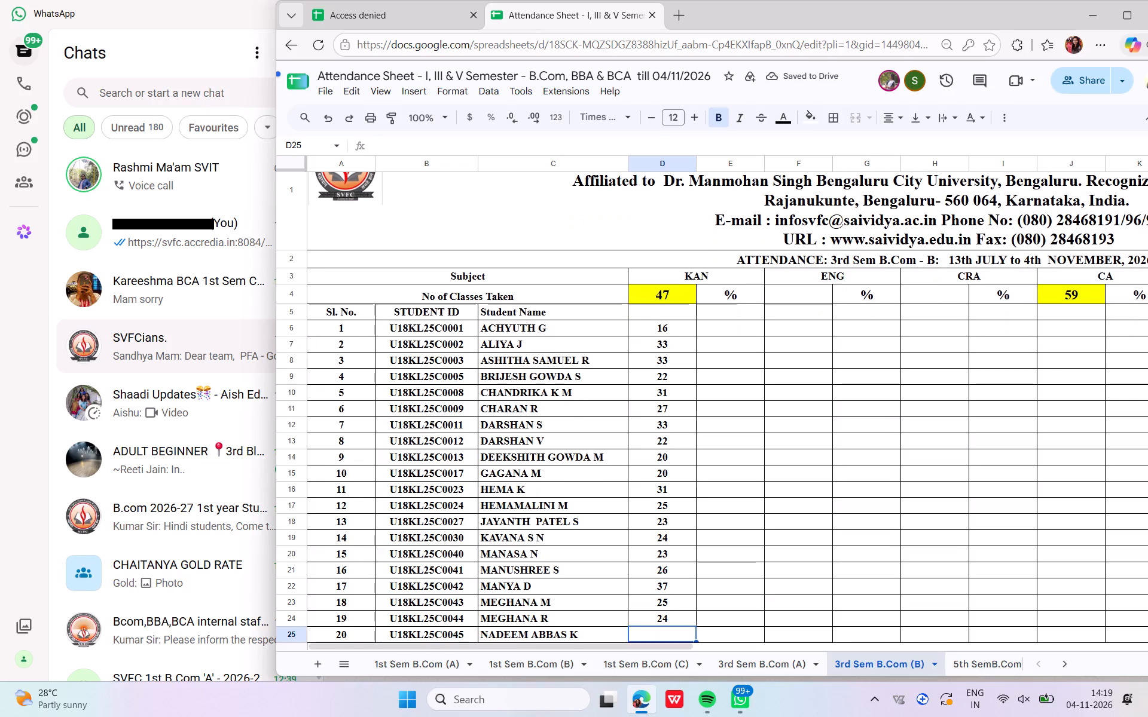
Enter the KAN attendance for serial numbers 20 to 22 as 18, 15 and 15.
key("1")
key("8")
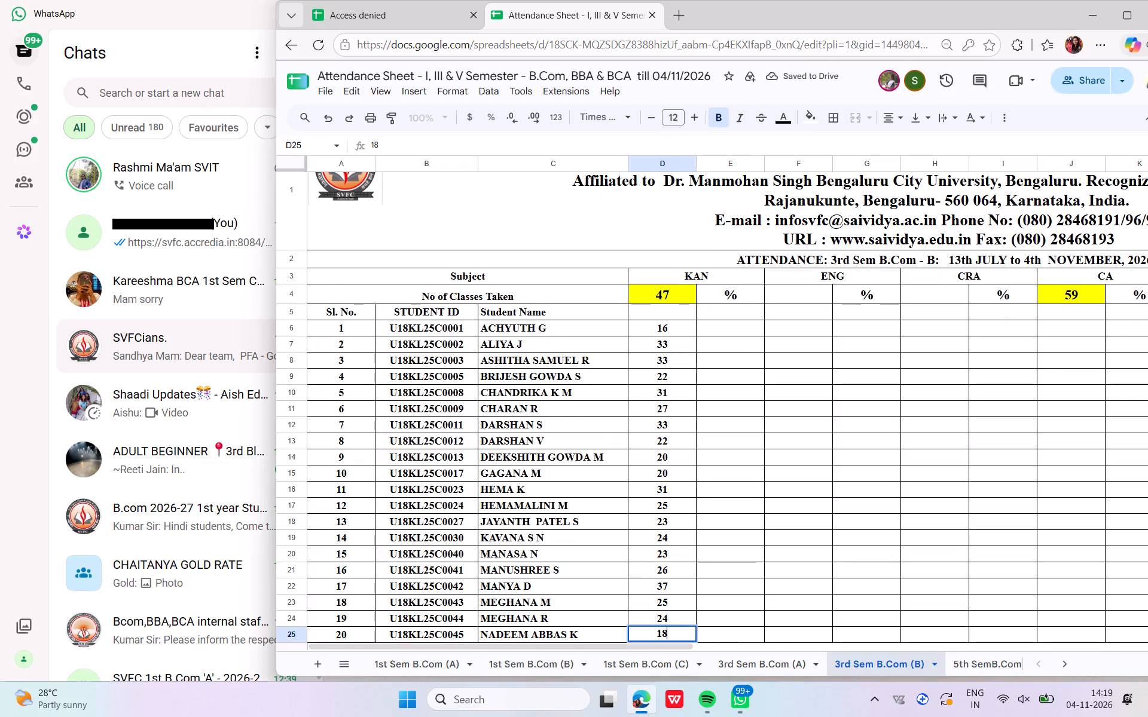
key("Return")
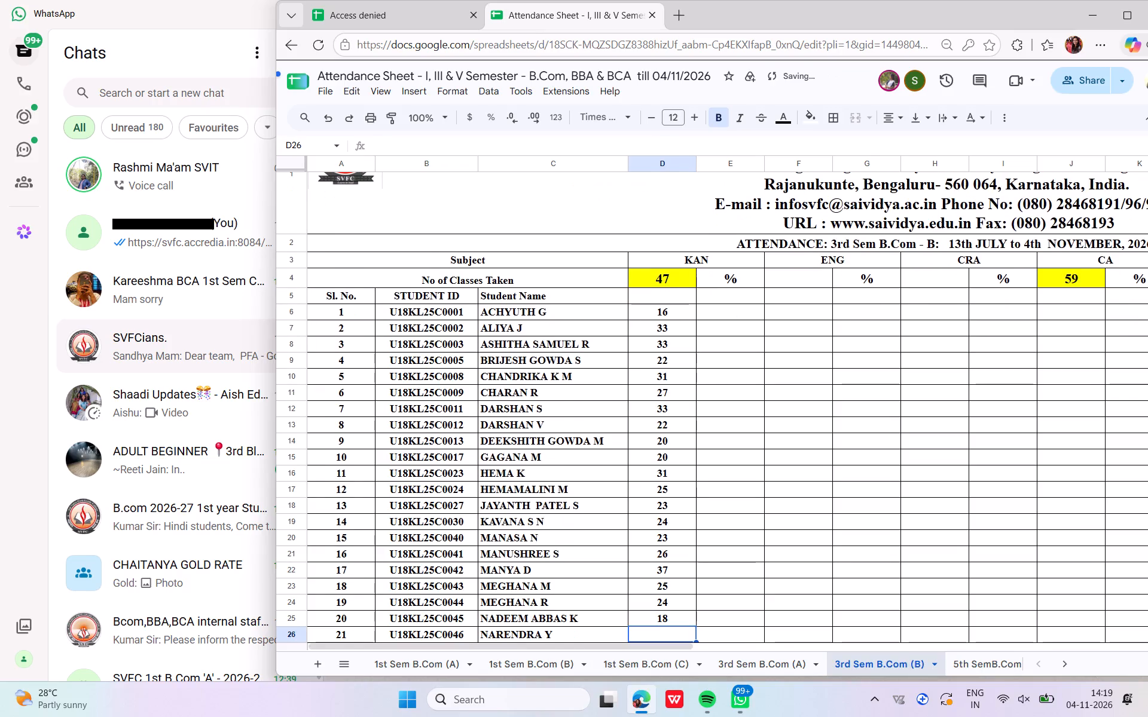
type("15")
key("Return")
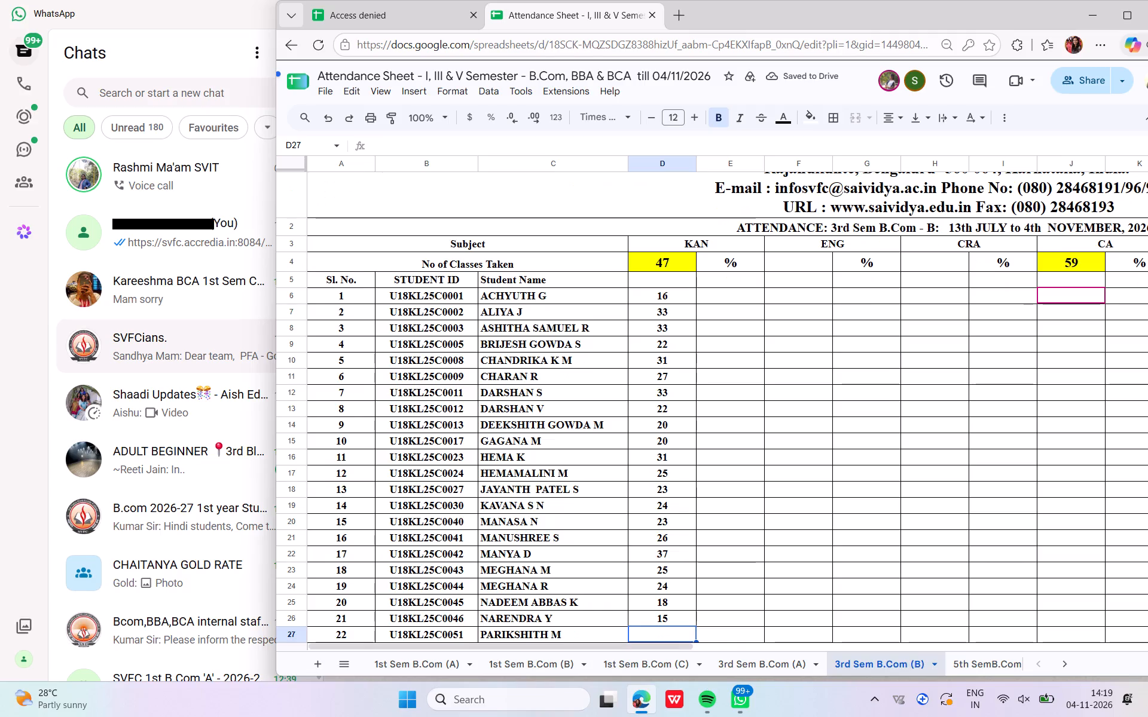
type("15")
key("Return")
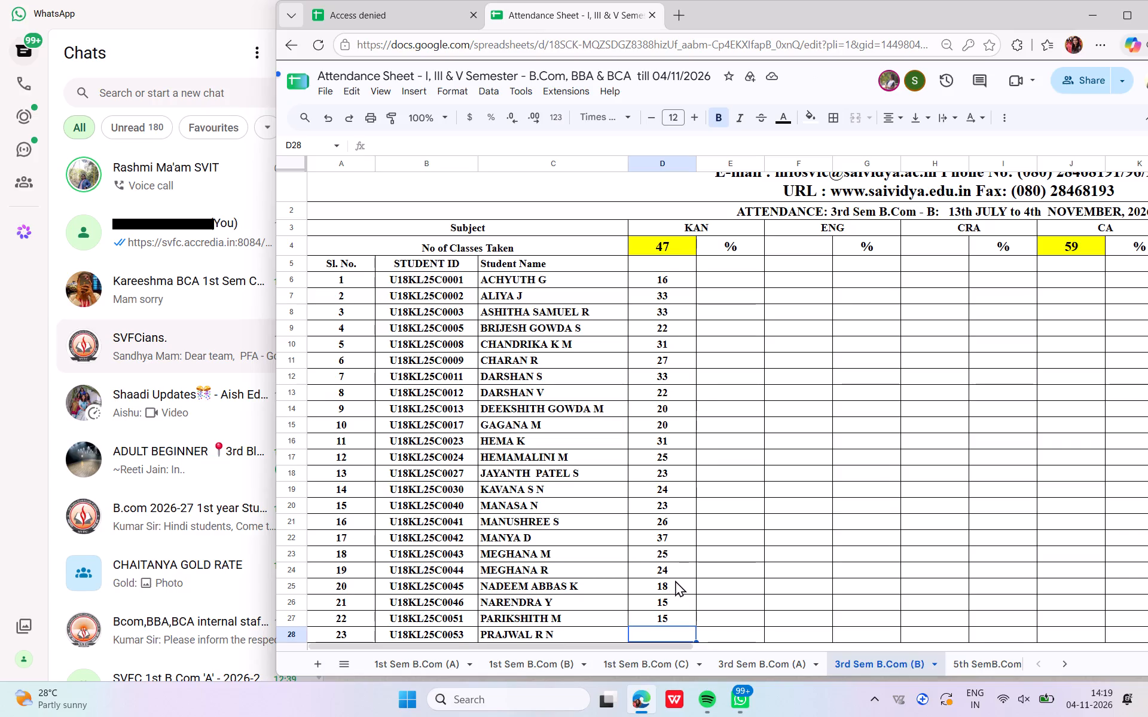
Clear the KAN attendance of the student at serial number 20.
left_click(675, 580)
left_click(675, 580)
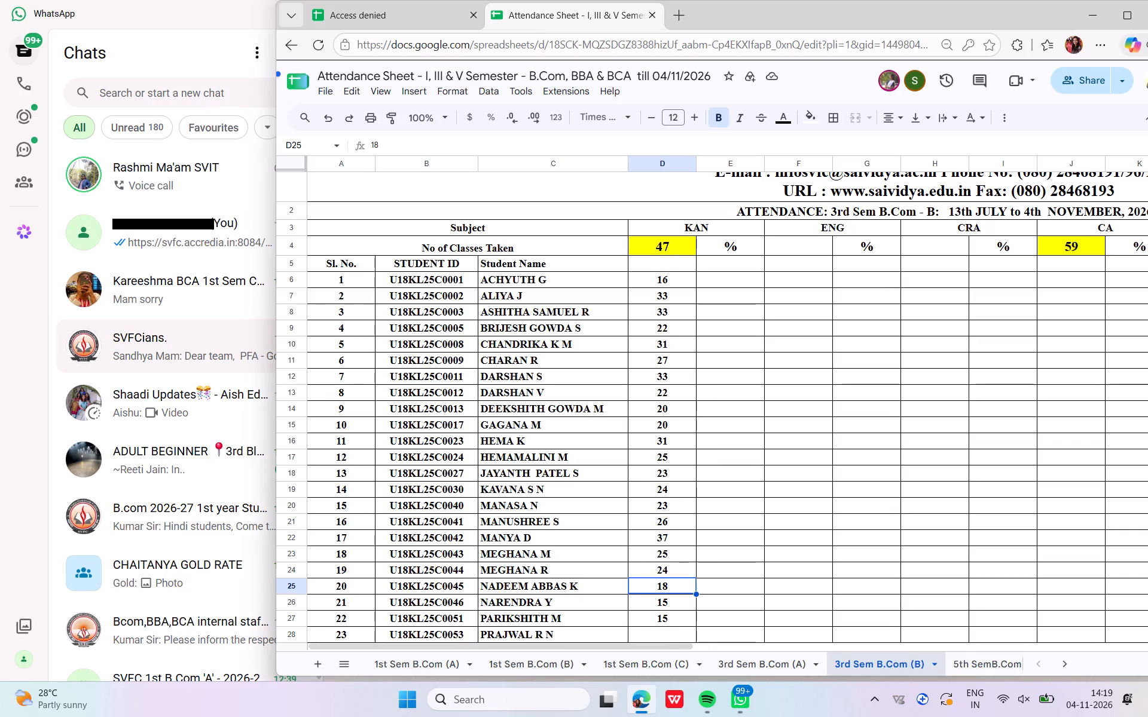
left_click(676, 583)
key("BackSpace")
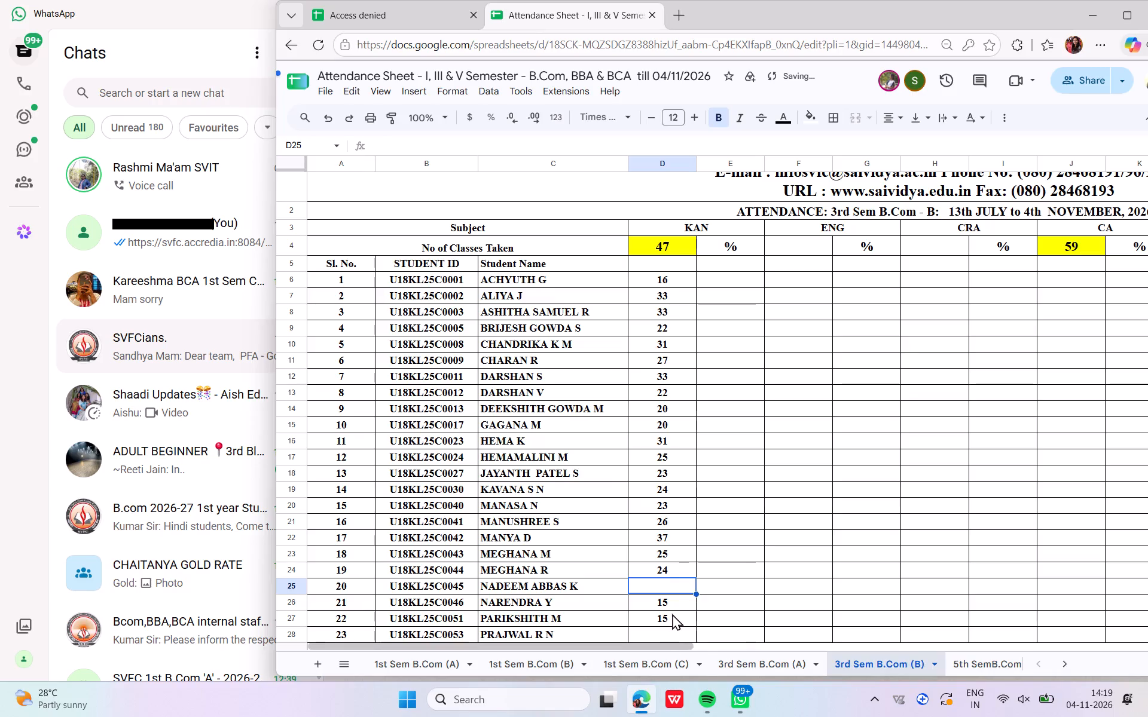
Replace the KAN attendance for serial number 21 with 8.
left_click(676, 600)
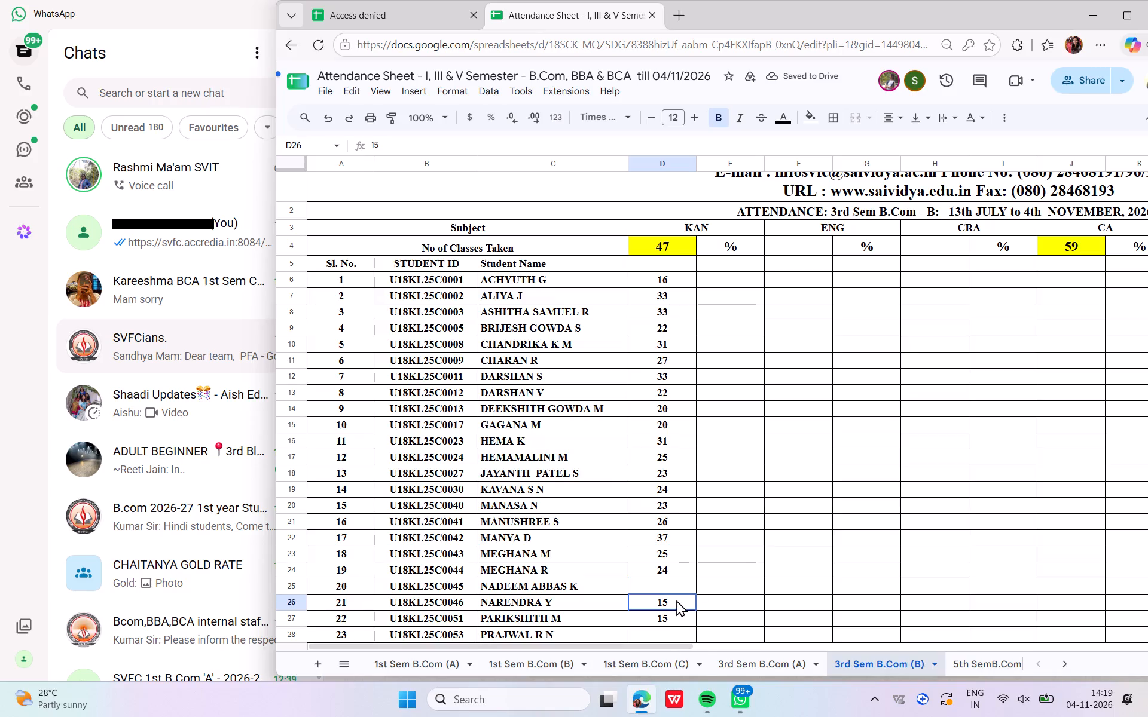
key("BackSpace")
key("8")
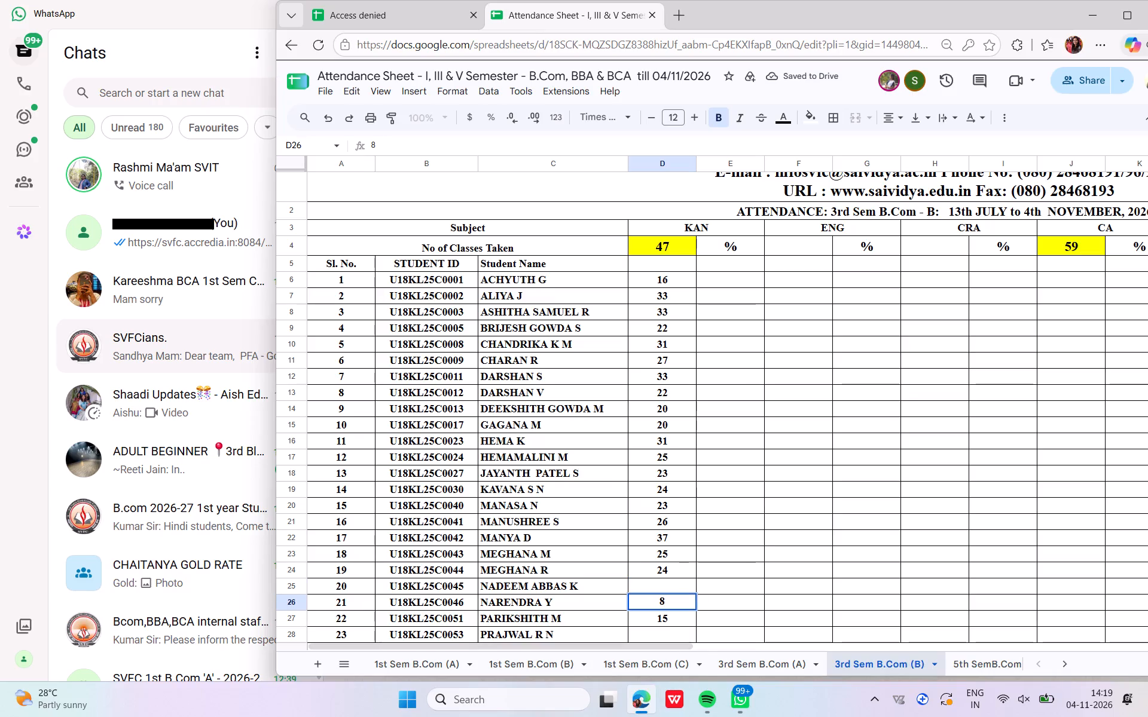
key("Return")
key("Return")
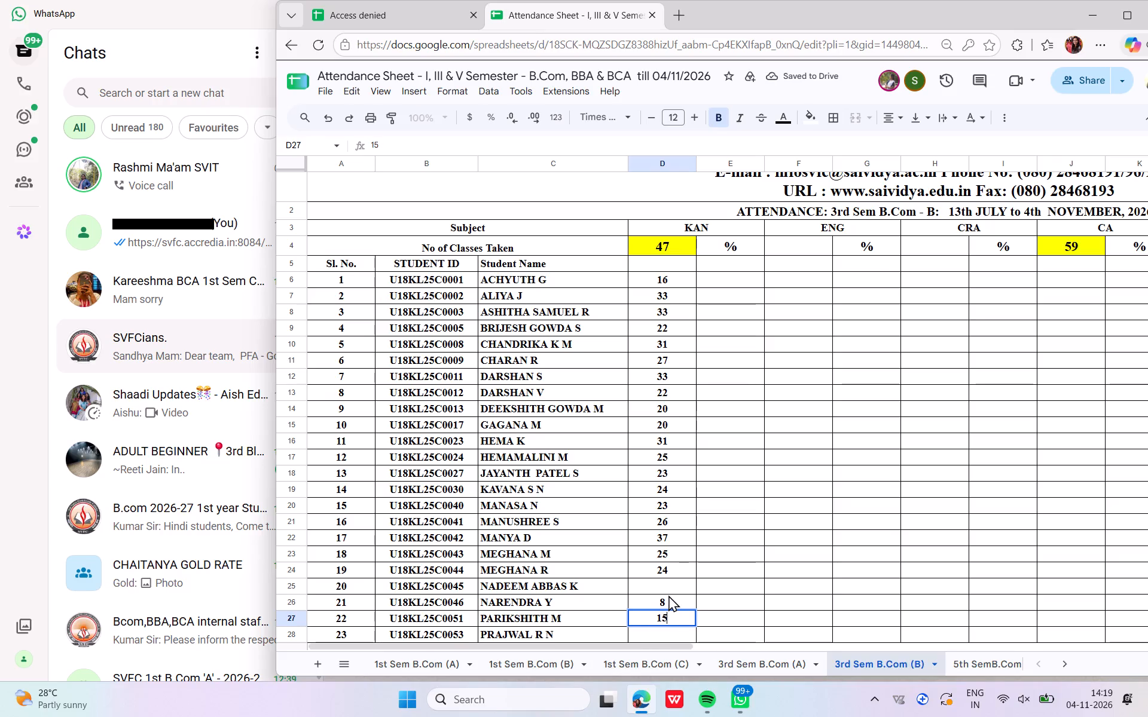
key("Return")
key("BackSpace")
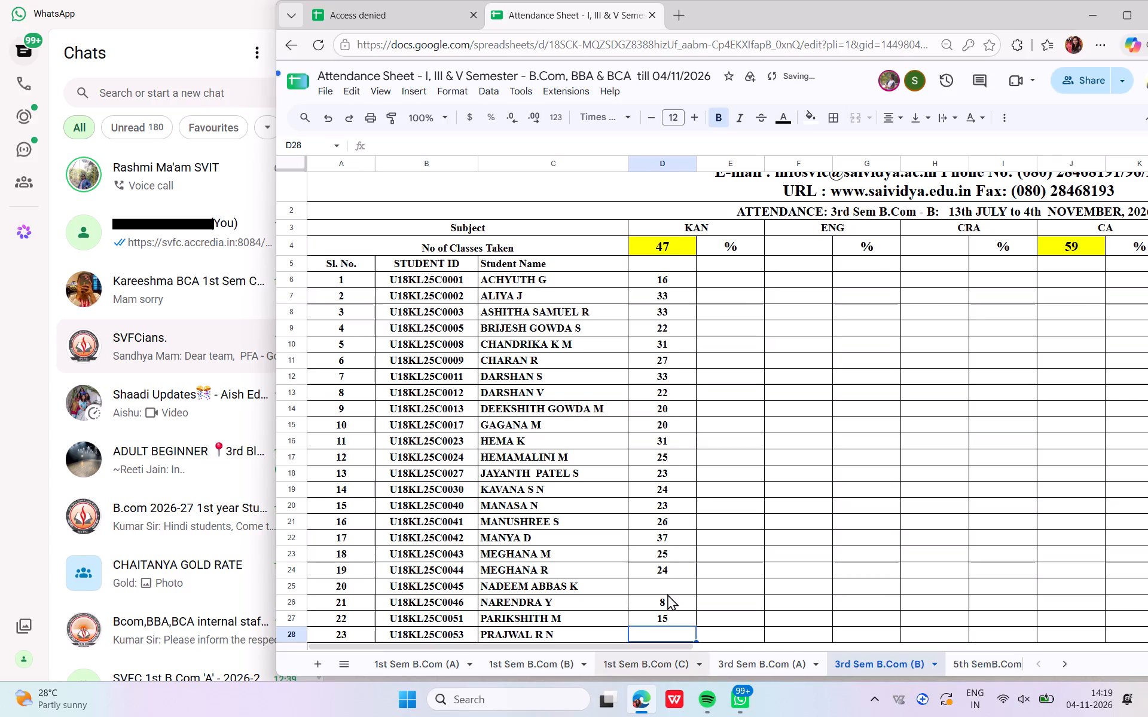
Replace the KAN attendance for serial number 21 with 18.
left_click(667, 594)
key("Return")
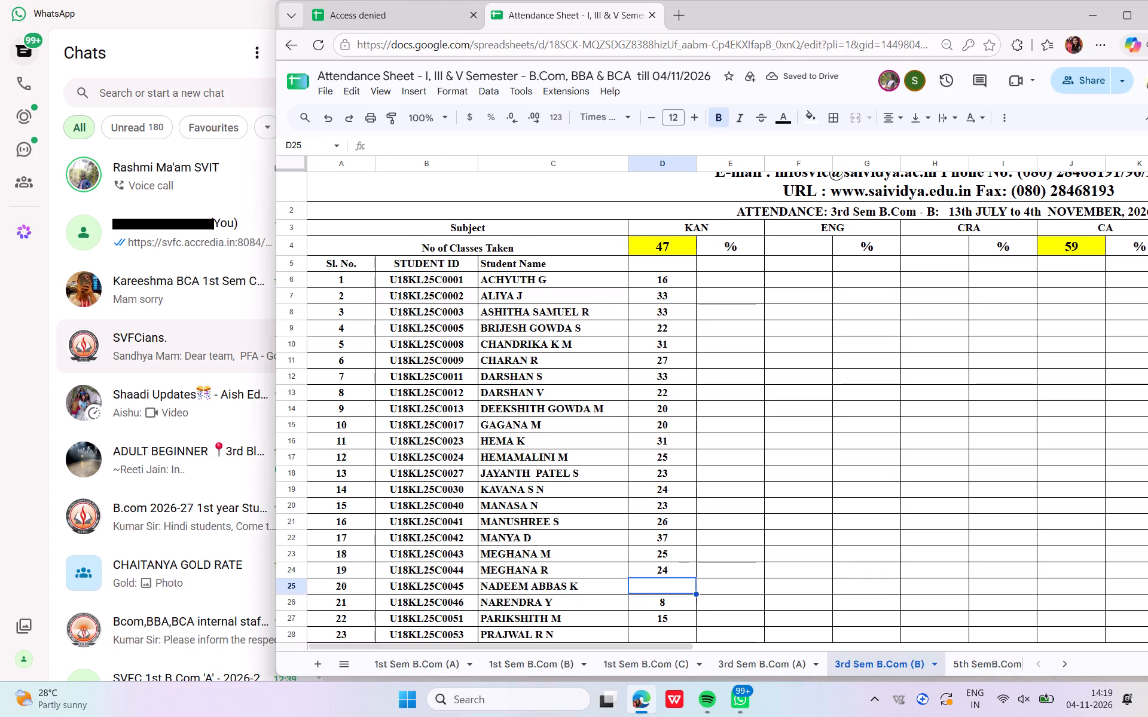
key("Return")
type("18")
key("Return")
Enter the KAN attendance for serial numbers 23 to 25 as 17, 22 and 27.
key("Return")
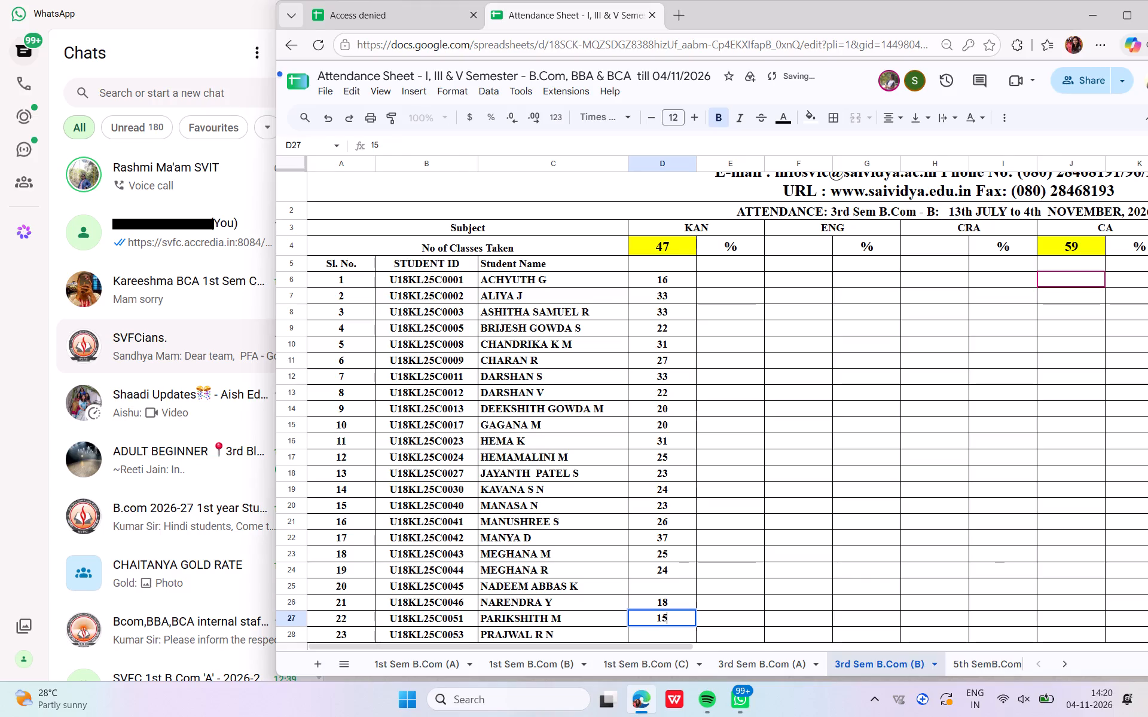
key("Return")
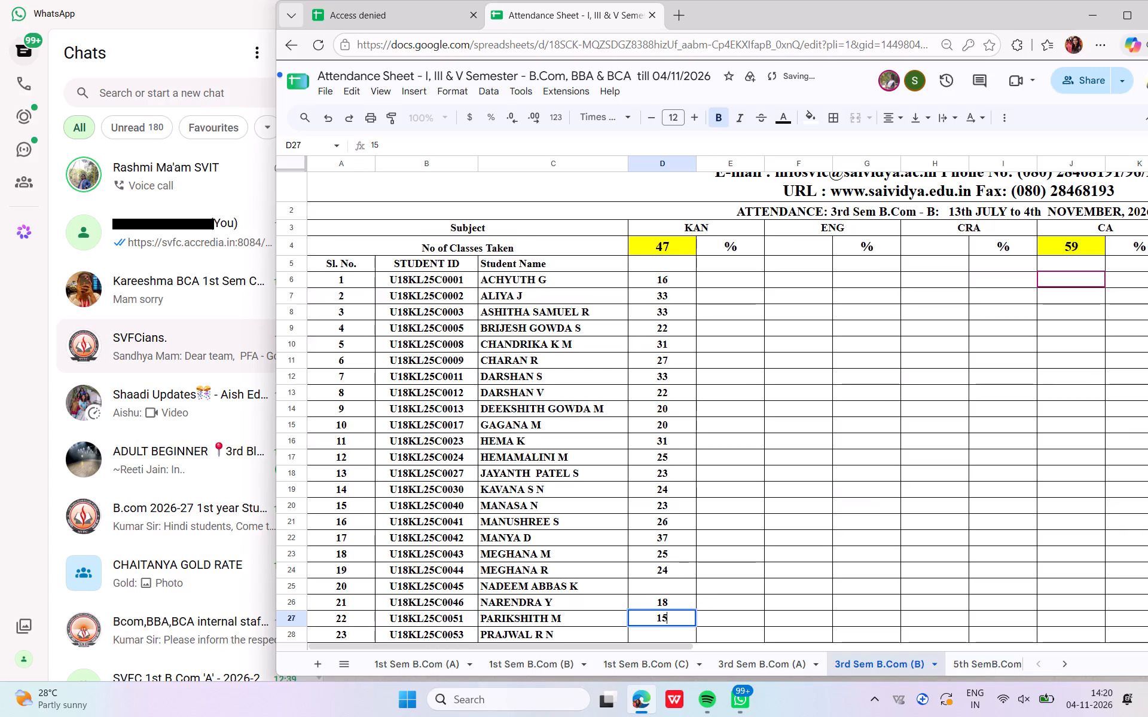
type("17")
key("Return")
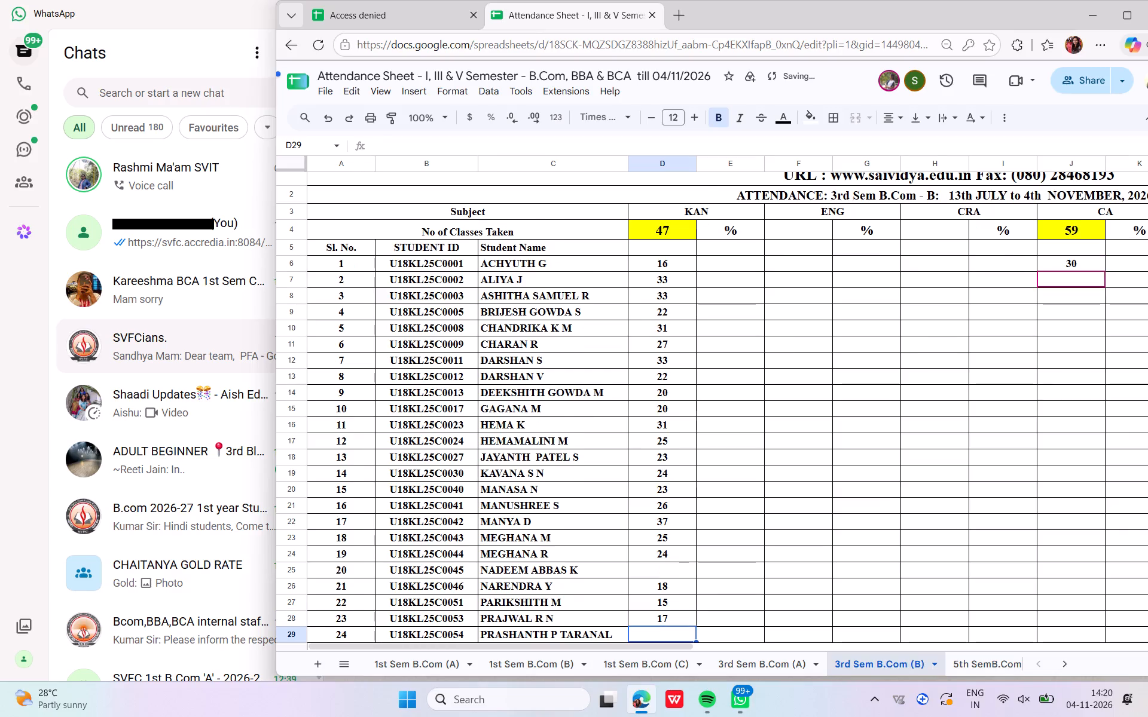
type("22")
key("Return")
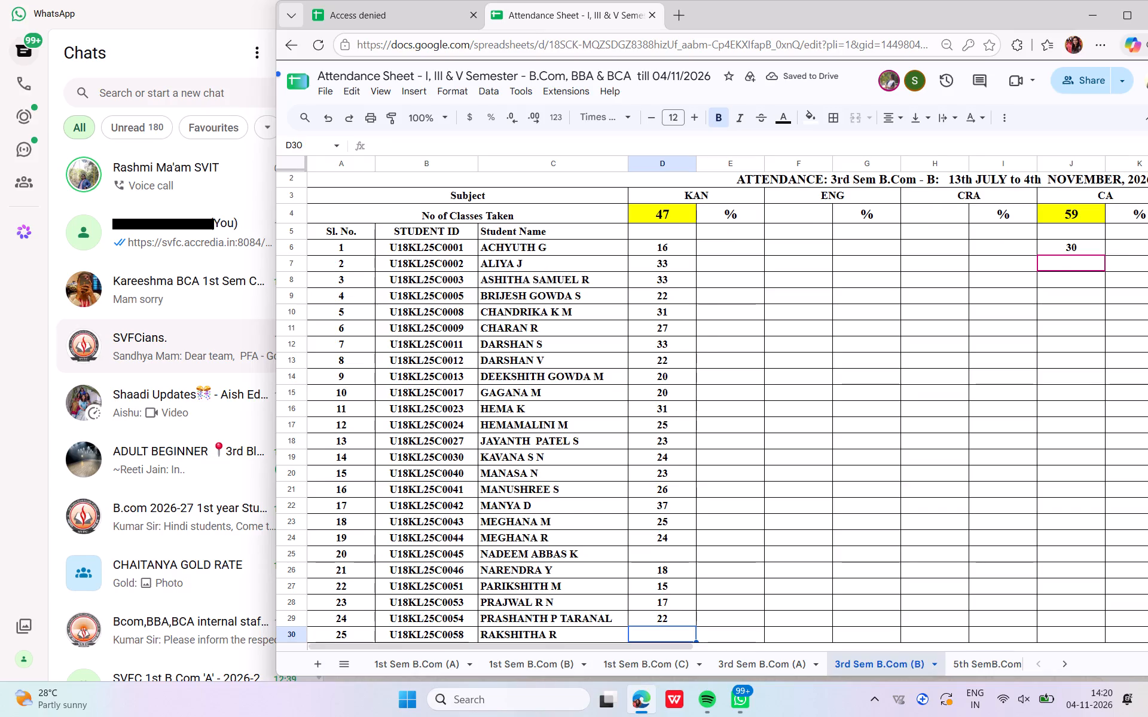
type("27")
key("Return")
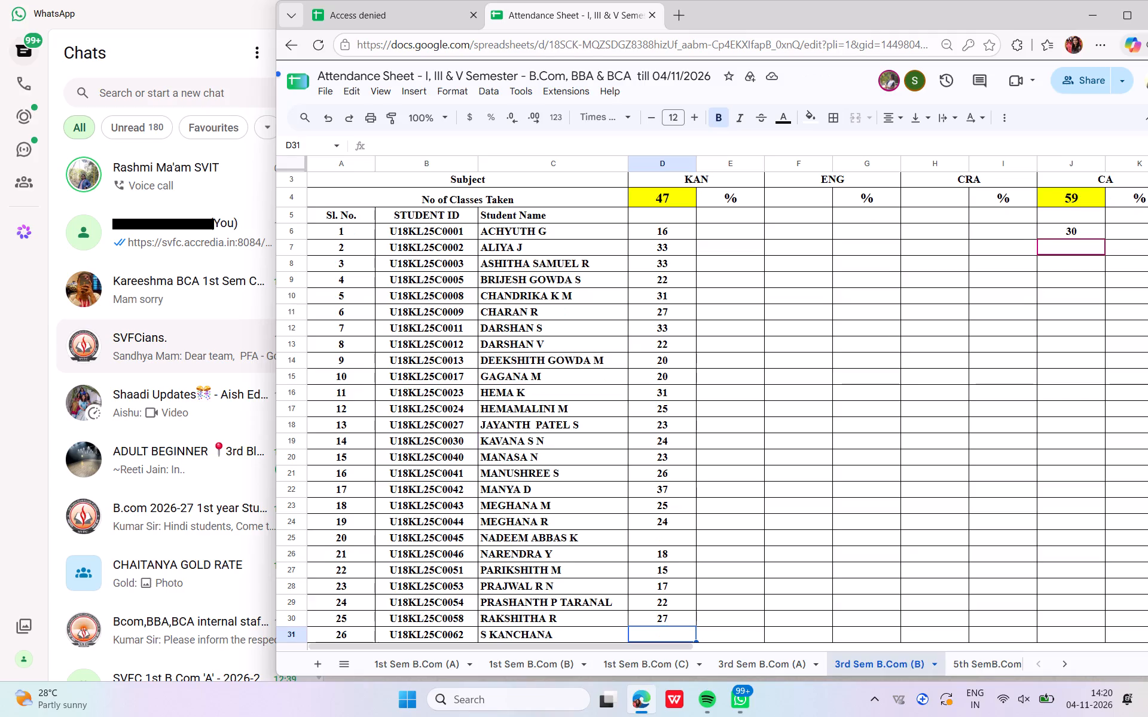
Leave serial number 26 blank and enter the KAN attendance for serial numbers 27 to 29 as 27, 14 and 21.
key("Return")
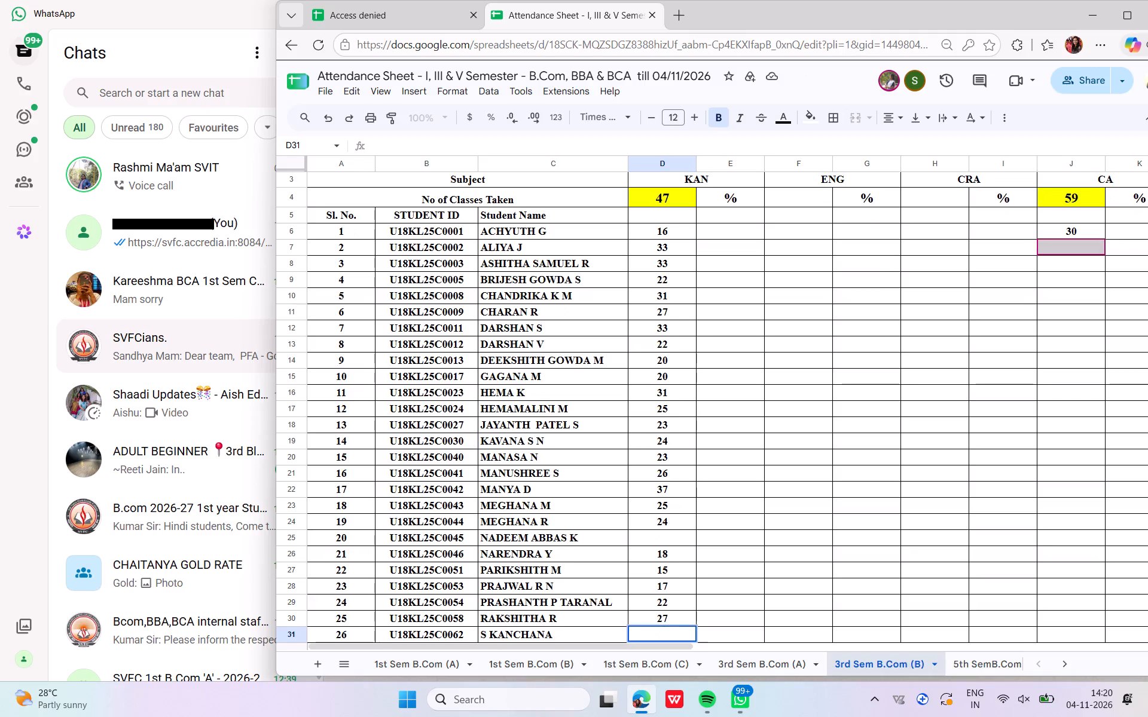
key("Return")
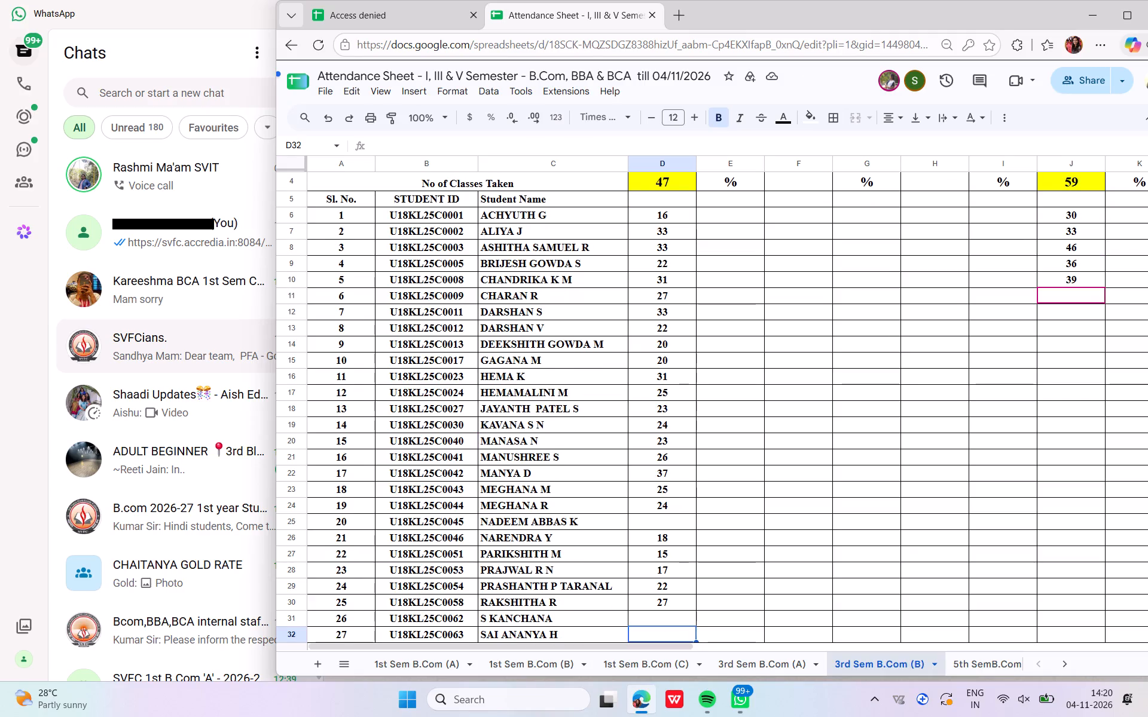
type("27")
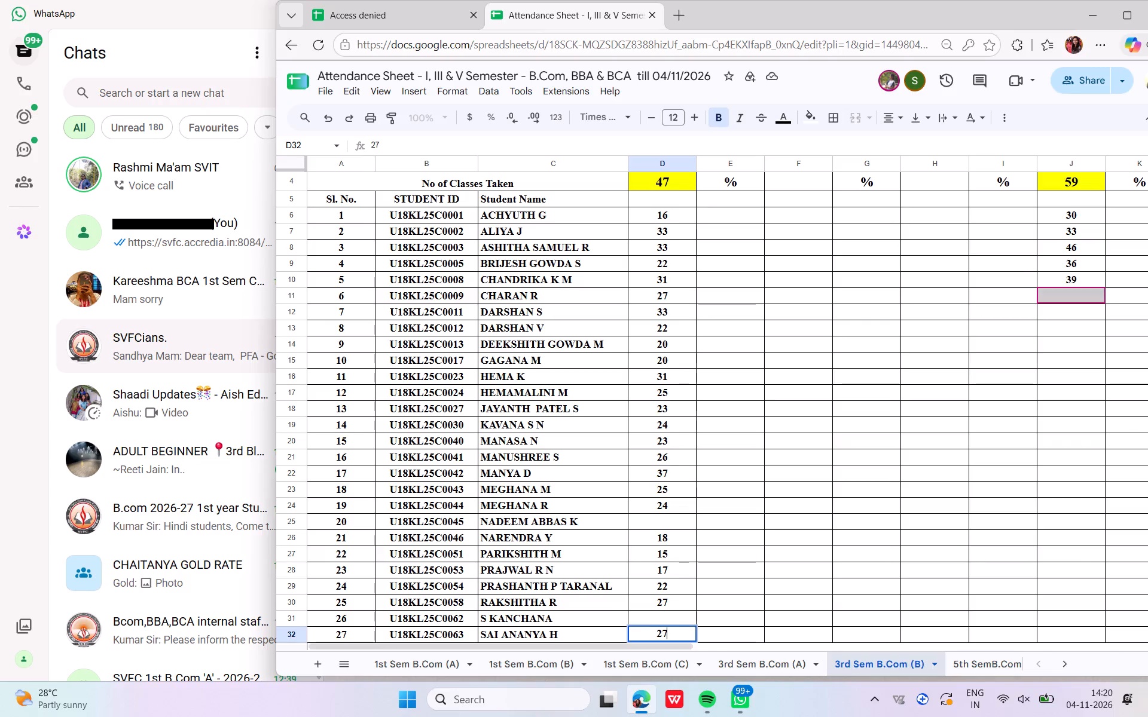
key("Return")
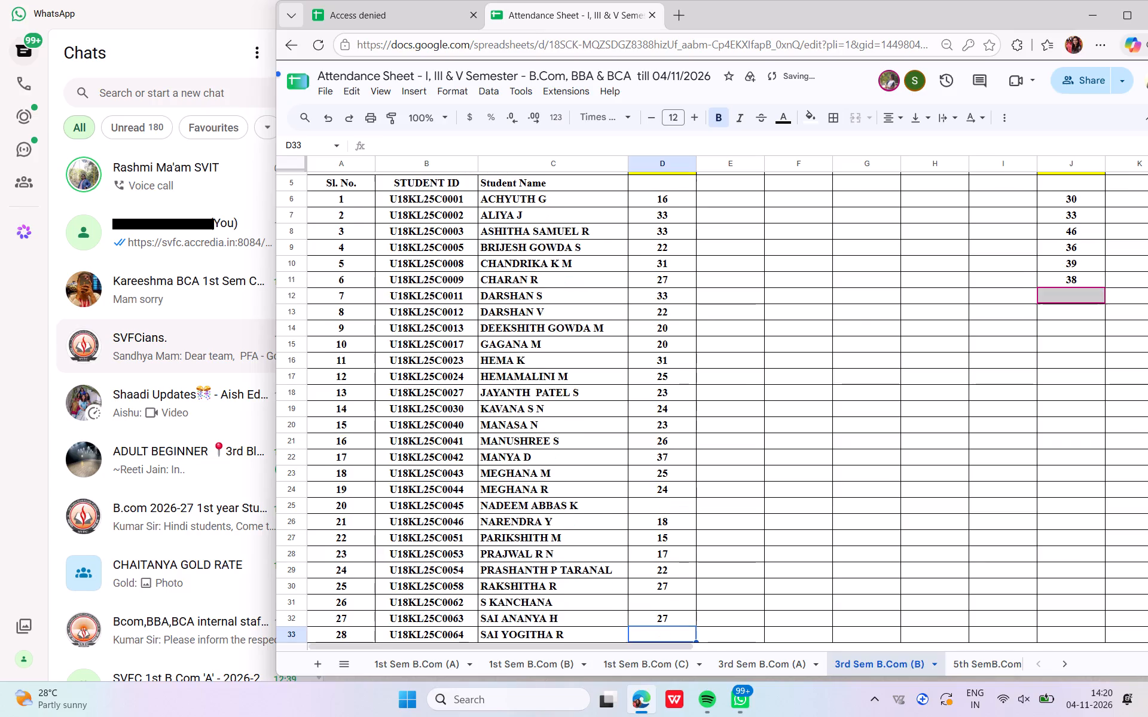
type("14")
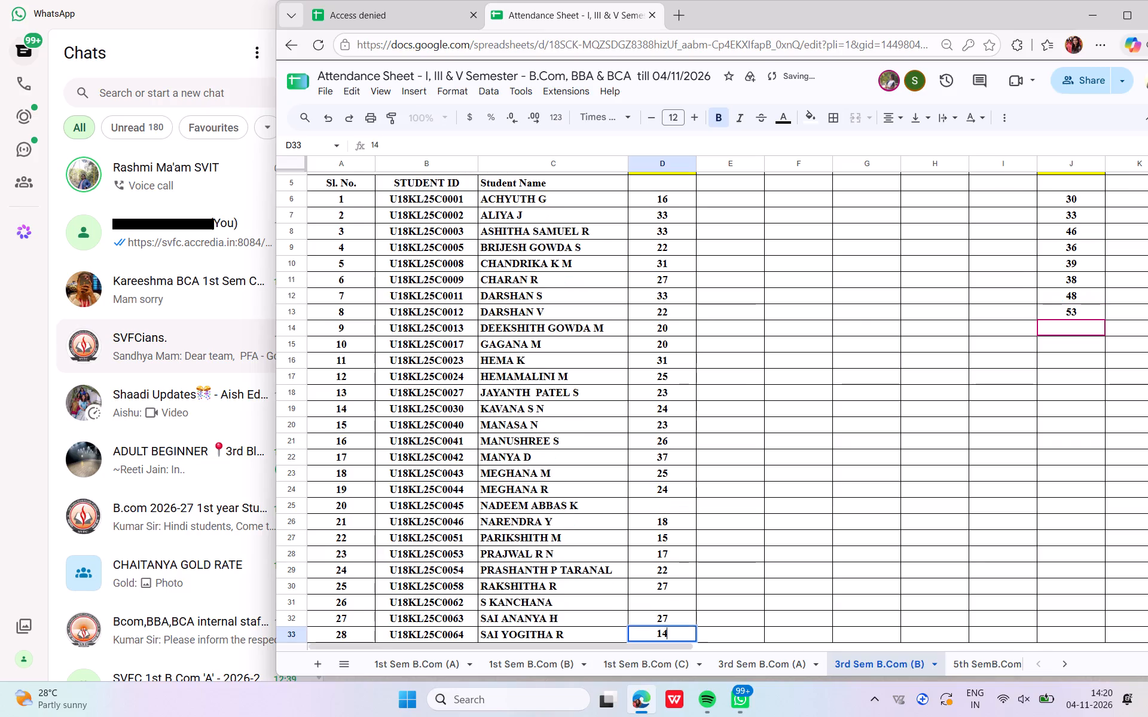
key("Return")
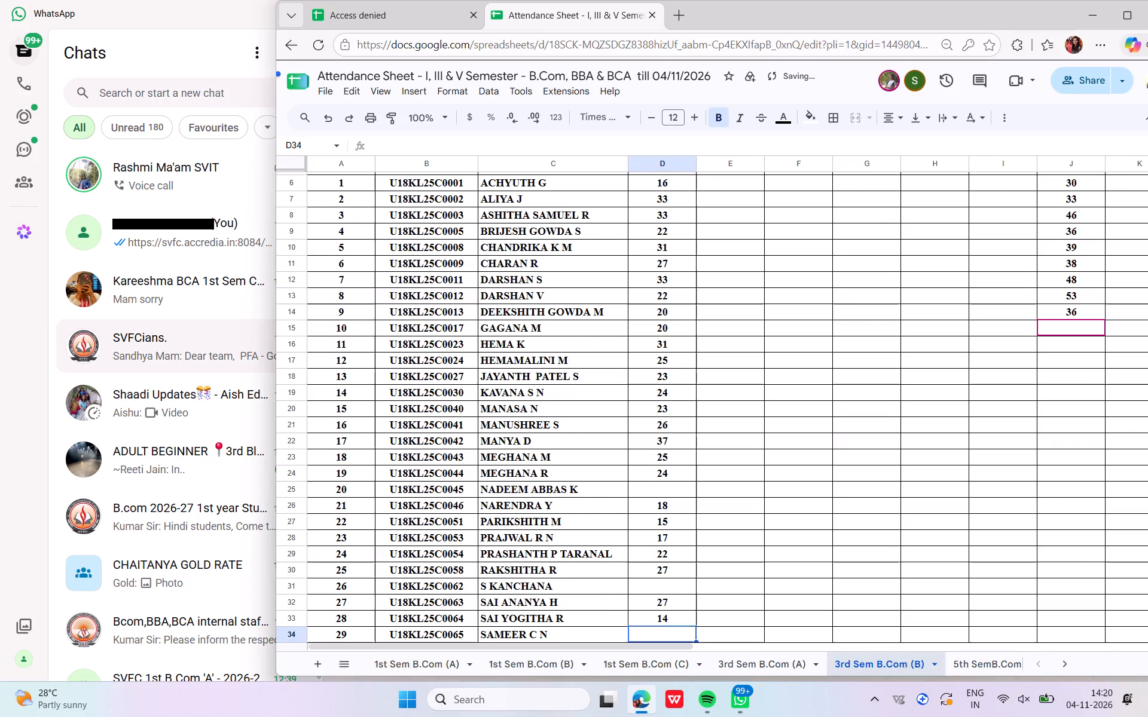
type("21")
key("Return")
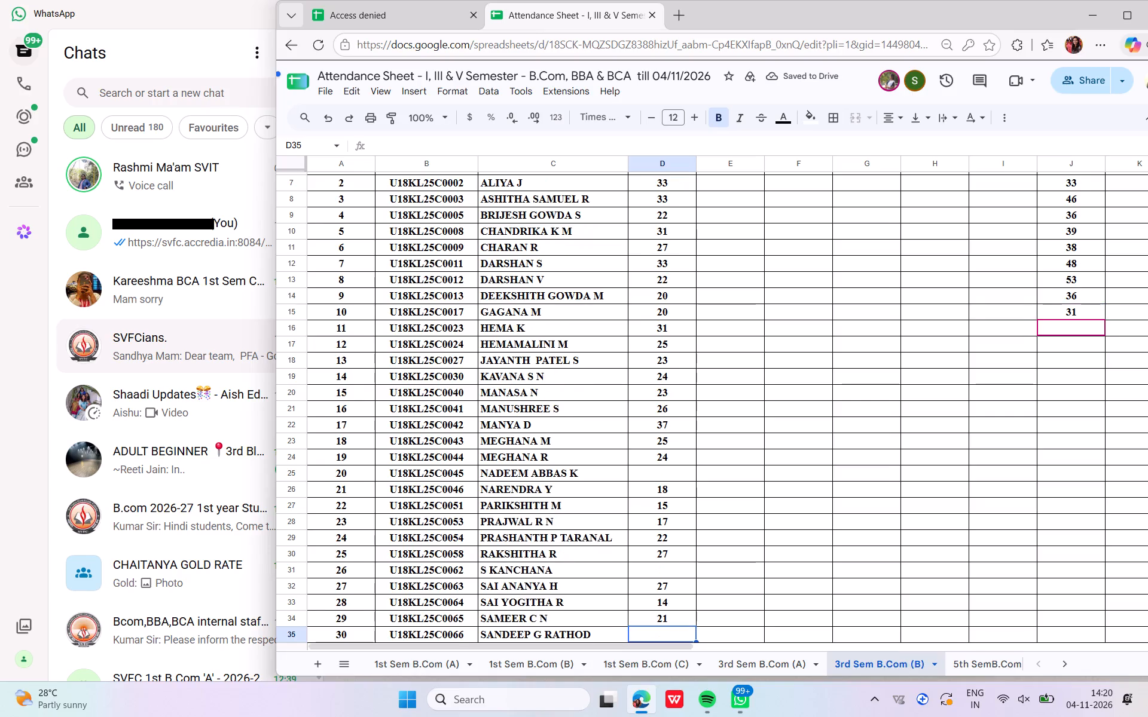
Leave serial number 30 blank and enter the KAN attendance for serial number 31 as 35.
key("Return")
key("Return")
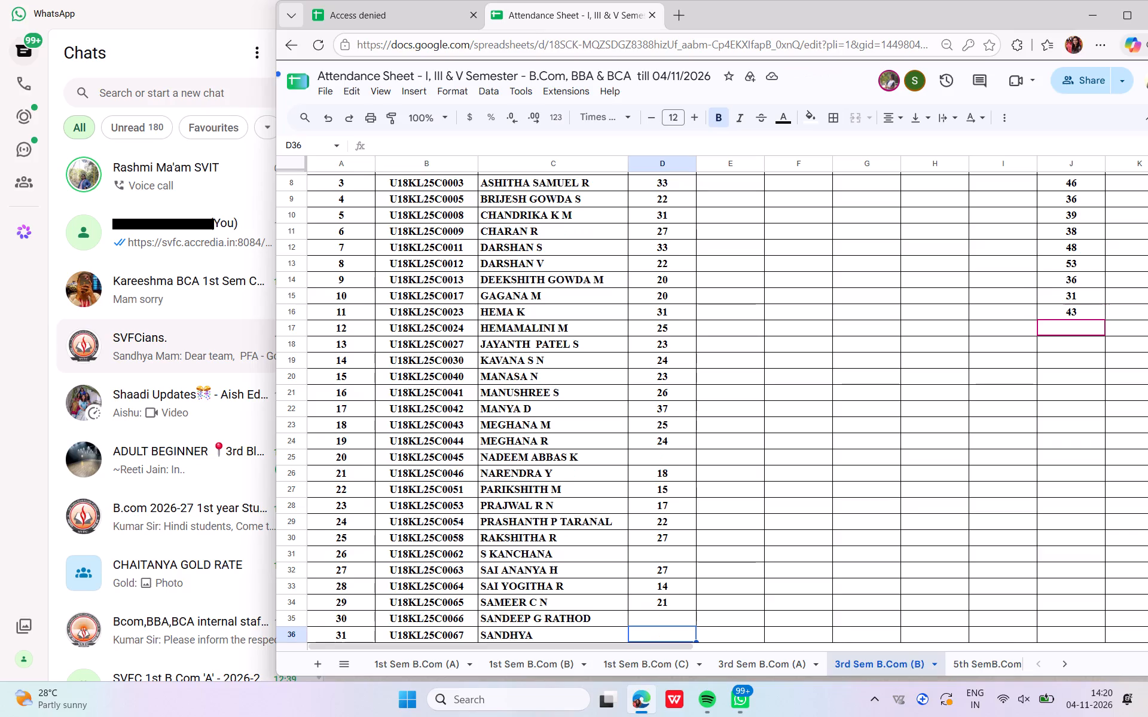
type("35")
key("Return")
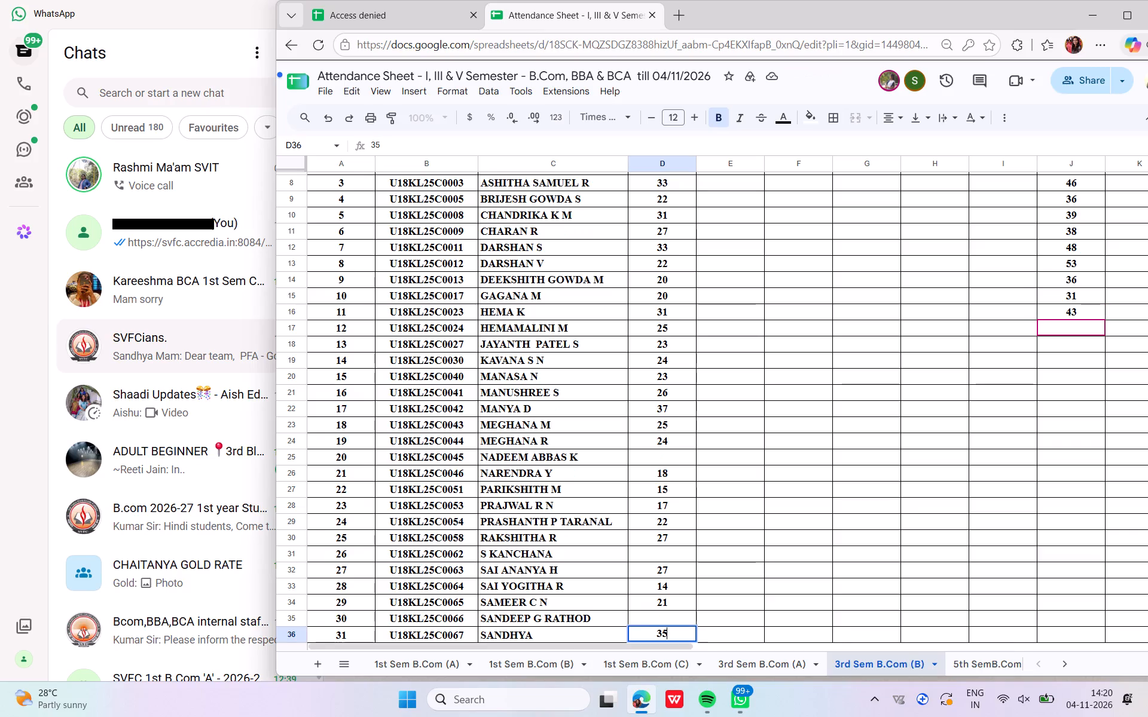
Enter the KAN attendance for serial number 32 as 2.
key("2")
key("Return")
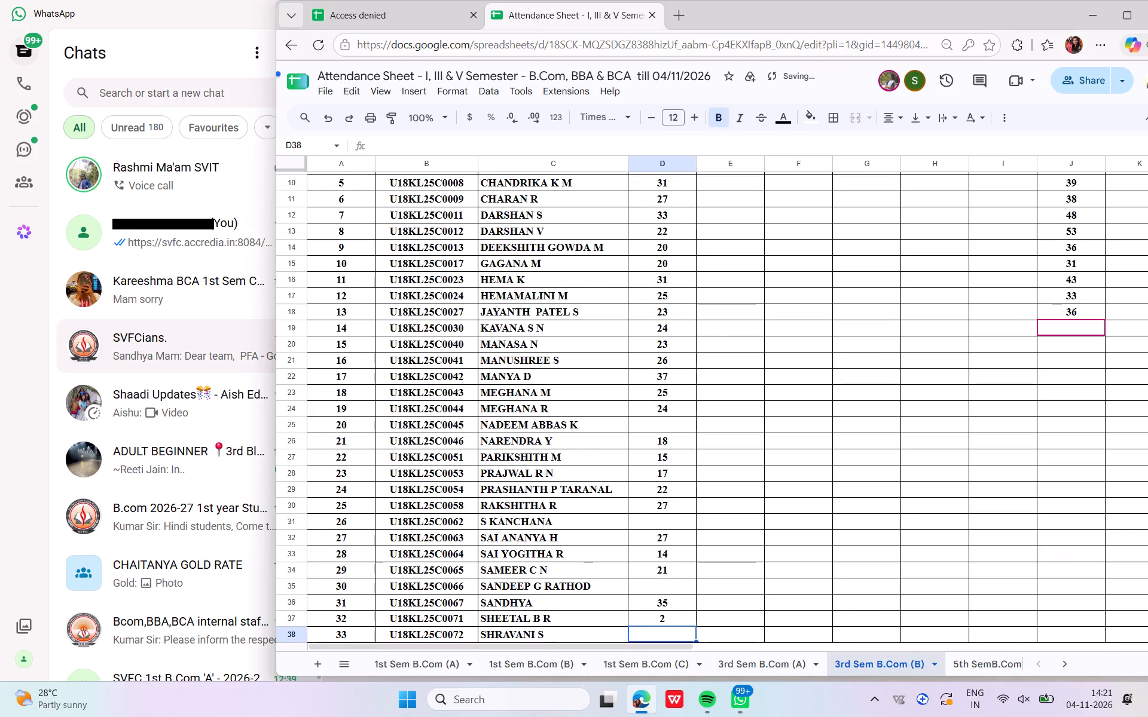
Replace the KAN attendance for serial number 32 with 20.
key("BackSpace")
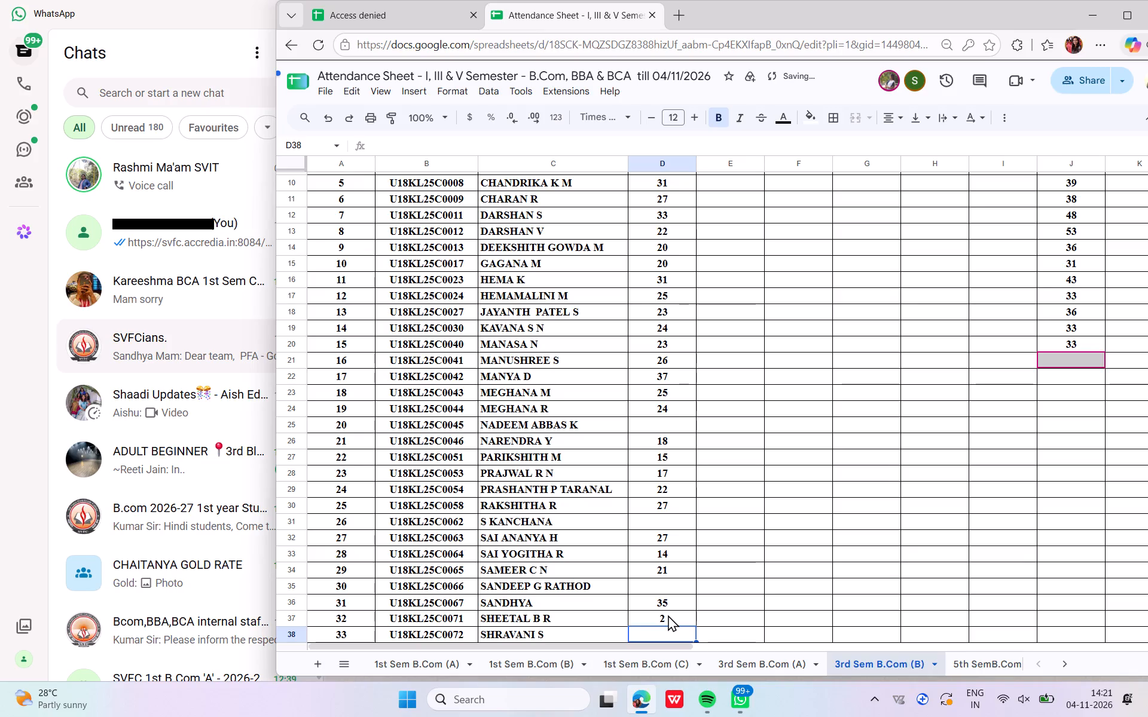
left_click(668, 615)
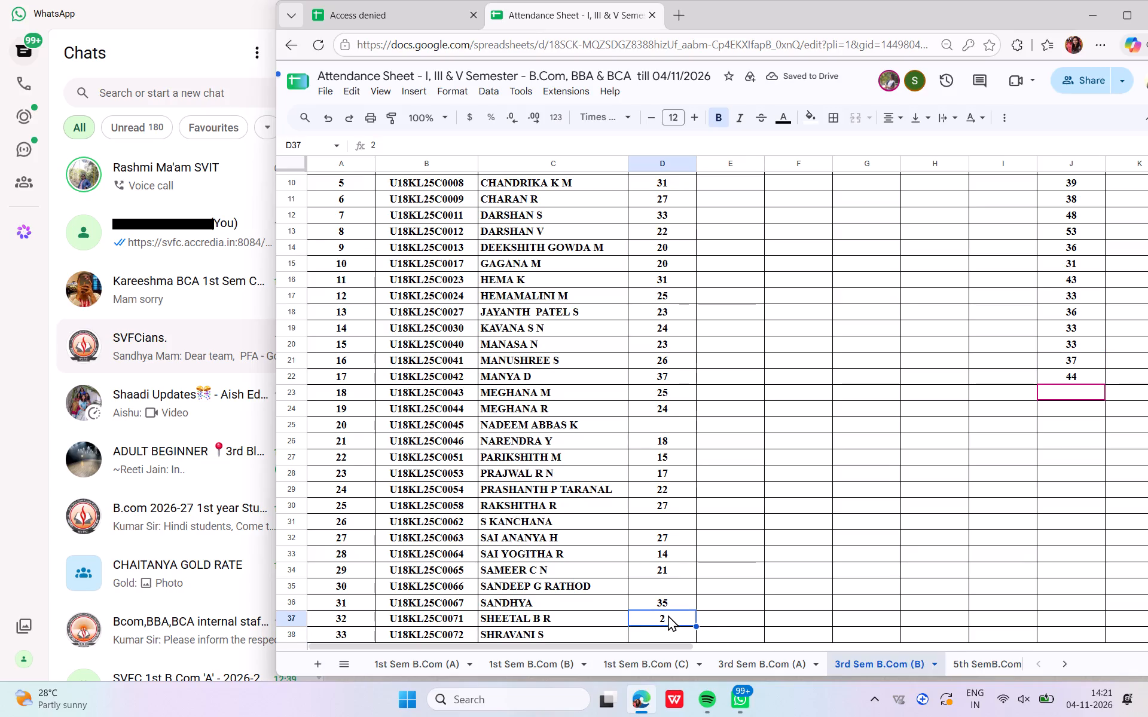
key("0")
type("20")
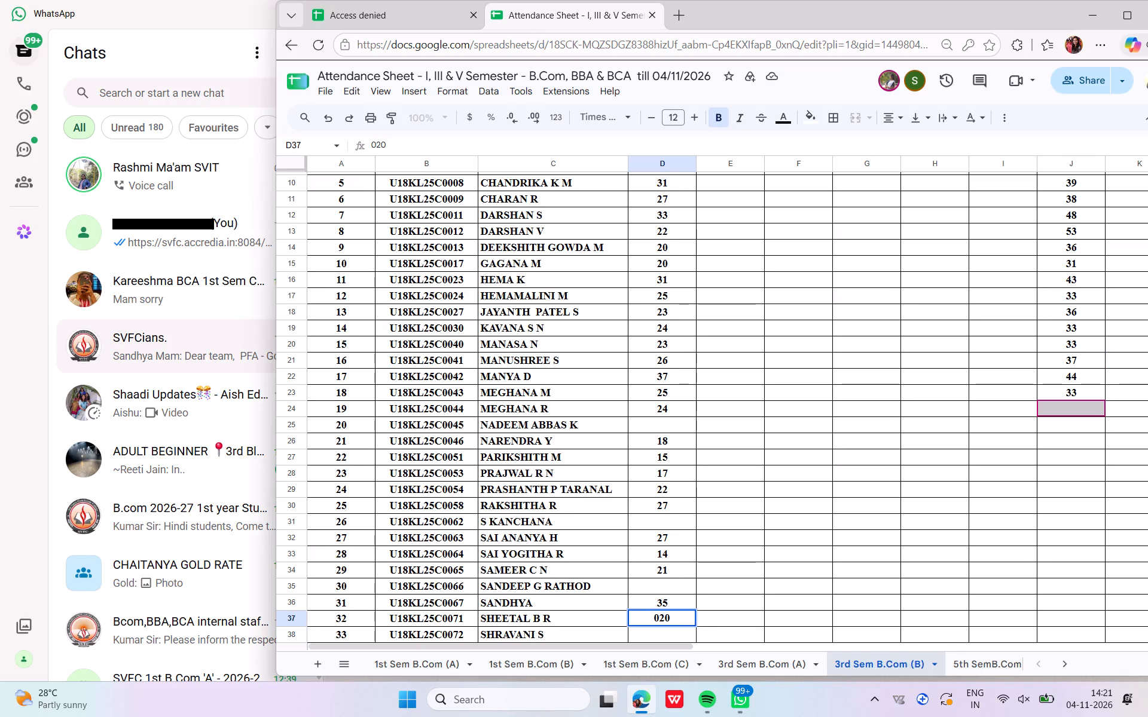
key("BackSpace")
key("BackSpace")
key("BackSpace")
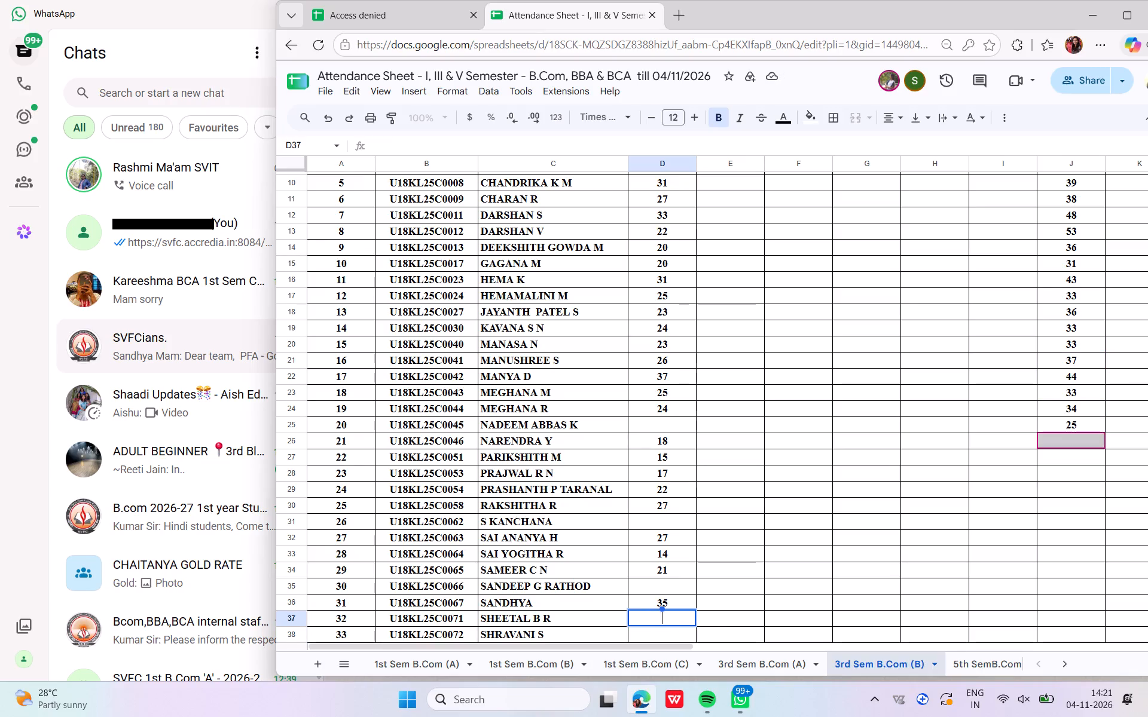
type("20")
key("Return")
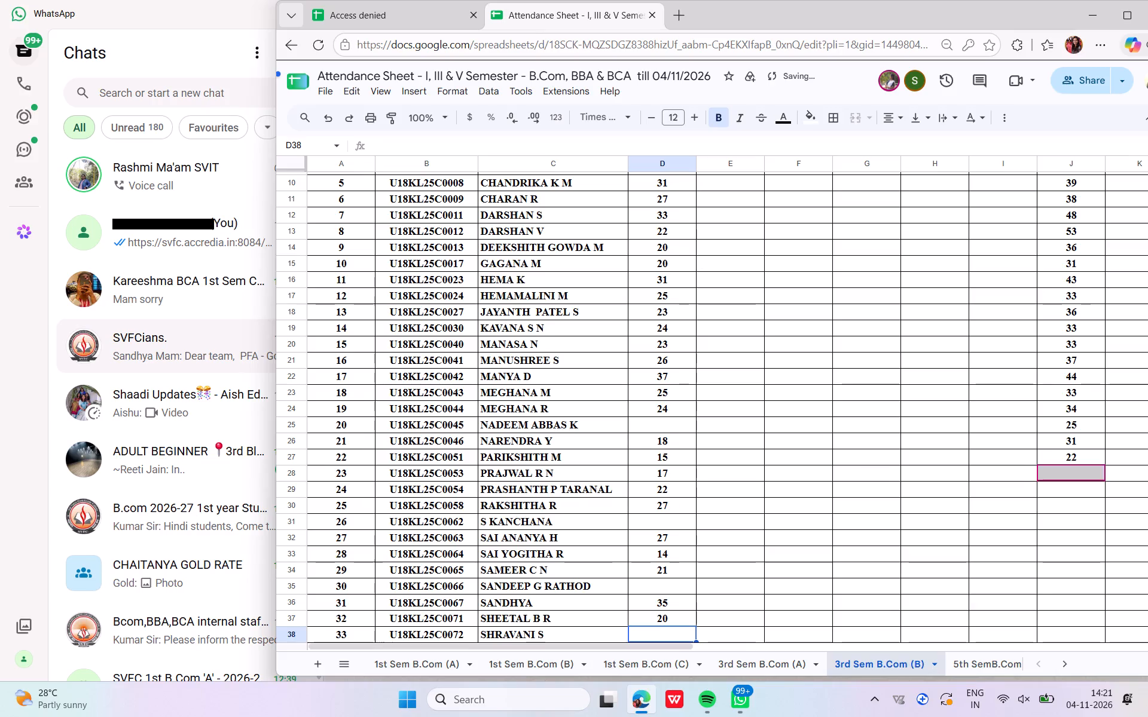
Enter the KAN attendance for serial numbers 33 to 36 as 34, 18, 38 and 38.
type("34")
key("Return")
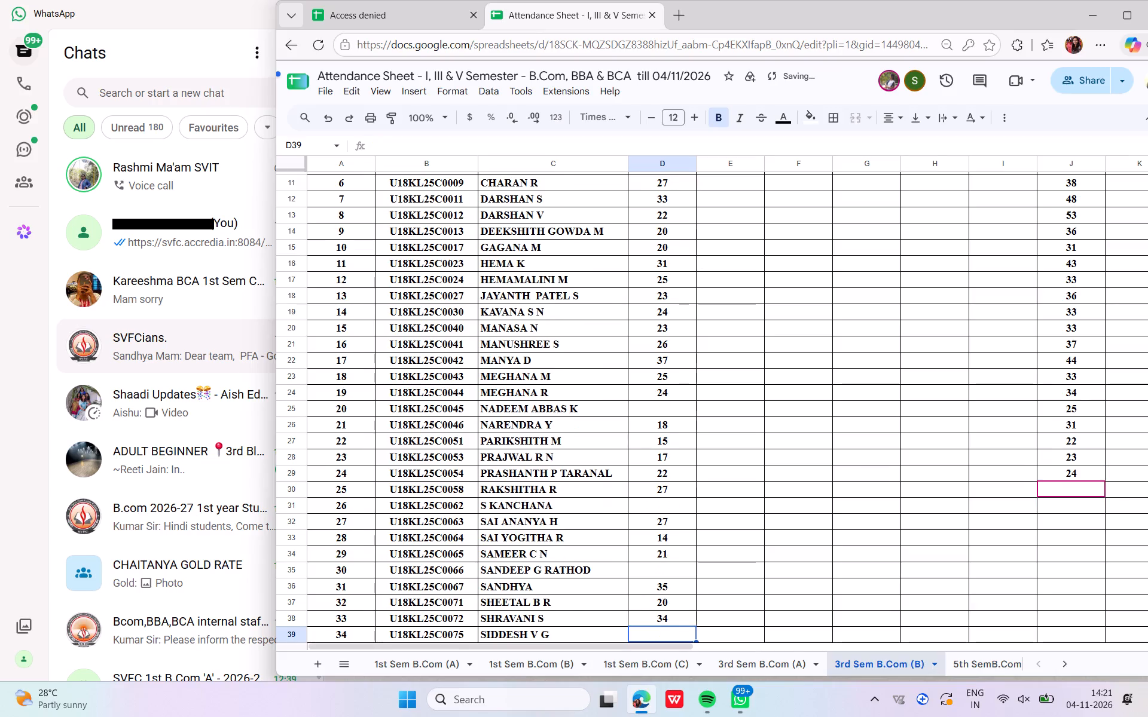
type("18")
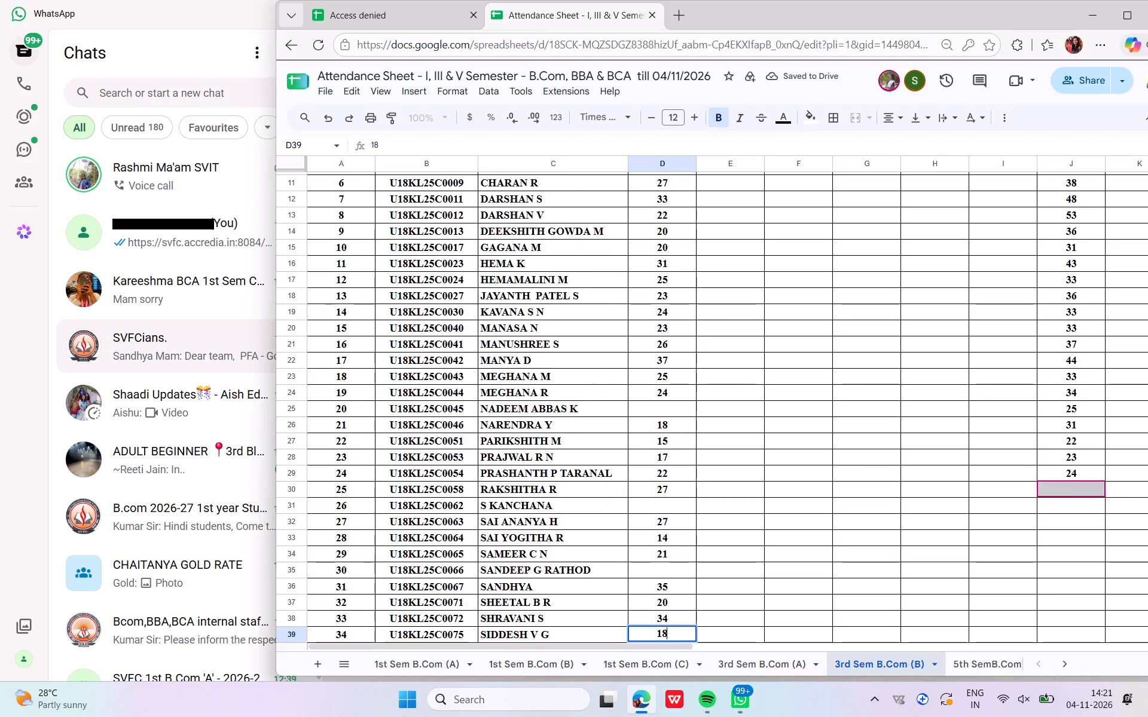
key("Return")
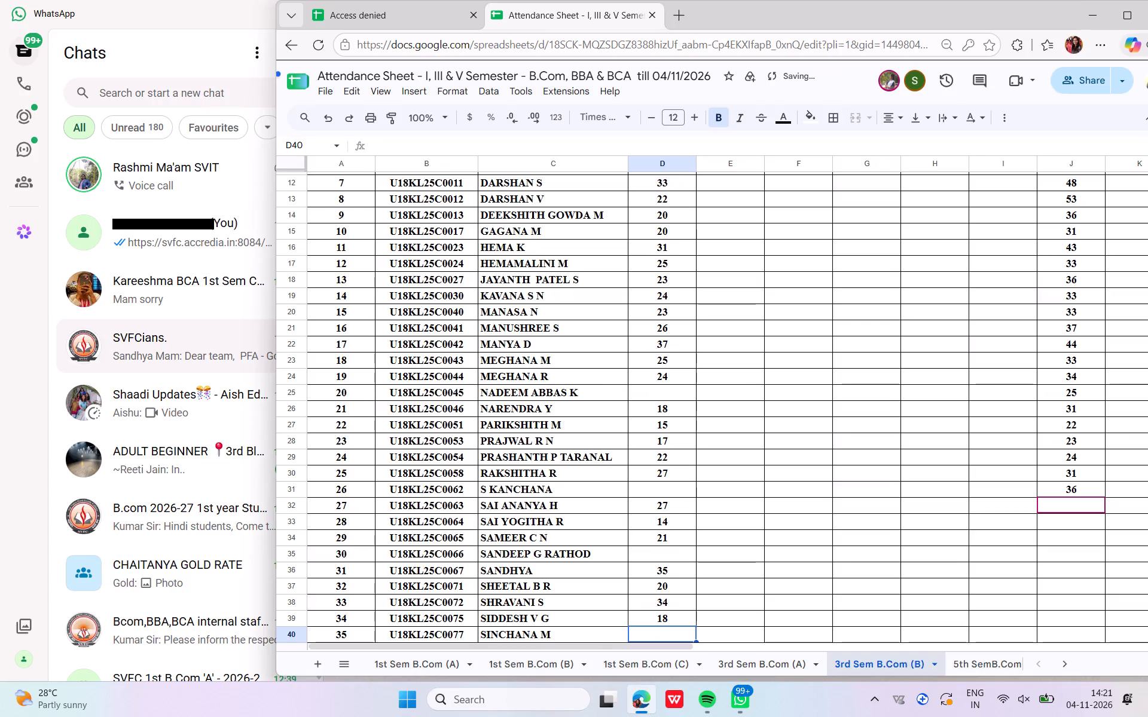
type("38")
key("Return")
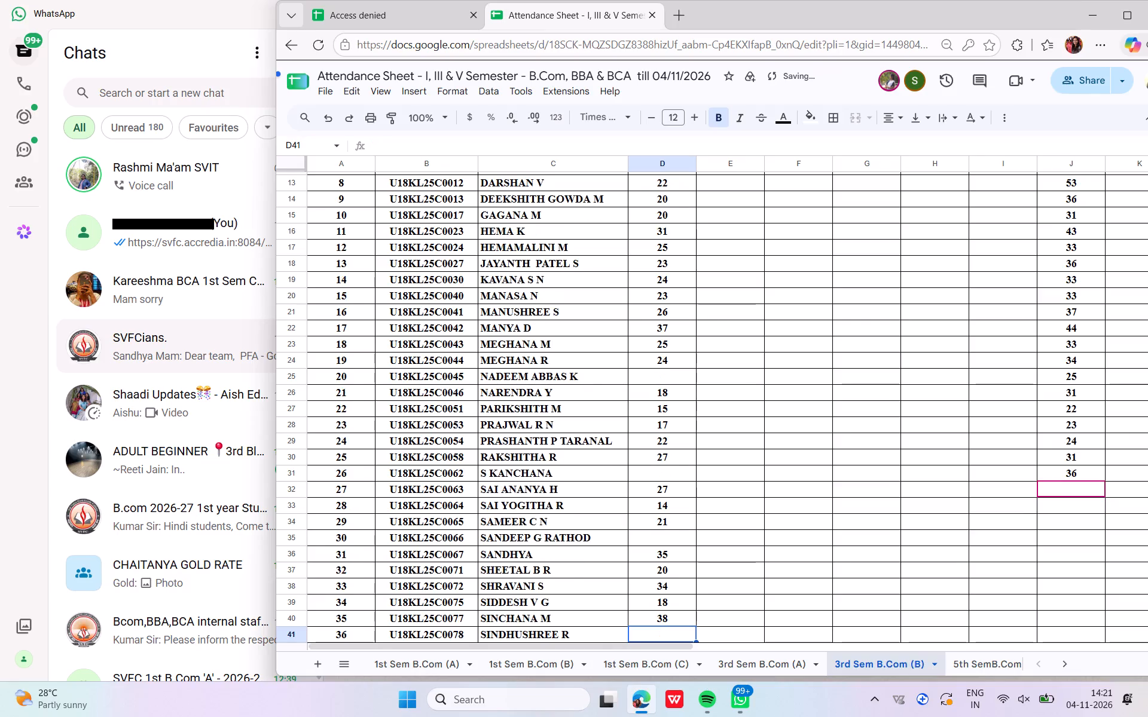
type("38")
key("Return")
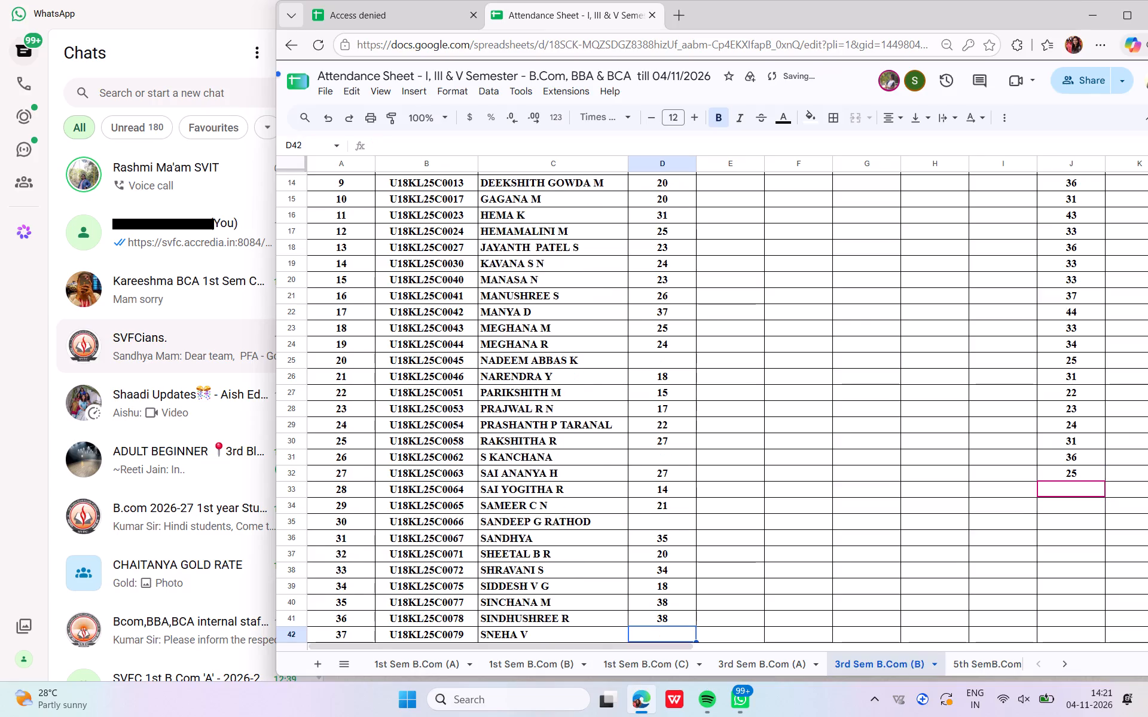
Enter the KAN attendance for serial numbers 37 to 40 as 23, 35, 22 and 33.
type("23")
key("Return")
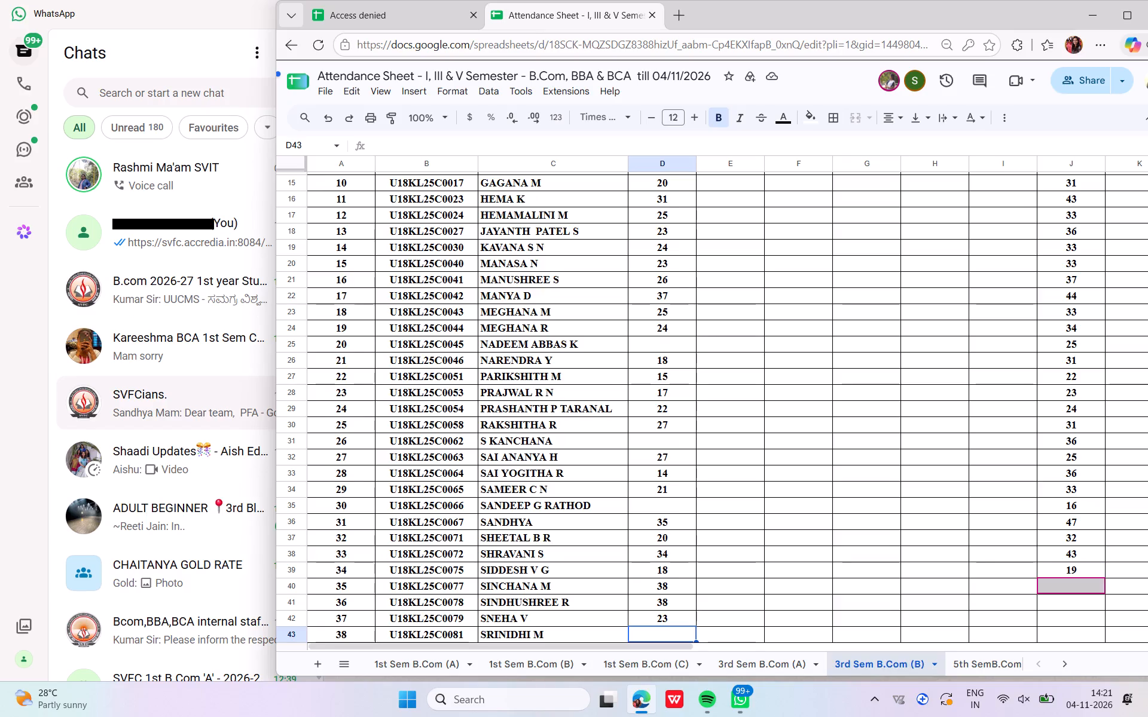
type("35")
key("Return")
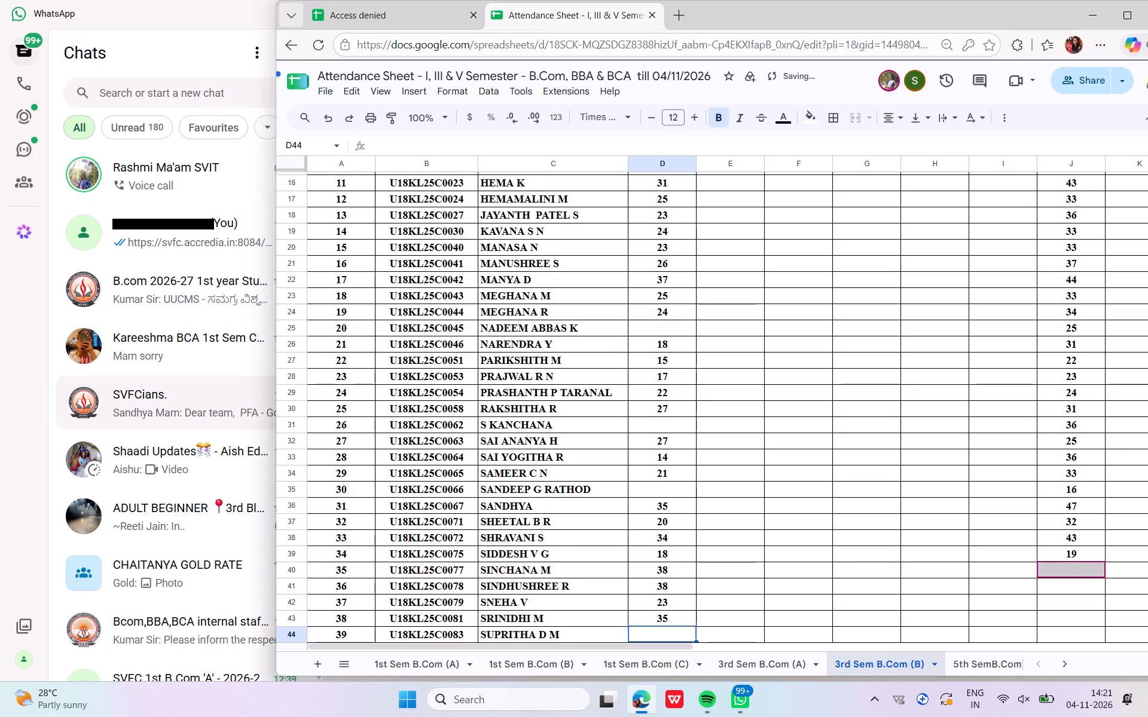
type("22")
key("Return")
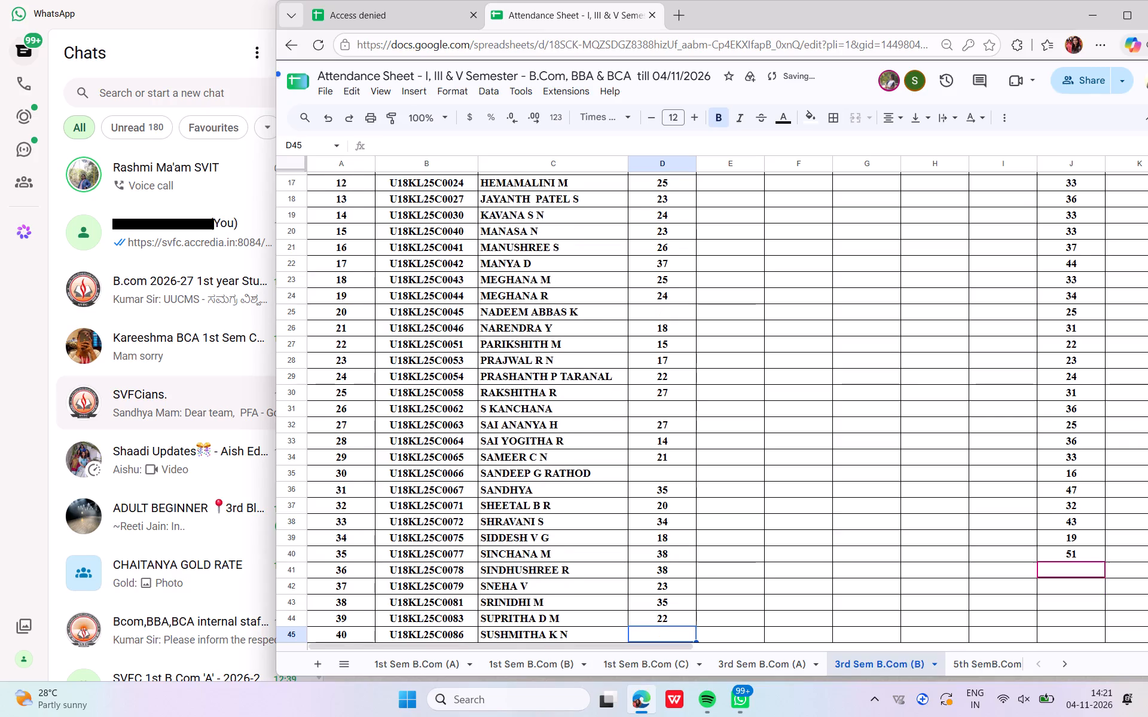
type("33")
key("Return")
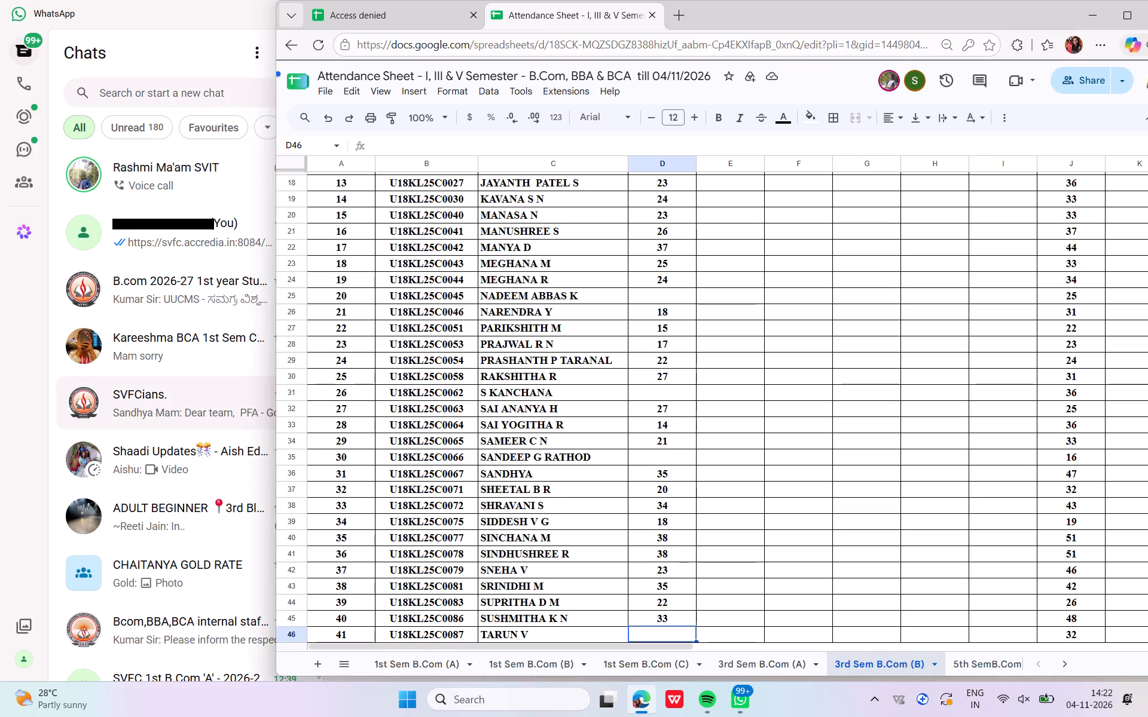
Leave serial number 41 blank and enter the KAN attendance for serial numbers 42 and 43 as 17 and 19.
key("Return")
key("Return")
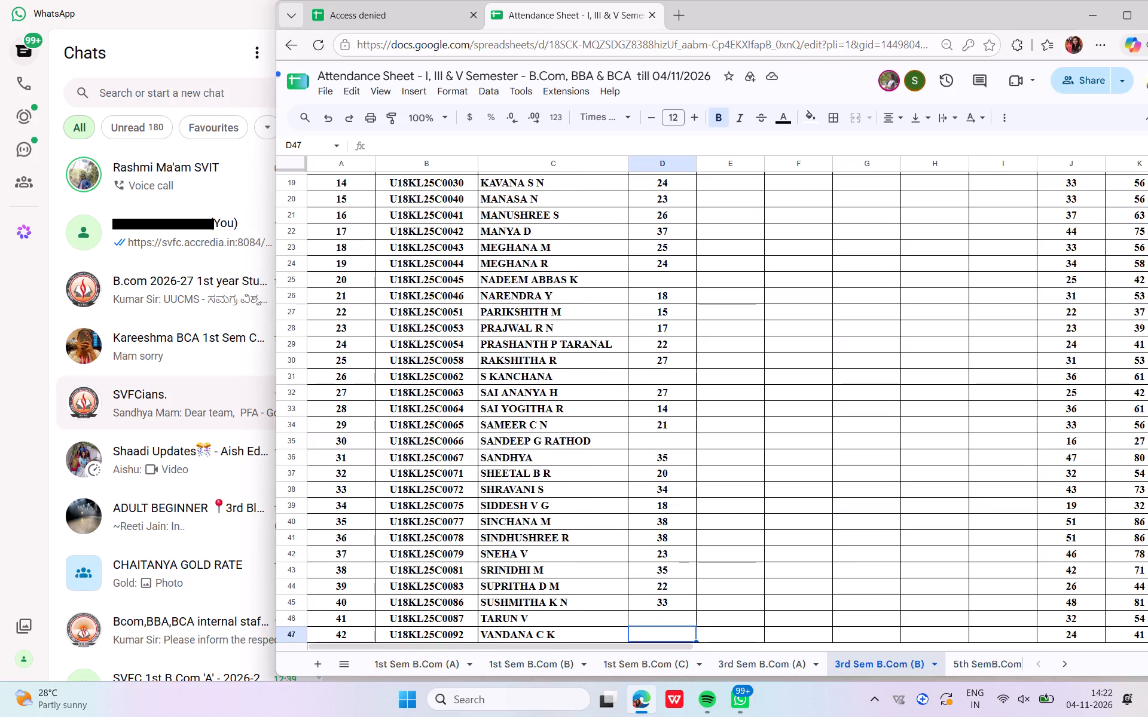
type("17")
key("Return")
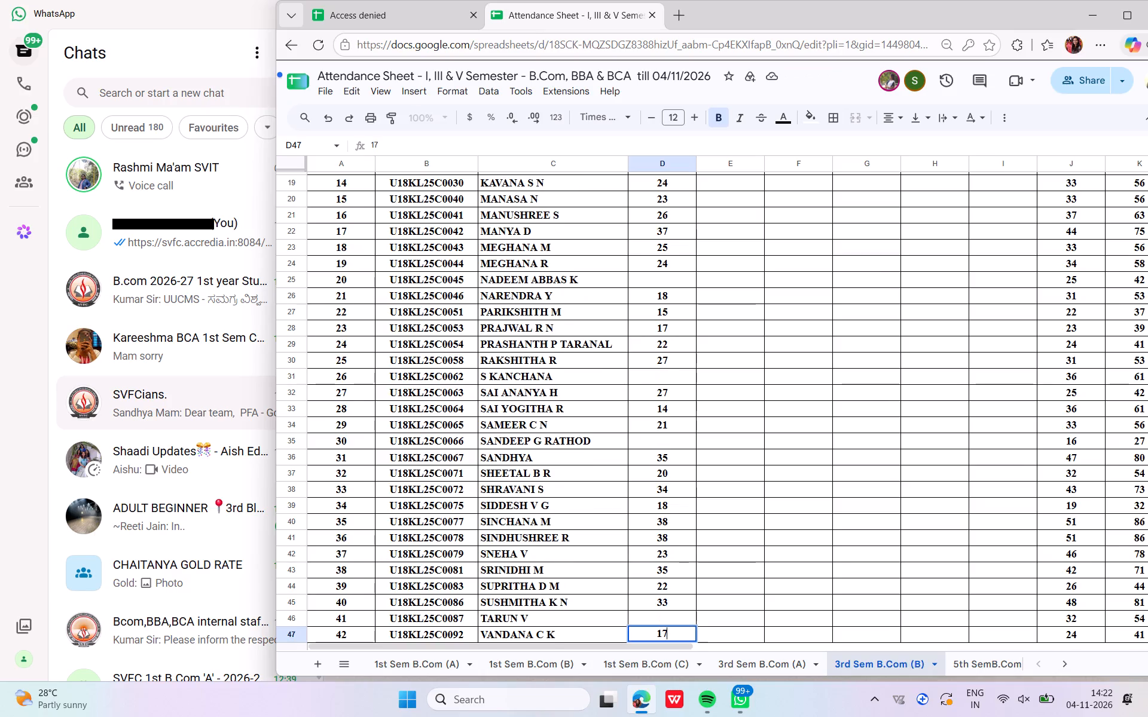
type("16")
key("BackSpace")
key("9")
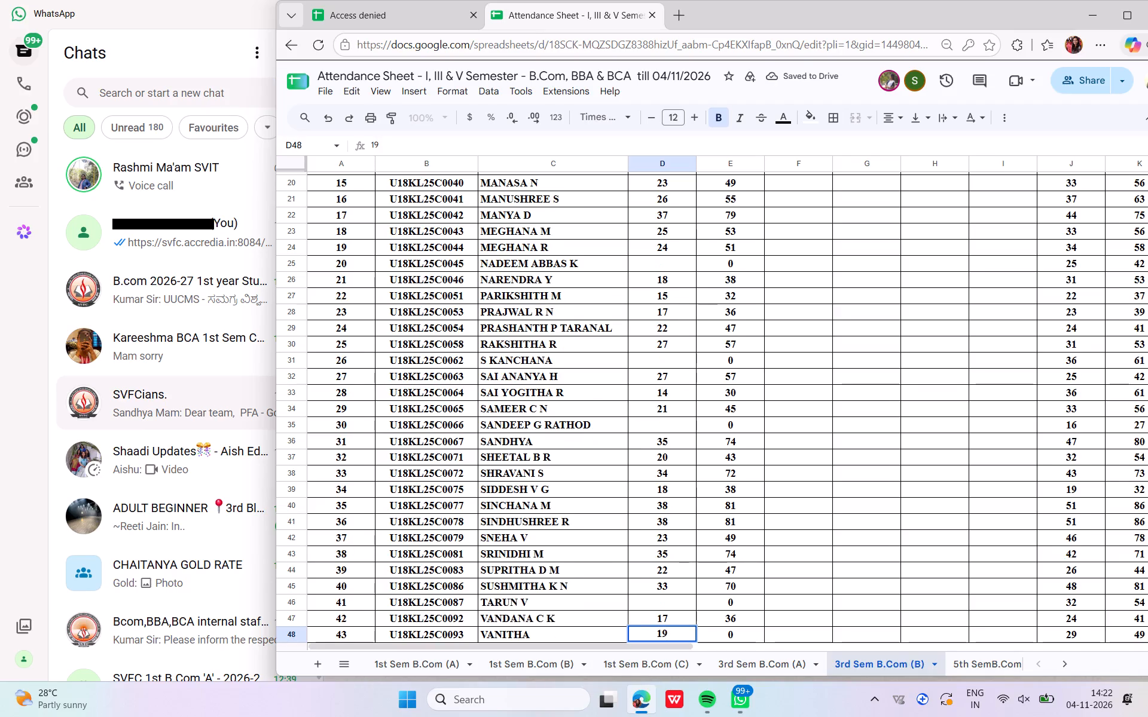
key("Return")
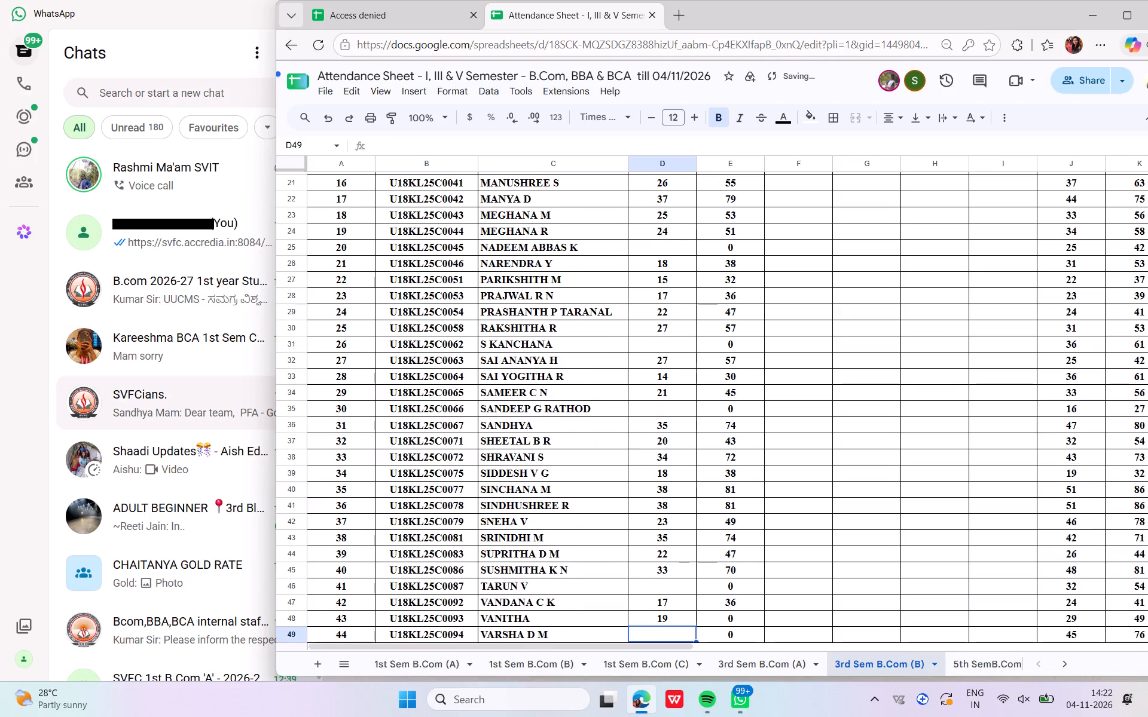
Enter the KAN attendance for serial numbers 44 to 47 as 35, 28, 12 and 29.
type("35")
key("Return")
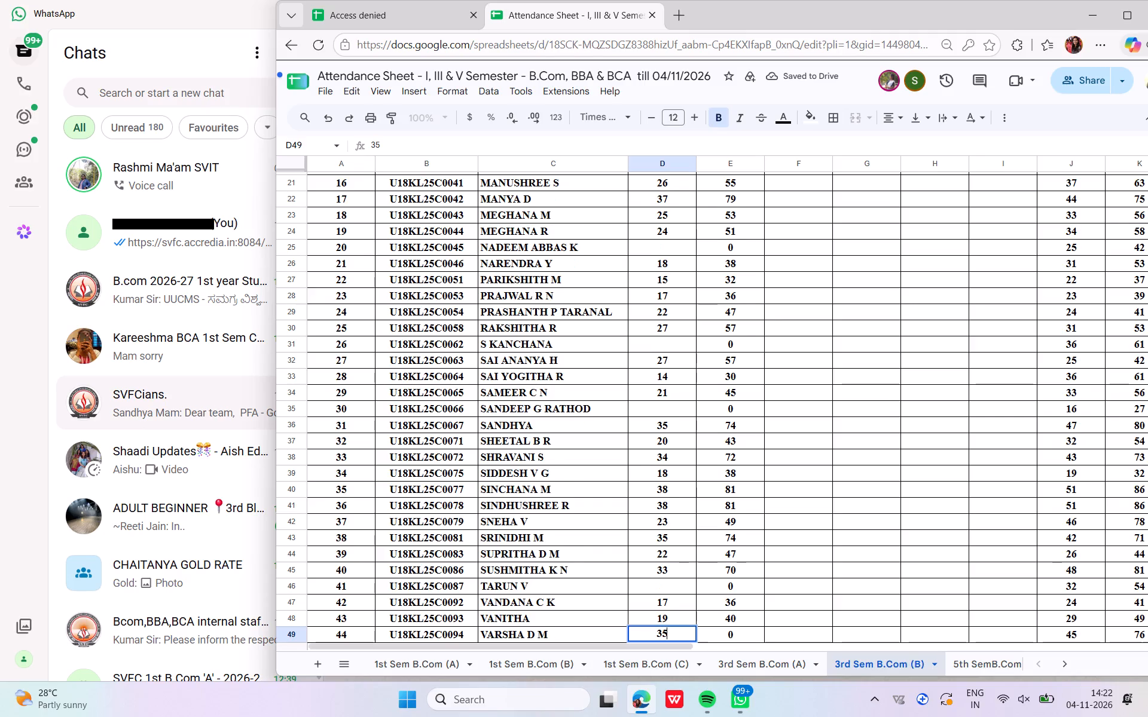
type("28")
key("Return")
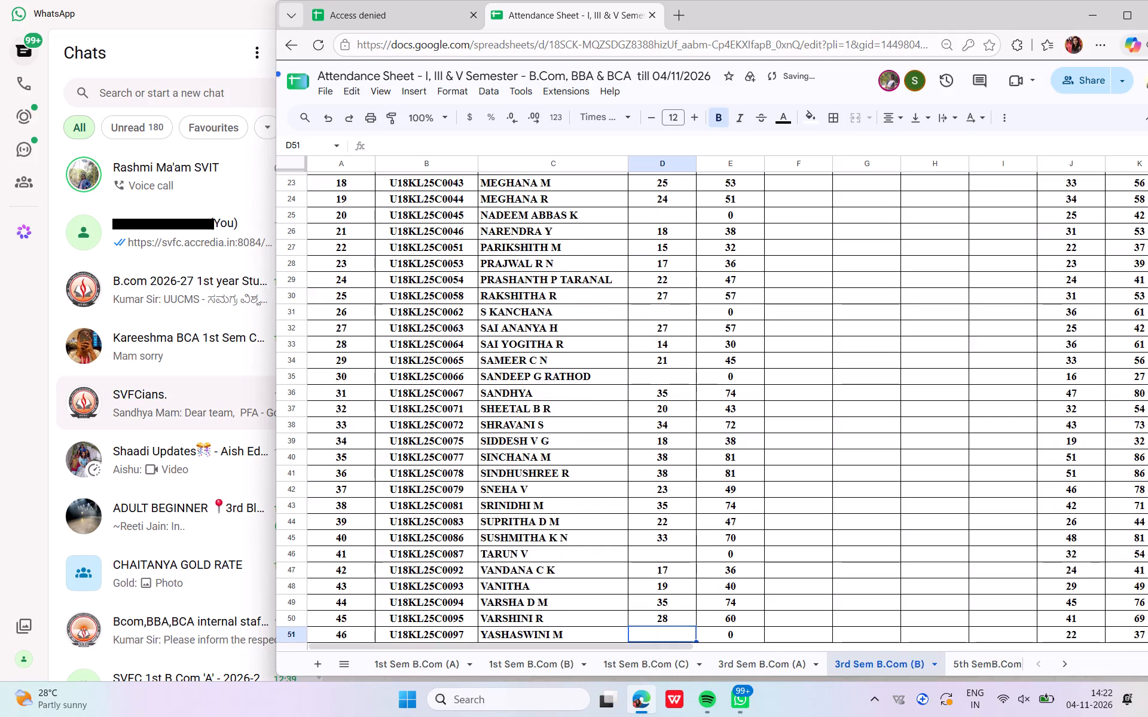
type("12")
key("Return")
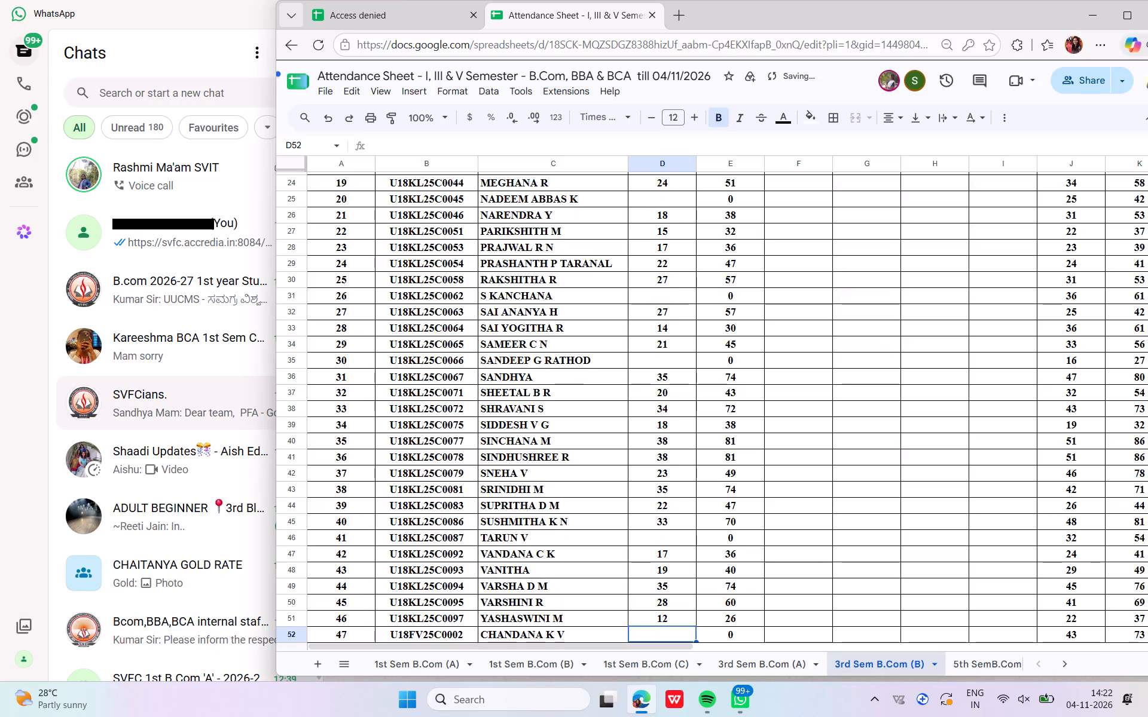
type("29")
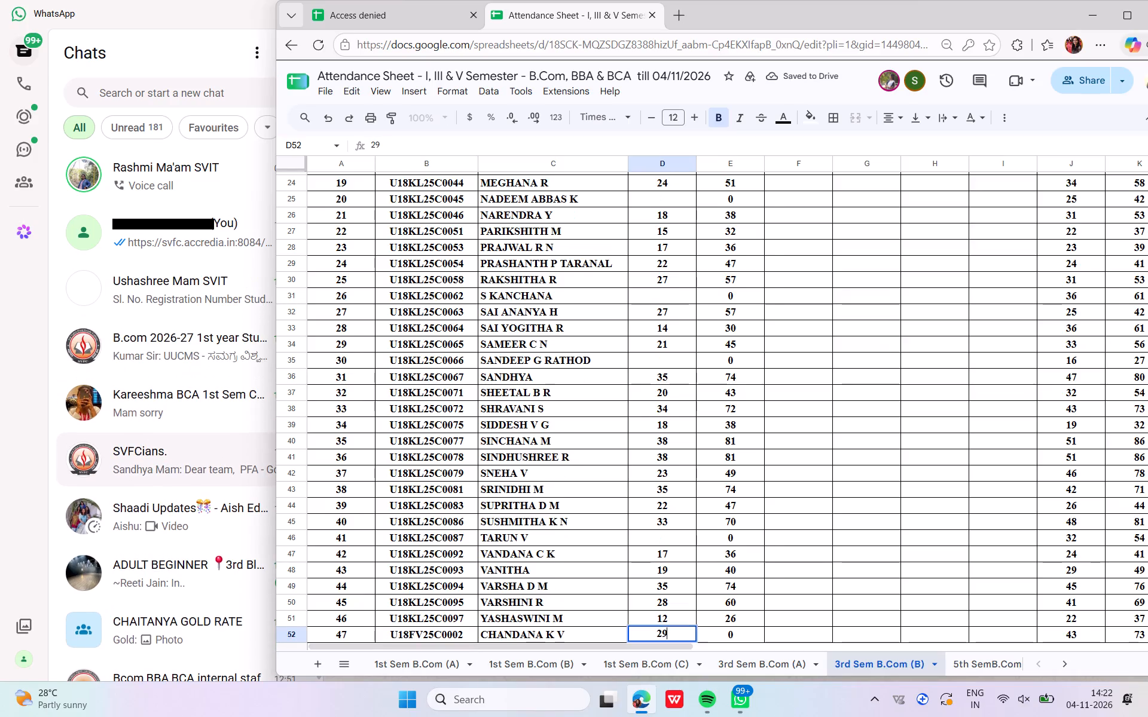
key("Return")
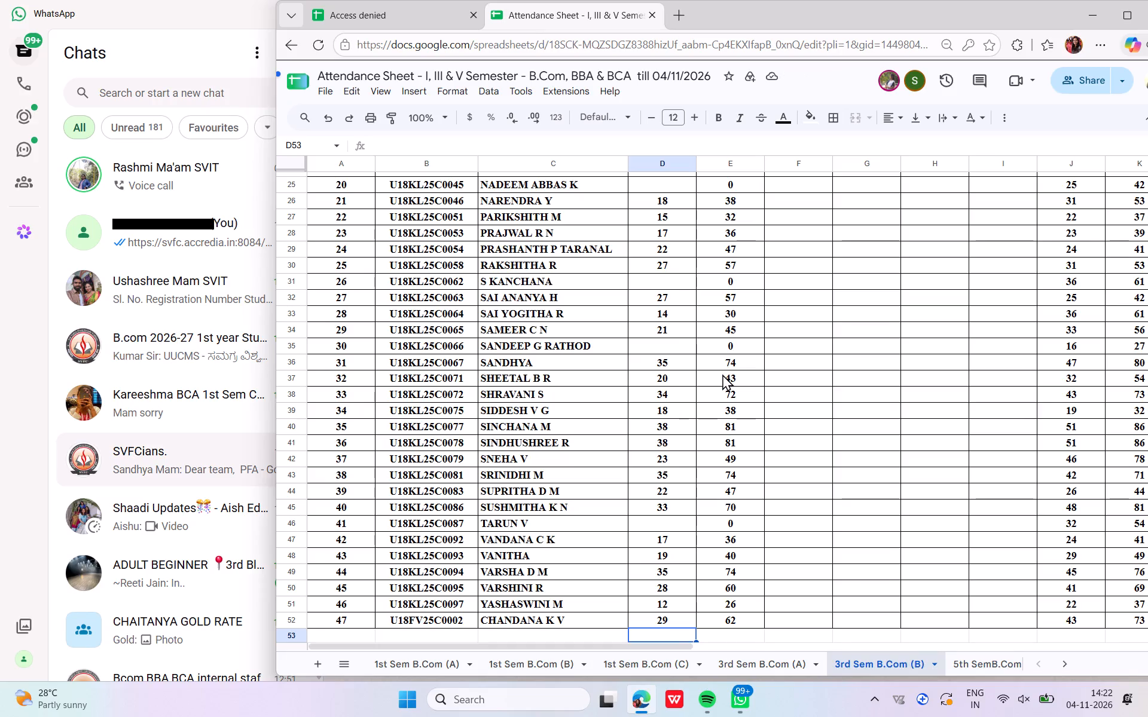
Review the KAN attendance column from serial number 47 back up to the sheet's header.
key("Up")
key("Up")
key("Up")
key("Up")
key("Up")
key("Up")
key("Up")
key("Up")
key("Up")
key("Up")
key("Up")
key("Up")
key("Up")
key("Up")
key("Up")
key("Up")
key("Up")
key("Up")
key("Up")
key("Up")
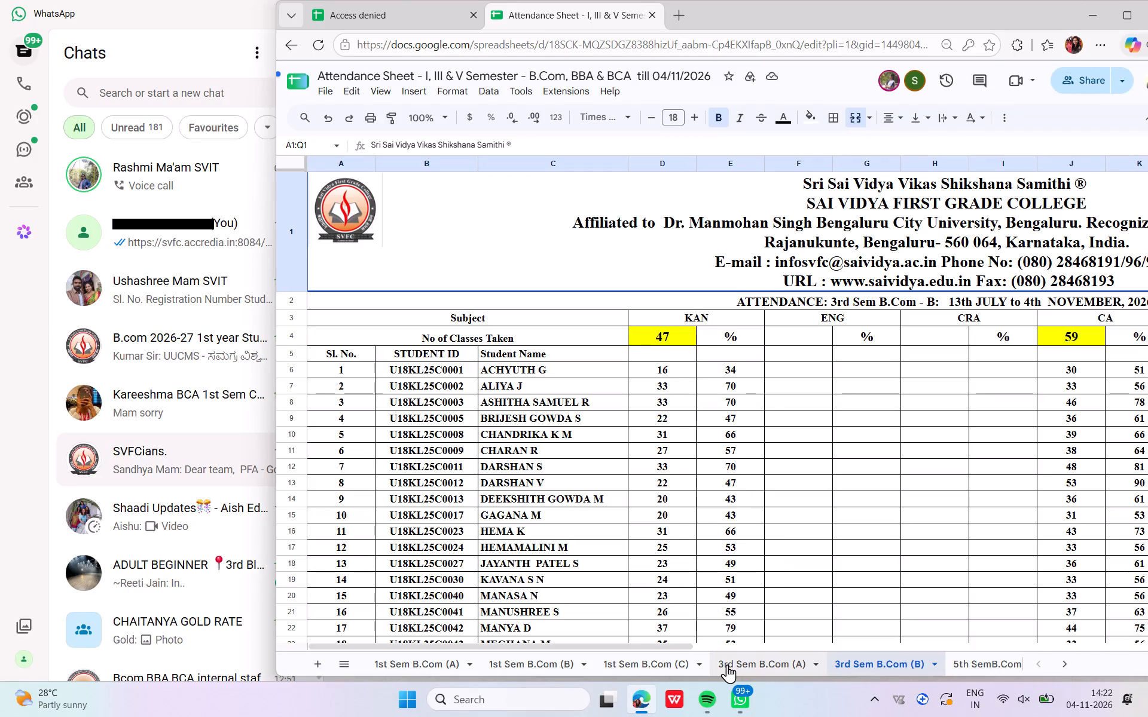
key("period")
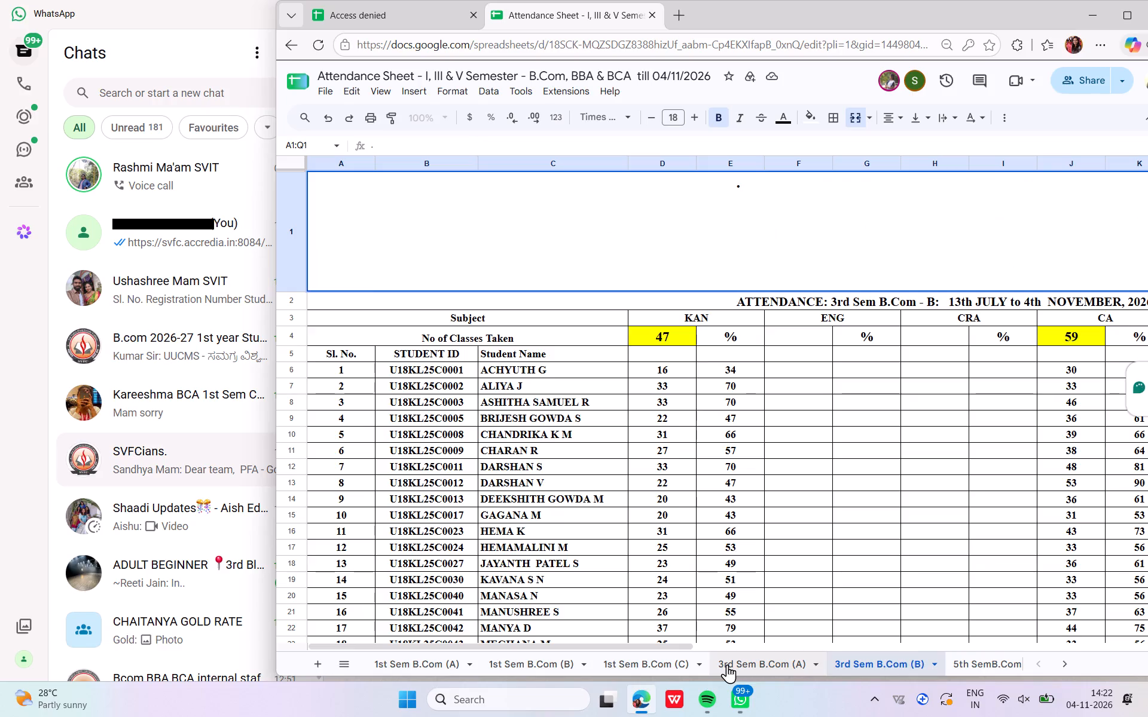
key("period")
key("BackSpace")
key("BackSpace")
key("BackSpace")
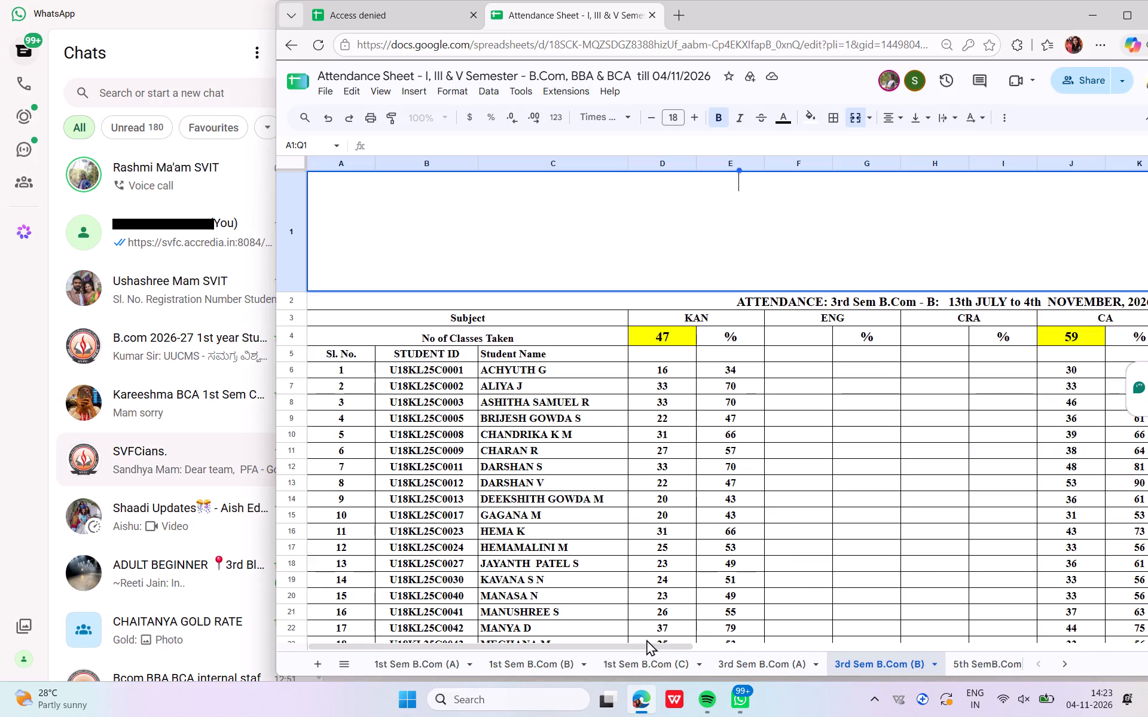
In the 1st Sem BBA attendance sheet, set the number of KAN classes taken to 47.
left_click(983, 667)
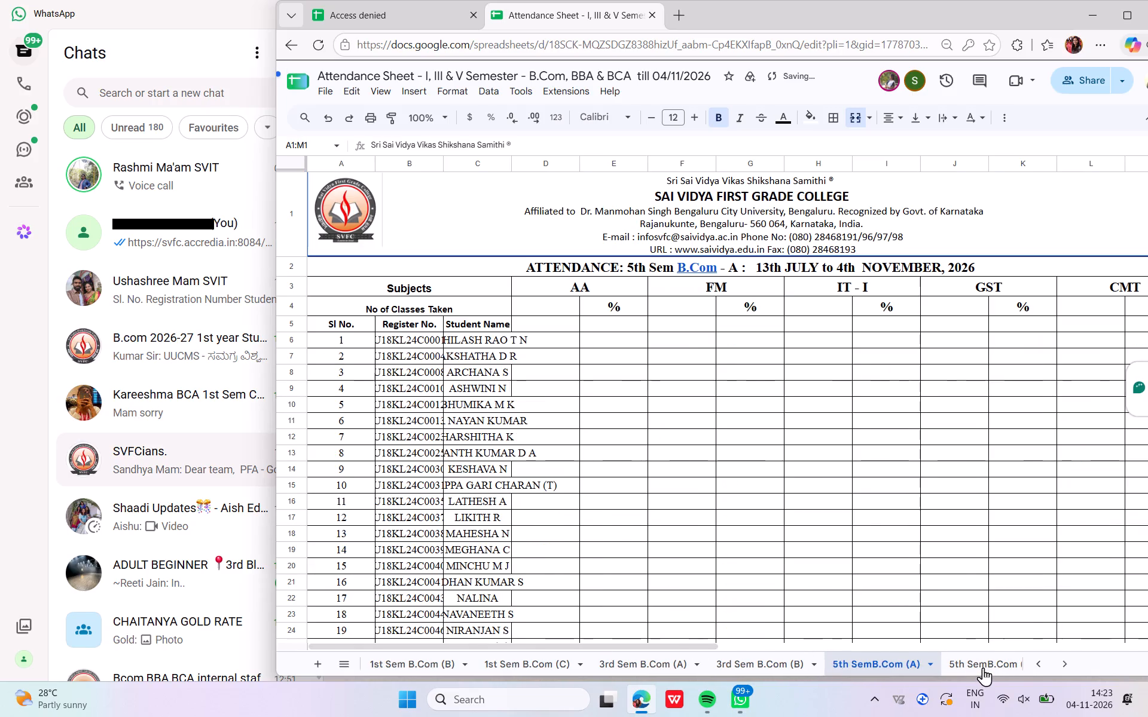
left_click(1033, 659)
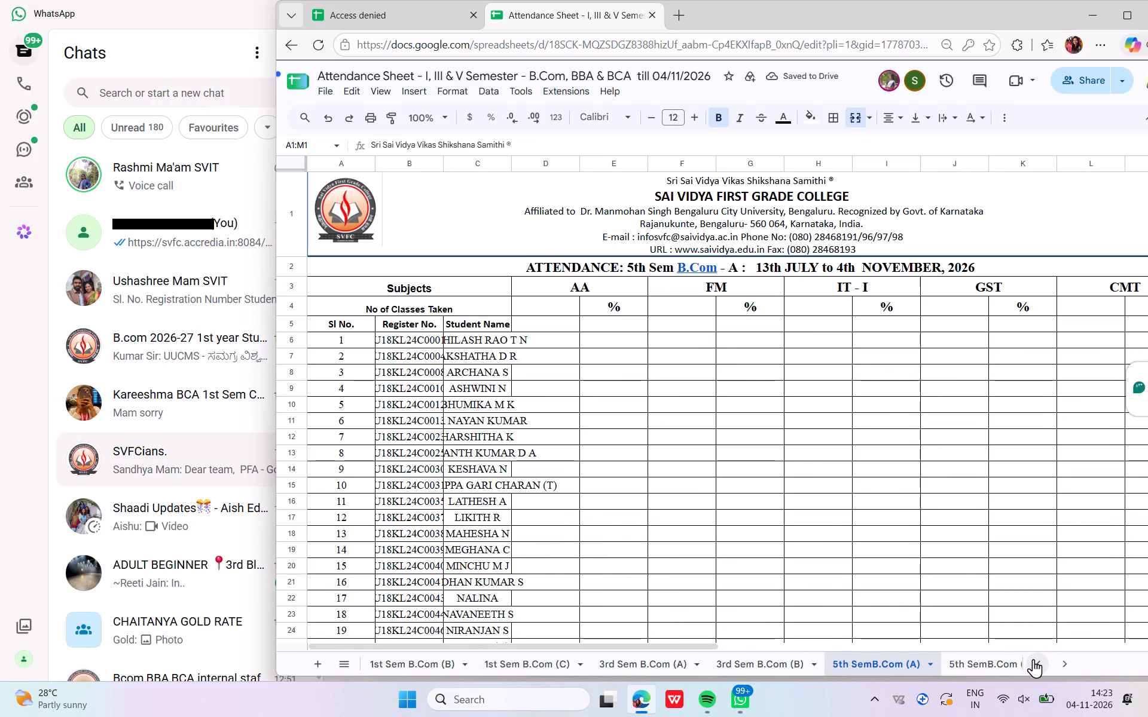
left_click(1069, 664)
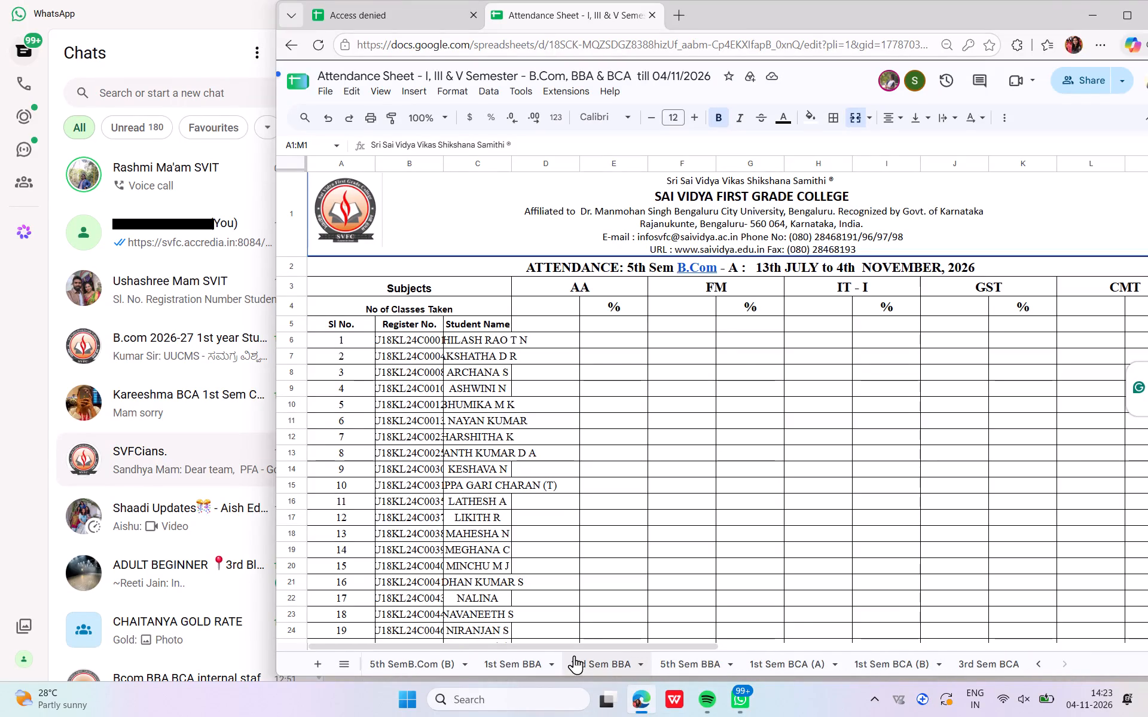
left_click(527, 658)
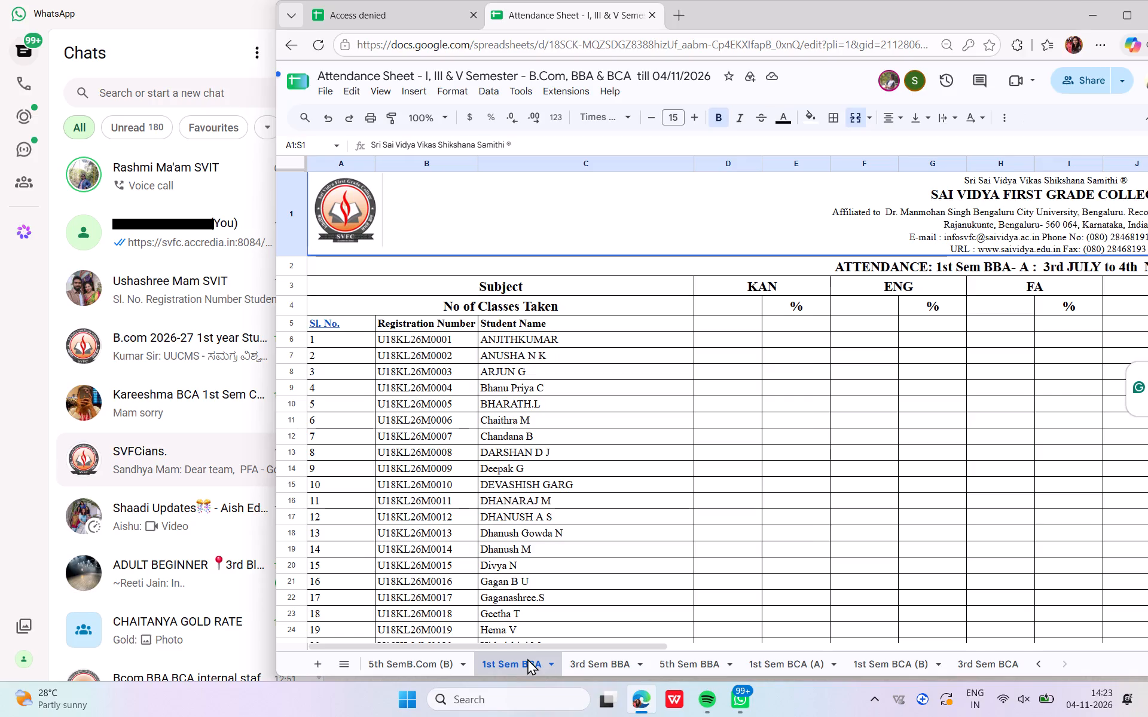
left_click(527, 658)
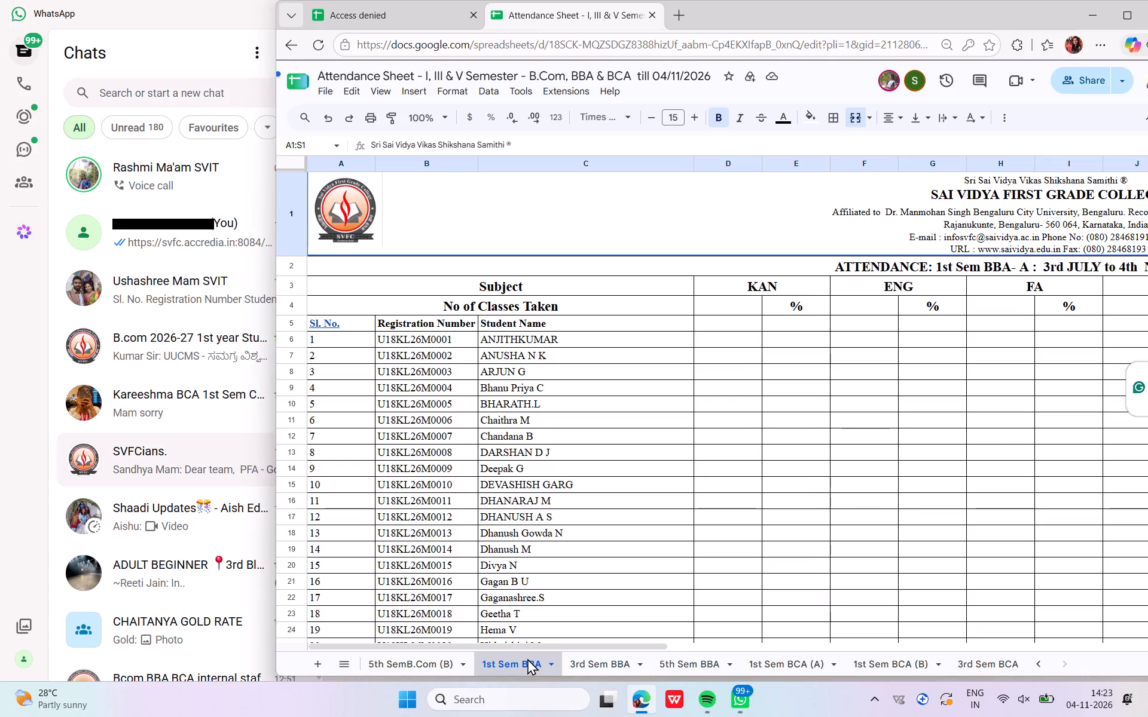
left_click(738, 298)
type("47")
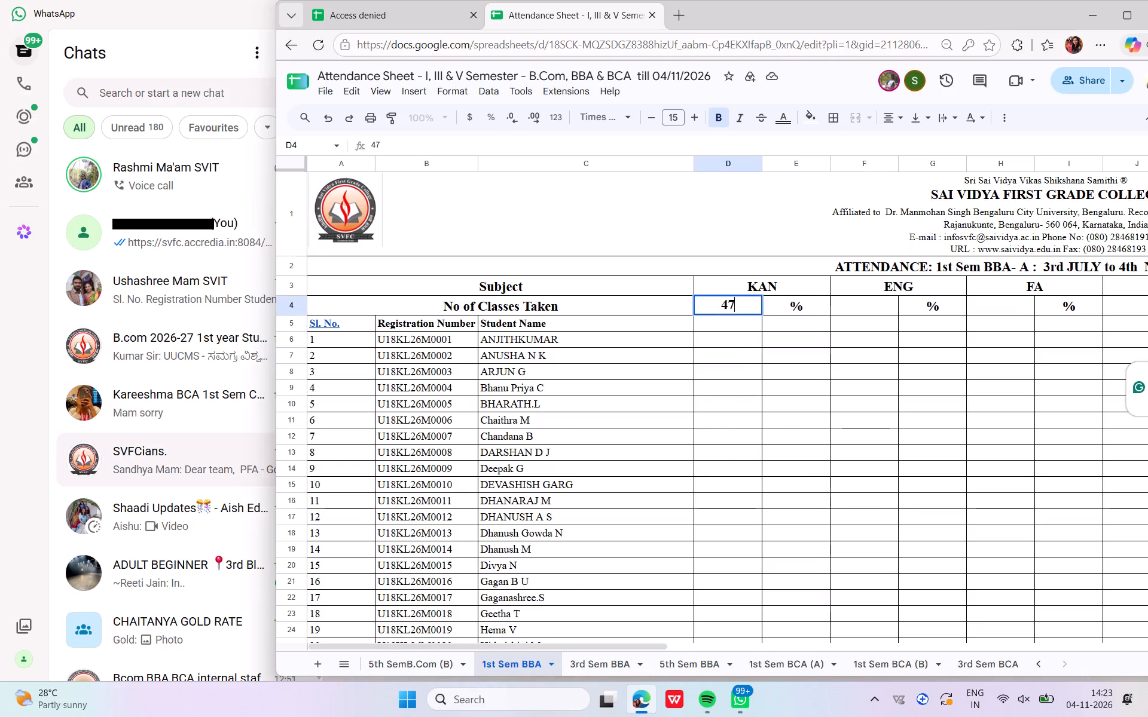
Enter the KAN attendance for serial numbers 1 to 4 as 17, 39, 17 and 31.
left_click(735, 341)
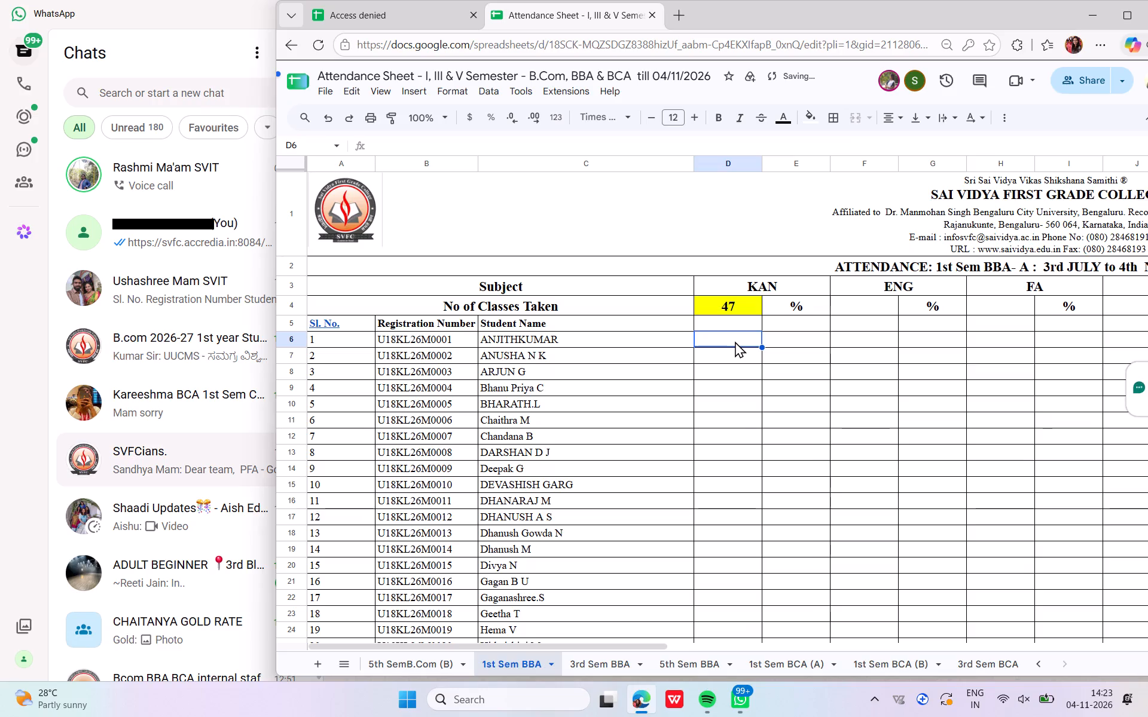
type("17")
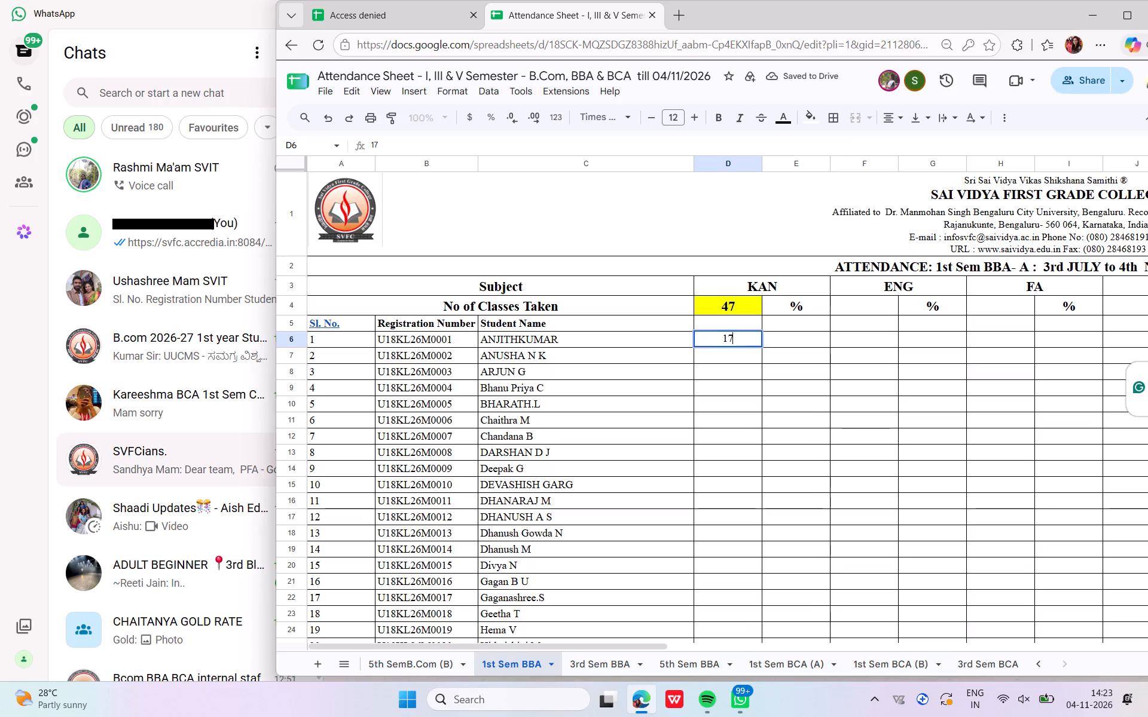
key("Return")
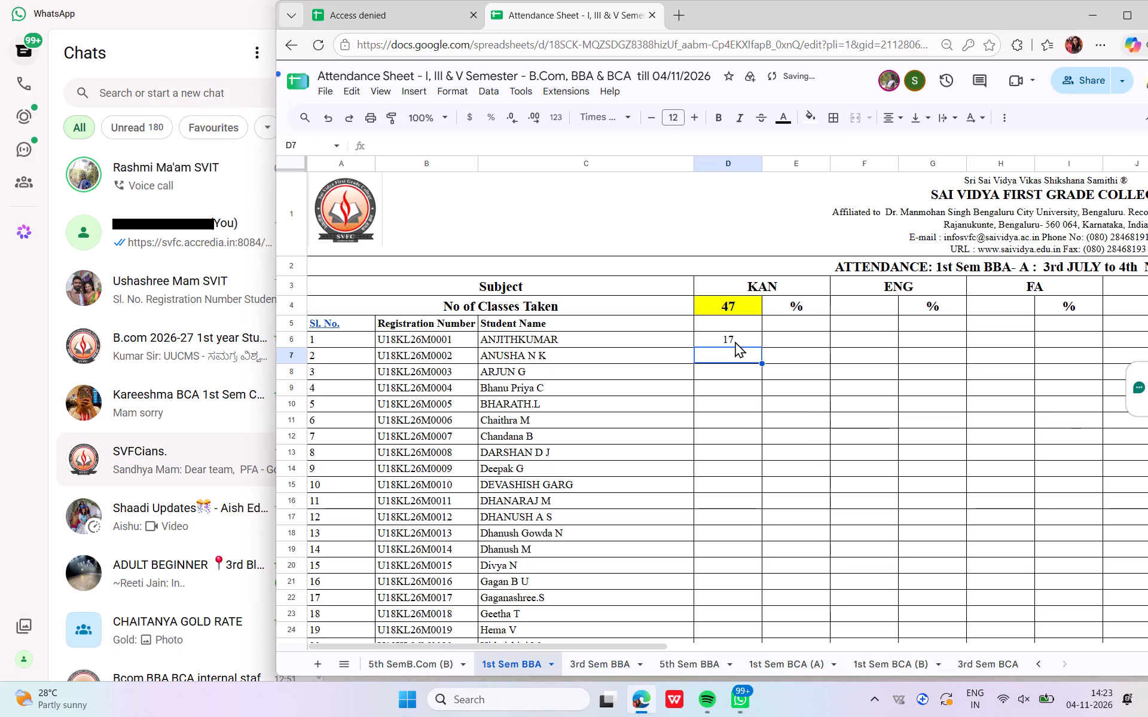
type("39")
key("Return")
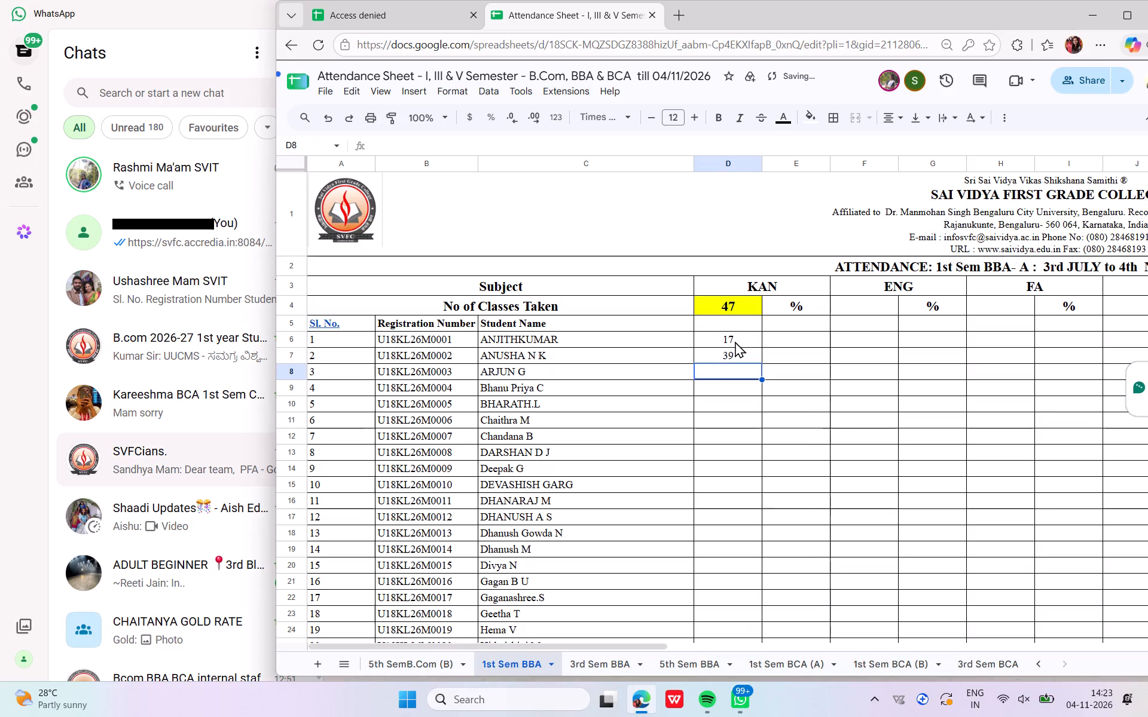
type("17")
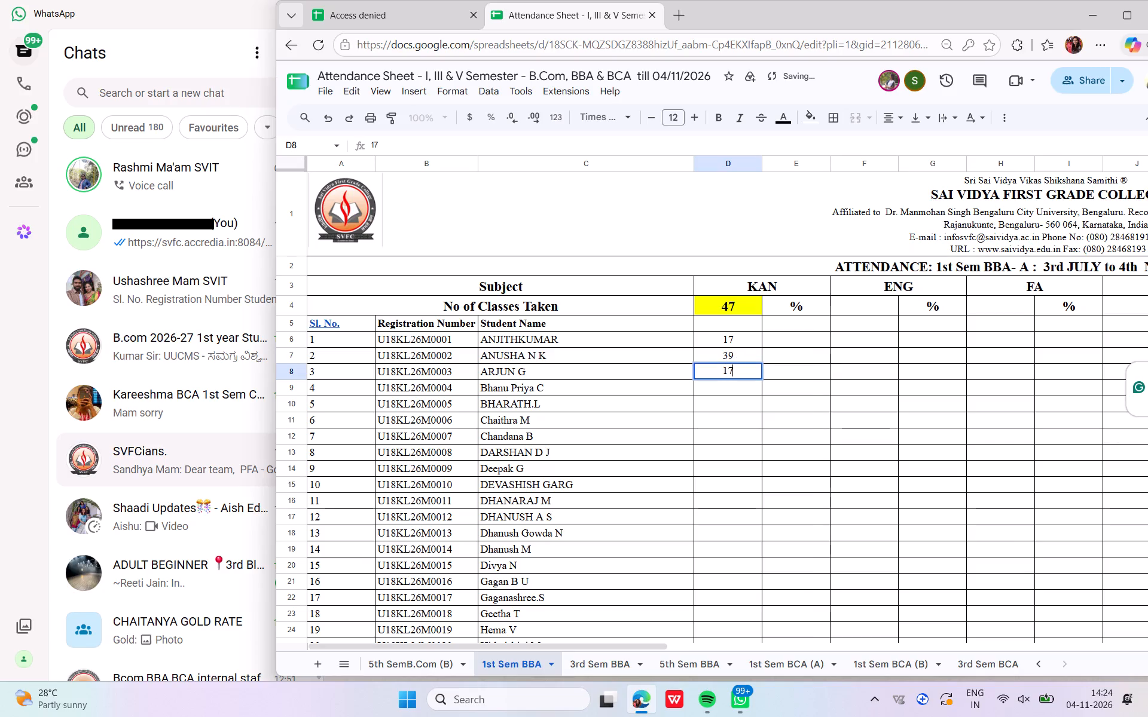
key("Return")
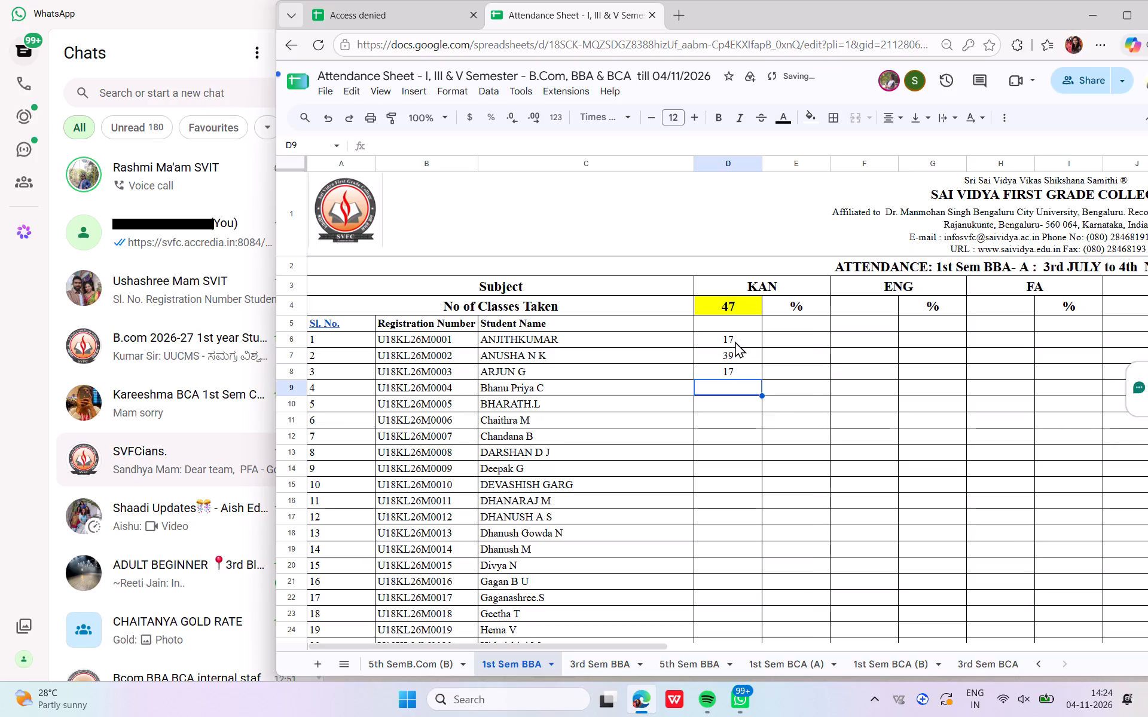
type("31")
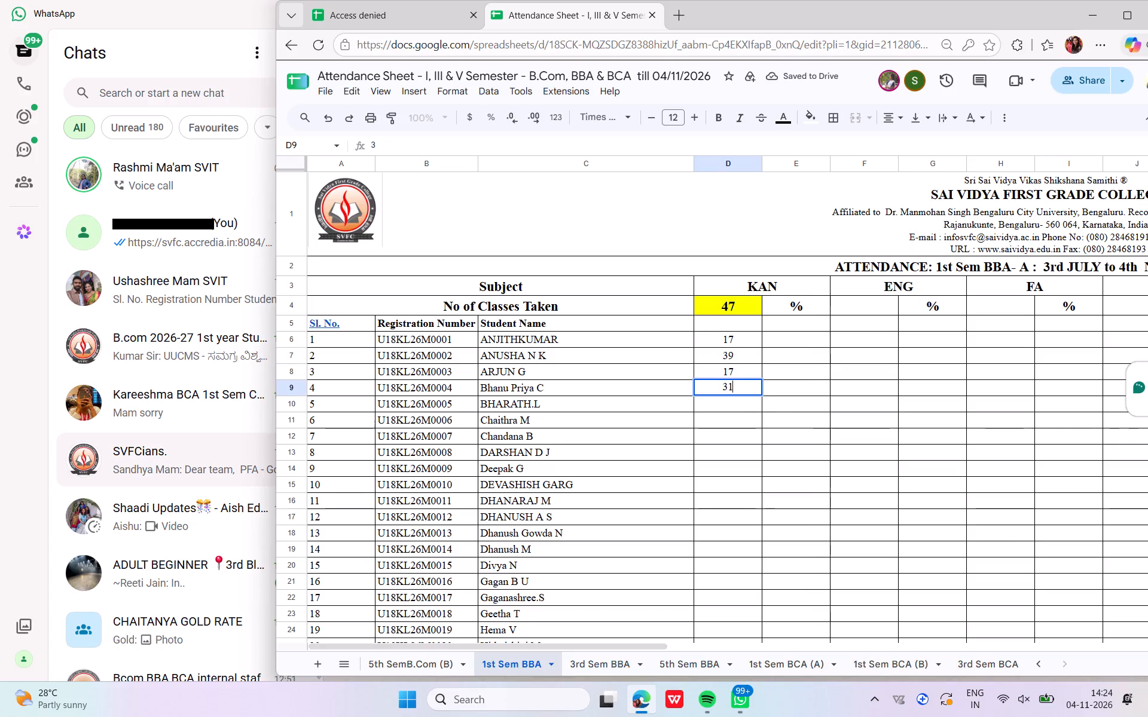
key("Return")
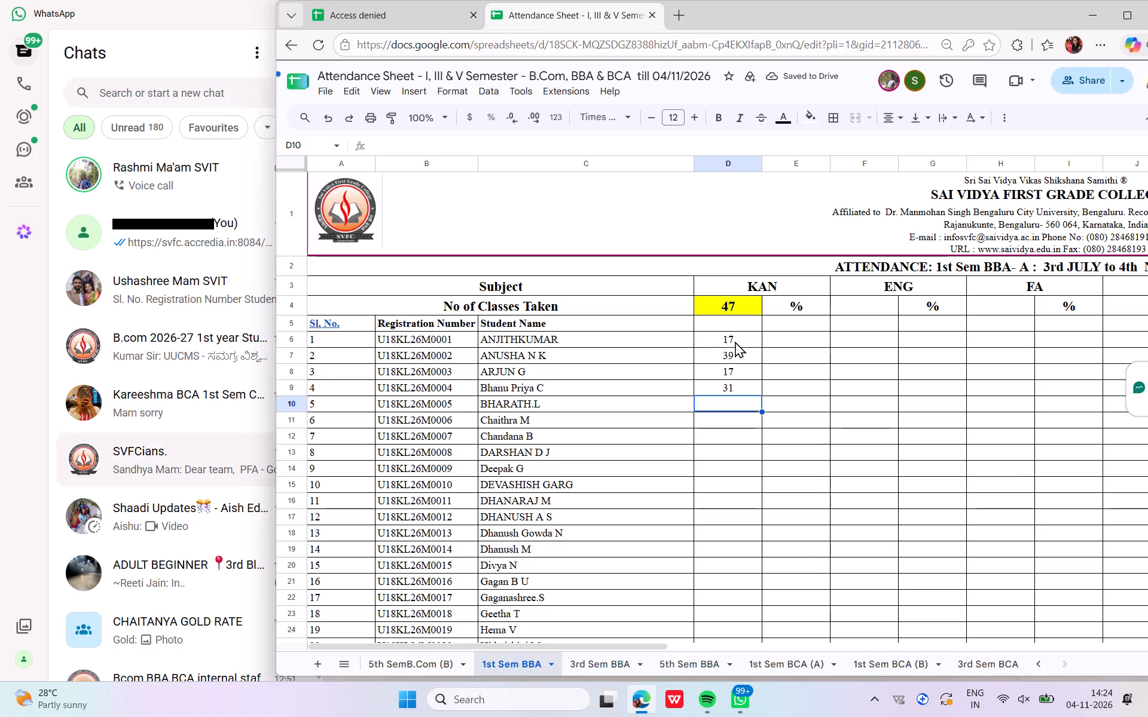
Enter the KAN attendance for serial numbers 5 to 9 as 19, 41, 41, 14 and 44.
type("19")
key("Return")
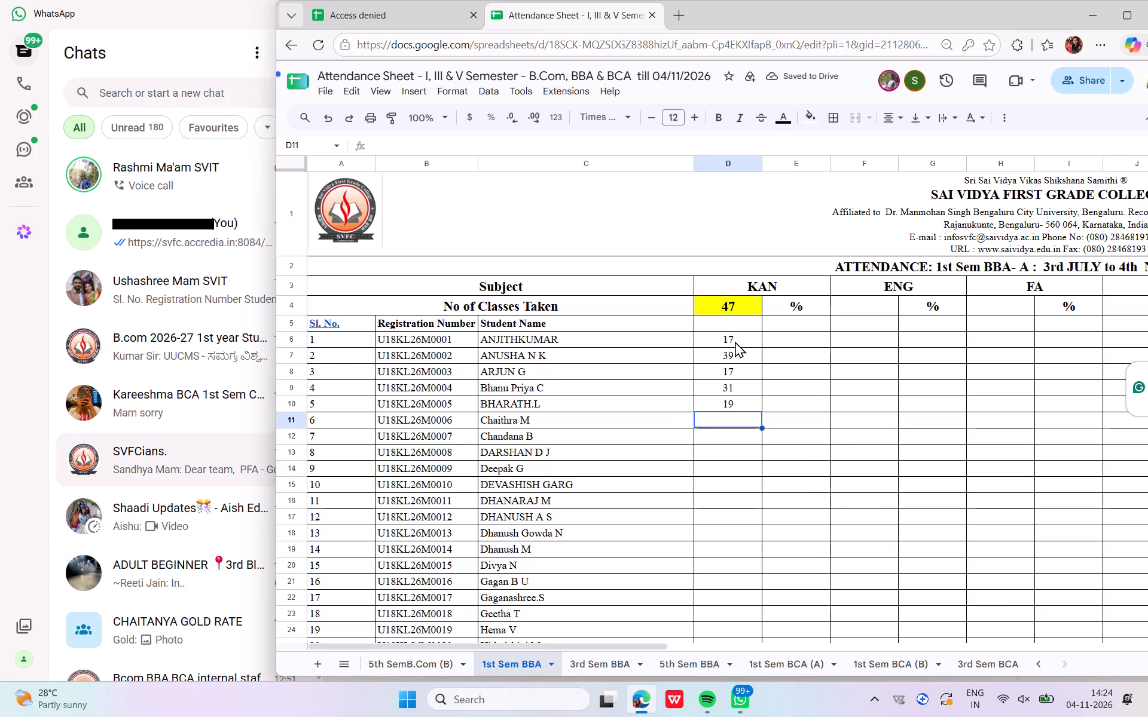
type("41")
key("Return")
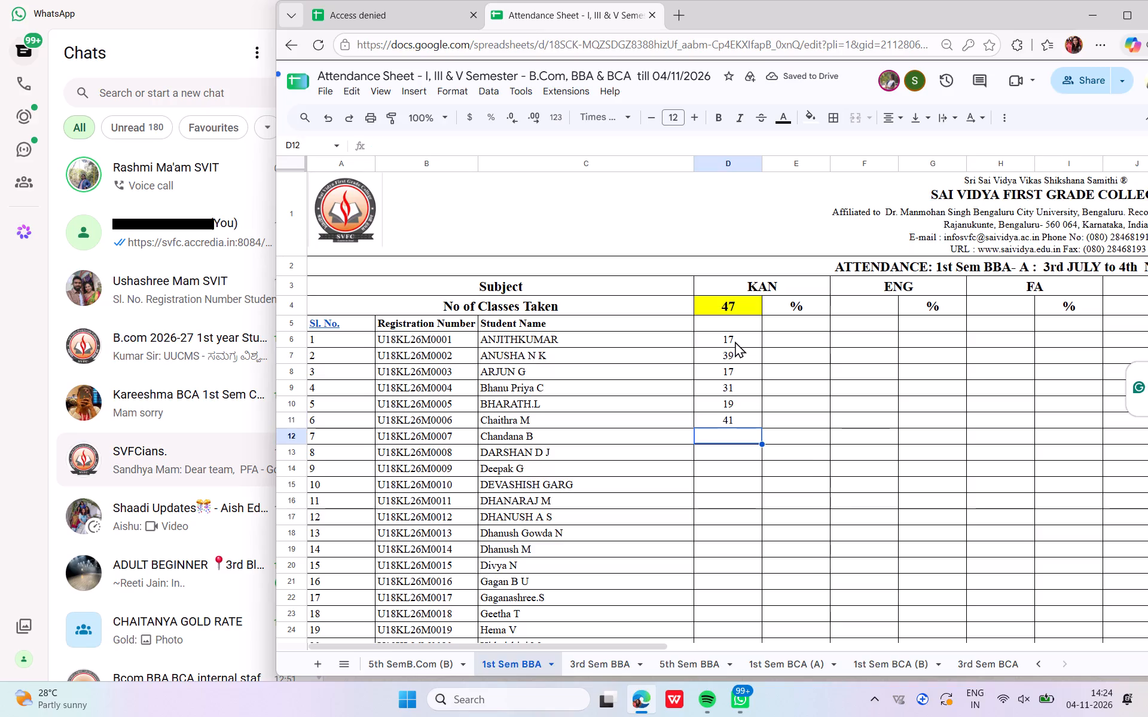
type("41")
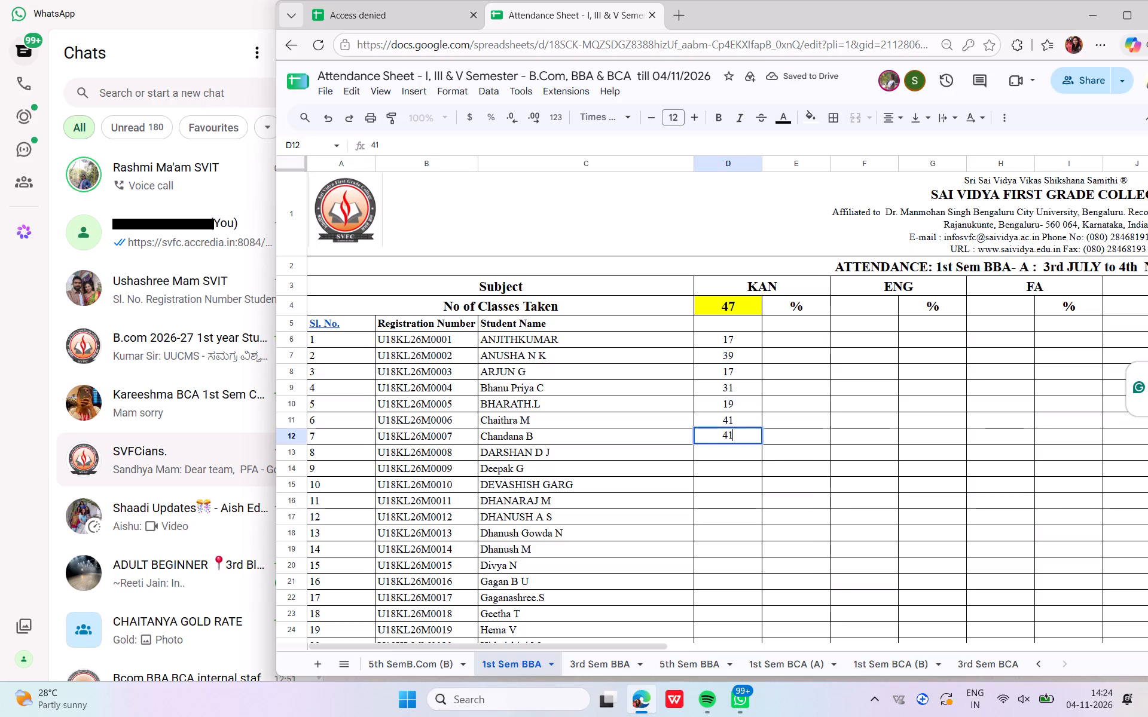
key("Return")
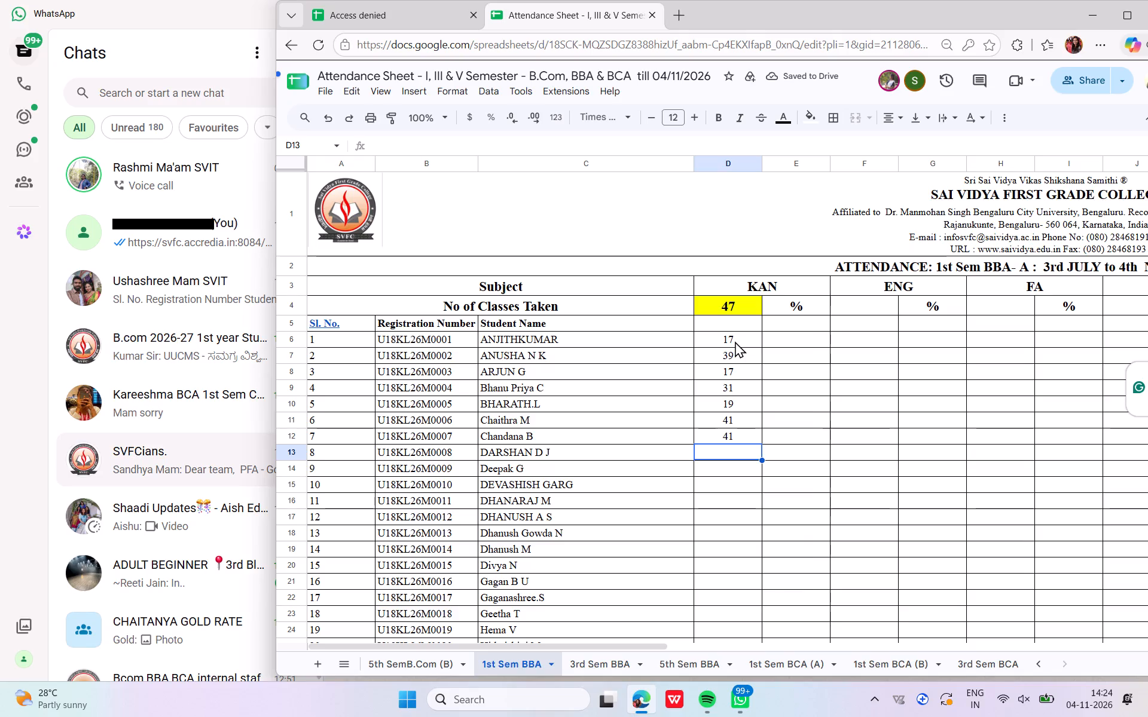
type("14")
key("Return")
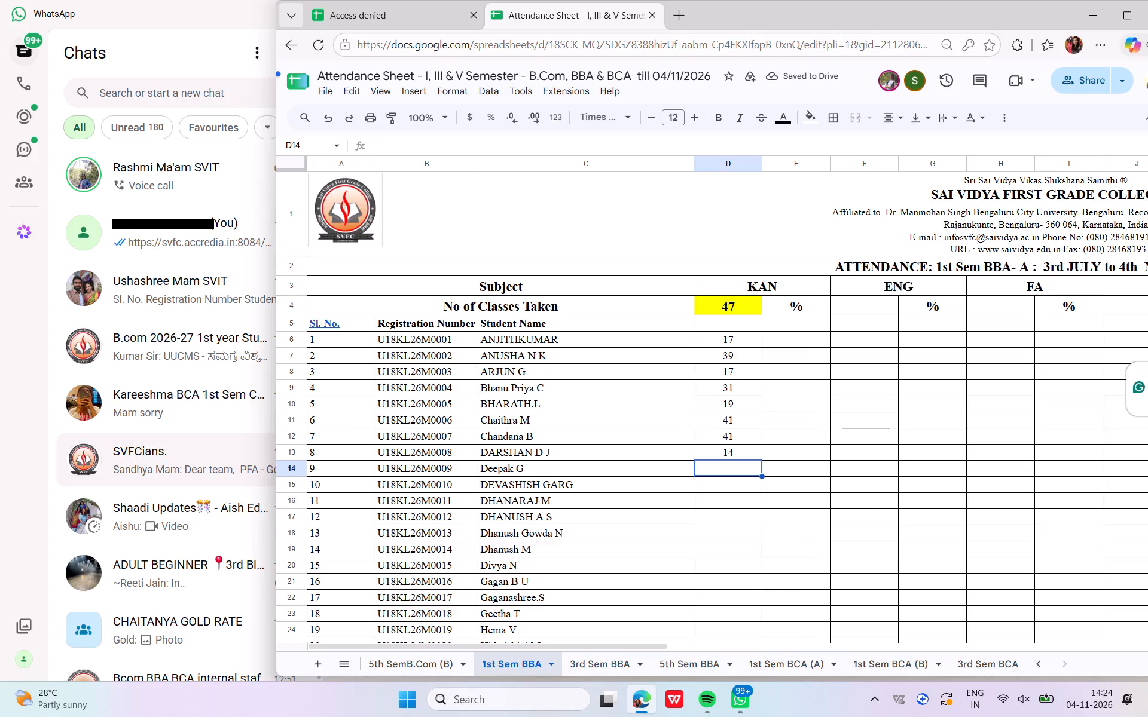
type("44")
key("Return")
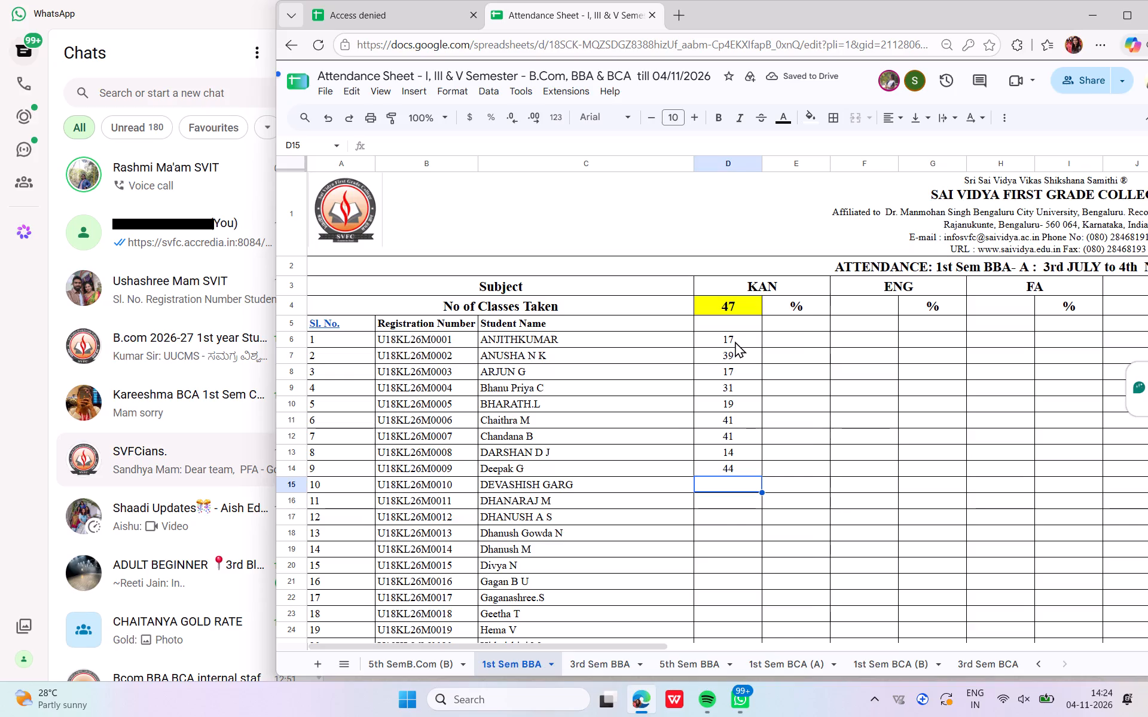
Leave serial number 10 blank and enter the KAN attendance for serial numbers 11 to 14 as 21, 16, 16 and 24.
key("Return")
key("Return")
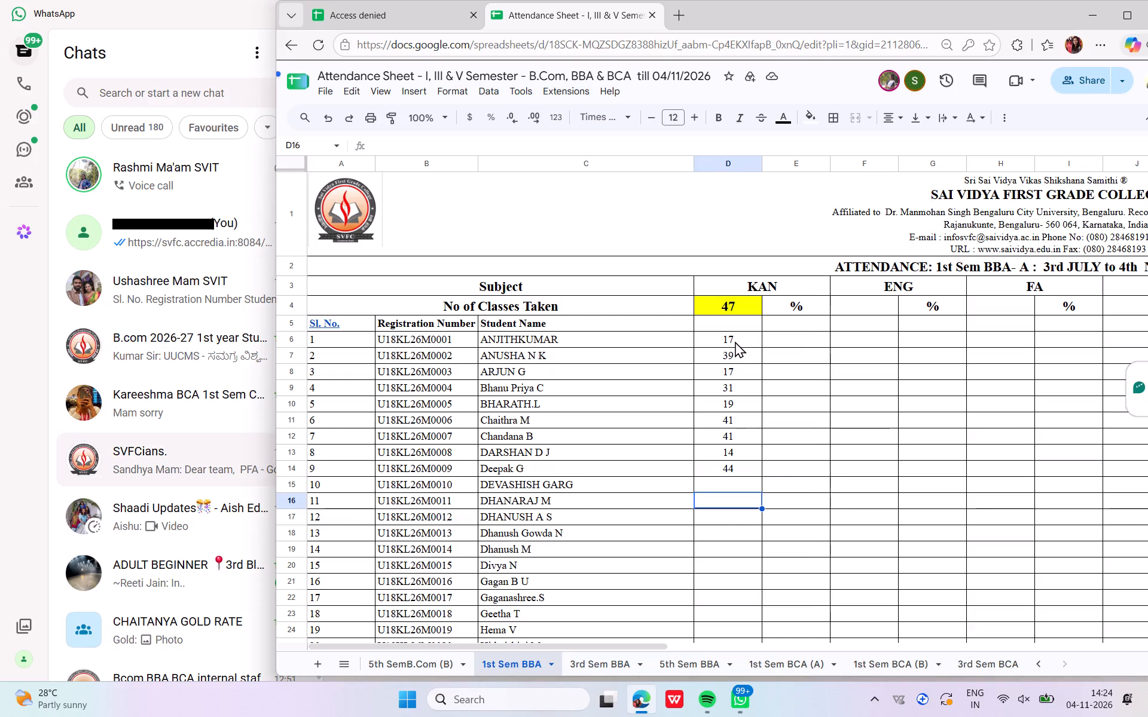
type("21")
key("Return")
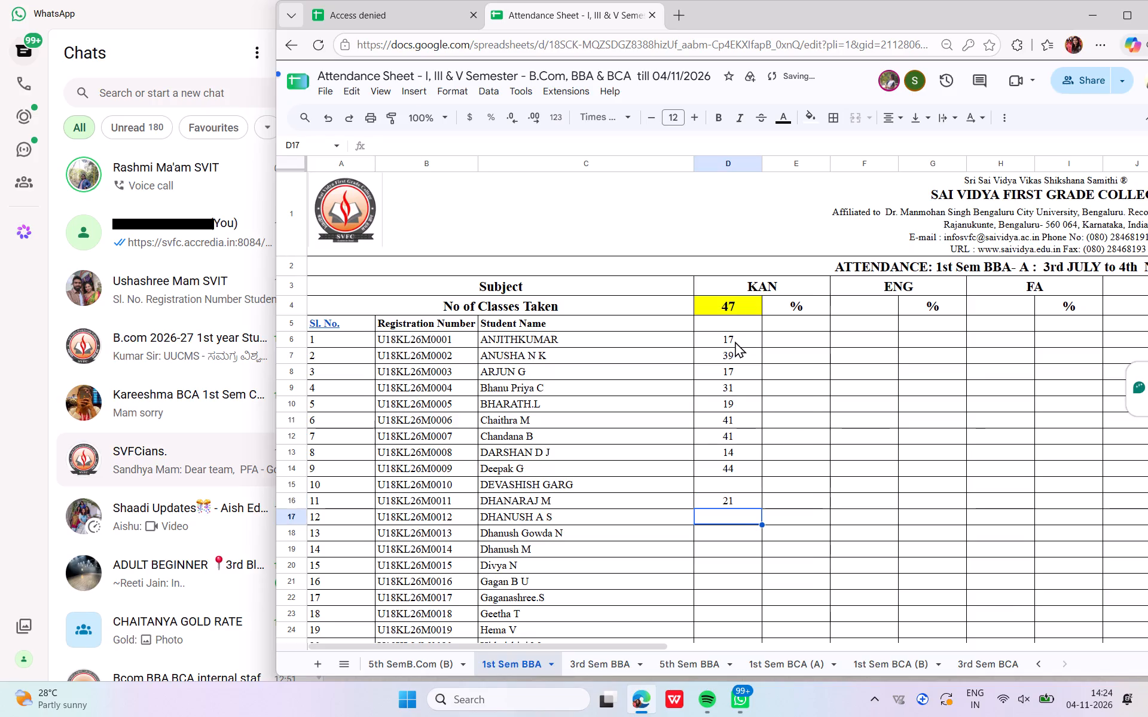
type("16")
key("Return")
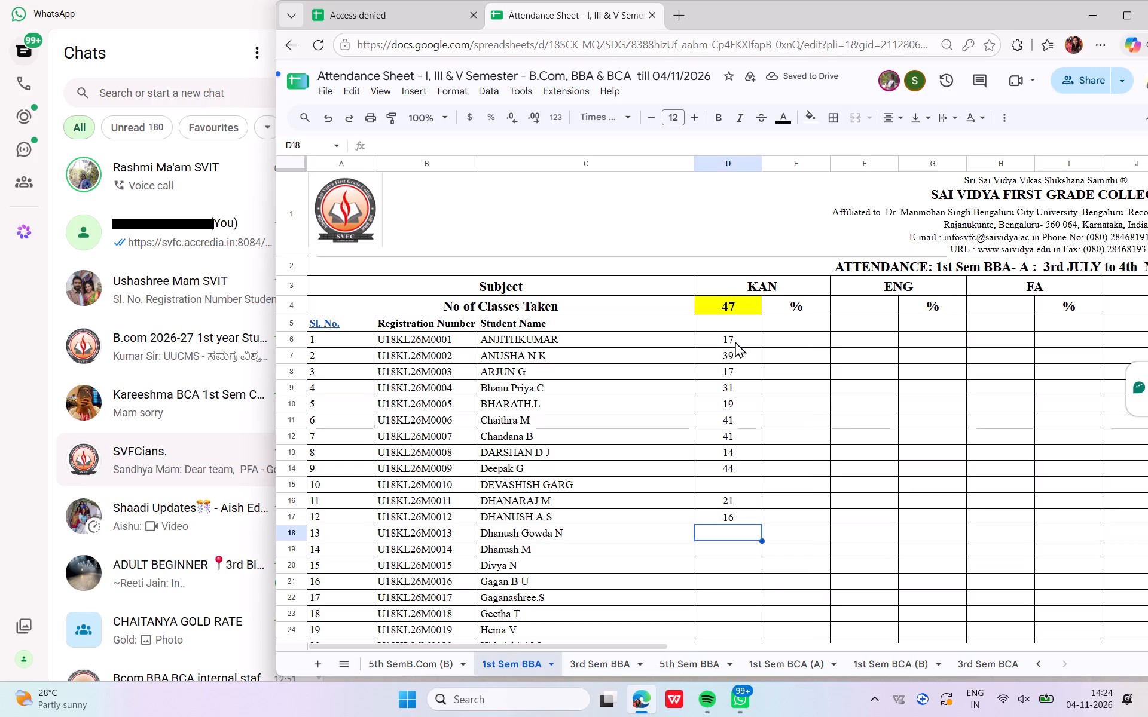
type("16")
key("Return")
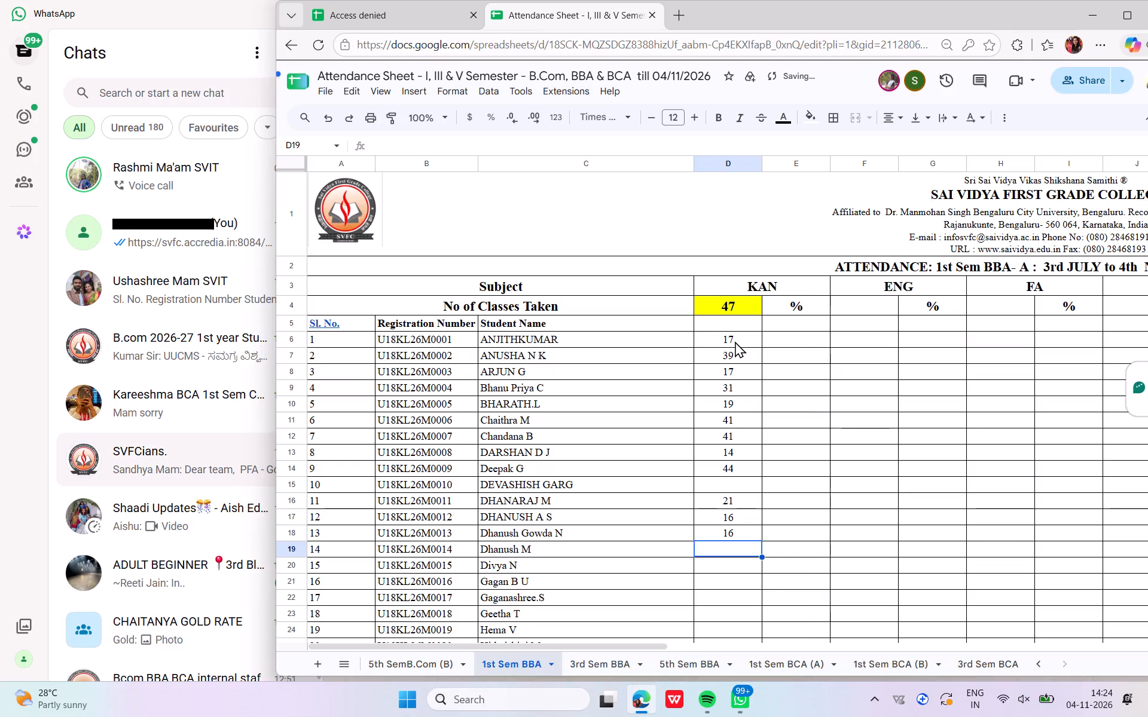
type("24")
key("Return")
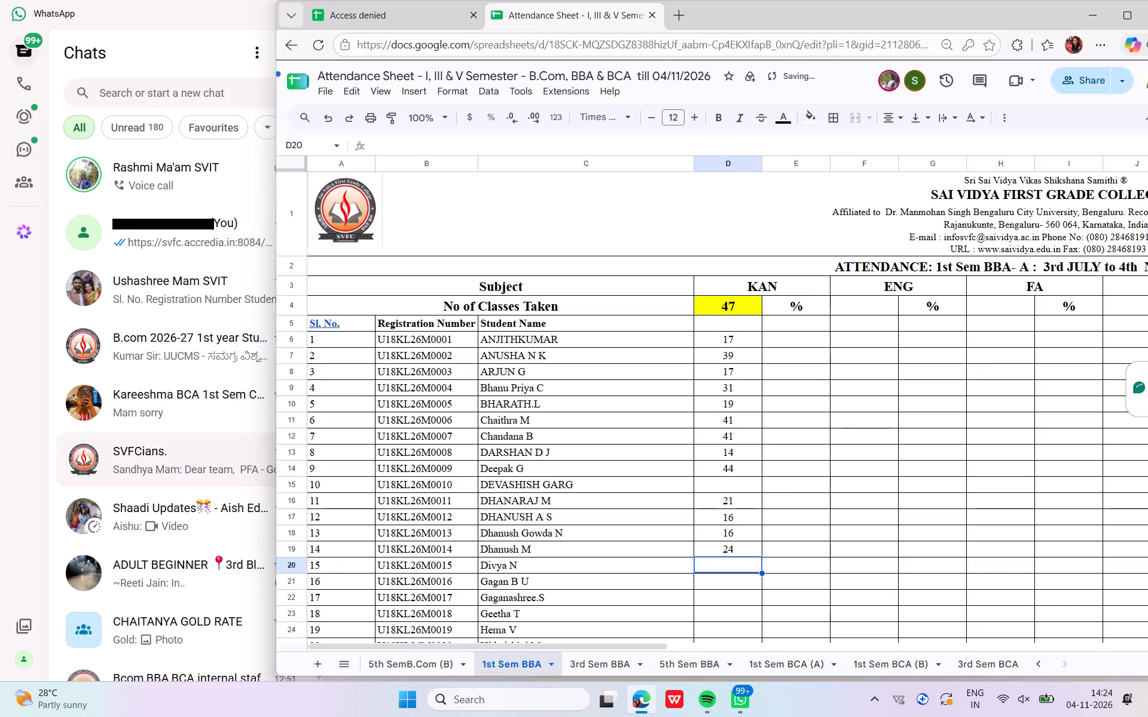
Enter the KAN attendance for serial numbers 15 to 18 as 42, 15, 41 and 30.
type("42")
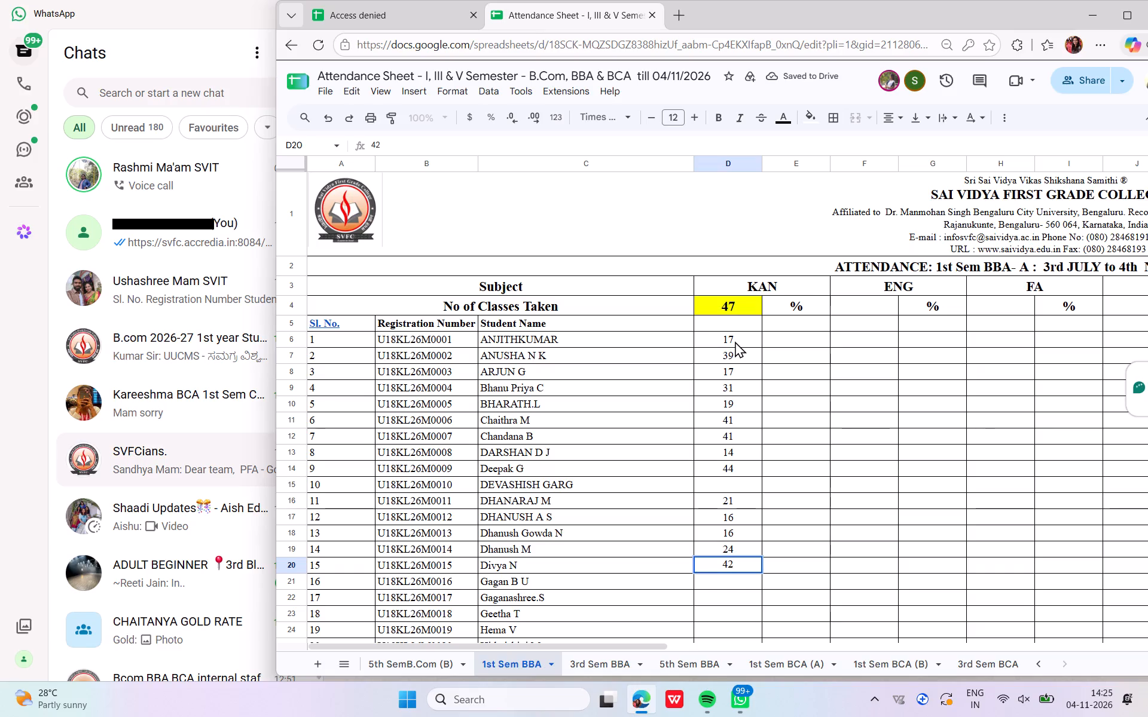
key("Return")
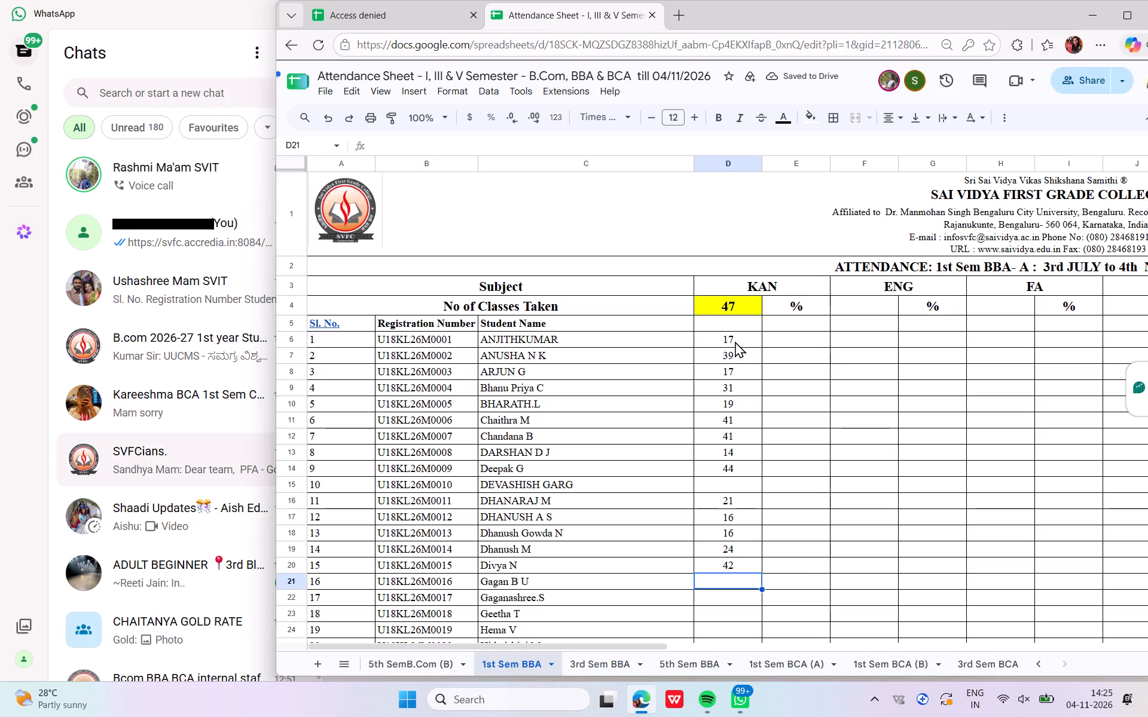
type("15")
key("Return")
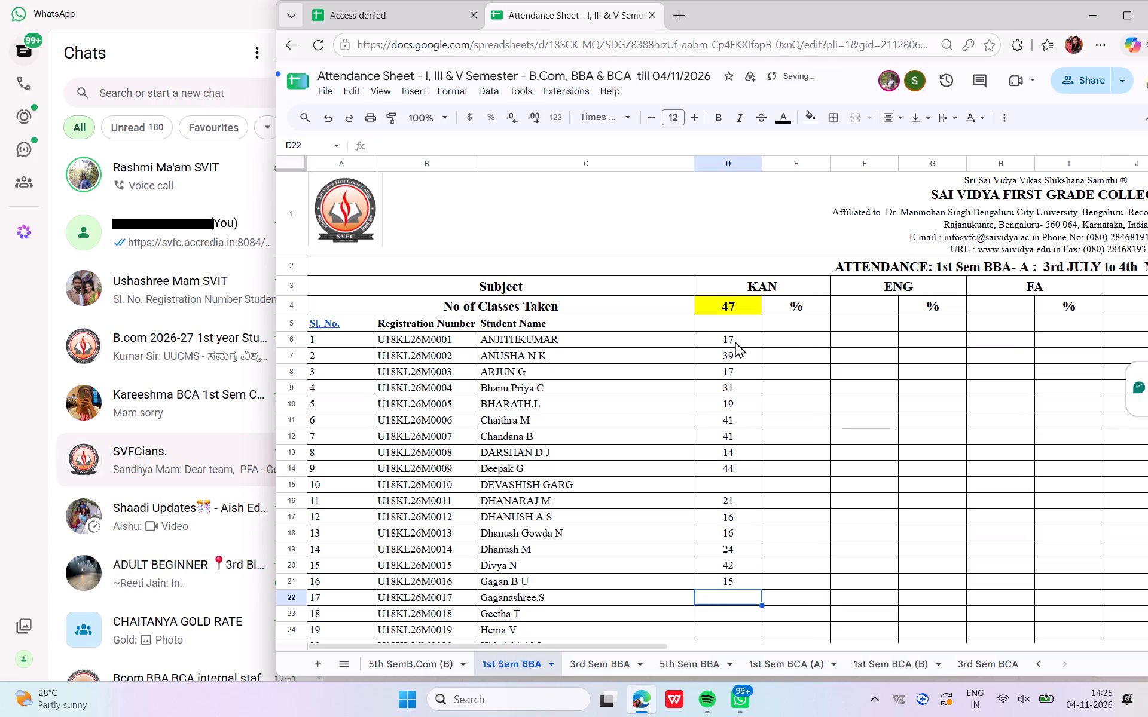
type("41")
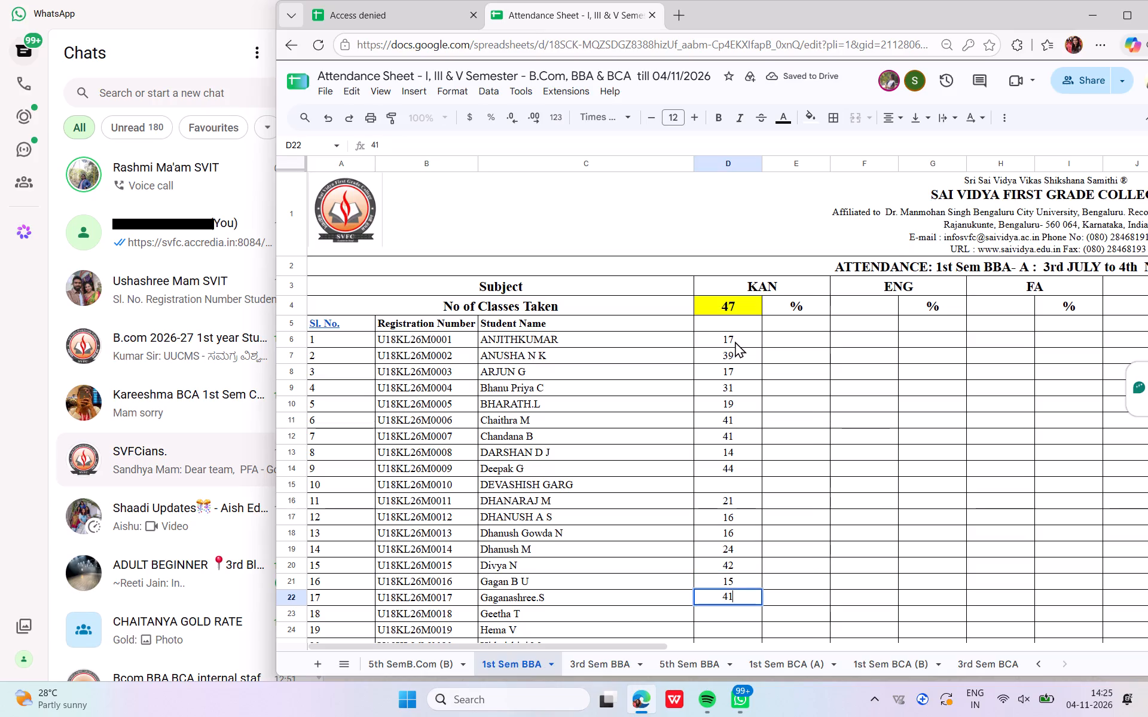
key("Return")
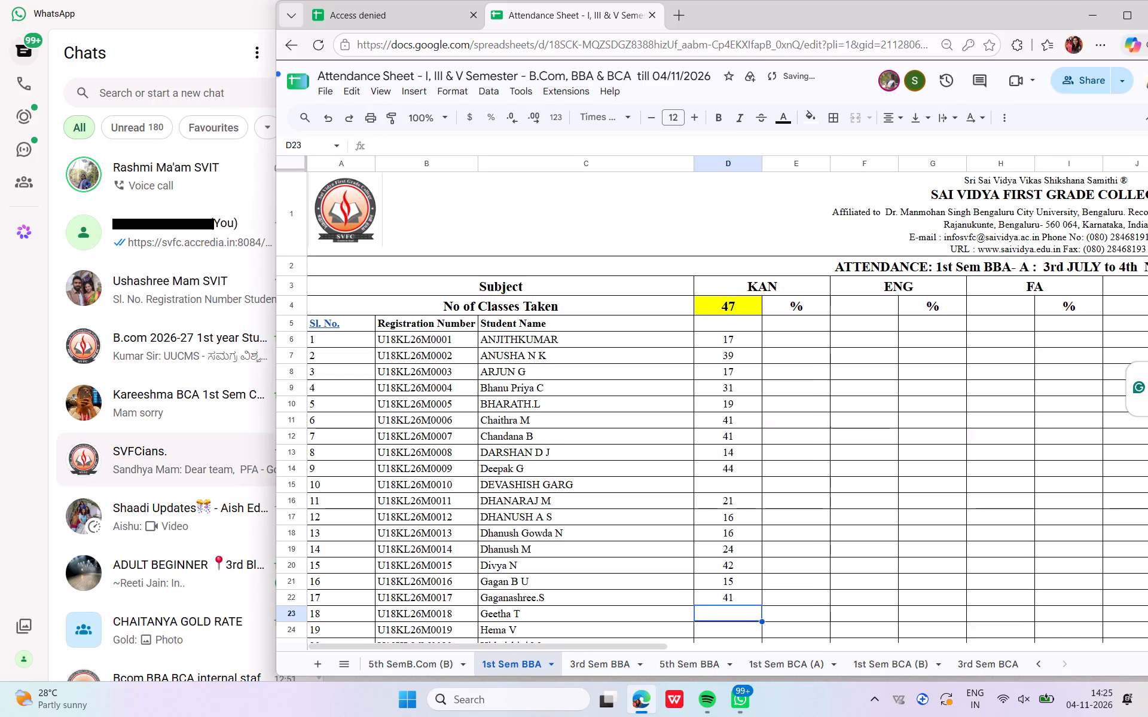
type("30")
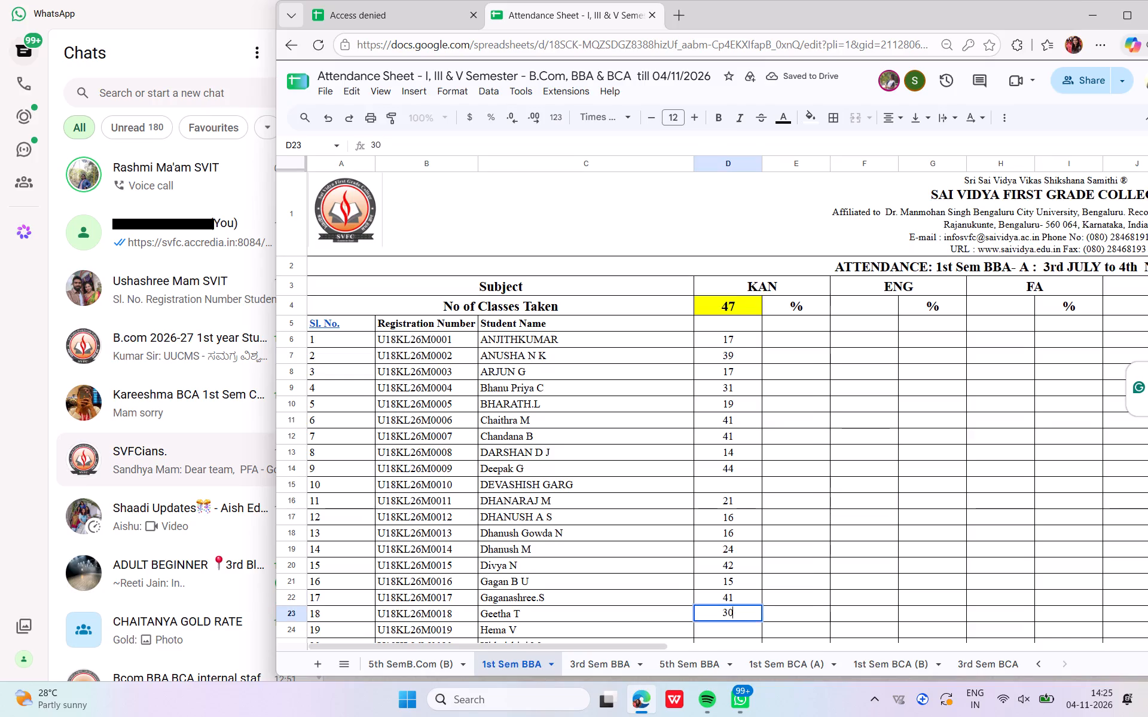
key("Return")
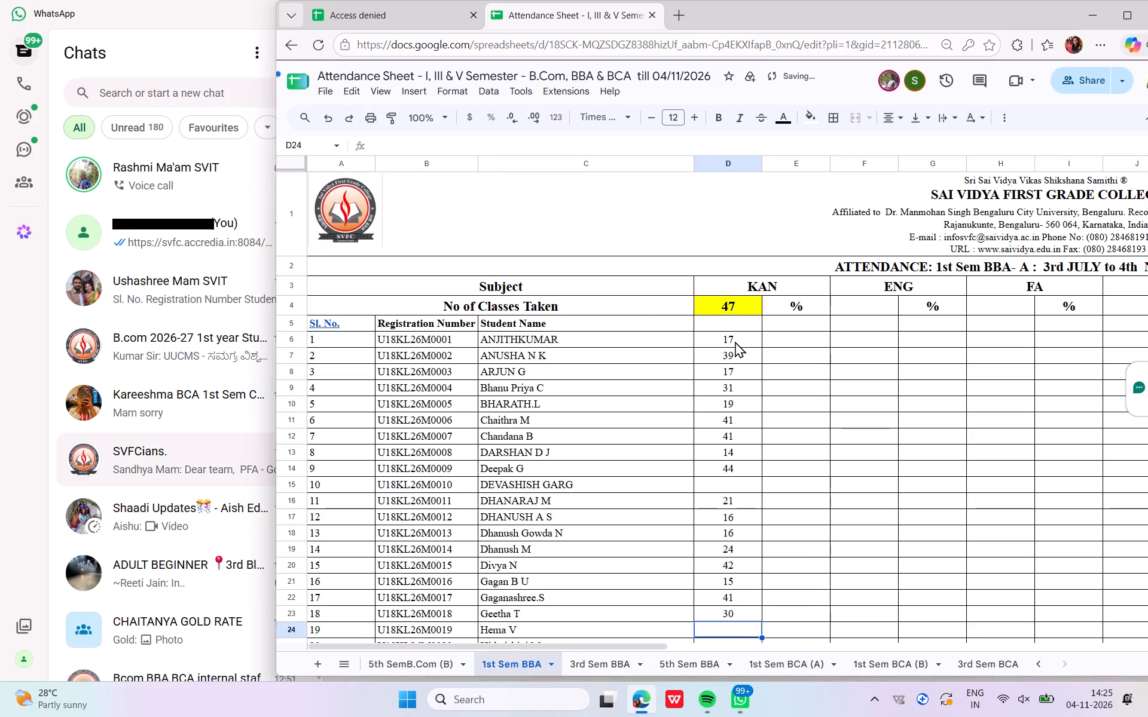
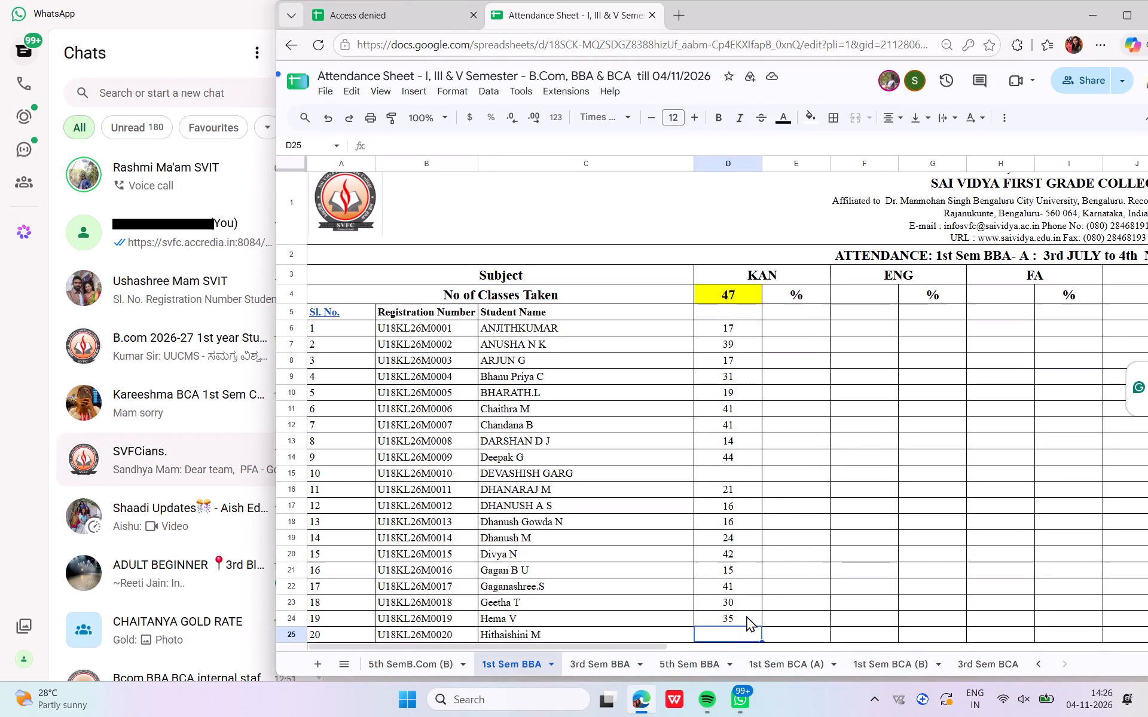
Change the KAN attendance for serial number 19 to 34.
key("Return")
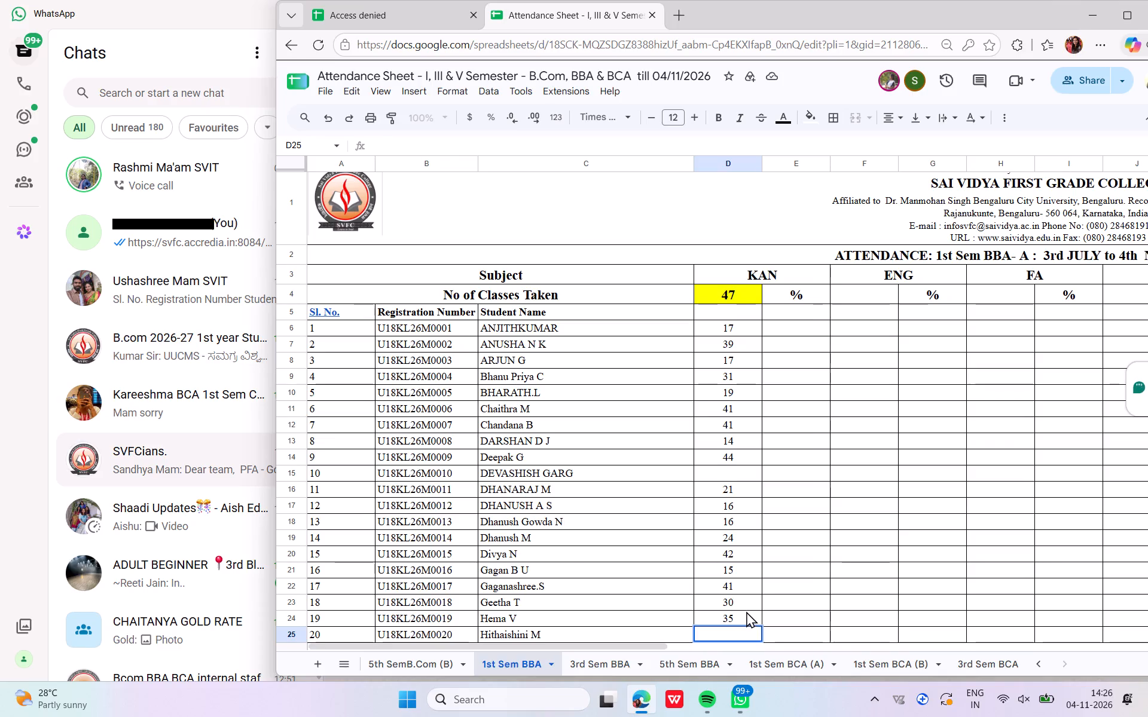
left_click(746, 611)
key("Return")
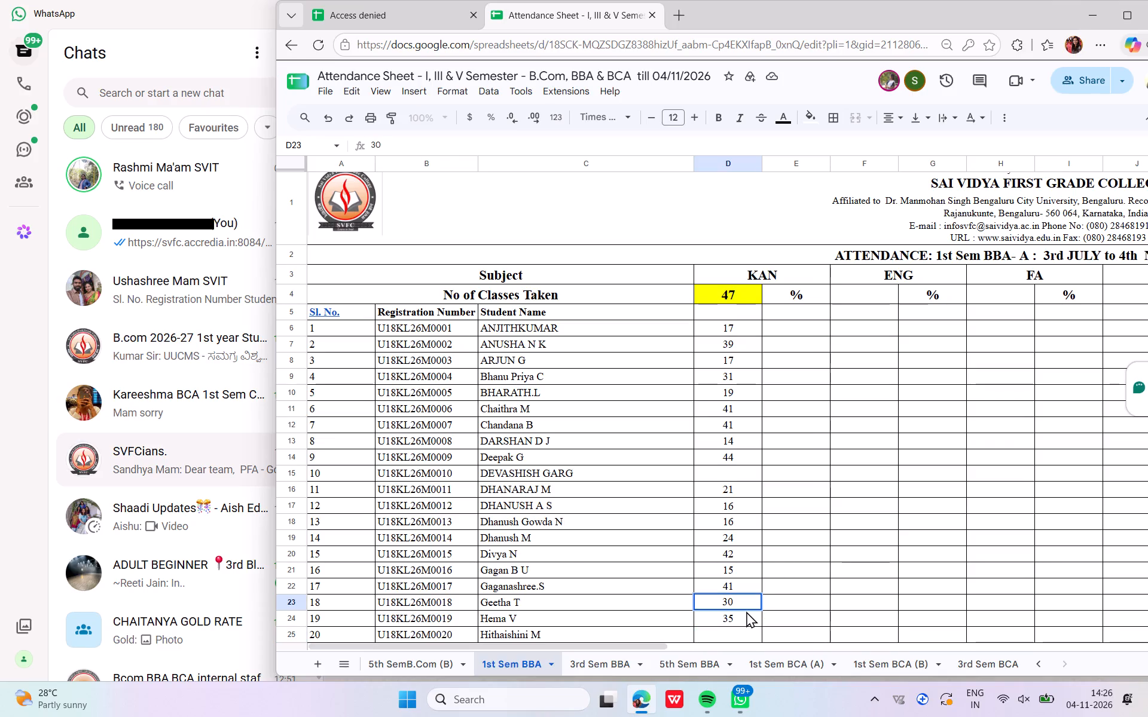
key("Return")
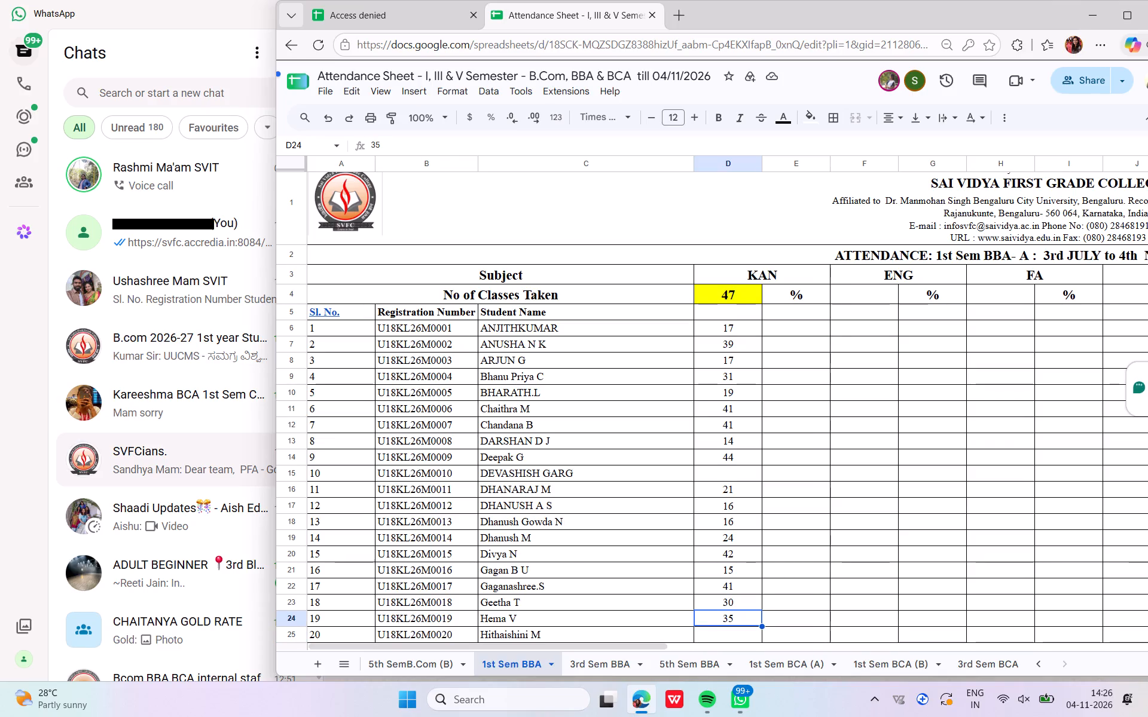
key("BackSpace")
type("34")
key("Return")
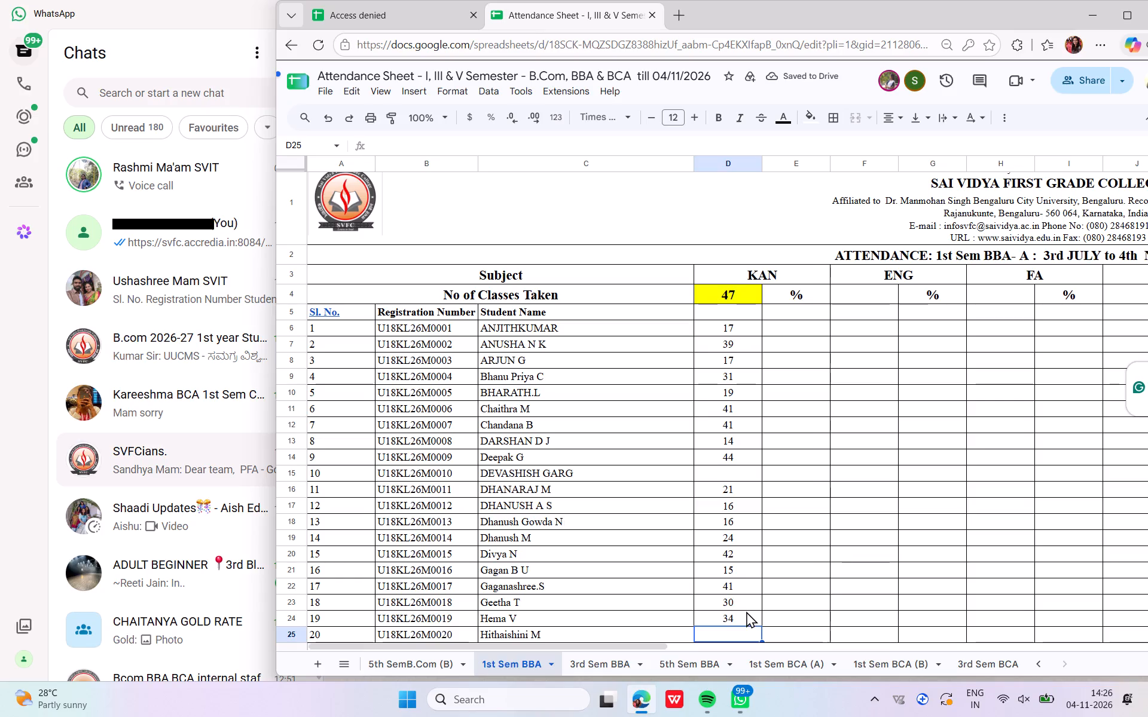
Enter the KAN attendance for serial numbers 20 to 23 as 46, 24, 41 and 40.
type("46")
key("Return")
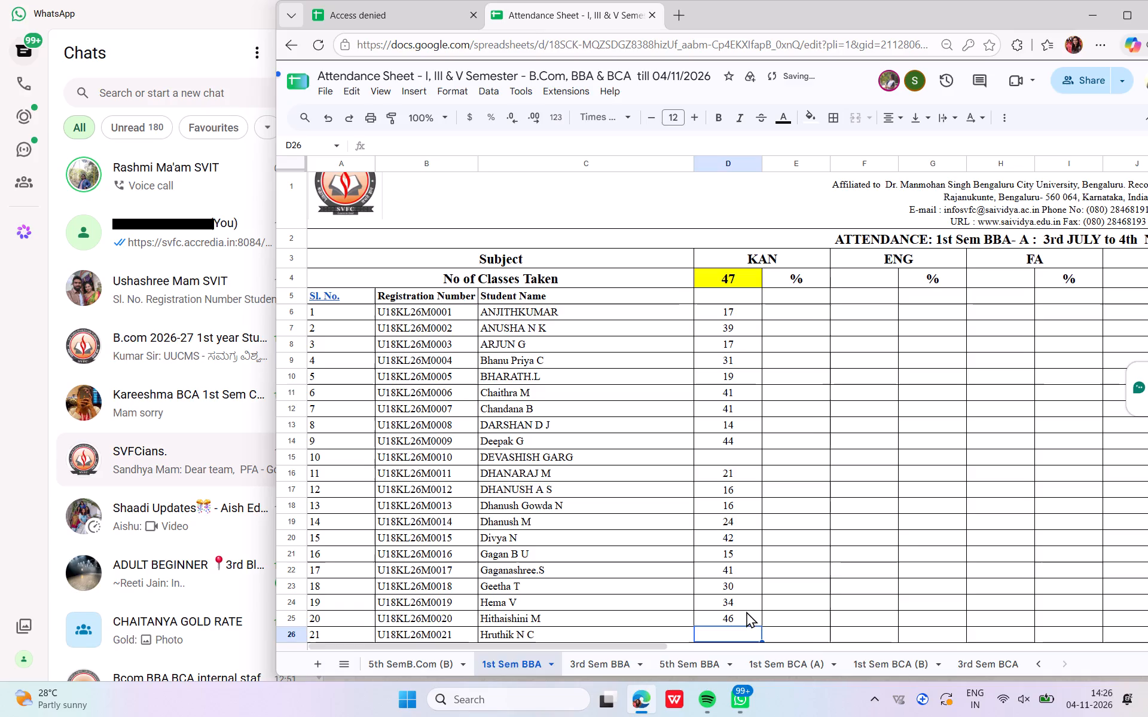
type("24")
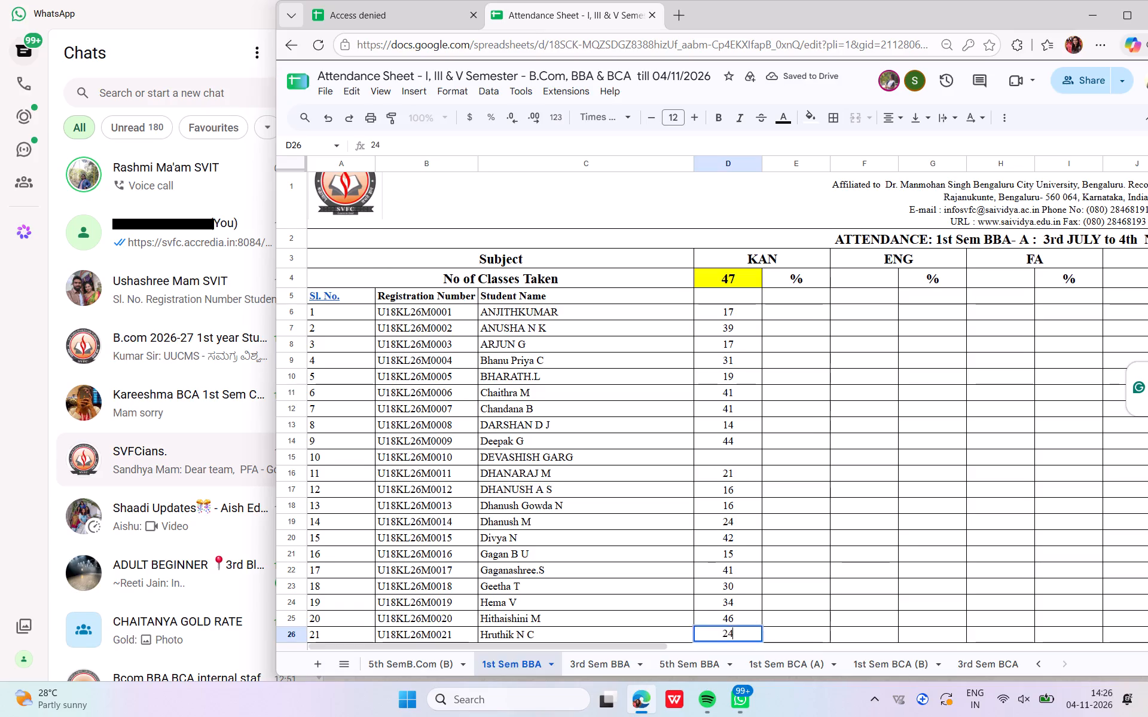
key("Return")
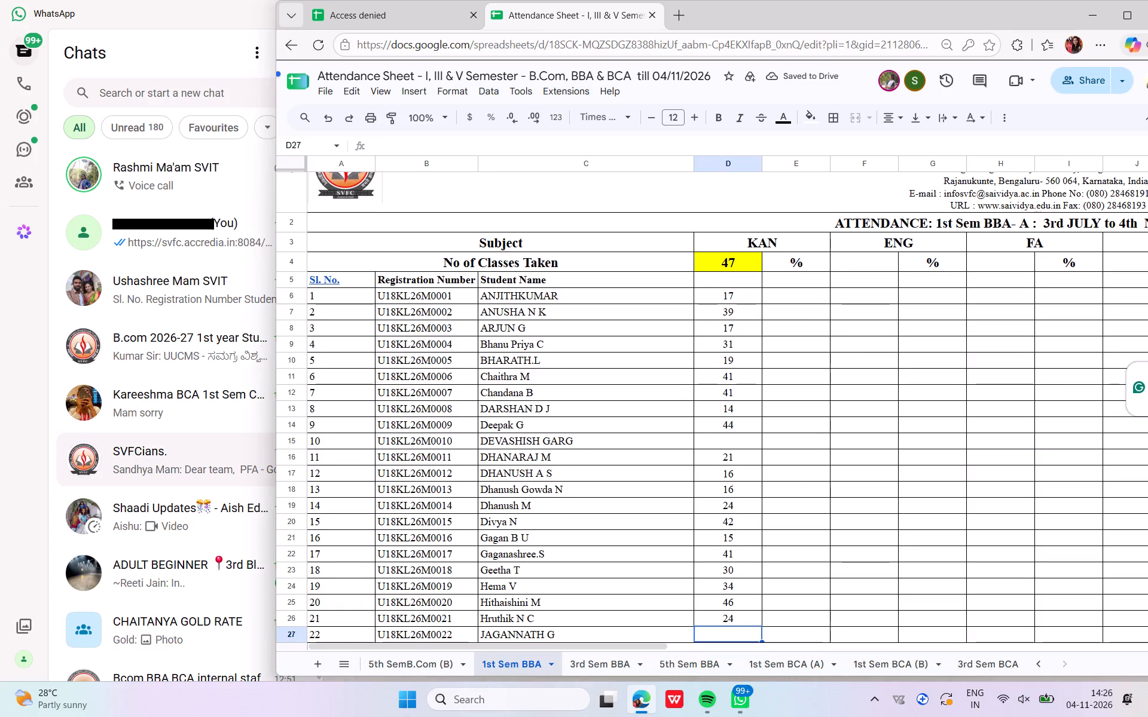
type("41")
key("Return")
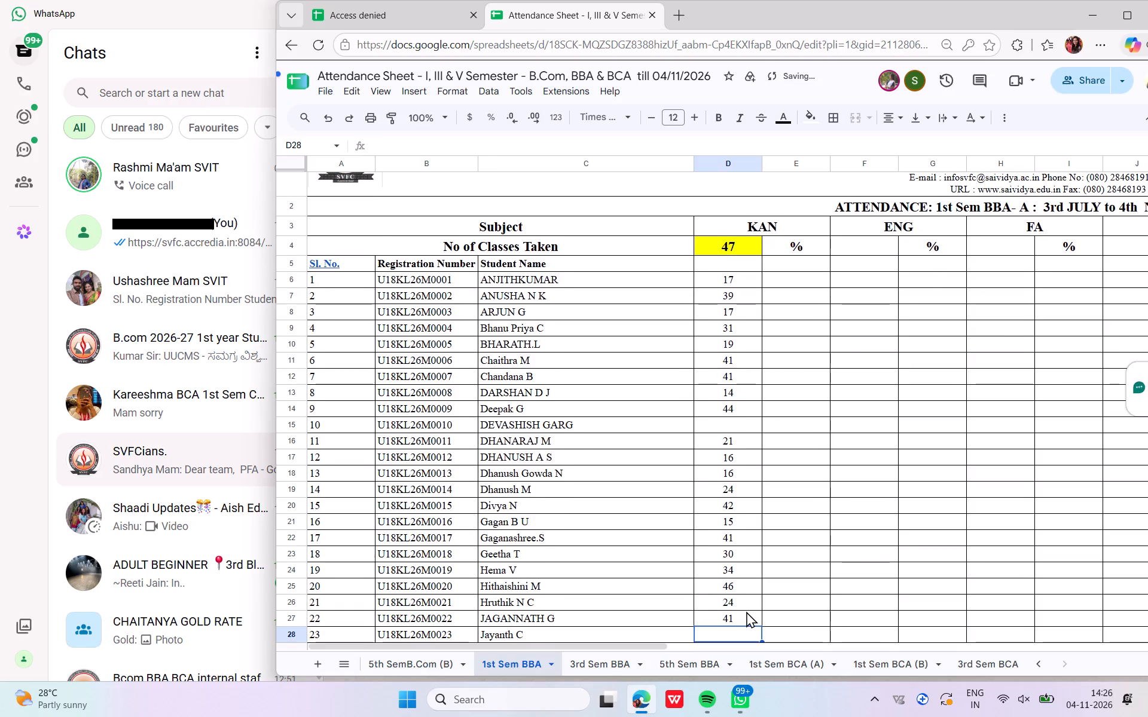
type("40")
key("Return")
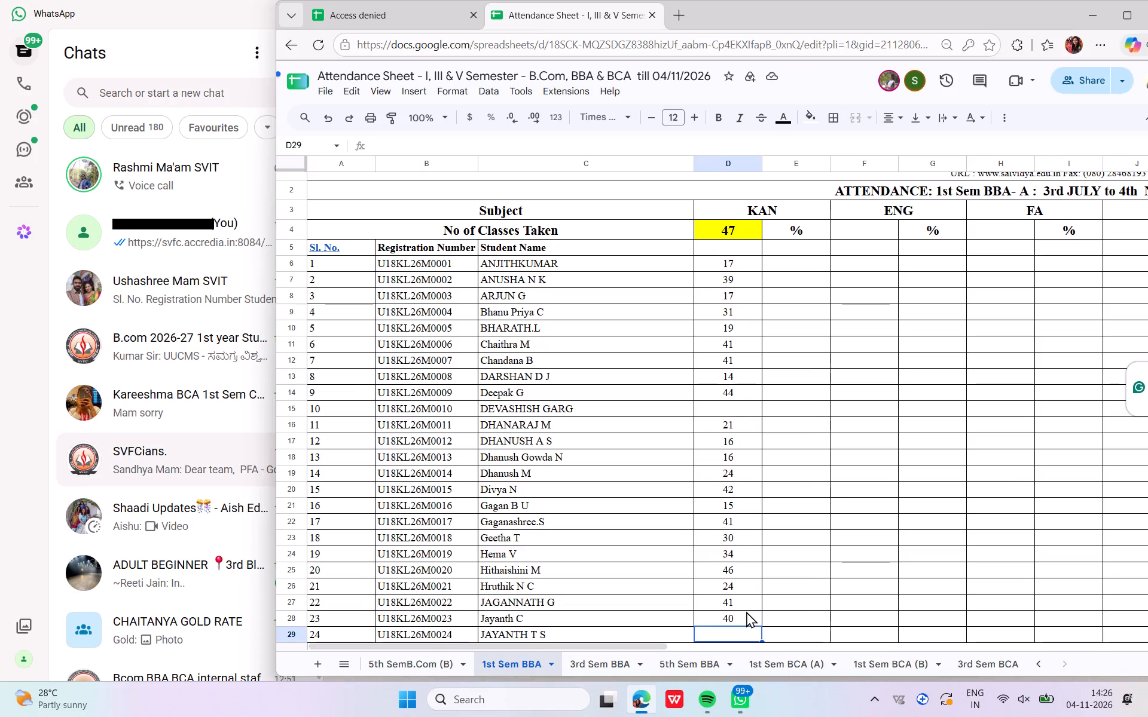
Enter the KAN attendance for serial numbers 24 to 27 as 32, 27, 16 and 31.
type("32")
key("Return")
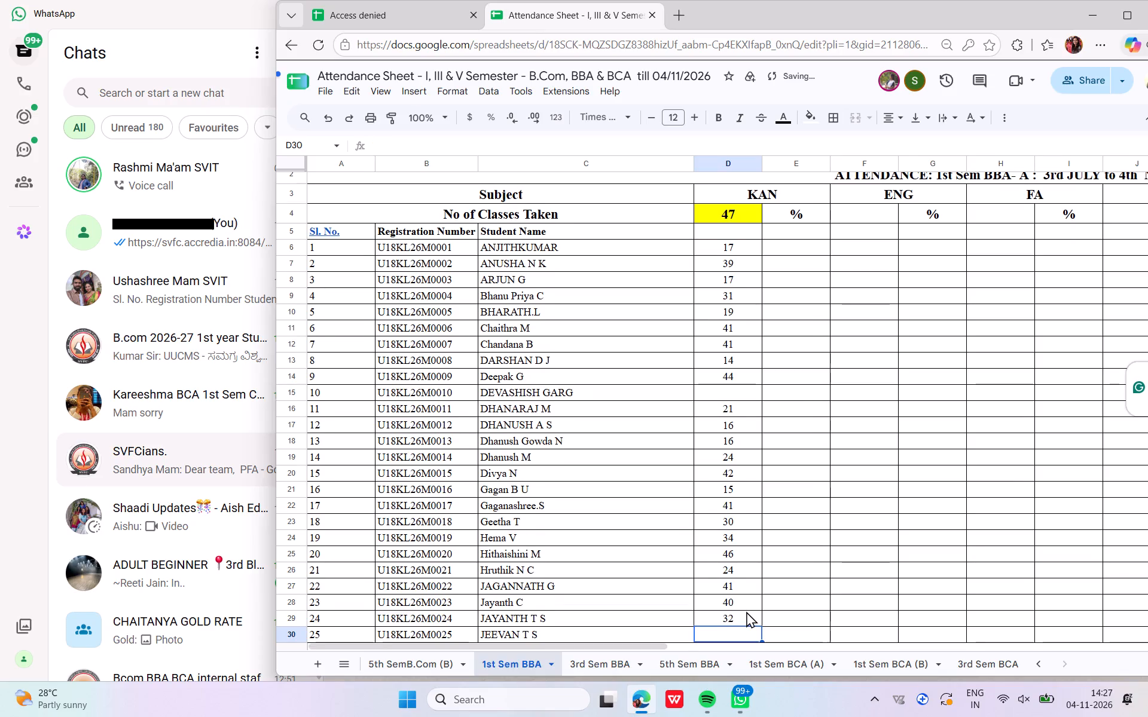
type("27")
key("Return")
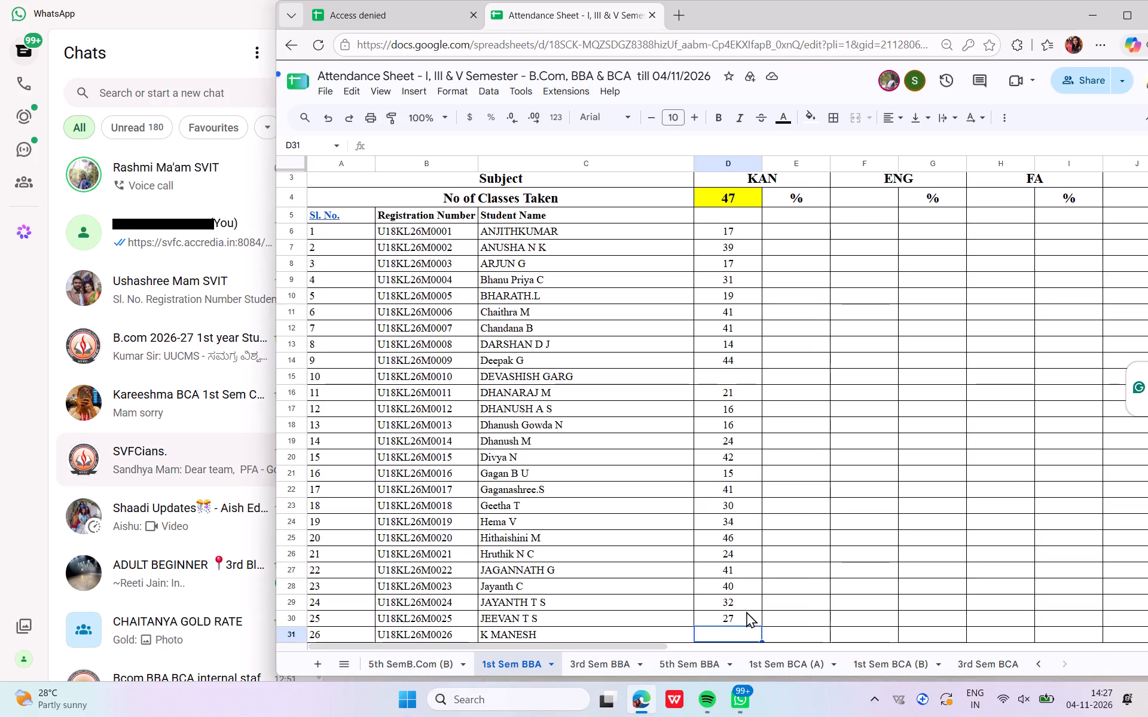
type("16")
key("Return")
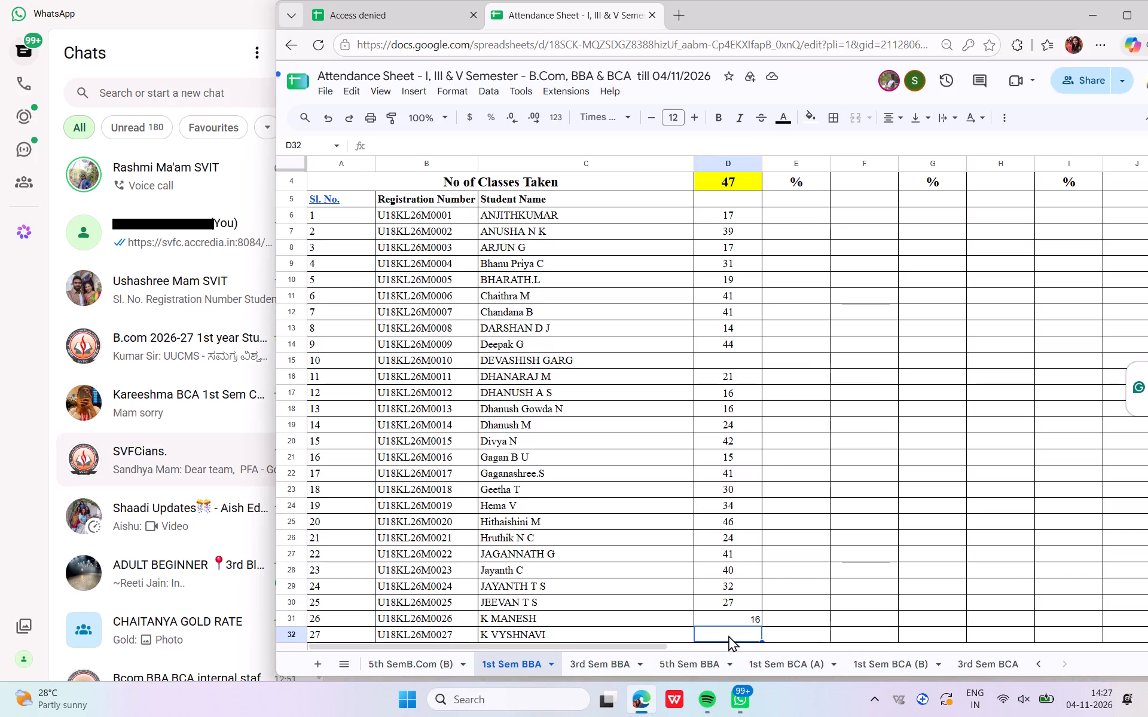
type("31")
key("Return")
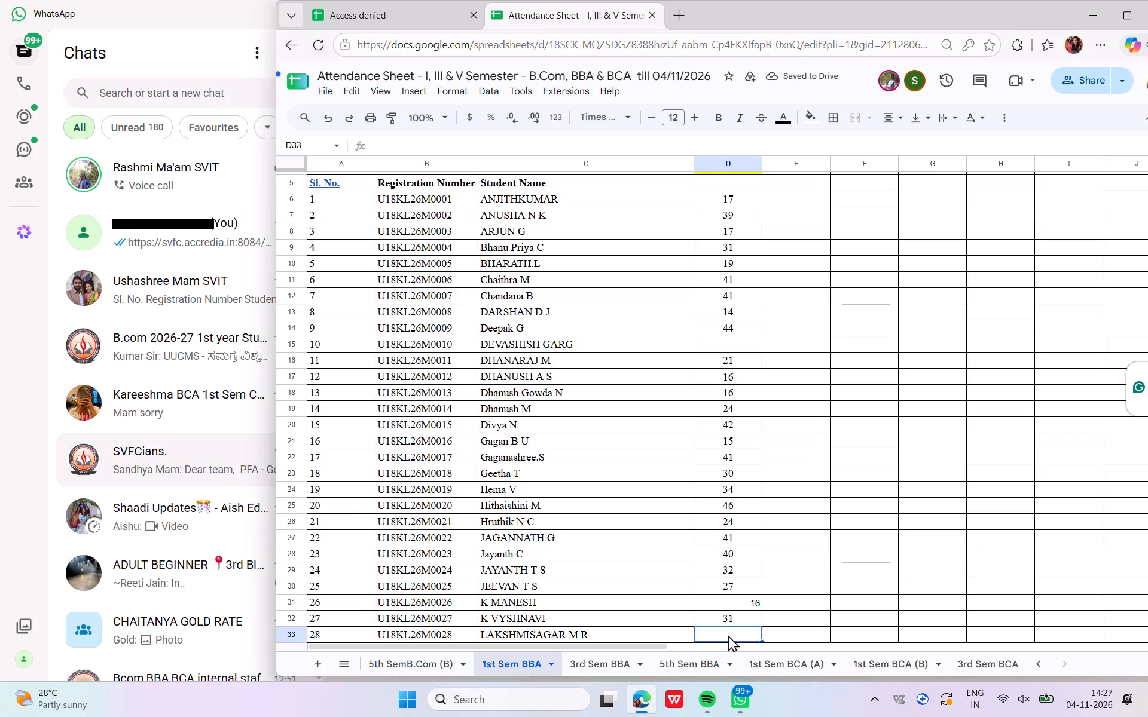
Enter the KAN attendance for serial numbers 28 to 30 as 27, 4 and 26.
type("27")
key("Return")
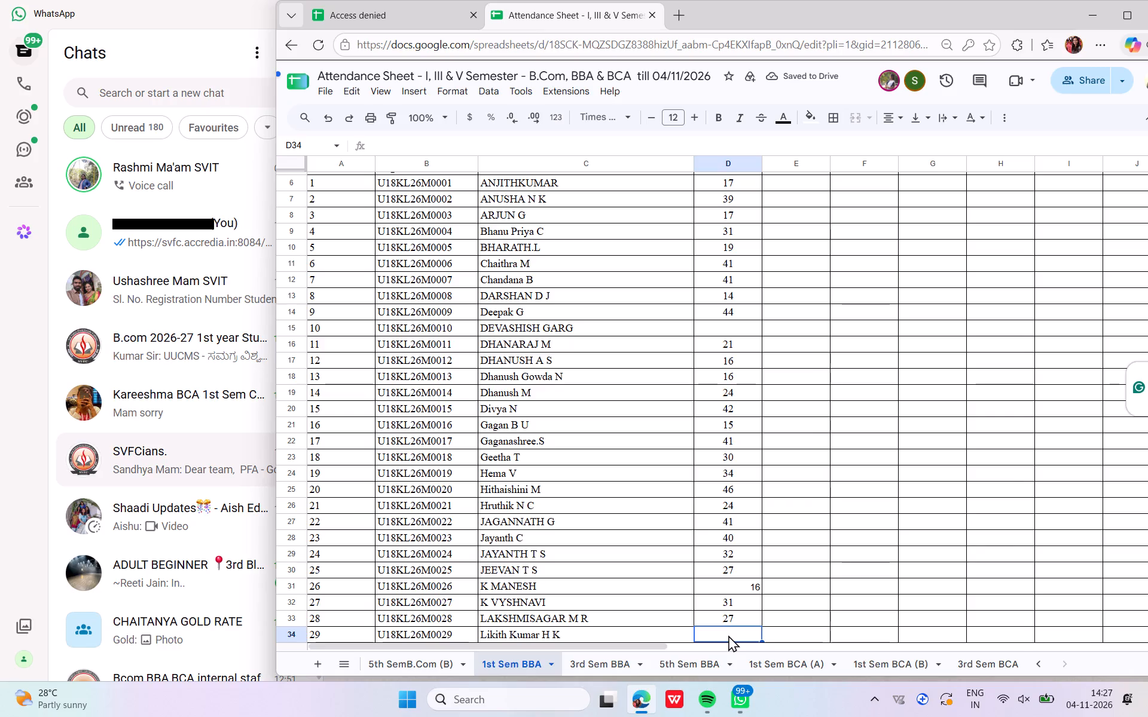
key("4")
key("Return")
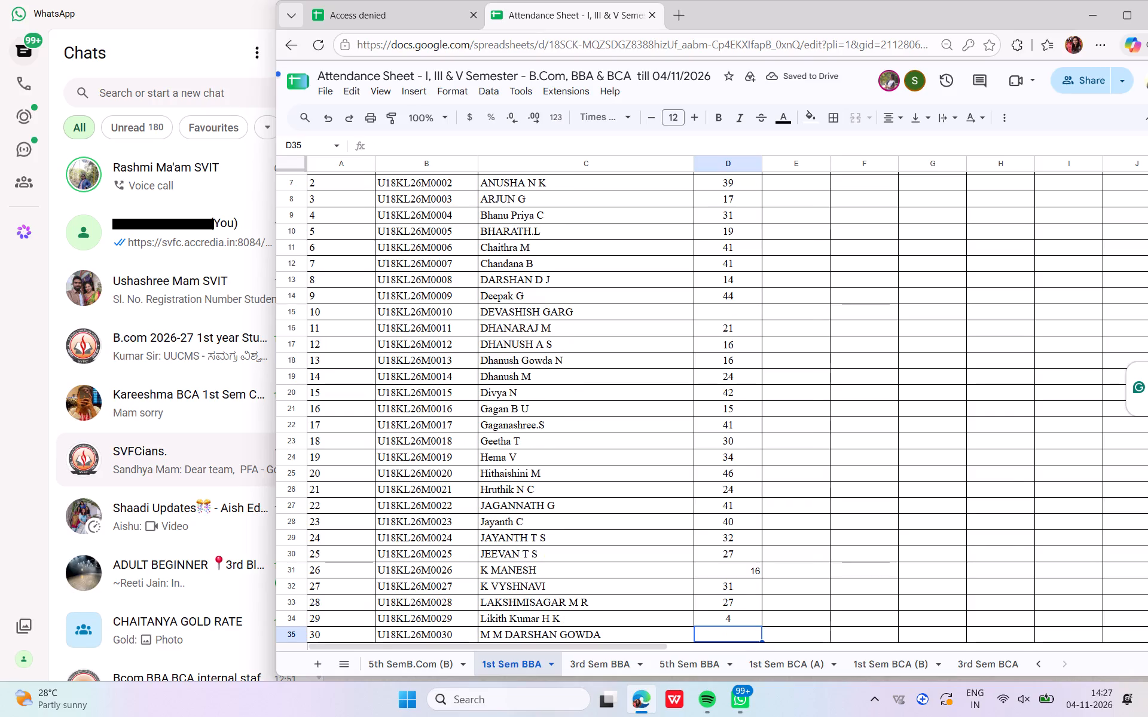
type("26")
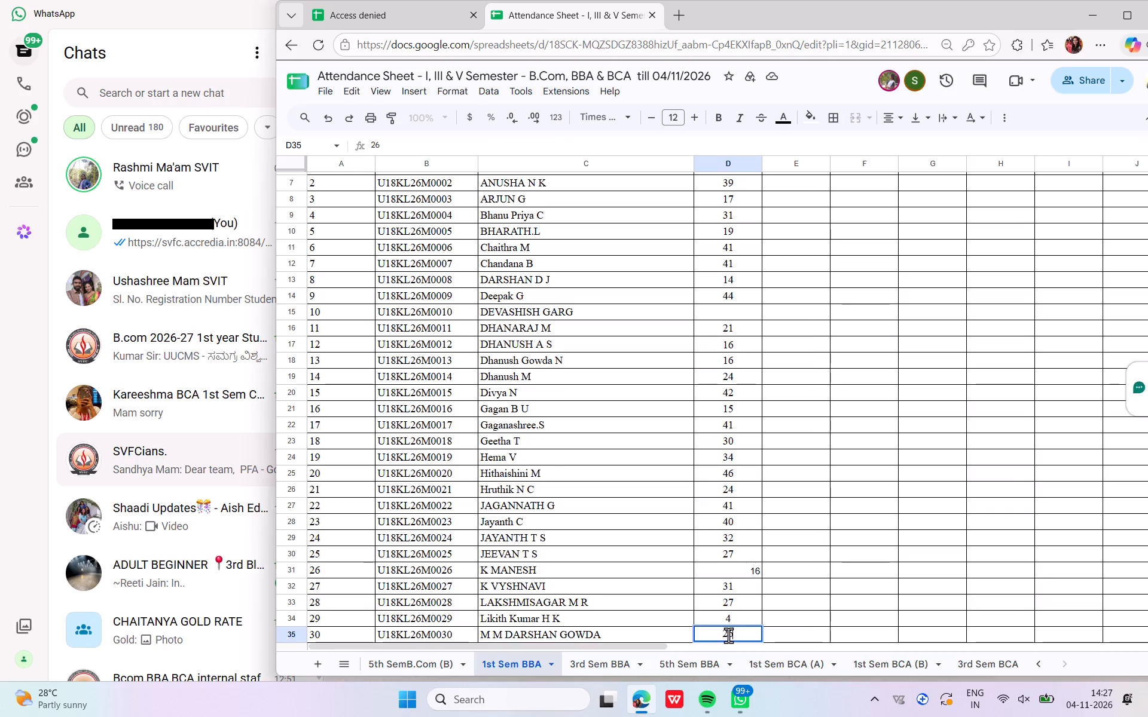
key("Return")
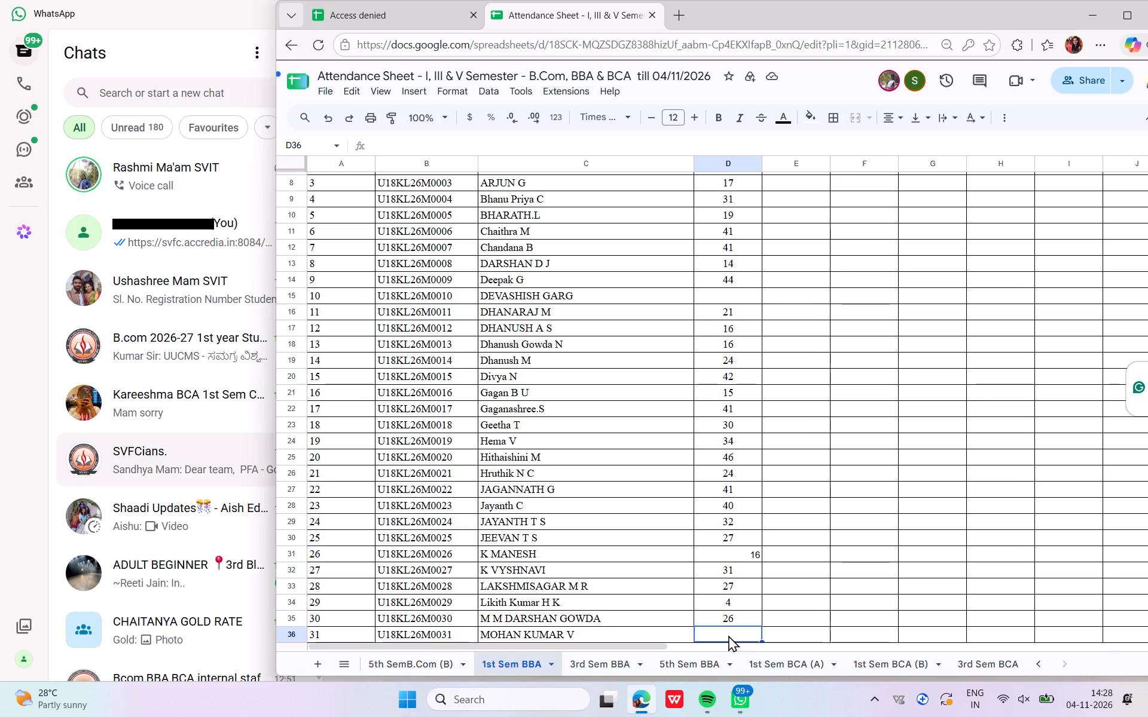
Enter the KAN attendance for serial numbers 31 to 33 as 12, 20 and 28.
key("Return")
key("Return")
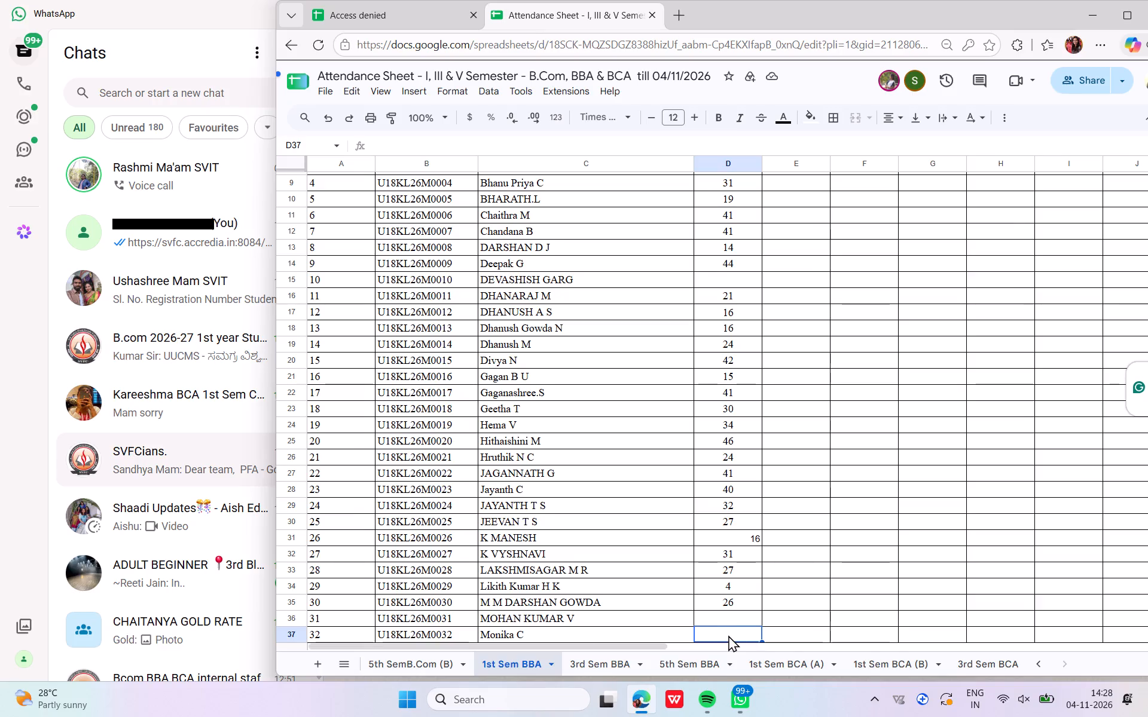
left_click(735, 617)
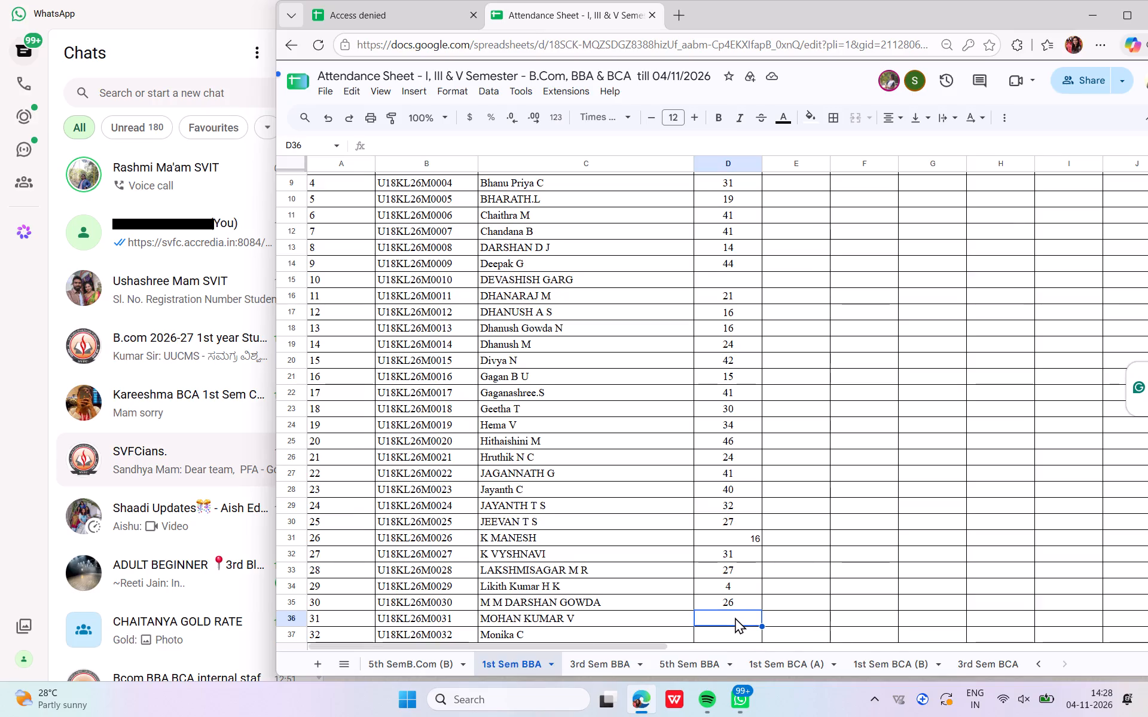
type("12")
key("Return")
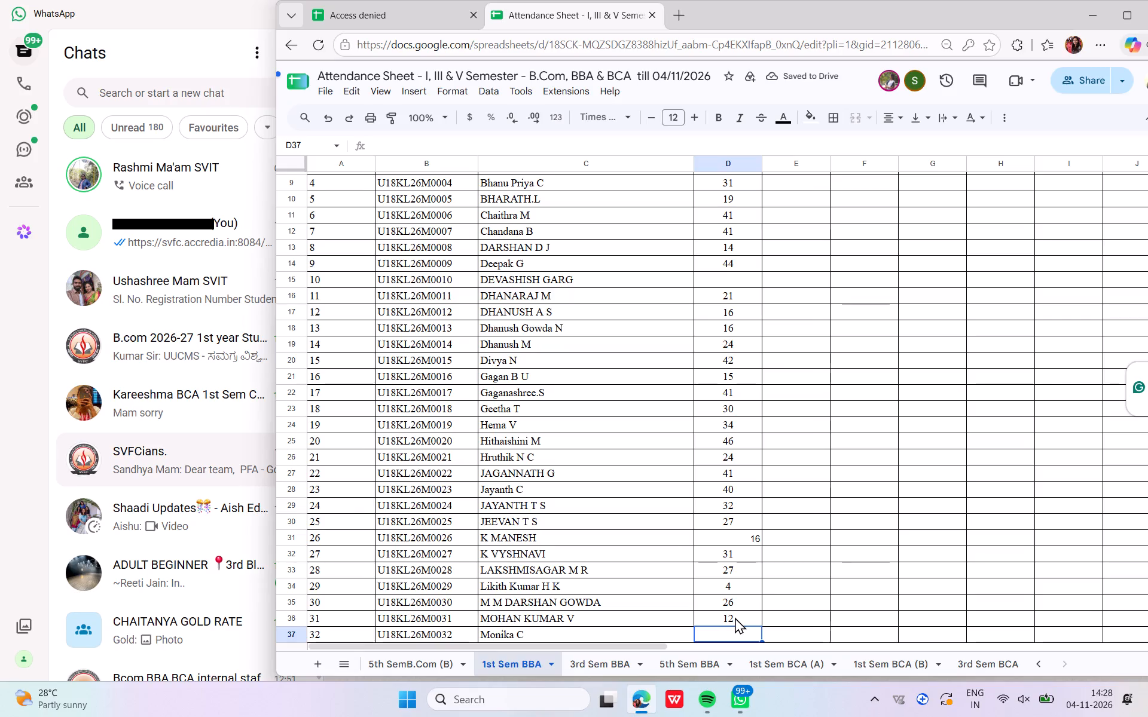
type("20")
key("Return")
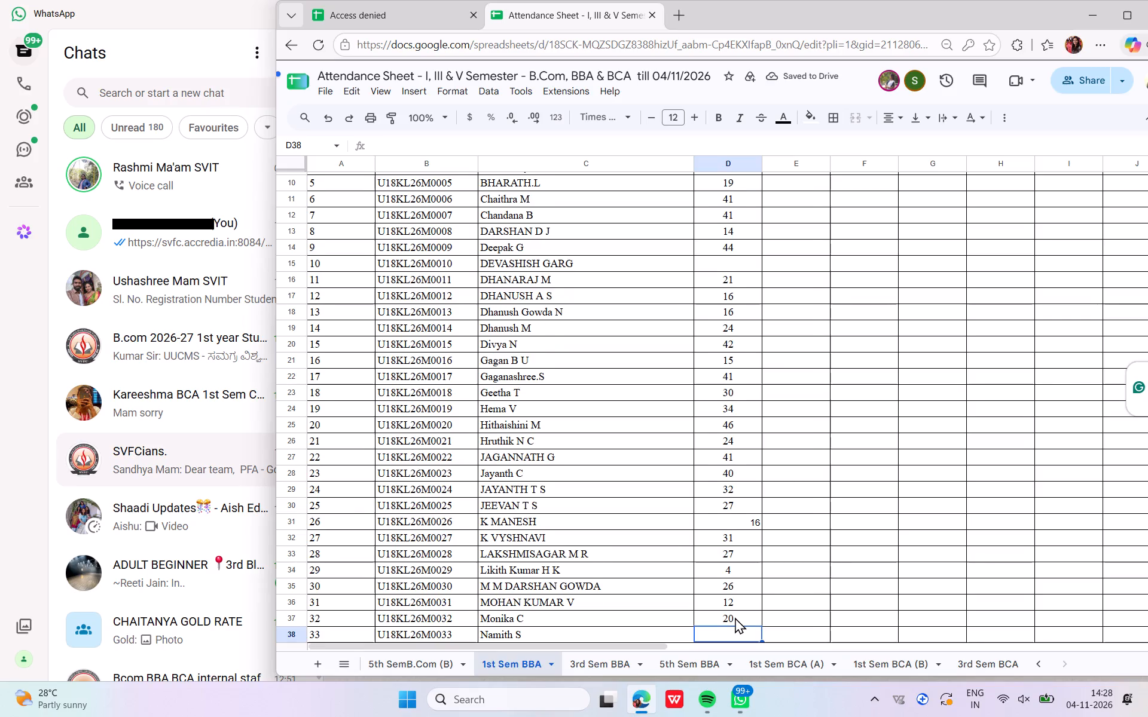
type("28")
key("Return")
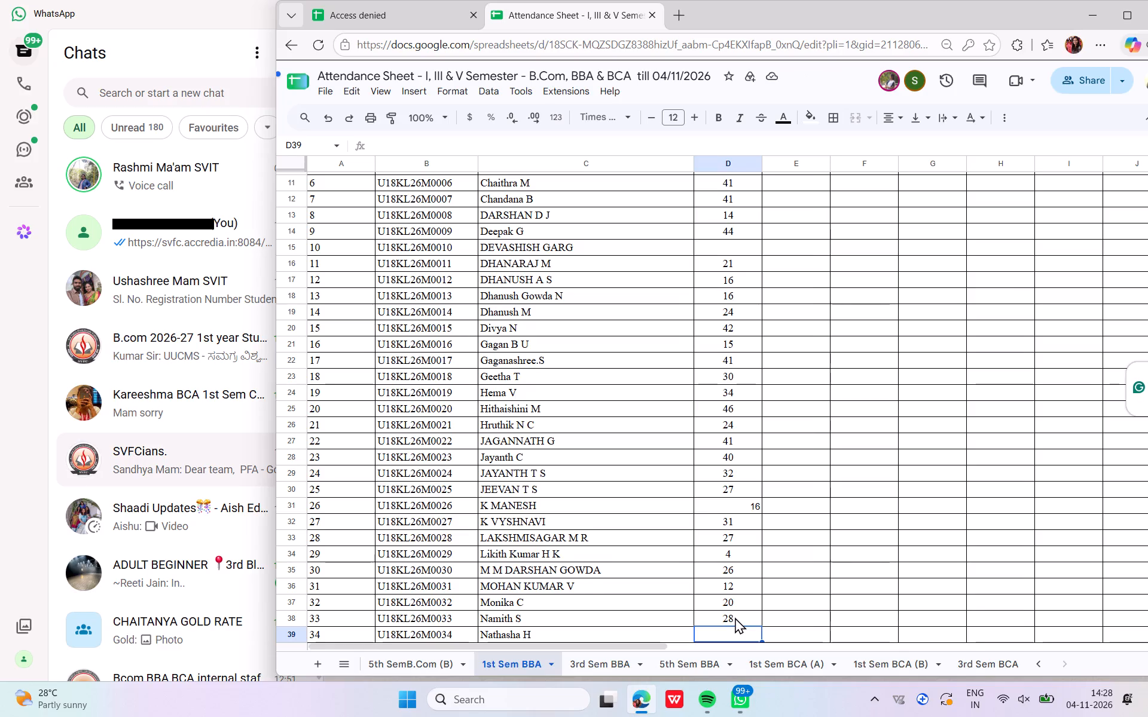
Leave serial number 34 blank and enter the KAN attendance for serial numbers 35 to 37 as 2, 9 and 39.
key("Return")
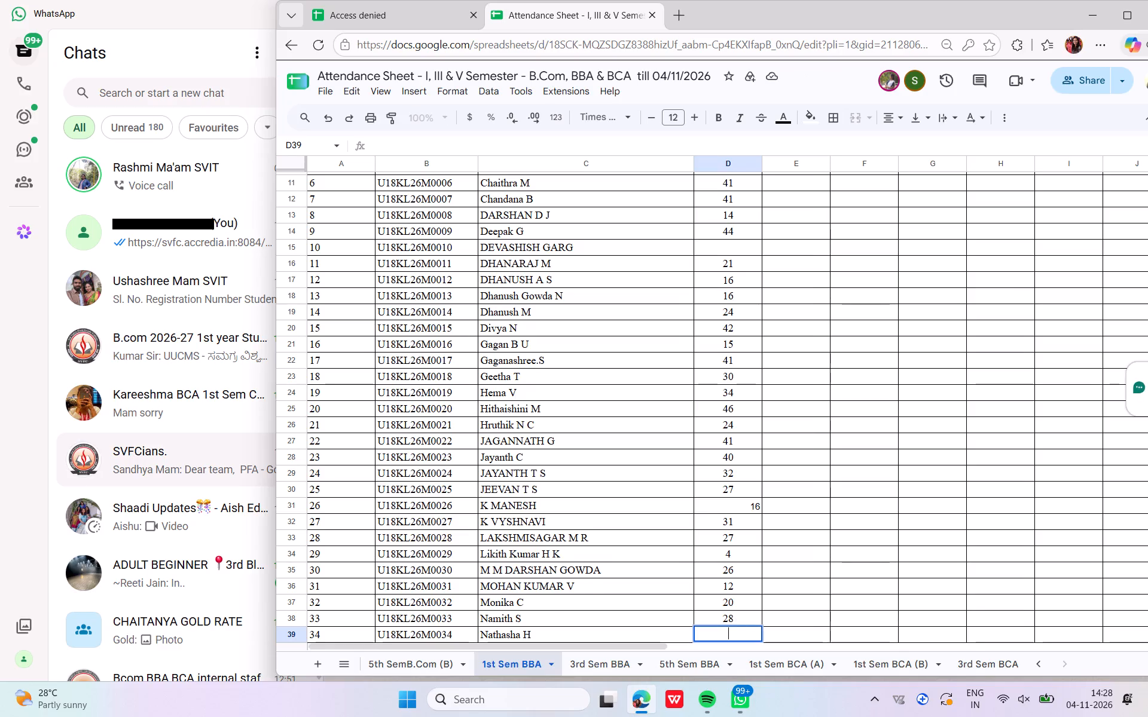
key("Return")
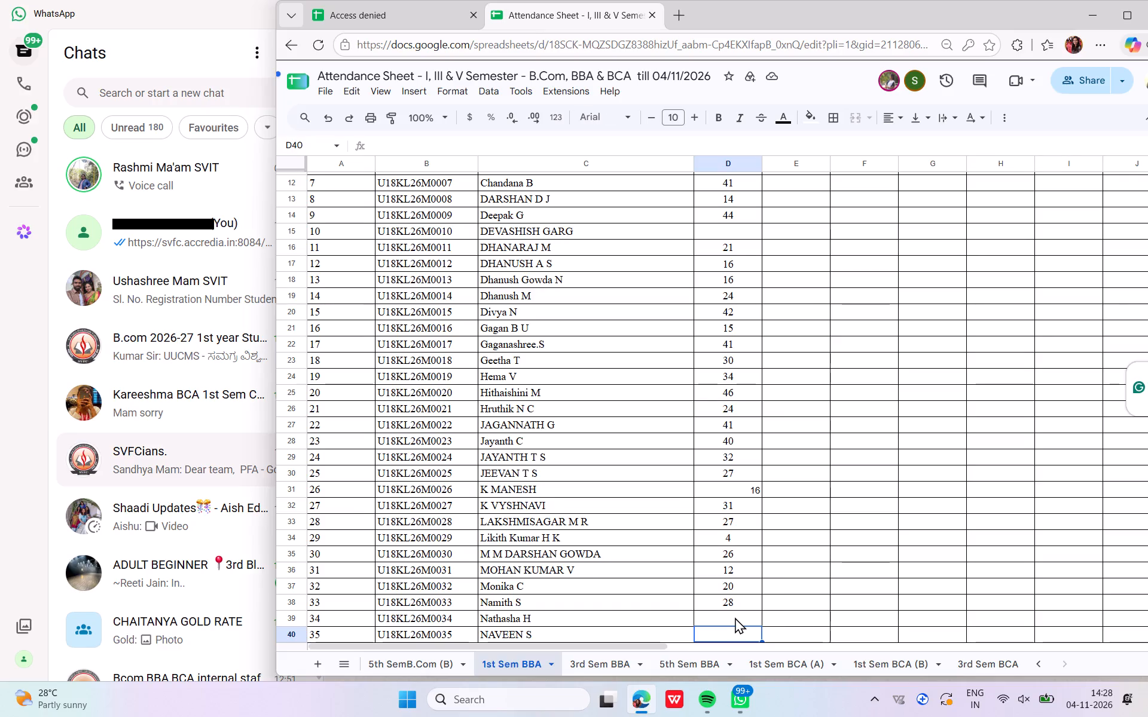
key("2")
key("Return")
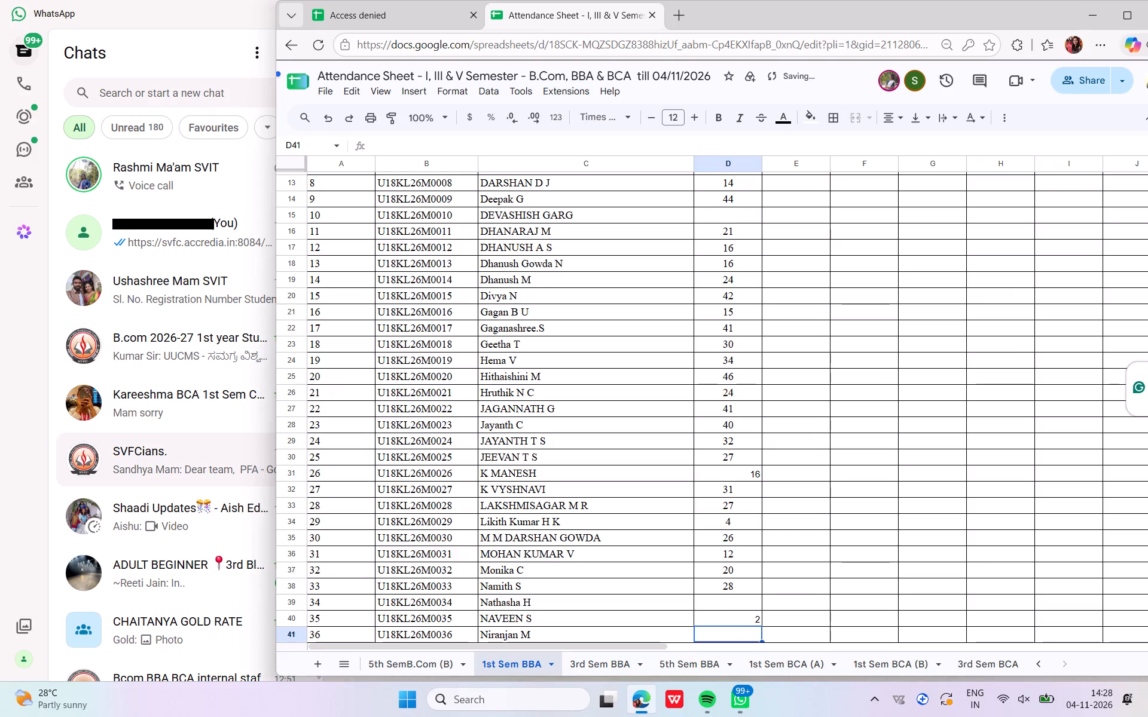
key("9")
key("Return")
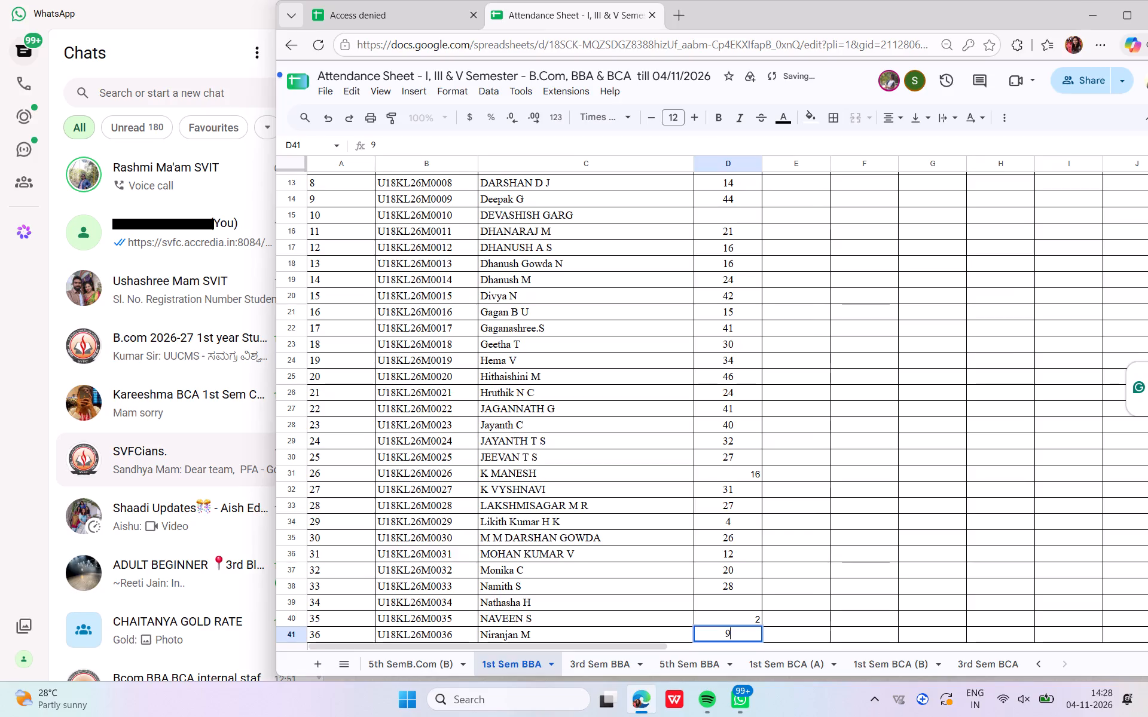
type("39")
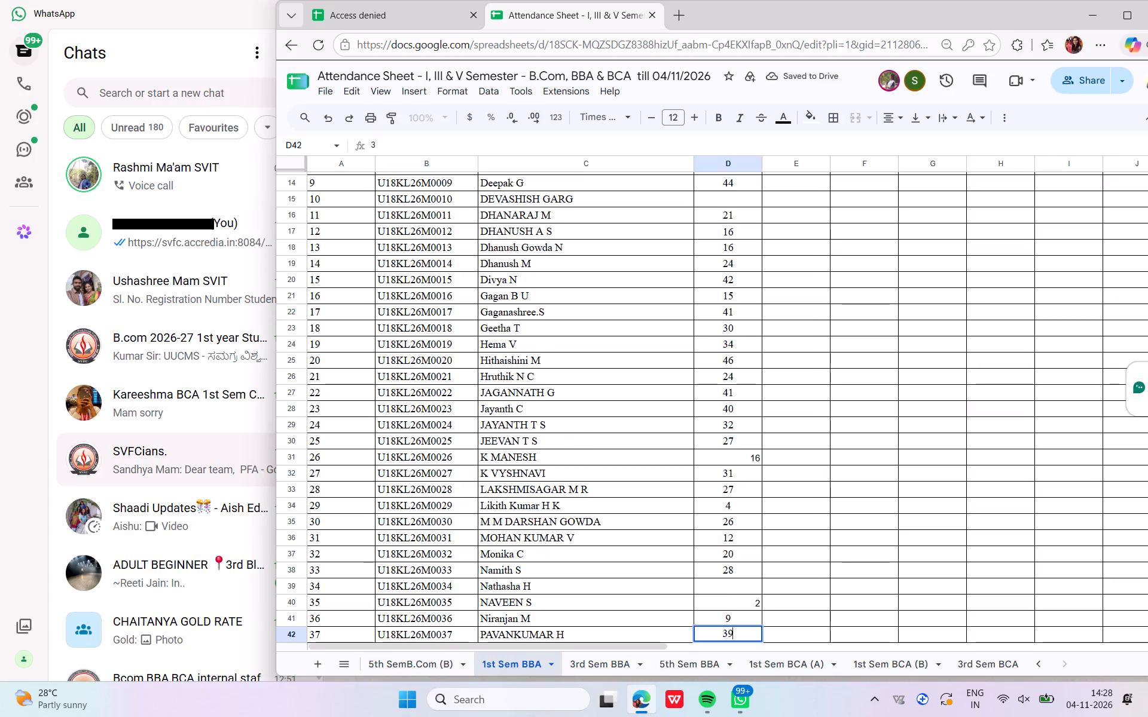
key("Return")
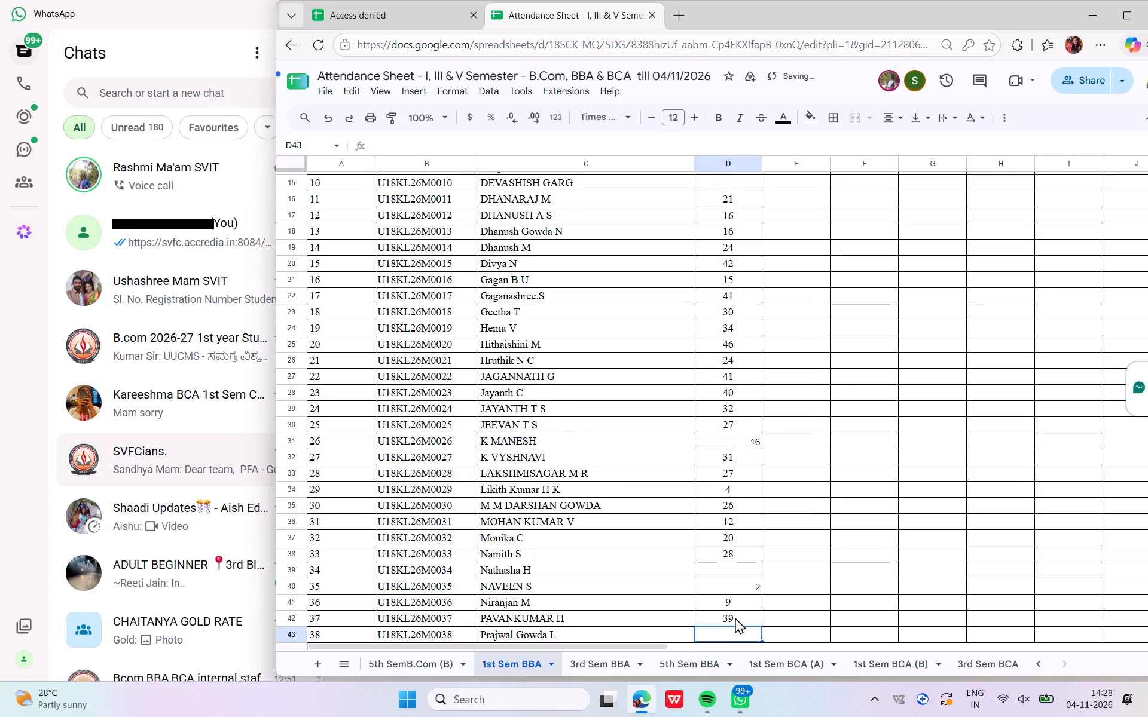
Enter the KAN attendance for serial numbers 38 to 42 as 24, 18, 17, 48 and 46.
type("24")
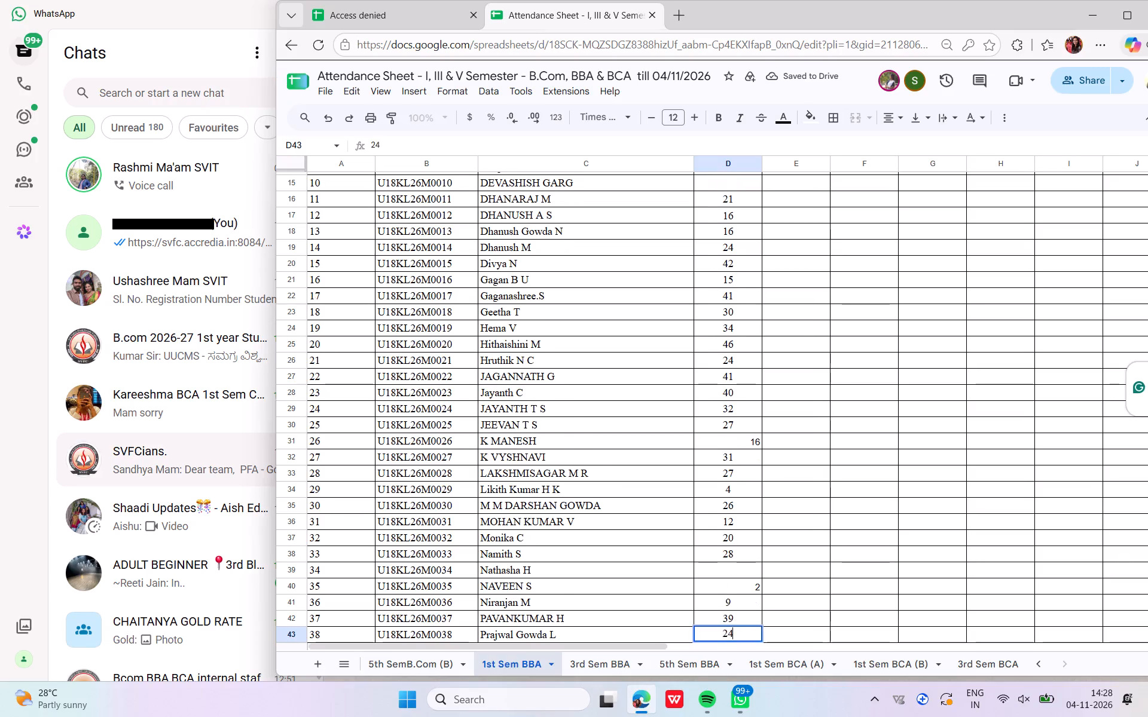
key("Return")
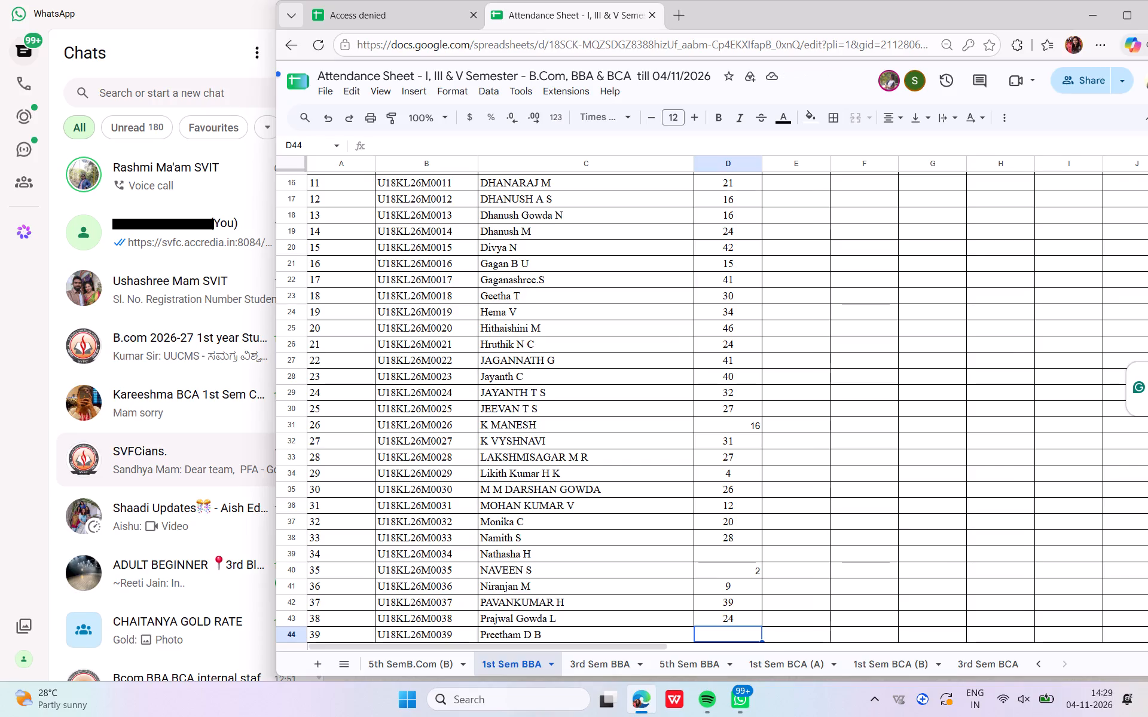
type("18")
key("Return")
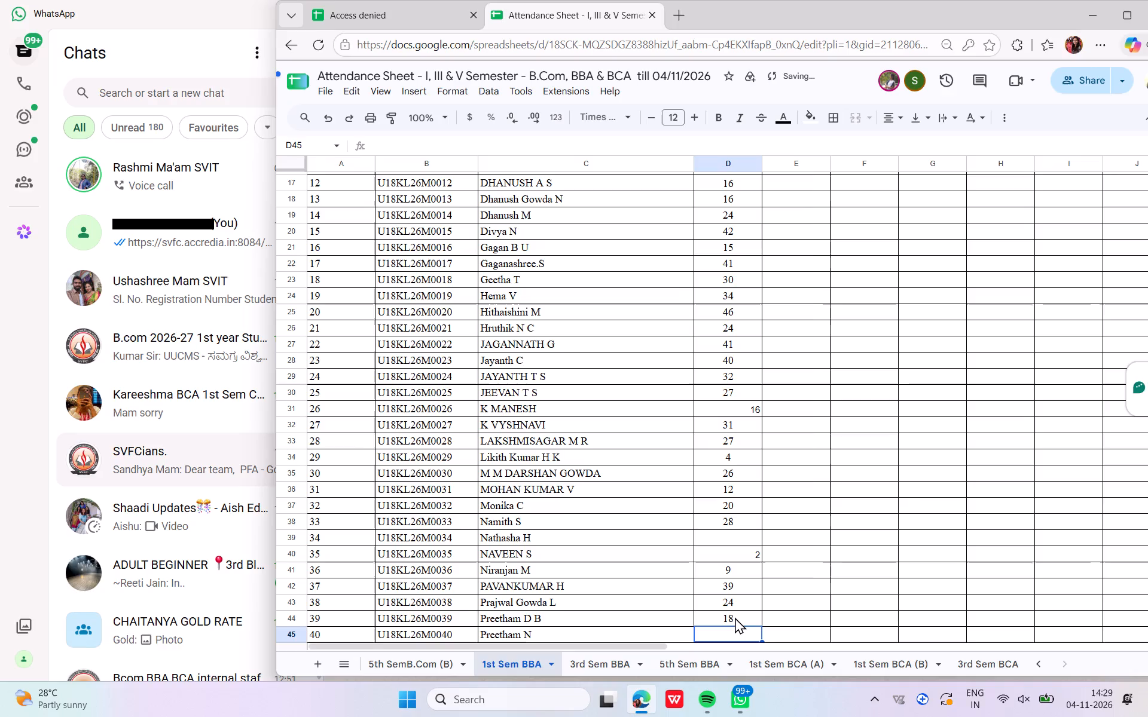
type("17")
key("Return")
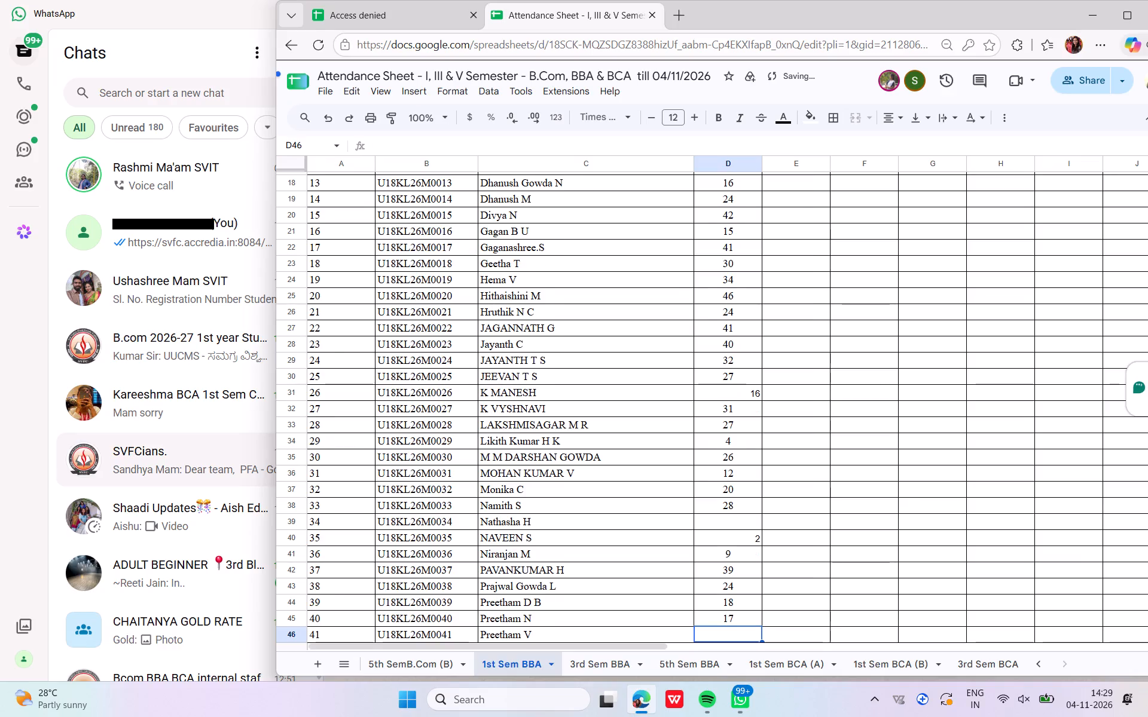
type("48")
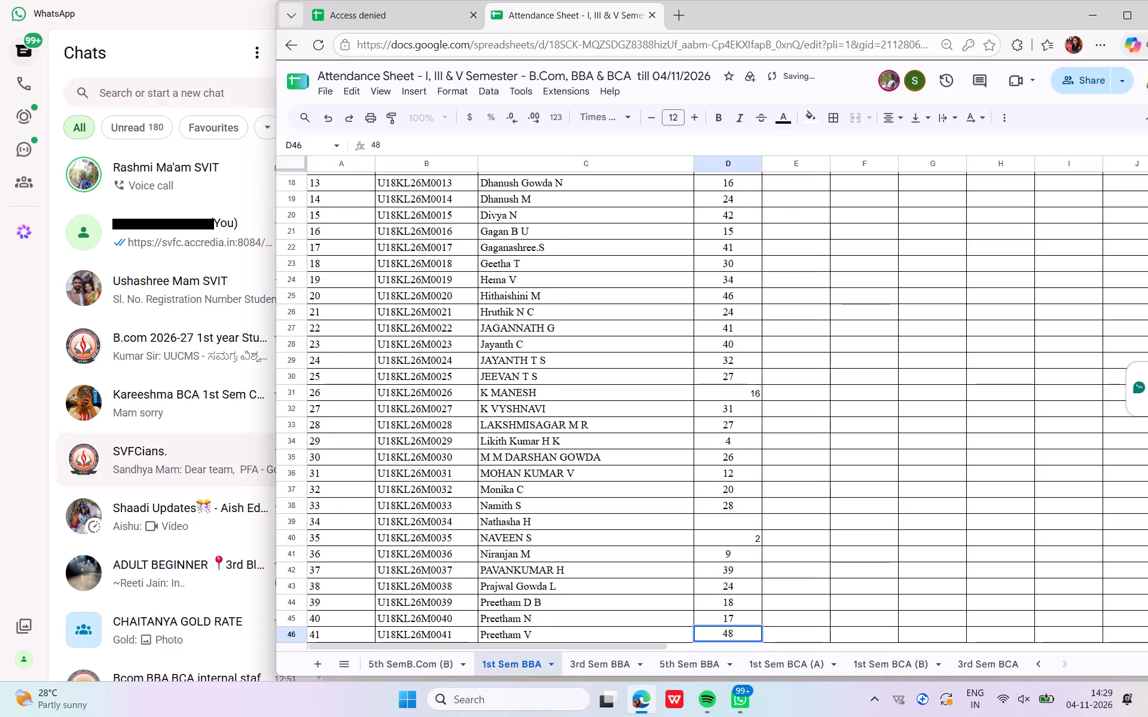
key("Return")
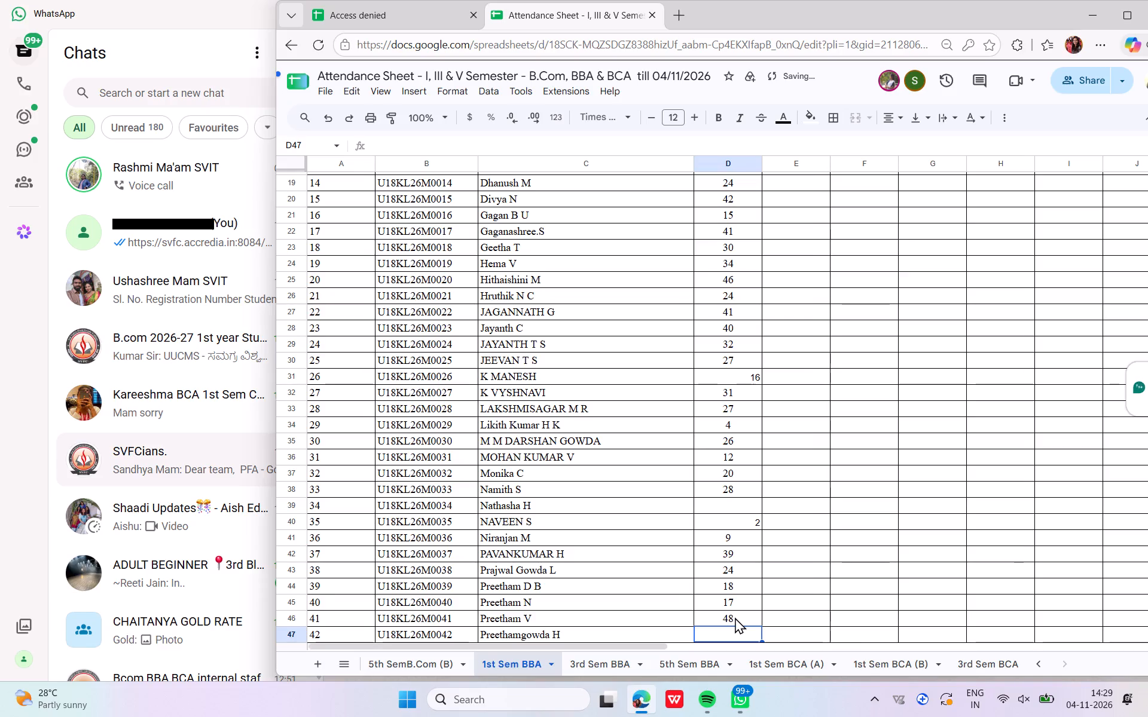
type("46")
key("Return")
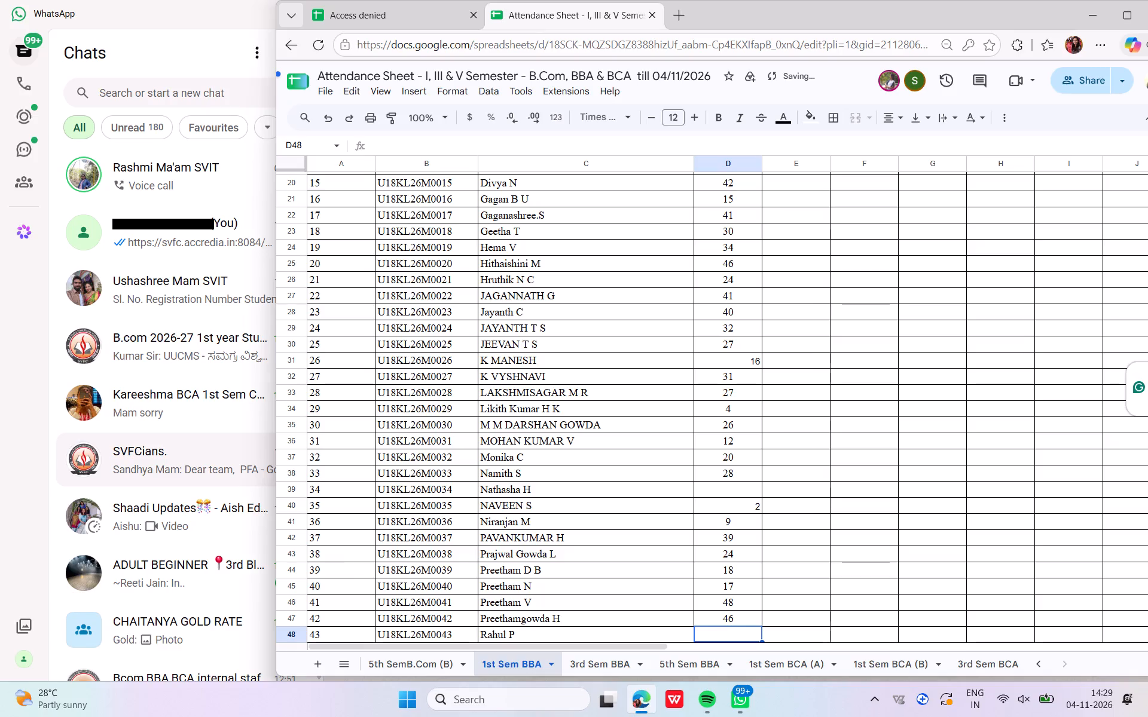
Enter the KAN attendance for serial numbers 43 to 46 as 20, 20, 32 and 18.
type("20")
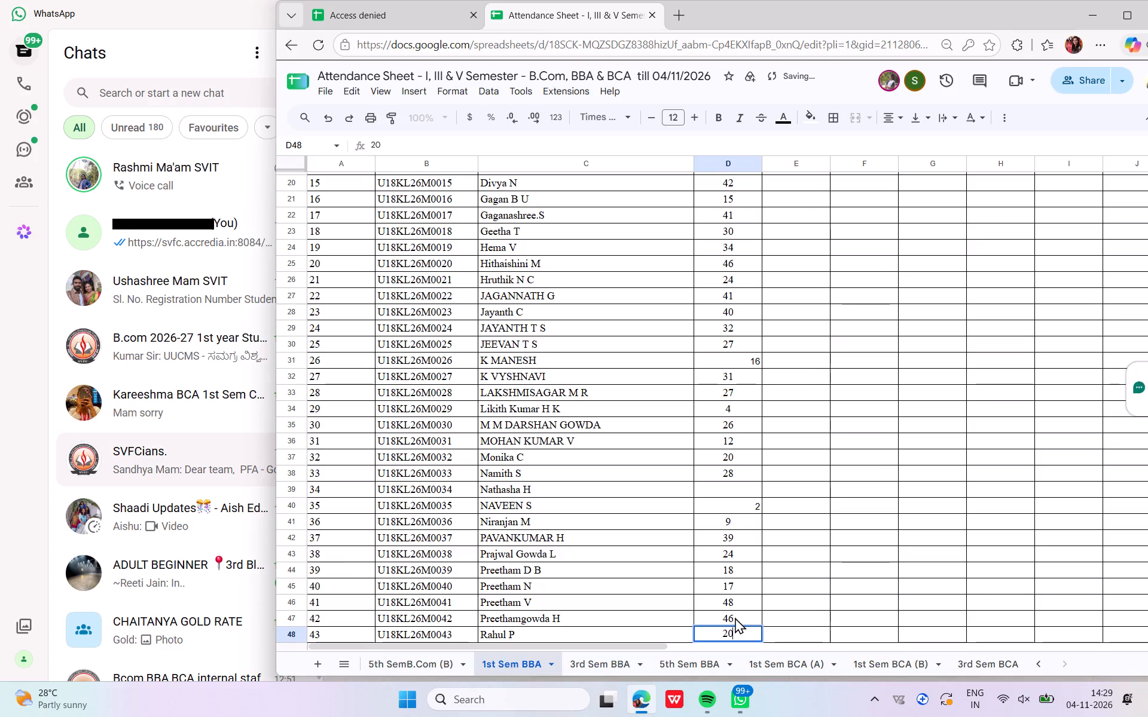
key("BackSpace")
key("BackSpace")
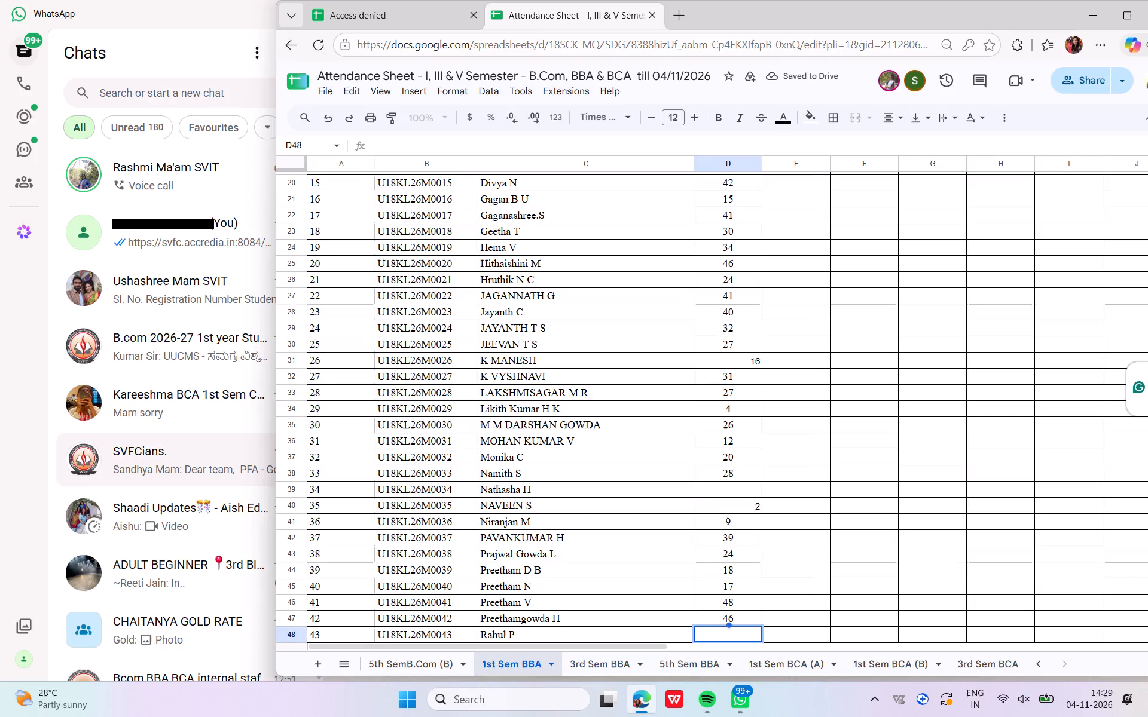
type("20")
key("Return")
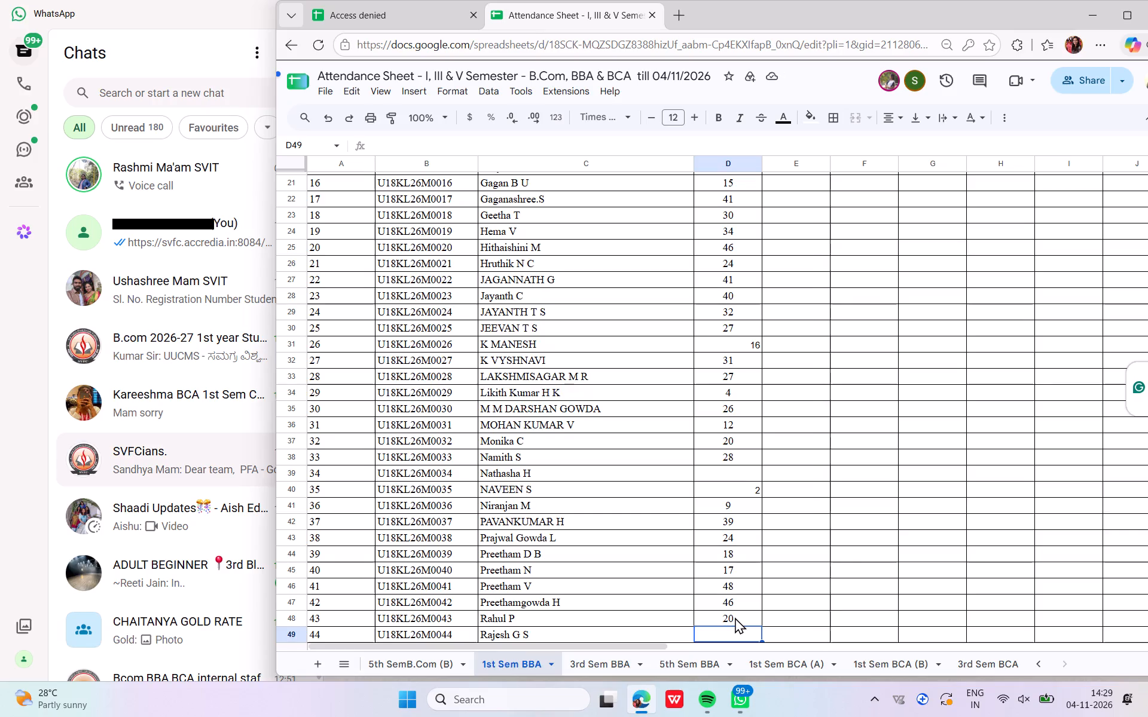
type("20")
key("Return")
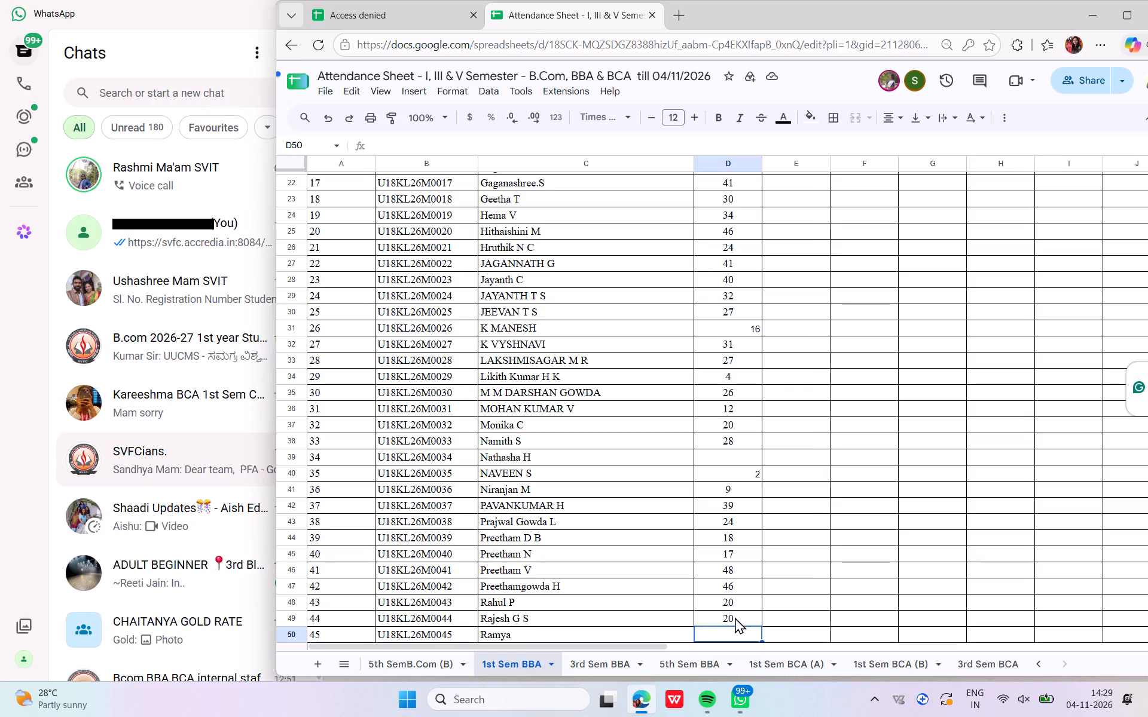
type("32")
key("Return")
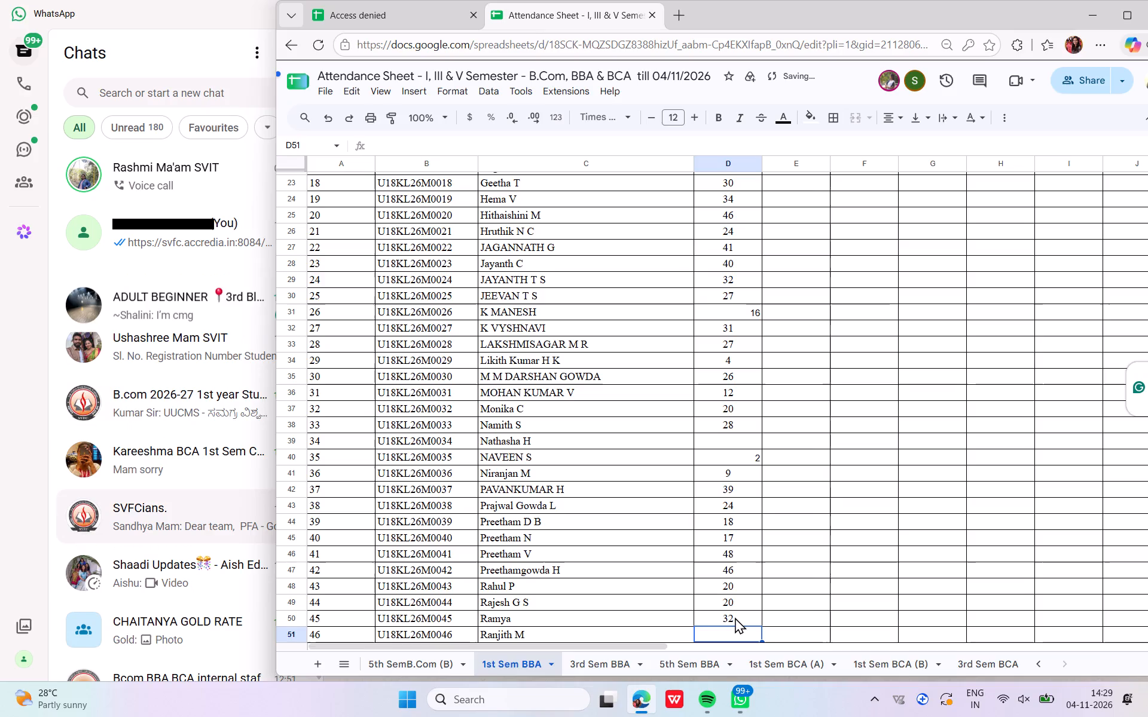
type("18")
key("Return")
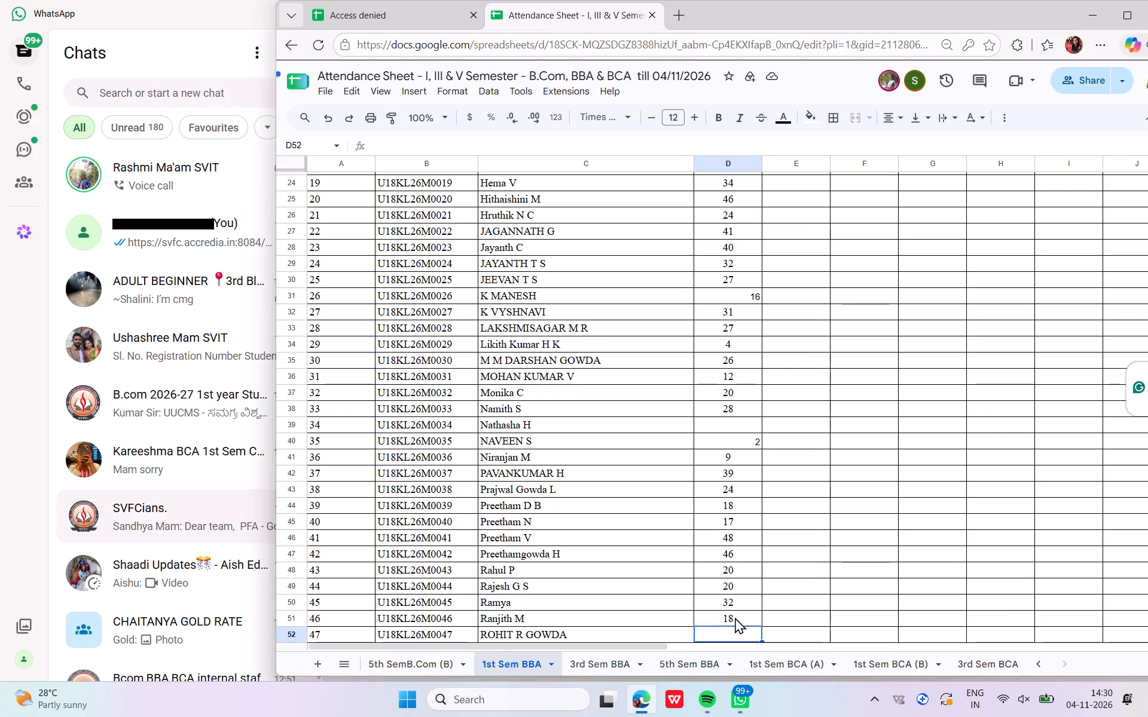
Enter the KAN attendance for serial numbers 47 and 48 as 13 and 33.
key("Return")
key("Return")
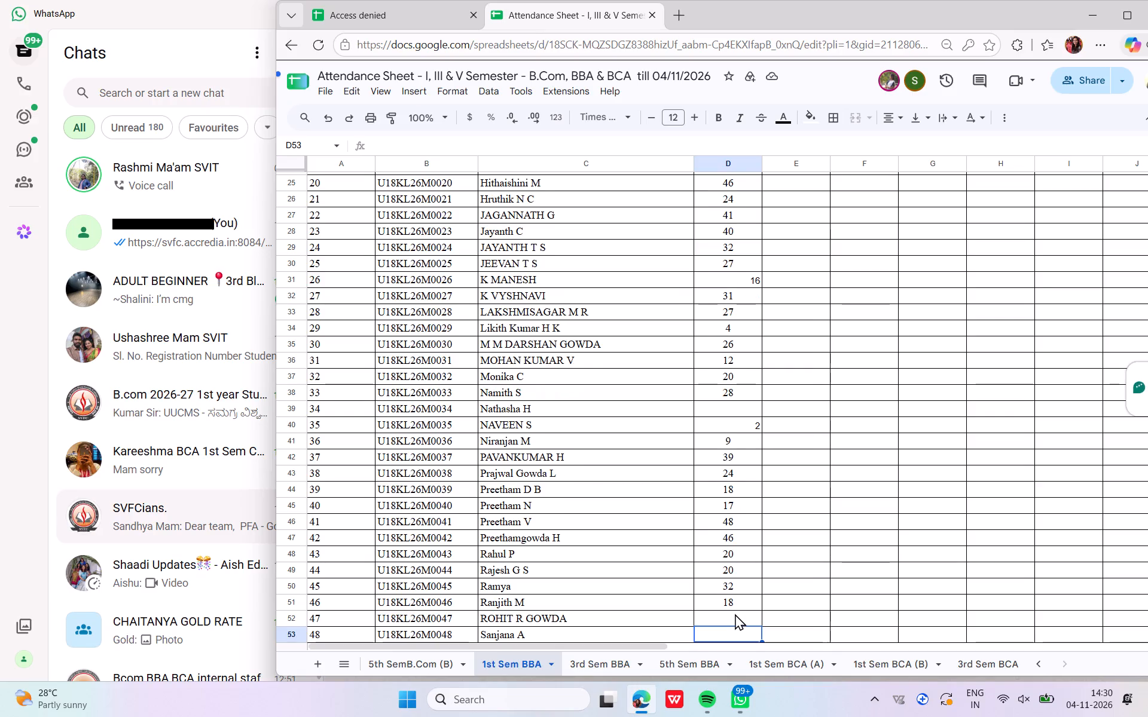
key("Up")
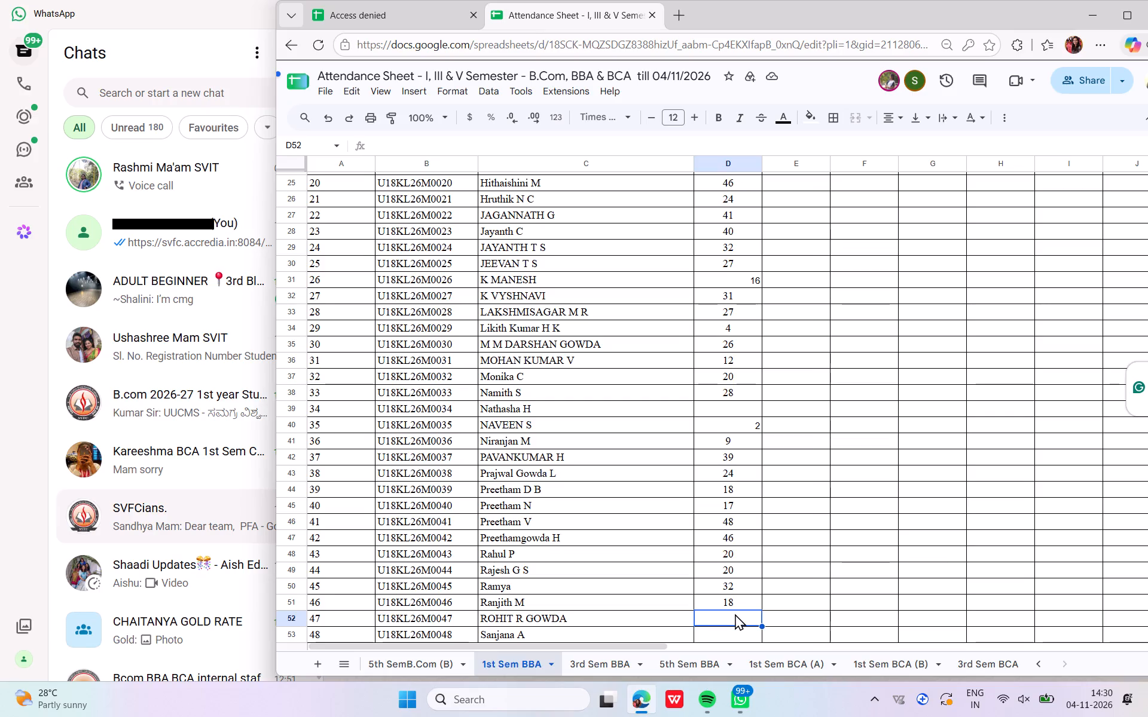
type("13")
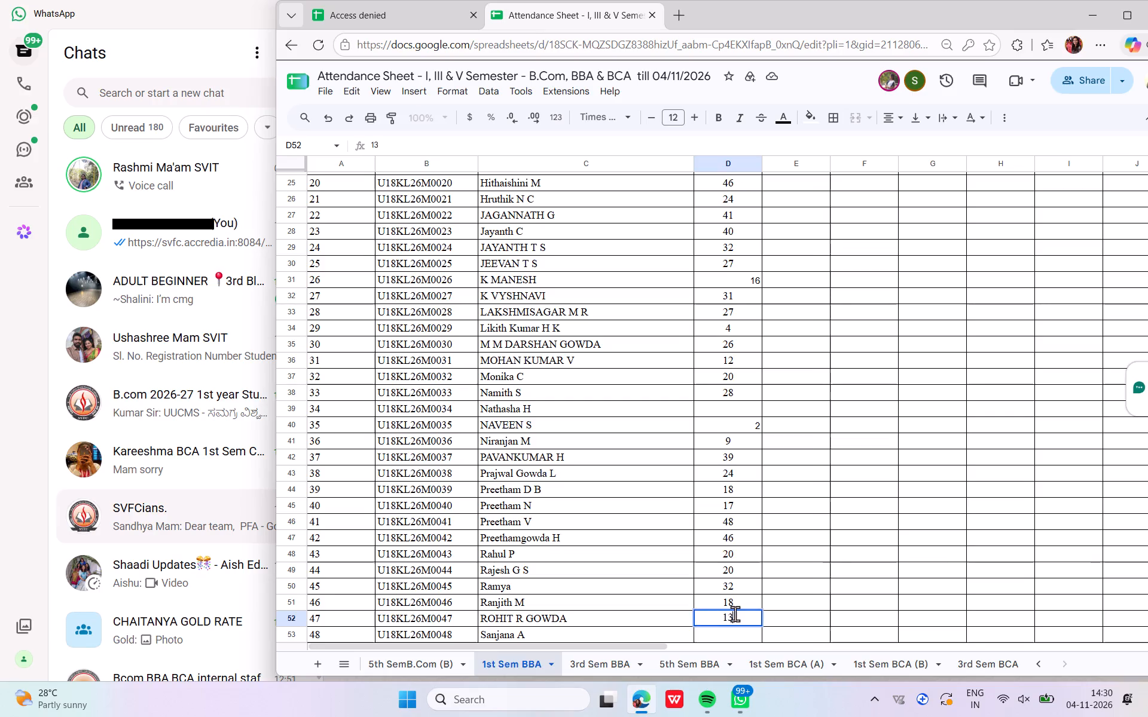
key("Return")
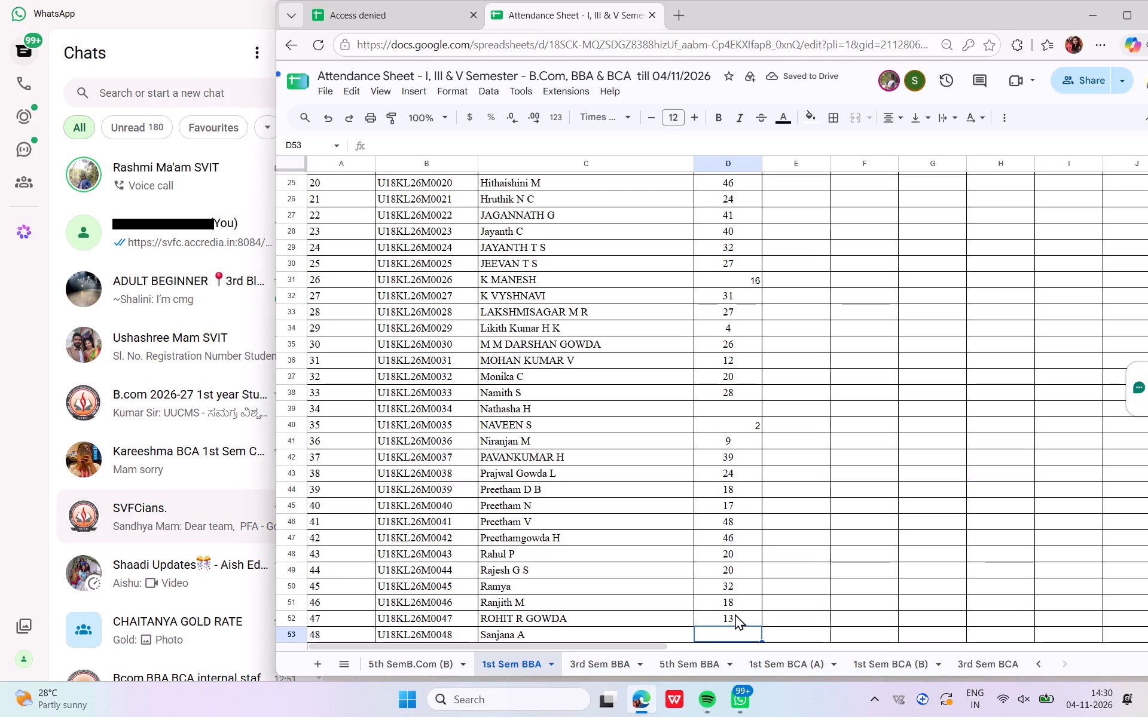
type("33")
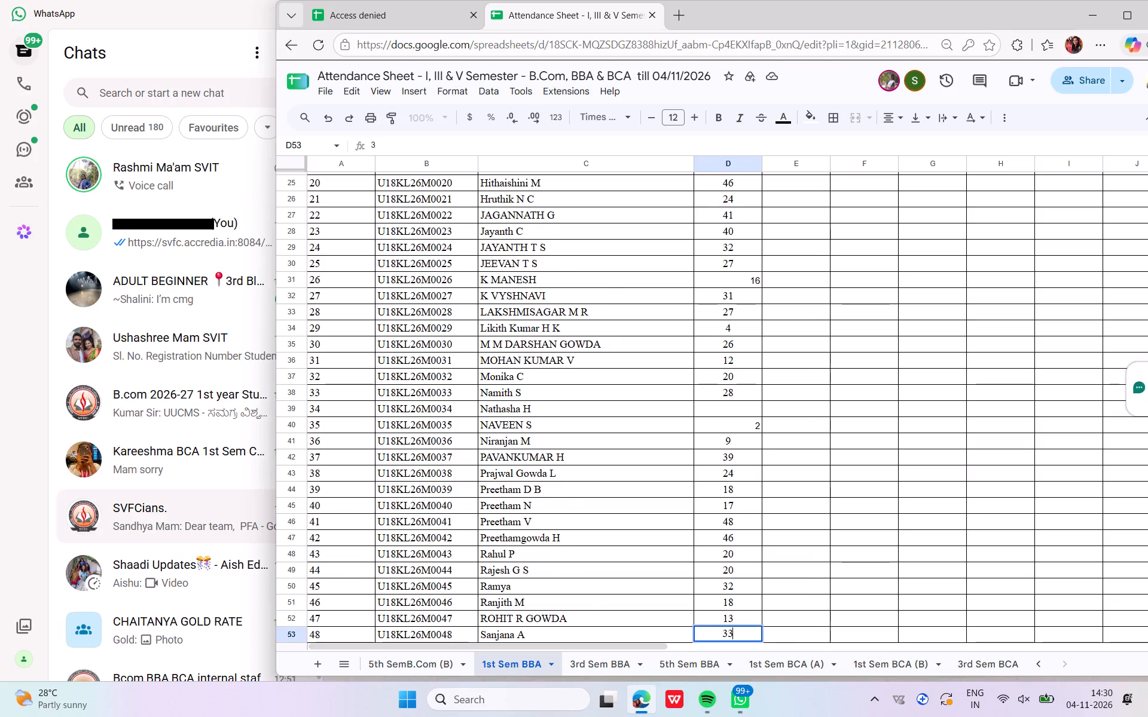
key("Return")
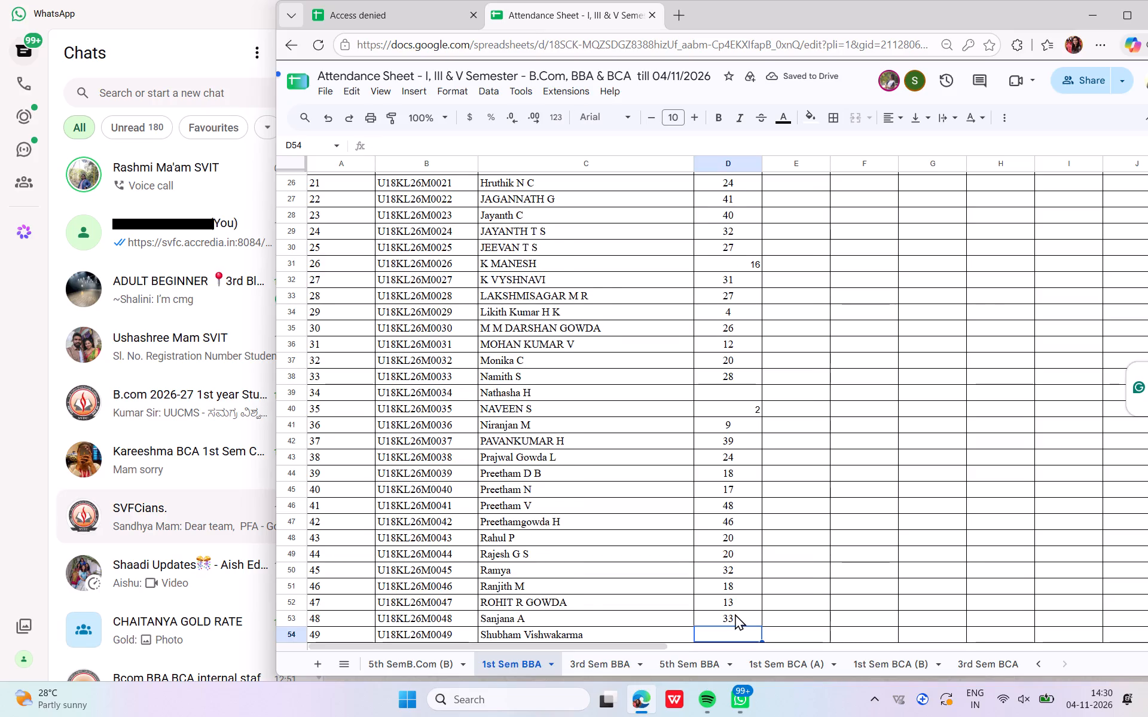
Leave serial number 49 blank and enter the KAN attendance for serial numbers 50 to 52 as 42, 27 and 28.
key("Return")
key("Return")
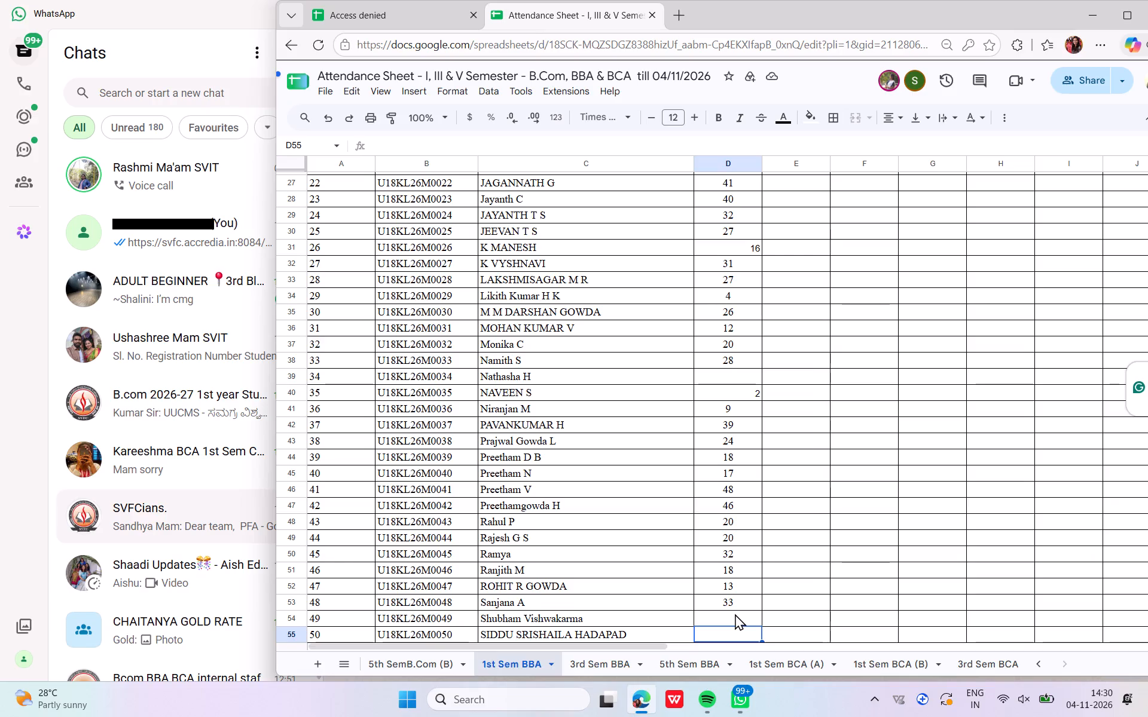
type("42")
key("Return")
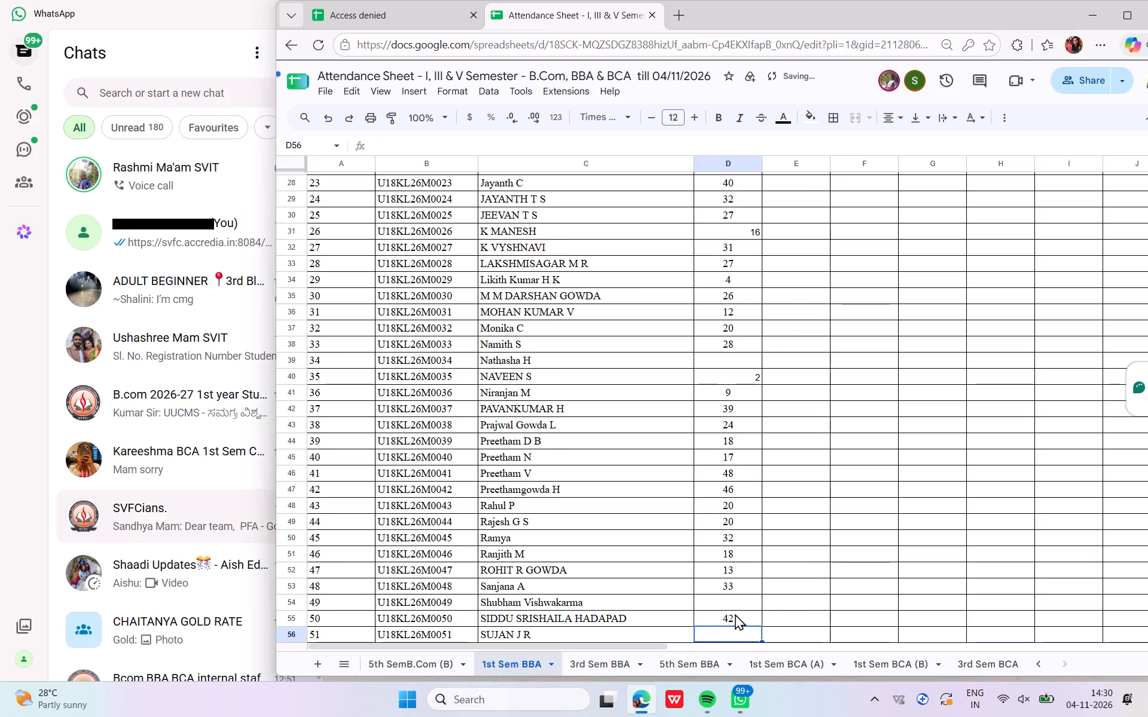
type("27")
key("Return")
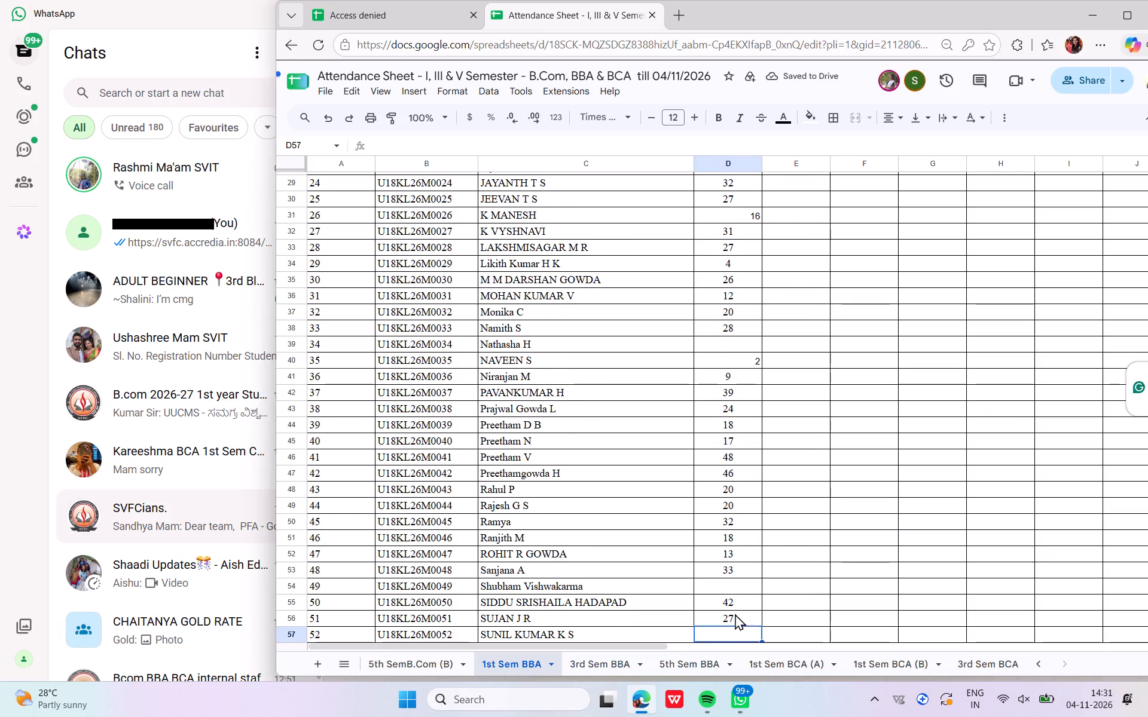
type("28")
key("Return")
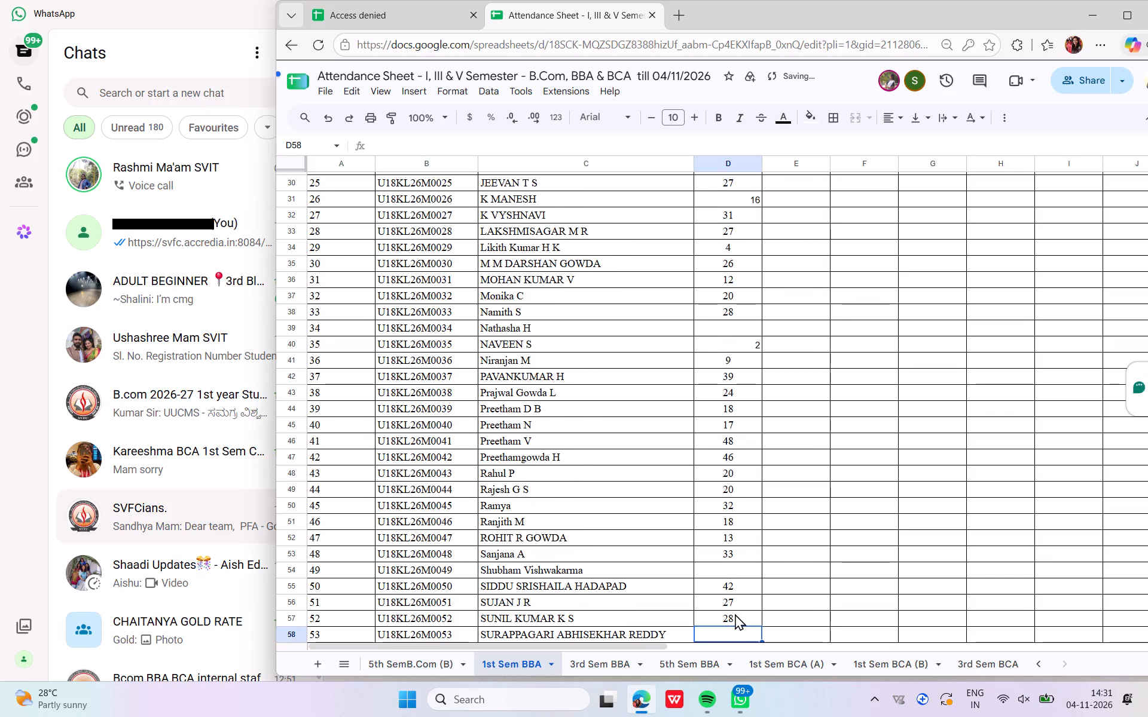
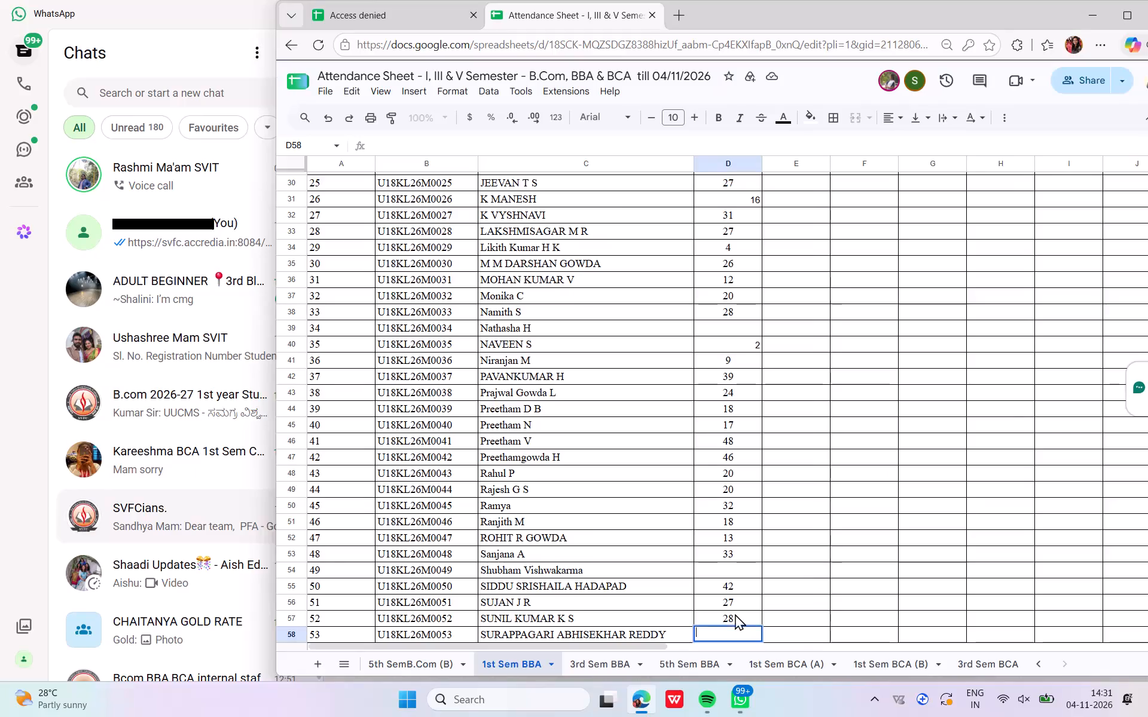
Leave serial numbers 53 and 54 blank and enter the KAN attendance for serial numbers 55 and 56 as 45 and 31.
key("Return")
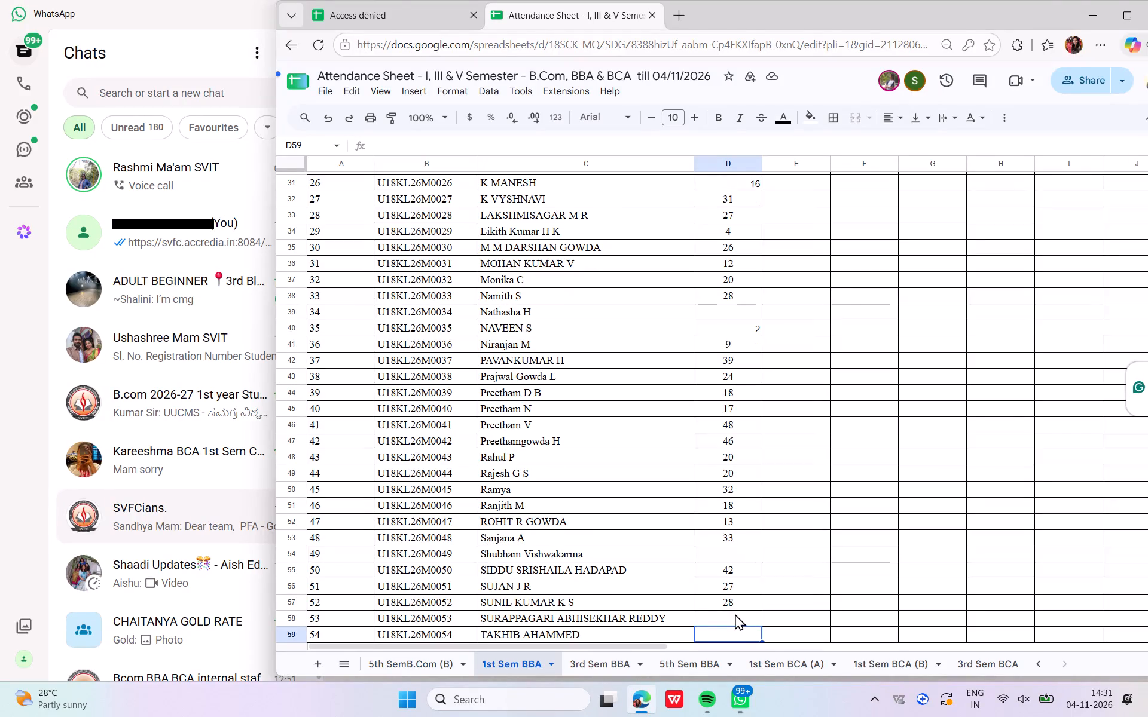
key("Return")
key("Return")
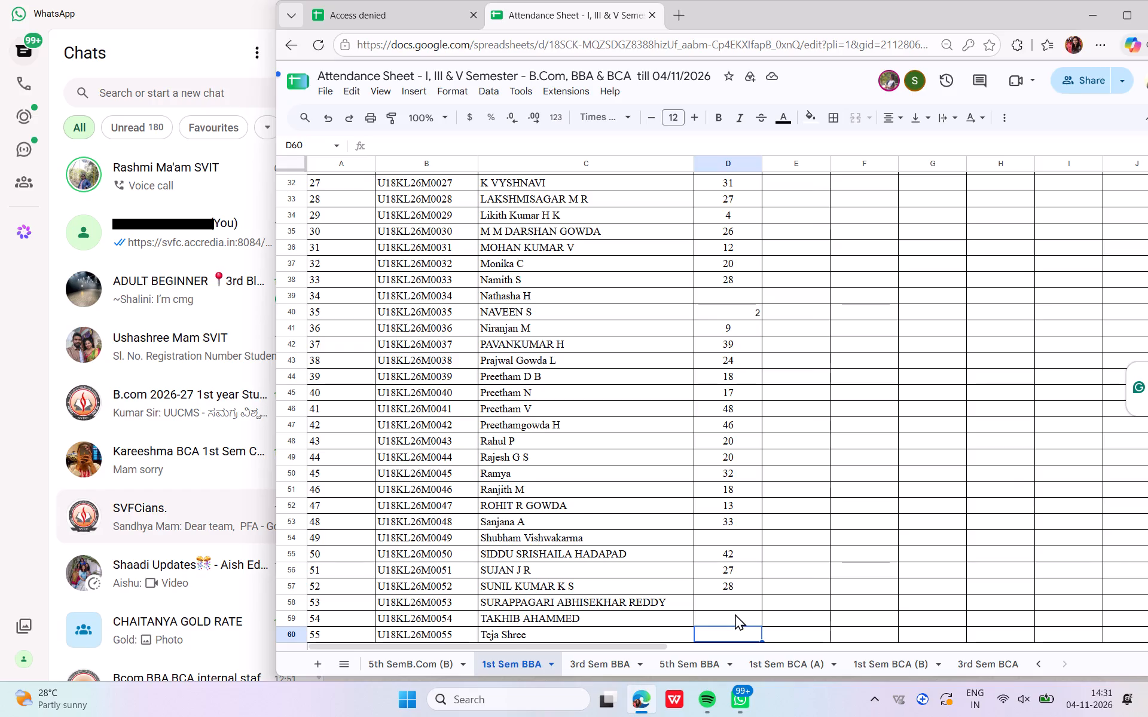
type("45")
key("Return")
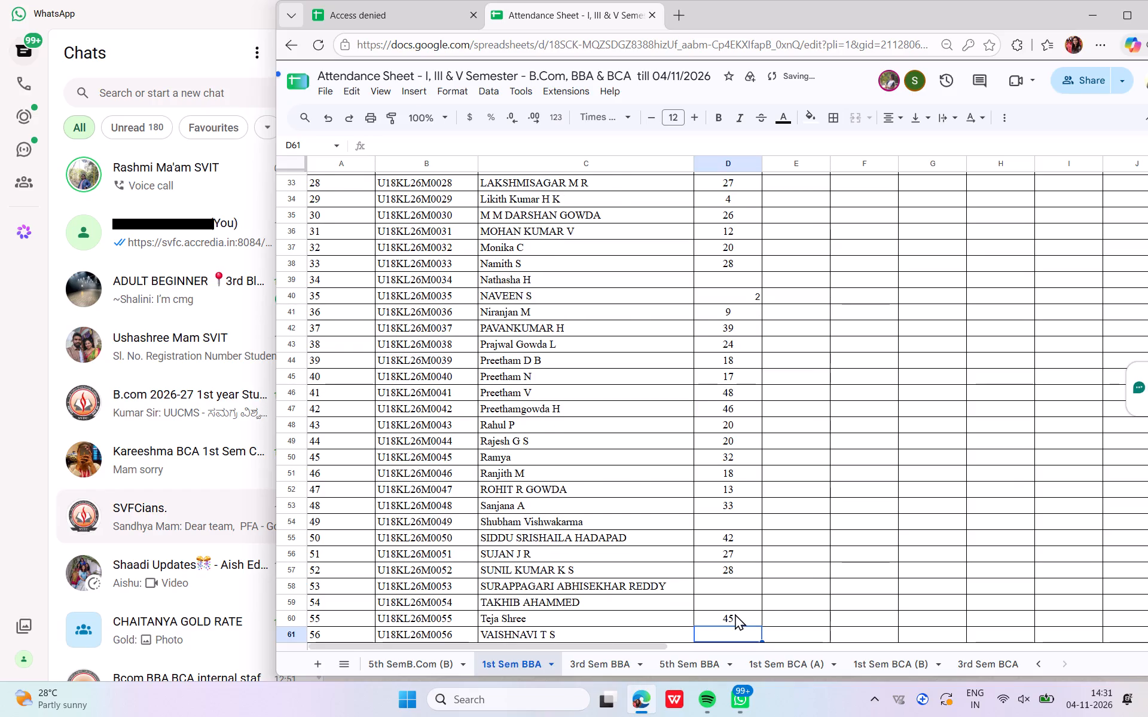
type("31")
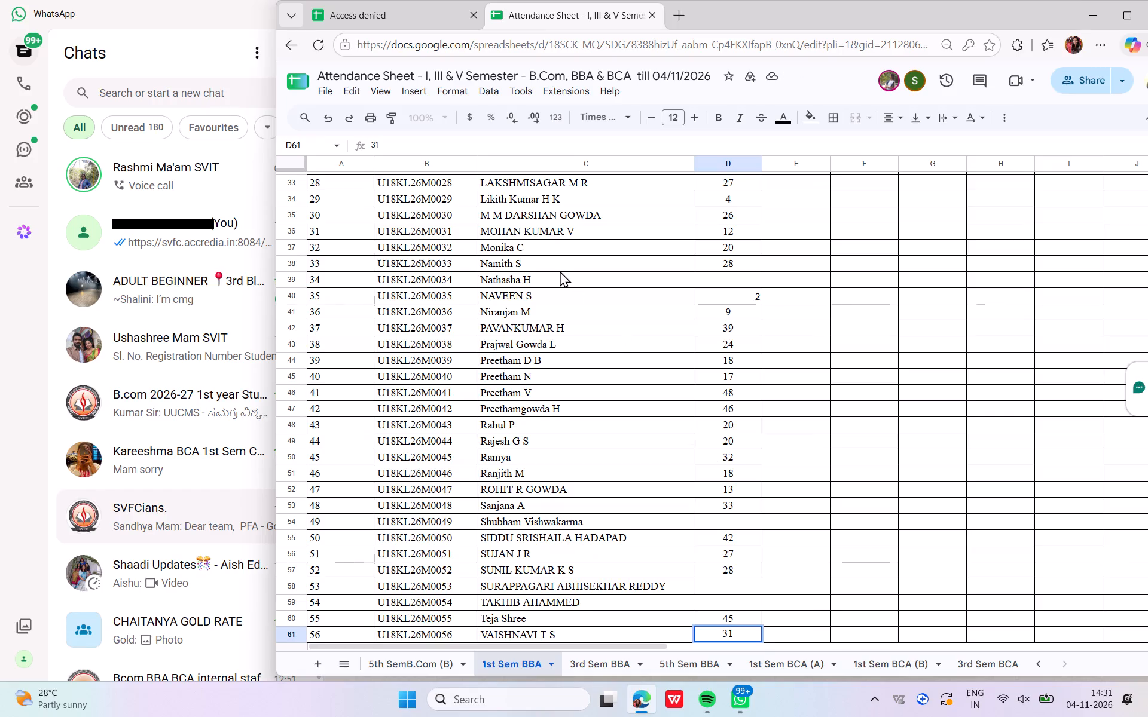
Clear the KAN attendance for serial number 27.
key("Up")
key("Up")
key("Up")
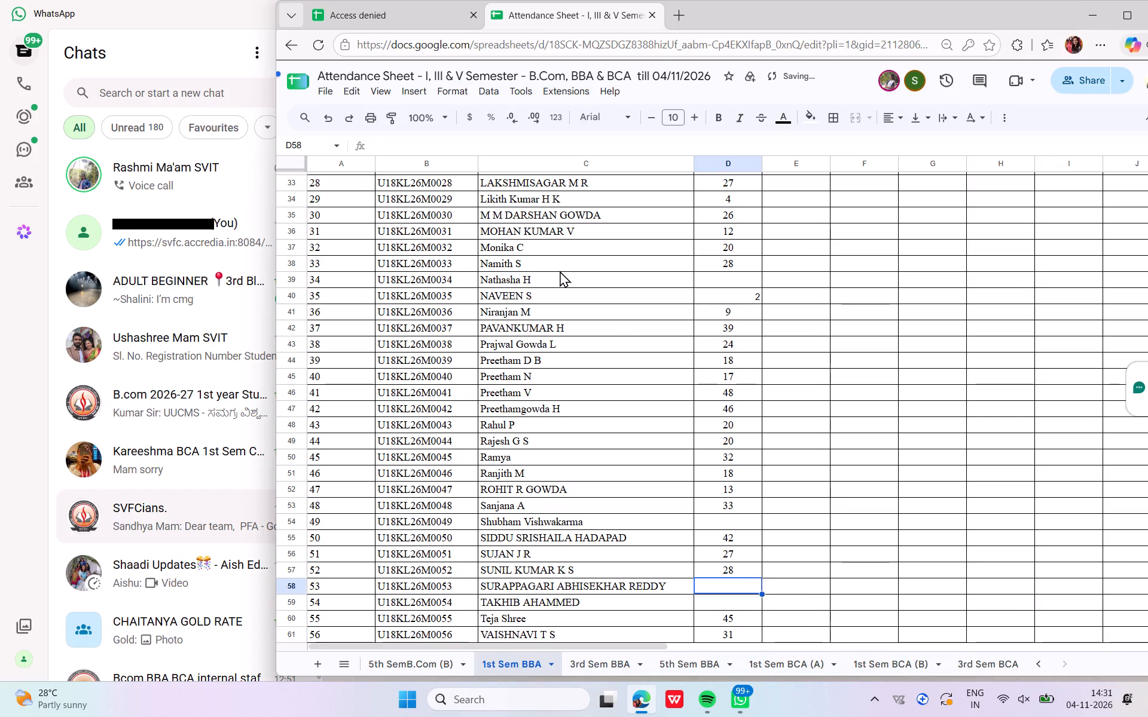
key("Up")
key("Up")
key("Up")
key("Up")
key("Up")
key("Up")
key("Up")
key("Up")
key("Up")
key("Up")
key("Up")
key("Up")
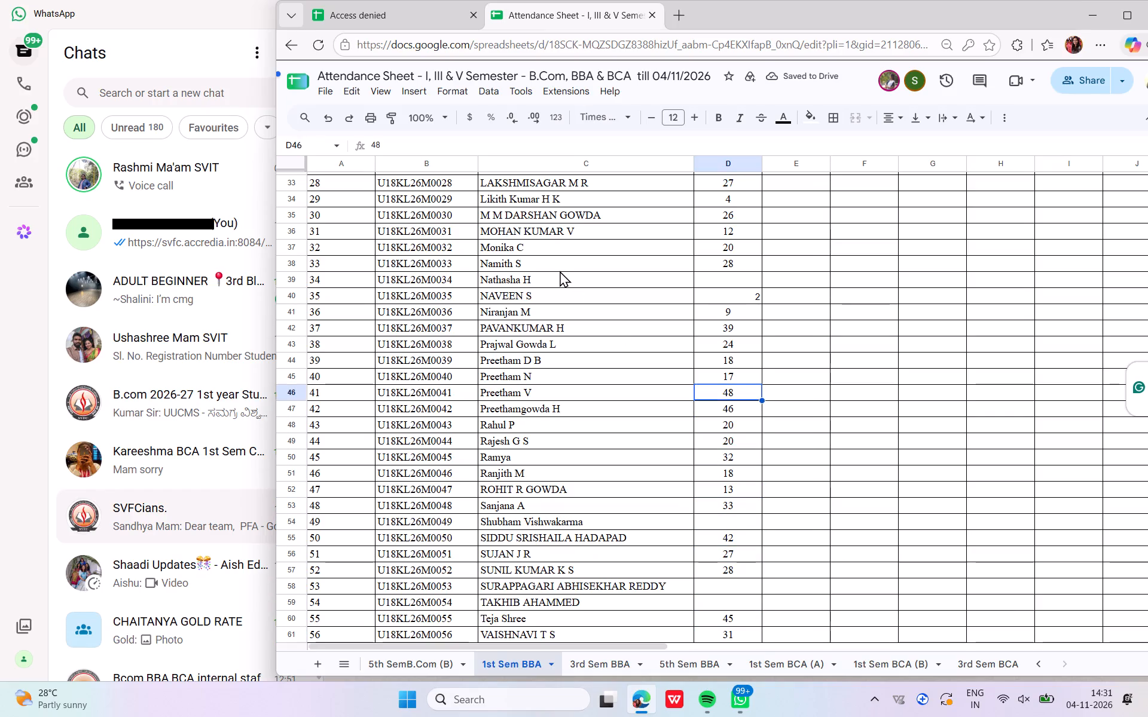
key("Up")
key("Up")
key("Up")
key("Up")
key("Up")
key("Up")
key("Up")
key("Up")
key("Up")
key("Up")
key("Up")
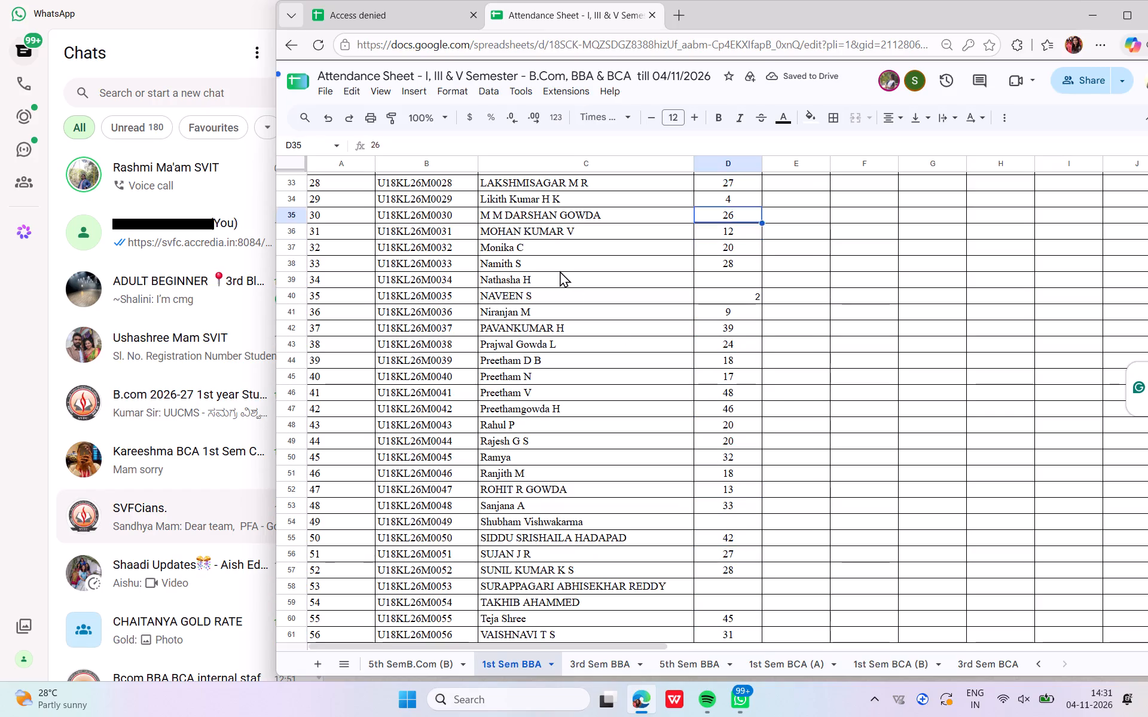
key("Up")
key("Up")
key("Up")
key("Up")
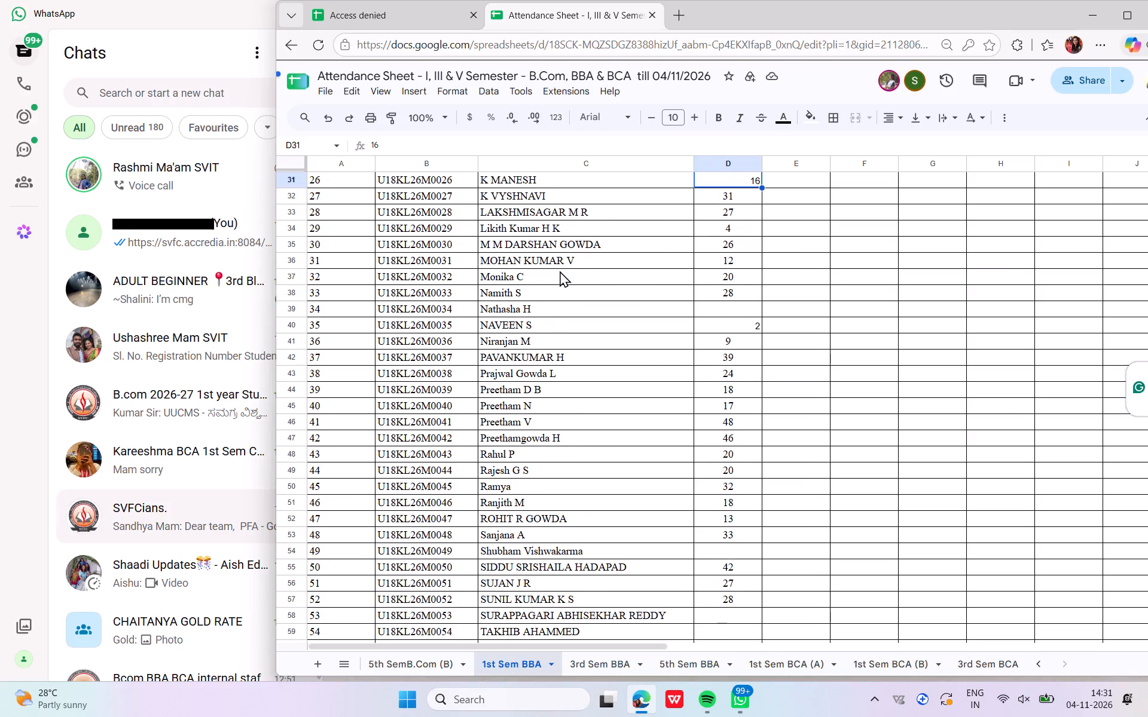
left_click(738, 186)
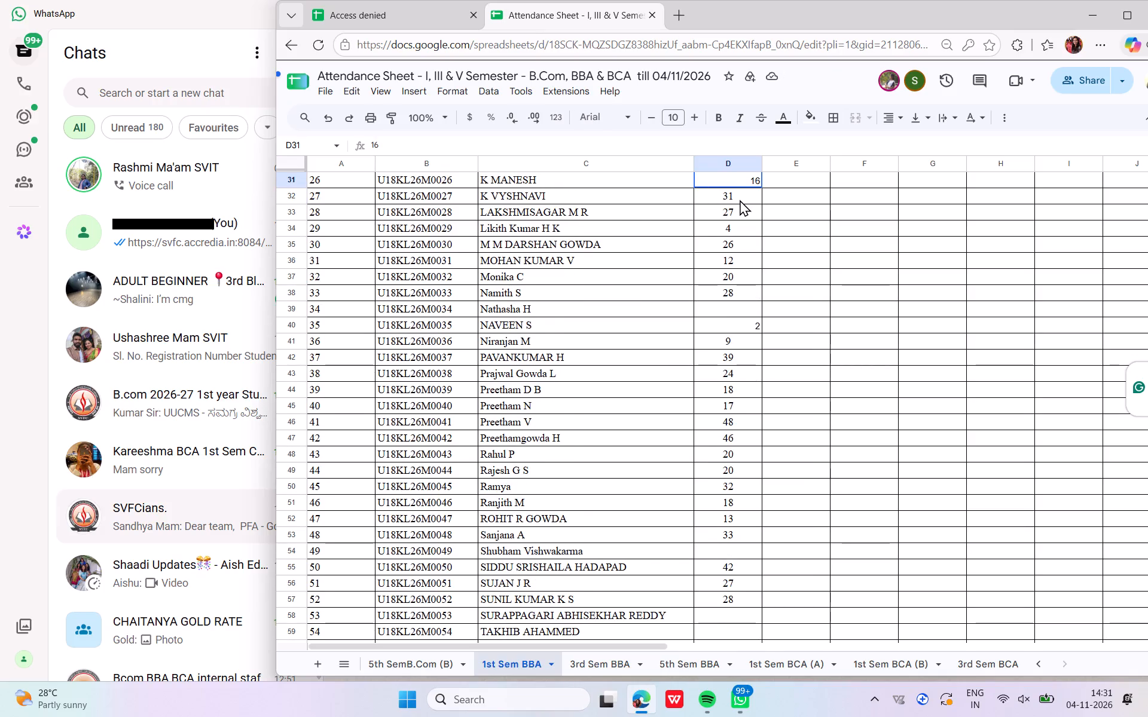
key("Return")
key("Return")
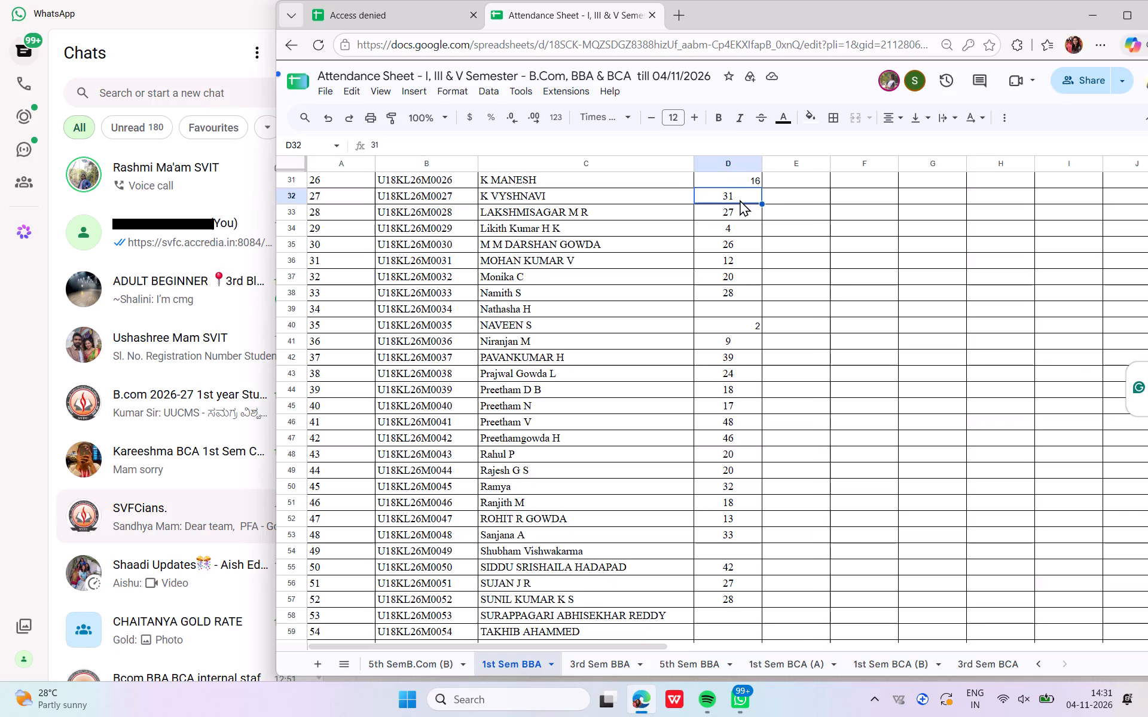
key("BackSpace")
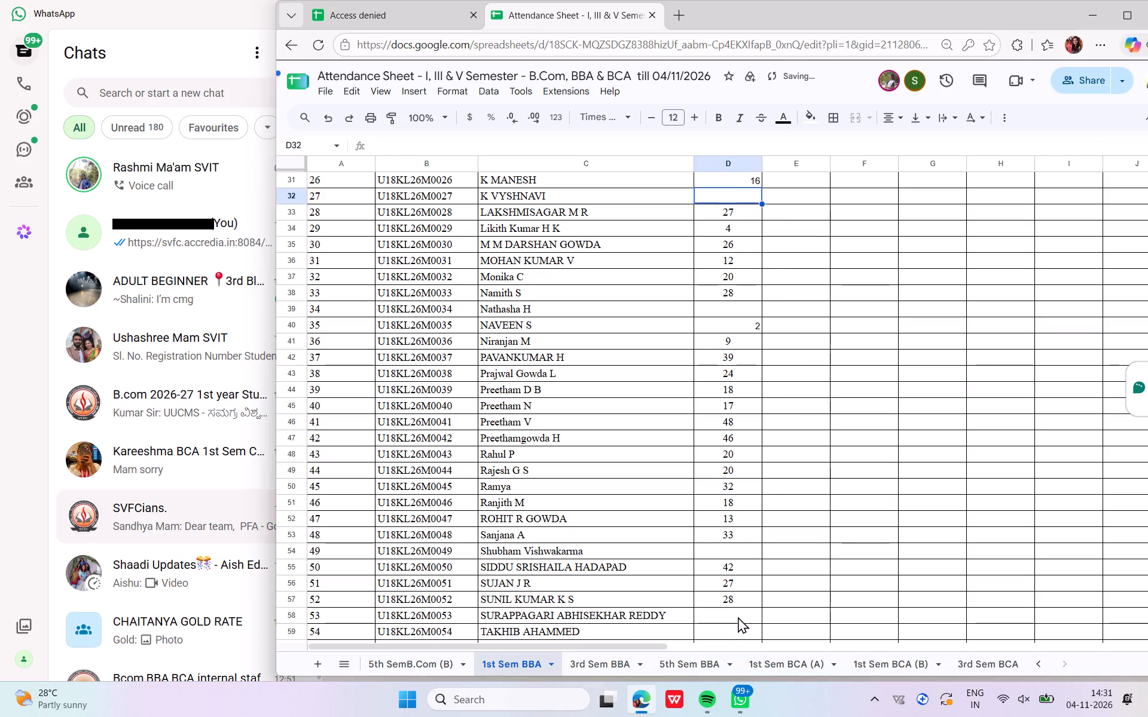
Enter the KAN attendance for serial numbers 57 to 60 as 39, 52, 28 and 36.
left_click(740, 593)
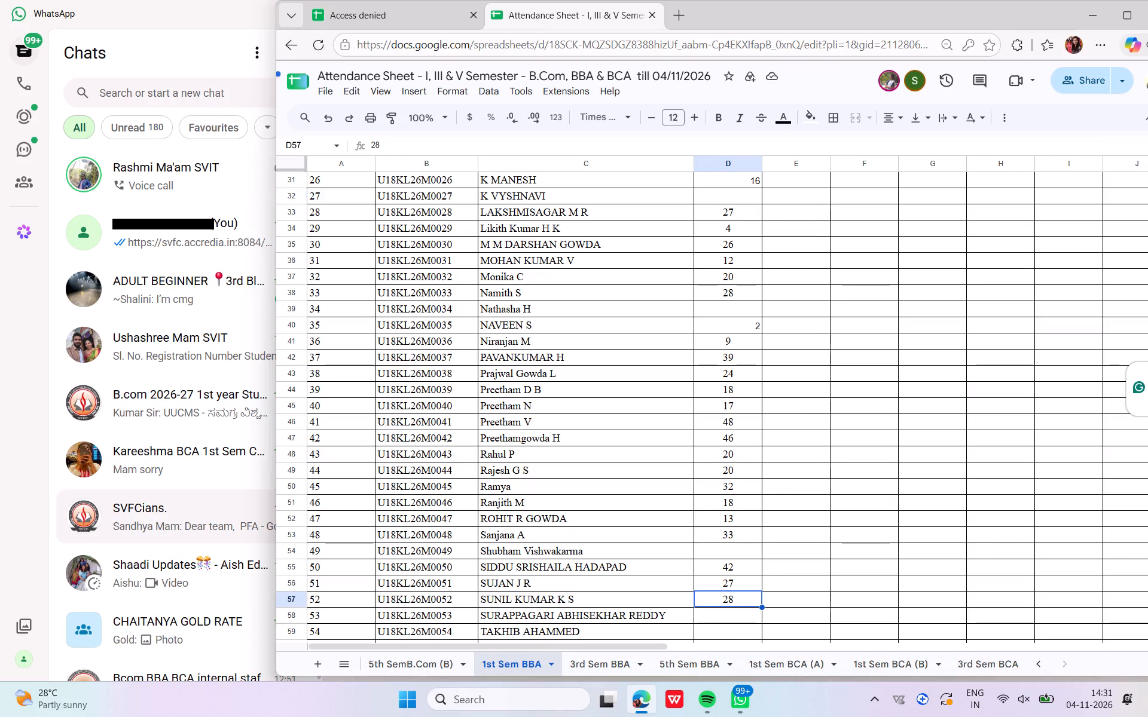
key("Return")
key("Return")
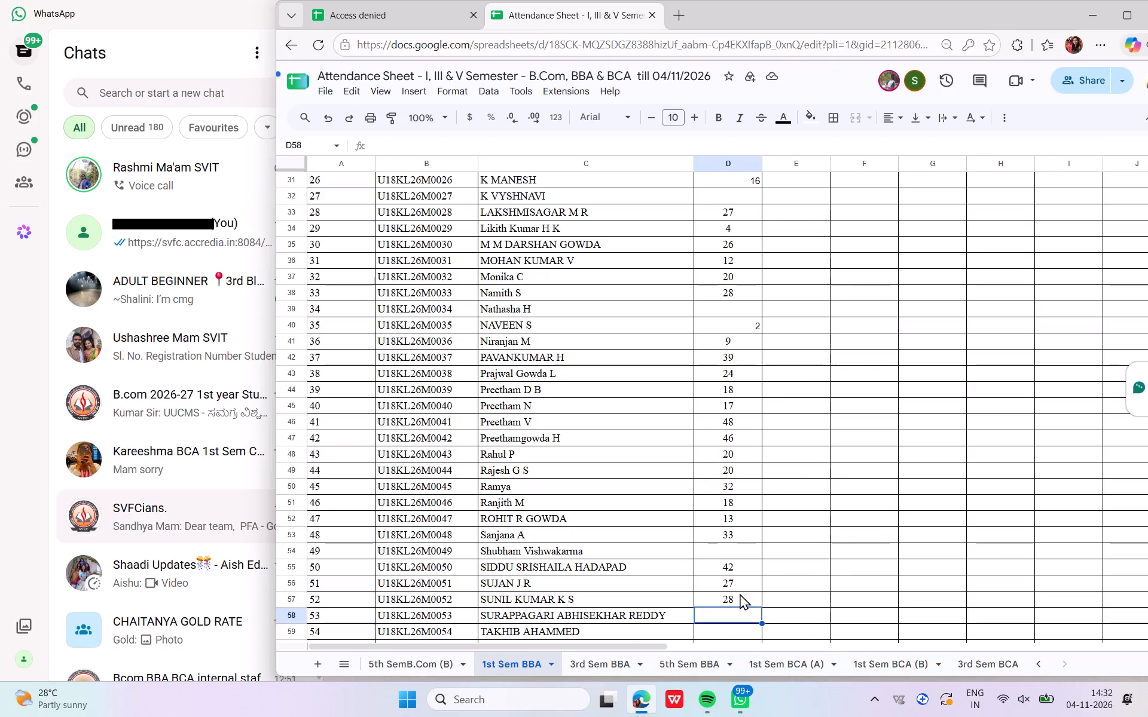
key("Return")
key("Return")
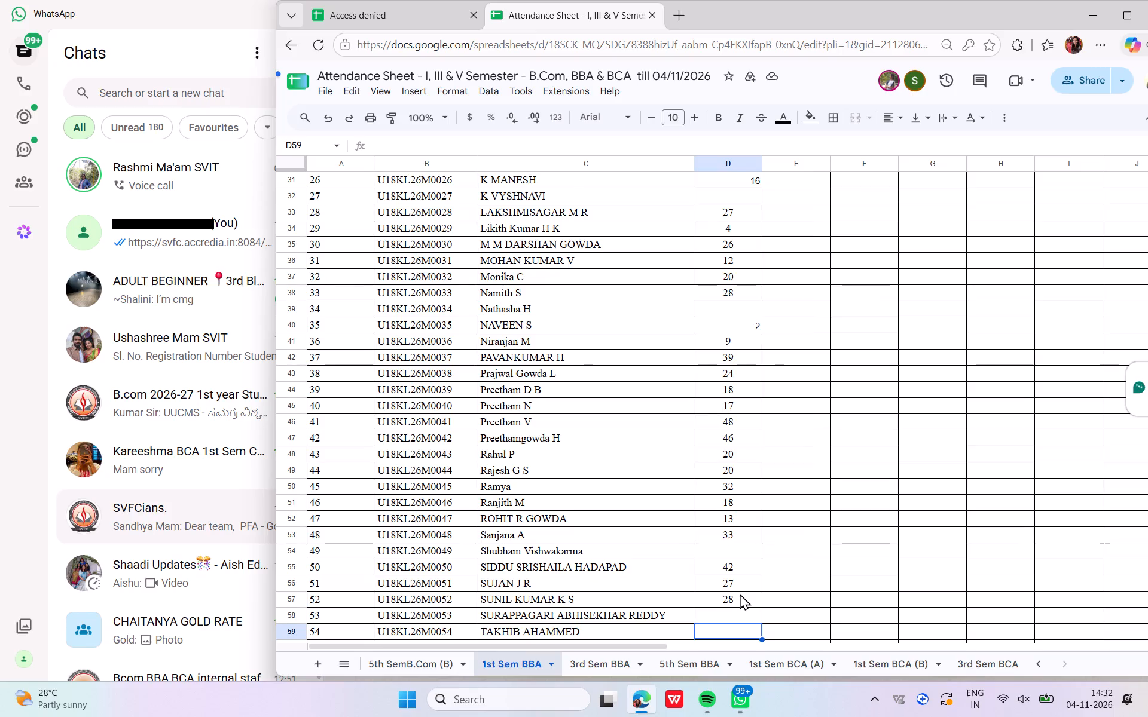
key("Return")
key("Return")
key("Return")
key("Return")
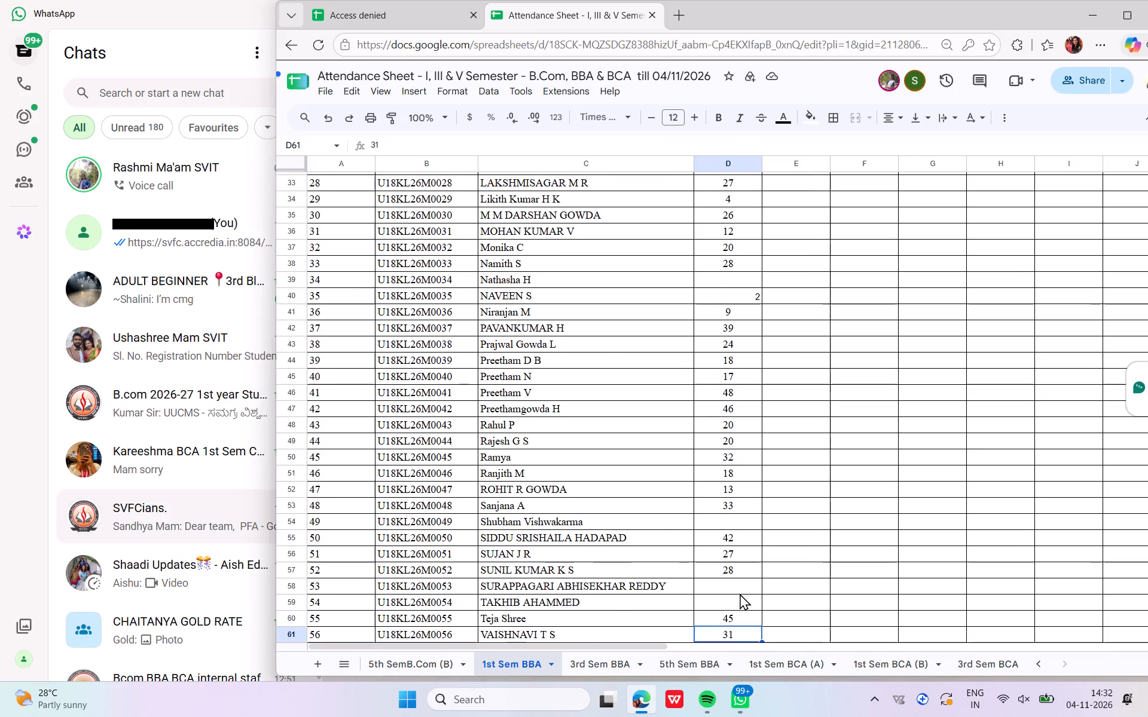
key("Return")
key("Return")
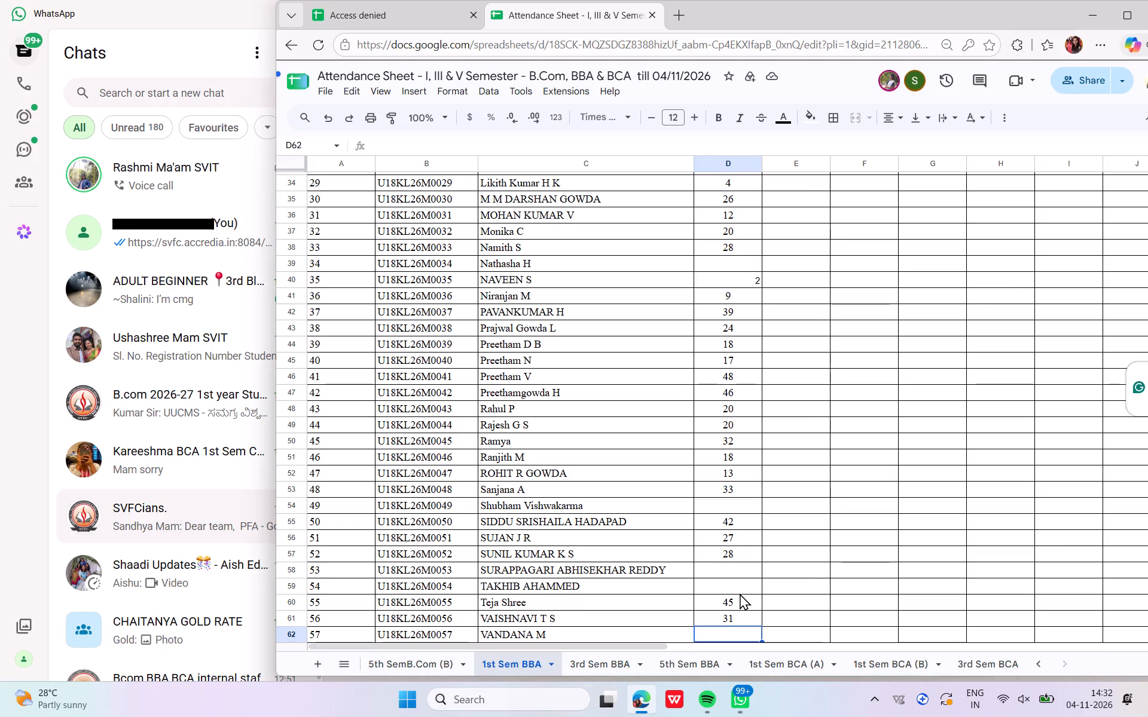
type("39")
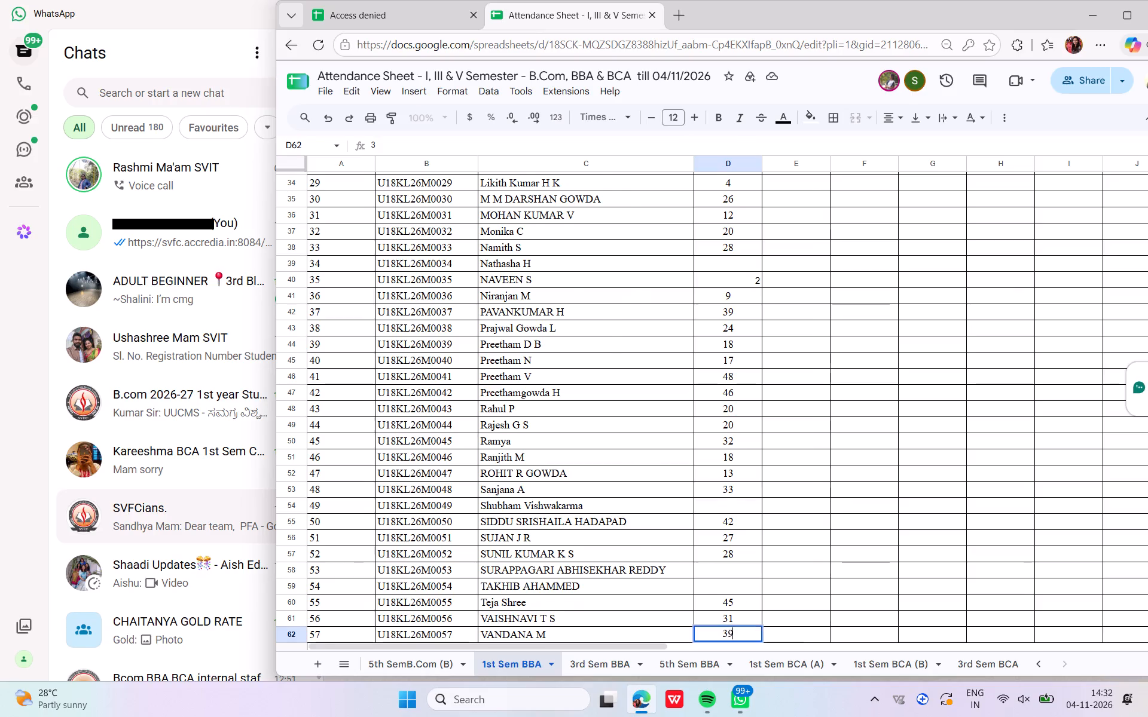
key("Return")
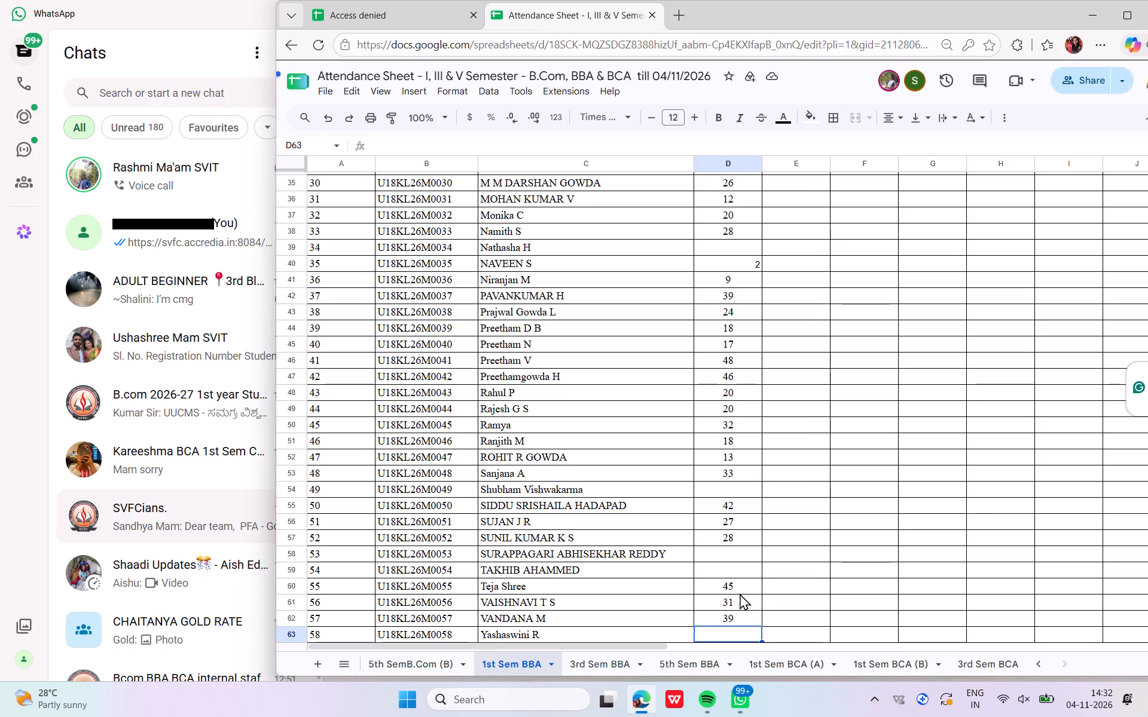
type("52")
key("Return")
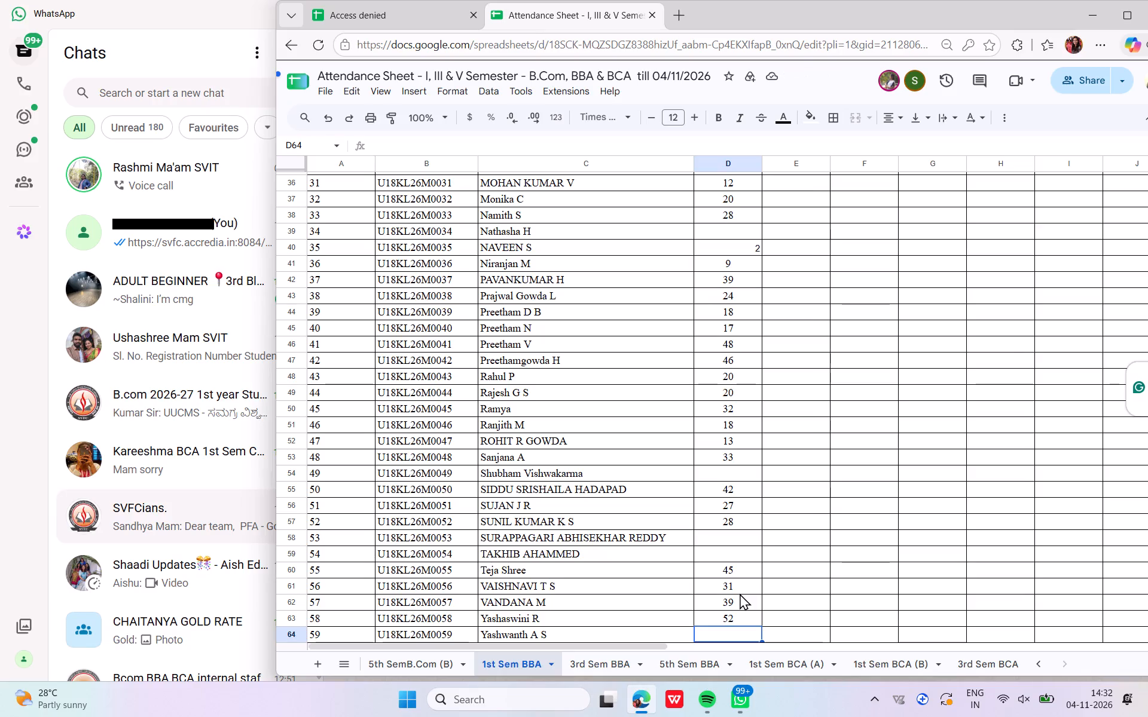
type("28")
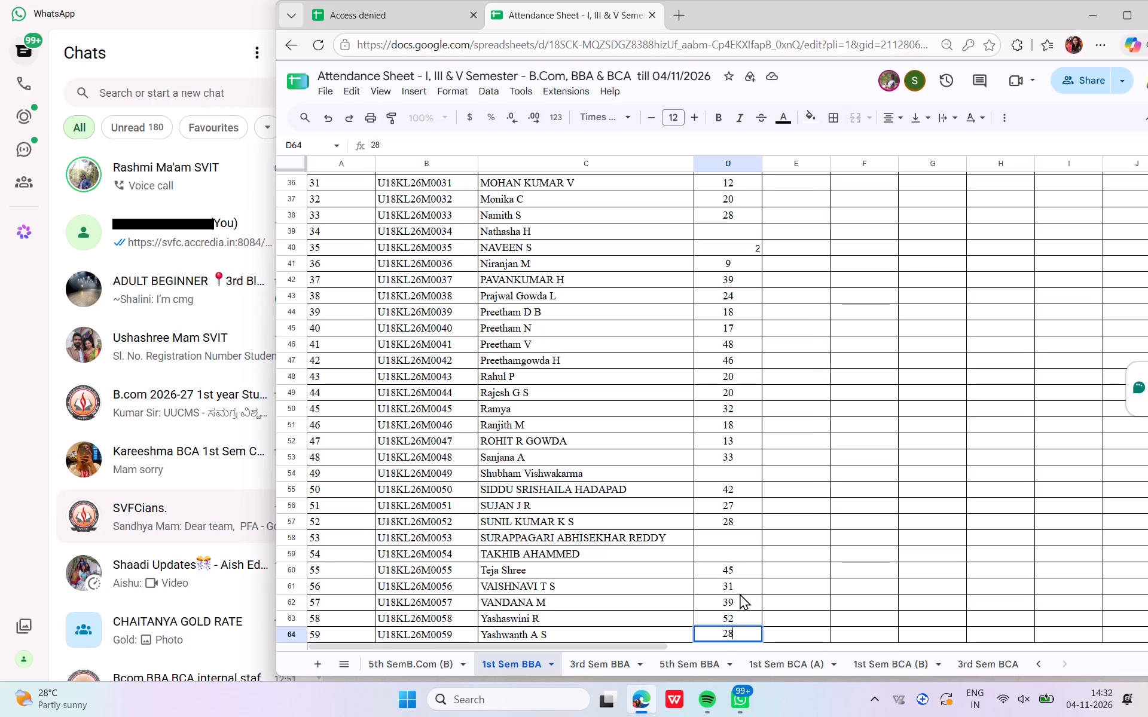
key("Return")
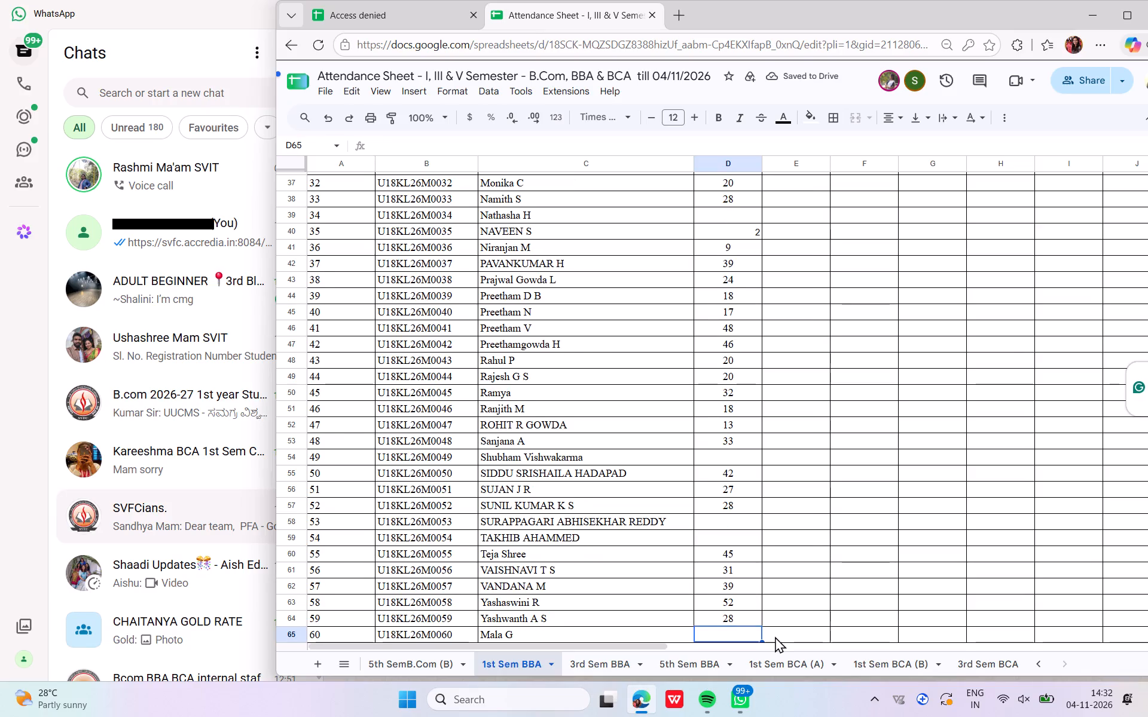
type("36")
key("Return")
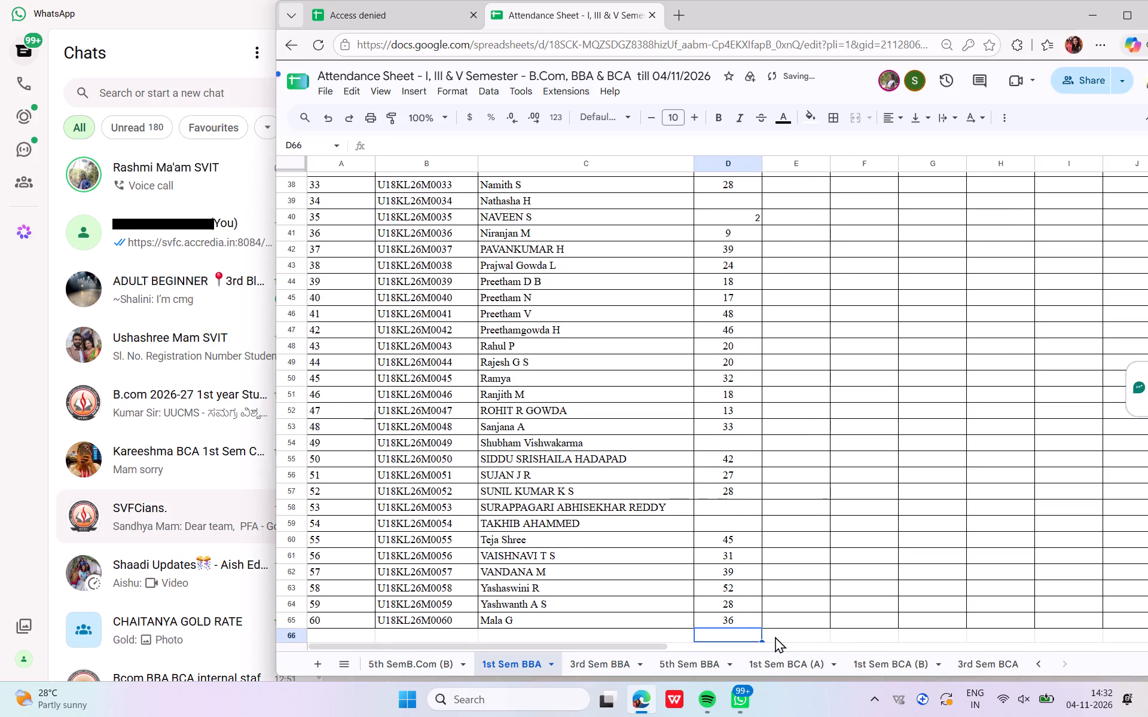
Enter the suggested formula =D6/D65 in the KAN percentage cell for serial number 1.
key("Up")
key("Up")
key("Up")
key("Up")
key("Up")
key("Up")
key("Up")
key("Up")
key("Up")
key("Up")
key("Up")
key("Up")
key("Up")
key("Up")
key("Up")
key("Up")
key("Up")
key("Up")
key("Up")
key("Up")
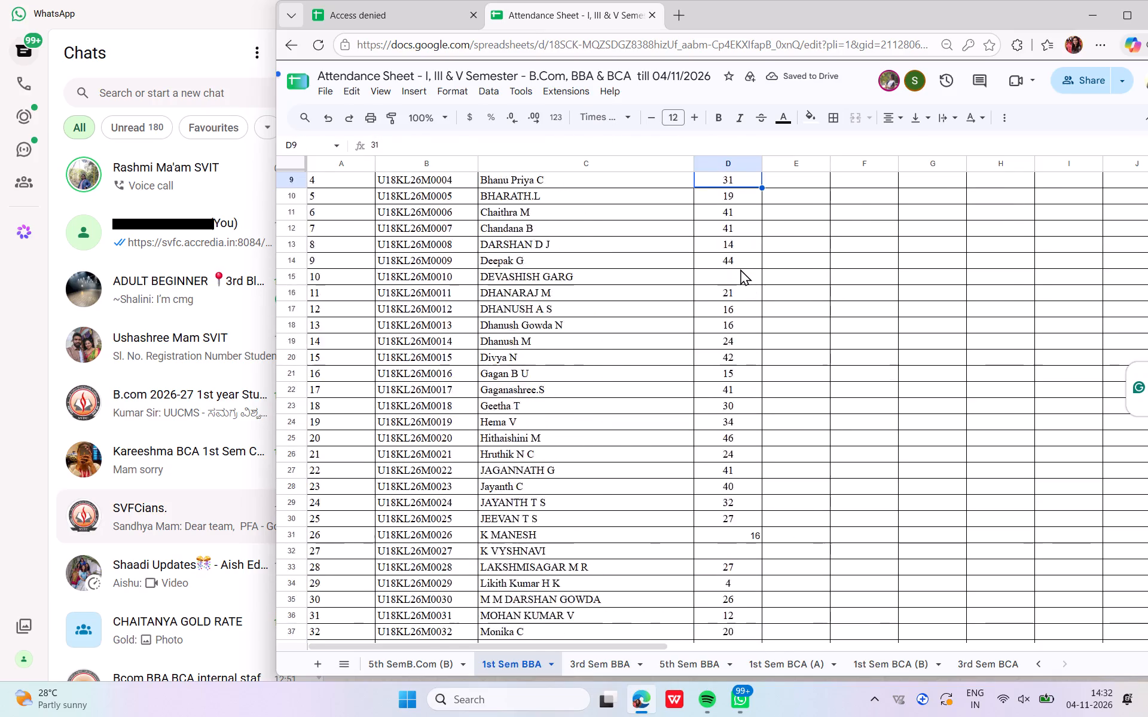
left_click(746, 333)
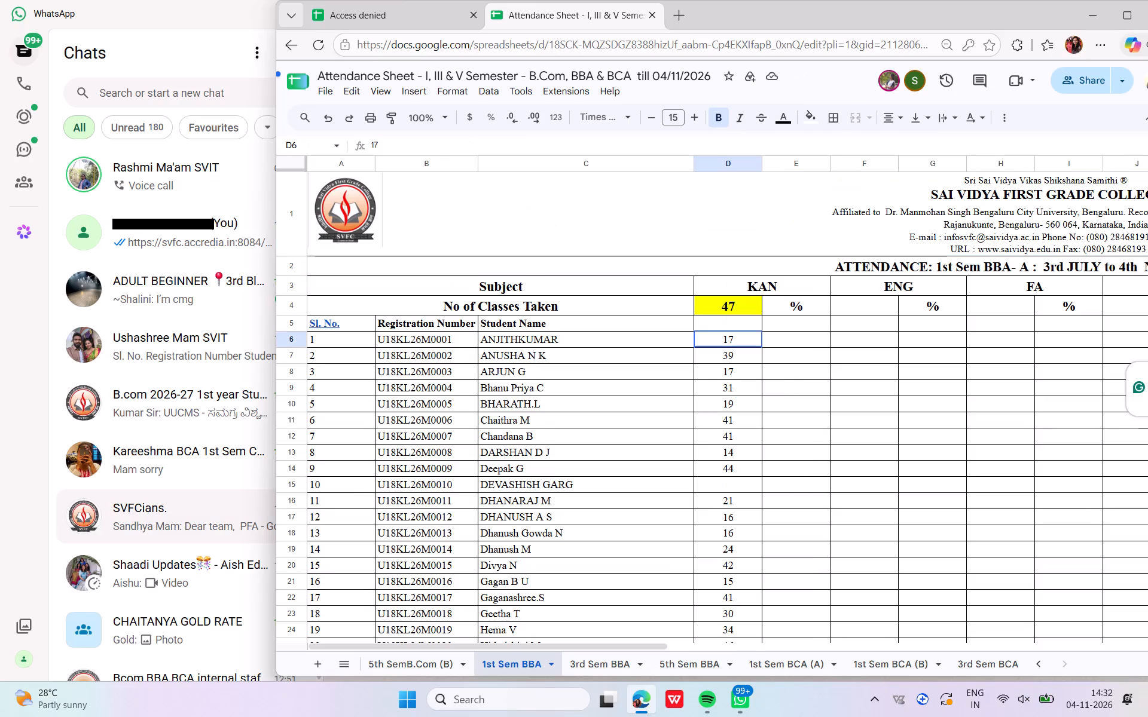
left_click(770, 335)
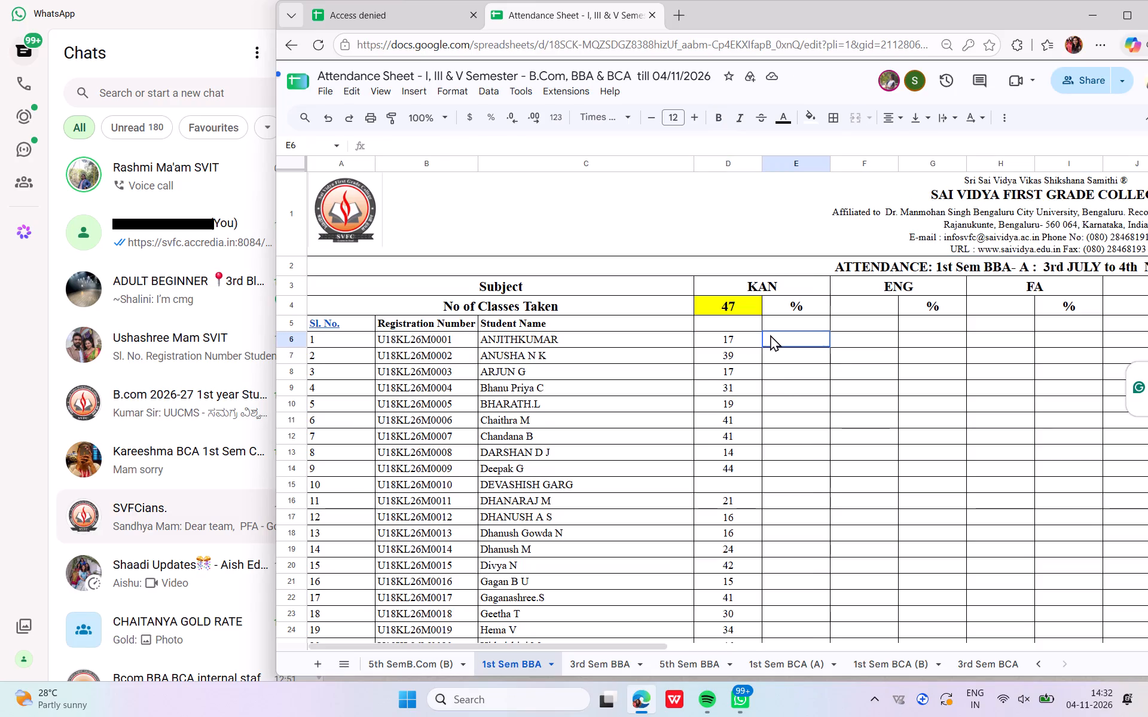
key("equal")
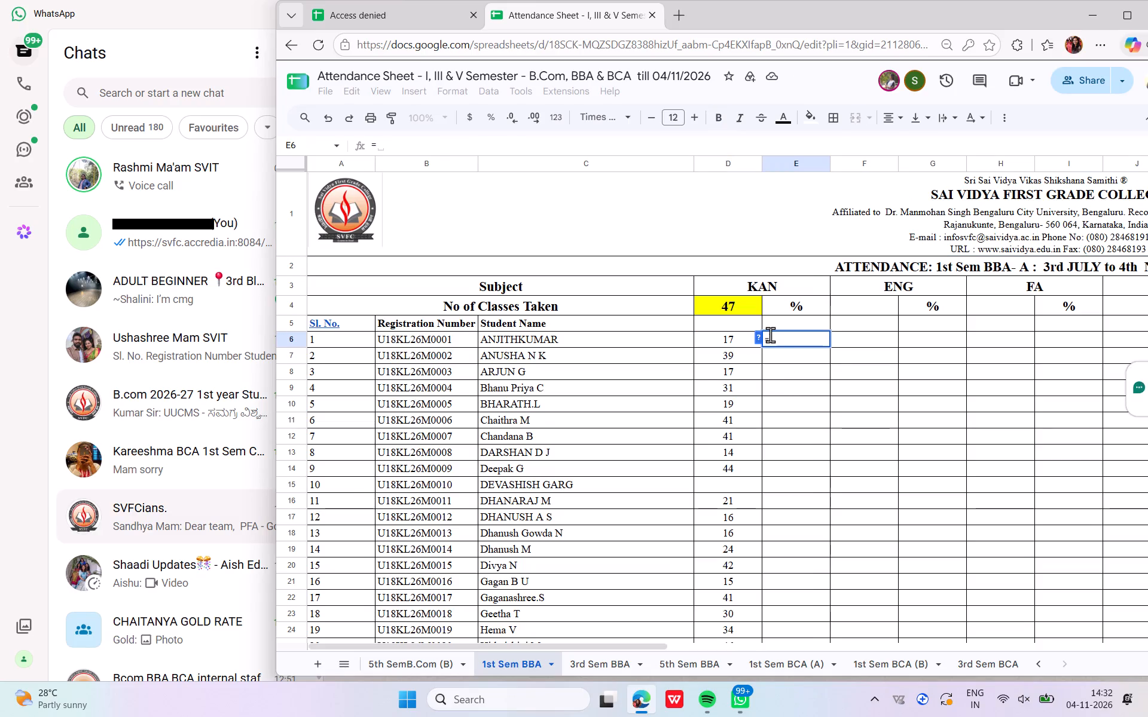
type("47")
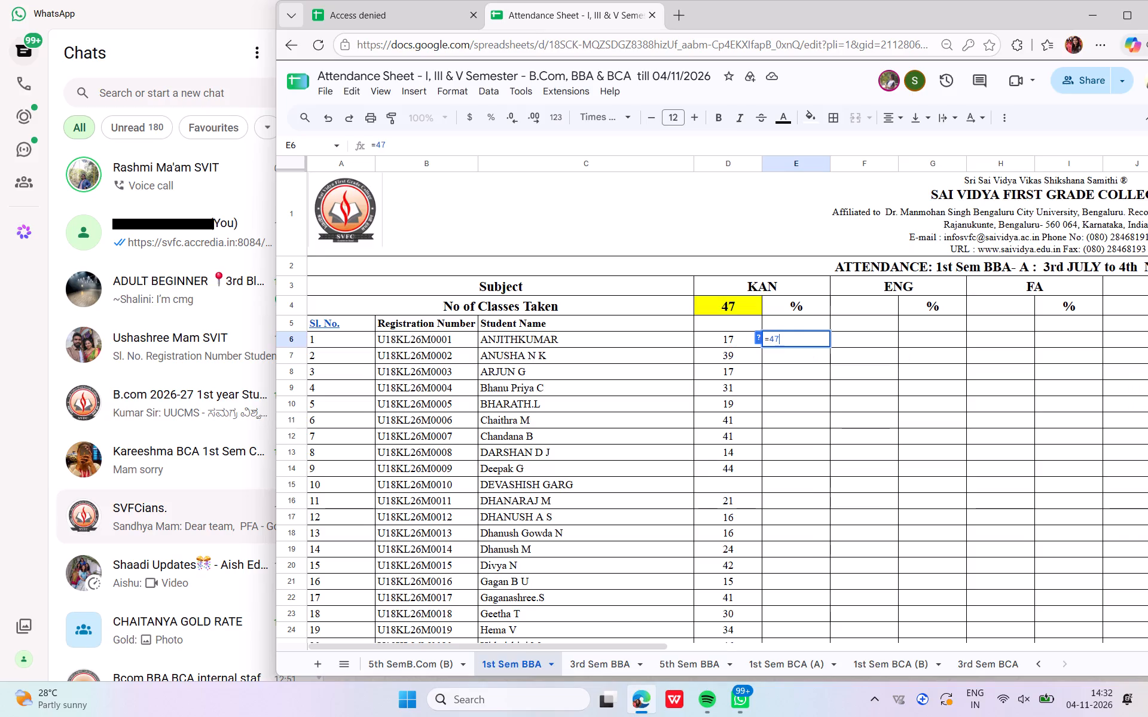
key("slash")
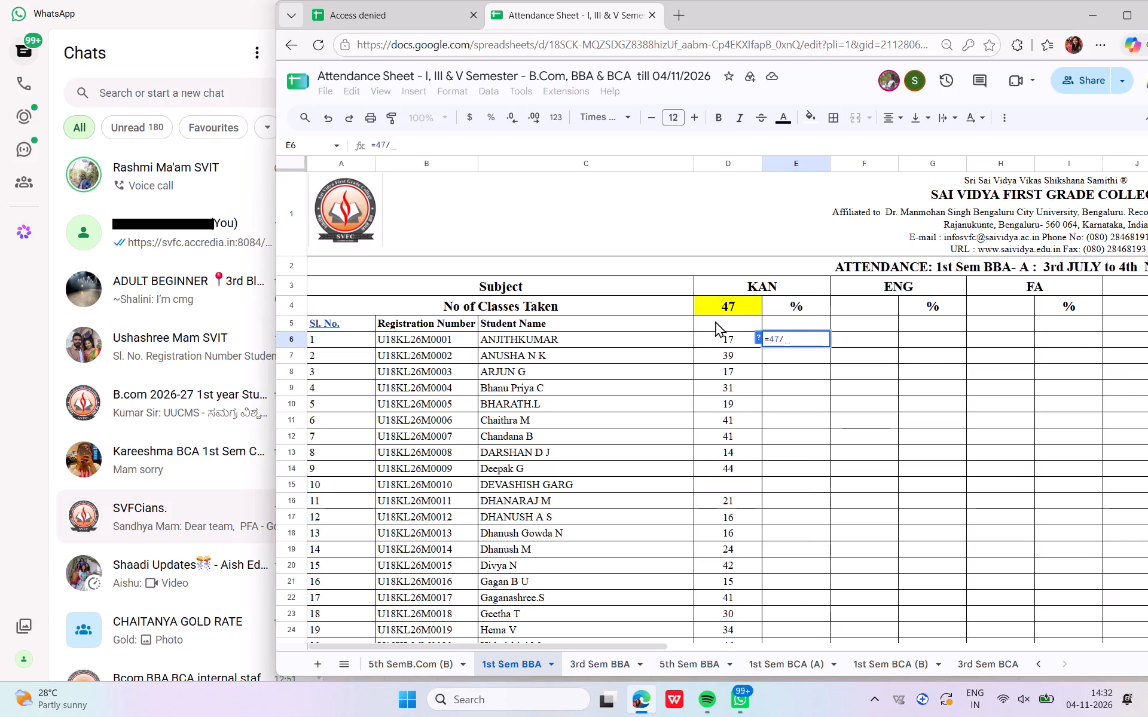
key("BackSpace")
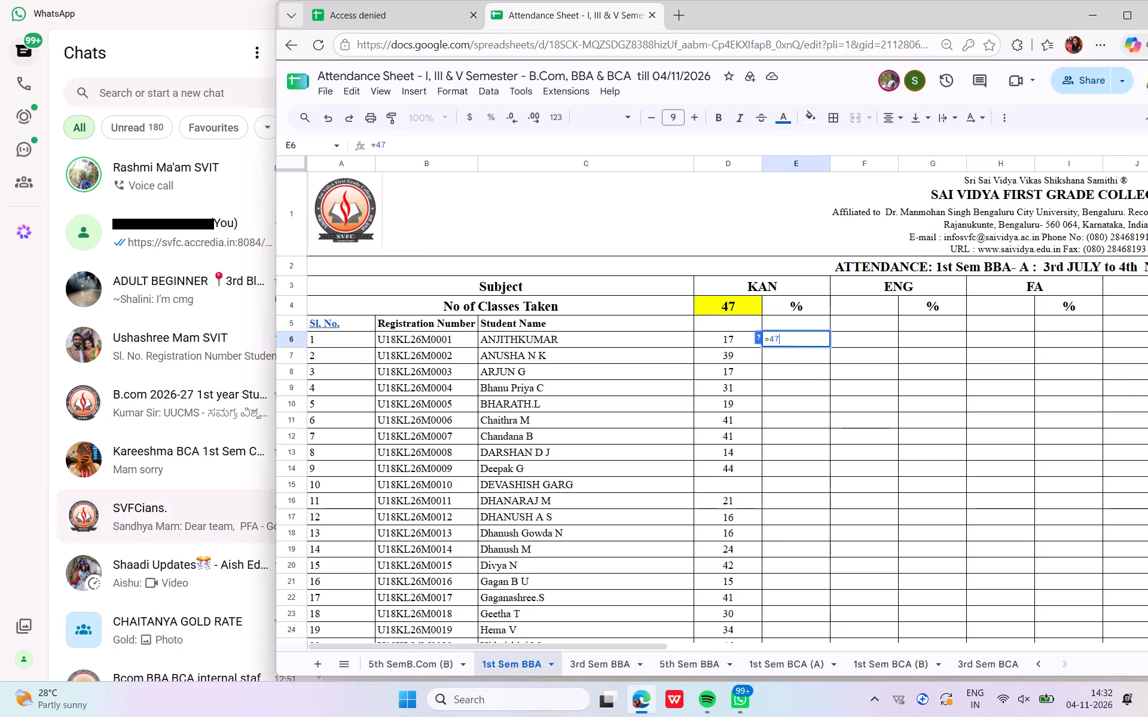
key("BackSpace")
key("BackSpace")
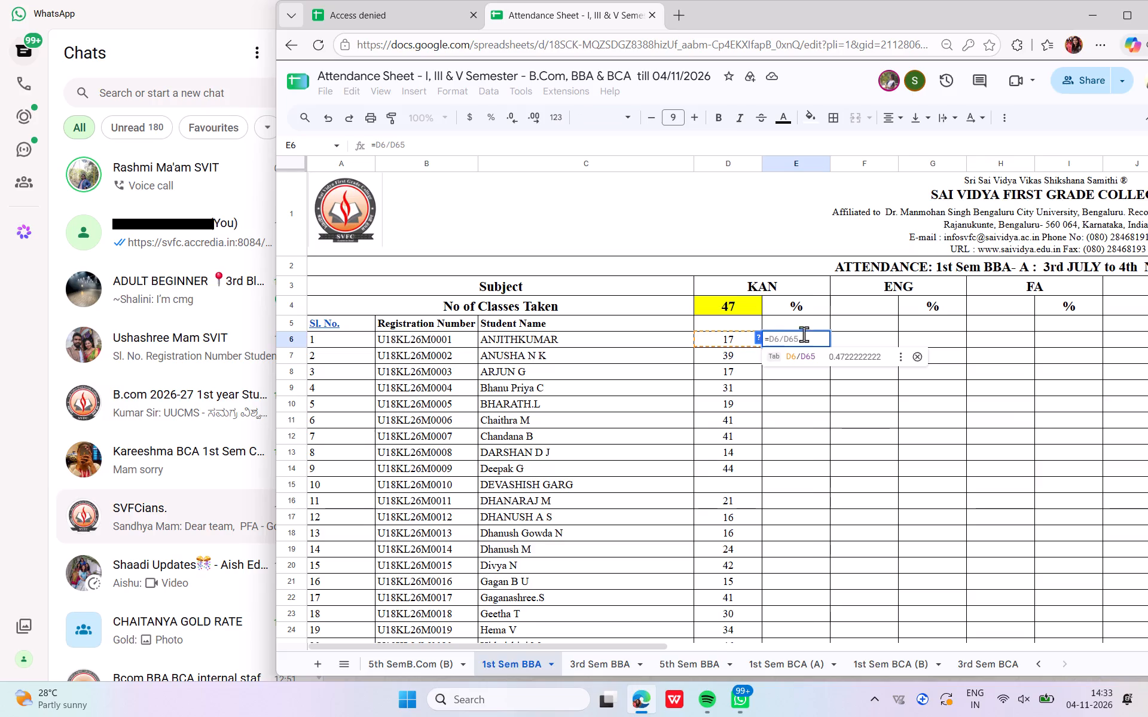
left_click(804, 340)
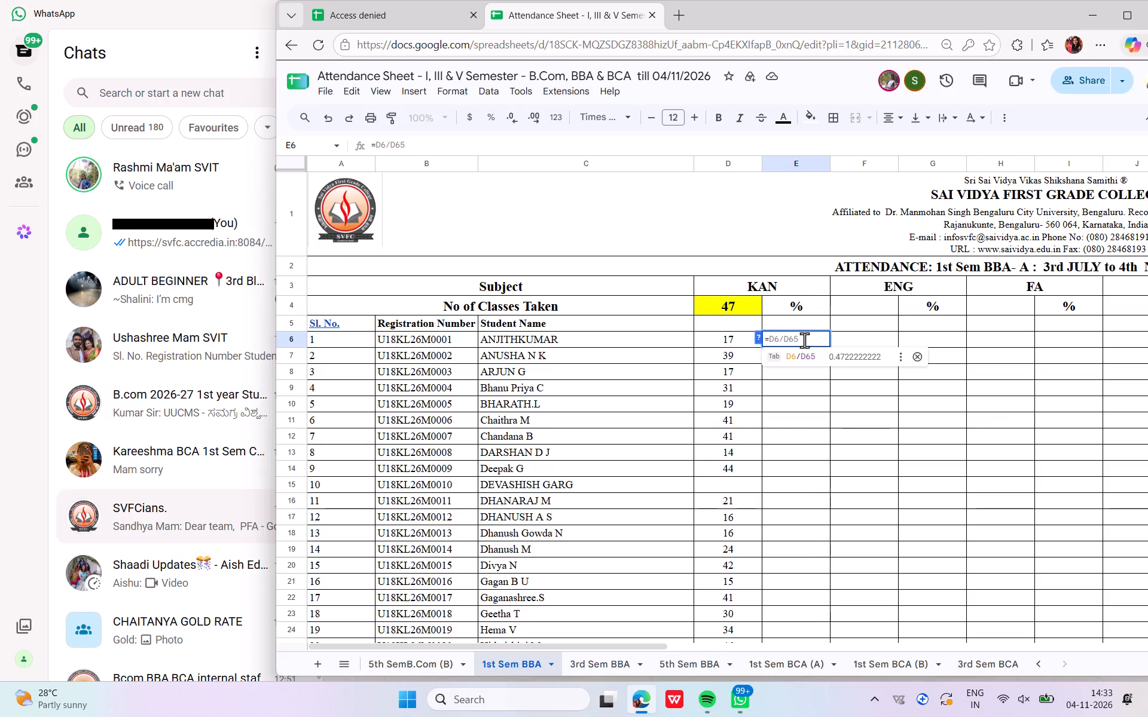
key("slash")
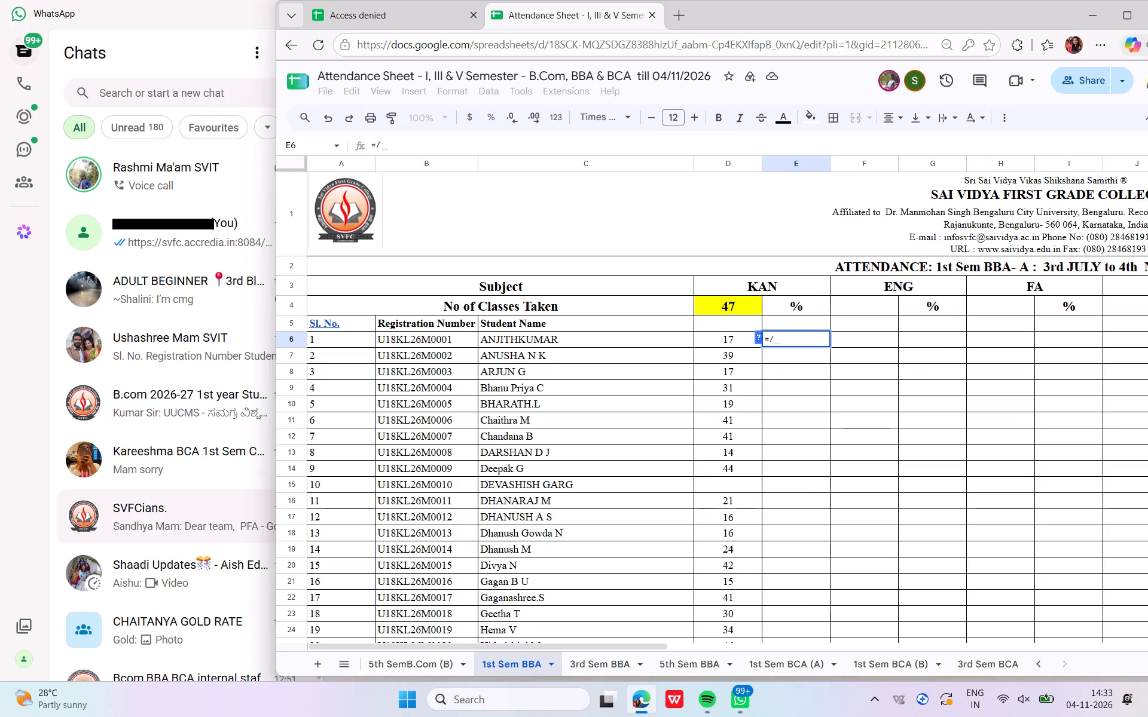
key("BackSpace")
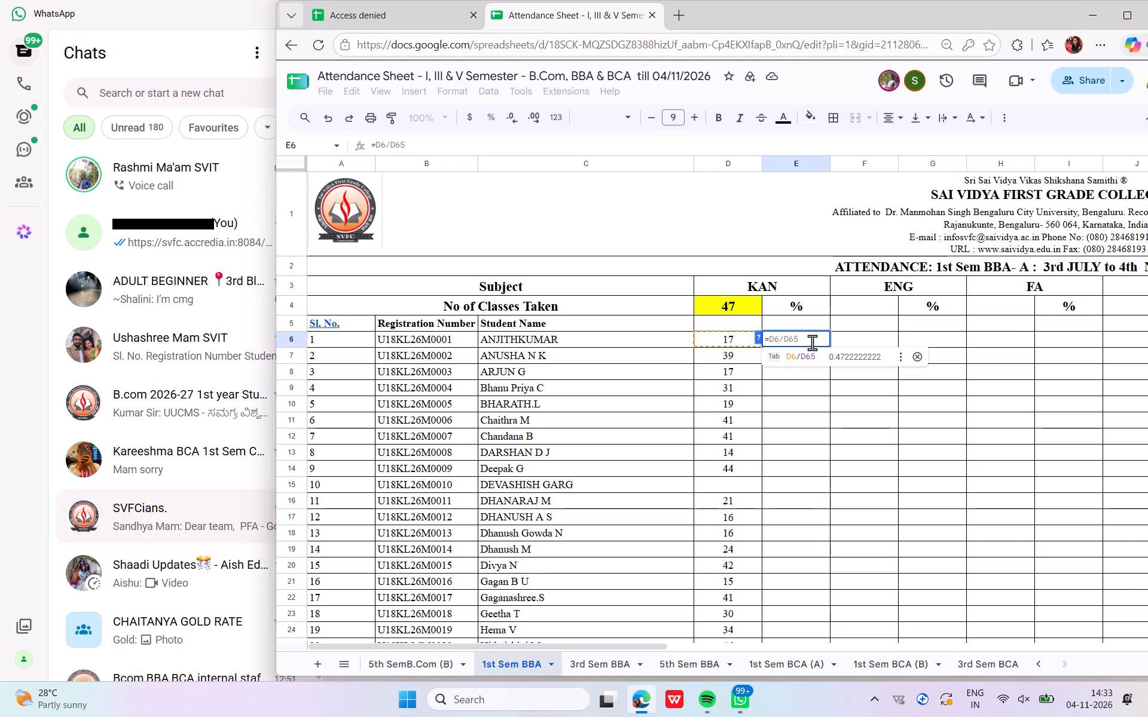
key("Return")
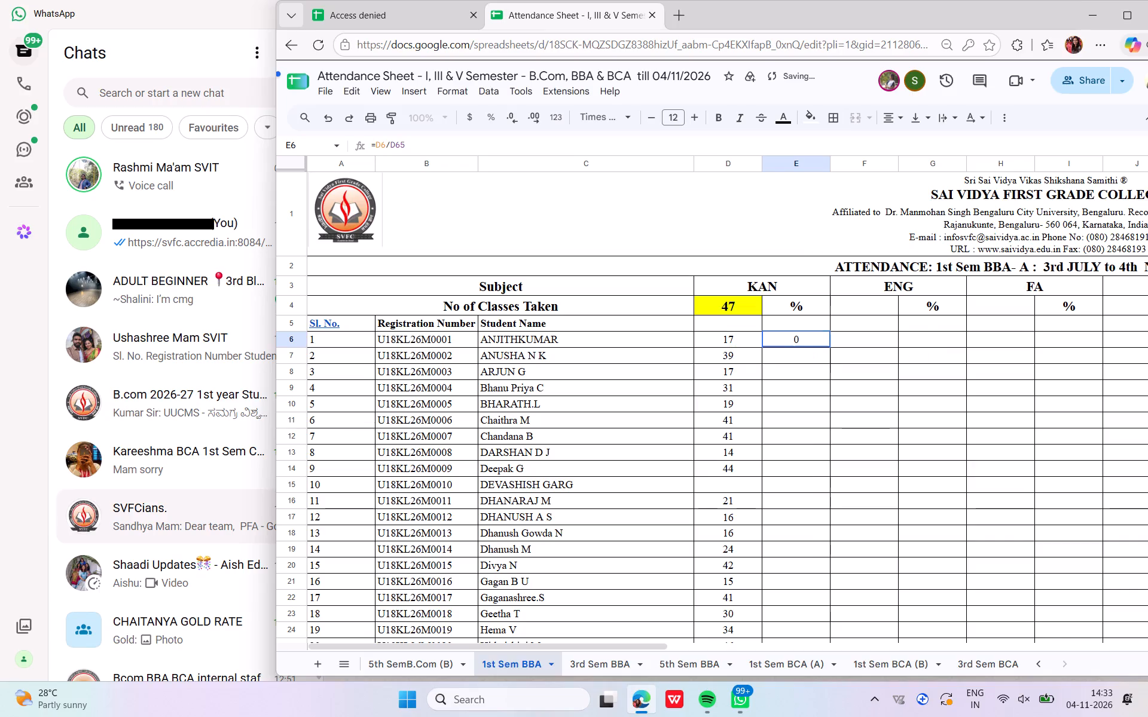
left_click(798, 334)
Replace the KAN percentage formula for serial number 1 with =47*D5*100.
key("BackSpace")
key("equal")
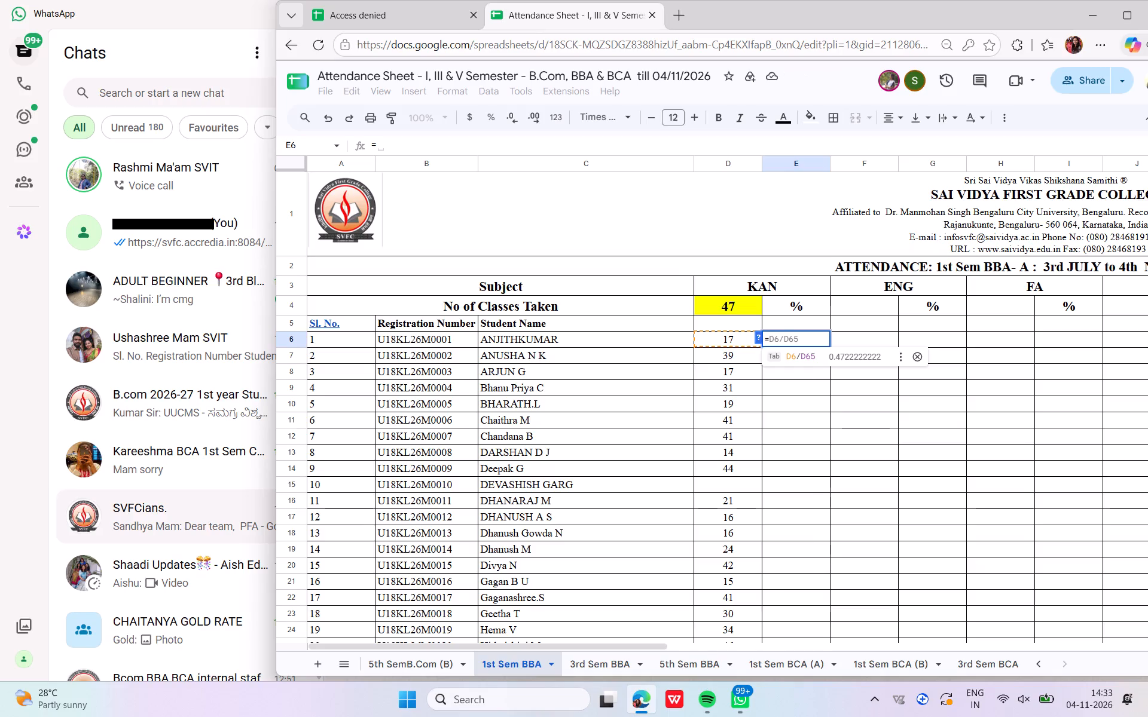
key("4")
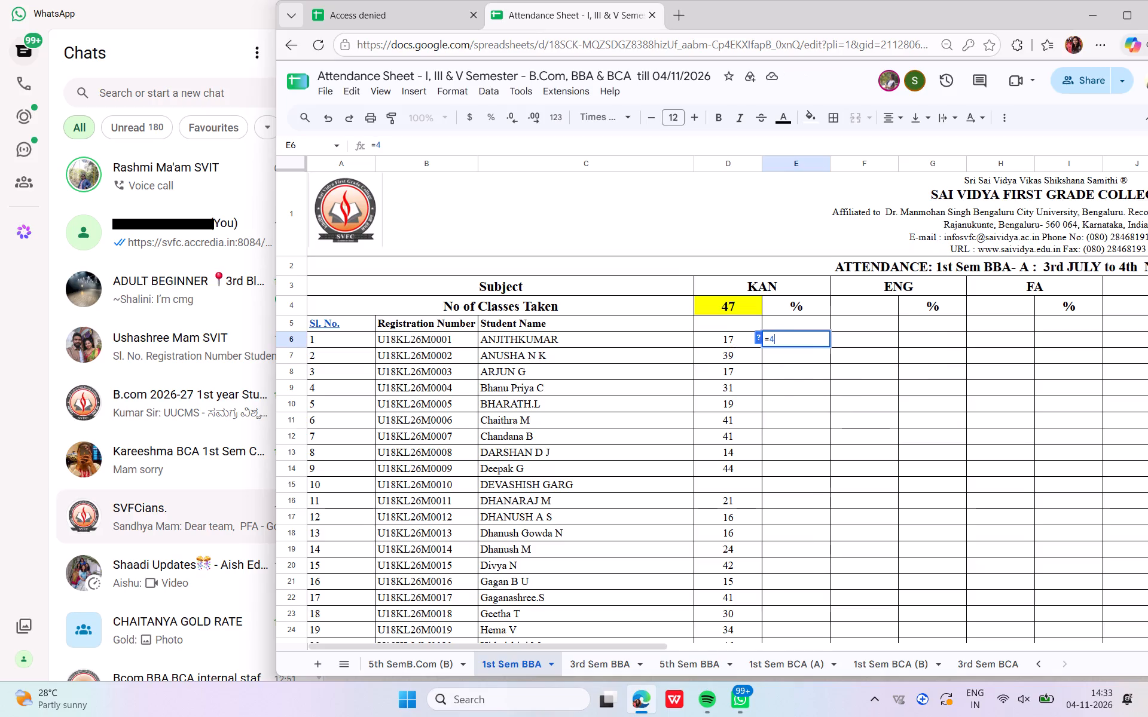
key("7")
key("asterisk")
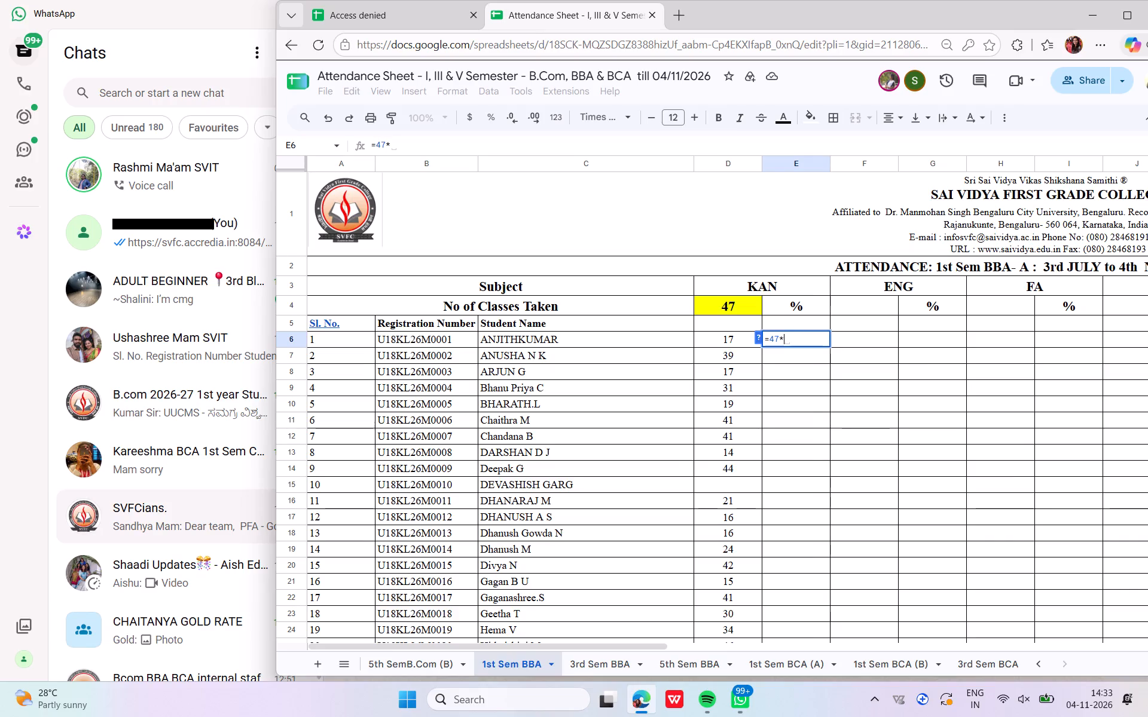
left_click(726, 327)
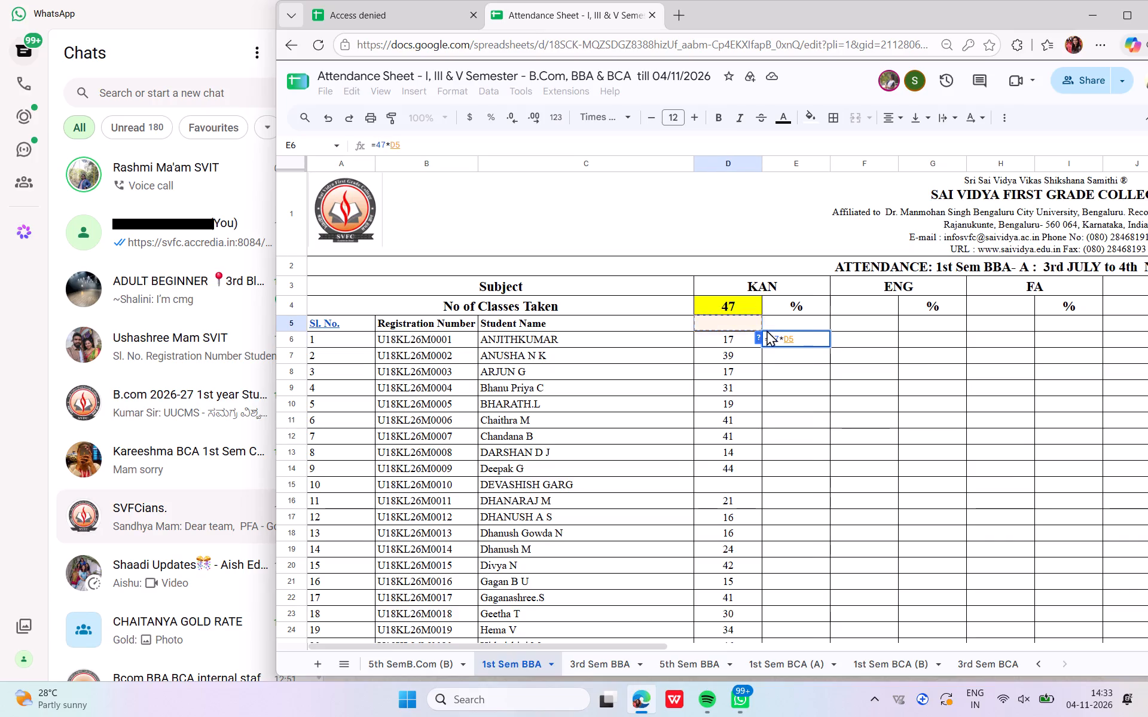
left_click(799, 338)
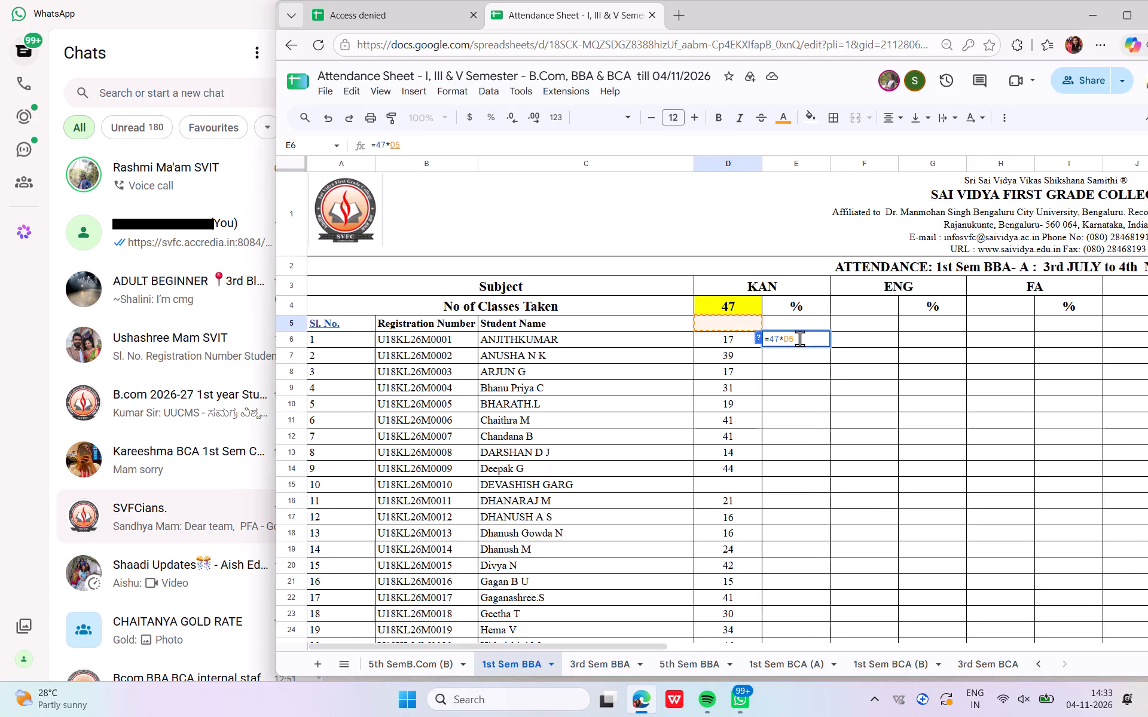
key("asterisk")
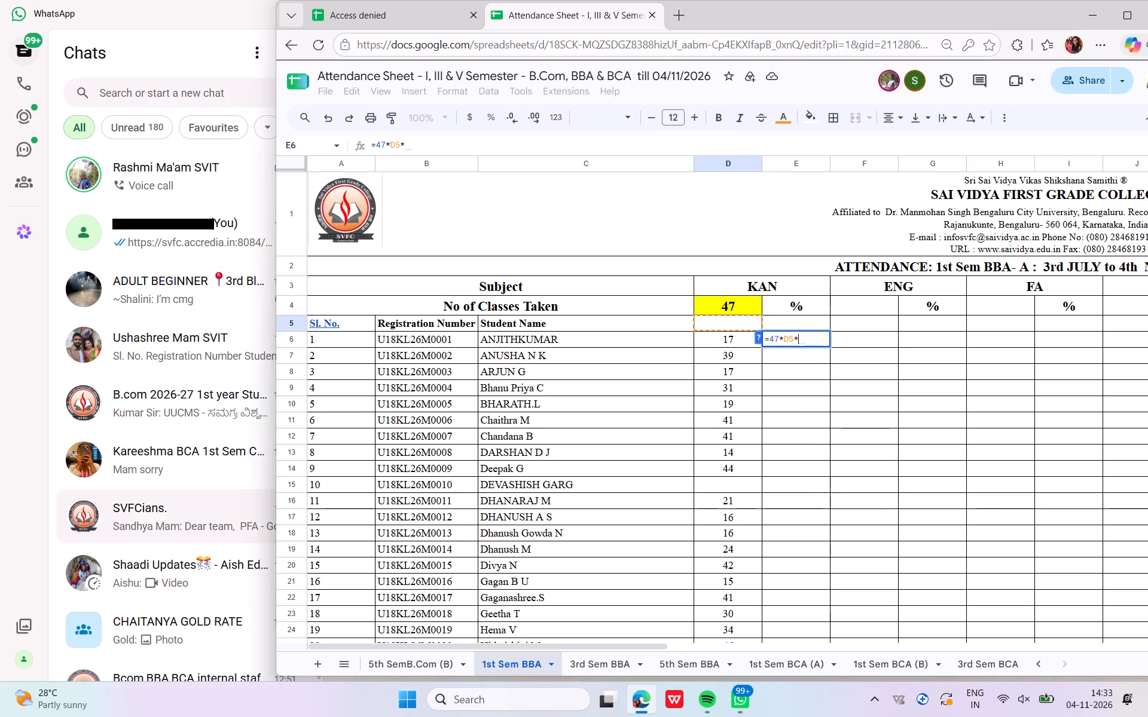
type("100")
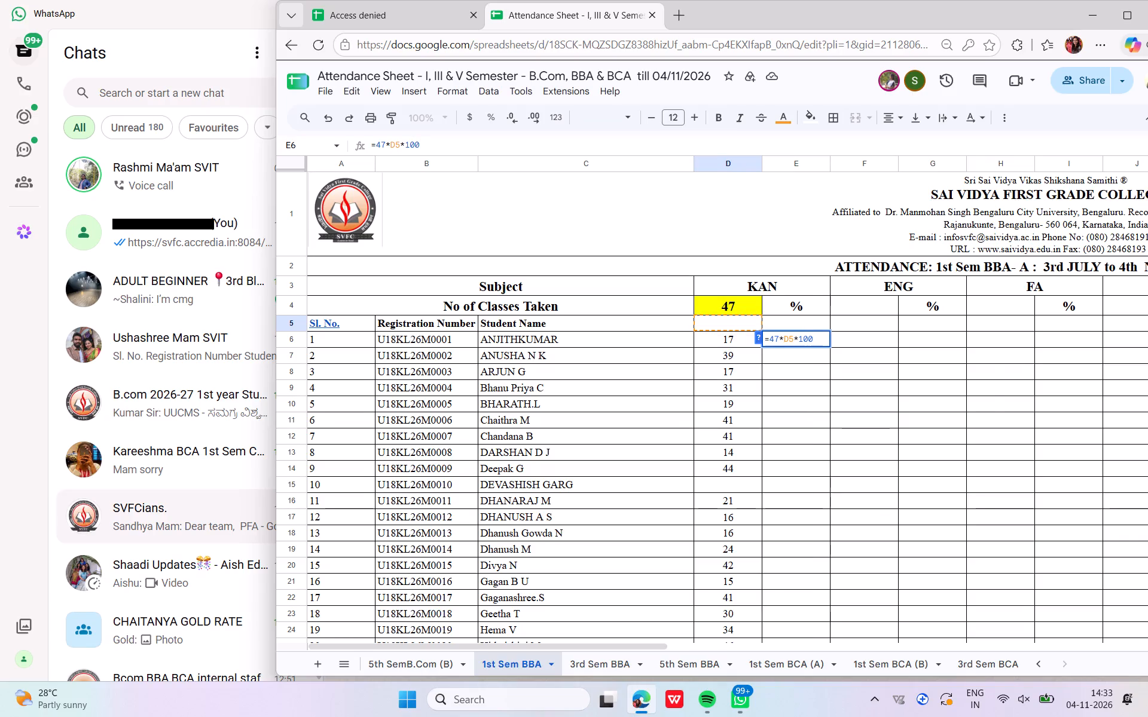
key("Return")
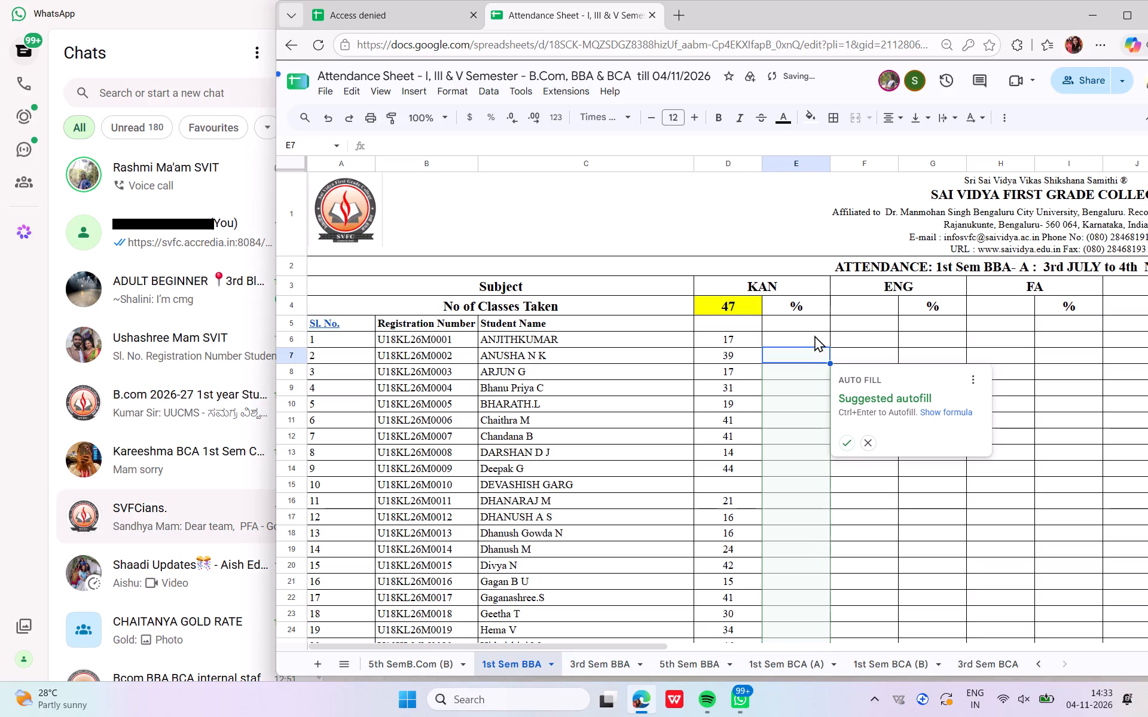
Clear the KAN percentage cell for serial number 1 and enter the formula =D6/47*100 in it.
key("BackSpace")
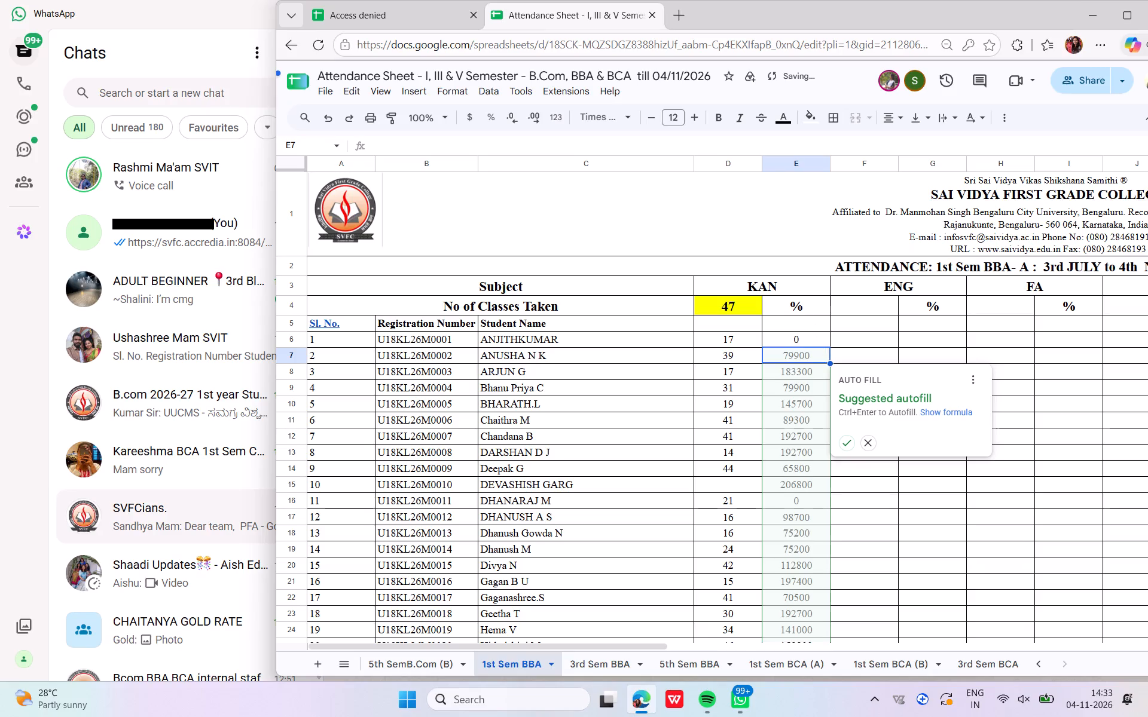
key("BackSpace")
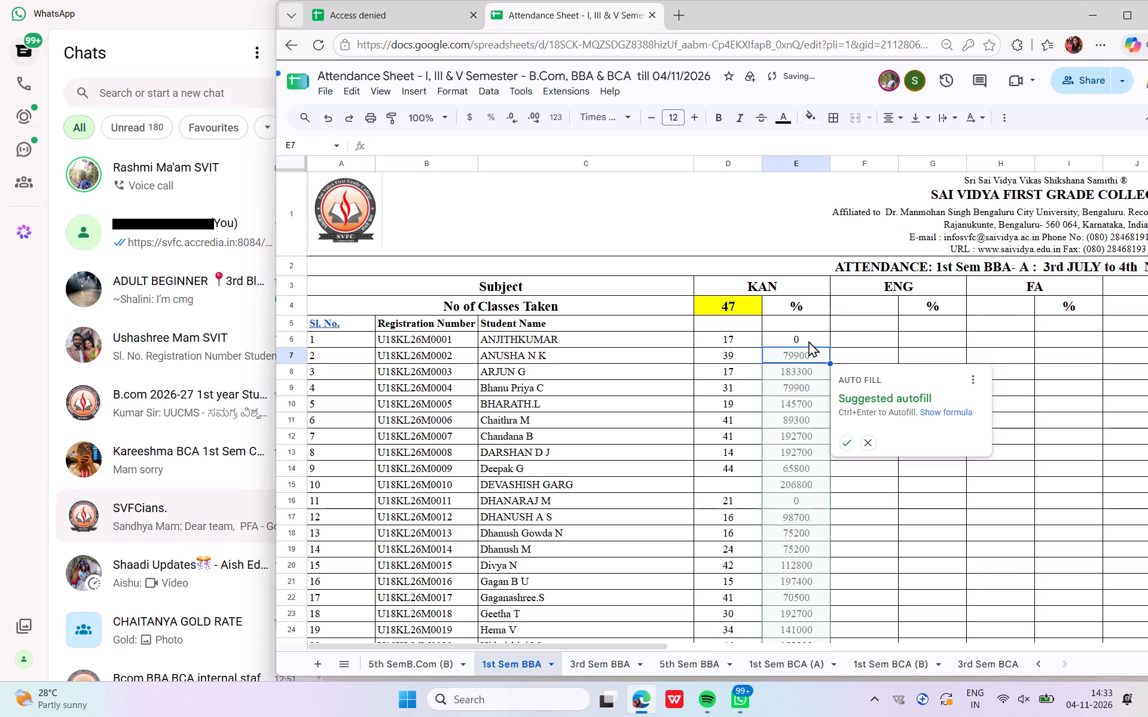
left_click(808, 341)
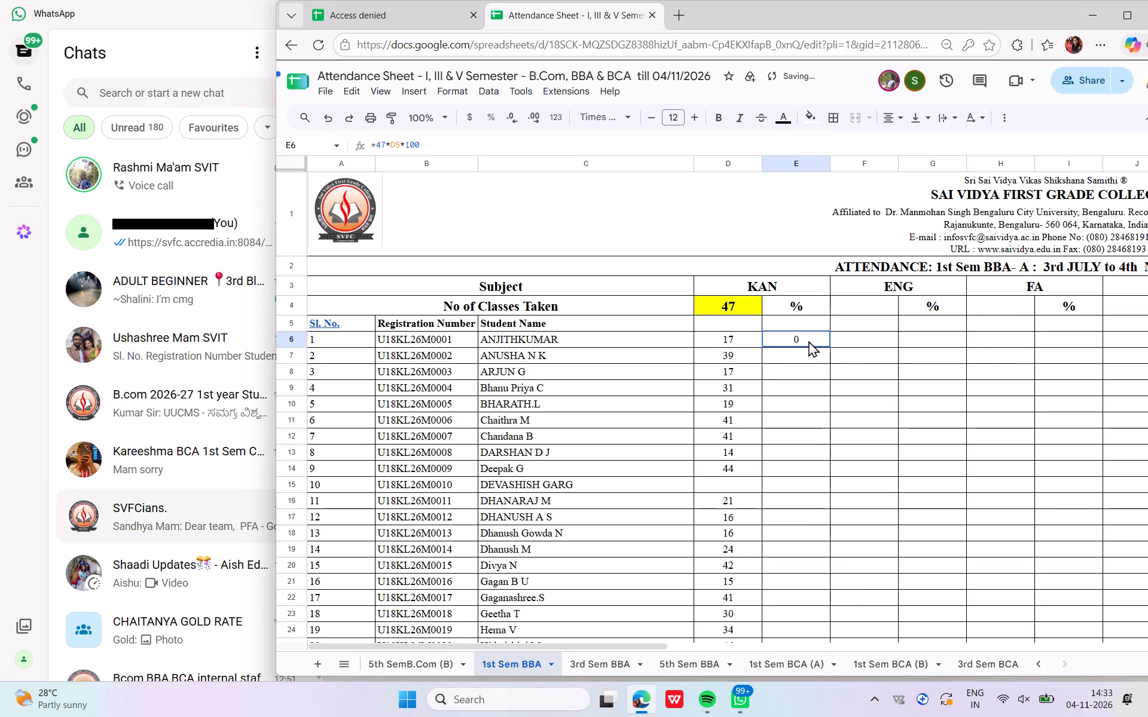
key("BackSpace")
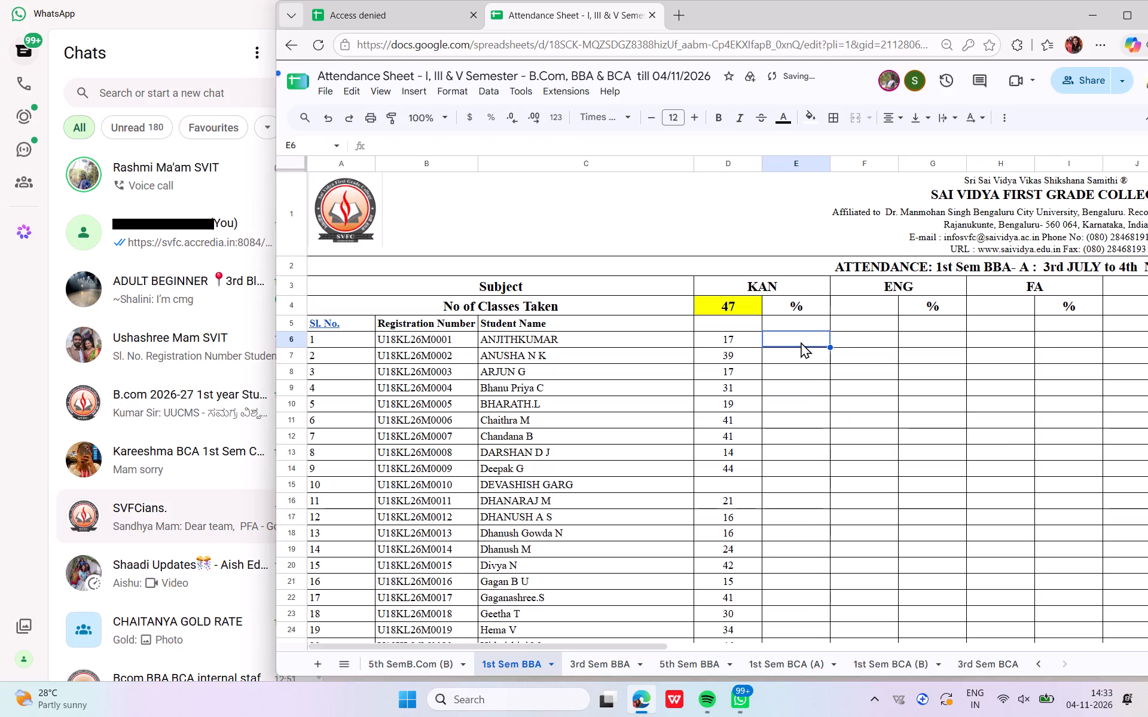
key("equal")
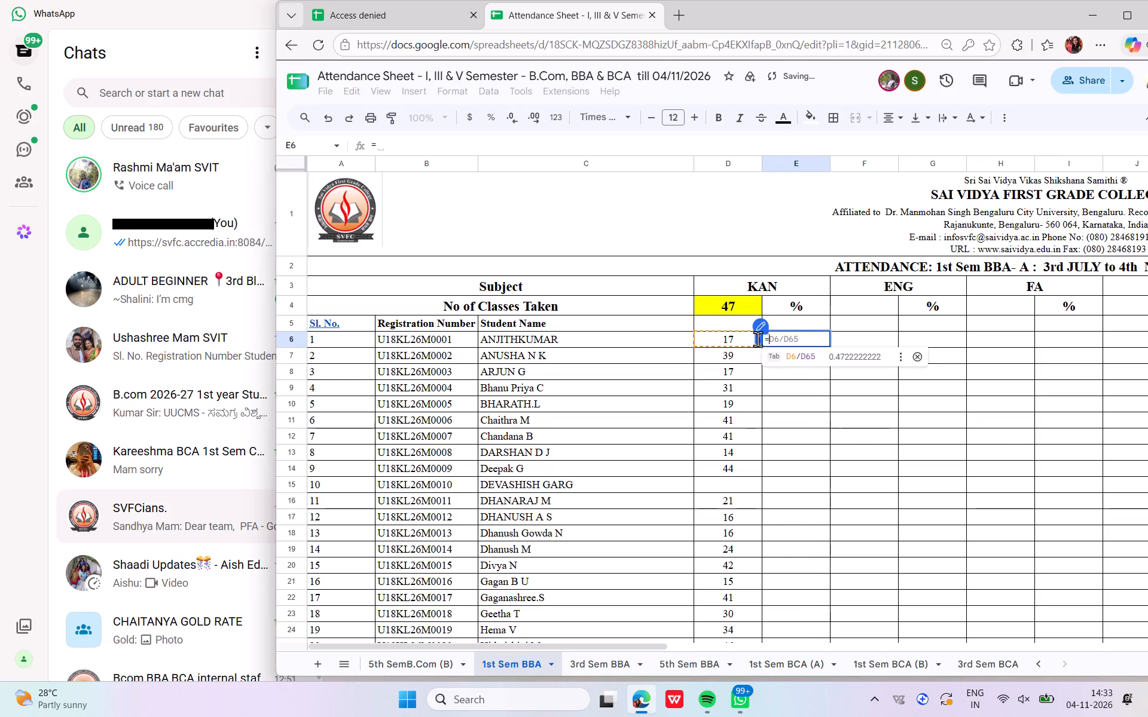
left_click(743, 342)
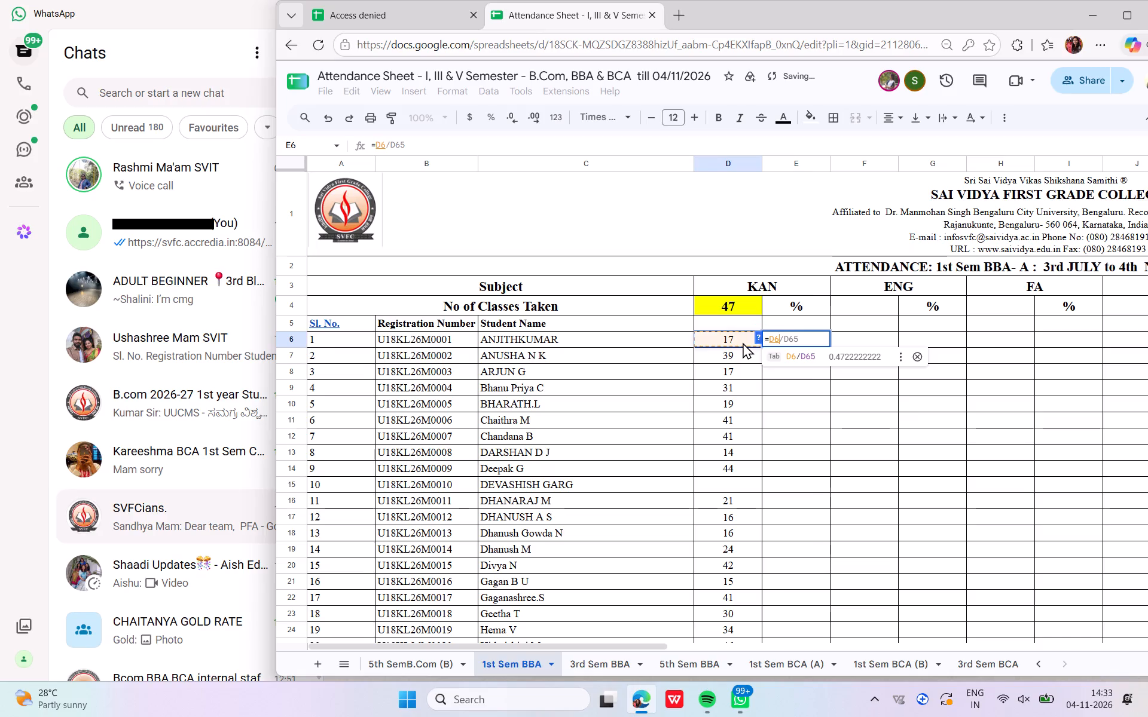
key("slash")
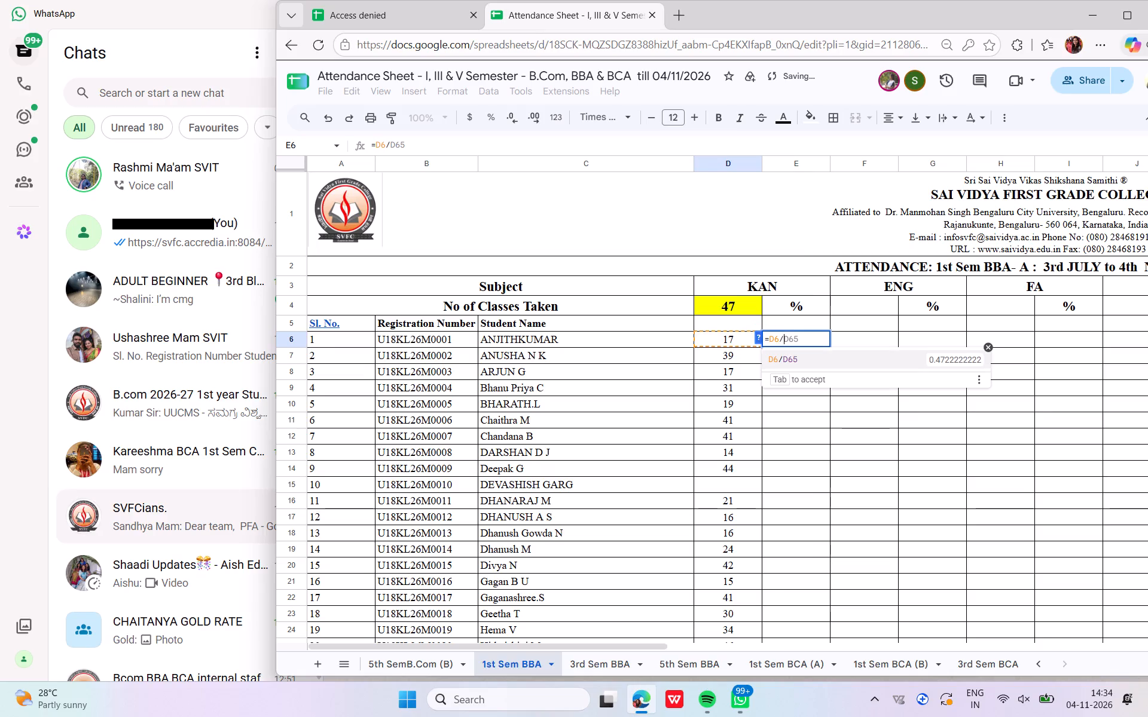
type("47")
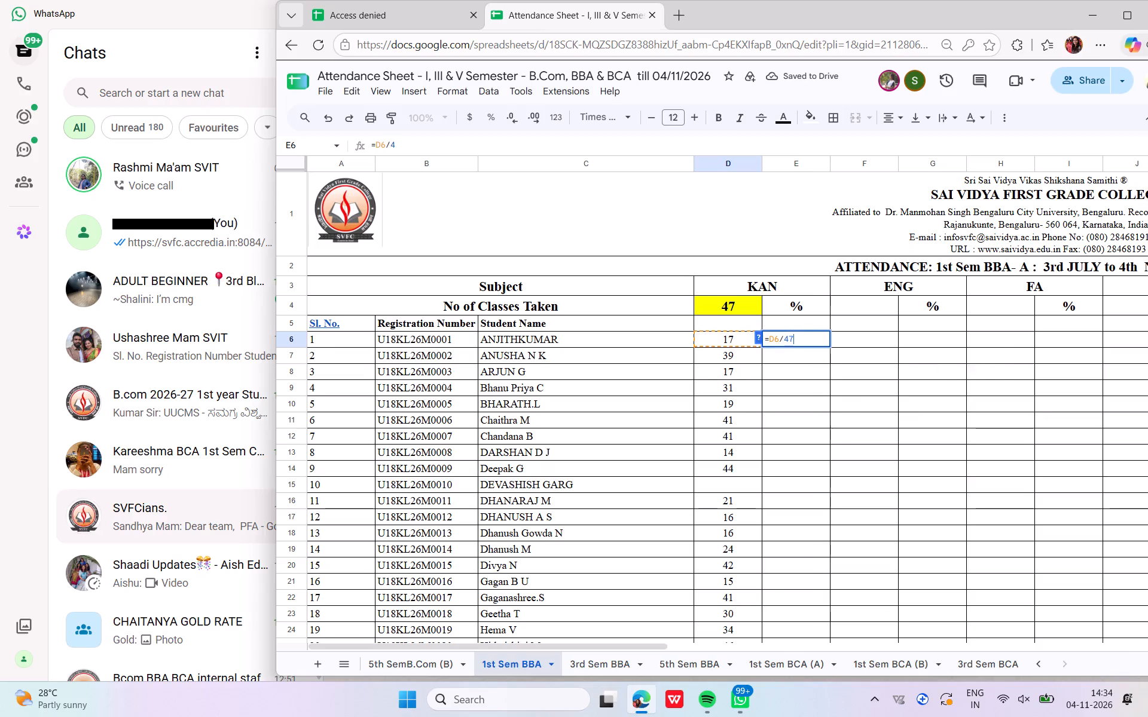
key("asterisk")
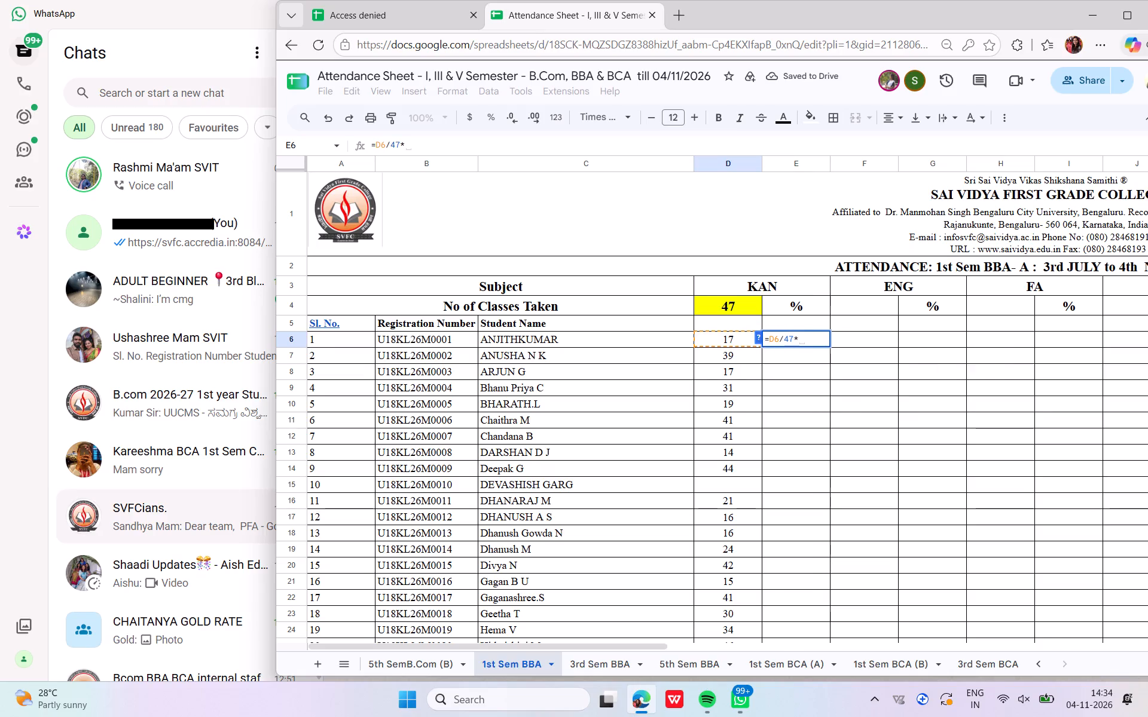
type("100")
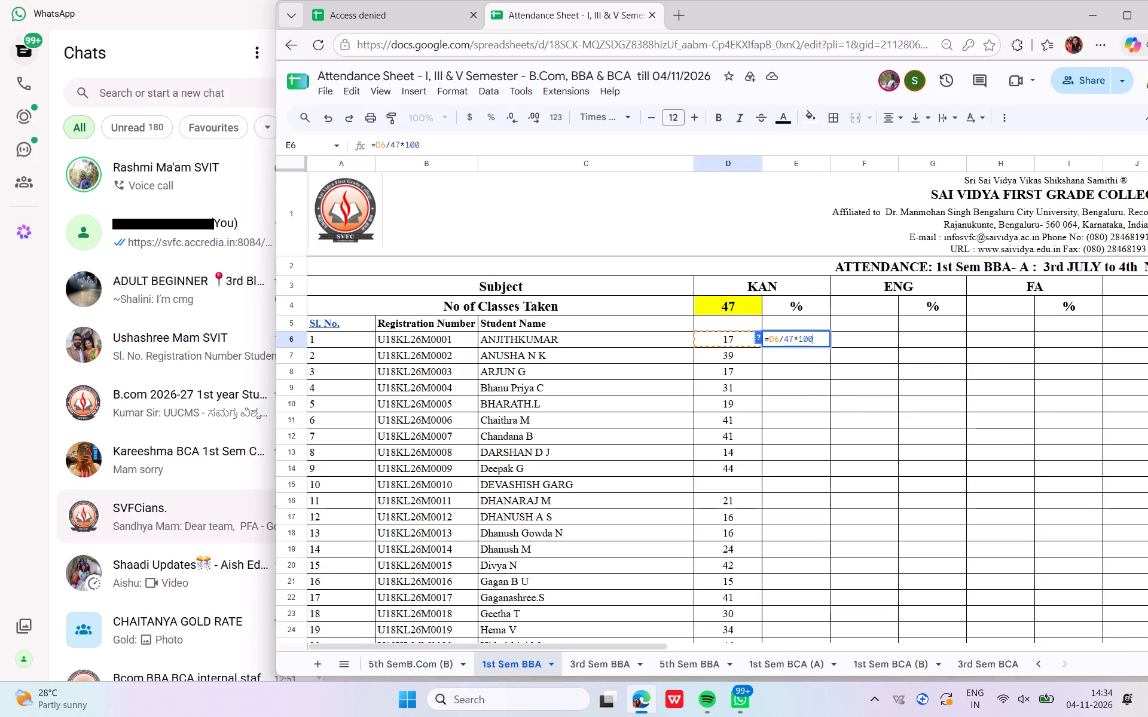
key("Return")
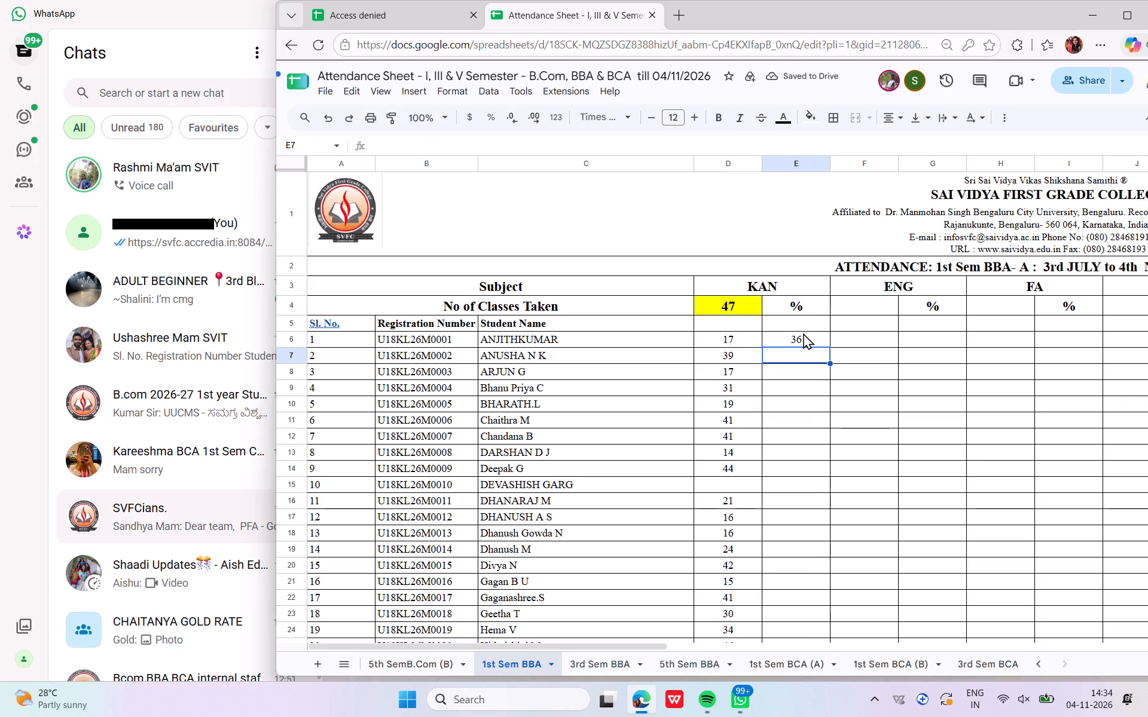
key("Up")
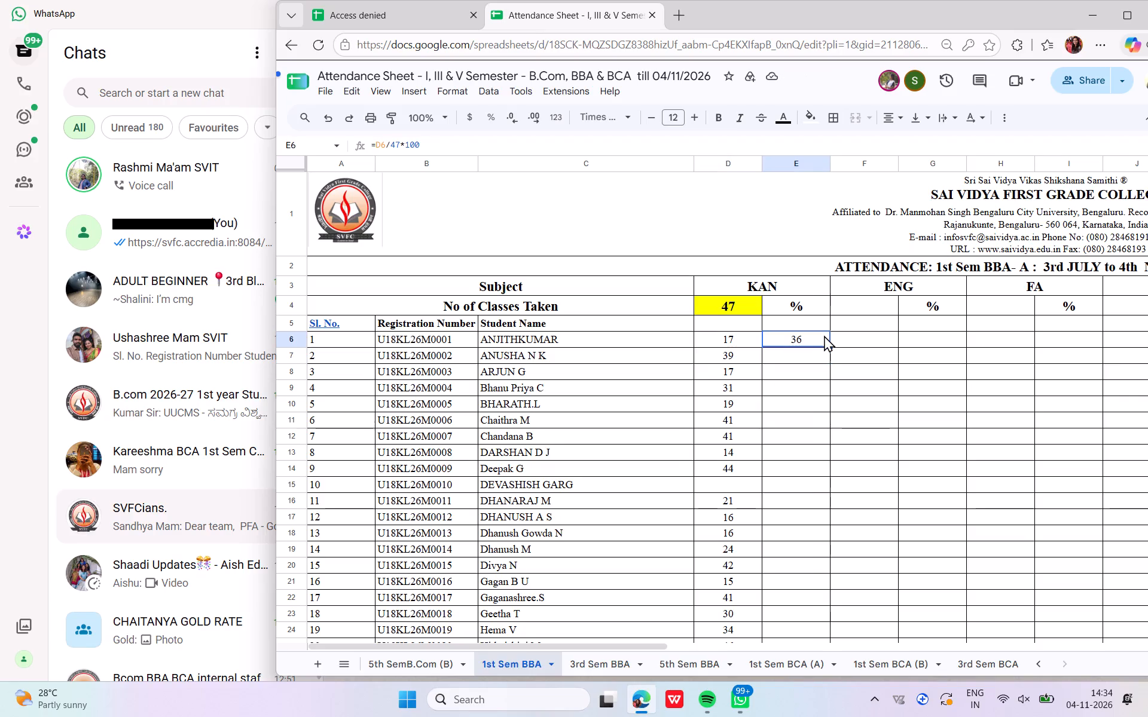
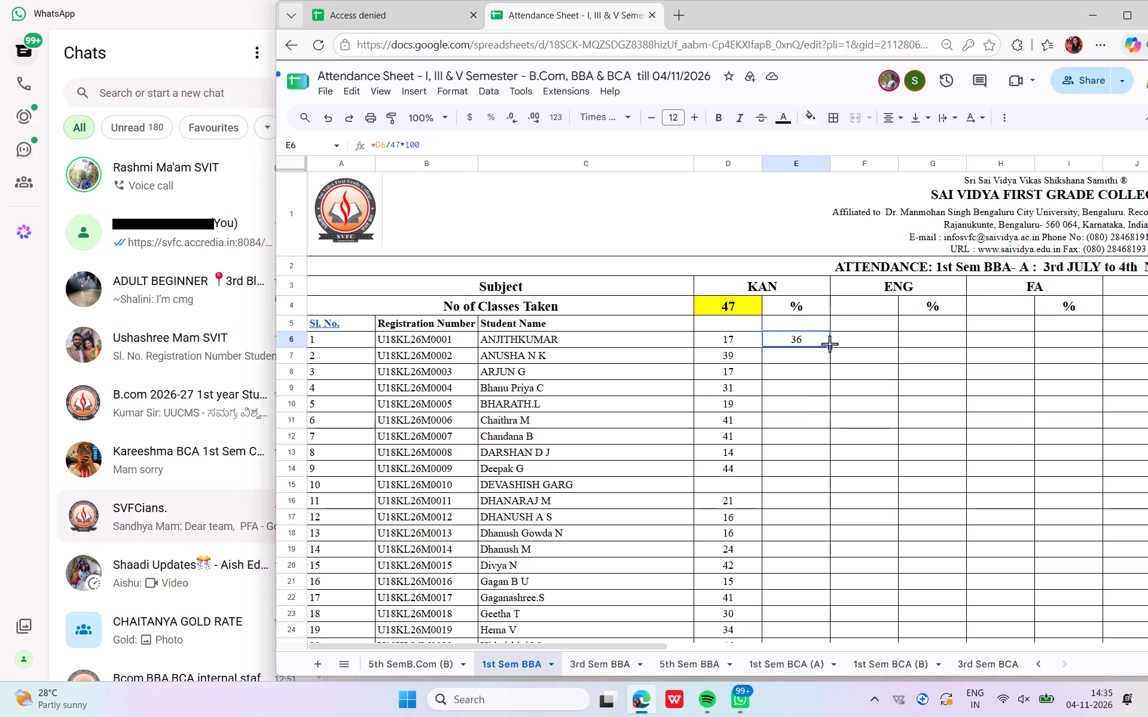
Fill the KAN percentage formula down from serial number 1 through serial number 20.
left_click(831, 348)
left_click(829, 345)
left_click(829, 348)
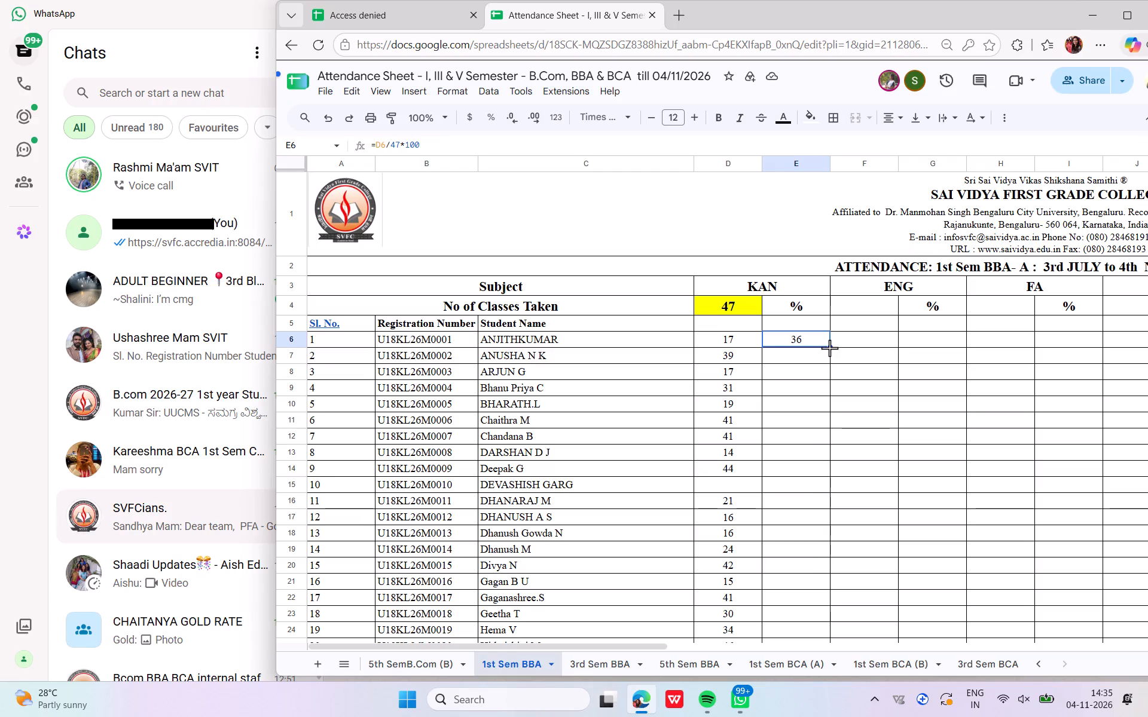
left_click(829, 348)
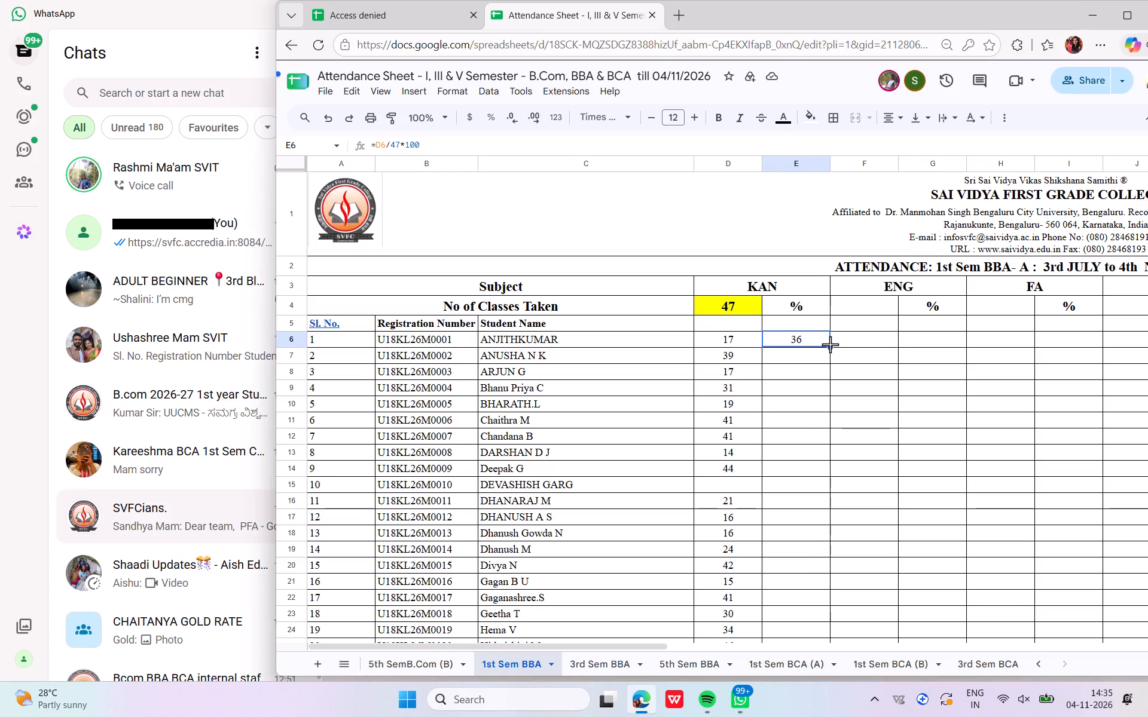
left_click(830, 347)
left_click_drag(830, 347, 844, 421)
left_click_drag(844, 421, 819, 350)
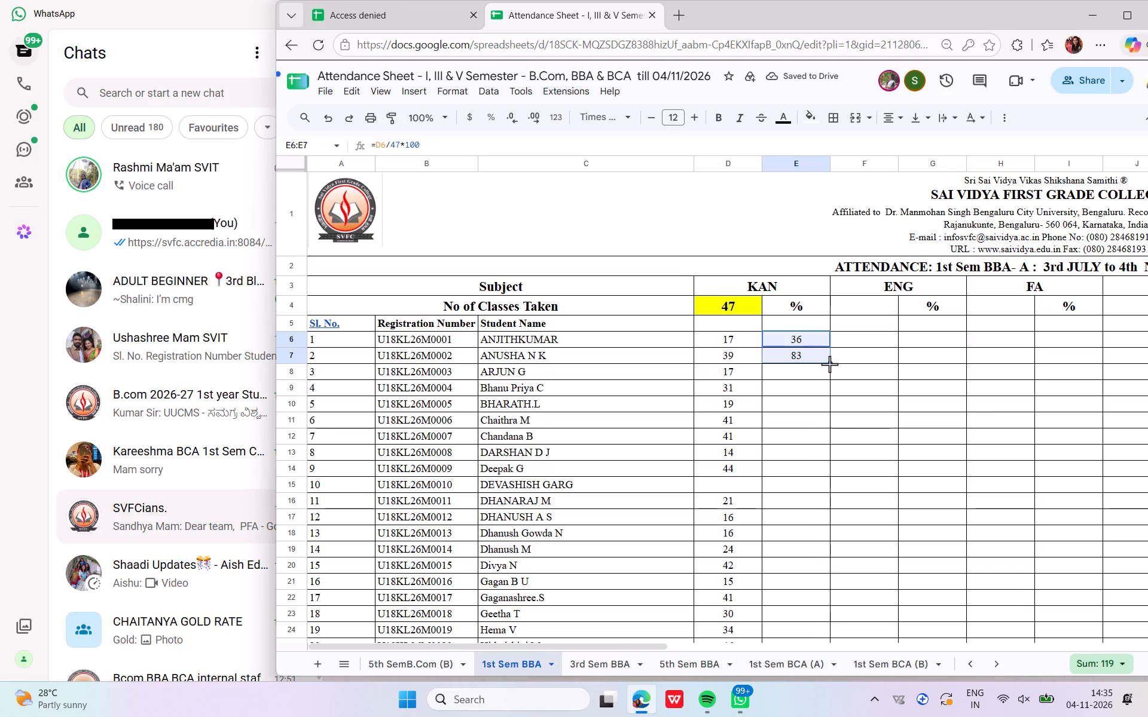
left_click_drag(830, 363, 837, 410)
left_click_drag(837, 410, 838, 412)
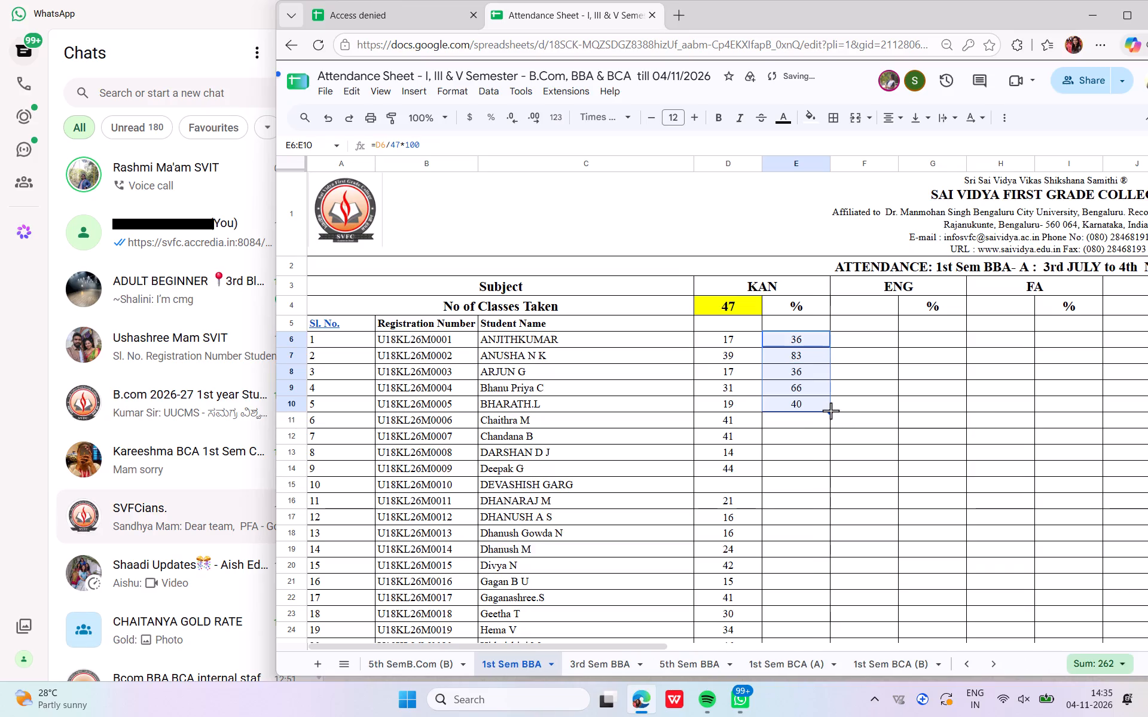
left_click_drag(831, 410, 840, 587)
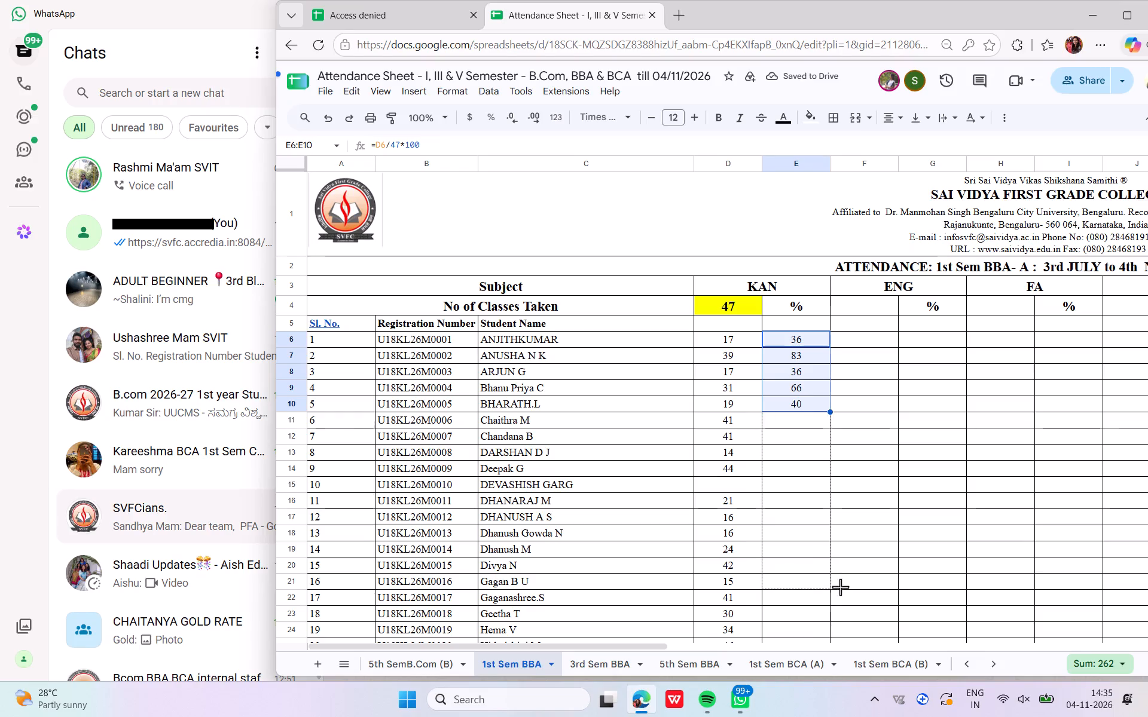
left_click_drag(840, 587, 842, 640)
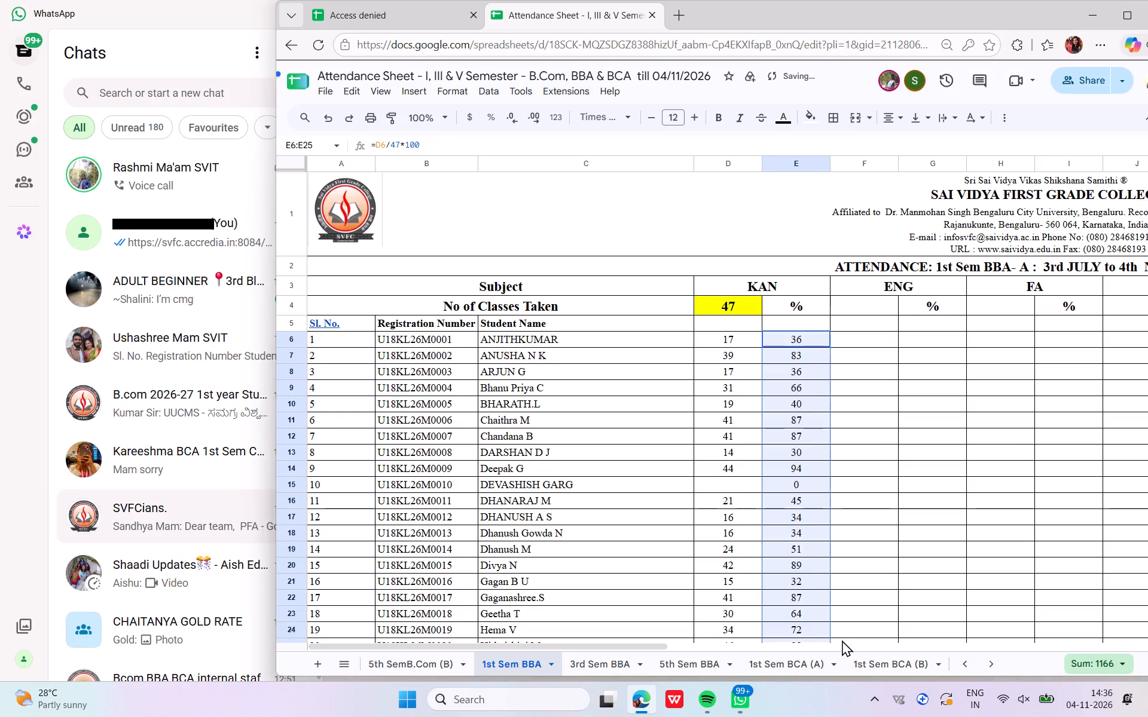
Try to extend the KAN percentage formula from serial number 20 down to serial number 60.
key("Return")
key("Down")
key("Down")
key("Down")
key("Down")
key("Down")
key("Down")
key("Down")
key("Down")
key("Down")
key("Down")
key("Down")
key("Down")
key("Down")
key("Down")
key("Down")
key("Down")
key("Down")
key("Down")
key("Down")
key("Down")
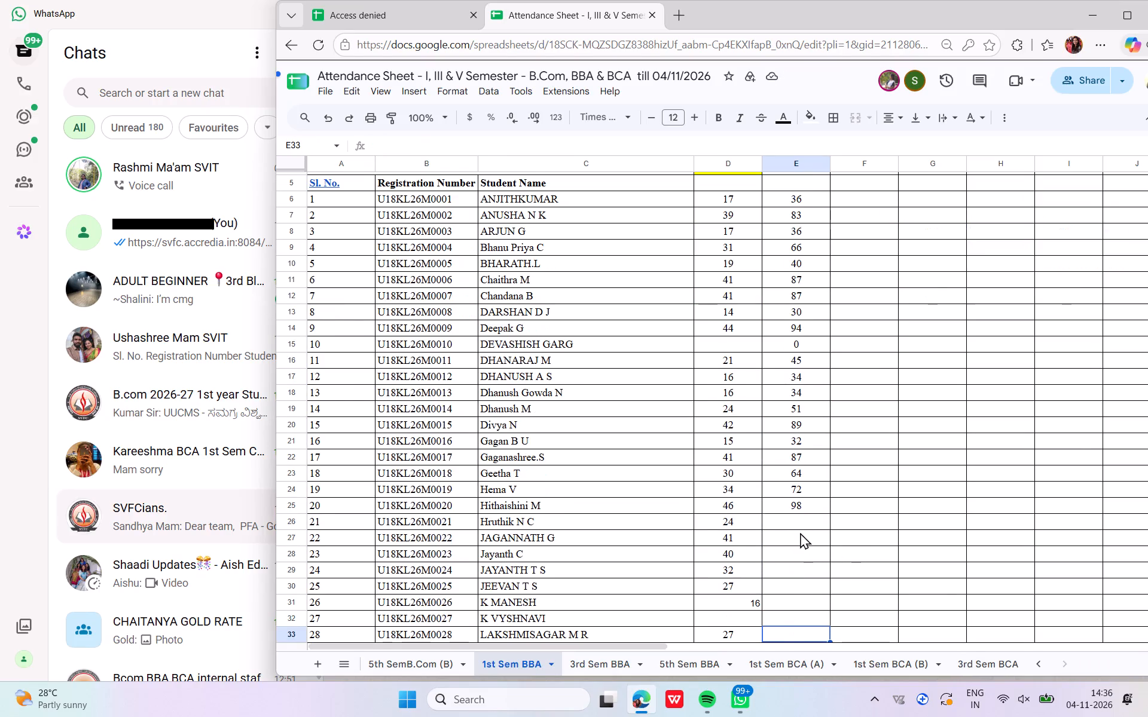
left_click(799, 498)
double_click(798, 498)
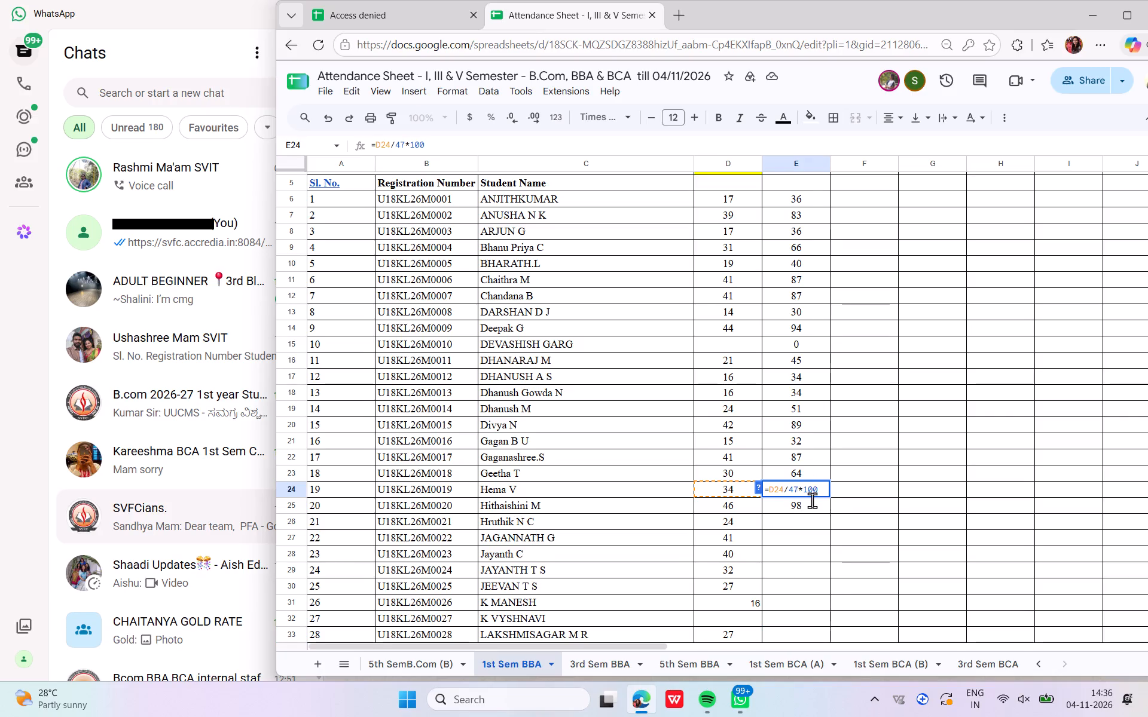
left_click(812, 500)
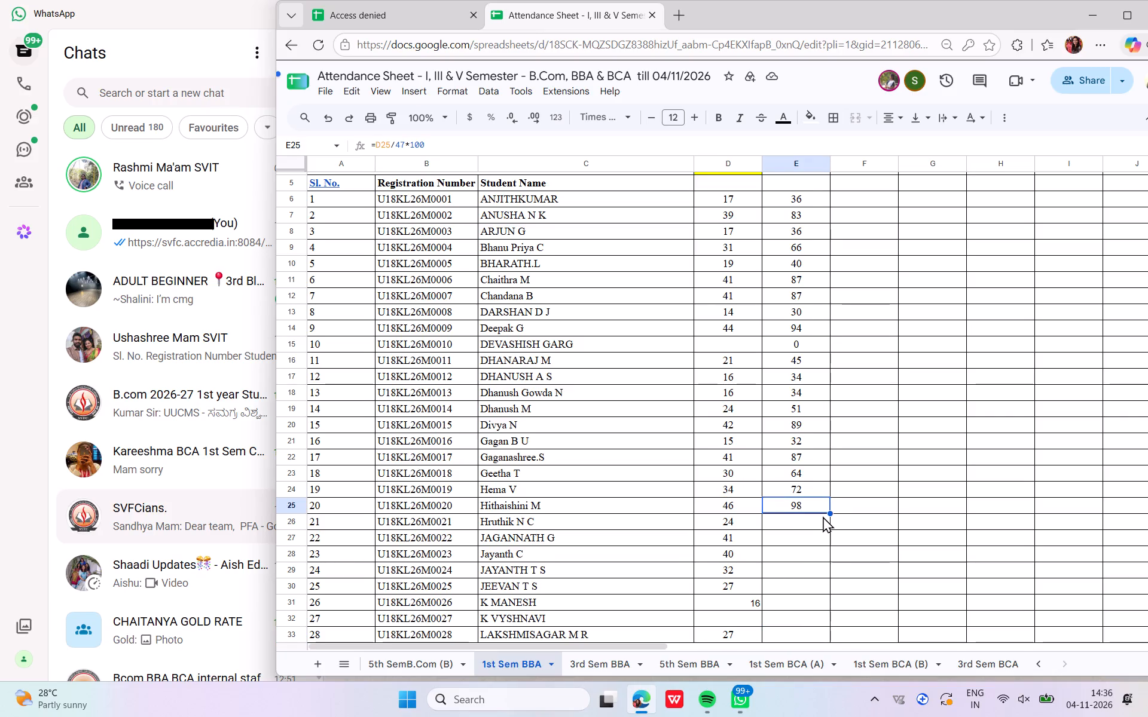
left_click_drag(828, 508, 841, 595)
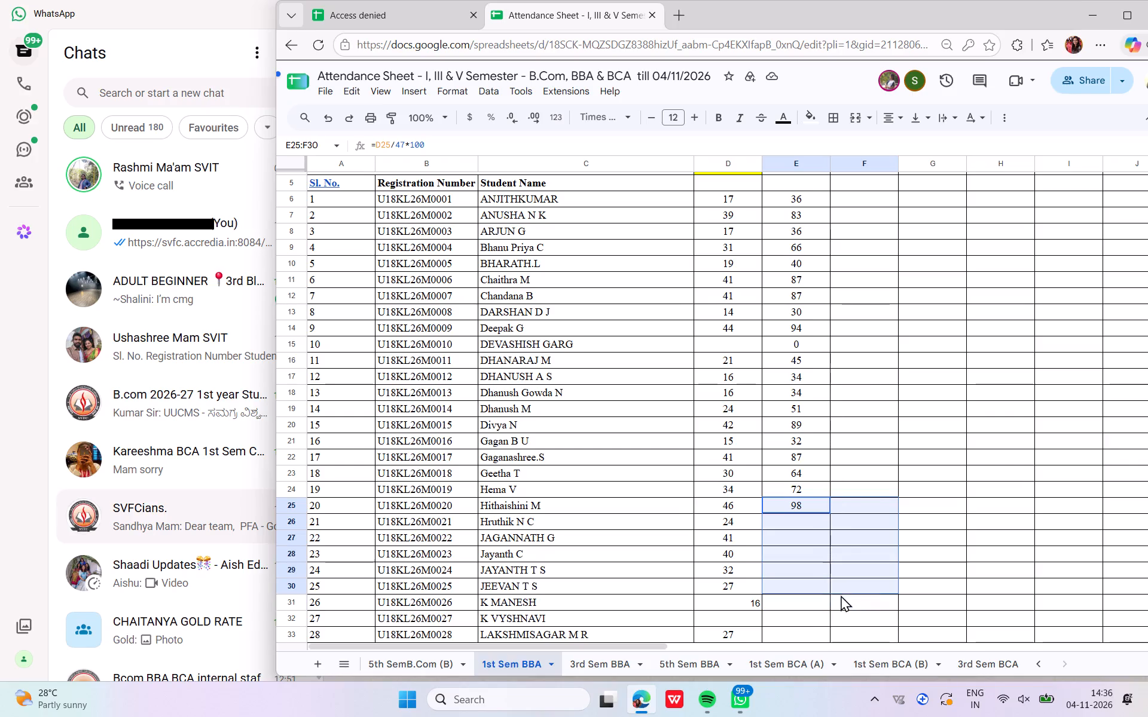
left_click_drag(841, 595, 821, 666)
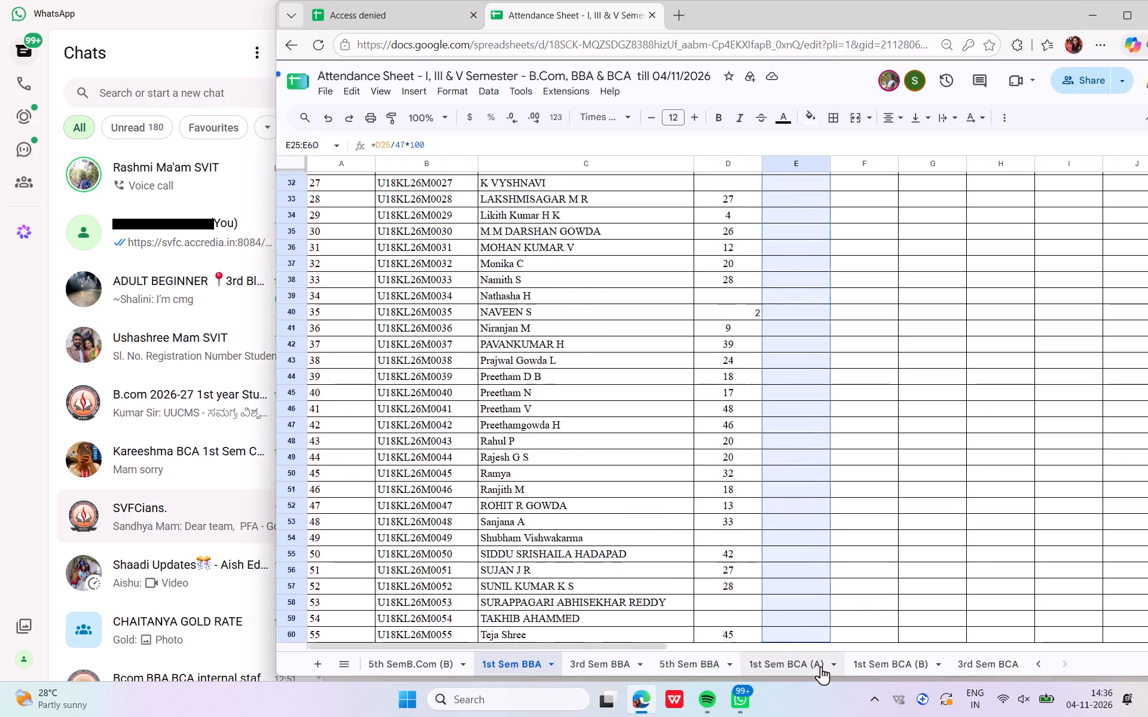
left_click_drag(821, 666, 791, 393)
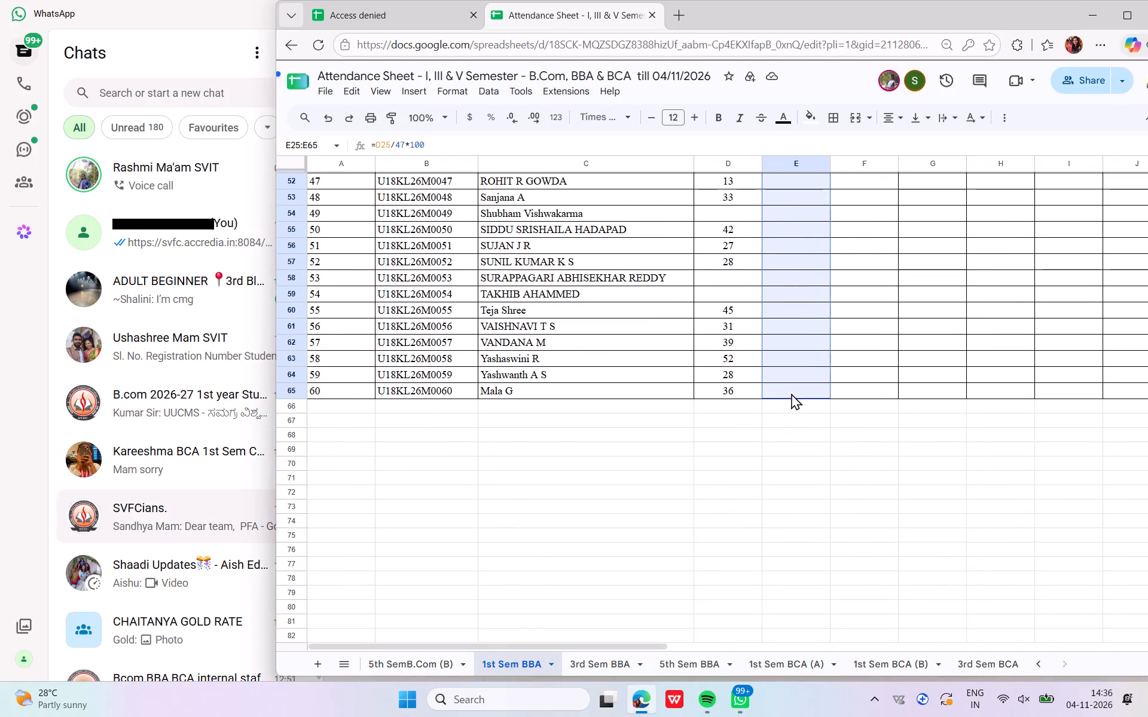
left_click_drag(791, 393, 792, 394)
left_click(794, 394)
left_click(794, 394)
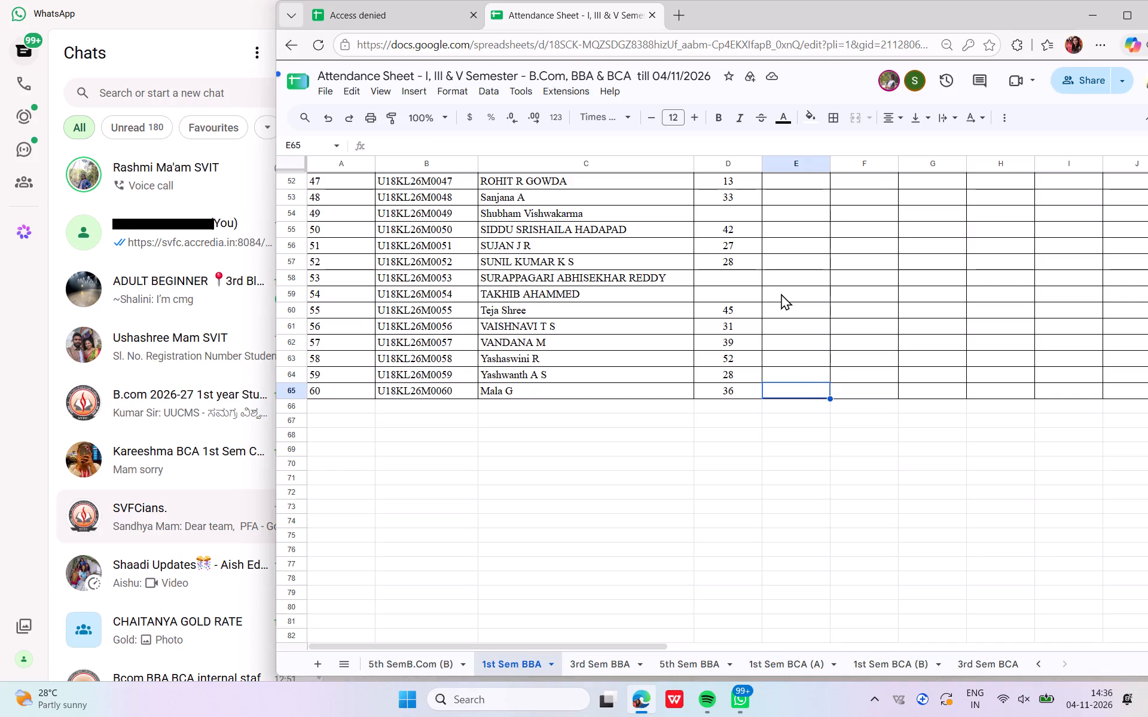
Fill the KAN percentage formula down from serial number 20 through serial number 38.
key("Up")
key("Up")
key("Up")
key("Up")
key("Up")
key("Up")
key("Up")
key("Up")
key("Up")
key("Up")
key("Up")
key("Up")
key("Up")
key("Up")
key("Up")
key("Up")
key("Up")
key("Up")
key("Up")
key("Up")
key("Up")
key("Up")
key("Up")
key("Up")
key("Up")
key("Up")
key("Up")
key("Up")
key("Up")
key("Up")
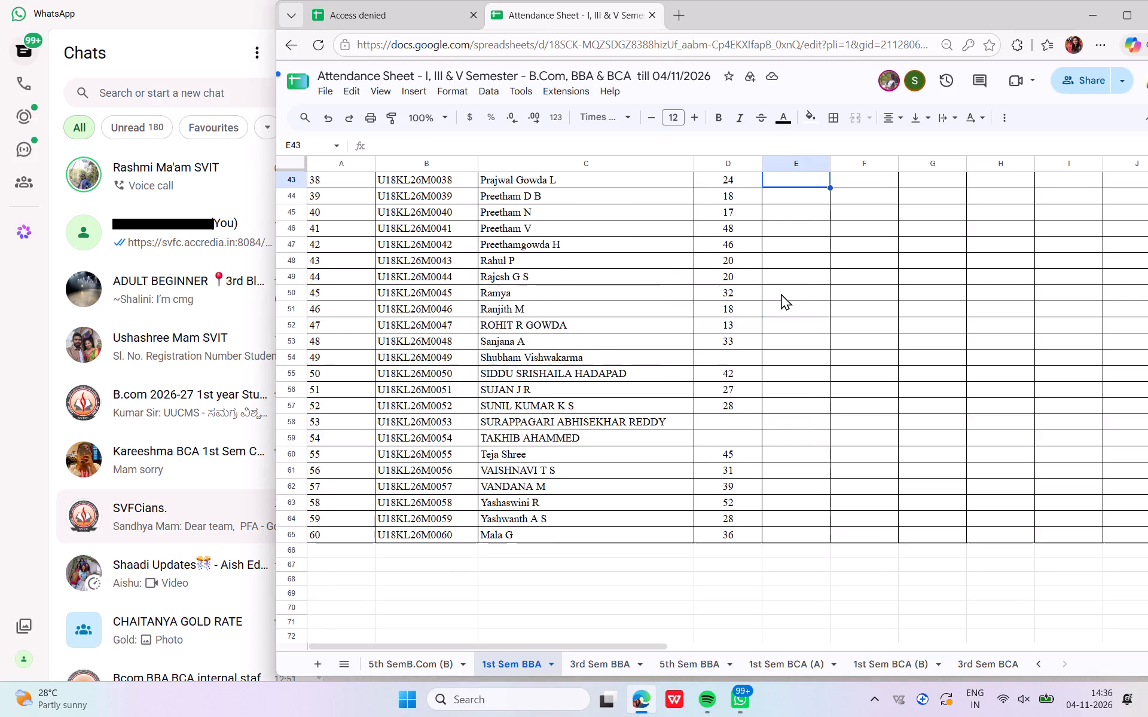
key("Up")
key("Up")
key("Up")
key("Up")
key("Up")
key("Up")
key("Up")
key("Up")
key("Up")
key("Up")
key("Up")
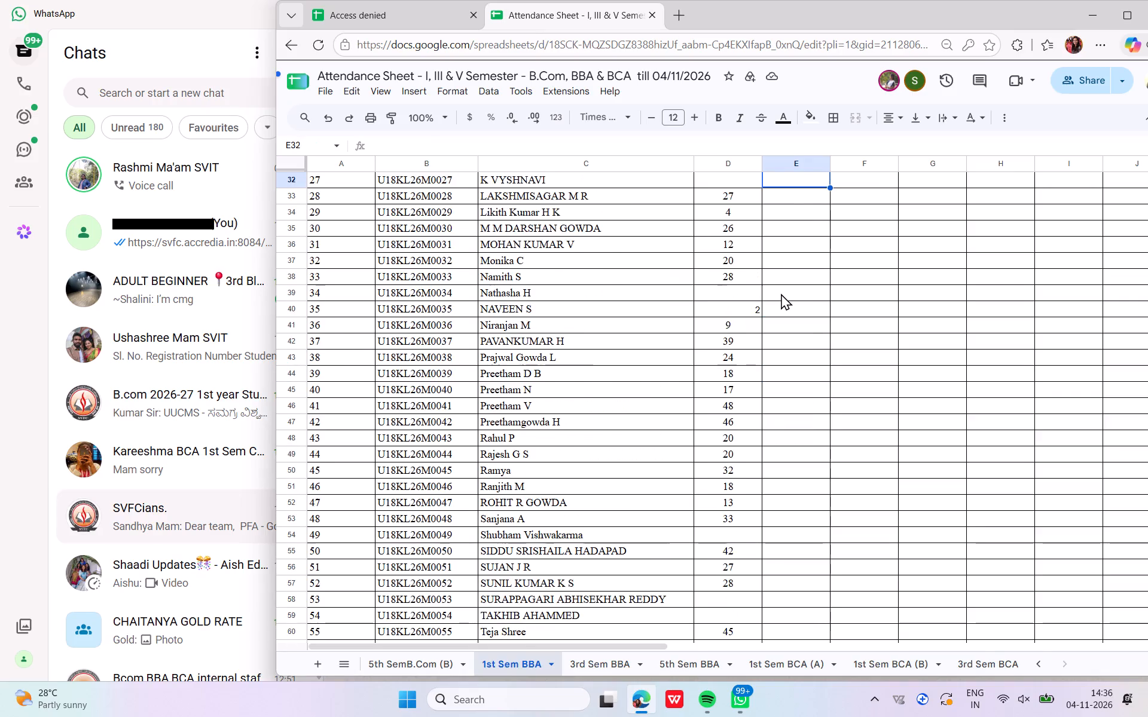
key("Up")
key("Up")
key("Up")
key("Up")
key("Up")
key("Up")
key("Up")
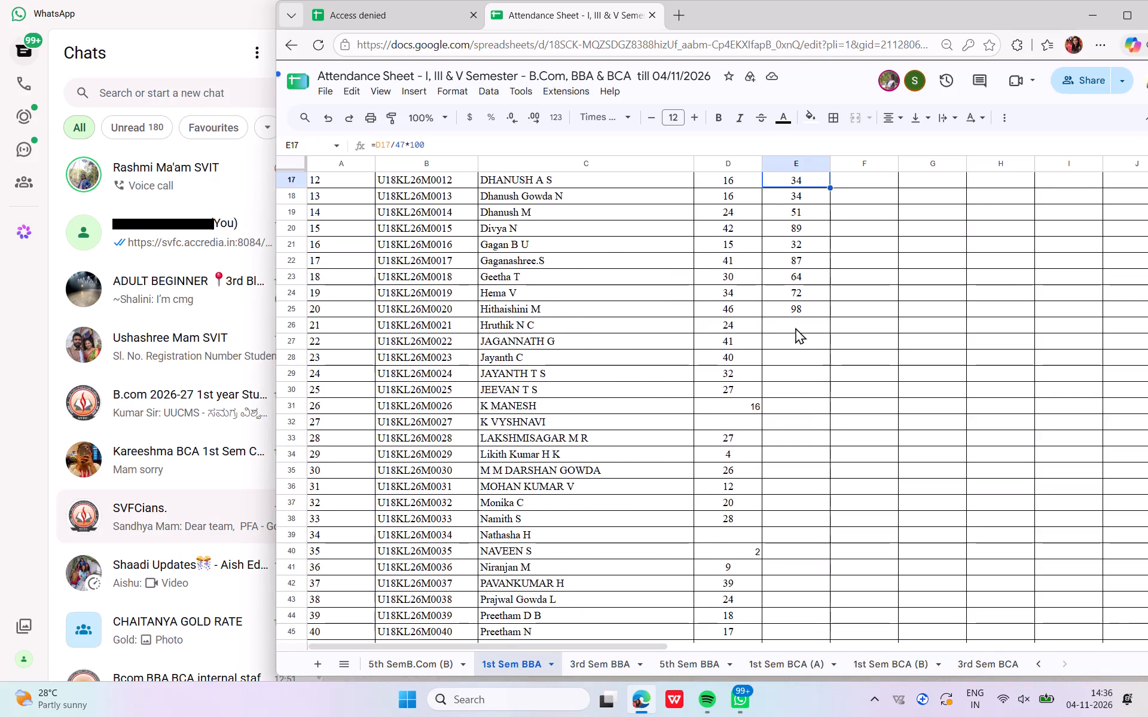
left_click(800, 317)
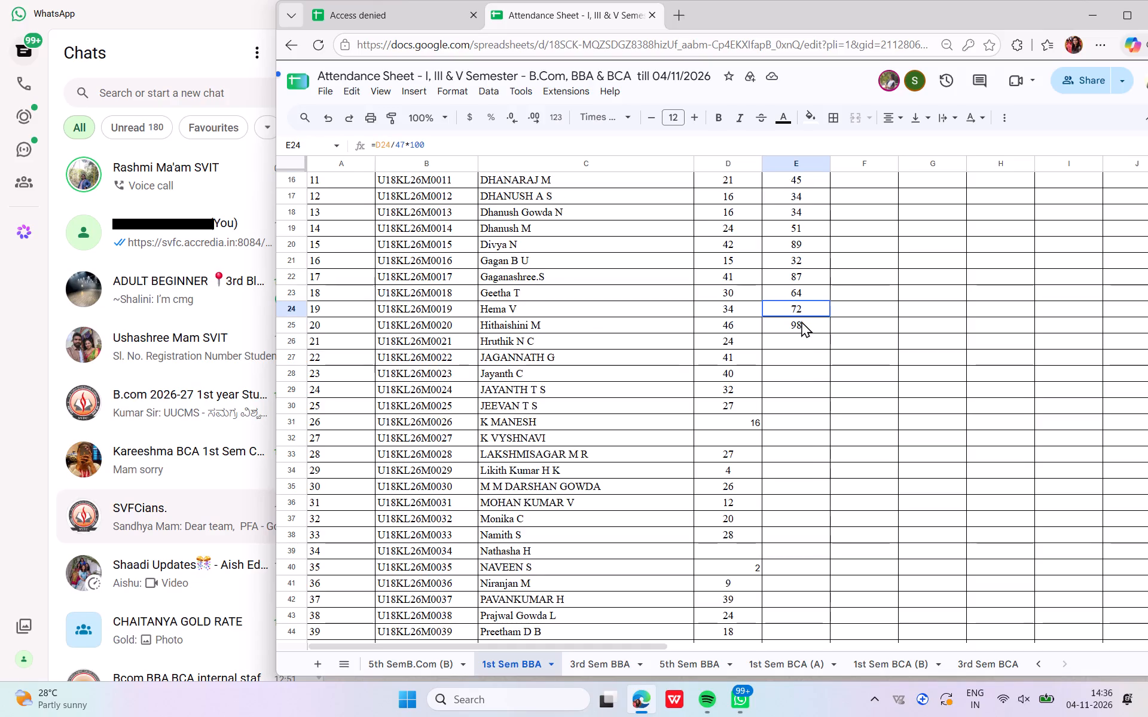
left_click(802, 323)
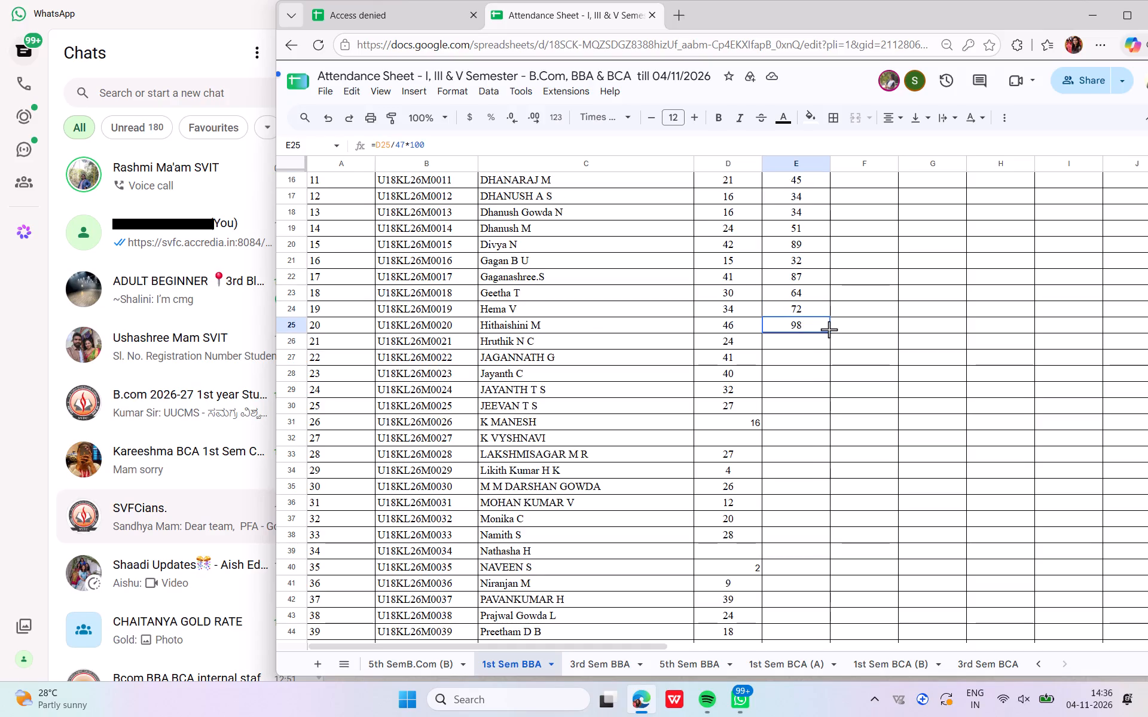
left_click_drag(832, 333, 829, 335)
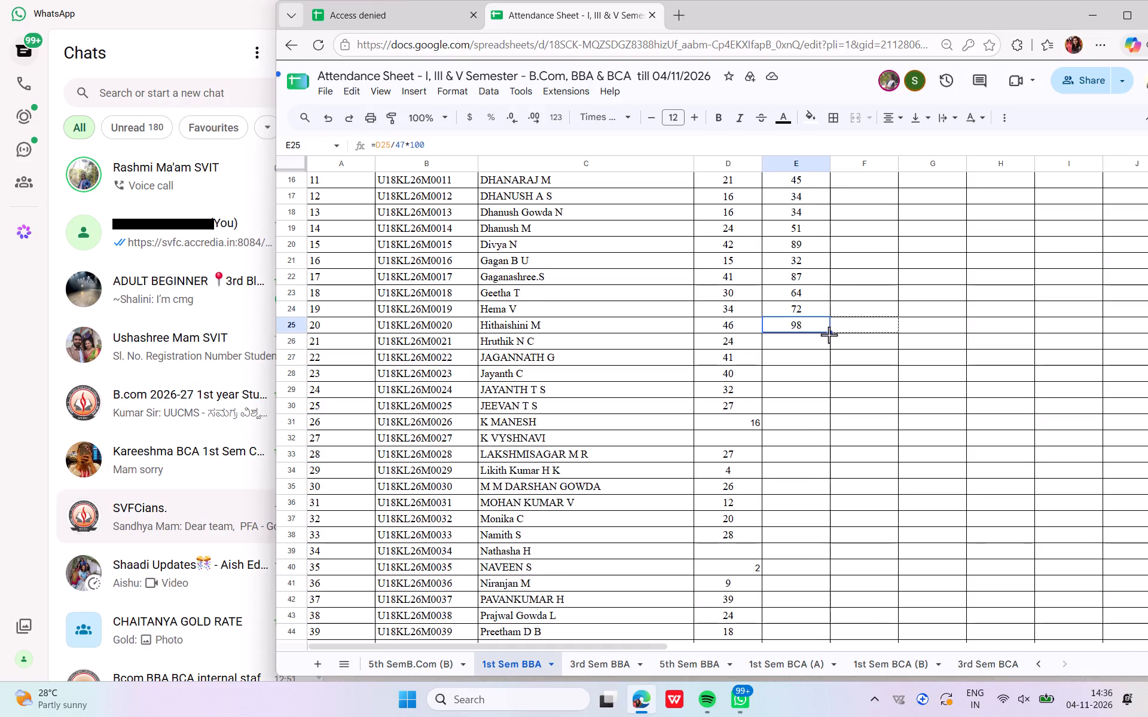
left_click_drag(829, 335, 843, 476)
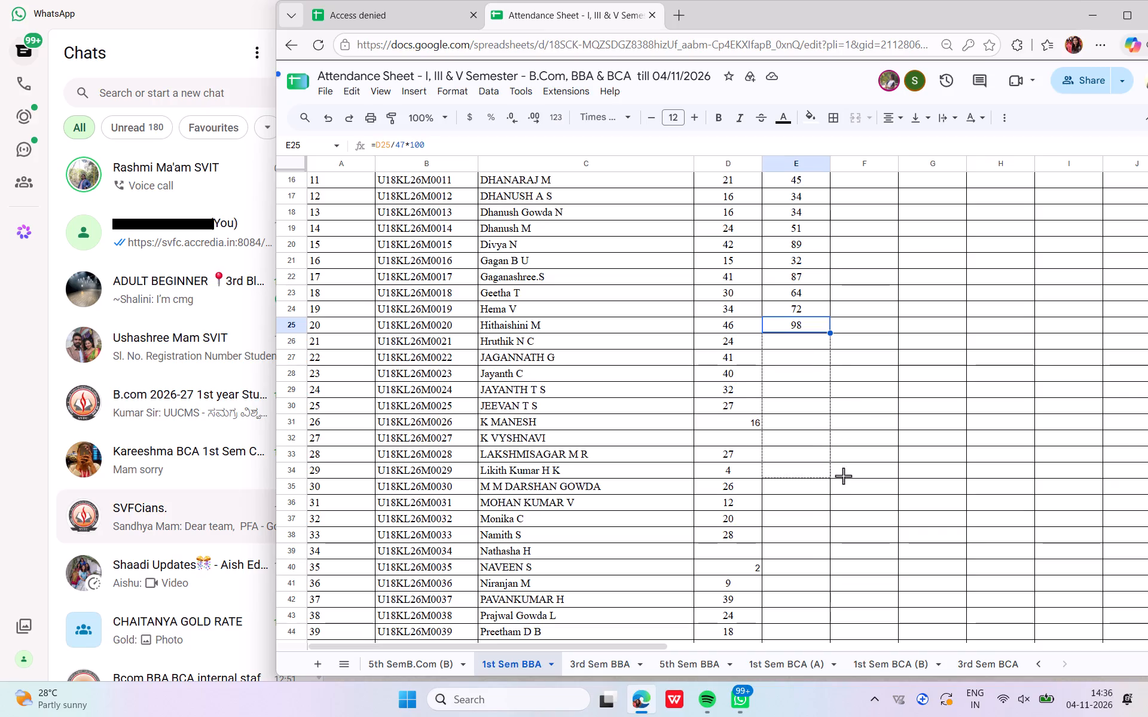
left_click_drag(843, 476, 844, 489)
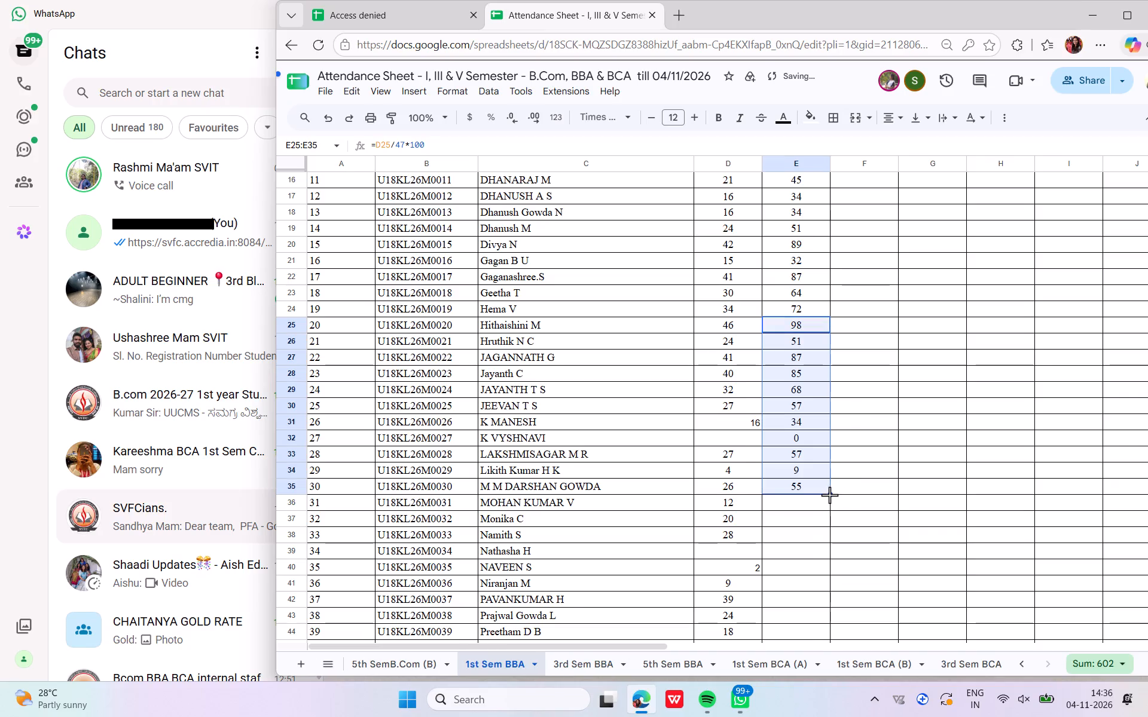
left_click_drag(829, 494, 839, 612)
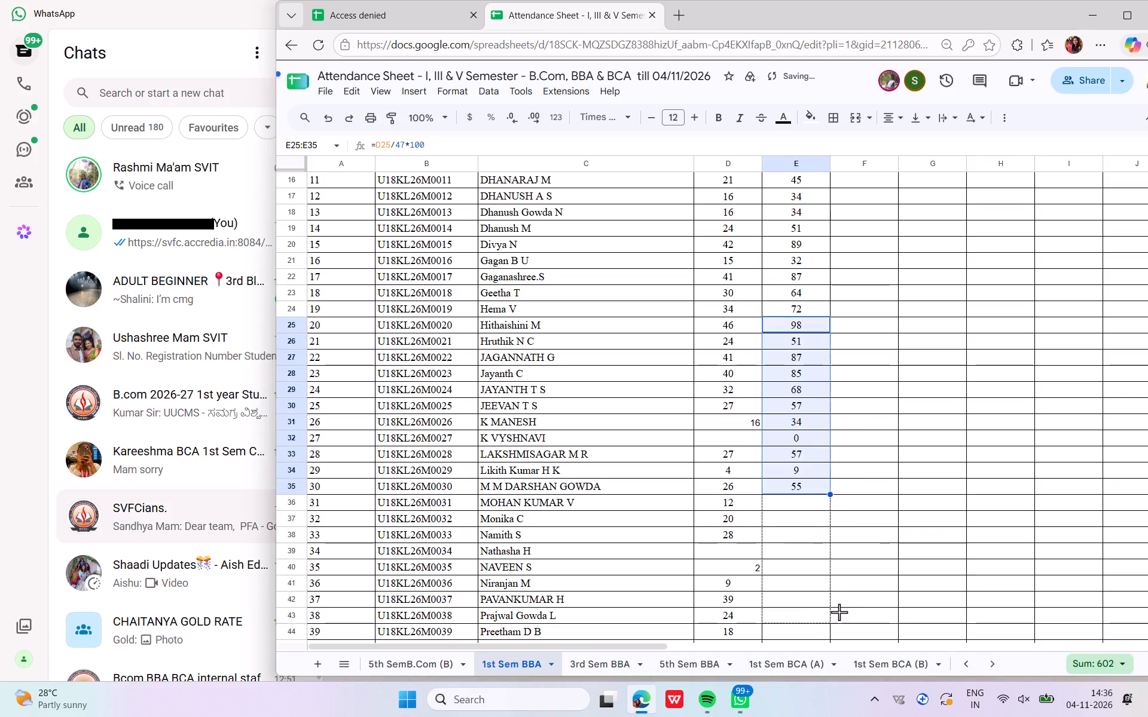
left_click_drag(839, 612, 836, 615)
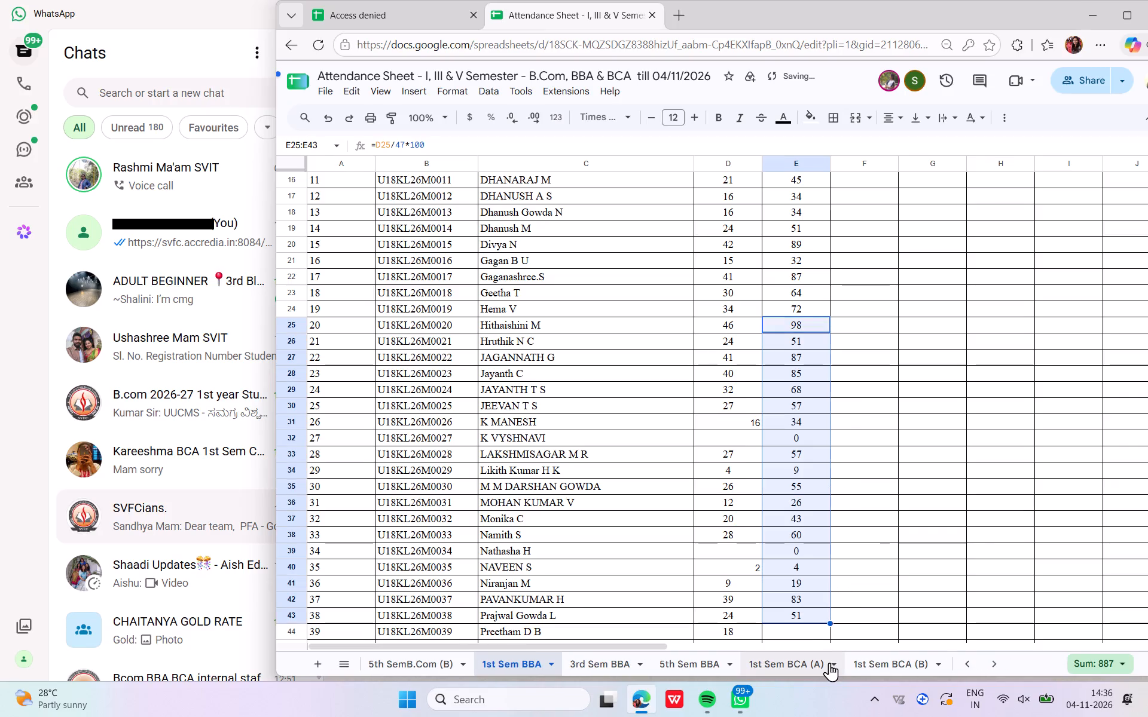
Fill the KAN percentage formula down from serial number 38 through serial number 47.
key("Down")
key("Down")
key("Down")
key("Down")
key("Down")
key("Down")
key("Down")
key("Down")
key("Down")
key("Down")
key("Down")
key("Down")
key("Down")
key("Down")
key("Down")
key("Down")
key("Down")
key("Down")
key("Down")
key("Down")
key("Down")
key("Down")
key("Down")
key("Down")
key("Down")
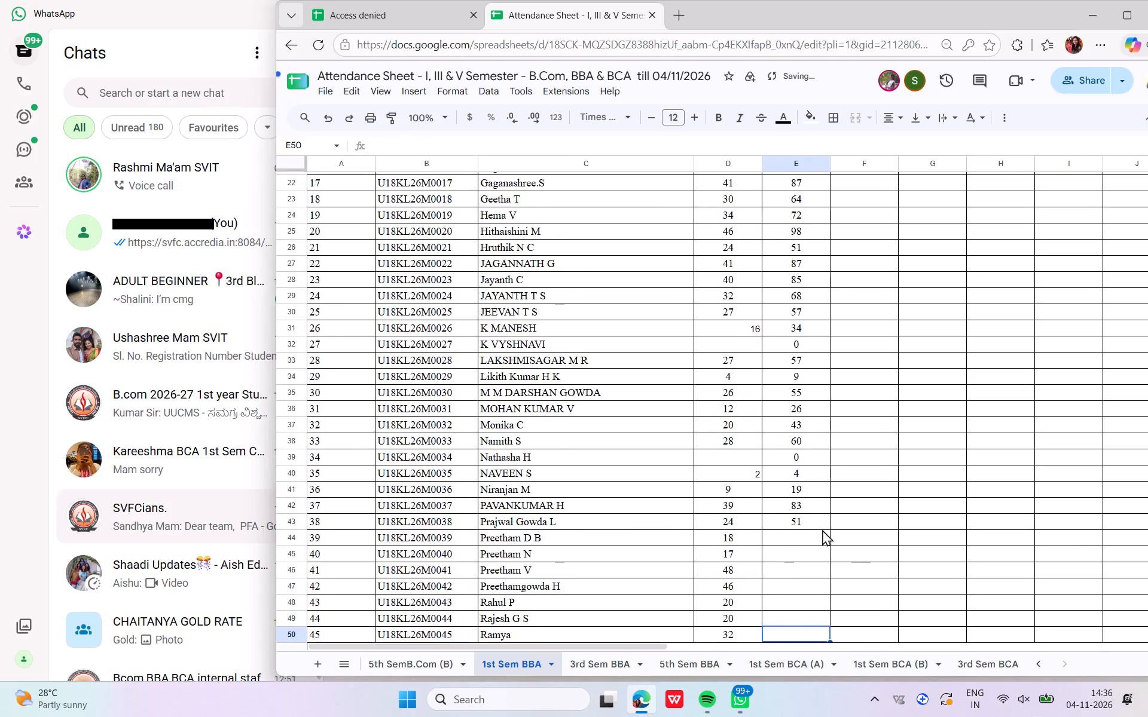
left_click(809, 516)
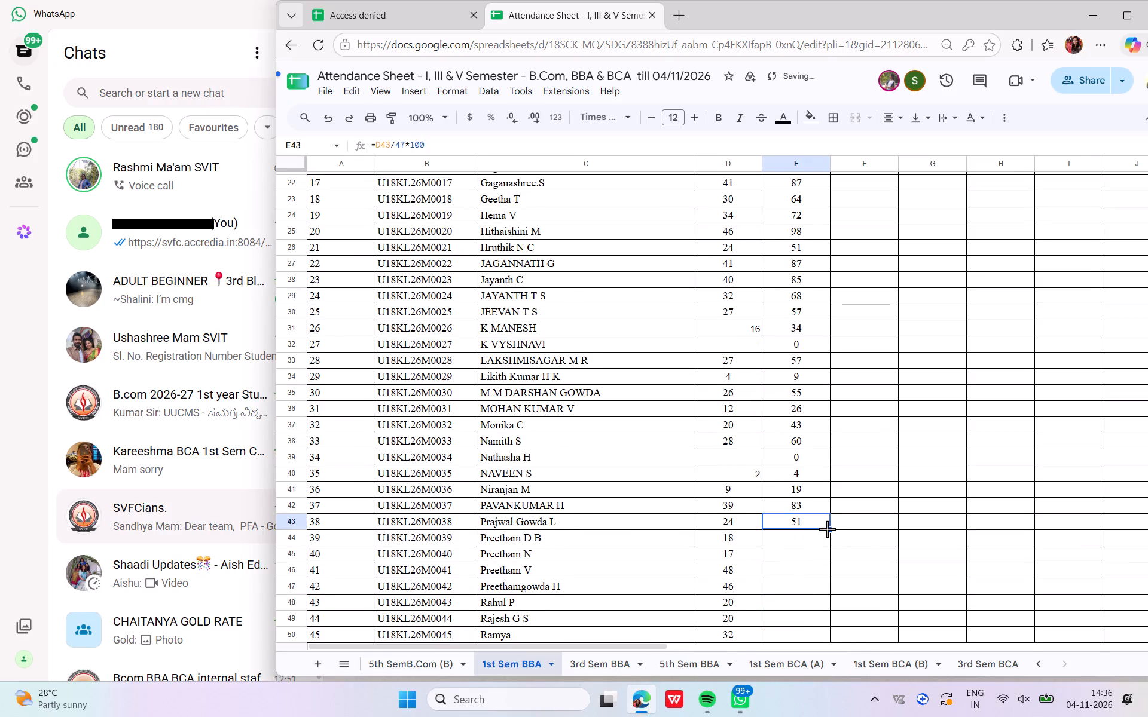
left_click_drag(829, 529, 843, 596)
left_click_drag(843, 596, 857, 648)
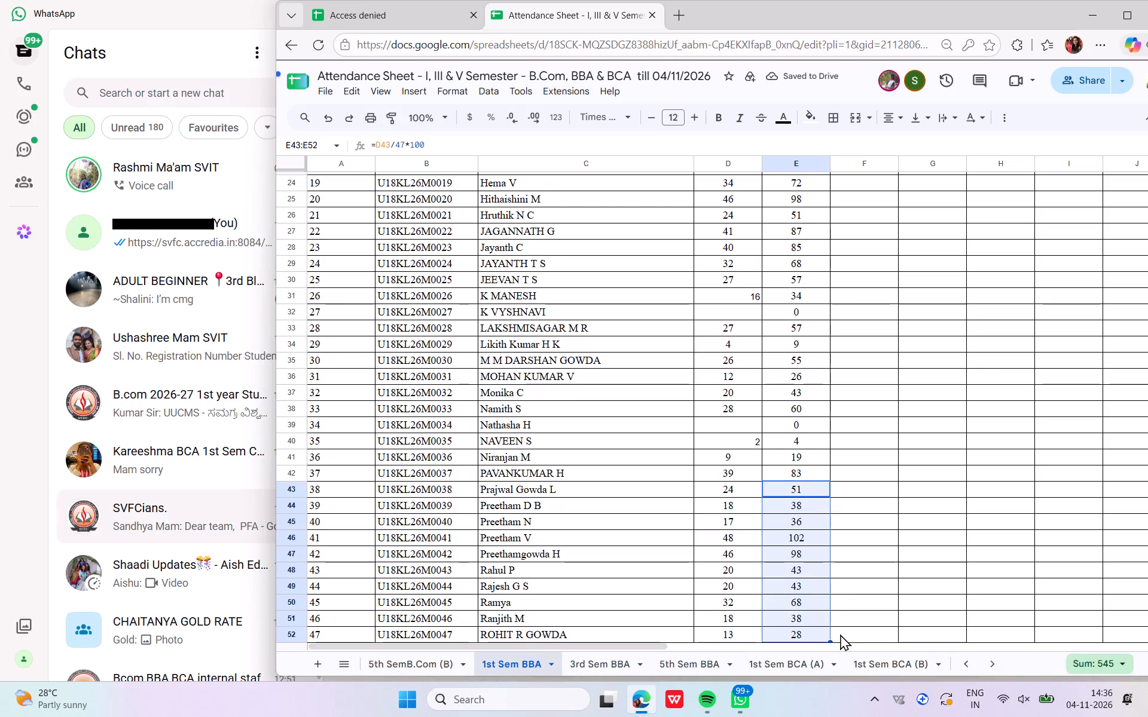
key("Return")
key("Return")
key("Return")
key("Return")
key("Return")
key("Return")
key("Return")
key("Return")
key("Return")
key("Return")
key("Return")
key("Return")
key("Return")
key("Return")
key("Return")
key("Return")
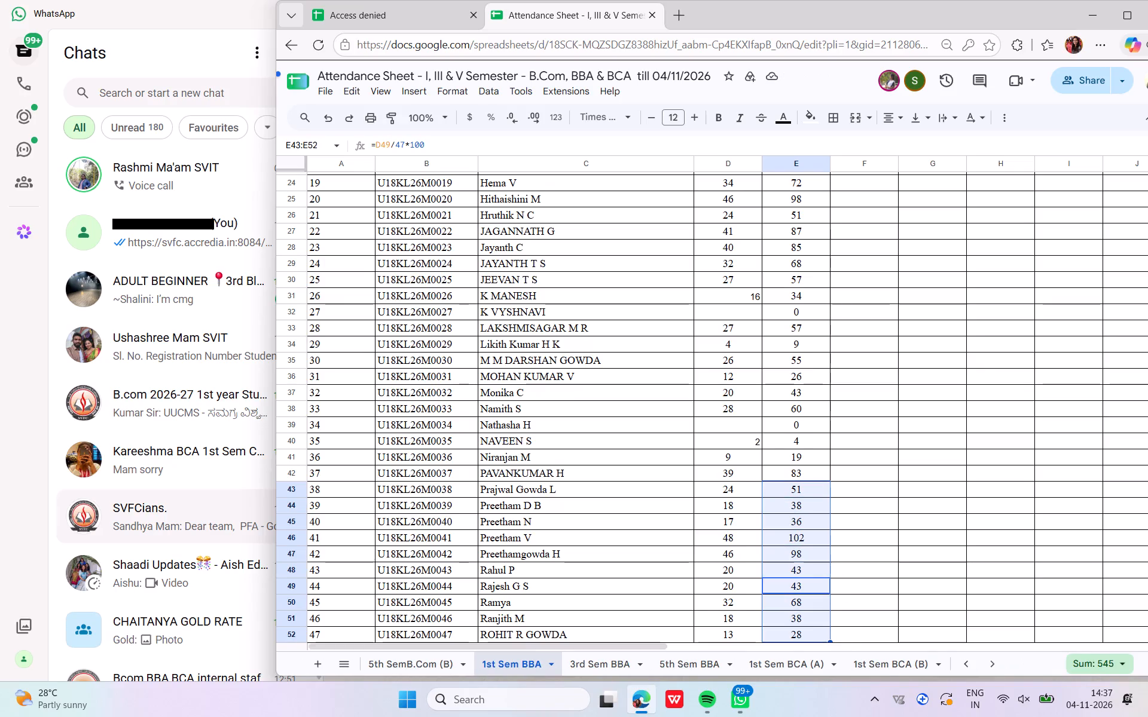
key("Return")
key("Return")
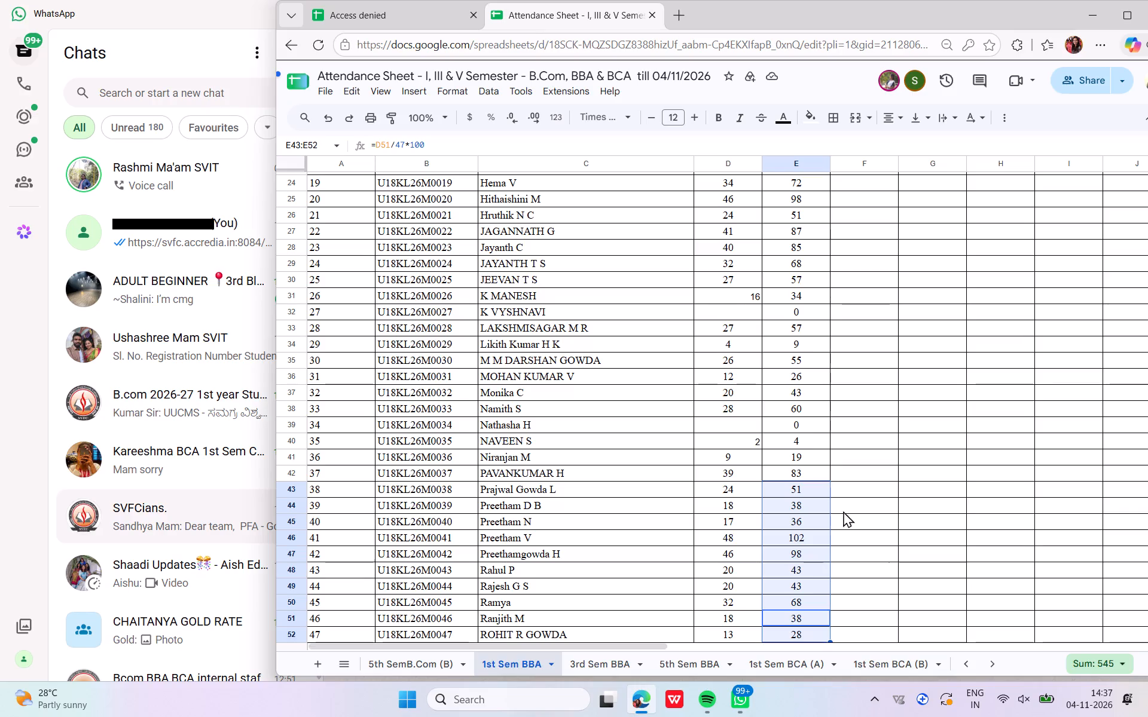
Check the KAN attendance entries for serial numbers 41 and 42.
left_click(752, 532)
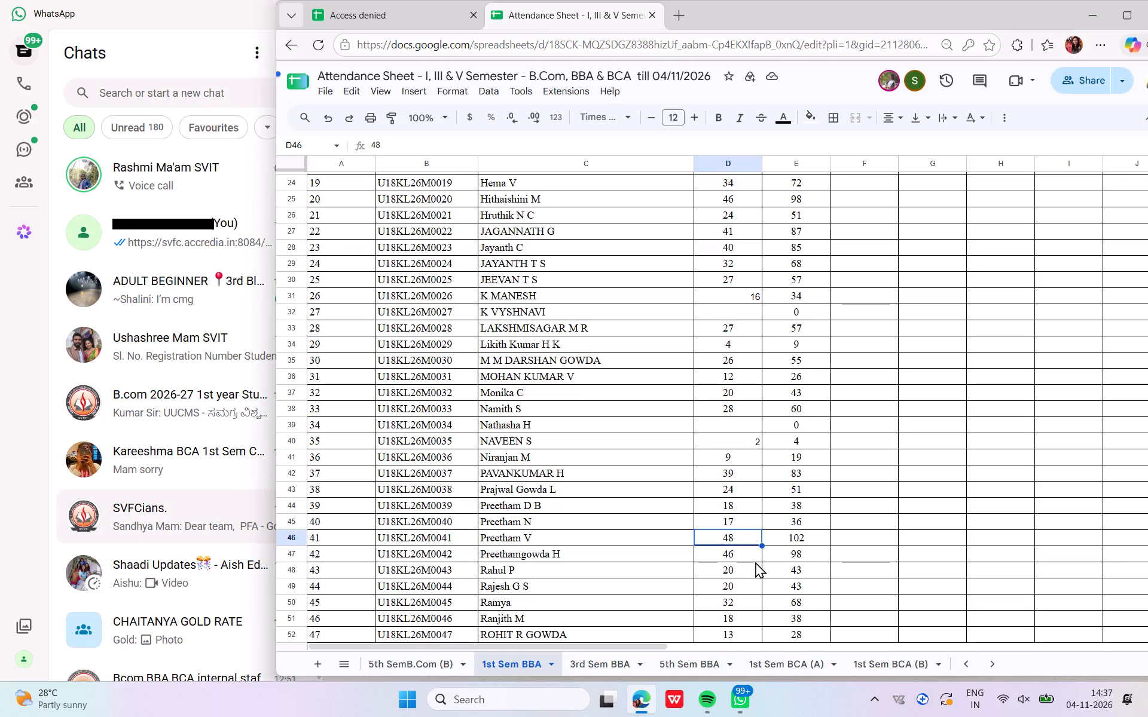
left_click(748, 553)
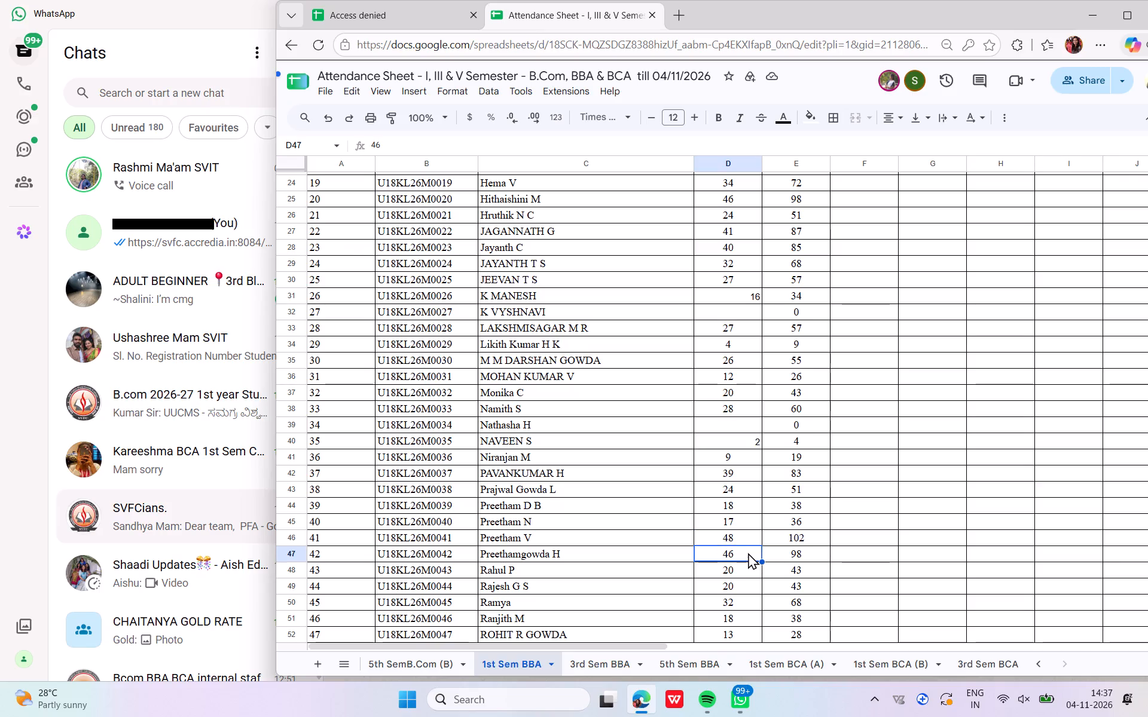
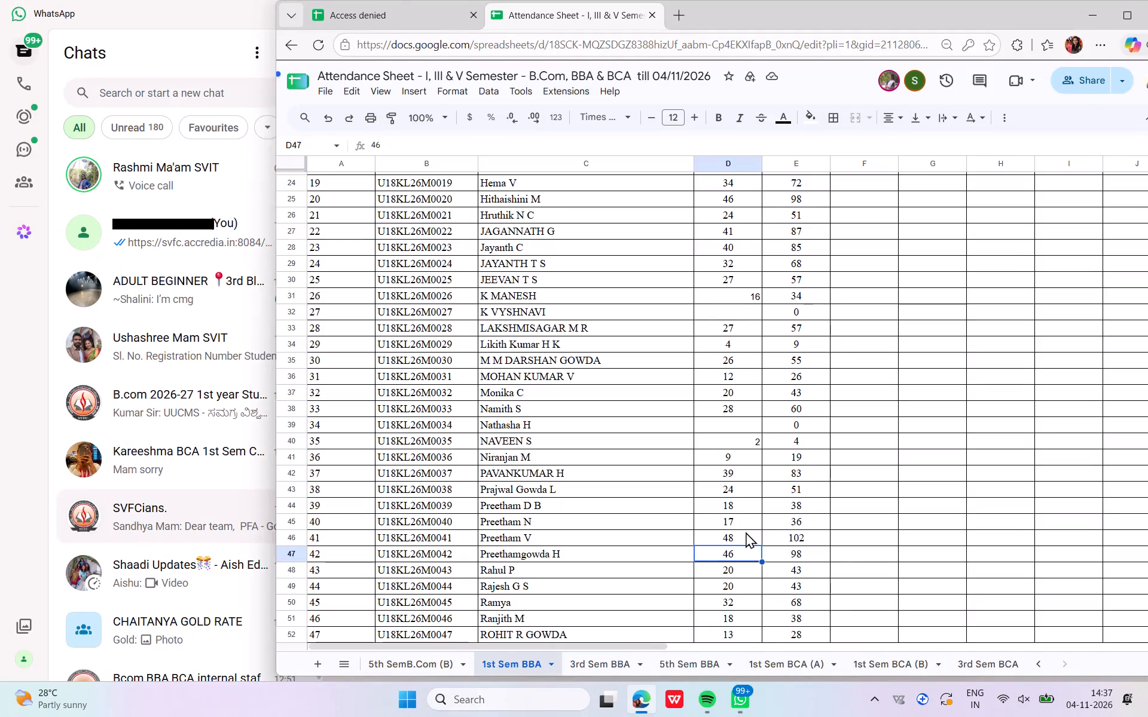
Set the KAN attendance for serial number 41 to 45.
left_click(746, 532)
key("BackSpace")
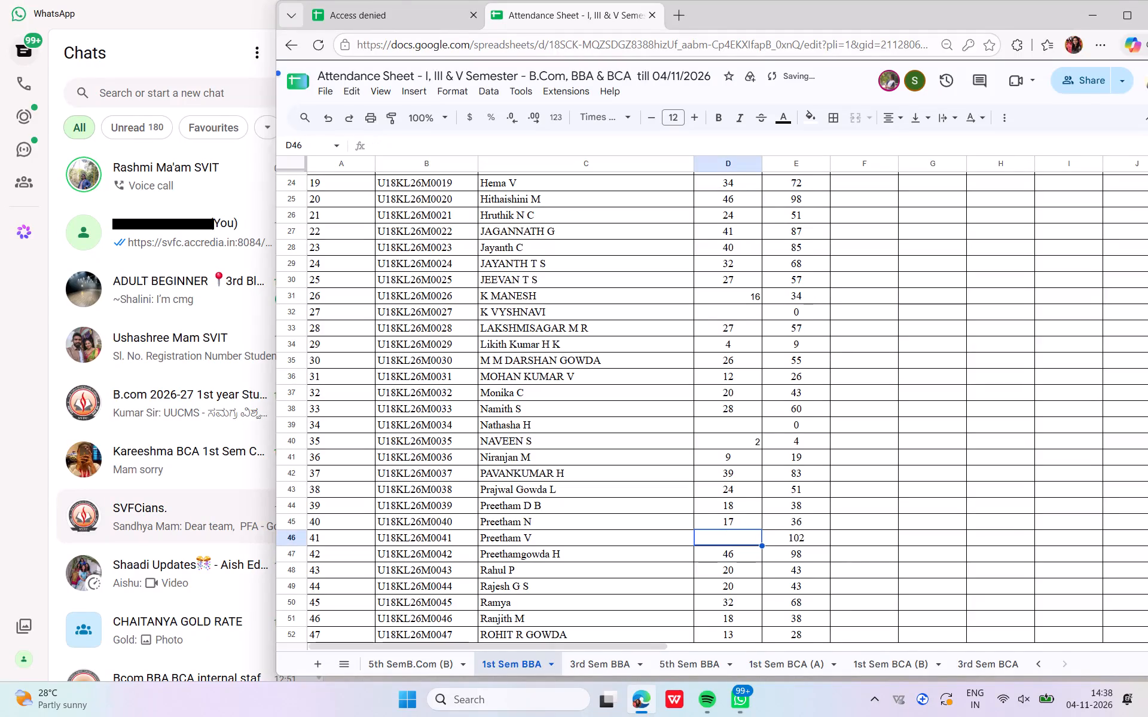
key("5")
key("BackSpace")
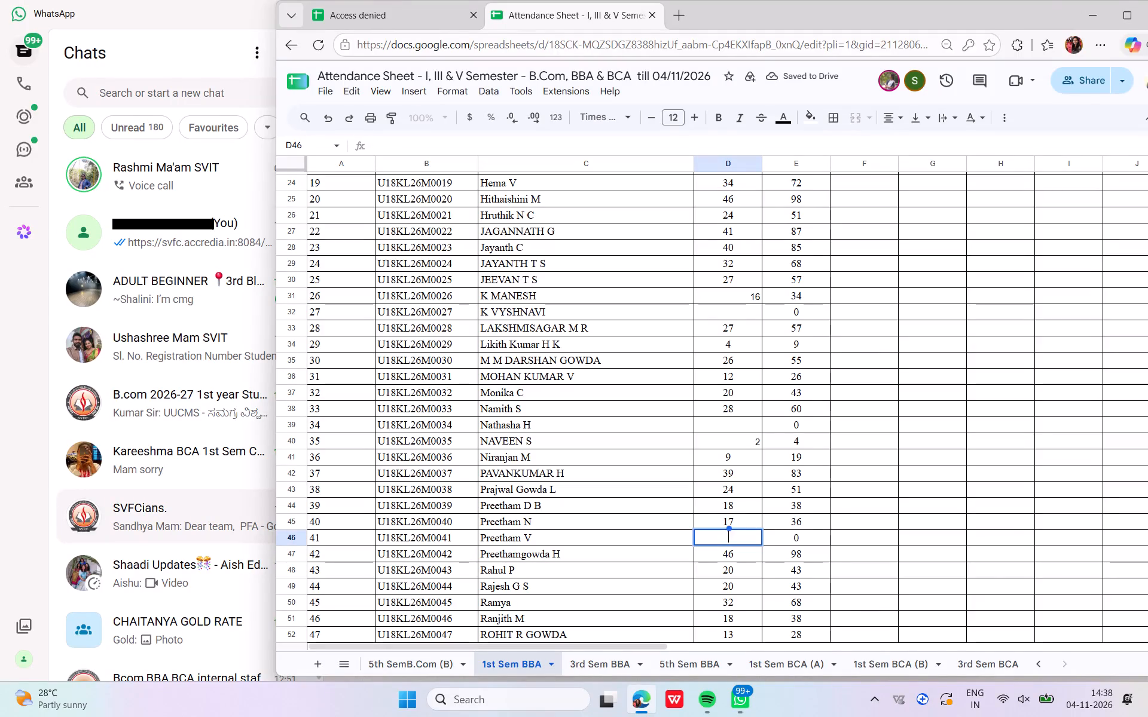
type("45")
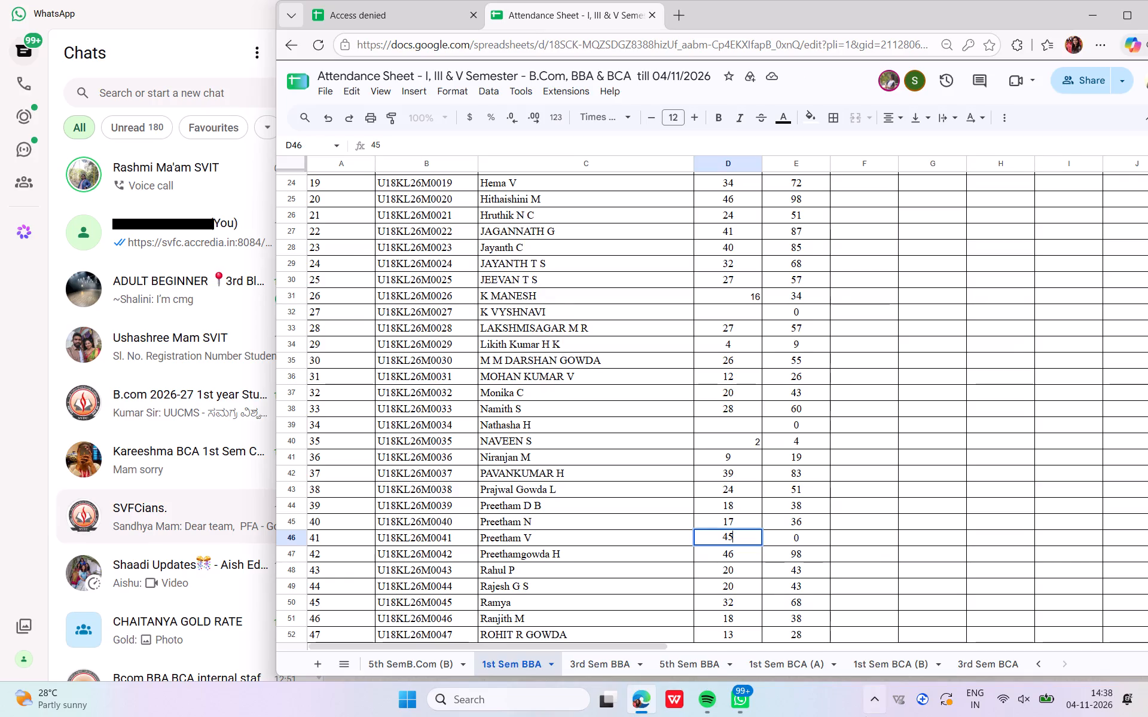
key("Return")
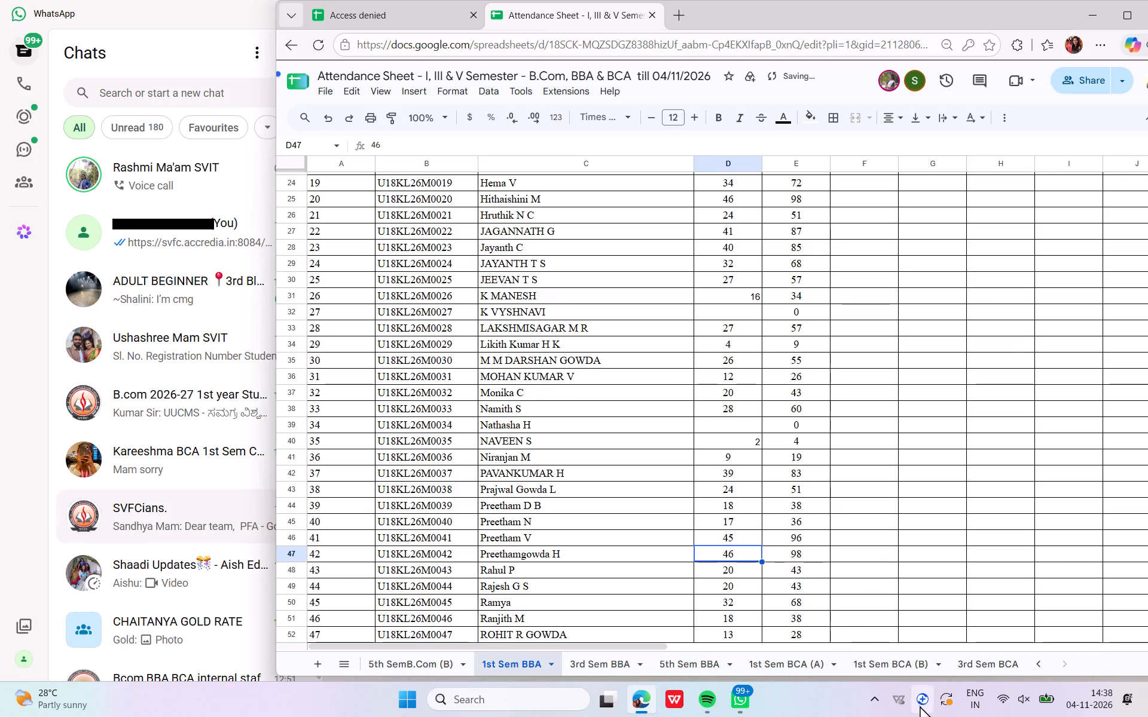
Fill the KAN percentage formula down from serial number 47 through serial number 60, the last student on the sheet.
left_click(784, 558)
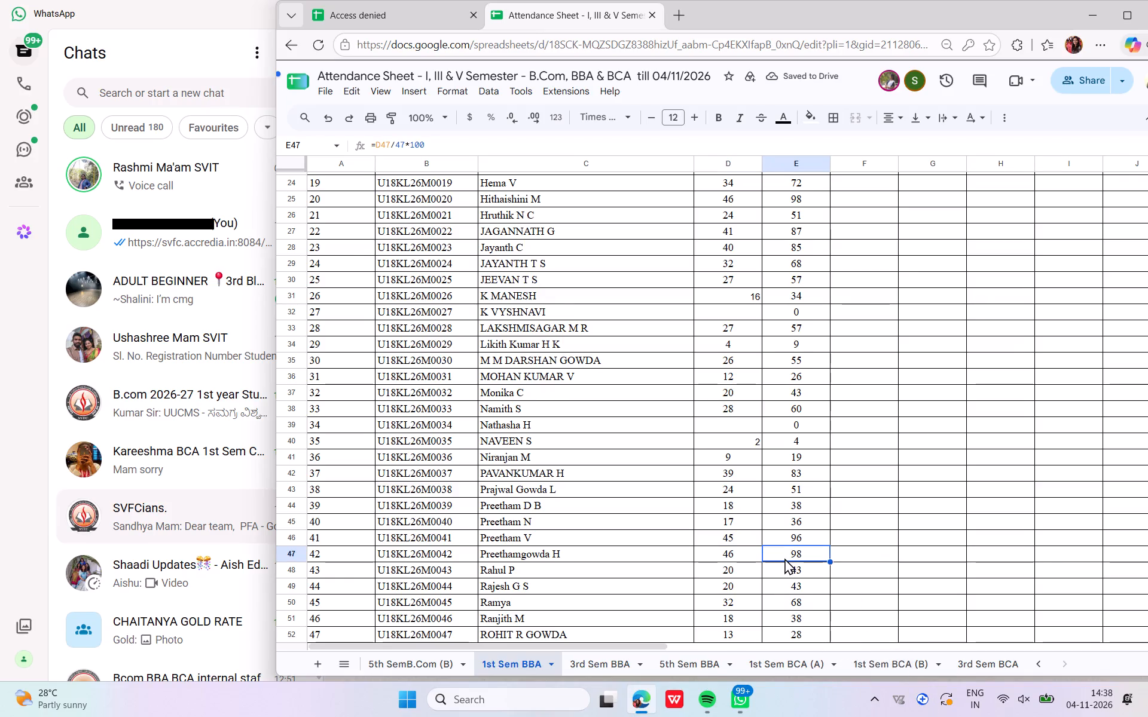
key("Return")
key("Return")
key("Return")
key("Return")
key("Return")
key("Return")
key("Return")
key("Return")
key("Return")
key("Return")
key("Return")
key("Return")
key("Return")
key("Return")
key("Return")
key("Return")
key("Return")
key("Return")
key("Return")
key("Return")
key("Return")
key("Return")
key("Return")
key("Return")
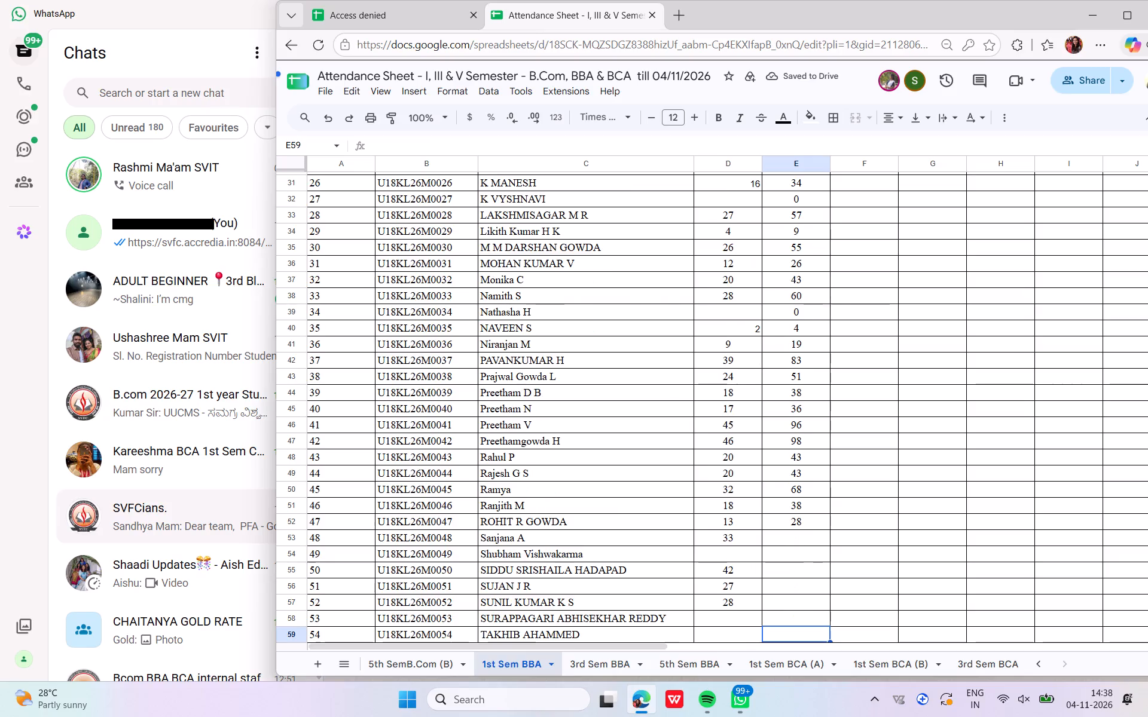
key("Return")
key("Return")
key("Return")
key("Return")
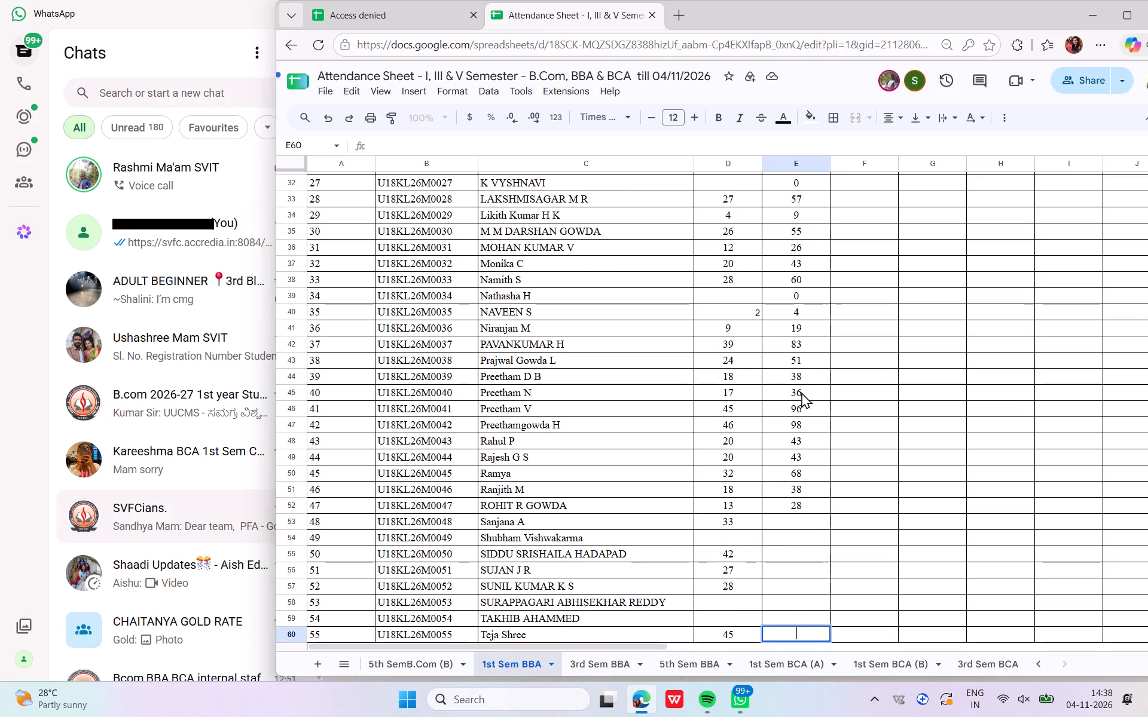
left_click(810, 490)
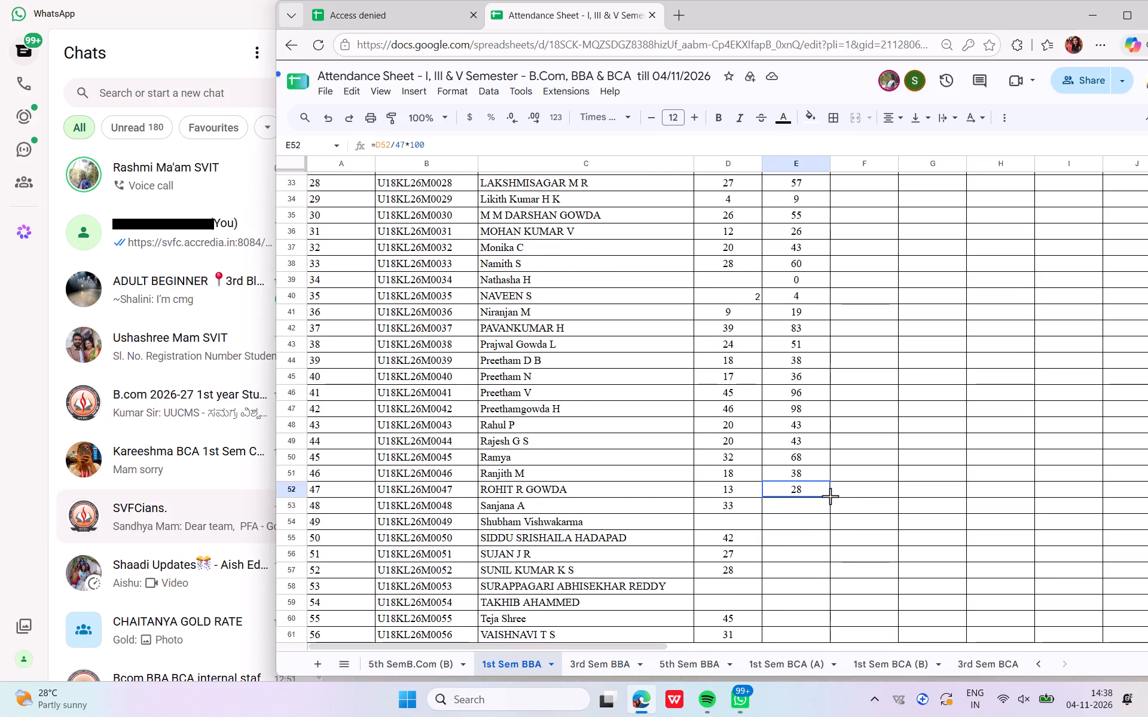
left_click_drag(831, 496, 859, 684)
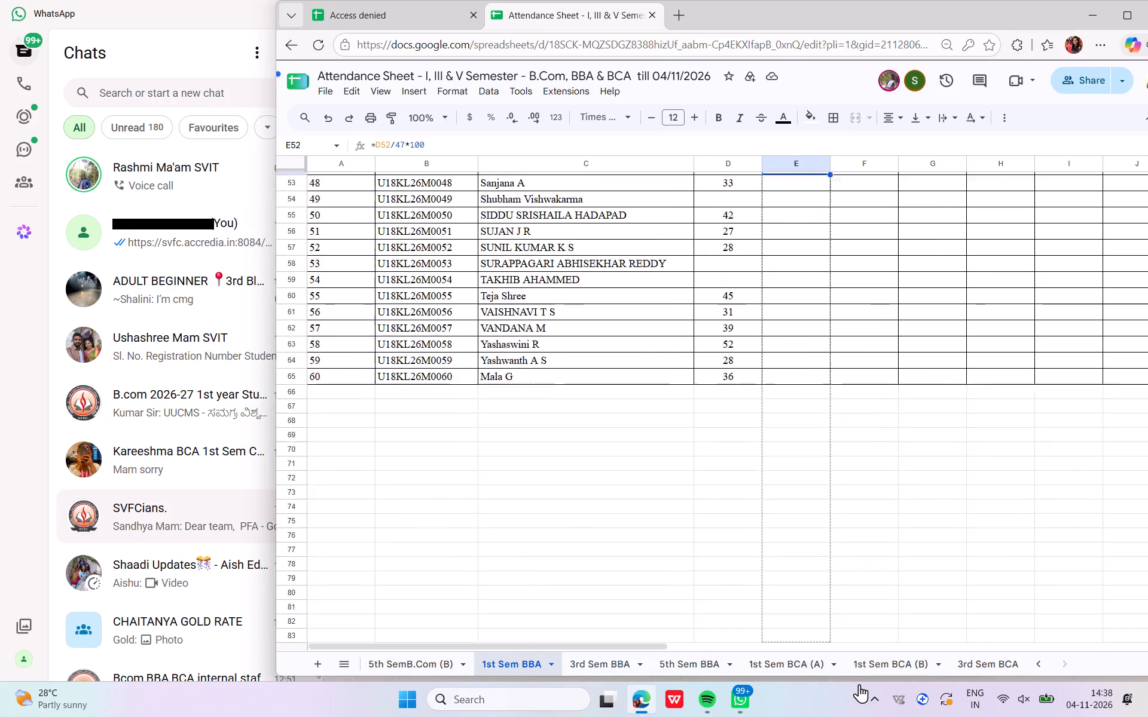
left_click_drag(859, 684, 780, 330)
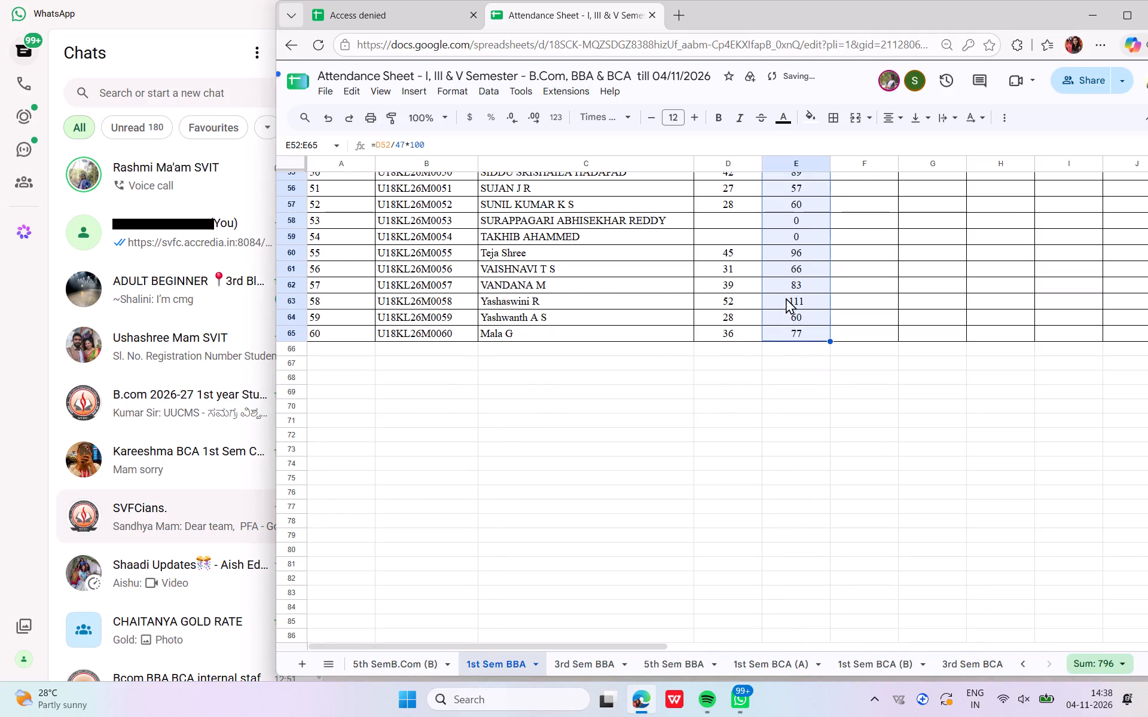
Review the KAN attendance and percentage values from serial number 60 back up to serial number 20.
key("Up")
key("Up")
key("Up")
key("Up")
key("Up")
key("Up")
key("Up")
key("Up")
key("Up")
key("Up")
key("Up")
key("Up")
key("Up")
key("Up")
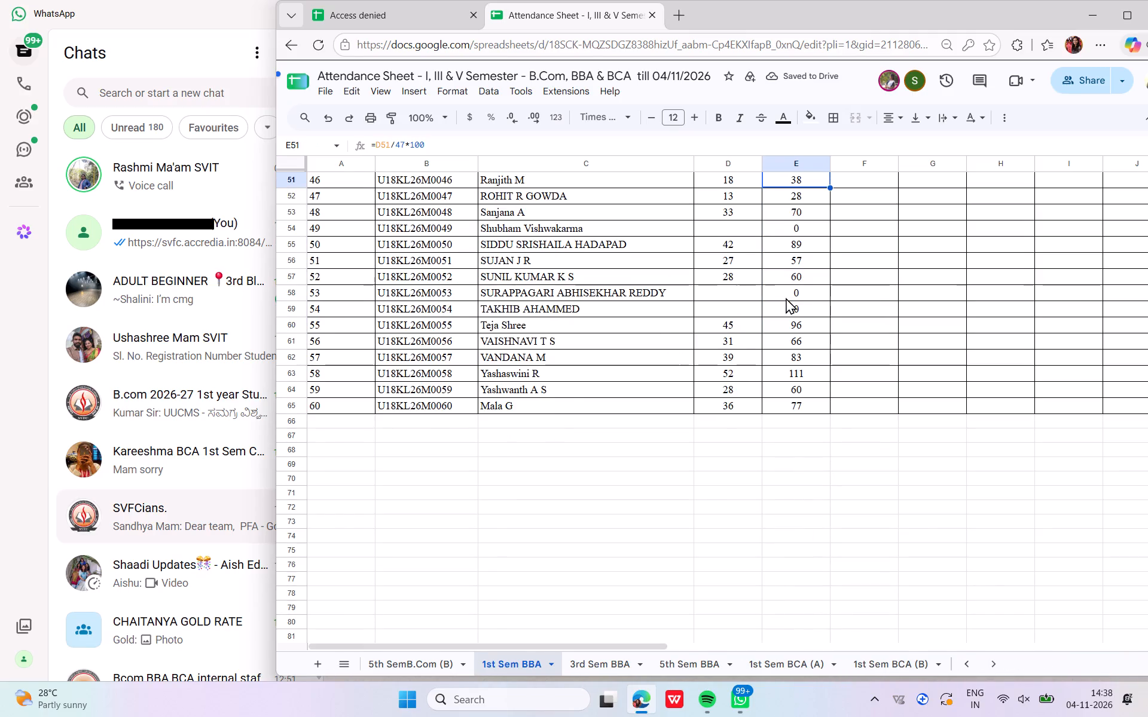
key("Up")
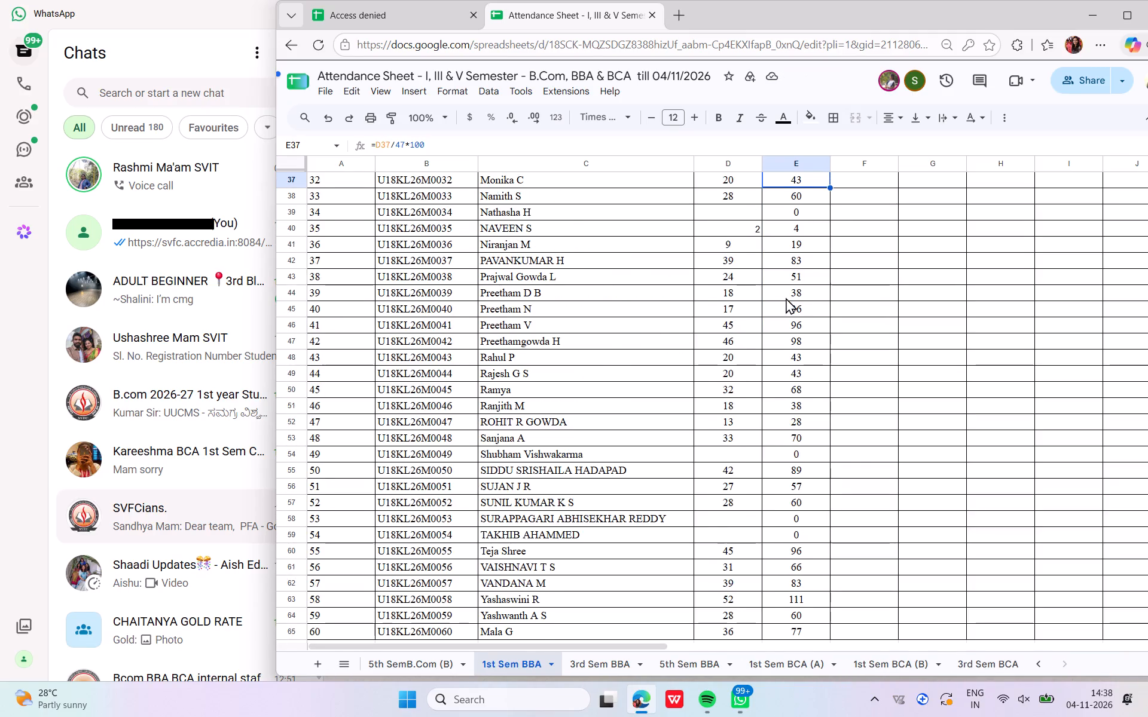
key("Up")
key("Up")
key("Up")
key("Up")
key("Up")
key("Up")
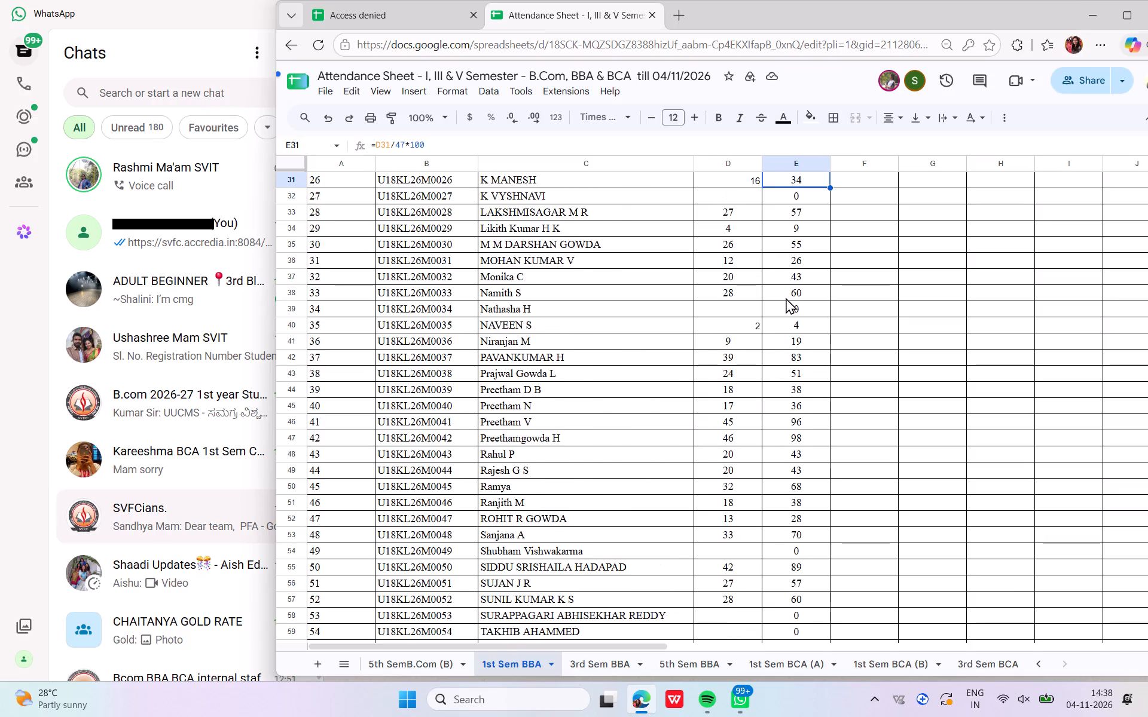
key("Up")
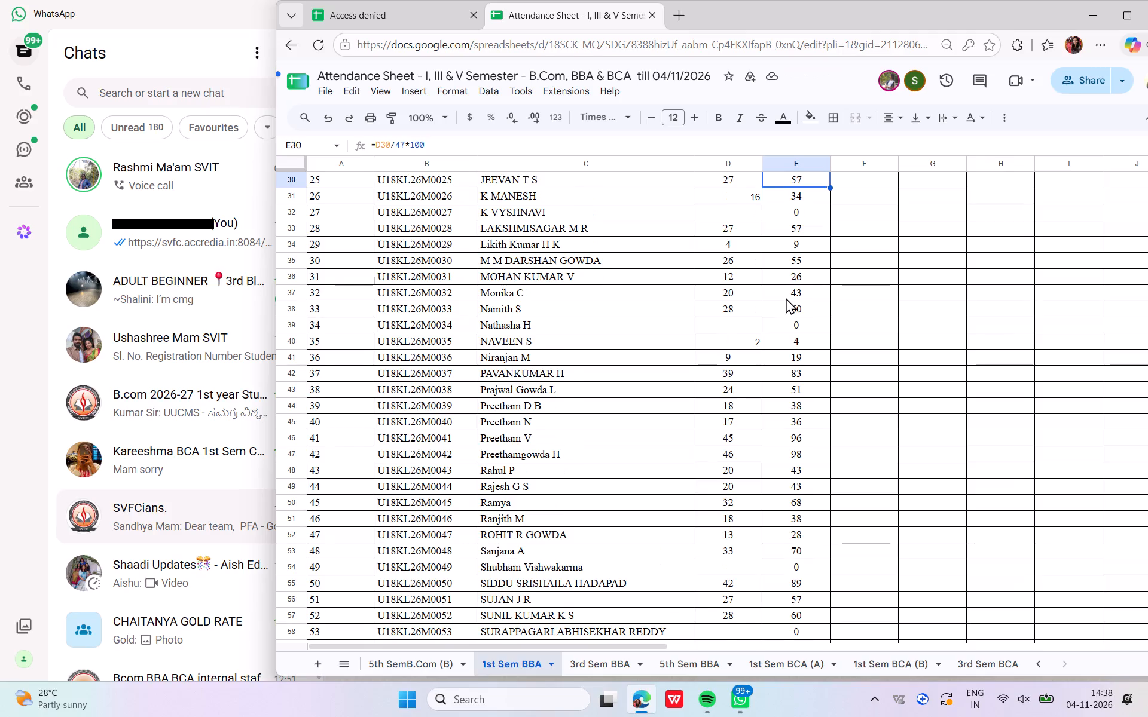
key("Up")
key("Up")
key("Up")
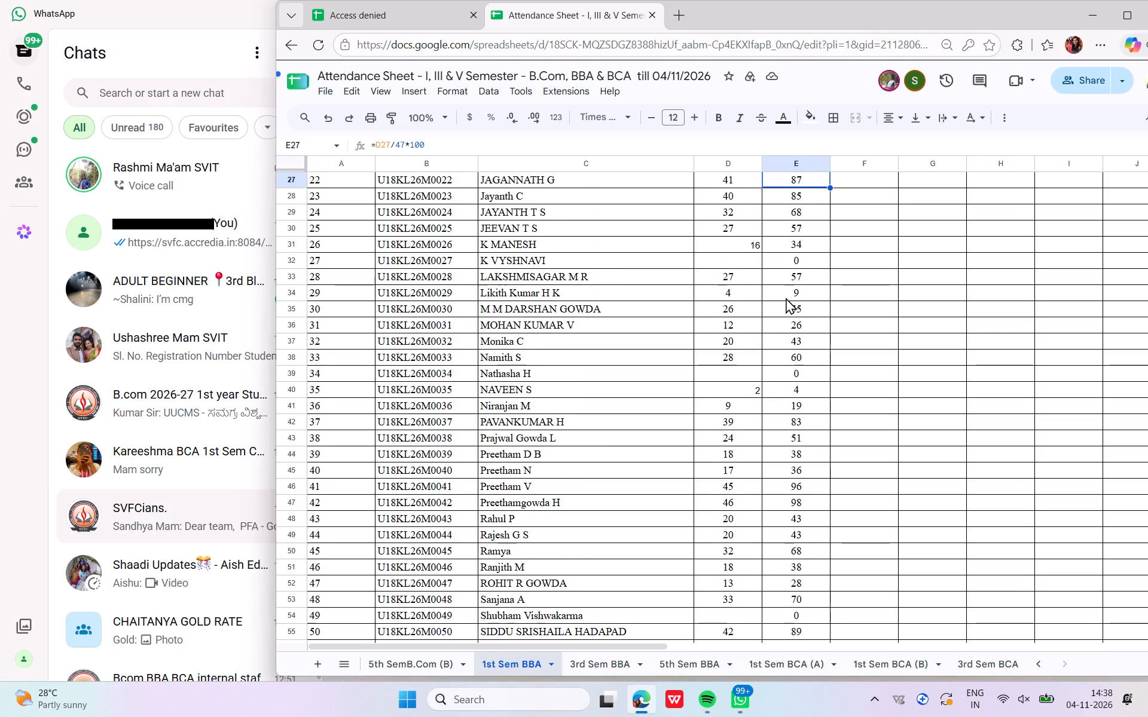
key("Up")
key("Up")
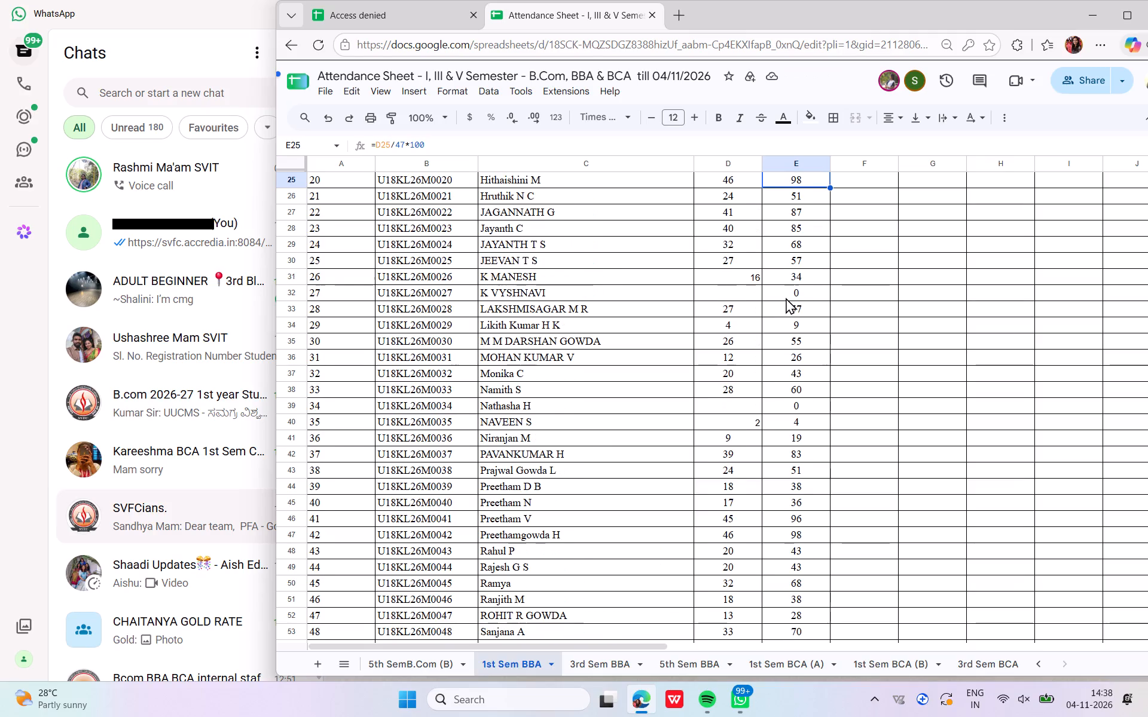
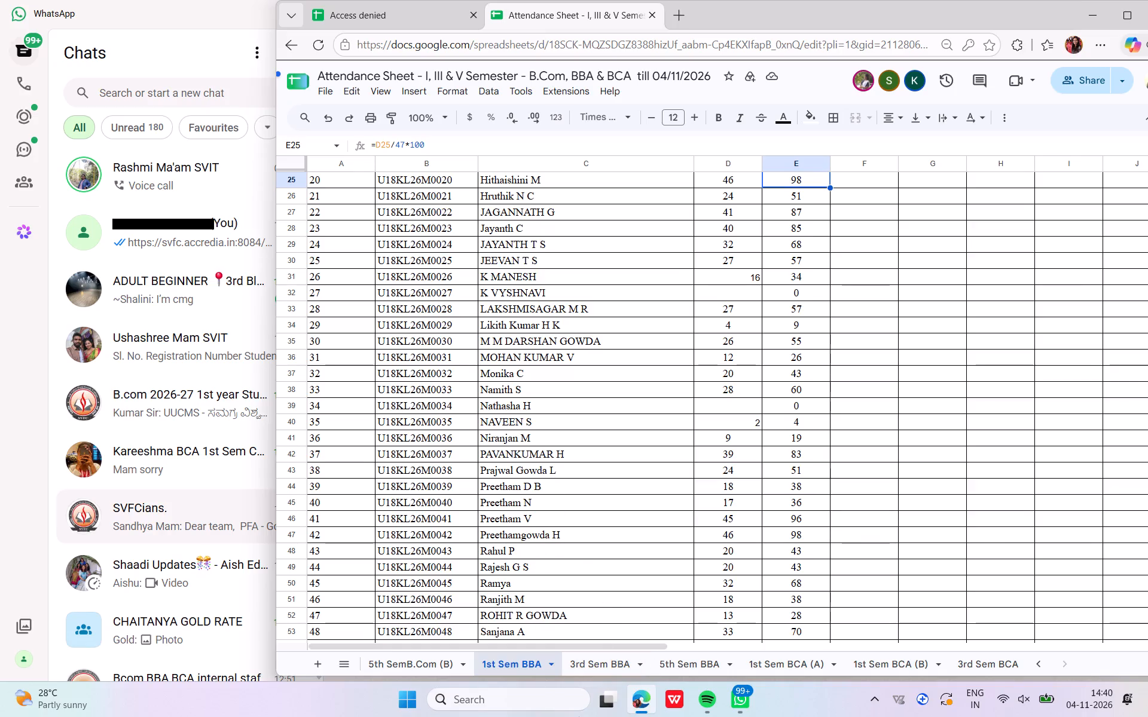
Review the KAN attendance and percentage values on 1st Sem BBA from serial number 20 down to serial number 57.
key("Down")
key("Down")
key("Down")
key("Down")
key("Down")
key("Down")
key("Down")
key("Down")
key("Down")
key("Down")
key("Down")
key("Down")
key("Down")
key("Down")
key("Down")
key("Down")
key("Down")
key("Down")
key("Down")
key("Down")
key("Down")
key("Down")
key("Down")
key("Down")
key("Down")
key("Down")
key("Down")
key("Down")
key("Down")
key("Down")
key("Down")
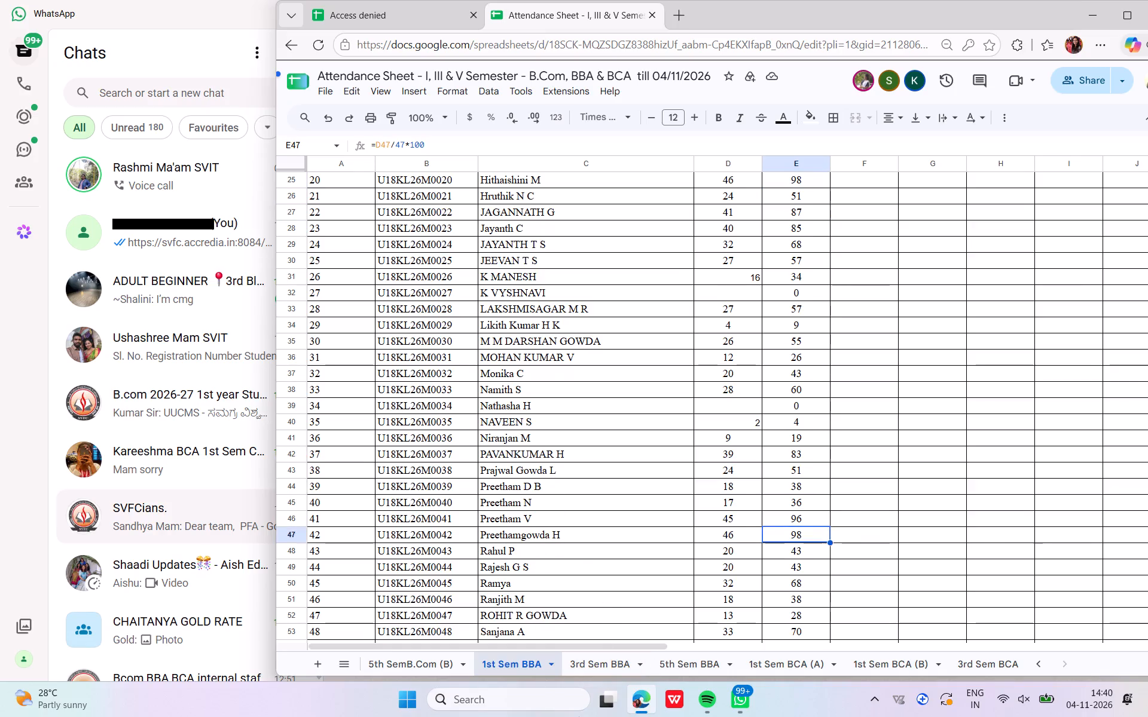
key("Down")
key("Down")
key("Down")
key("Down")
key("Down")
key("Down")
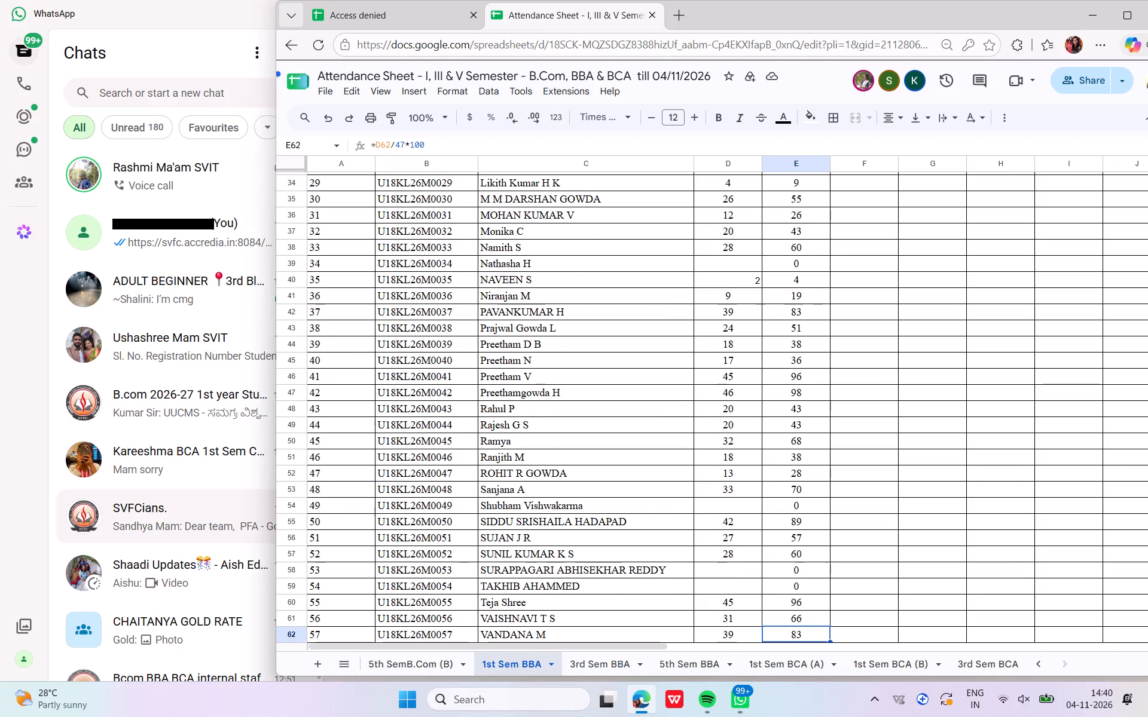
Recheck the KAN percentage entries from serial number 57 back up to serial number 43, ending on serial number 44.
key("Up")
key("Up")
key("Up")
key("Up")
key("Up")
key("Up")
key("Up")
key("Up")
key("Up")
key("Up")
key("Up")
key("Up")
key("Up")
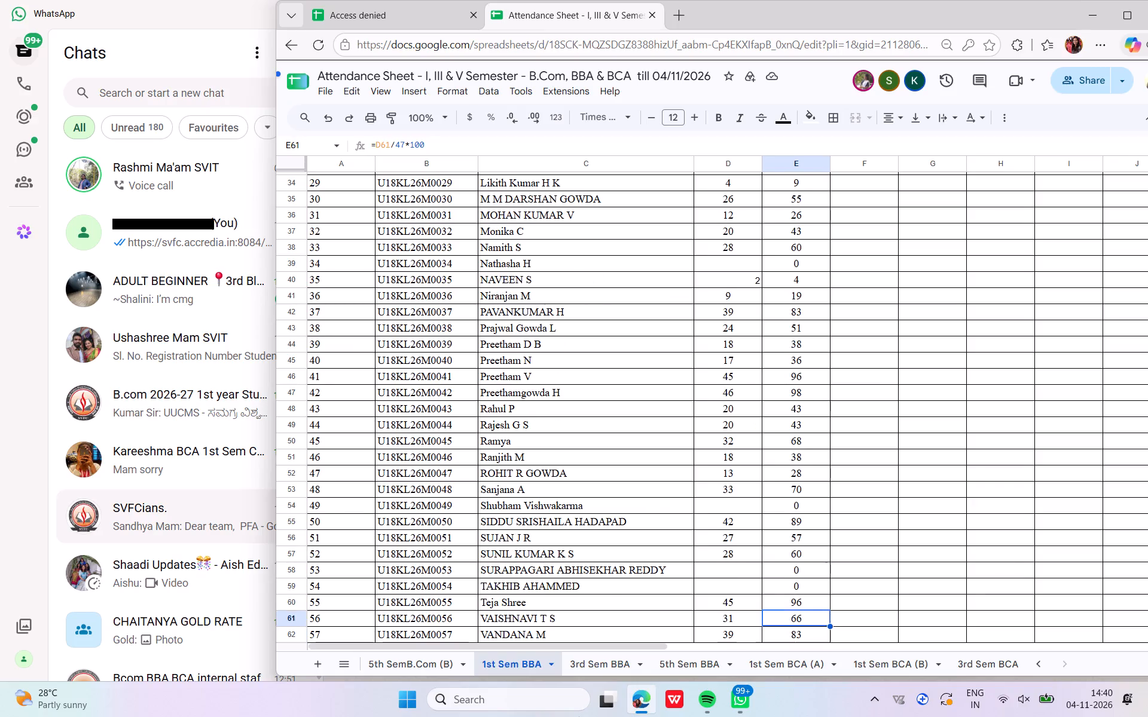
key("Up")
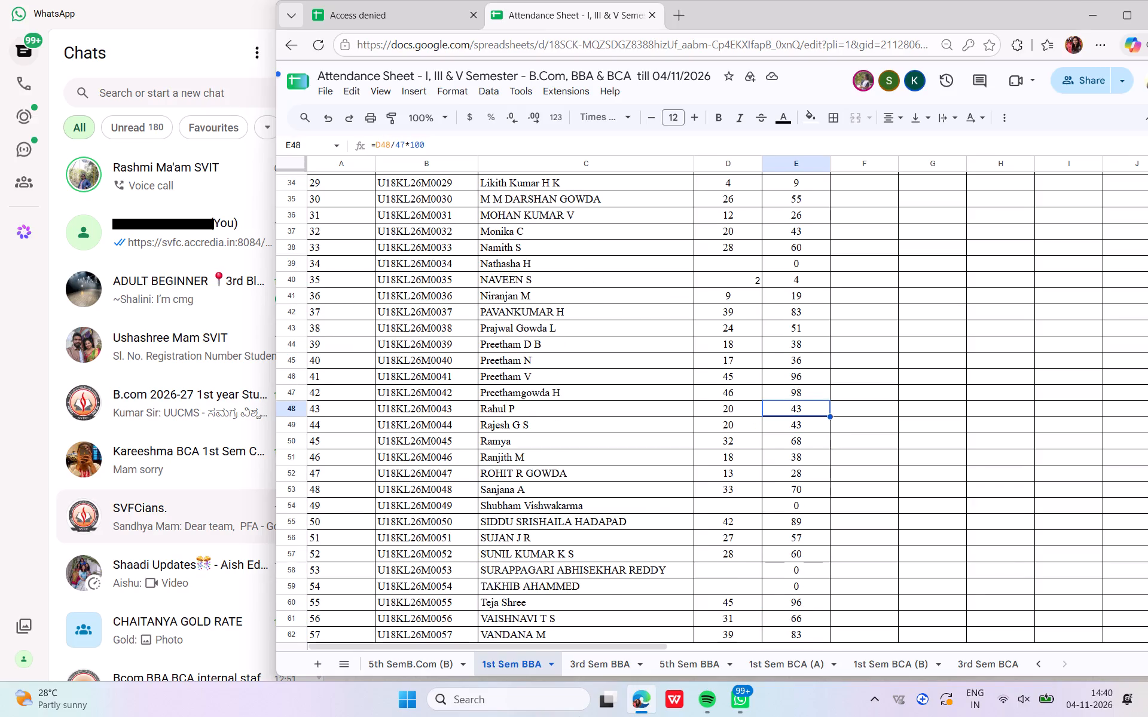
key("Down")
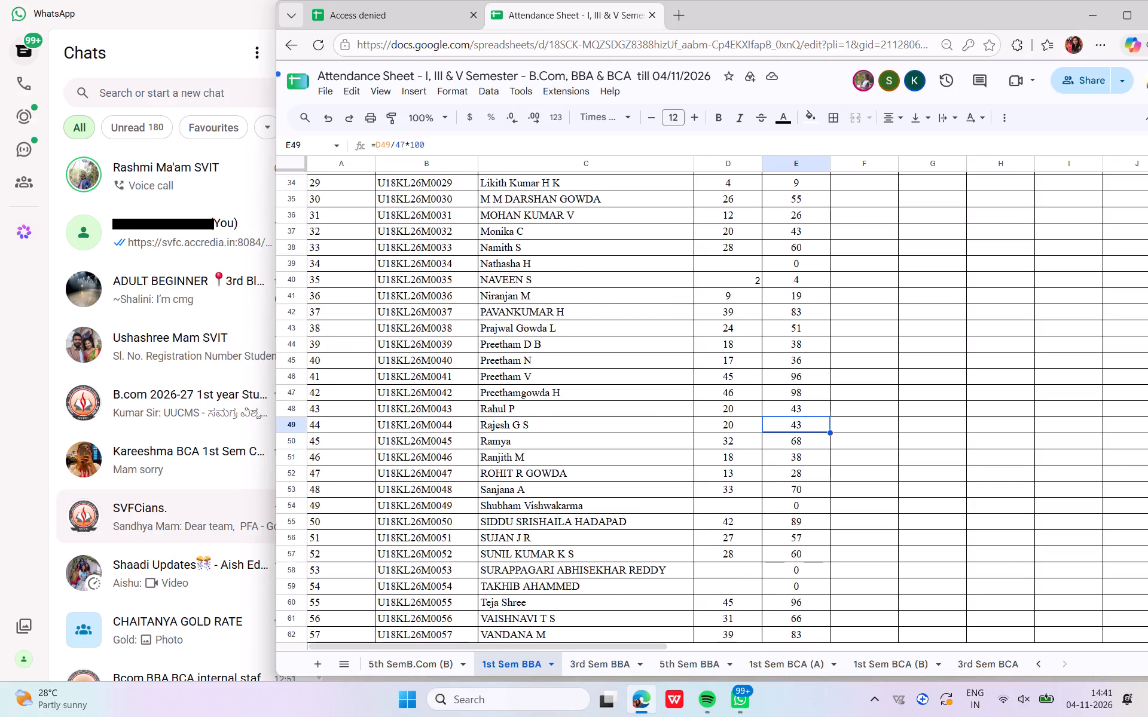
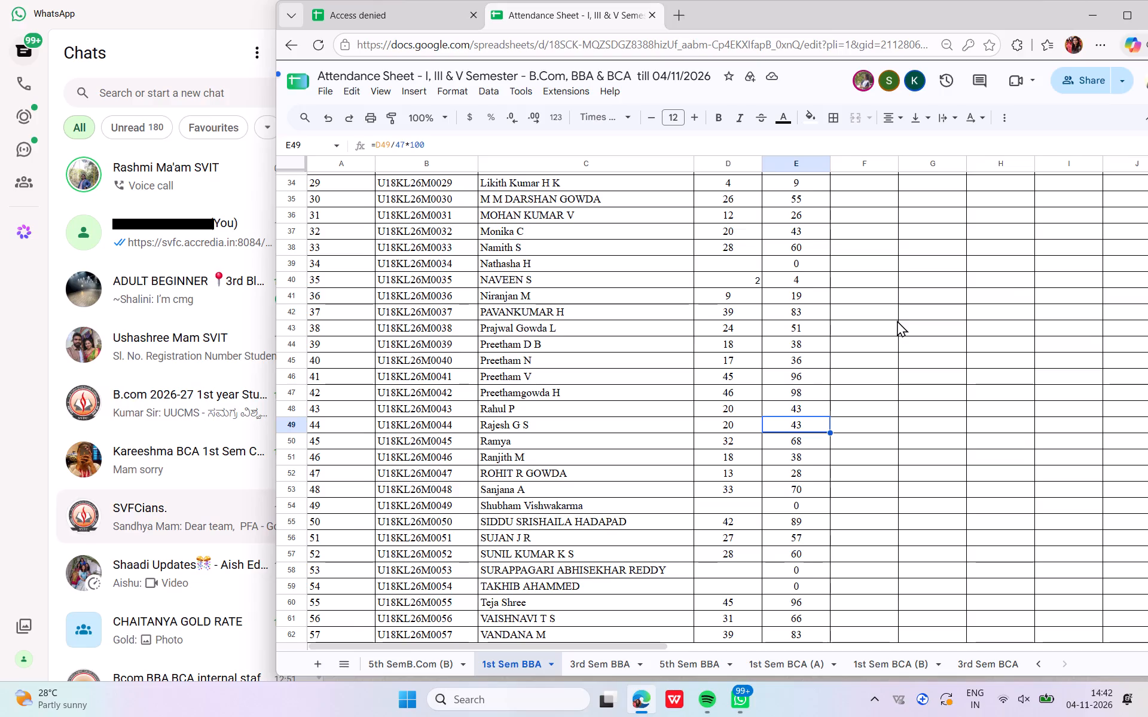
Check the KAN columns on the 1st Sem BCA (B) sheet, then return to 1st Sem BBA.
left_click(897, 320, "ctrl")
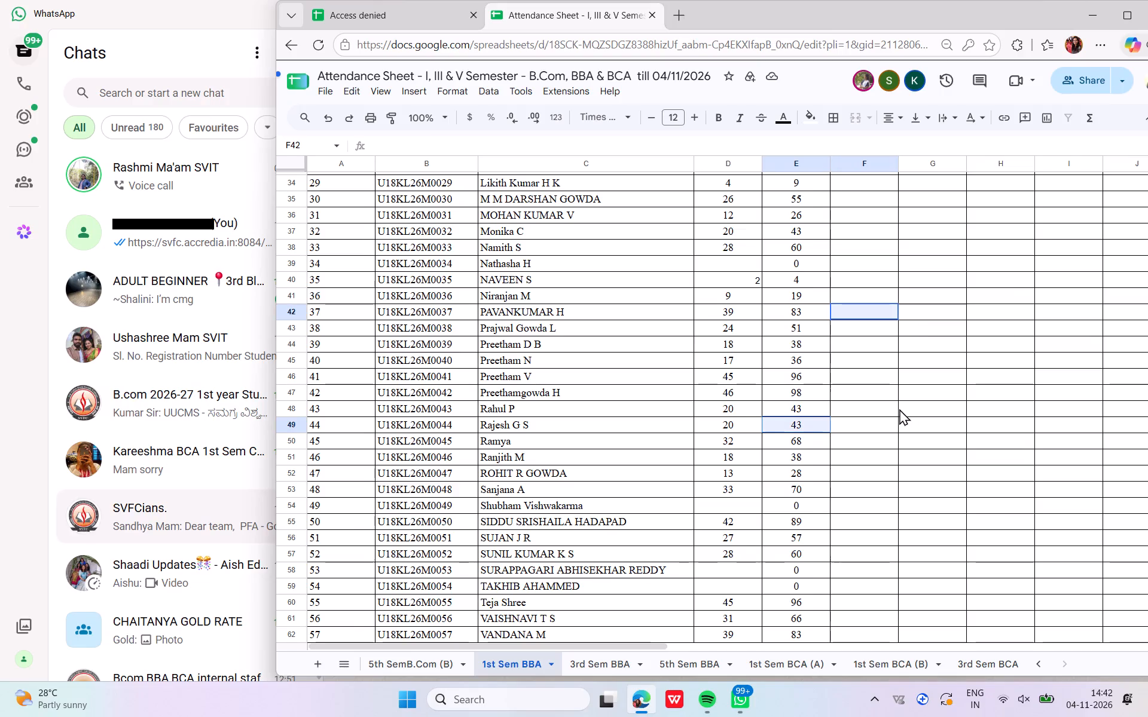
left_click(900, 663)
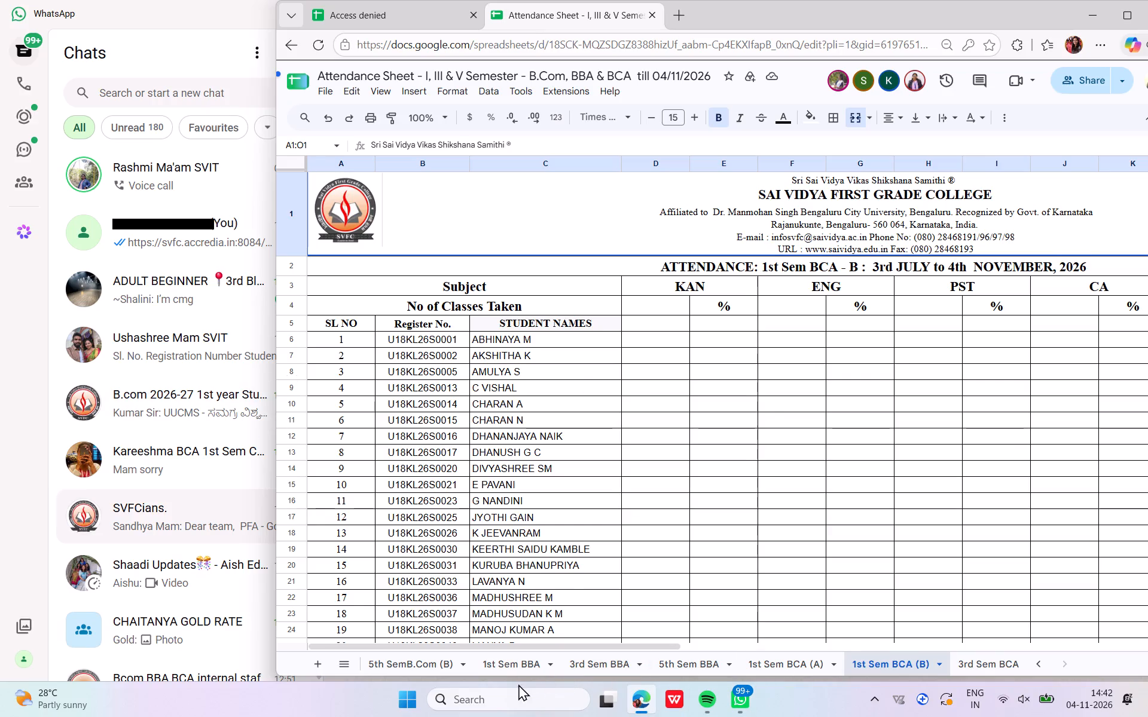
left_click(497, 671)
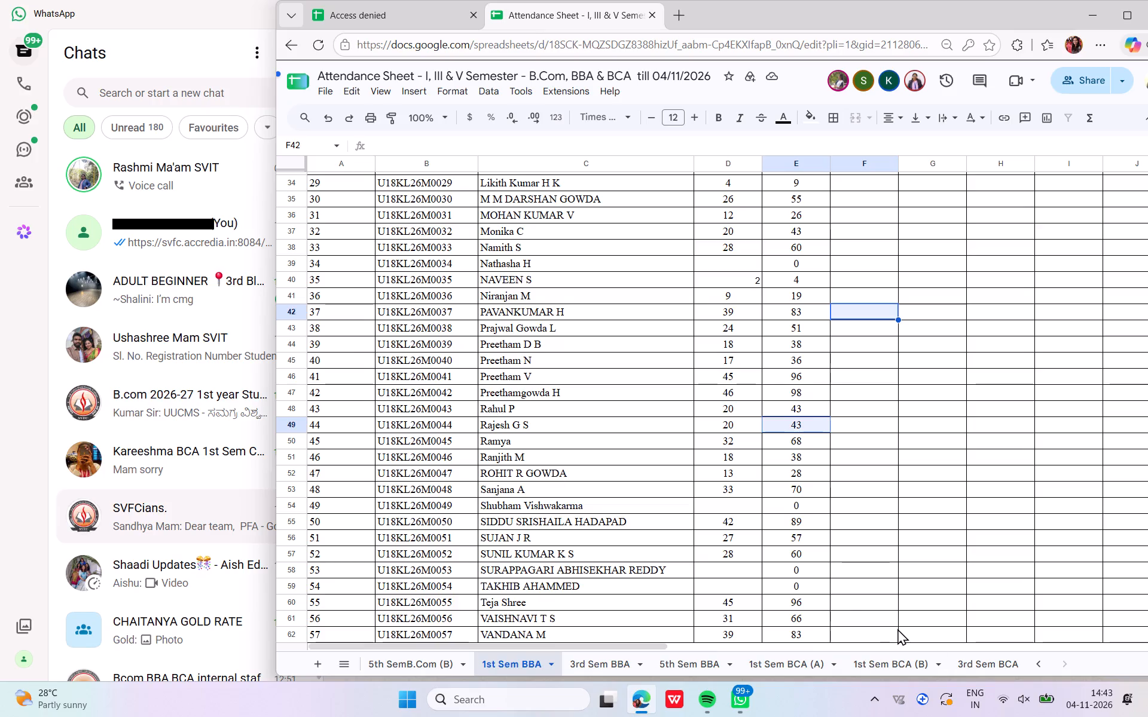
left_click(912, 672)
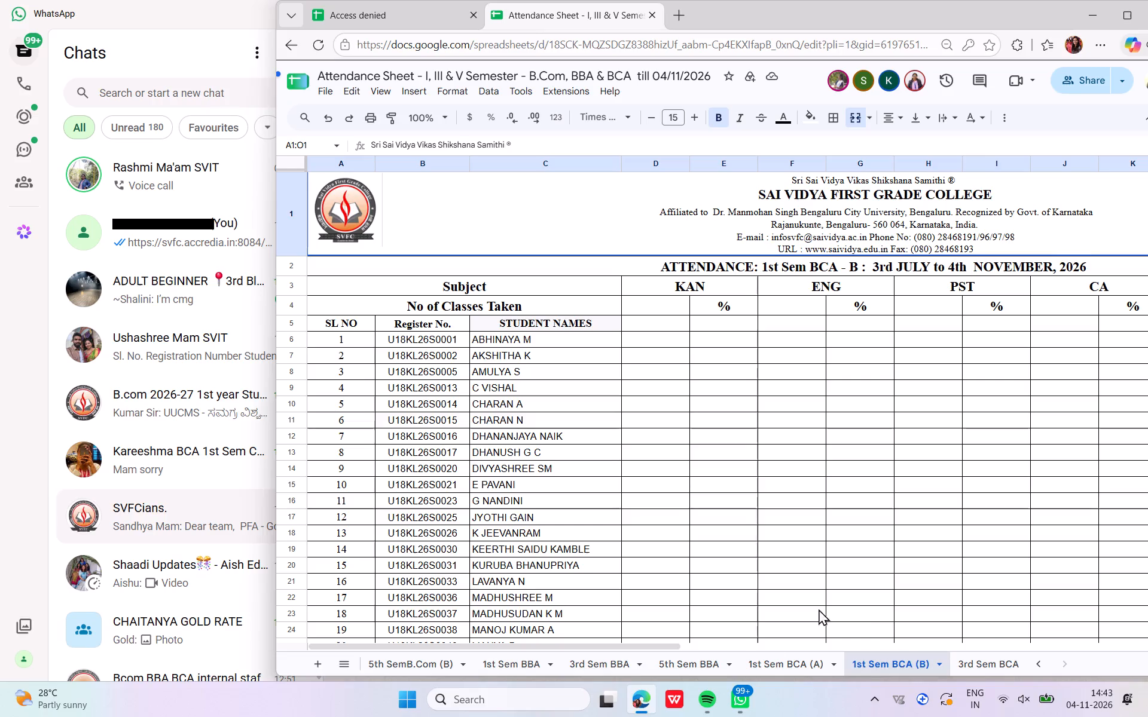
left_click(533, 672)
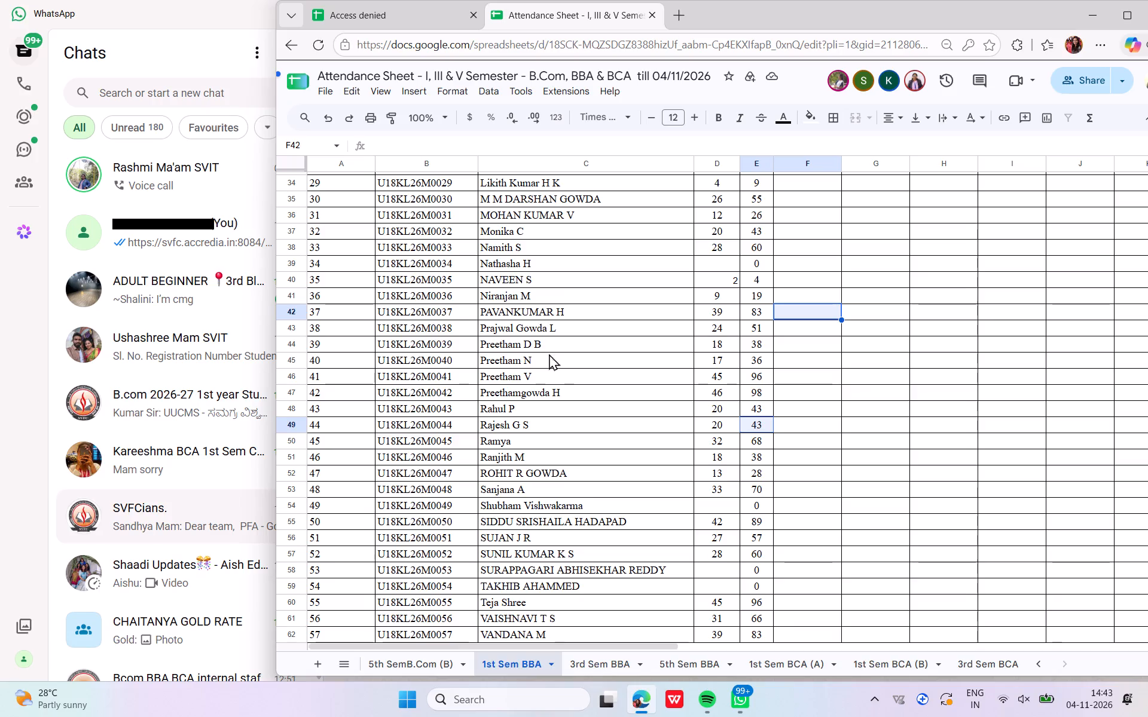
On 1st Sem BBA, set the KAN attendance for serial number 21 to 34 and check the percentage cell beside it.
left_click(586, 627)
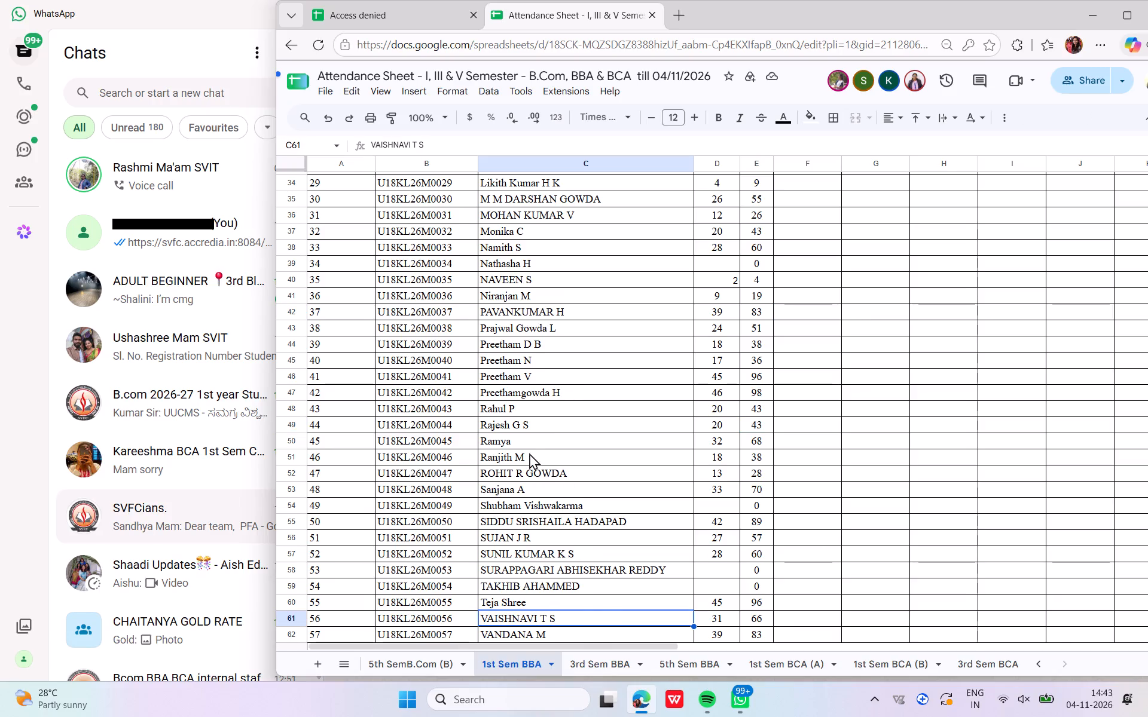
key("Up")
key("Up")
key("Up")
key("Up")
key("Up")
key("Up")
key("Up")
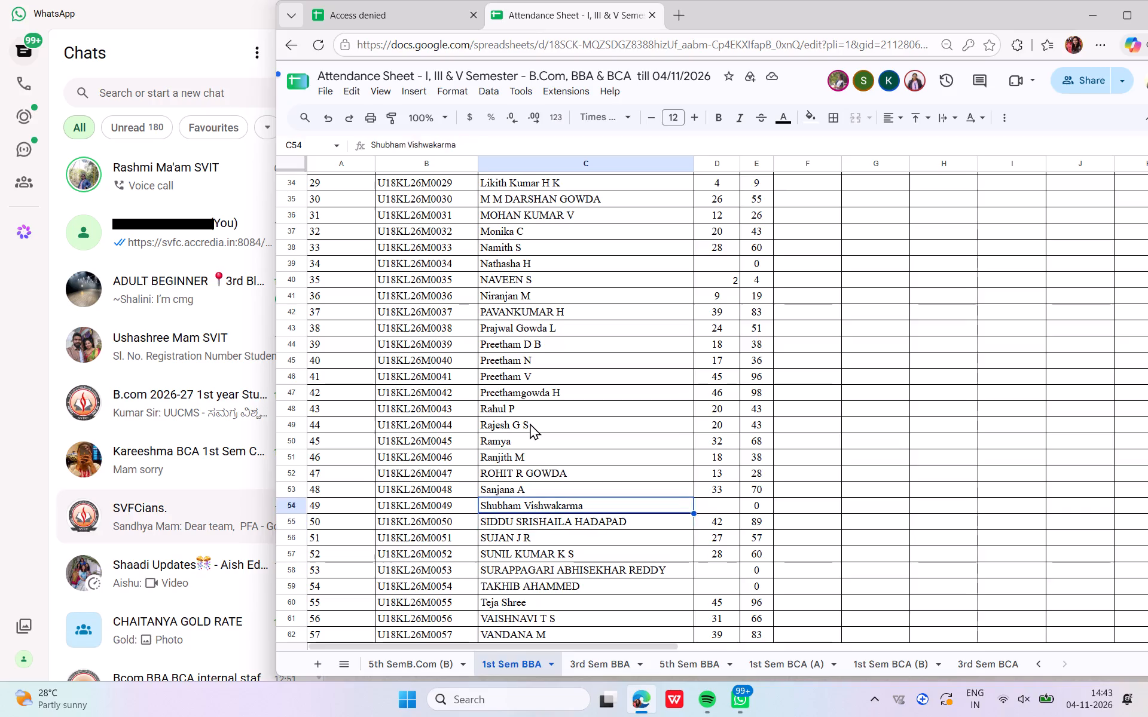
key("Up")
key("Up")
key("Up")
key("Up")
key("Up")
key("Up")
key("Up")
key("Up")
key("Up")
key("Up")
key("Up")
key("Up")
key("Up")
key("Up")
key("Up")
key("Up")
key("Up")
key("Up")
key("Up")
key("Up")
key("Up")
key("Up")
key("Up")
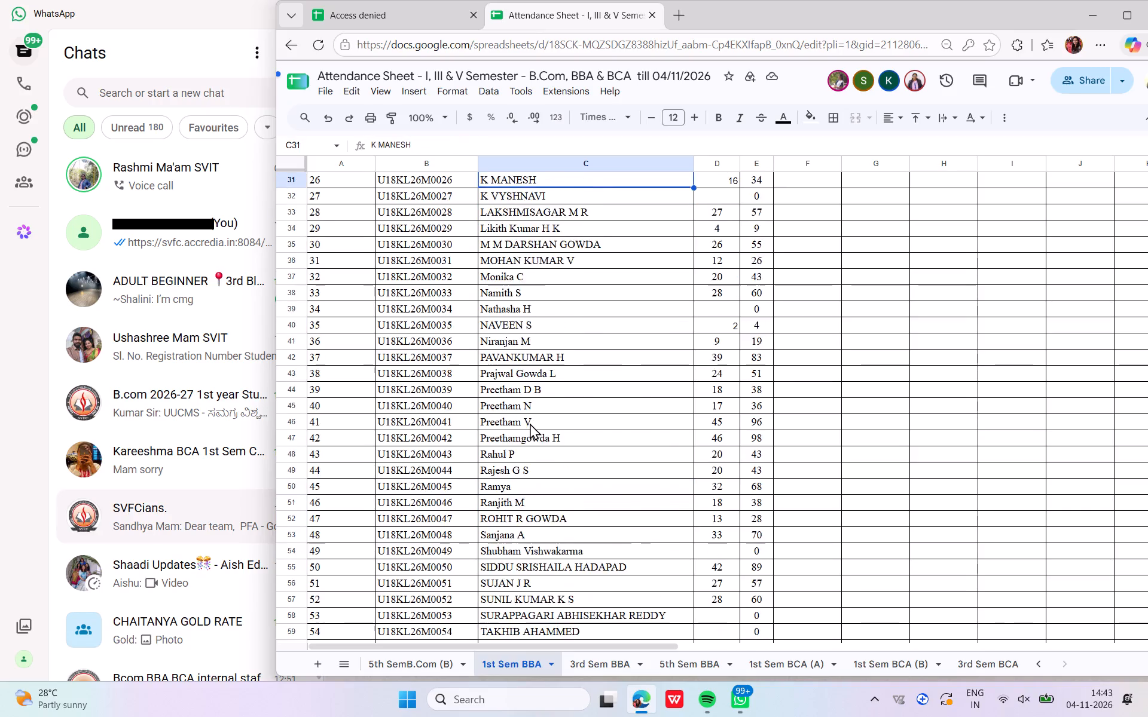
key("Up")
key("Up")
key("Up")
key("Up")
key("Up")
key("Up")
key("Up")
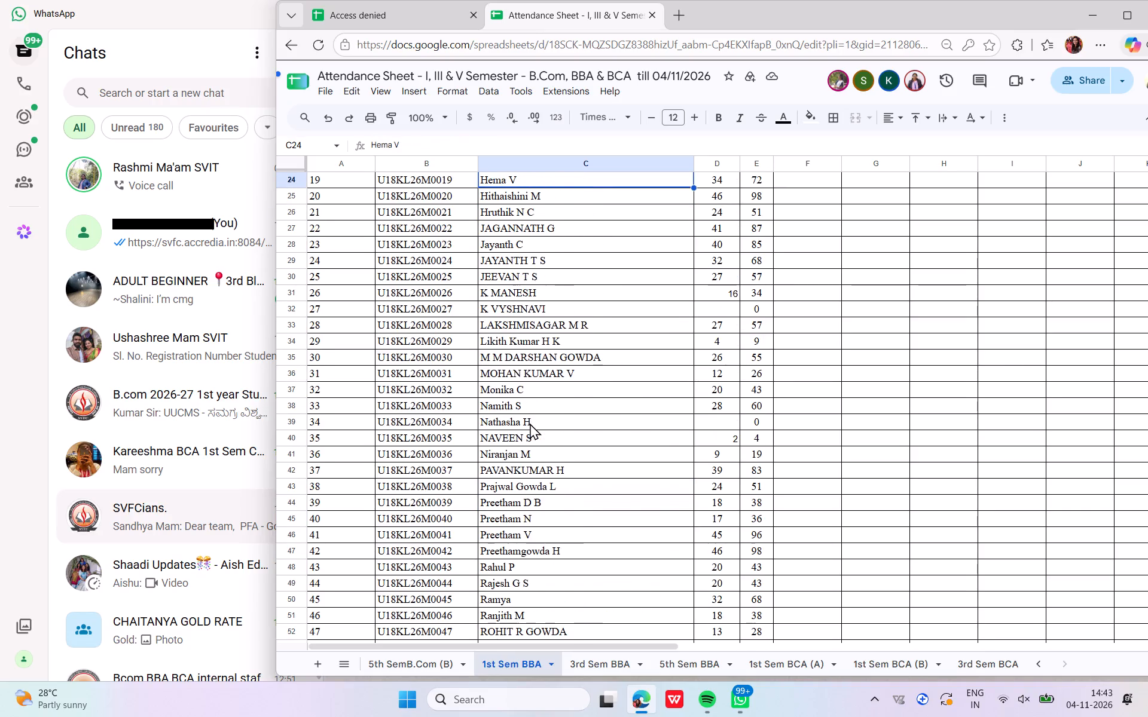
key("Up")
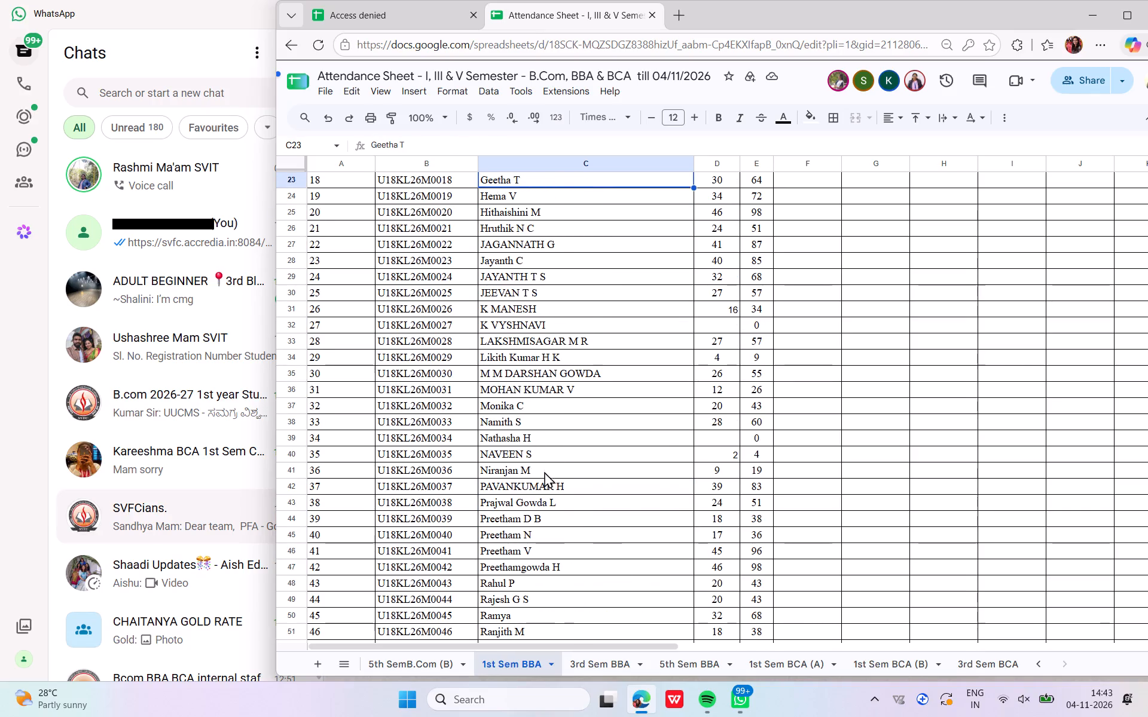
left_click(725, 223)
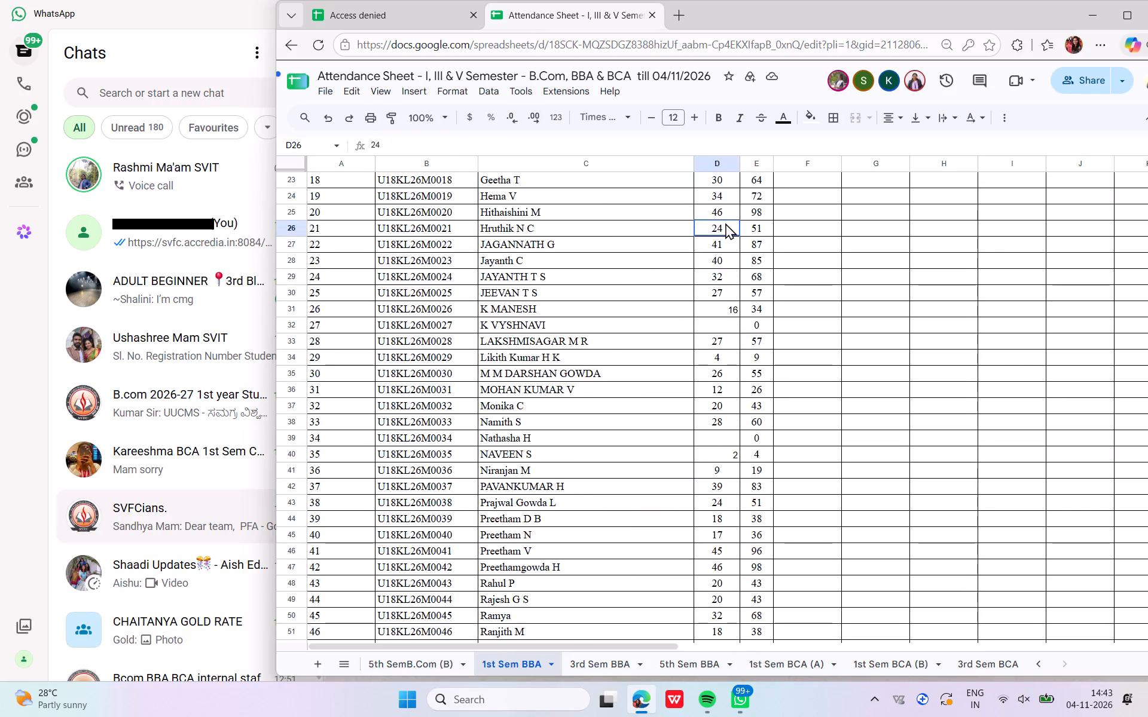
key("BackSpace")
type("34")
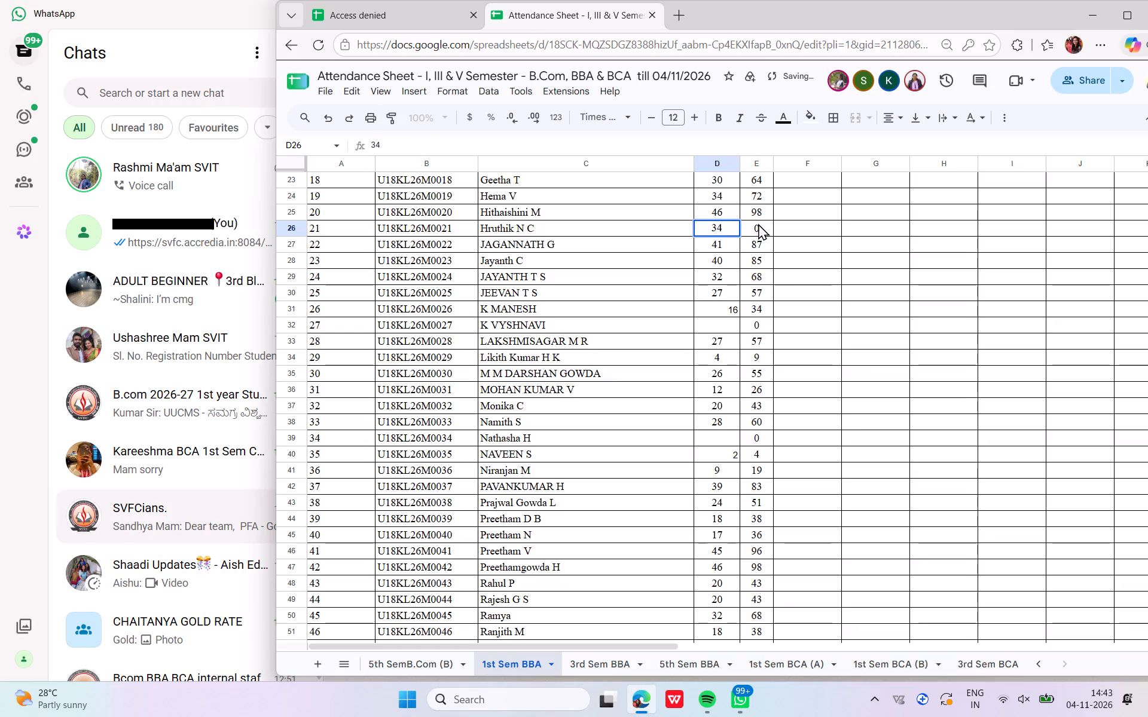
left_click(758, 223)
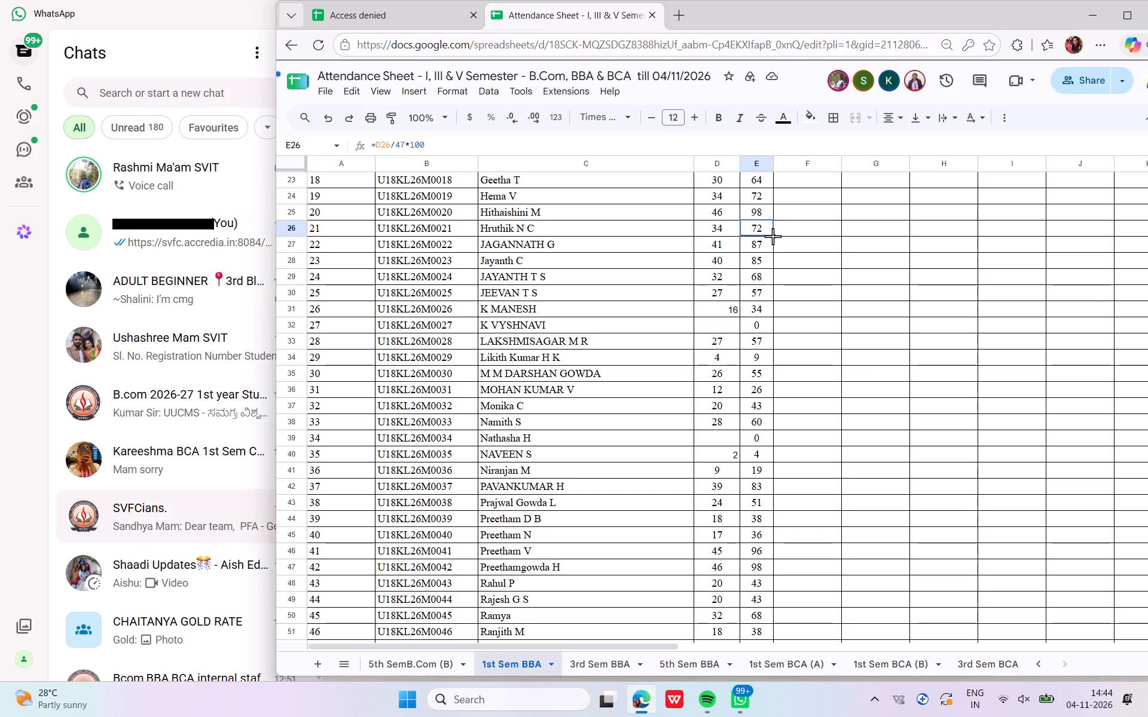
left_click(773, 236)
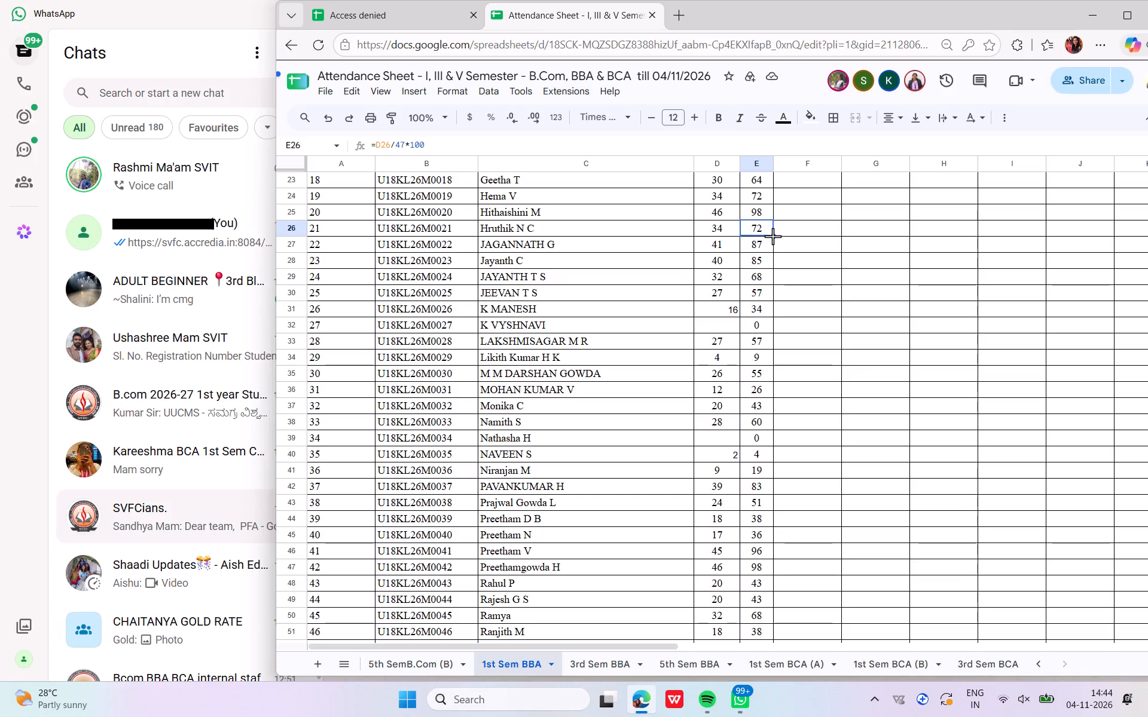
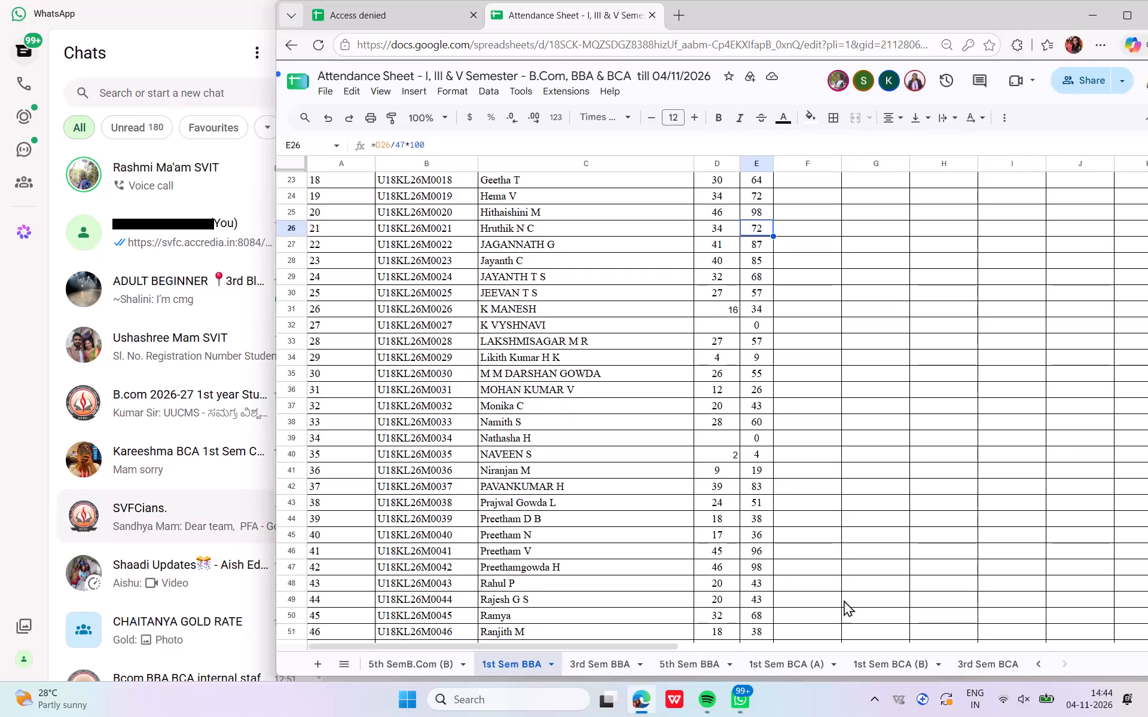
On the 1st Sem BCA (B) sheet, set the number of KAN classes taken to 46.
left_click(884, 661)
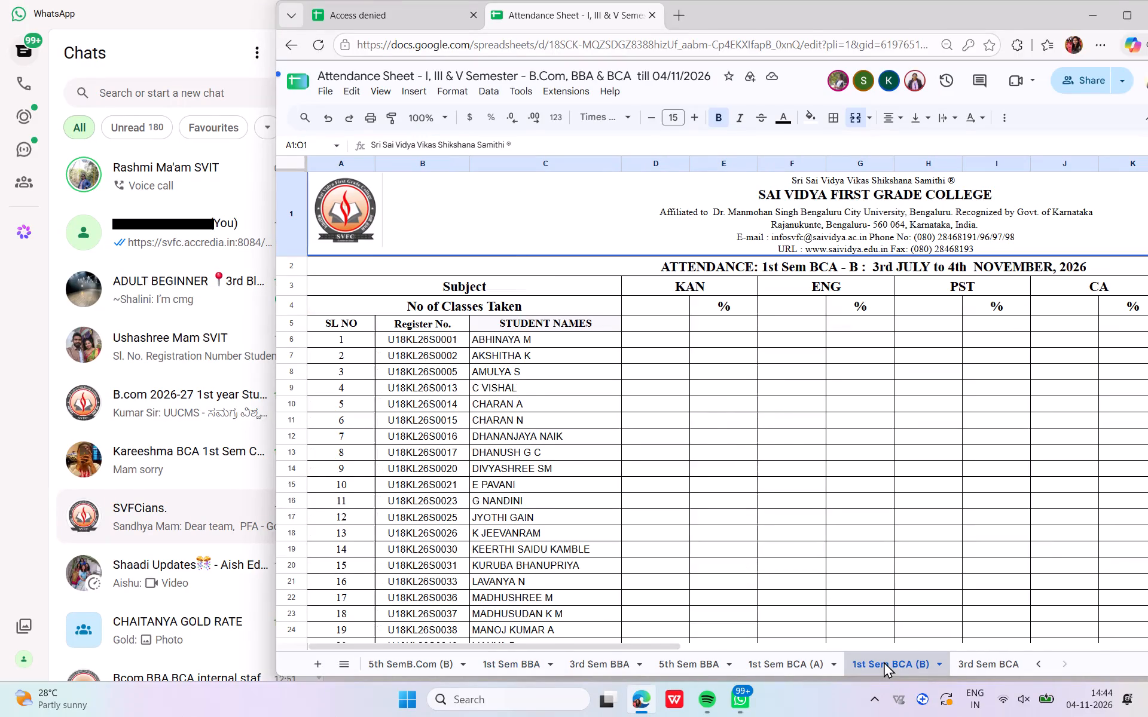
left_click(670, 338)
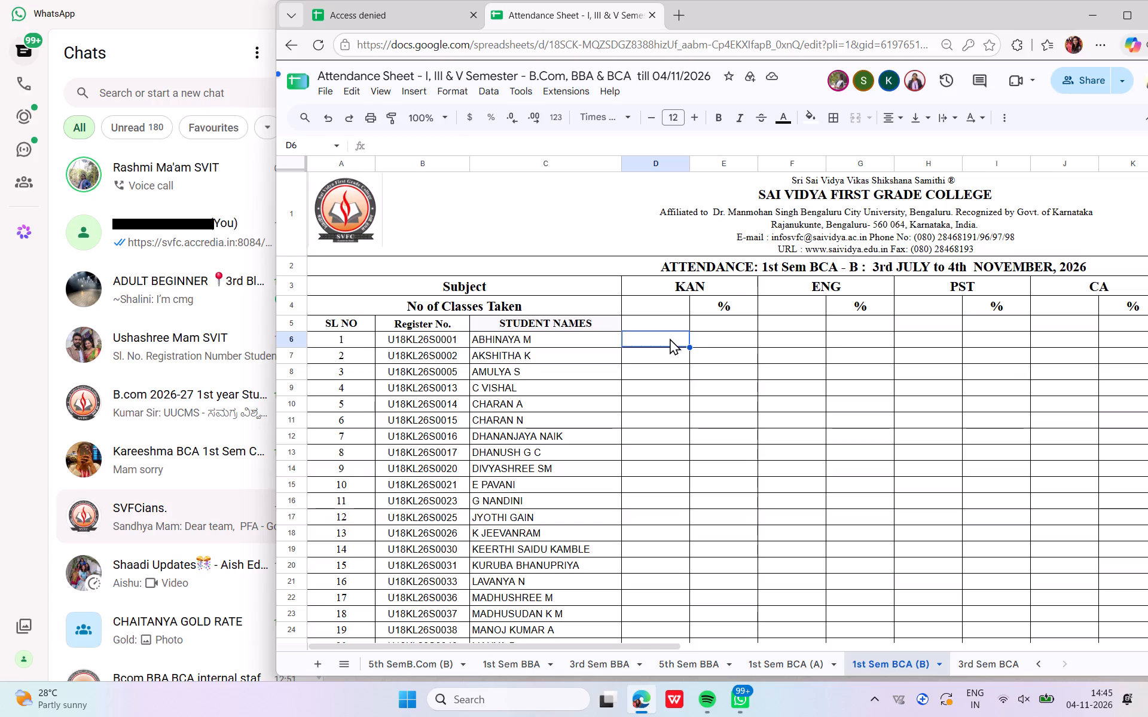
left_click(662, 305)
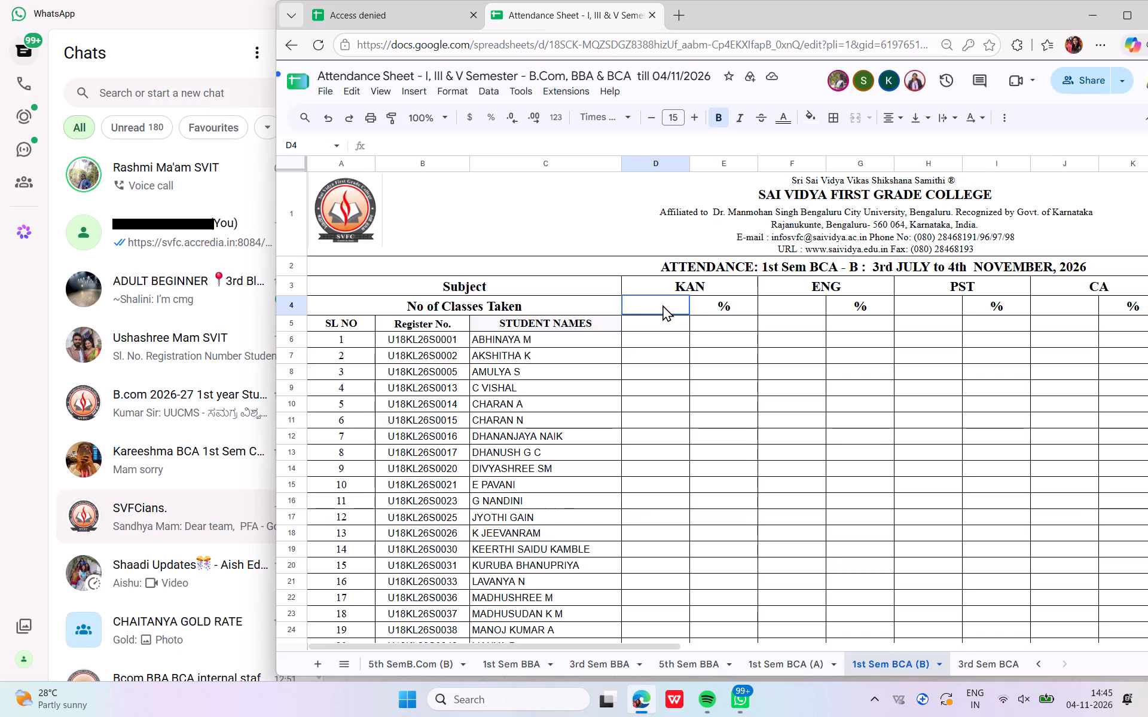
type("46")
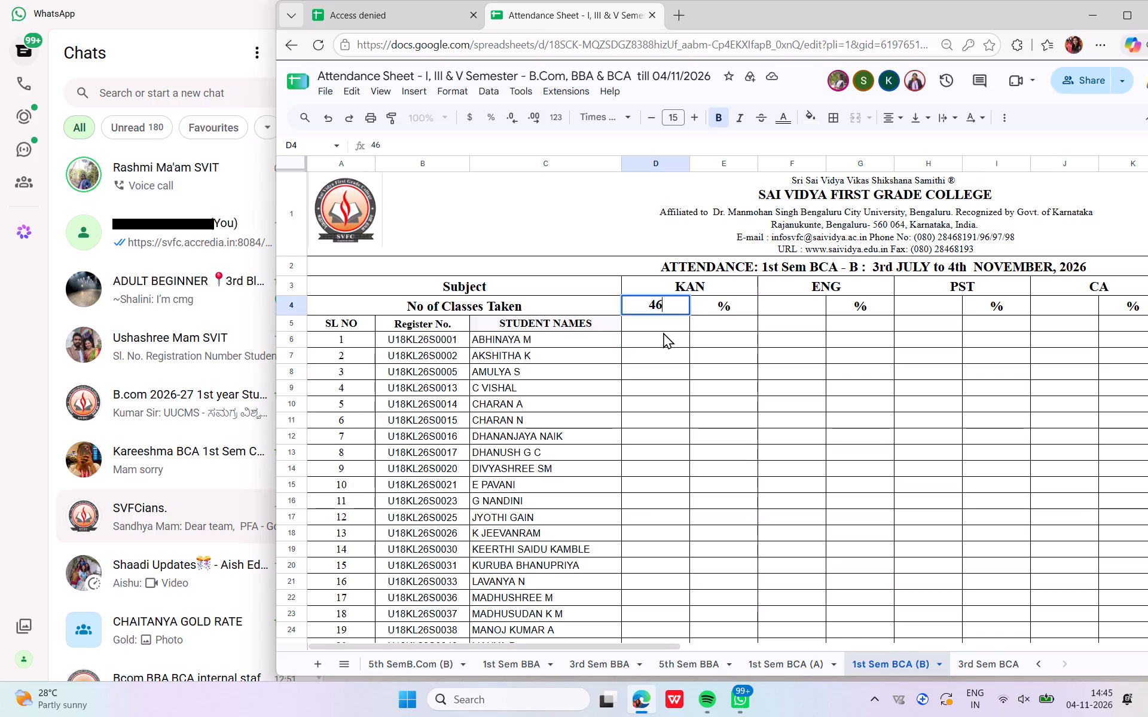
left_click(663, 332)
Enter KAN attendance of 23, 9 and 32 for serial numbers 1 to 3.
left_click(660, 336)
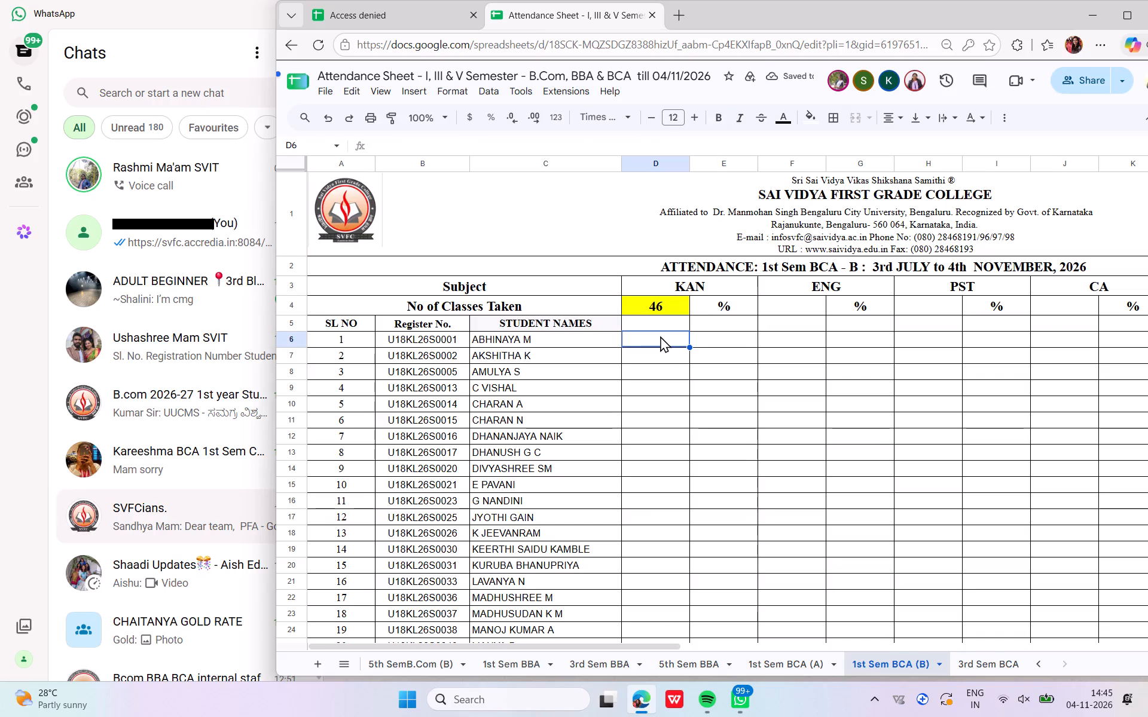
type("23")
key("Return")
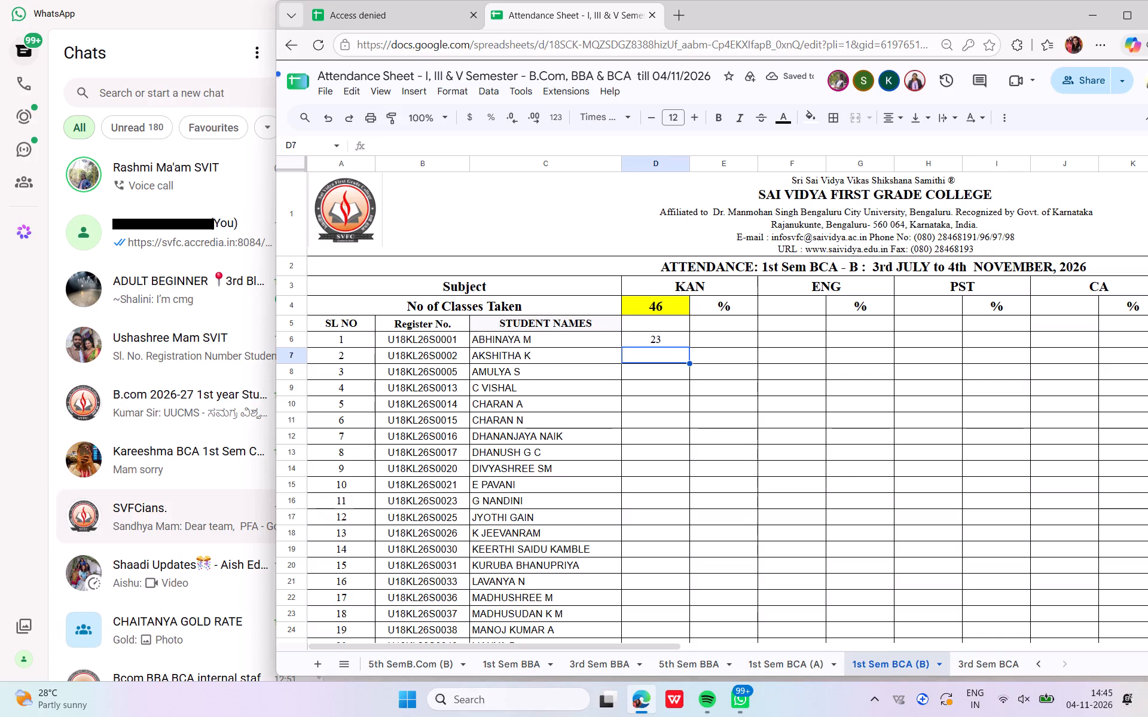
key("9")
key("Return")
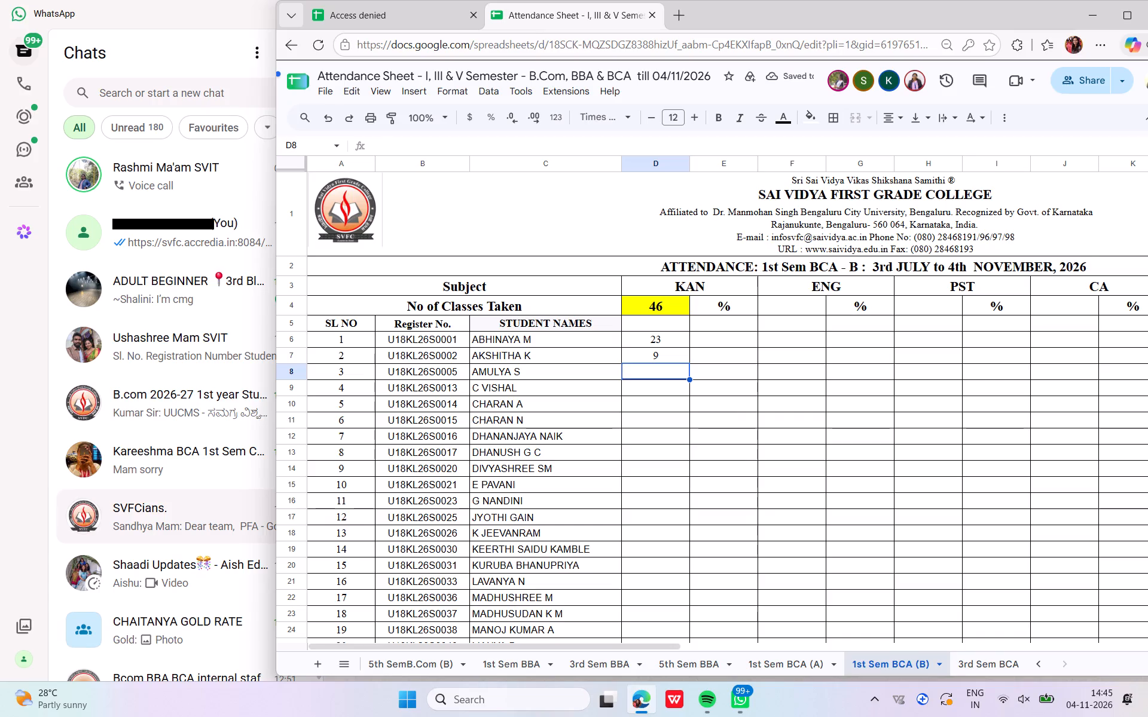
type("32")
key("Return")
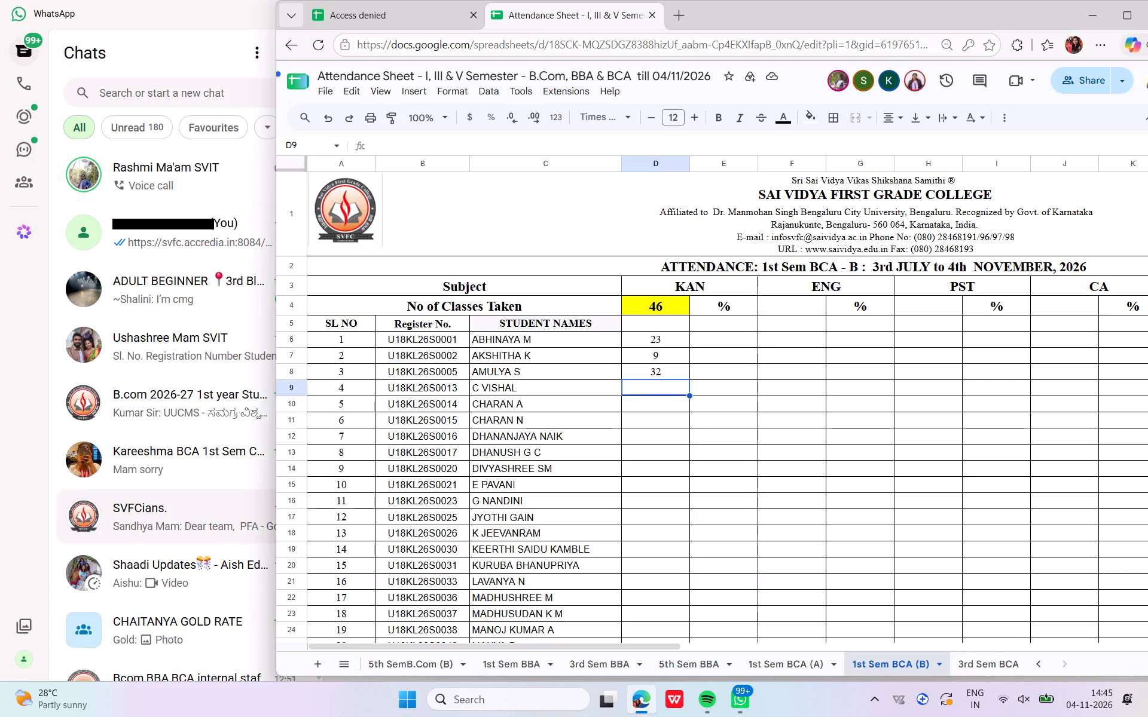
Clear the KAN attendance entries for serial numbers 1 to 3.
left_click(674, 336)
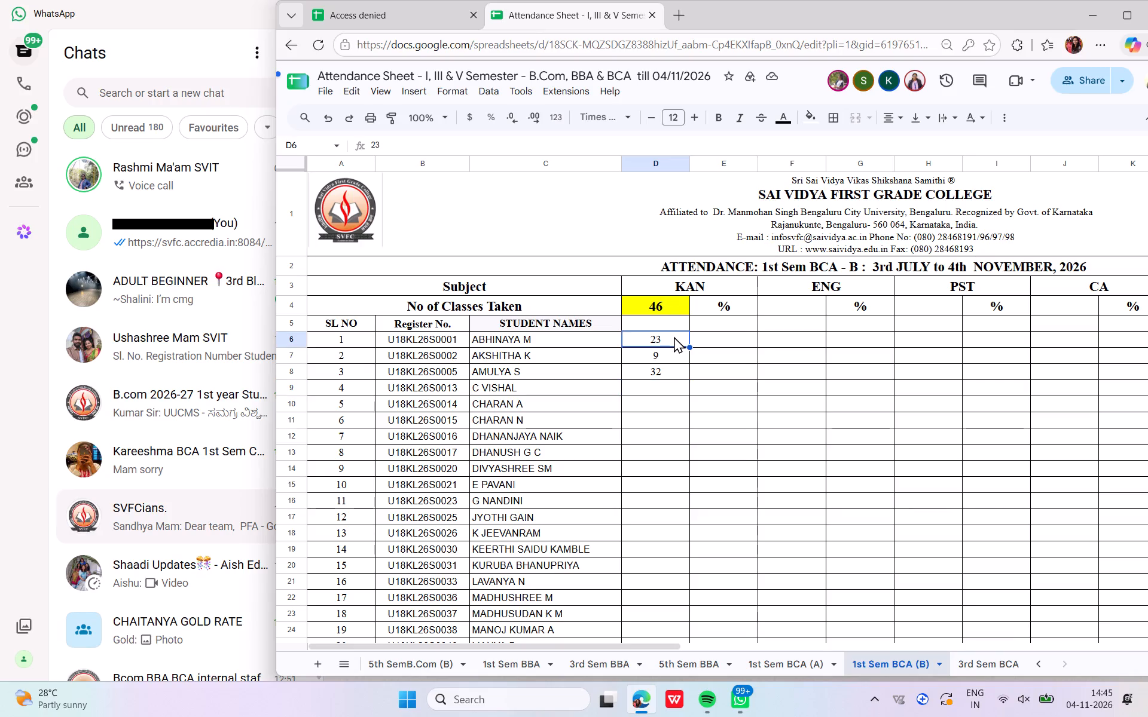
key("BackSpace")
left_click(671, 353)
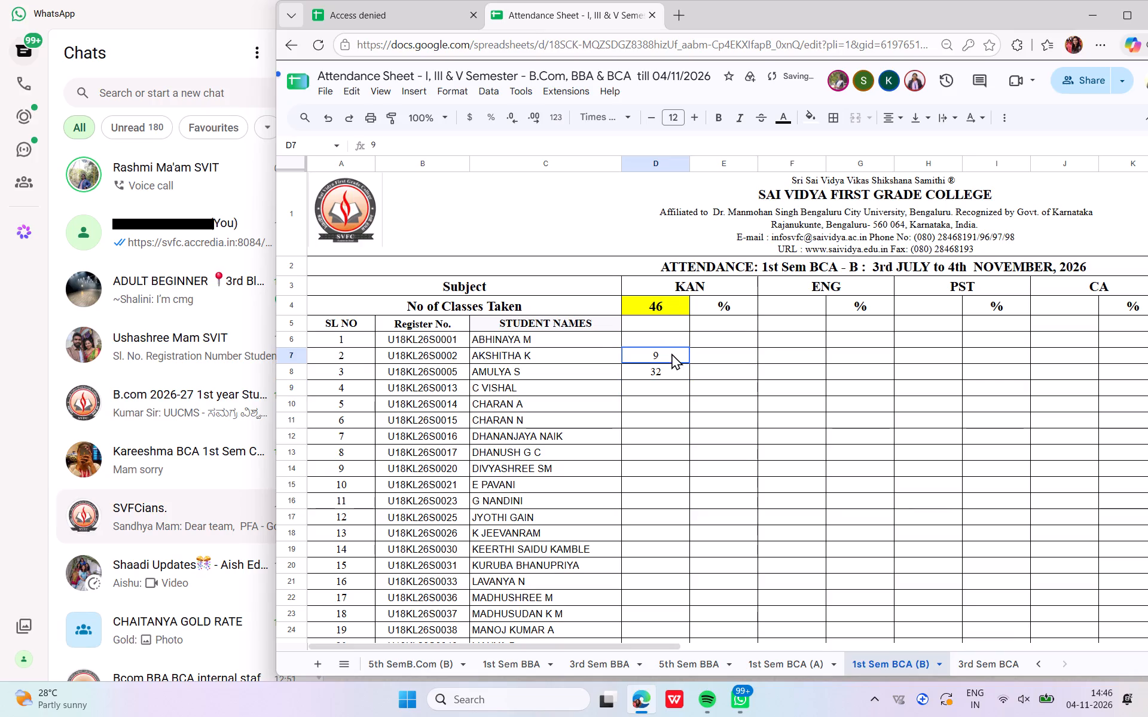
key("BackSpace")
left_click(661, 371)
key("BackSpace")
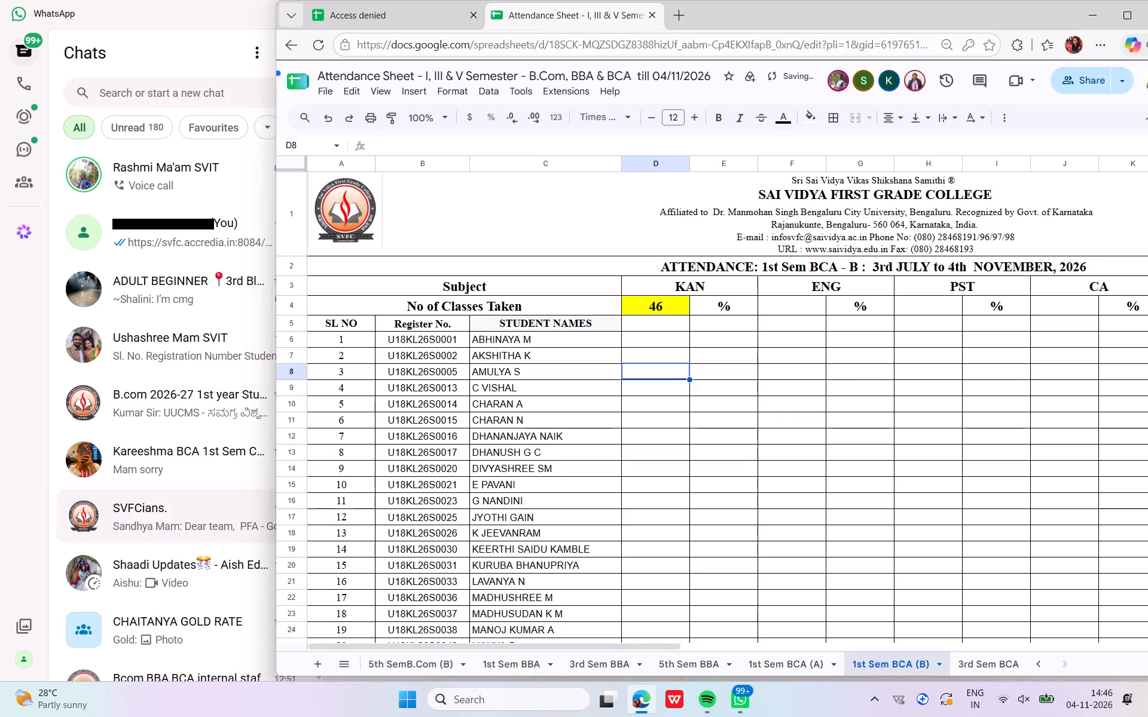
Set the KAN attendance for serial number 1 to 23.
double_click(654, 335)
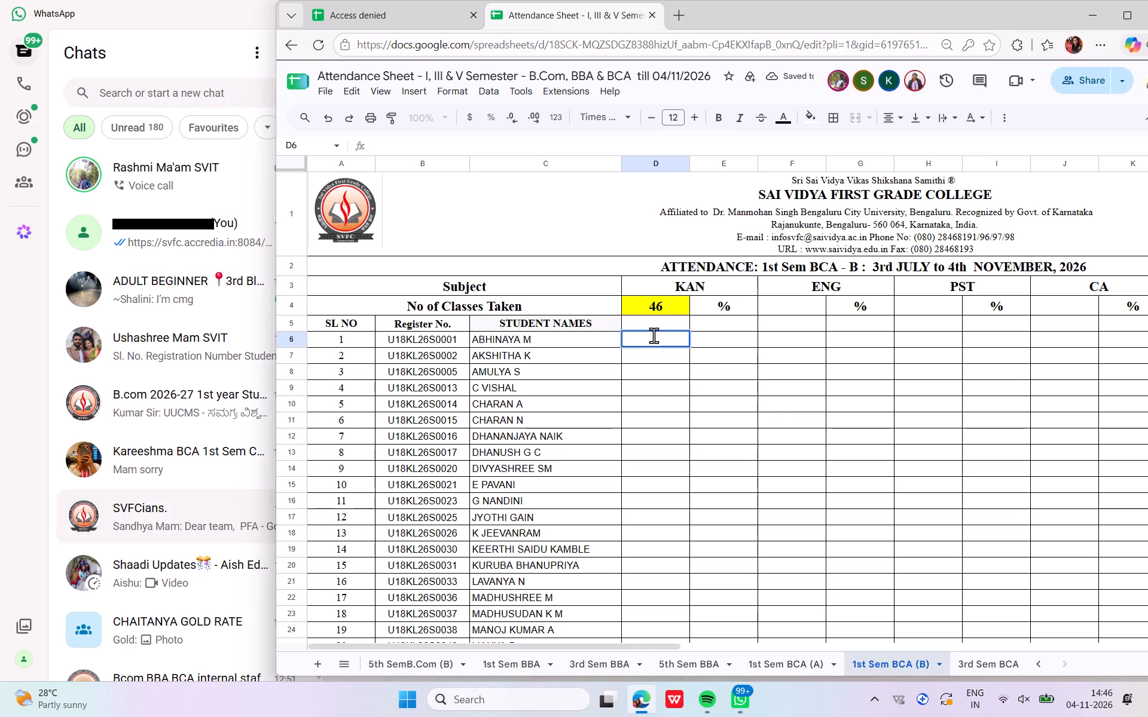
type("23")
left_click(654, 355)
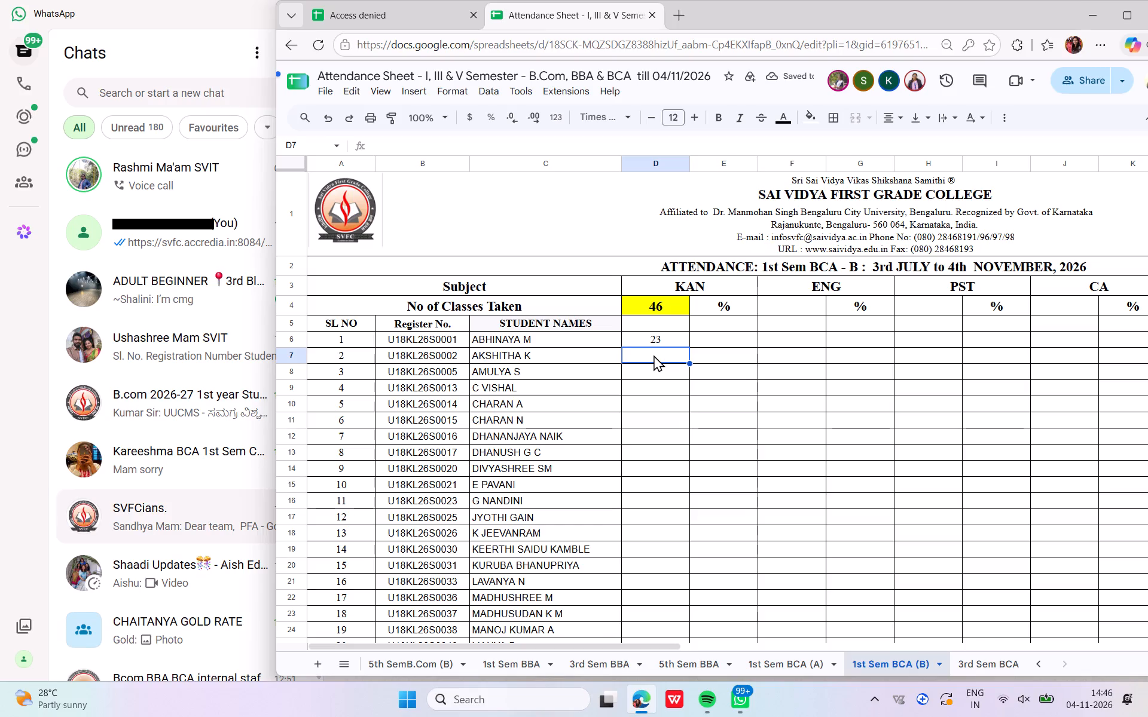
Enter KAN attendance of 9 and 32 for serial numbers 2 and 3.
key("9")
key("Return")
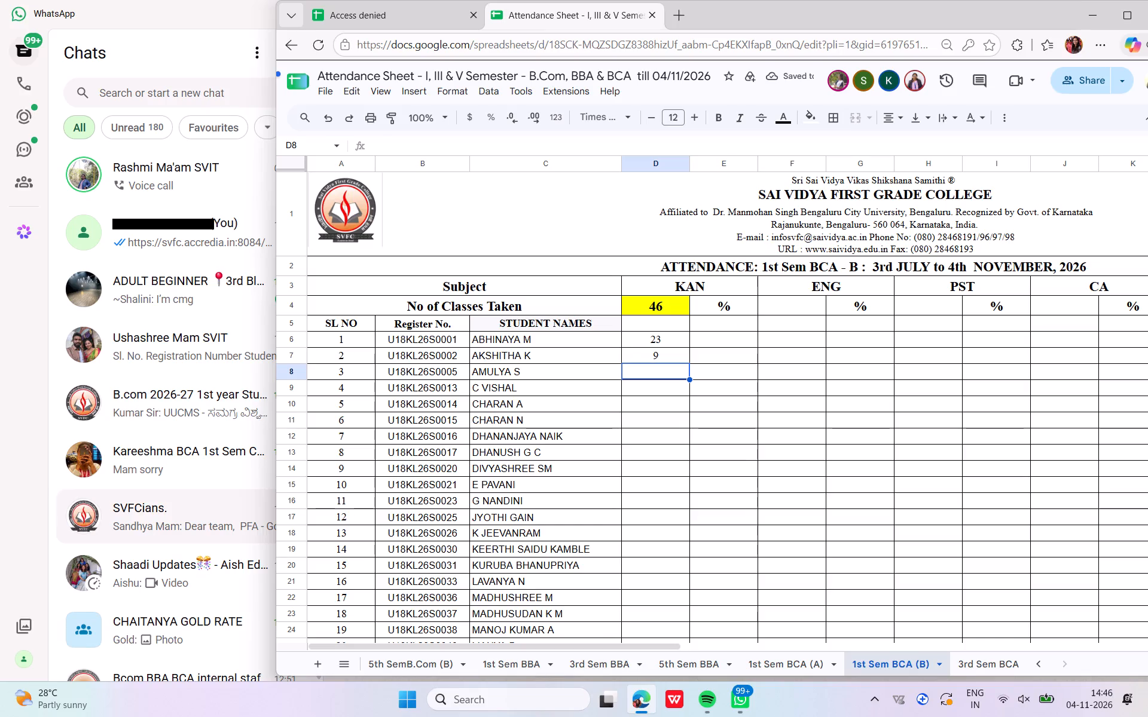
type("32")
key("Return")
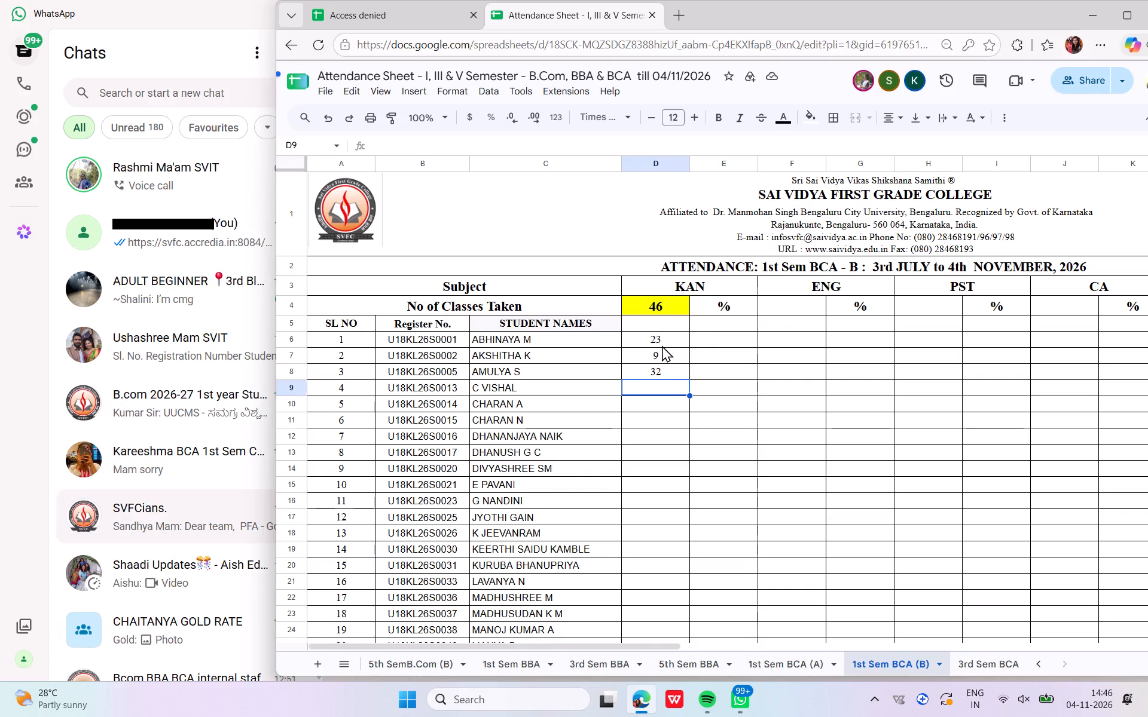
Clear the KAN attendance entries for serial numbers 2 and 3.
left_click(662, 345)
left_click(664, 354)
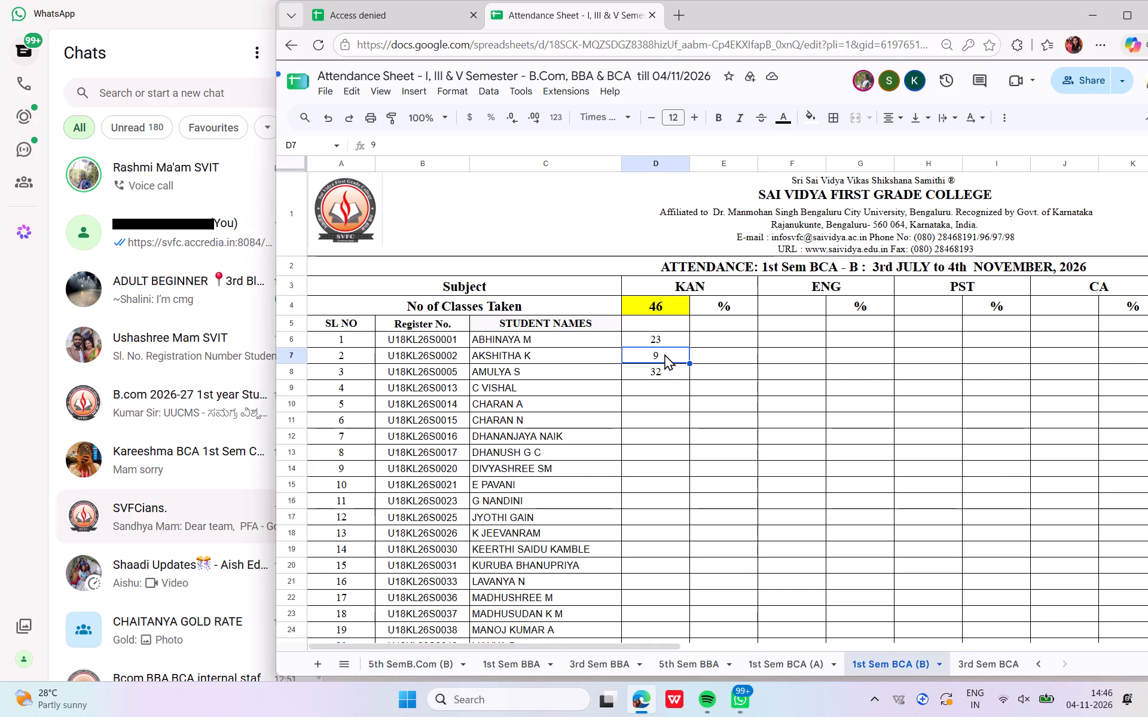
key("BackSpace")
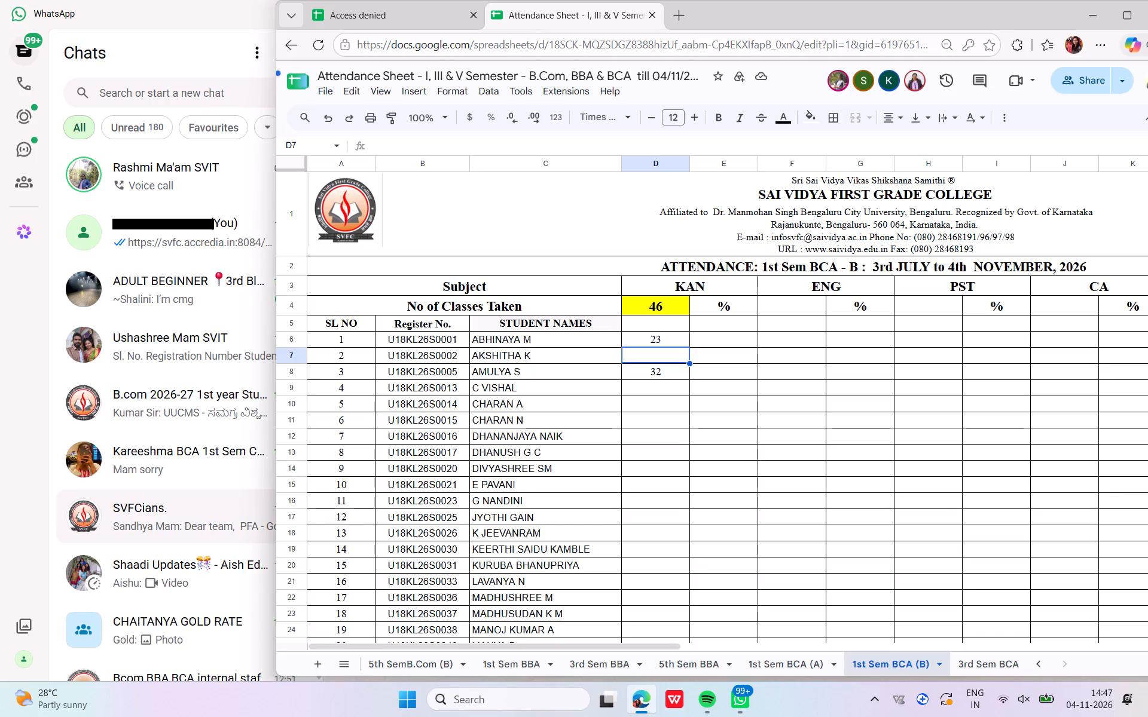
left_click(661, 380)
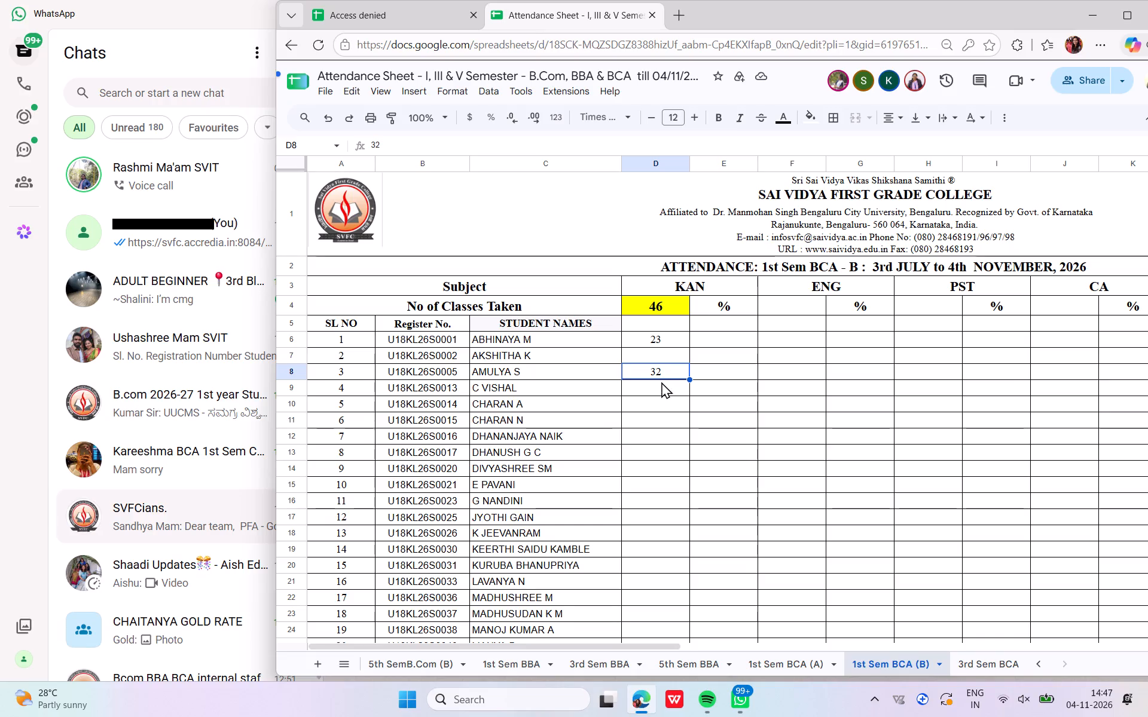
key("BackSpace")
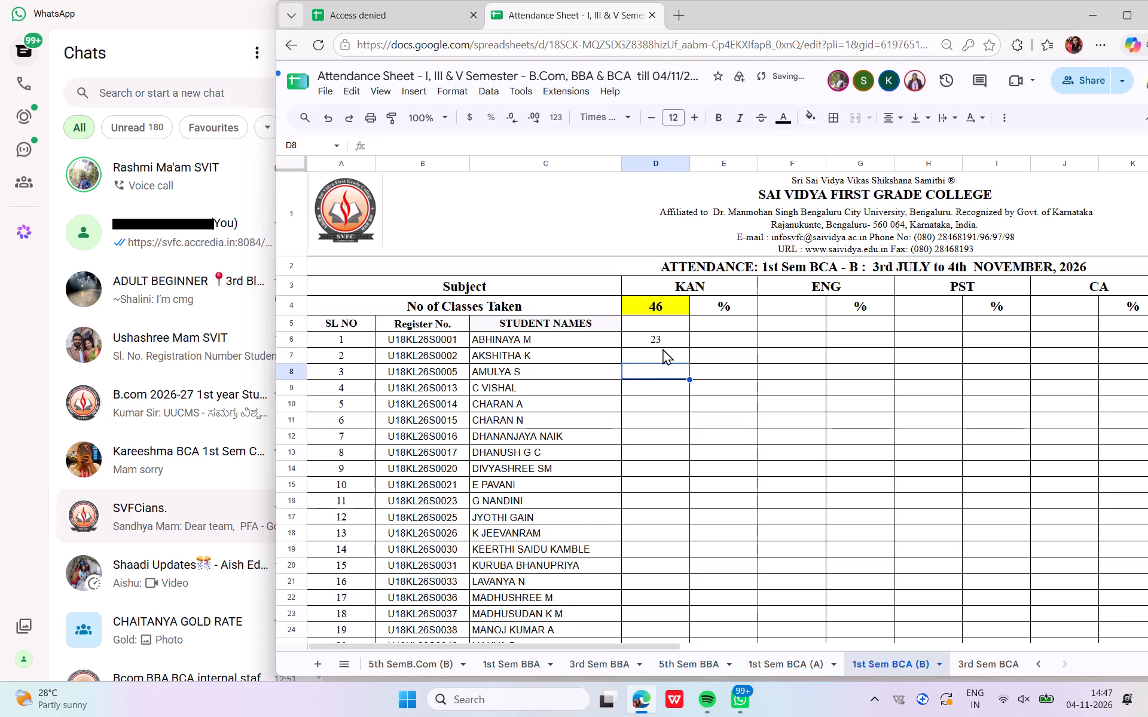
Enter KAN attendance of 32, 29, 0 and 16 for serial numbers 2 to 5.
left_click(663, 351)
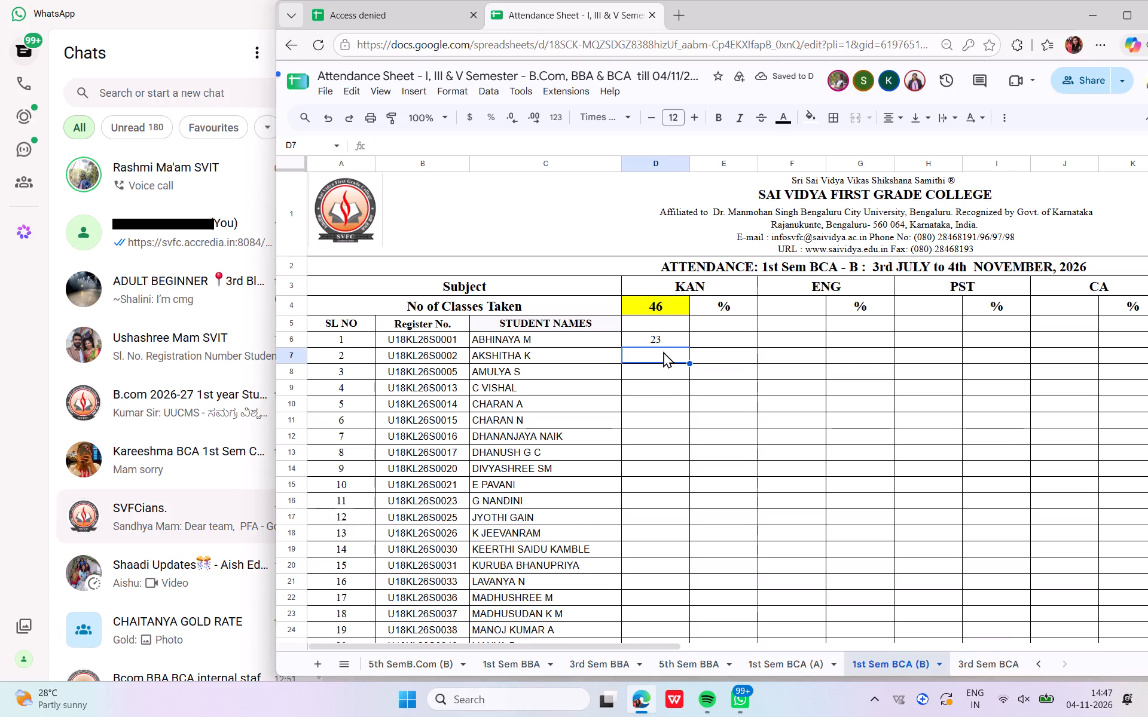
type("32")
key("Return")
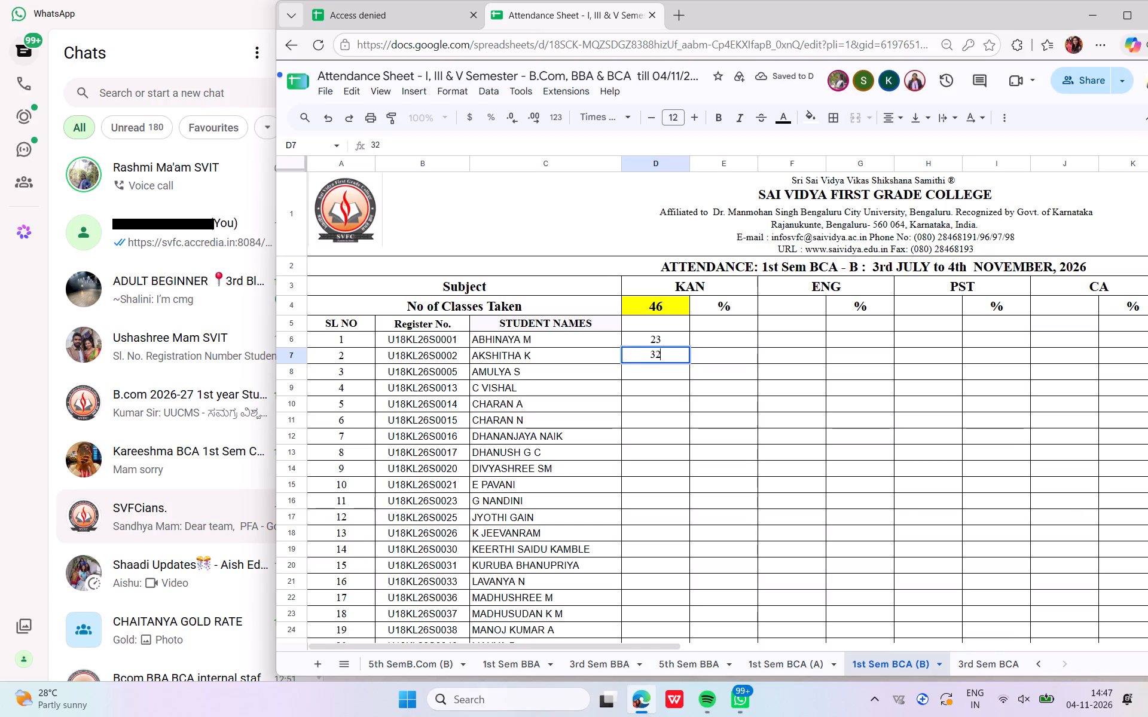
type("29")
key("Return")
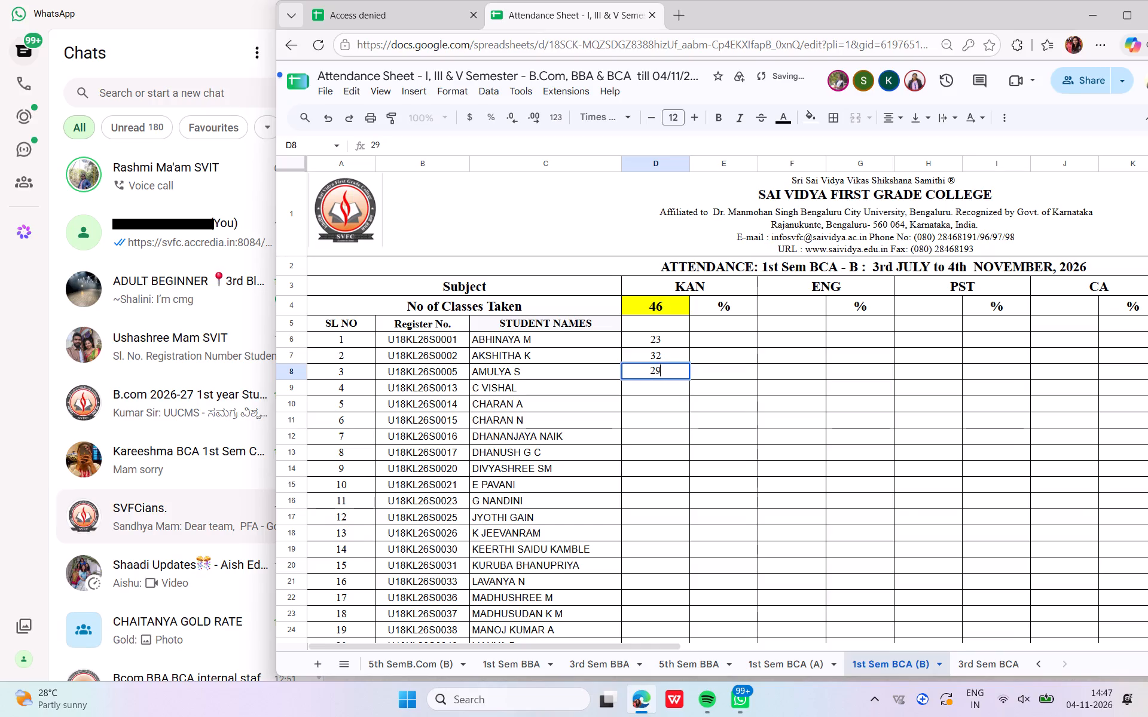
key("0")
key("Return")
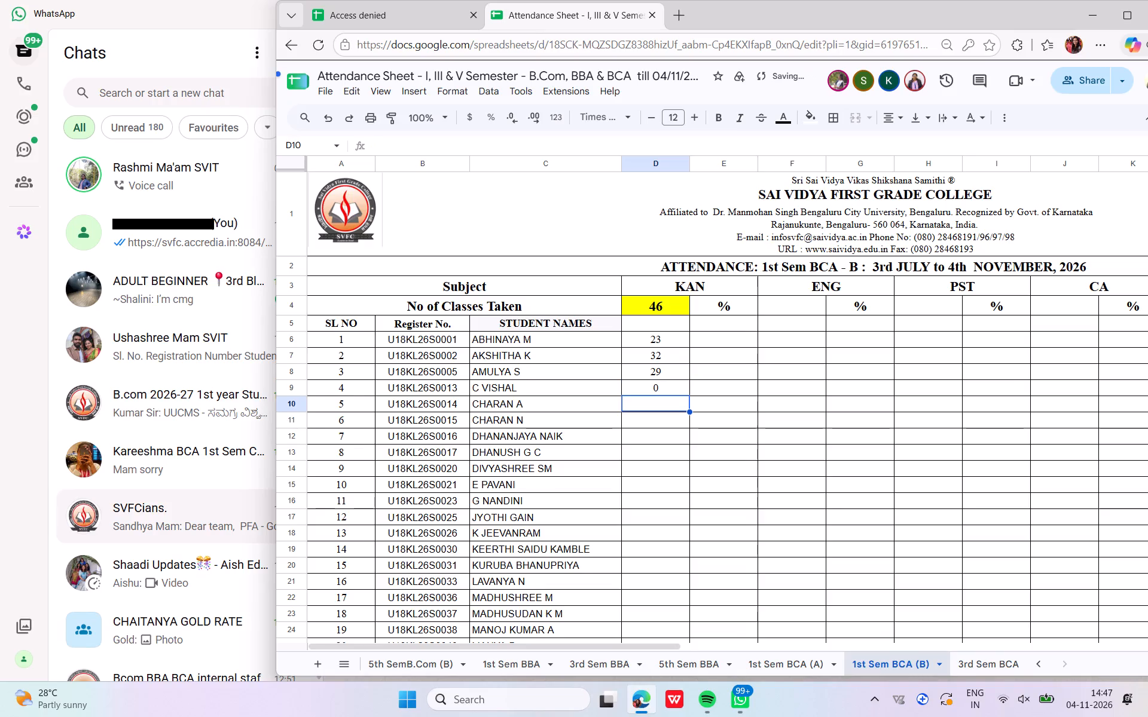
type("16")
key("Return")
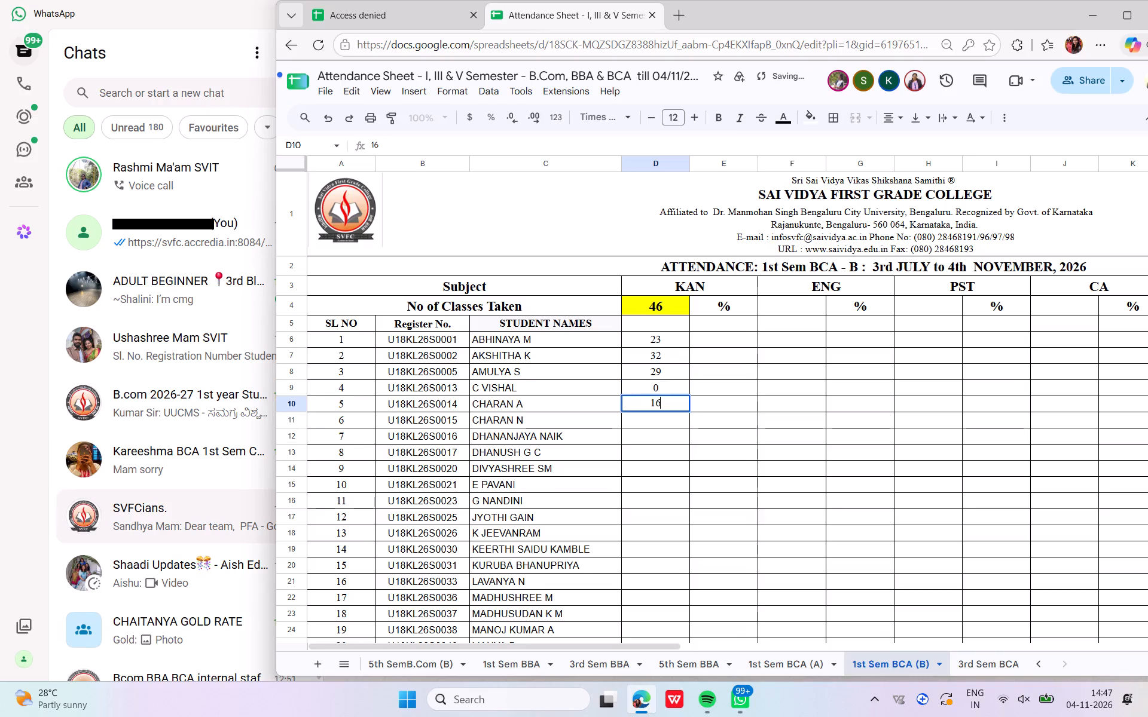
Leave serial number 6 blank and enter KAN attendance of 20, 22 and 23 for serial numbers 7 to 9.
key("Return")
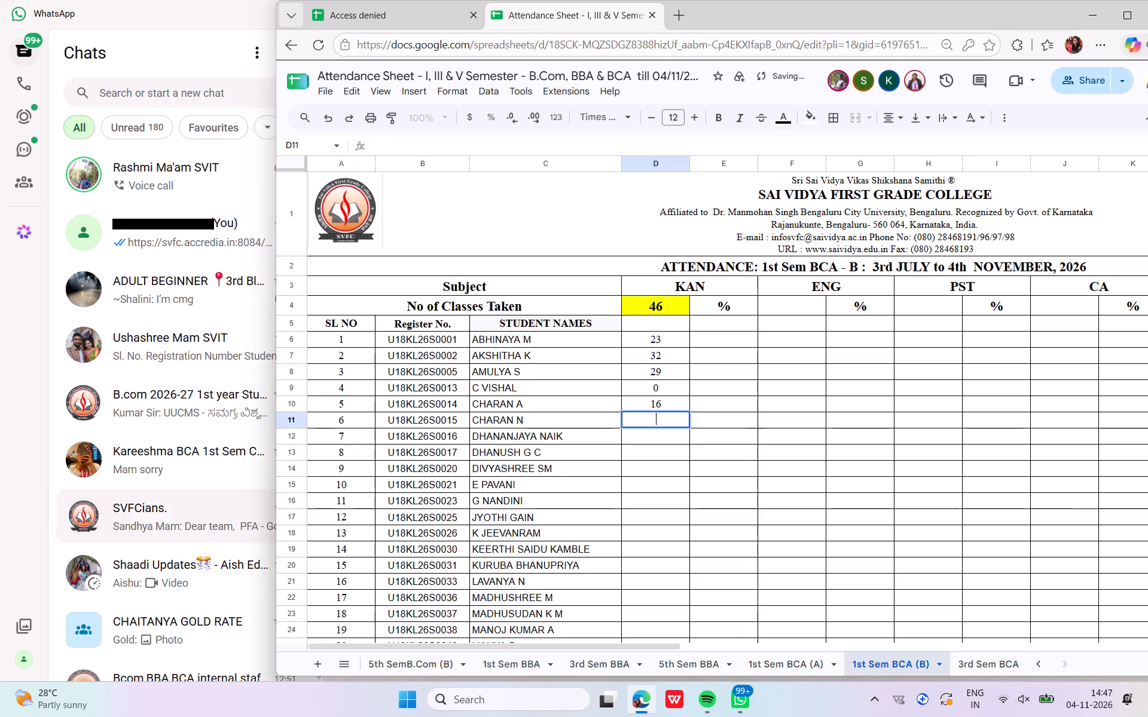
key("Return")
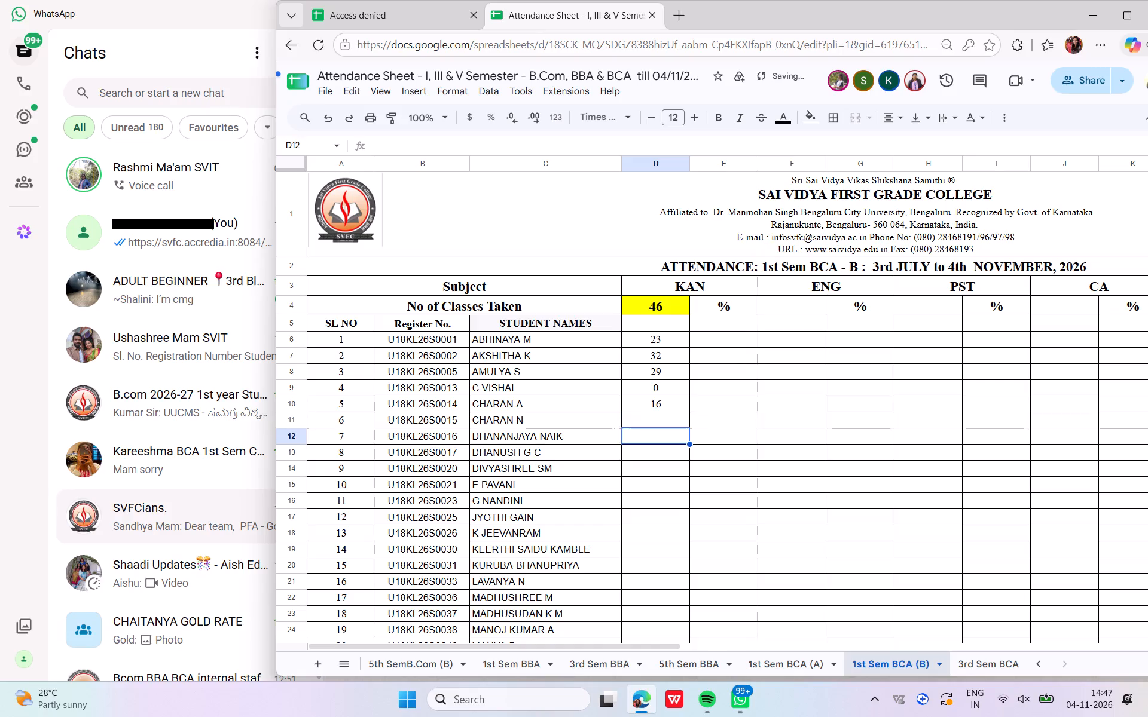
type("20")
key("Return")
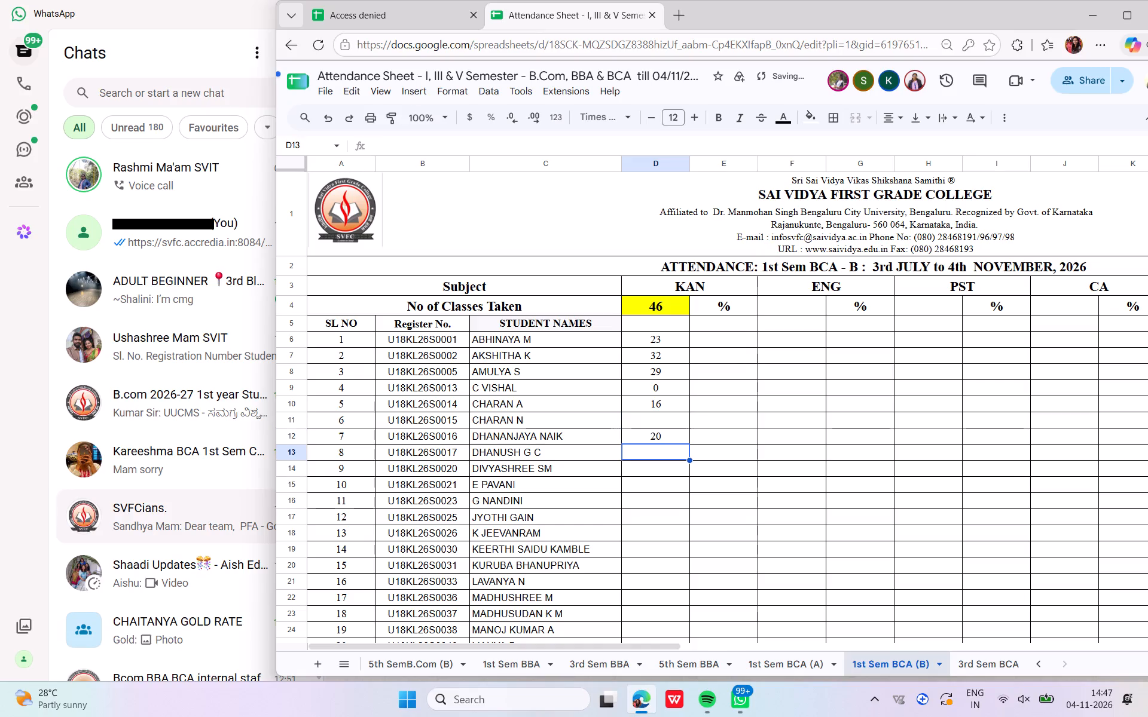
type("22")
key("Return")
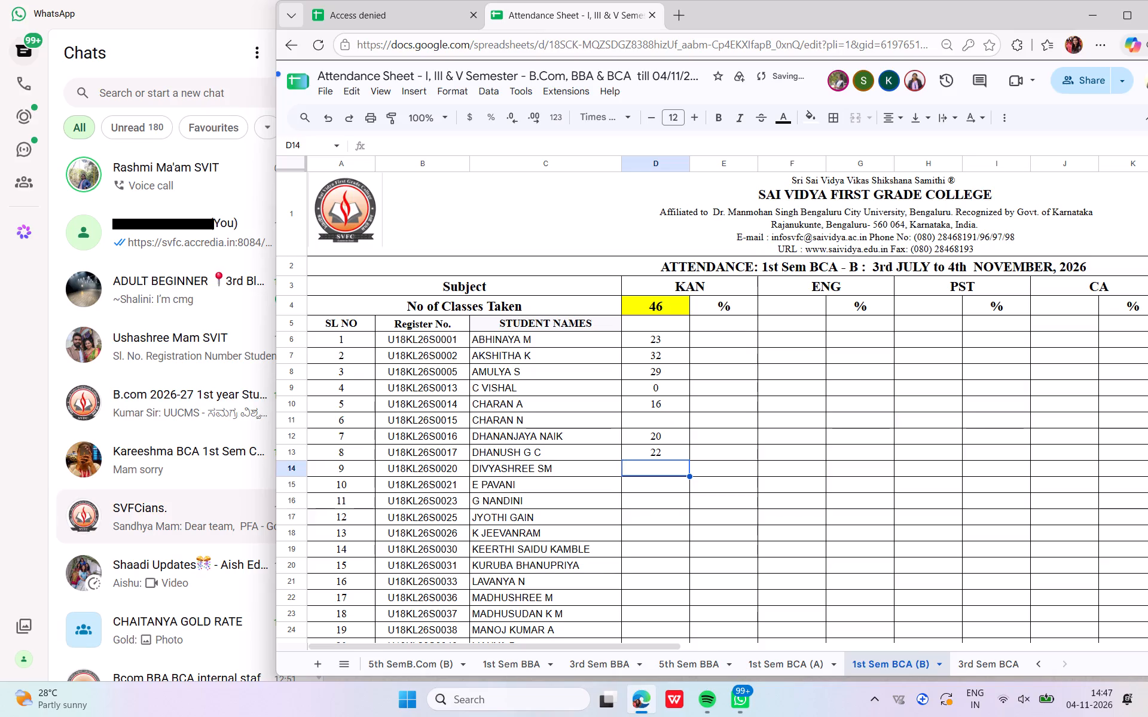
type("23")
key("Return")
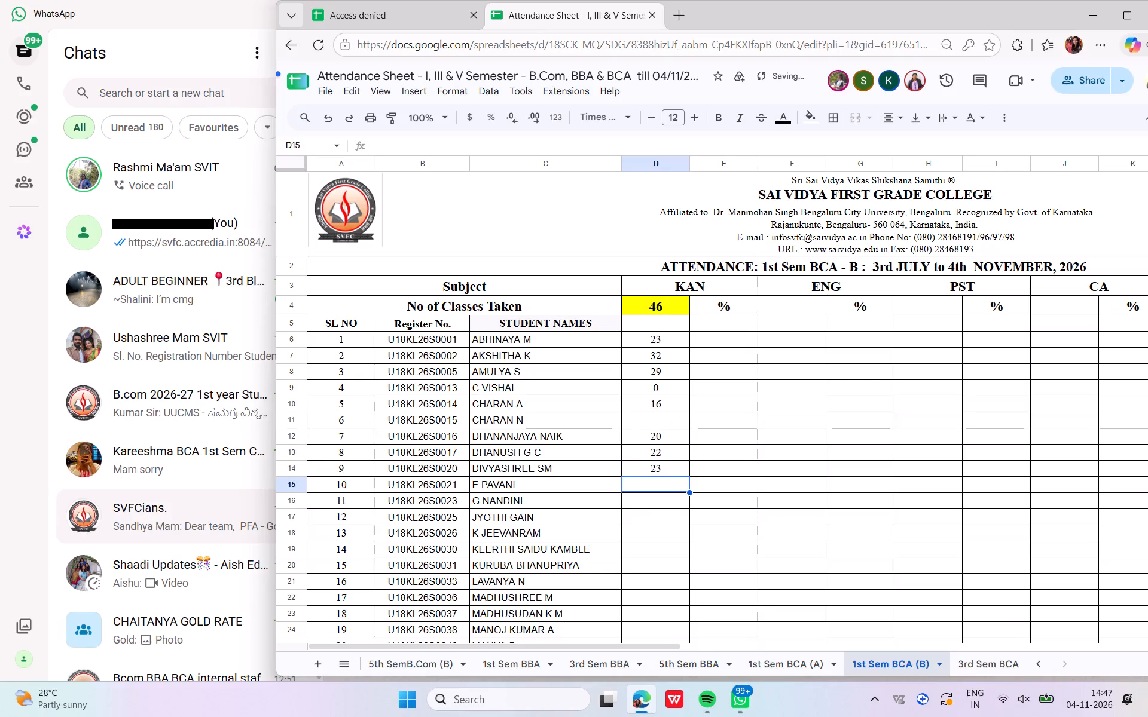
Leave serial numbers 10 and 11 blank and set the KAN attendance for serial number 12 to 23.
key("Return")
key("Return")
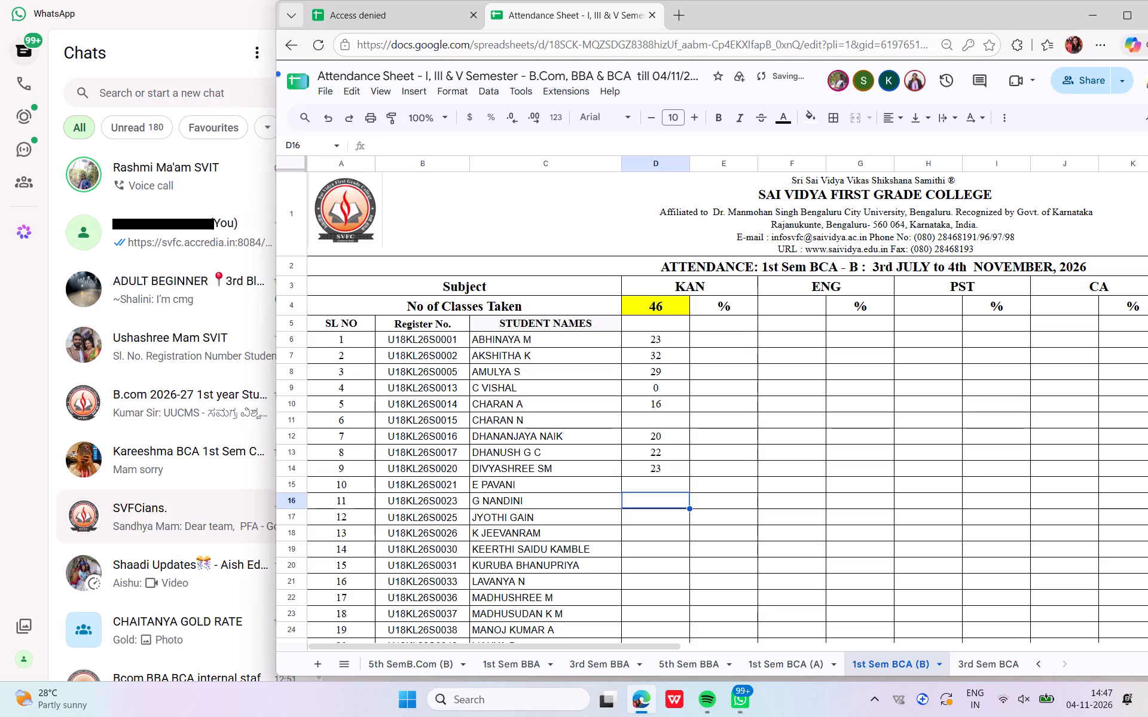
key("Return")
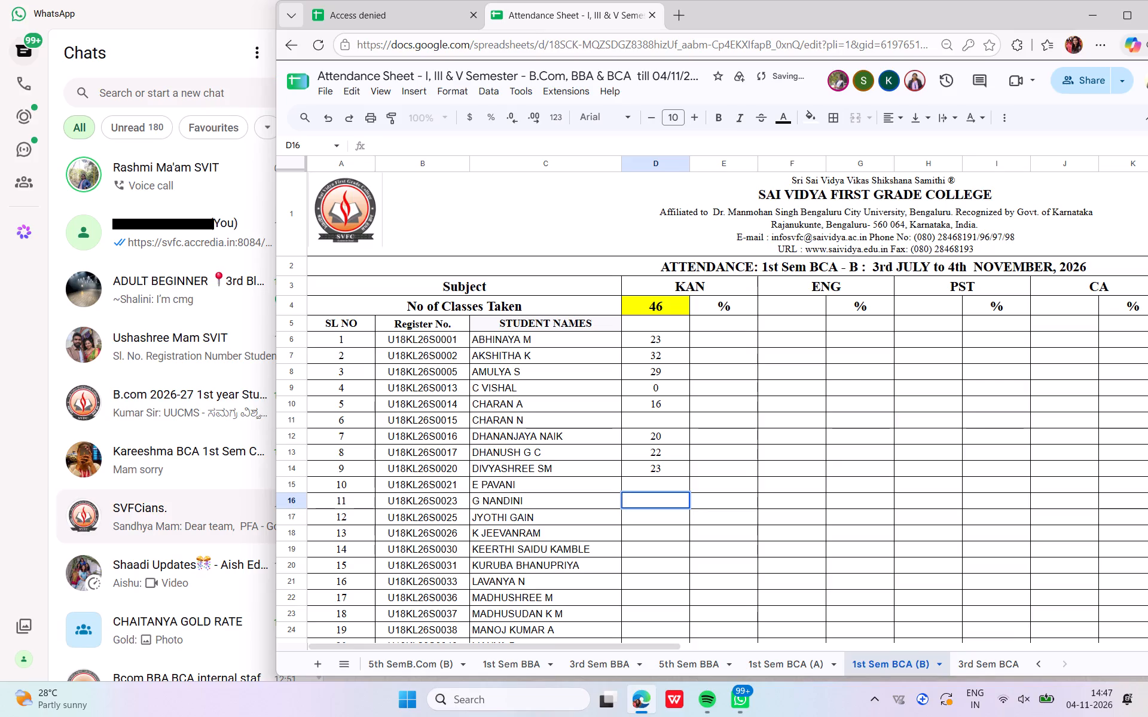
key("Return")
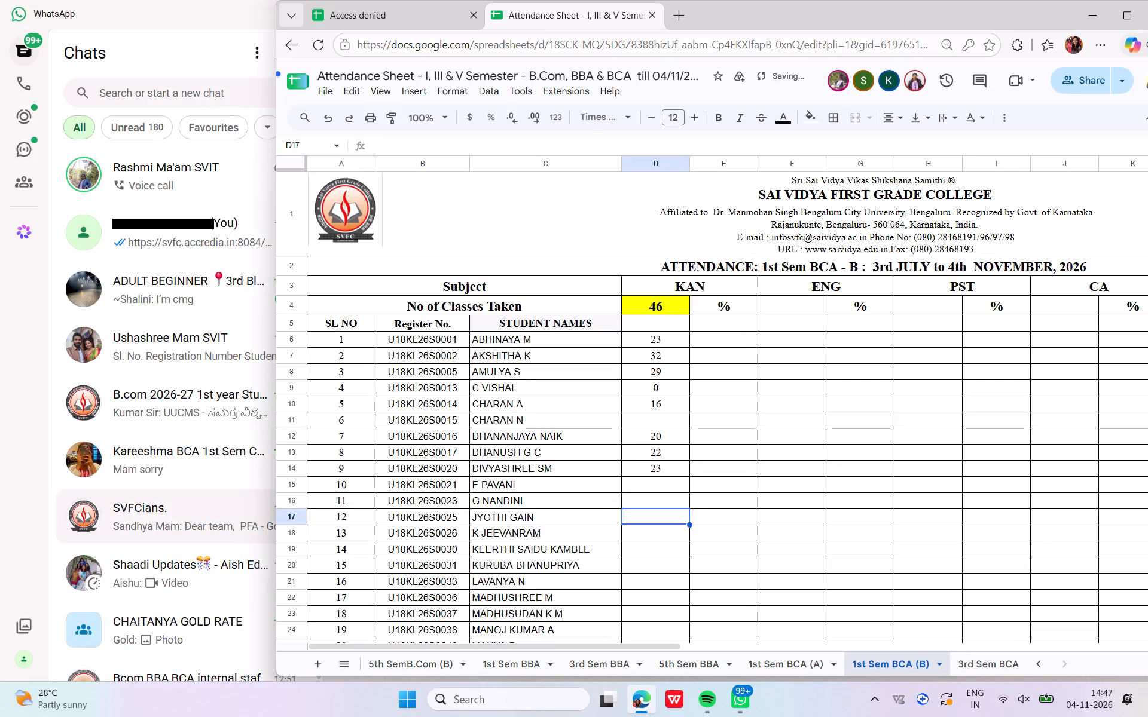
type("23")
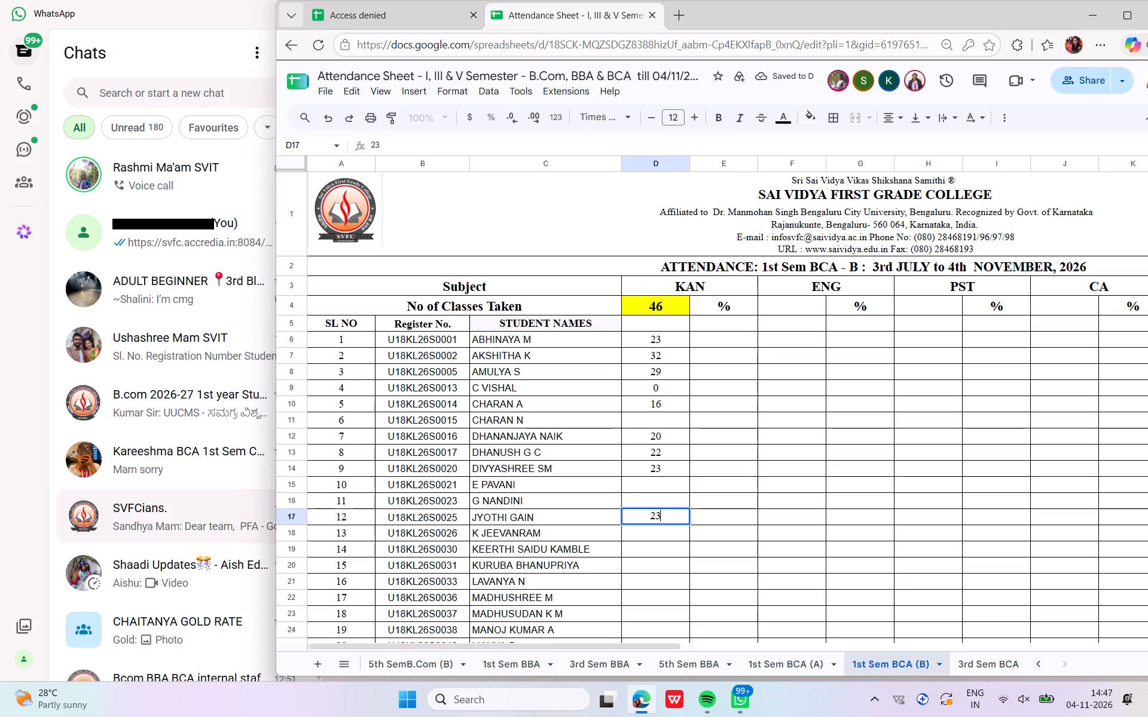
key("Return")
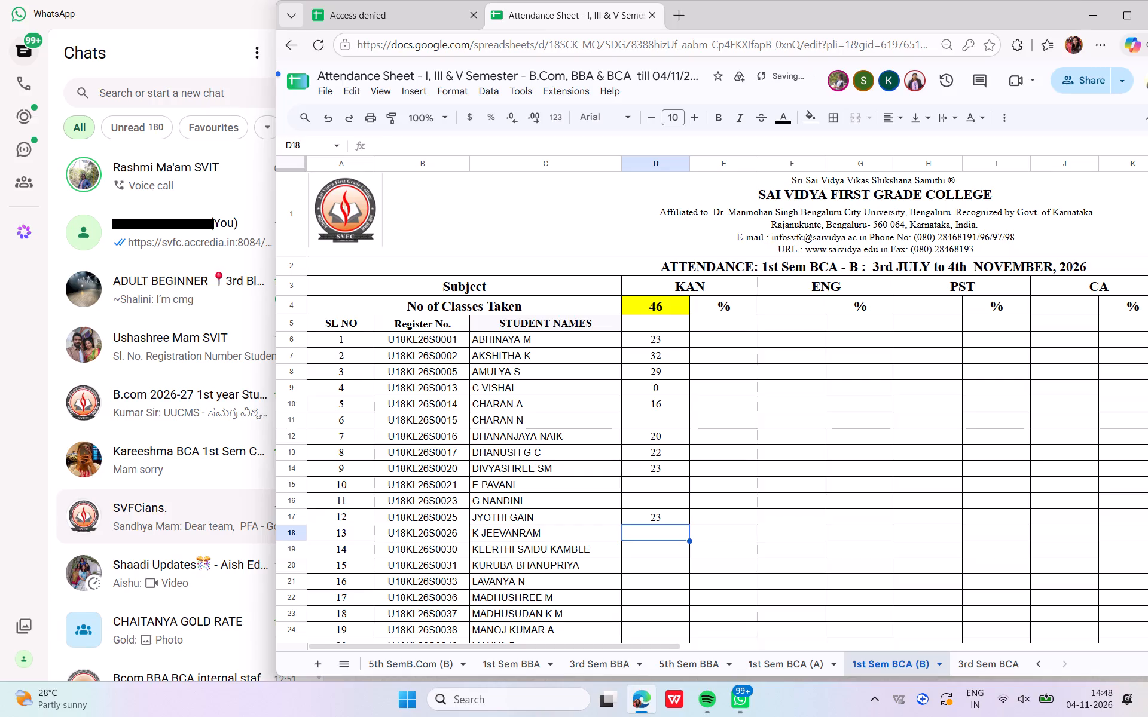
Enter KAN attendance of 0, 30, 33, 12 and 22 for serial numbers 13 to 17.
key("0")
key("Return")
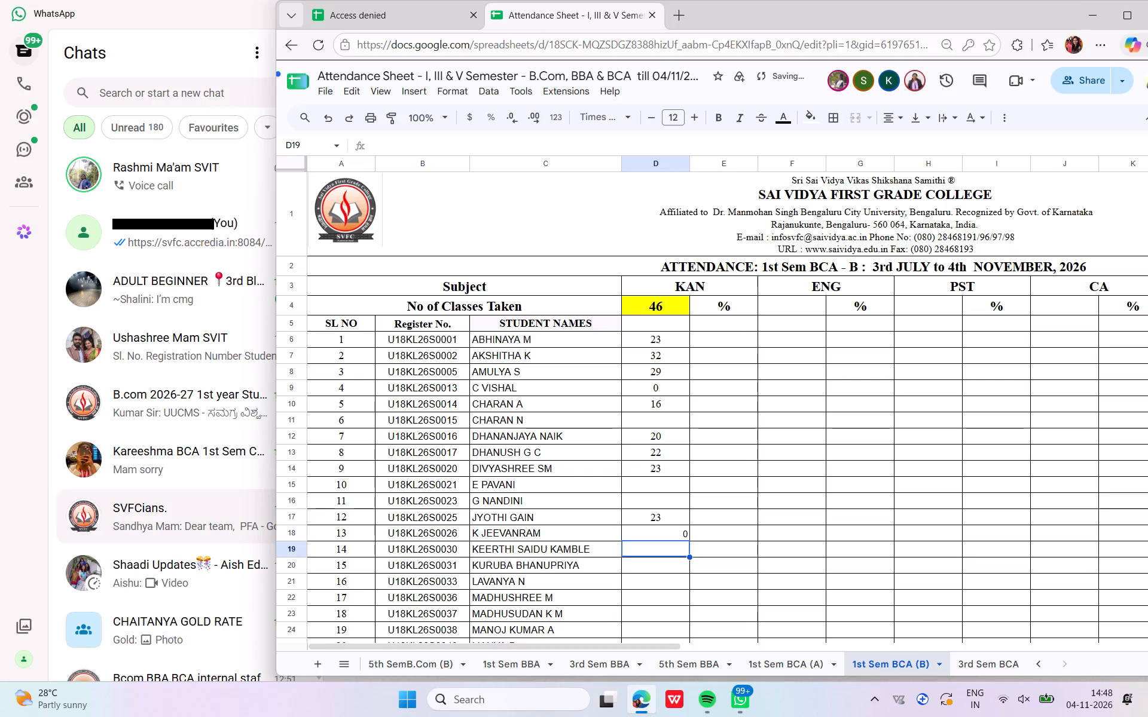
type("30")
key("Return")
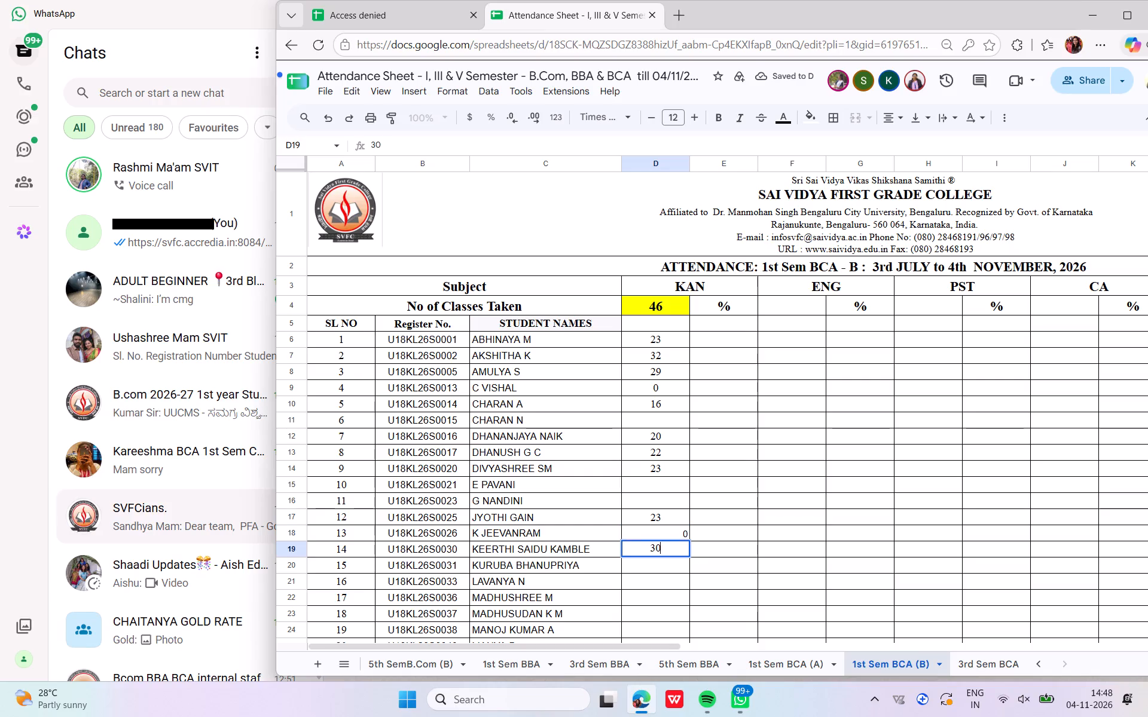
type("33")
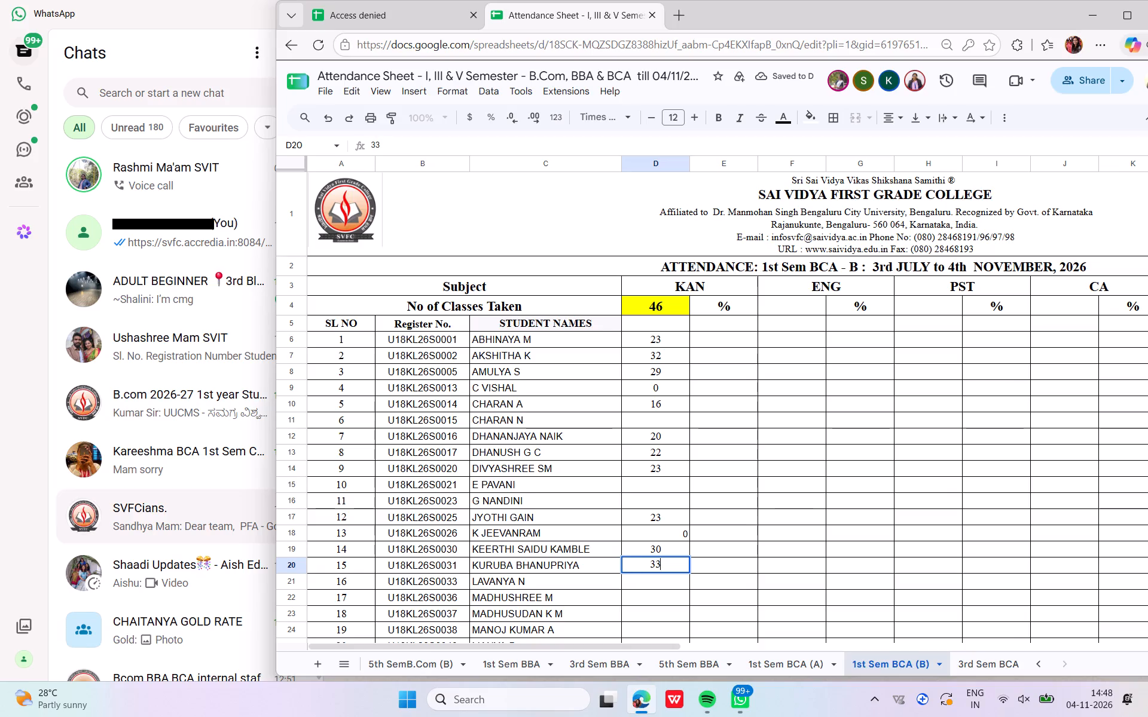
key("Return")
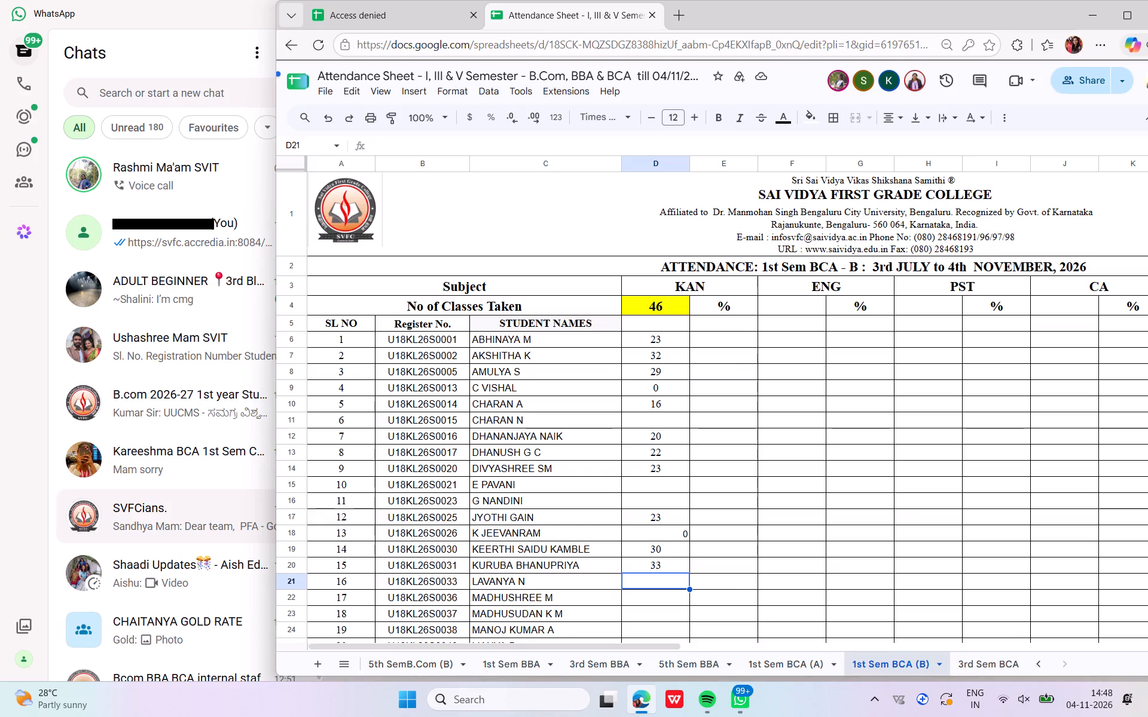
type("12")
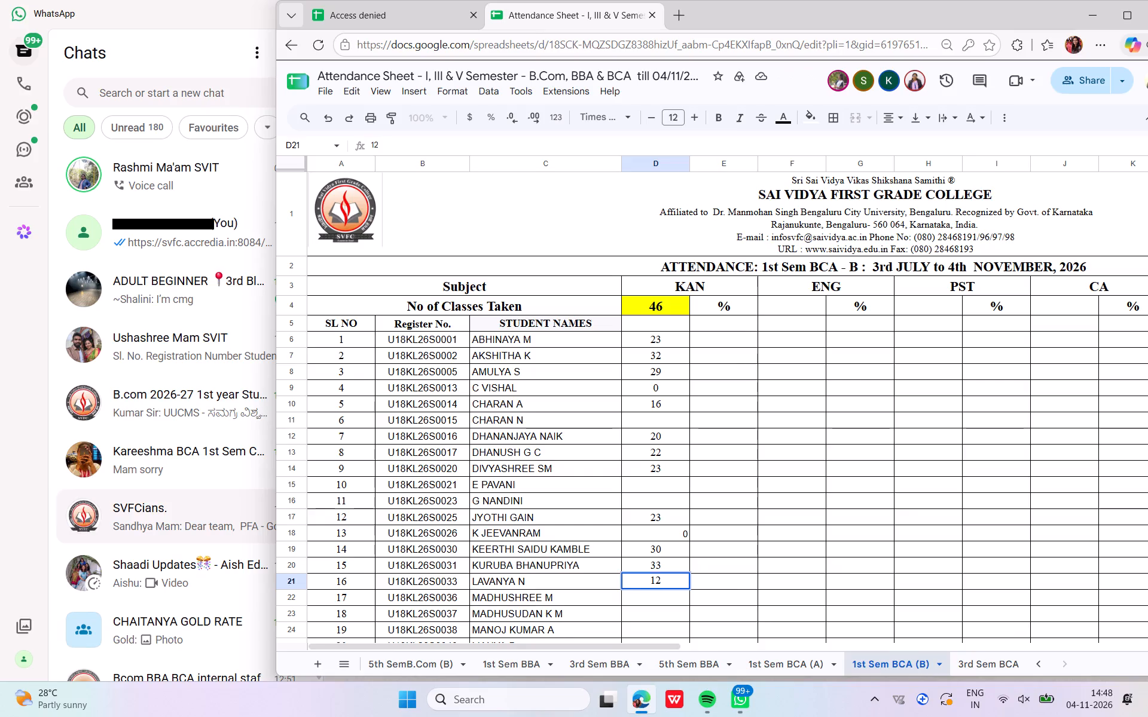
key("Return")
type("22")
key("Return")
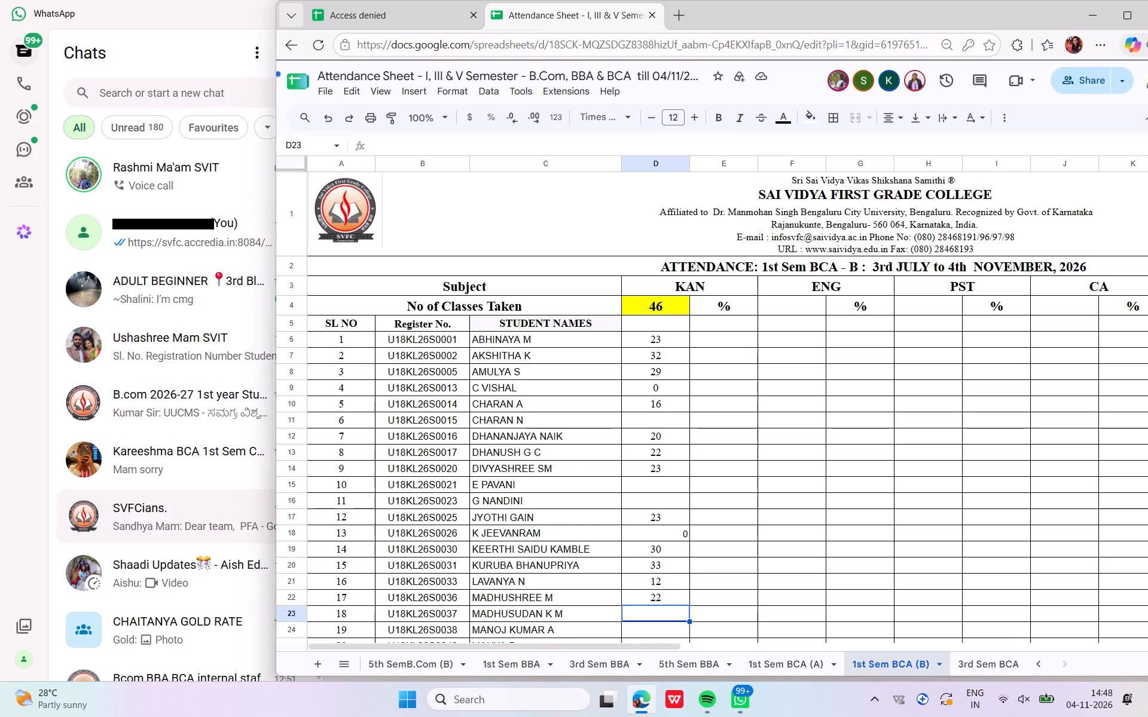
Leave serial numbers 18 and 20 blank, entering KAN attendance of 8 for serial number 19 and 10 for serial number 21.
key("Return")
key("Return")
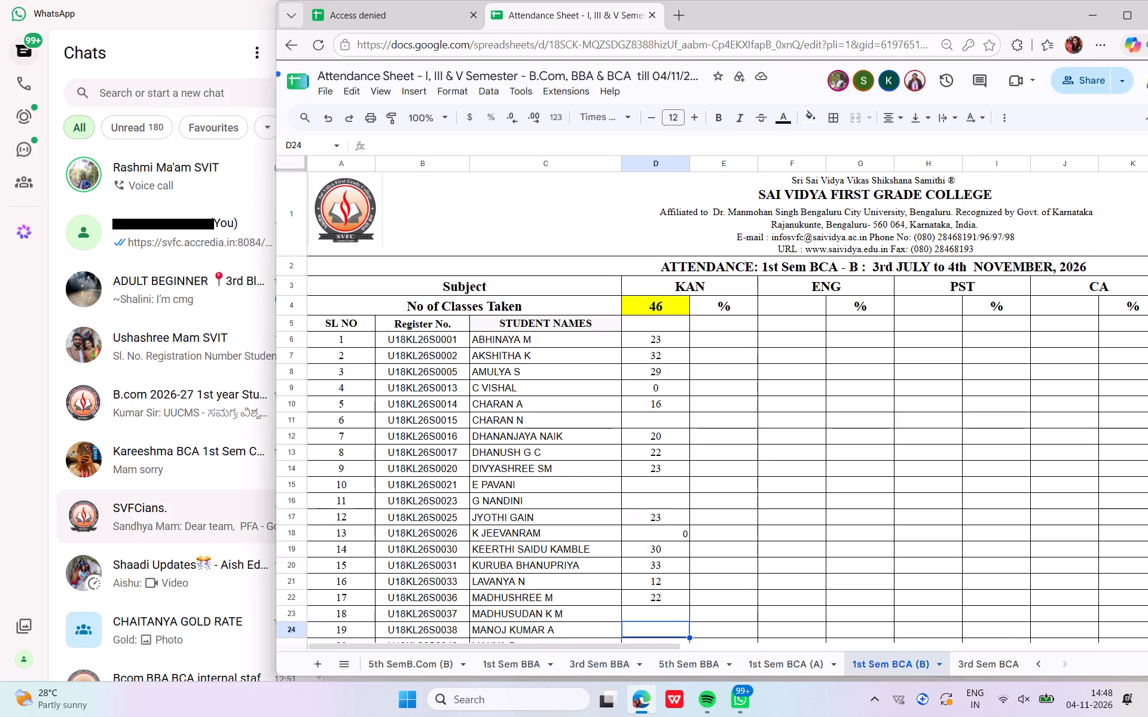
key("8")
key("Return")
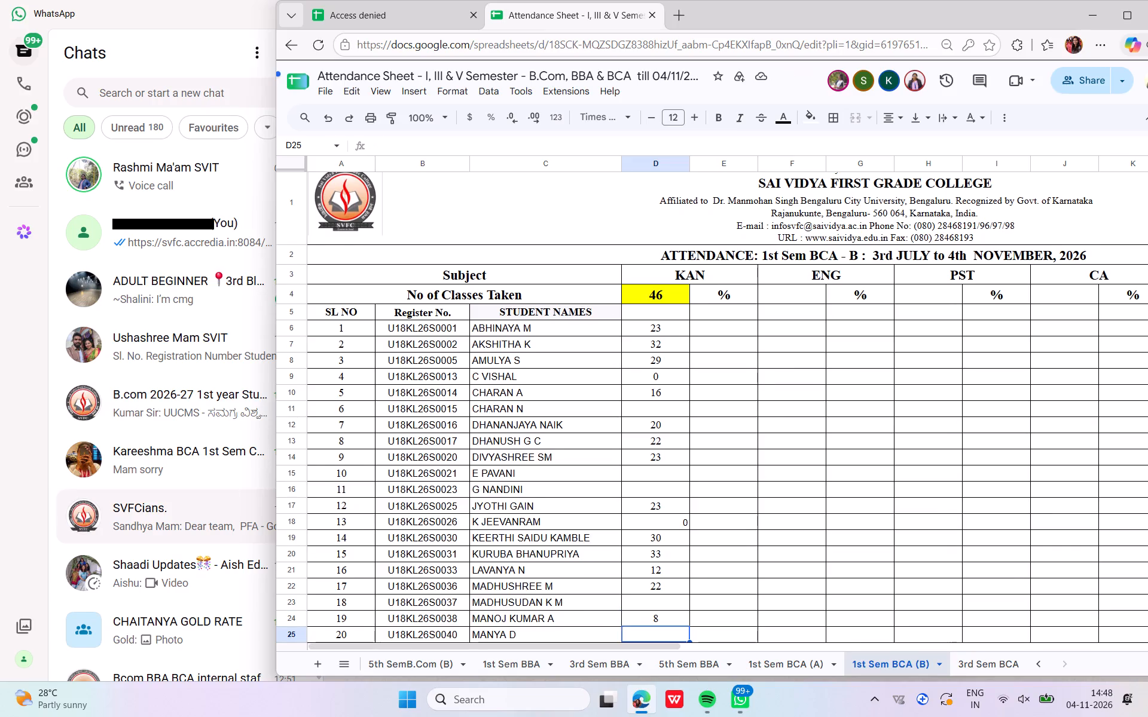
key("Return")
key("Return")
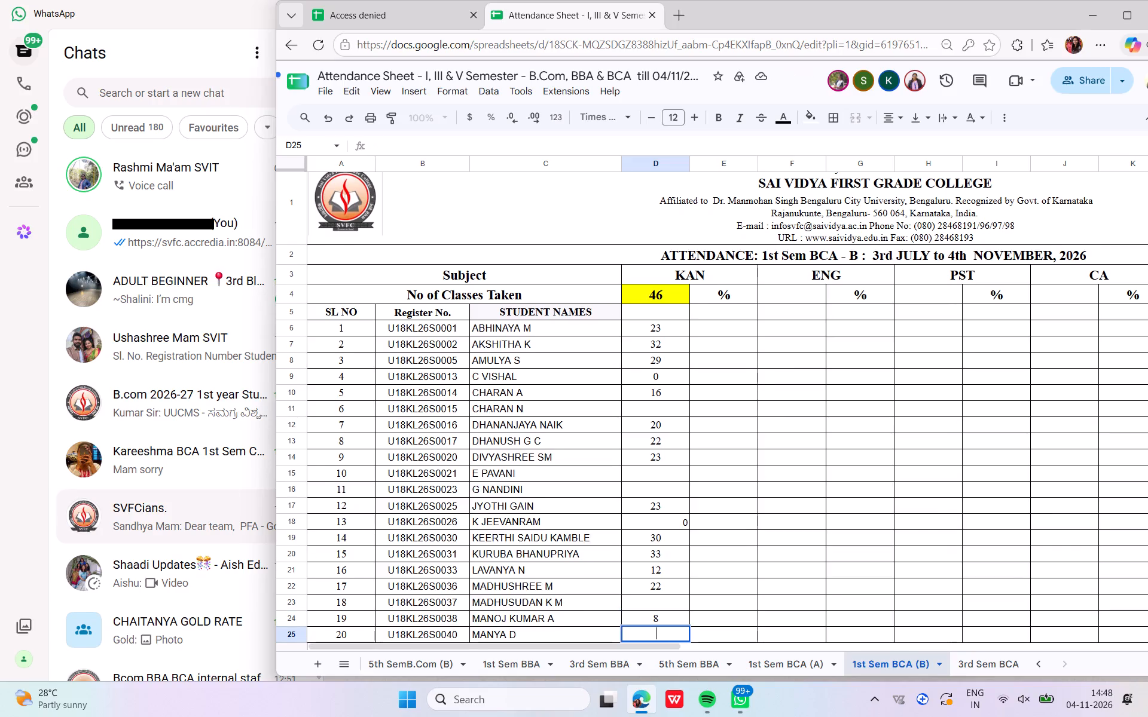
type("10")
key("Return")
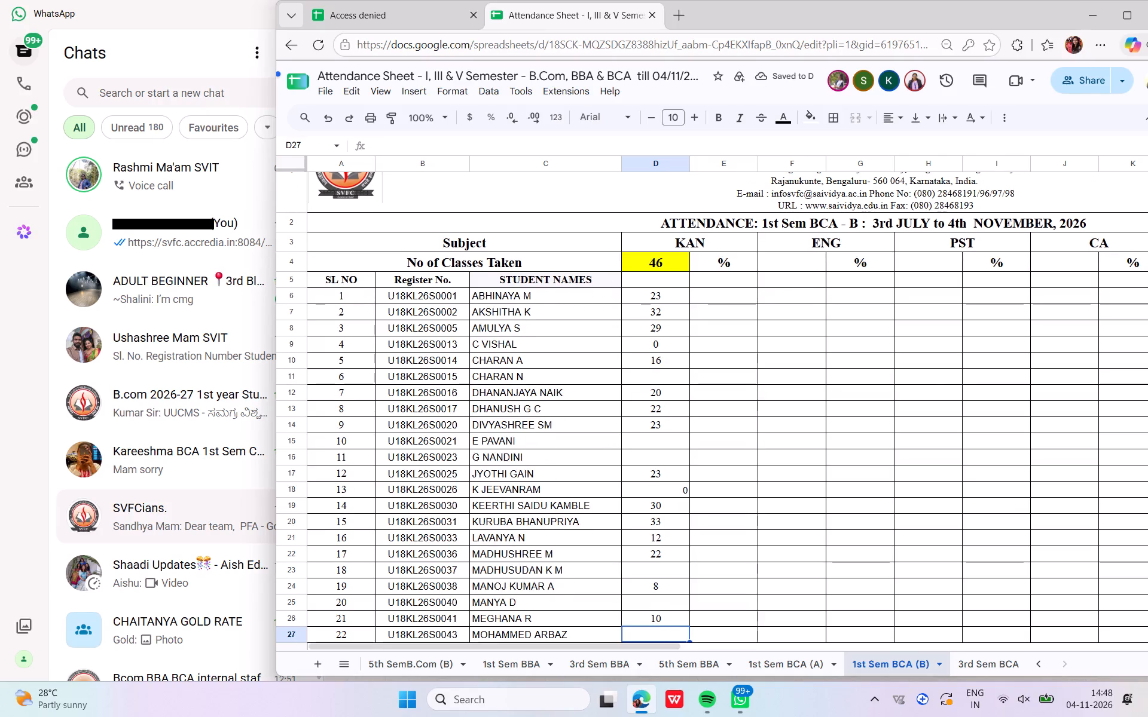
Leave serial number 22 blank and enter KAN attendance of 42 and 21 for serial numbers 23 and 24.
key("Return")
key("Return")
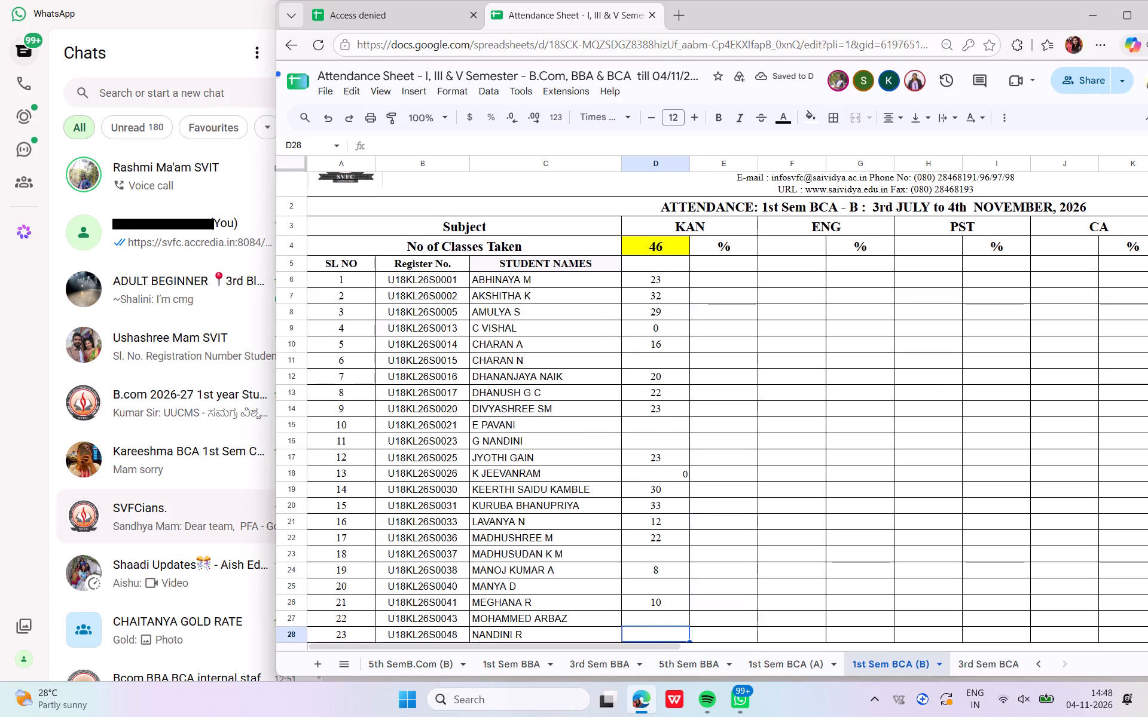
type("42")
key("Return")
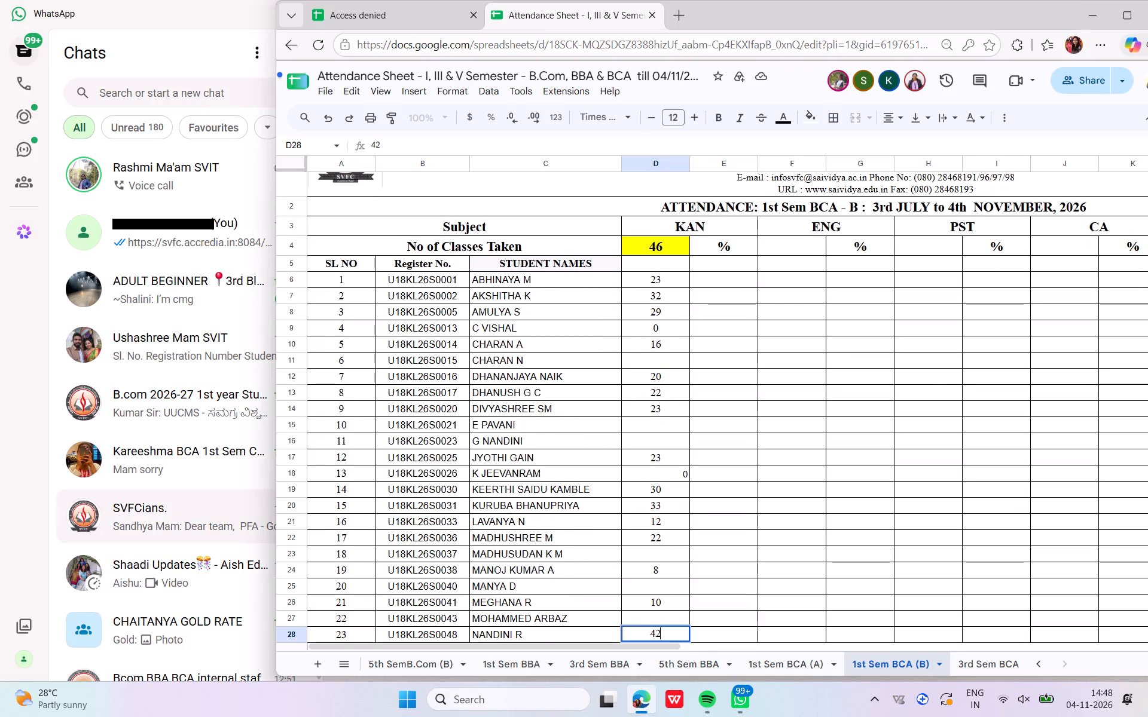
type("21")
key("Return")
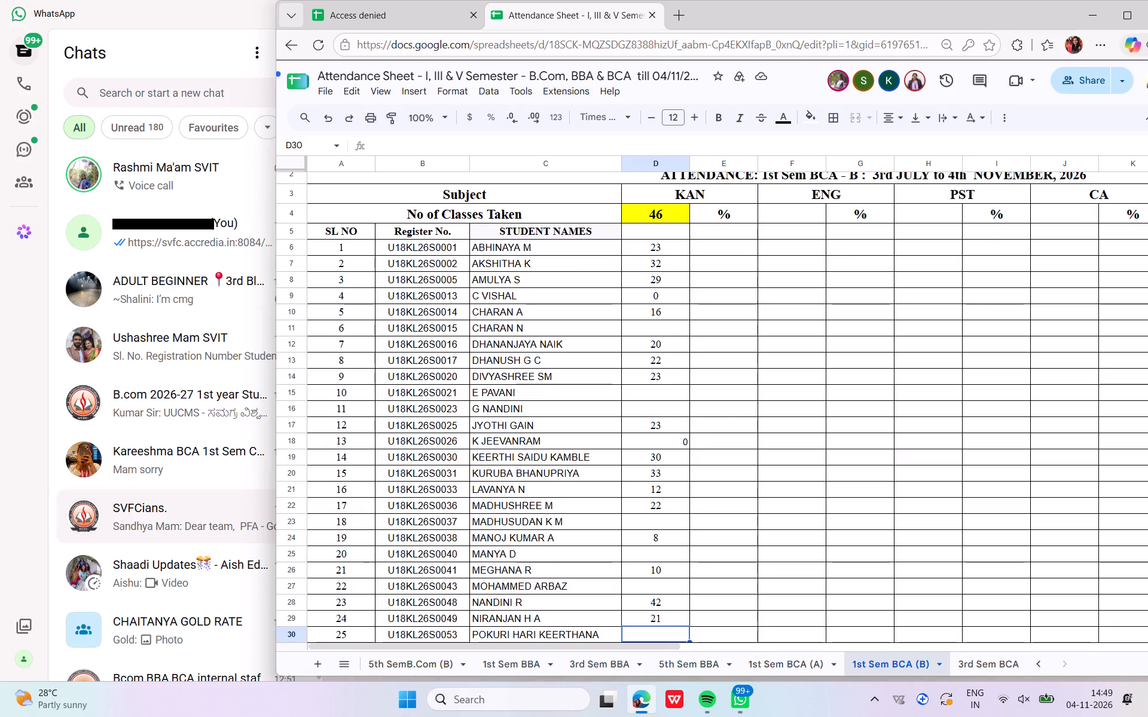
Leave serial numbers 25 and 26 blank and enter KAN attendance of 27 and 32 for serial numbers 27 and 28.
key("Return")
key("Return")
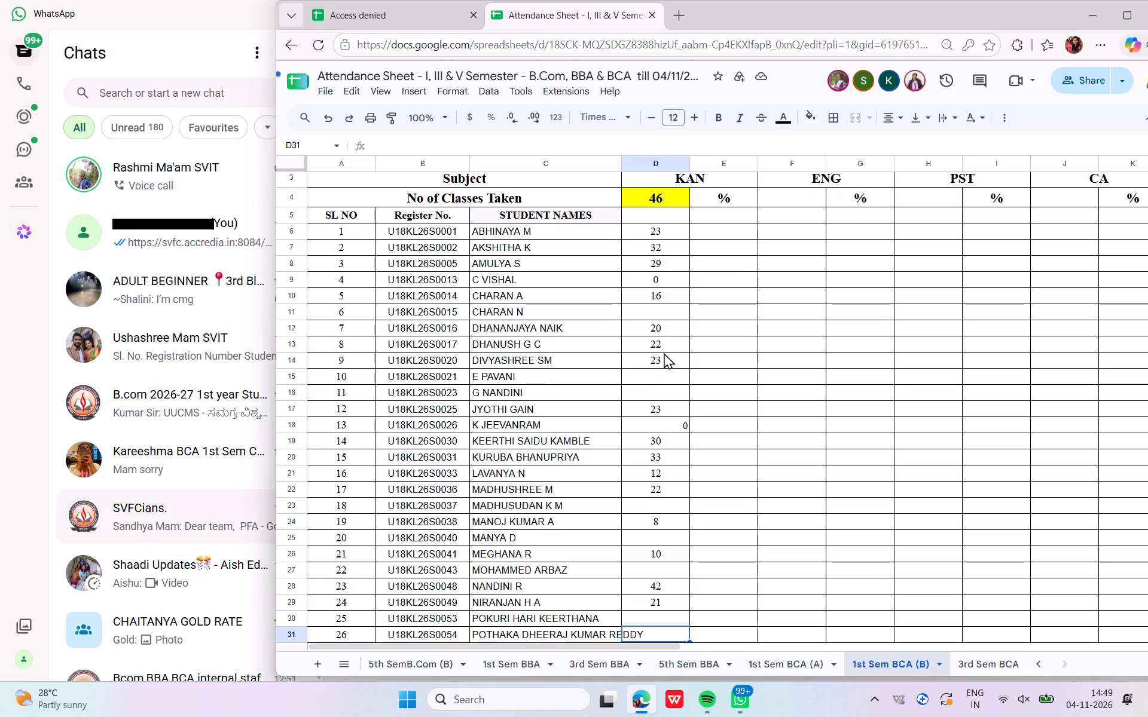
key("Return")
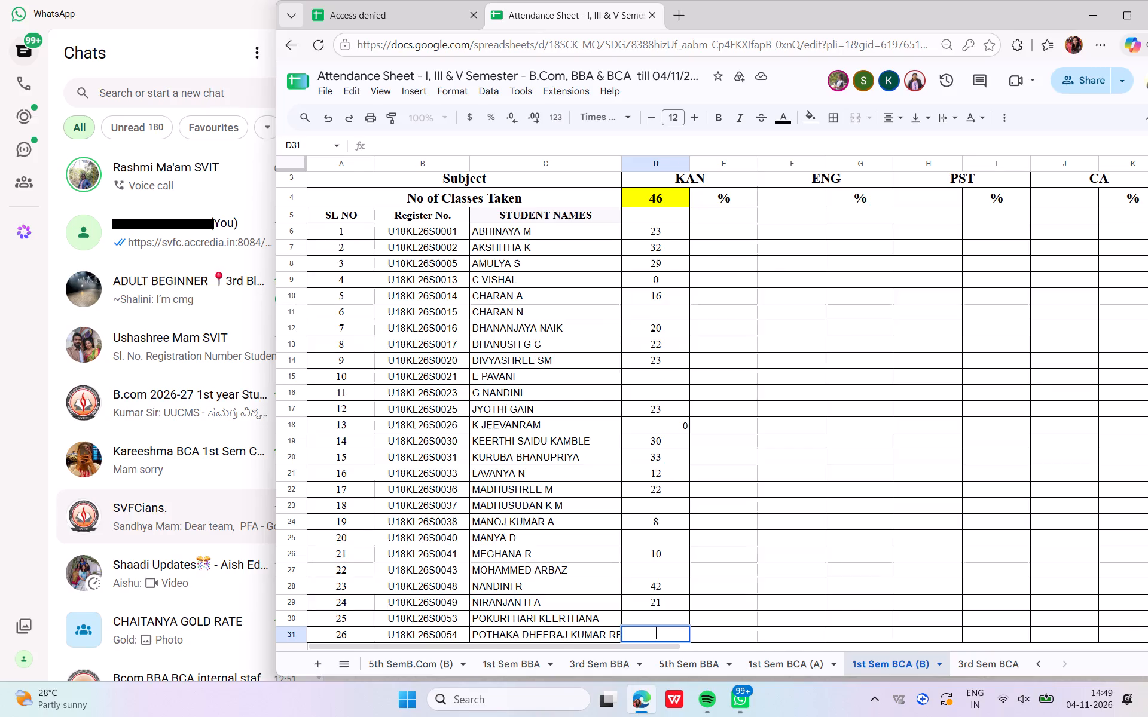
key("Return")
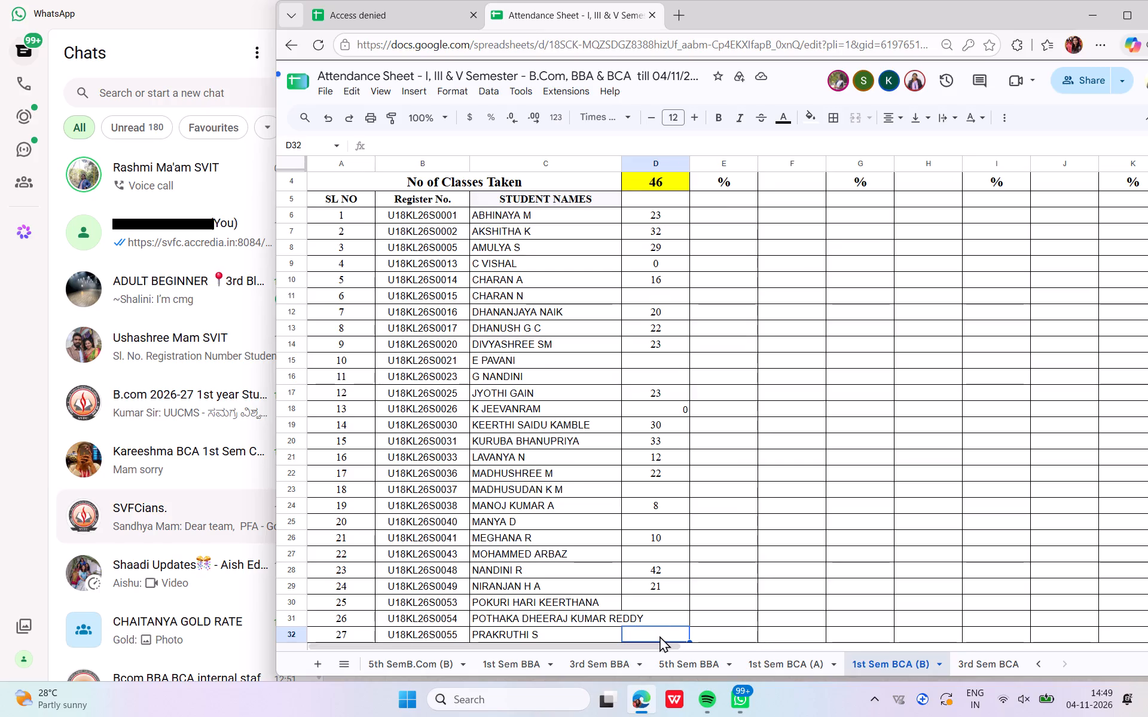
type("278")
key("Return")
left_click(660, 618)
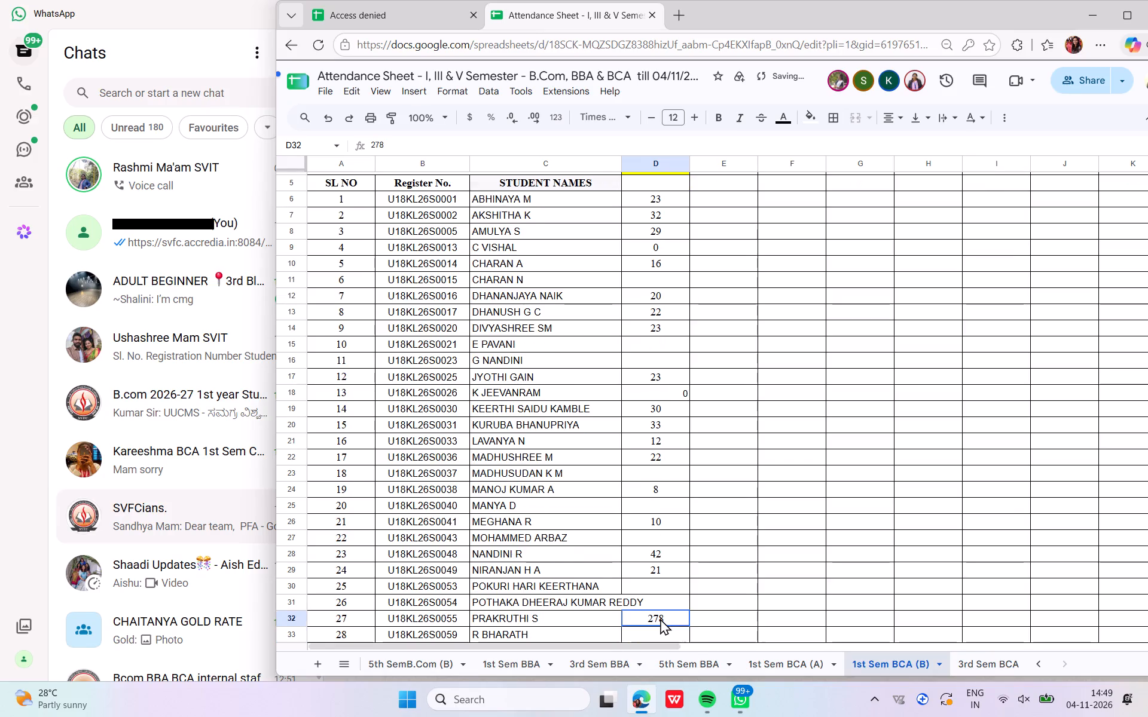
key("BackSpace")
type("27")
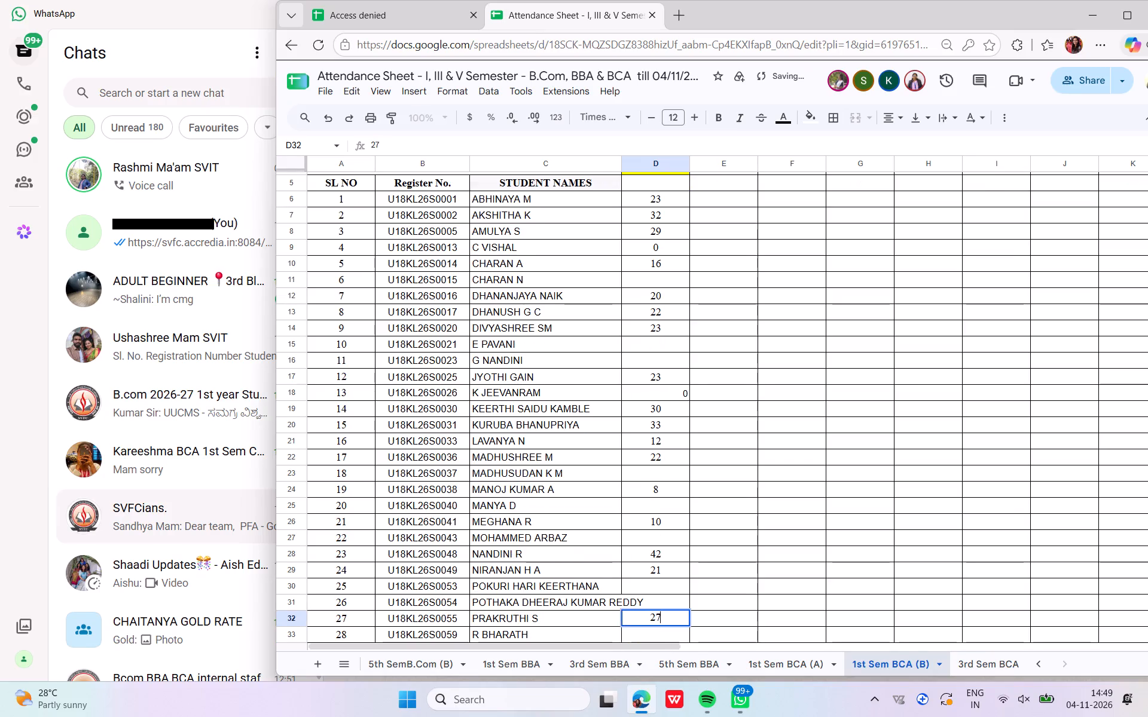
key("Return")
type("32")
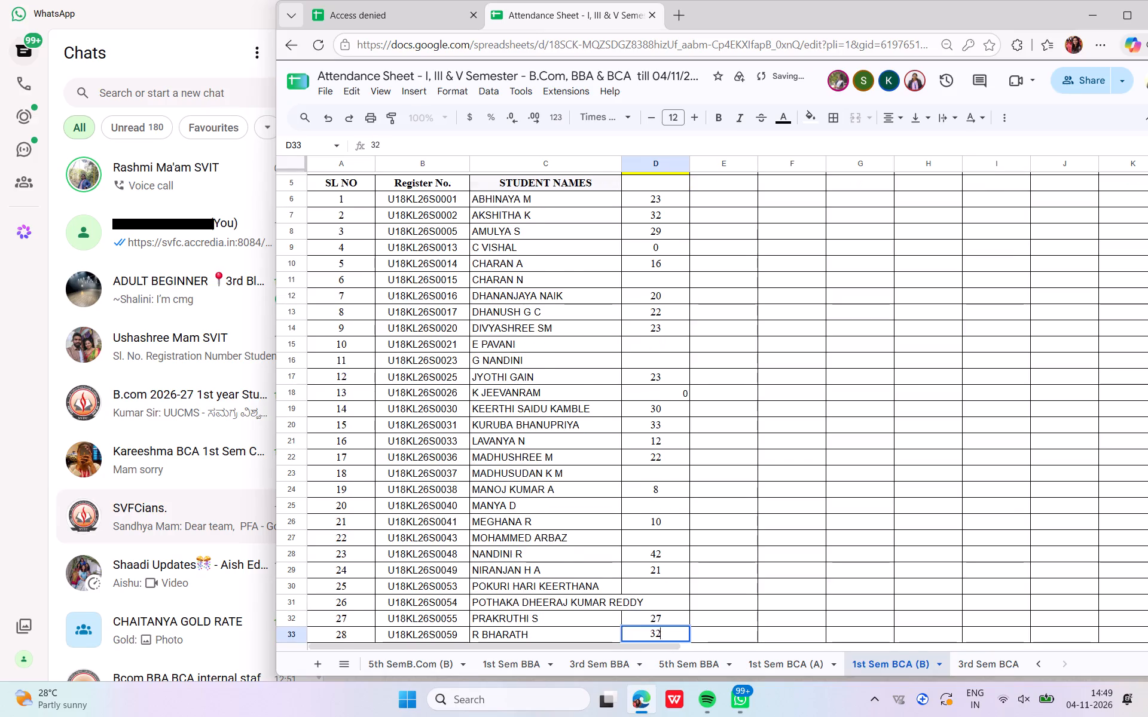
key("Return")
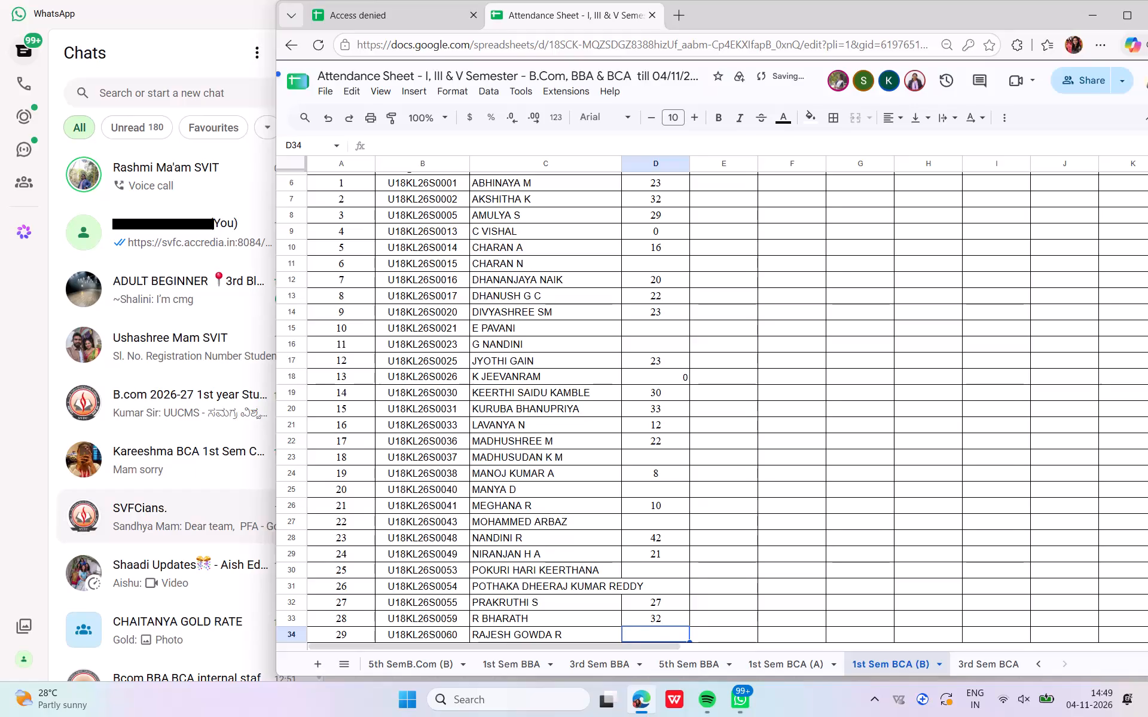
Leave serial numbers 29 and 30 blank and set the KAN attendance for serial number 31 to 31.
key("Return")
key("Return")
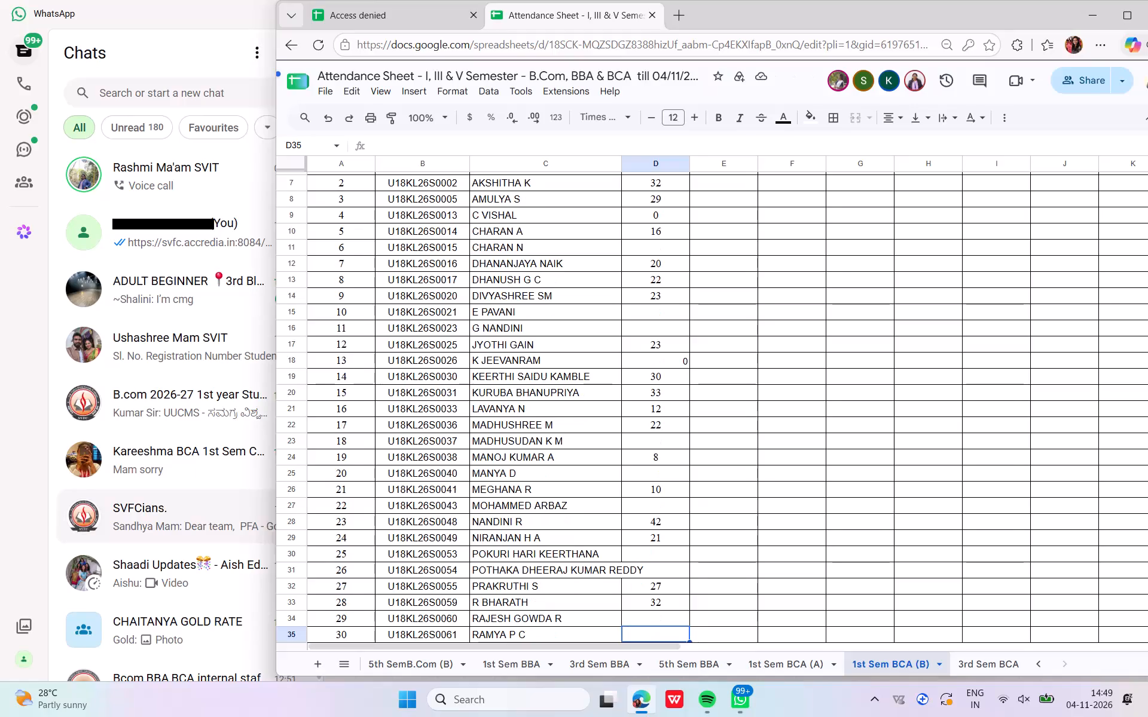
key("Return")
key("Return")
key("Return")
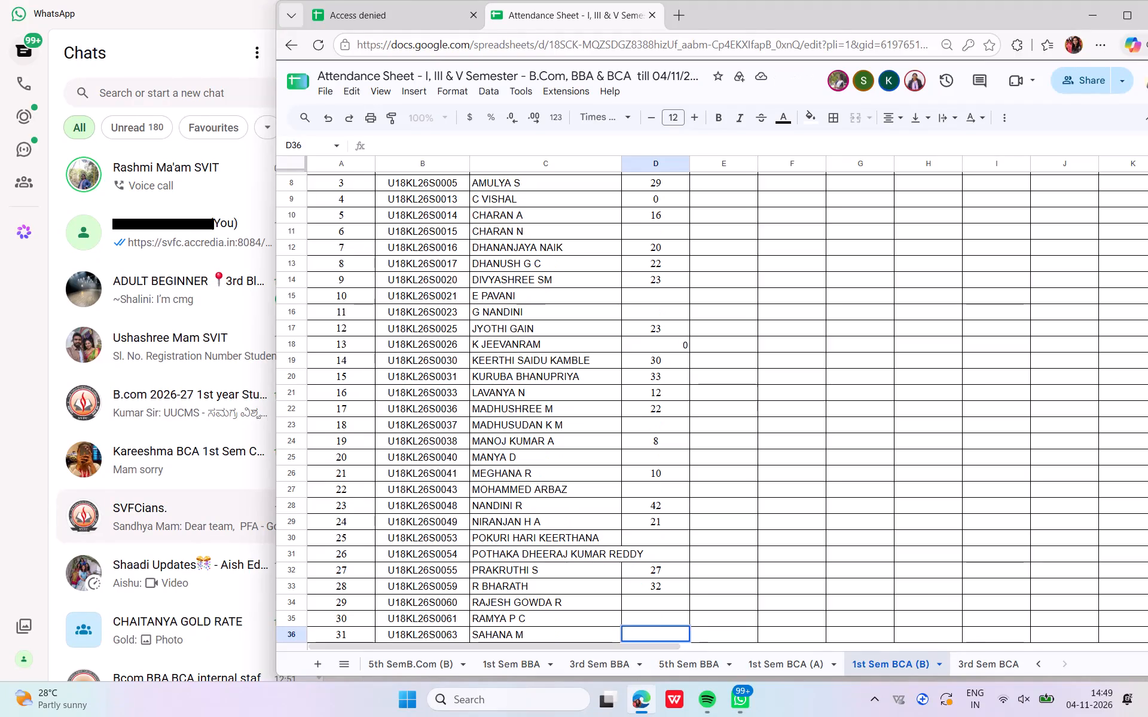
type("31")
key("Return")
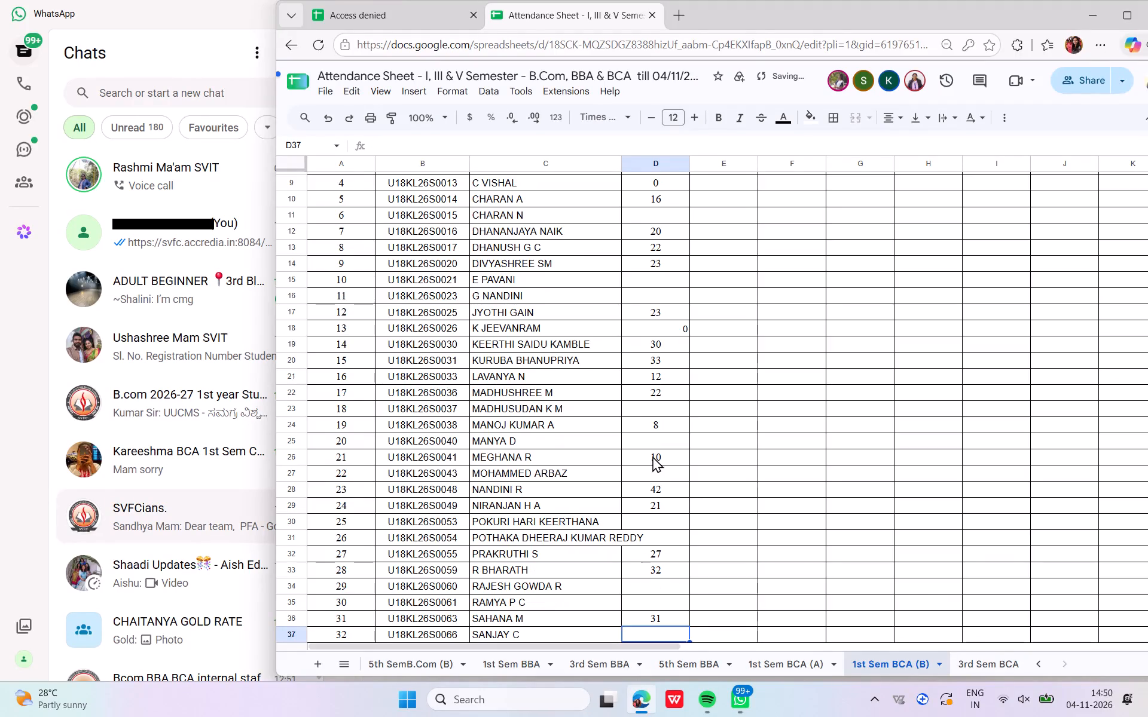
Fill in the skipped KAN attendance for serial number 18 as 11.
left_click(639, 403)
type("11")
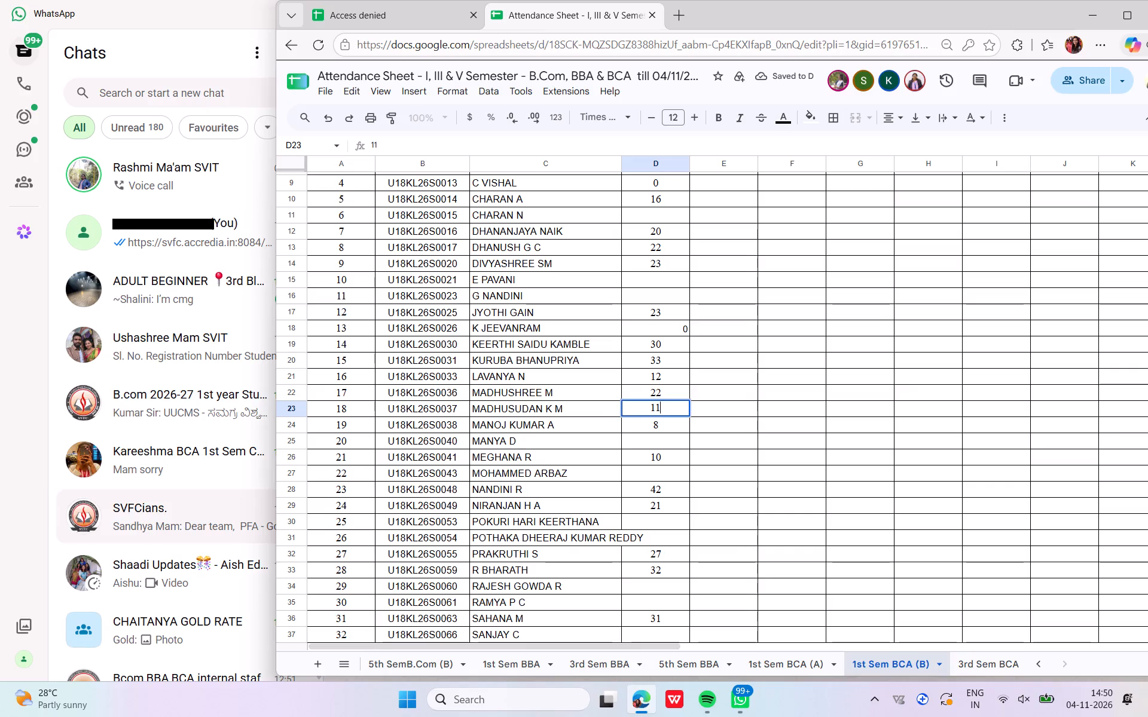
key("Return")
Leave serial number 32 blank and enter KAN attendance of 28 and 29 for serial numbers 33 and 34.
key("Return")
key("Return")
key("Return")
key("Return")
key("Return")
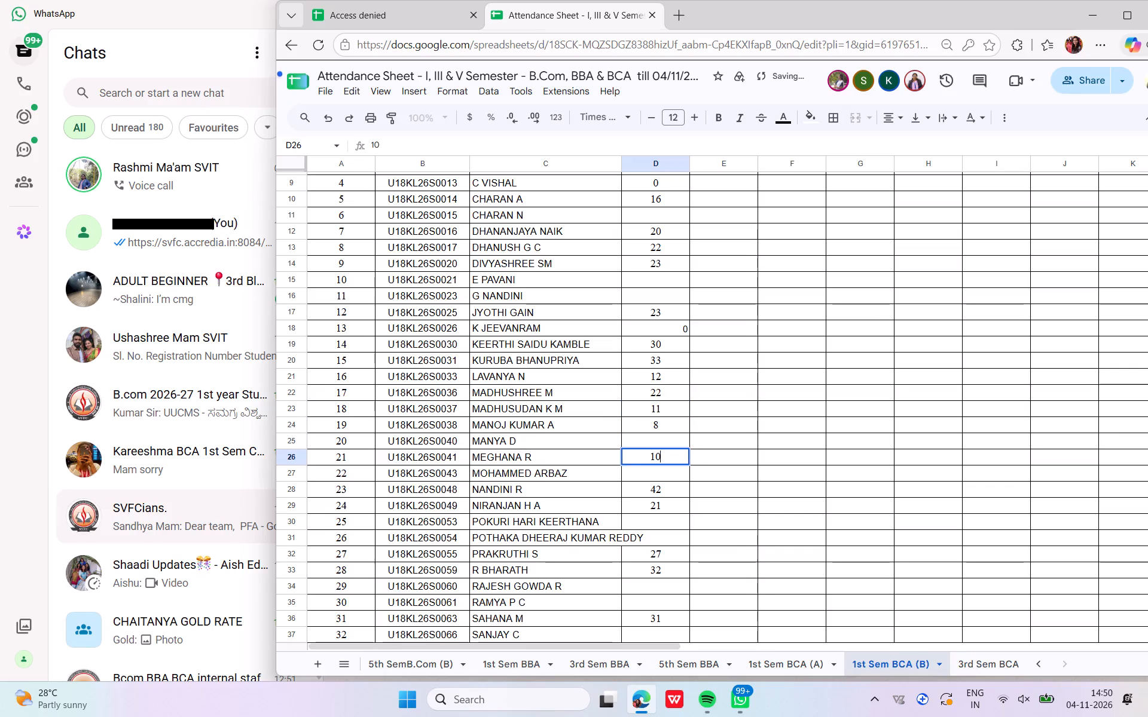
key("Return")
key("Return")
key("Return")
key("Return")
key("Return")
key("Return")
key("Return")
key("Return")
key("Return")
key("Return")
key("Return")
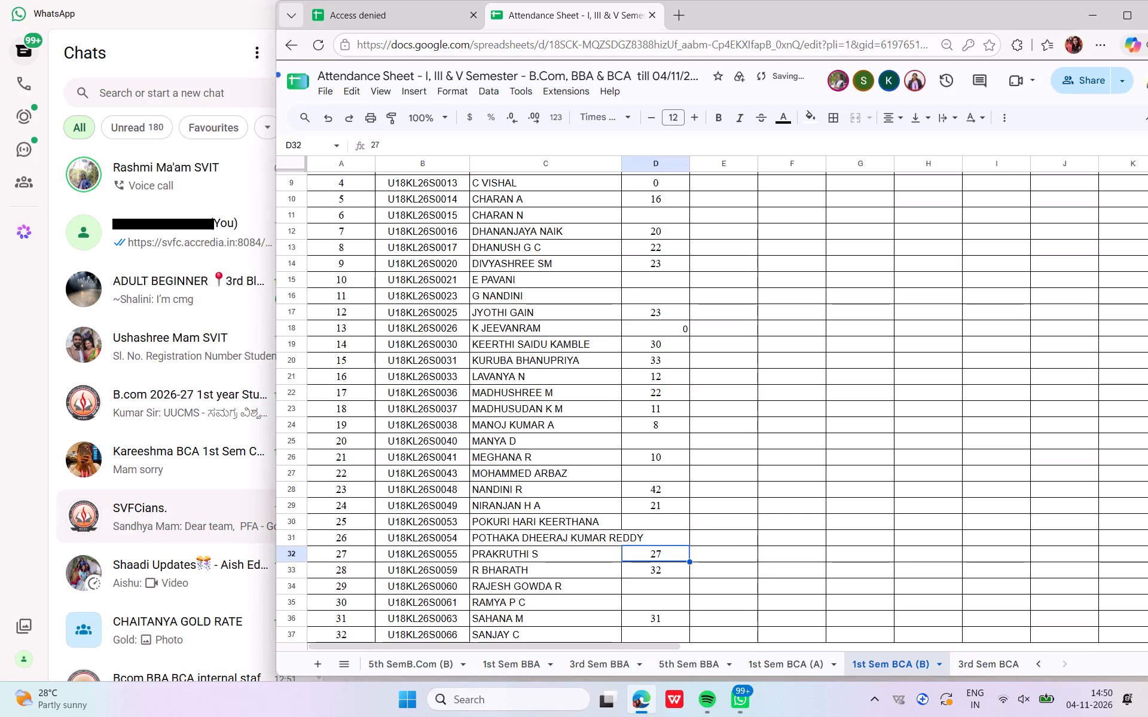
key("Return")
key("Return")
key("Return")
key("Return")
key("Return")
key("Return")
key("Return")
key("Return")
key("Return")
key("Return")
key("Return")
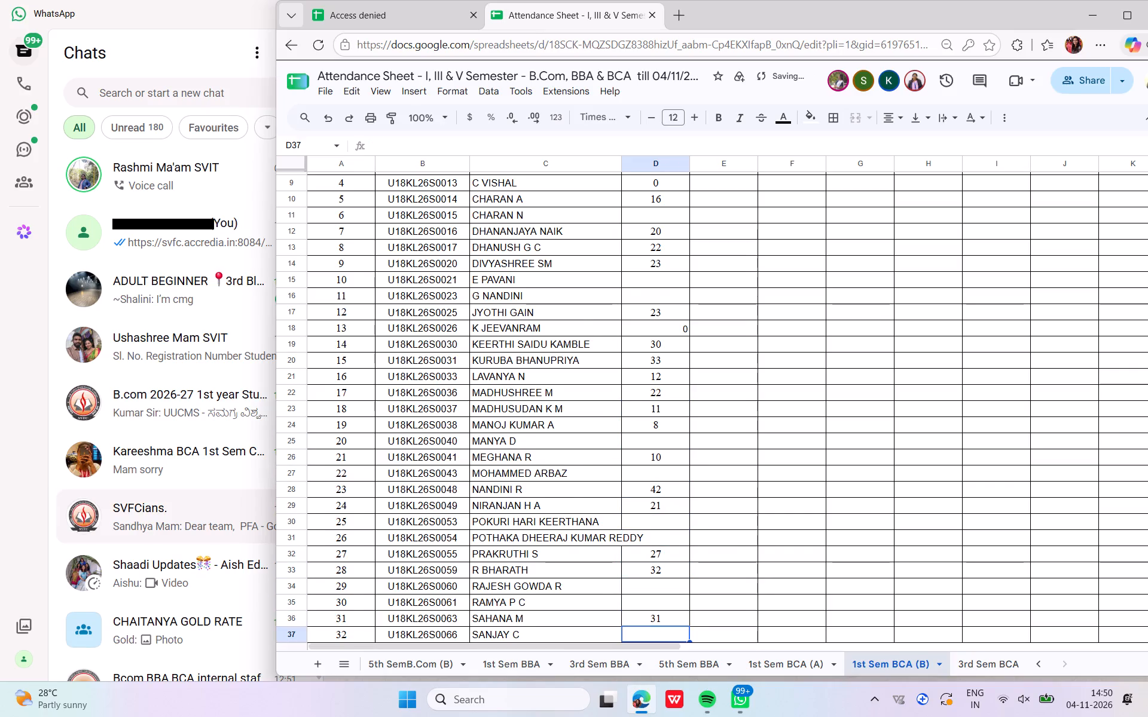
key("Return")
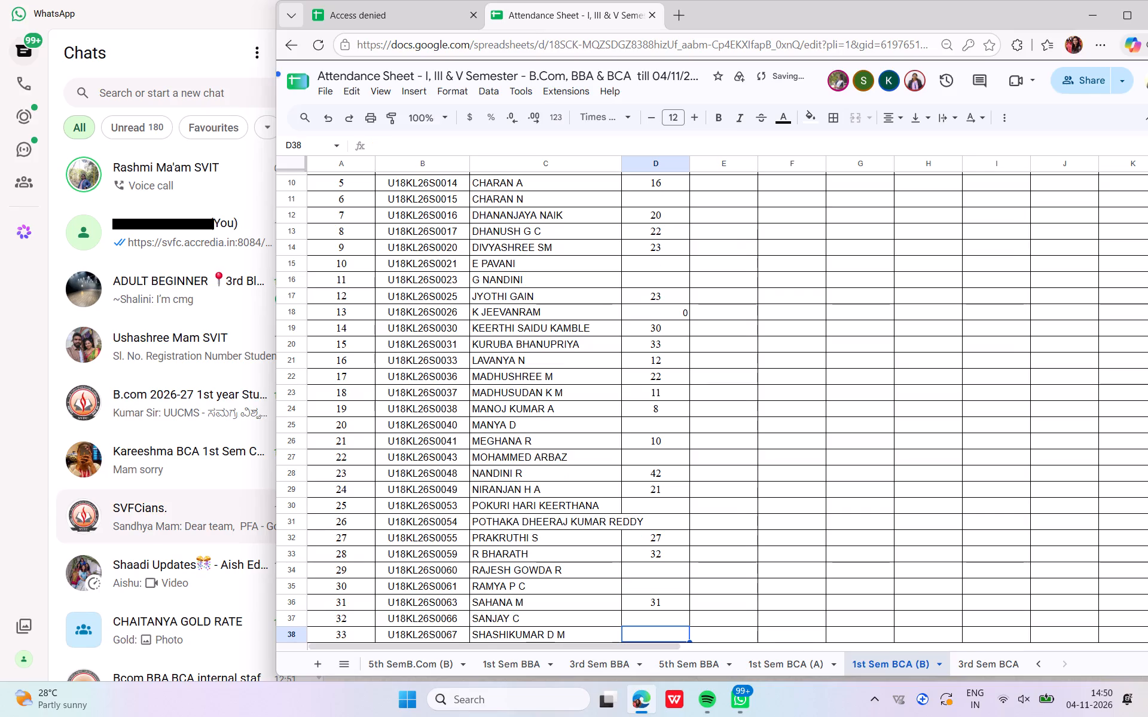
key("3")
key("BackSpace")
type("28")
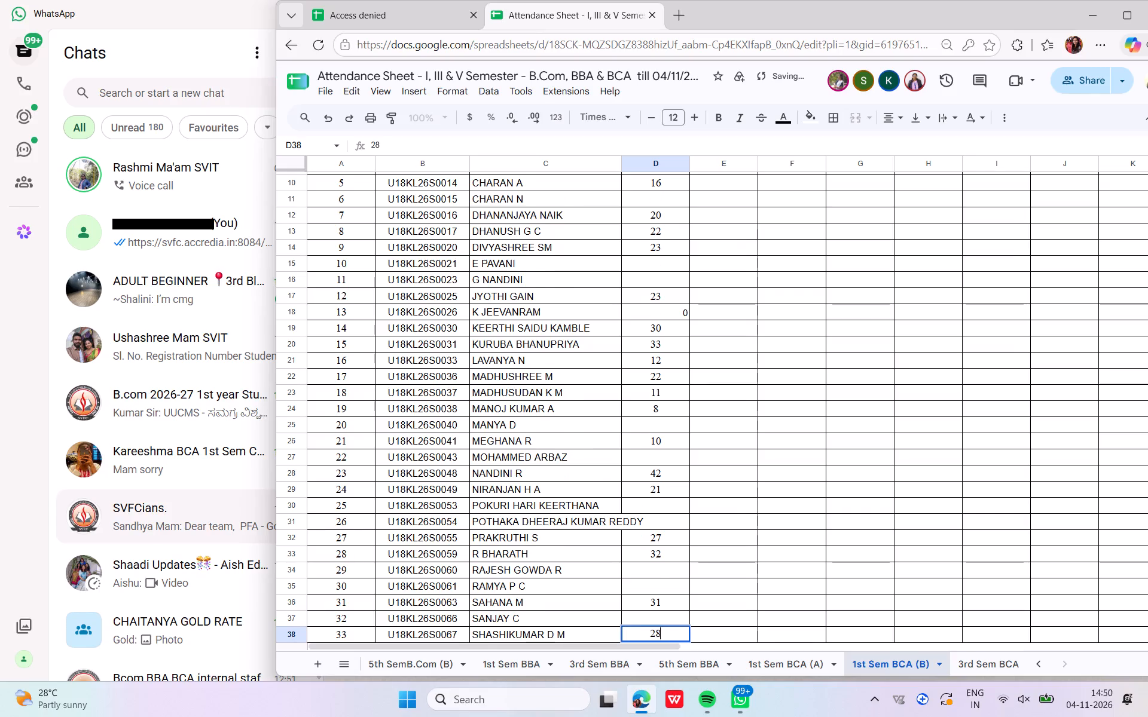
key("Return")
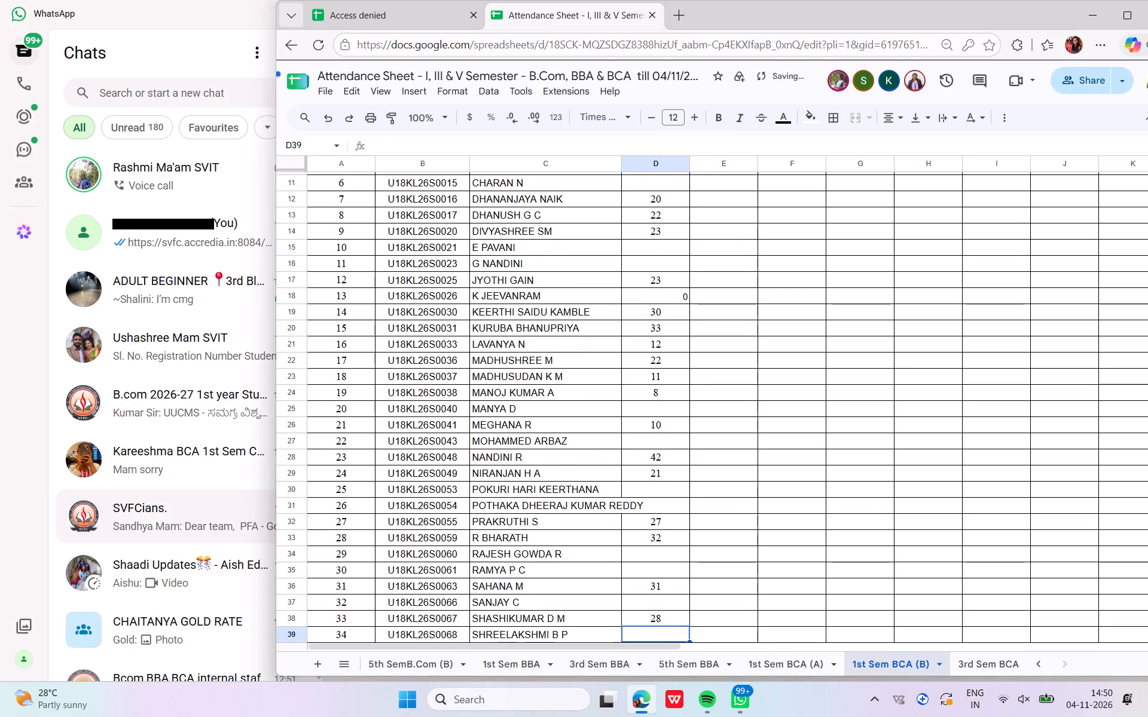
type("29")
key("Return")
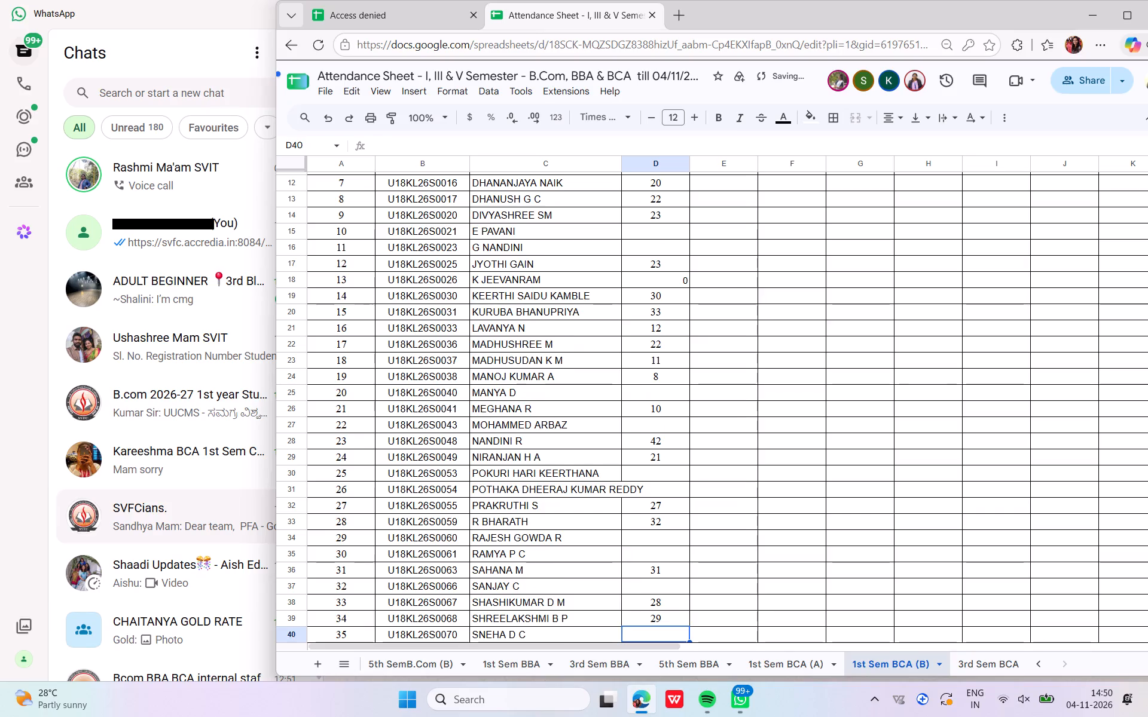
Enter KAN attendance of 43, 19 and 13 for serial numbers 35 to 37.
type("43")
key("Return")
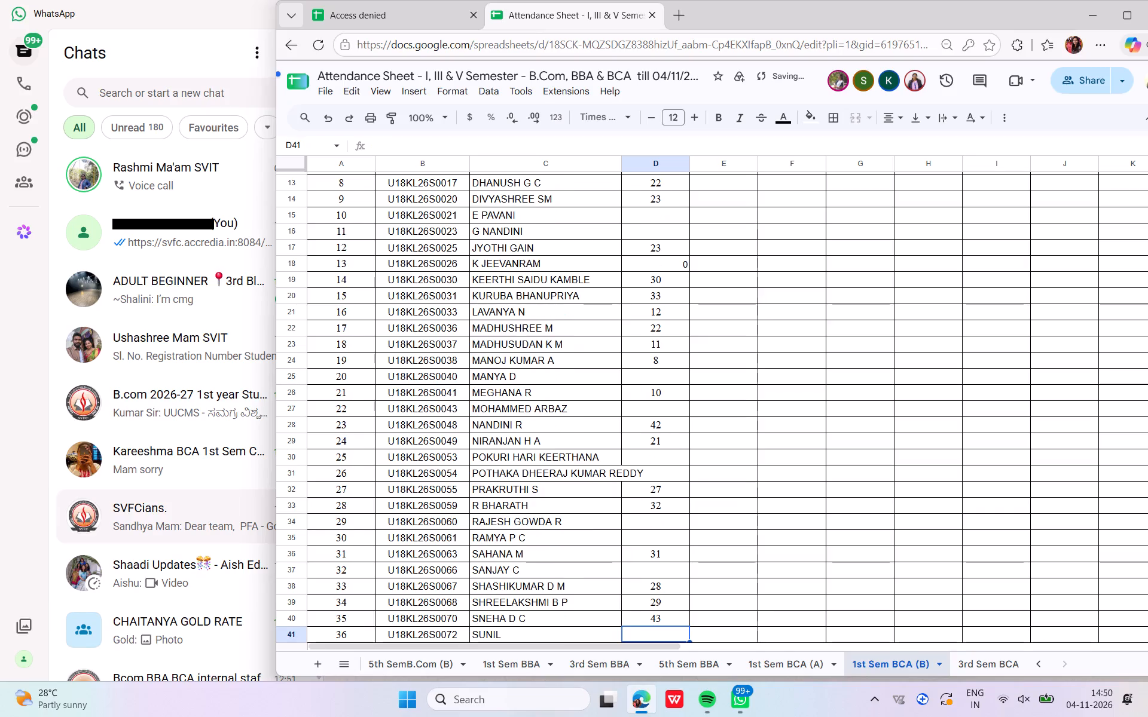
type("19")
key("Return")
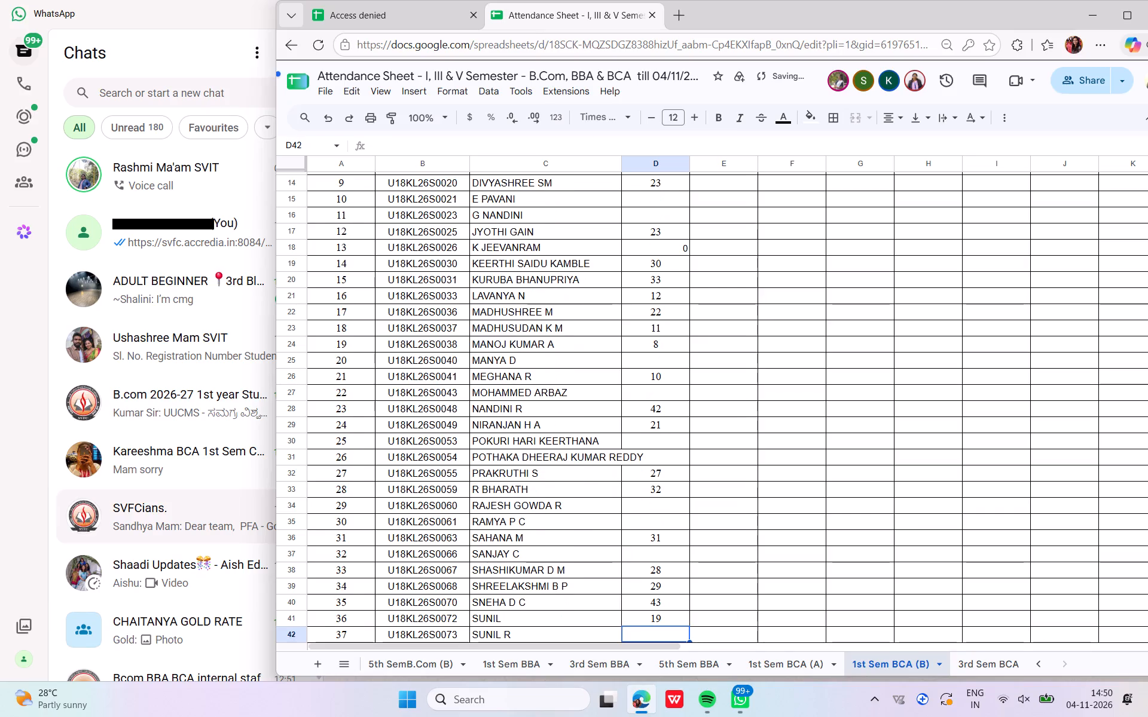
type("13")
key("Return")
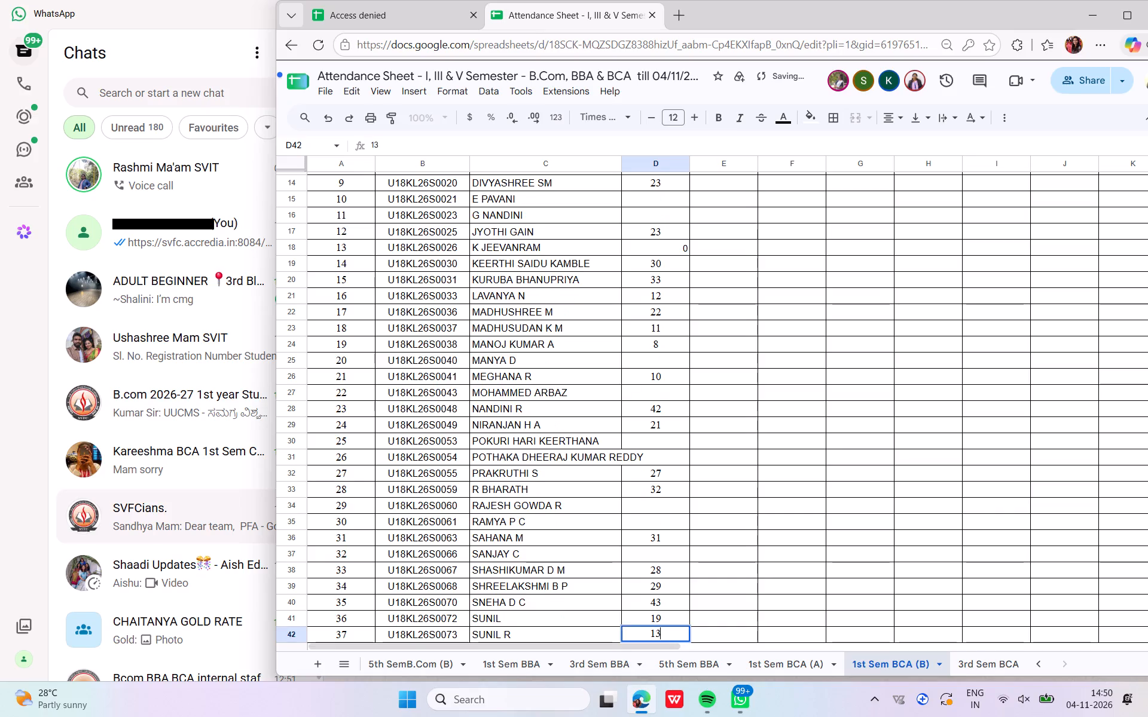
Enter KAN attendance of 30, 28, 6 and 25 for serial numbers 38 to 41.
key("3")
key("0")
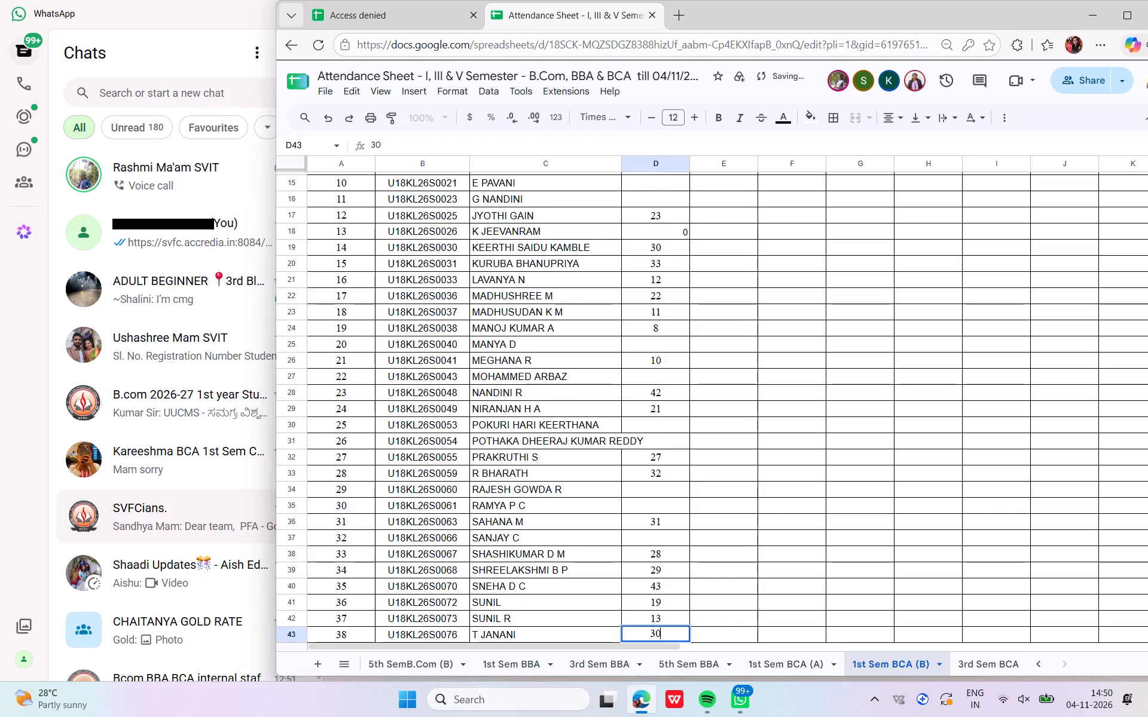
key("Return")
type("28")
key("Return")
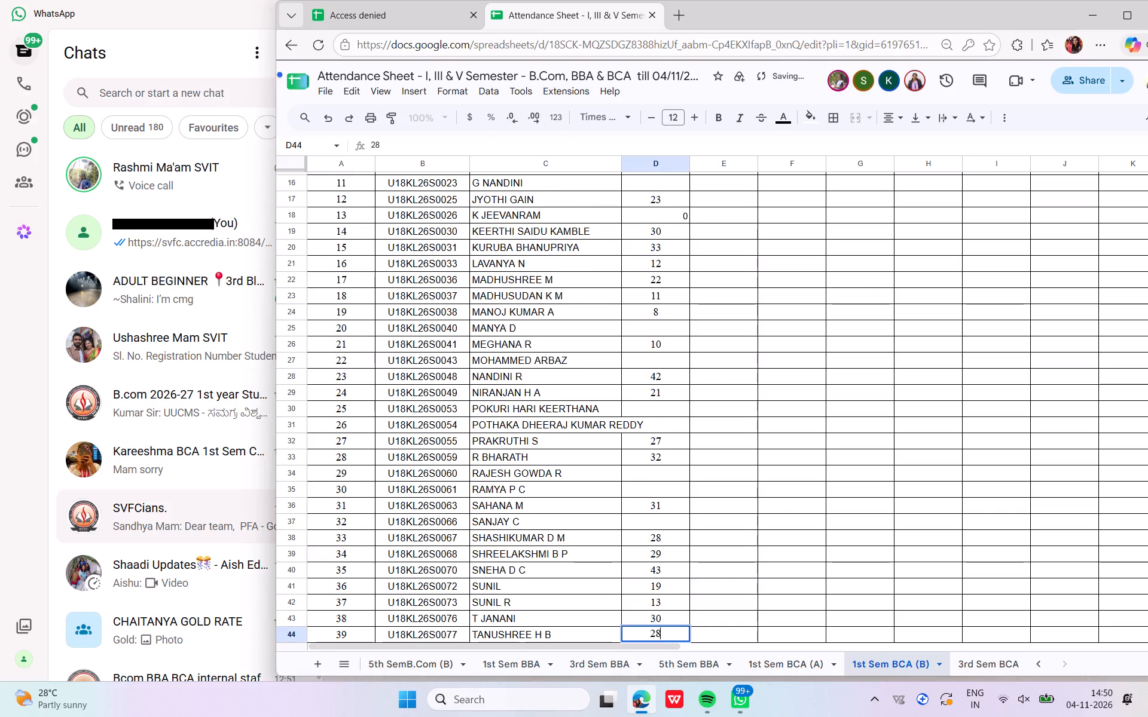
key("6")
key("Return")
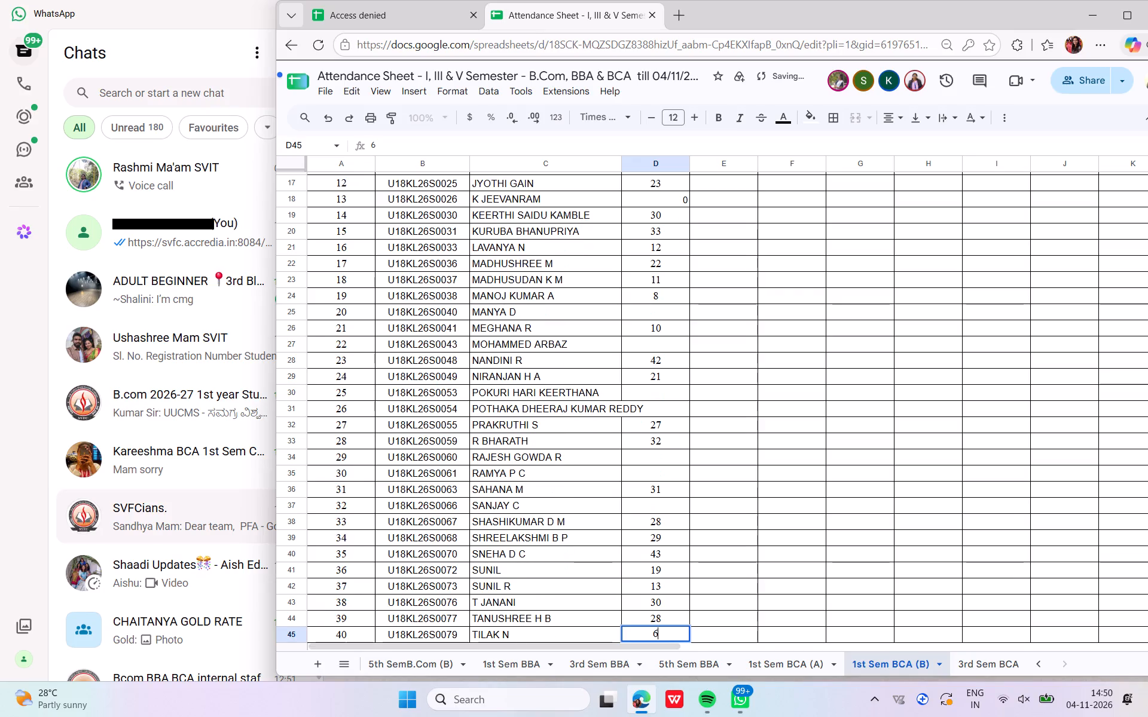
key("Return")
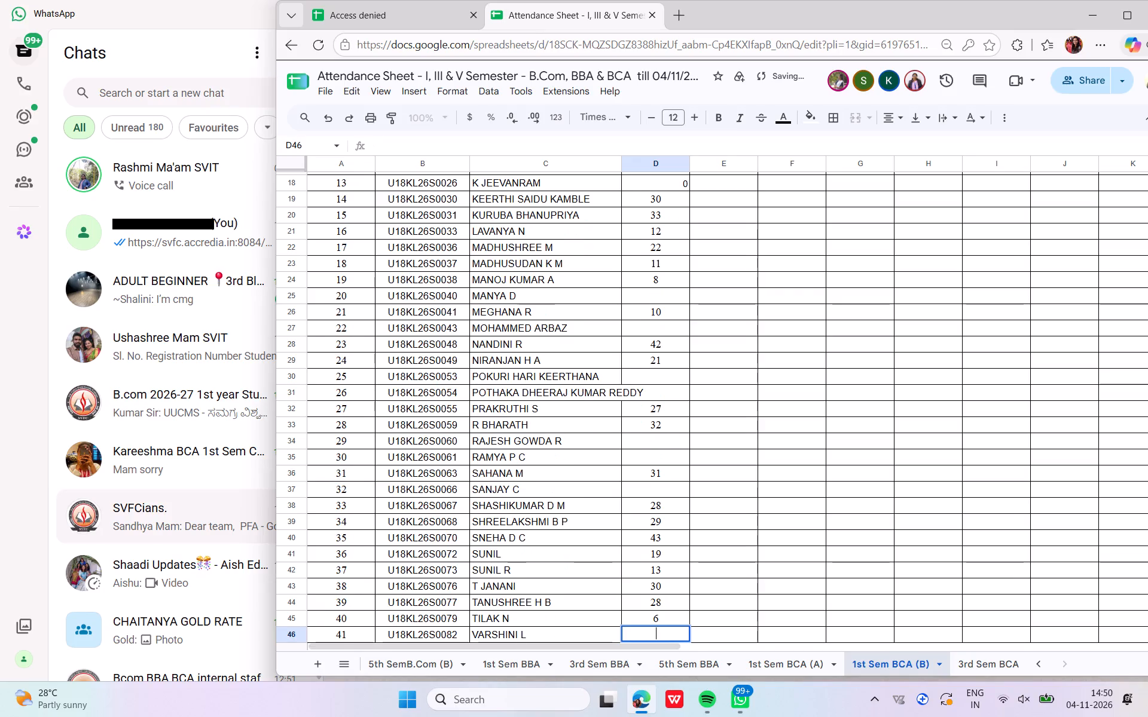
type("25")
key("Return")
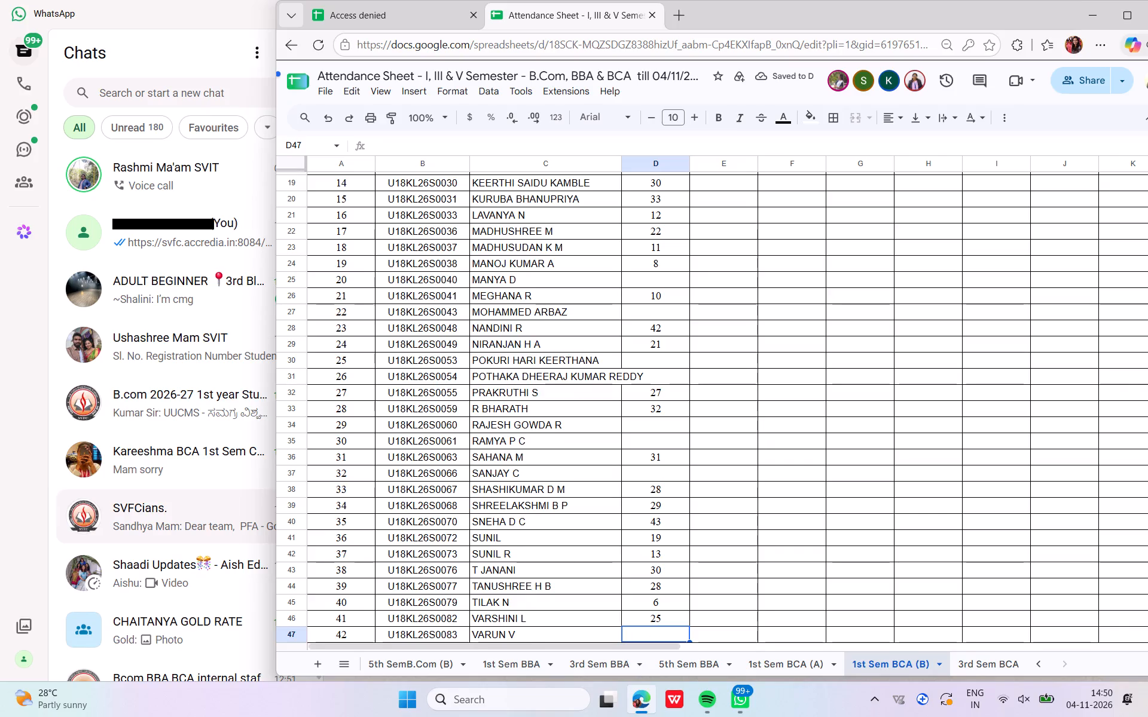
Enter KAN attendance of 18, 10, 22, 9 and 12 for serial numbers 42 to 46.
type("18")
key("Return")
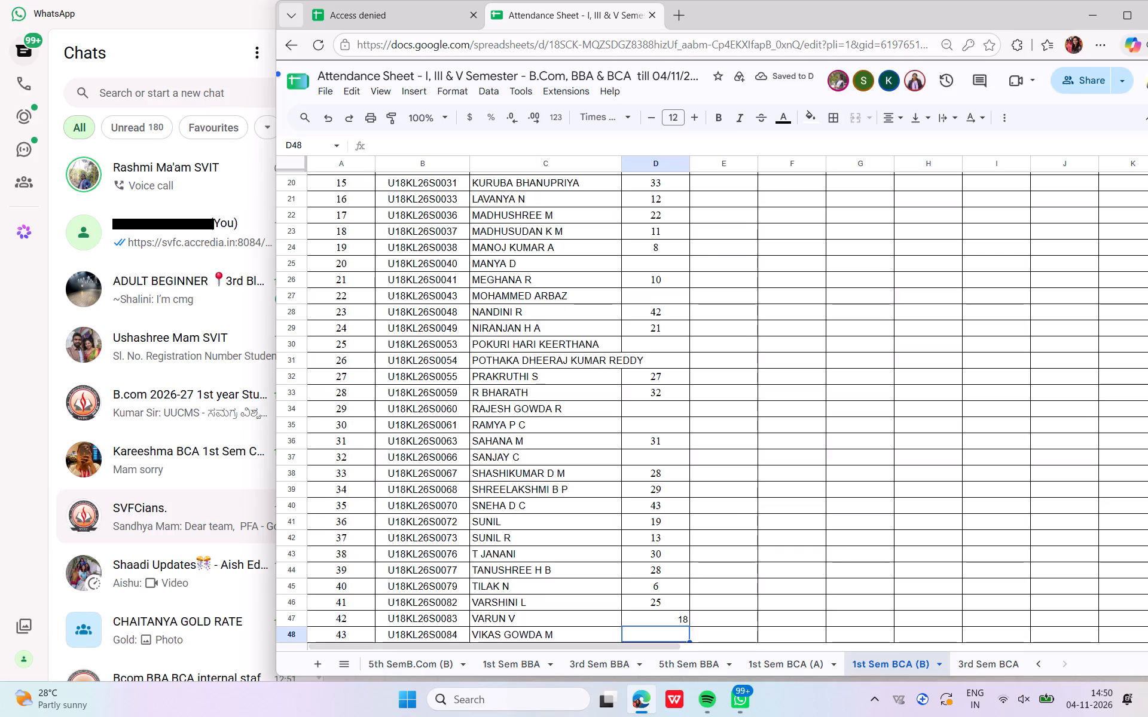
type("10")
key("Return")
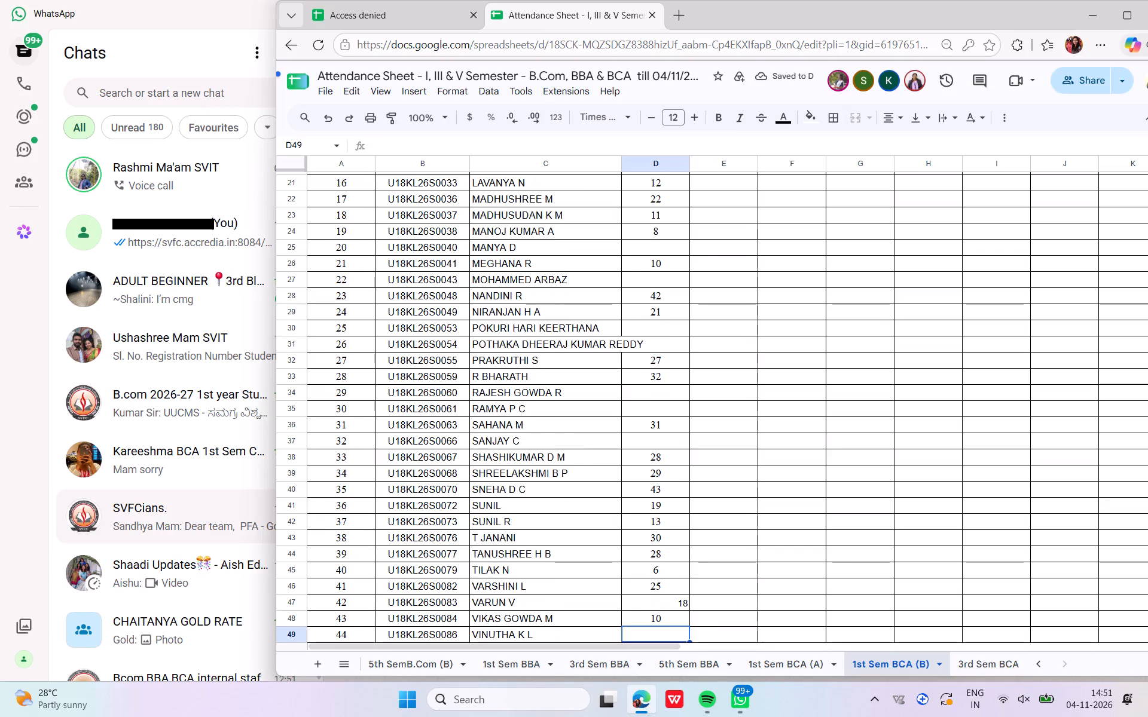
type("22")
key("Return")
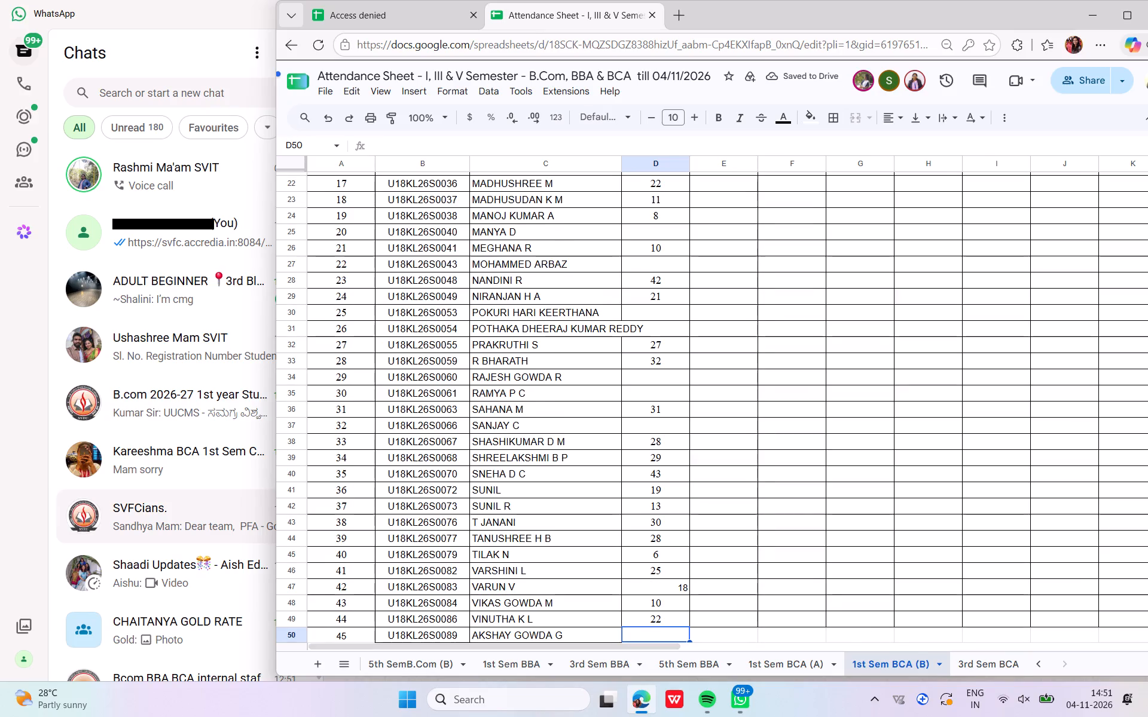
key("9")
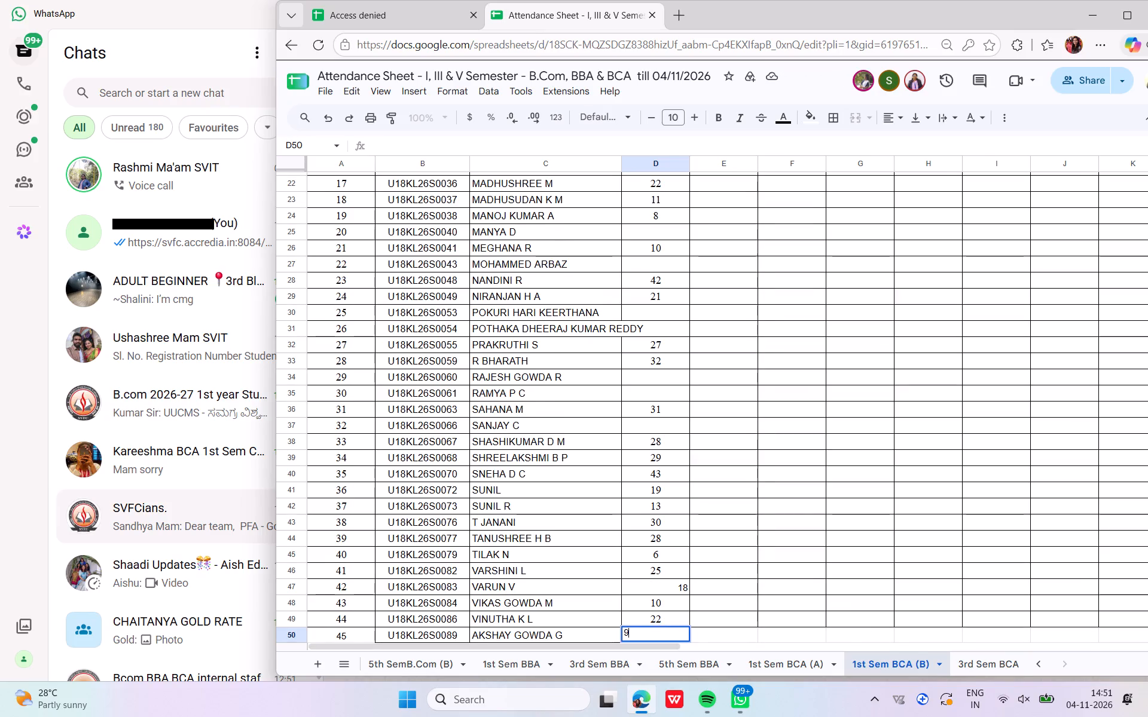
key("Return")
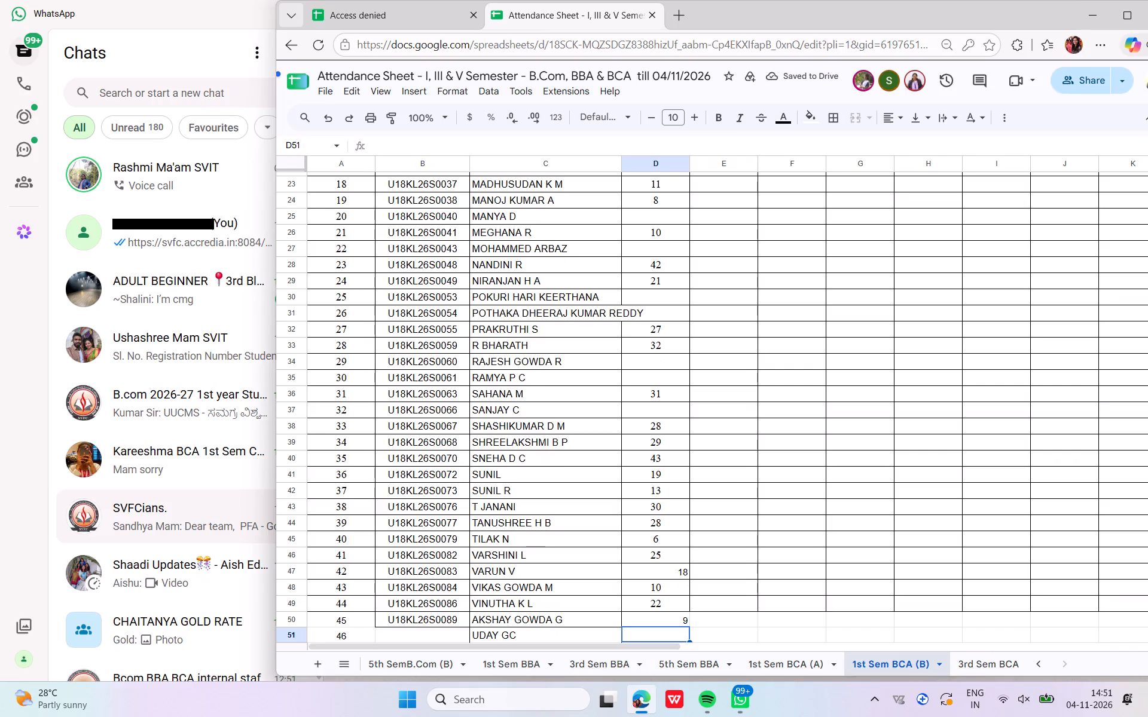
type("12")
key("Return")
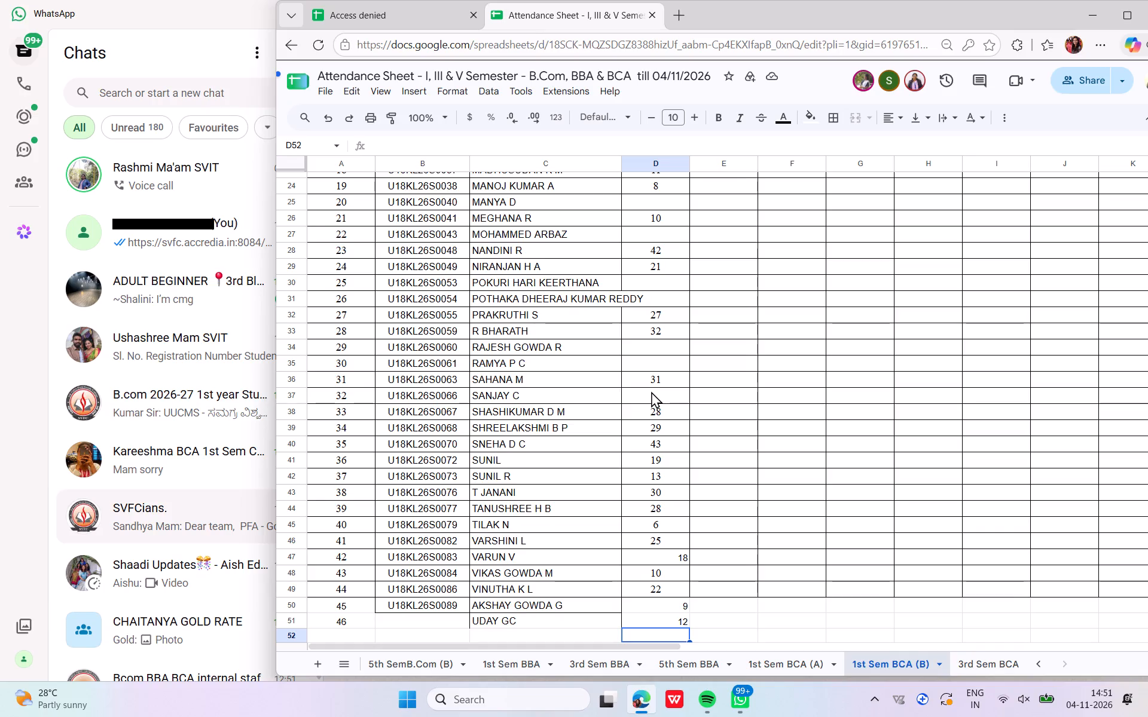
Fill in the skipped KAN attendance for serial number 30 as 24 and serial number 29 as 9.
left_click(657, 363)
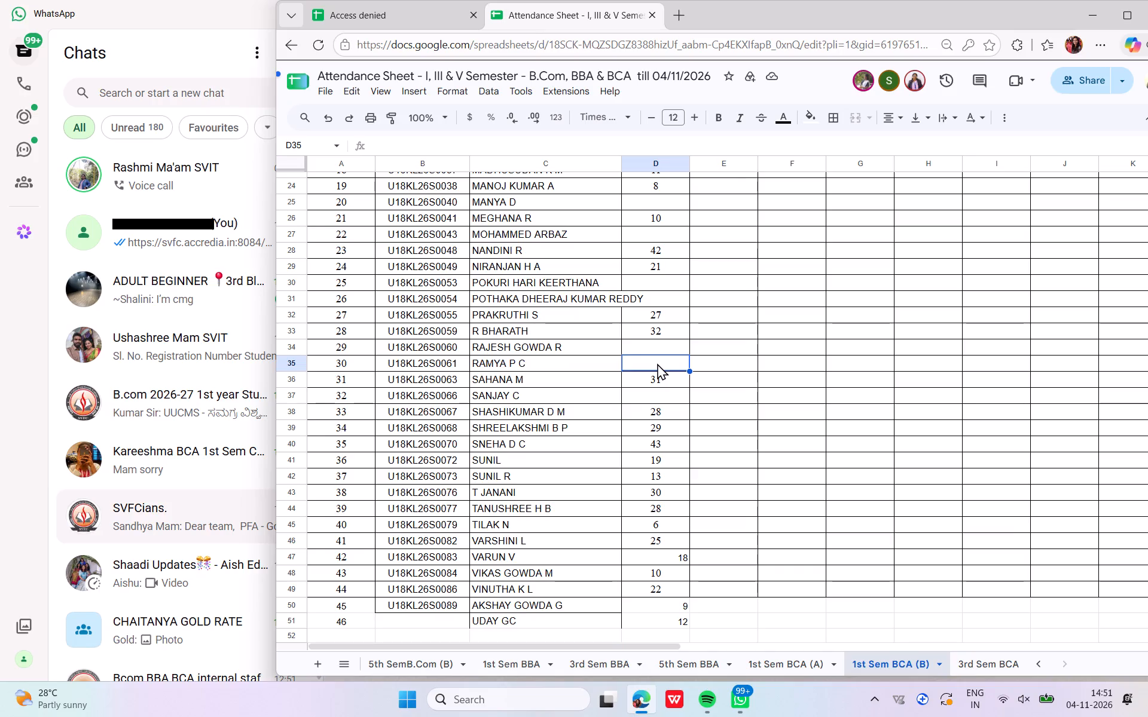
type("24")
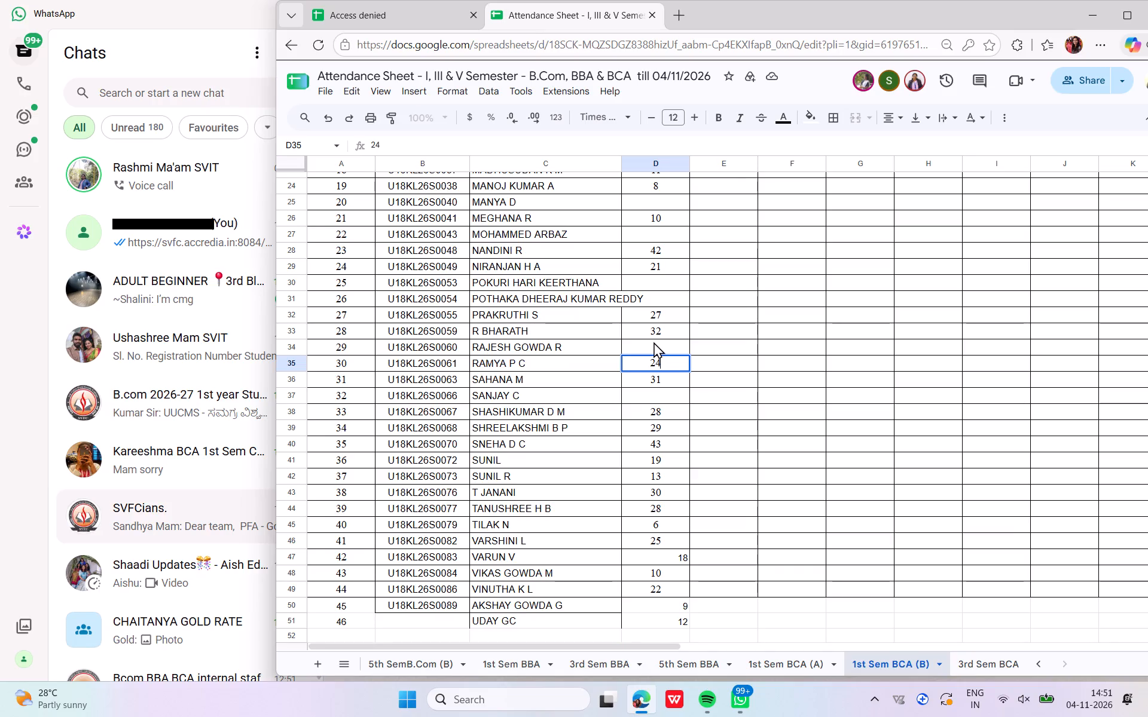
key("9")
key("BackSpace")
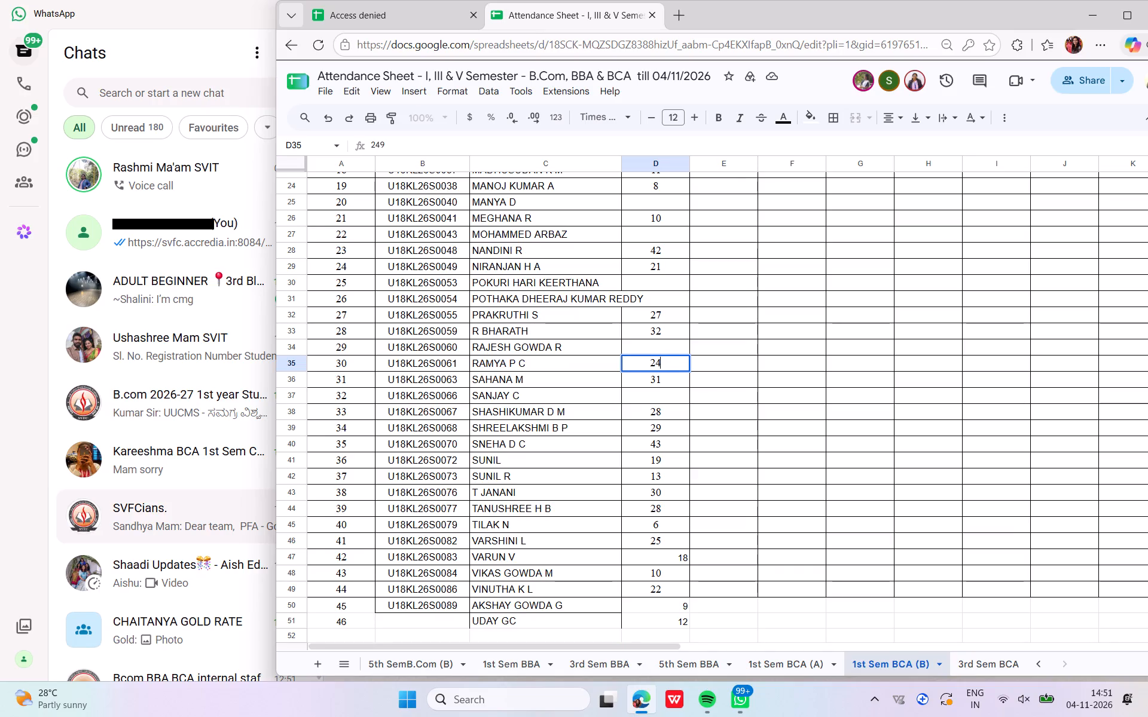
left_click(656, 345)
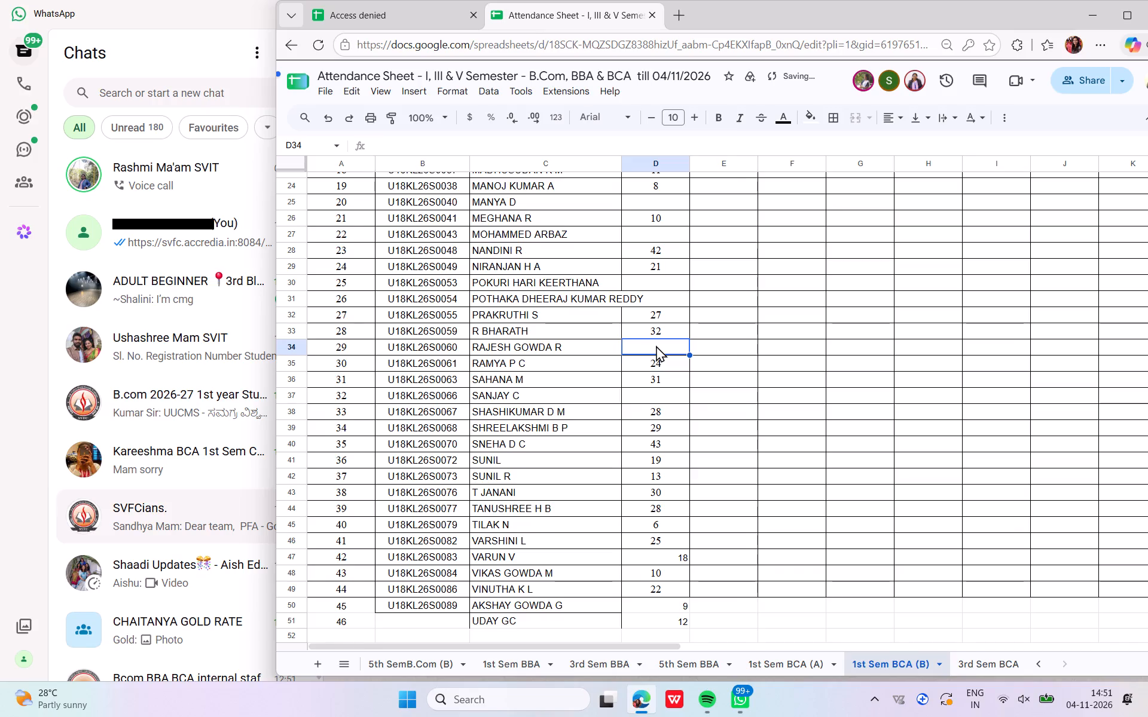
key("9")
left_click(656, 345)
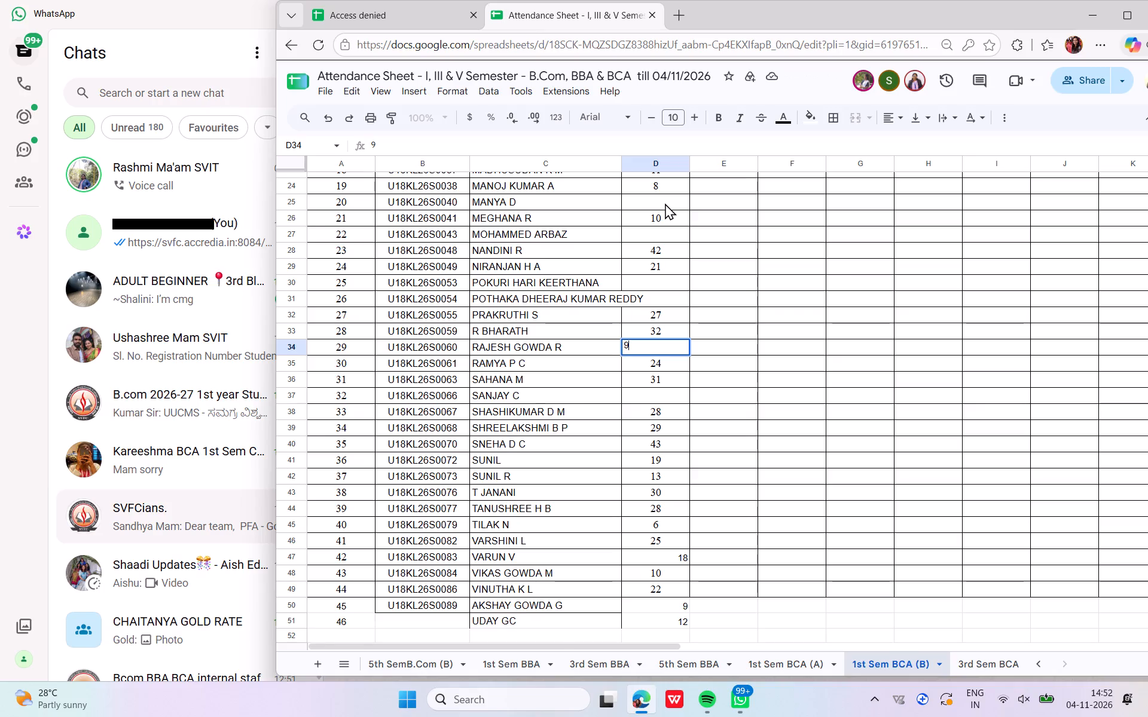
type("13")
key("BackSpace")
key("BackSpace")
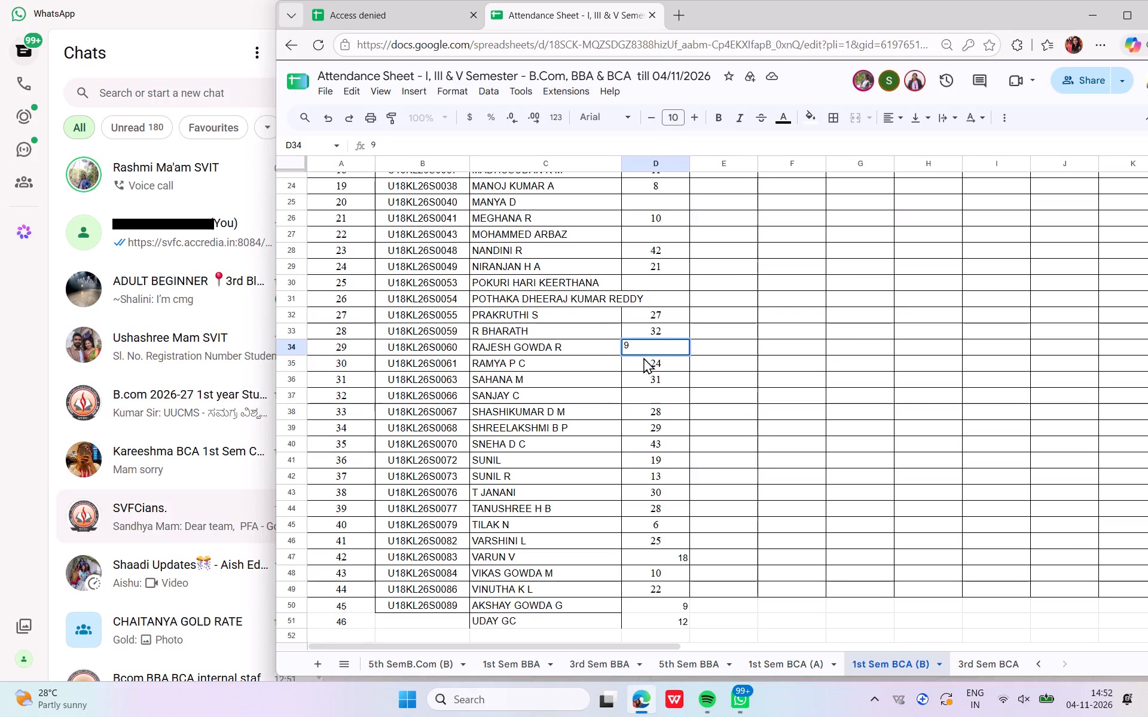
left_click(639, 191)
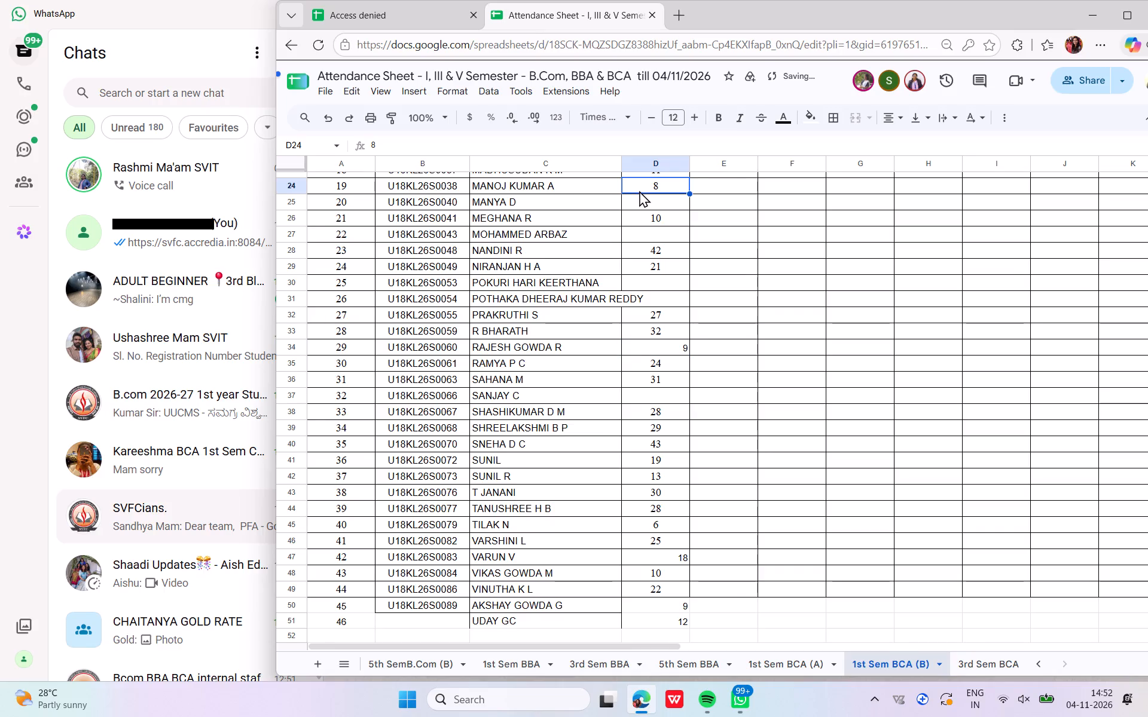
Fill in the skipped KAN attendance for serial number 20 as 13.
left_click(644, 199)
type("13")
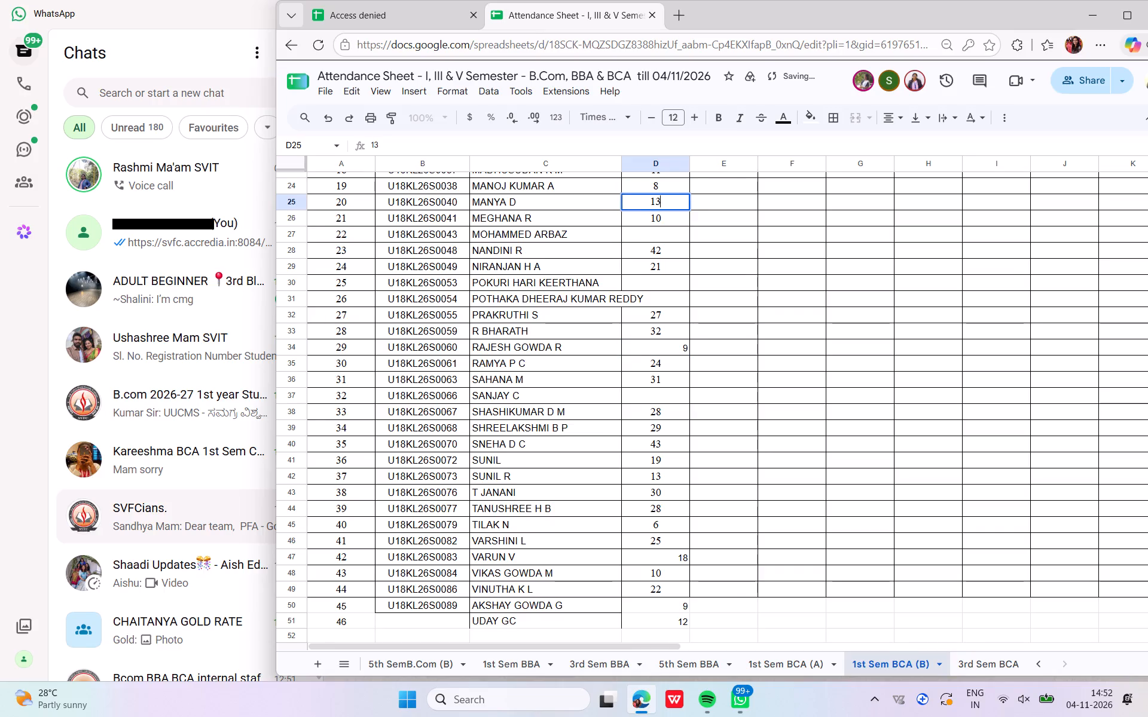
key("Up")
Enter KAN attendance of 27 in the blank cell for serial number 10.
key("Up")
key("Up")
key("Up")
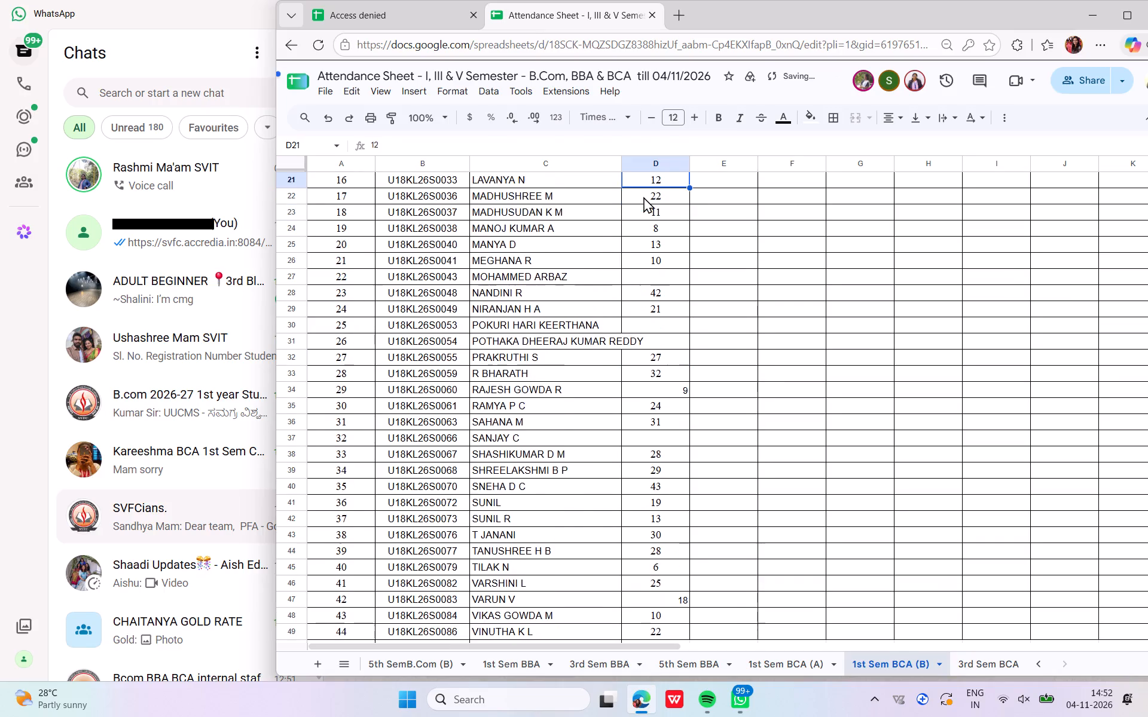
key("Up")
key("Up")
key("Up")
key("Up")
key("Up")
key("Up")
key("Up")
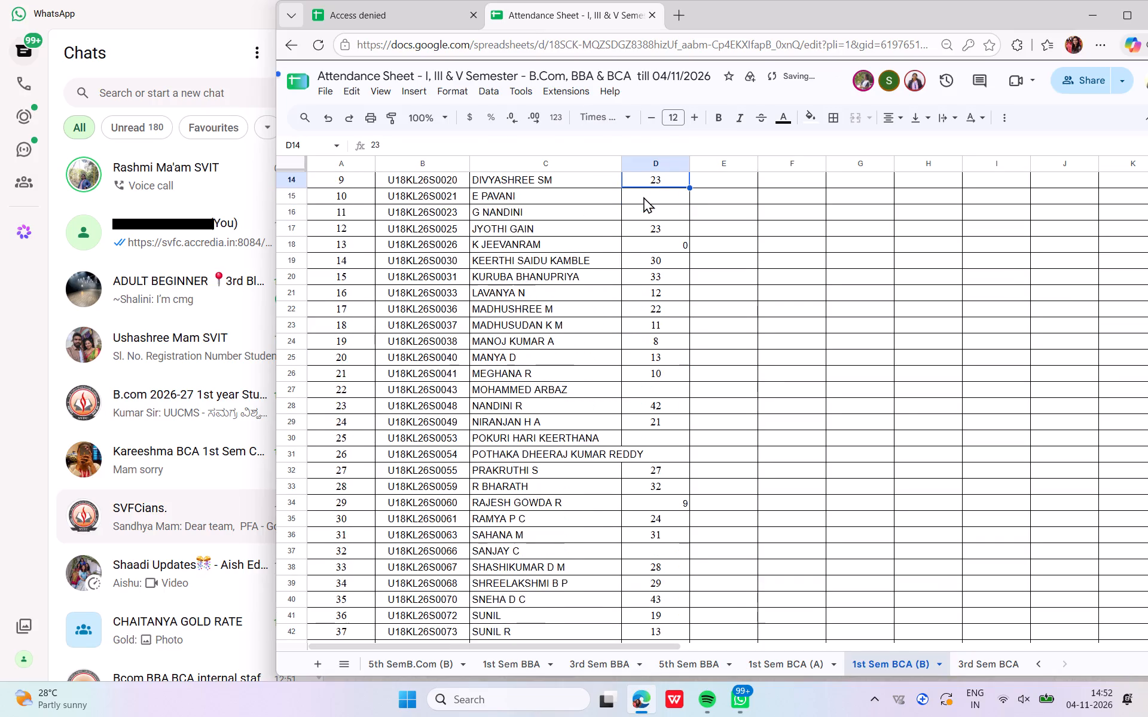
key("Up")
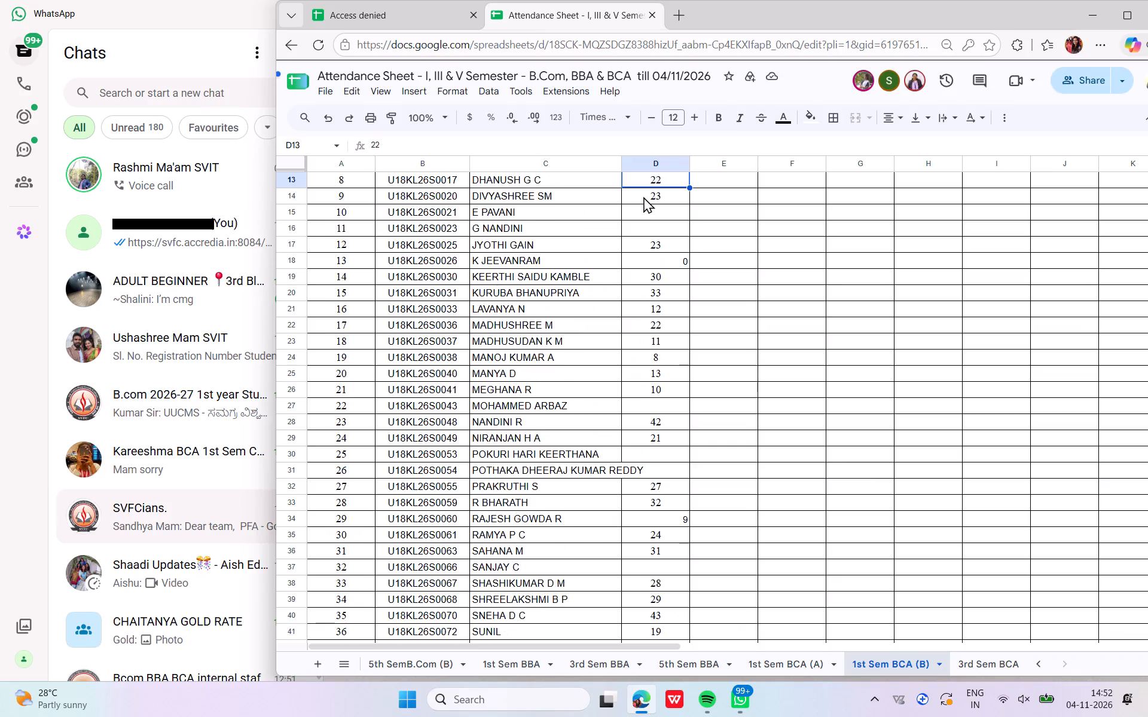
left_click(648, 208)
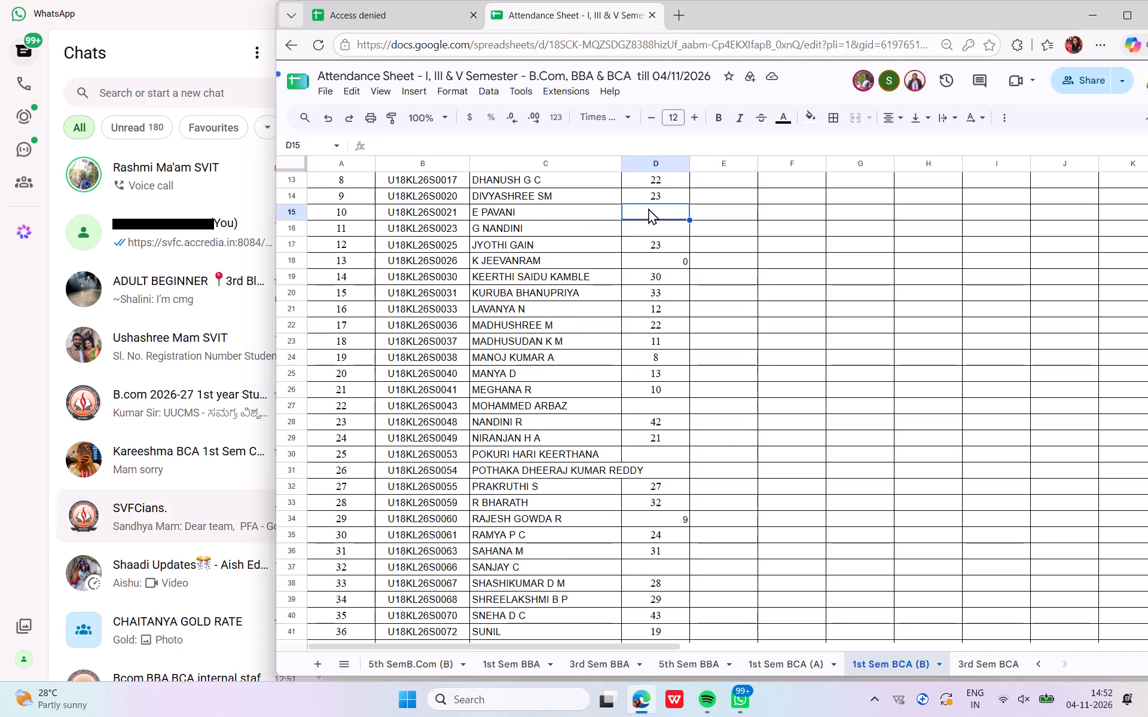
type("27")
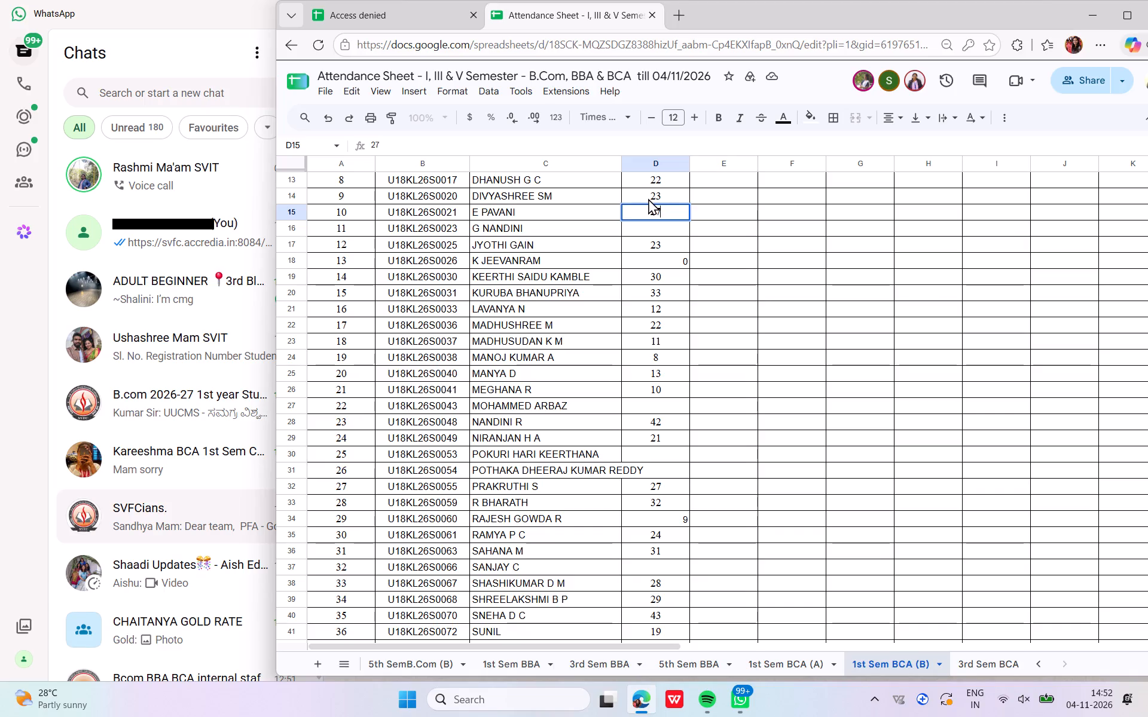
Fill in the skipped KAN attendance for serial number 11 as 27.
left_click(663, 227)
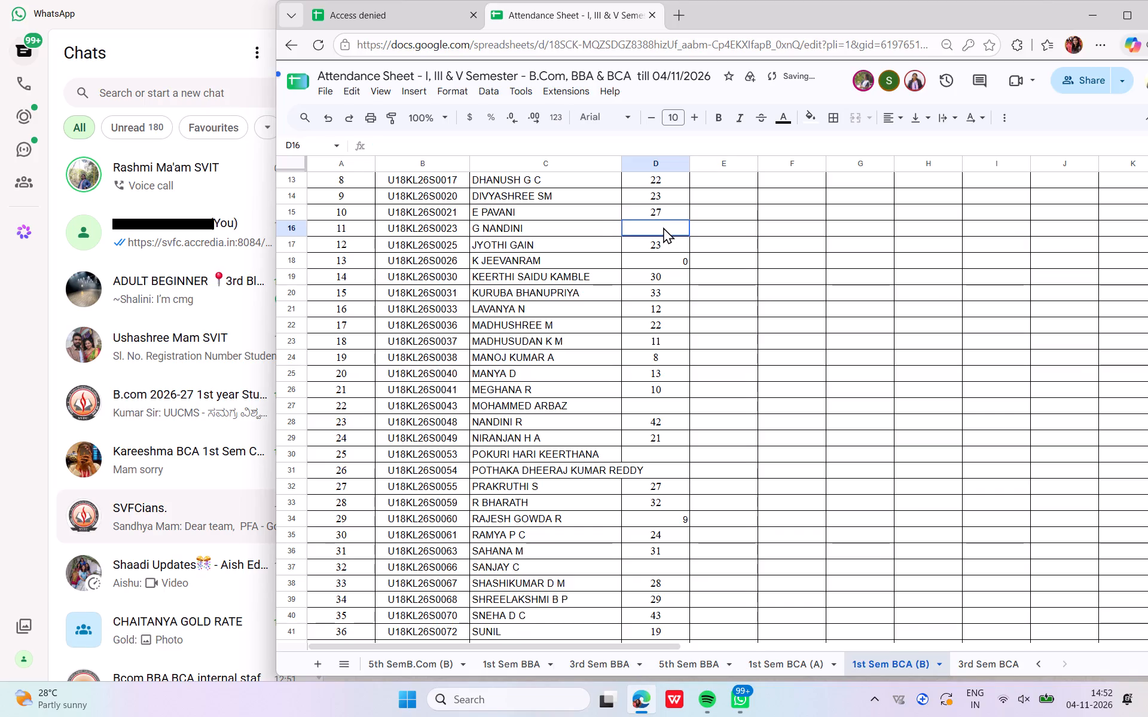
type("27")
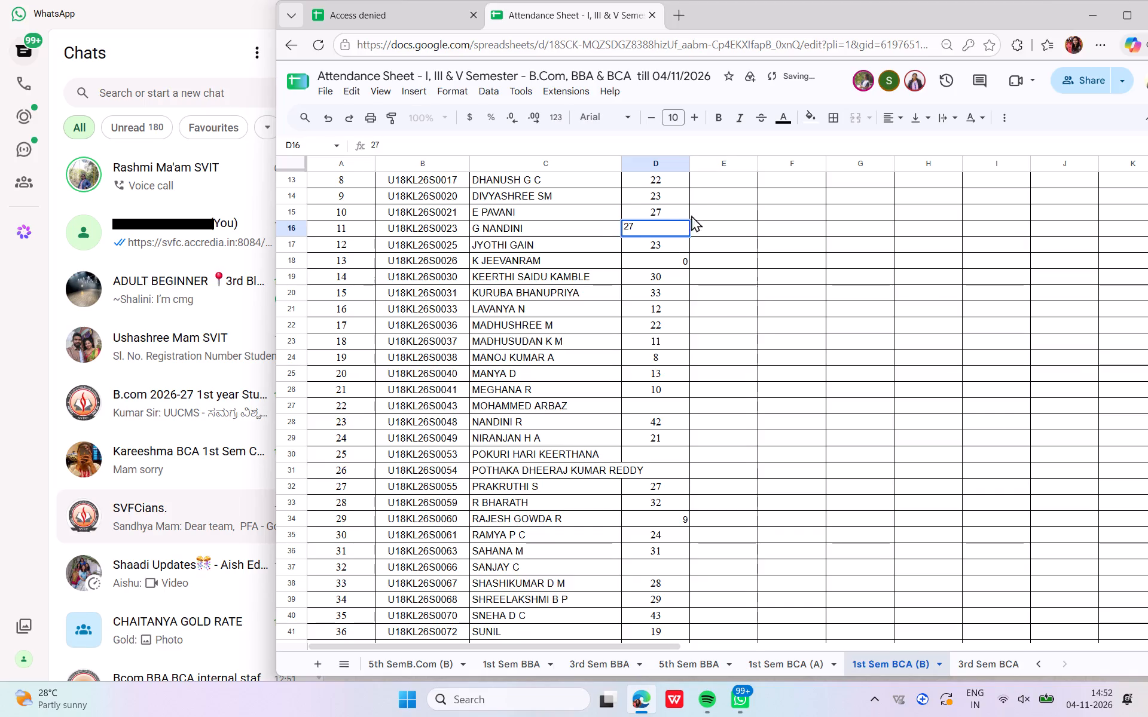
left_click(674, 204)
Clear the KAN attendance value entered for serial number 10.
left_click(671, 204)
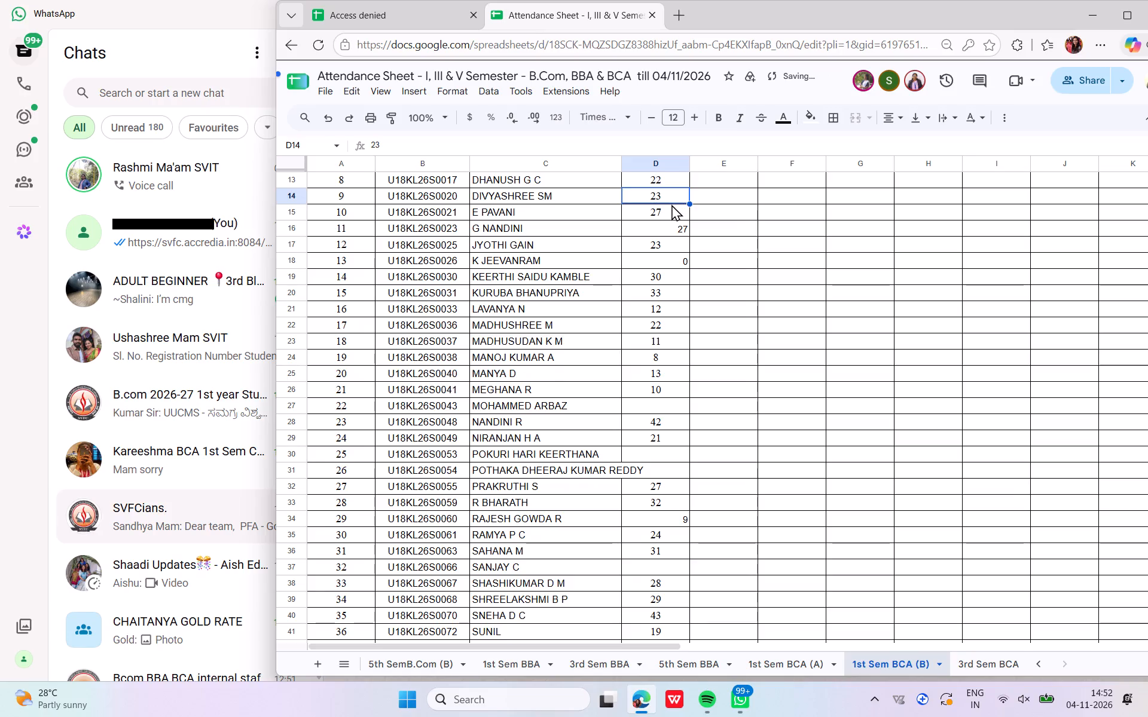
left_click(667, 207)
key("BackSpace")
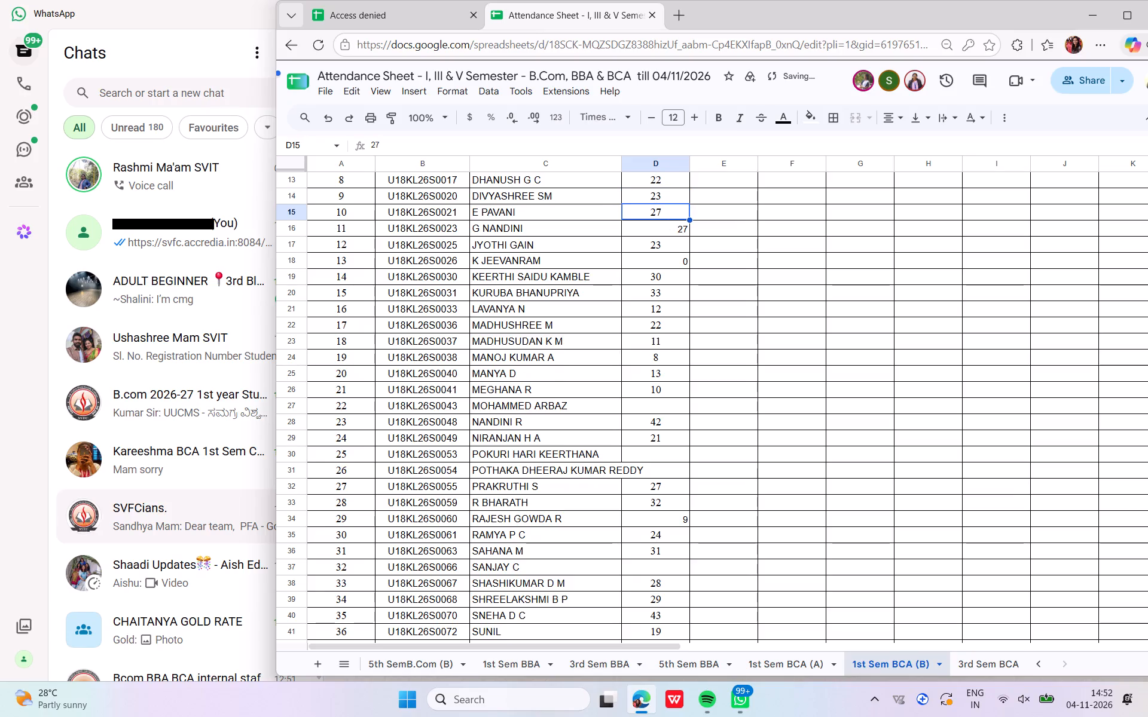
Fill in the skipped KAN attendance for serial number 6 as 13.
key("Up")
key("Up")
key("Up")
key("Up")
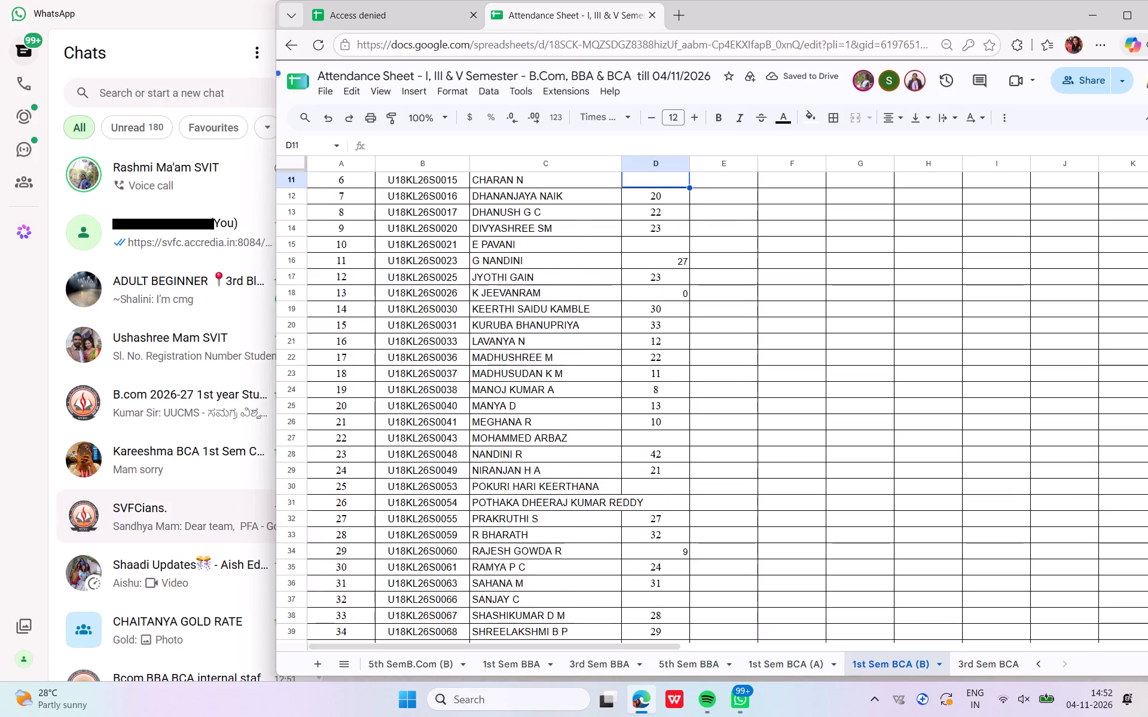
key("Up")
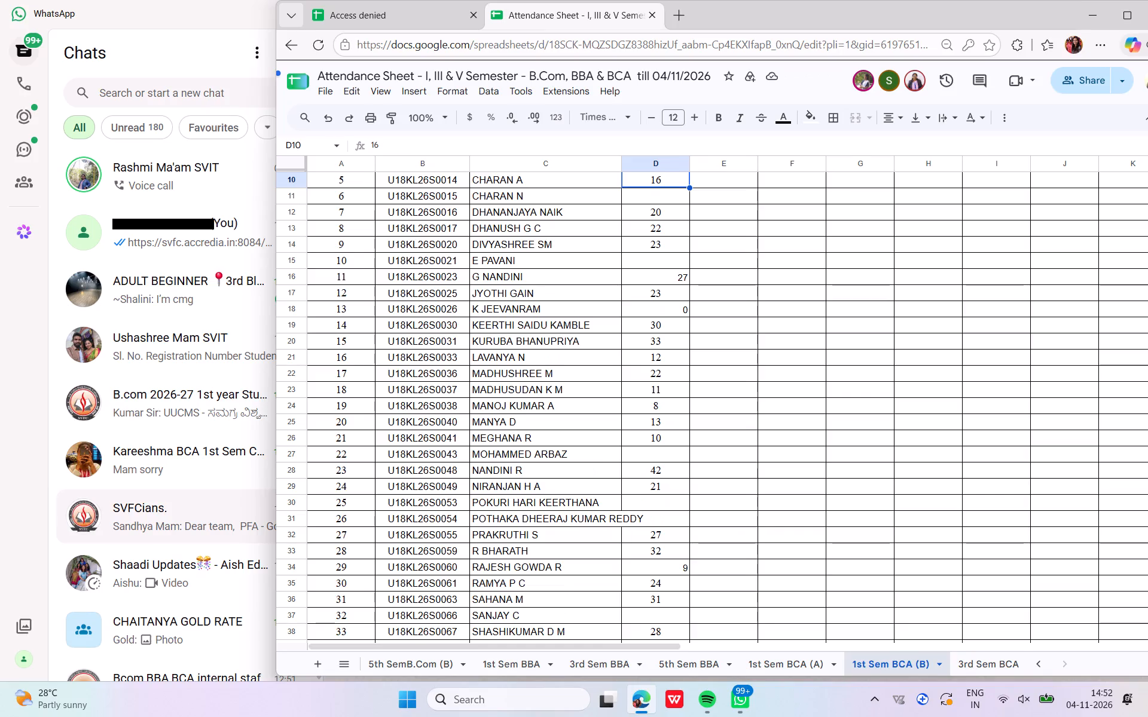
key("Return")
key("Return")
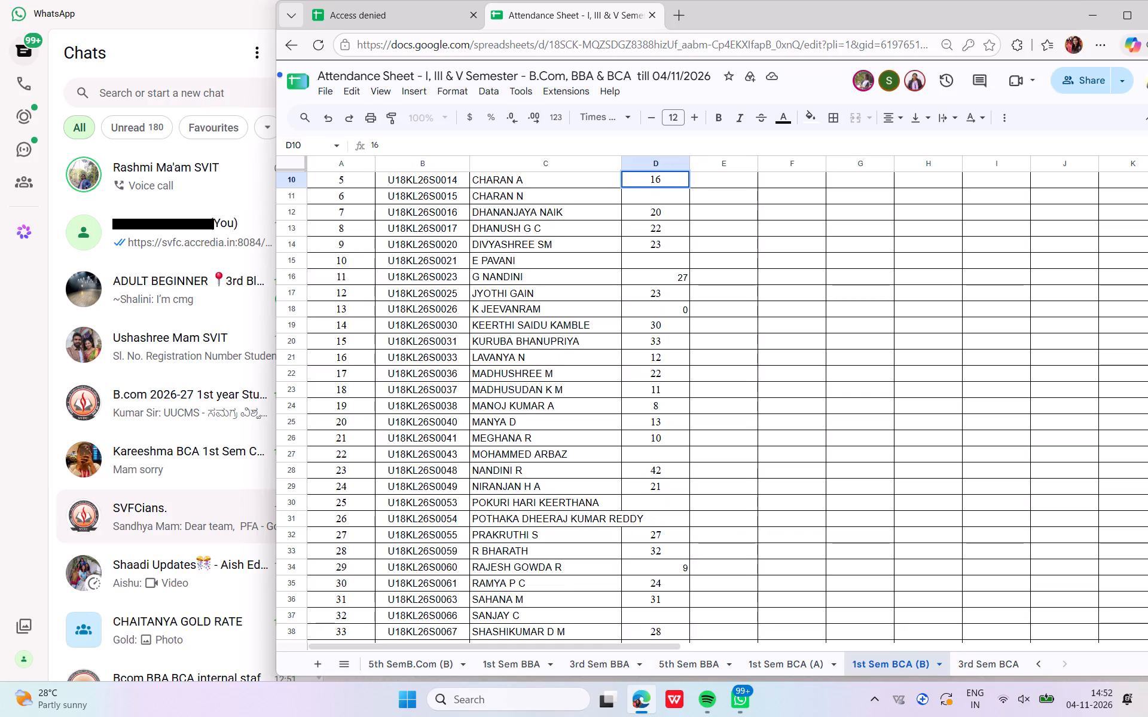
type("13")
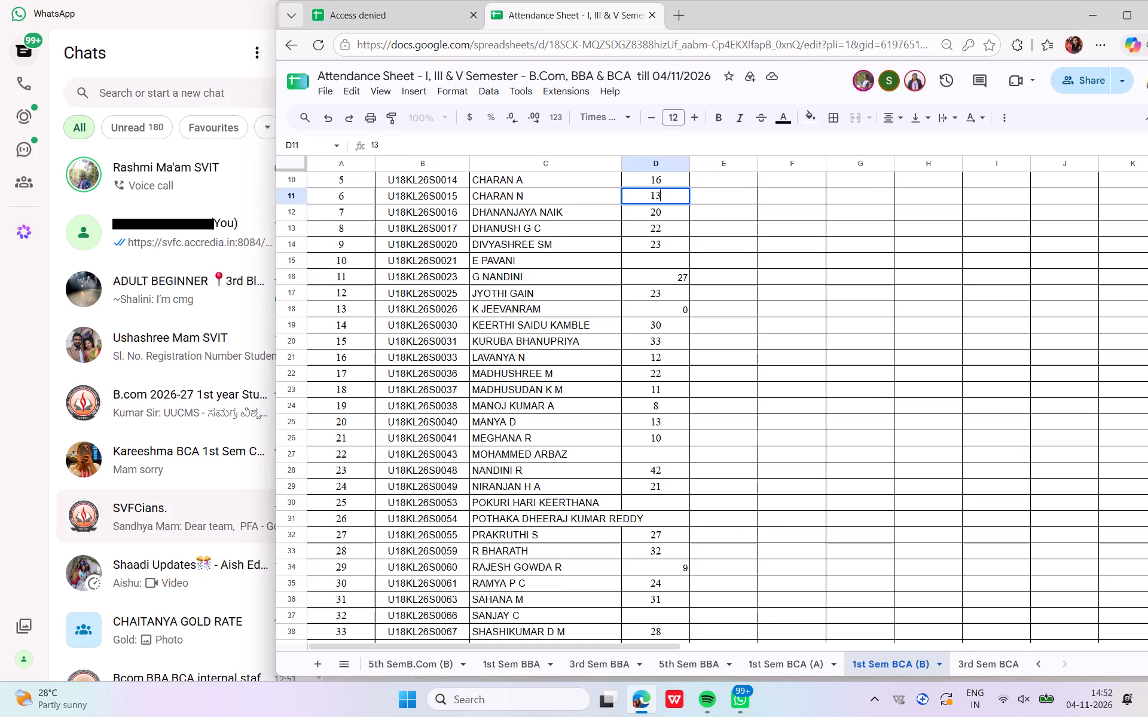
Confirm 13 as the KAN attendance for serial number 6 and return to the top of the KAN column.
key("Up")
key("Up")
key("Up")
key("Up")
key("Up")
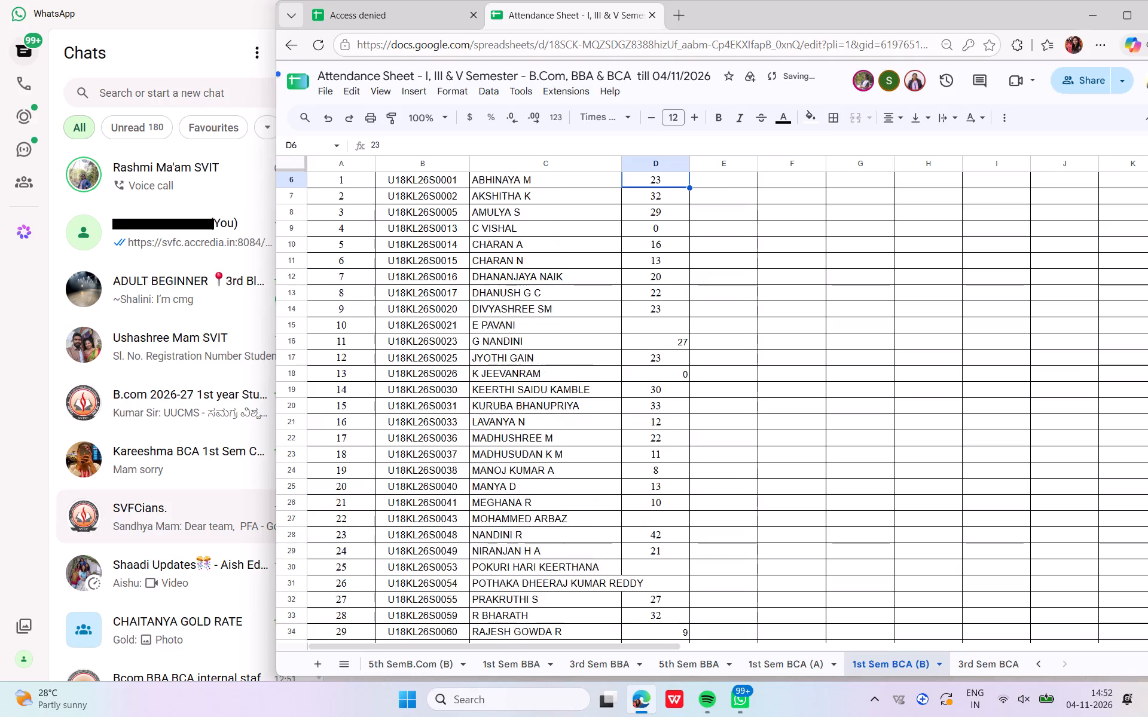
key("Up")
key("Up")
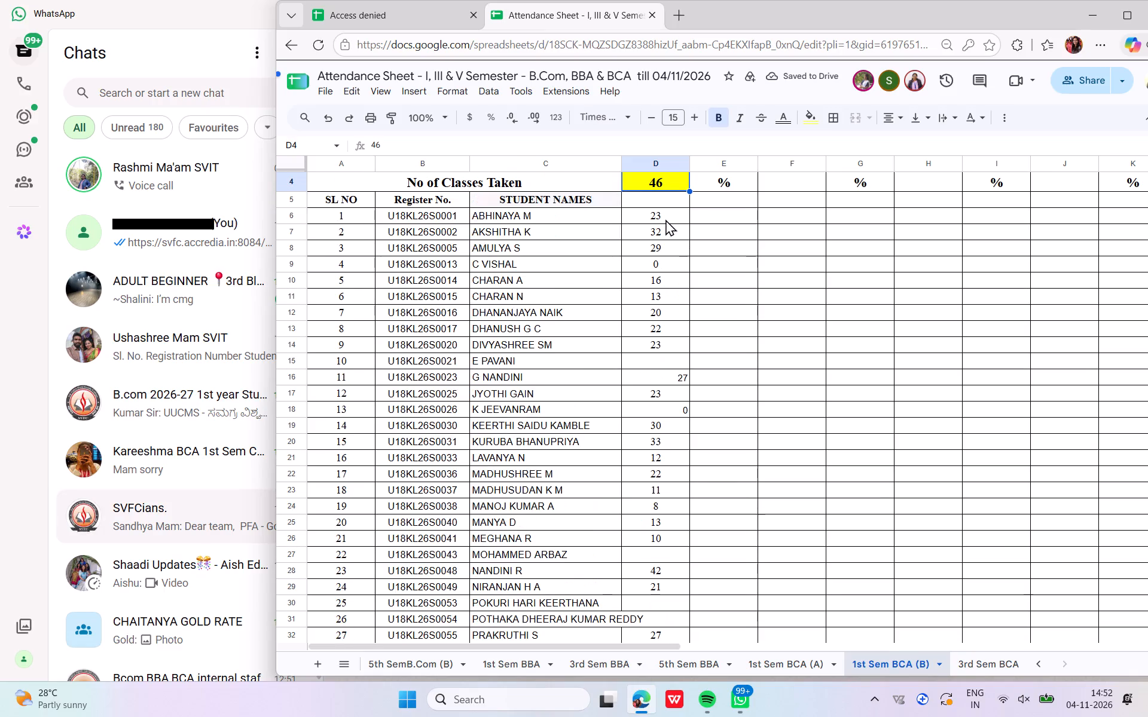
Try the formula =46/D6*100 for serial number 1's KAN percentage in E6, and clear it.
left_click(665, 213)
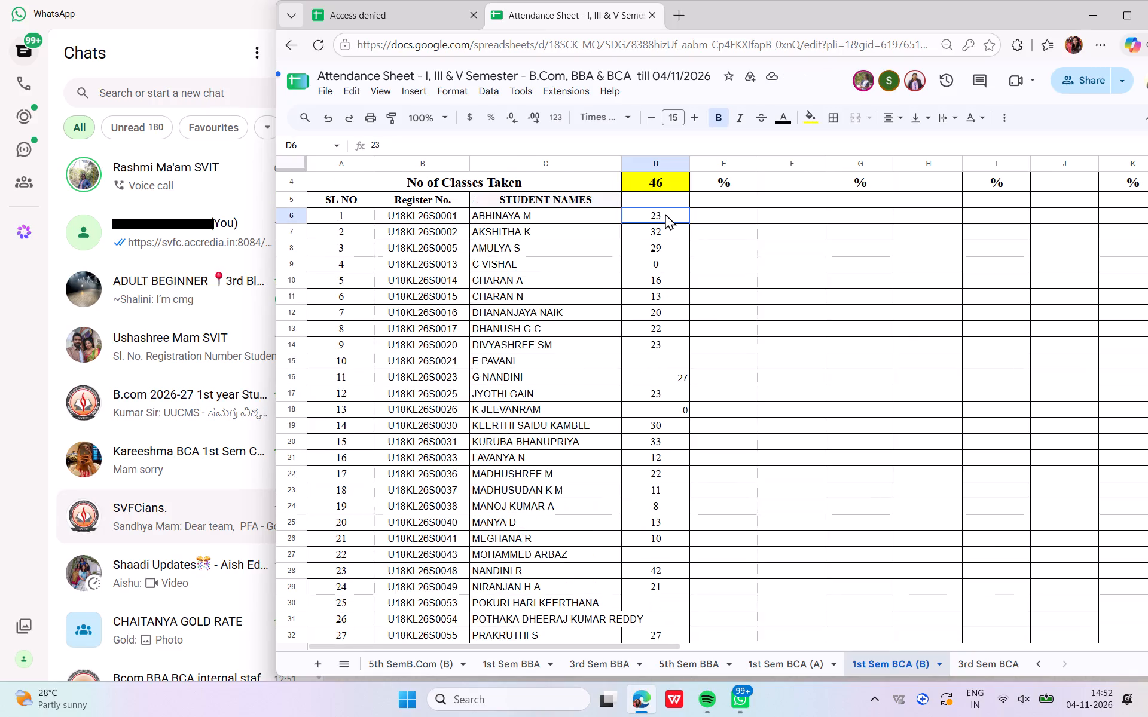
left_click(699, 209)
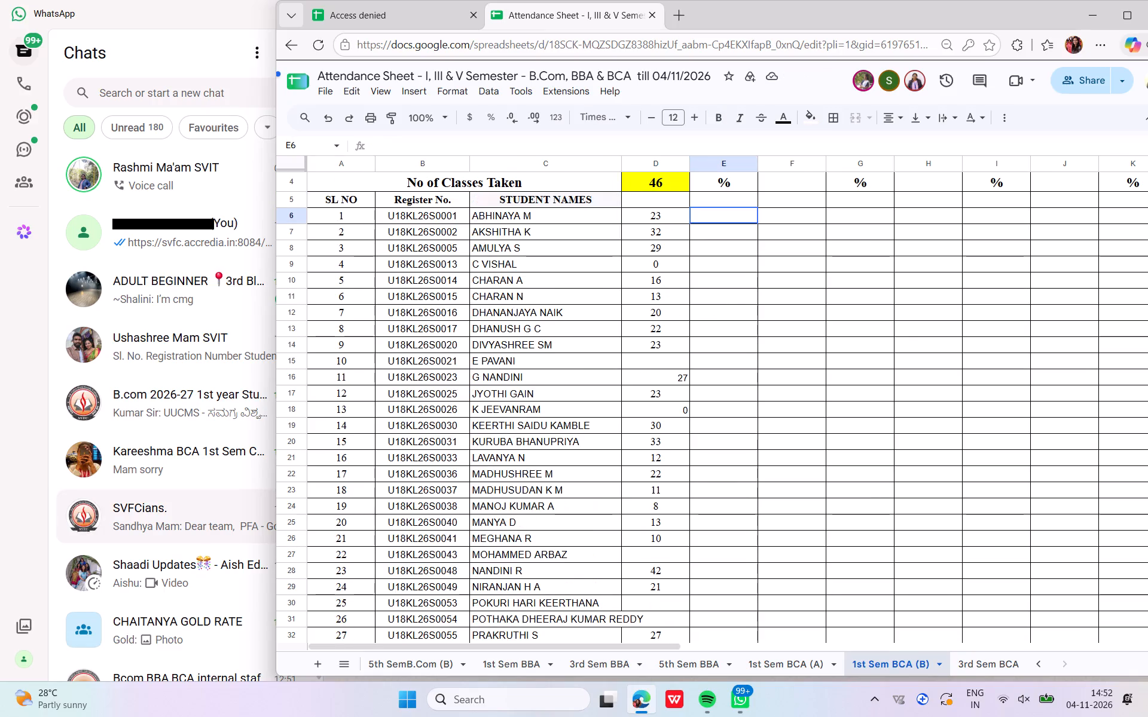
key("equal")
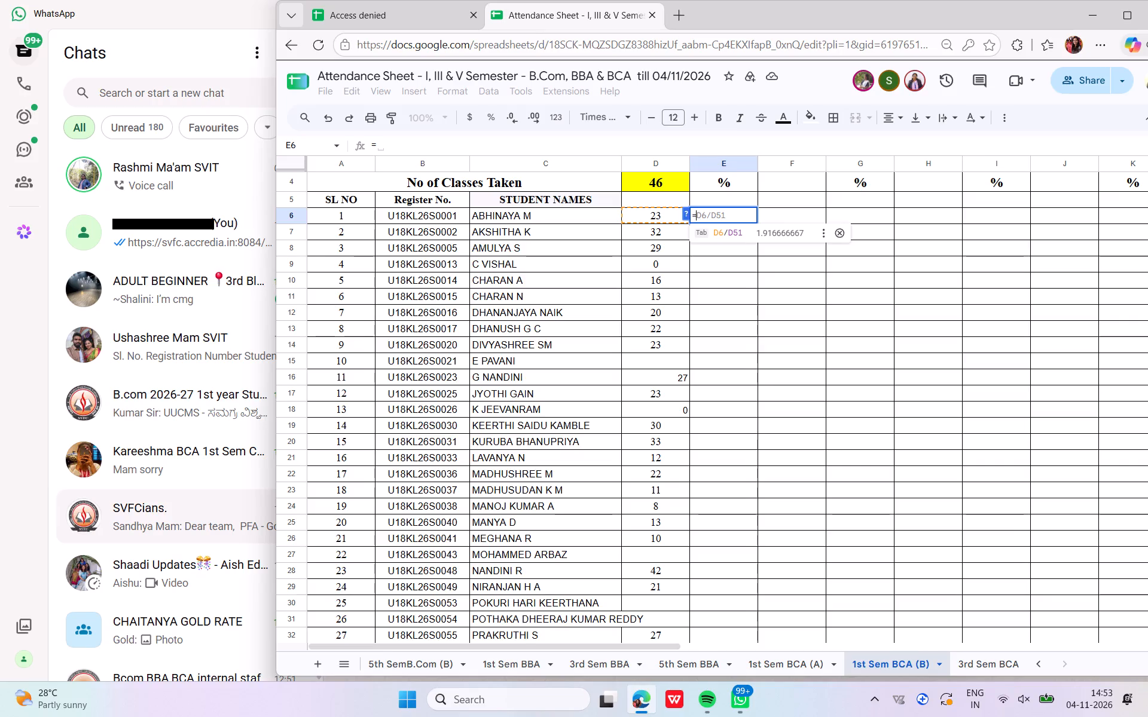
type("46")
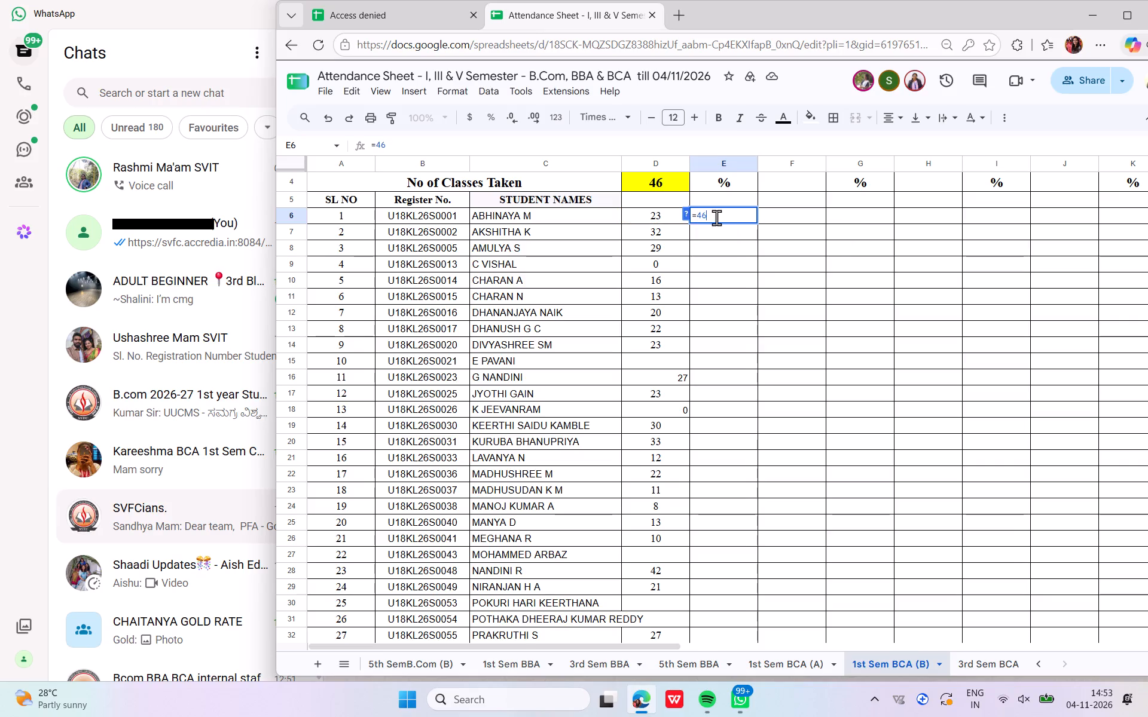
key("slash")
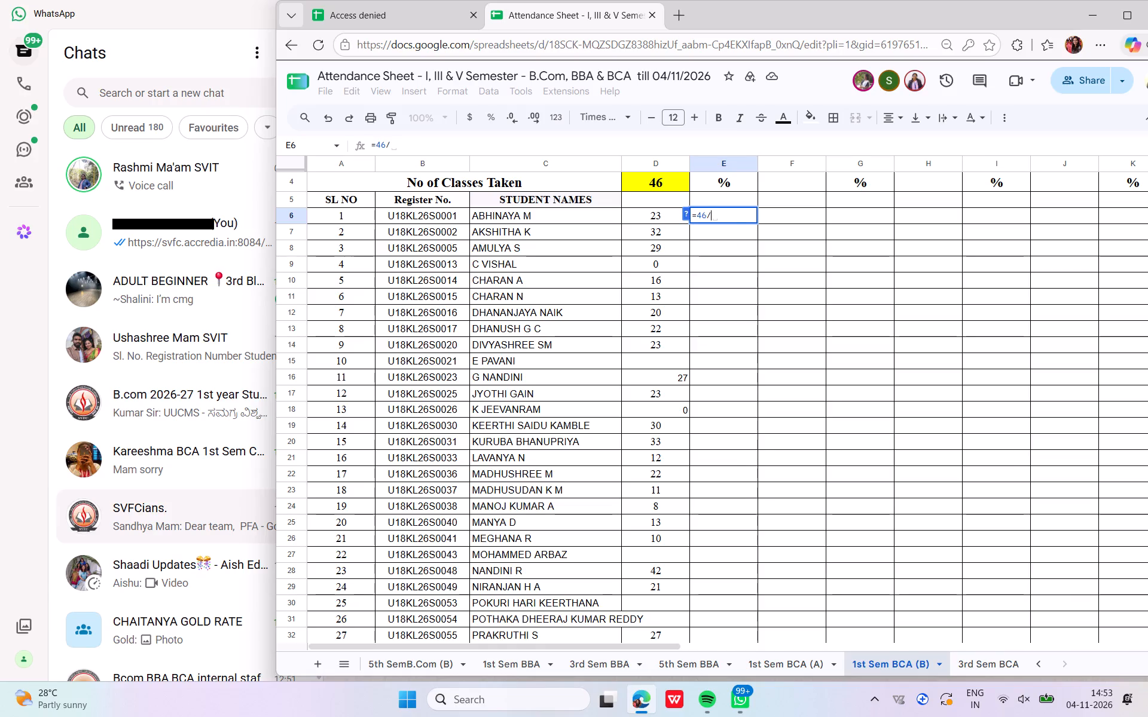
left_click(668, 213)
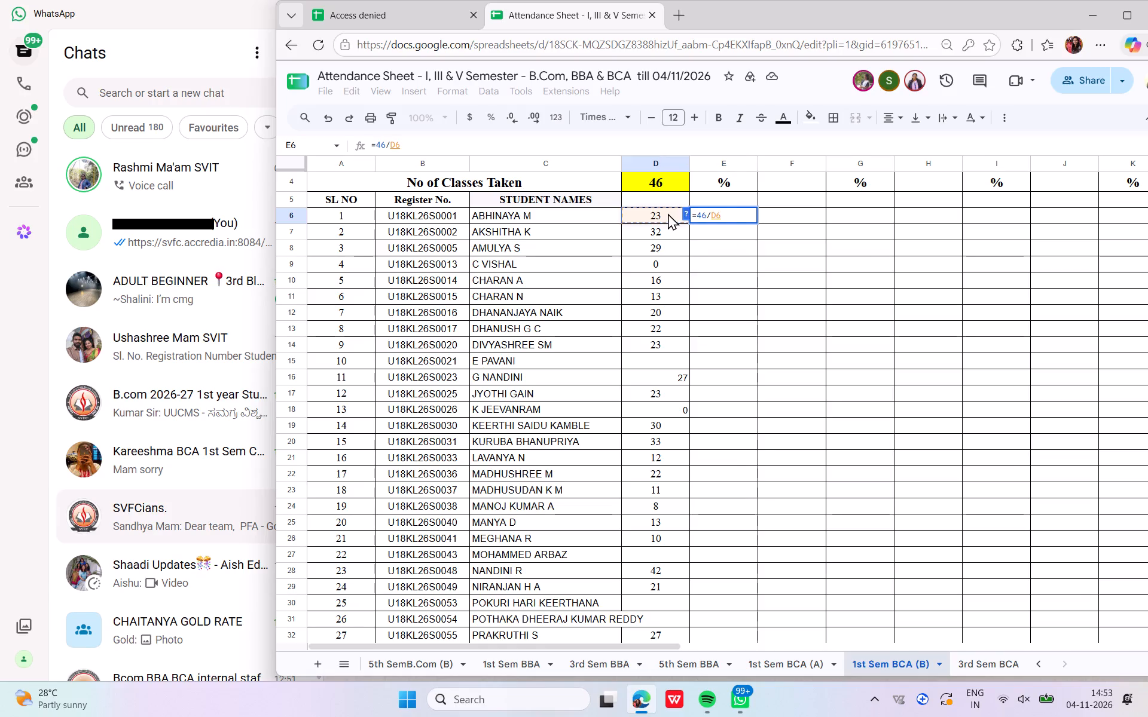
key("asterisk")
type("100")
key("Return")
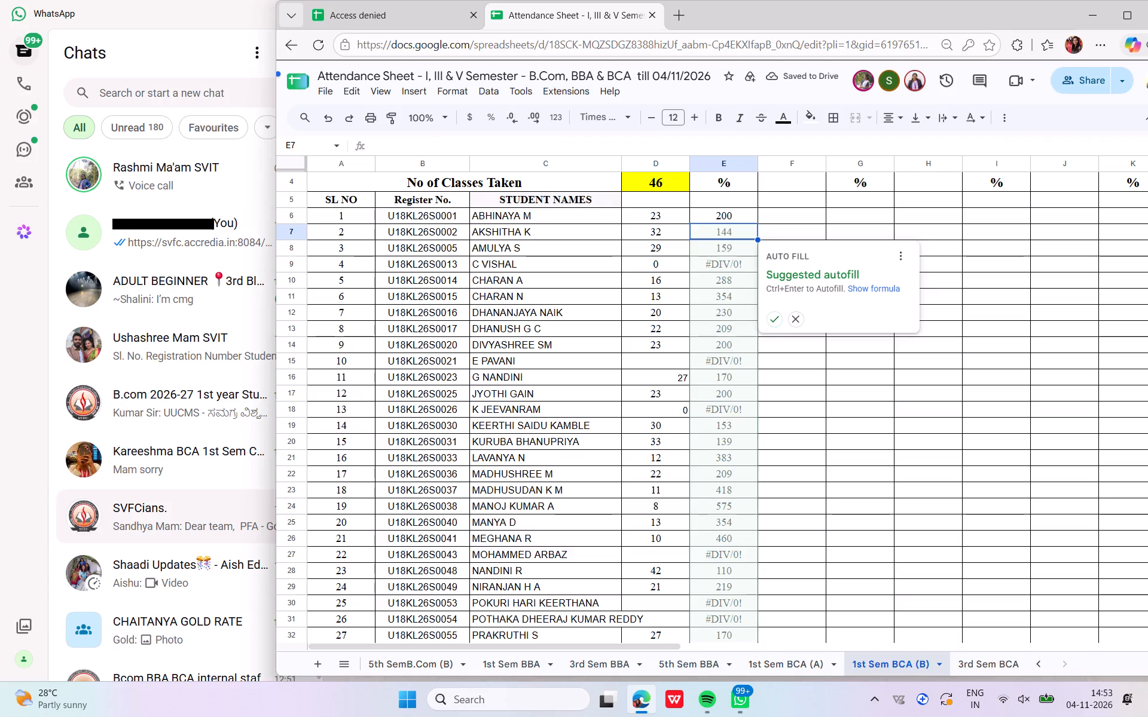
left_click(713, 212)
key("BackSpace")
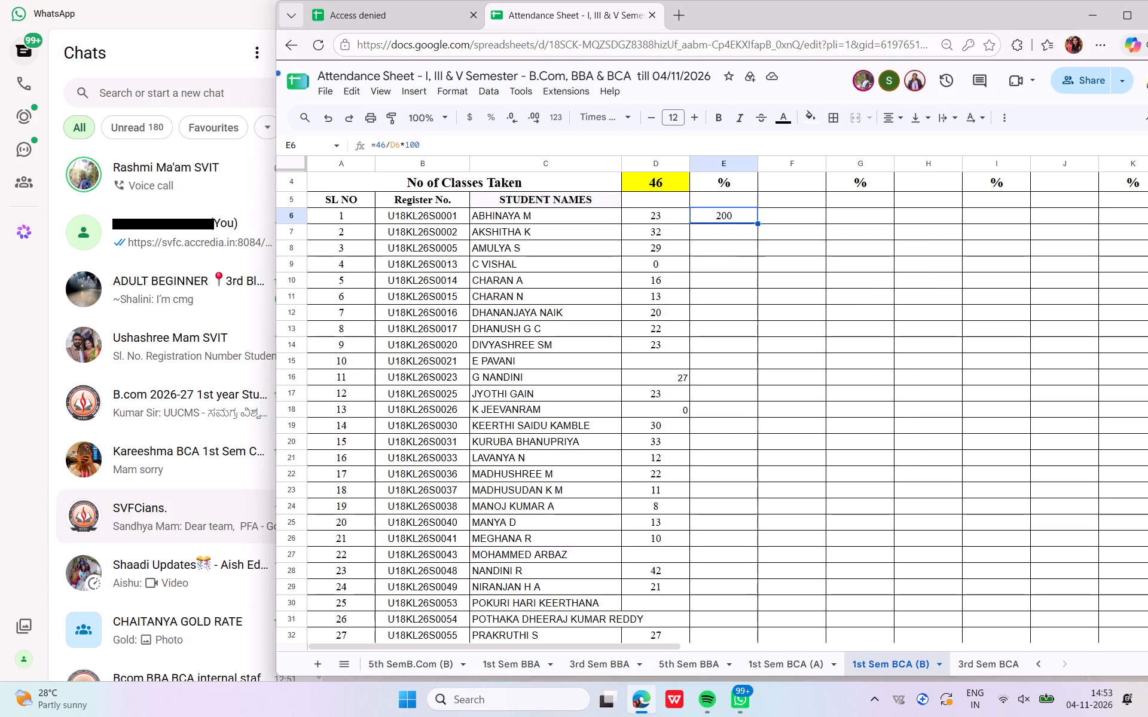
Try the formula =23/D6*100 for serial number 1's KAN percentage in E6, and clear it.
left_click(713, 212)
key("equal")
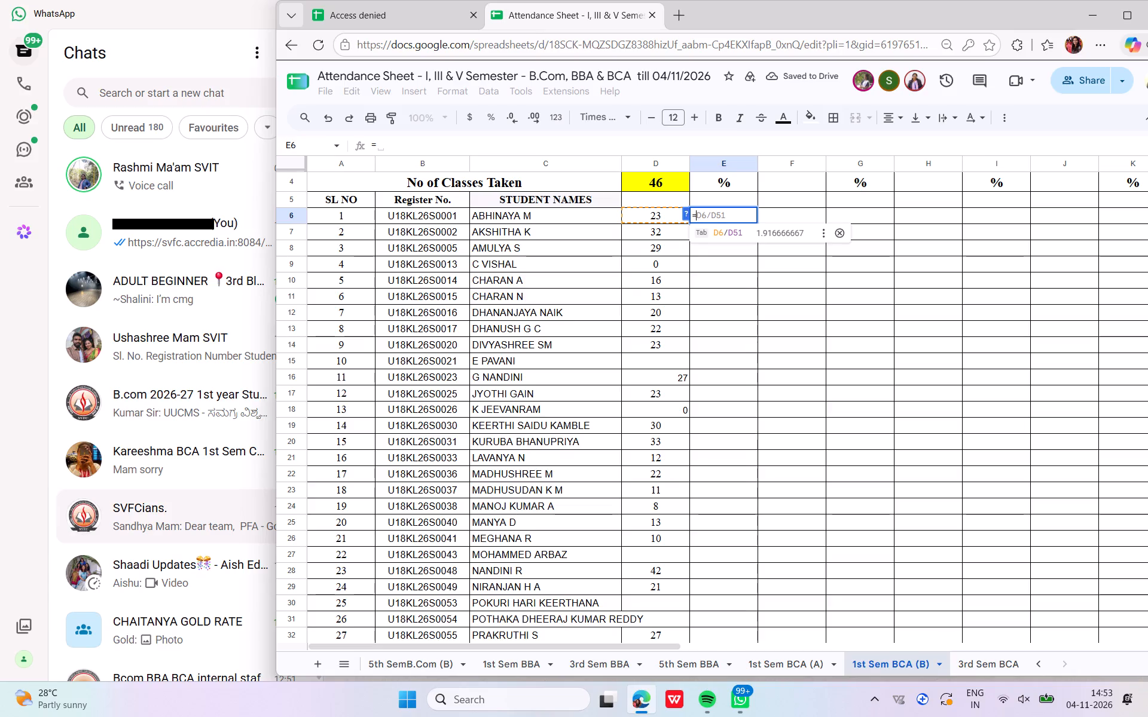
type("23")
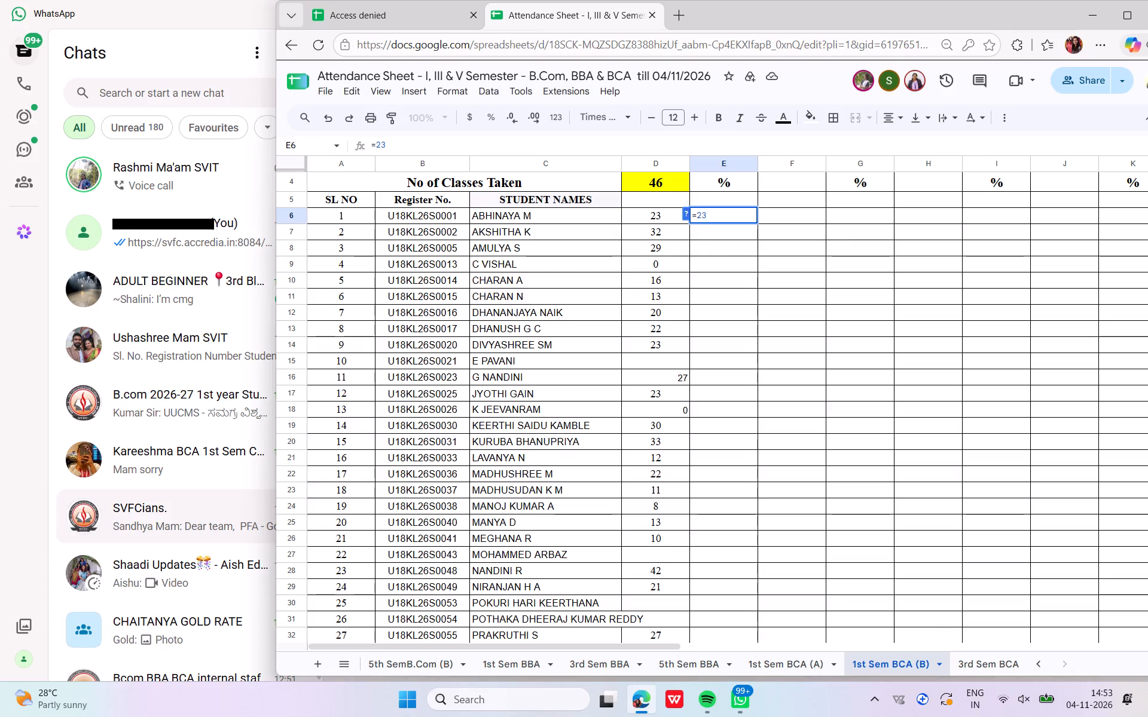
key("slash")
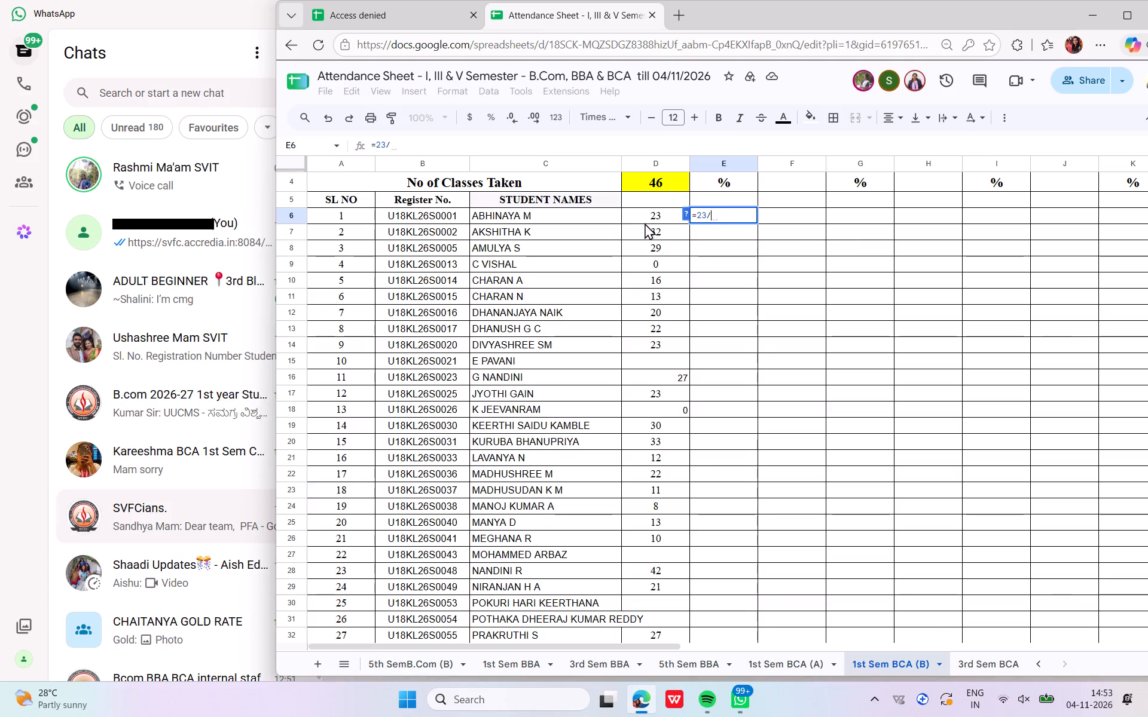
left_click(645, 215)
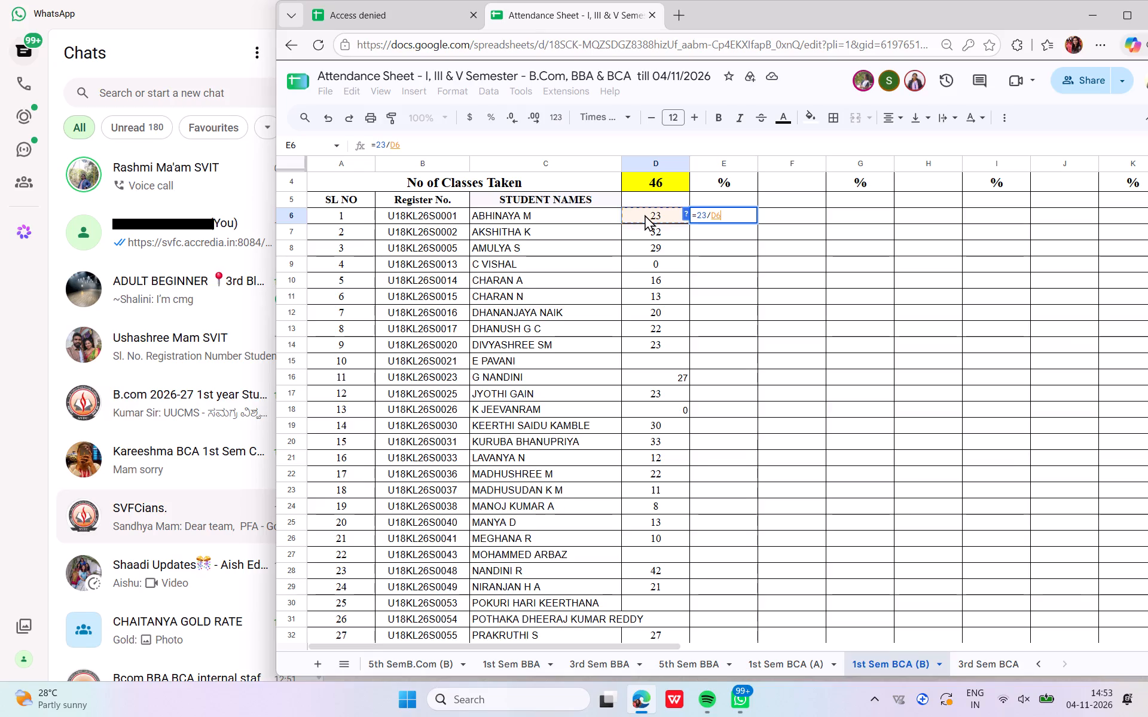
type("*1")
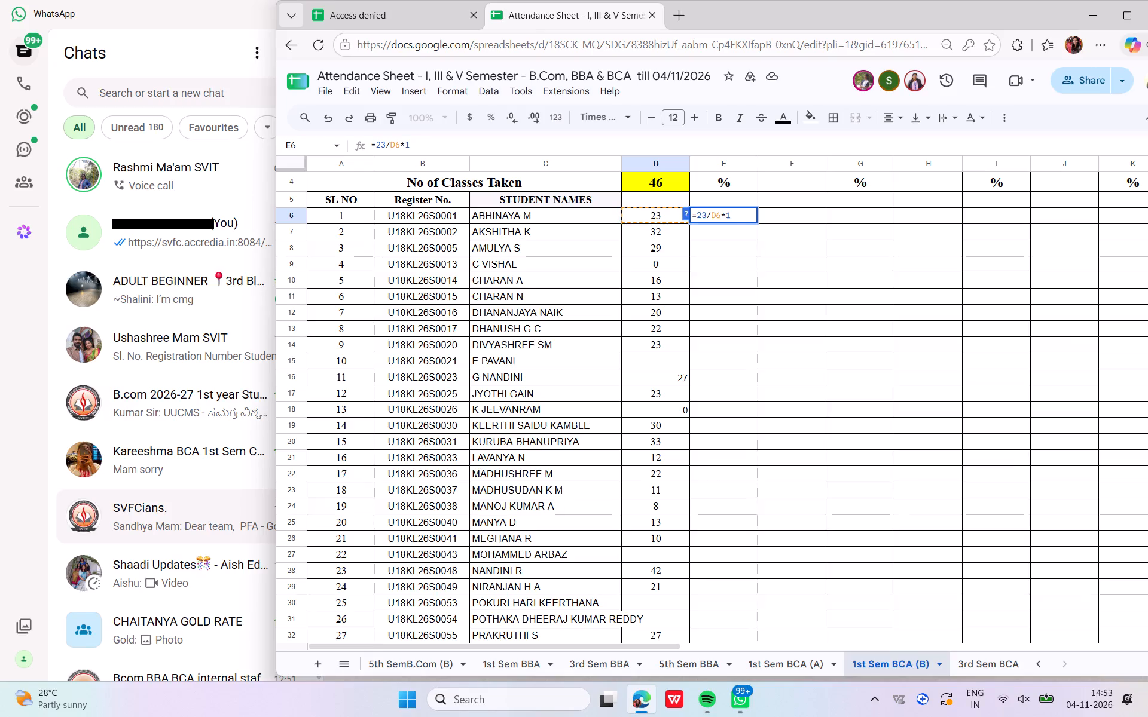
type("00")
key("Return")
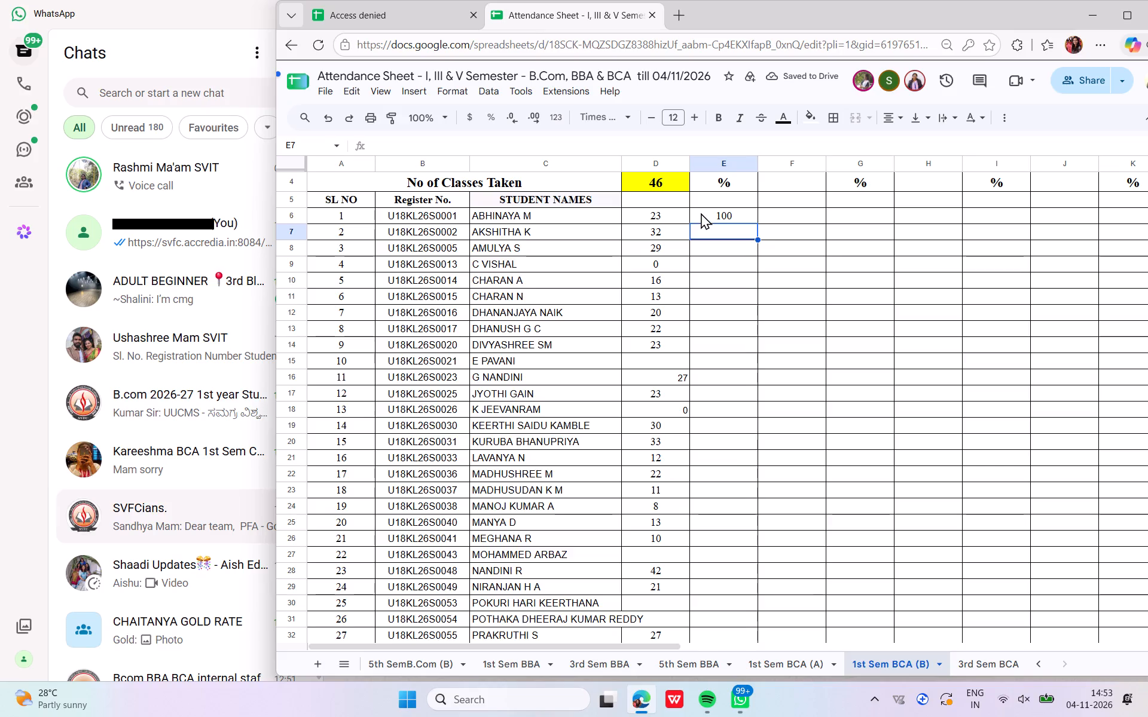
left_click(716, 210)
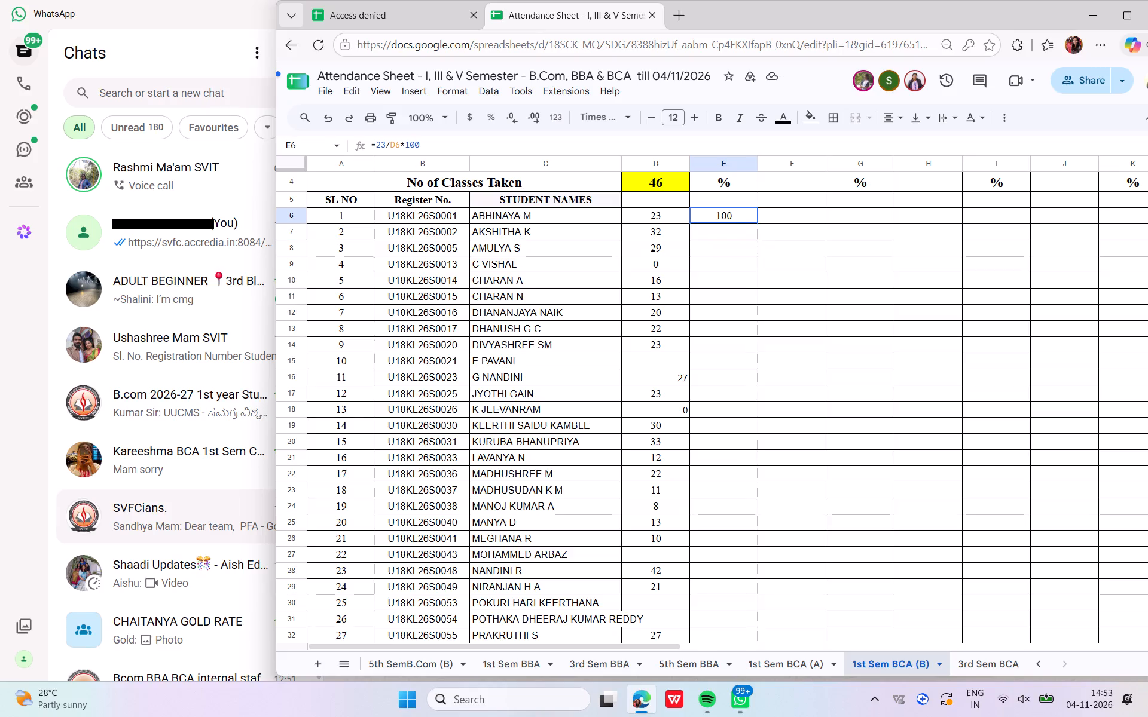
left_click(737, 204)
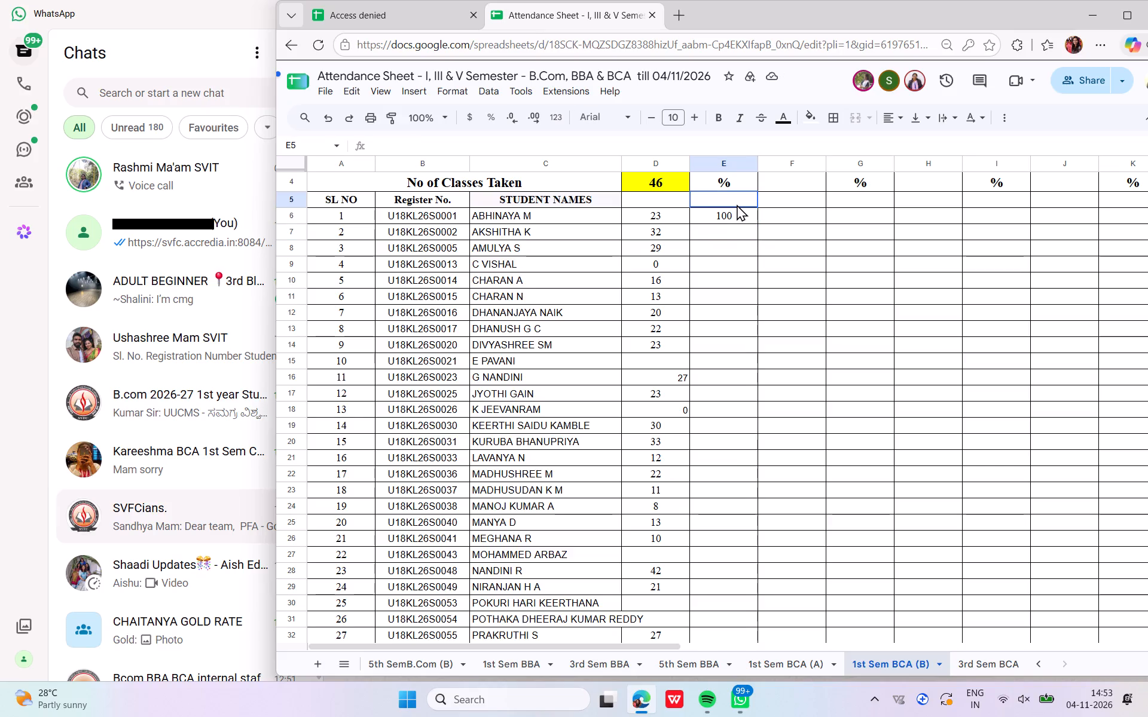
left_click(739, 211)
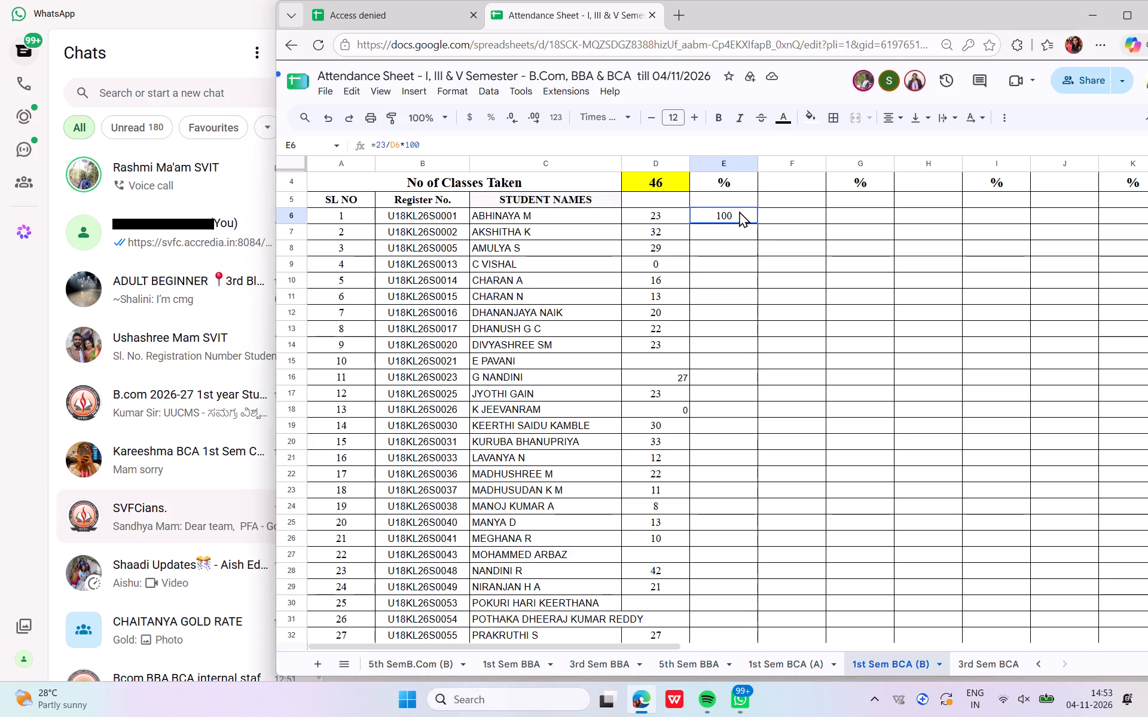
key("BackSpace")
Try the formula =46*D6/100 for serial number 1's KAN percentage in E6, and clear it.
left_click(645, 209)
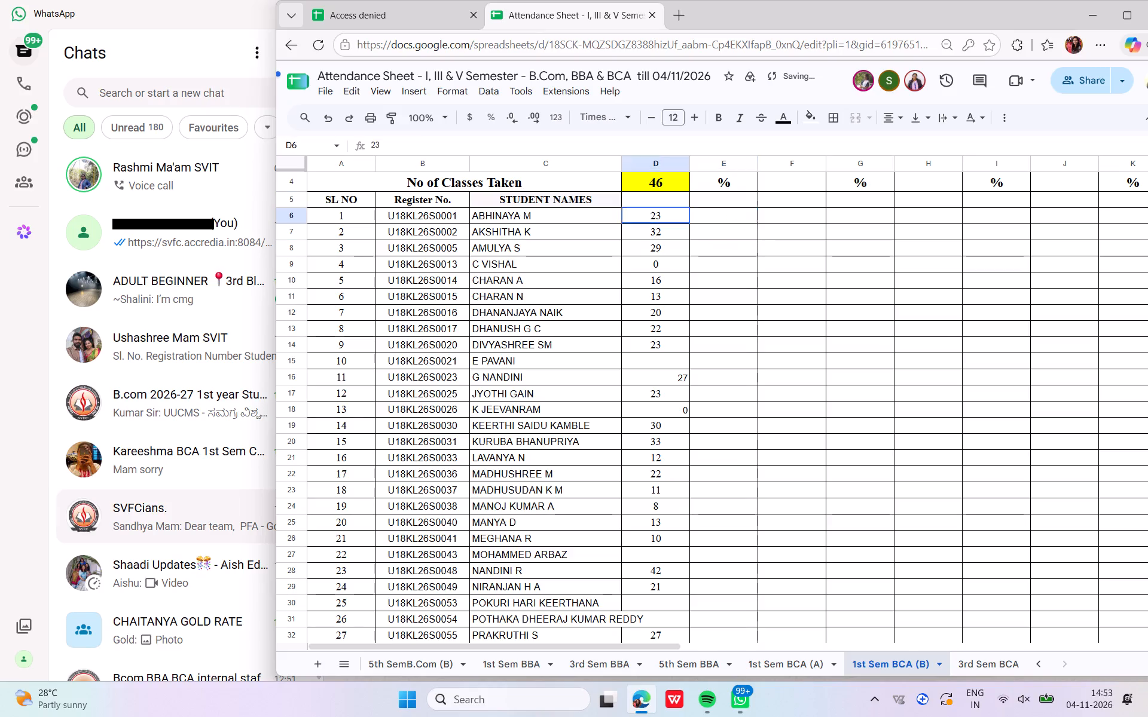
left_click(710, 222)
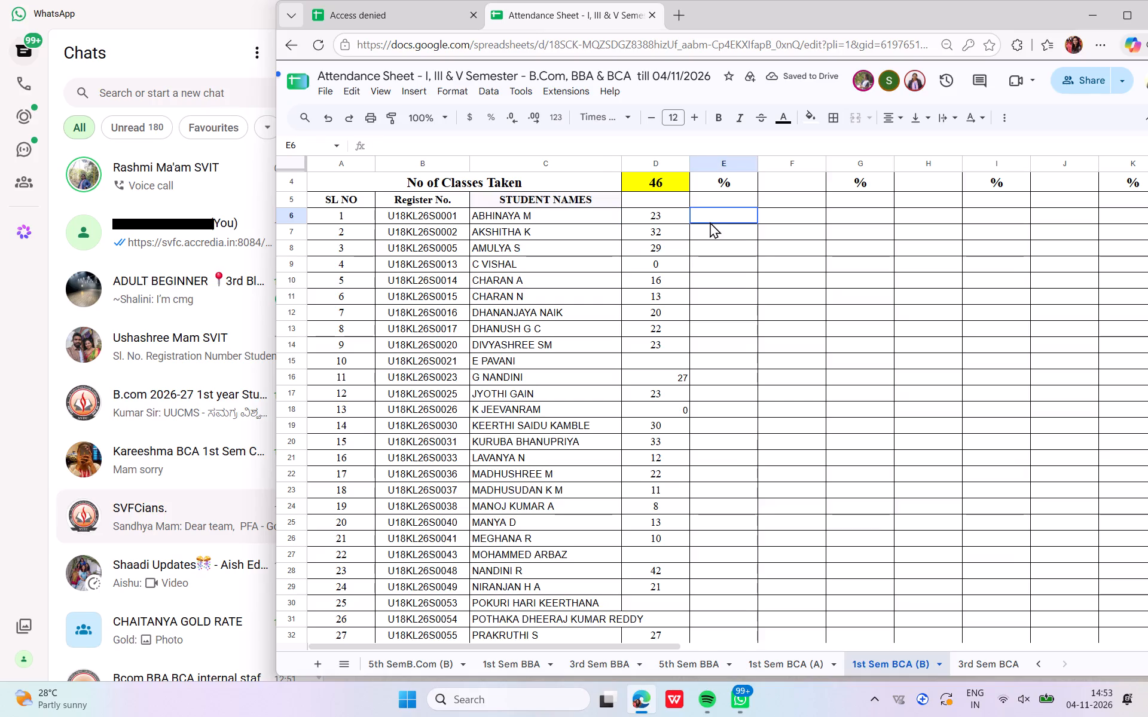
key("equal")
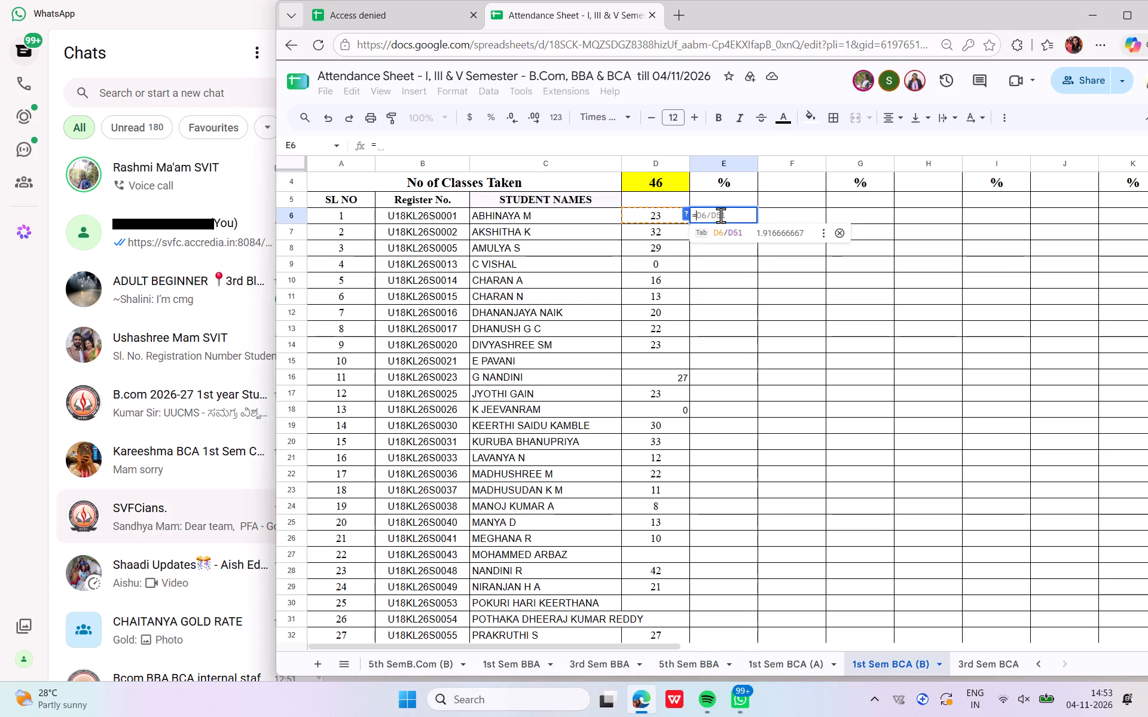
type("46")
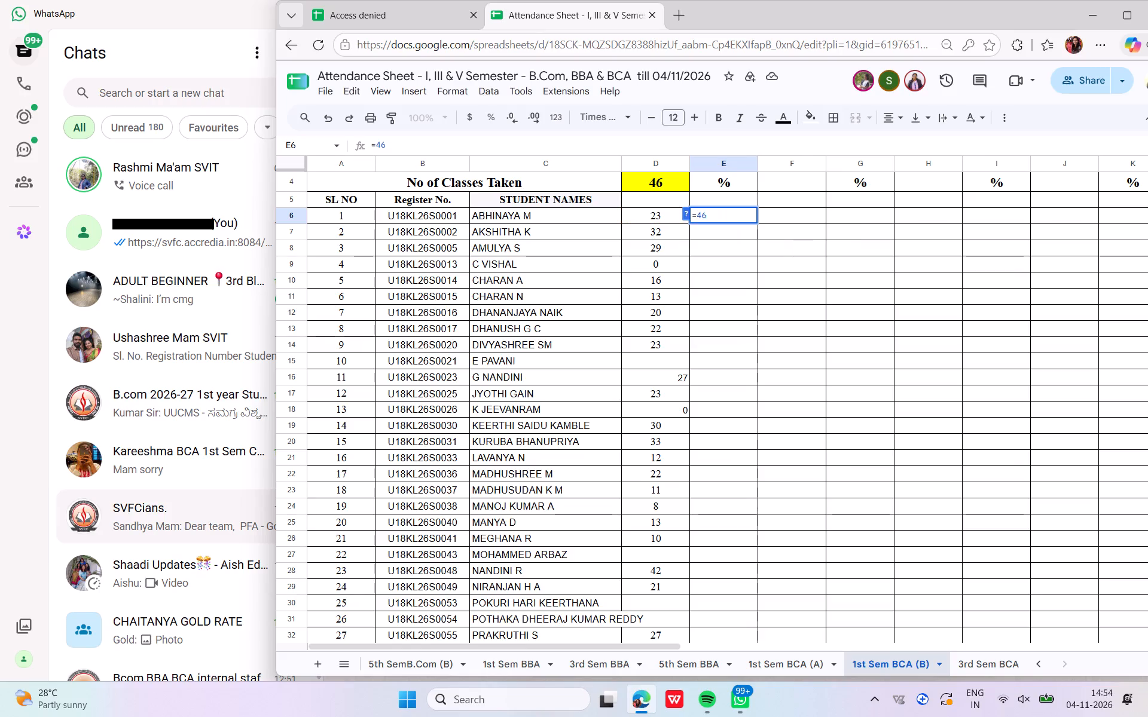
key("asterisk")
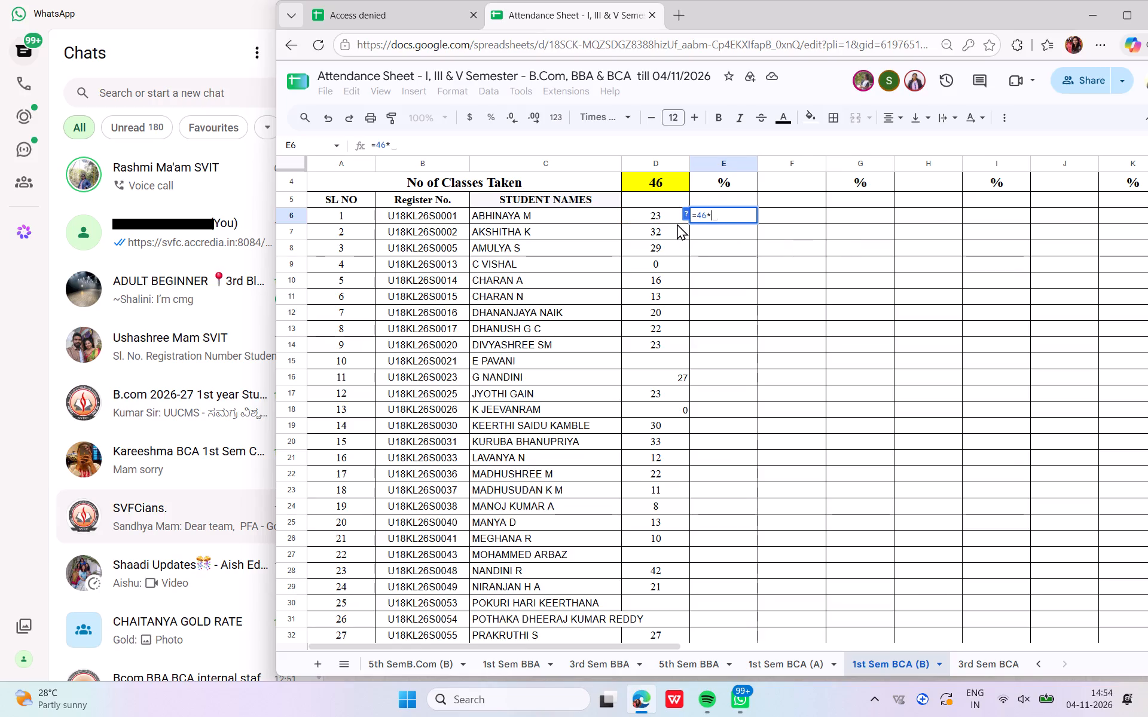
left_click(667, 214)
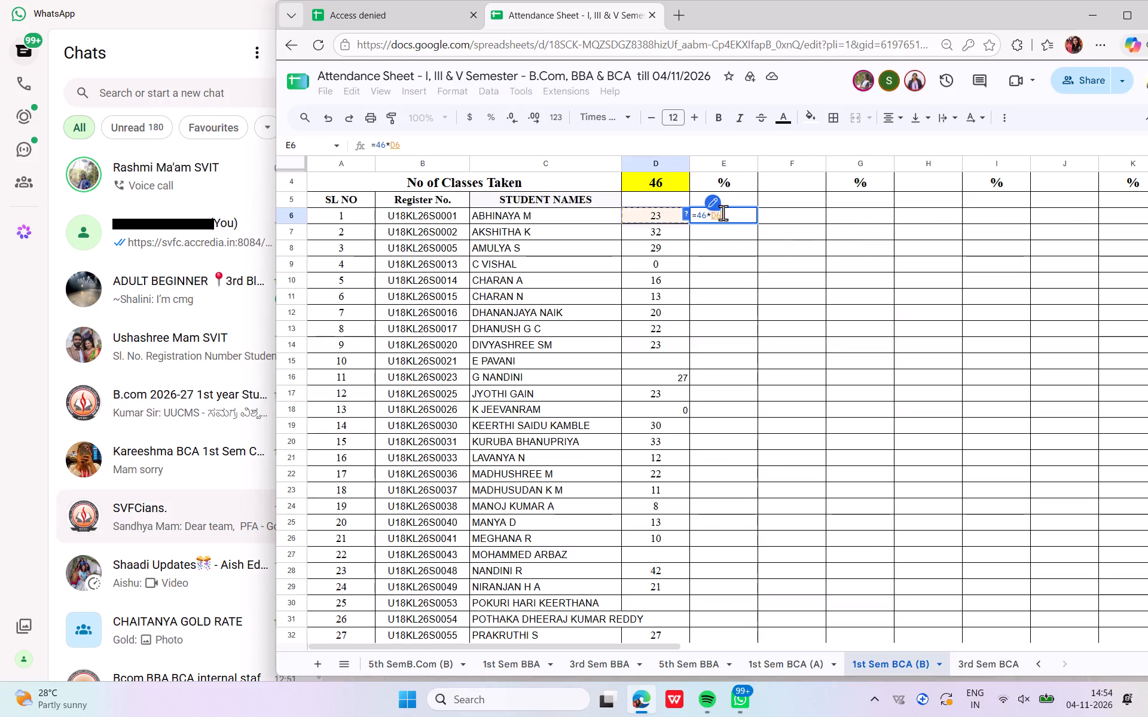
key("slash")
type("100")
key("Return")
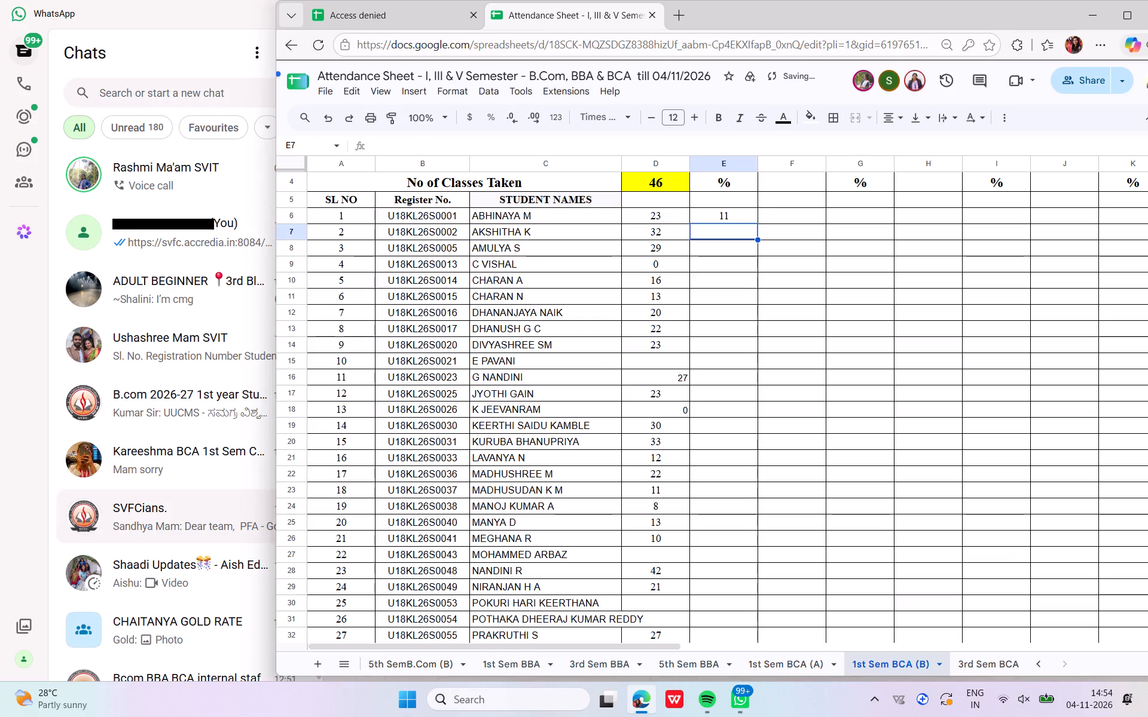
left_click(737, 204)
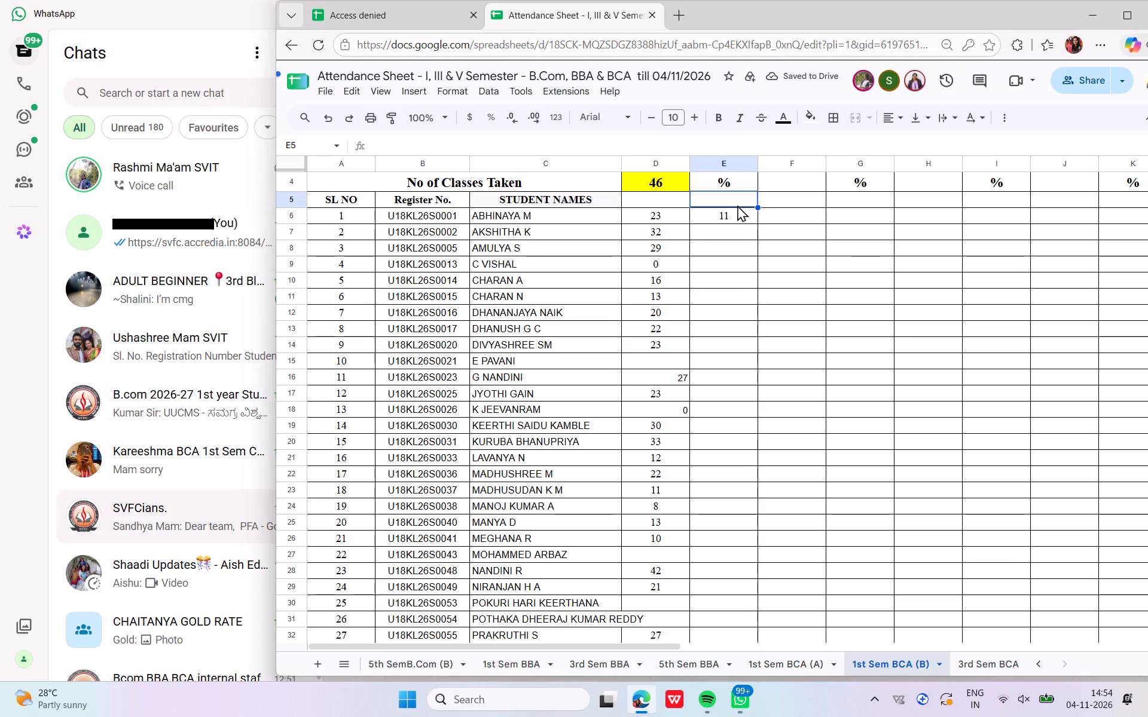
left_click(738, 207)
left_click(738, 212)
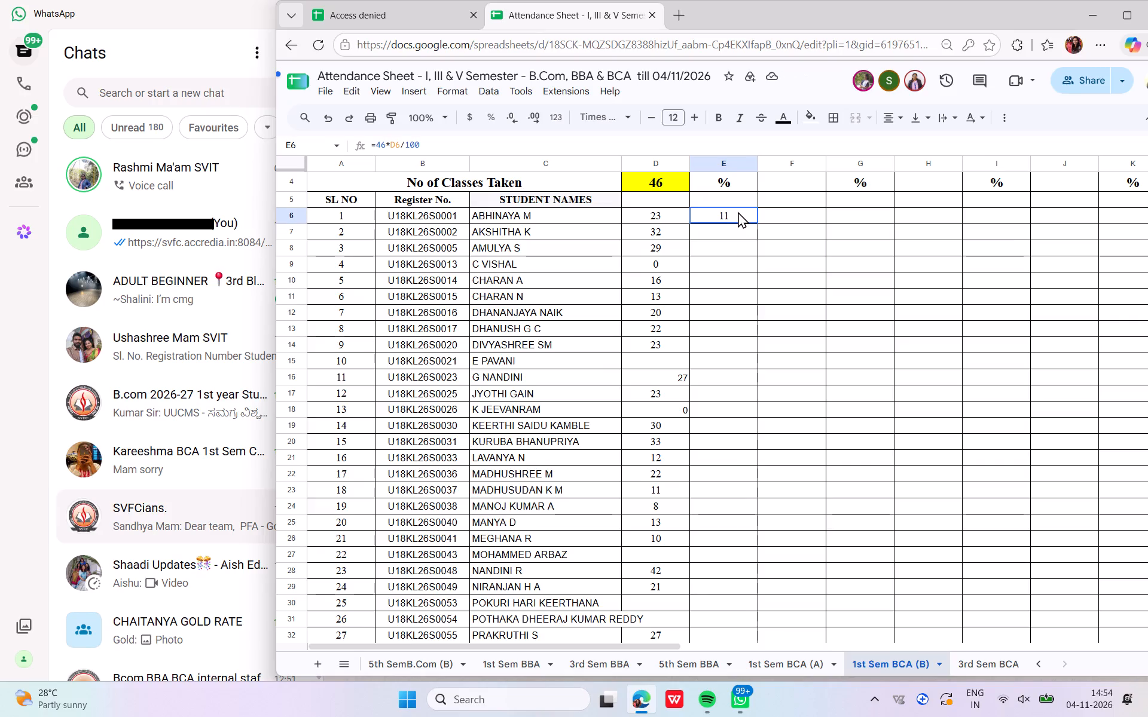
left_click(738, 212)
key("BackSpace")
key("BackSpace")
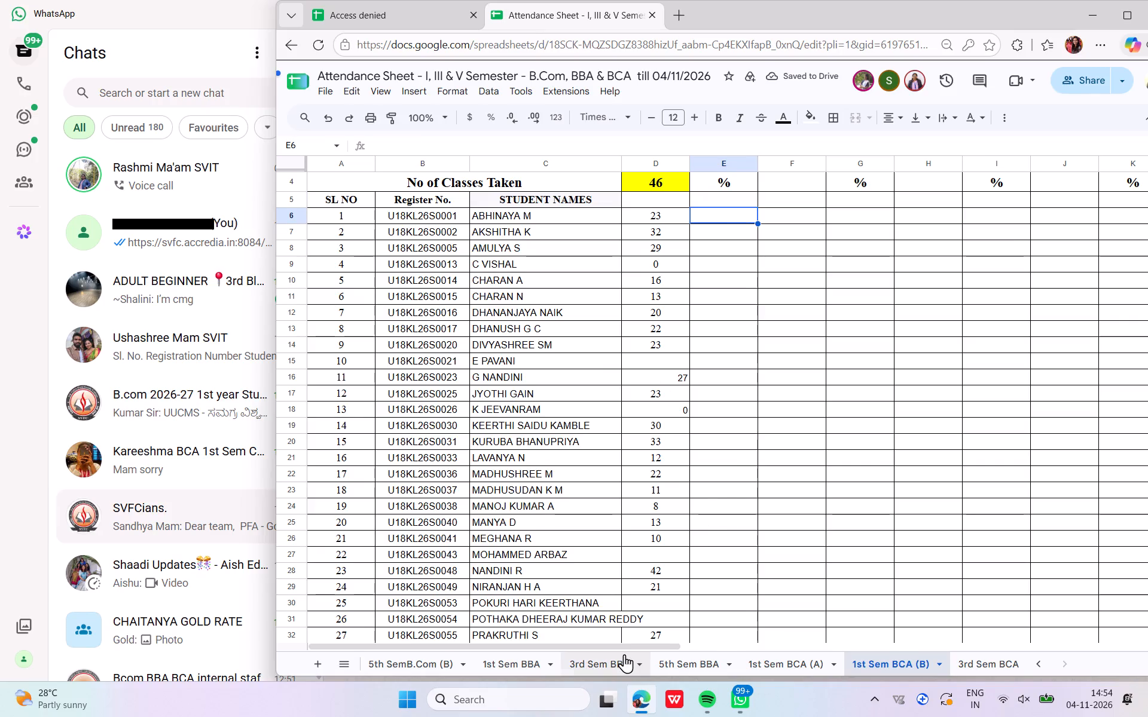
Examine the KAN percentage formulas on the 1st Sem BBA sheet, including those for the first students in the list.
left_click(541, 670)
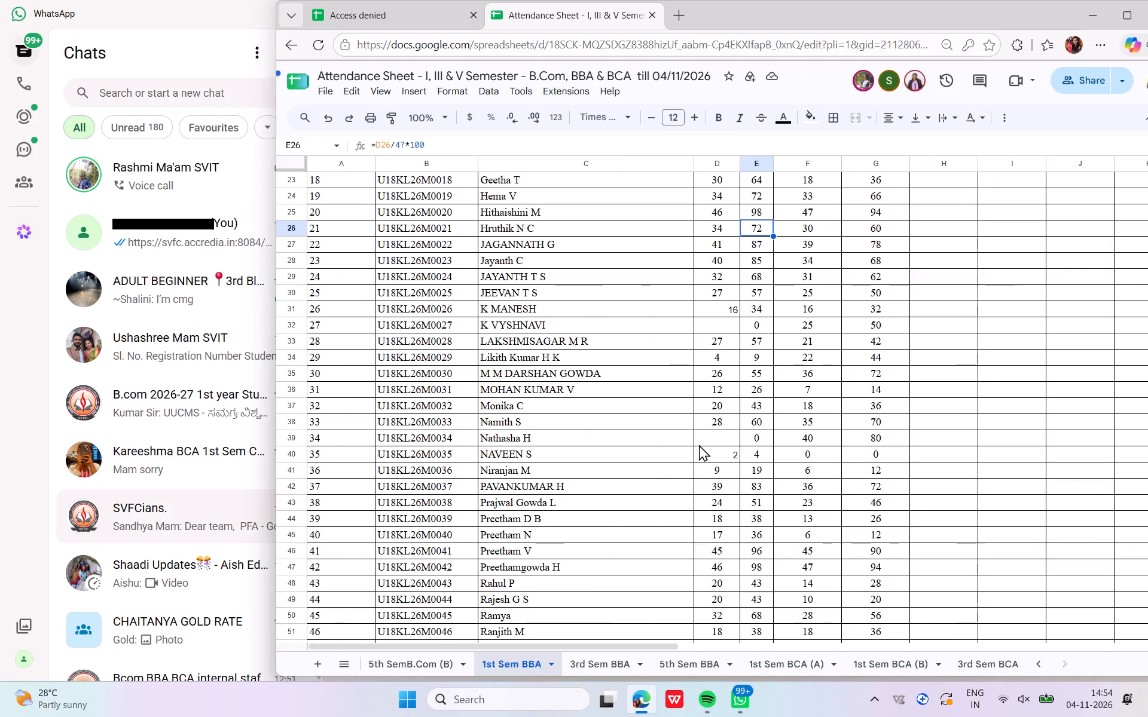
left_click(755, 210)
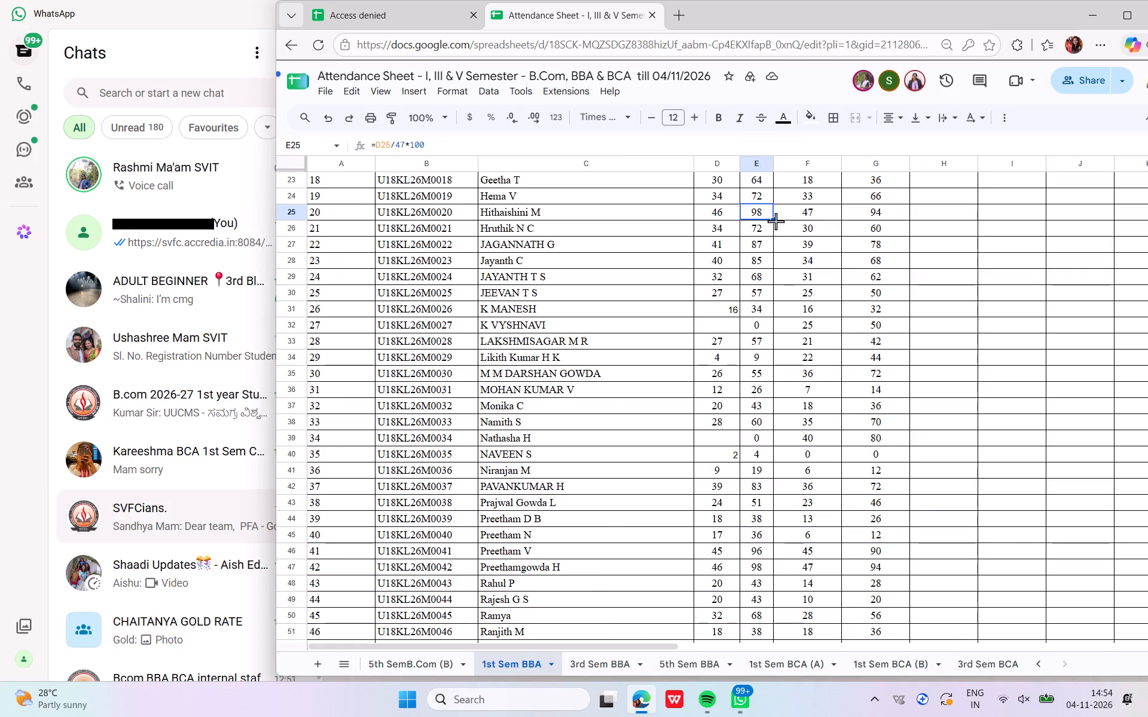
left_click(775, 221)
left_click(775, 220)
key("Up")
key("Up")
key("Up")
key("Up")
key("Up")
key("Up")
key("Up")
key("Up")
key("Up")
key("Up")
key("Up")
key("Up")
key("Up")
key("Up")
key("Up")
key("Up")
key("Up")
key("Up")
key("Up")
key("Up")
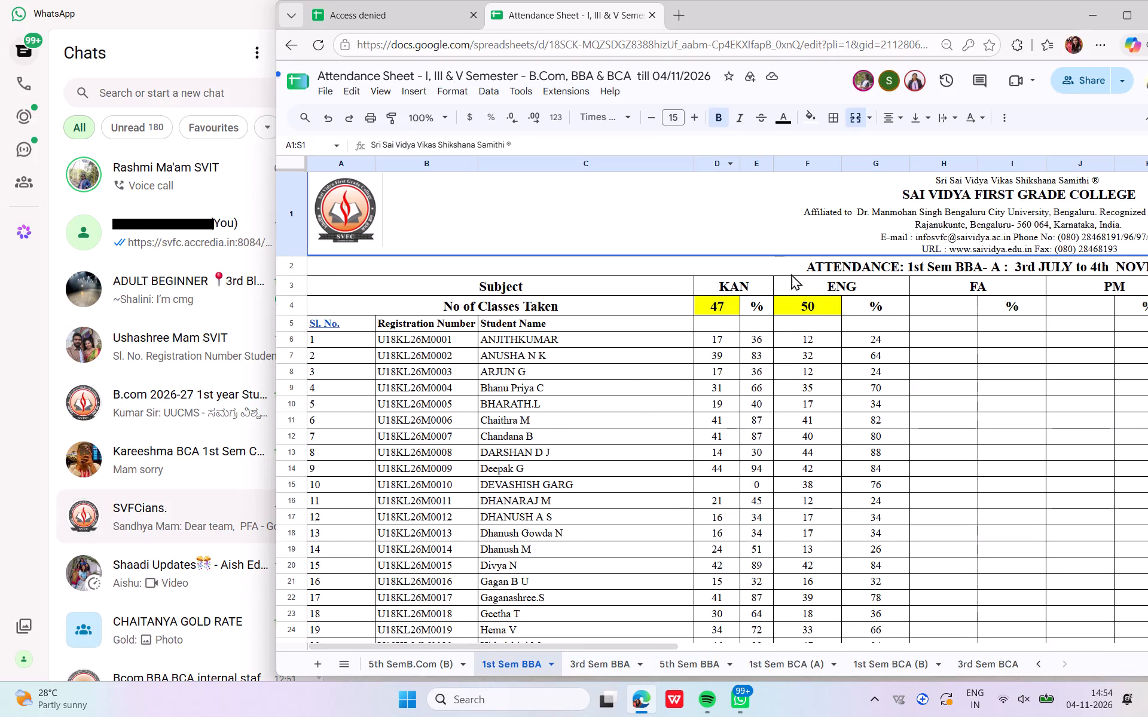
left_click(756, 338)
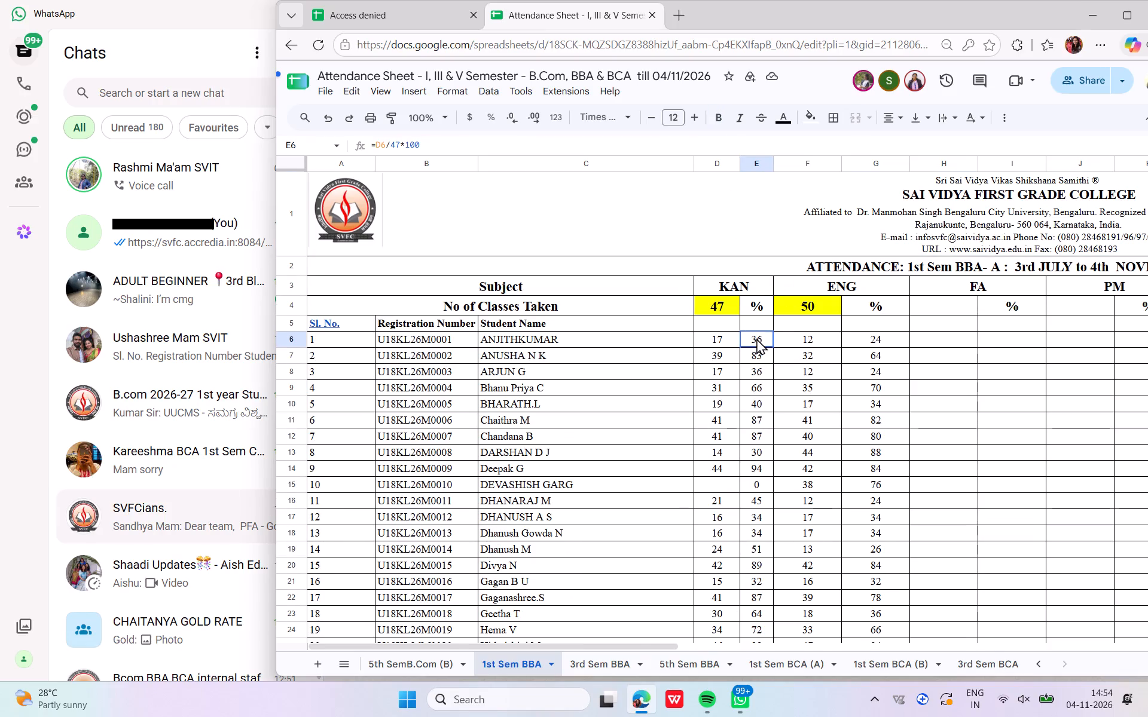
left_click(745, 353)
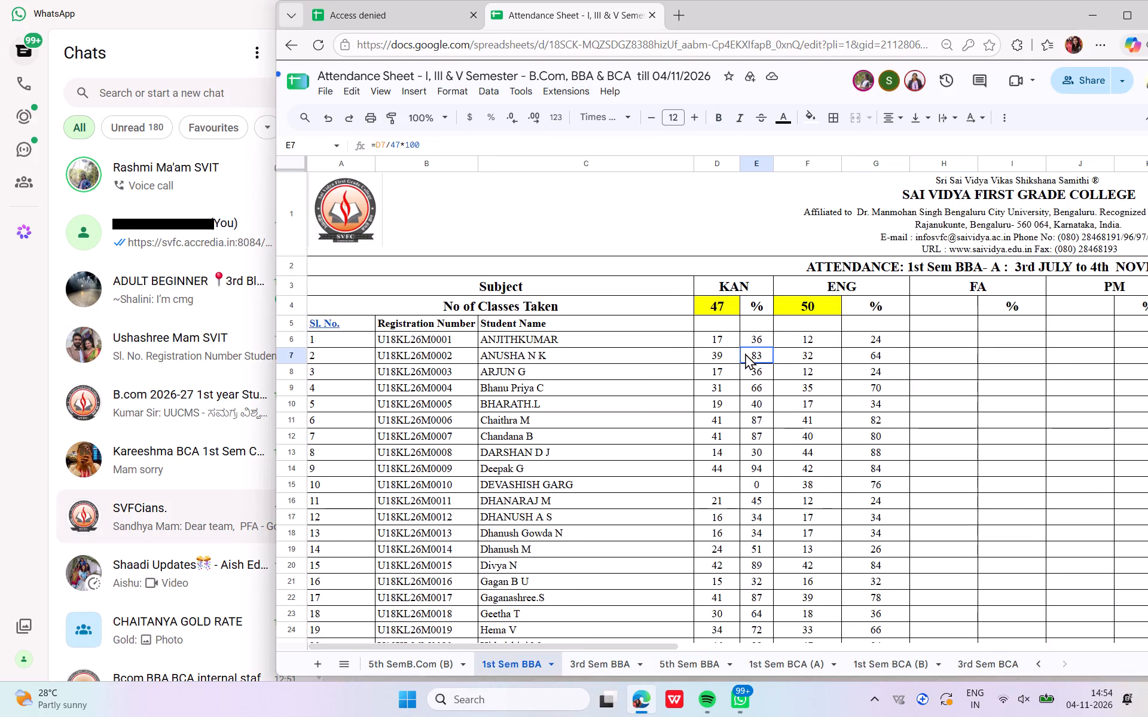
Examine the KAN percentage formulas in E7 and E6 on the 1st Sem BBA sheet.
left_click(745, 353)
left_click(745, 353)
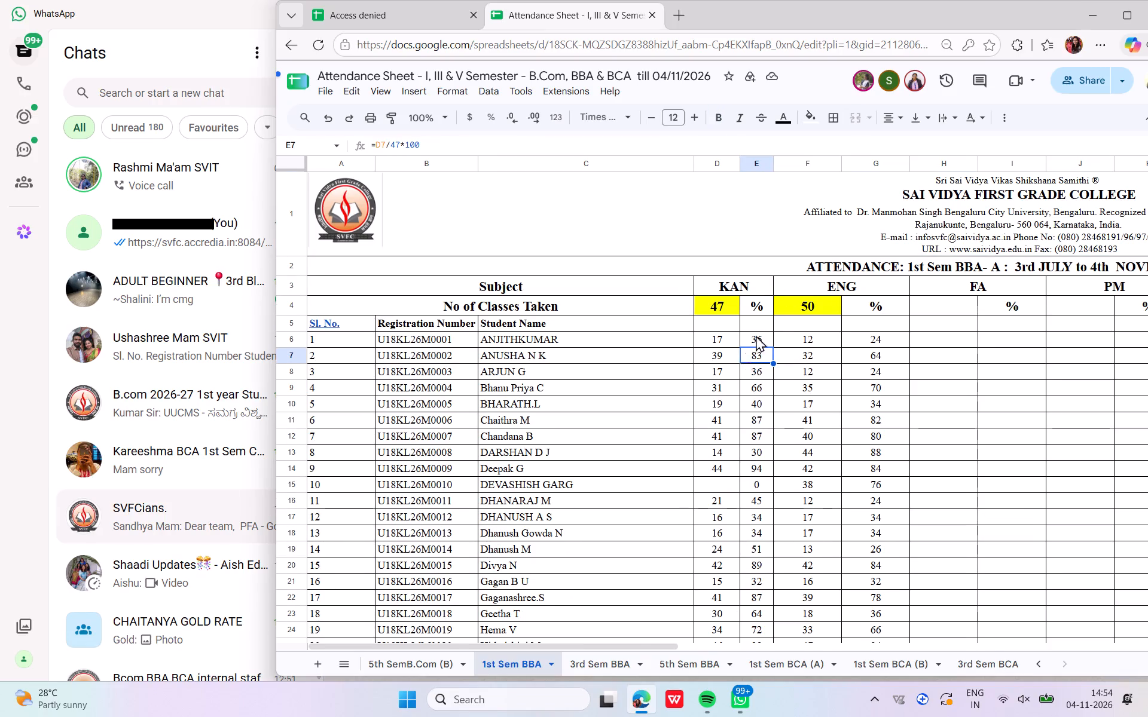
left_click(762, 330)
left_click(764, 339)
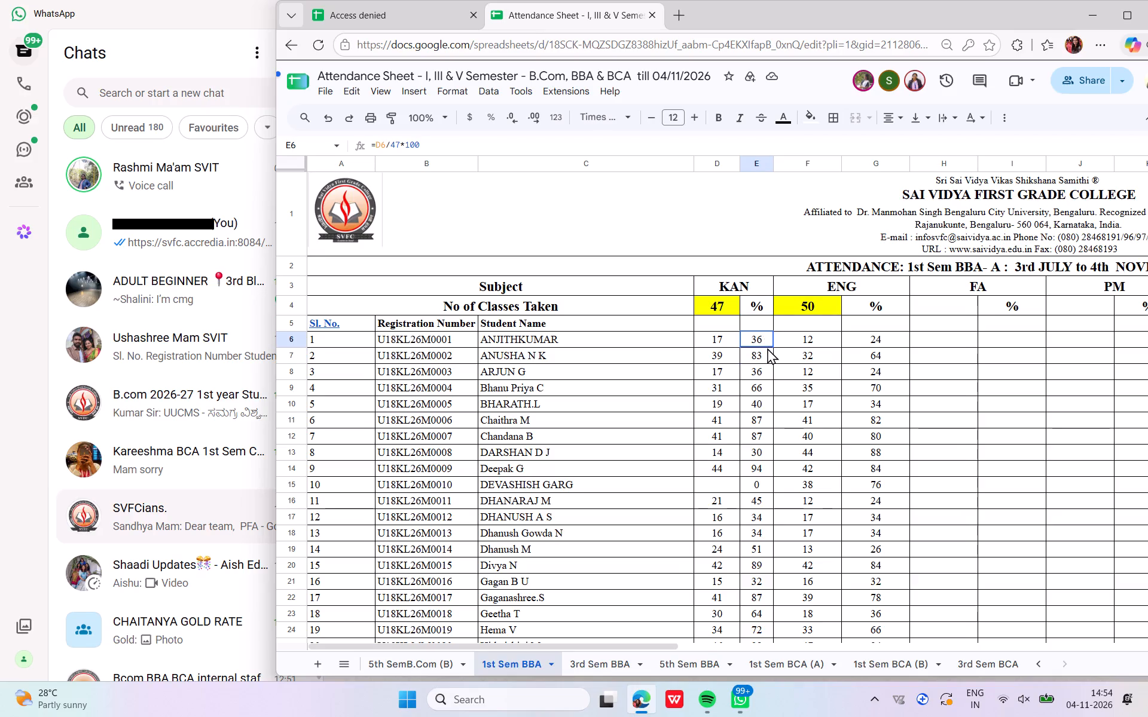
left_click(773, 346)
key("Return")
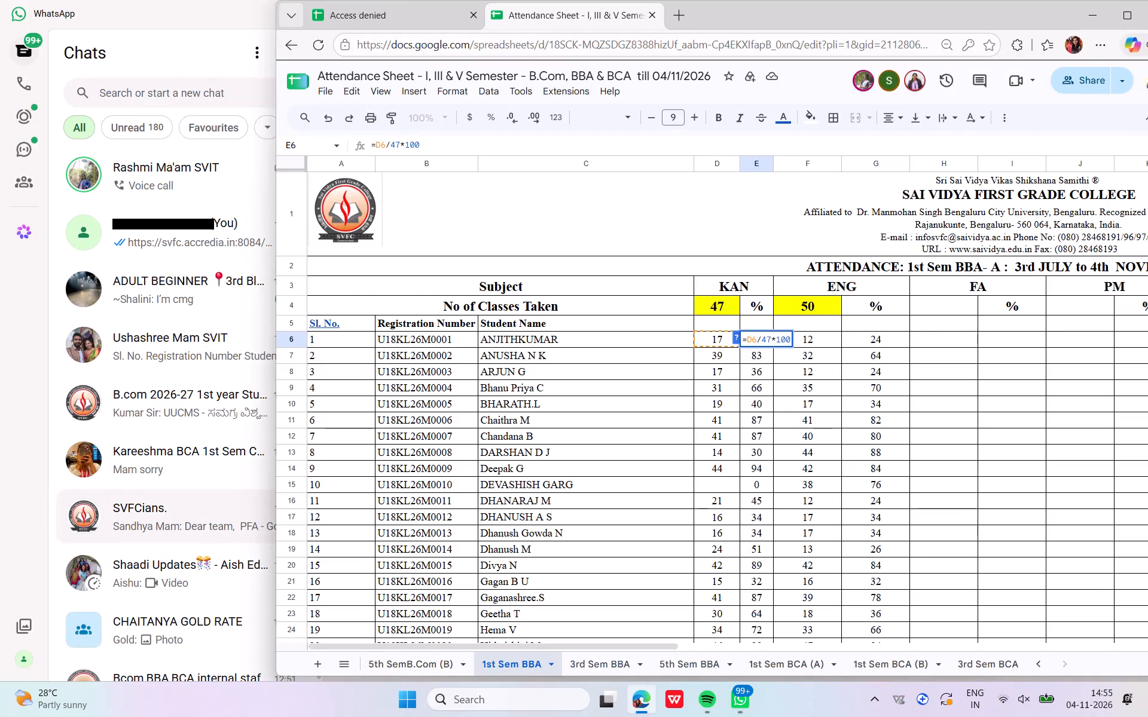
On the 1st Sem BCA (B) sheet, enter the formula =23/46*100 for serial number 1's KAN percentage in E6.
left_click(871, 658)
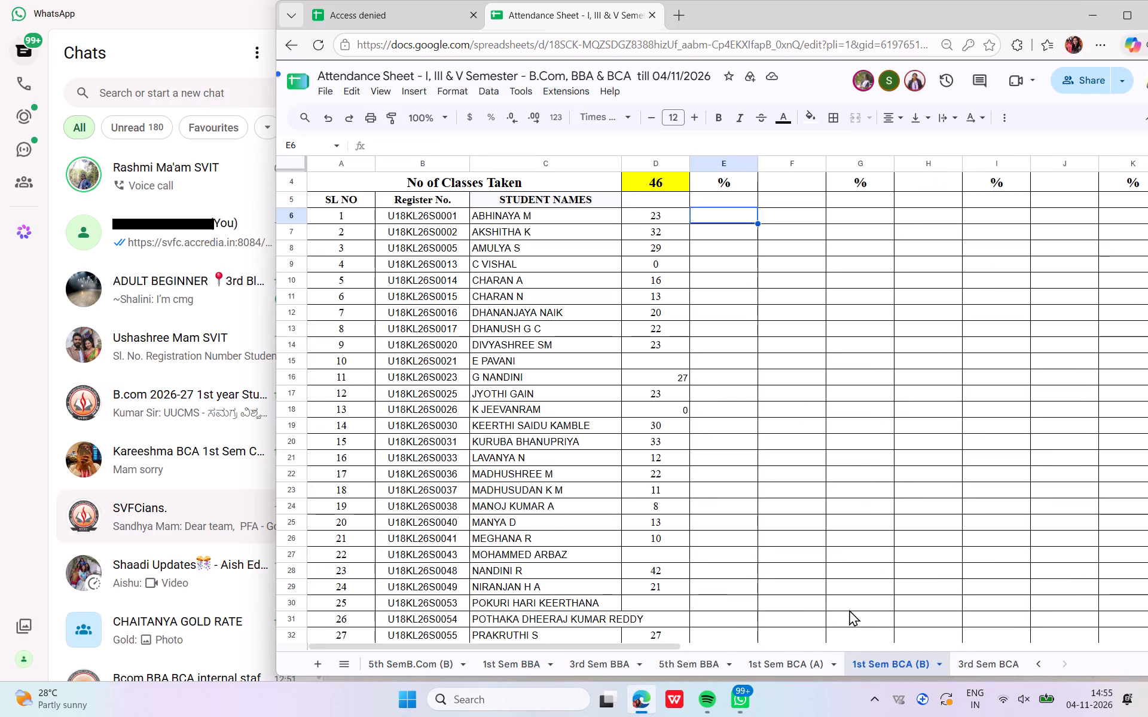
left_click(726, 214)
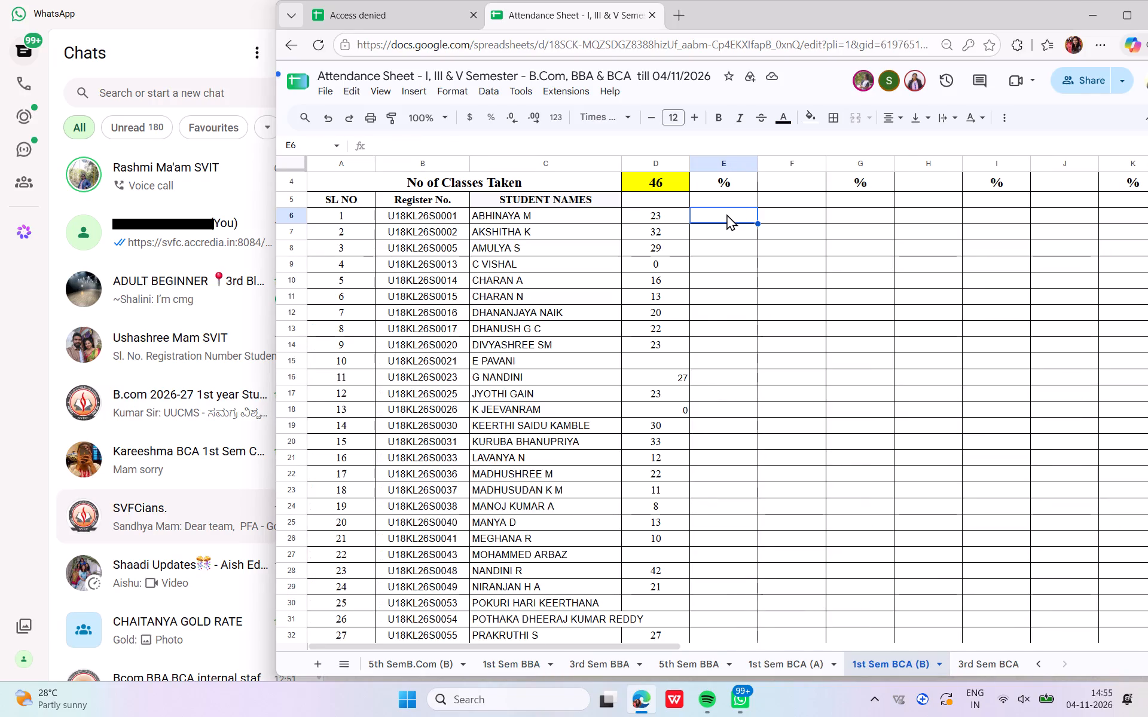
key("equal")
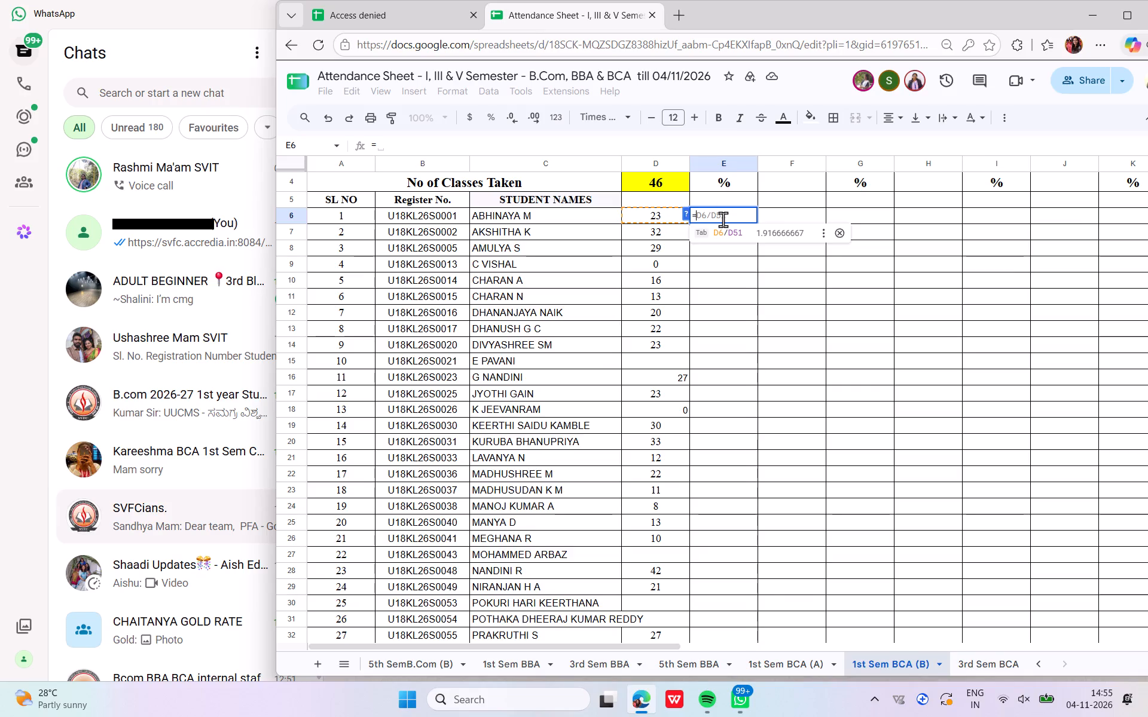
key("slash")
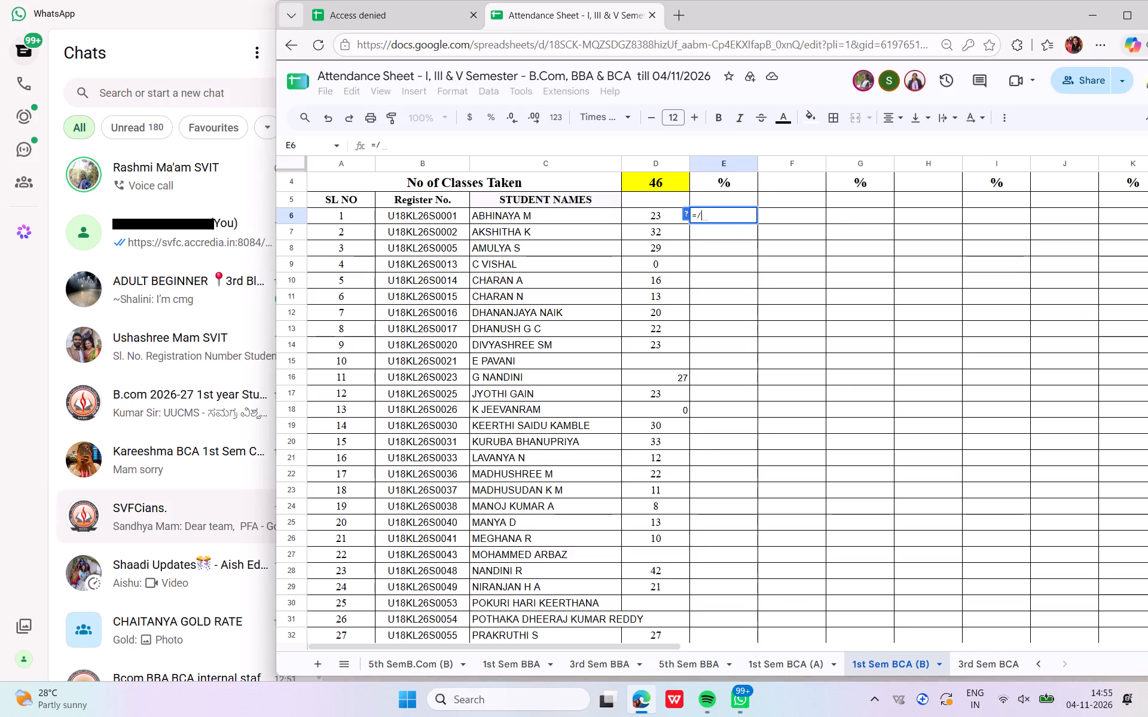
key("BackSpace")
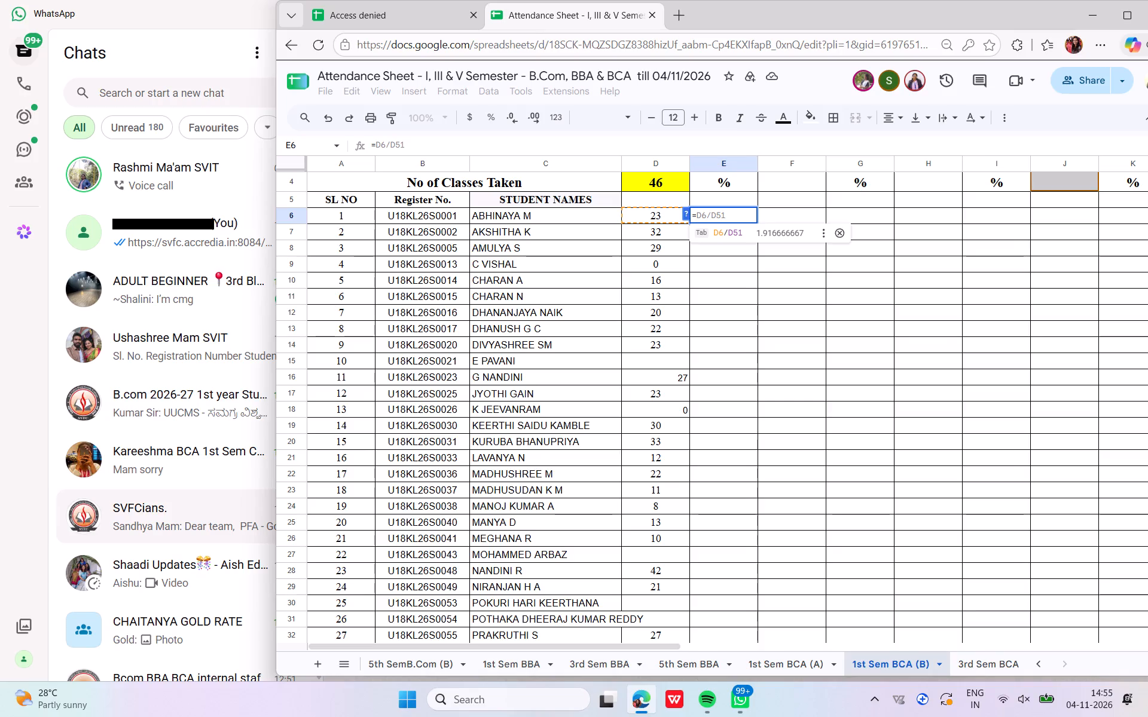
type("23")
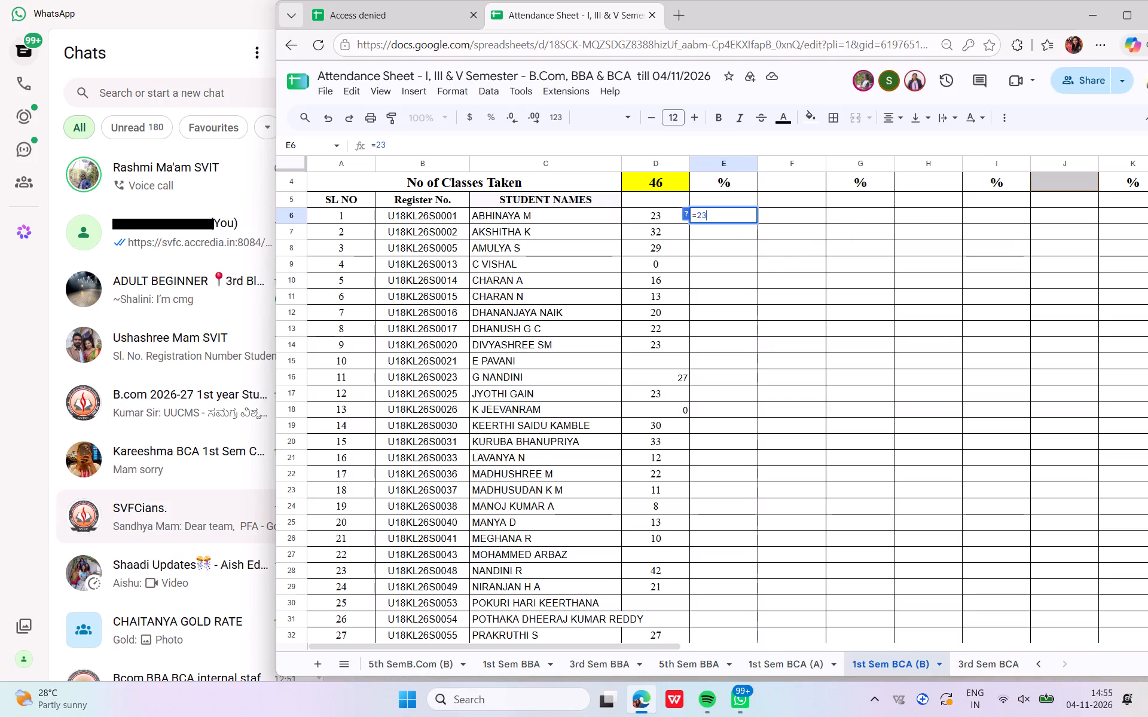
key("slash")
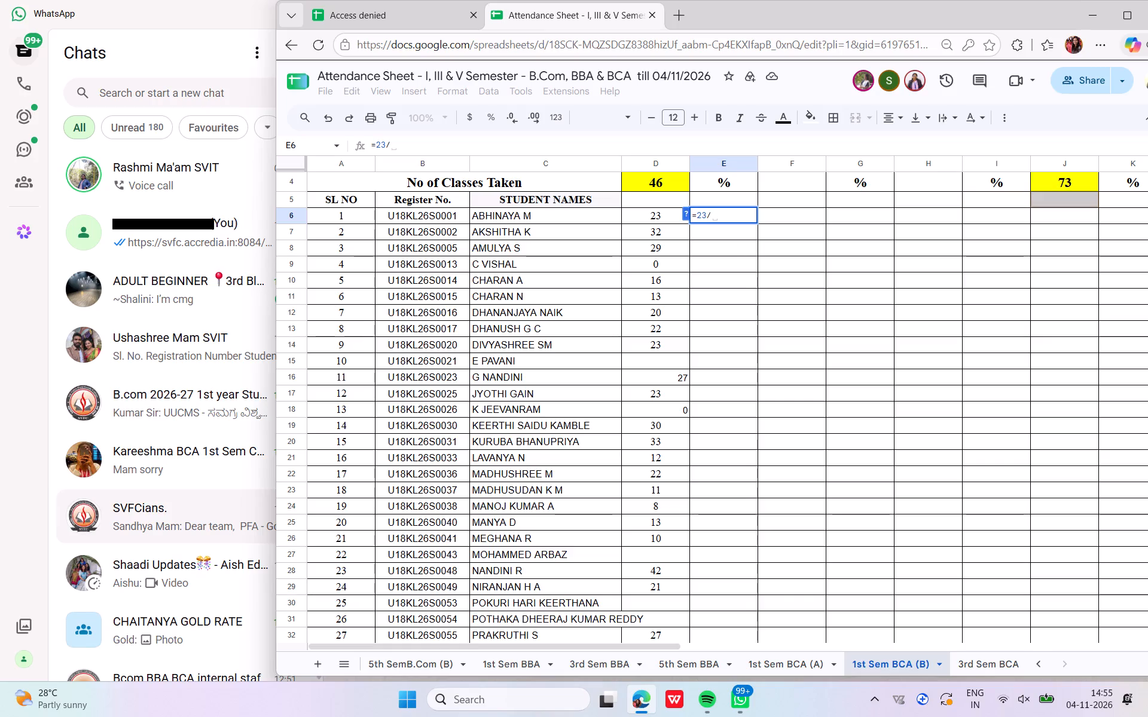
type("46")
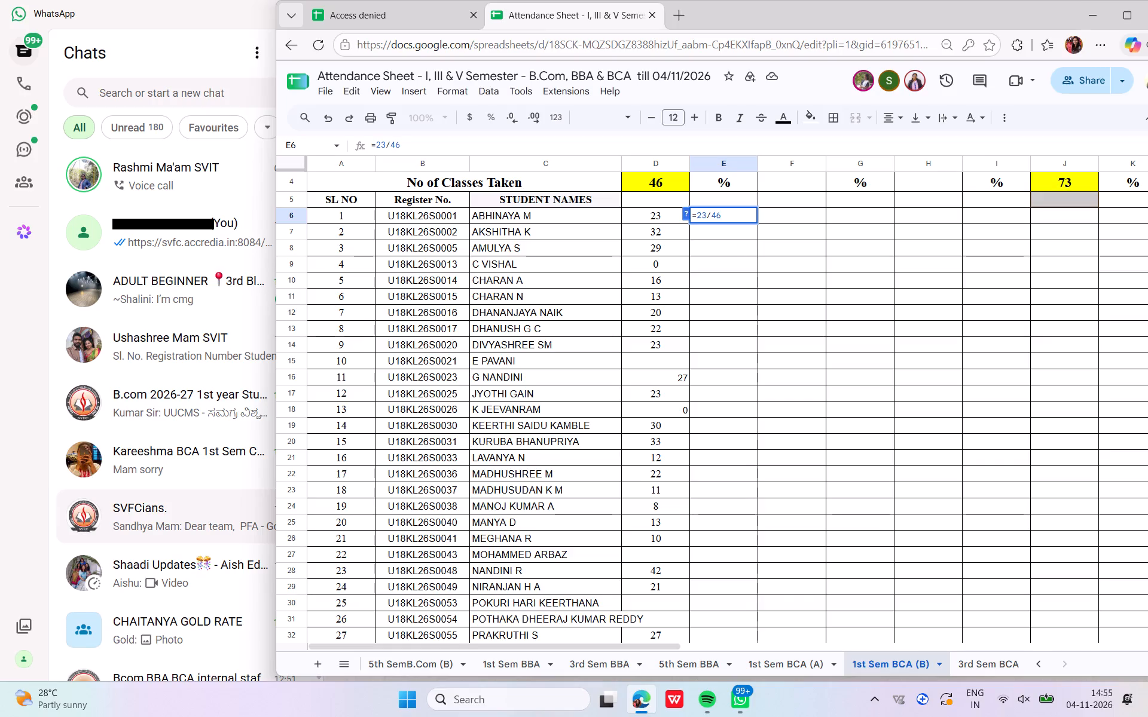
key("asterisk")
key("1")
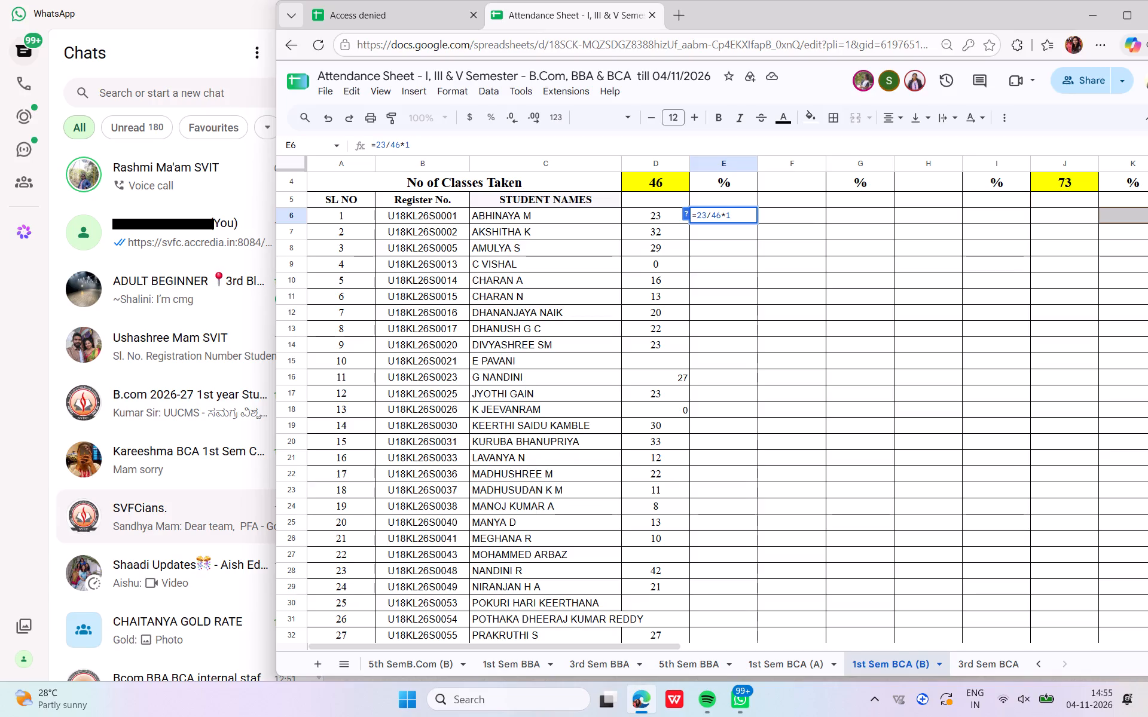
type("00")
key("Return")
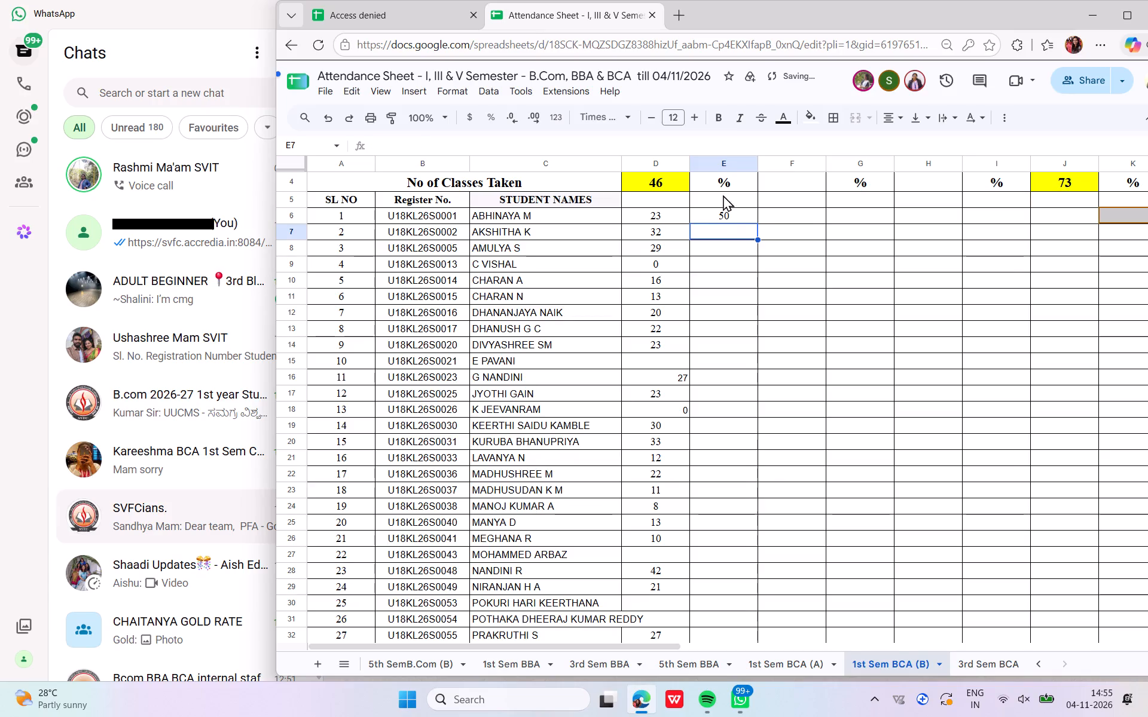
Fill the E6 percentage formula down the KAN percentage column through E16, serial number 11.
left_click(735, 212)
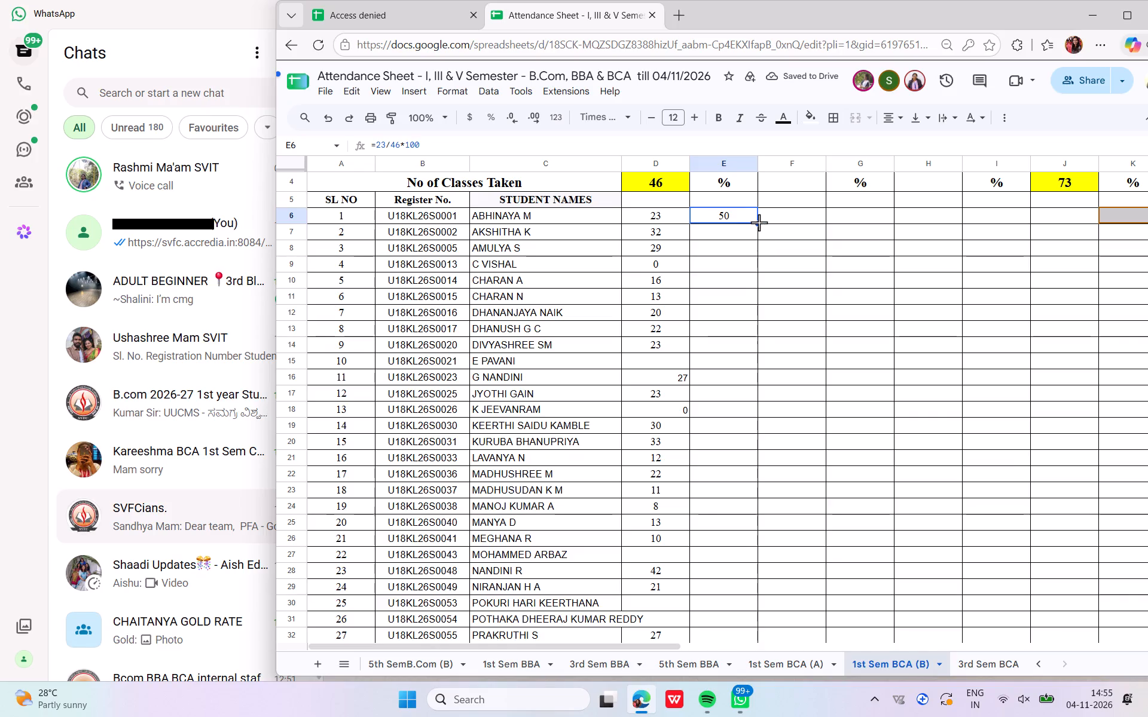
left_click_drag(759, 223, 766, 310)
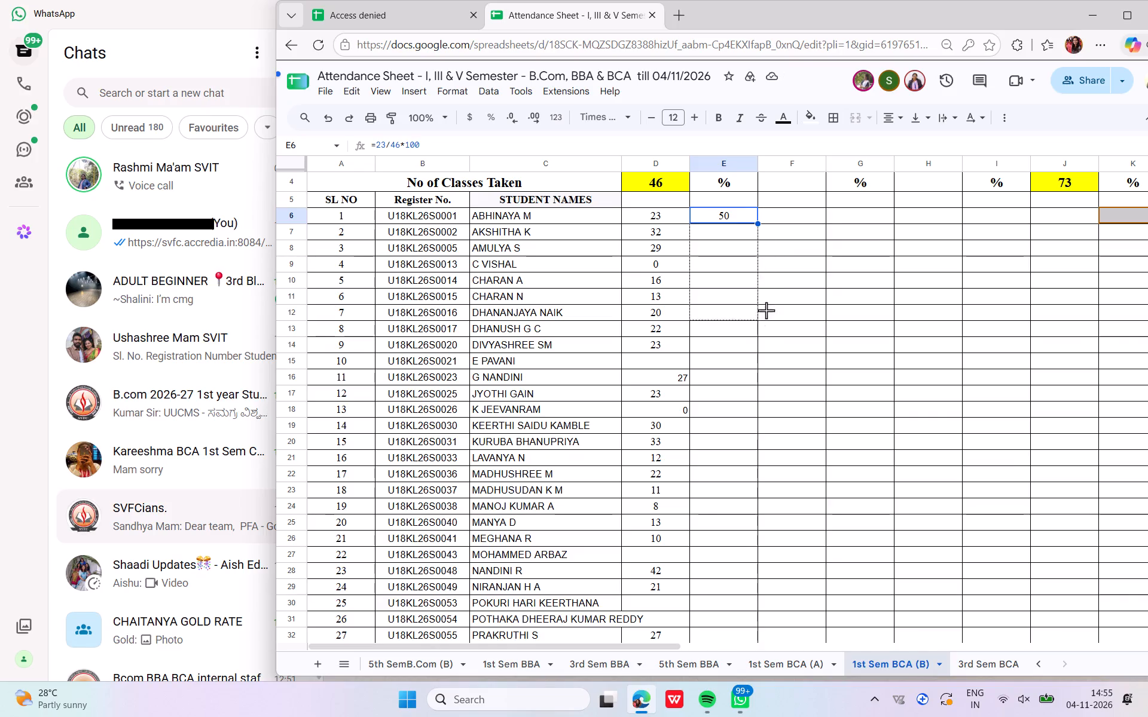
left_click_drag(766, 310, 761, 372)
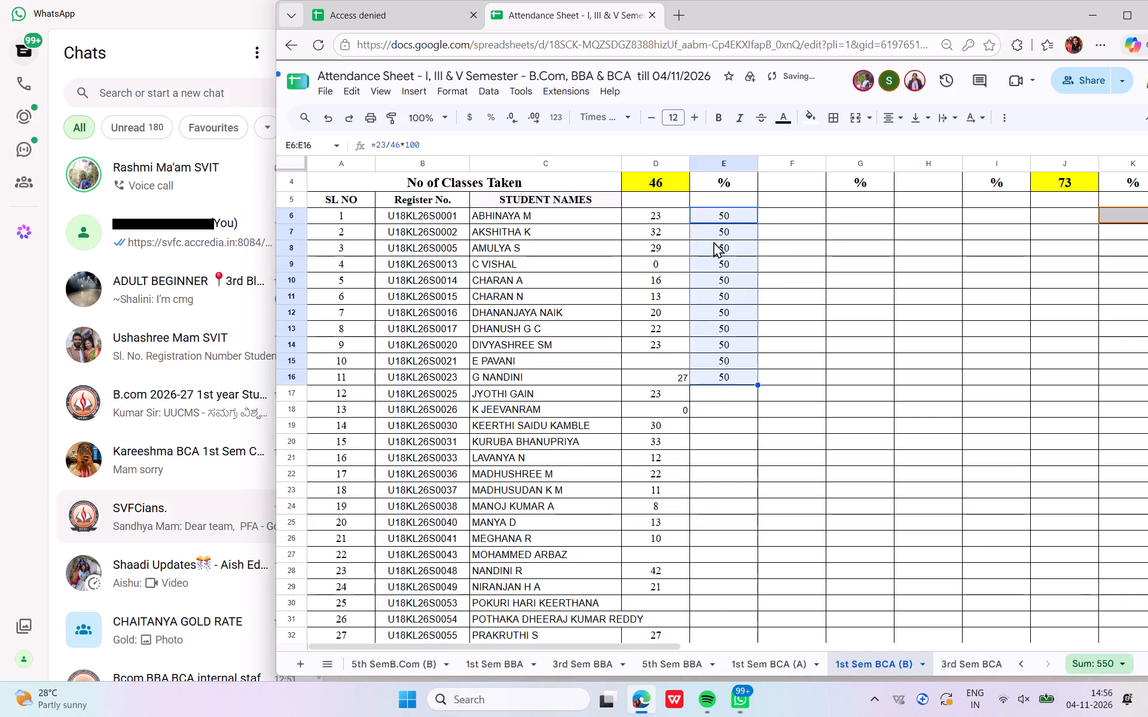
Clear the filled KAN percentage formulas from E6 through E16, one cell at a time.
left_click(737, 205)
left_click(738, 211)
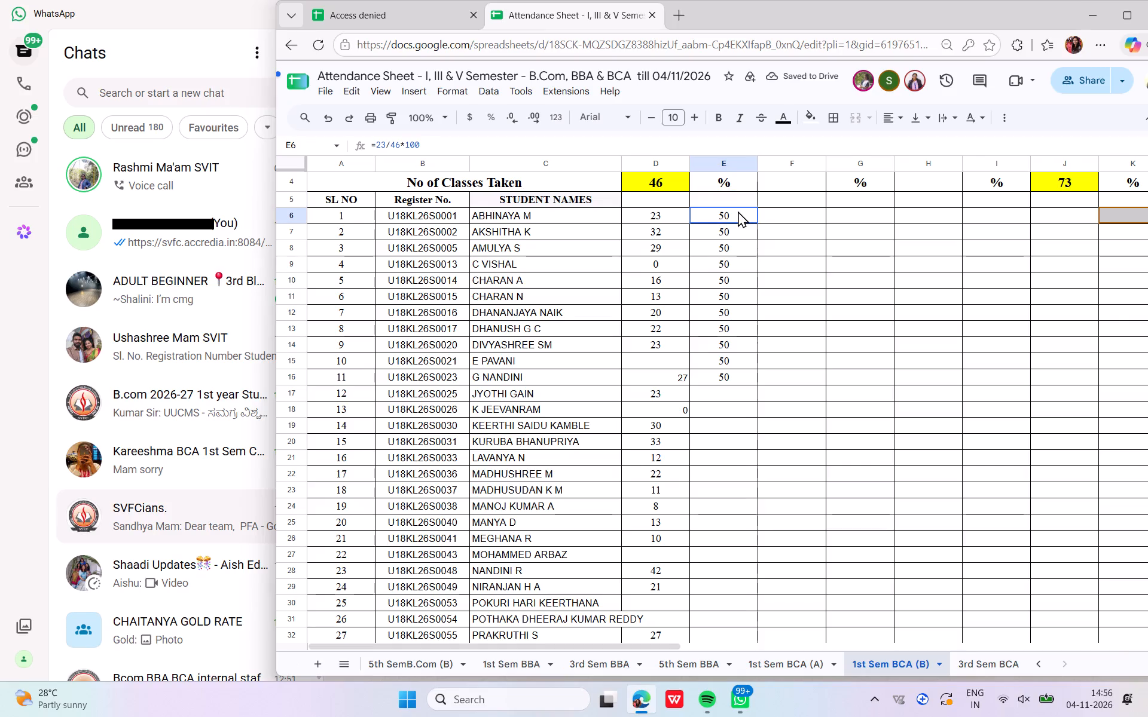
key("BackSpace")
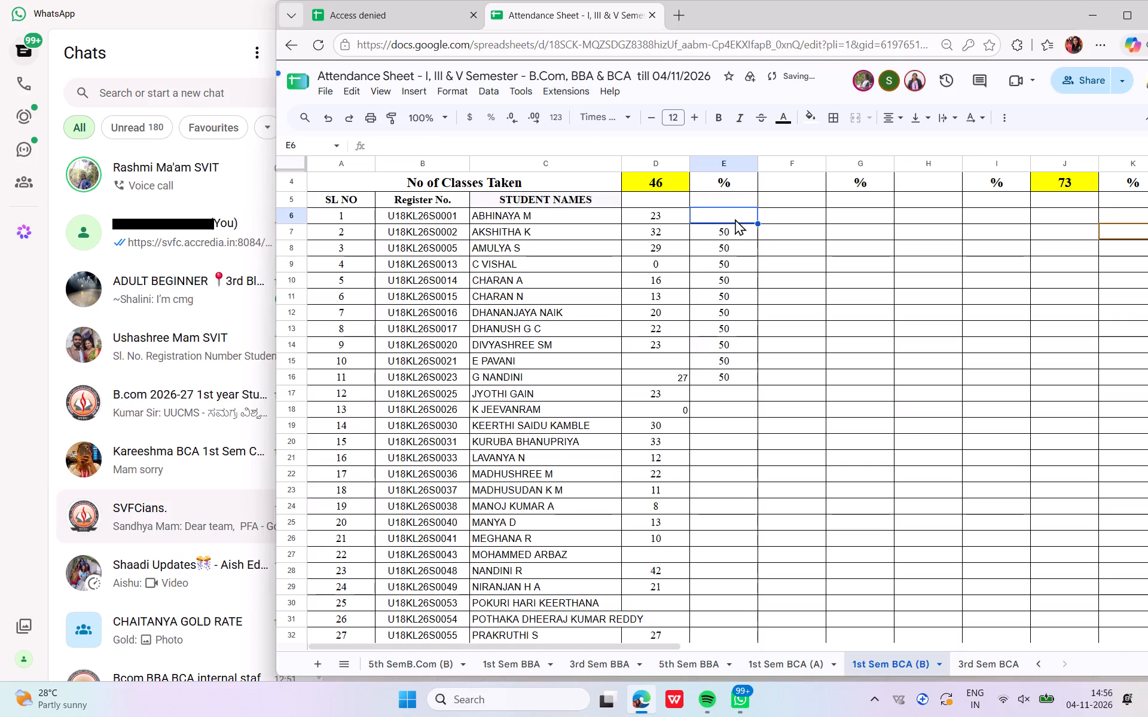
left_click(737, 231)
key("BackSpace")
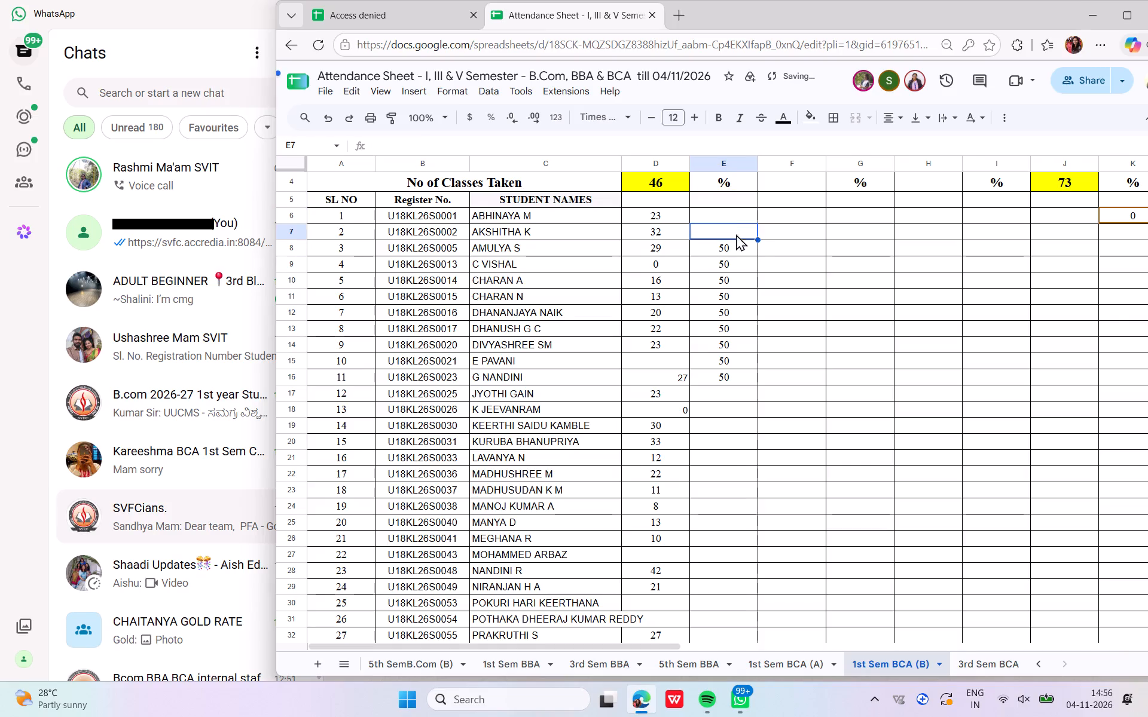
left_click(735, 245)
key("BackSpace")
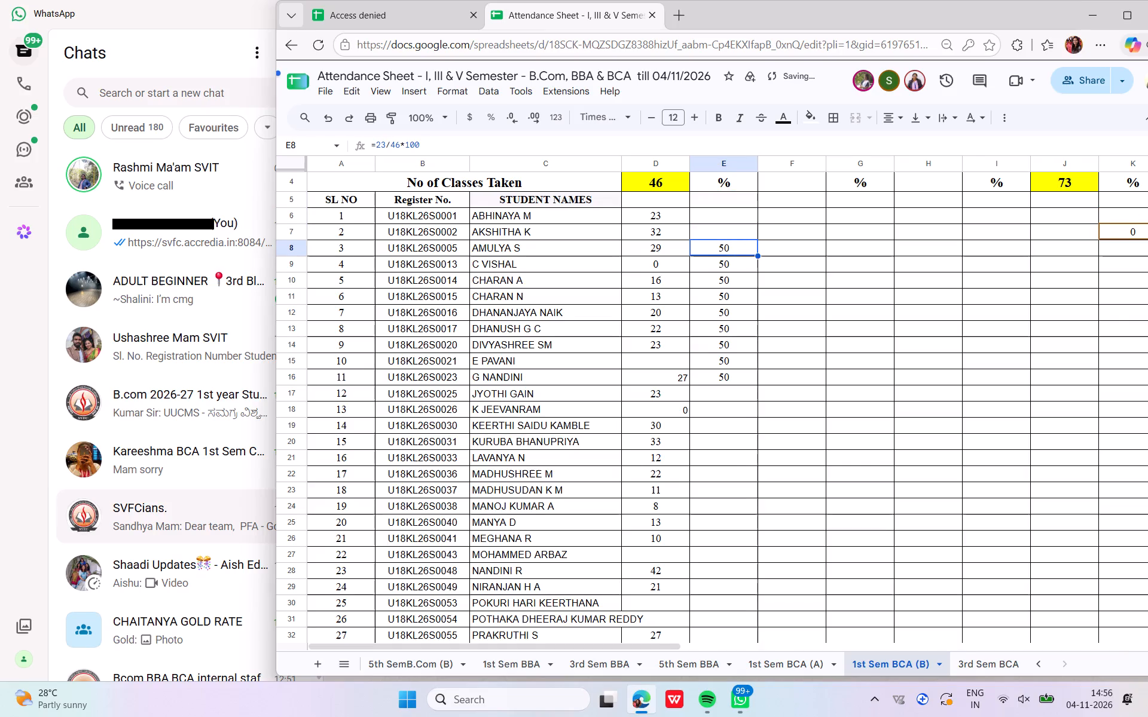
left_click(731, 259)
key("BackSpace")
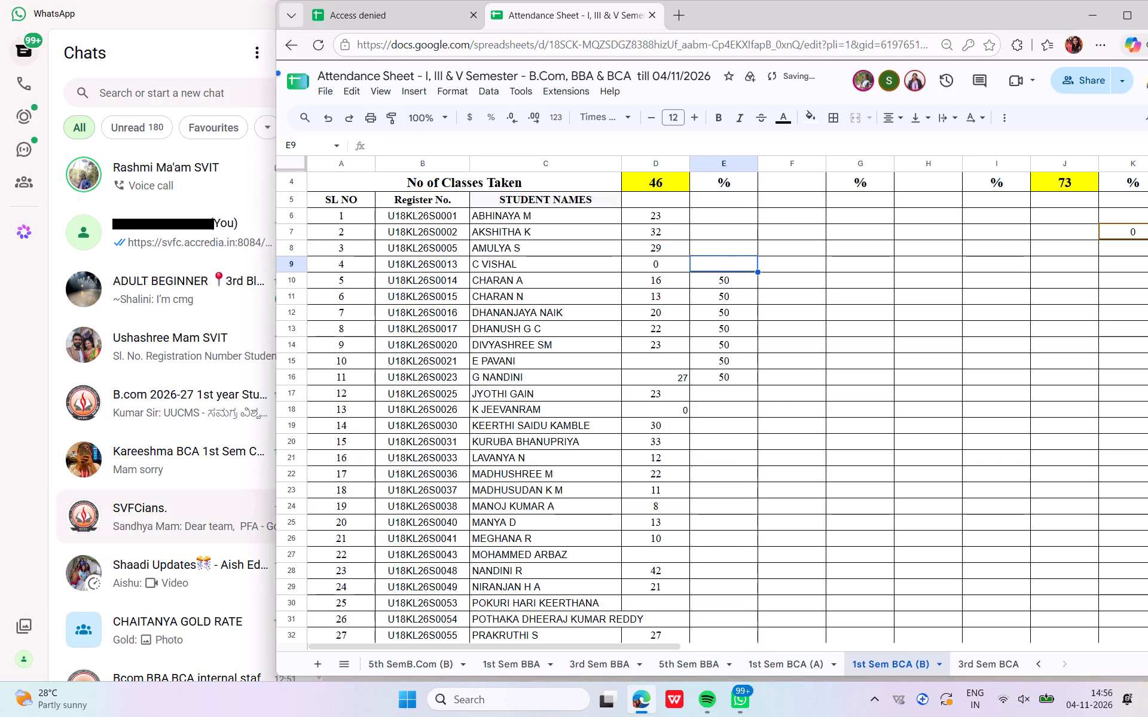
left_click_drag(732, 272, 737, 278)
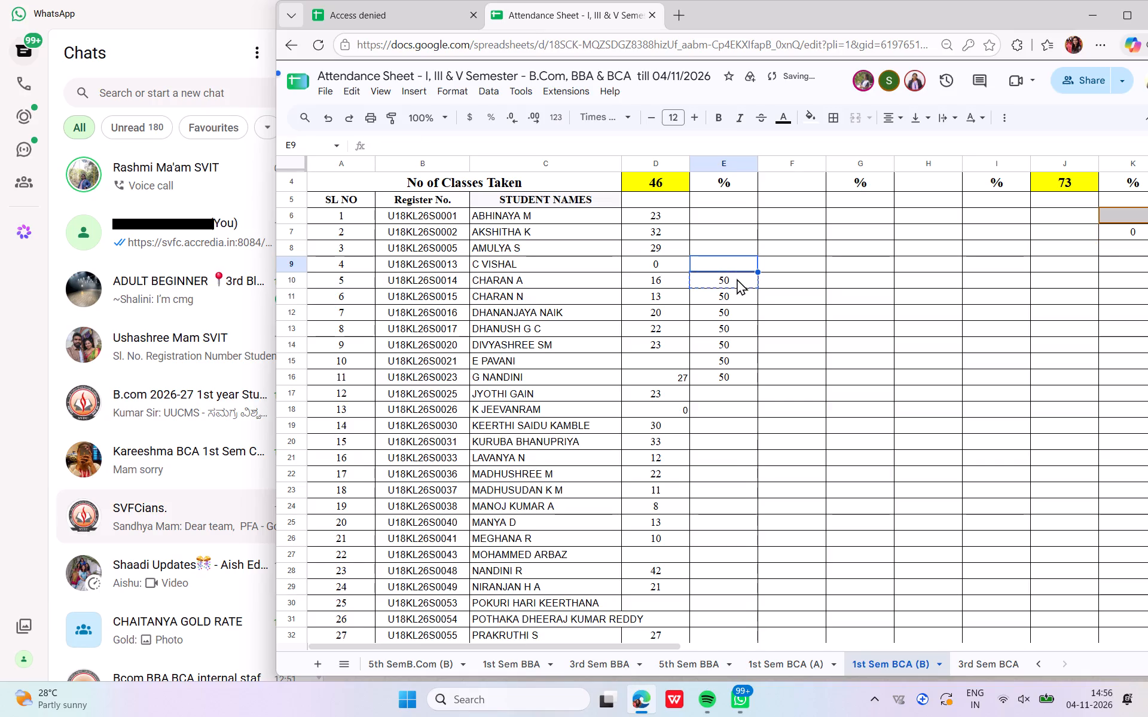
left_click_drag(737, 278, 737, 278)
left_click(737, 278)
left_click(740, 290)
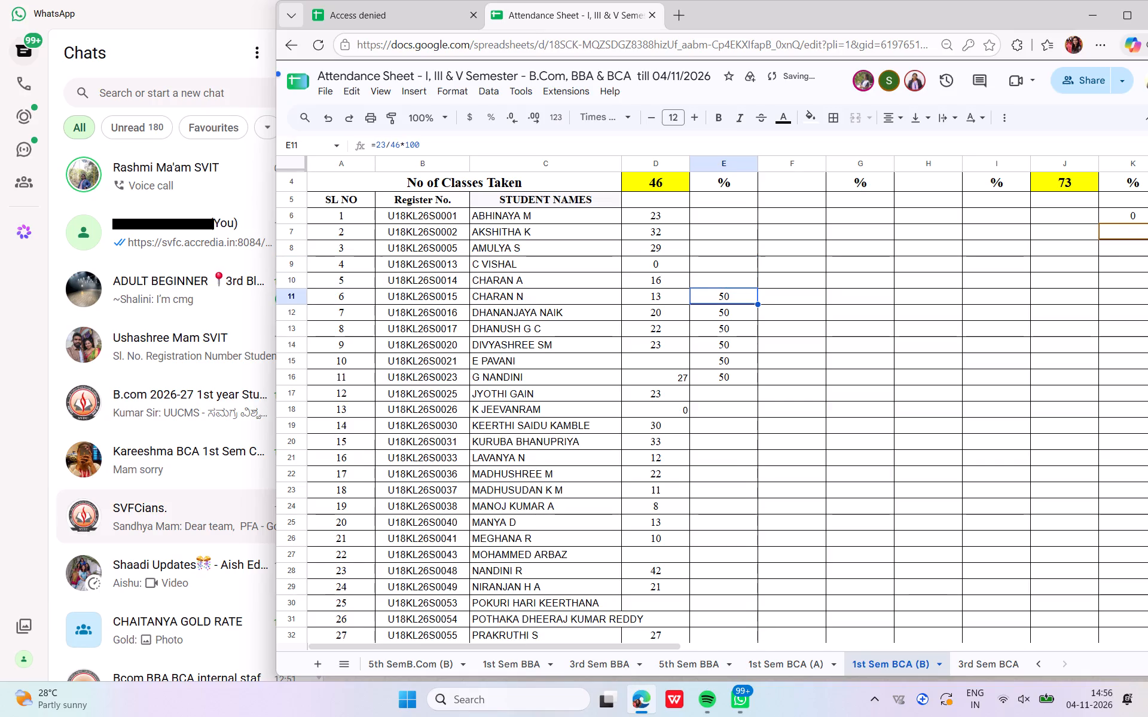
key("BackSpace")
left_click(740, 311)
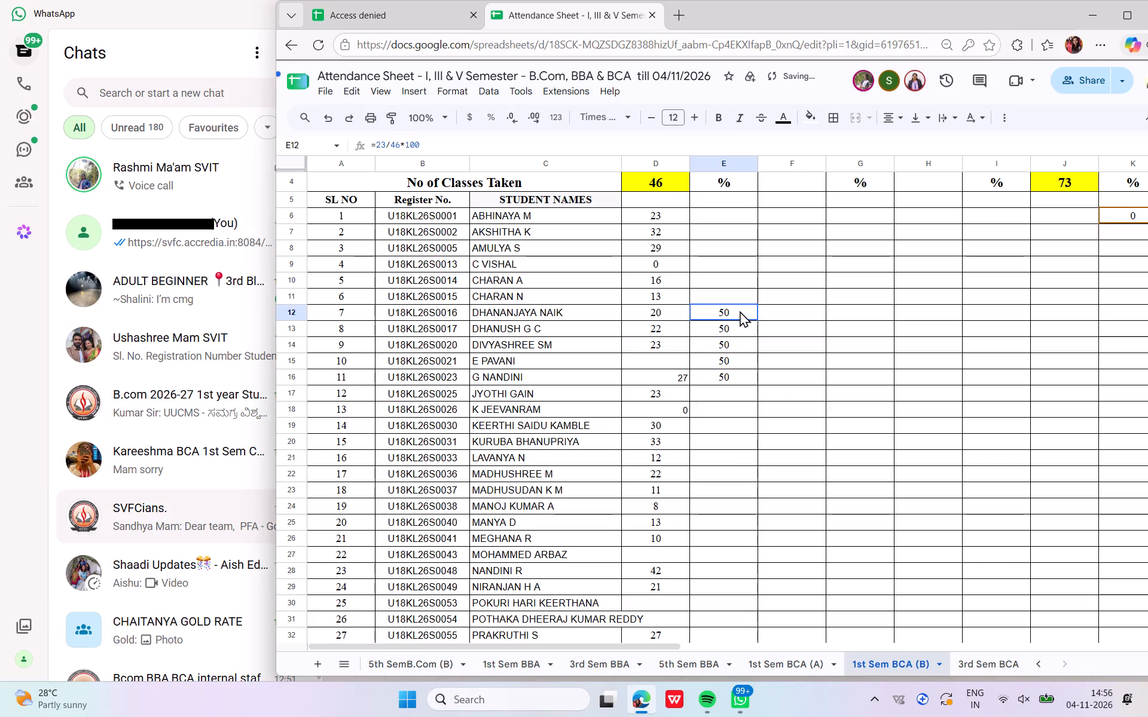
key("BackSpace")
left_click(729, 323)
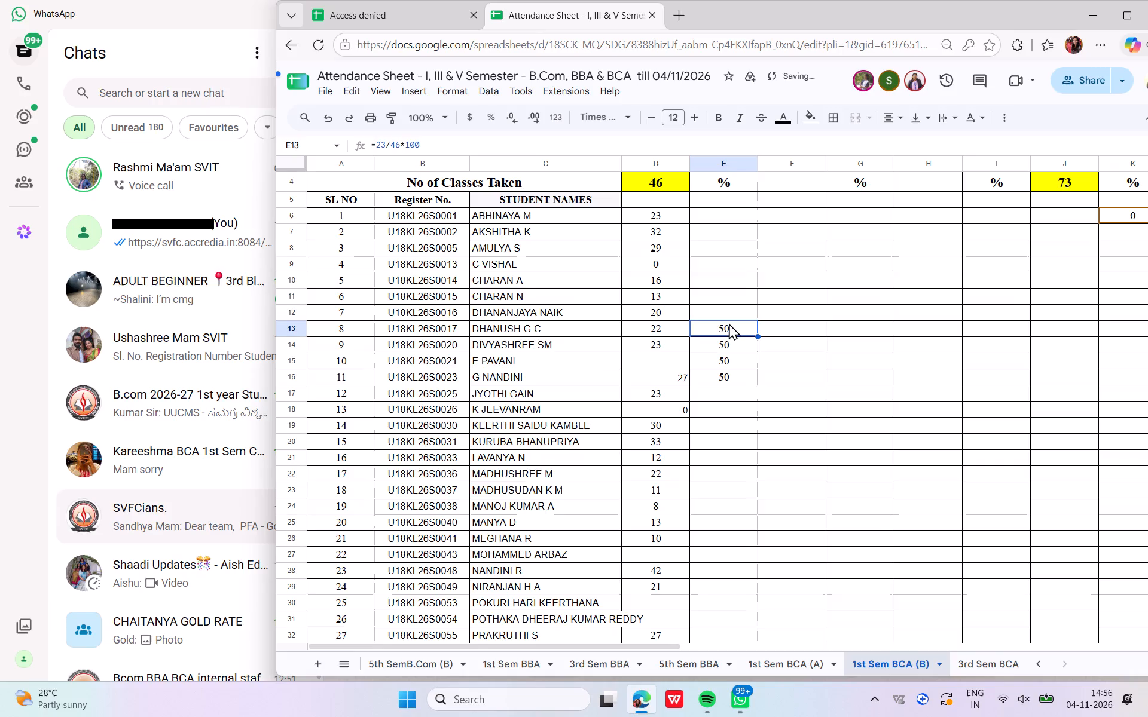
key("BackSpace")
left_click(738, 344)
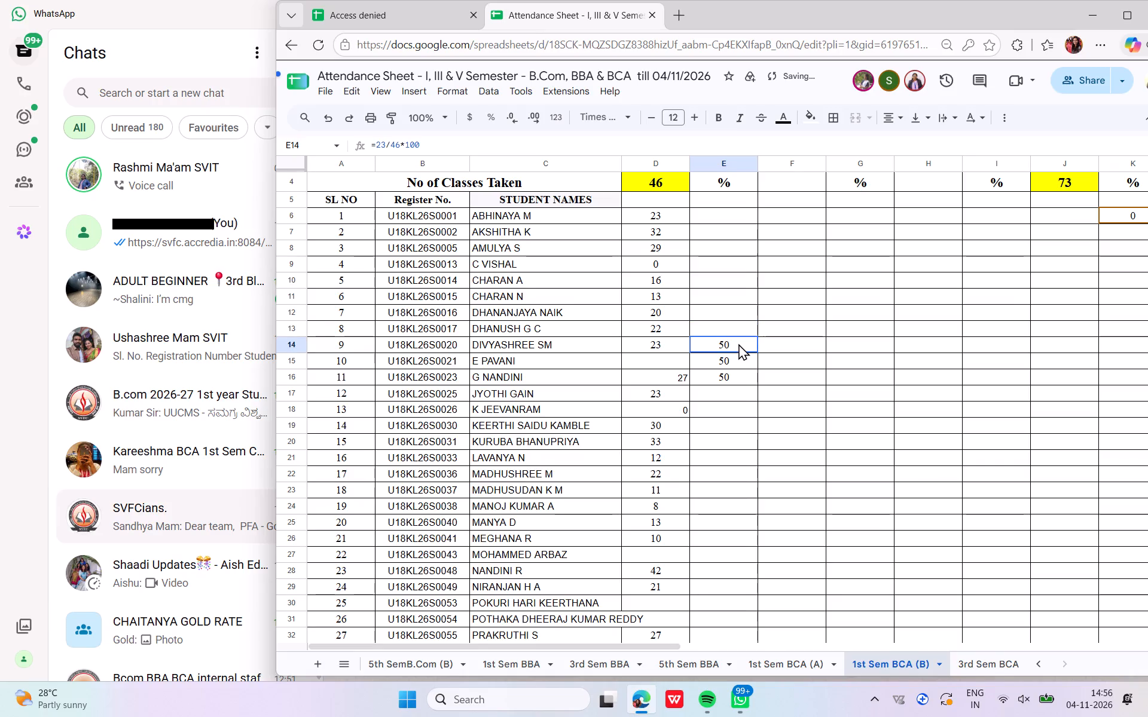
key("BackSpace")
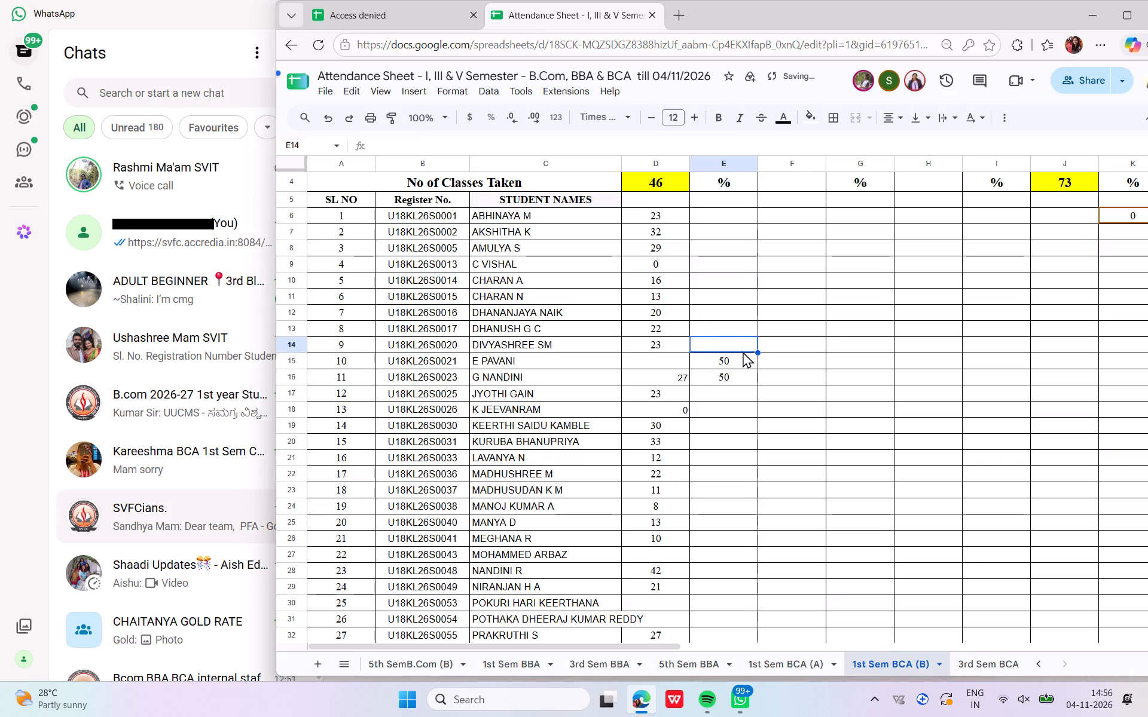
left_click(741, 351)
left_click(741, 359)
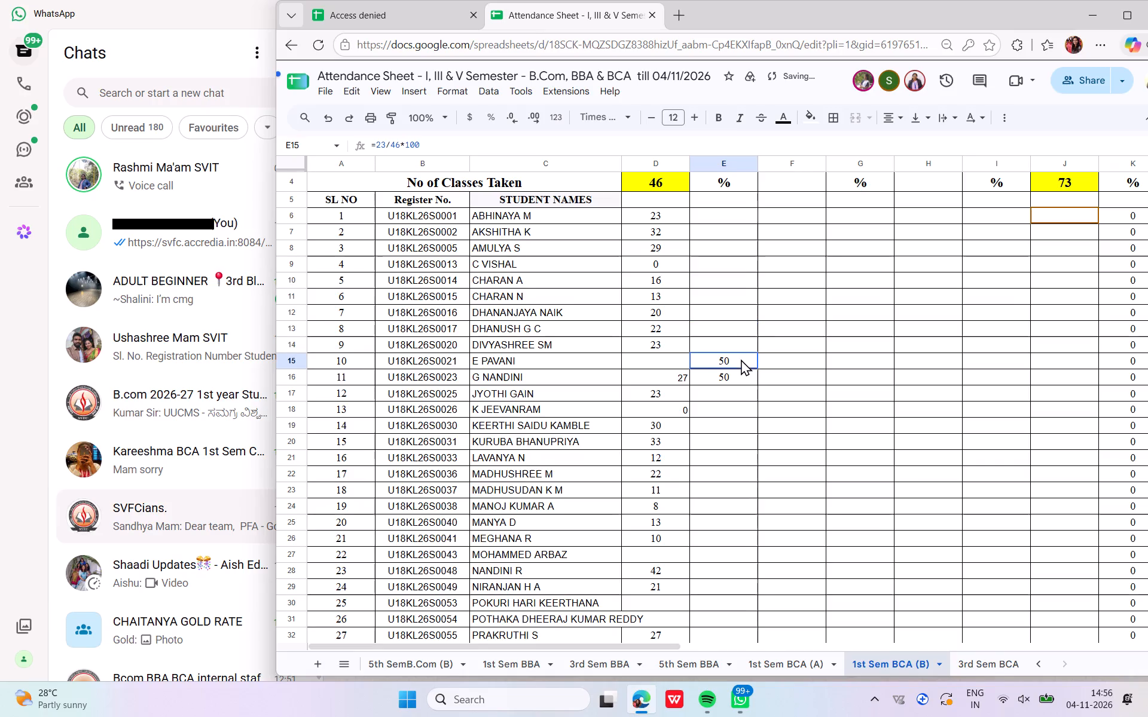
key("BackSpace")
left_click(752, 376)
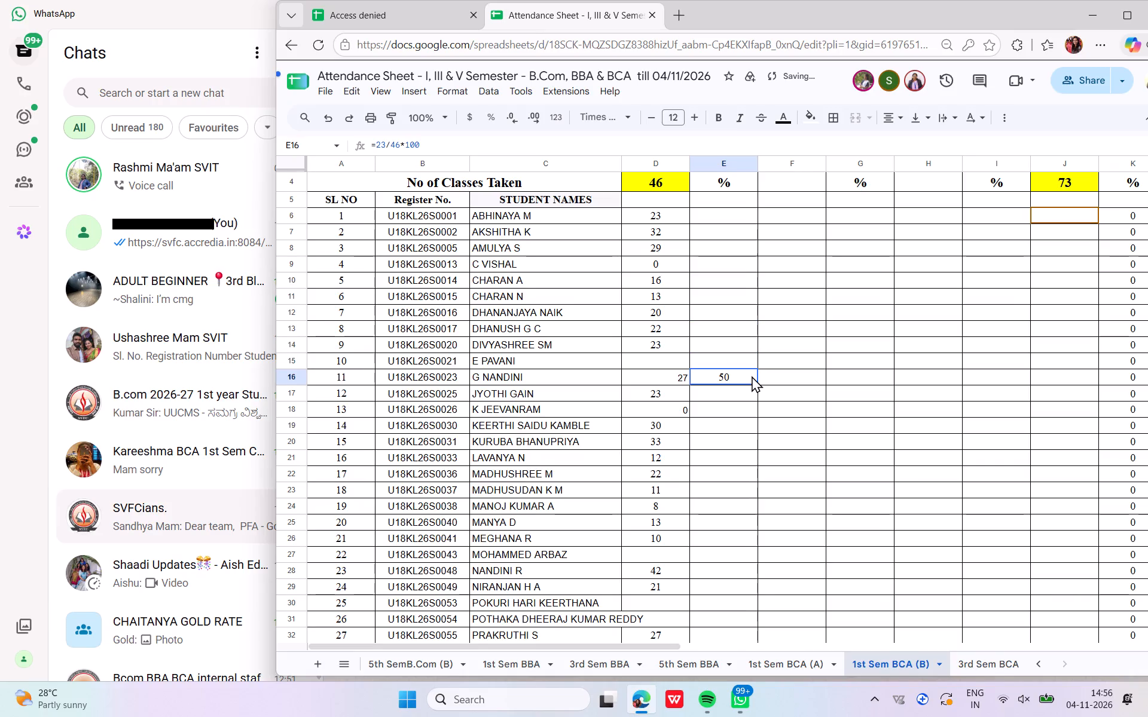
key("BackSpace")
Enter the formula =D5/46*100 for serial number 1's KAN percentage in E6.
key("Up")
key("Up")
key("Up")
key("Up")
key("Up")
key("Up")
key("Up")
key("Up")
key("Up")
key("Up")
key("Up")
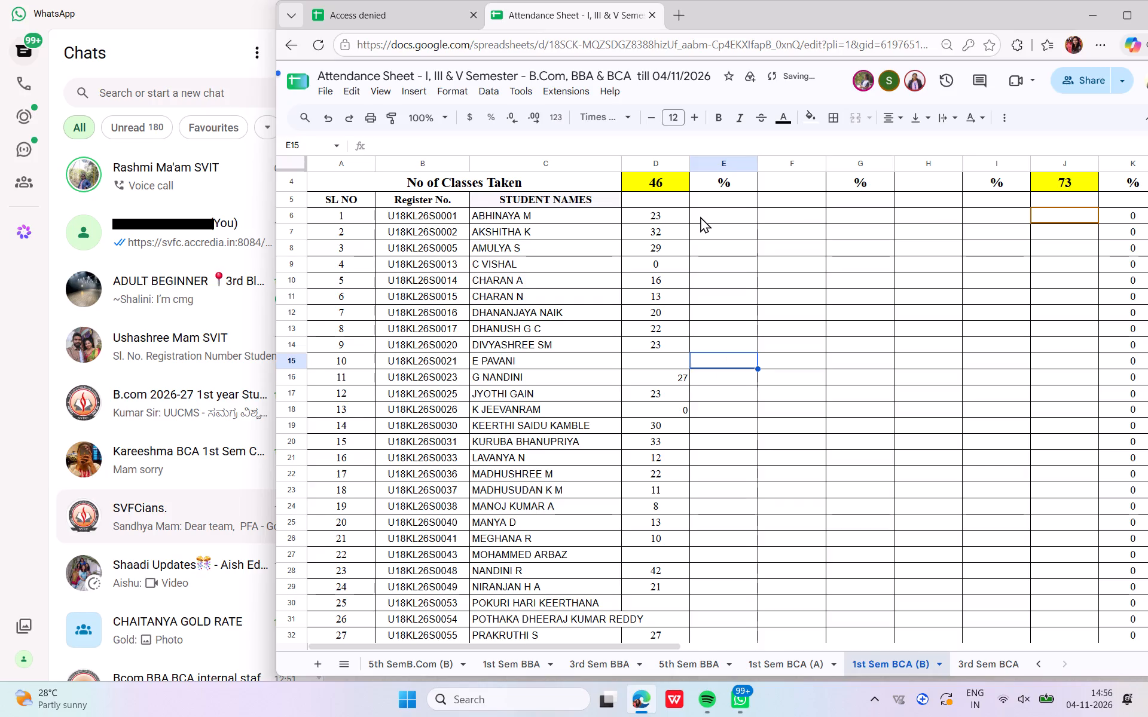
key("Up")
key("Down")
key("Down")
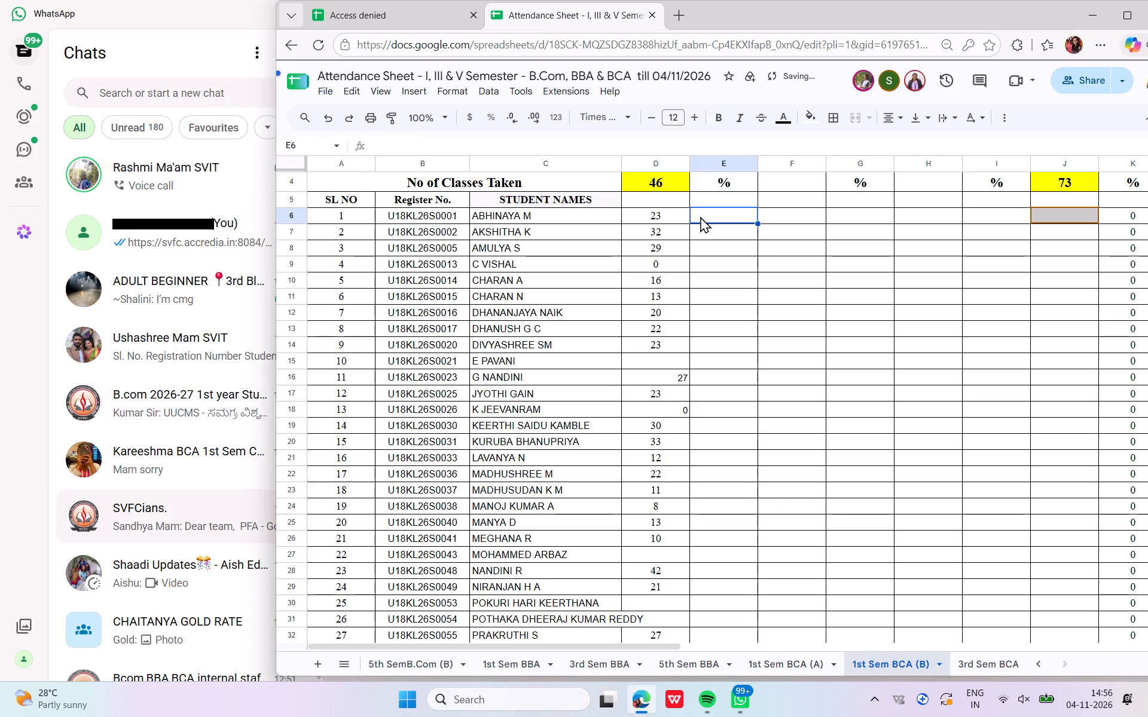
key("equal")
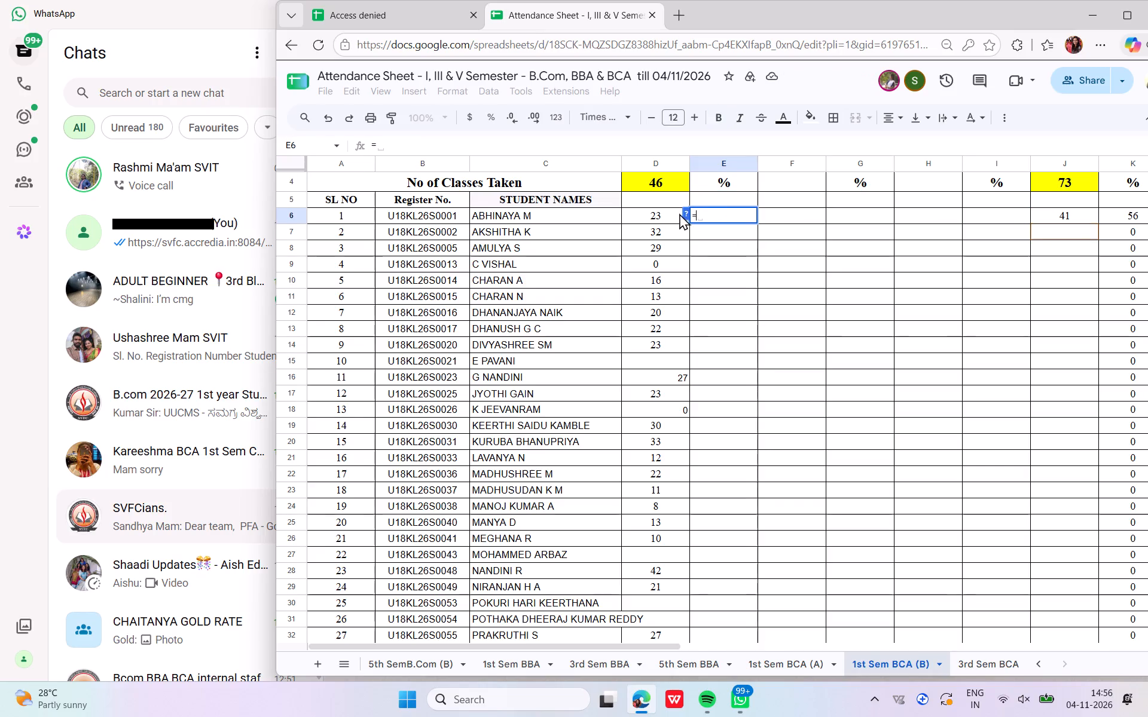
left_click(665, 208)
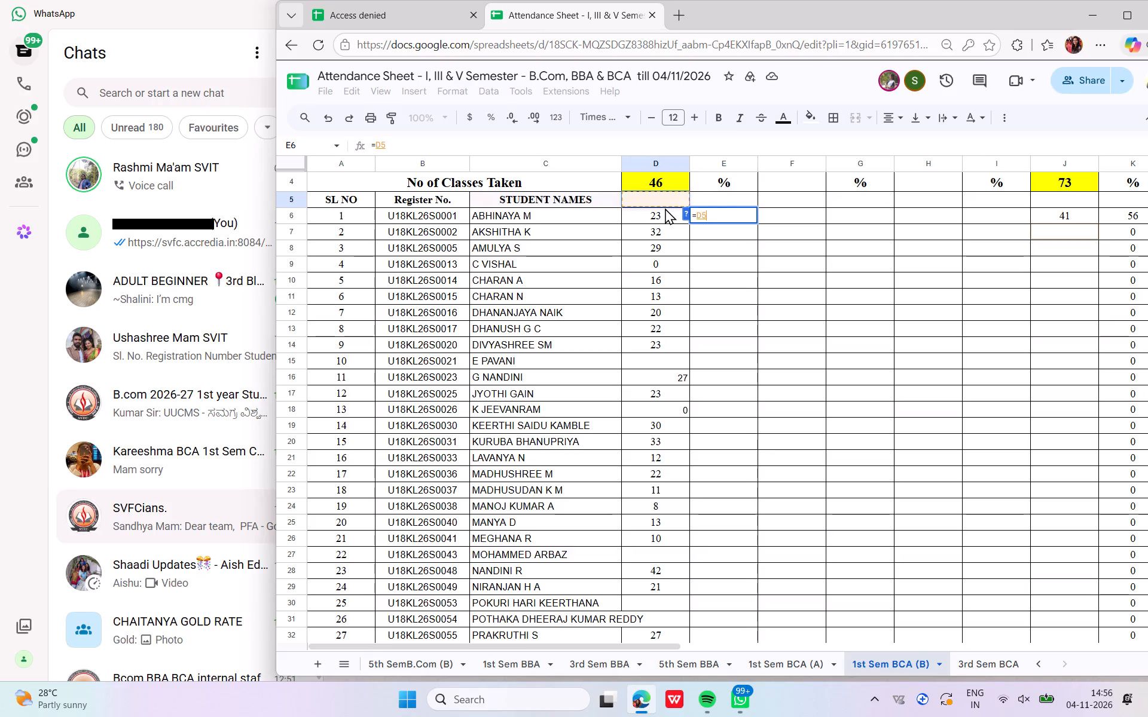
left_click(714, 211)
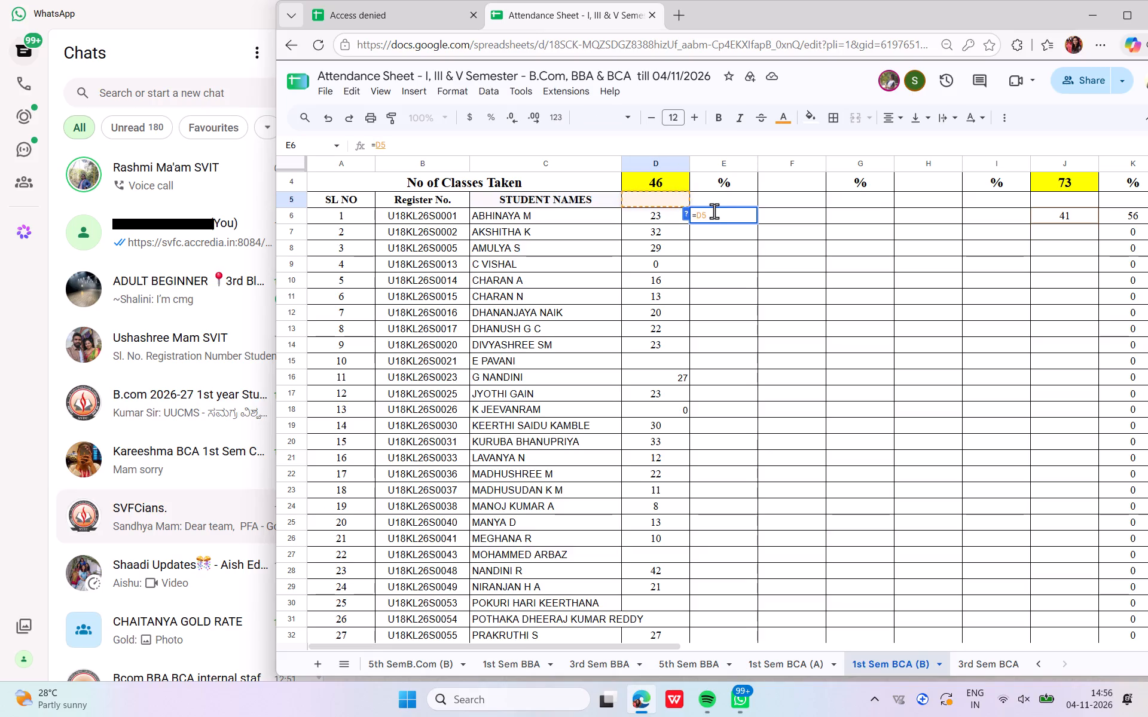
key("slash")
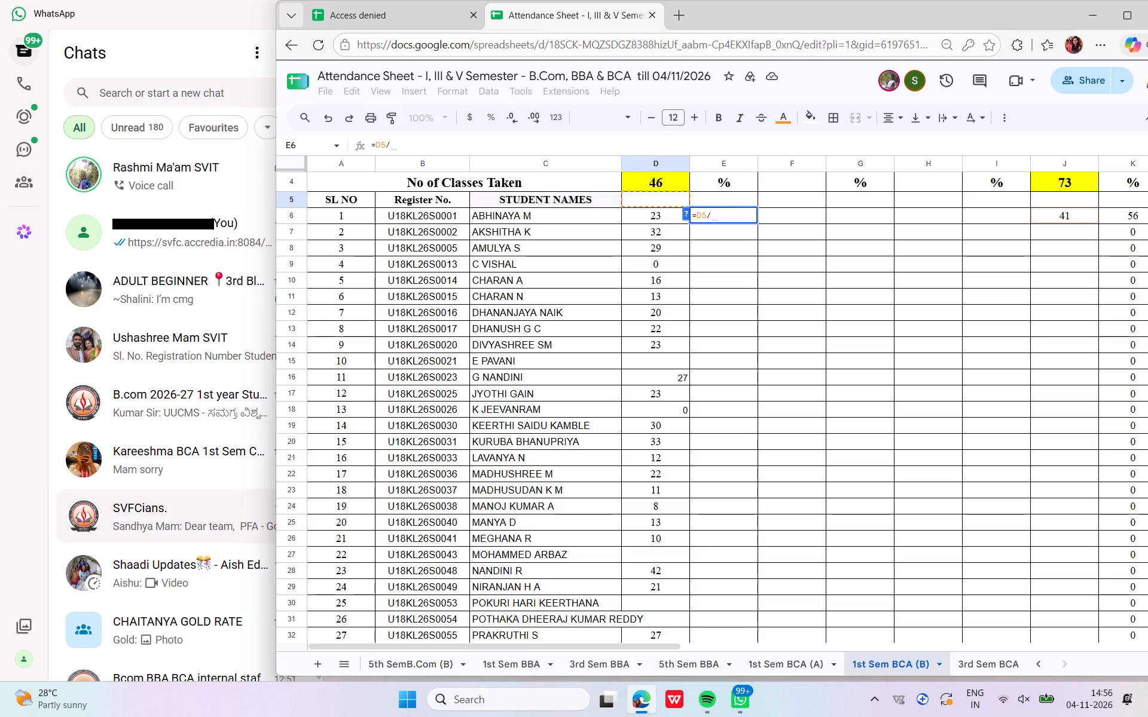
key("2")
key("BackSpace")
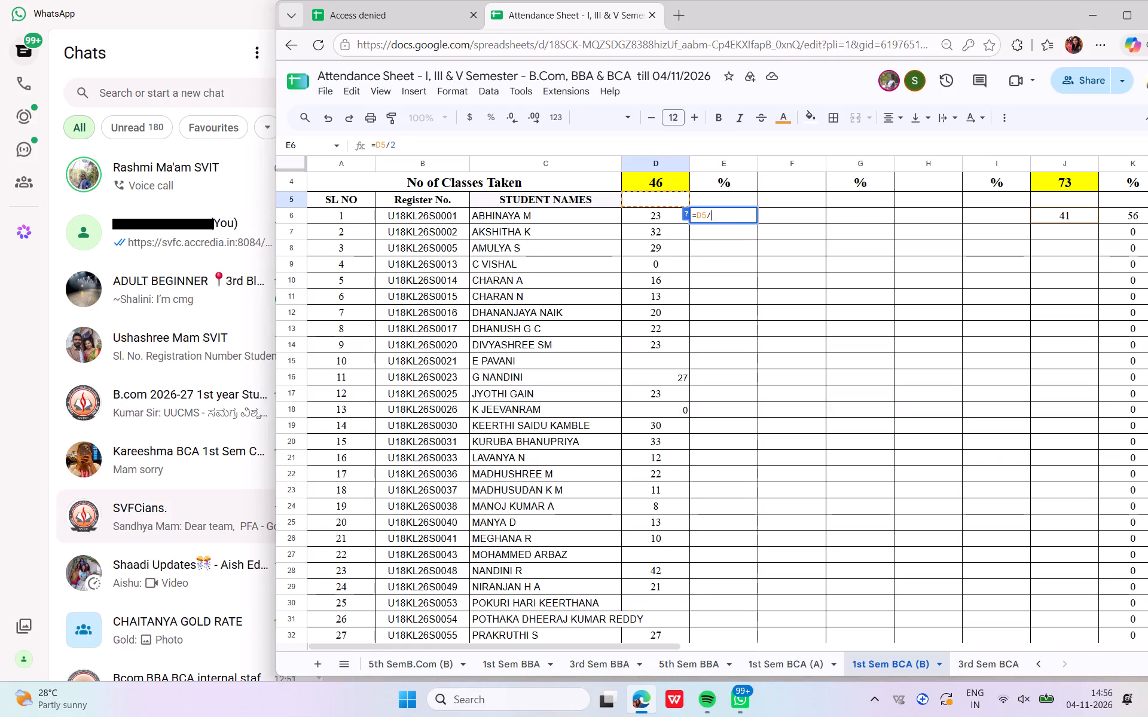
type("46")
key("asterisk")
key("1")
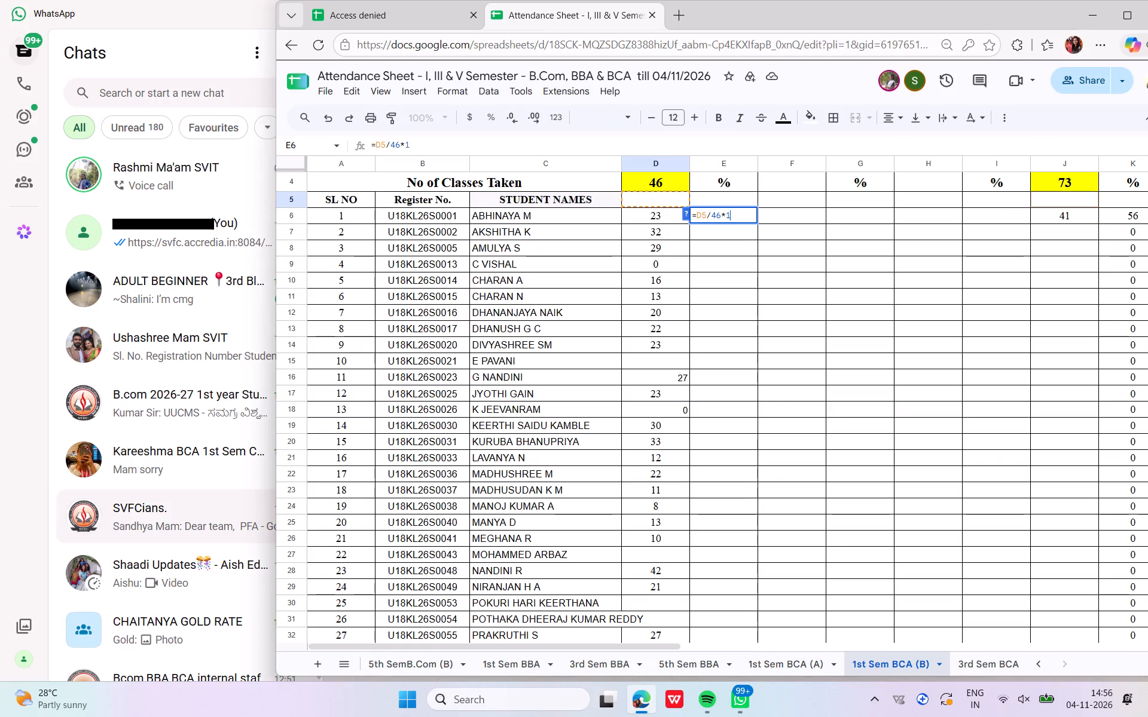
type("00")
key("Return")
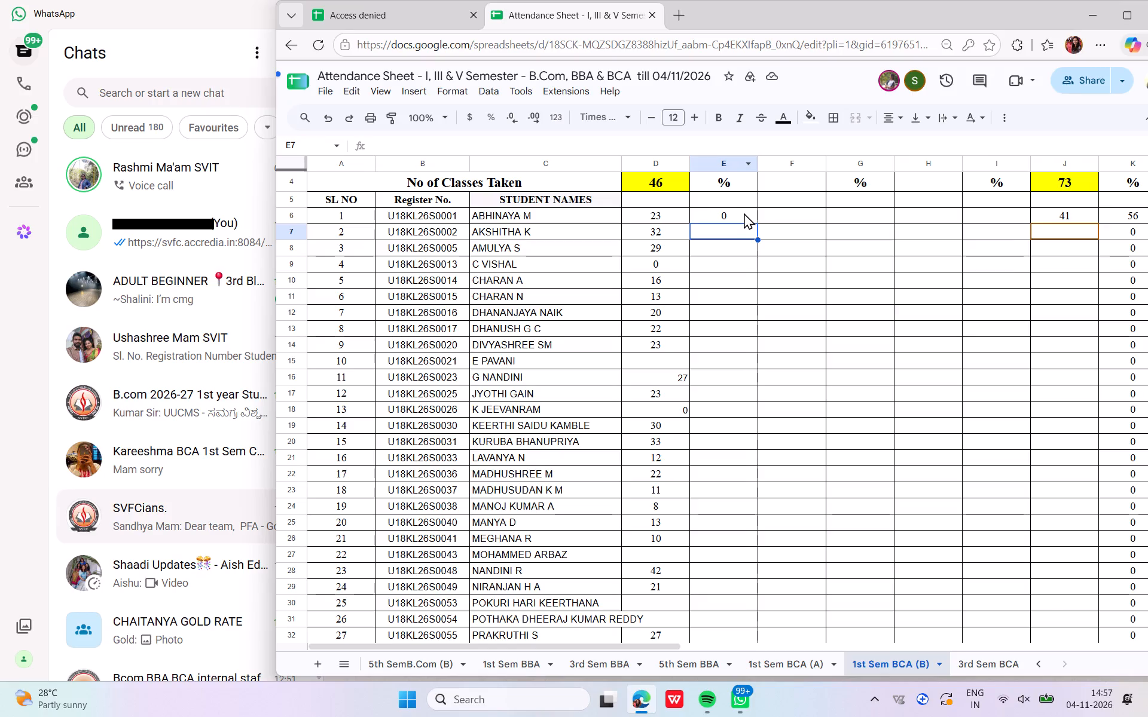
Replace serial number 1's KAN percentage formula in E6 with =D6/46*100.
left_click(737, 207)
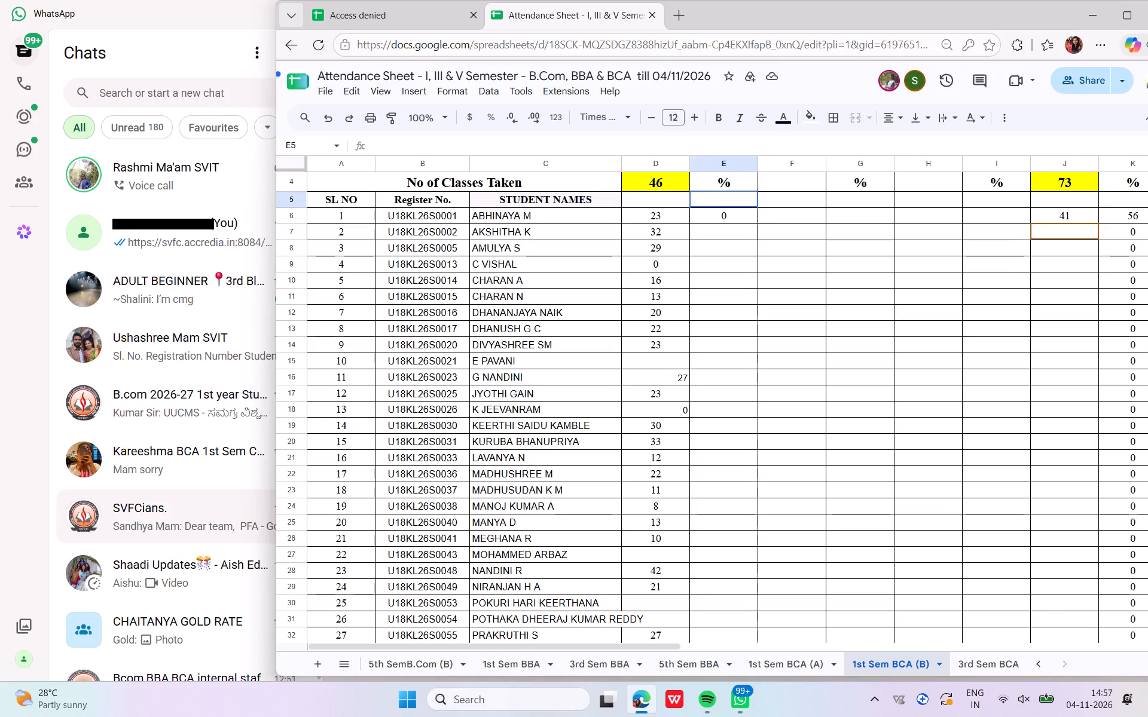
left_click(738, 215)
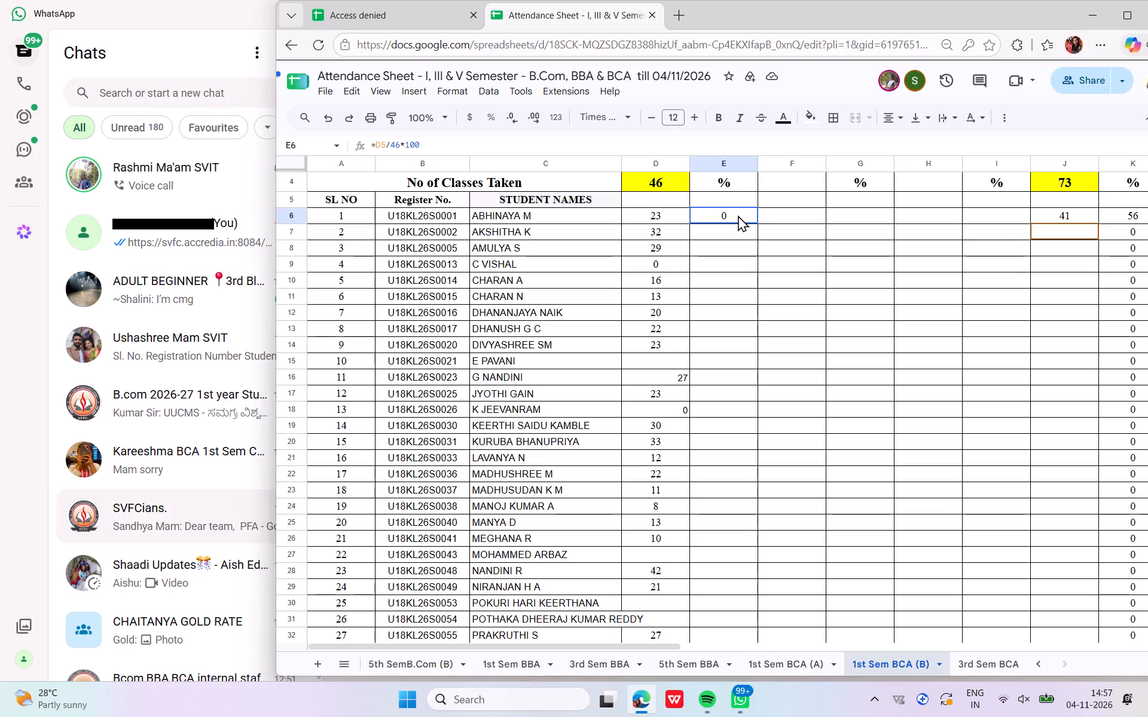
key("BackSpace")
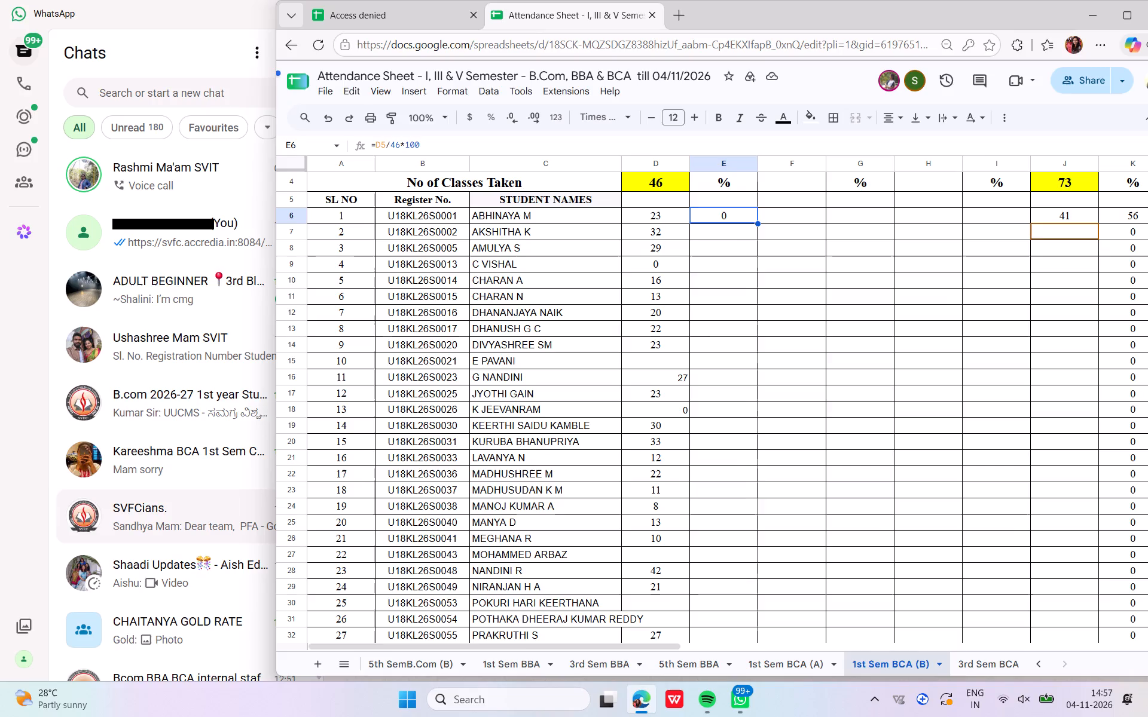
key("equal")
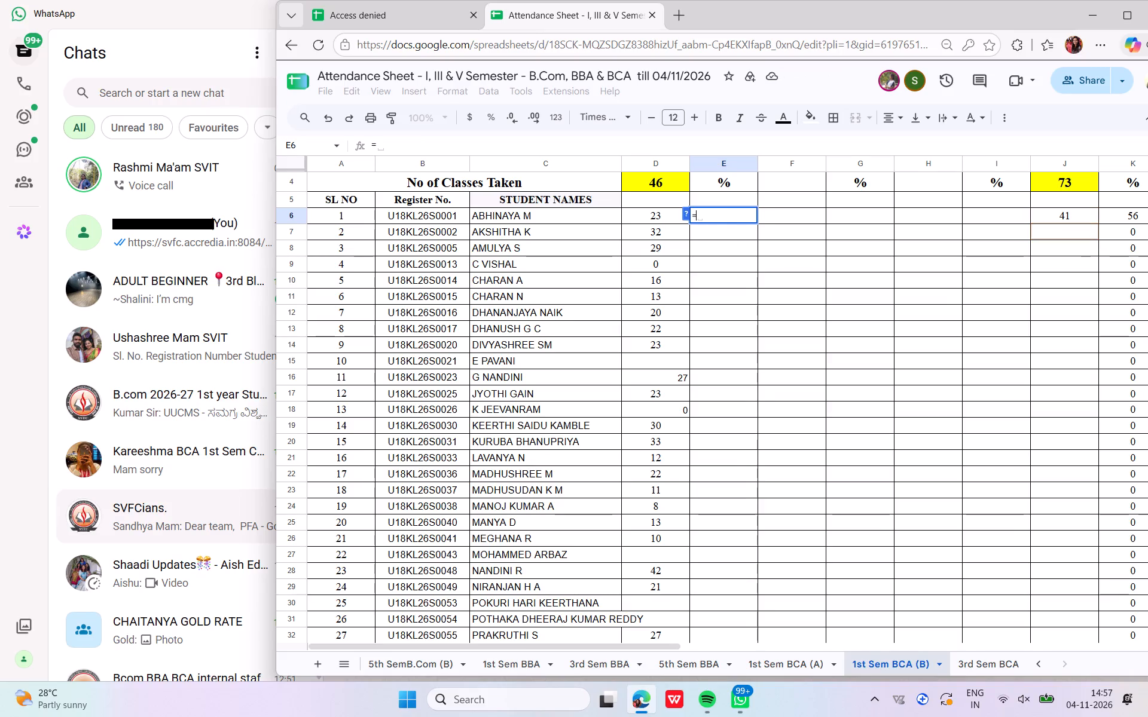
type("46")
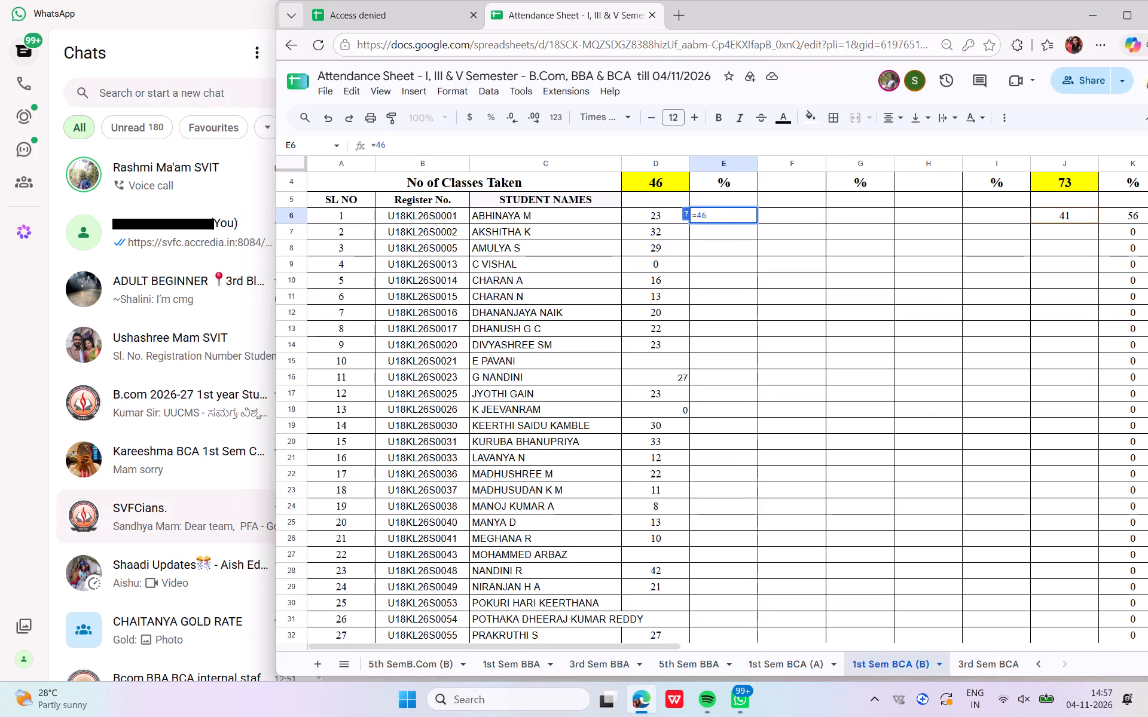
key("BackSpace")
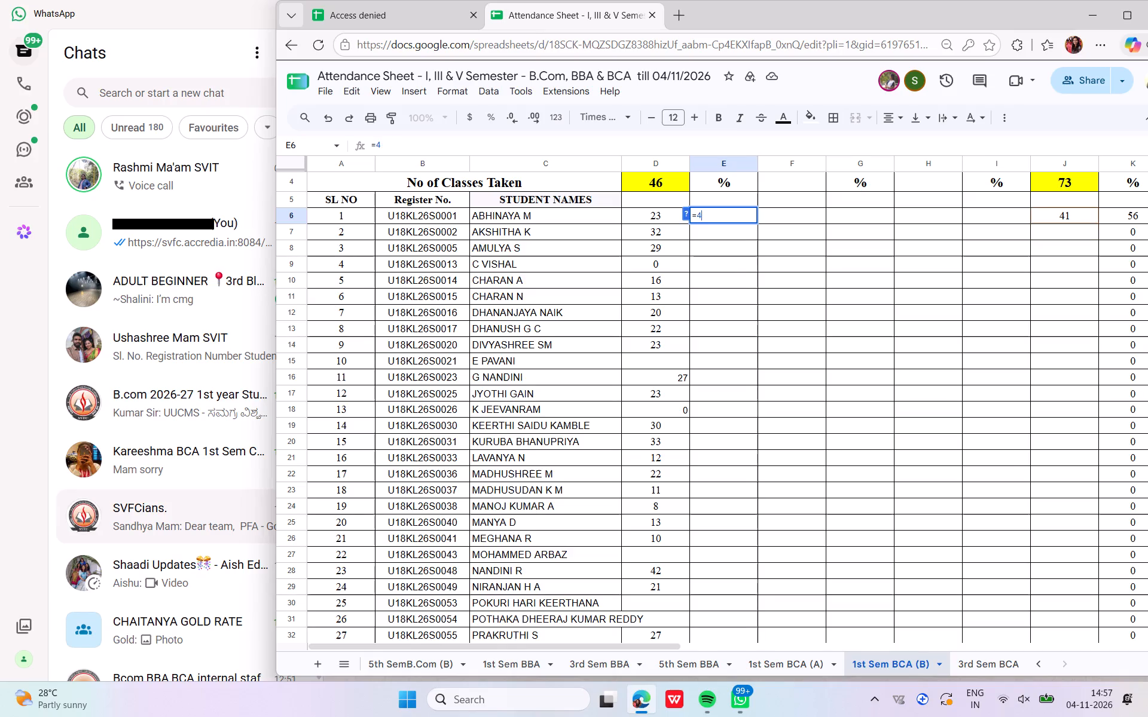
key("BackSpace")
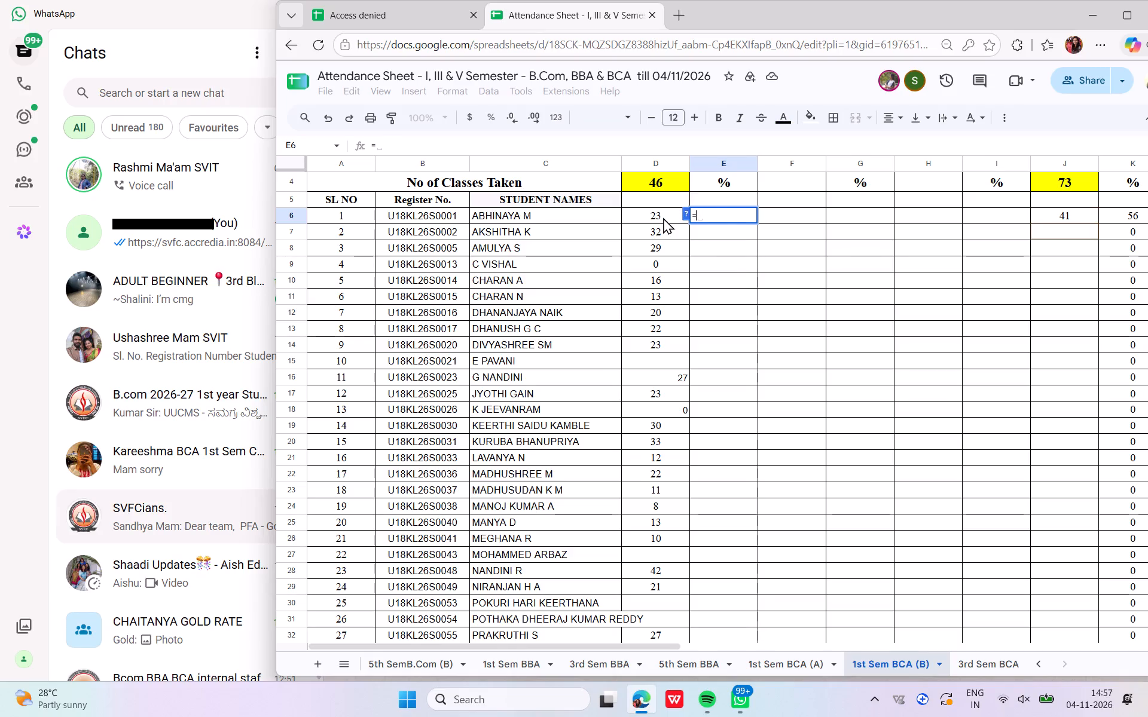
left_click(663, 218)
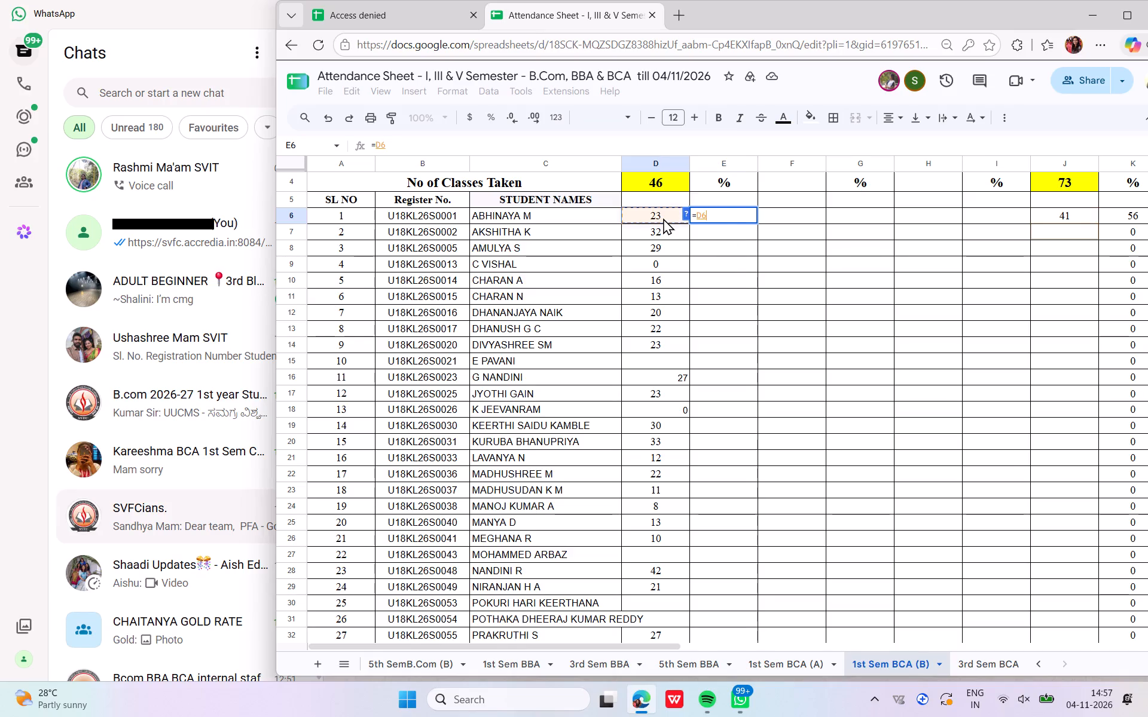
key("slash")
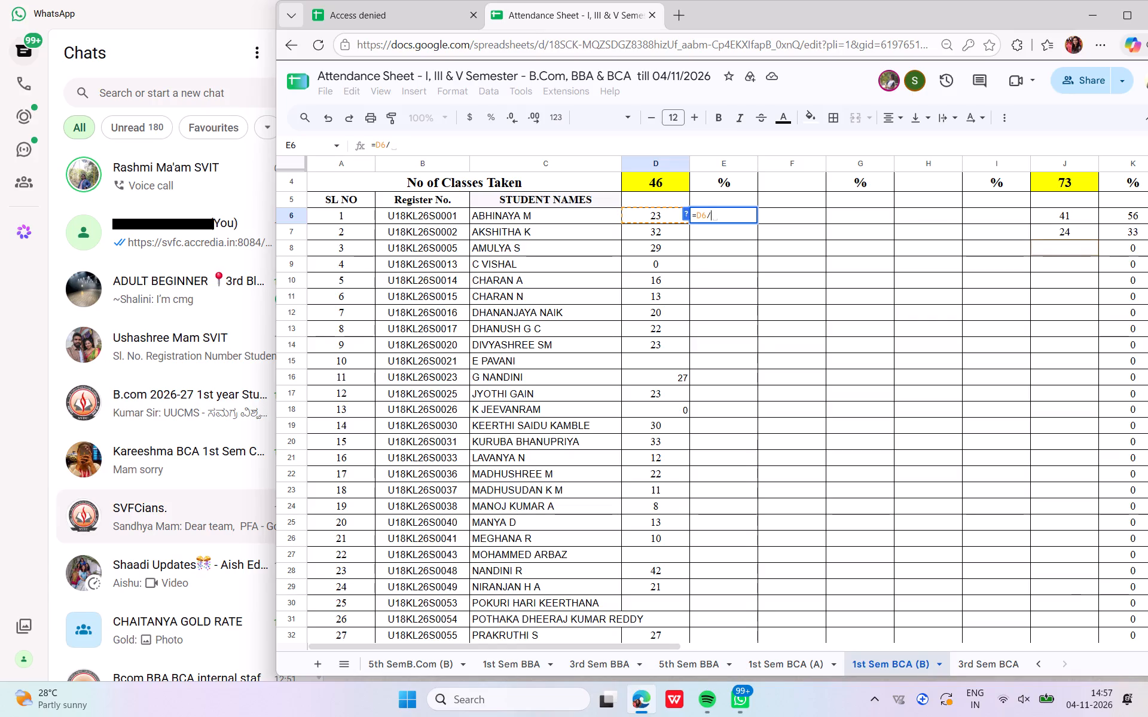
type("46")
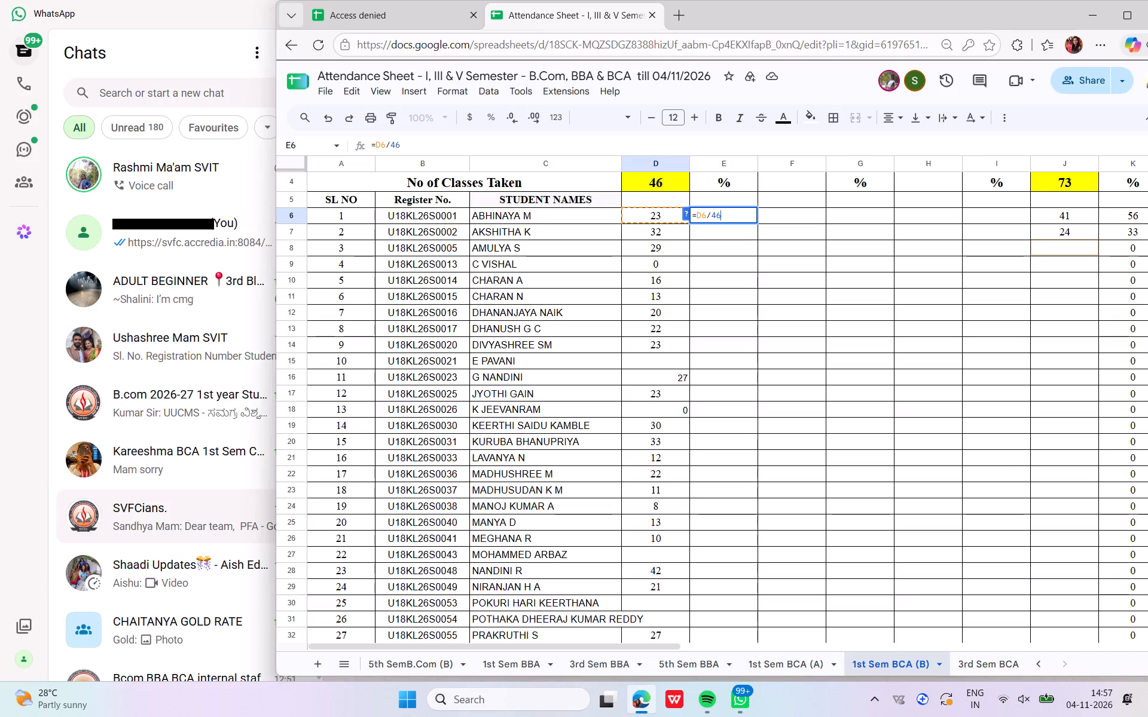
type("*100")
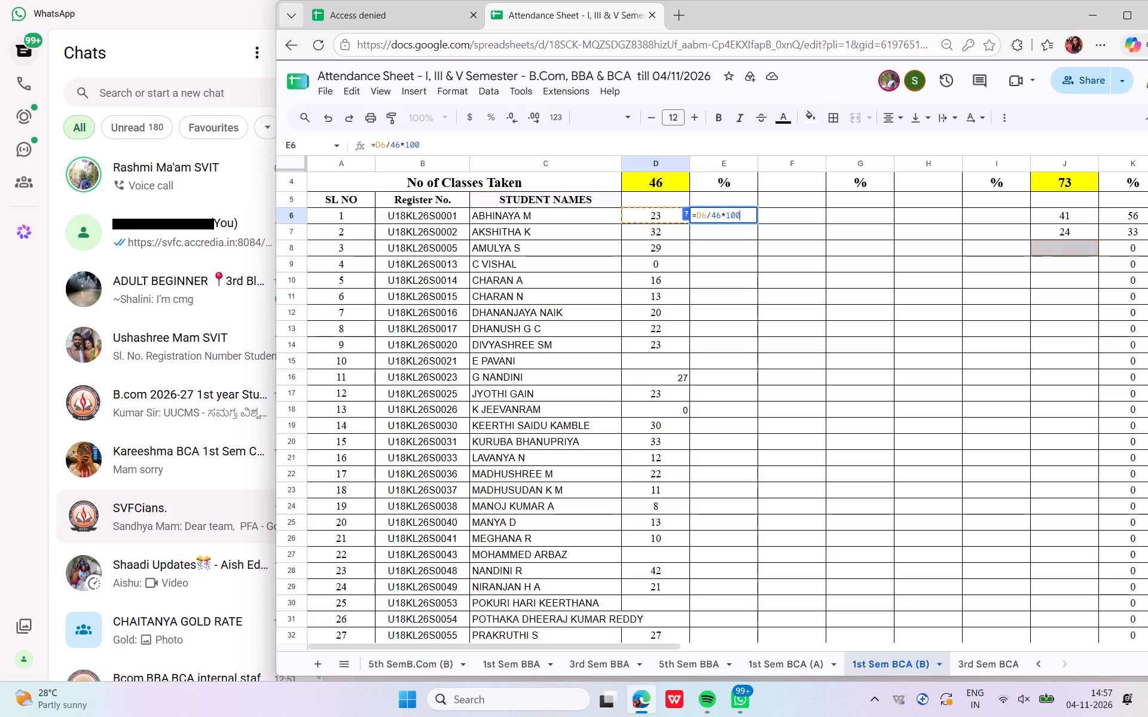
key("Return")
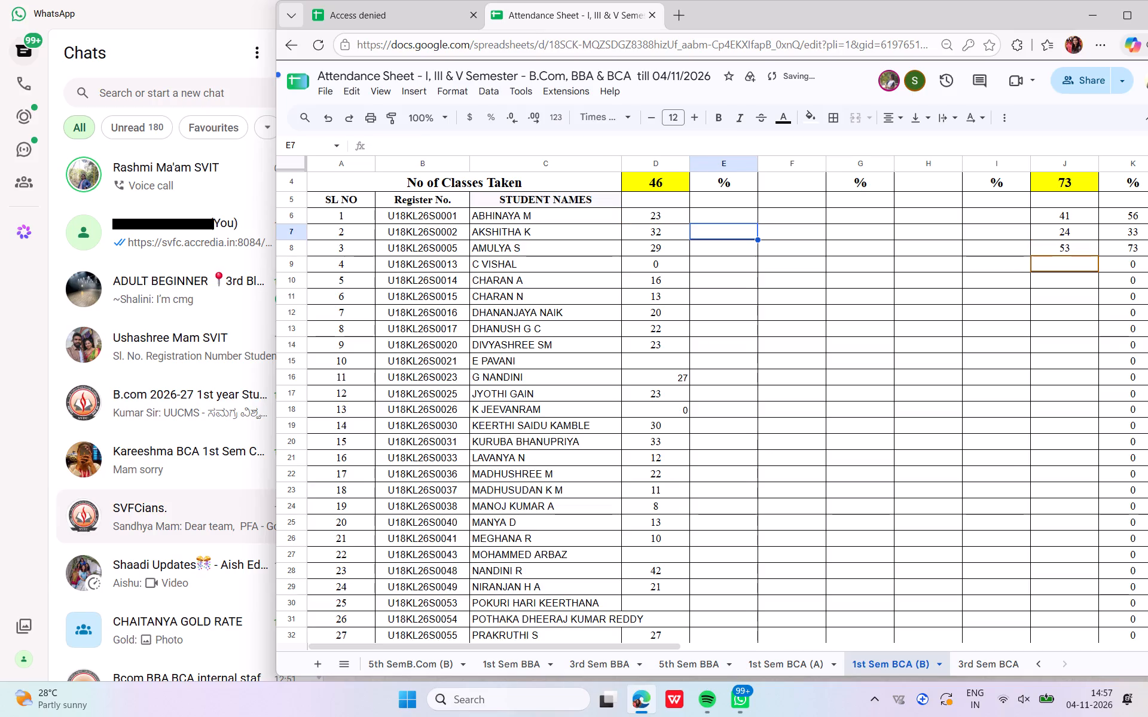
Fill the E6 percentage formula down the KAN percentage column through E31, serial number 26.
left_click(723, 210)
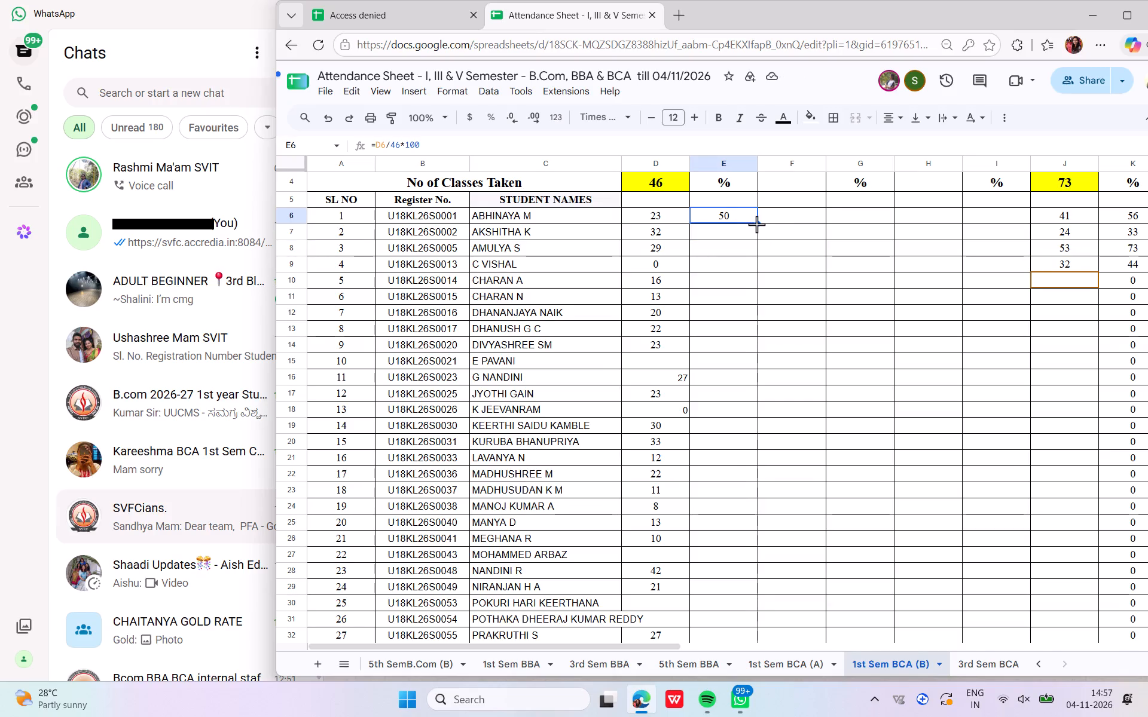
left_click_drag(756, 224, 770, 329)
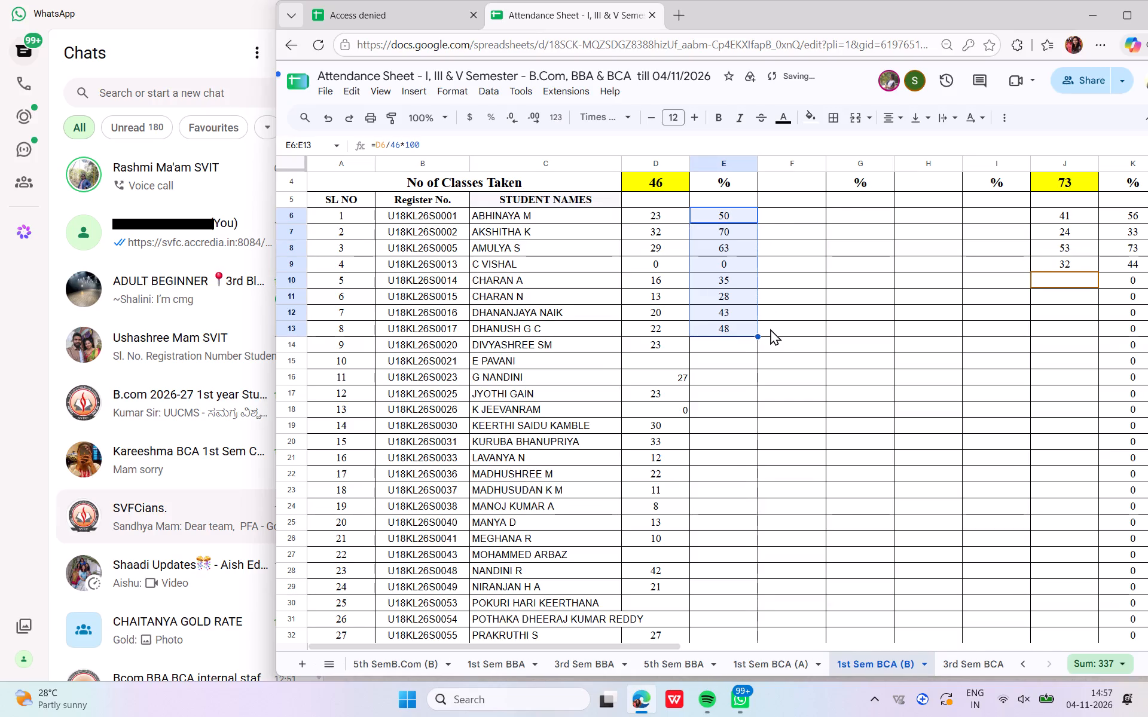
left_click_drag(758, 333, 781, 502)
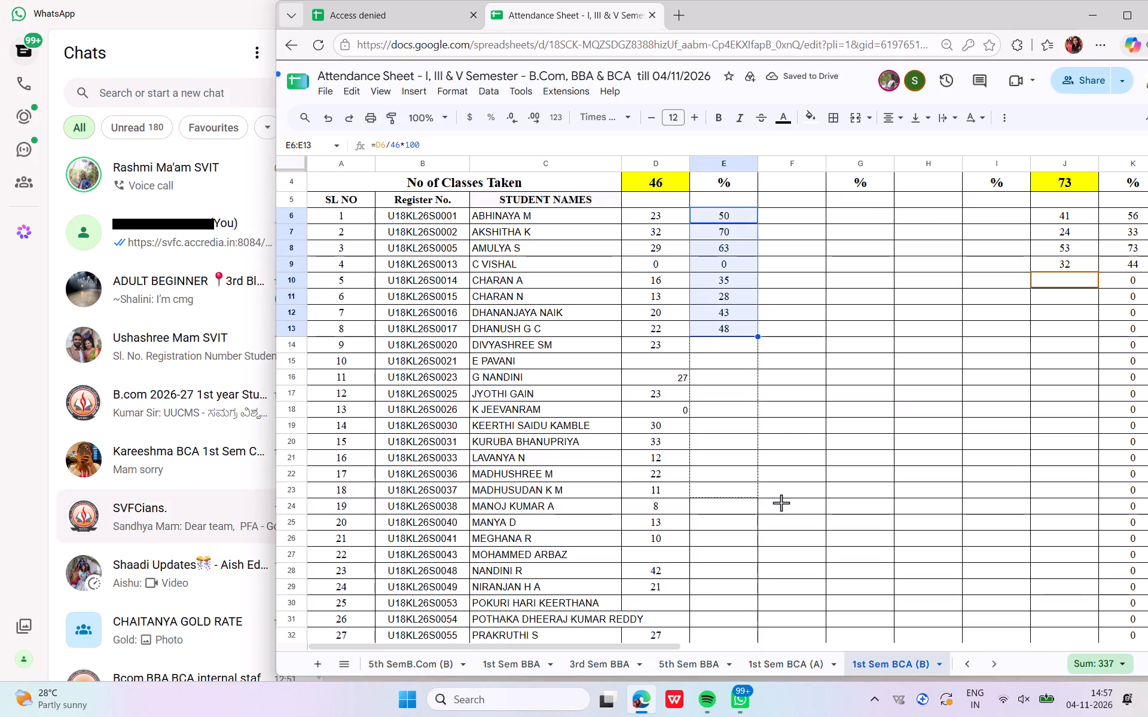
left_click_drag(781, 502, 782, 502)
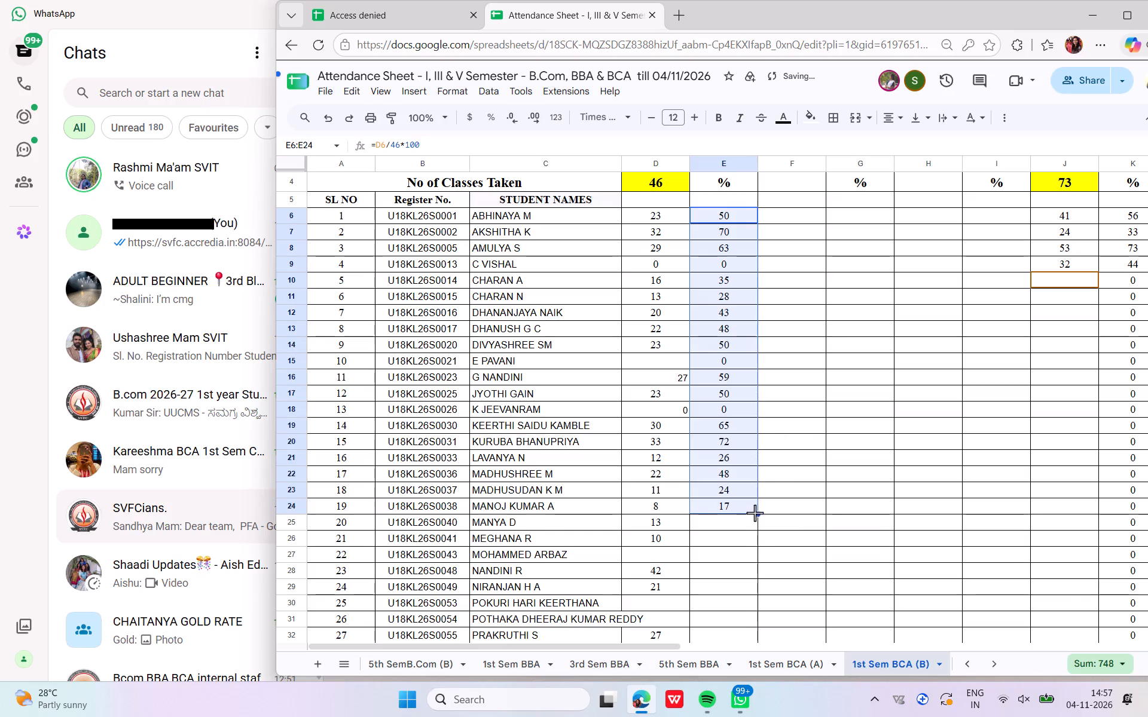
left_click_drag(757, 516, 768, 685)
left_click_drag(756, 513, 756, 526)
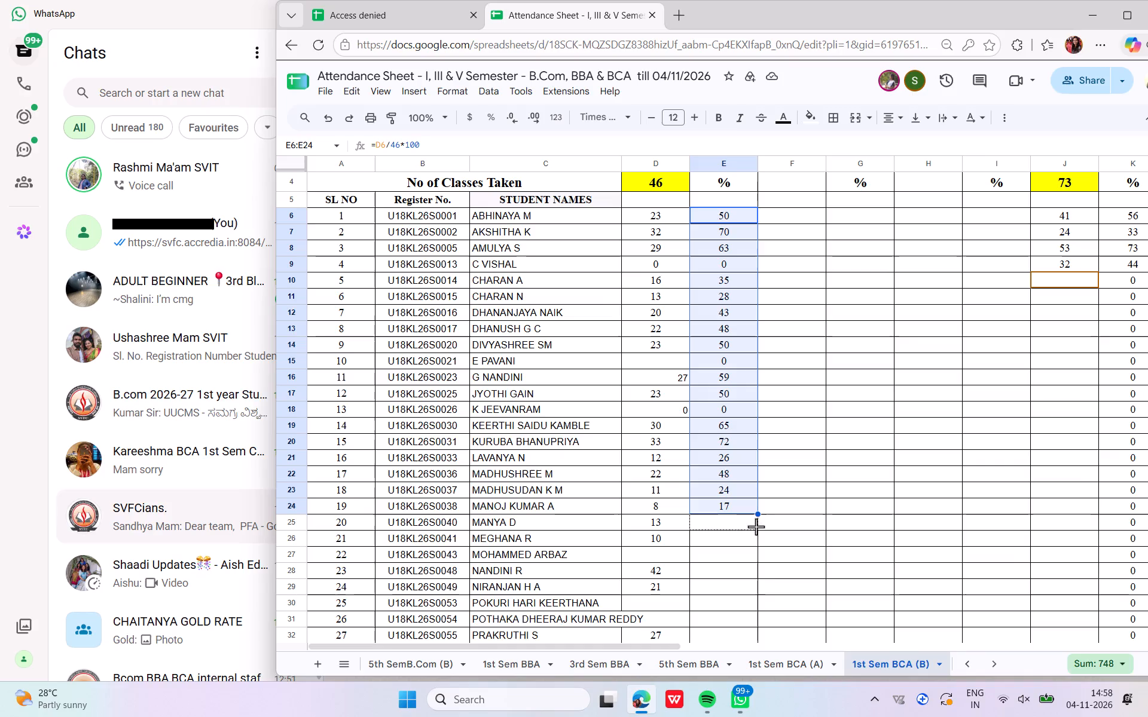
left_click_drag(756, 526, 765, 618)
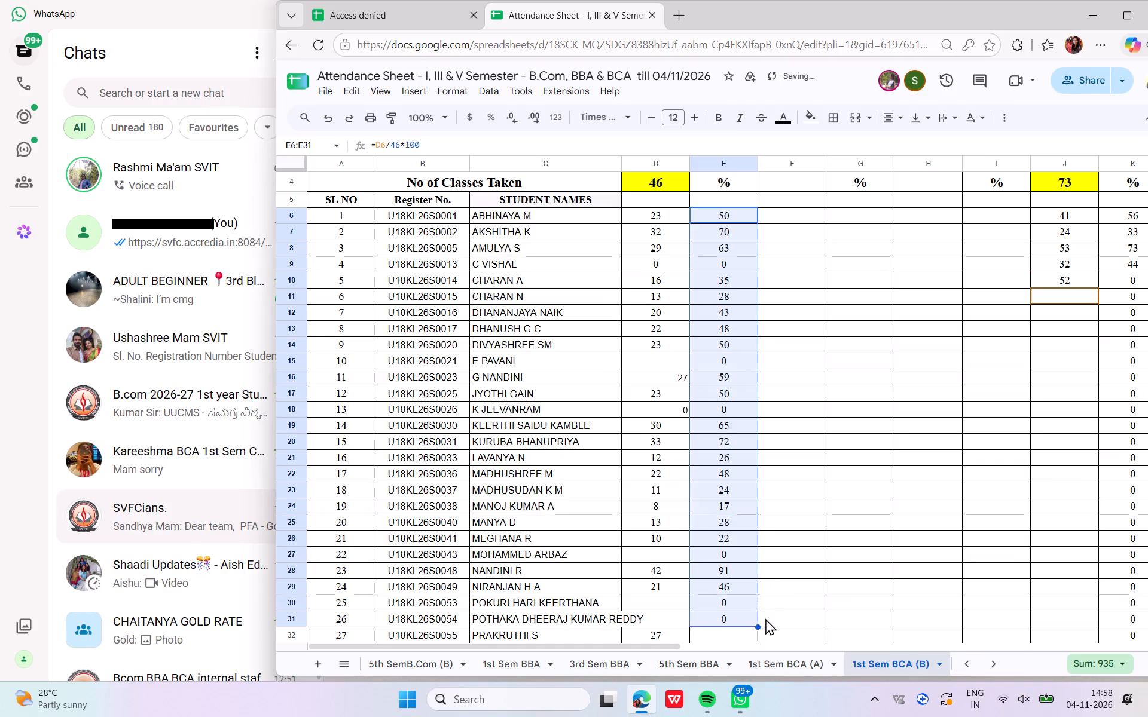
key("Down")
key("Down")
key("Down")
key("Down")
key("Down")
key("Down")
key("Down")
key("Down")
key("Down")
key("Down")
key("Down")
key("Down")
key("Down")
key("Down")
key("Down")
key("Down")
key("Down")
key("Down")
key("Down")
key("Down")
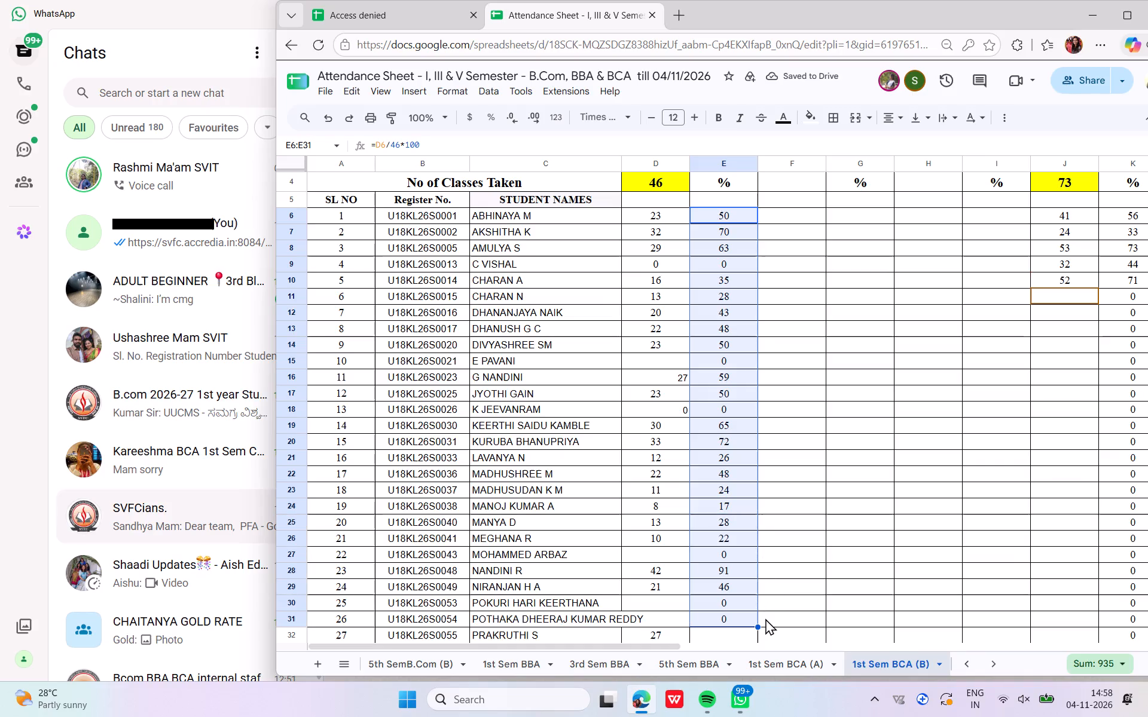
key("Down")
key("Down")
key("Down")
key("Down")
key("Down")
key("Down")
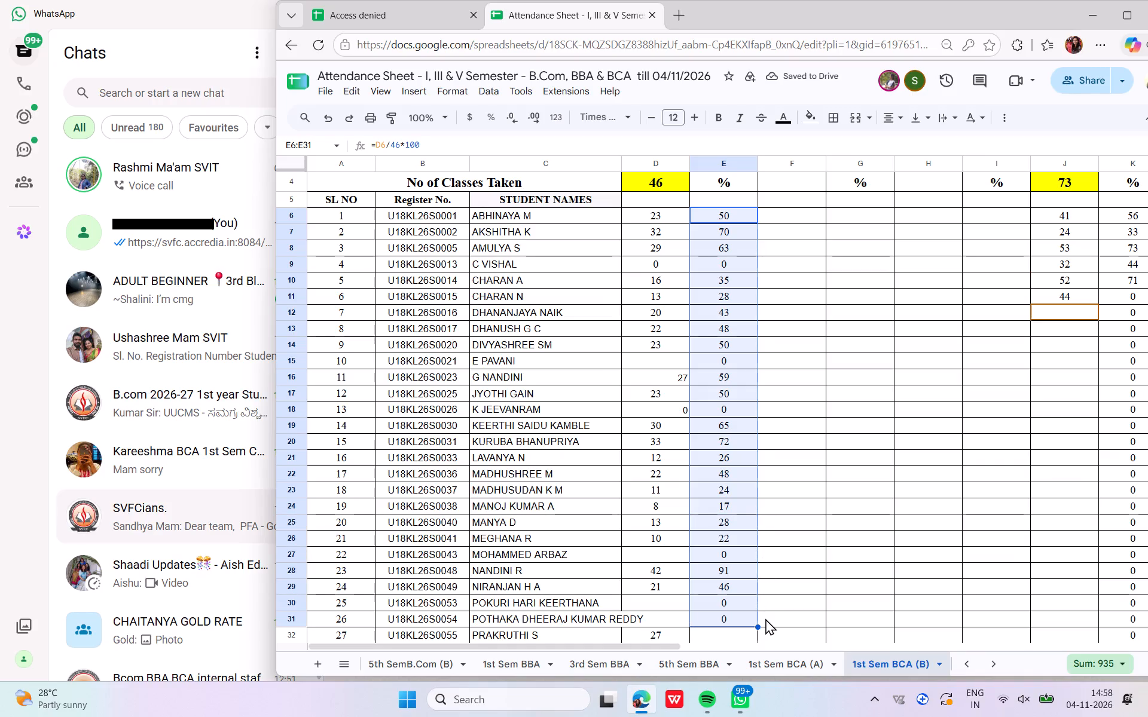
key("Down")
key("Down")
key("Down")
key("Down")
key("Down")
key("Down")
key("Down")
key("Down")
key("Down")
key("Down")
Fill the E29 percentage formula down the KAN percentage column through E37, serial number 32.
left_click(703, 579)
key("Down")
key("Down")
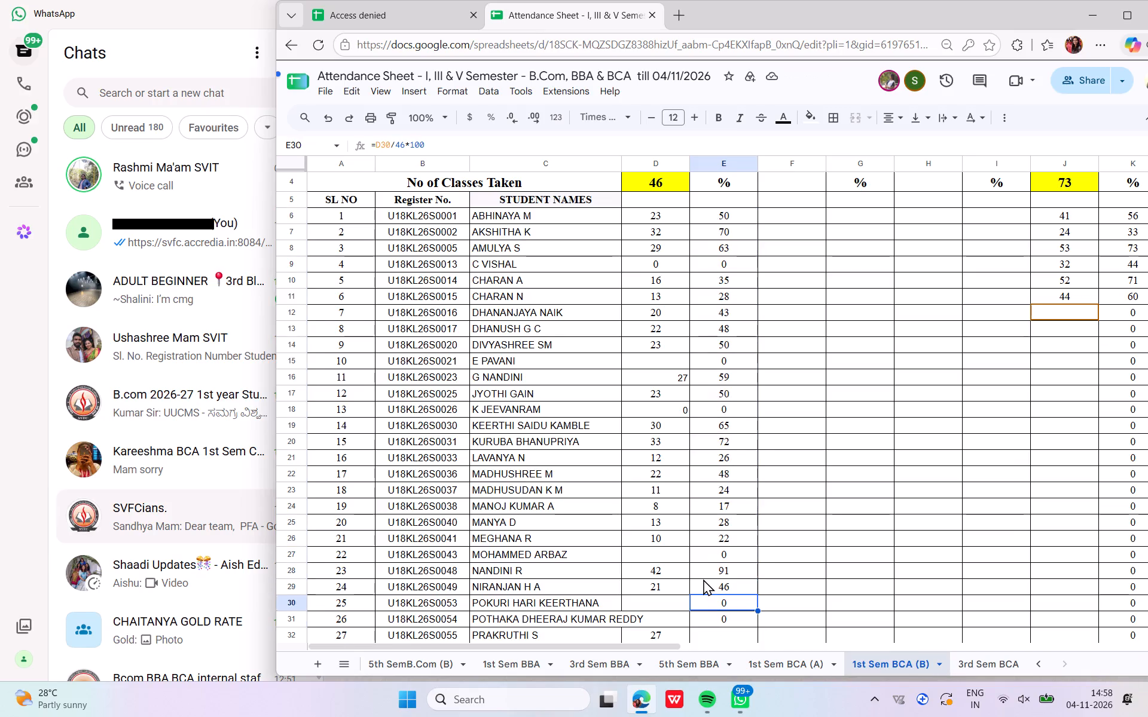
key("Down")
key("Down")
key("Down")
key("Down")
key("Down")
key("Down")
key("Down")
key("Down")
key("Down")
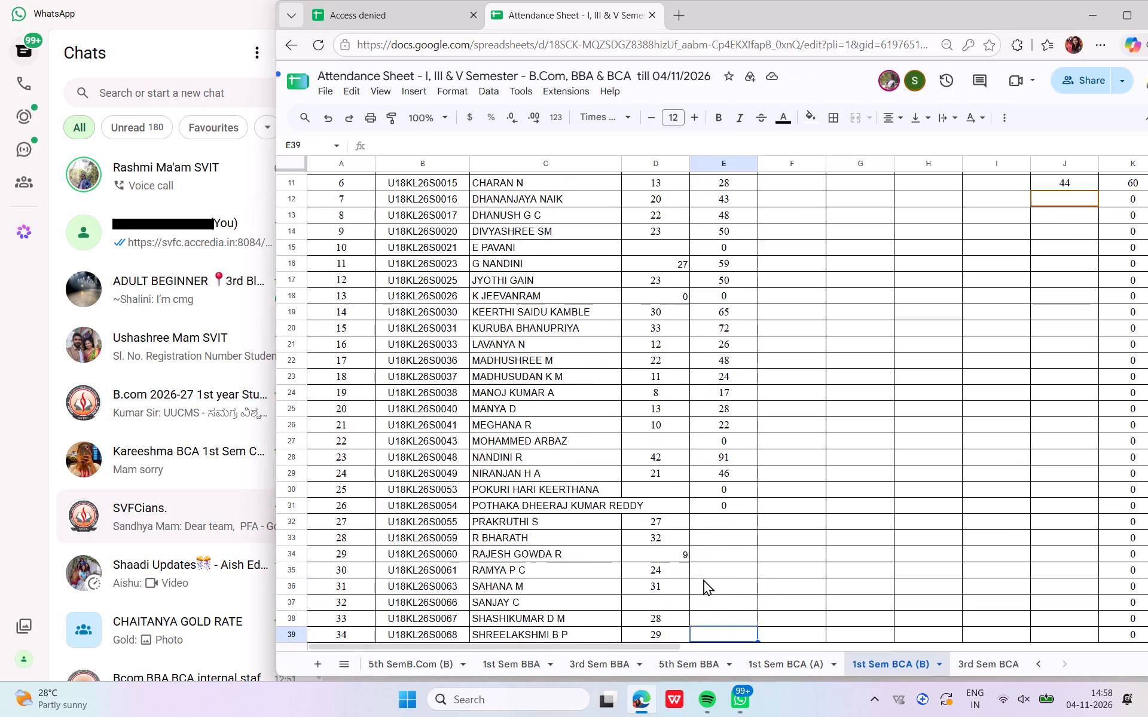
key("Down")
left_click(727, 459)
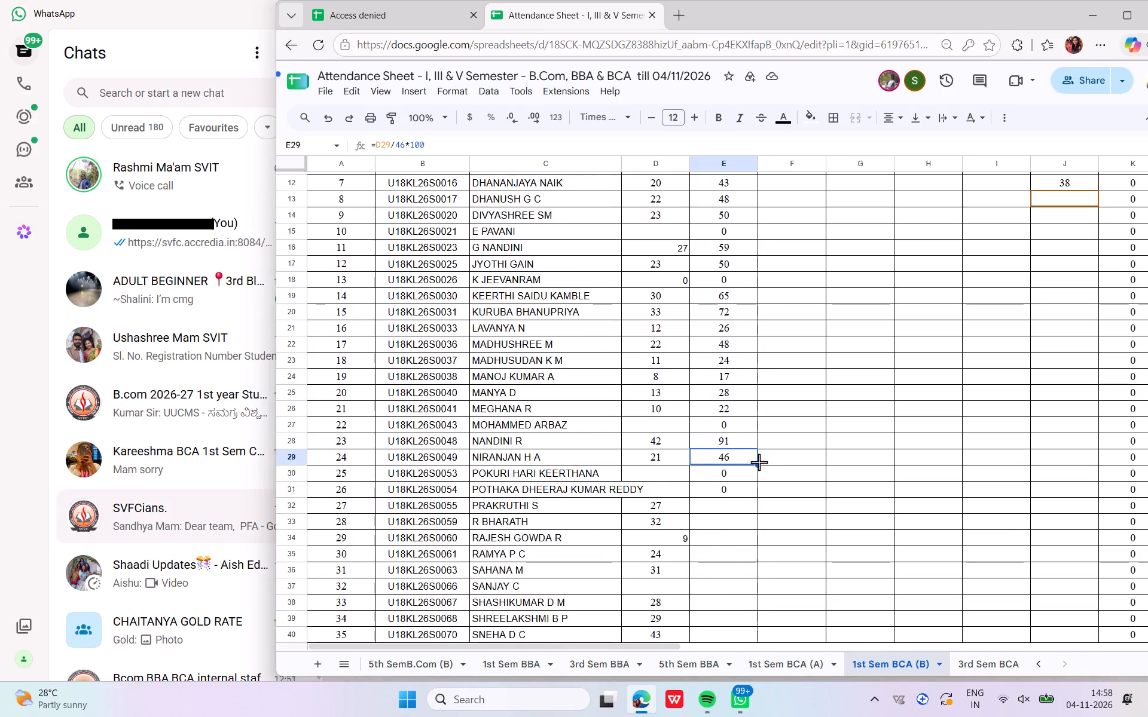
left_click_drag(758, 463, 770, 580)
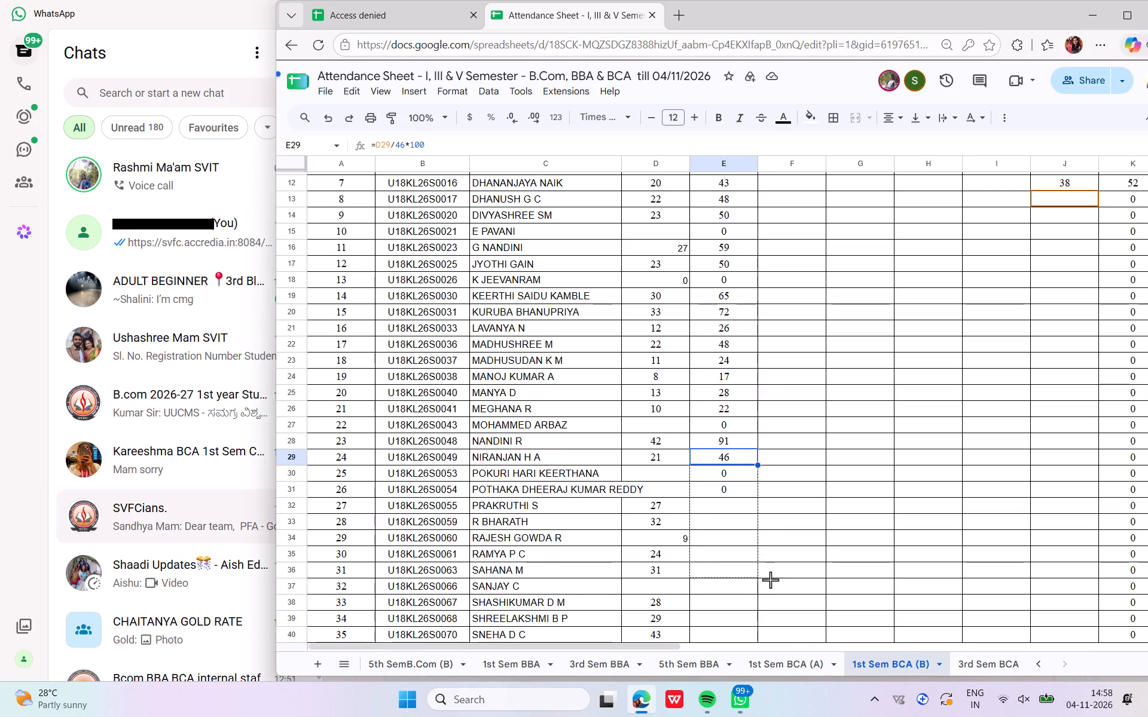
left_click_drag(770, 580, 771, 589)
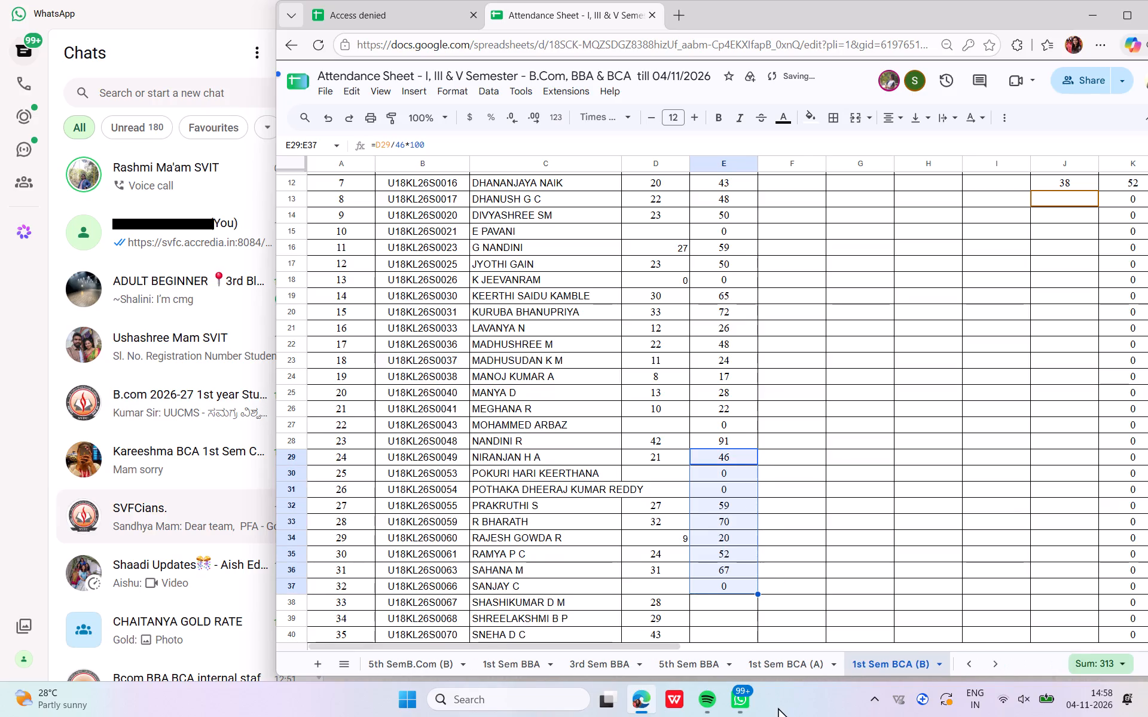
Fill the E36 percentage formula down the KAN percentage column through E47, serial number 42.
key("Down")
key("Up")
key("Down")
key("Down")
key("Down")
key("Down")
key("Down")
key("Down")
key("Down")
key("Down")
key("Down")
key("Down")
key("Down")
key("Down")
key("Down")
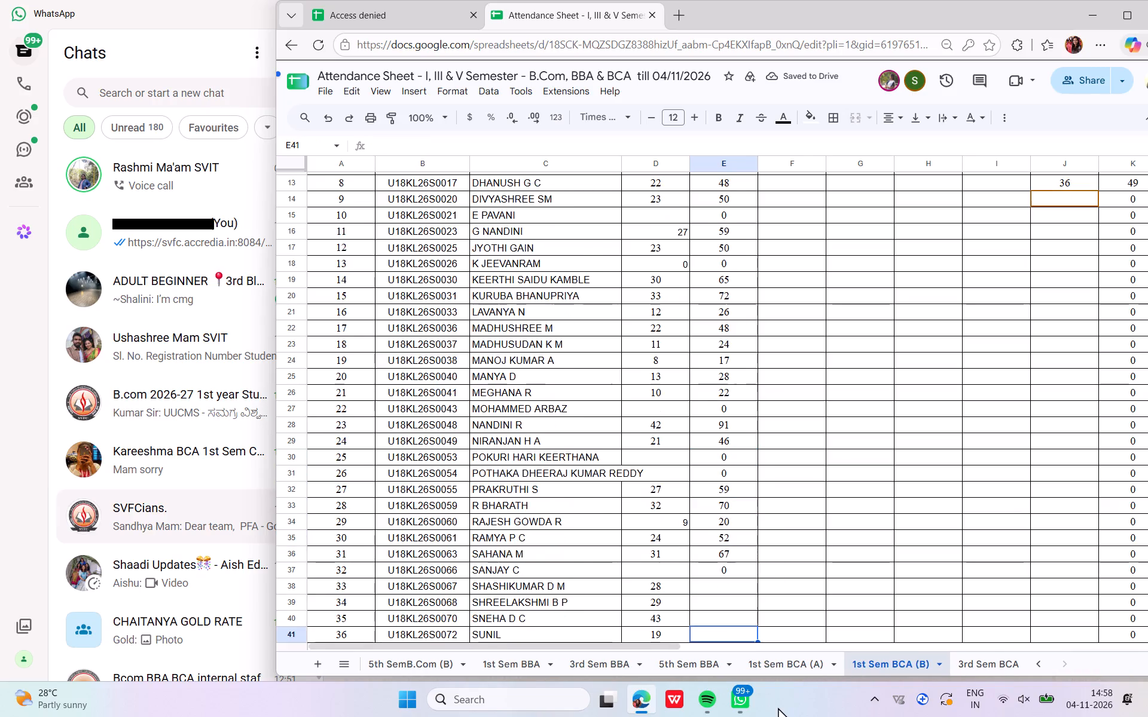
key("Down")
key("Down")
key("Down")
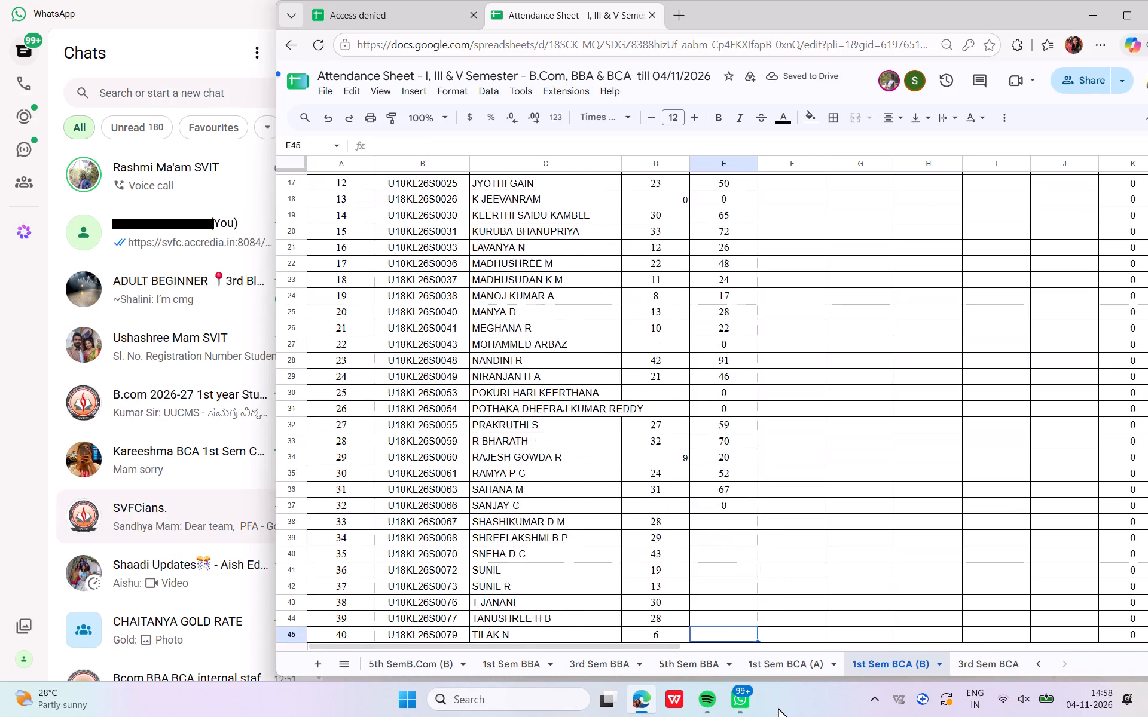
key("Down")
key("Down")
left_click(740, 451)
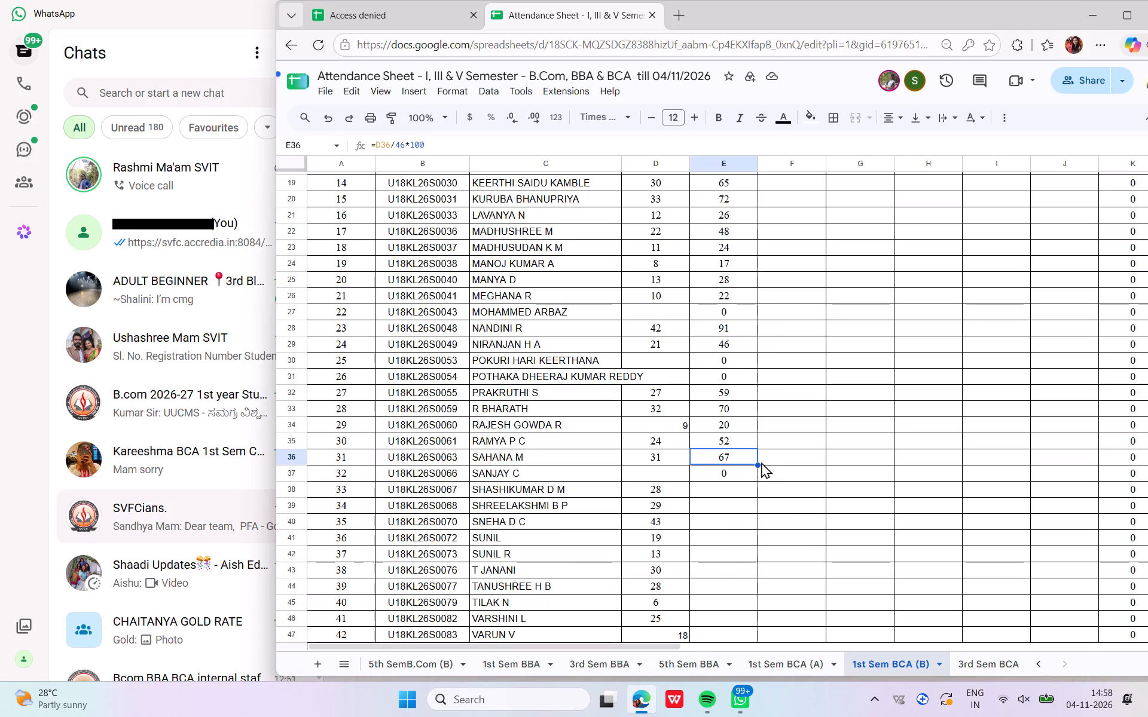
left_click_drag(759, 461, 768, 527)
left_click_drag(768, 527, 747, 465)
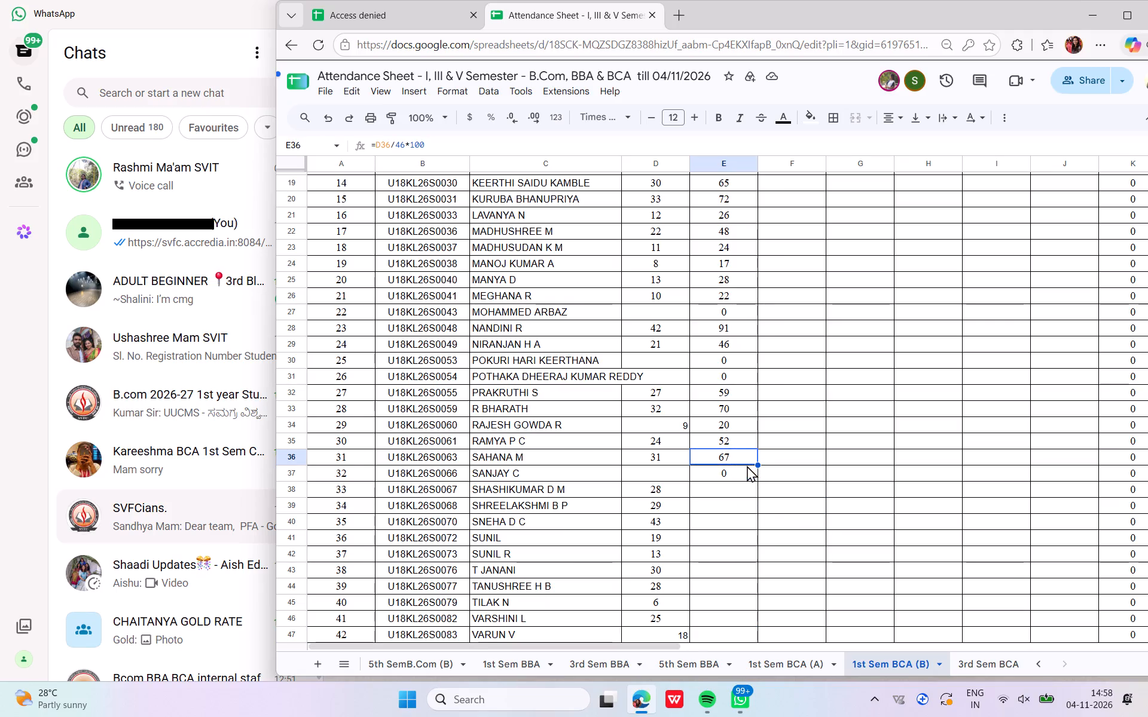
left_click_drag(757, 466, 769, 618)
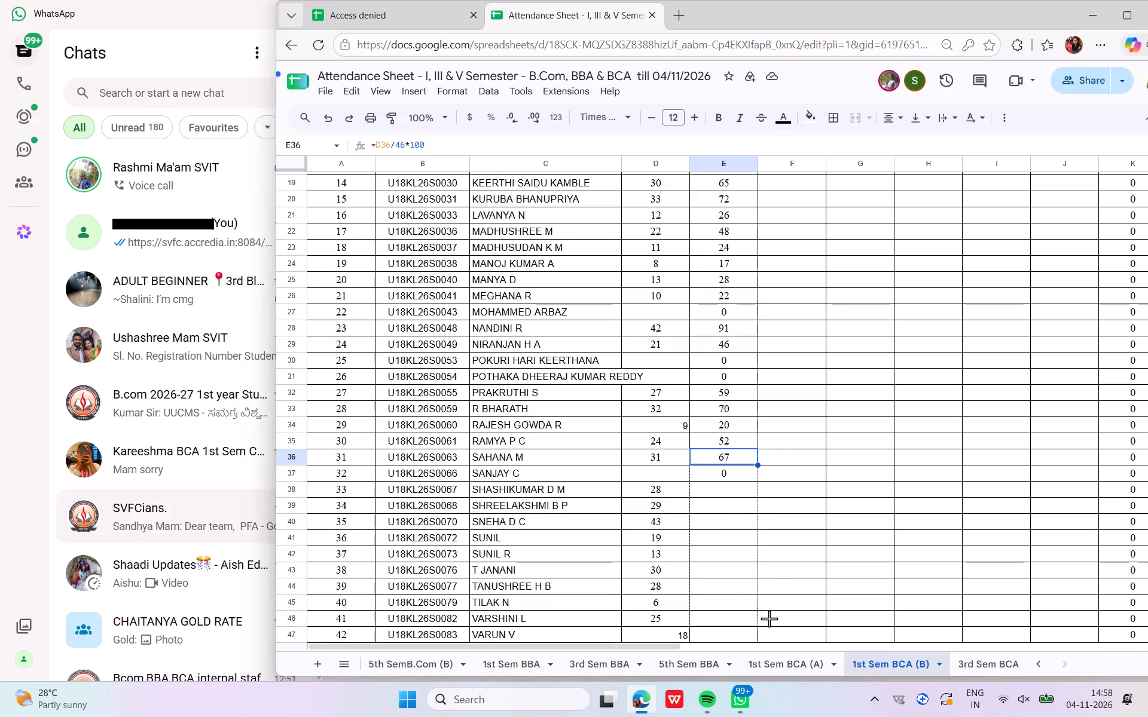
left_click_drag(769, 618, 769, 629)
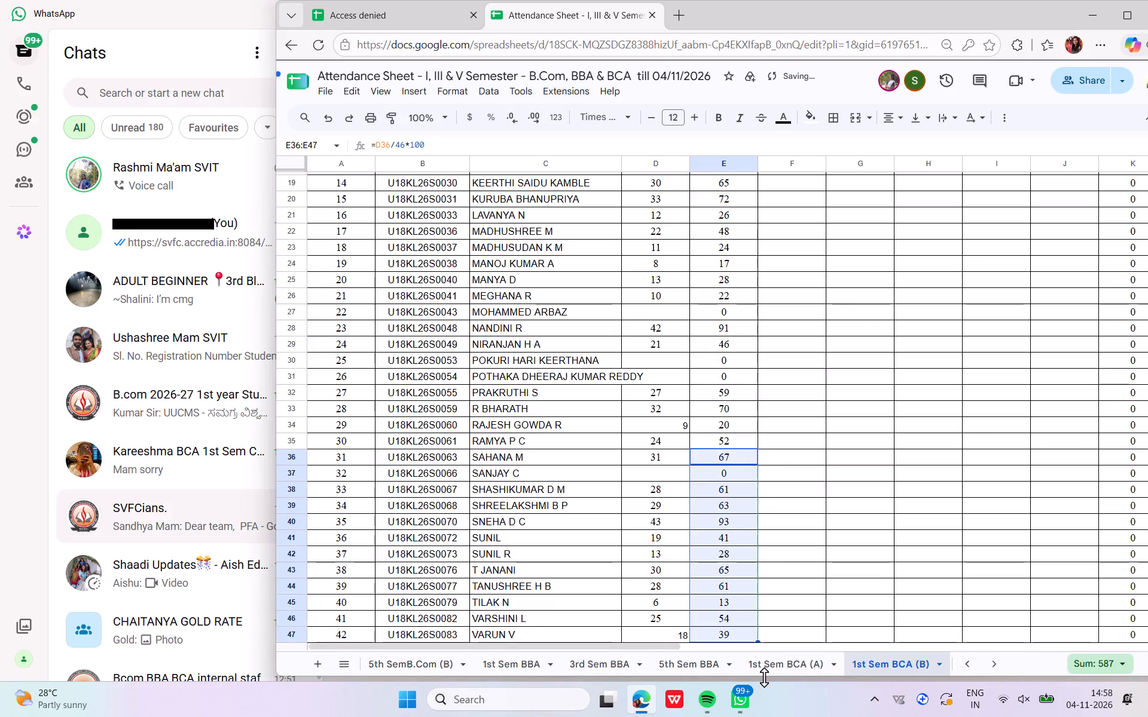
Fill the E47 percentage formula down the KAN percentage column through E49, serial number 44.
key("Down")
key("Down")
key("Down")
key("Down")
key("Down")
key("Down")
key("Down")
key("Down")
key("Down")
key("Down")
key("Down")
key("Down")
key("Down")
key("Down")
key("Down")
key("Down")
key("Down")
key("Down")
key("Down")
key("Down")
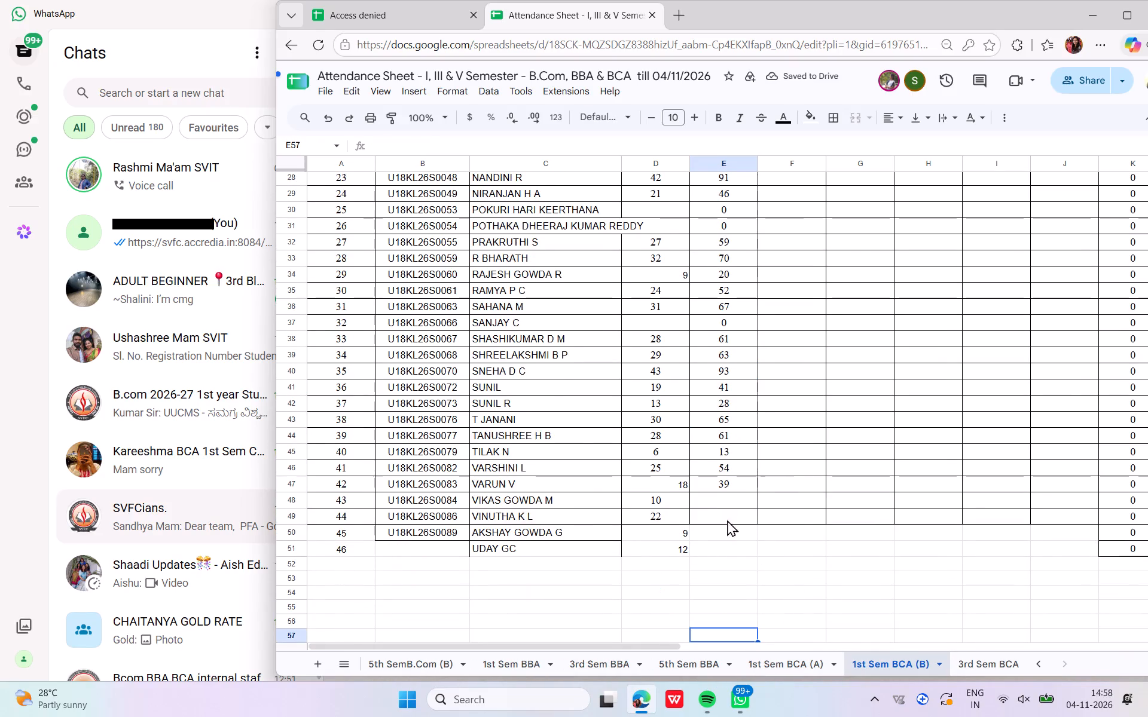
left_click(725, 487)
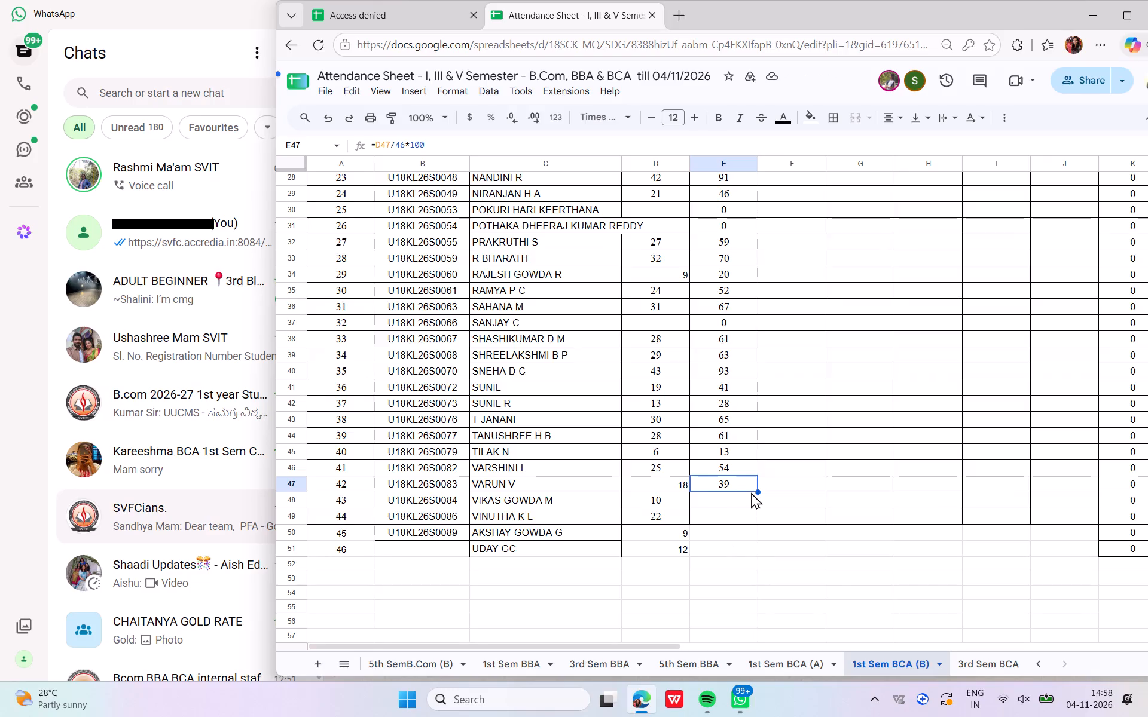
left_click_drag(756, 487, 760, 515)
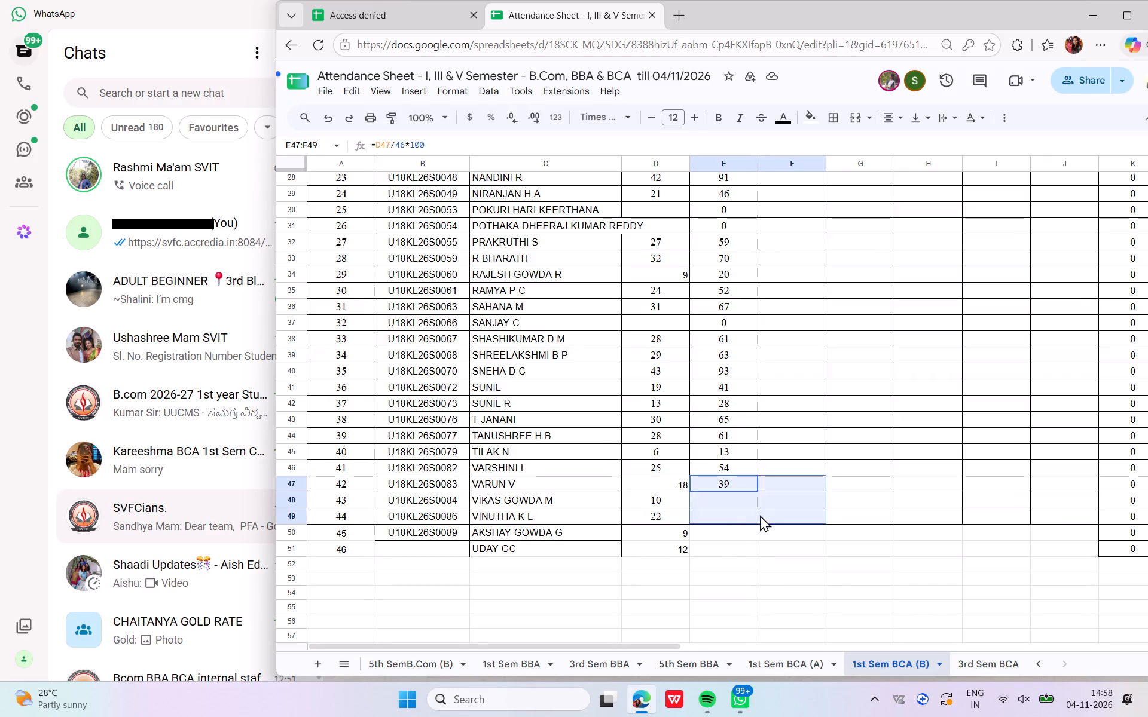
left_click_drag(760, 515, 752, 515)
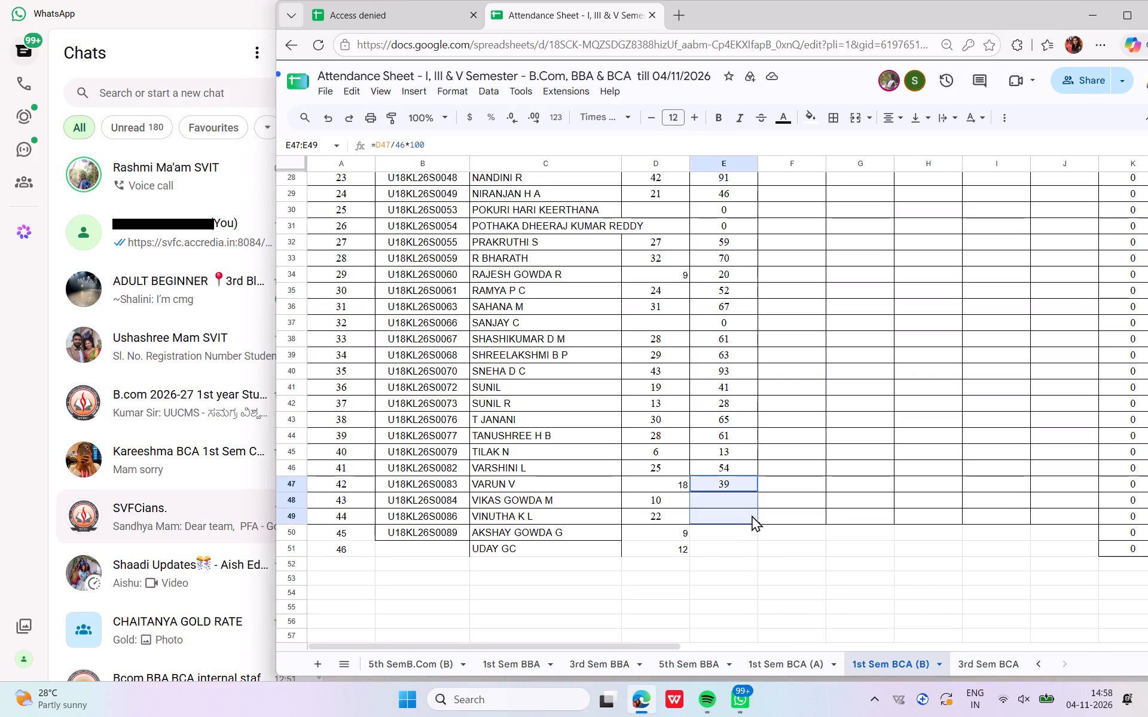
left_click(752, 515)
left_click(738, 475)
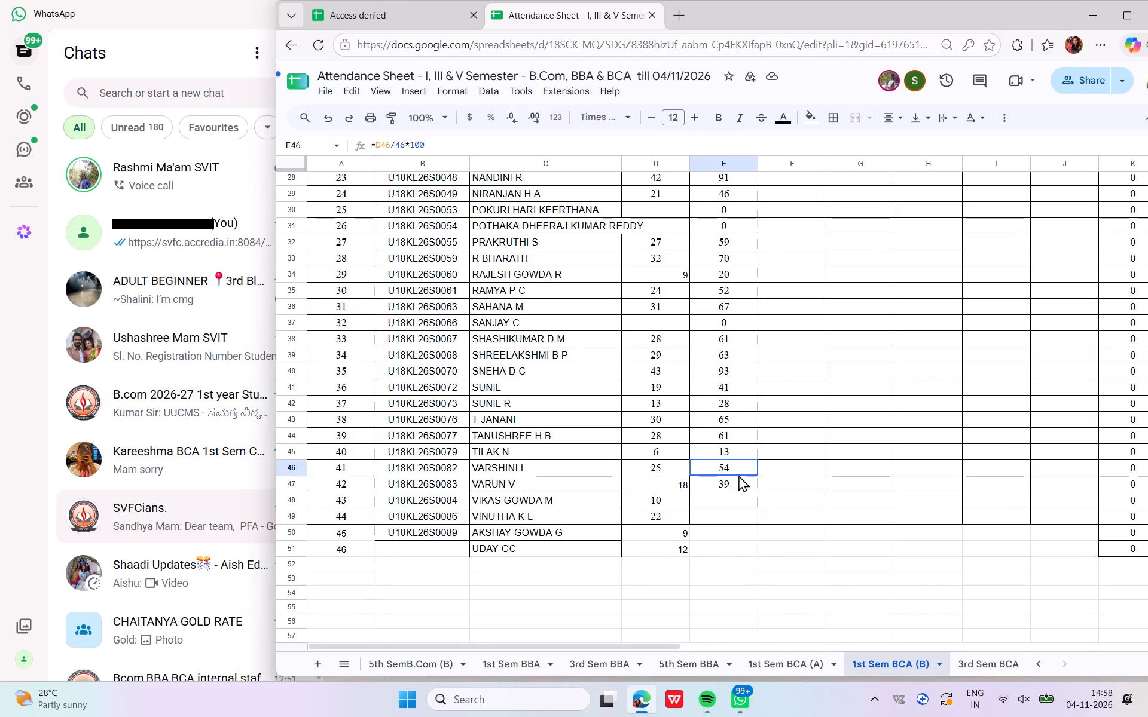
left_click(741, 480)
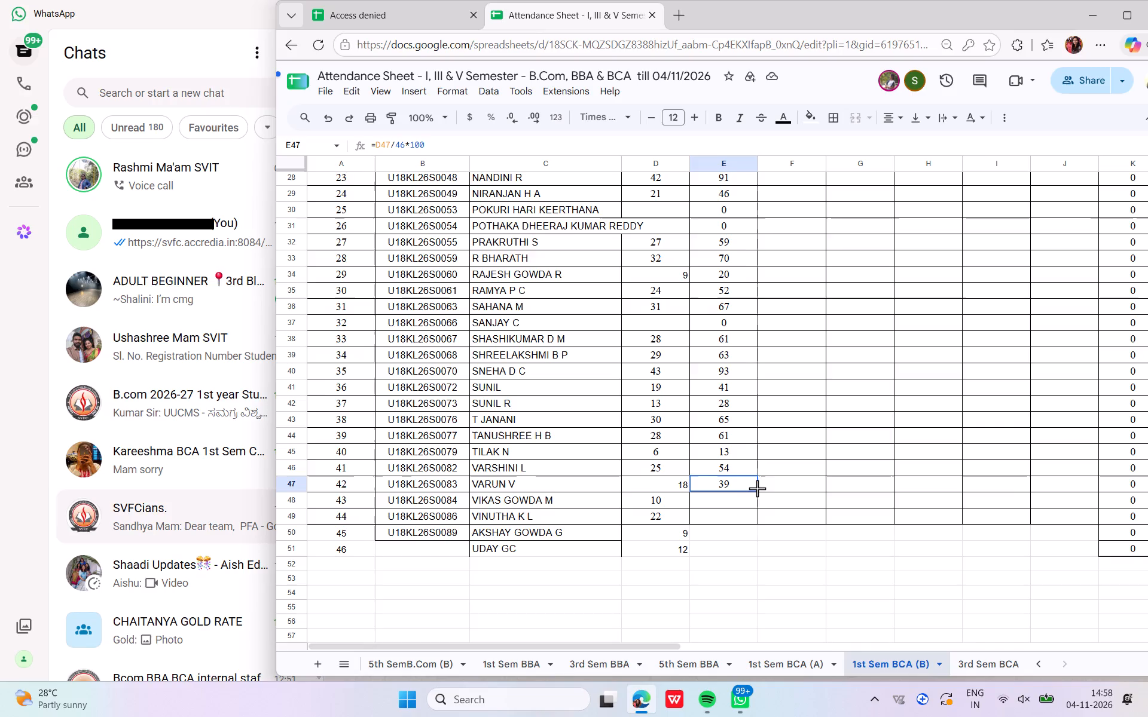
left_click(754, 480)
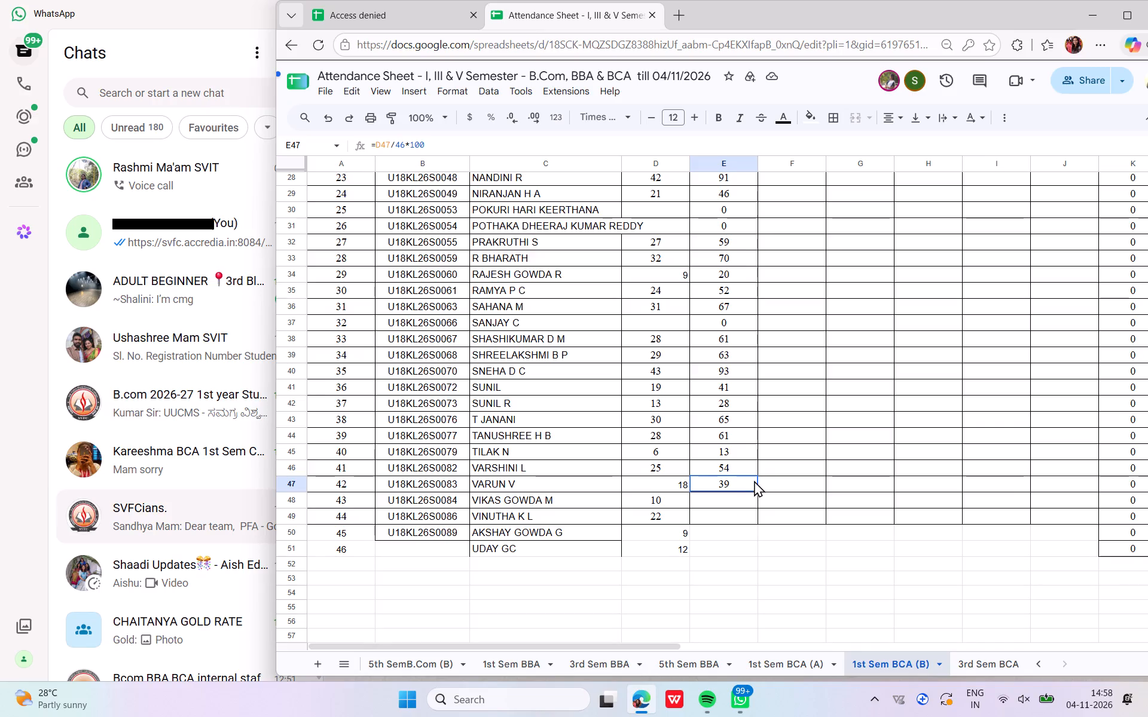
left_click_drag(756, 490, 756, 516)
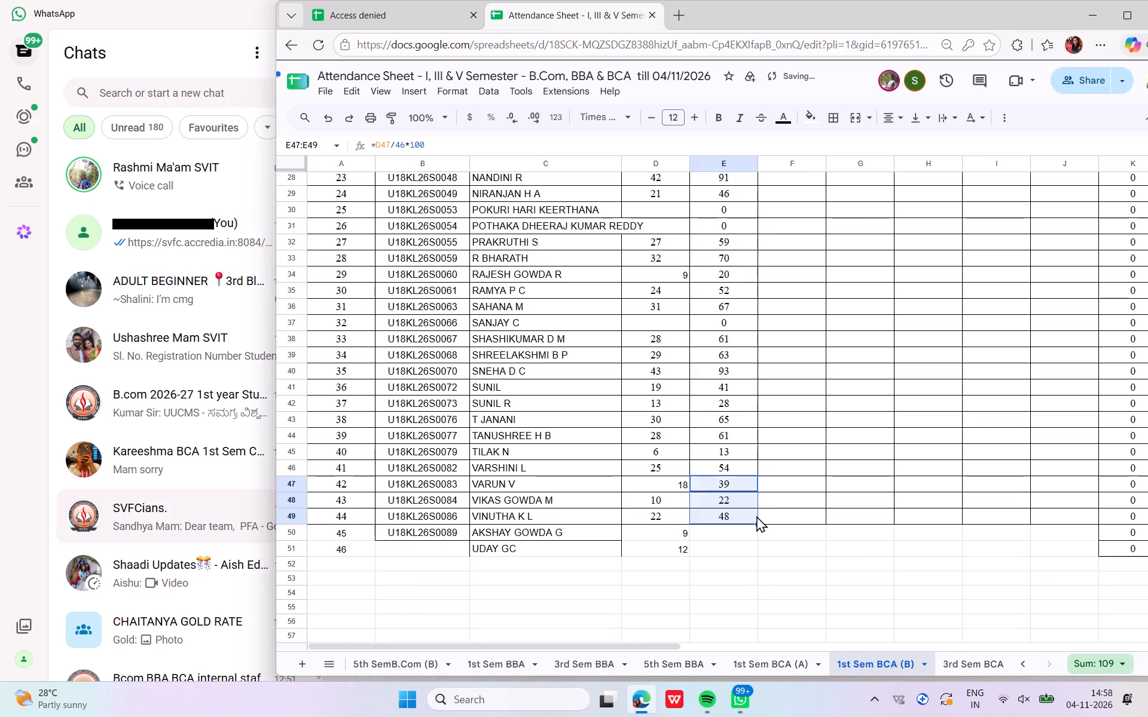
Fill the KAN percentage formula from E47 down to the last student in E51, serial number 46.
left_click(756, 516)
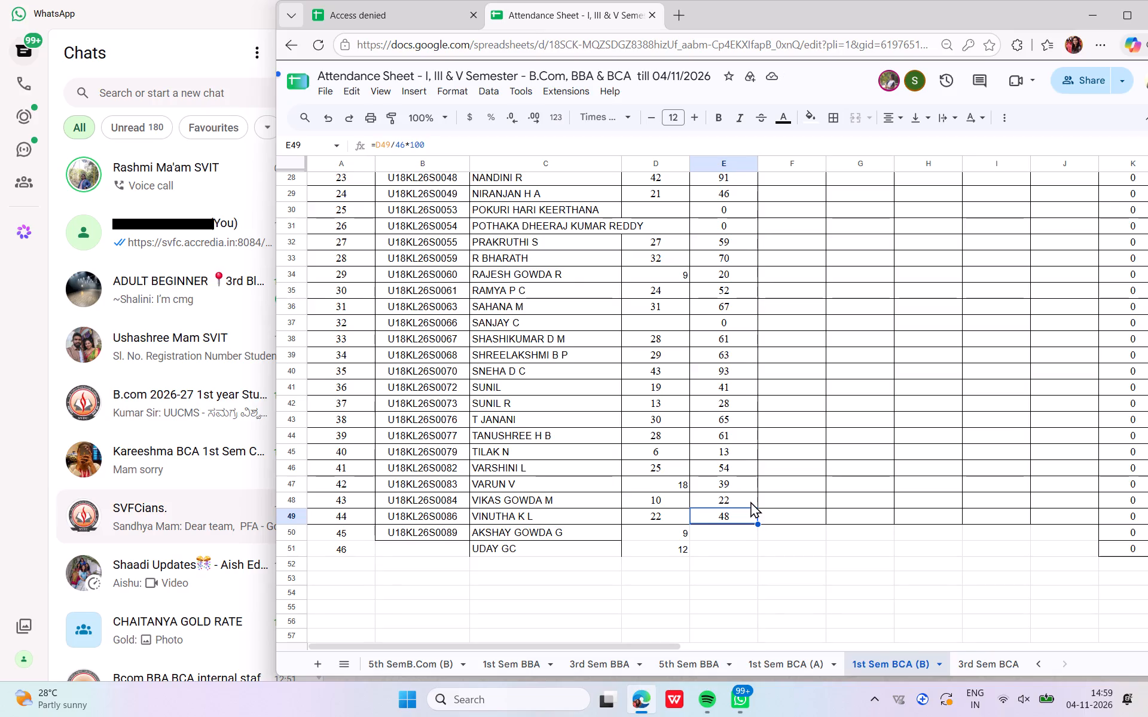
left_click(750, 492)
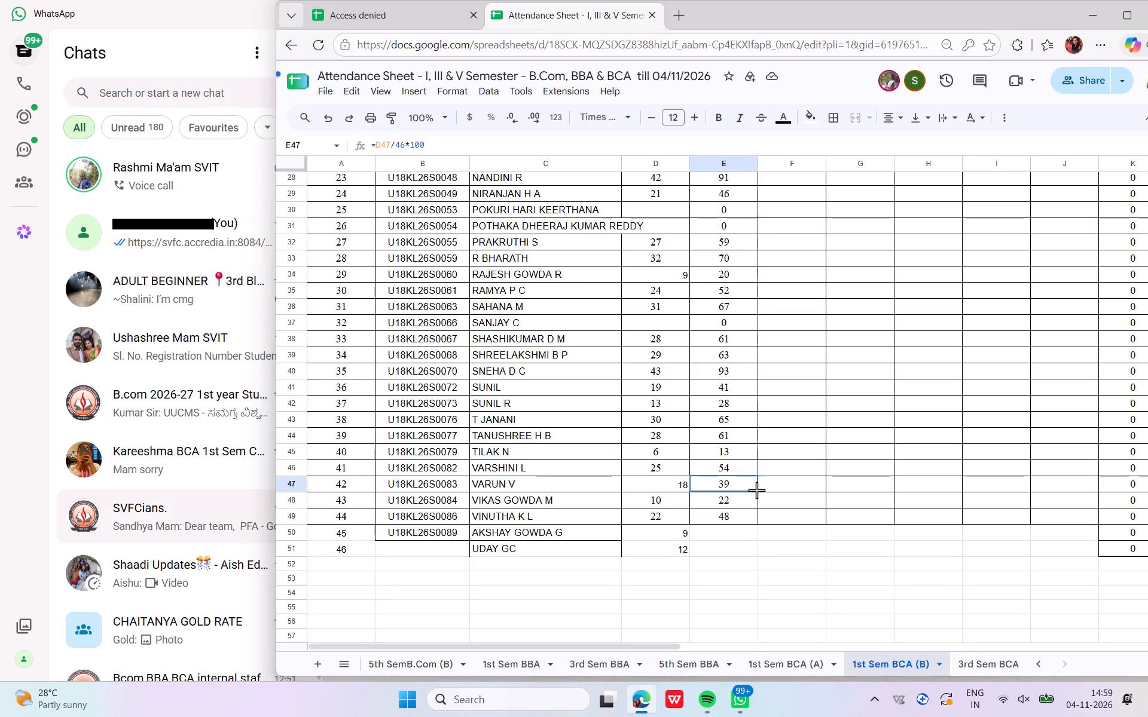
left_click_drag(759, 491, 759, 535)
left_click_drag(759, 535, 761, 551)
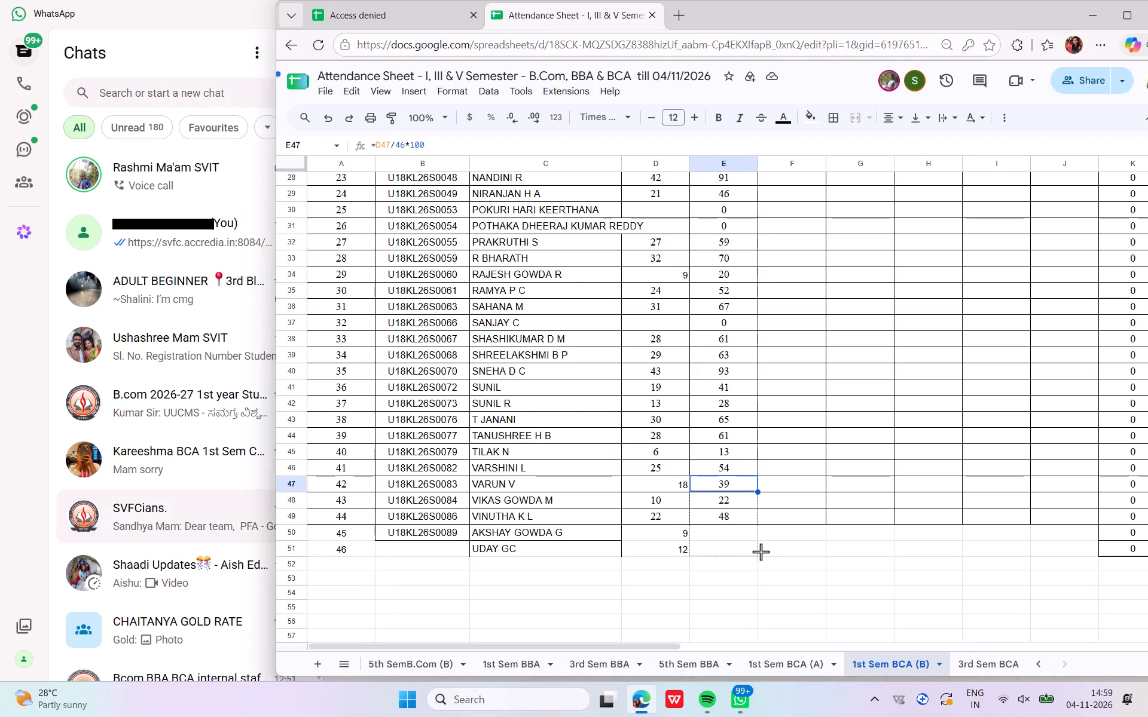
left_click_drag(761, 551, 761, 551)
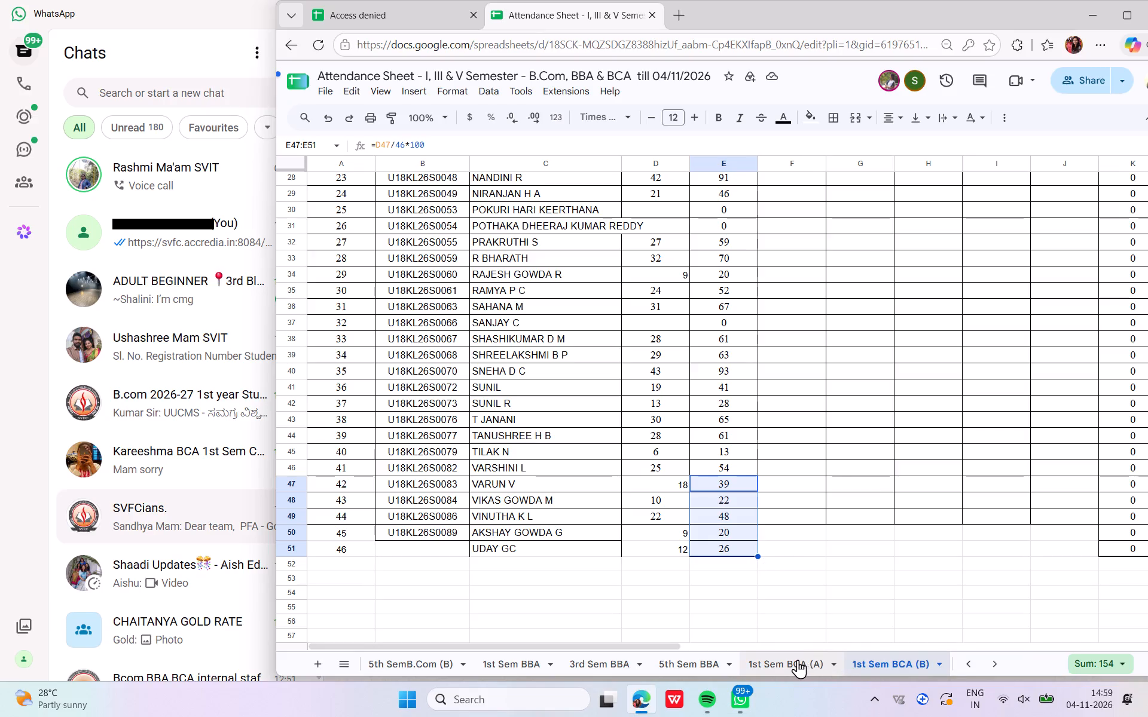
On the 3rd Sem BBA sheet, enter 40 as the number of KAN classes taken in D4.
left_click(601, 666)
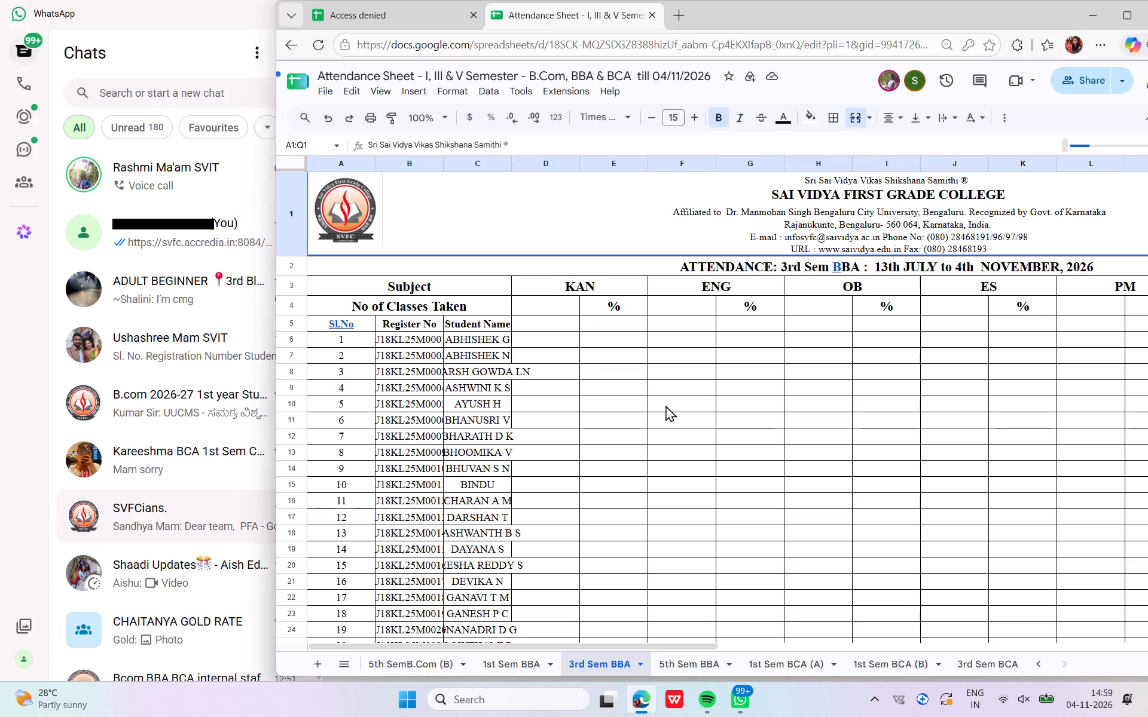
left_click(694, 321)
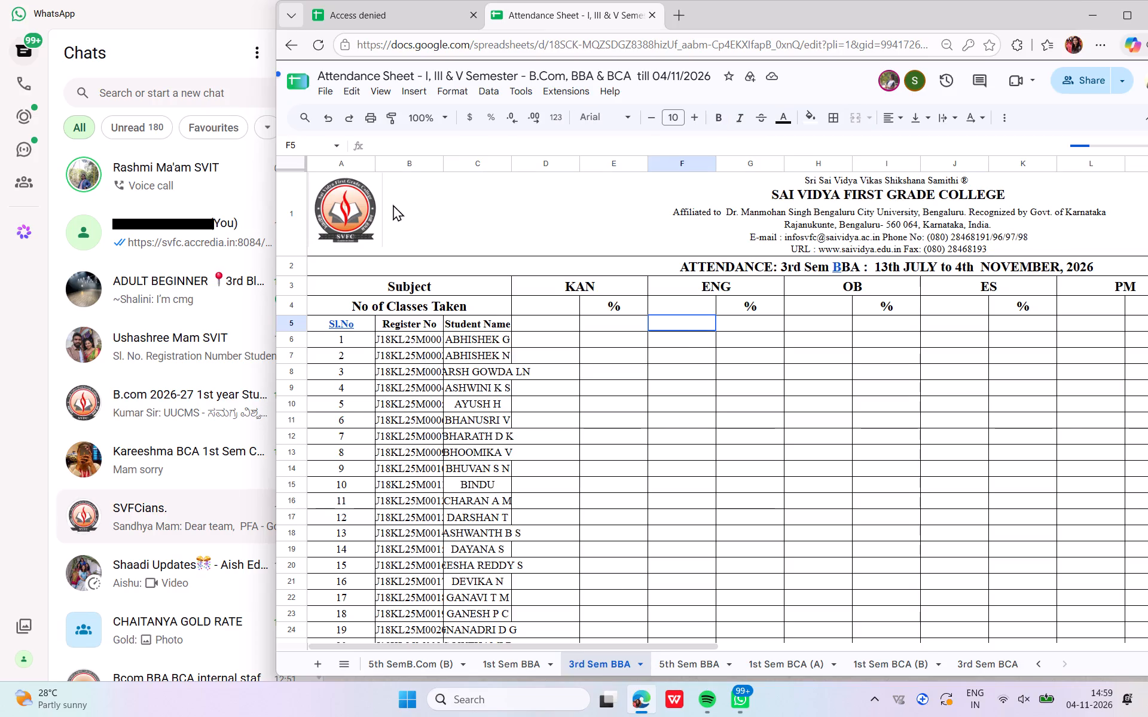
left_click(544, 299)
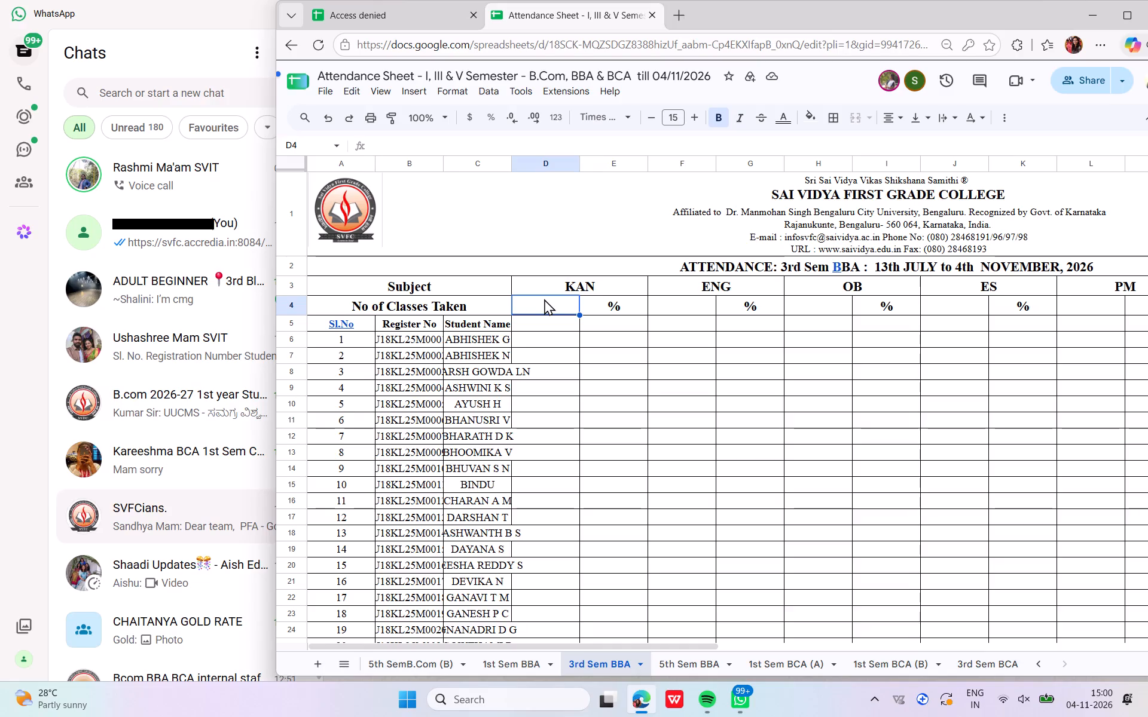
type("40")
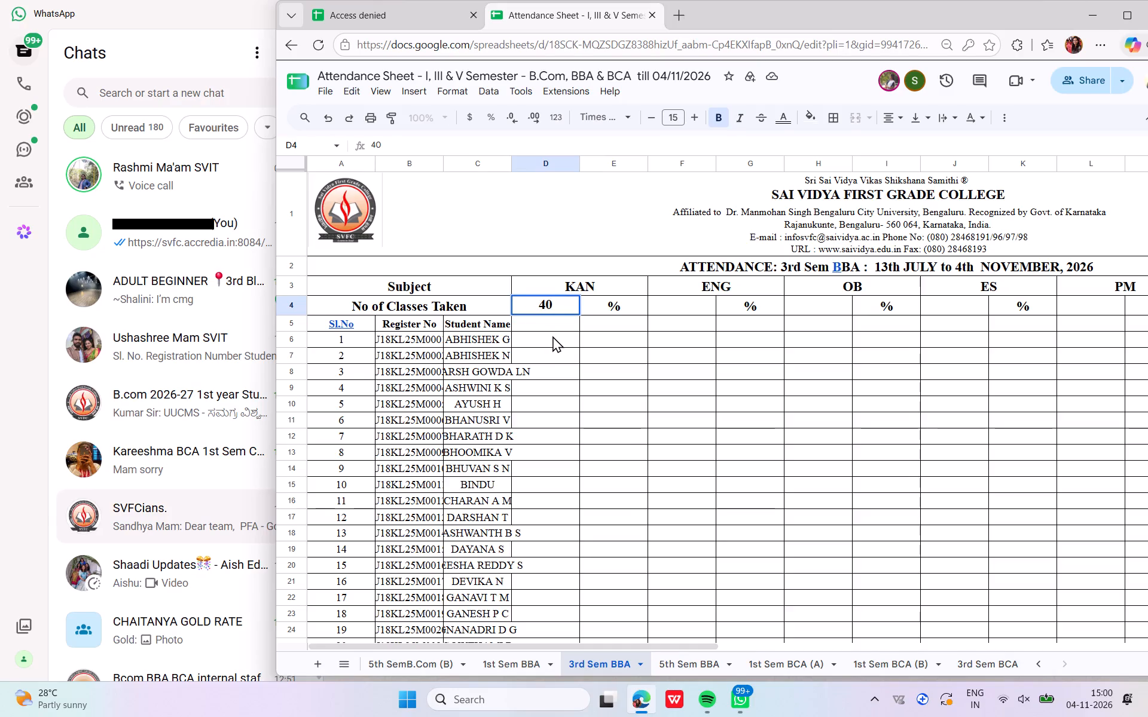
Enter the KAN attendance for serial numbers 1 to 5 in D6 through D10: 6, 10, 20, 20 and 16.
left_click(552, 336)
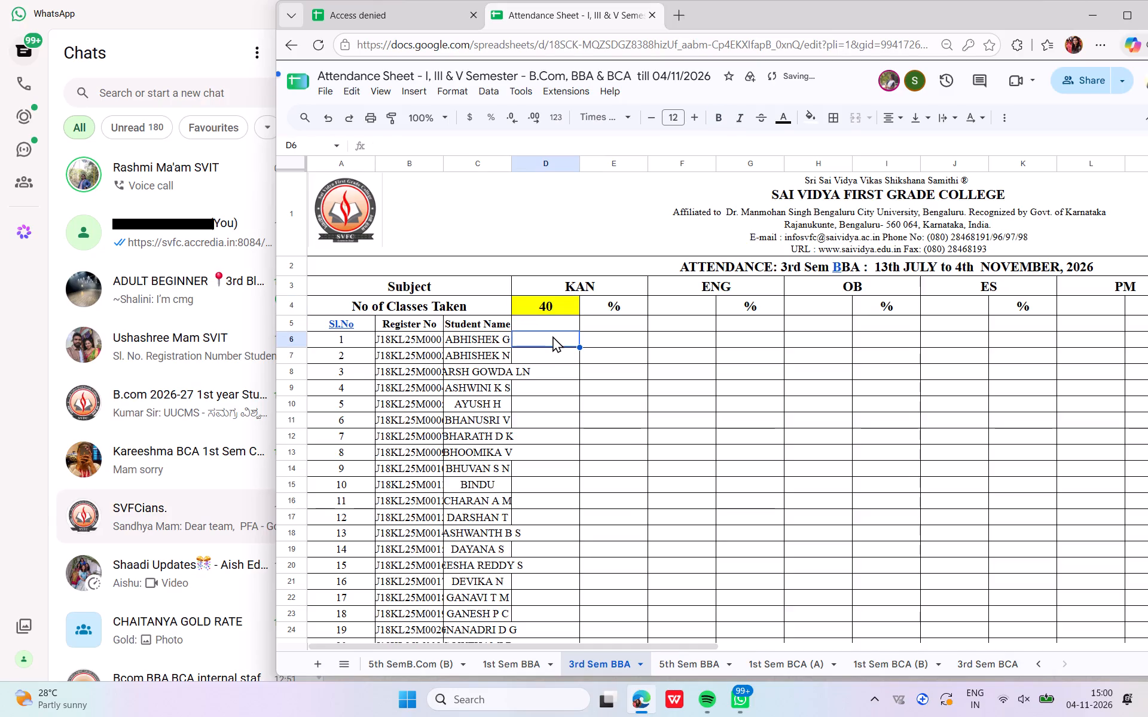
key("6")
key("Return")
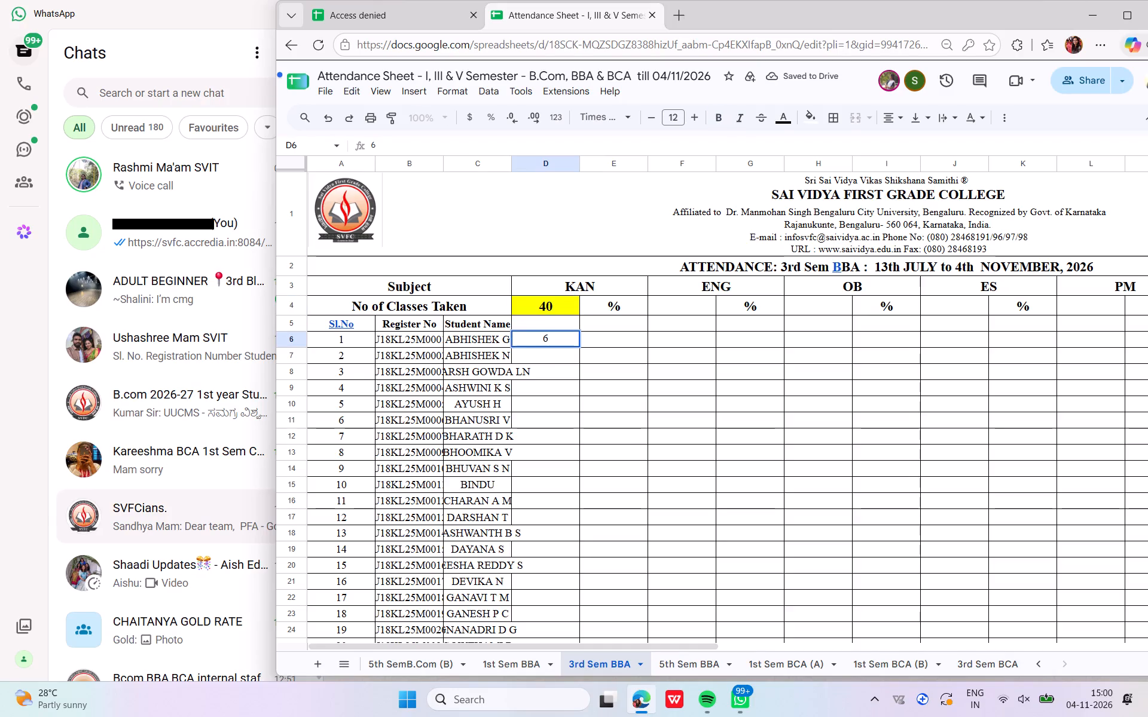
type("10")
key("Return")
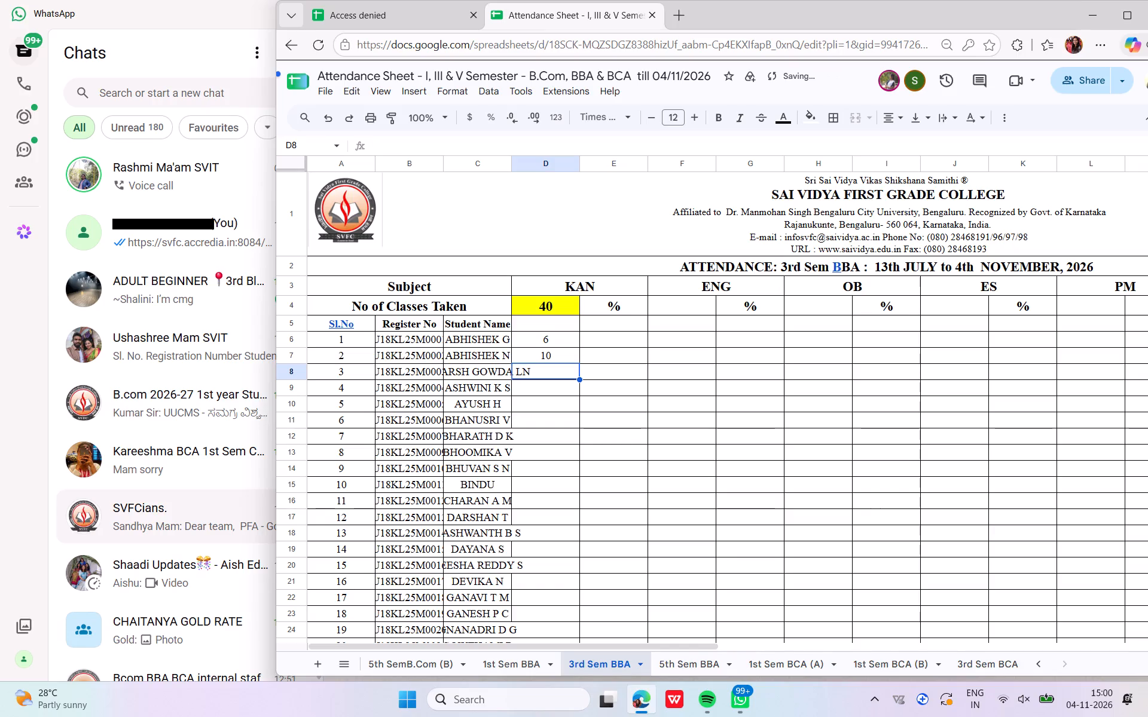
type("20")
key("Return")
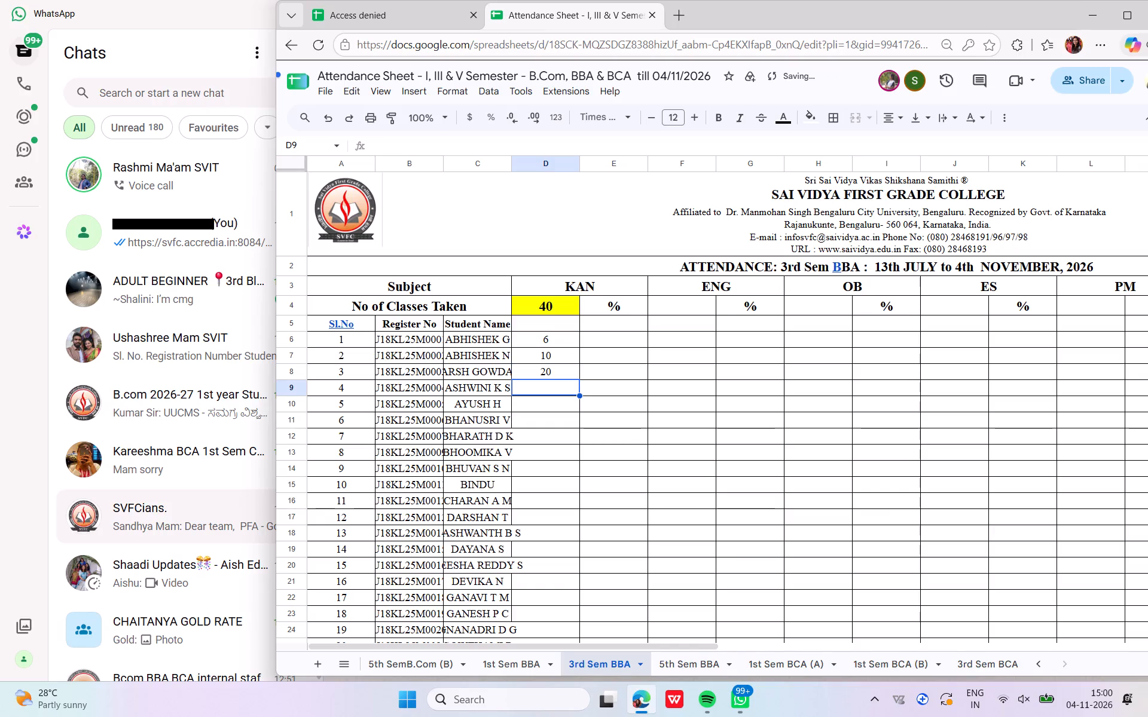
type("20")
key("Return")
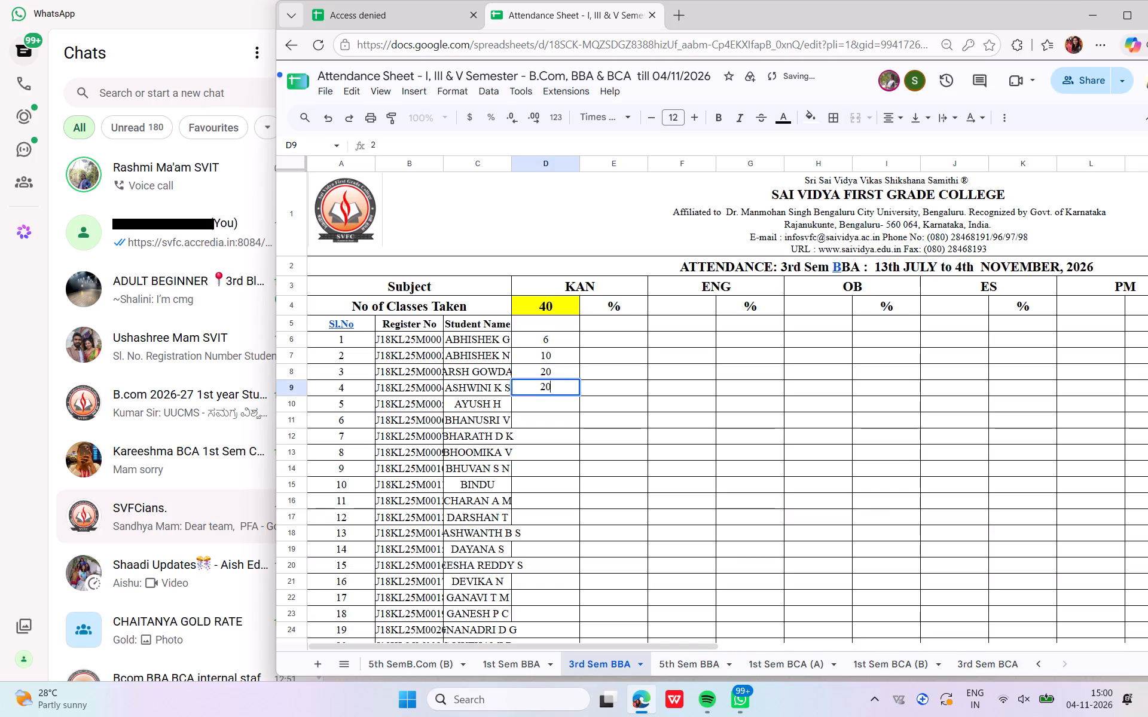
type("16")
key("Return")
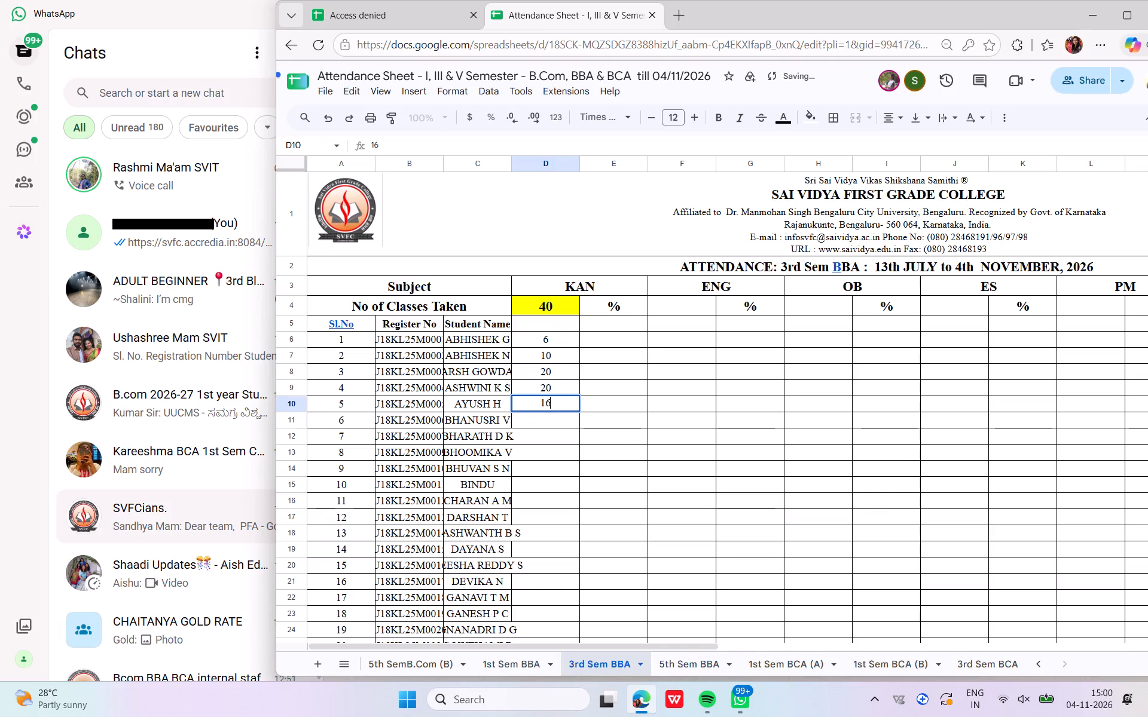
Enter the KAN attendance for serial numbers 6 to 11 in D11 through D16: 29, 14, 28, 10, 14 and 15.
type("29")
key("Return")
type("14")
key("Return")
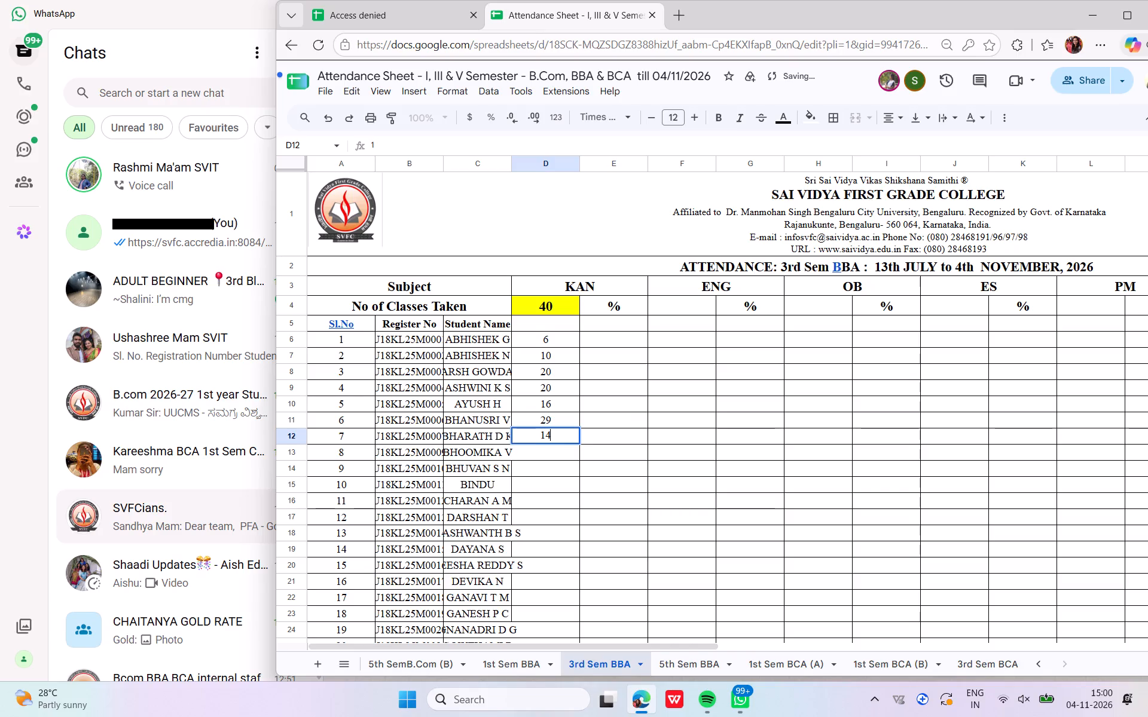
type("28")
key("Return")
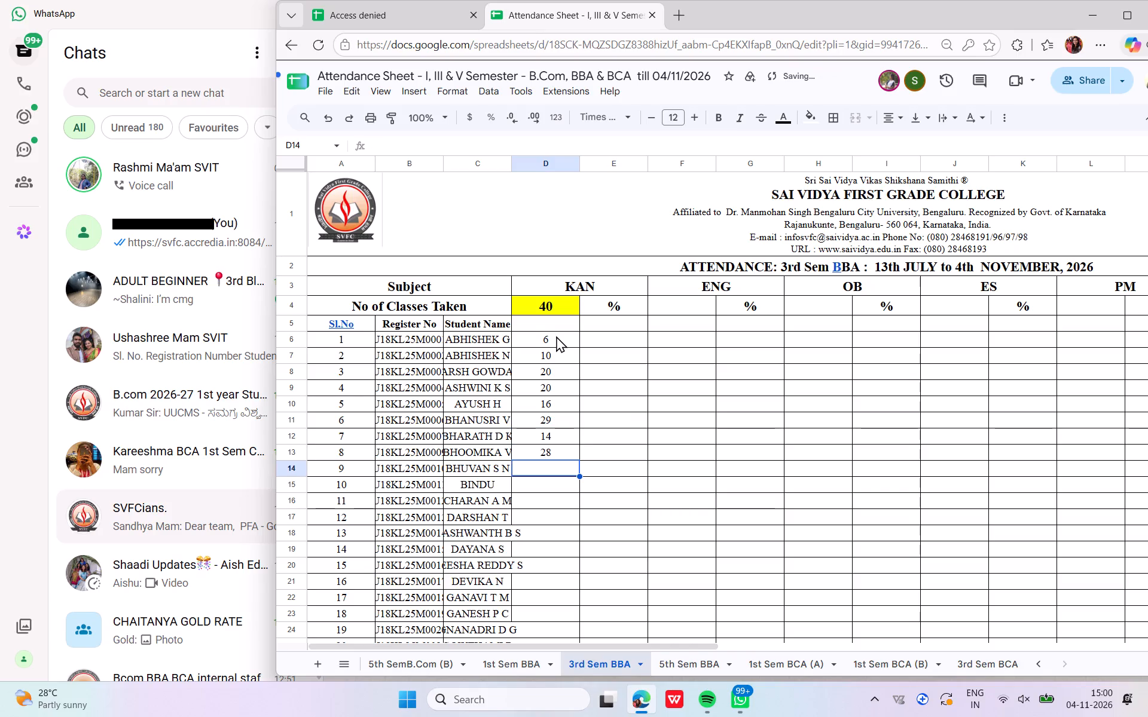
type("10")
key("Return")
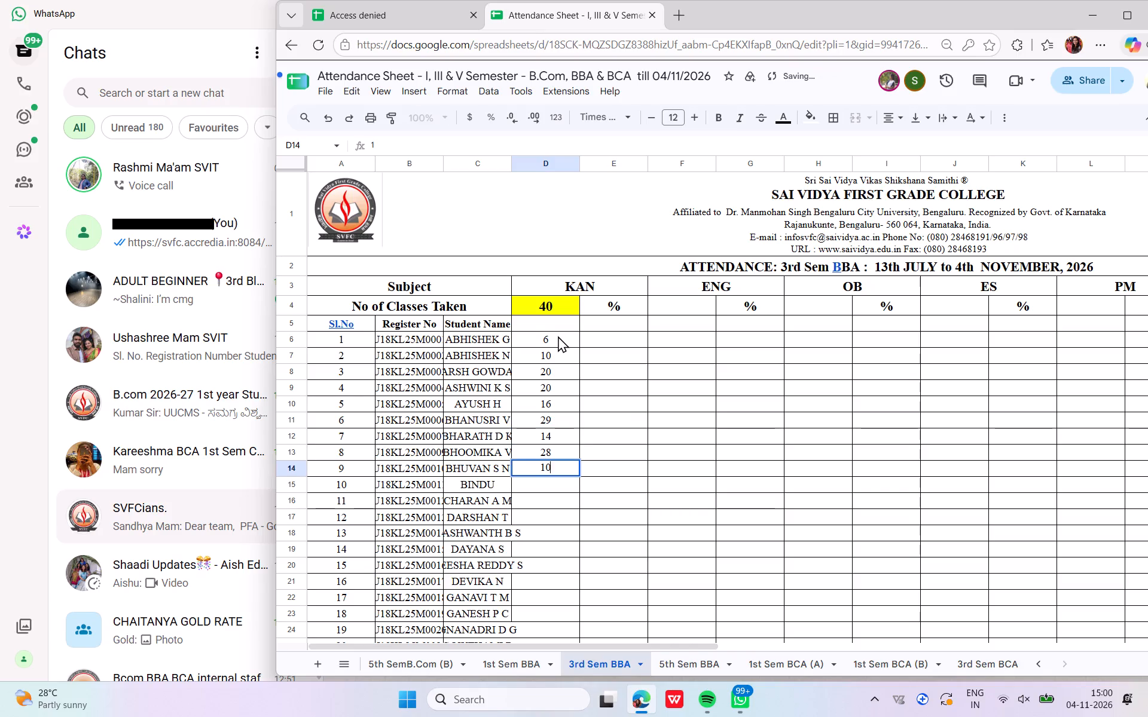
type("14")
key("Return")
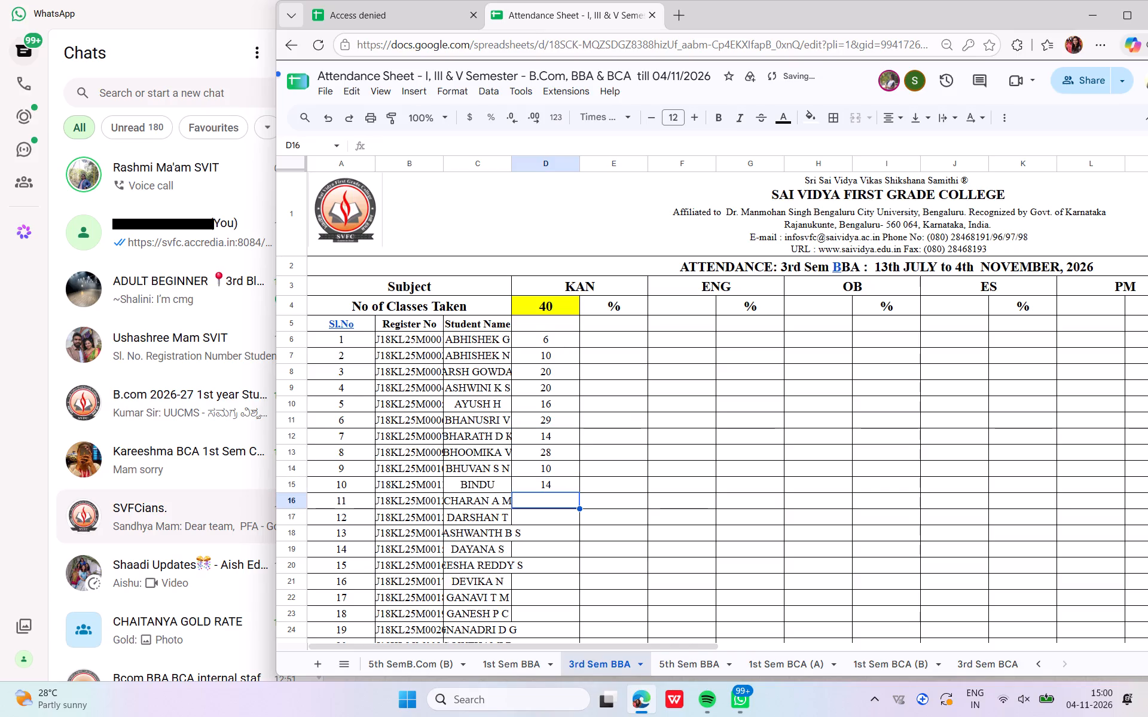
type("15")
key("Return")
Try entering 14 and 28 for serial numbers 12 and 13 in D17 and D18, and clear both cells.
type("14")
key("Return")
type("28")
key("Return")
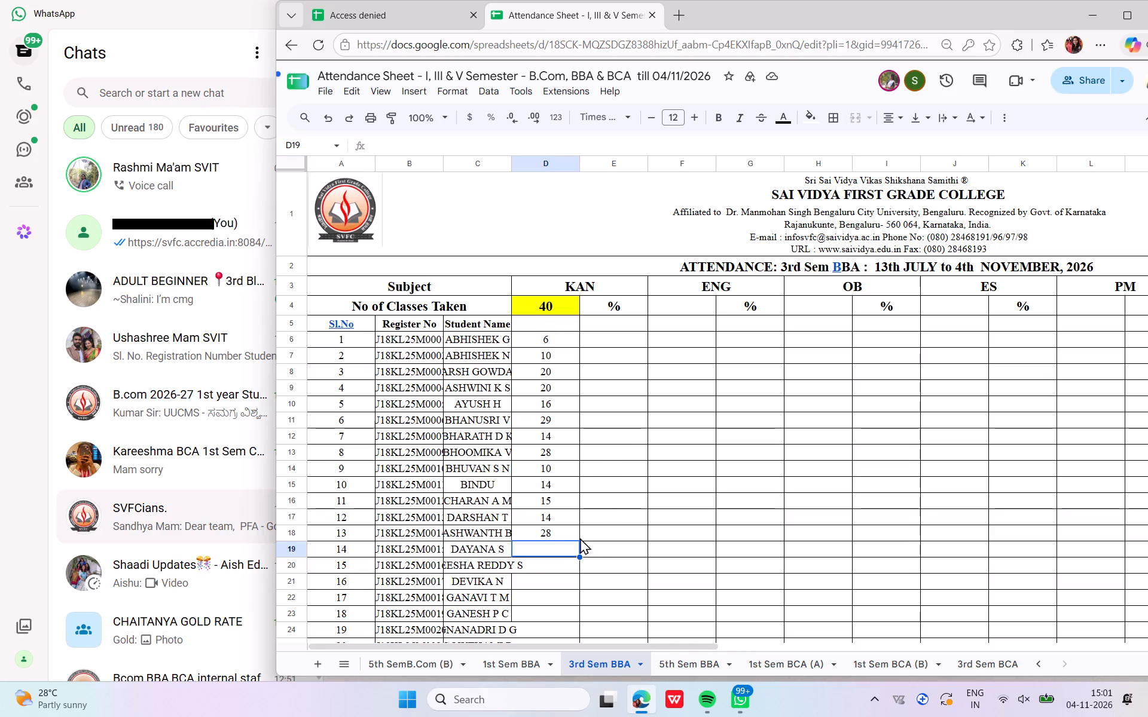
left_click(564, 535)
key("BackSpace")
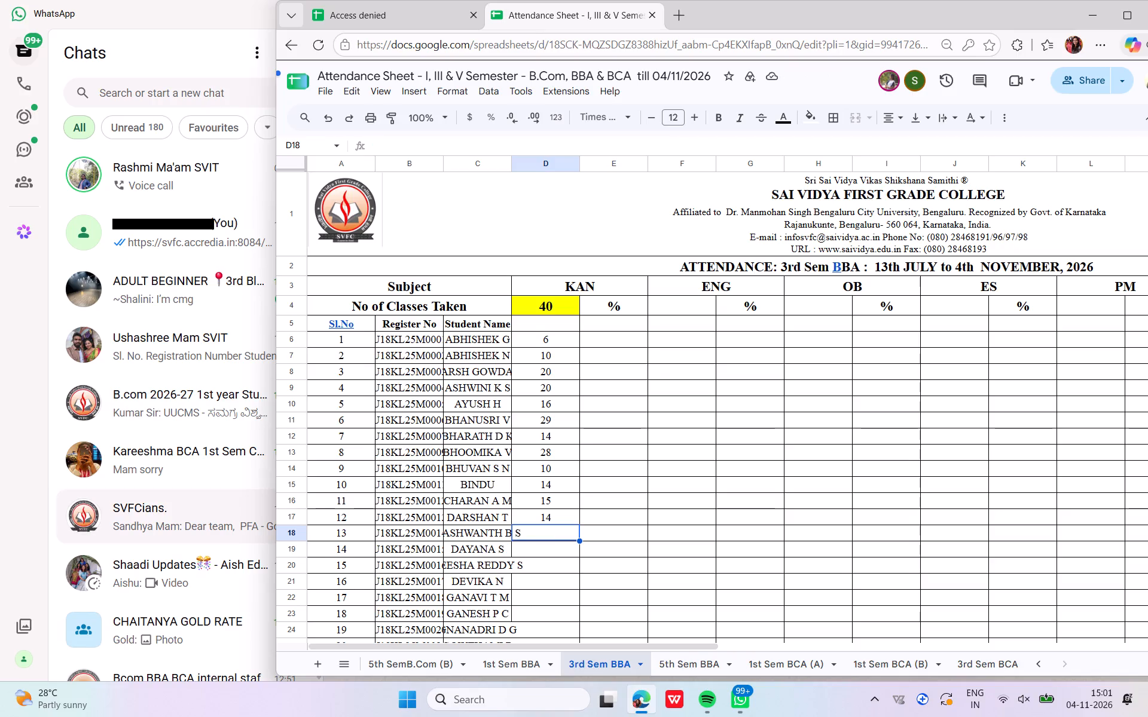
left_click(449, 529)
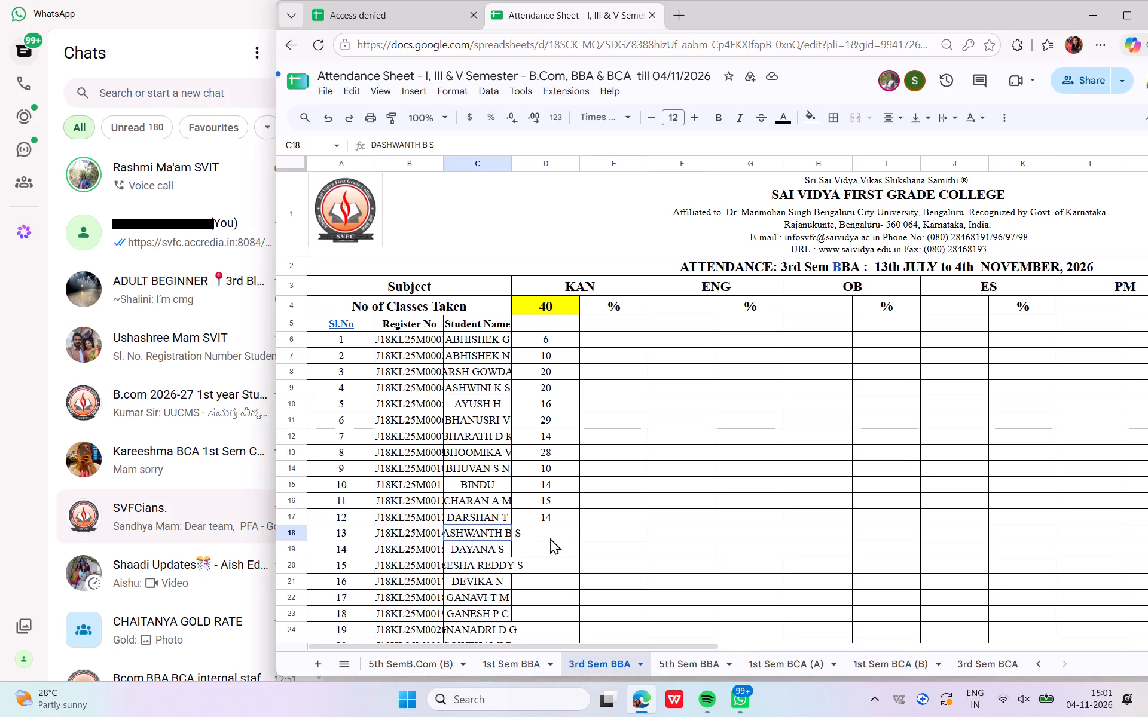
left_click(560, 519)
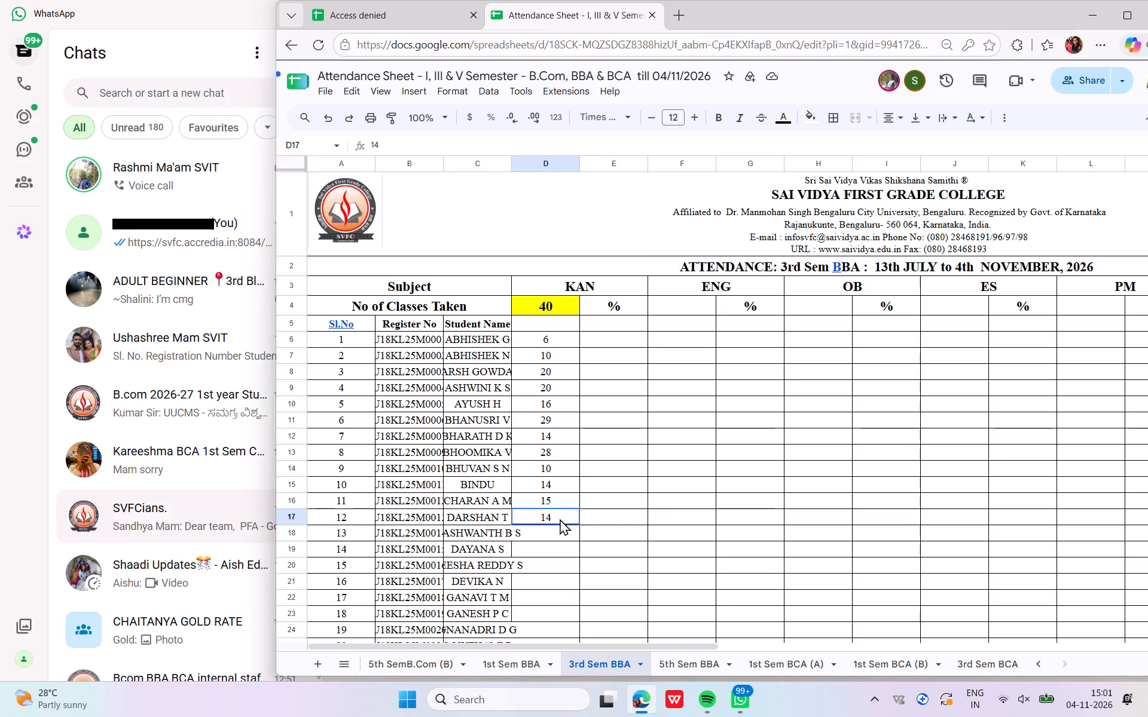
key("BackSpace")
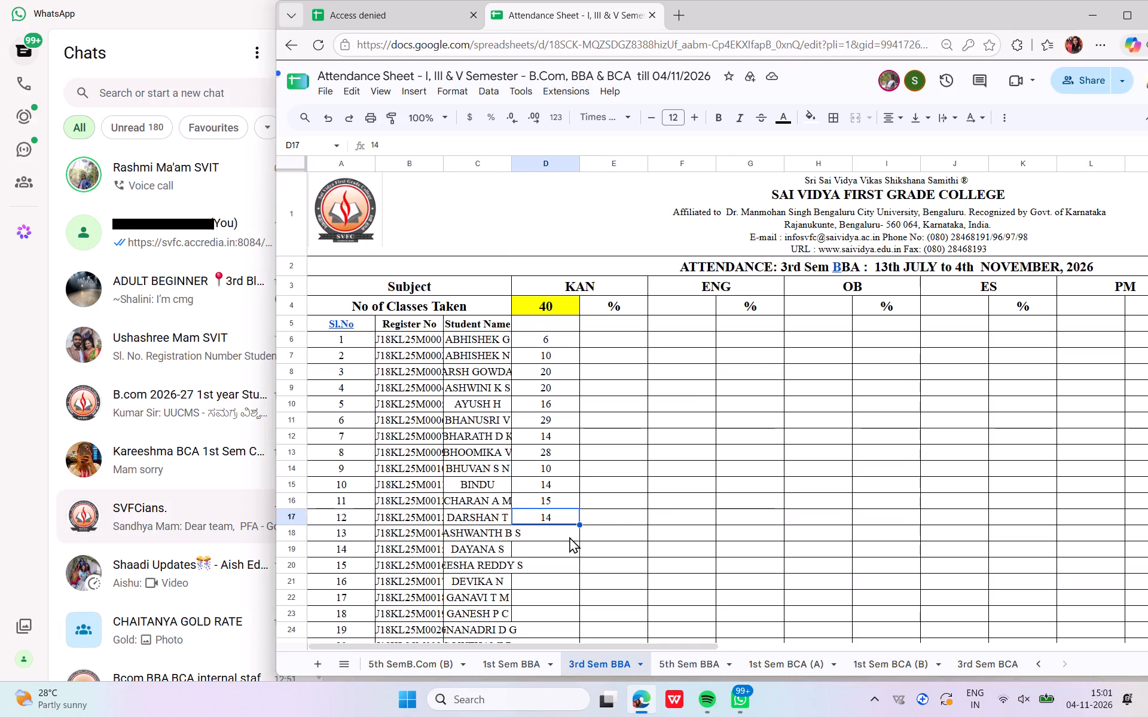
Enter the KAN attendance for serial numbers 13 to 18 in D18 through D23: 14, 28, 13, 25, 14 and 0.
left_click(569, 537)
type("14")
key("Return")
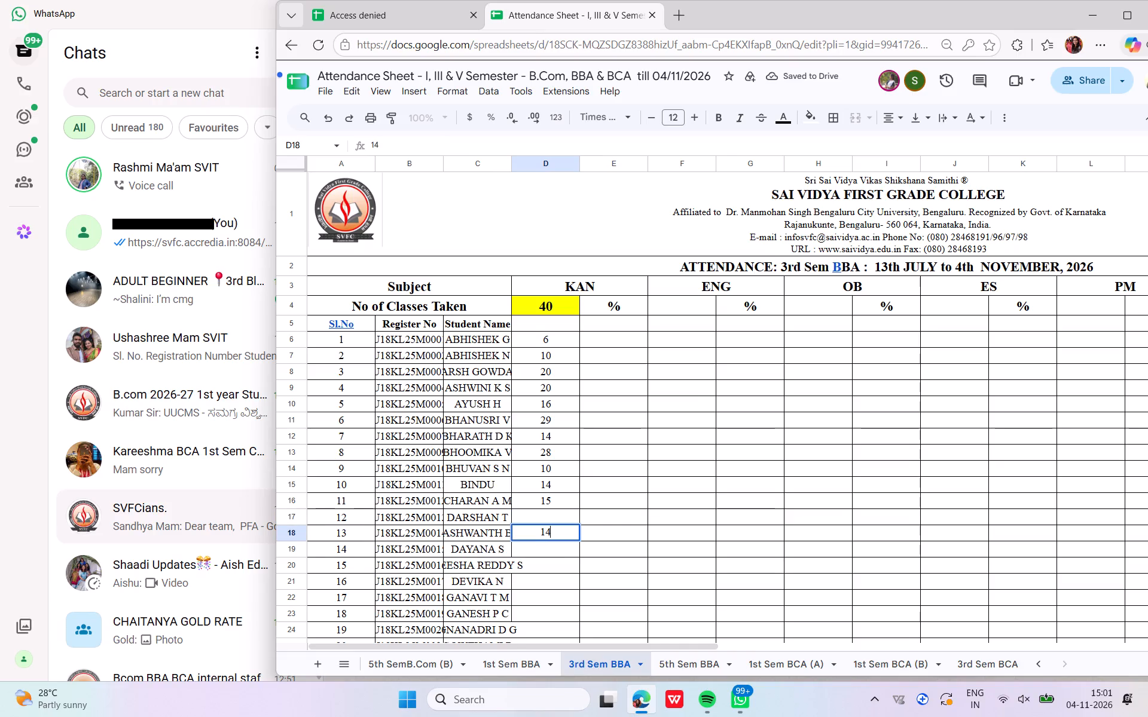
type("28")
key("Return")
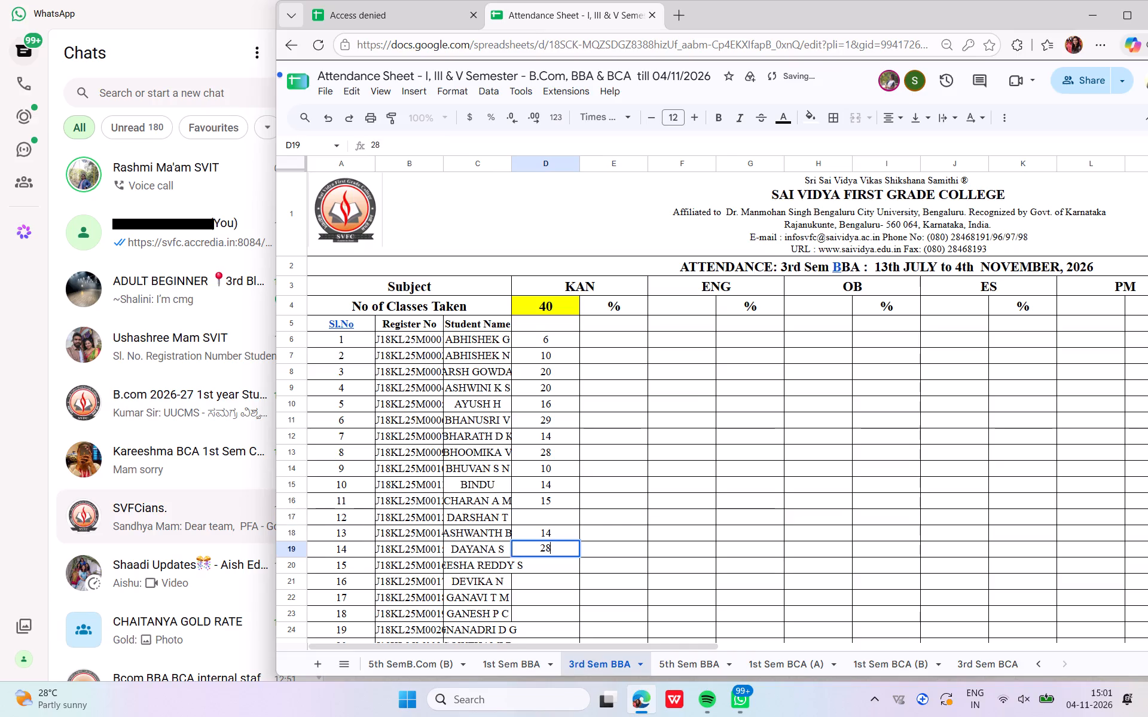
type("13")
key("Return")
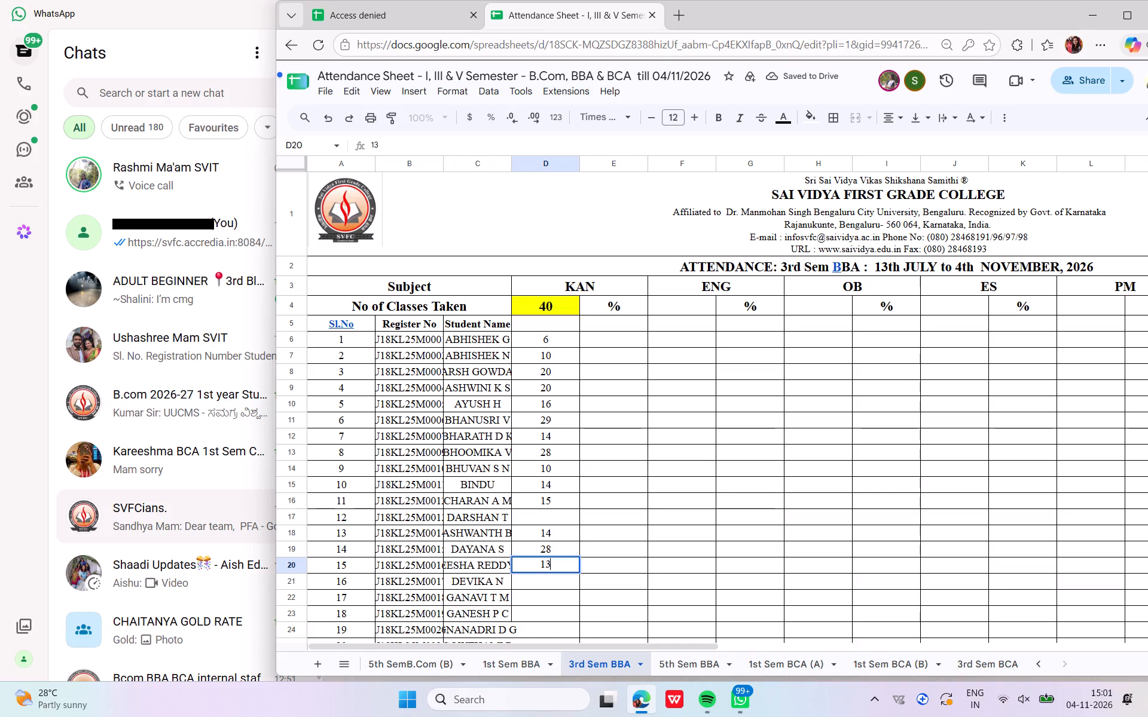
type("25")
key("Return")
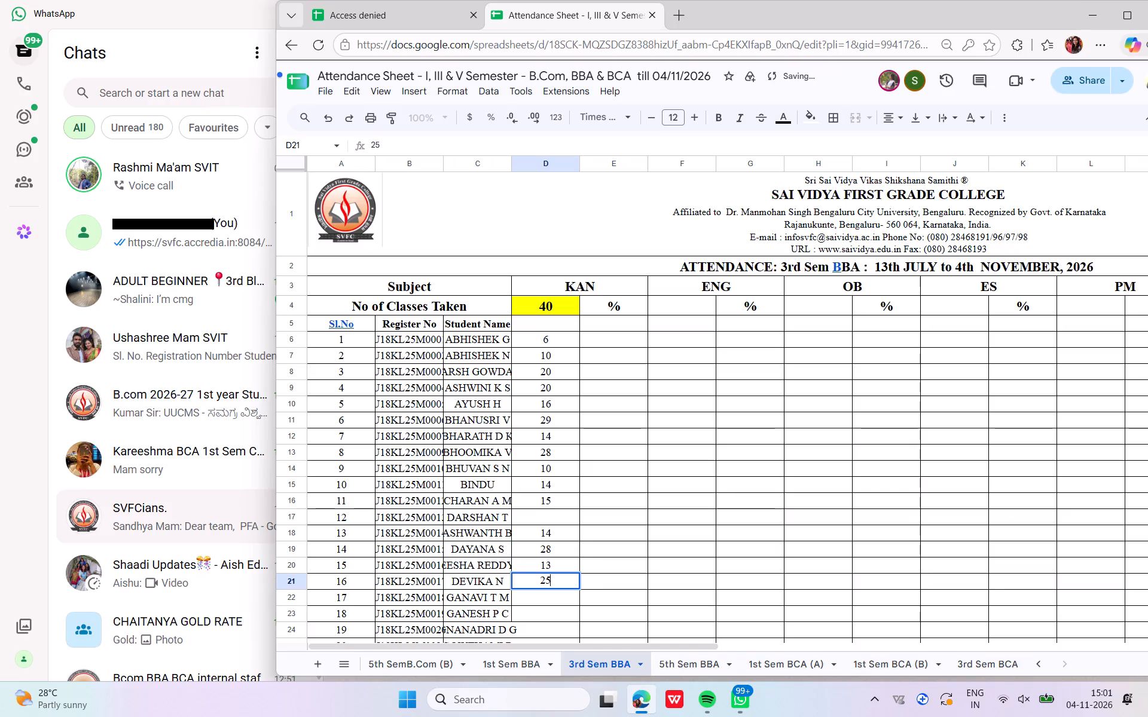
type("14")
key("Return")
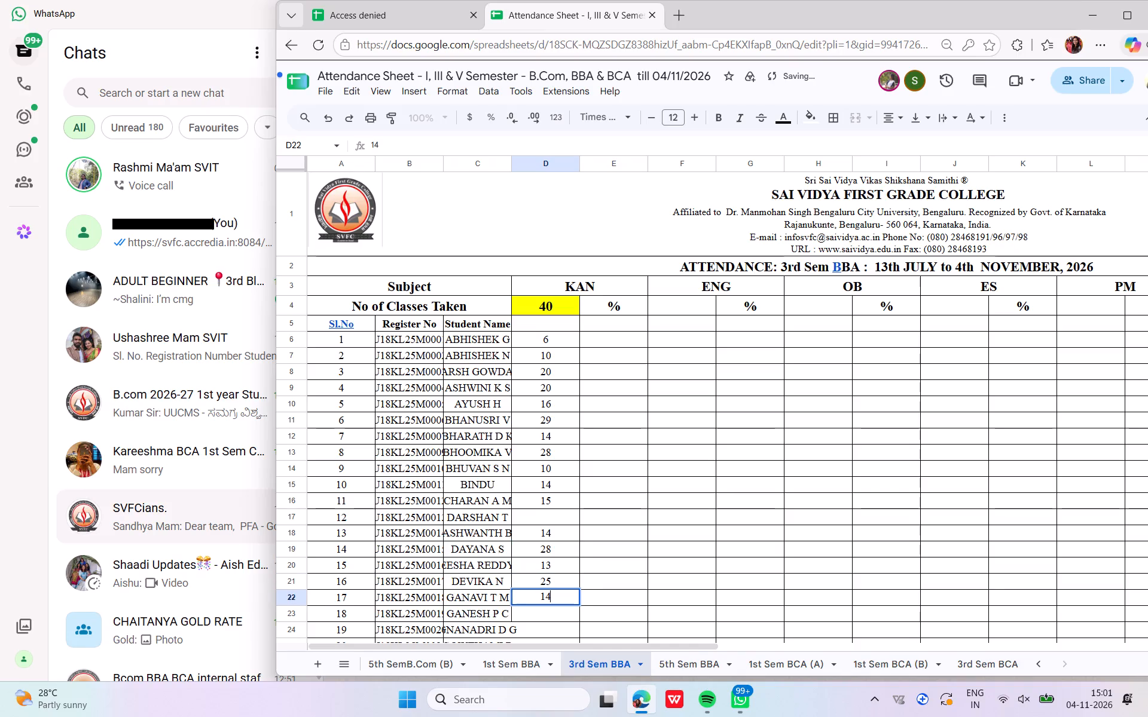
key("0")
key("Return")
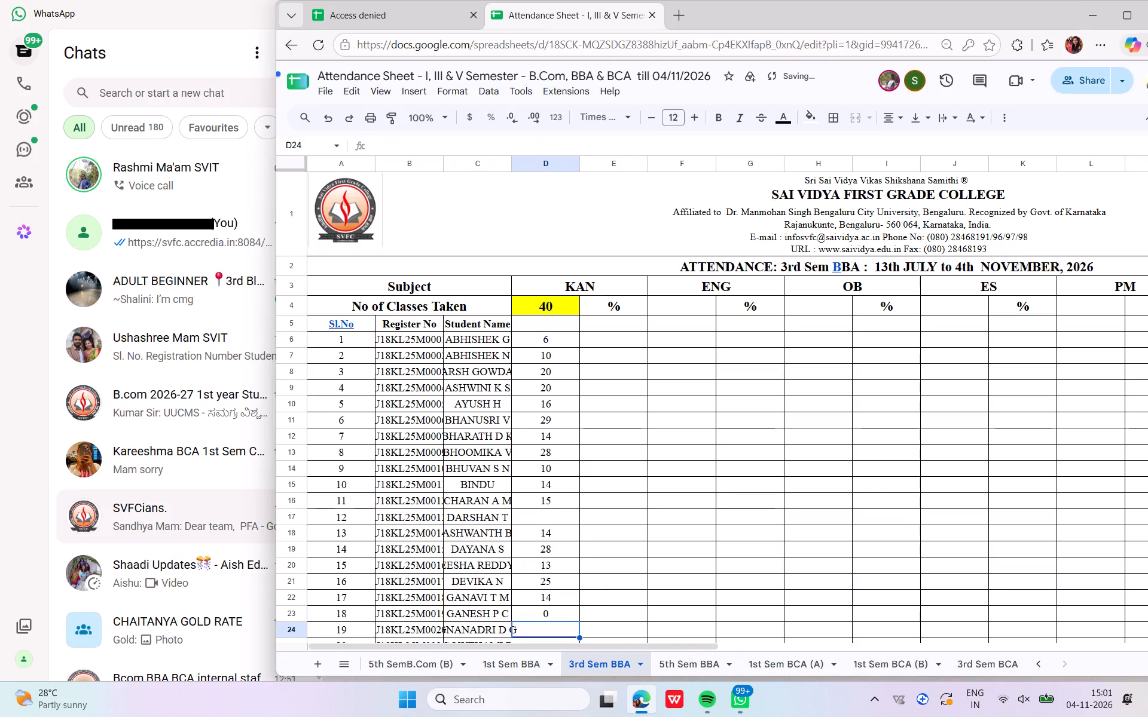
Enter the KAN attendance for serial numbers 19 to 23 in D24 through D28: 17, 28, 36, 8 and 6.
type("17")
key("Return")
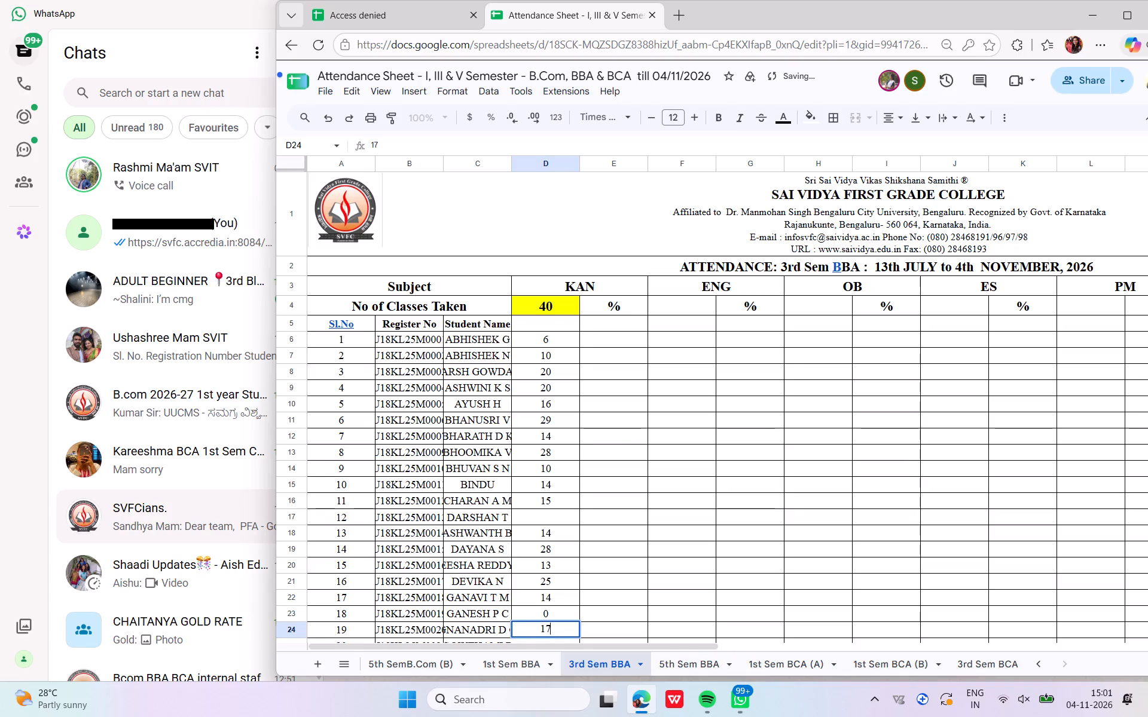
type("28")
key("Return")
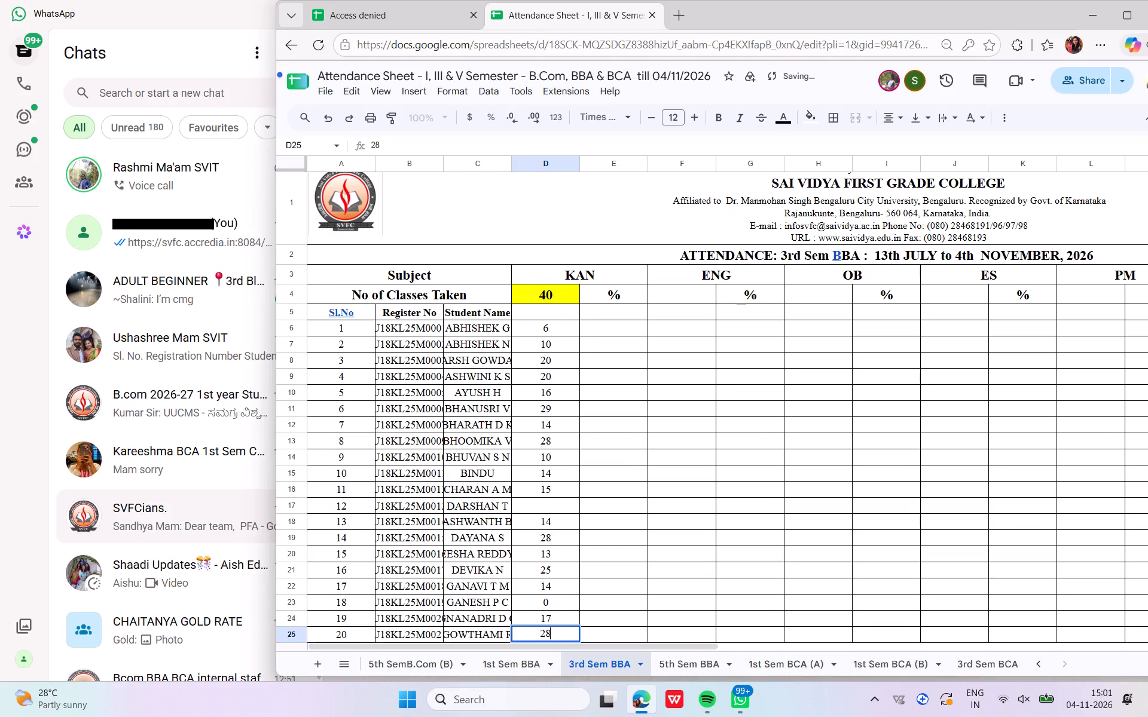
type("36")
key("Return")
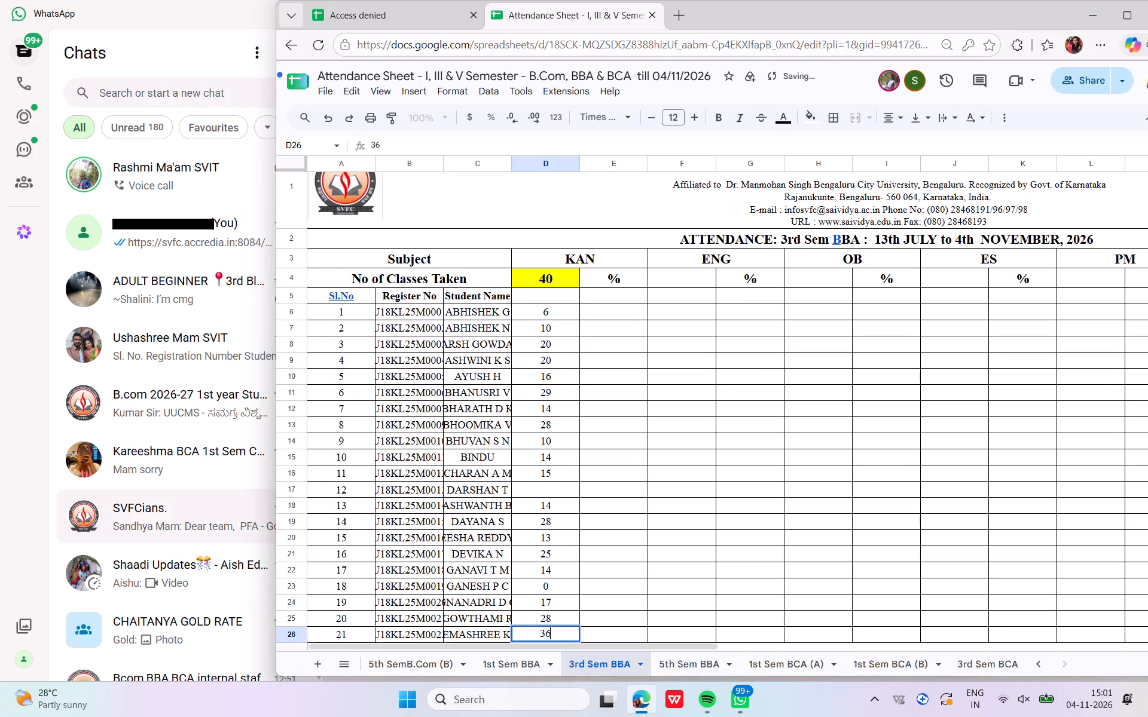
key("8")
key("Return")
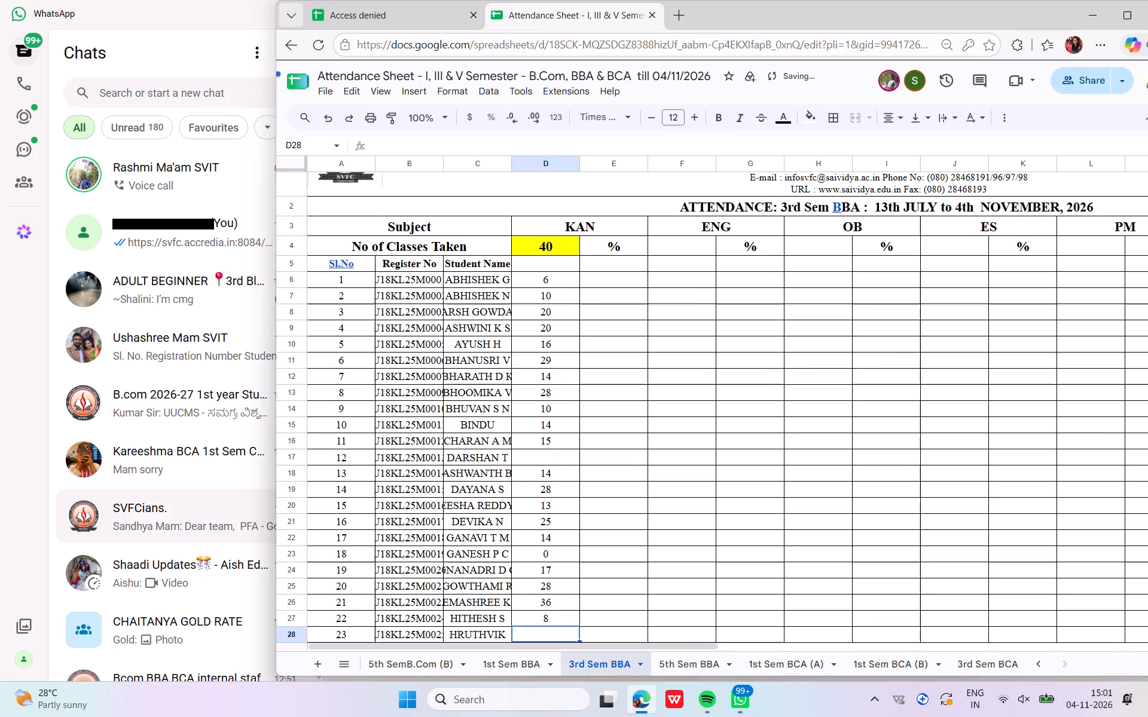
key("6")
key("Return")
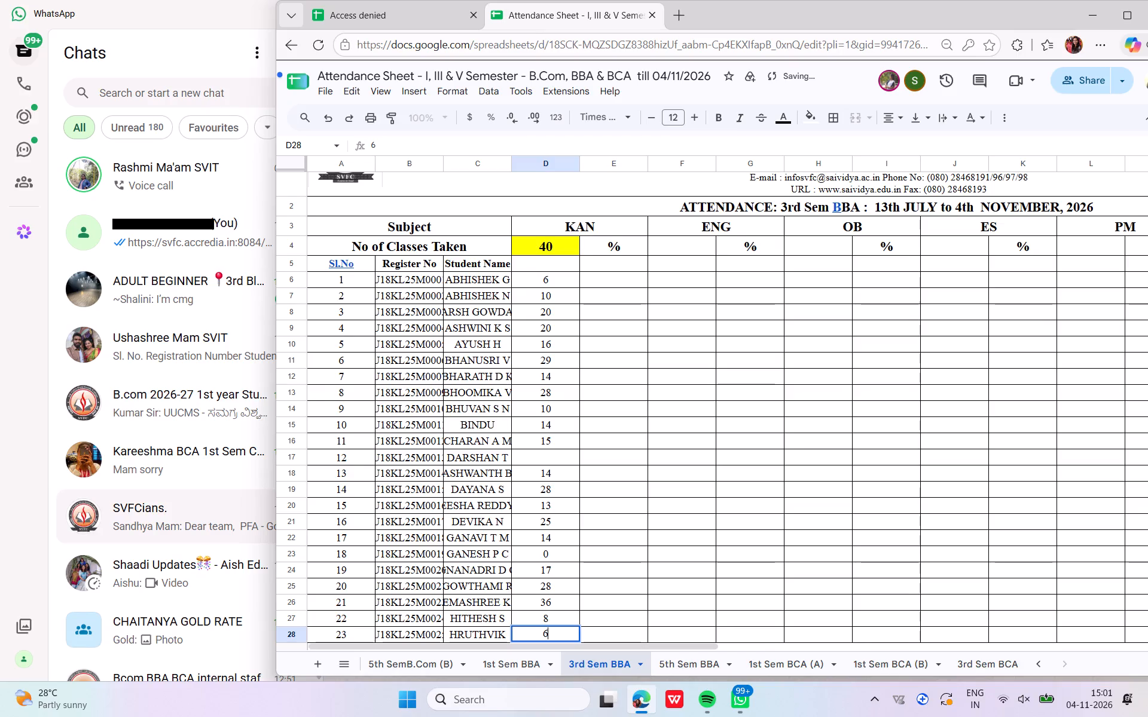
Enter the KAN attendance for serial numbers 24 to 28 in D29 through D33: 22, 11, 14, 12 and 35.
type("22")
key("Return")
type("11")
key("Return")
type("14")
key("Return")
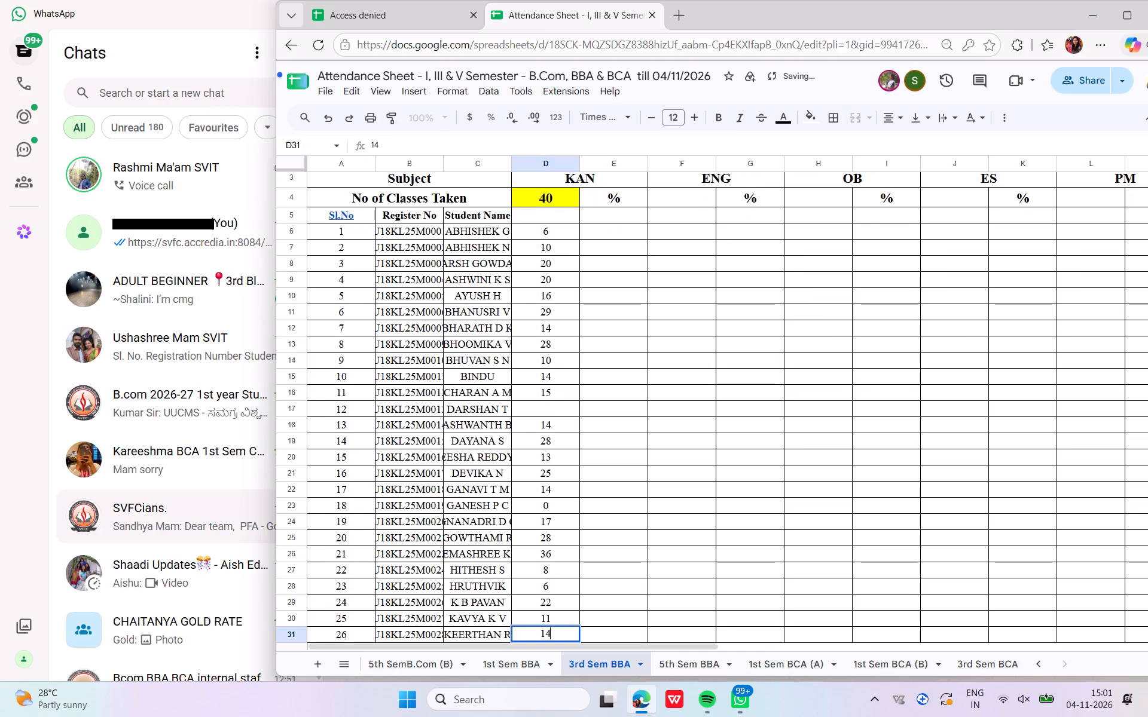
type("12")
key("Return")
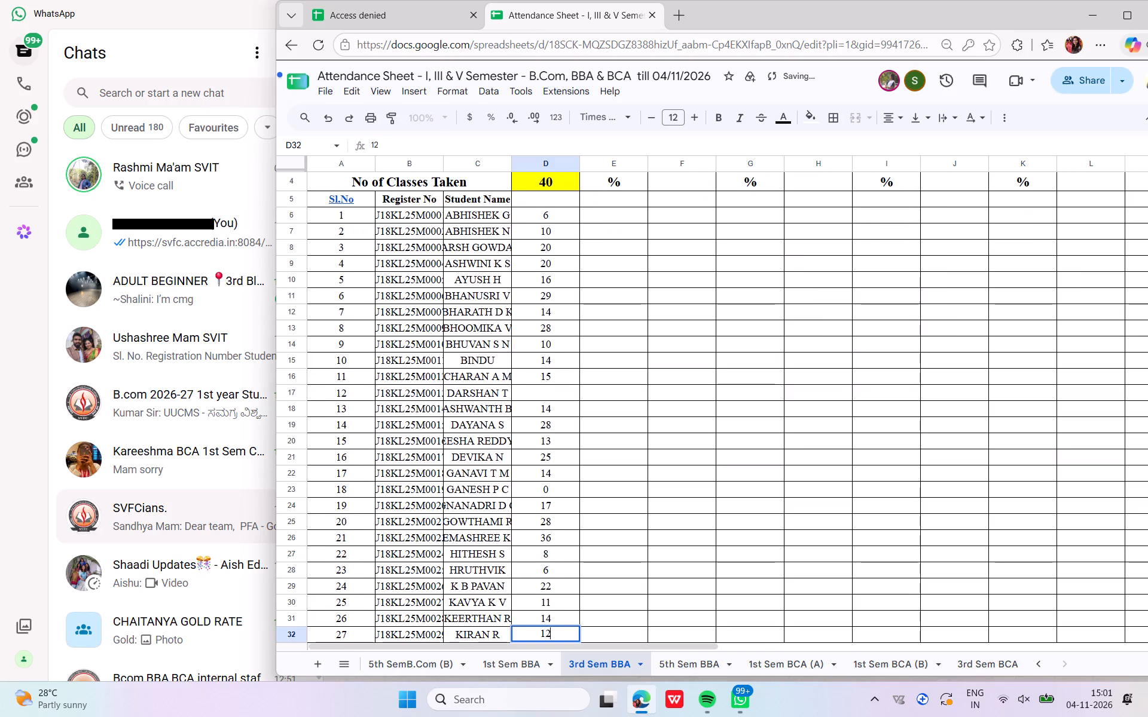
type("35")
key("Return")
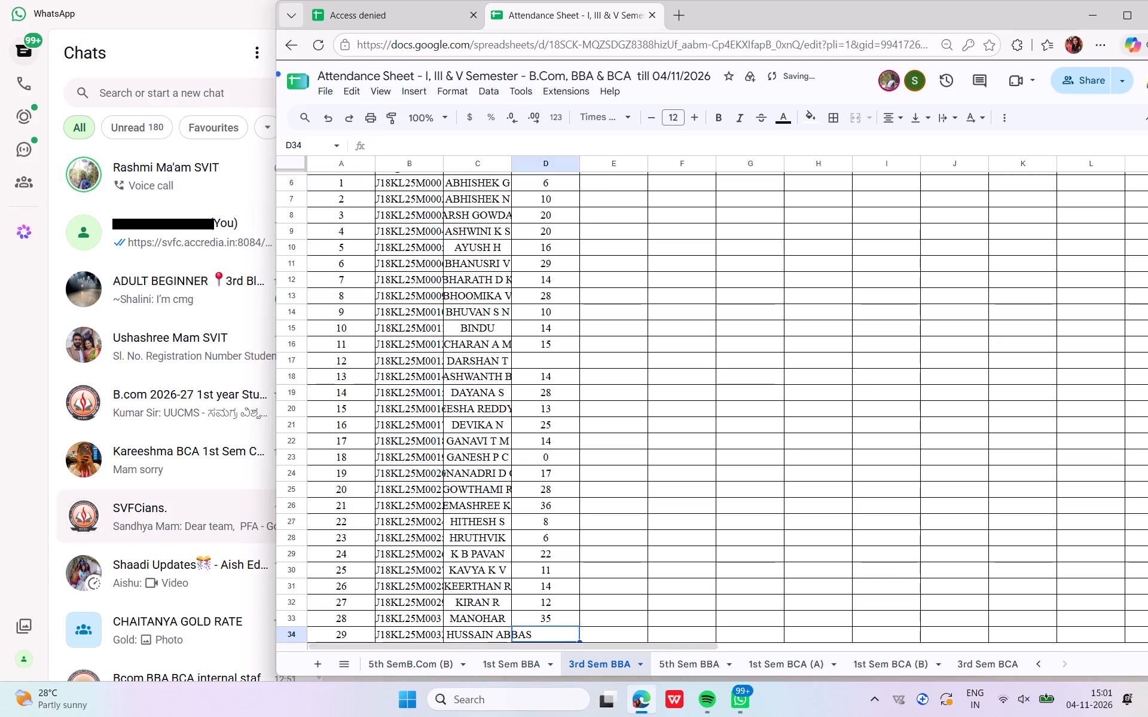
key("Return")
key("Return")
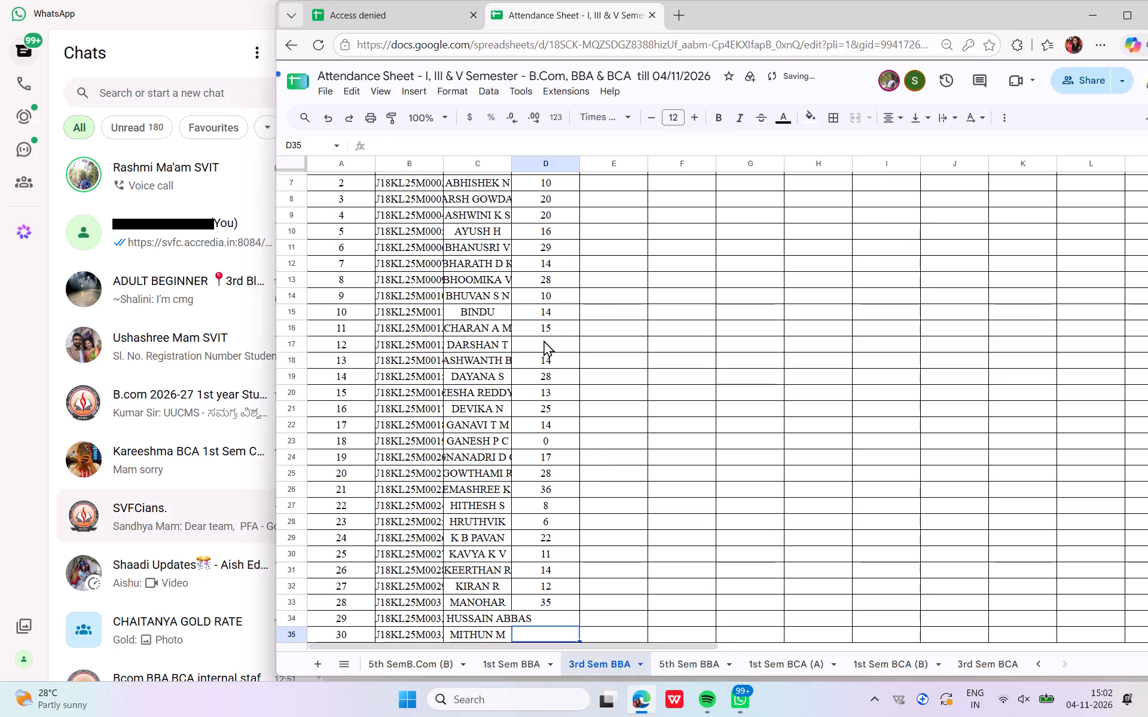
Fill the skipped KAN attendance for serial number 12 in D17 with 14.
left_click(544, 340)
type("14")
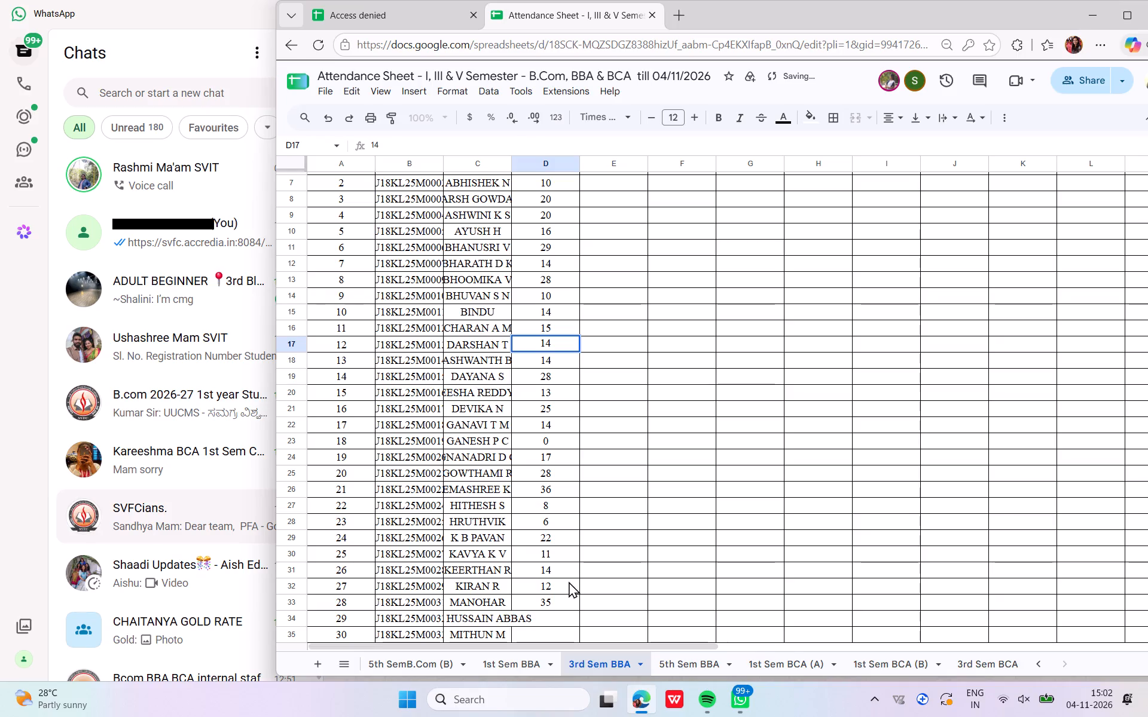
Enter the KAN attendance for serial numbers 29 to 32 in D34 through D37: 3, 21, 10 and 13.
left_click(566, 617)
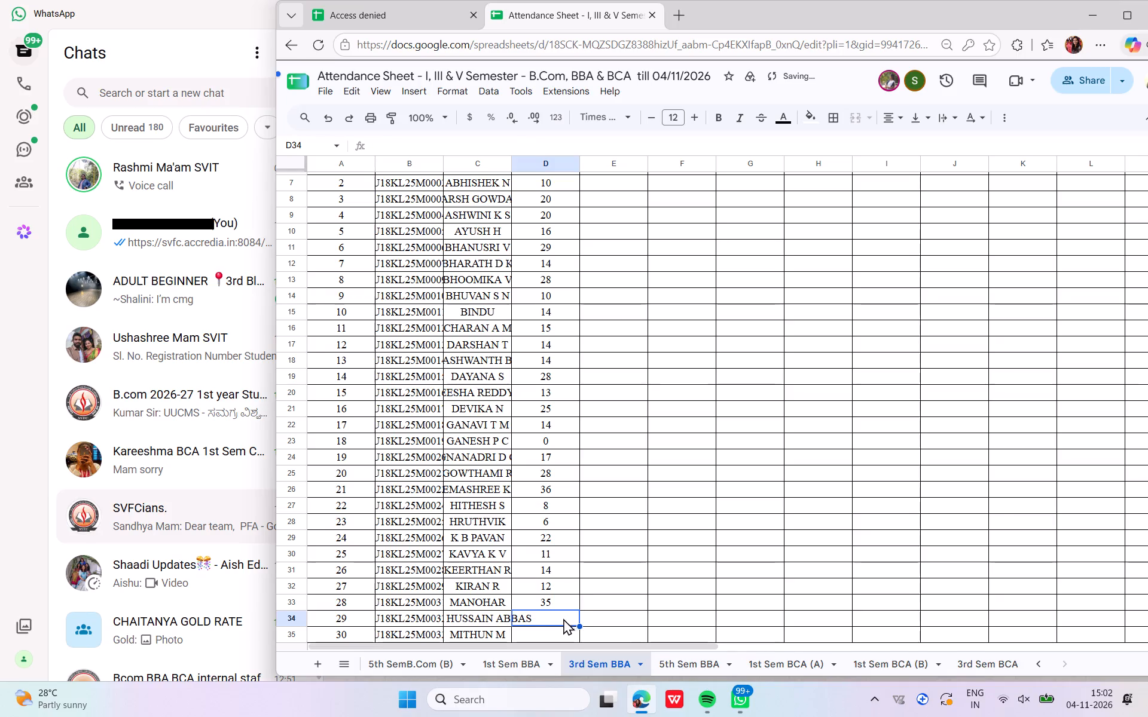
key("3")
key("Return")
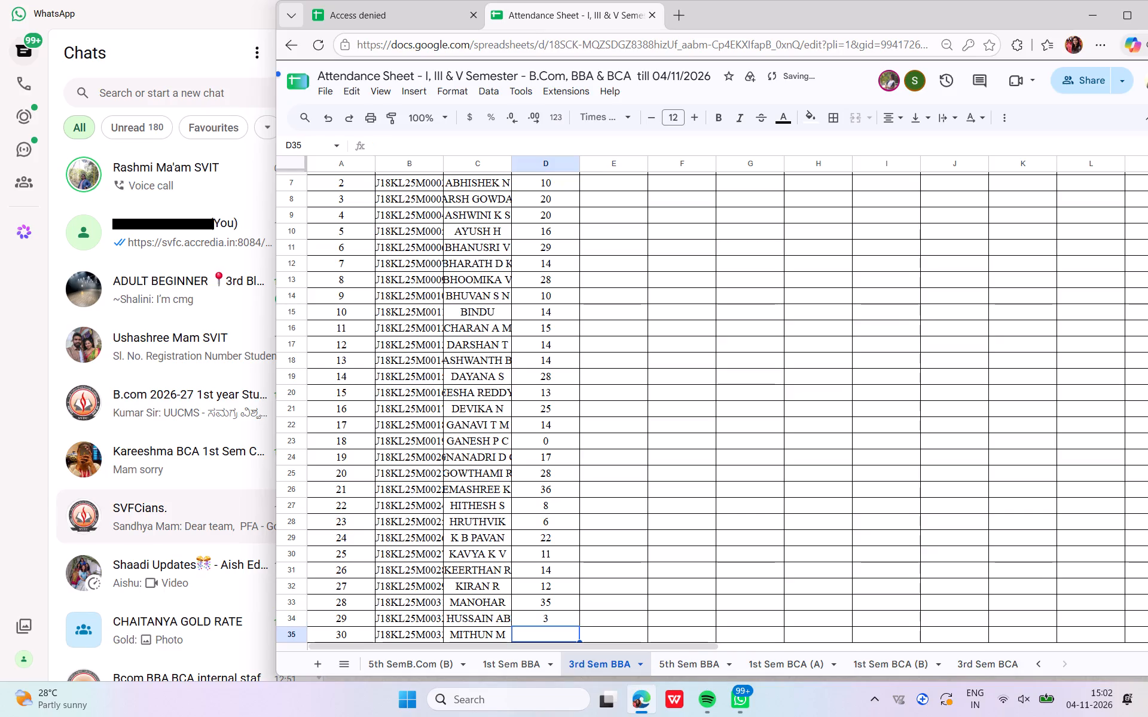
type("21")
key("Return")
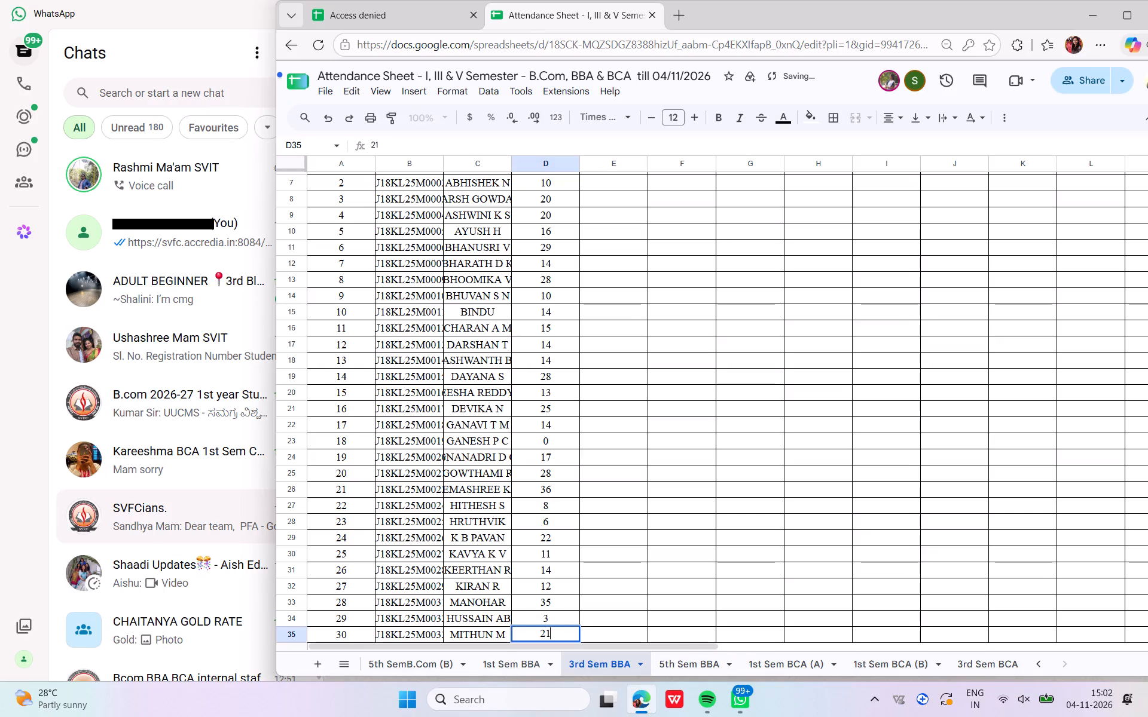
key("2")
key("BackSpace")
type("10")
key("Return")
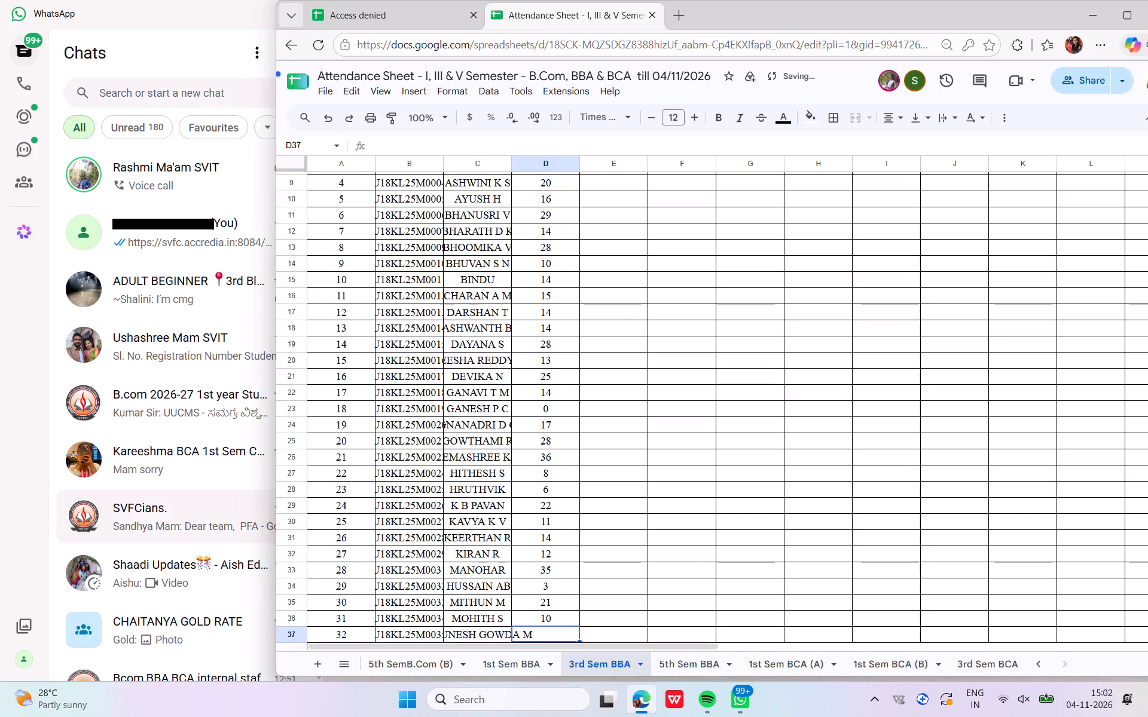
type("13")
key("Return")
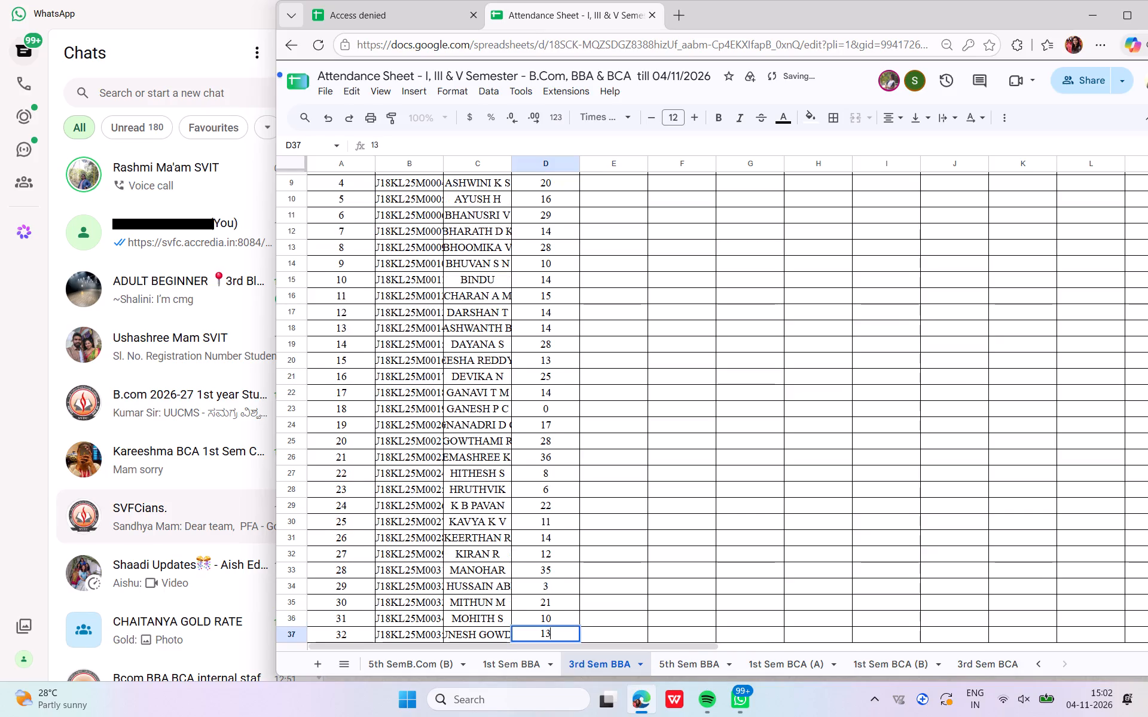
Enter the KAN attendance for serial numbers 33 to 37 in D38 through D42: 28, 10, 22, 21 and 20.
type("28")
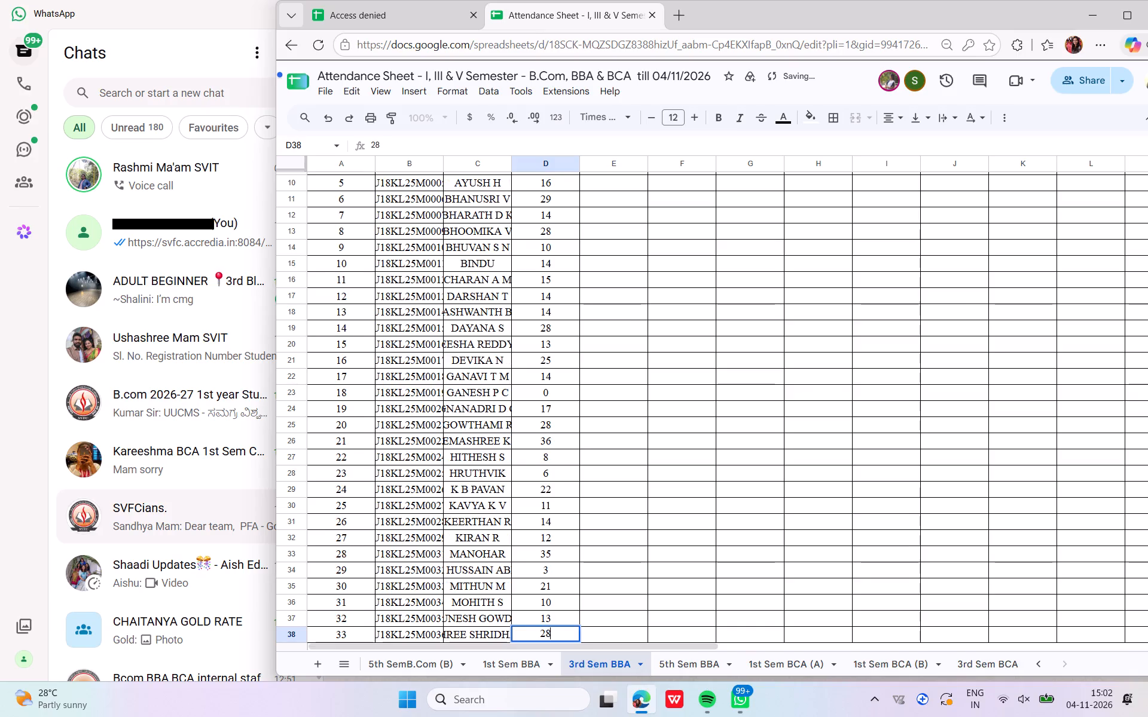
key("Return")
type("10")
key("Return")
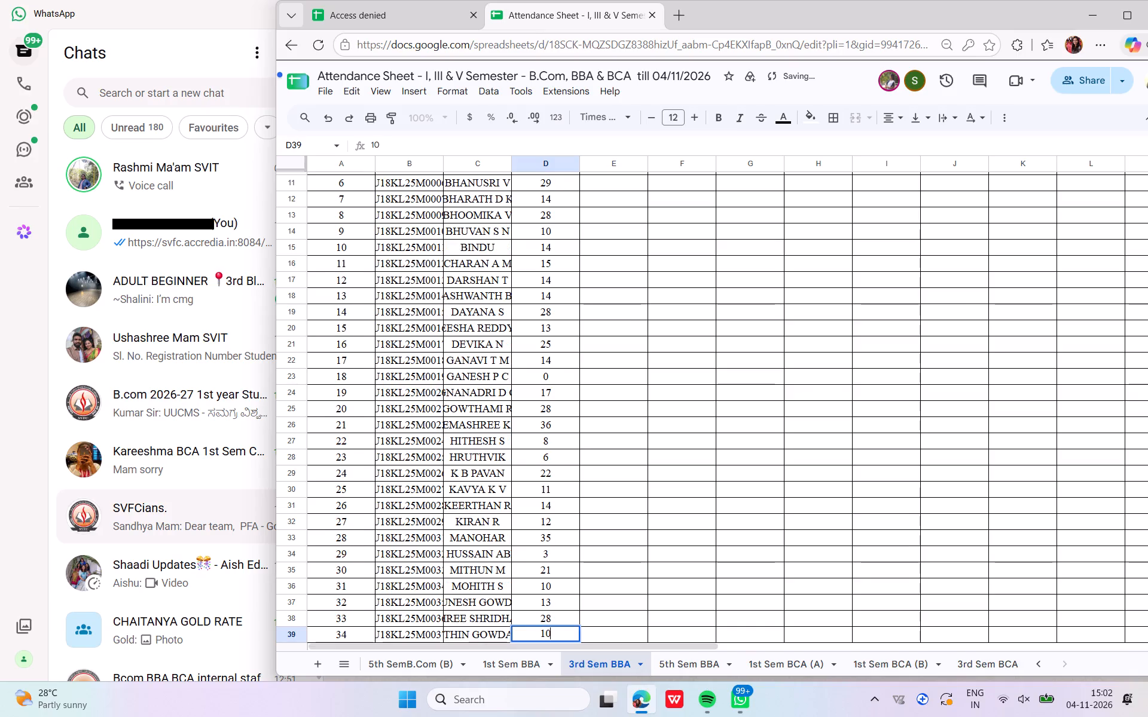
type("22")
key("Return")
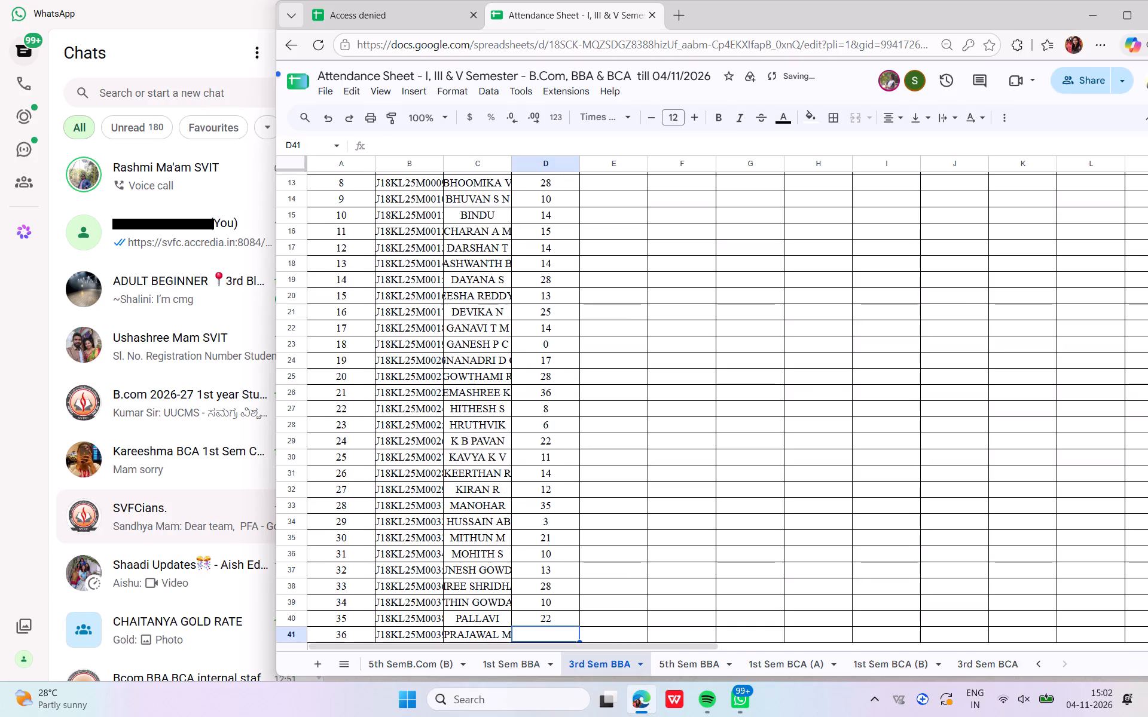
type("21")
key("Return")
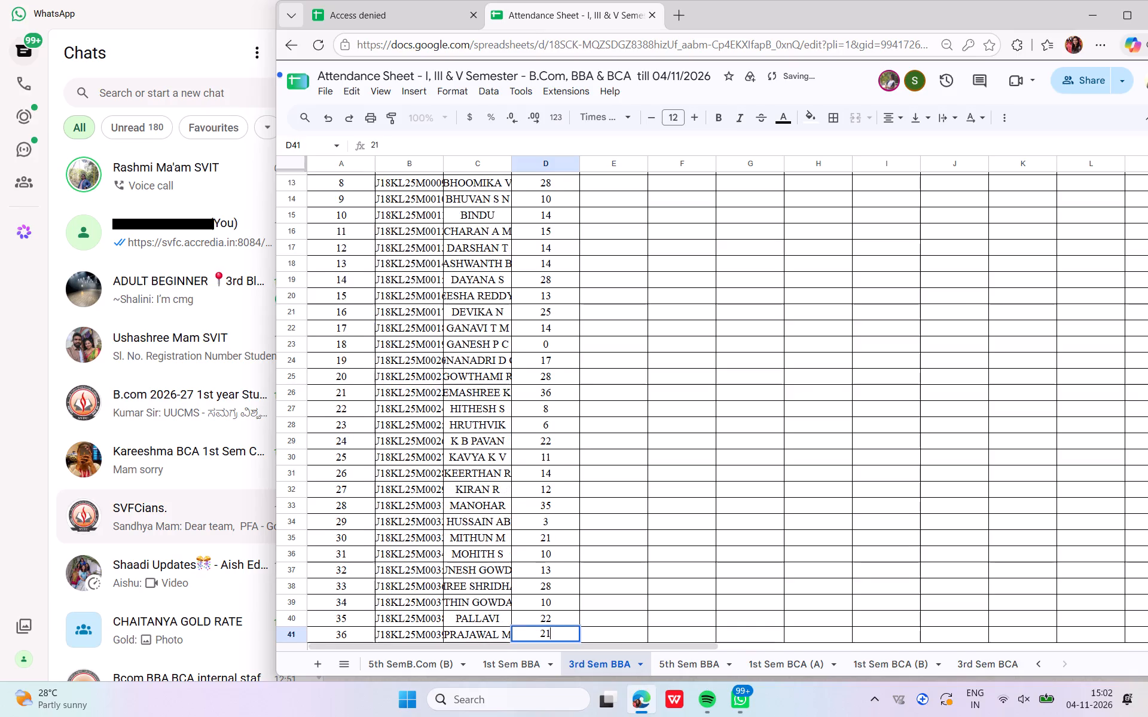
type("21")
key("BackSpace")
key("0")
key("Return")
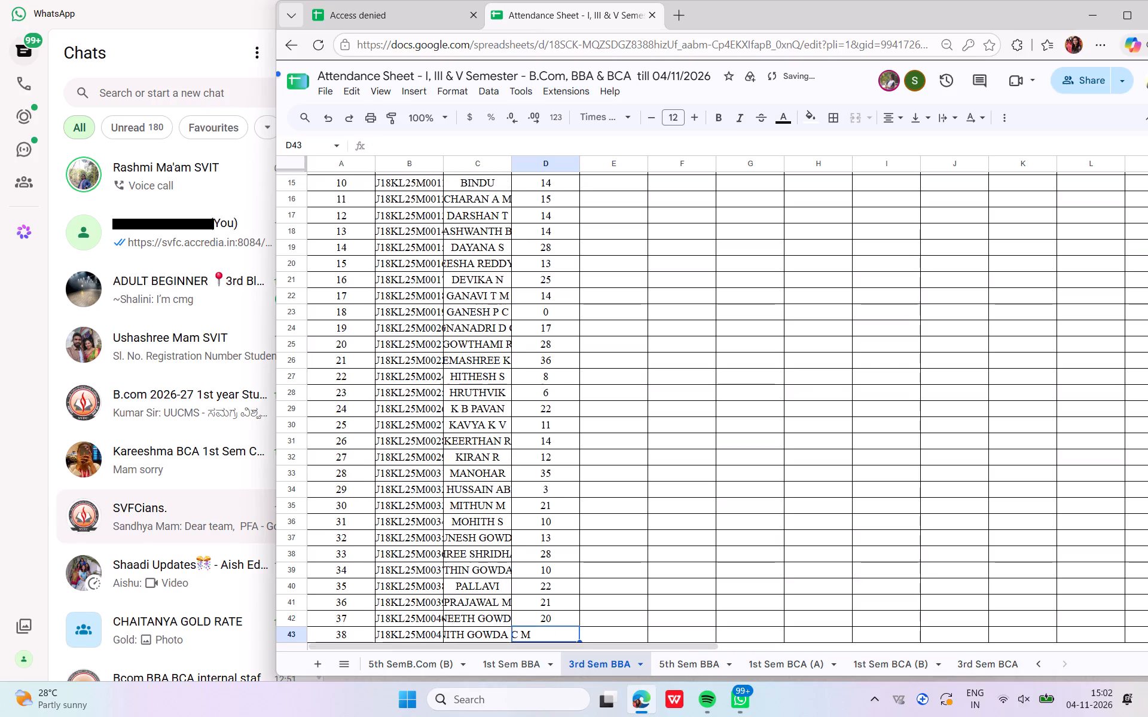
Enter the KAN attendance for serial numbers 38 to 42 in D43 through D47: 31, 17, 29, 11 and 20.
type("31")
key("Return")
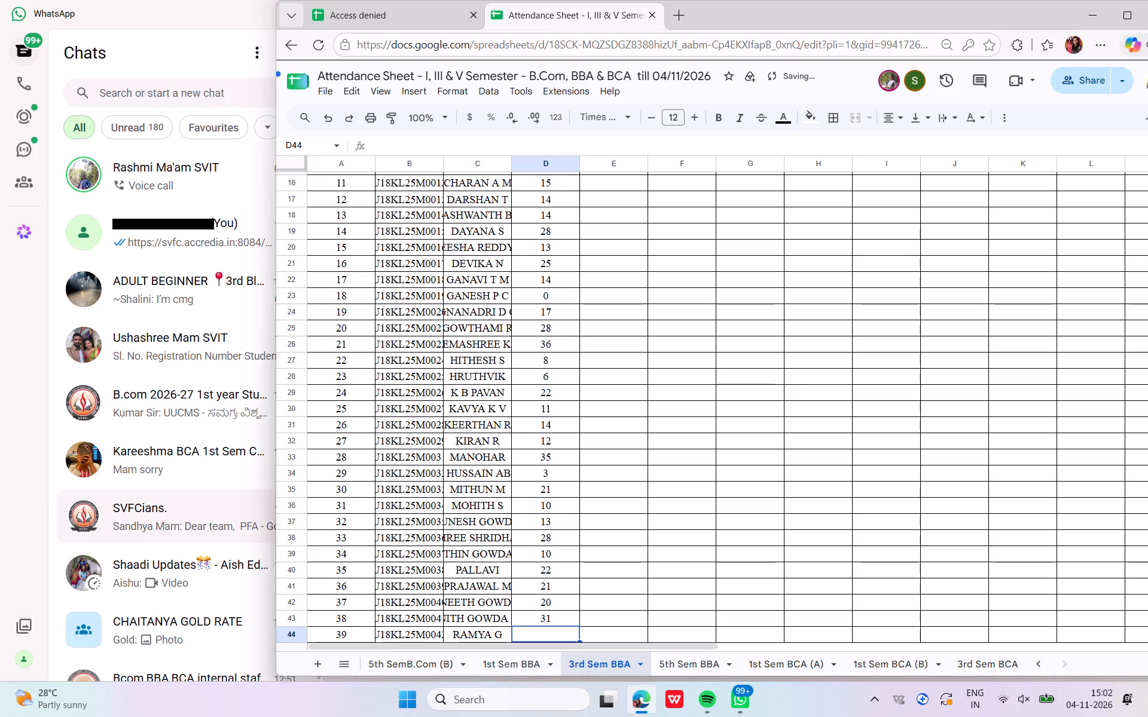
type("17")
key("Return")
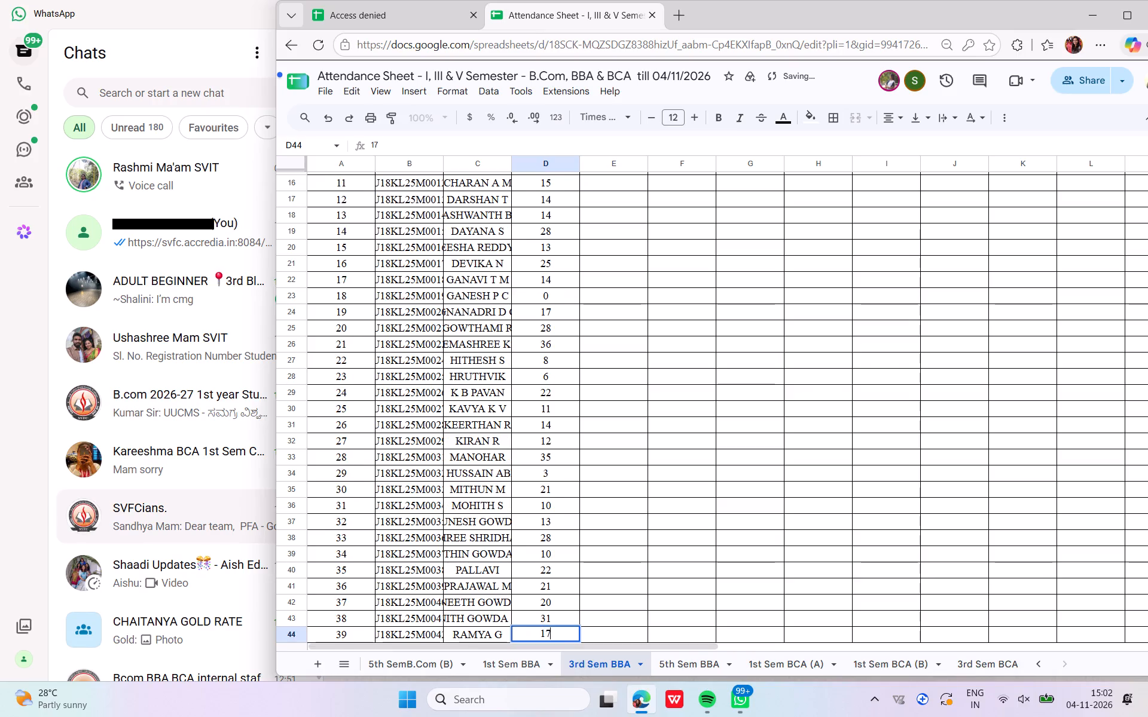
type("29")
key("Return")
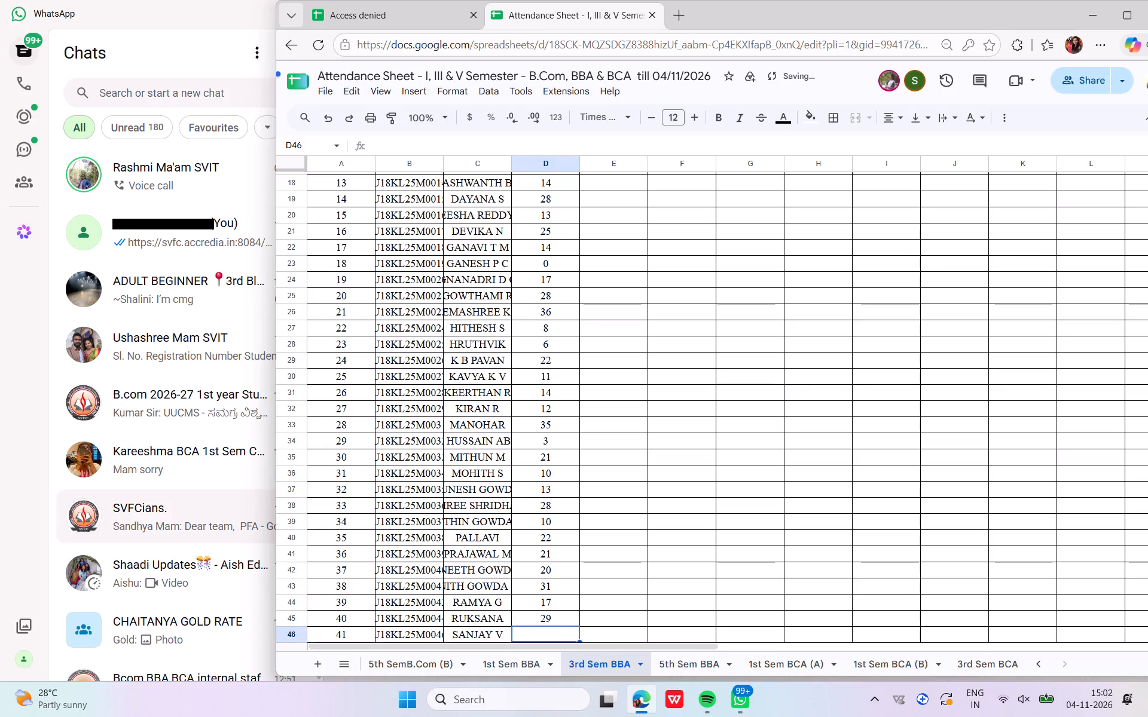
type("11")
key("Return")
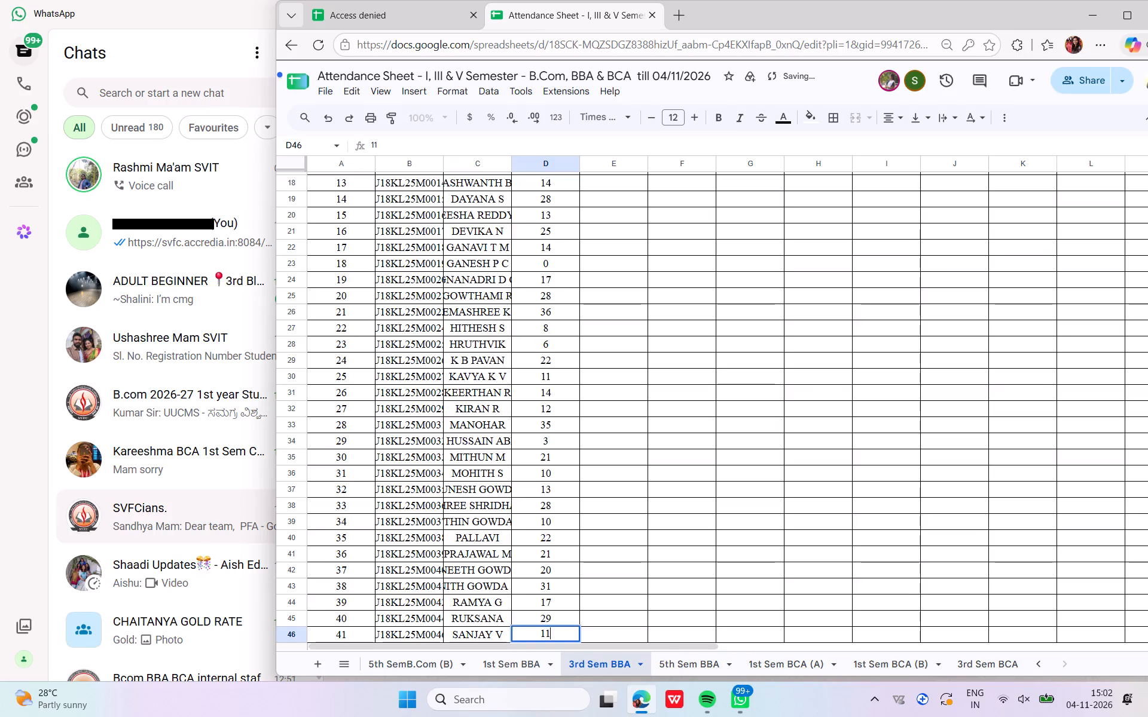
type("20")
key("Return")
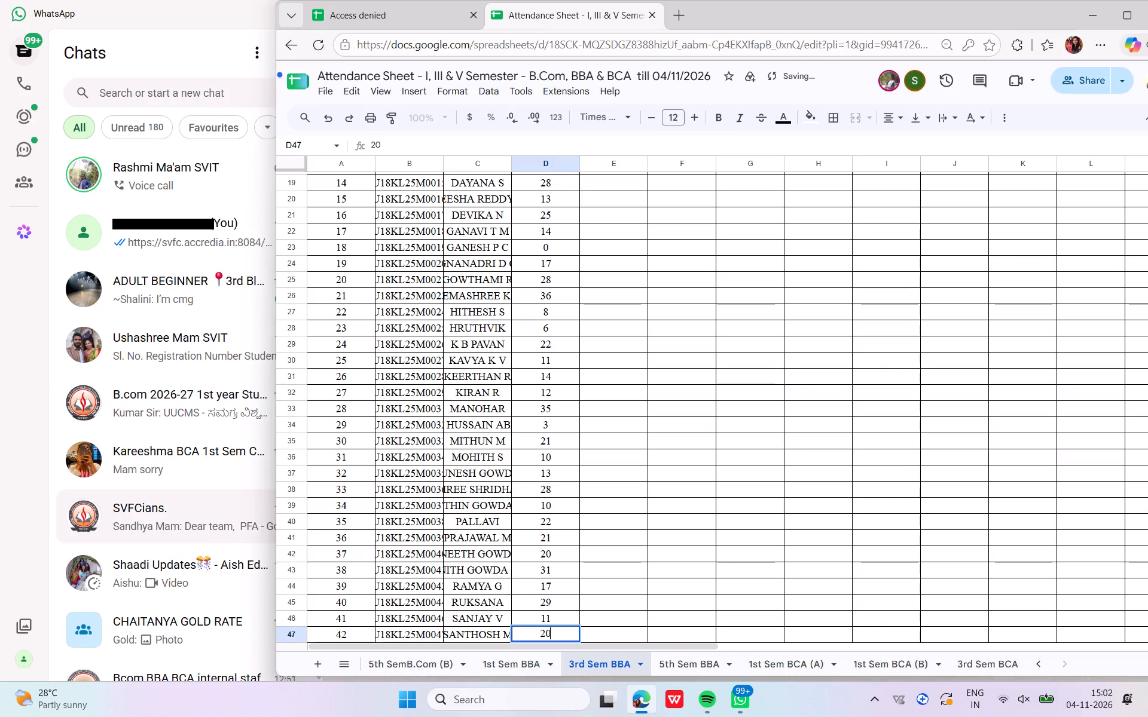
Enter the KAN attendance for serial numbers 43 to 47 in D48 through D52: 5, 1, 15, 16 and 19.
key("5")
key("Return")
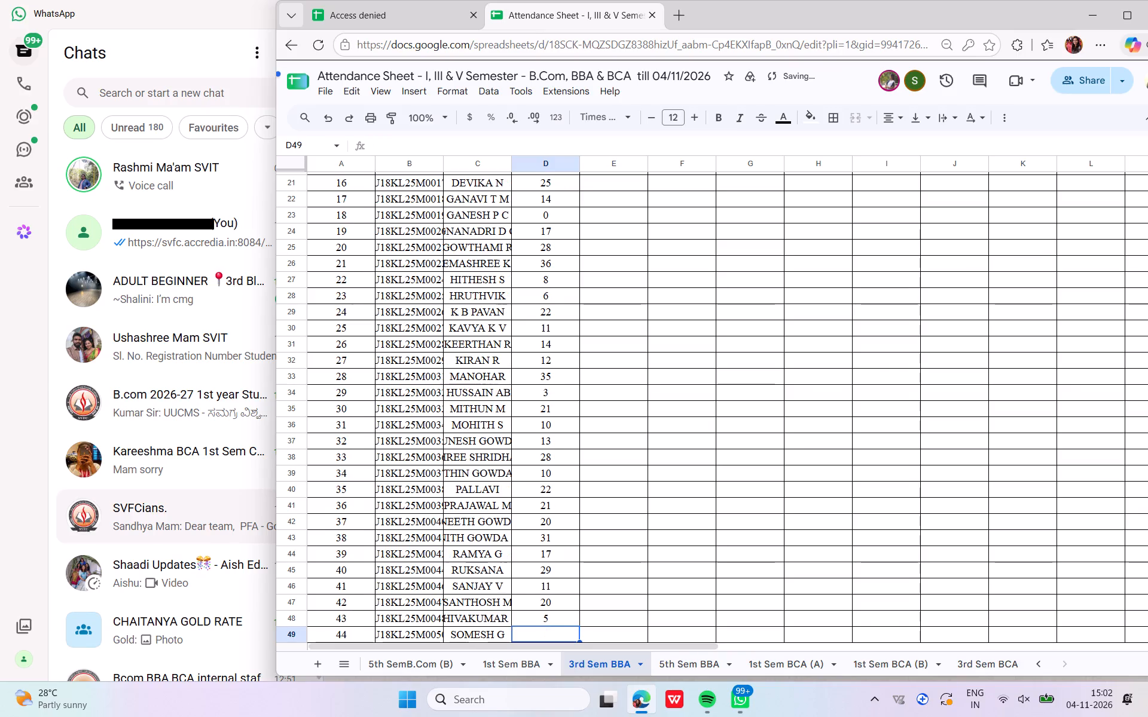
key("1")
key("Return")
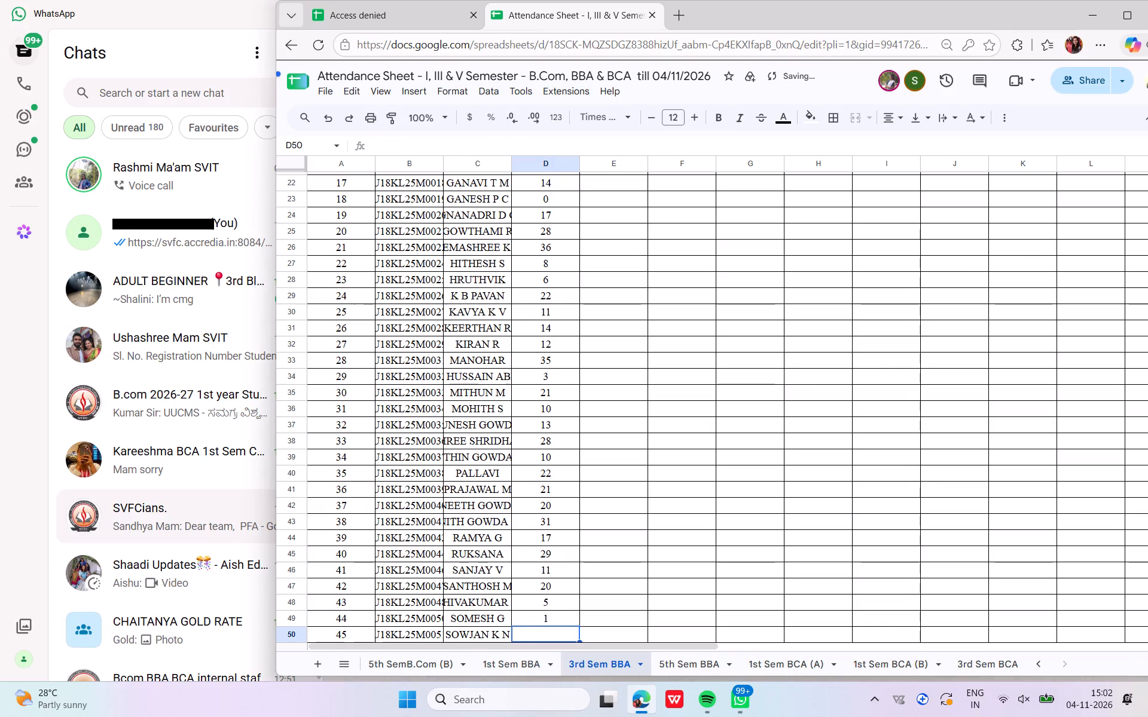
type("15")
key("Return")
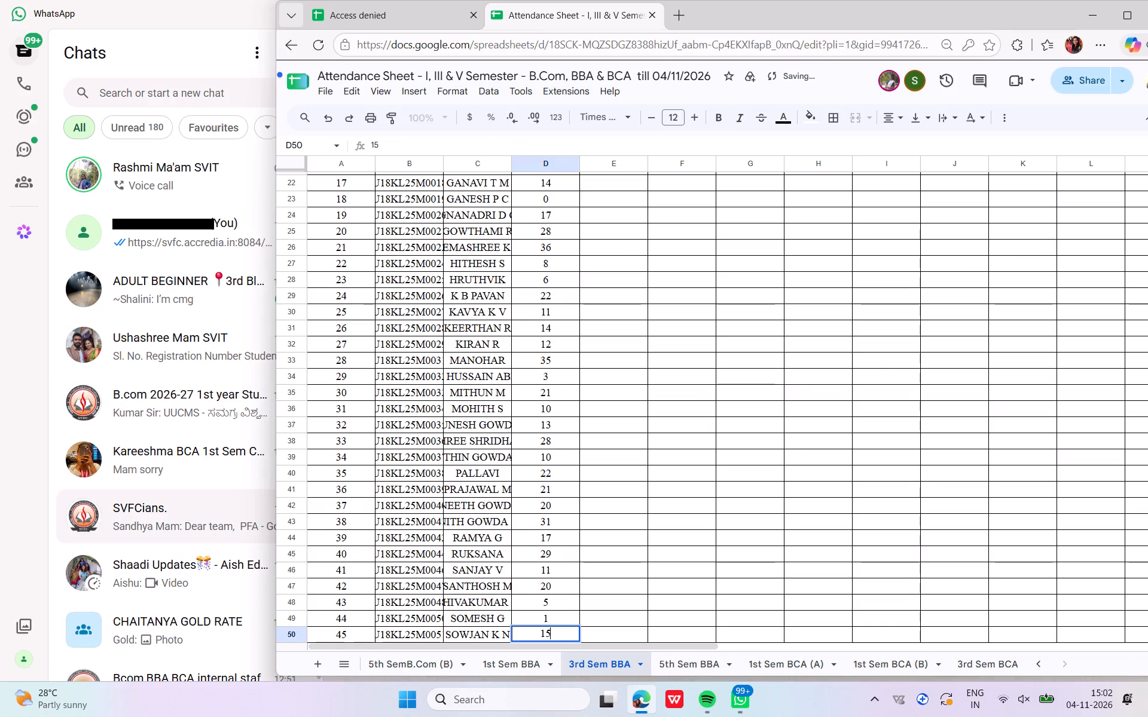
key("1")
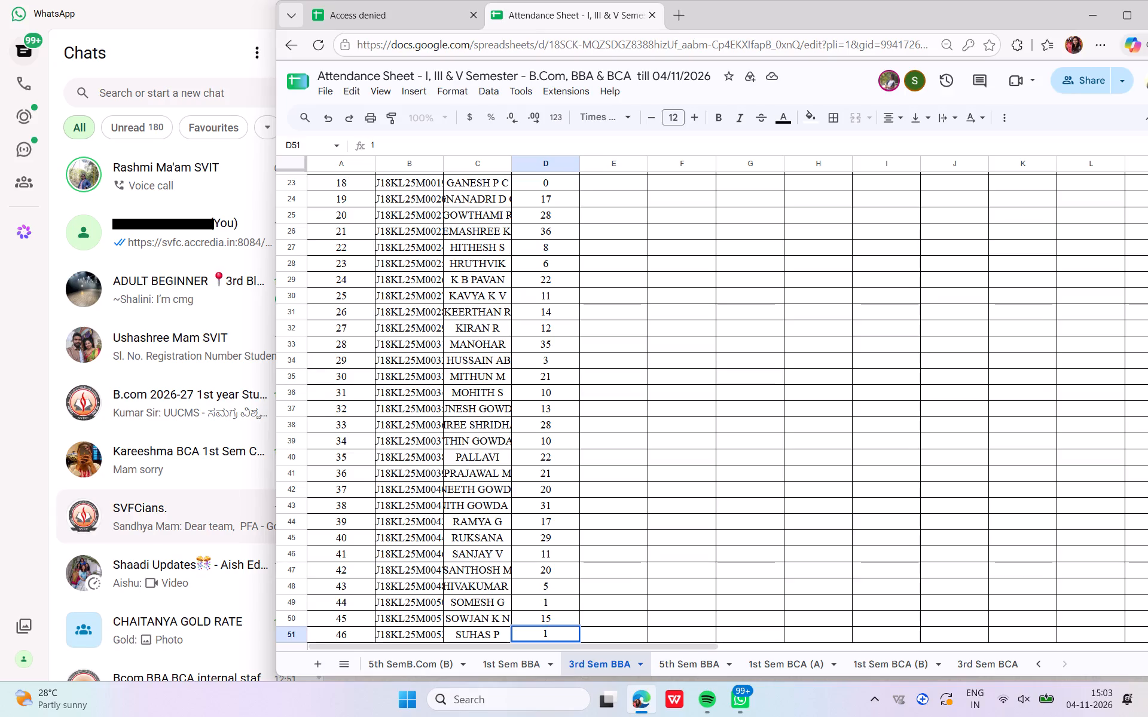
key("6")
key("Return")
type("19")
key("Return")
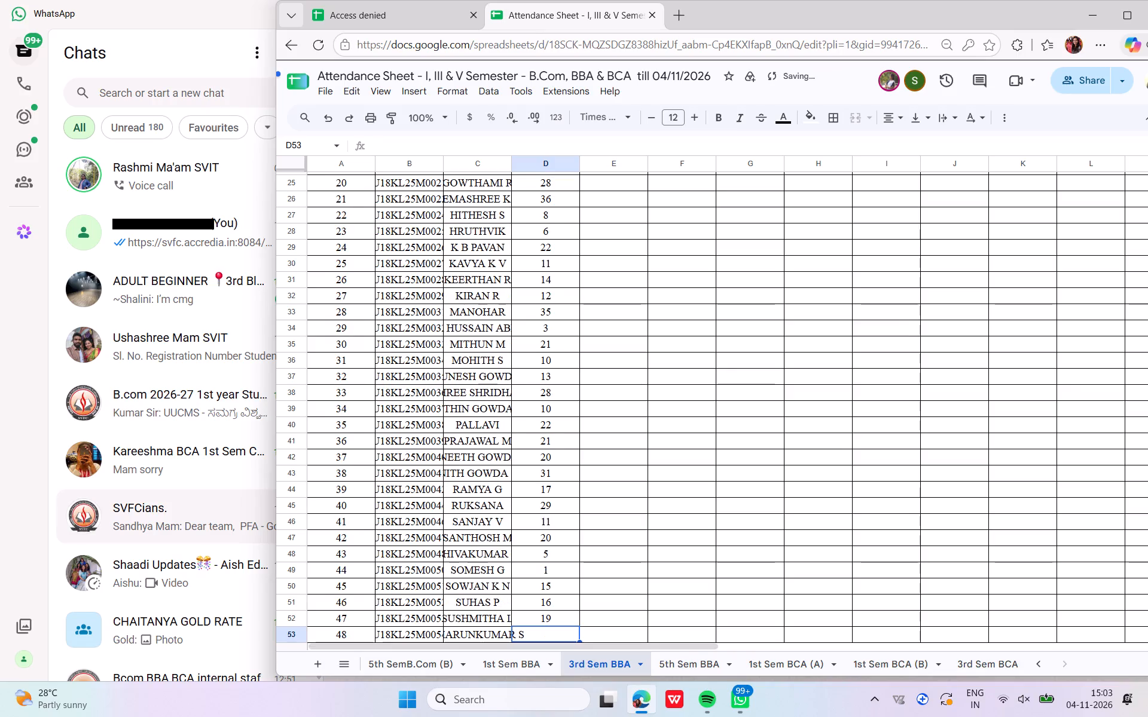
Enter the KAN attendance for serial numbers 48 to 51 in D53 through D56: 23, 32, 9 and 31.
type("23")
key("Return")
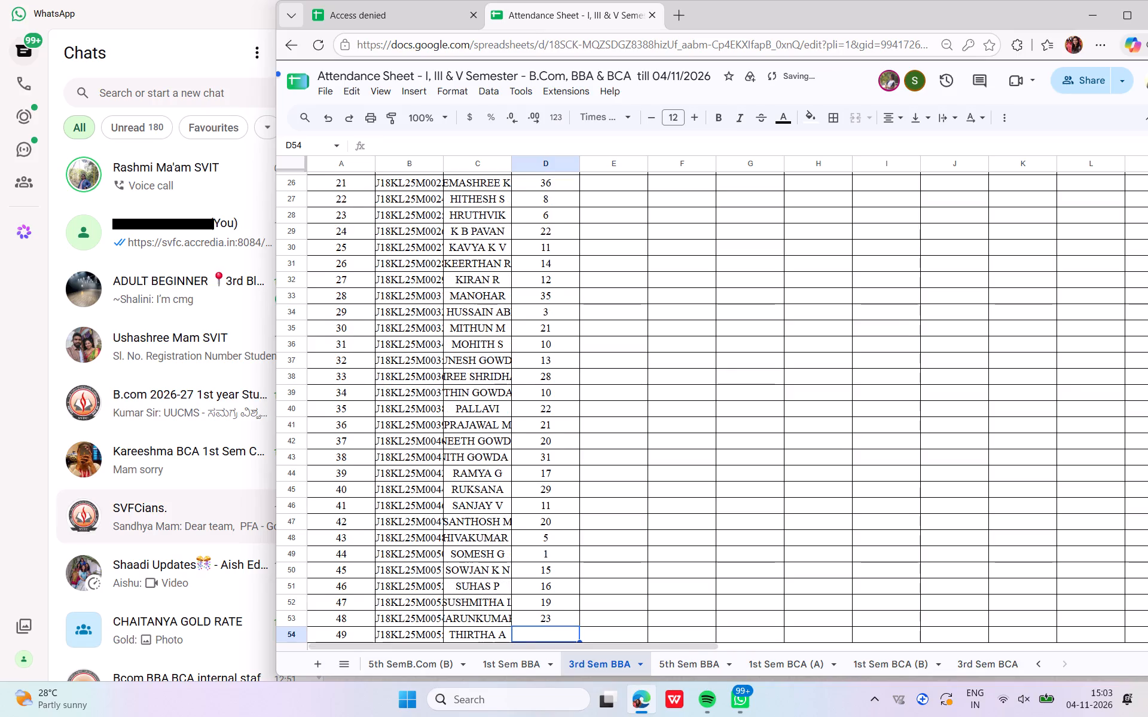
type("32")
key("Return")
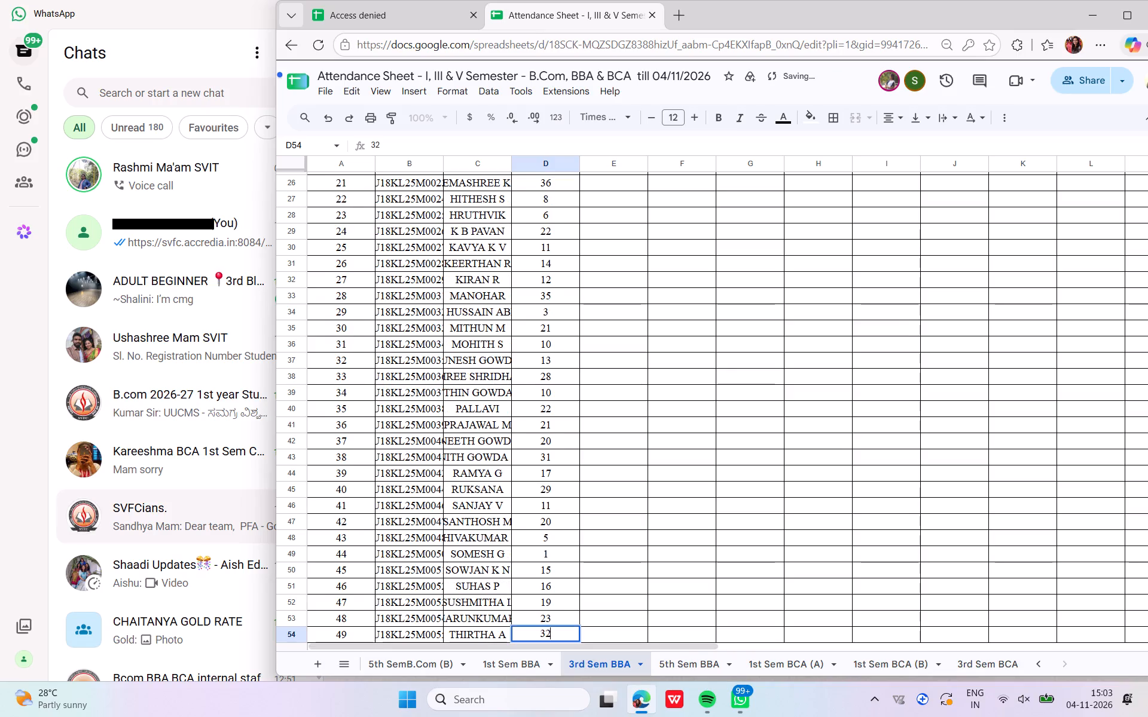
key("9")
key("Return")
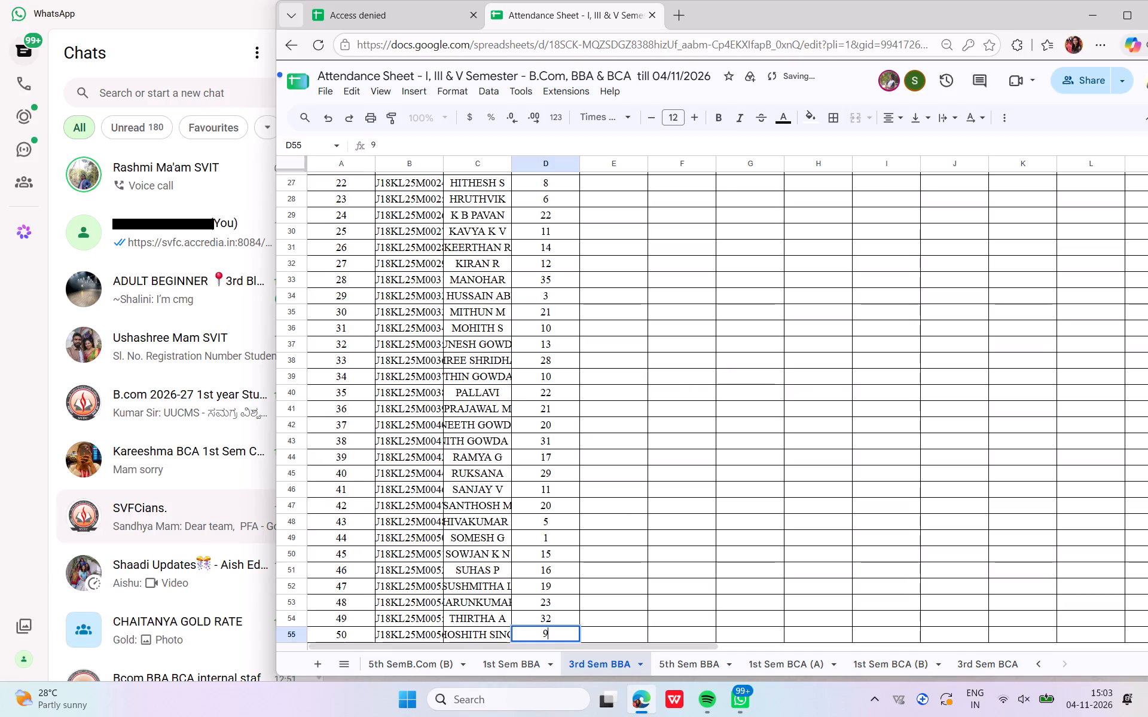
type("31")
key("Return")
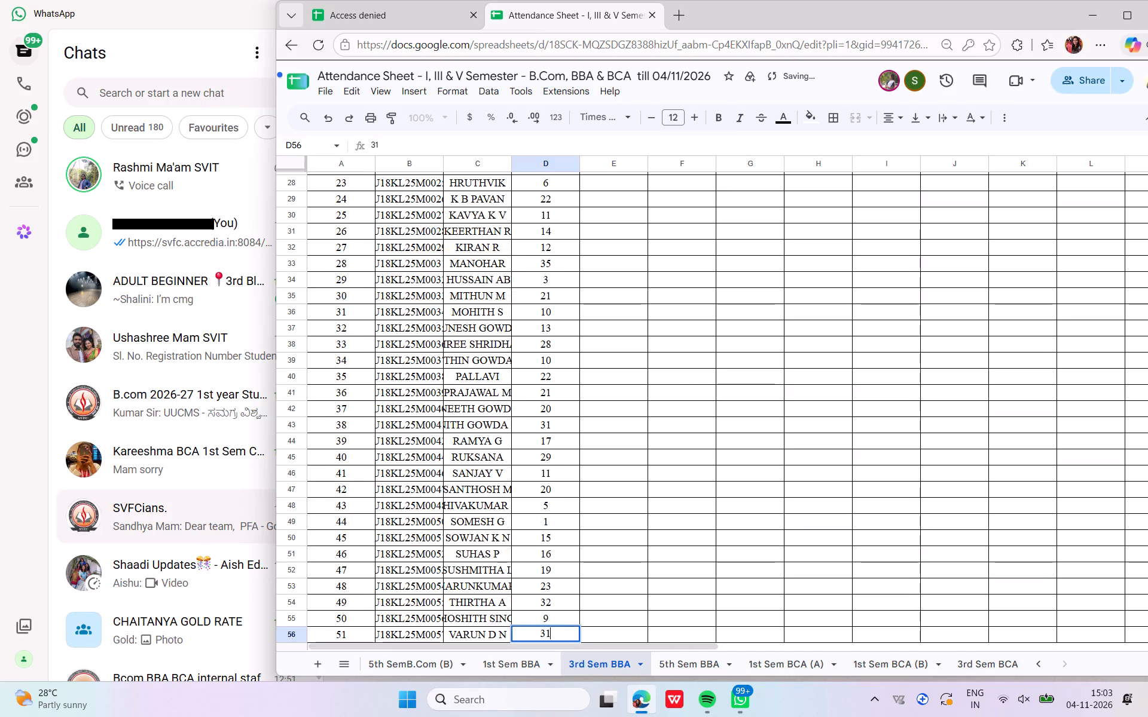
Enter the KAN attendance for serial numbers 52 to 54 in D57 through D59: 16, 6 and 0.
type("16")
key("Return")
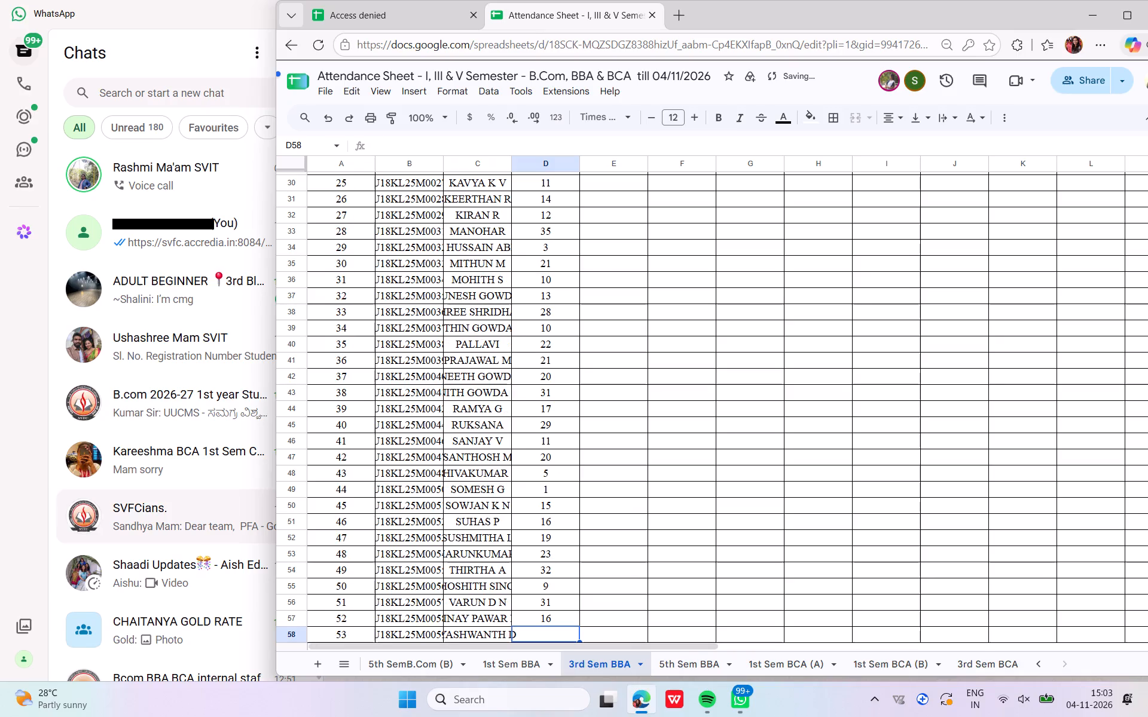
key("6")
key("Return")
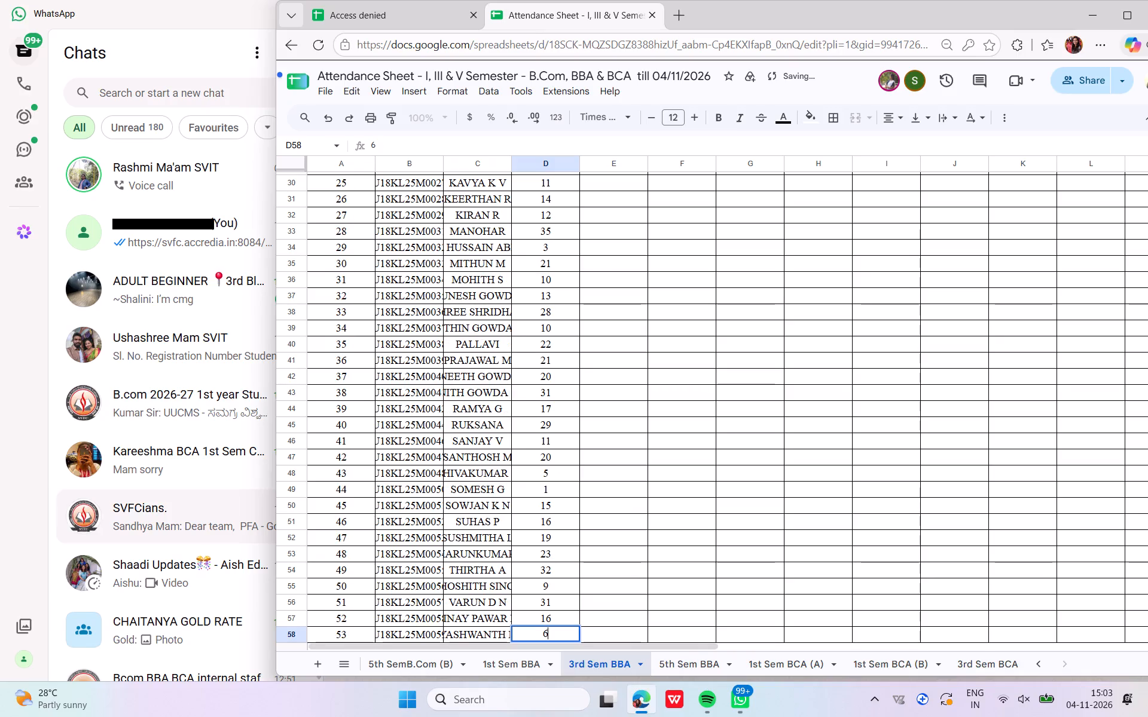
key("0")
key("Return")
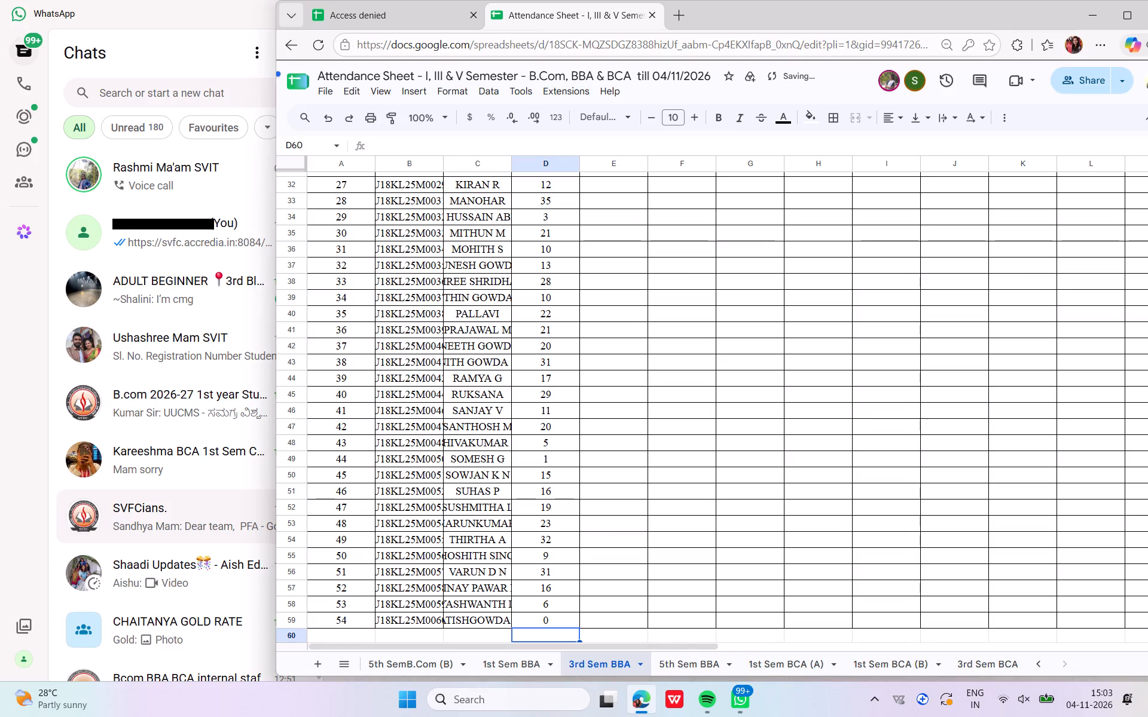
Enter the KAN percentage formula =D6/40*100 in E6 for serial number 1.
key("Up")
key("Up")
key("Up")
key("Up")
key("Up")
key("Up")
key("Up")
key("Up")
key("Up")
key("Up")
key("Up")
key("Up")
key("Up")
key("Up")
key("Up")
key("Up")
key("Up")
key("Up")
key("Up")
key("Up")
key("Up")
key("Up")
key("Up")
key("Up")
key("Up")
key("Up")
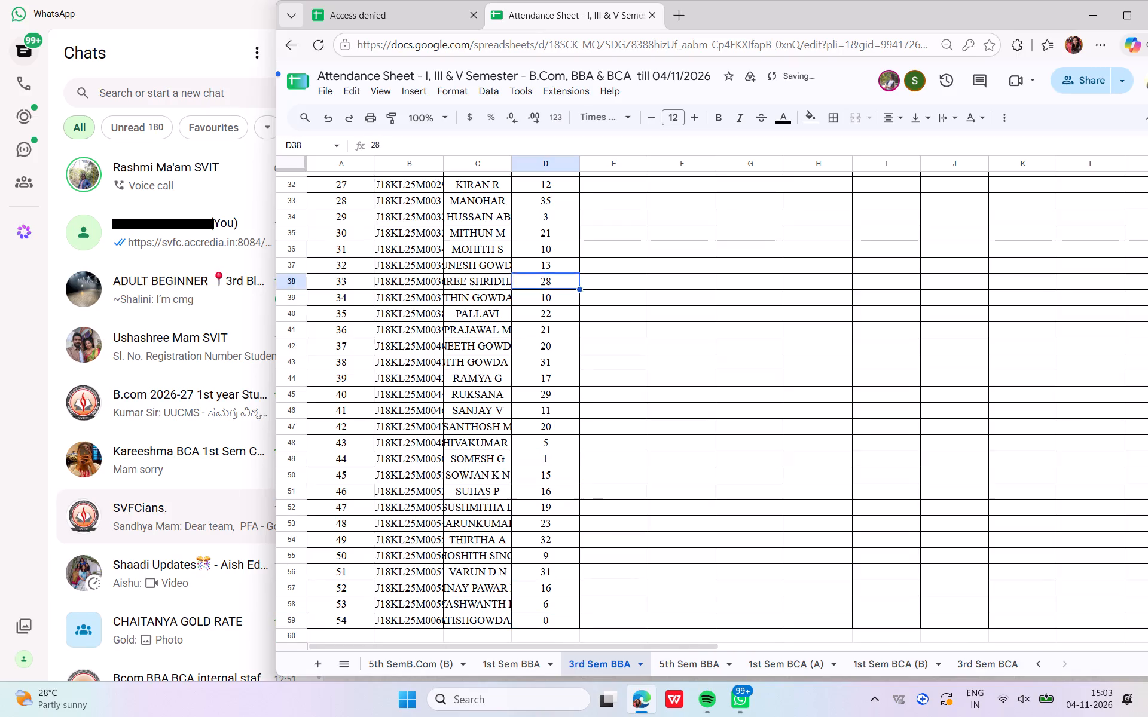
key("Up")
key("Up")
key("Up")
key("Up")
key("Up")
key("Up")
key("Up")
key("Up")
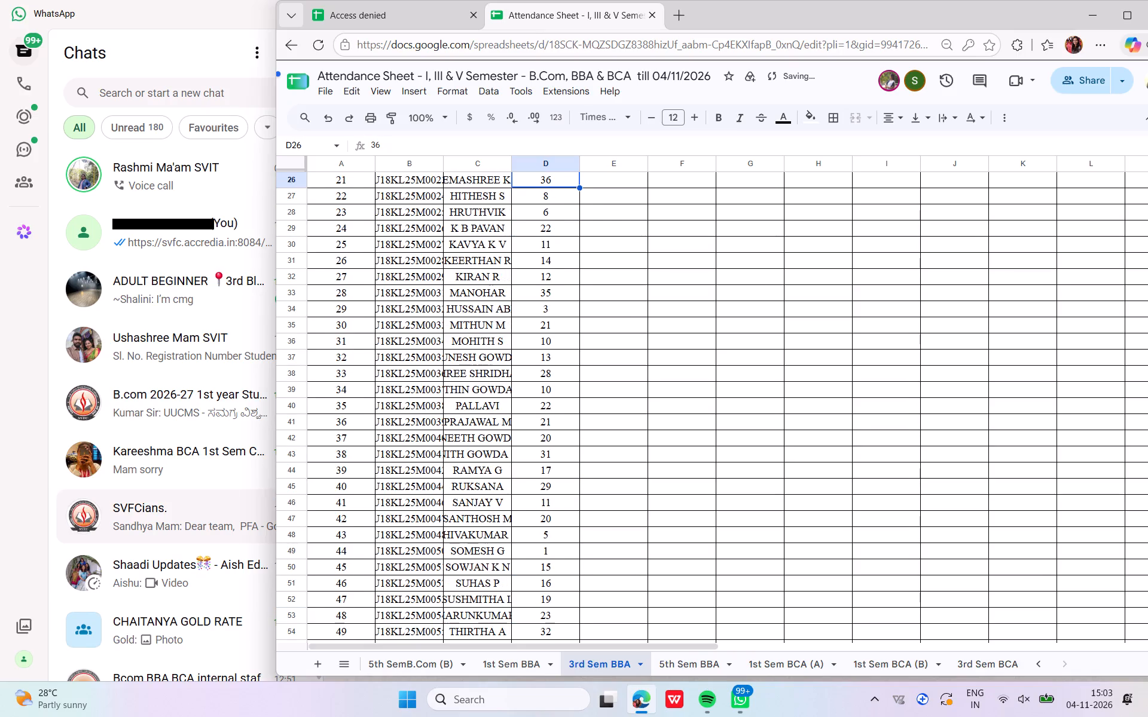
key("Up")
key("Up")
key("Up")
key("Up")
key("Up")
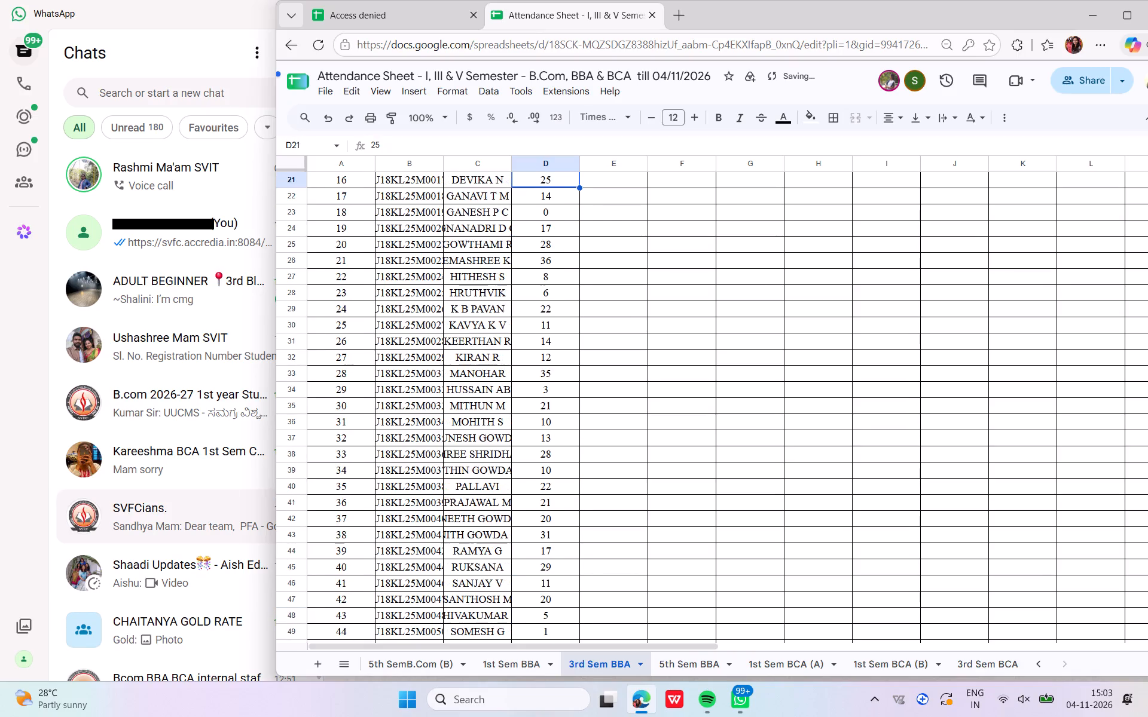
key("Up")
key("Up")
key("Up")
key("Up")
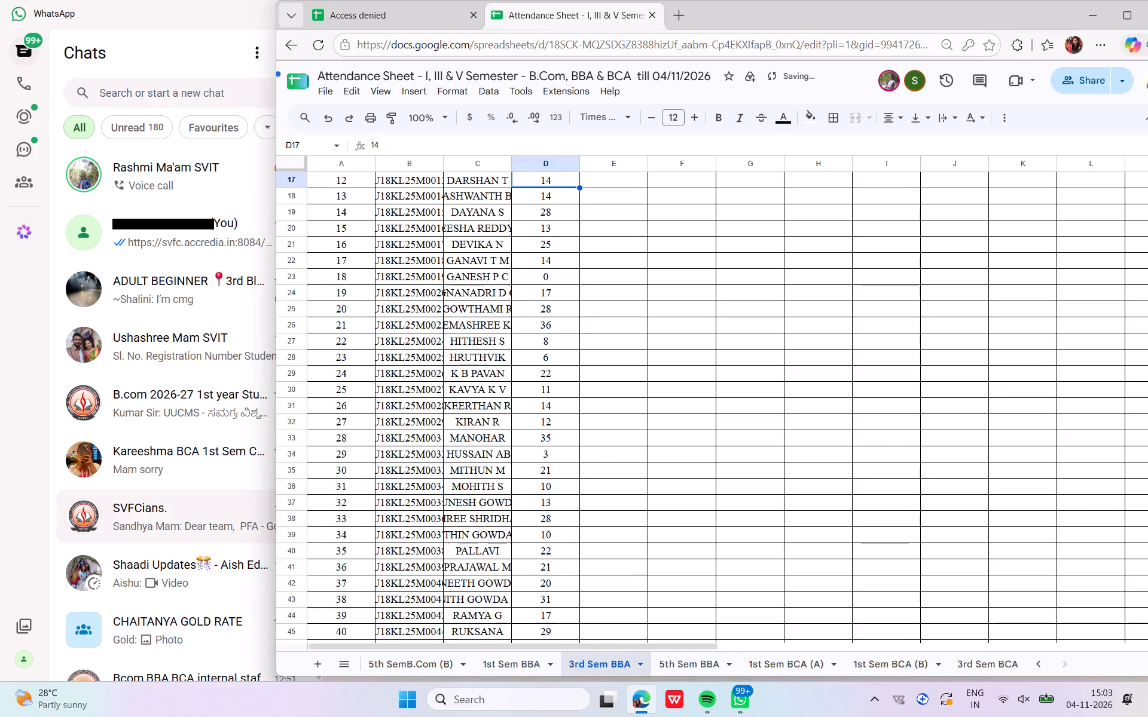
key("Up")
key("Up")
key("Up")
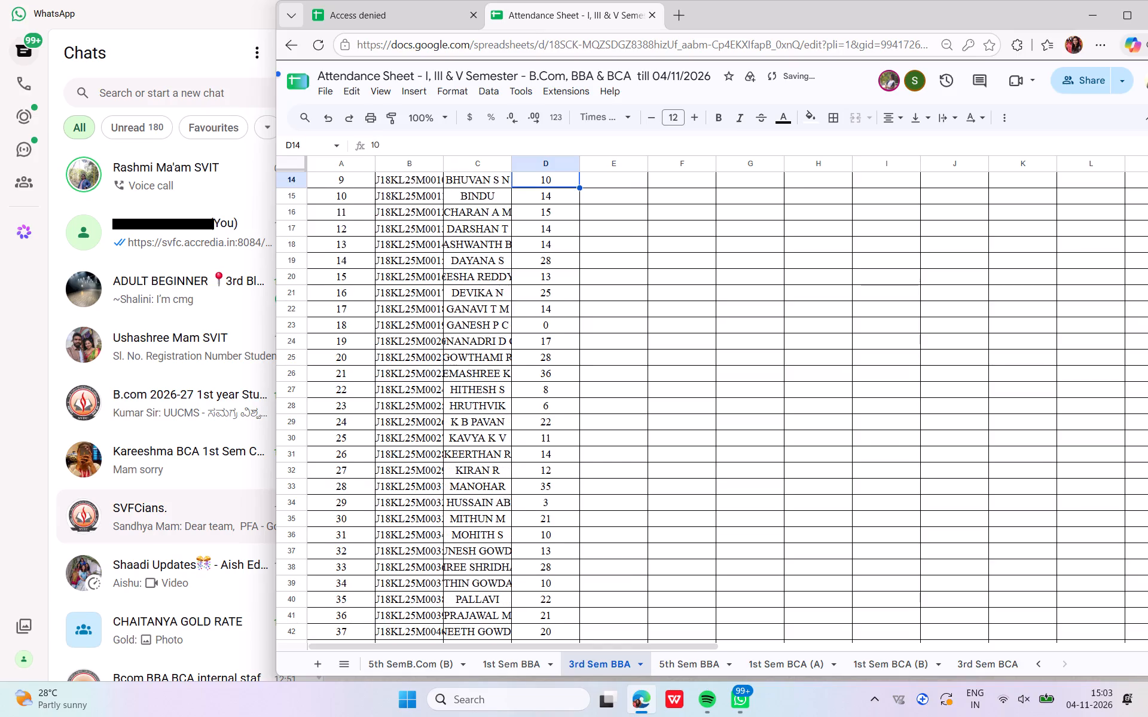
key("Up")
key("Up")
key("Up")
key("Up")
key("Up")
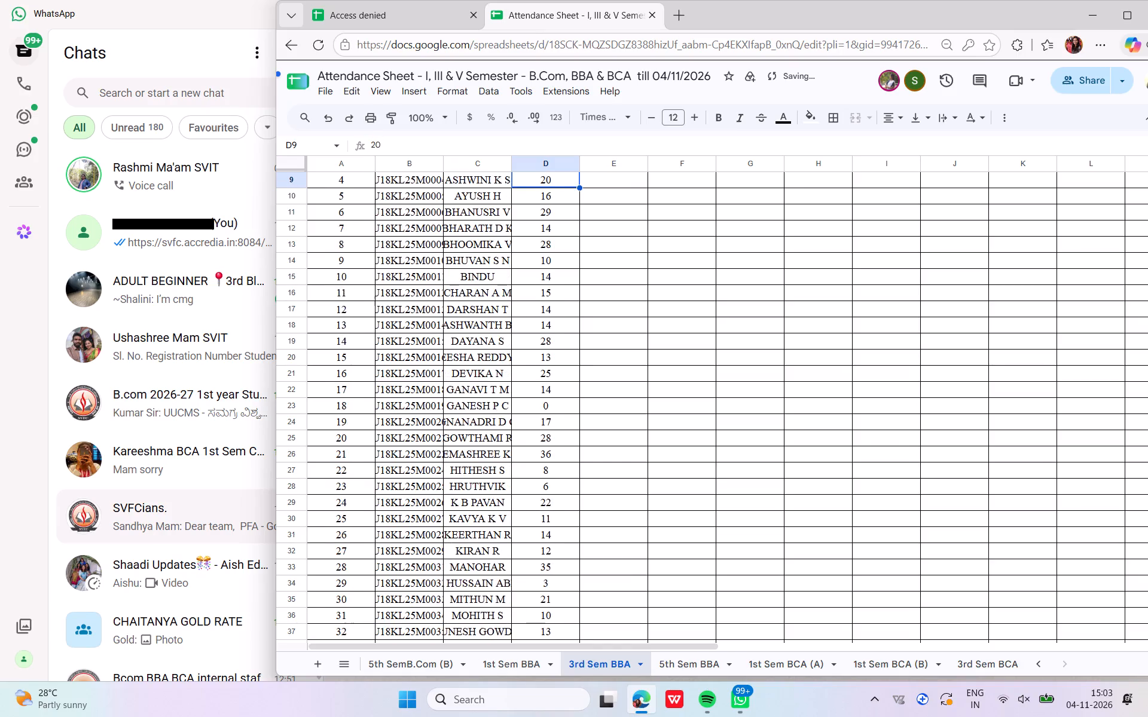
key("Up")
key("Up")
key("Up")
key("Up")
key("Up")
key("Up")
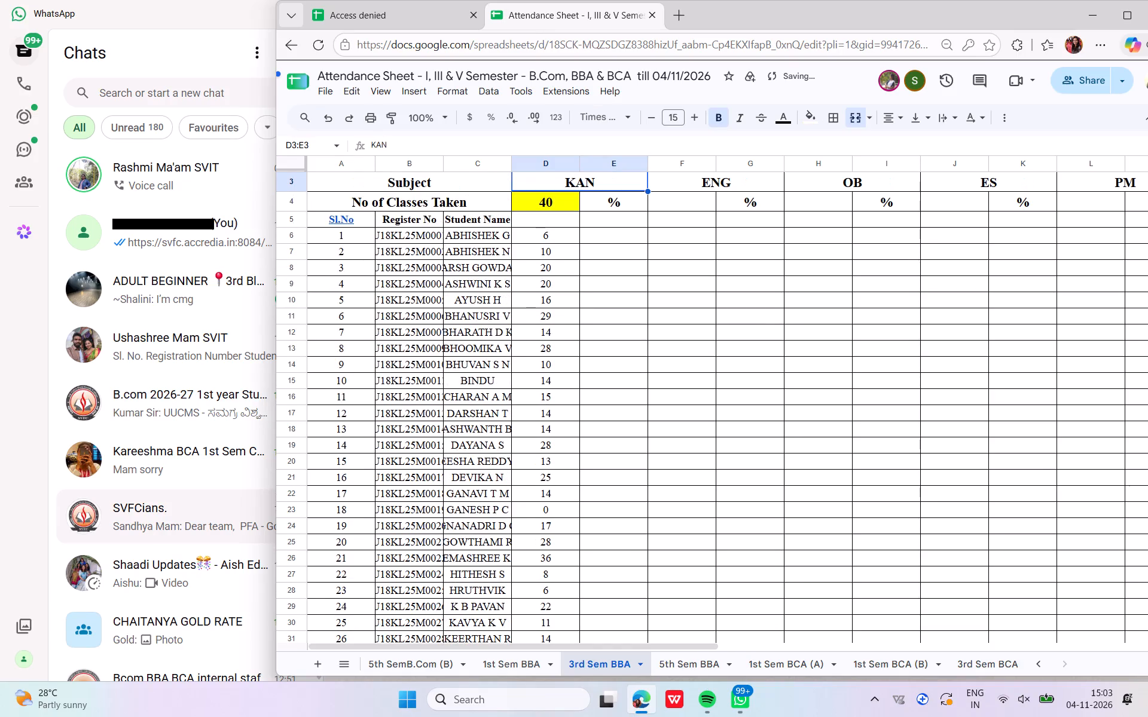
left_click(606, 219)
left_click(606, 231)
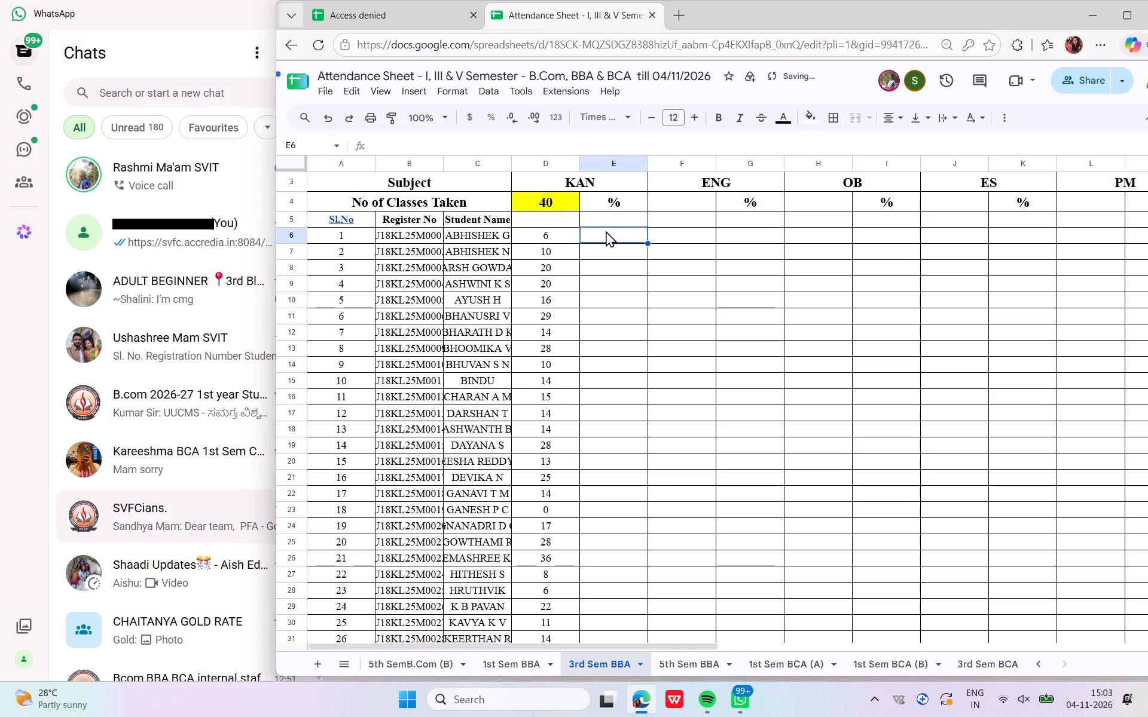
key("equal")
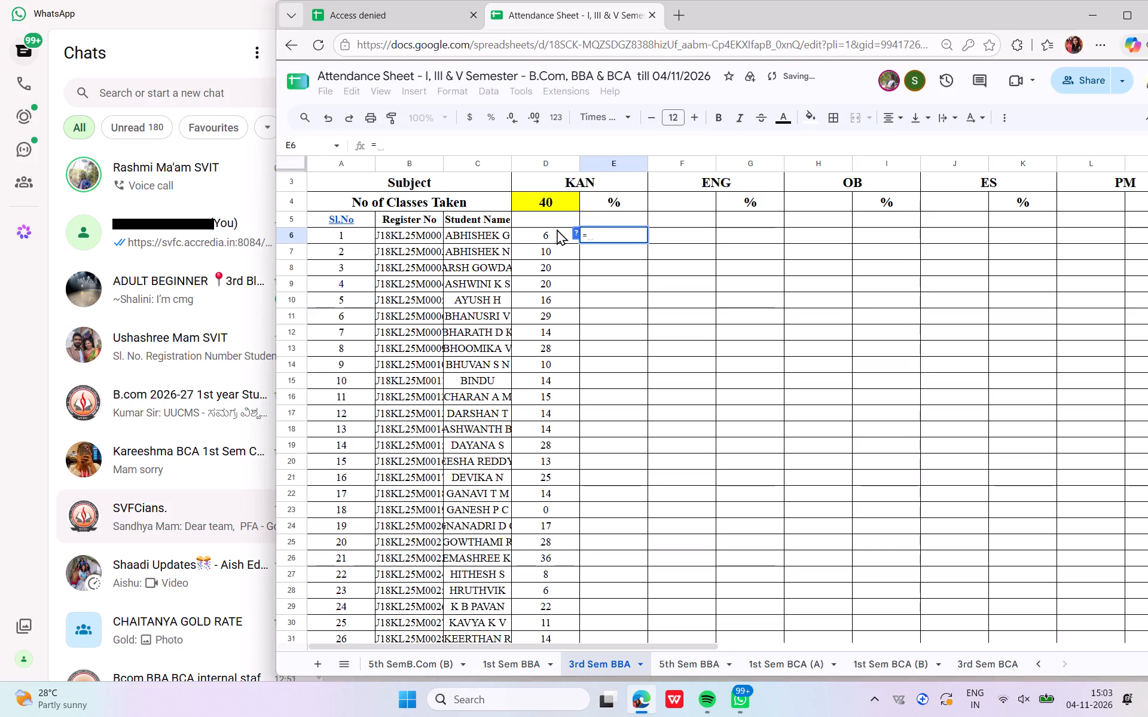
left_click(551, 231)
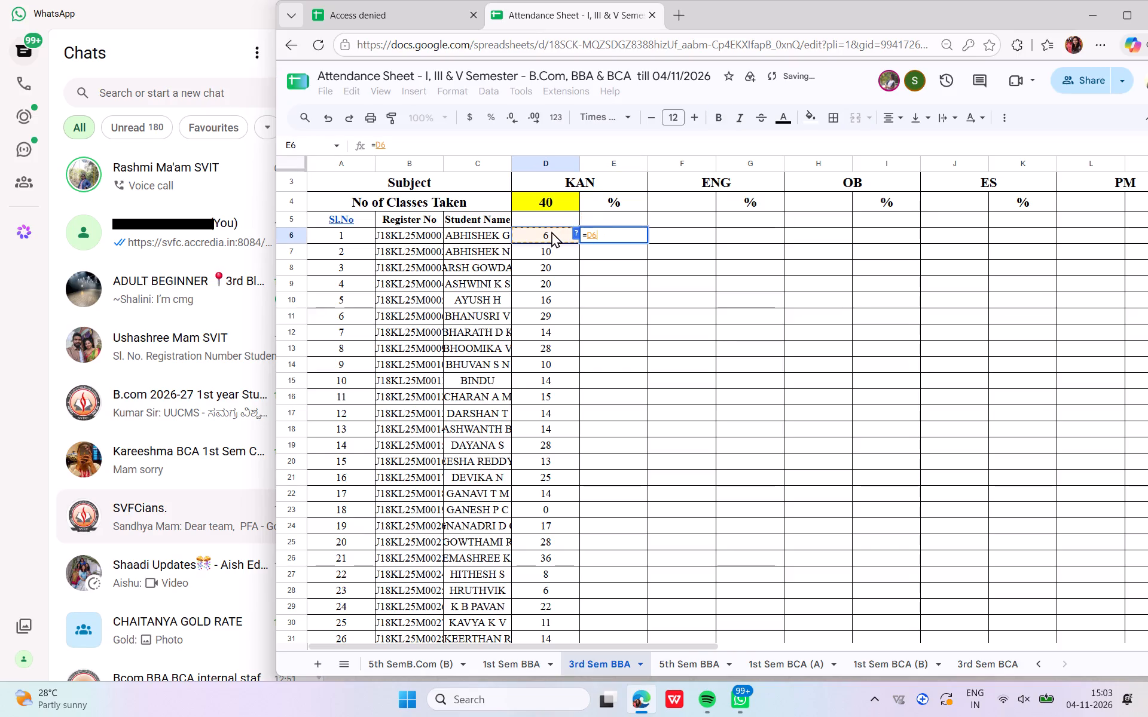
left_click(614, 231)
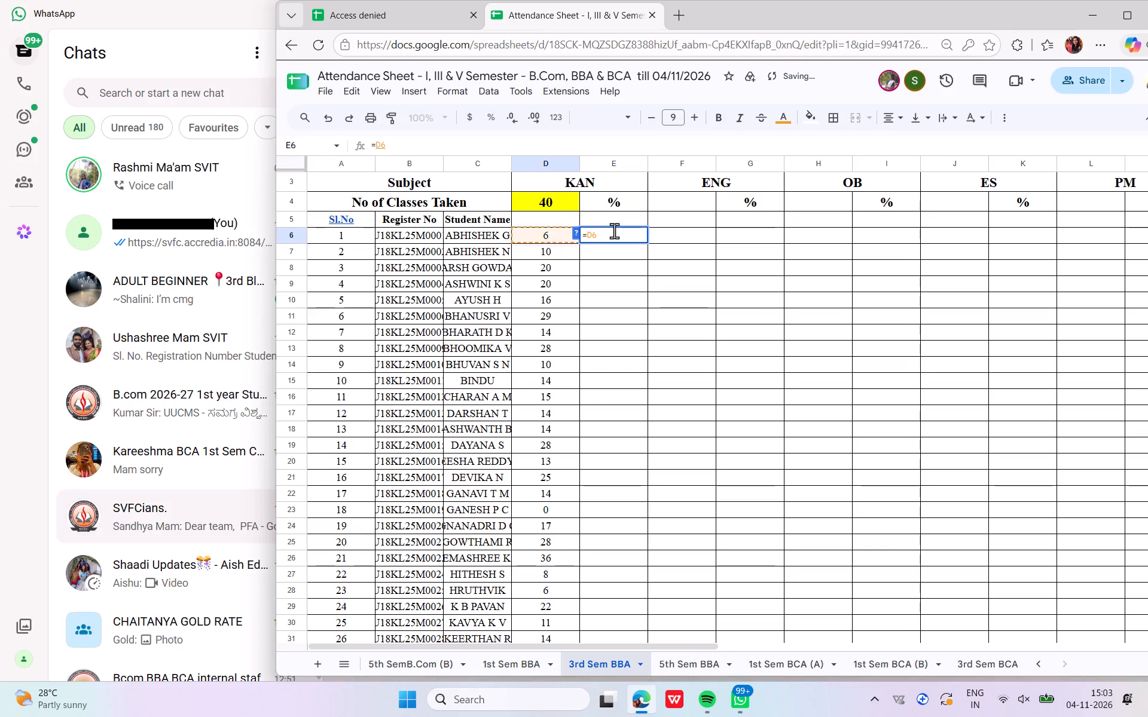
key("slash")
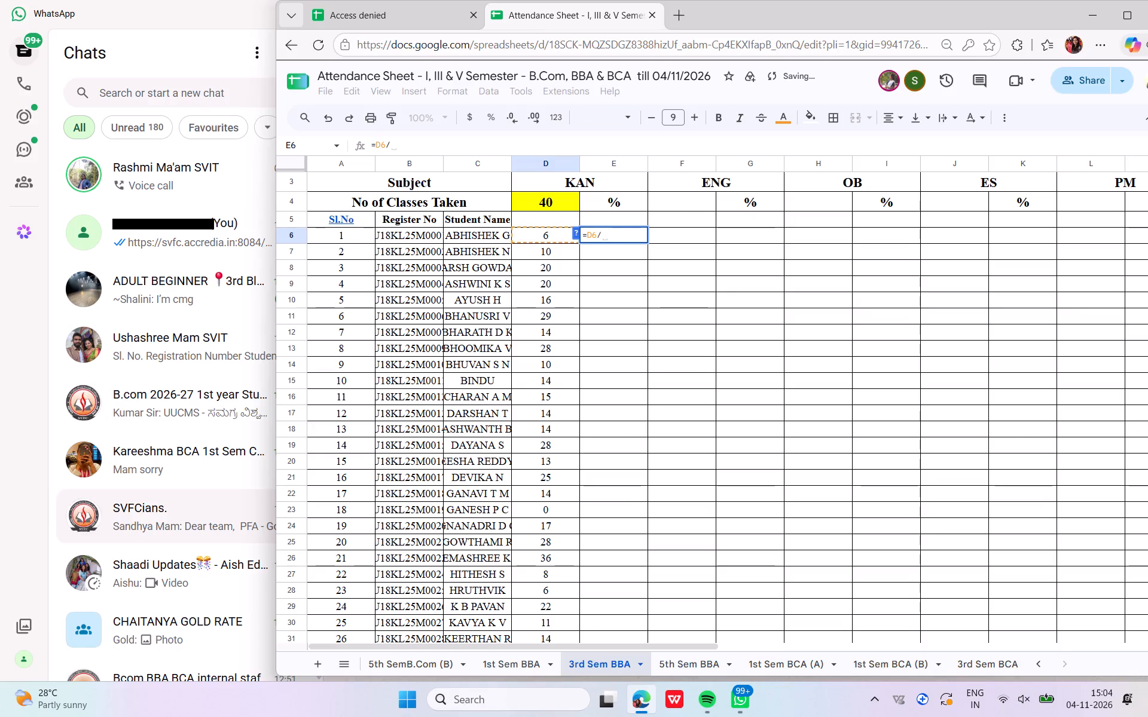
type("40")
key("asterisk")
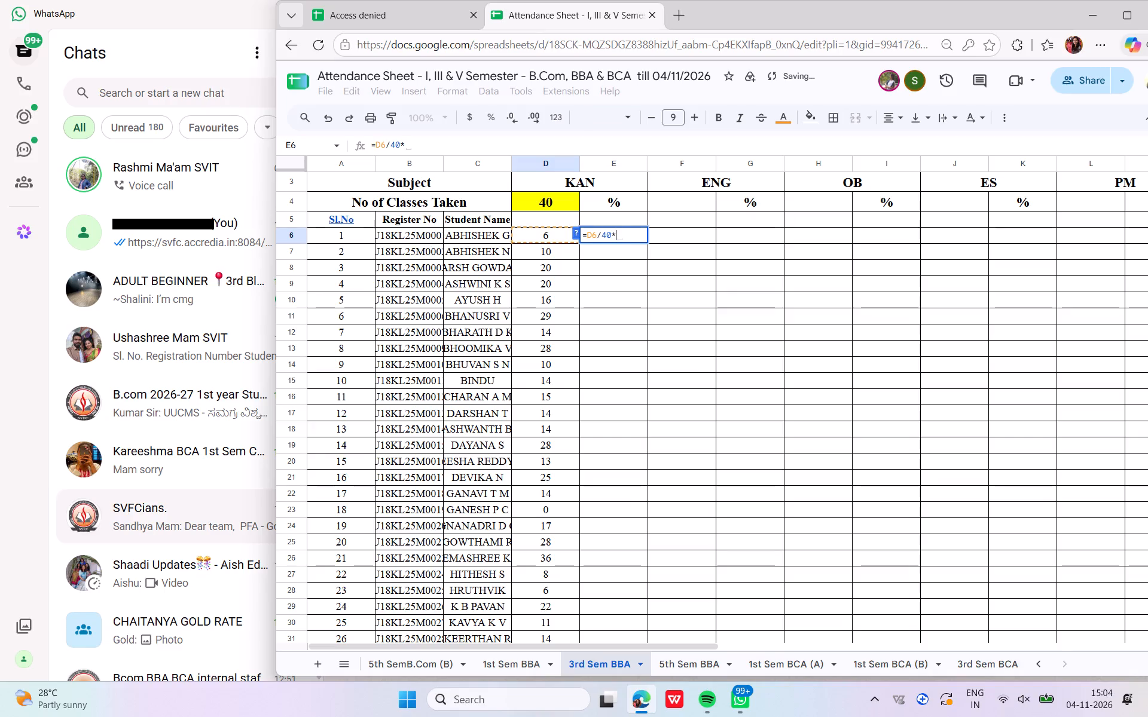
key("1")
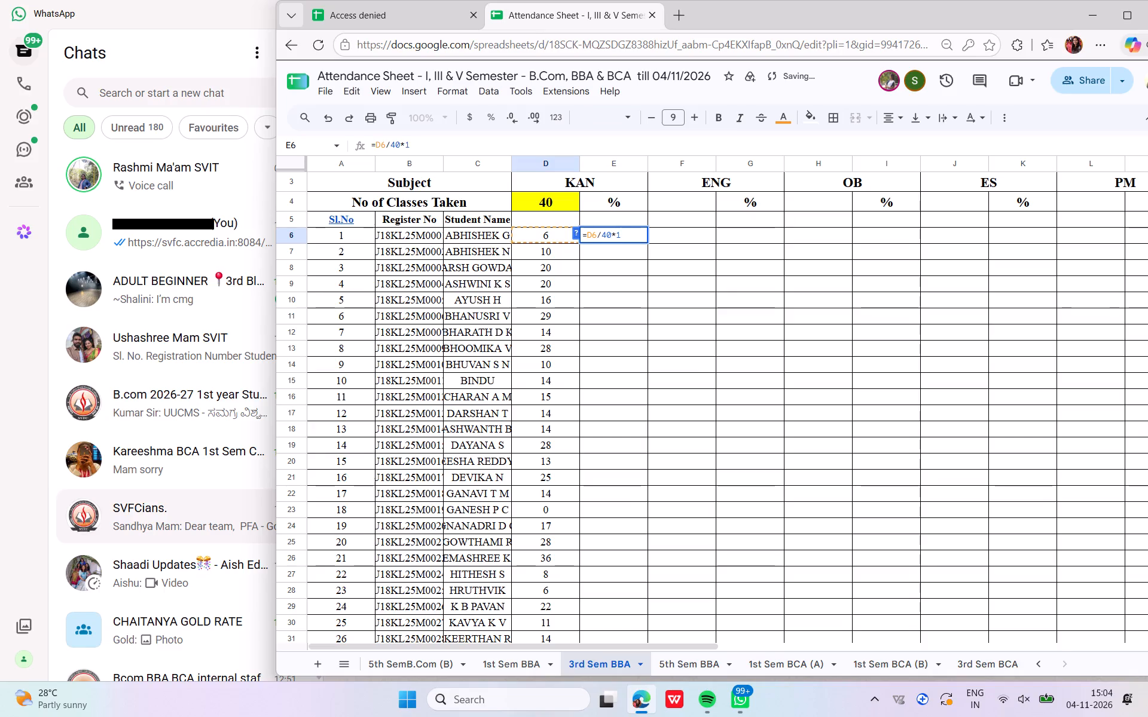
type("00")
key("Return")
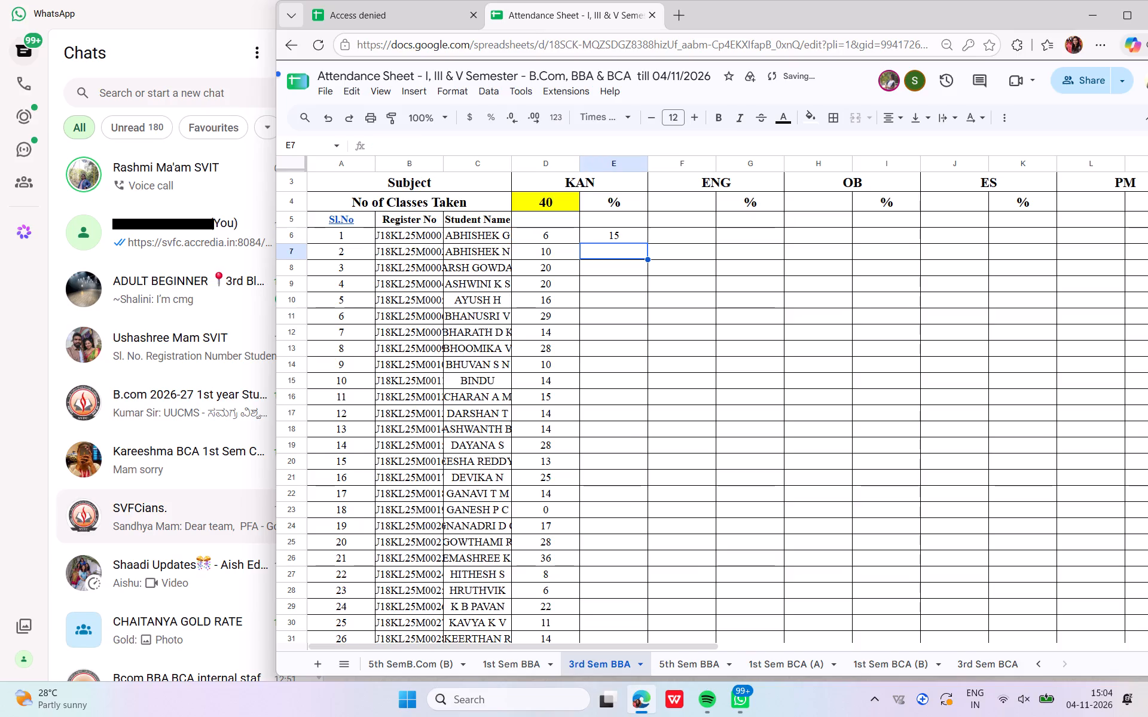
Fill the KAN percentage formula from E6 down through E32 for serial numbers 2 to 27.
left_click(627, 229)
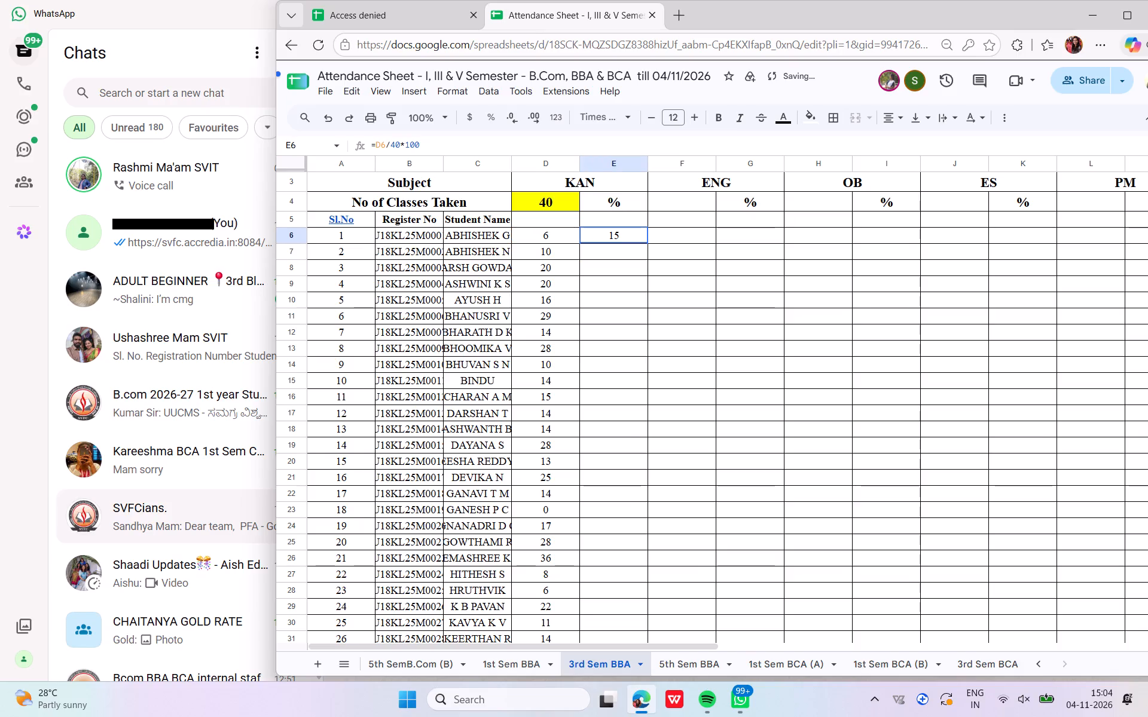
left_click_drag(648, 242, 670, 357)
left_click_drag(670, 357, 663, 546)
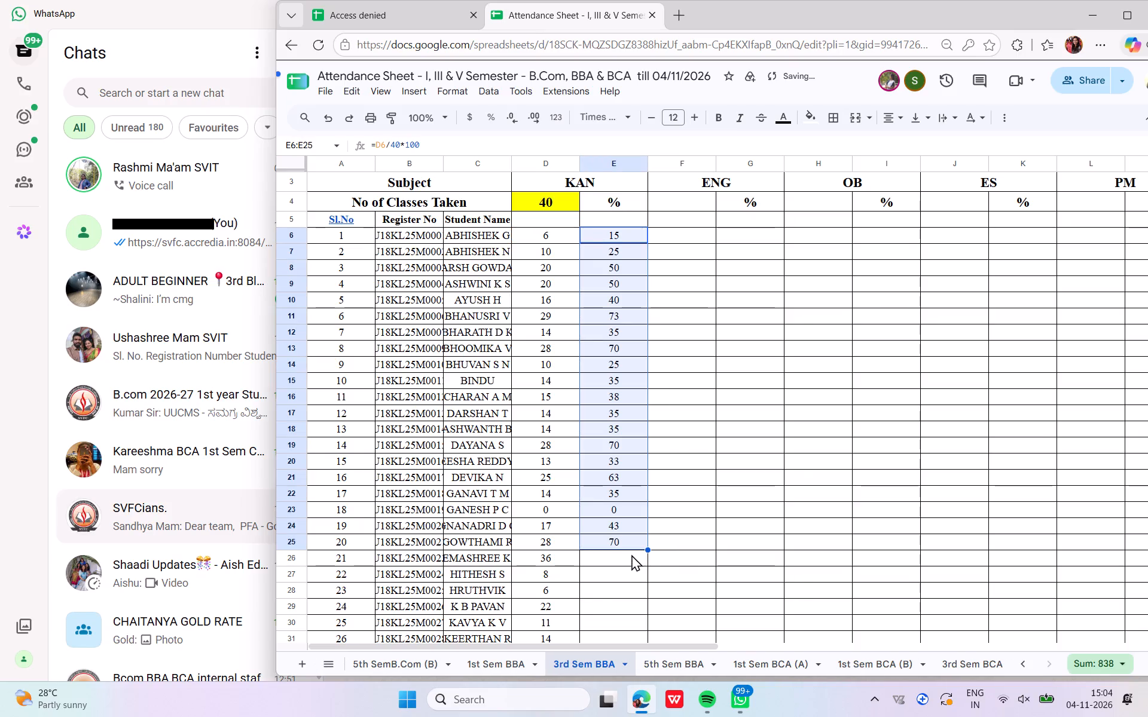
left_click_drag(648, 549, 660, 664)
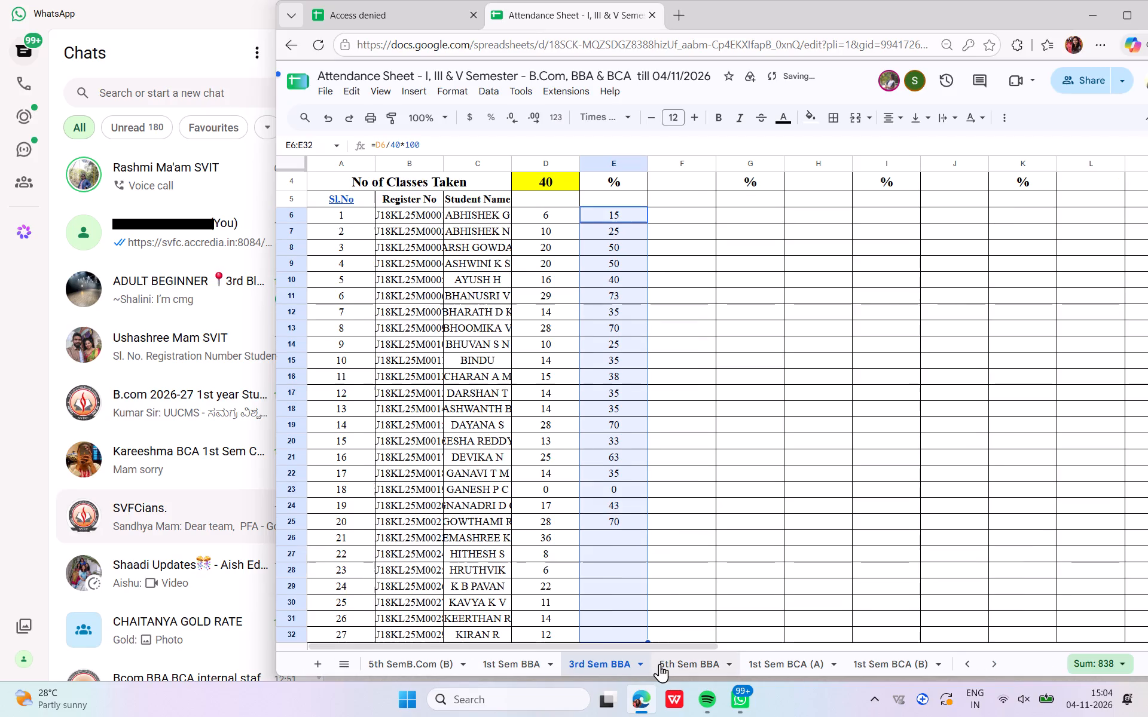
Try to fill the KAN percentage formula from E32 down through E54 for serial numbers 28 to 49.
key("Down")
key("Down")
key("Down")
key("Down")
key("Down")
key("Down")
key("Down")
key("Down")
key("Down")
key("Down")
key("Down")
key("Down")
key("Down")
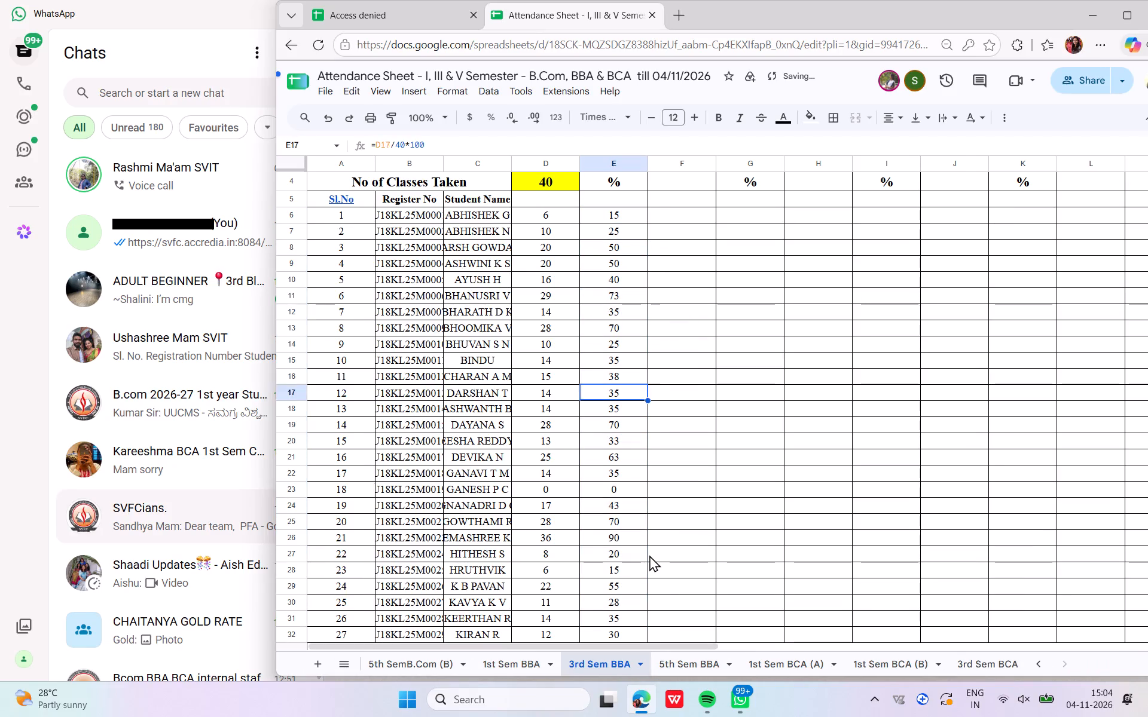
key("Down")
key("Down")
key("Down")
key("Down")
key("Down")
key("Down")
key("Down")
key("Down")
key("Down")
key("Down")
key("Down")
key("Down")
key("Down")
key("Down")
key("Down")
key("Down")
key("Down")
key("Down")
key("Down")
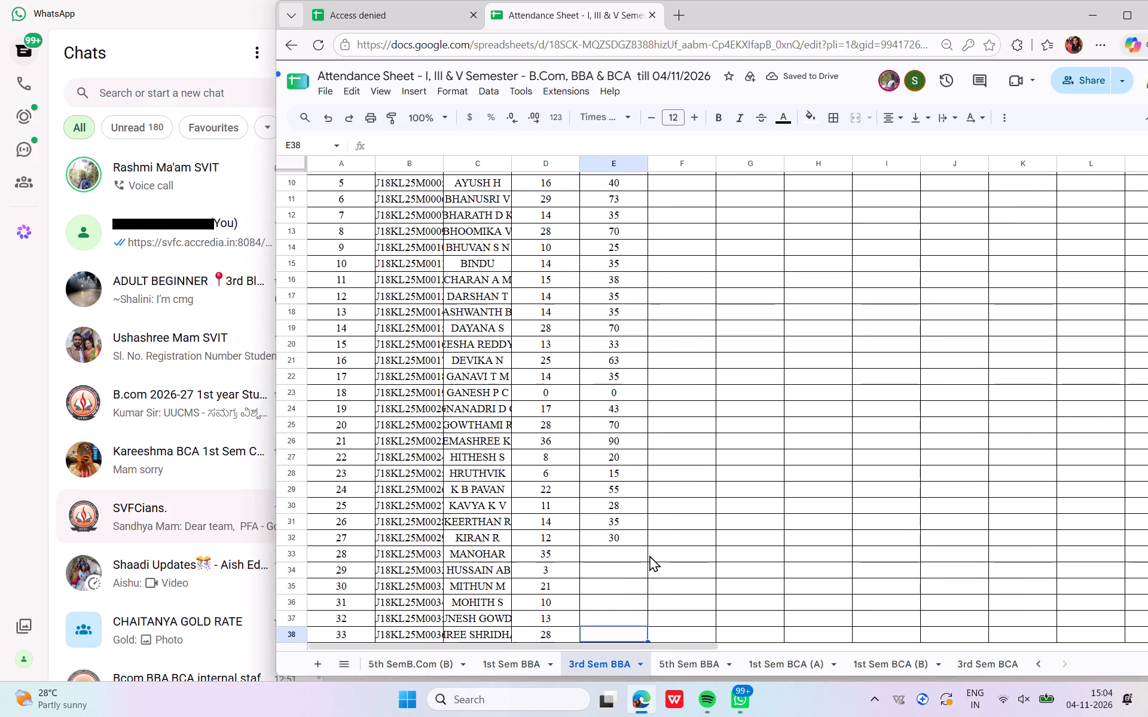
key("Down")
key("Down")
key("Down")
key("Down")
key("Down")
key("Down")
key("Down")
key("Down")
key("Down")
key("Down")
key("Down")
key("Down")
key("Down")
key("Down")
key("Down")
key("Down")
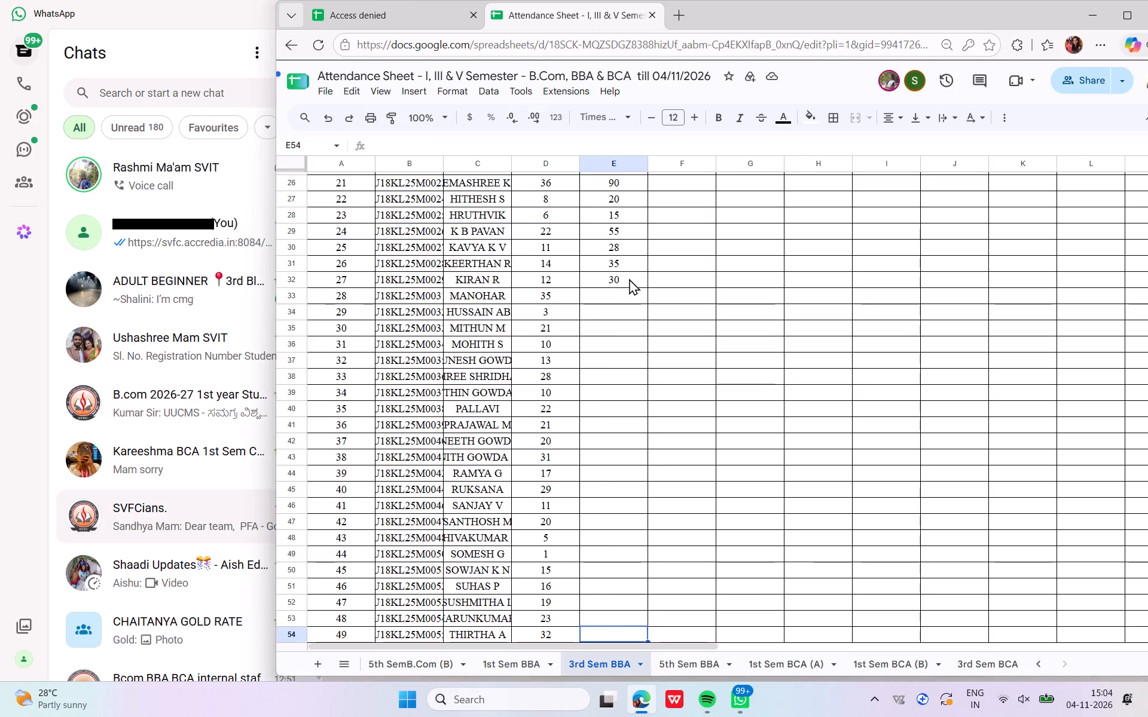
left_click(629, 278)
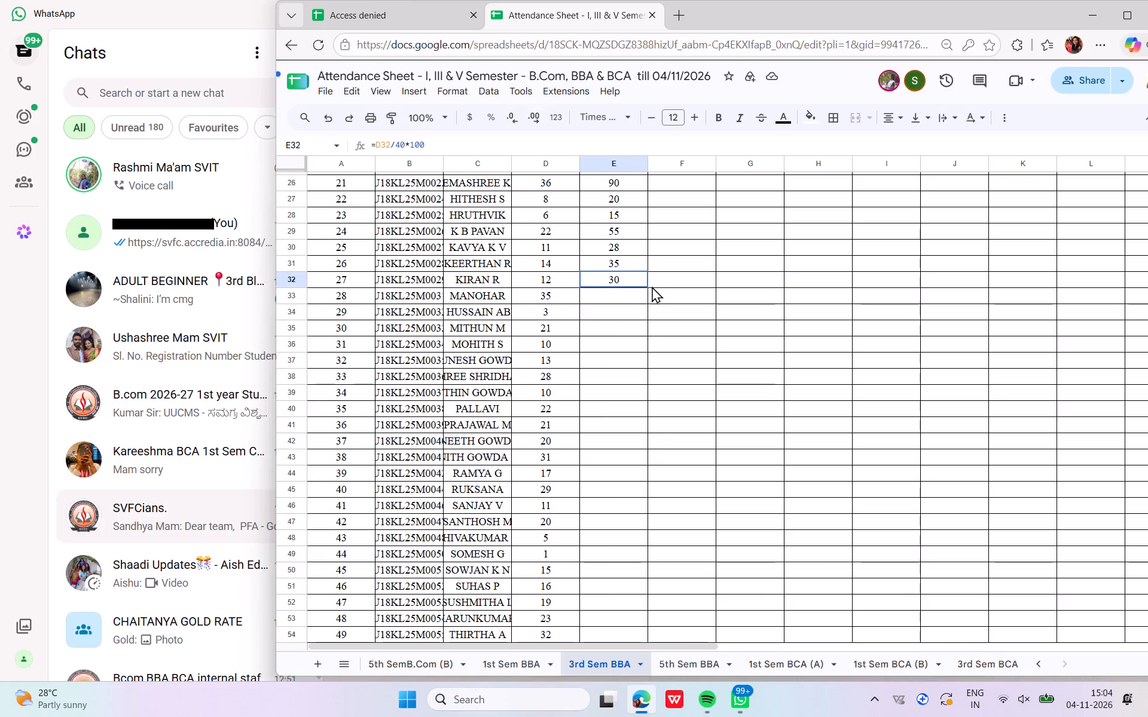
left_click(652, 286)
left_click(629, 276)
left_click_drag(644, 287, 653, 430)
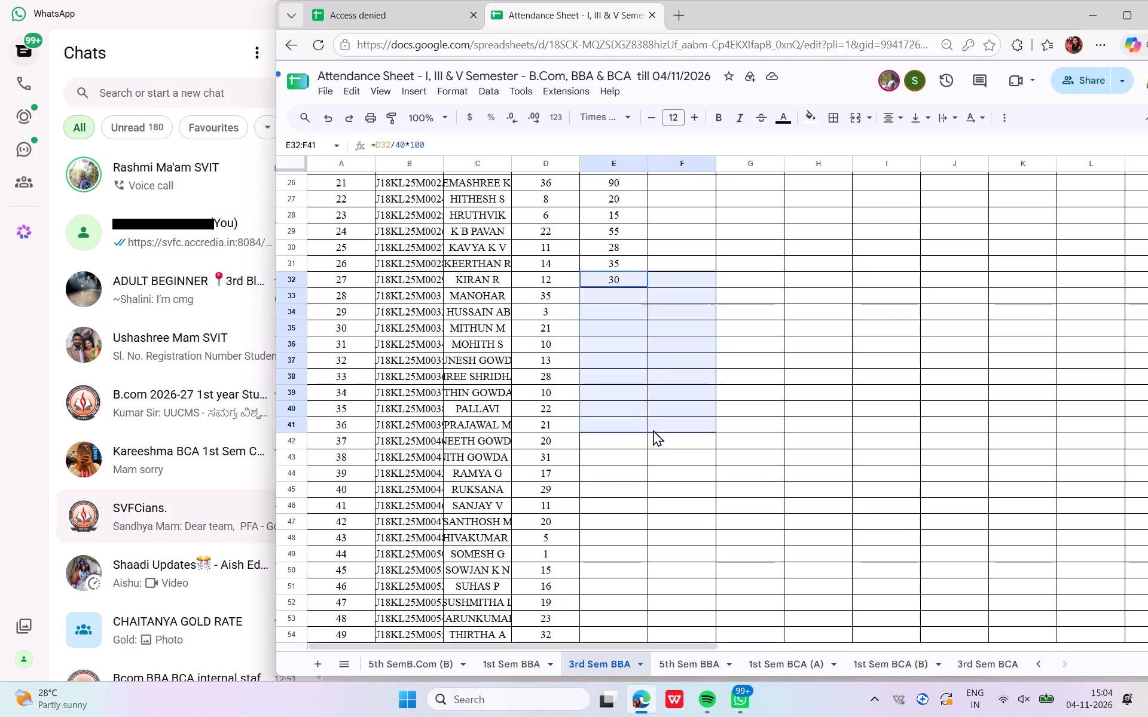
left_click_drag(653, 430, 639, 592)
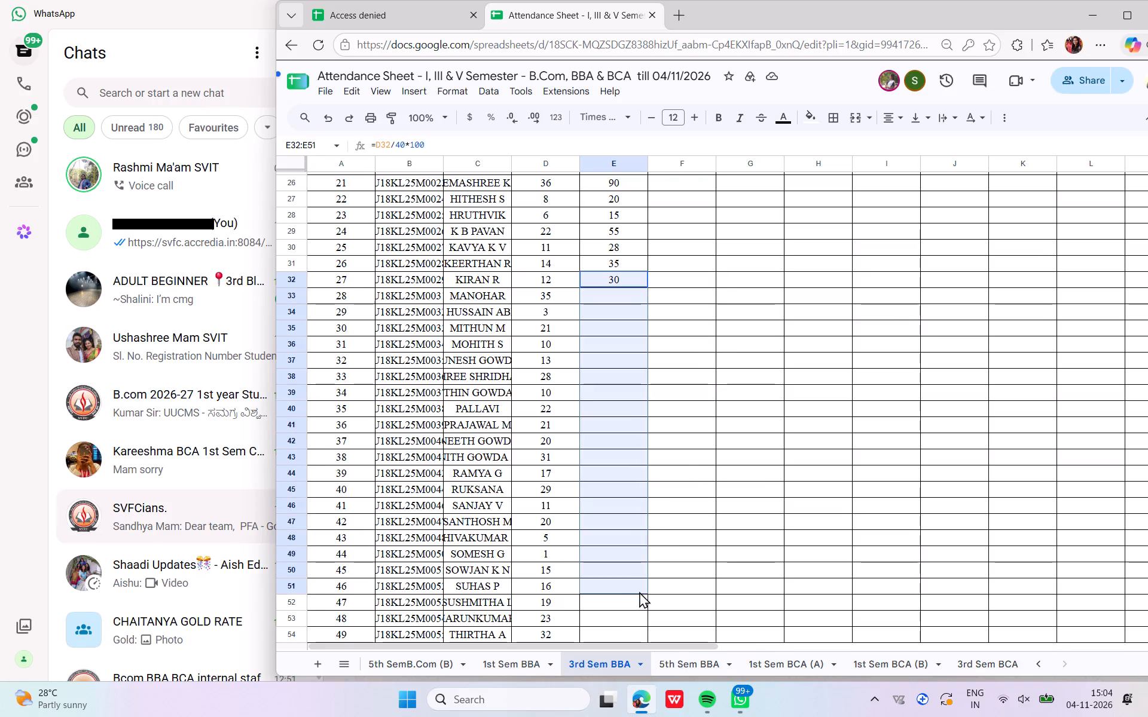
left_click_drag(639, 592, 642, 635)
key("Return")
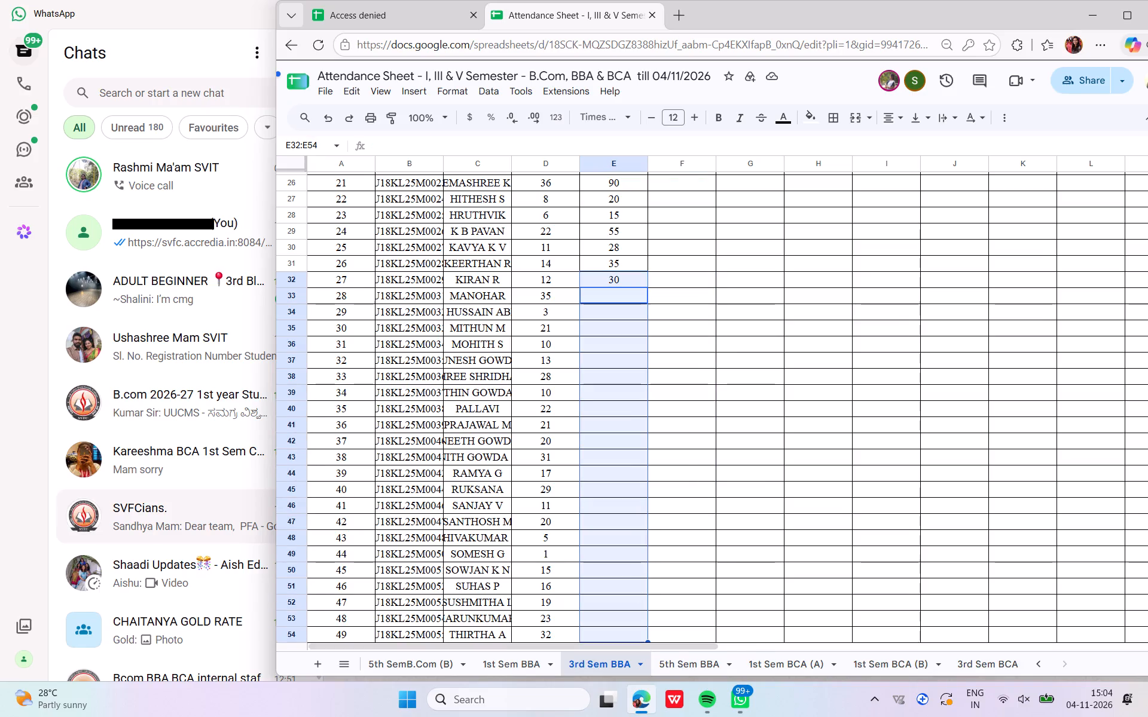
Fill the KAN percentage formula from E32 down through E51 for serial numbers 28 to 46.
left_click(612, 261)
left_click(636, 280)
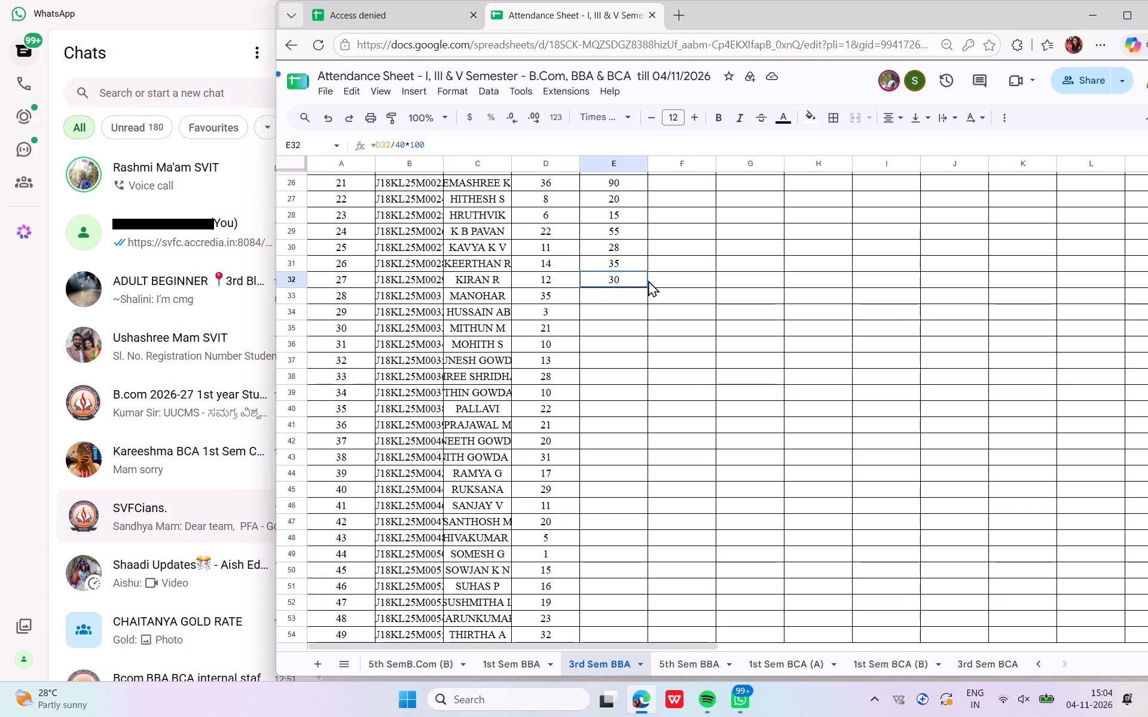
left_click(642, 282)
left_click_drag(648, 284, 652, 338)
left_click_drag(652, 338, 665, 589)
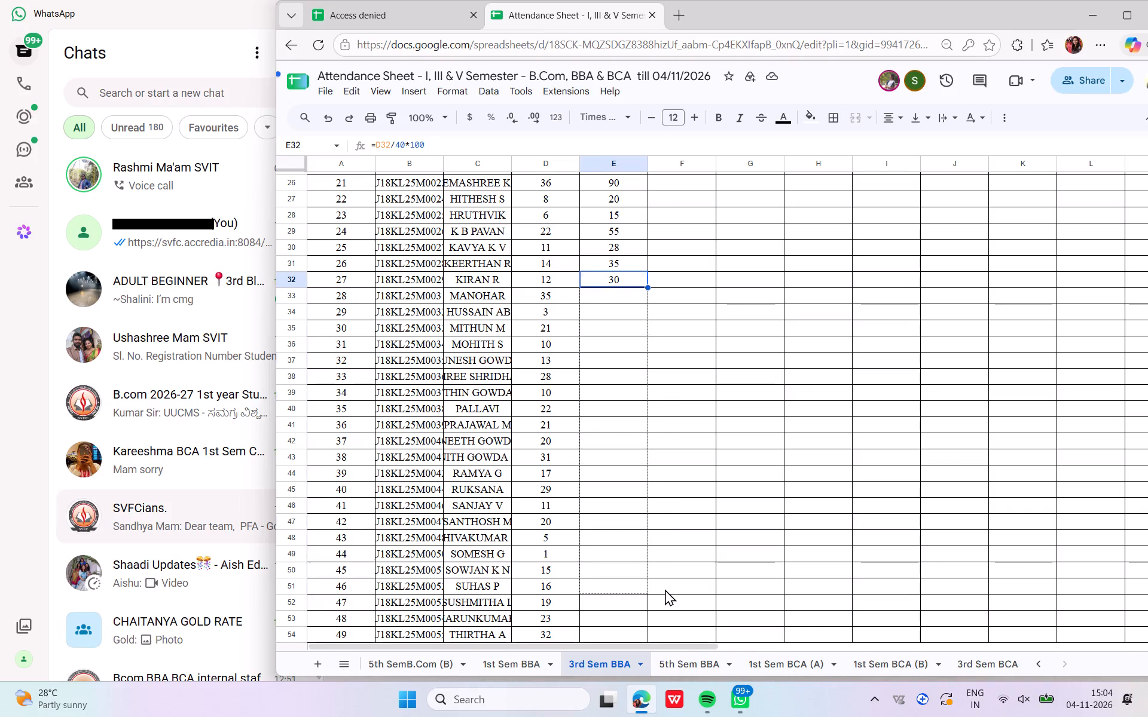
Fill the KAN percentage formula from E51 down through E59 for serial numbers 47 to 54.
key("Down")
key("Down")
key("Down")
key("Down")
key("Down")
key("Down")
key("Down")
key("Down")
key("Down")
key("Down")
key("Down")
key("Down")
key("Down")
key("Down")
key("Down")
key("Down")
key("Down")
key("Down")
key("Down")
key("Down")
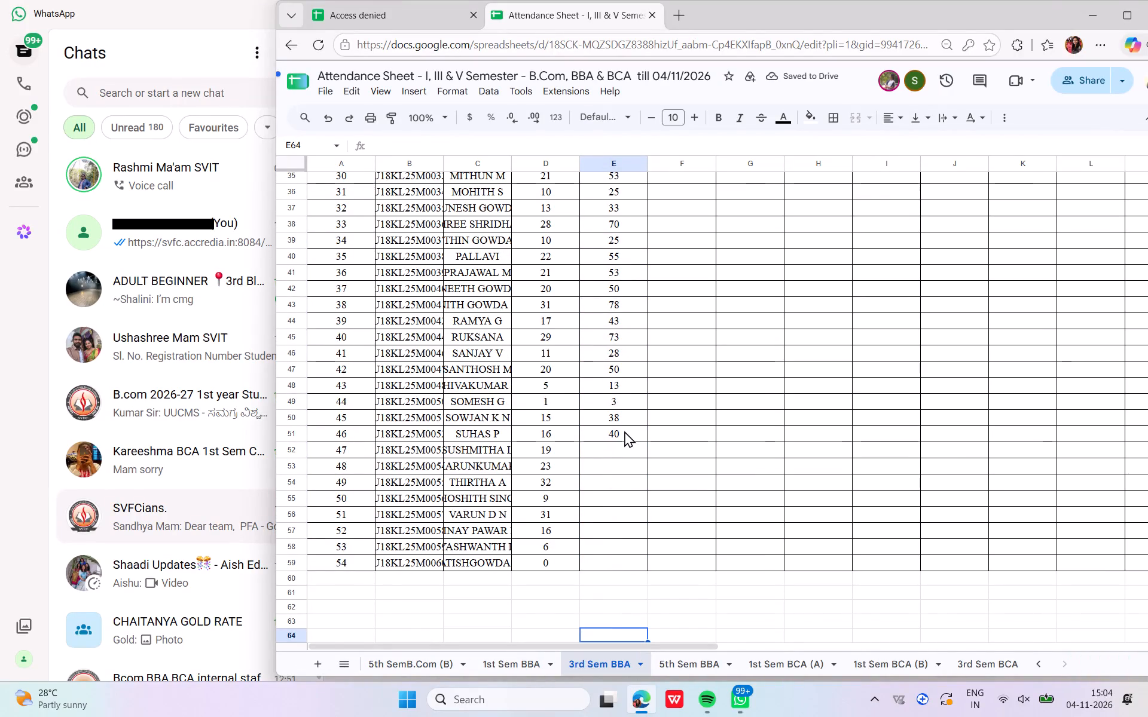
left_click(624, 430)
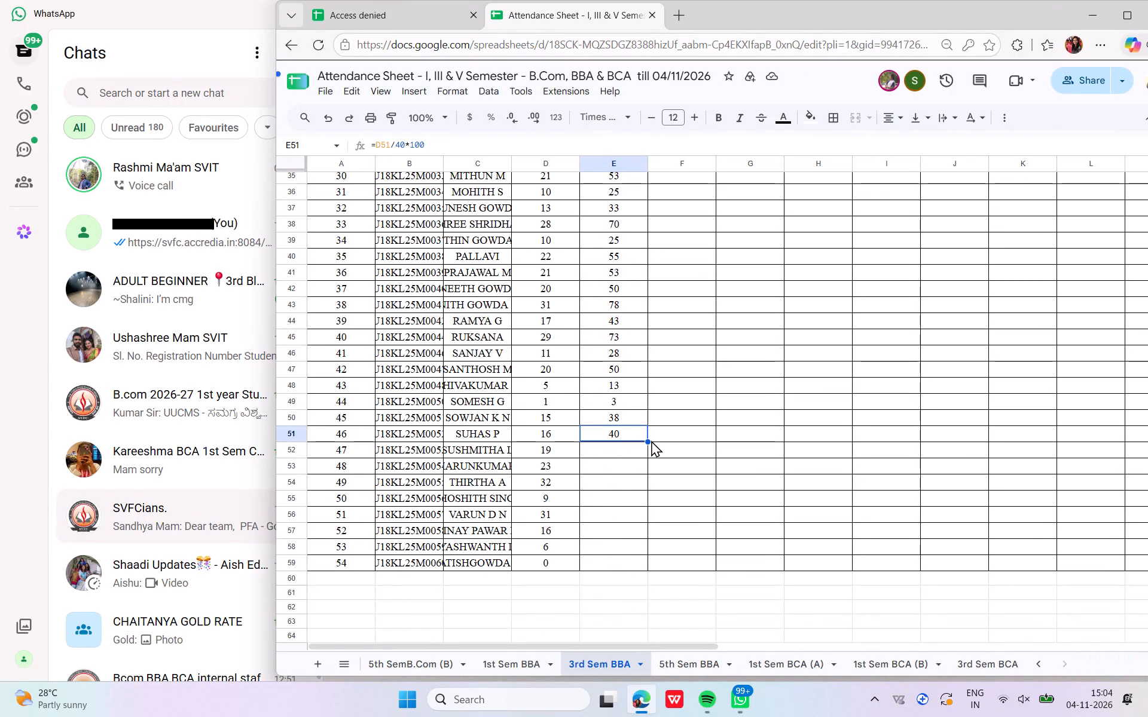
left_click_drag(648, 438, 657, 546)
left_click_drag(657, 546, 654, 566)
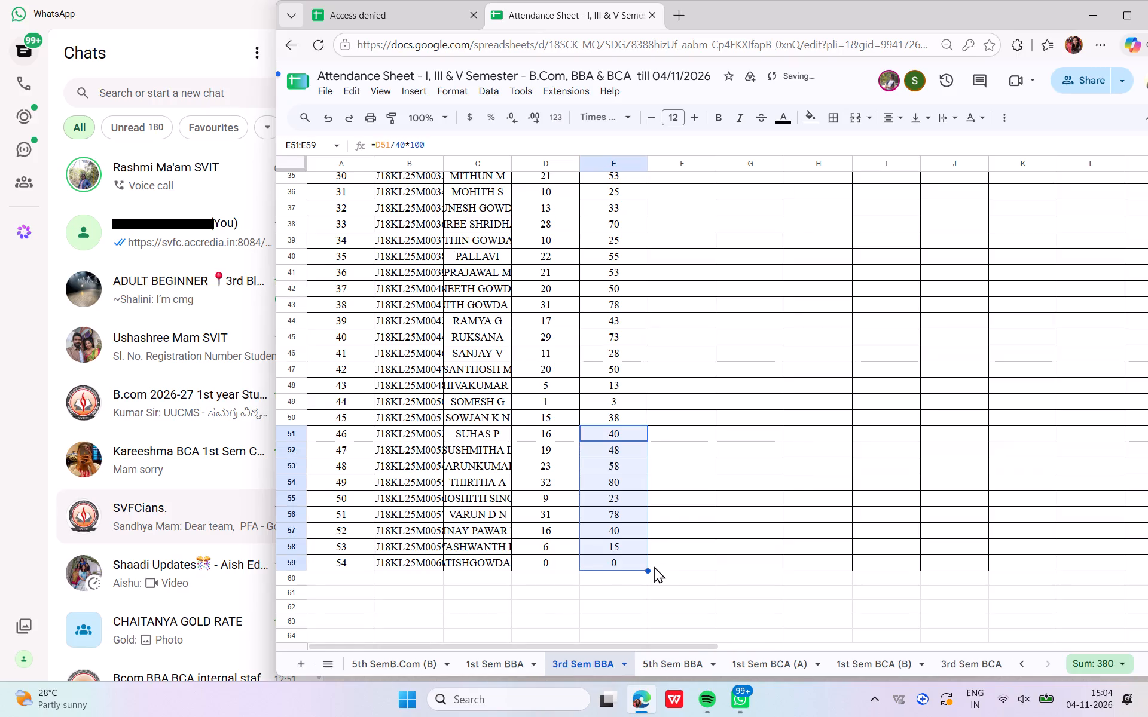
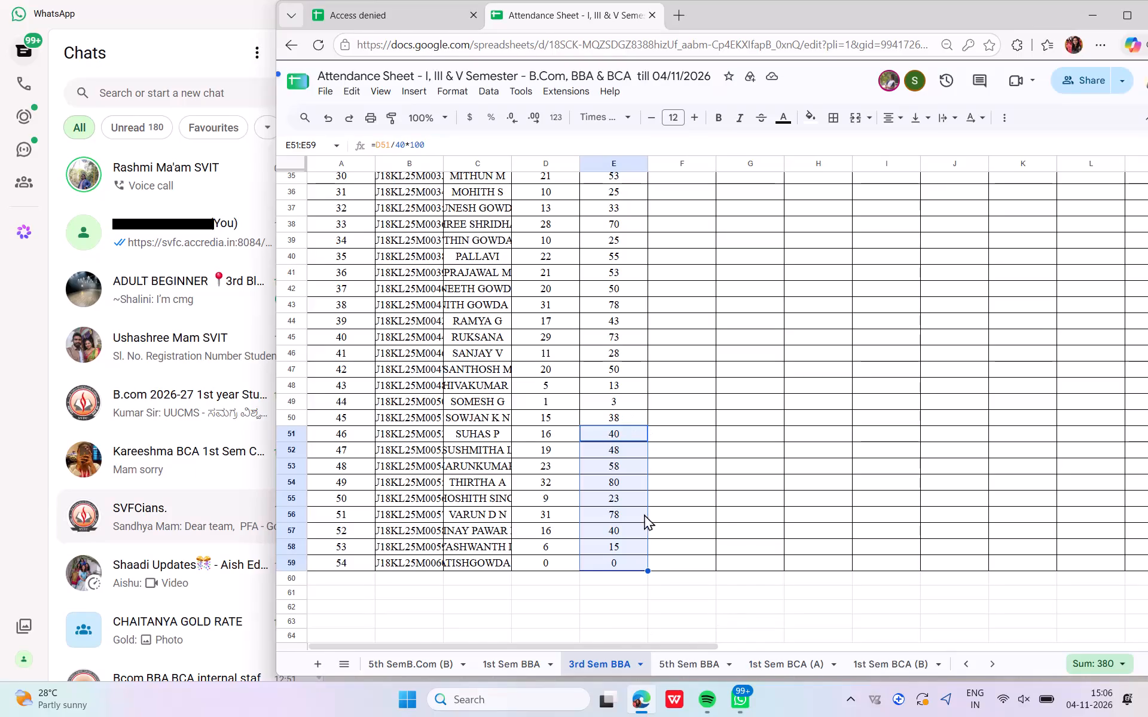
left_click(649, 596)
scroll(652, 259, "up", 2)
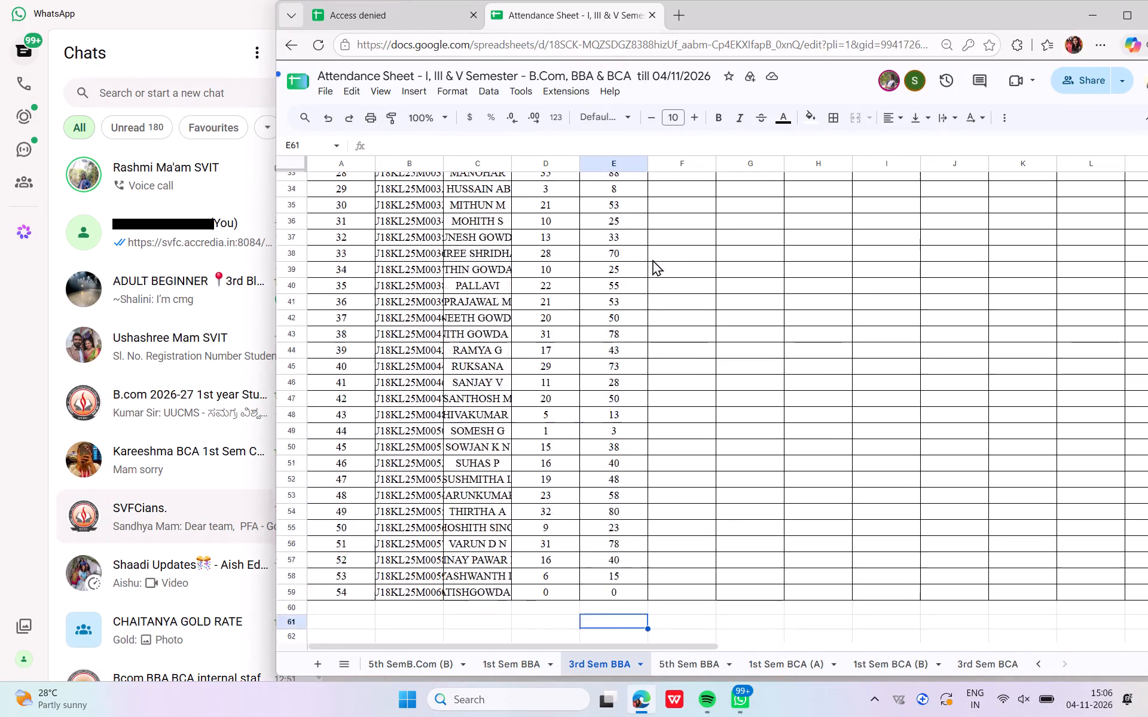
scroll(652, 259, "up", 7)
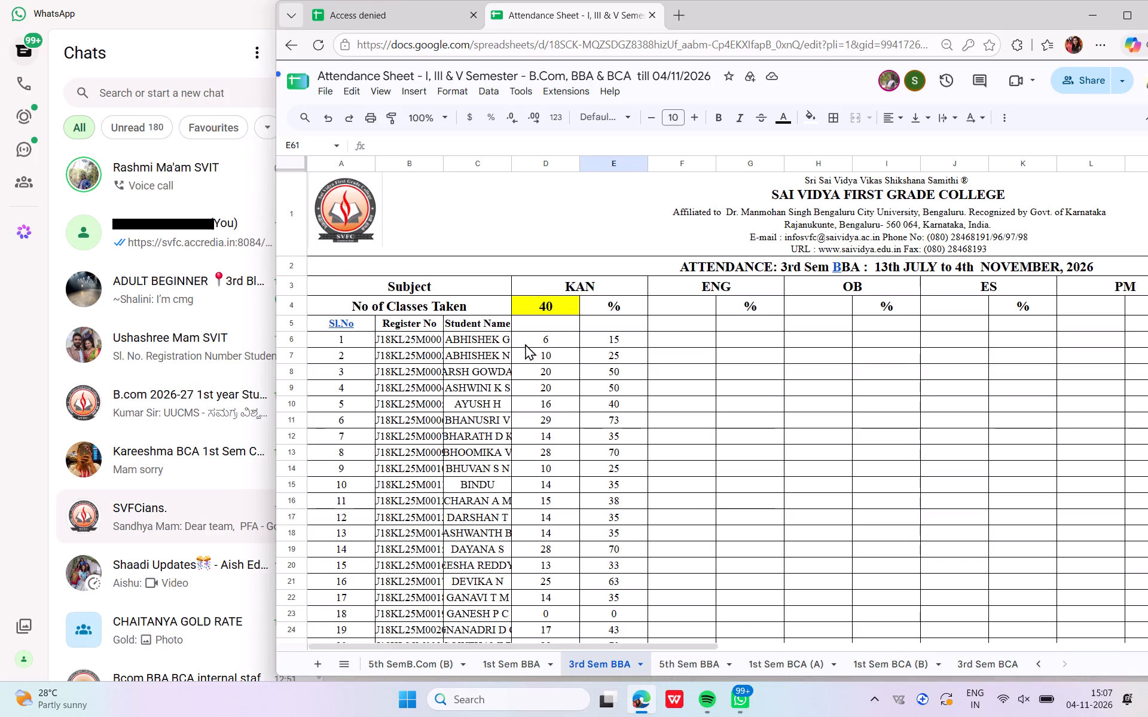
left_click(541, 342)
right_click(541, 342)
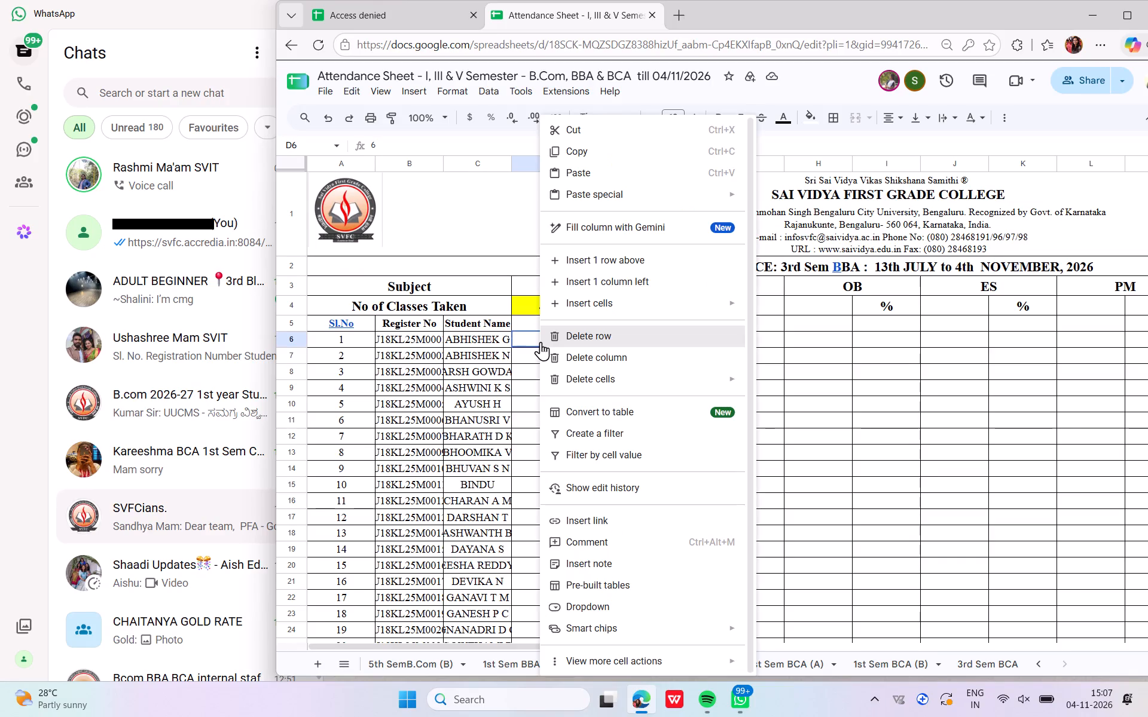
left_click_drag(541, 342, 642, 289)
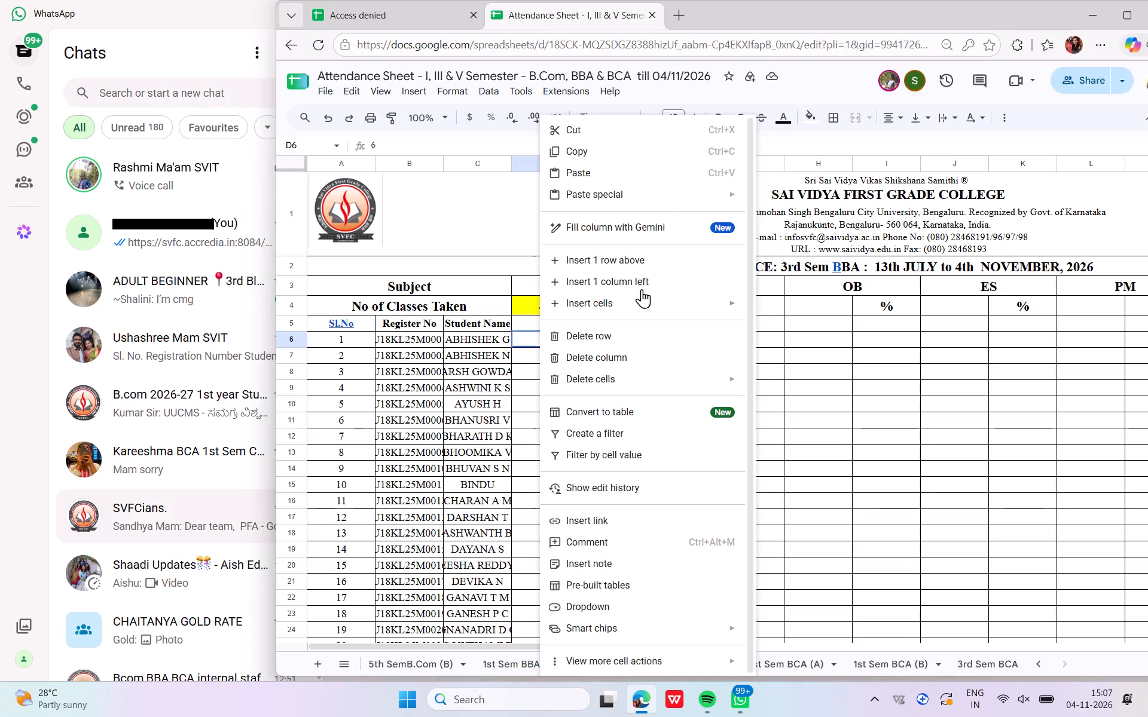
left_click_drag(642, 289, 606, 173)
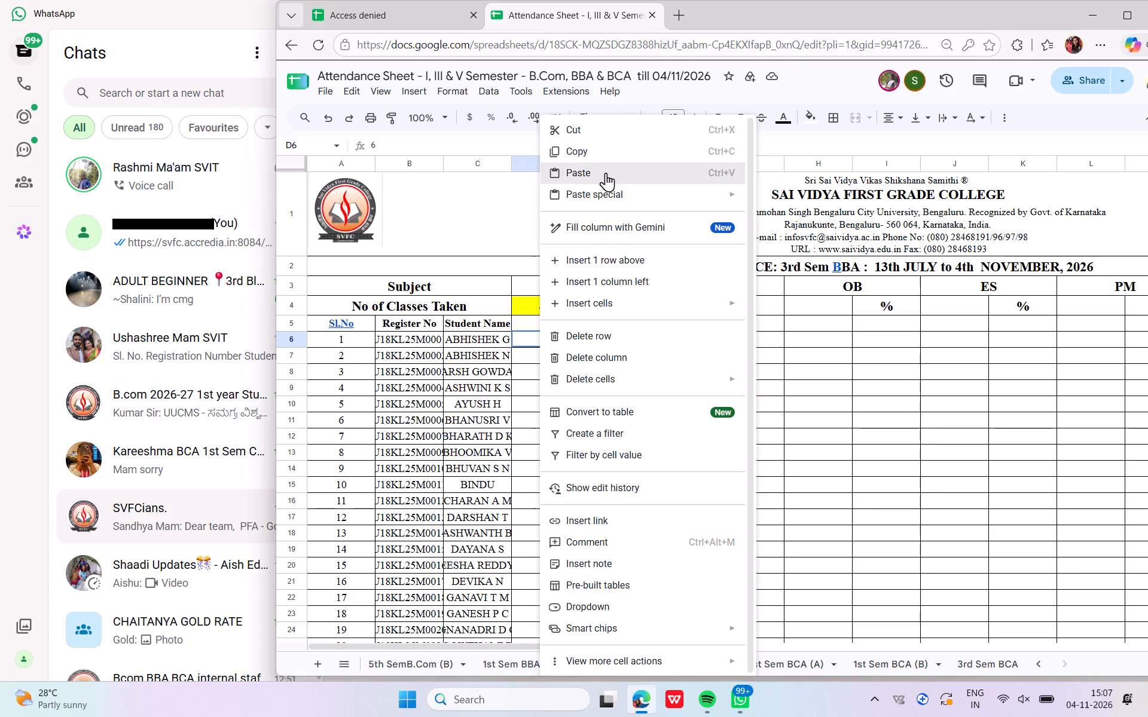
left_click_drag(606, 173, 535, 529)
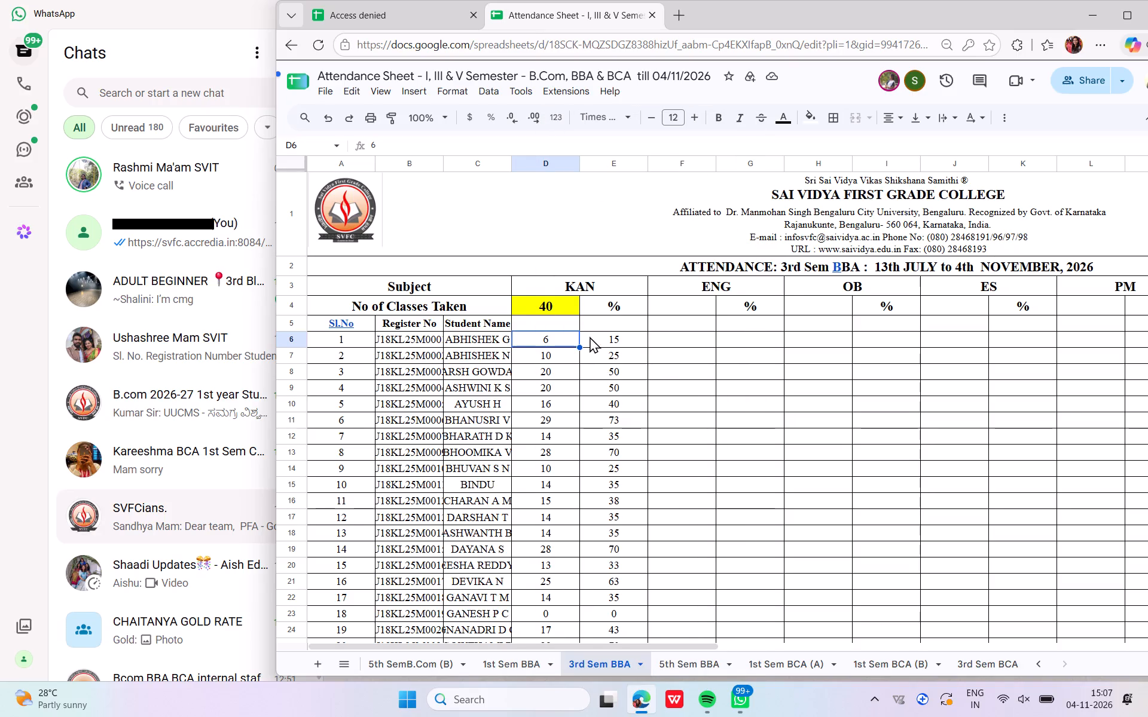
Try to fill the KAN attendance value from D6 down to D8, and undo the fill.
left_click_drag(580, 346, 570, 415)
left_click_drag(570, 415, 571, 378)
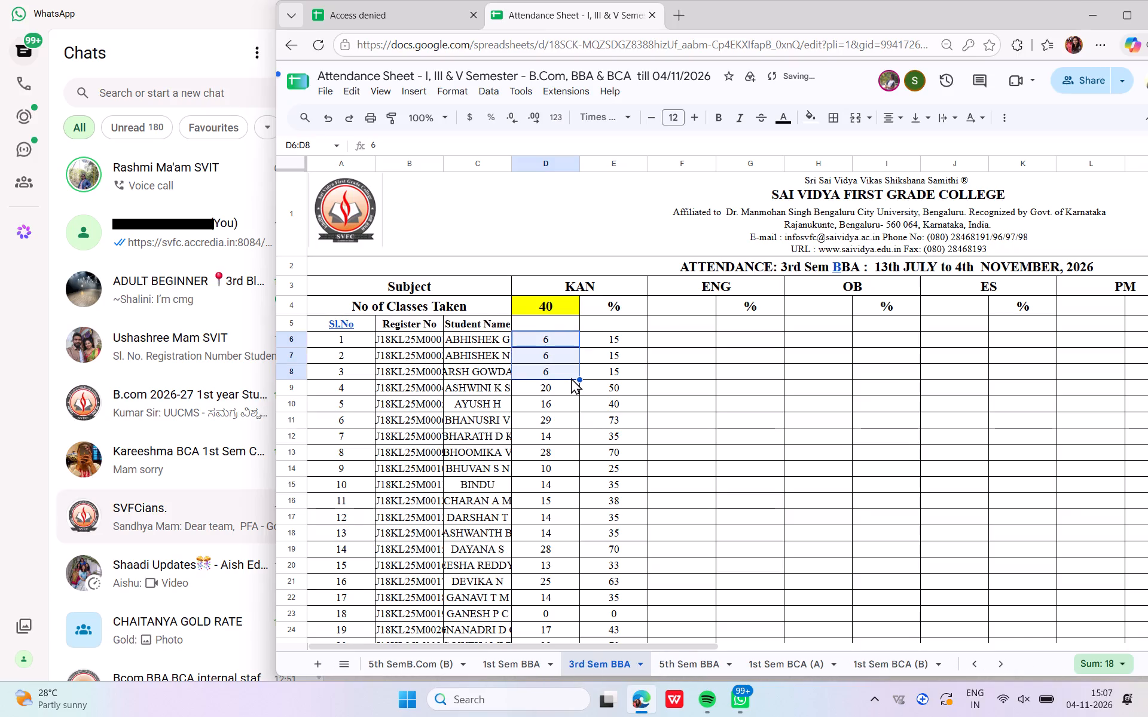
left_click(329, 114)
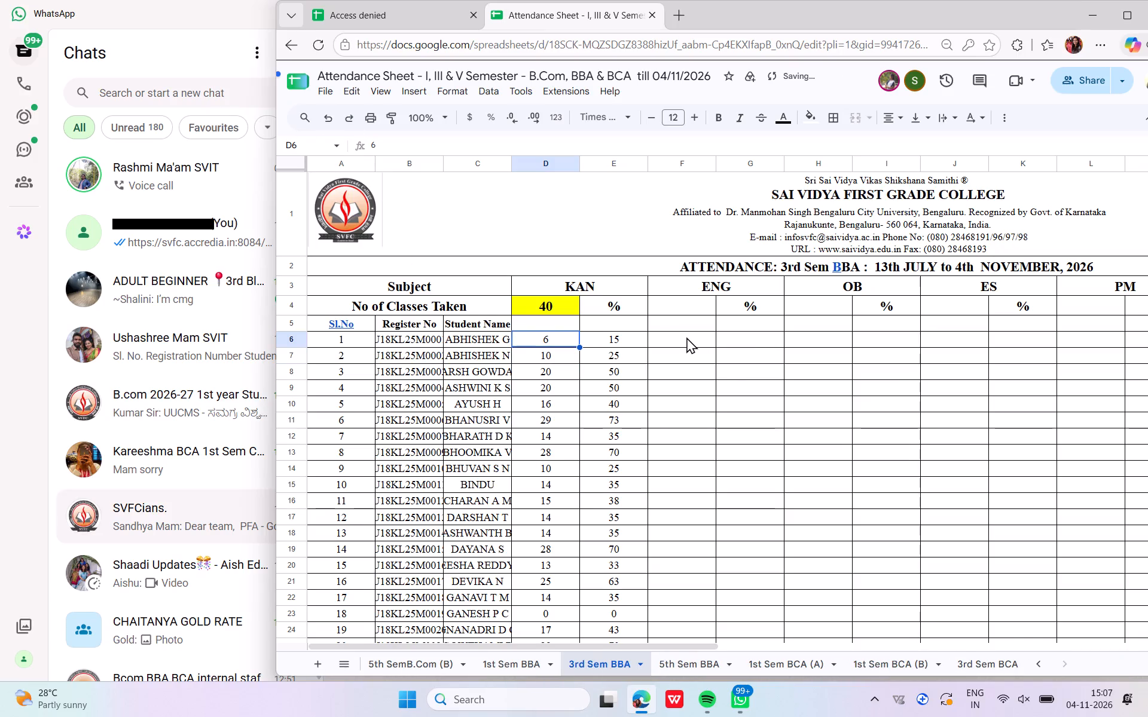
Enter 6 as the ENG attendance in F6 and the ENG percentages 15, 25, 50, 50 and 40 in G6 to G10.
left_click(686, 337)
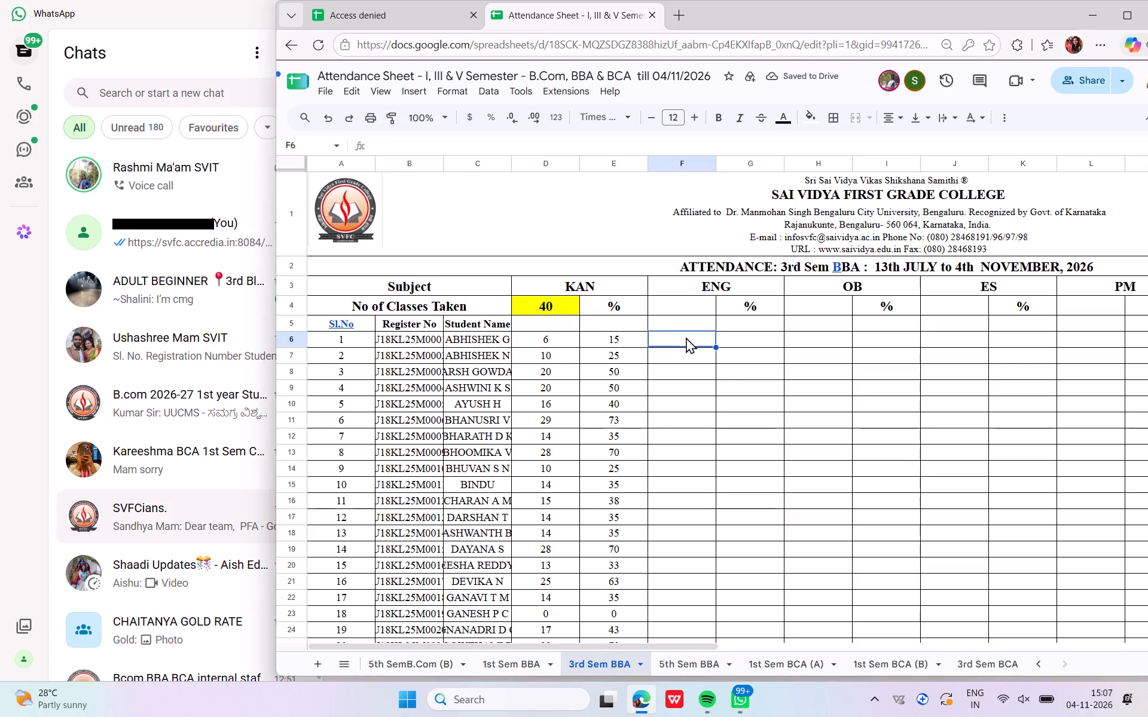
key("6")
key("Tab")
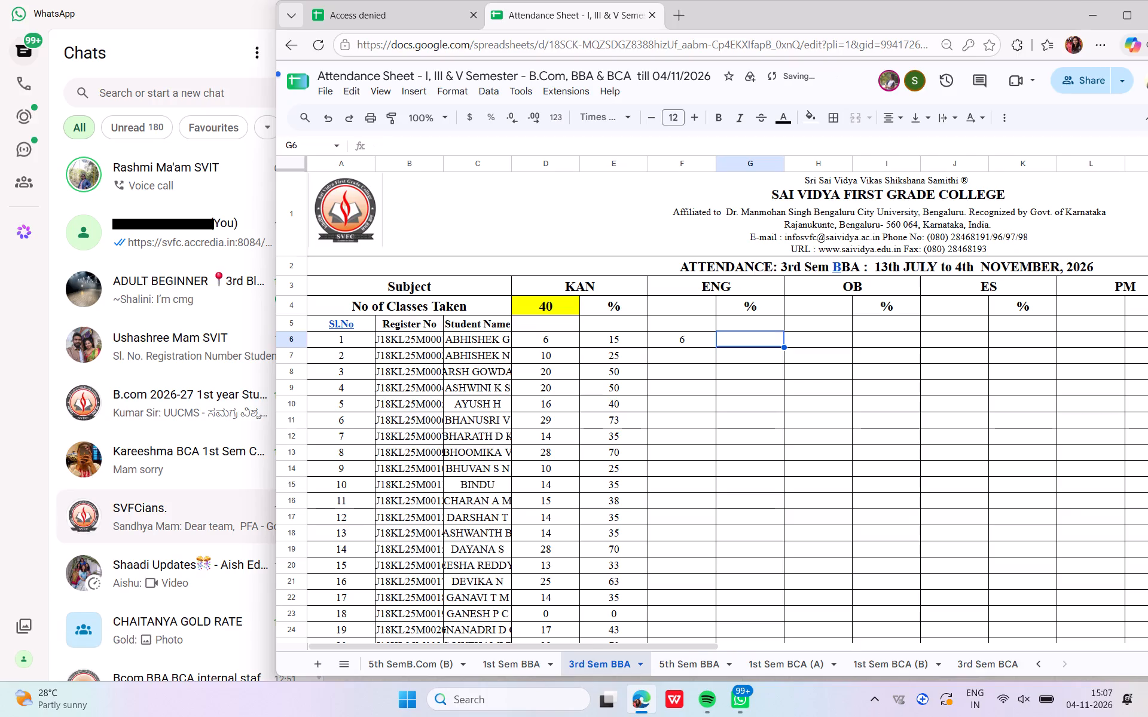
type("15")
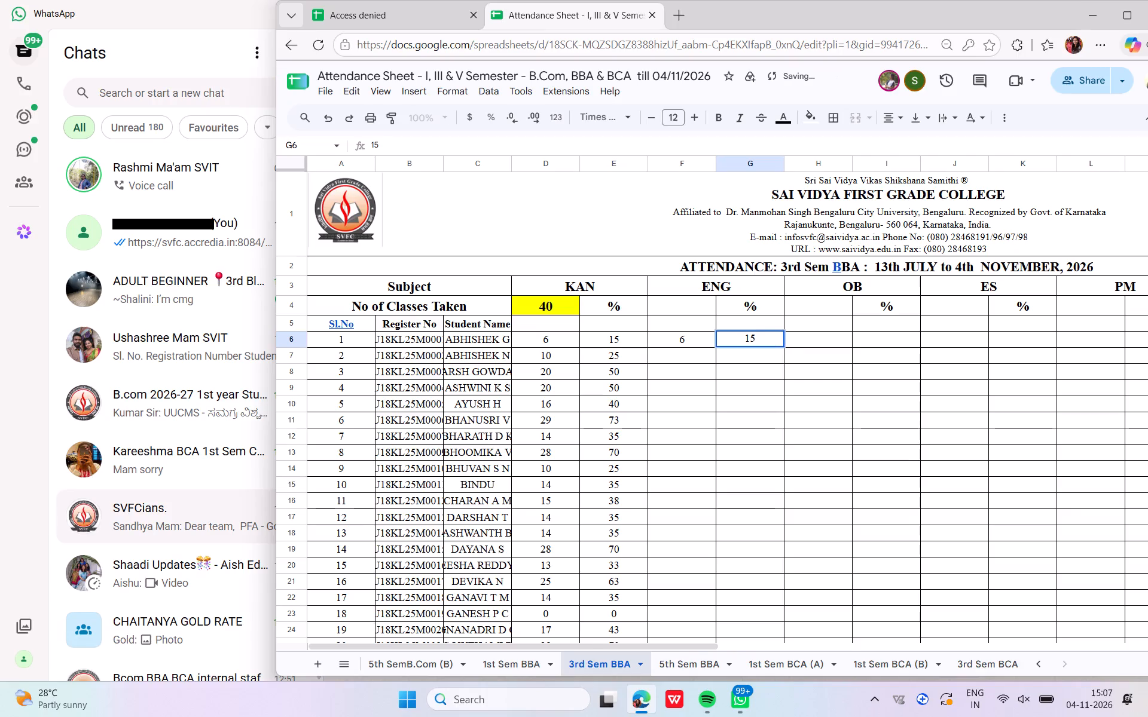
key("Down")
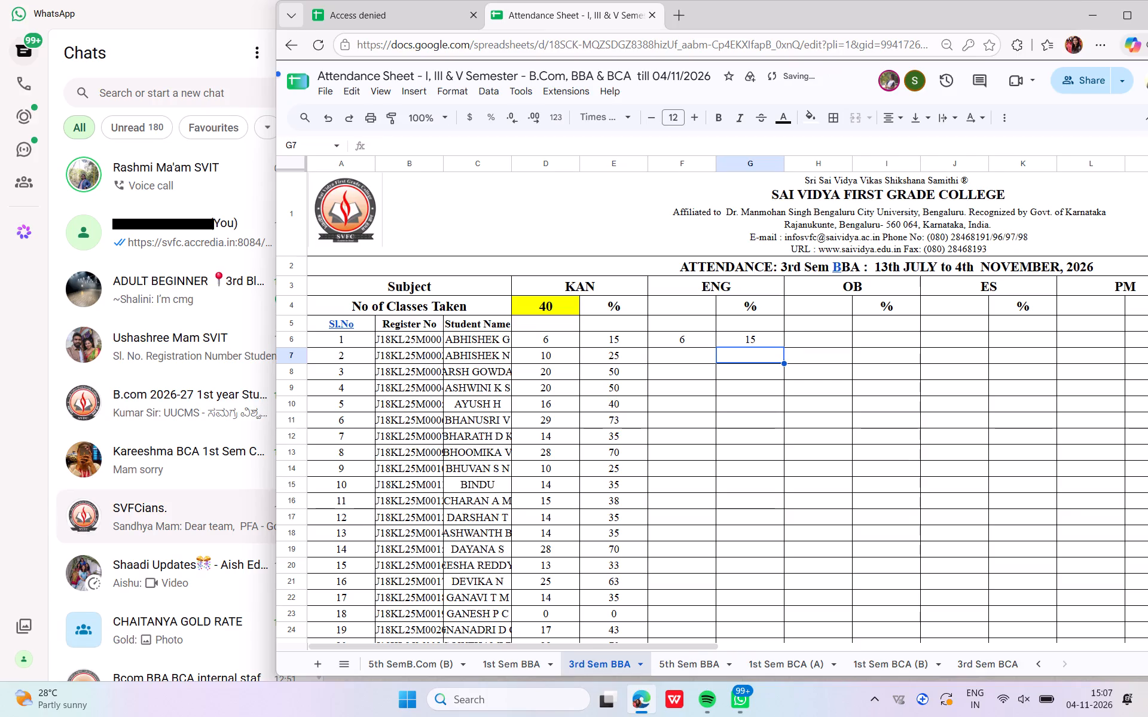
type("25")
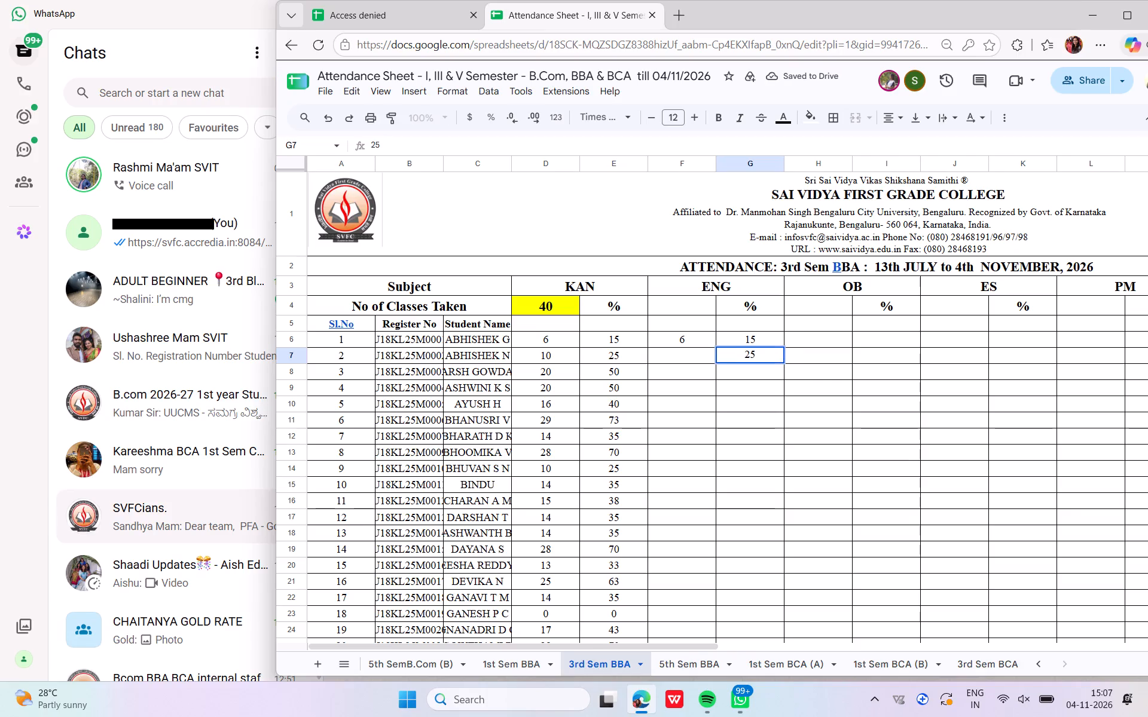
key("Down")
type("50")
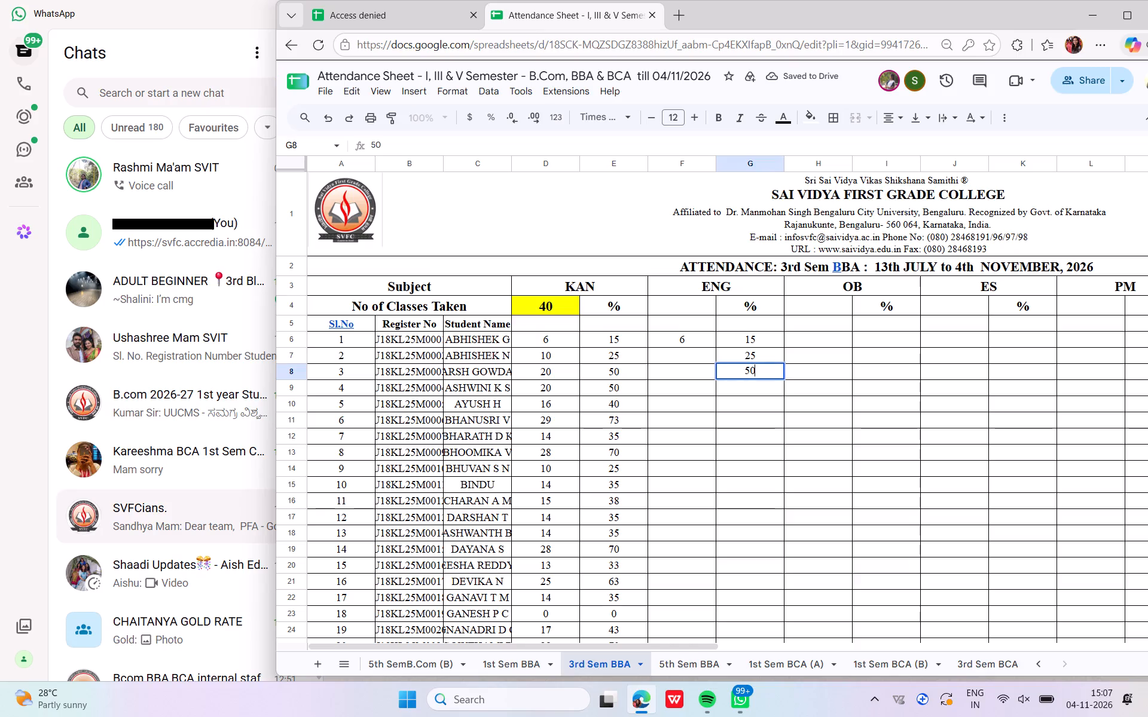
key("Down")
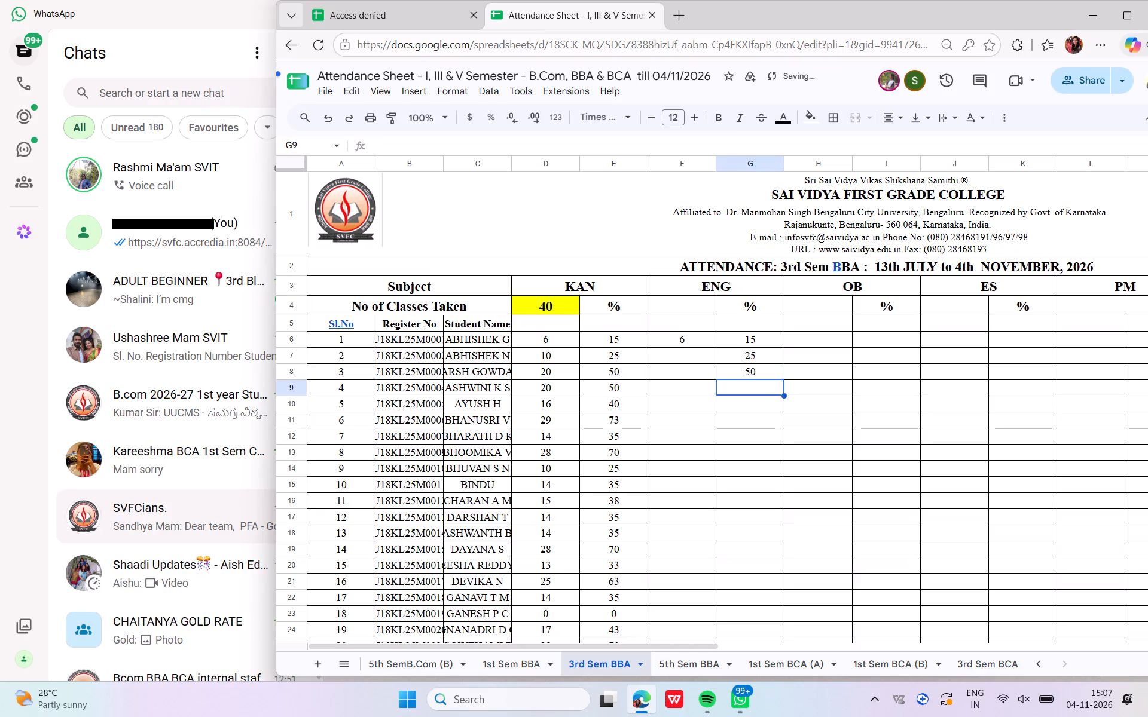
type("50")
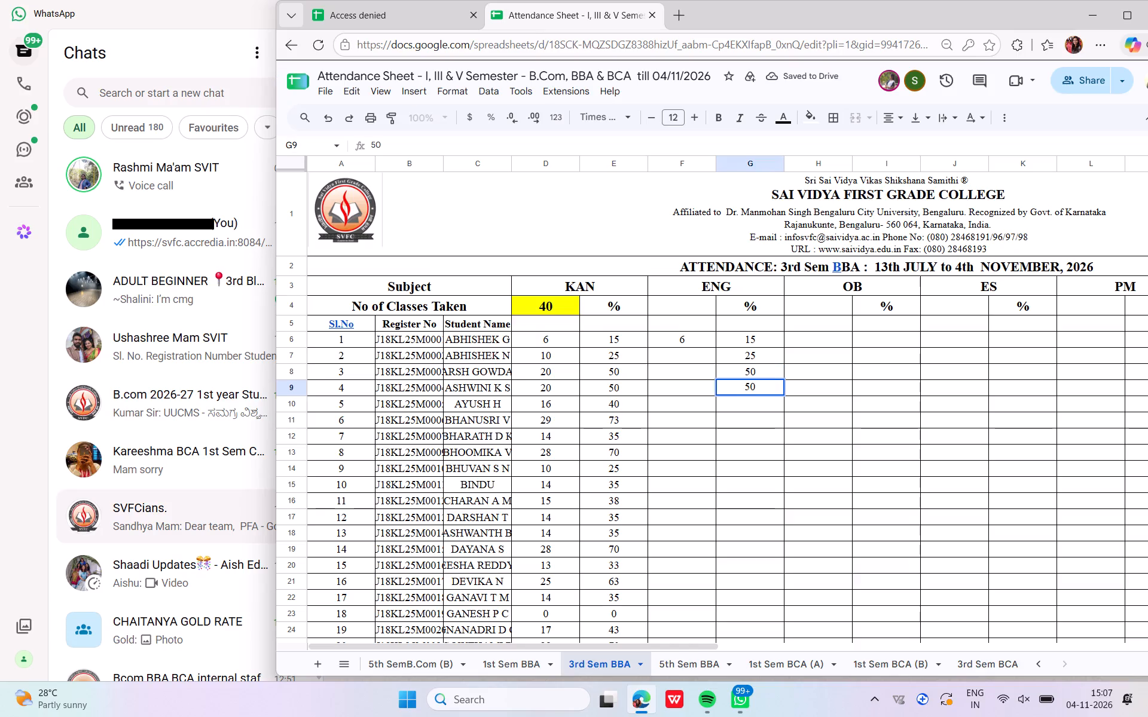
key("Down")
type("40")
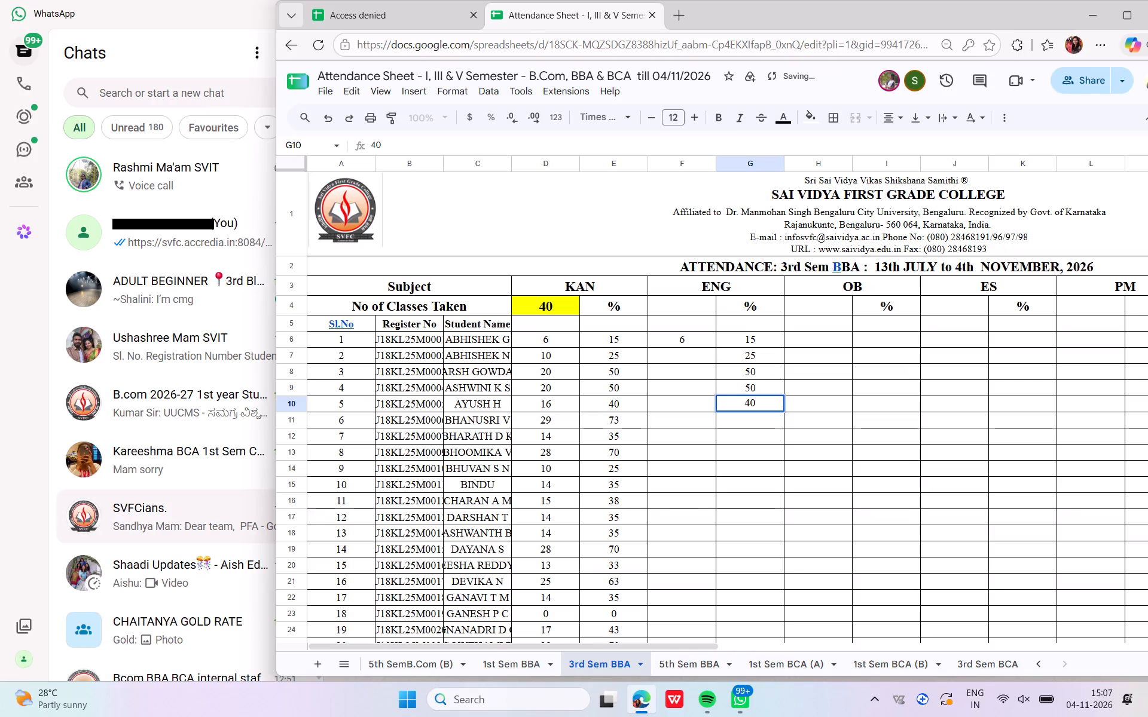
key("Down")
Enter the ENG percentages 73, 35, 70, 25, 35 and 38 in G11 to G16 for serial numbers 6 to 11.
type("73")
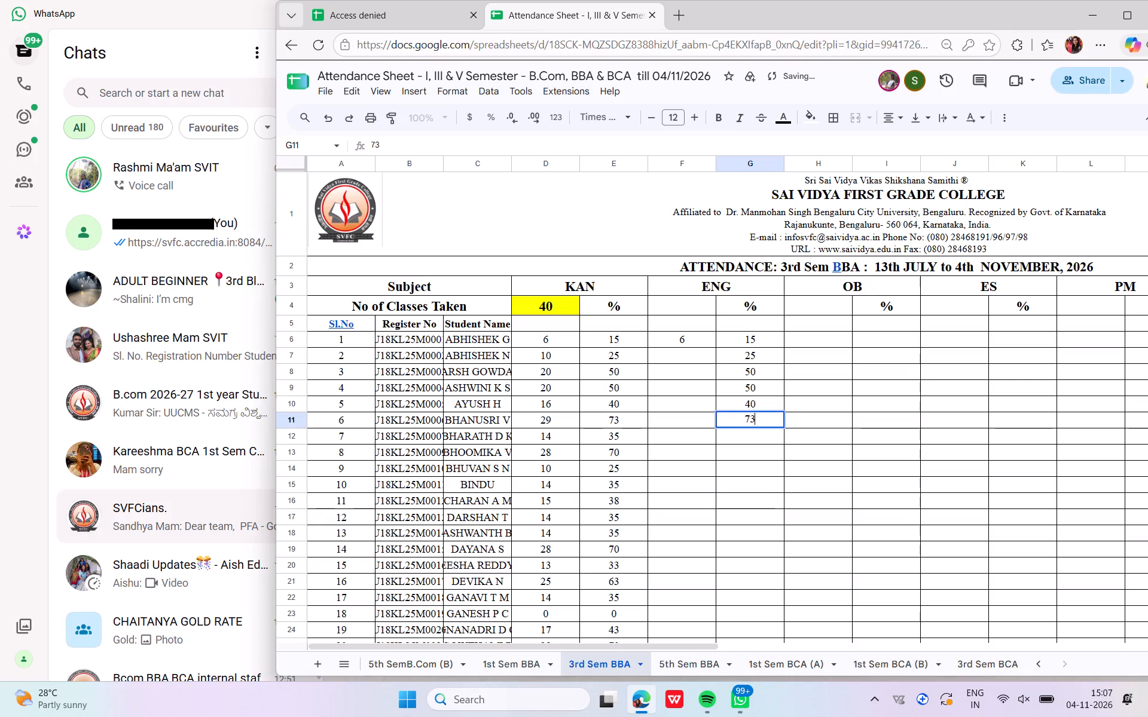
key("Down")
type("35")
key("Down")
type("70")
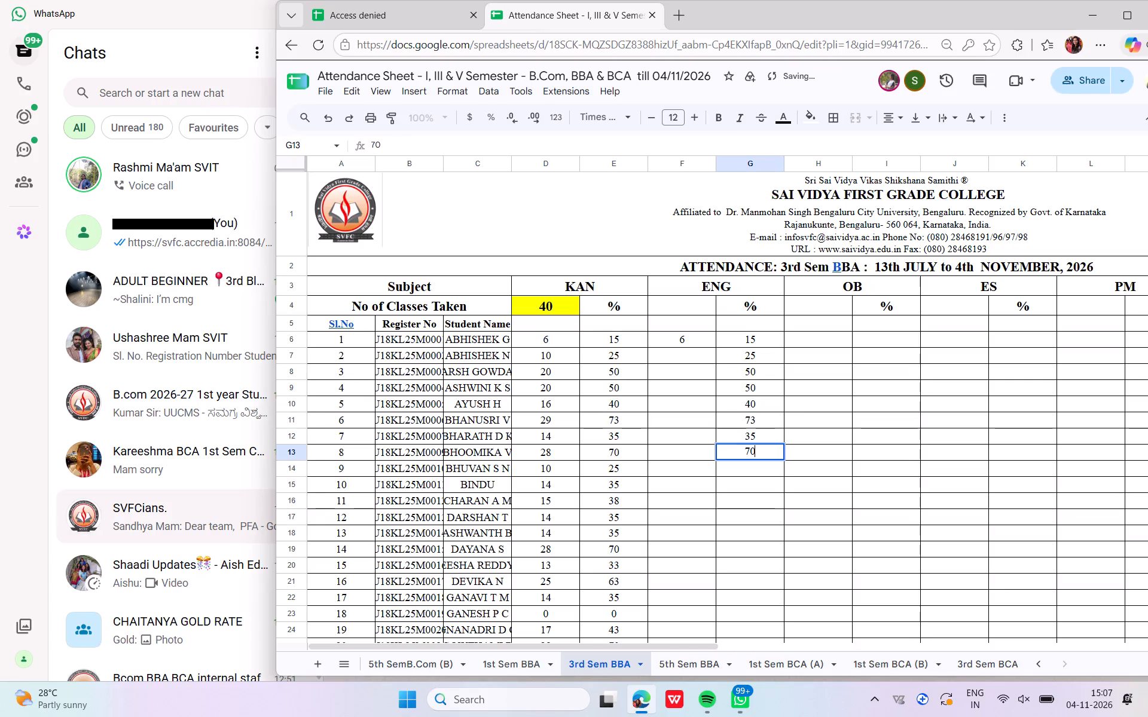
key("Down")
type("25")
key("Down")
type("35")
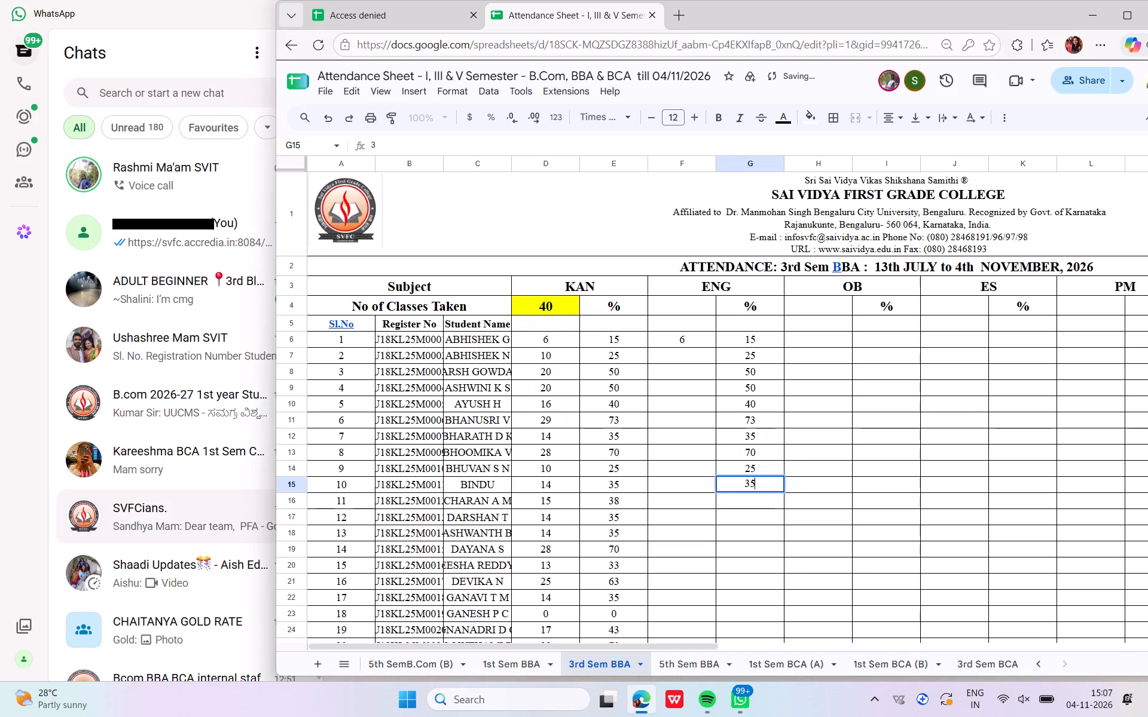
key("Down")
type("38")
key("Right")
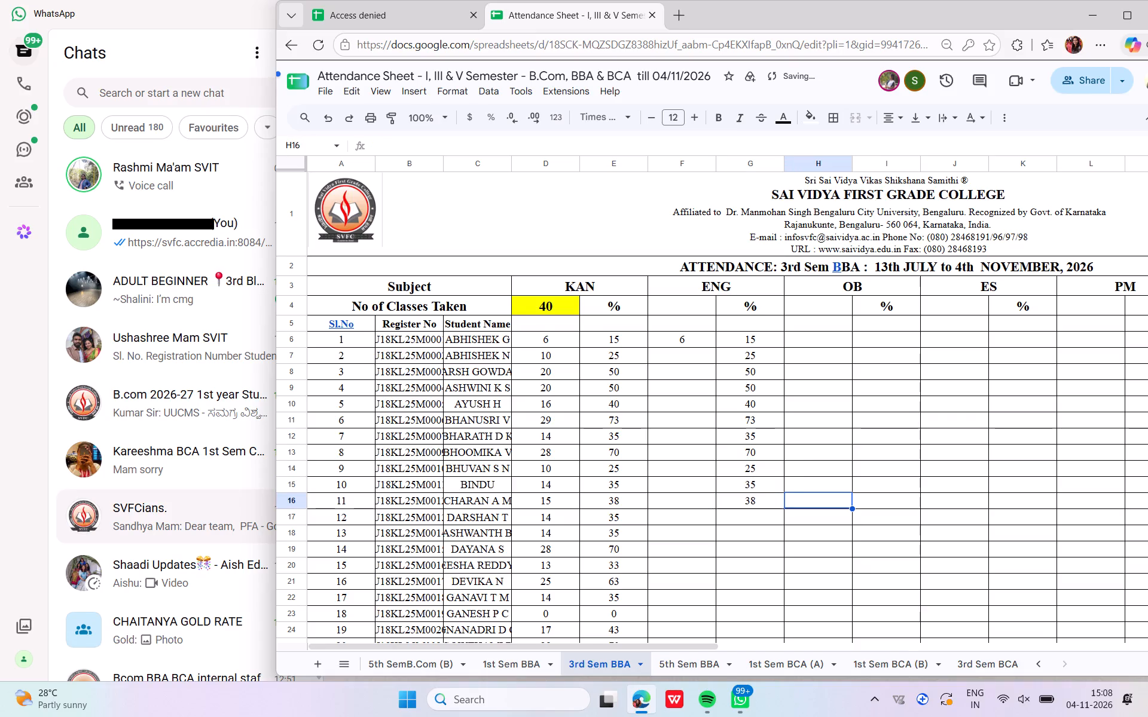
Enter the ENG percentages 35, 35, 70, 33, 63 and 35 in G17 to G22 for serial numbers 12 to 17.
key("Down")
key("Left")
type("35")
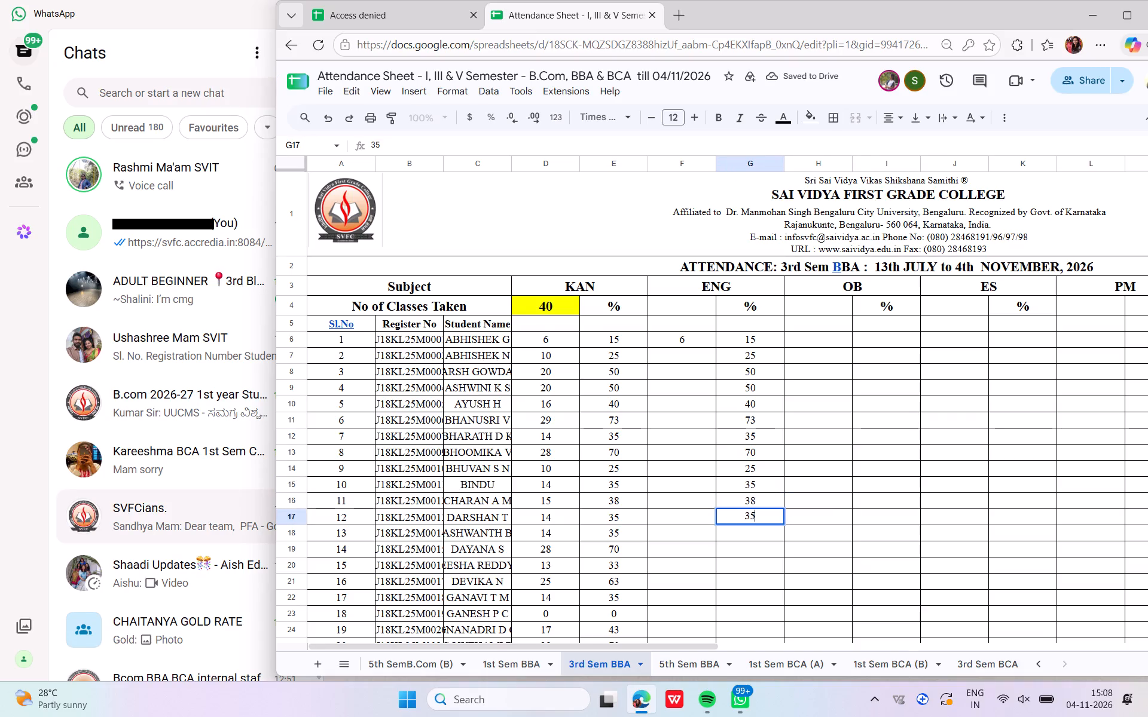
key("Down")
type("35")
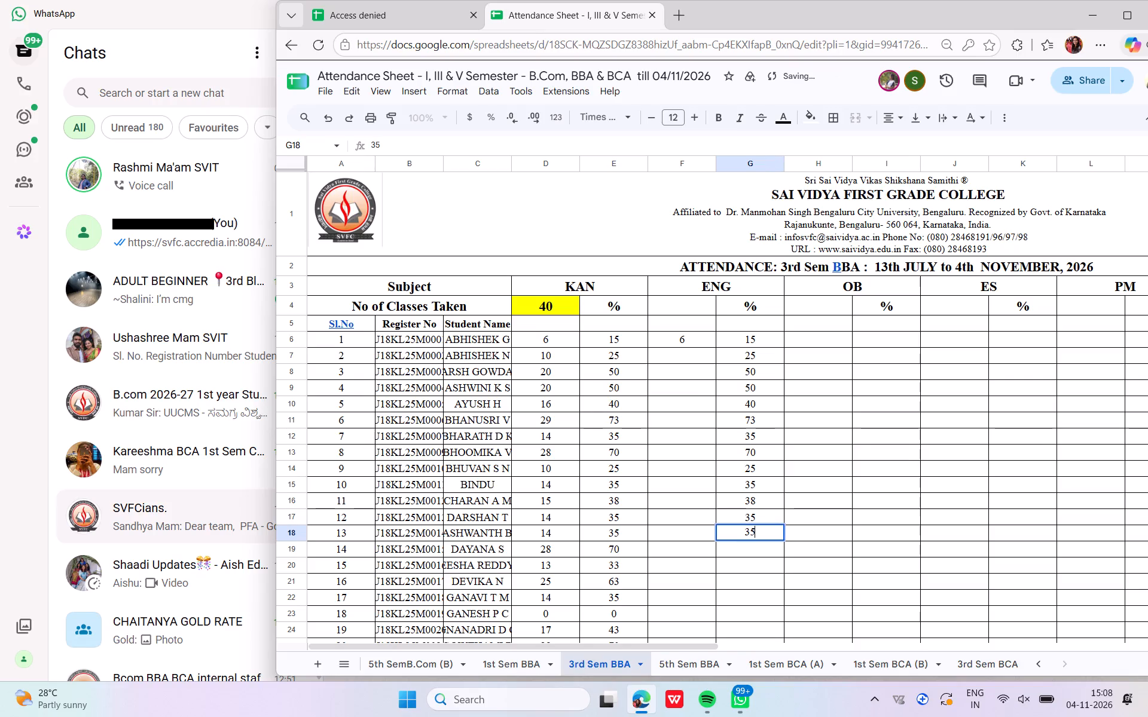
key("Down")
type("70")
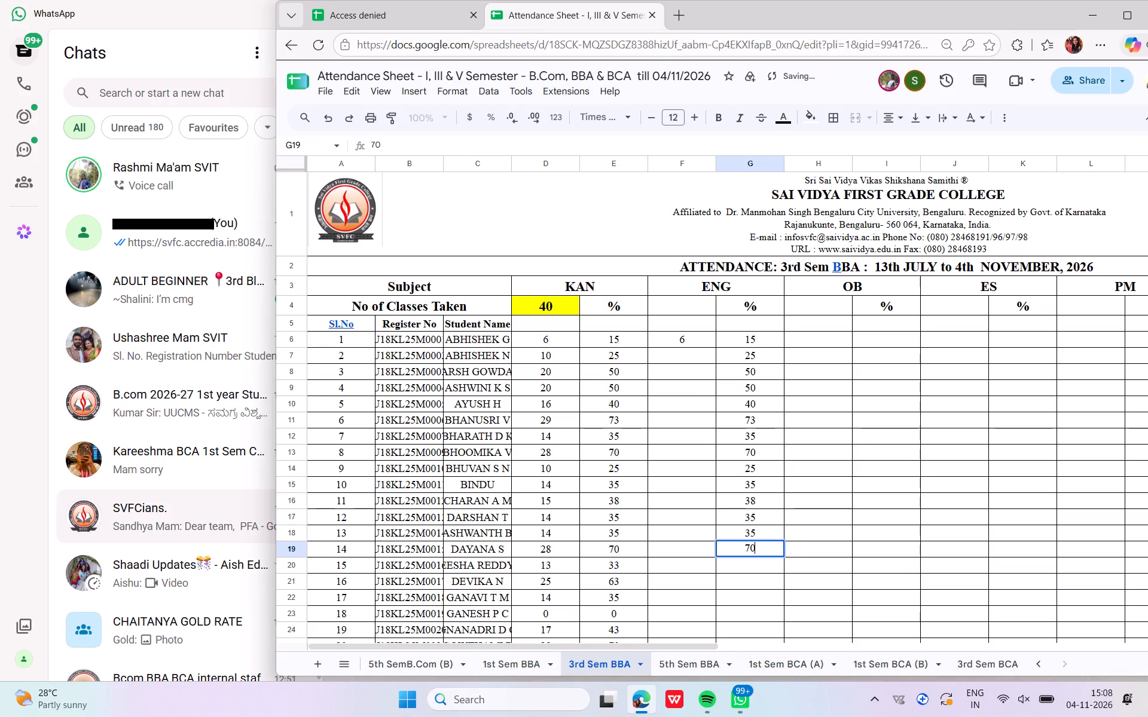
key("Down")
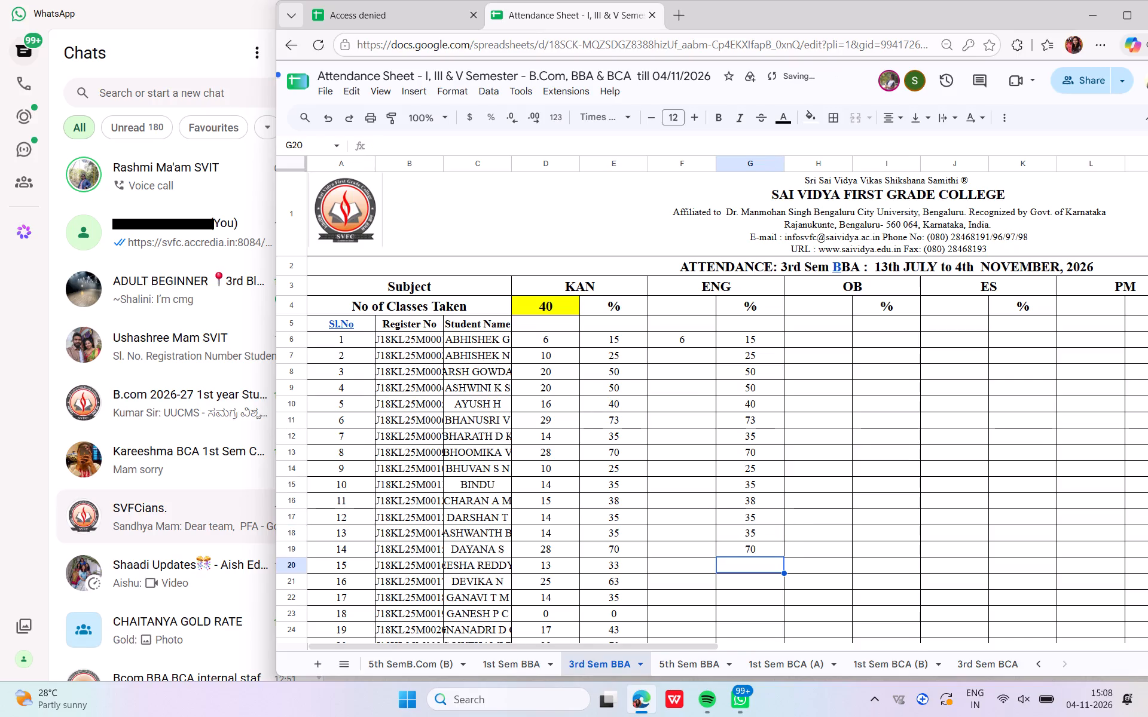
type("33")
key("Down")
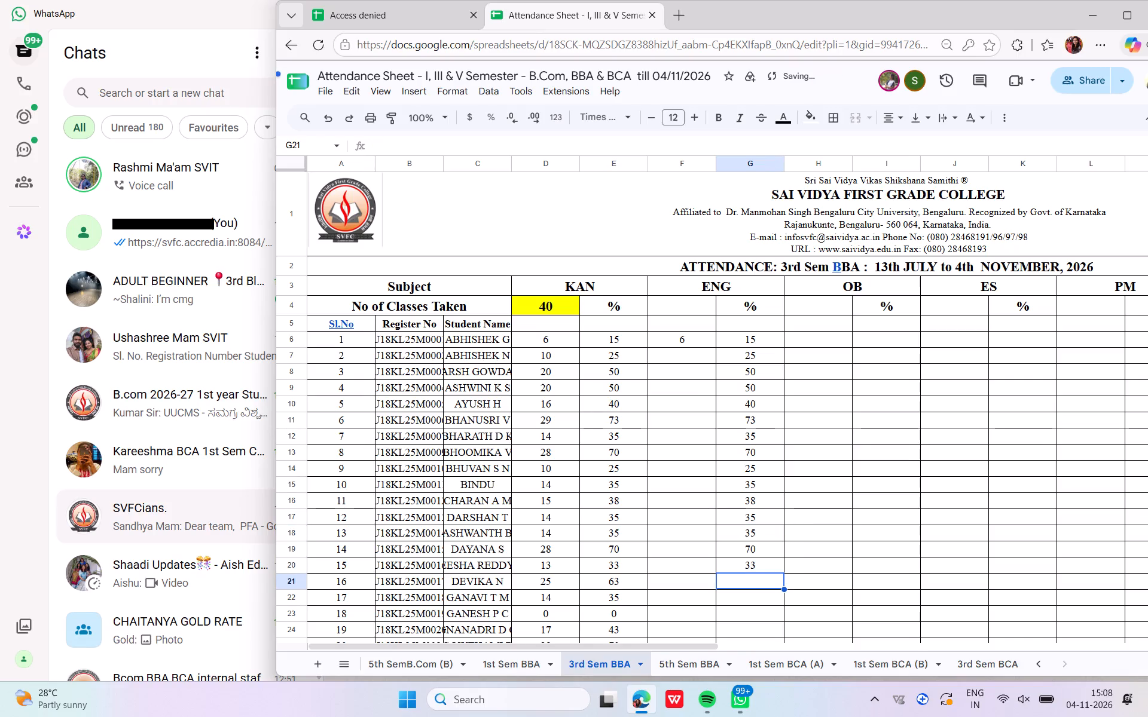
type("63")
key("Down")
type("35")
key("Down")
Enter the ENG percentages 0, 43 and 70 in G23 to G25 for serial numbers 18 to 20.
key("0")
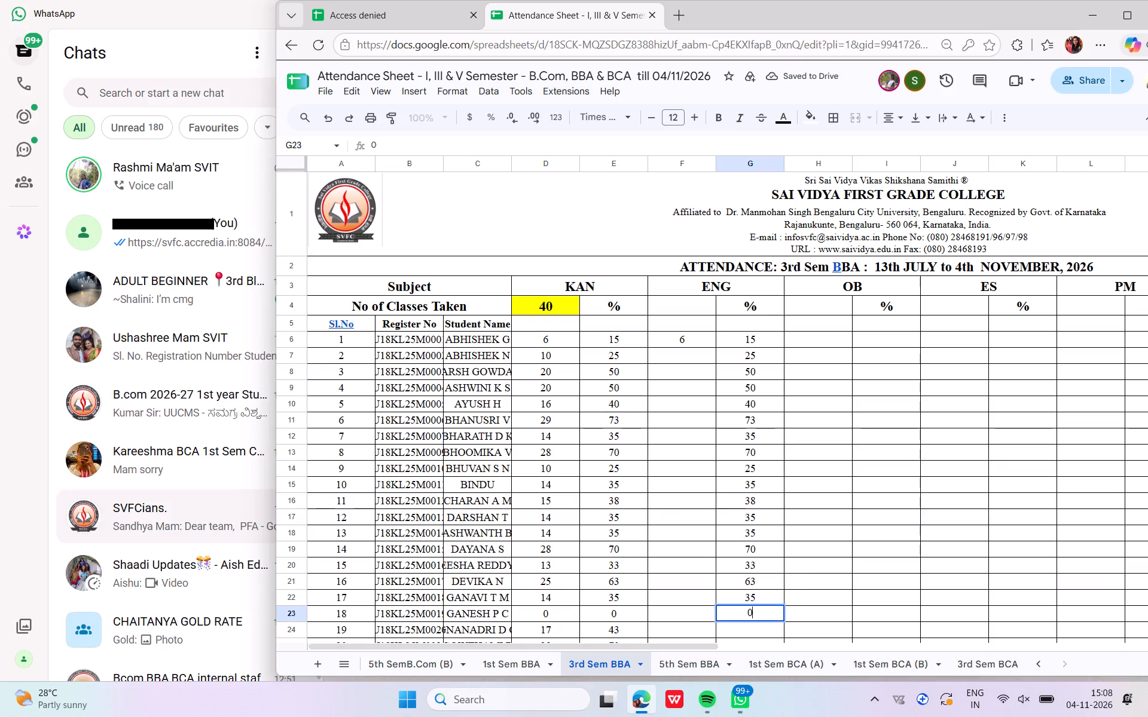
key("Down")
type("43")
key("Down")
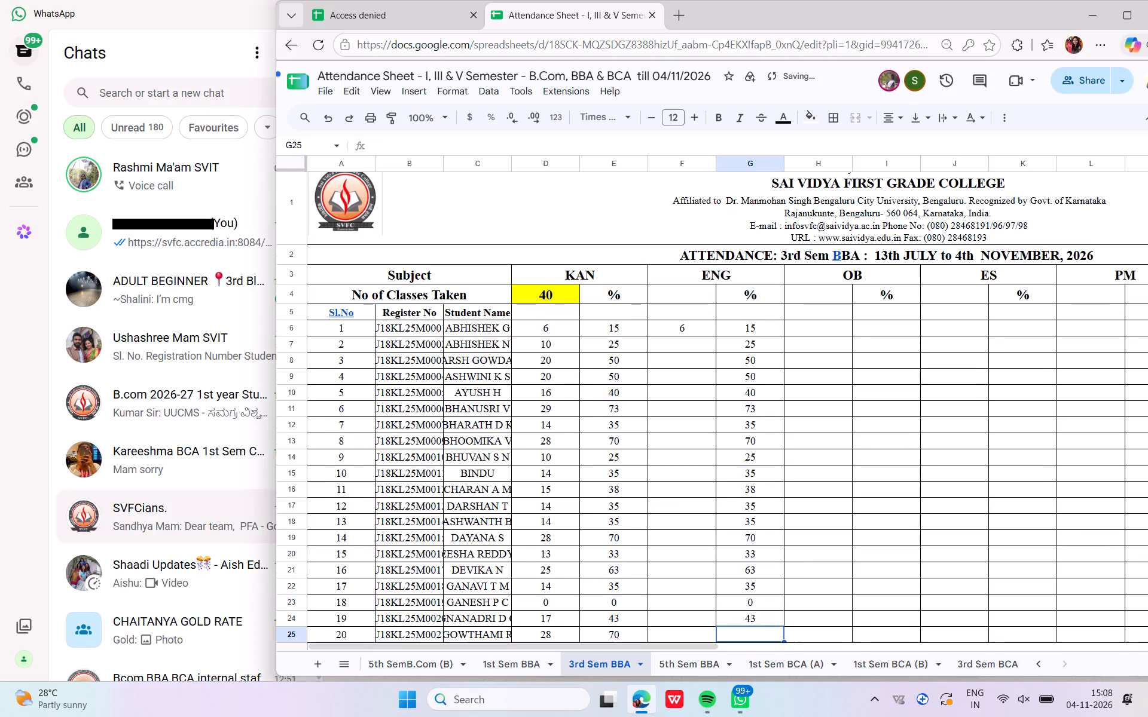
type("70")
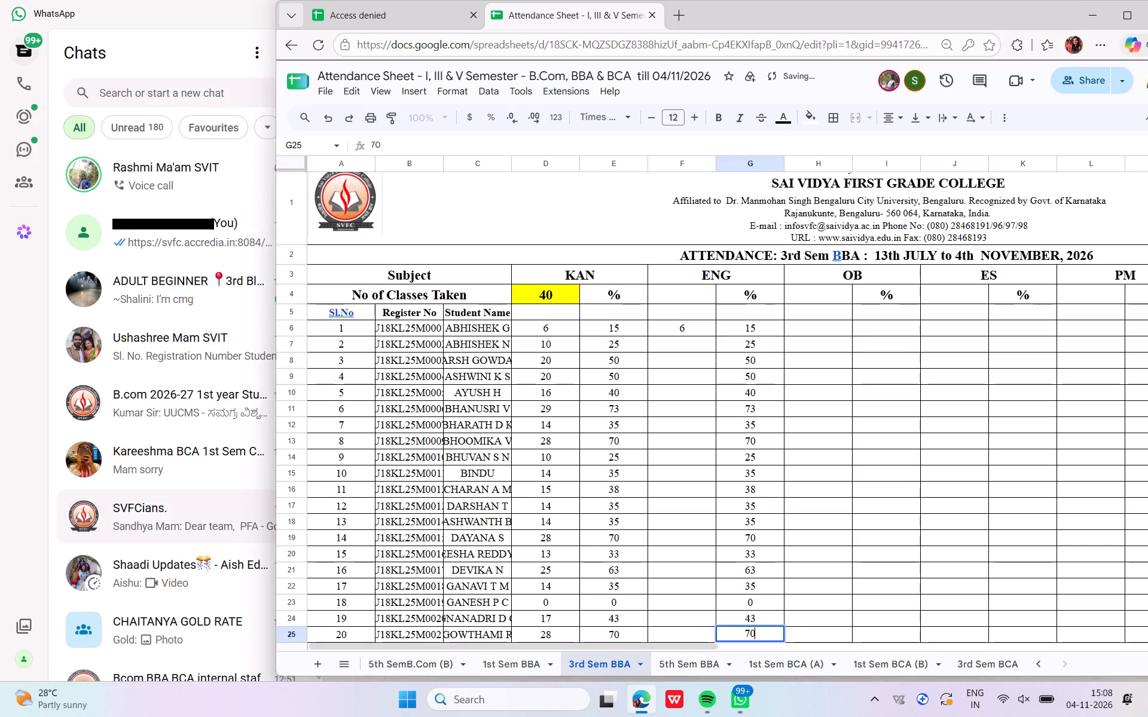
key("Left")
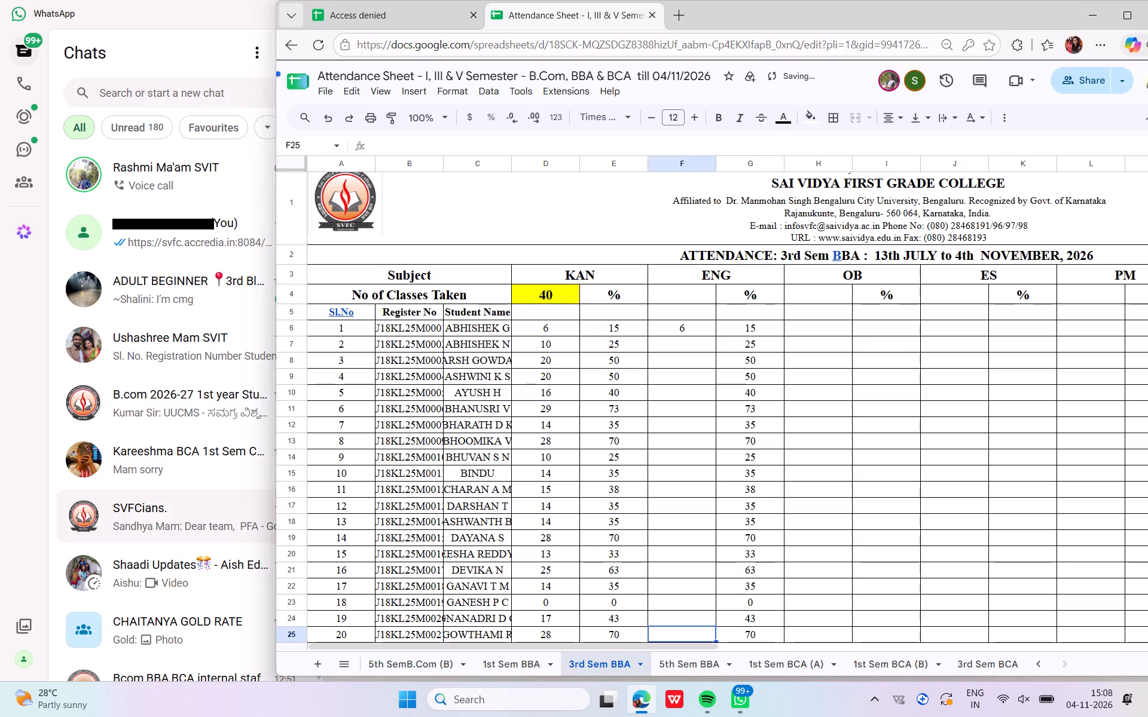
Enter the ENG attendance 28, 17, 0, 14, 25, 13 and 28 in F25 up to F19 for serial numbers 20 to 14.
type("28")
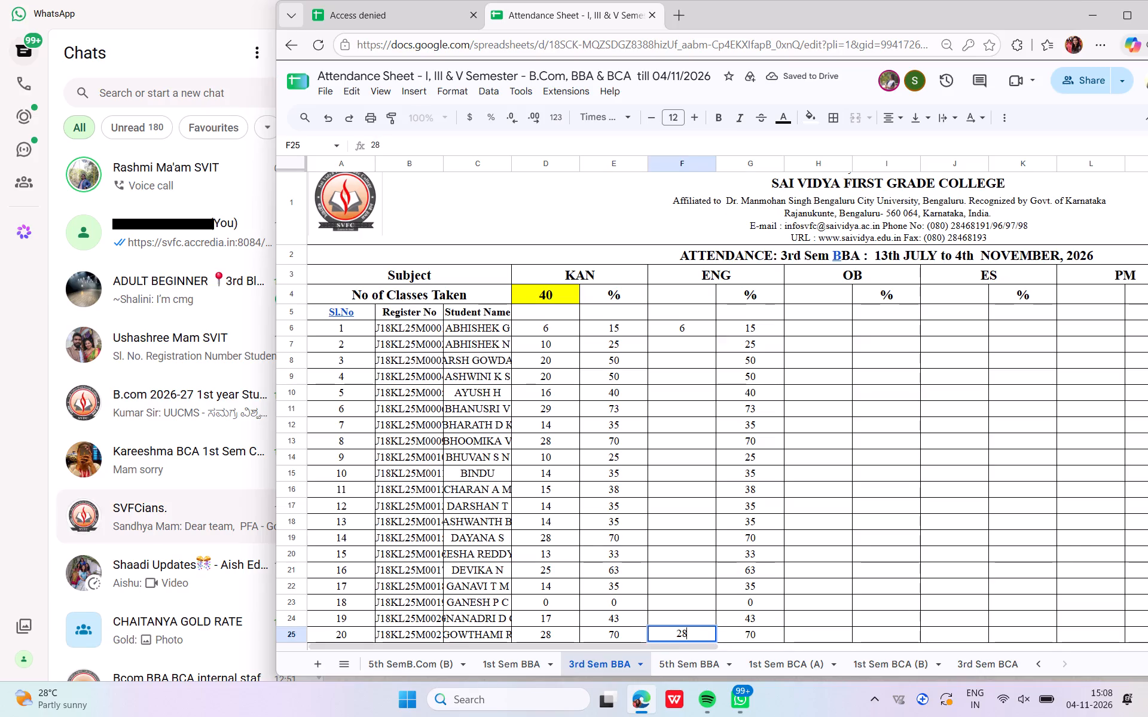
key("Up")
type("17")
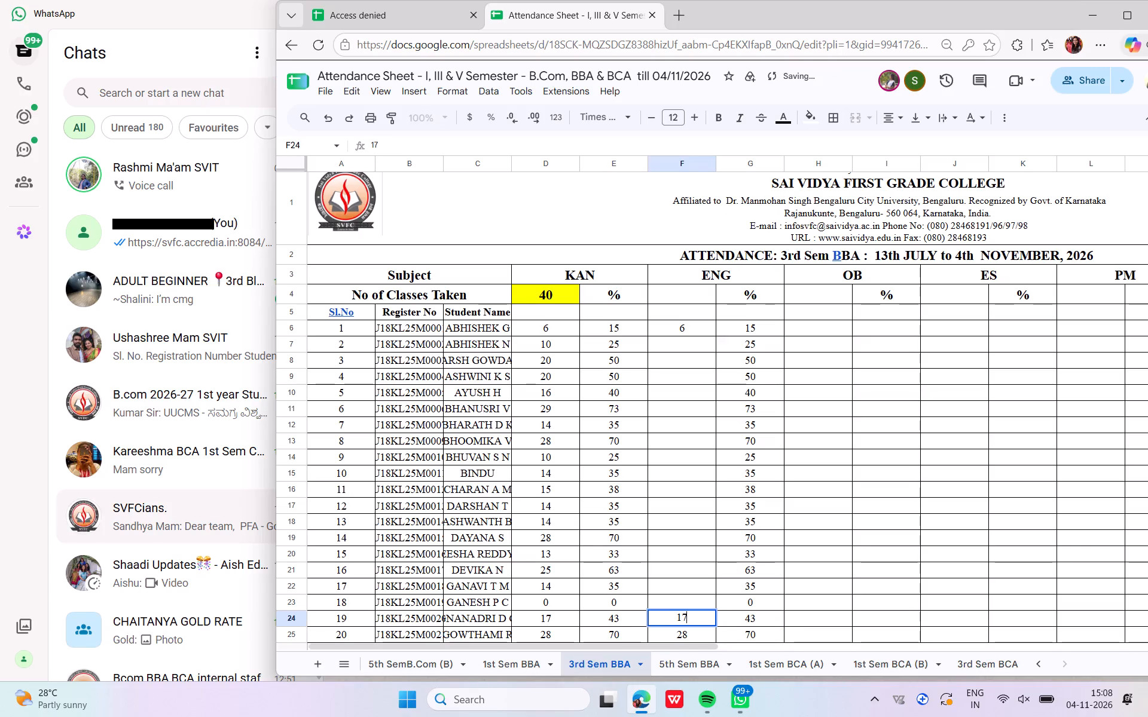
key("Up")
key("0")
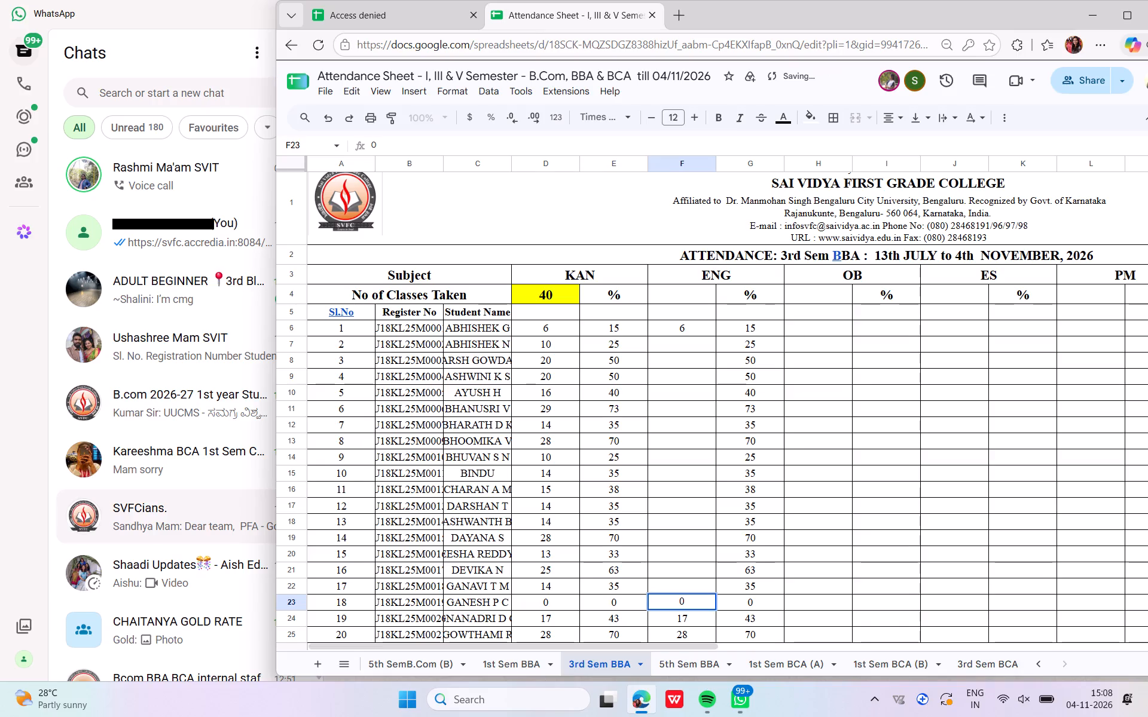
key("Up")
type("14")
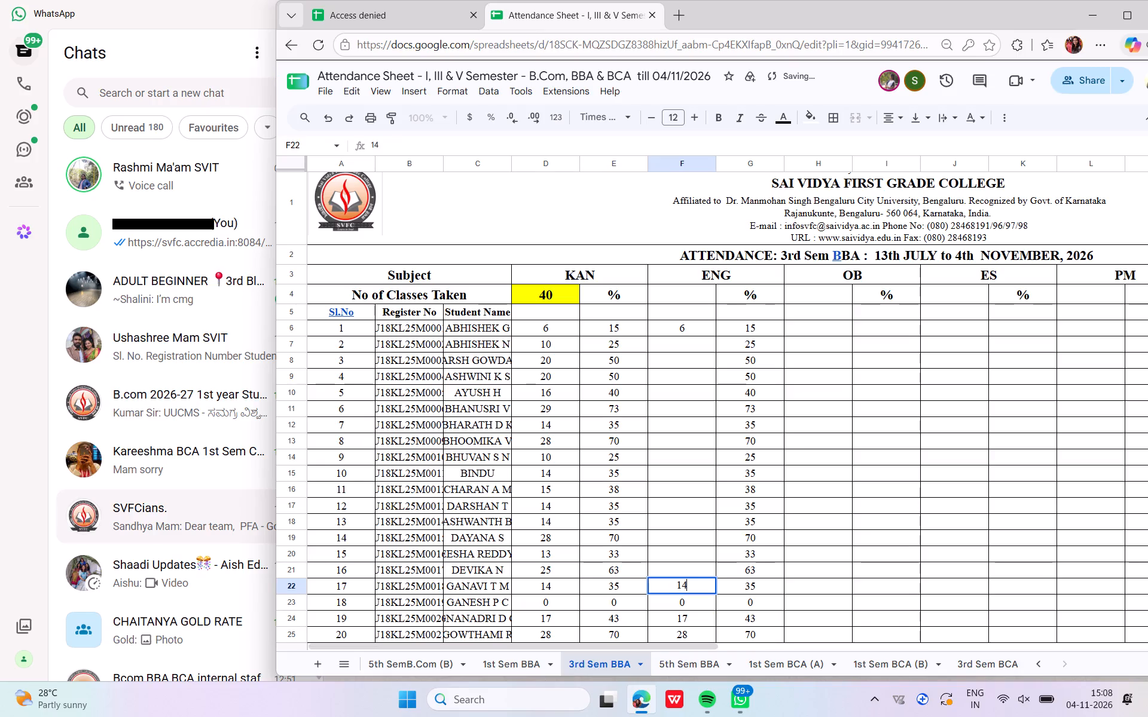
key("Up")
type("25")
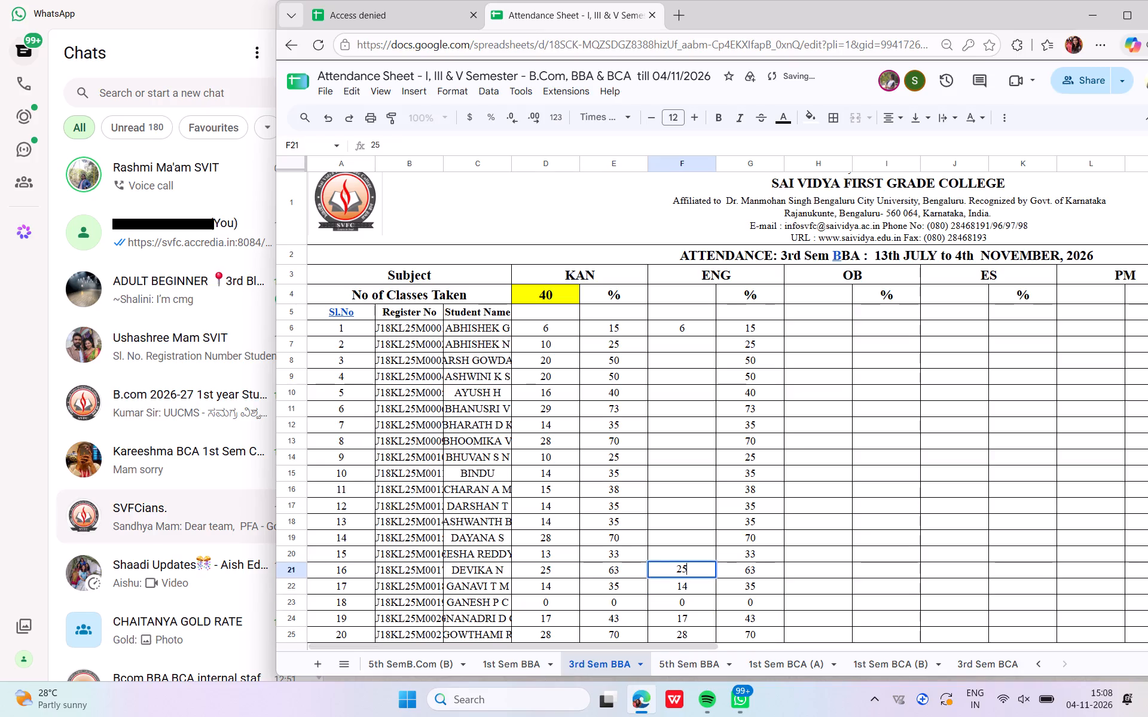
key("Up")
type("13")
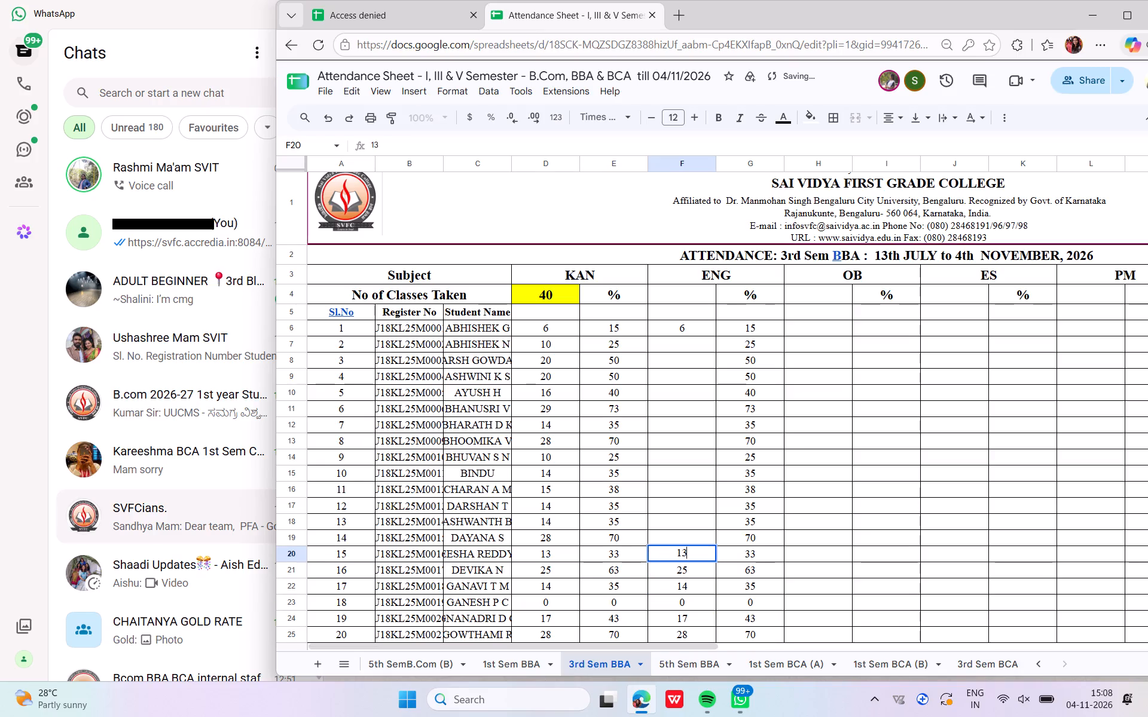
key("Up")
type("28")
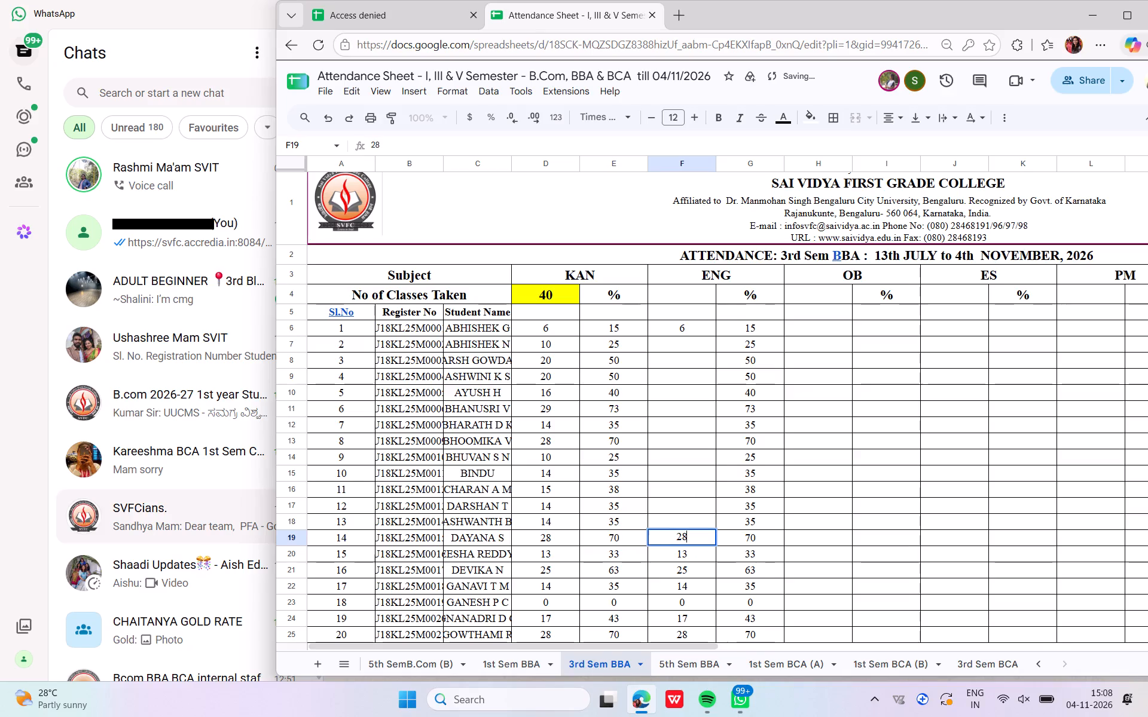
Enter the ENG attendance 14, 14, 15 and 14 in F18 up to F15 for serial numbers 13 to 10.
key("Up")
type("14")
key("Up")
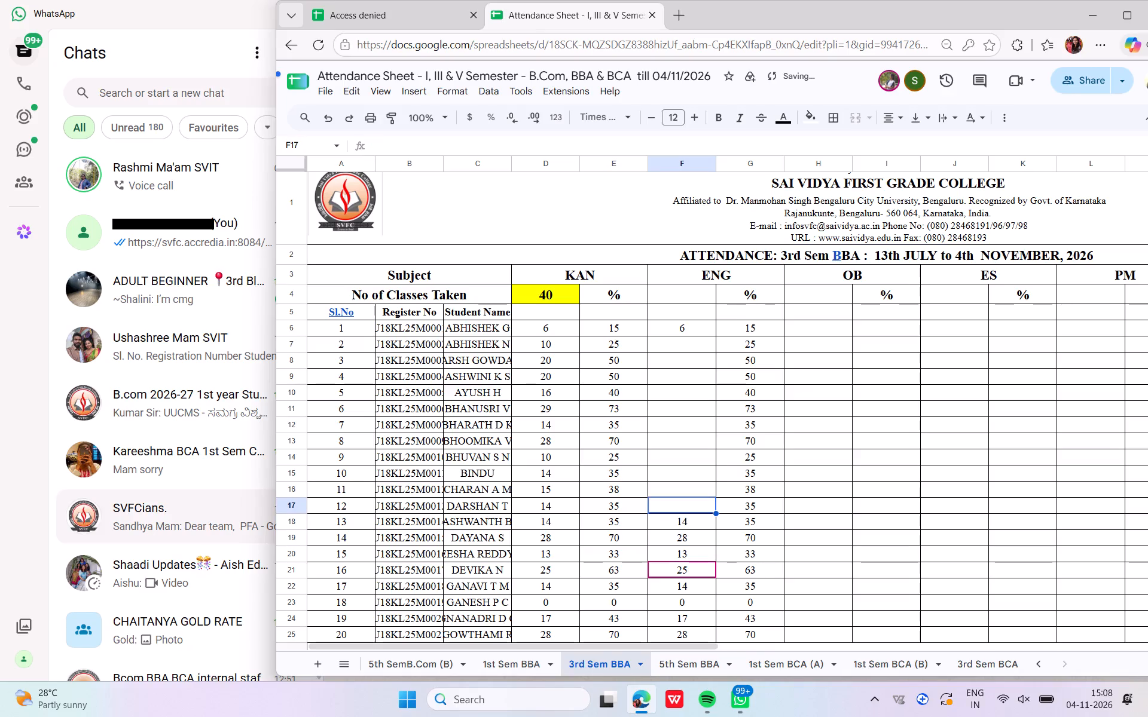
type("14")
key("Up")
type("15")
key("Up")
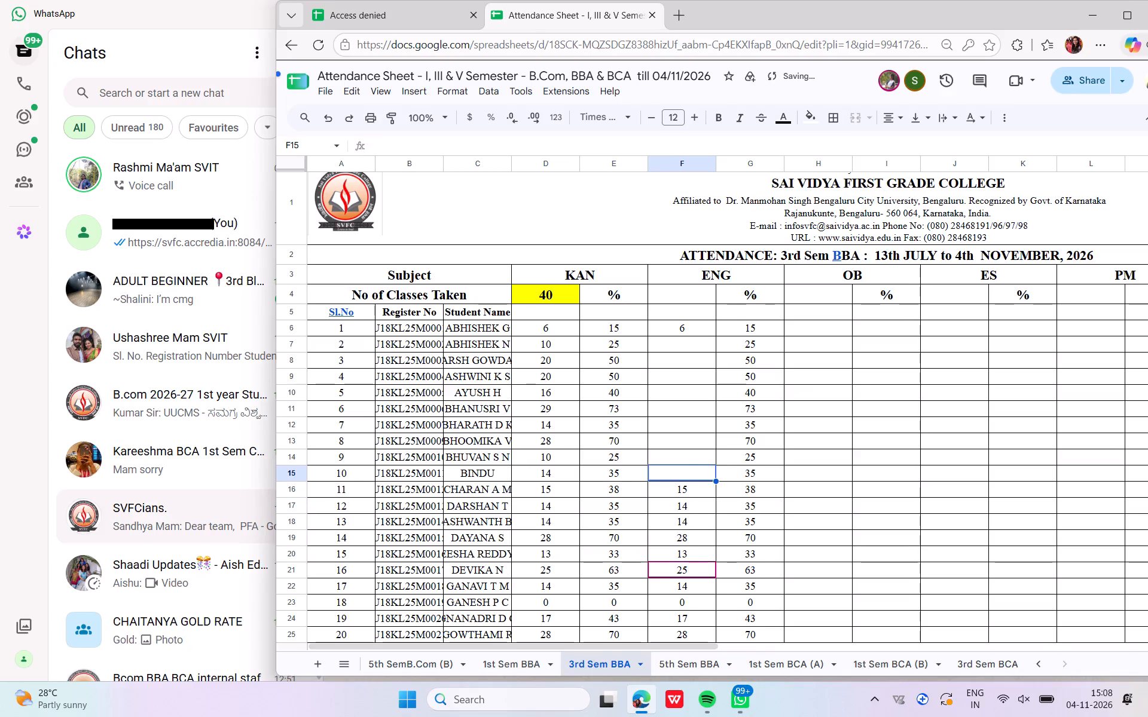
type("14")
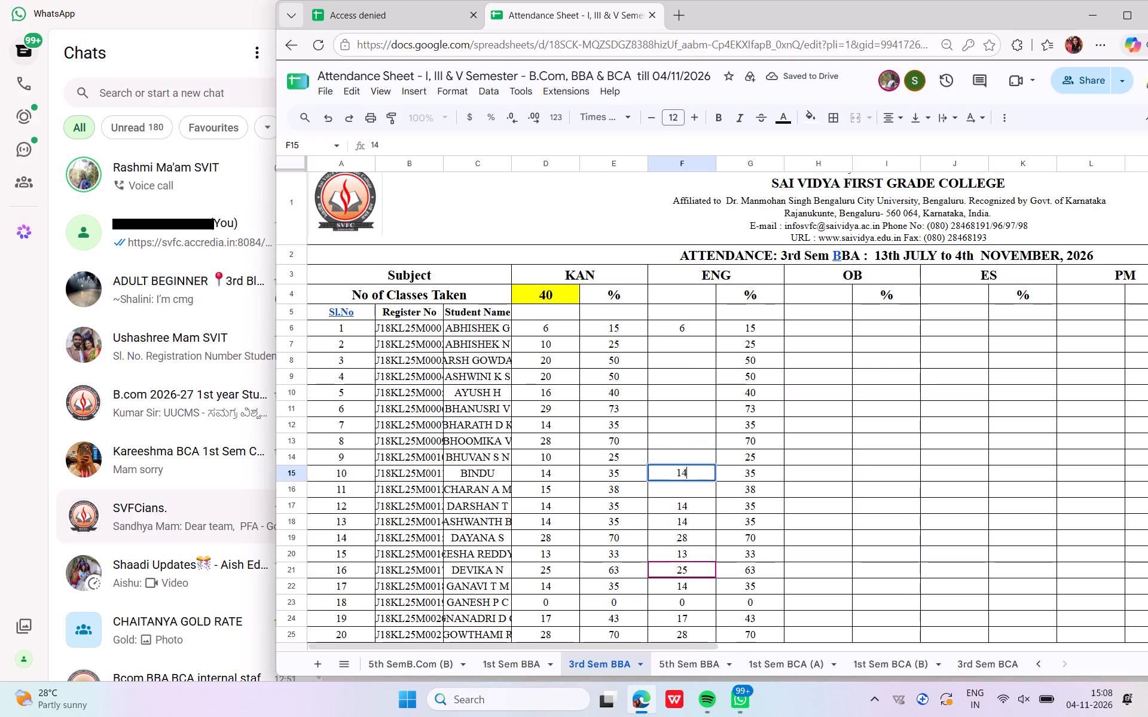
key("Down")
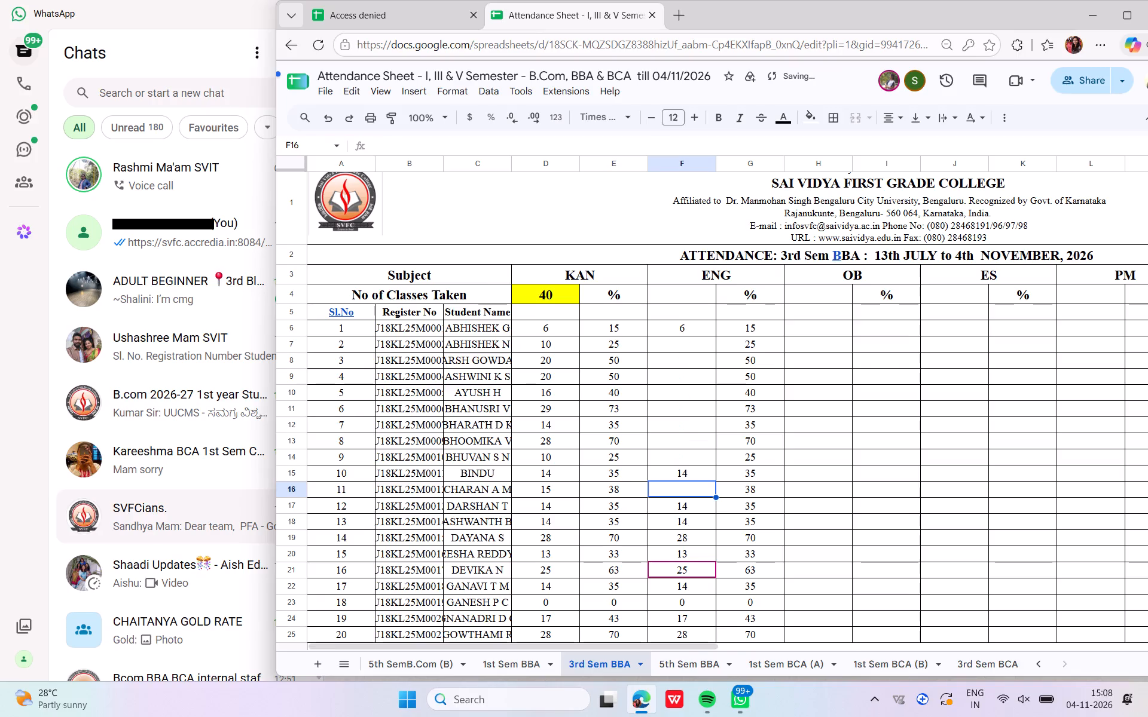
type("15")
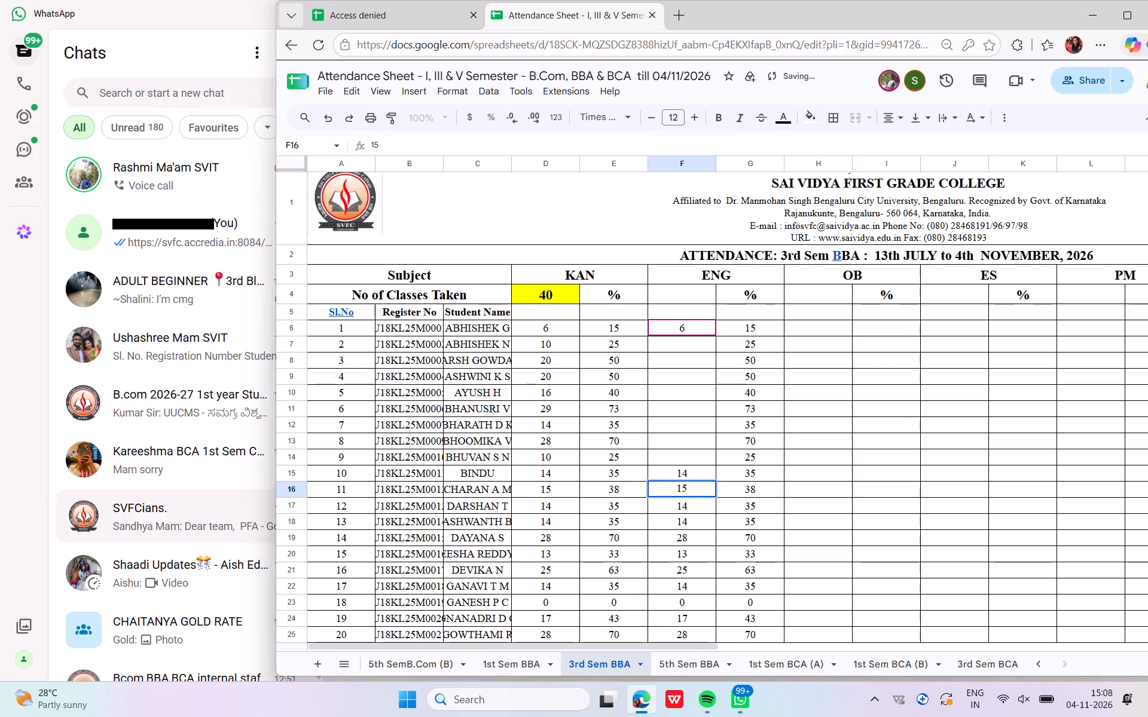
Enter the ENG attendance 10, 28, 14 and 29 in F14 up to F11 for serial numbers 9 to 6.
key("Up")
key("Up")
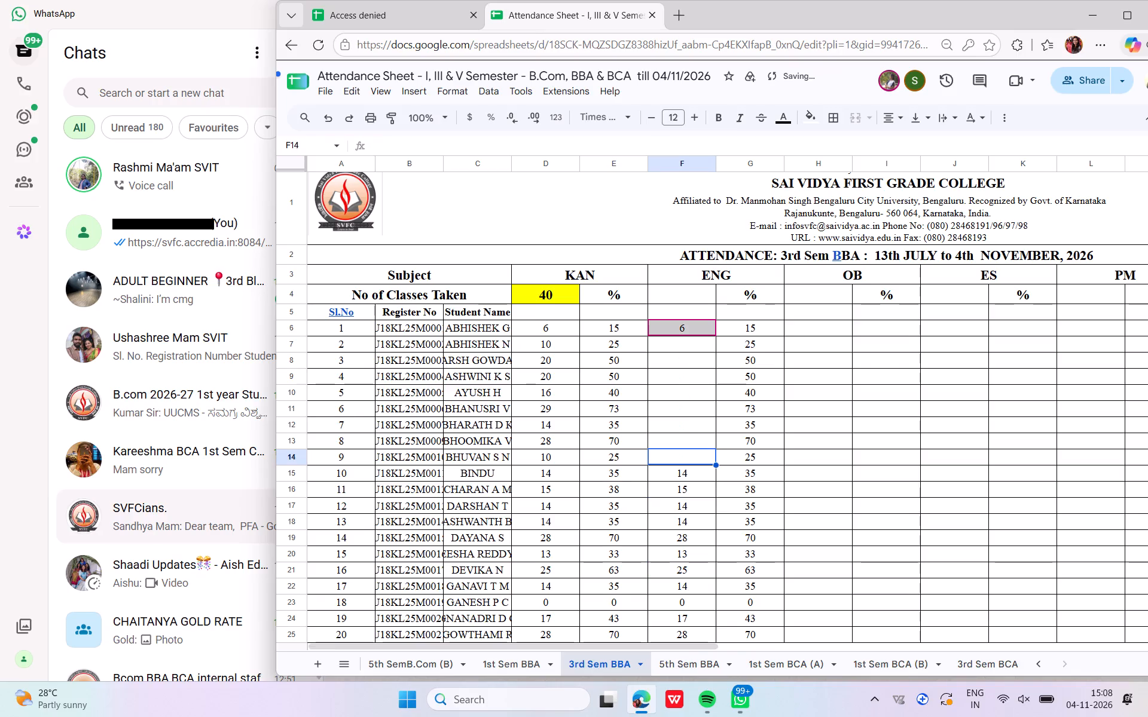
type("10")
key("Up")
type("28")
key("Up")
type("14")
key("Up")
type("29")
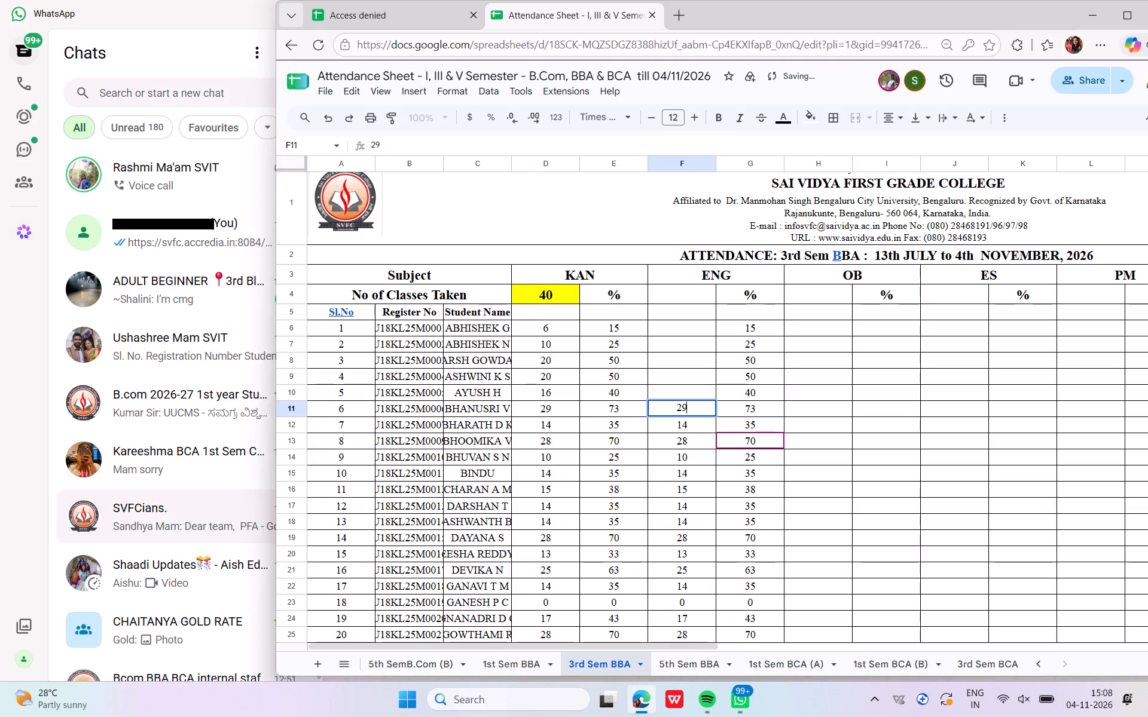
Enter the ENG attendance 16, 20, 20, 10 and 6 in F10 up to F6 for serial numbers 5 to 1.
key("Up")
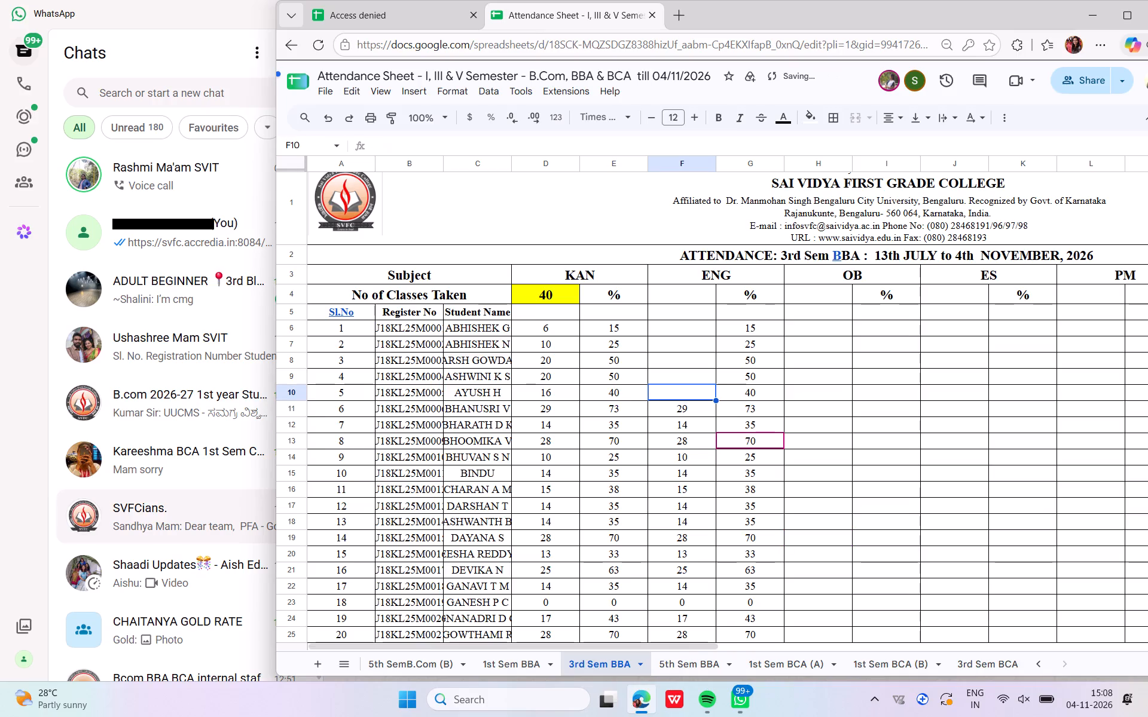
type("16")
key("Up")
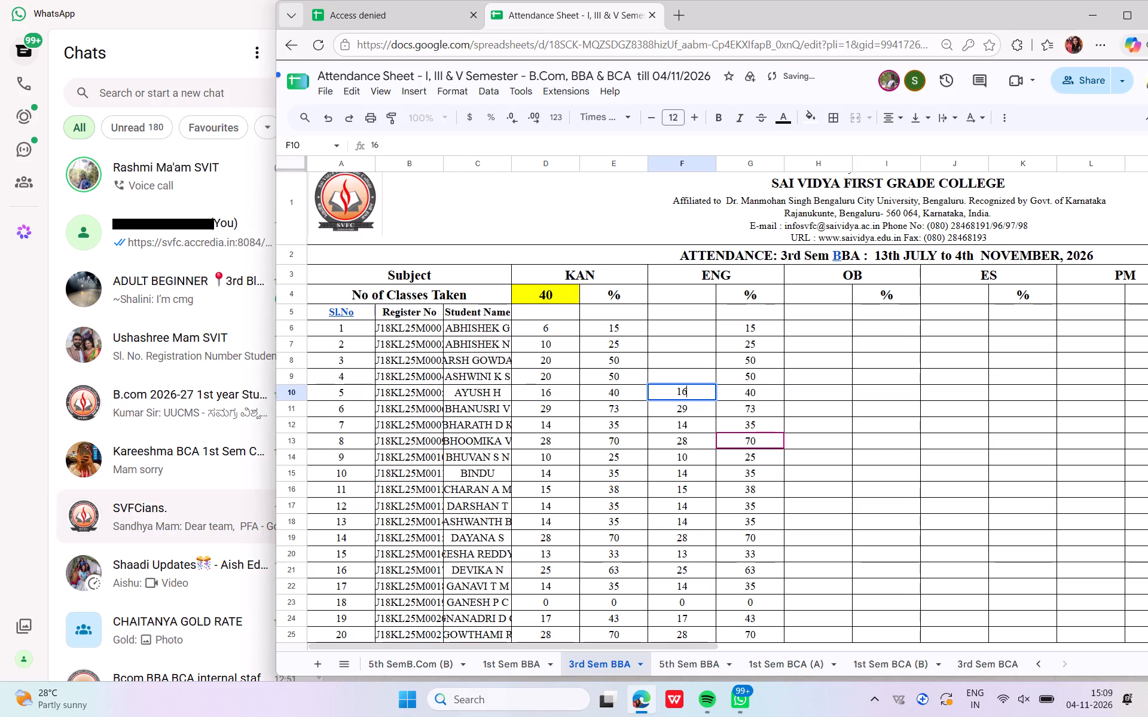
type("20")
key("Up")
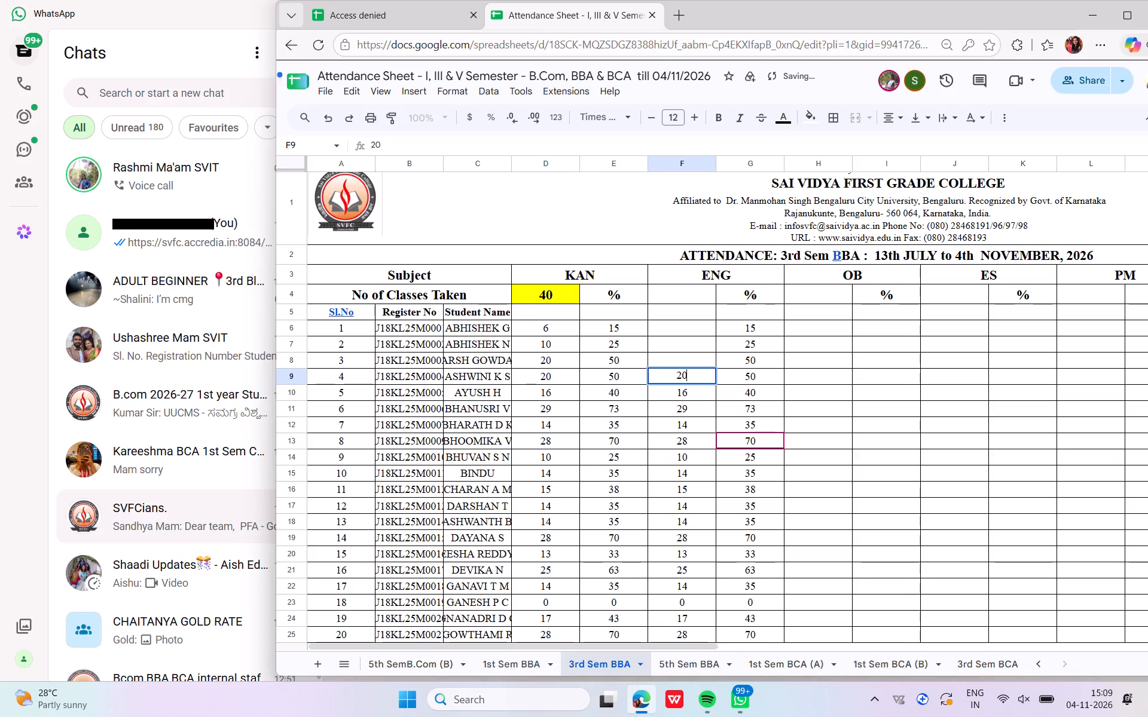
type("20")
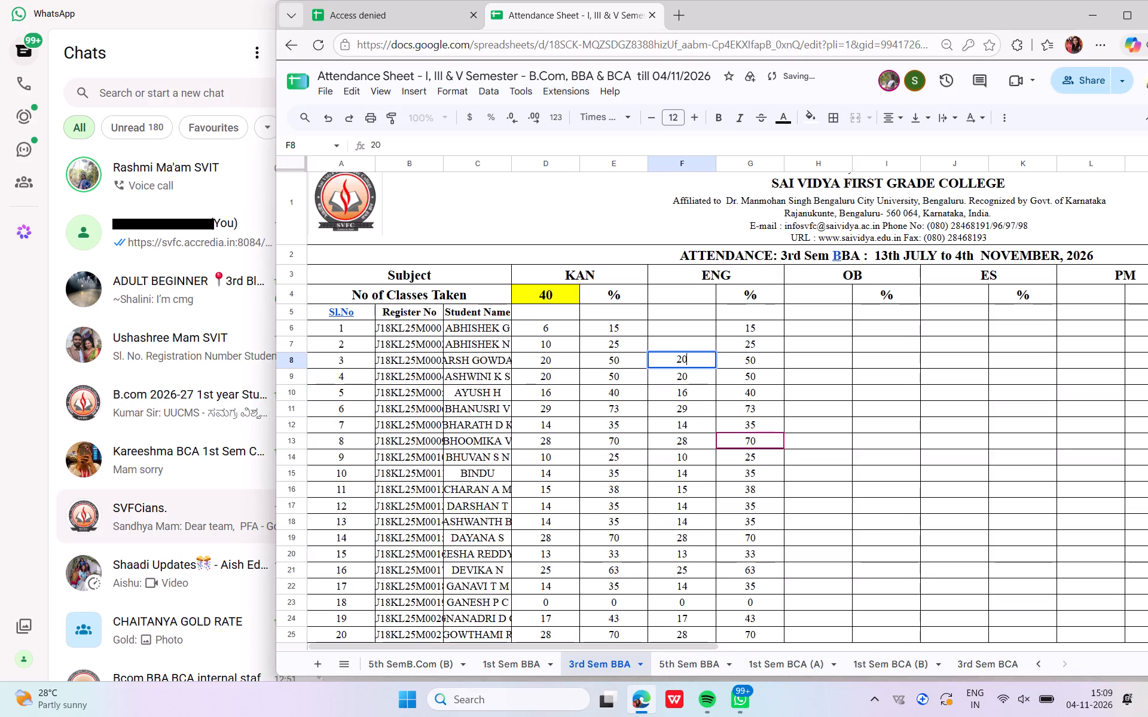
key("Up")
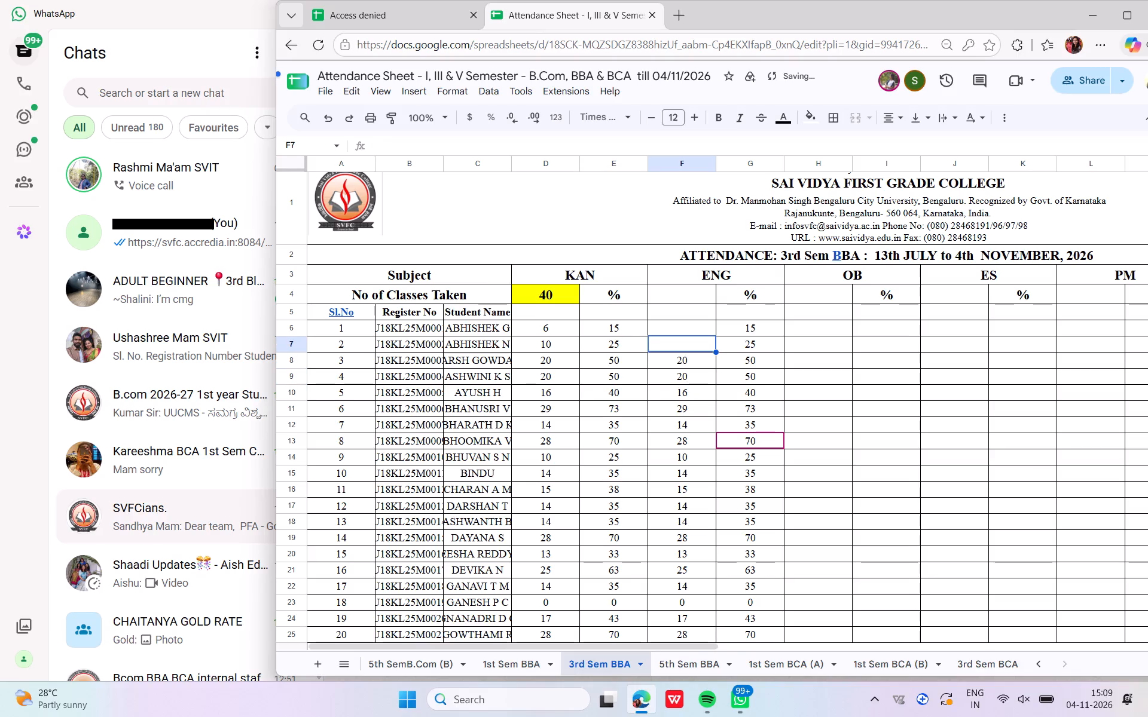
type("10")
key("Up")
key("6")
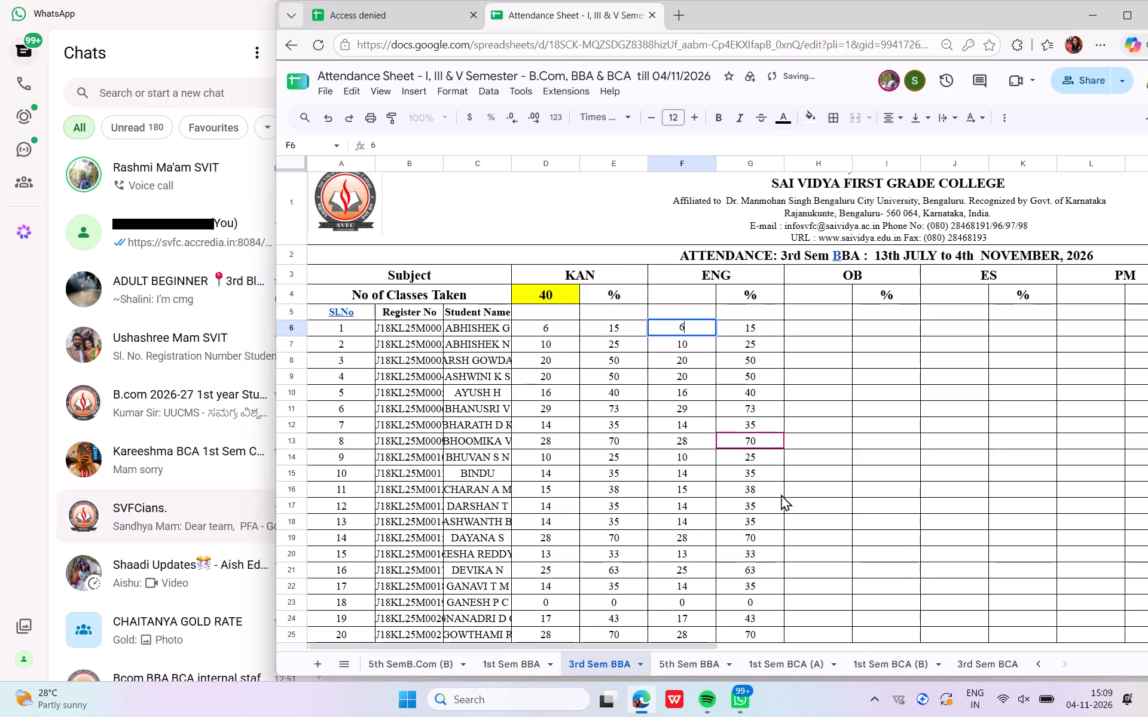
Clear the KAN attendance values in D6 to D12 for serial numbers 1 to 7.
scroll(781, 494, "down", 1)
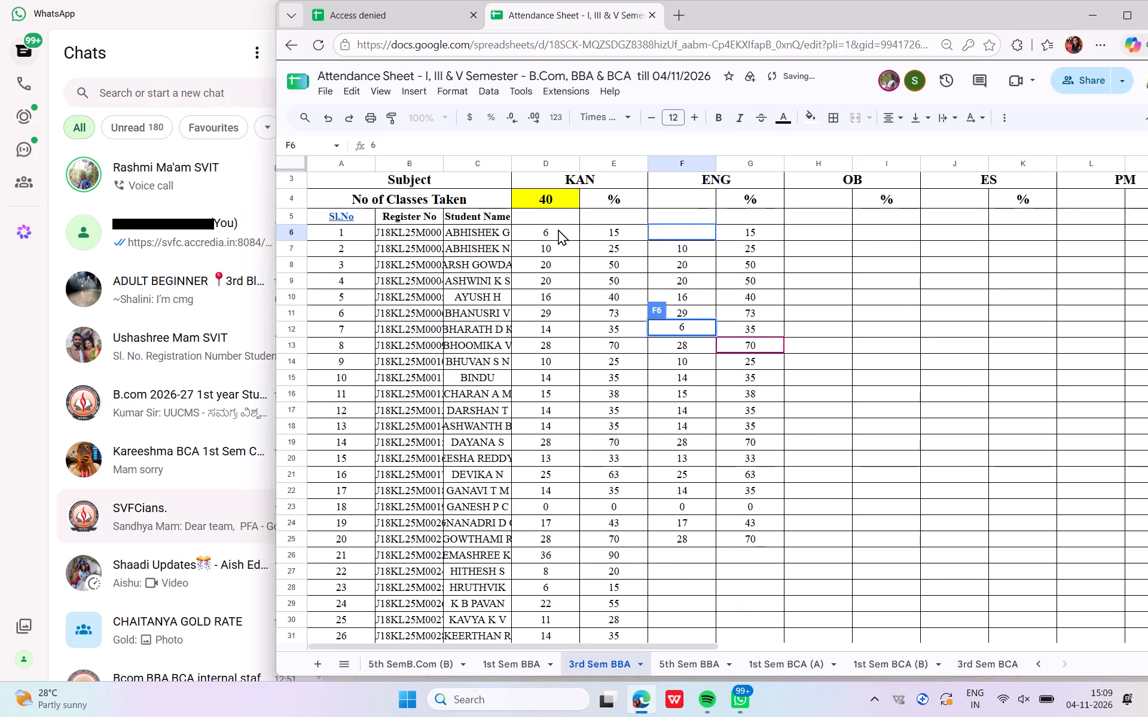
left_click(558, 229)
key("BackSpace")
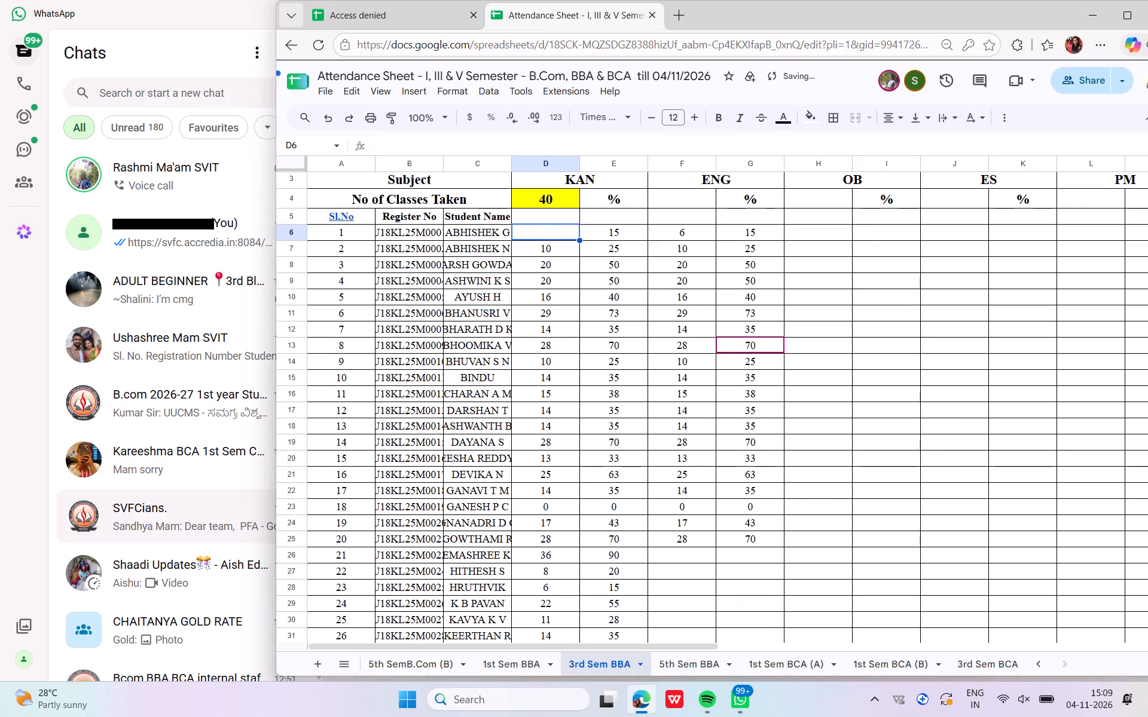
key("Down")
key("BackSpace")
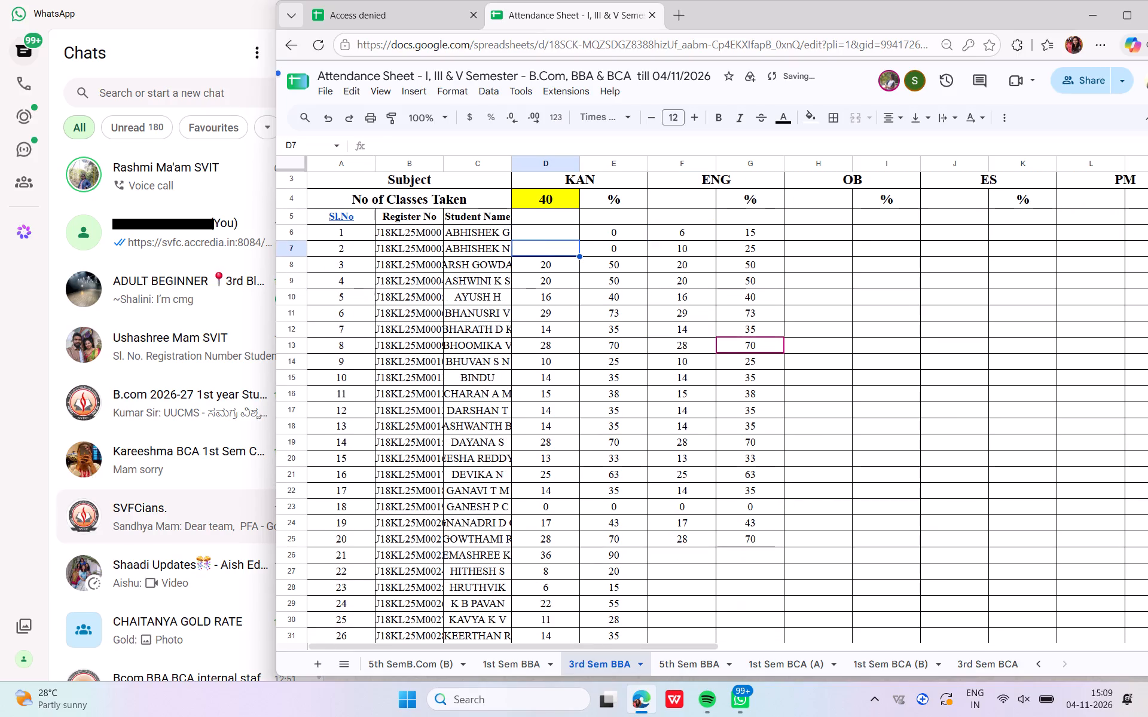
key("Down")
key("BackSpace")
key("Down")
key("BackSpace")
key("Down")
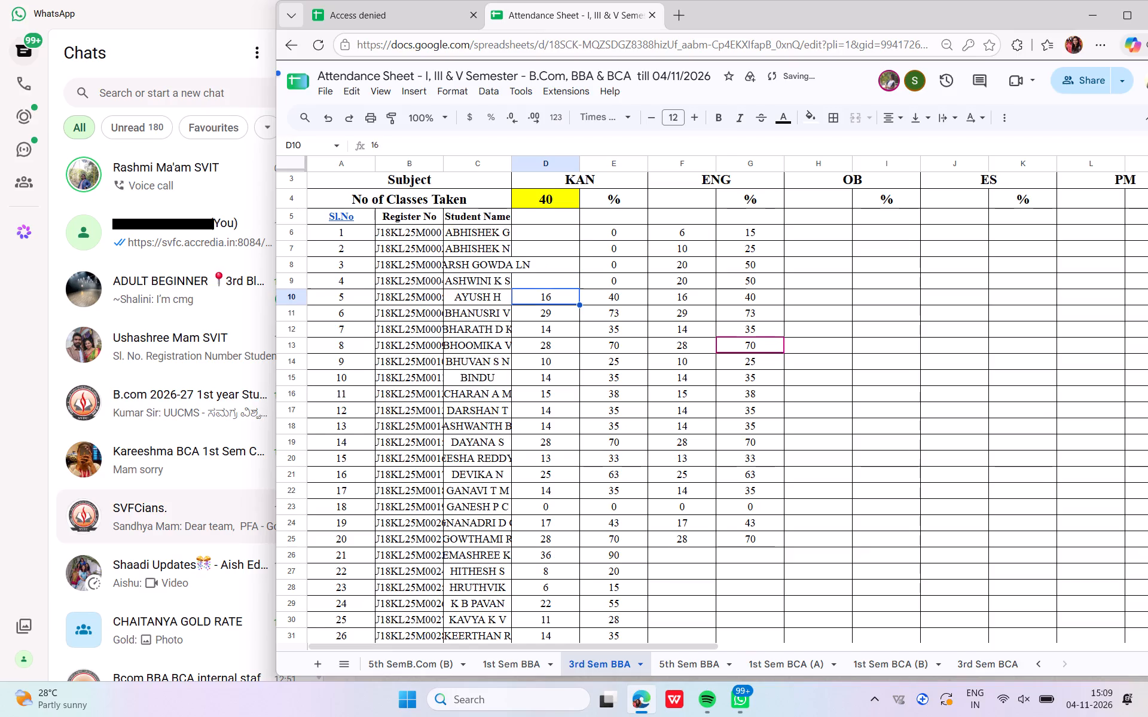
key("BackSpace")
key("Down")
key("BackSpace")
key("Down")
key("BackSpace")
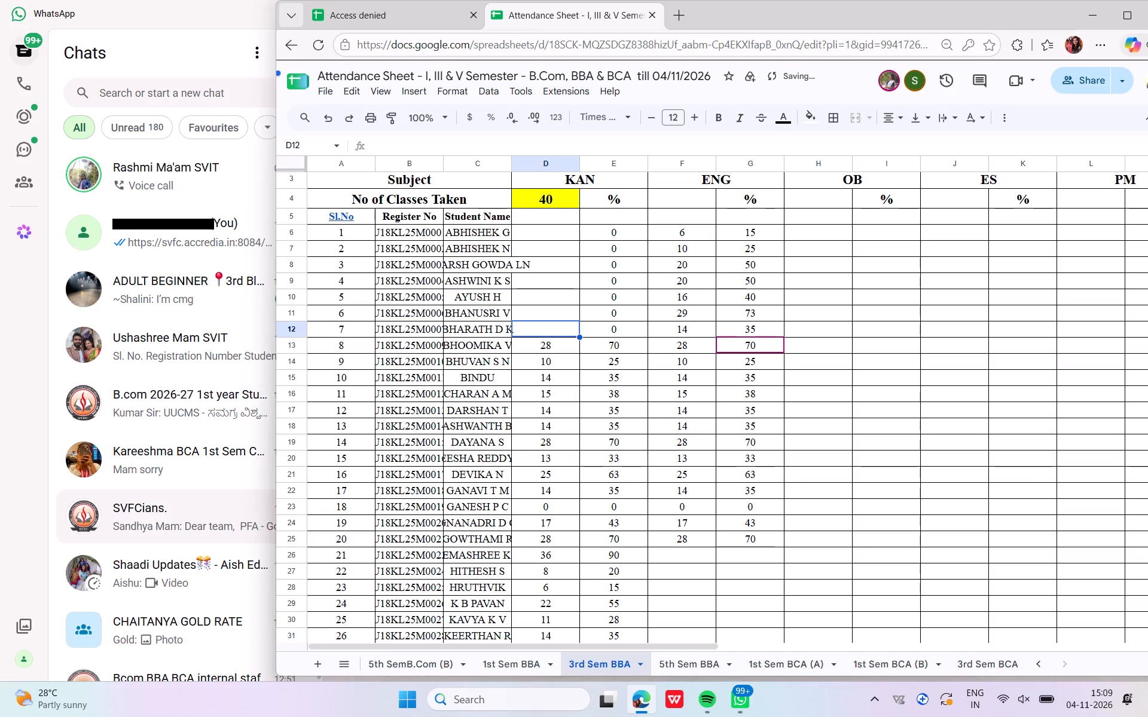
Clear the KAN attendance values in D13 to D18 for serial numbers 8 to 13.
key("Down")
key("BackSpace")
key("Down")
key("BackSpace")
key("Down")
key("BackSpace")
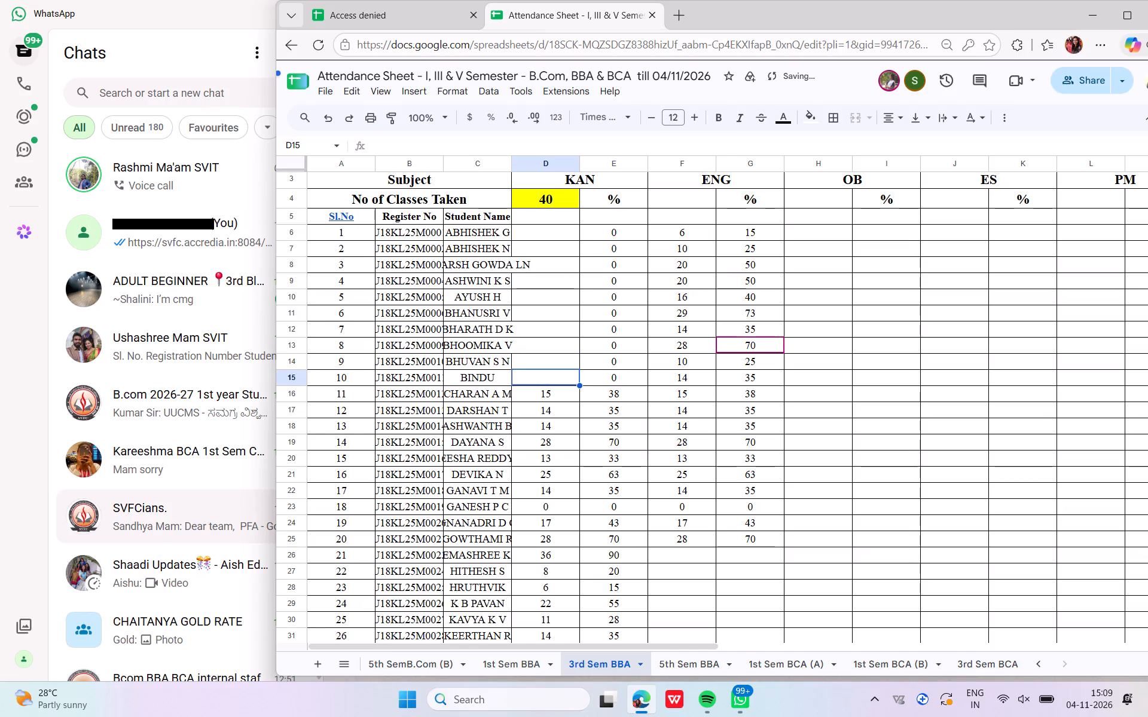
key("Down")
key("BackSpace")
key("Down")
key("BackSpace")
key("Down")
key("BackSpace")
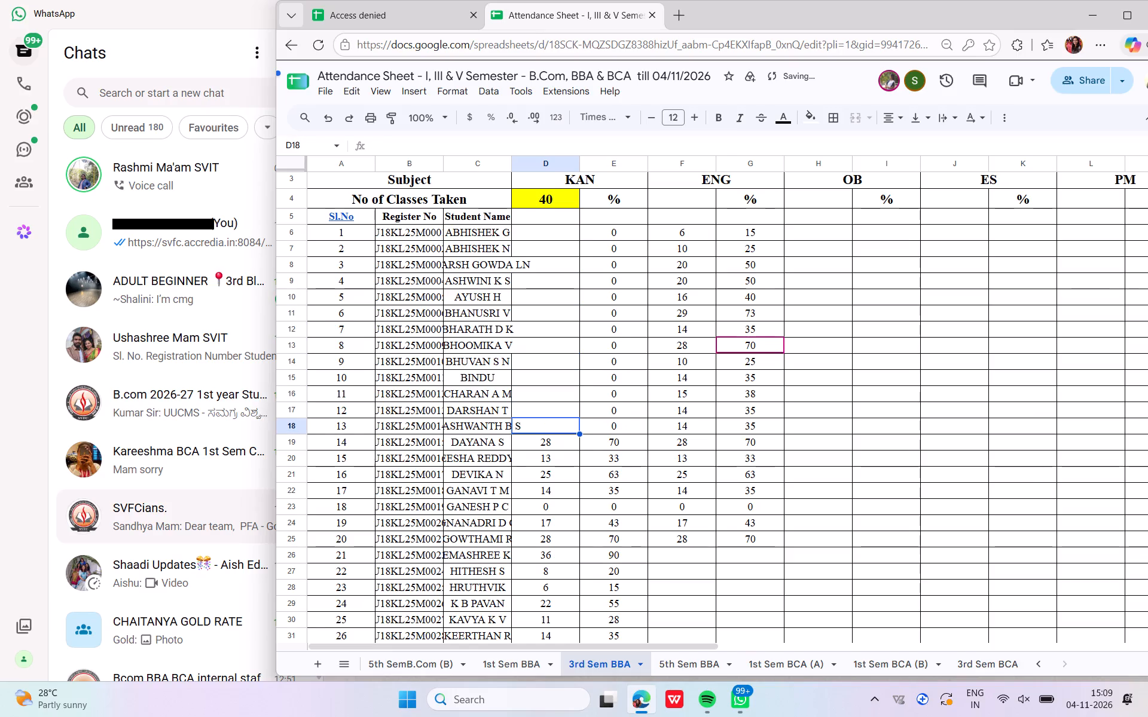
Clear the KAN attendance values in D19 to D24 for serial numbers 14 to 19.
key("Down")
key("BackSpace")
key("Down")
key("BackSpace")
key("Down")
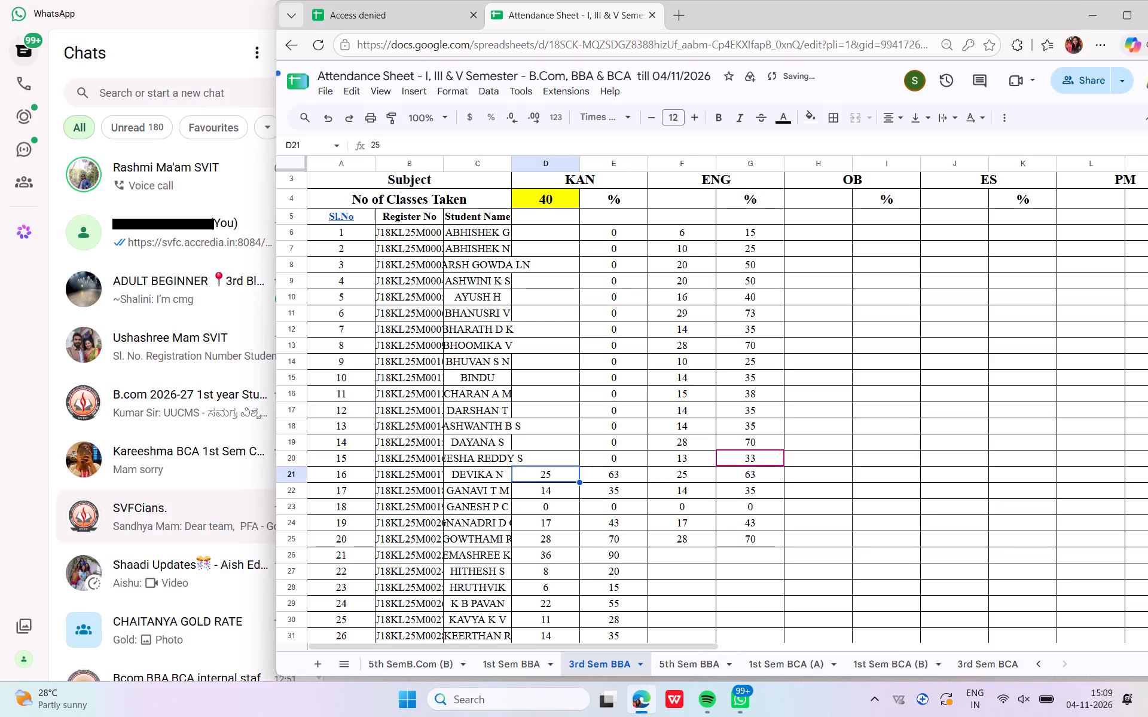
key("BackSpace")
key("Down")
key("BackSpace")
key("Down")
key("BackSpace")
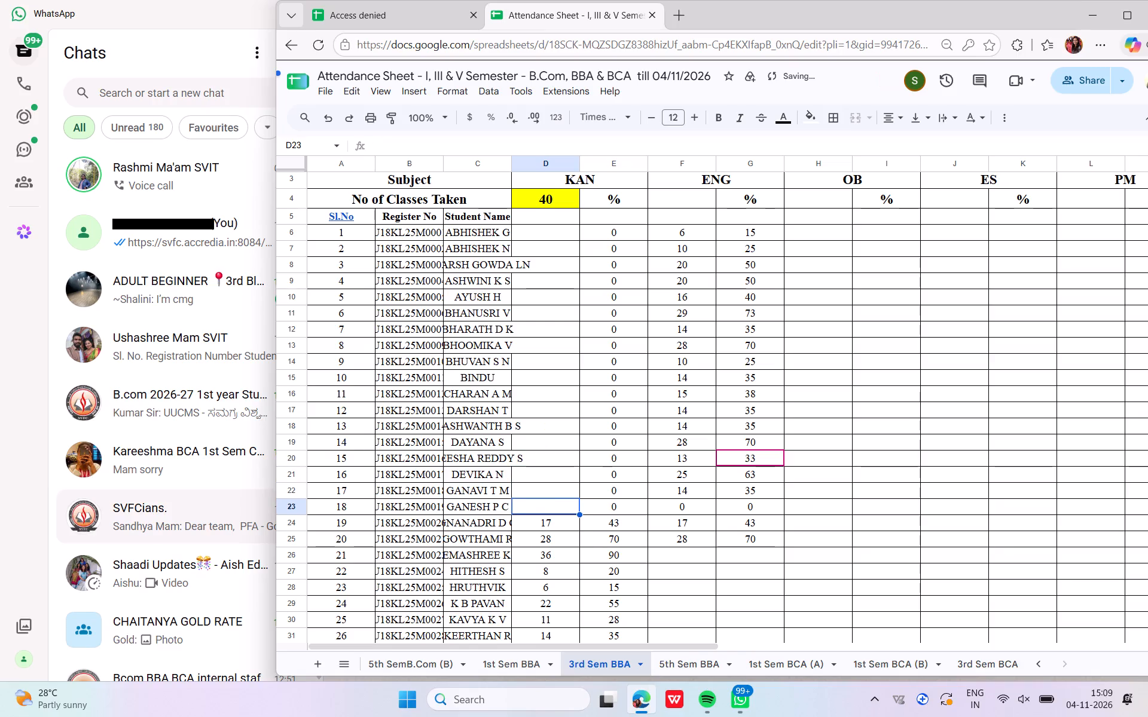
key("Down")
key("BackSpace")
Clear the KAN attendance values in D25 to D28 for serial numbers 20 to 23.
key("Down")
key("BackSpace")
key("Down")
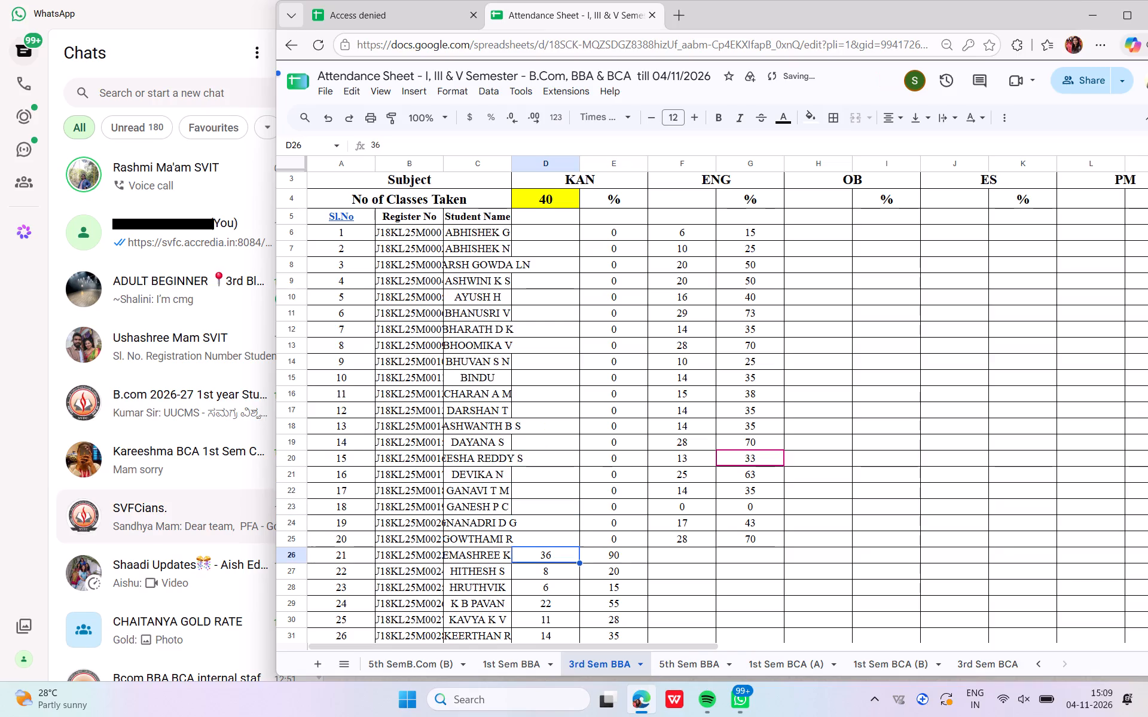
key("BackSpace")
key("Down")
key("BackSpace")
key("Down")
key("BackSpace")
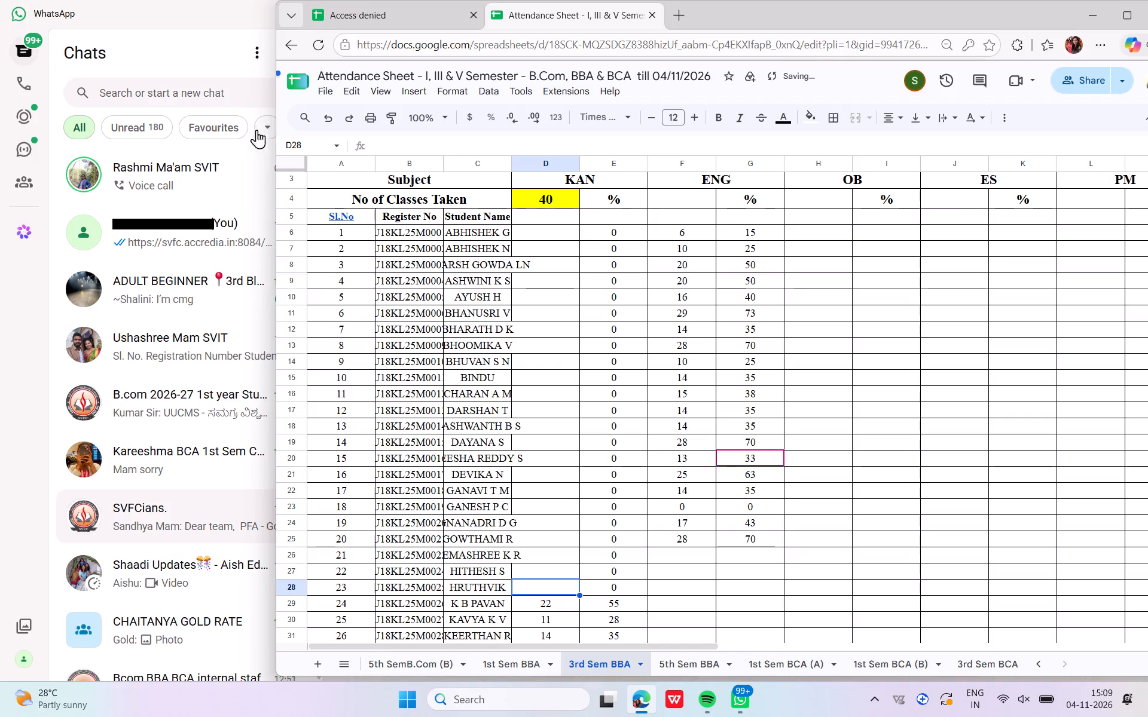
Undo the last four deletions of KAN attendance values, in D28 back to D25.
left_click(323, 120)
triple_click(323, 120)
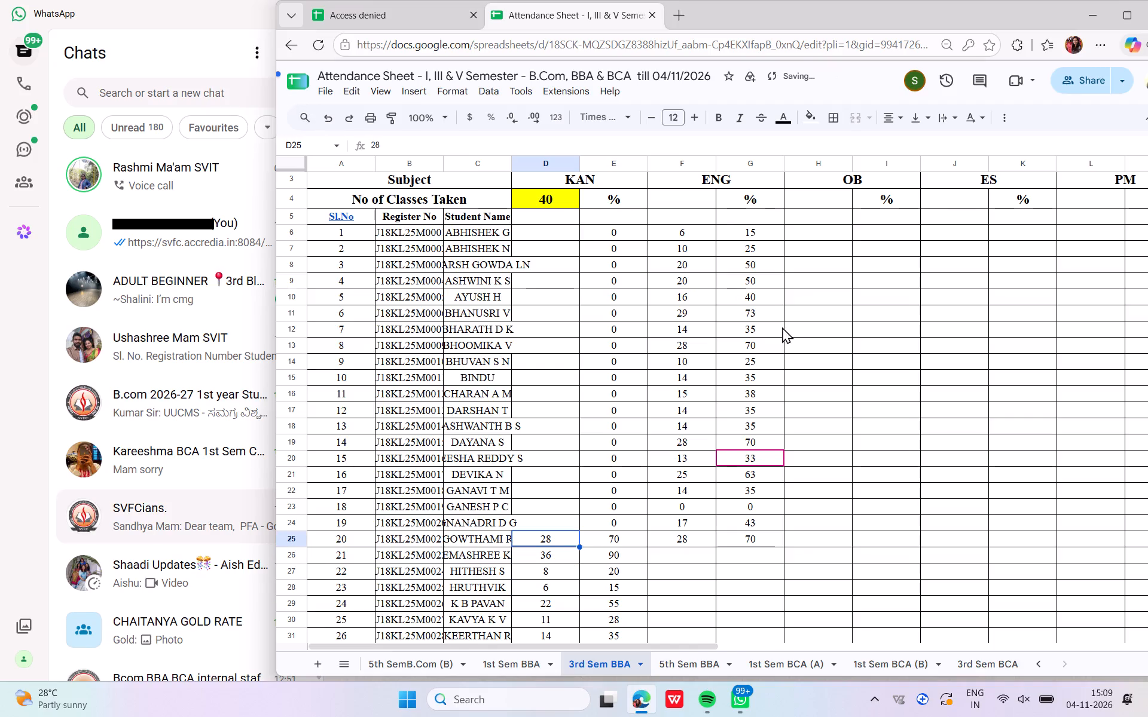
Enter the ENG attendance 36, 8 and 6 in F26 to F28 for serial numbers 21 to 23.
left_click(691, 551)
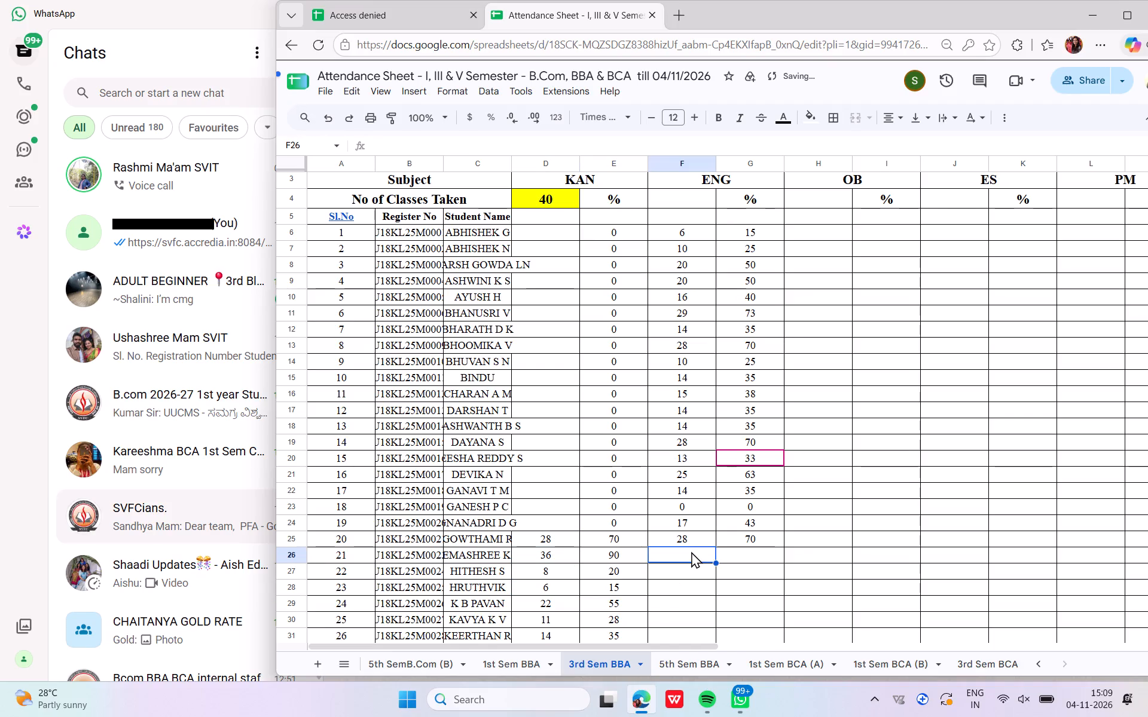
type("36")
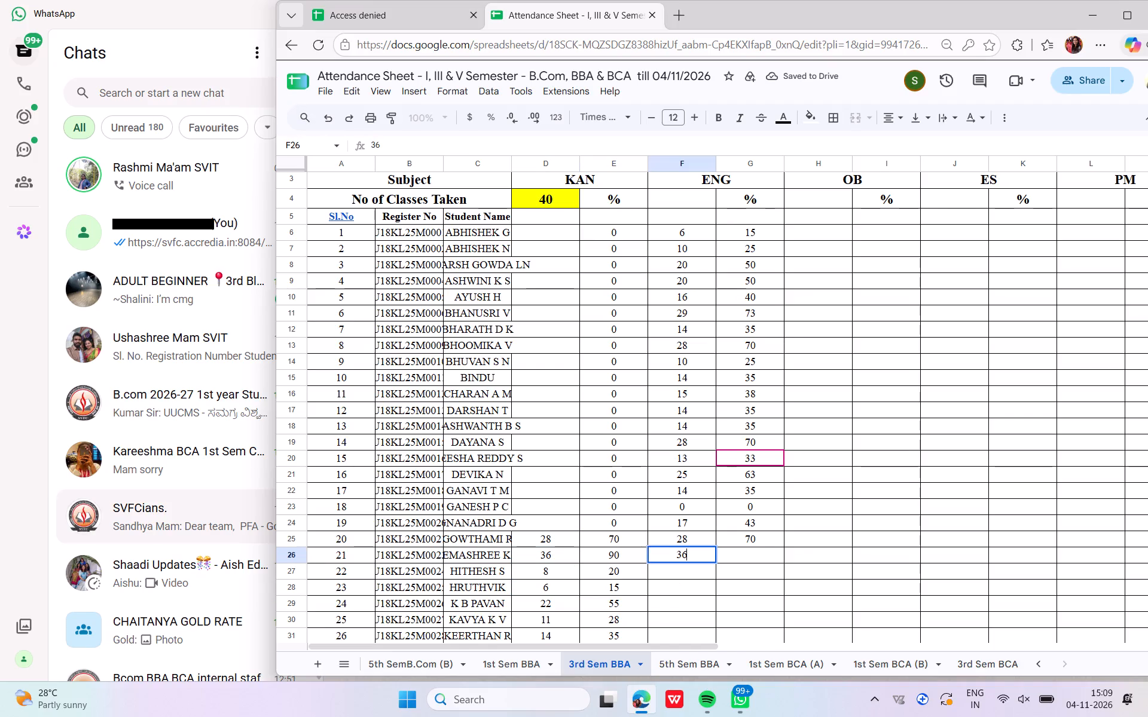
key("Down")
key("8")
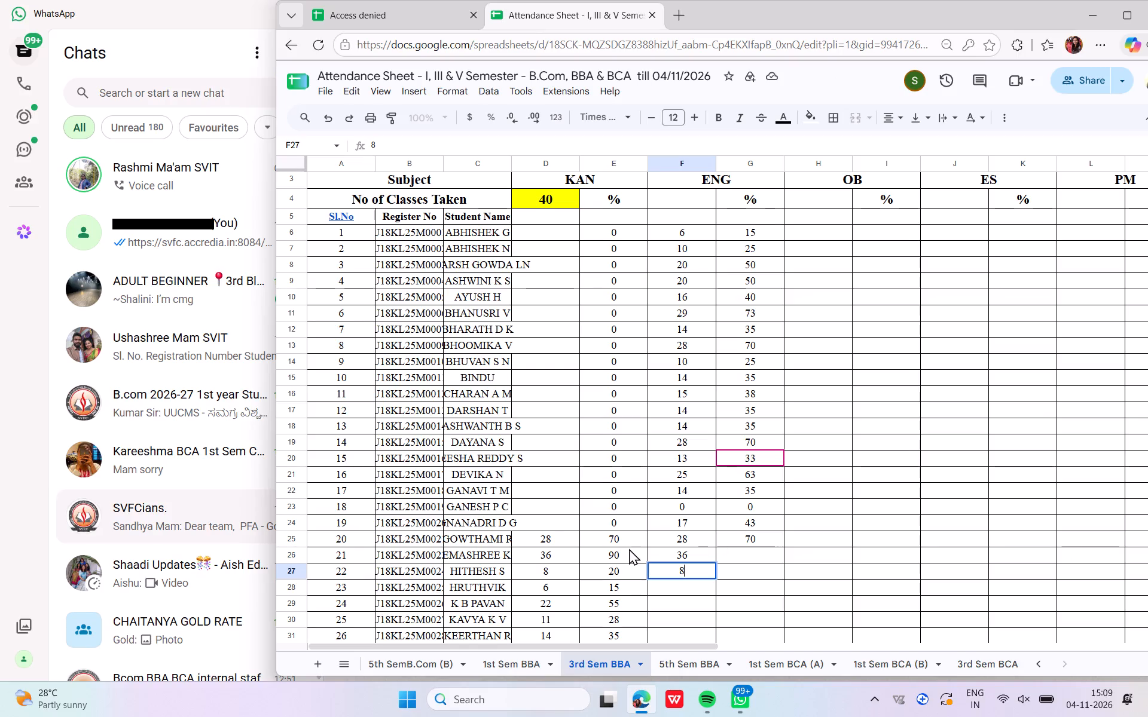
scroll(629, 549, "down", 1)
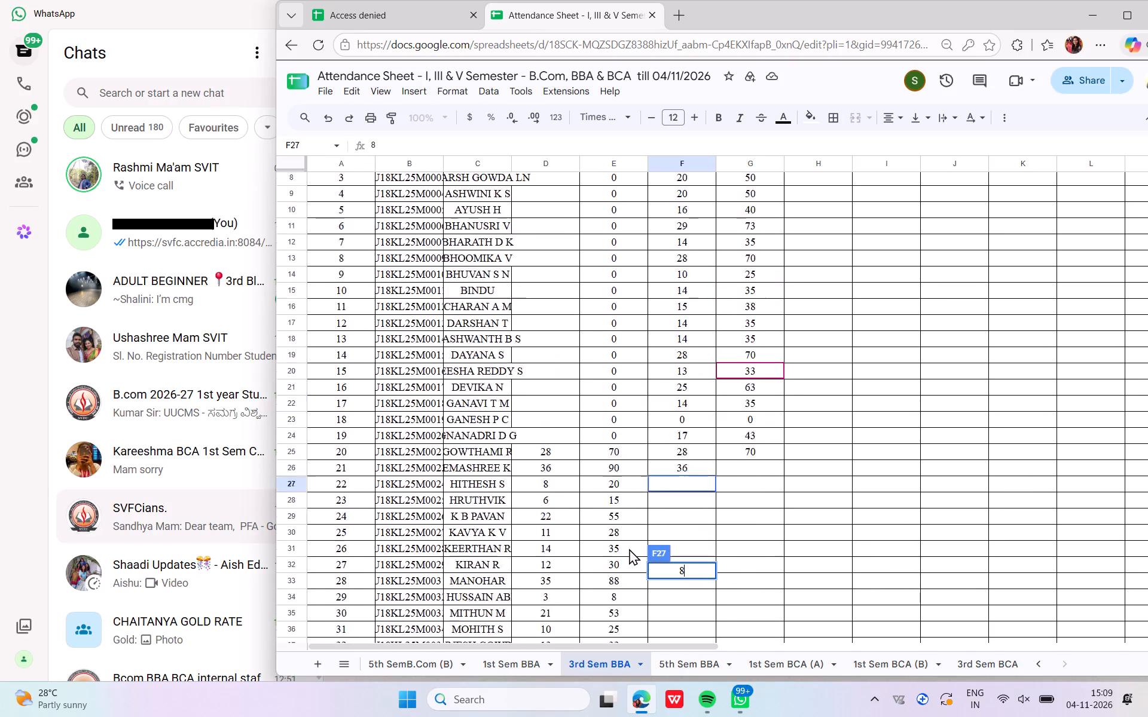
scroll(629, 549, "down", 1)
right_click(629, 549)
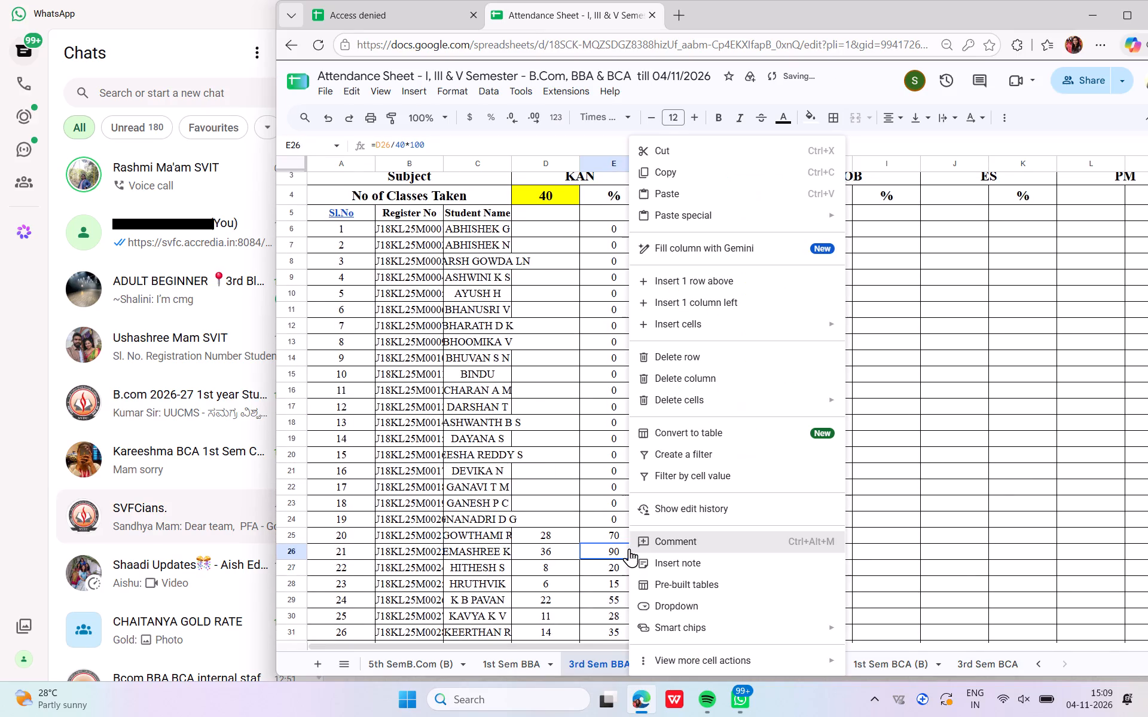
left_click(999, 495)
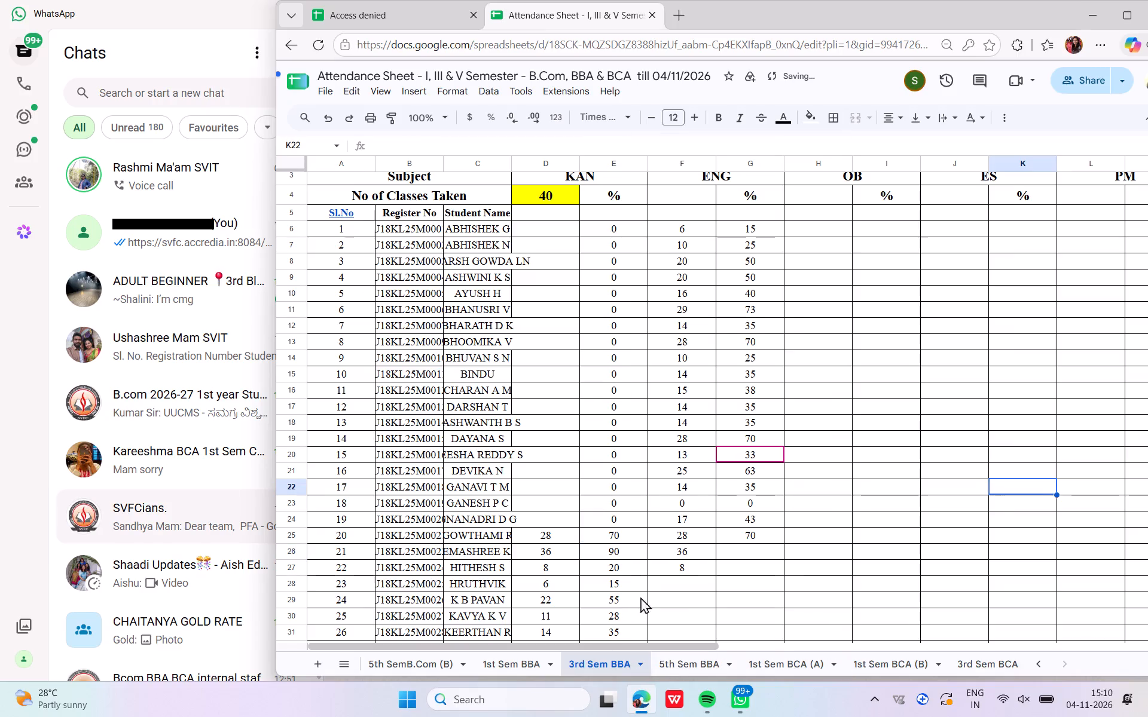
left_click(683, 584)
scroll(683, 584, "down", 3)
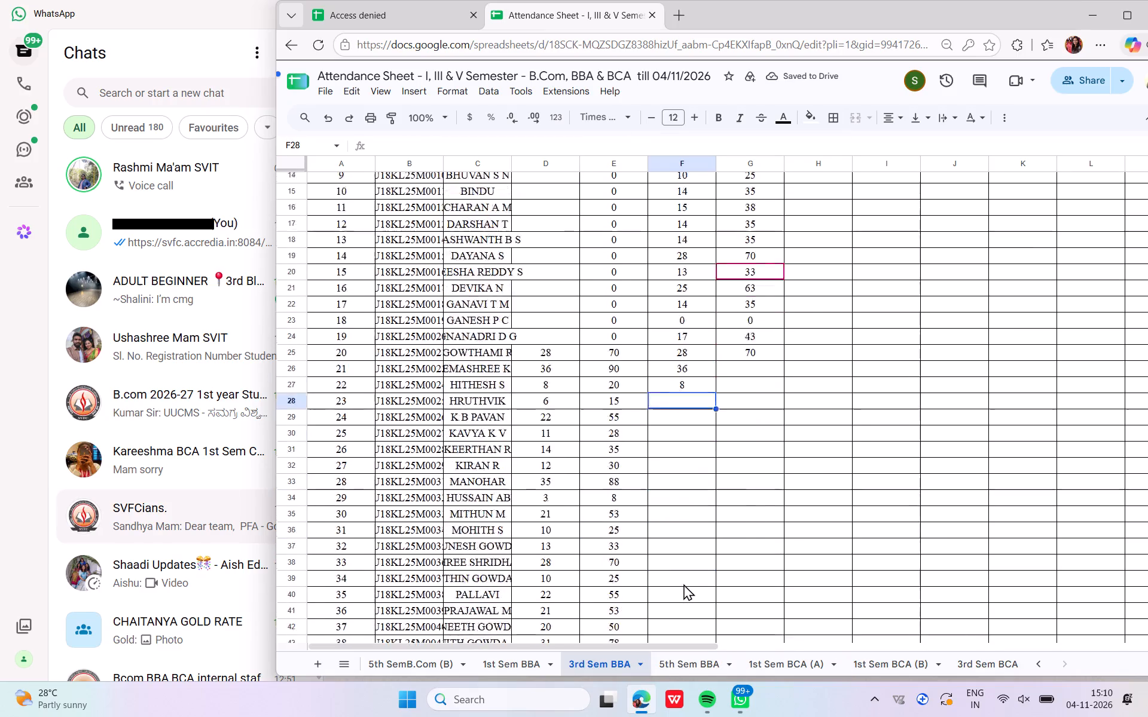
scroll(683, 584, "down", 2)
scroll(683, 584, "up", 2)
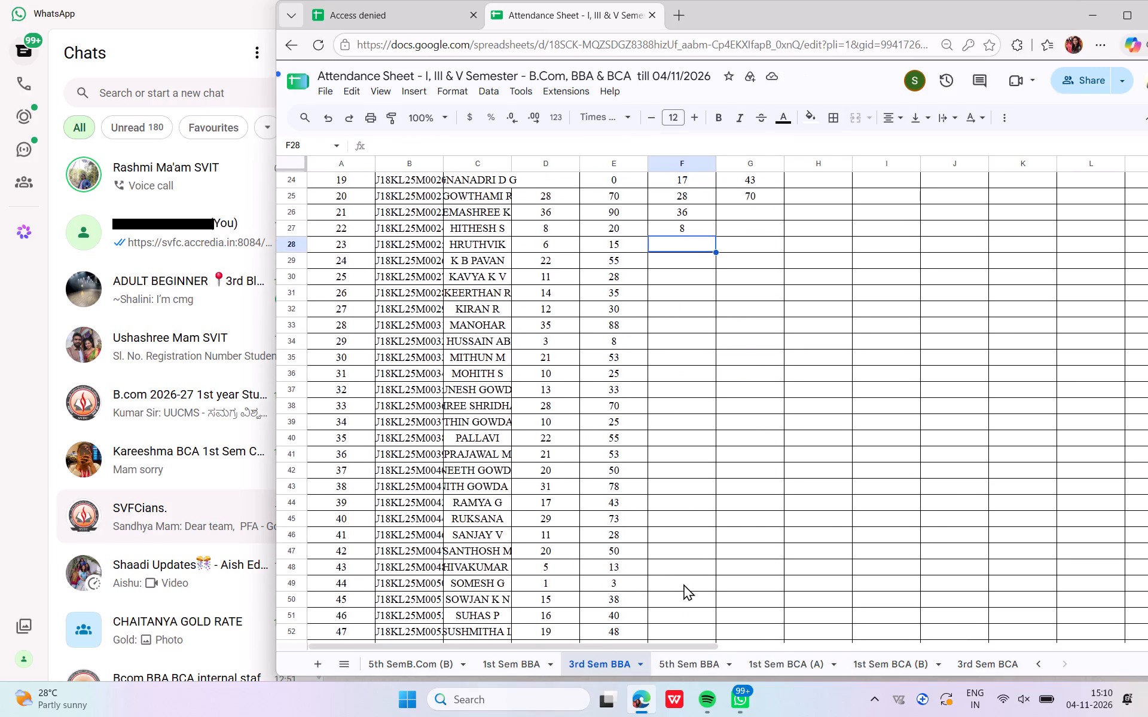
key("6")
right_click(686, 582)
key("Down")
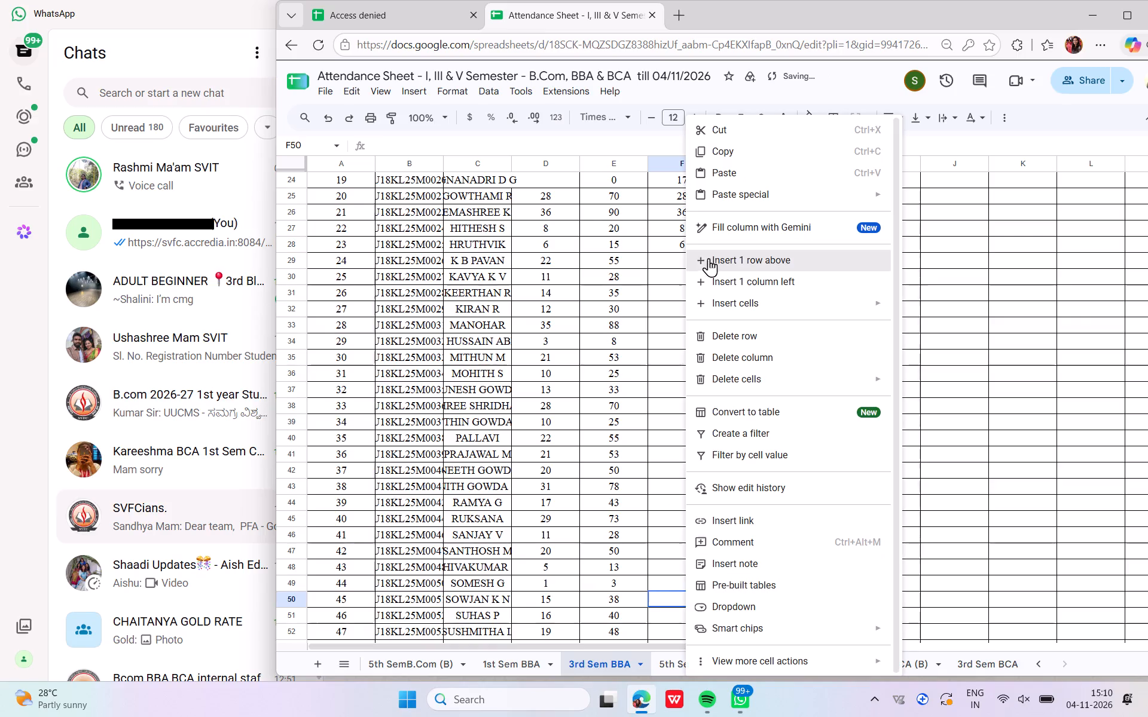
Enter the ENG attendance 22, 11, 14 and 12 in F29 to F32 for serial numbers 24 to 27.
left_click(672, 262)
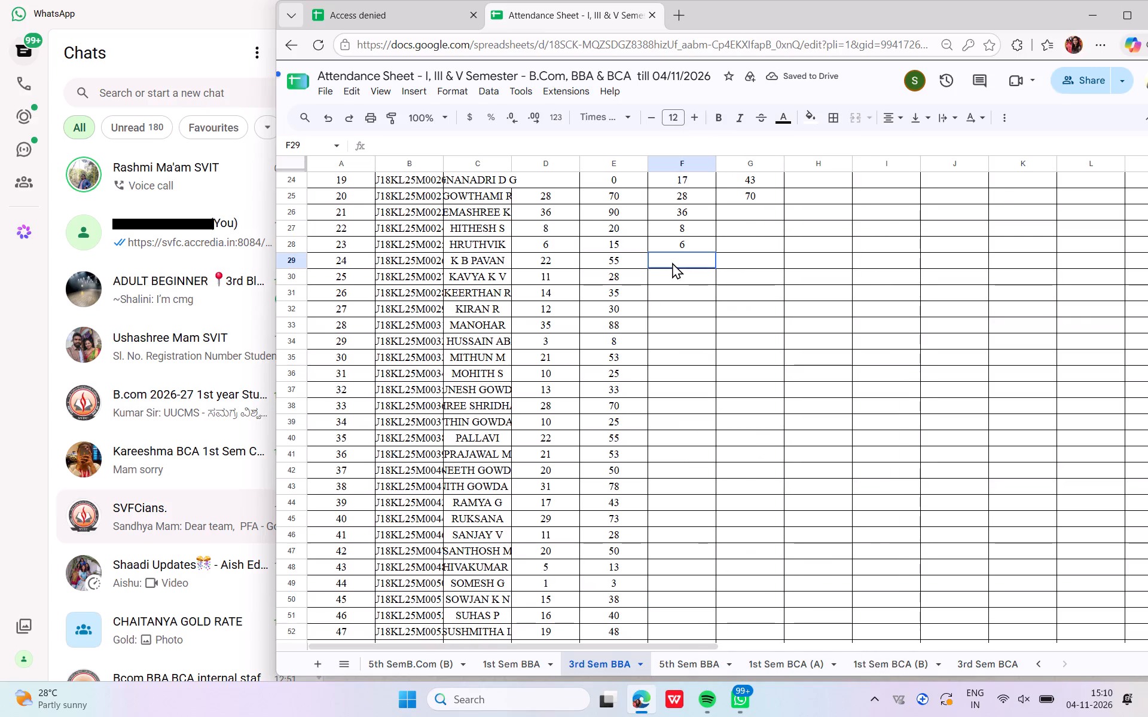
type("22")
key("Down")
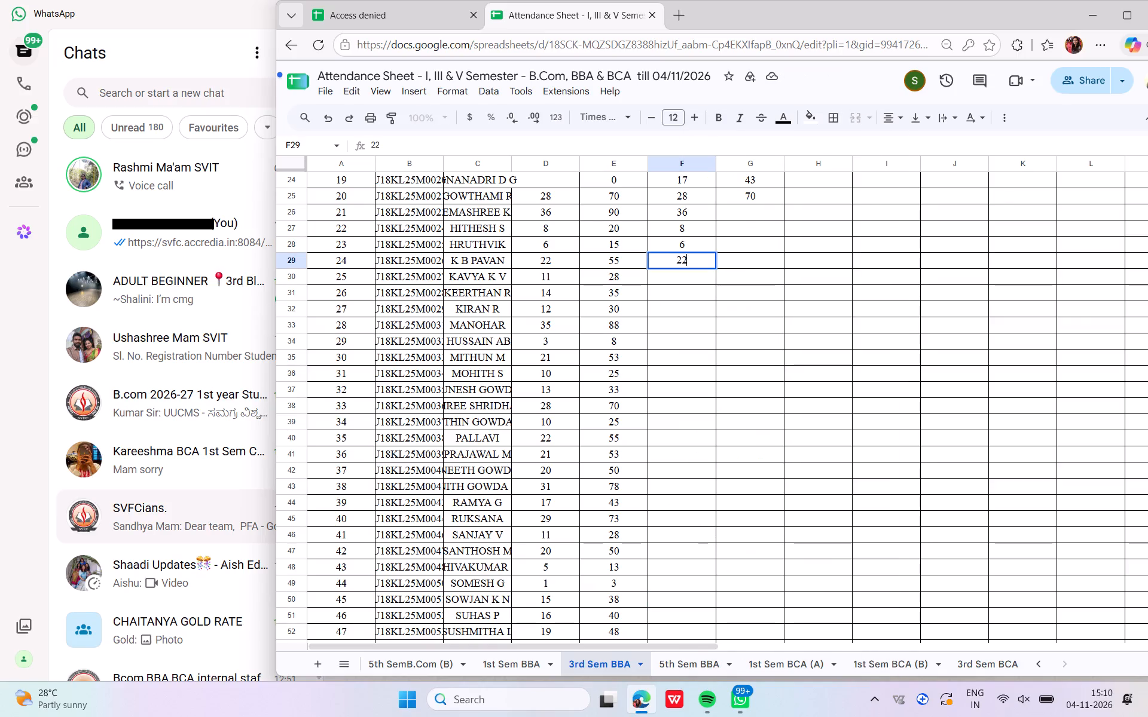
type("11")
key("Down")
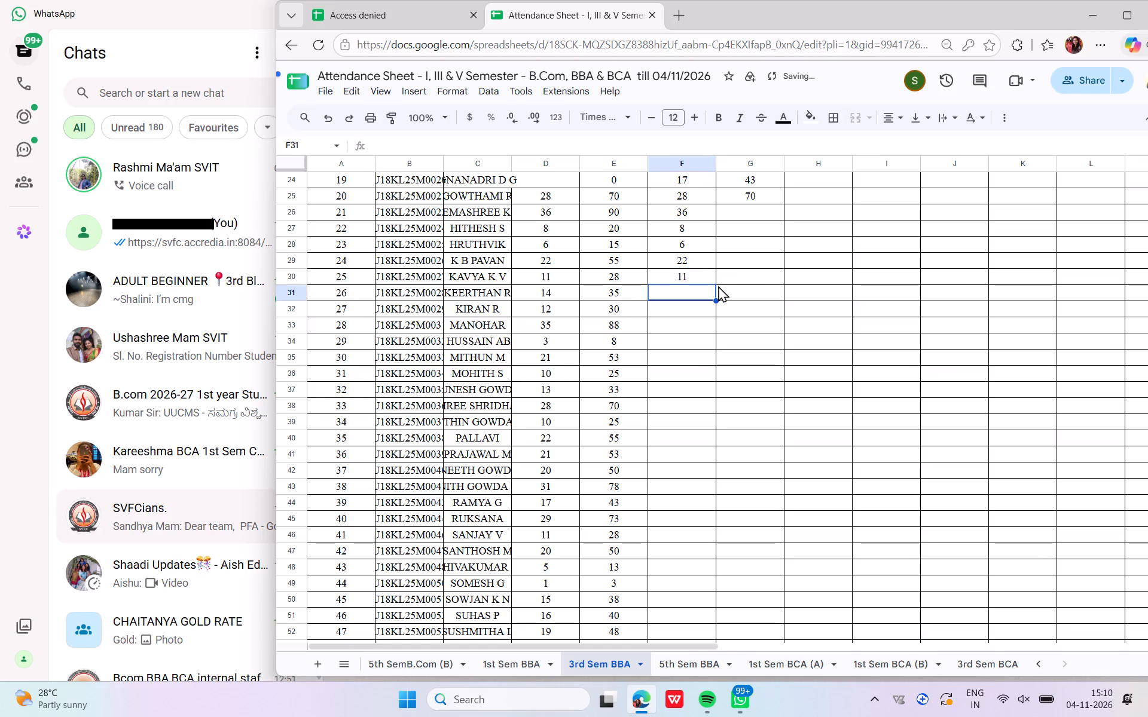
type("14")
key("Down")
key("1")
key("2")
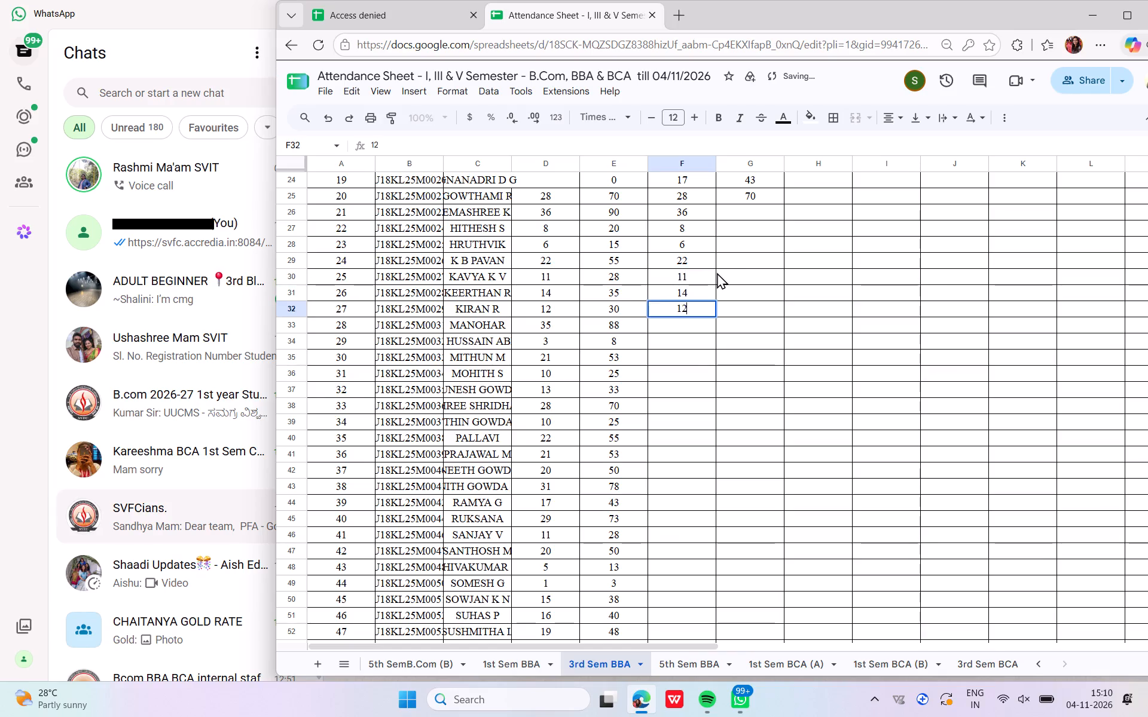
Enter the ENG attendance 35, 3, 21 and 10 in F33 to F36 for serial numbers 28 to 31.
key("Down")
key("3")
key("5")
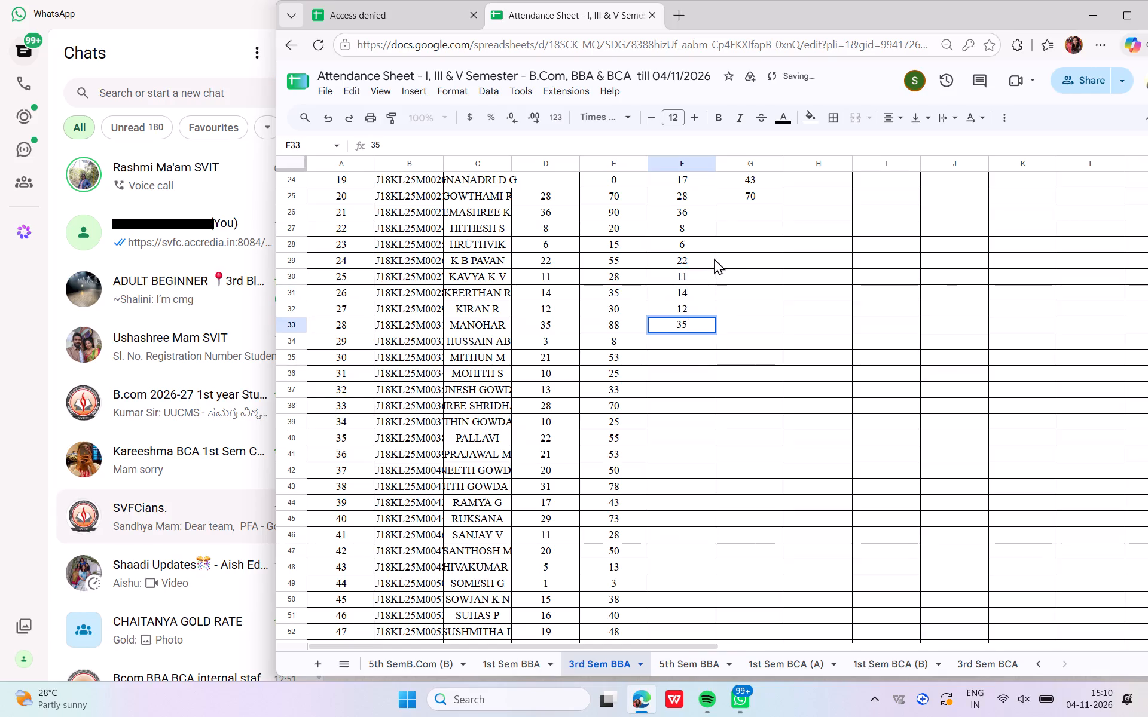
key("Down")
key("3")
key("Down")
key("2")
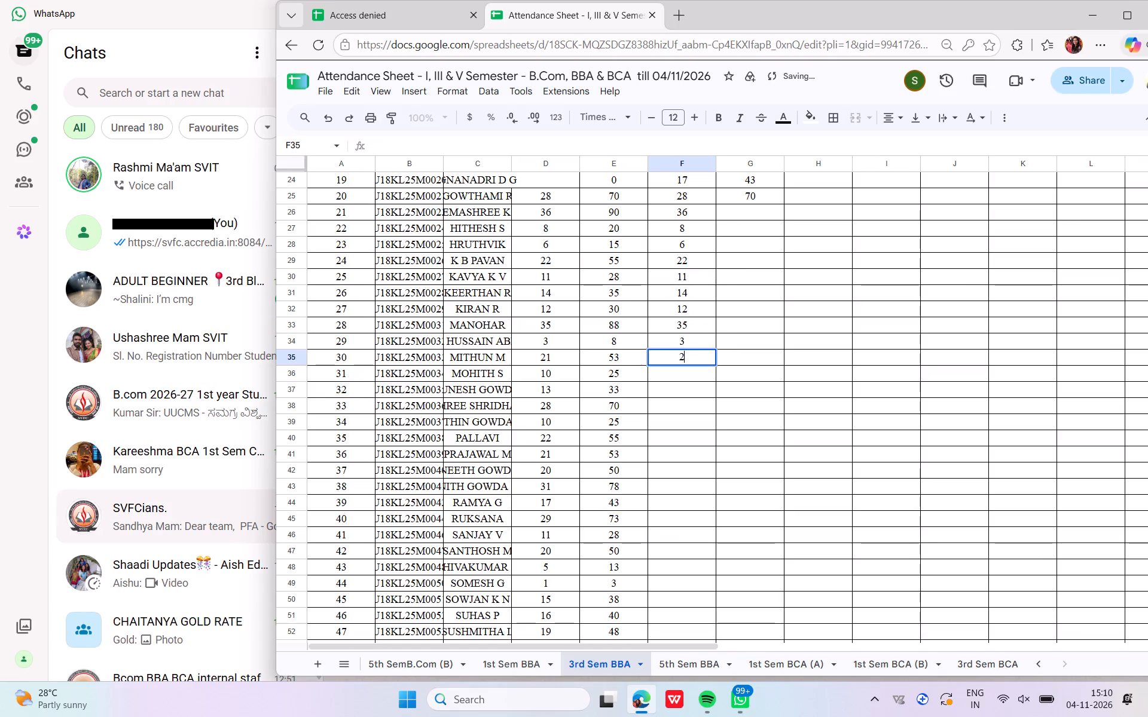
key("1")
key("Down")
key("1")
key("0")
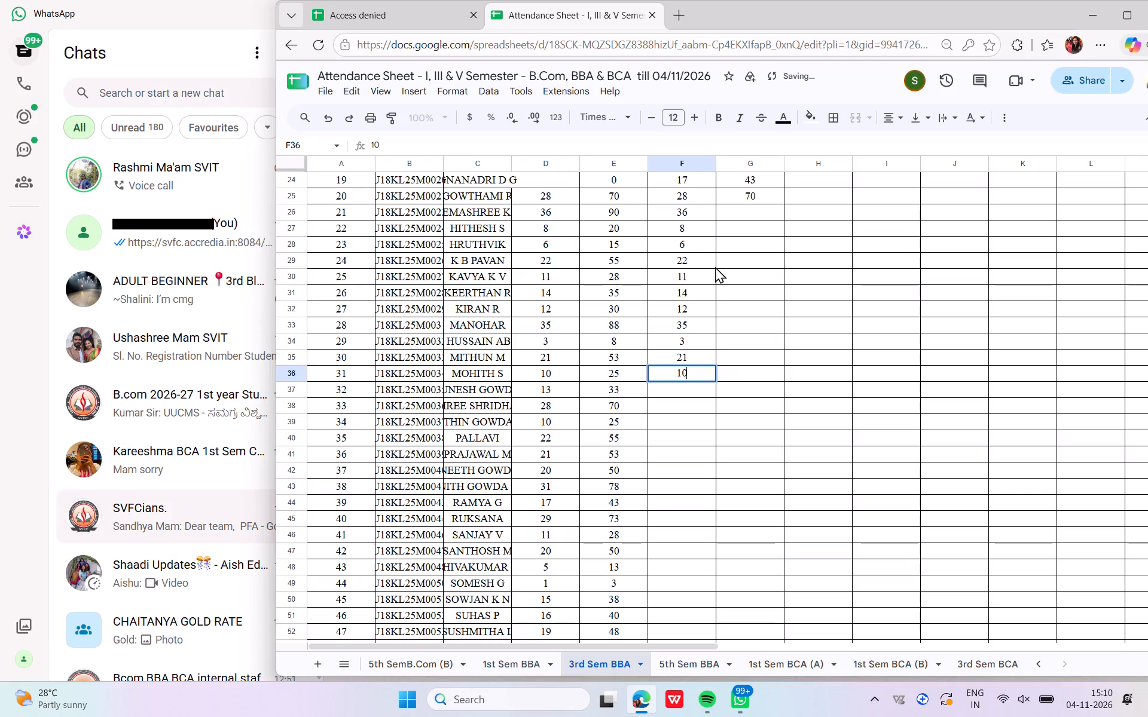
Enter the ENG attendance 13, 28 and 10 in F37 to F39 for serial numbers 32 to 34.
key("Down")
key("1")
key("3")
key("Down")
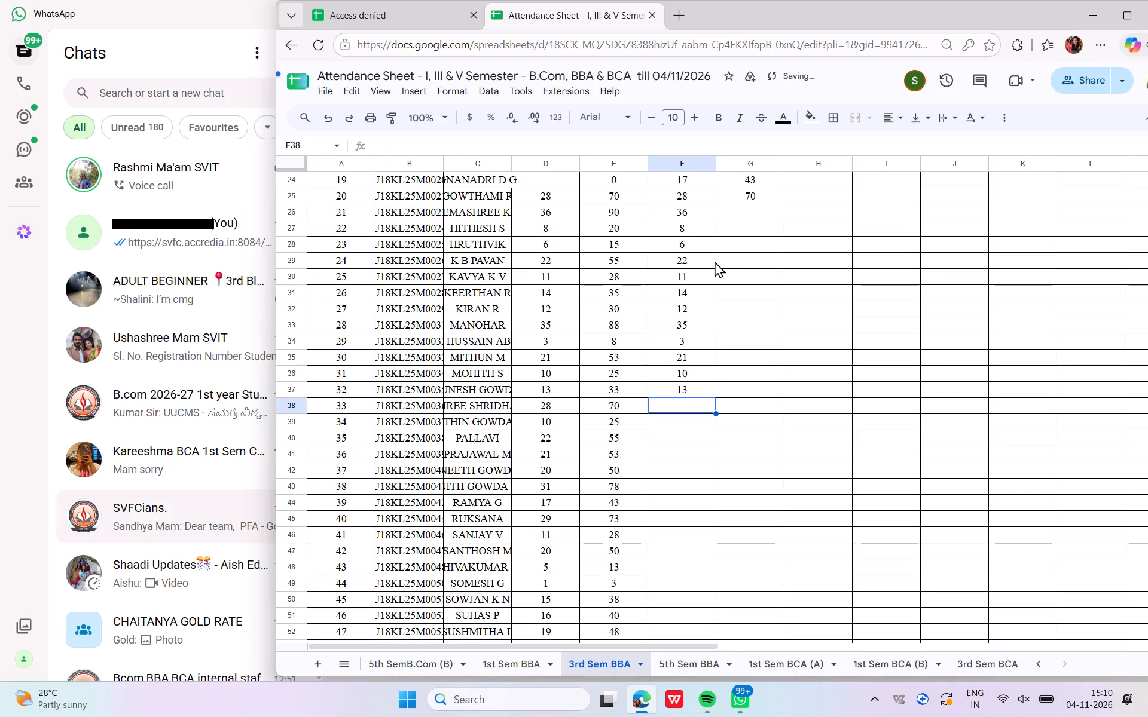
type("28")
key("Down")
type("10")
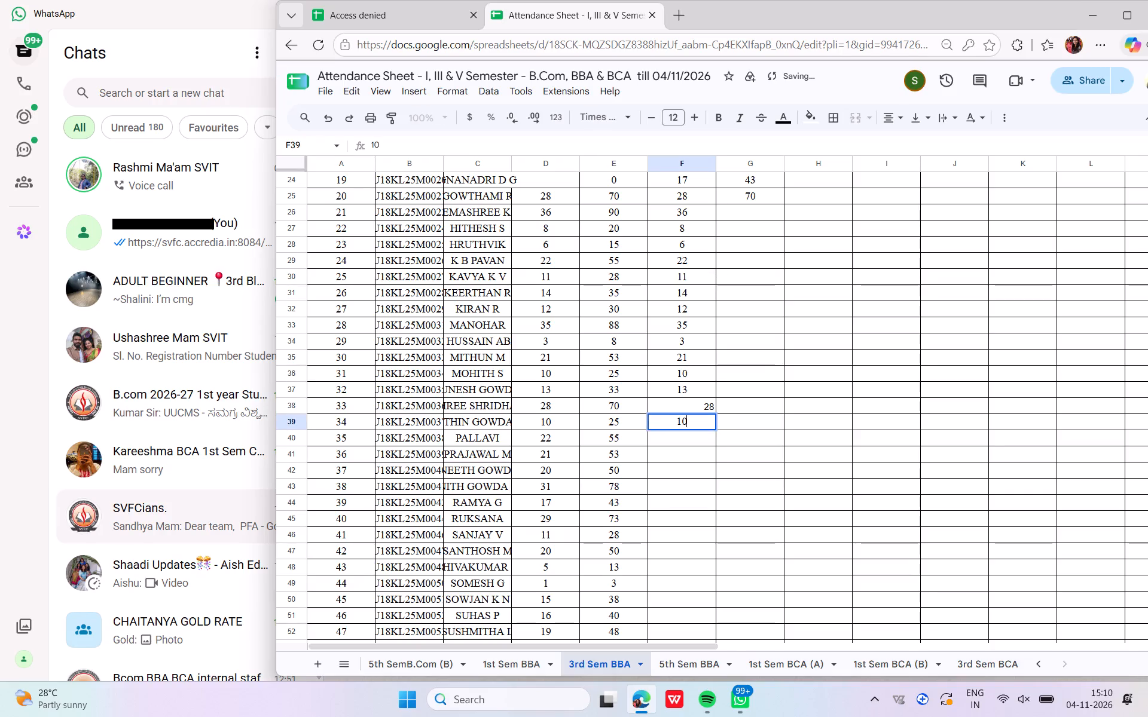
key("Down")
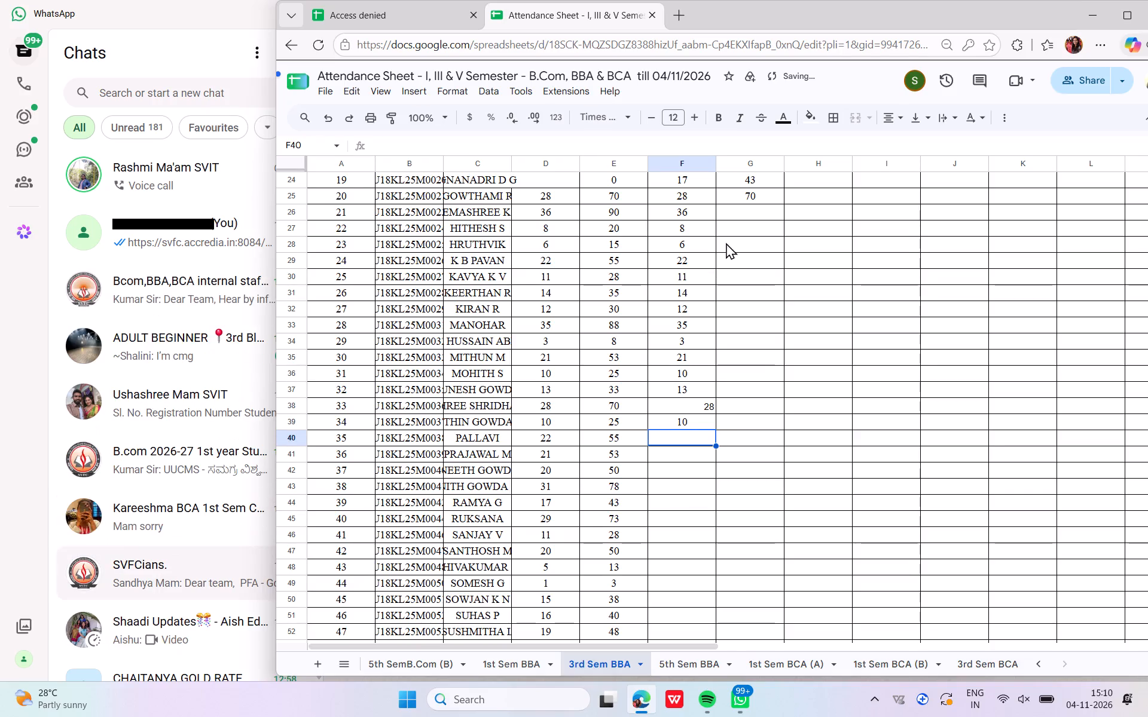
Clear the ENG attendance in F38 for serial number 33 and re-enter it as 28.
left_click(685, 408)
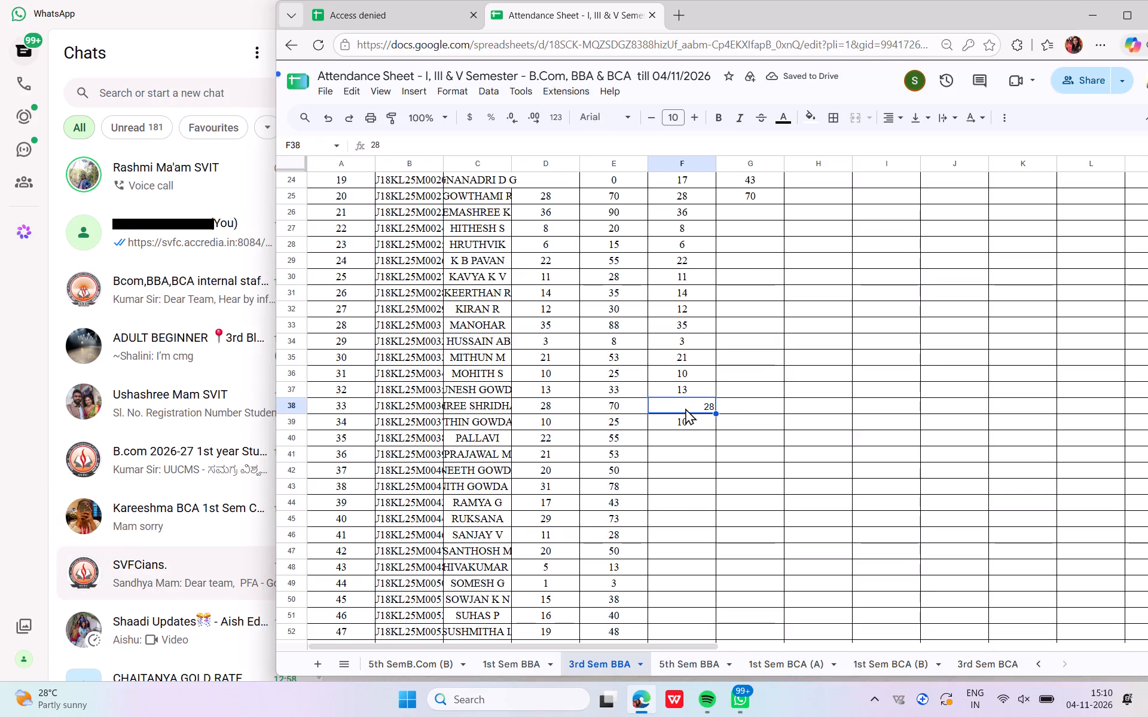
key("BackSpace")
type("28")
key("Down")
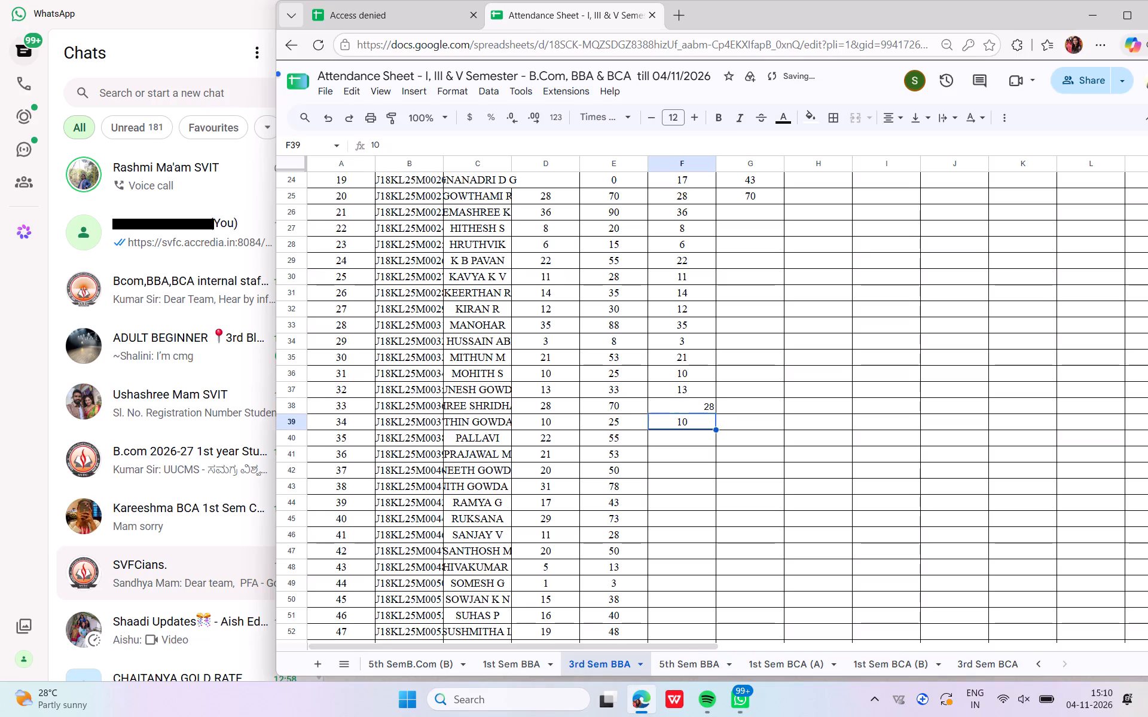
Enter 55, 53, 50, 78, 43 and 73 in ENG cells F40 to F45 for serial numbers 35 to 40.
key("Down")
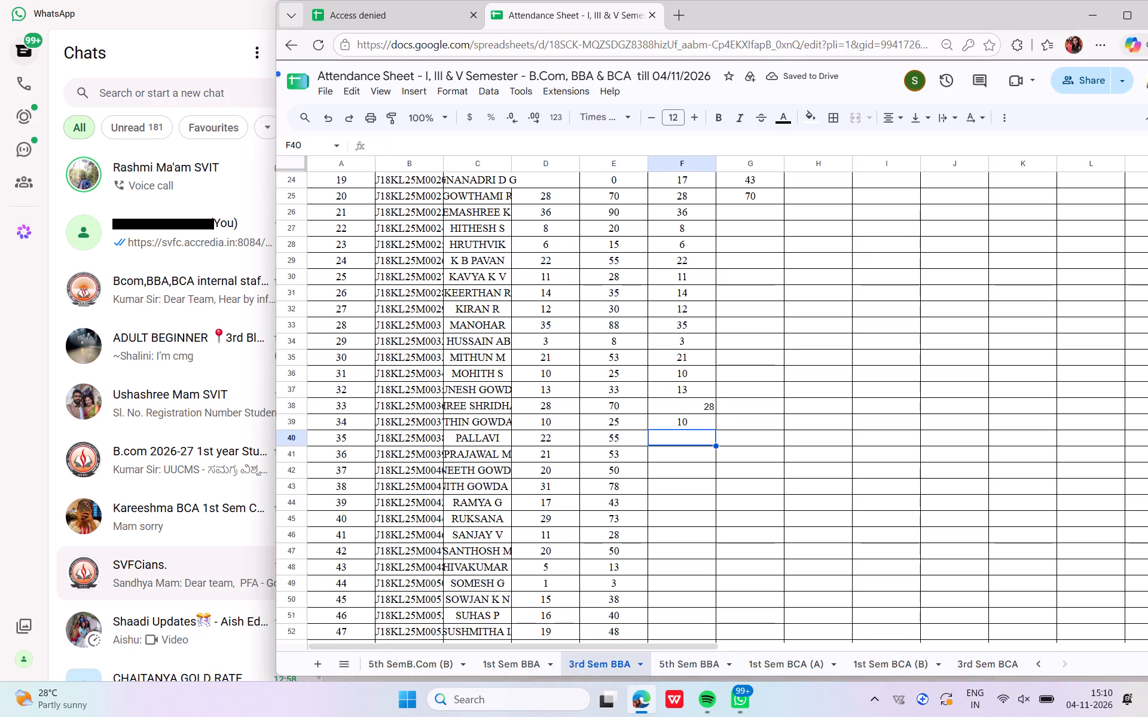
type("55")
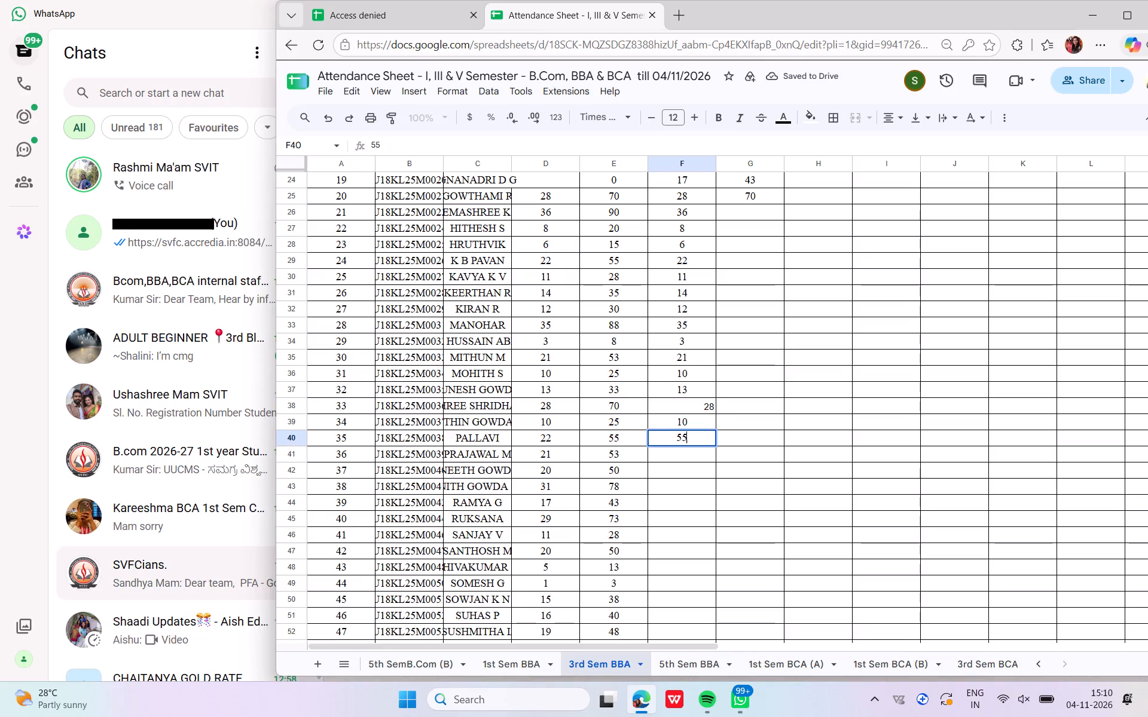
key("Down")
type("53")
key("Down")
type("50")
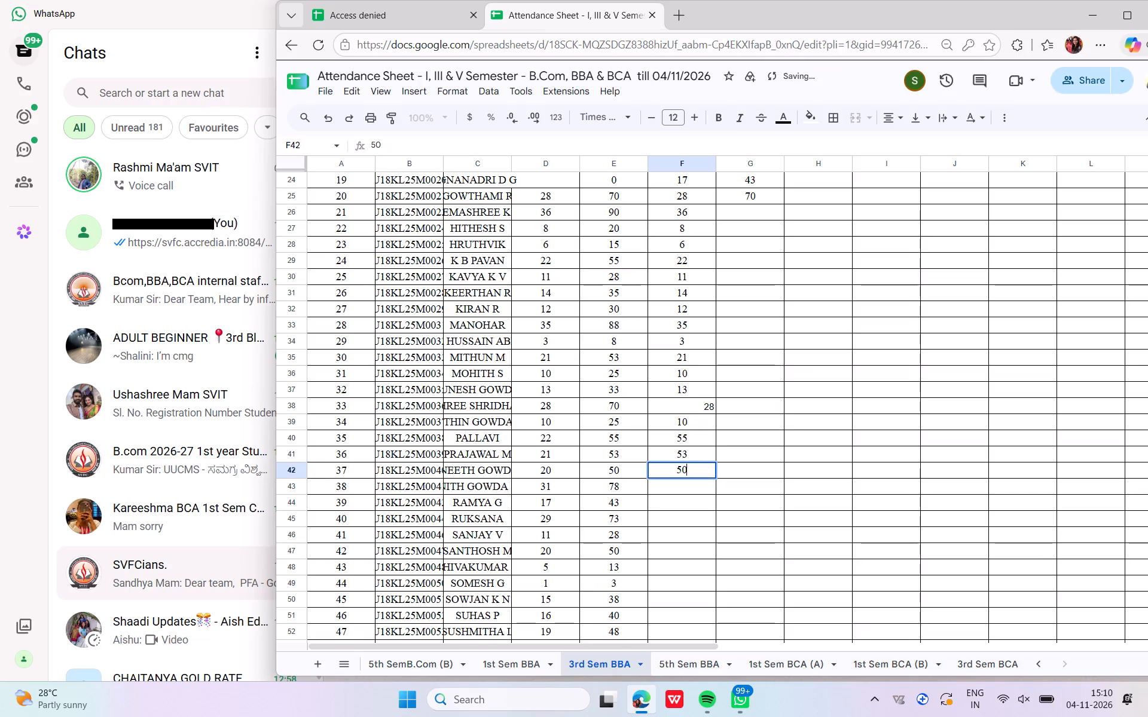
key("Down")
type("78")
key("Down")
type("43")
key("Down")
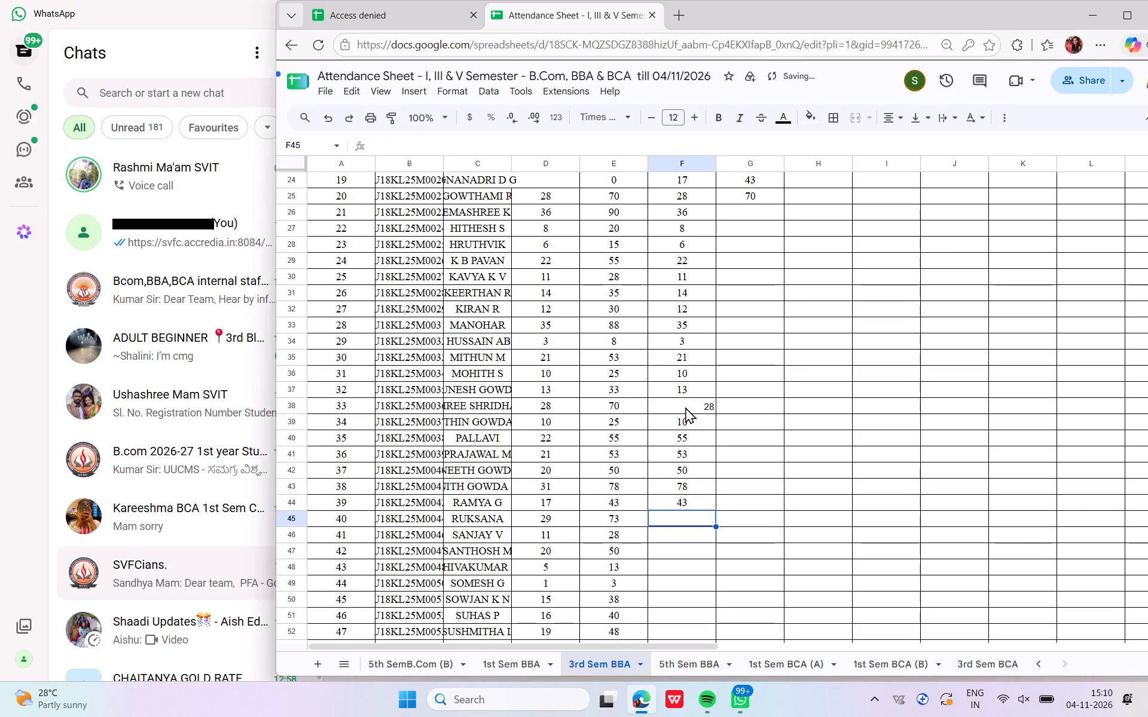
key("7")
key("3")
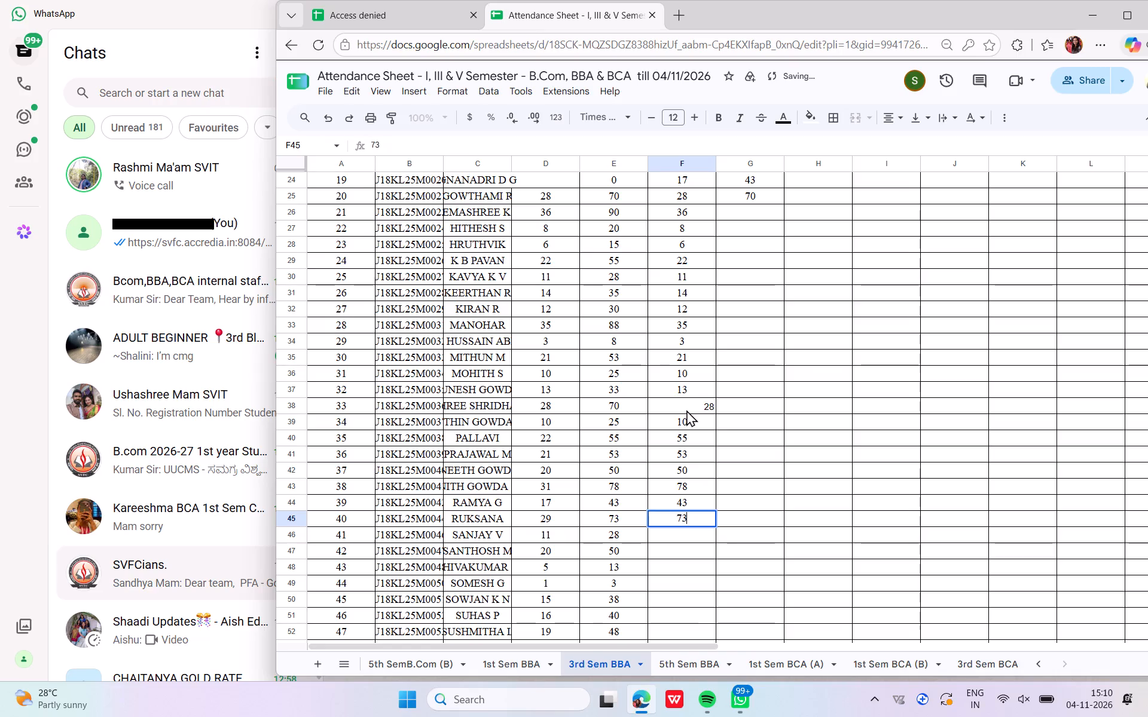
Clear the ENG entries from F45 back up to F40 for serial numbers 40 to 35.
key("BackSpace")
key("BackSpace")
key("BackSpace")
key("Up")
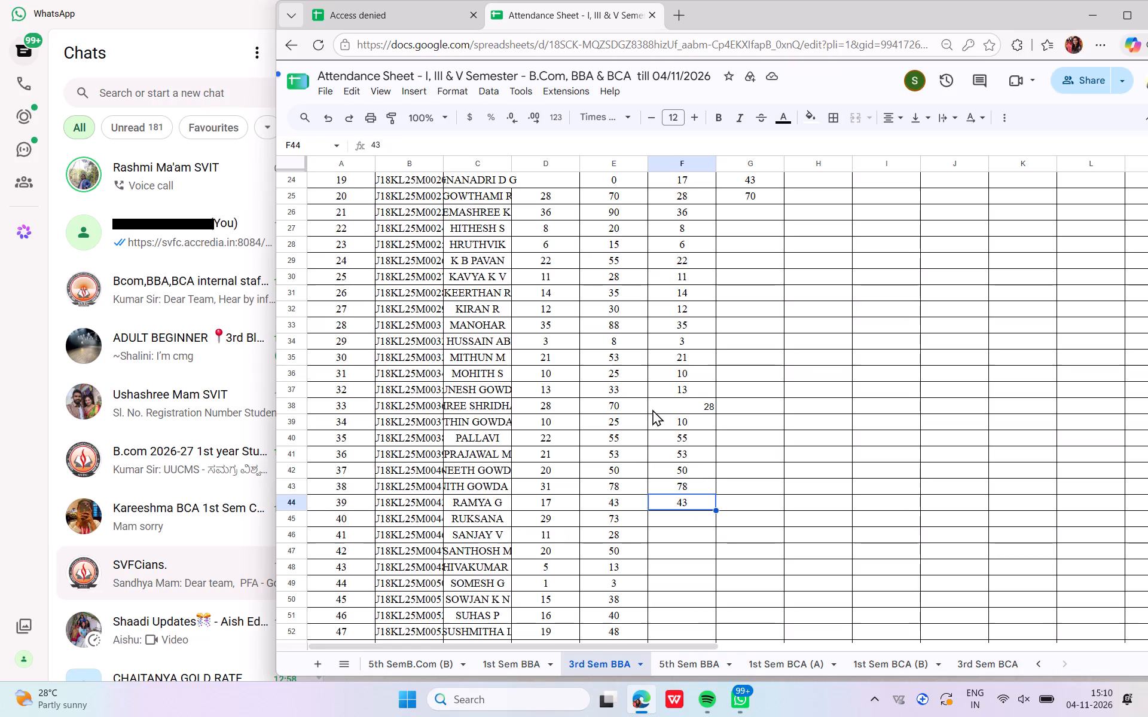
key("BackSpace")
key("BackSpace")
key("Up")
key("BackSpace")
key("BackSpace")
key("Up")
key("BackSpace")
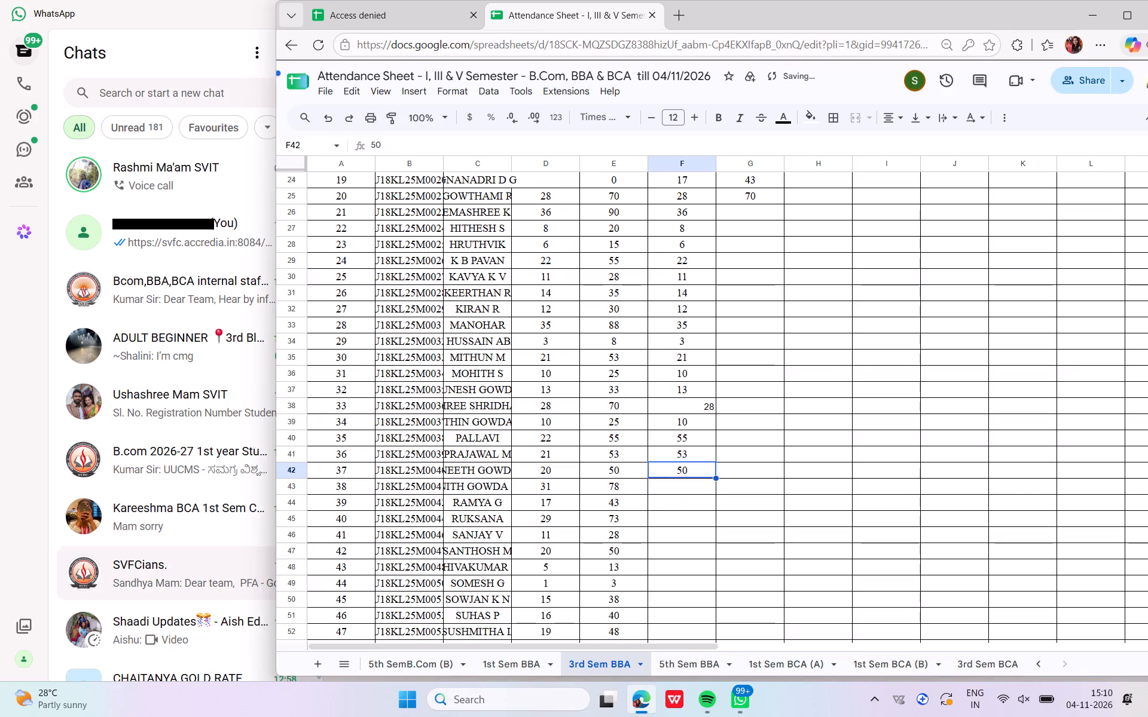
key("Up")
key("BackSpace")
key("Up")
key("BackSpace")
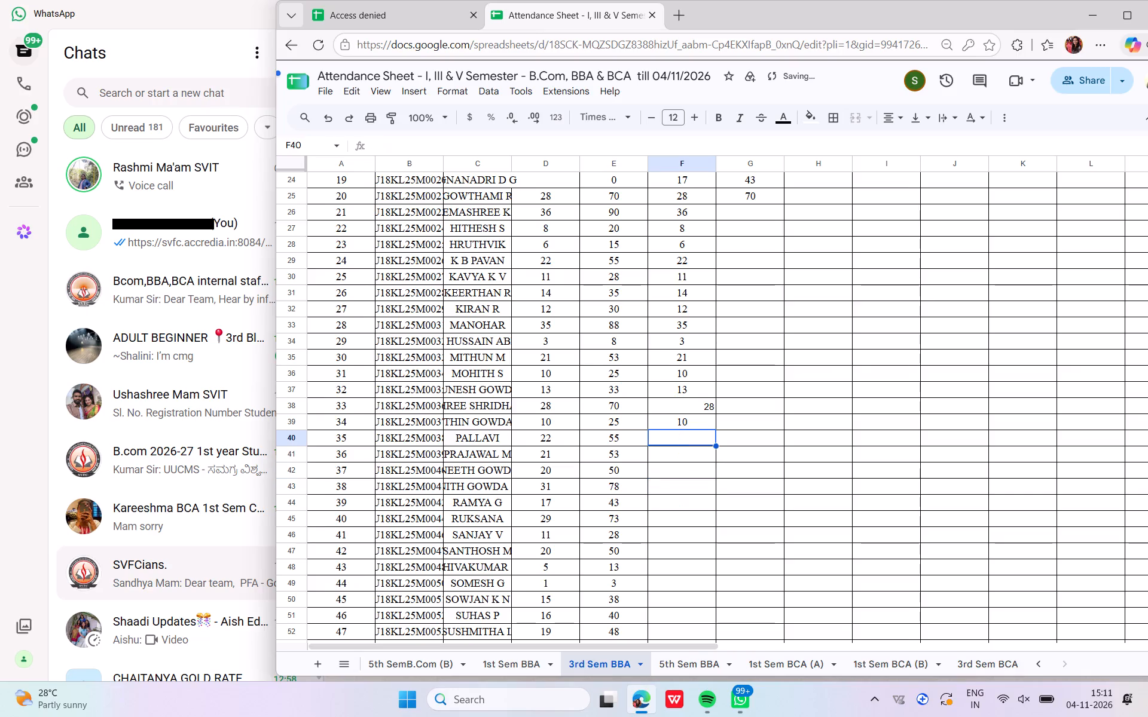
Enter the ENG attendance 22, 21, 20 and 31 in F40 to F43 for serial numbers 35 to 38.
key("2")
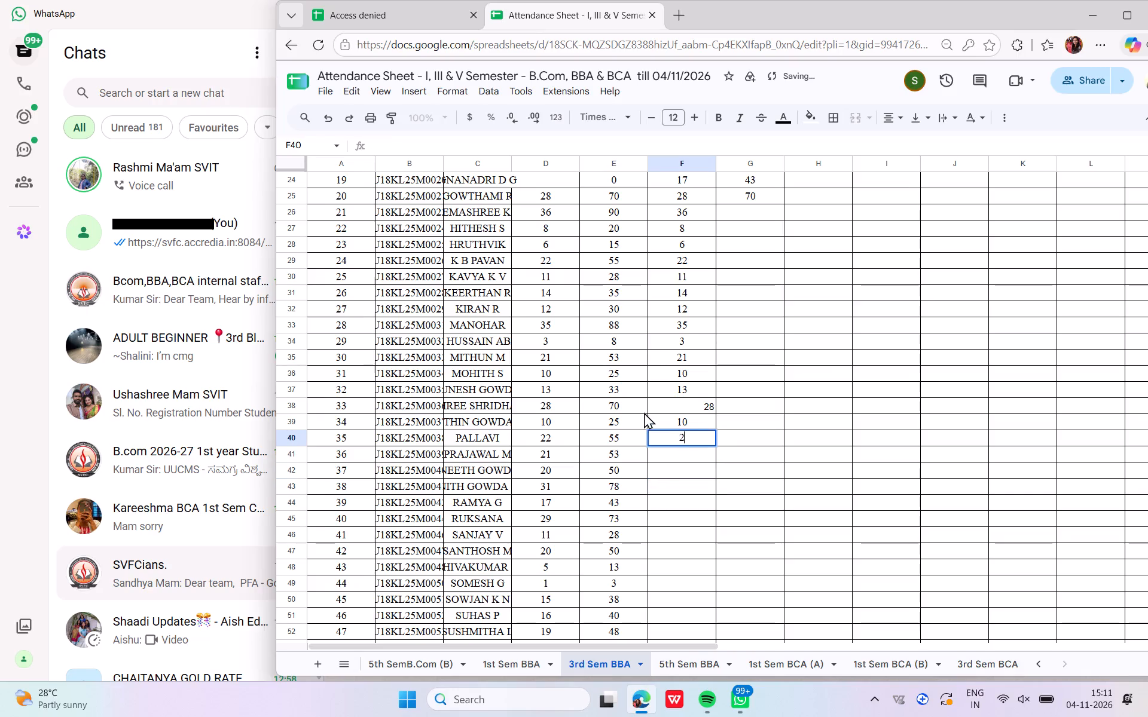
key("2")
key("Down")
type("21")
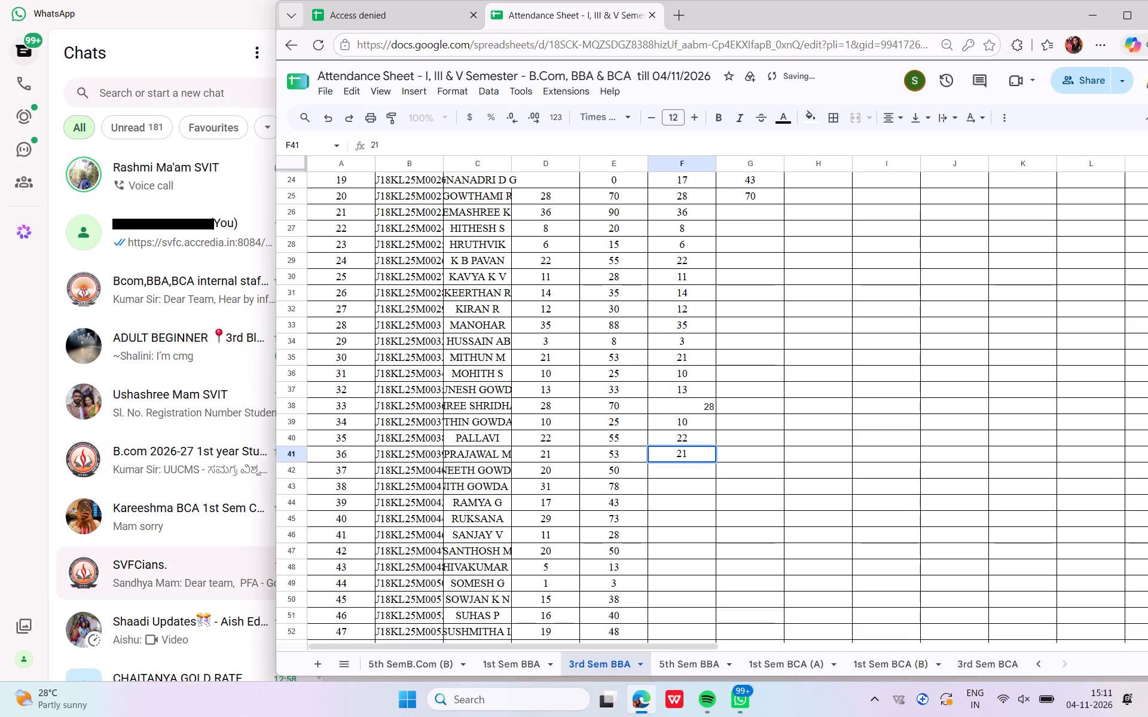
key("Down")
type("20")
key("Down")
type("31")
Enter the ENG attendance 17, 29, 11, 20 and 5 in F44 to F48 for serial numbers 39 to 43.
key("Down")
type("17")
key("Down")
type("29")
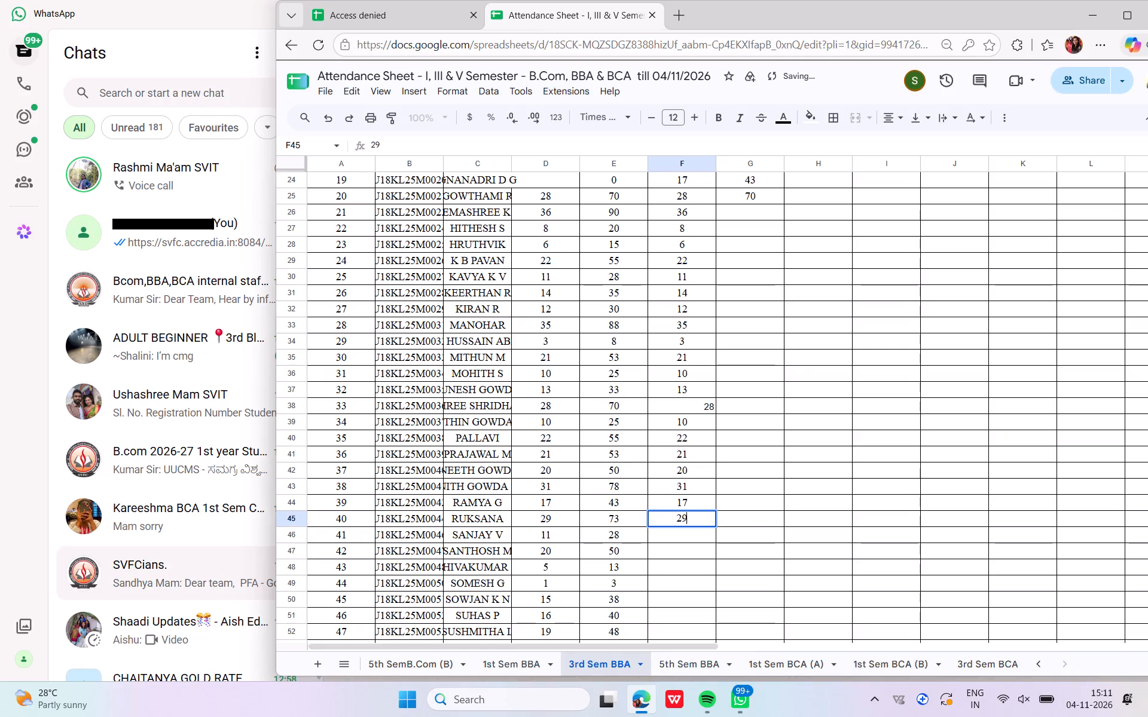
key("Down")
type("11")
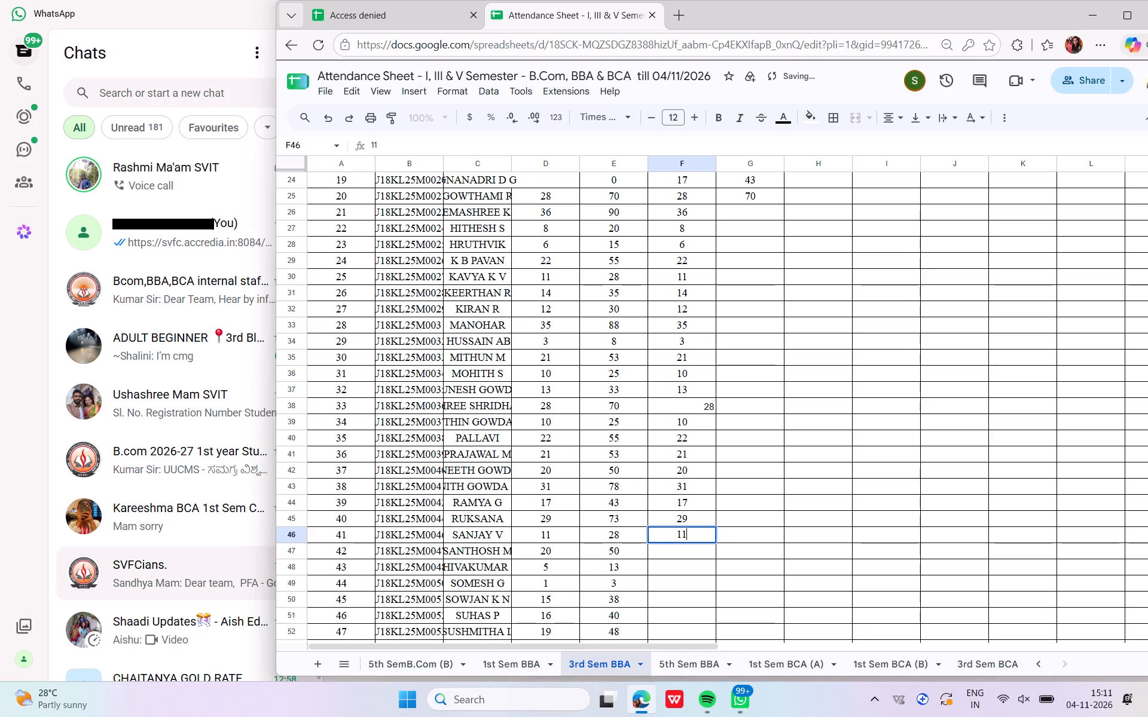
key("Down")
type("20")
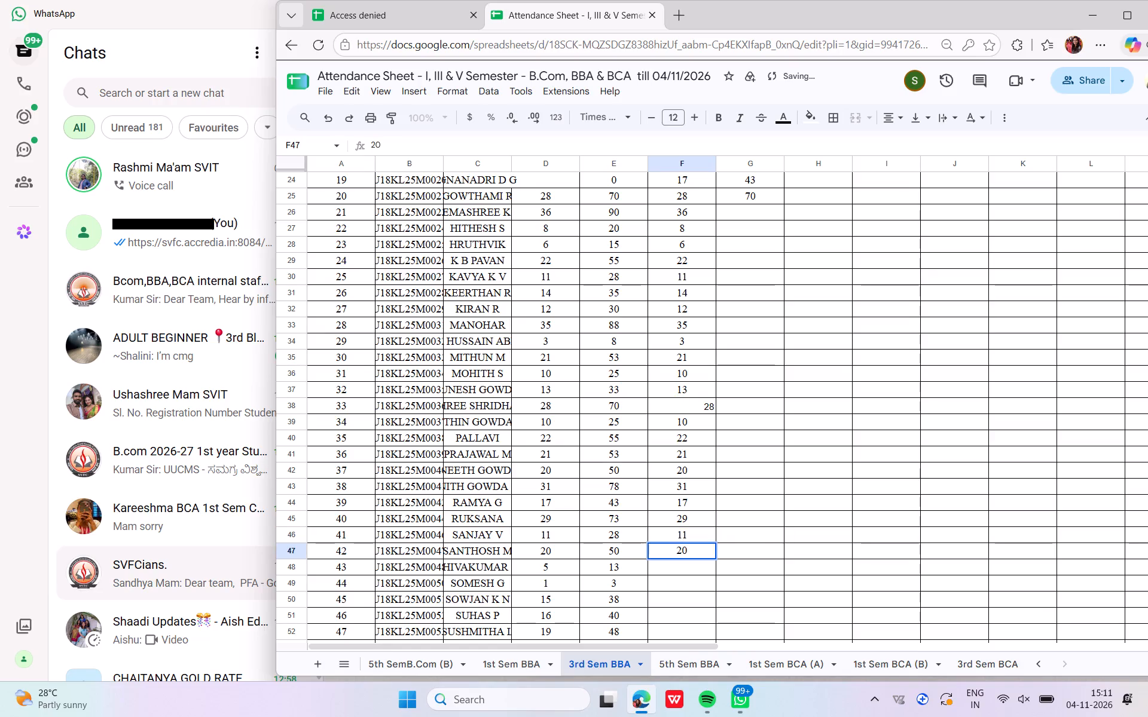
key("Down")
key("5")
key("Down")
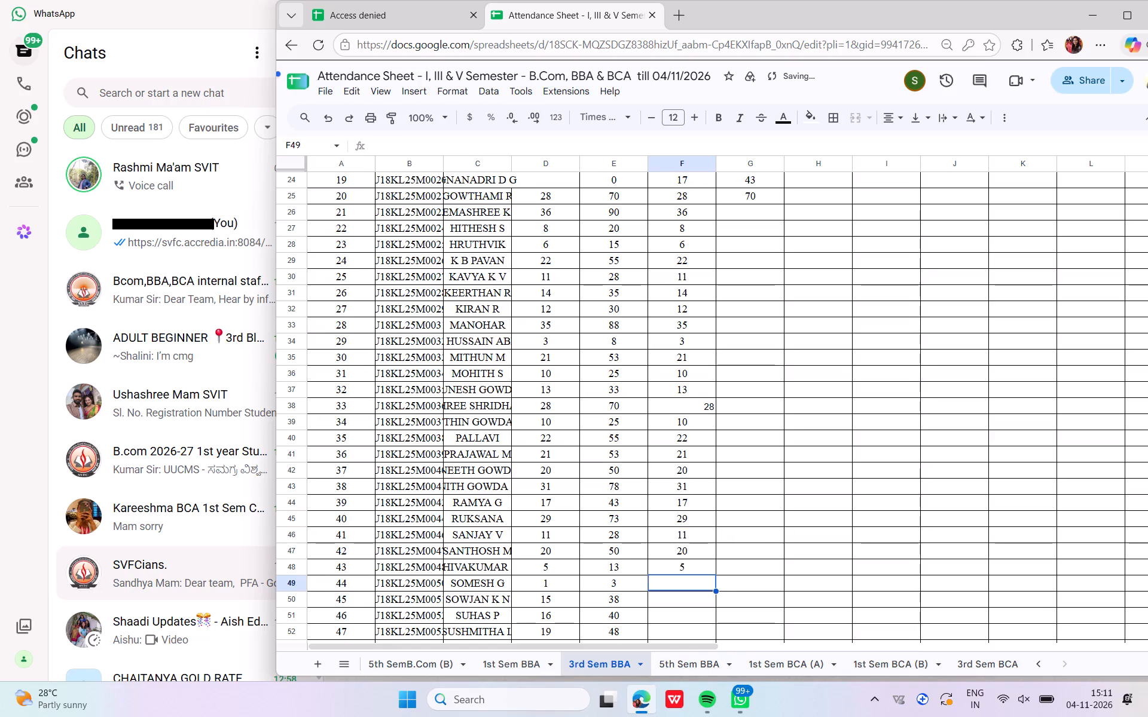
Enter the ENG attendance 1, 15, 16, 19 and 23 in F49 to F53 for serial numbers 44 to 48.
key("1")
key("Down")
type("15")
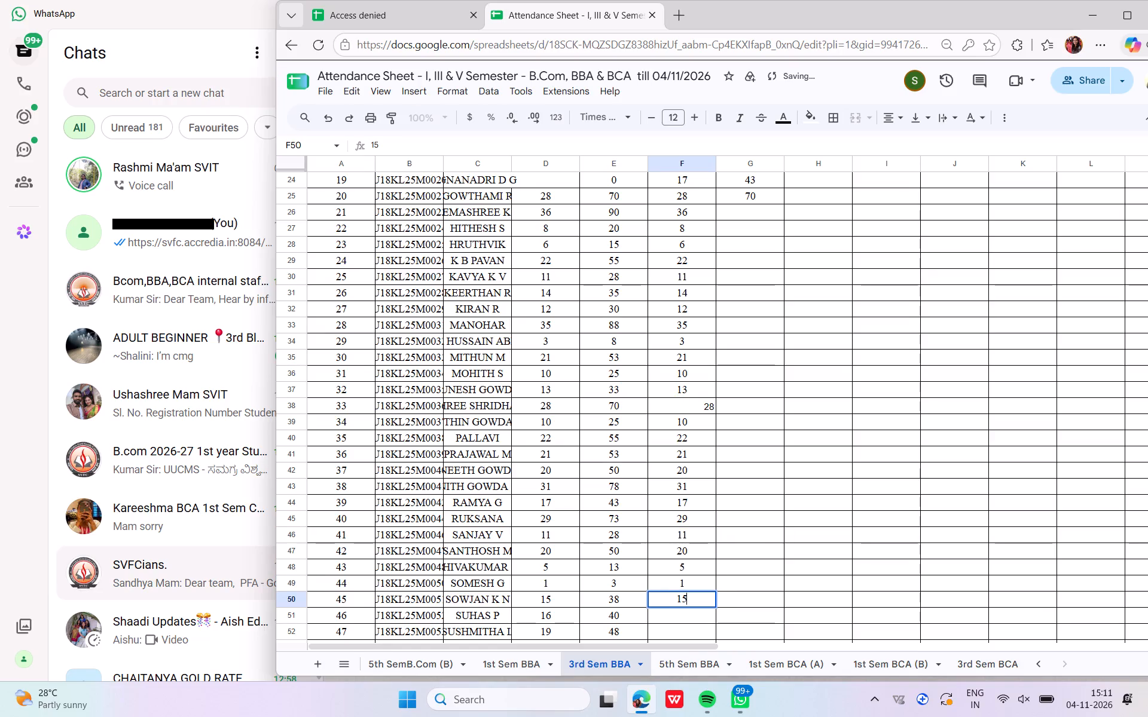
key("Down")
type("16")
key("Down")
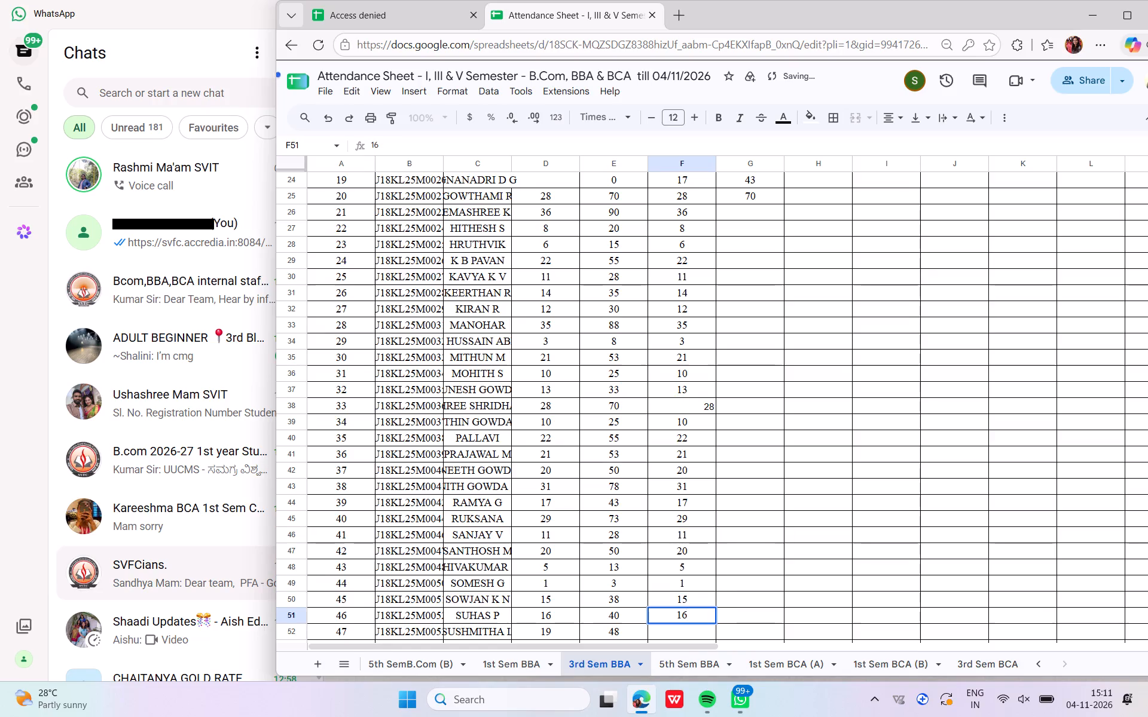
type("19")
key("Down")
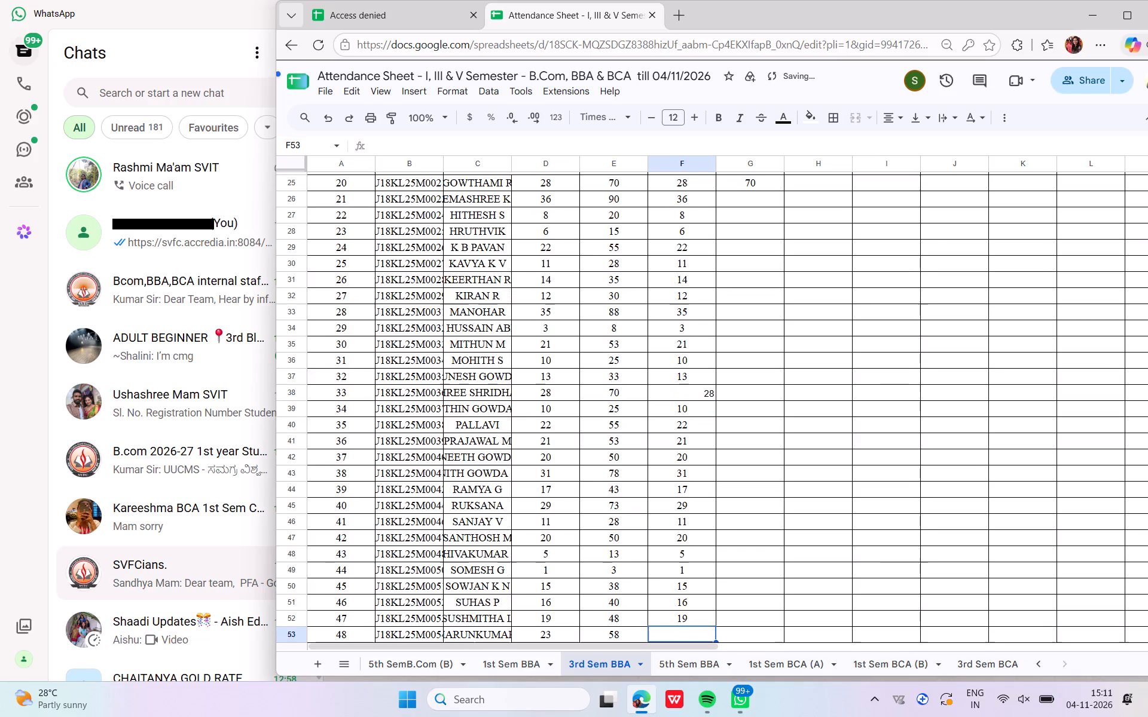
type("23")
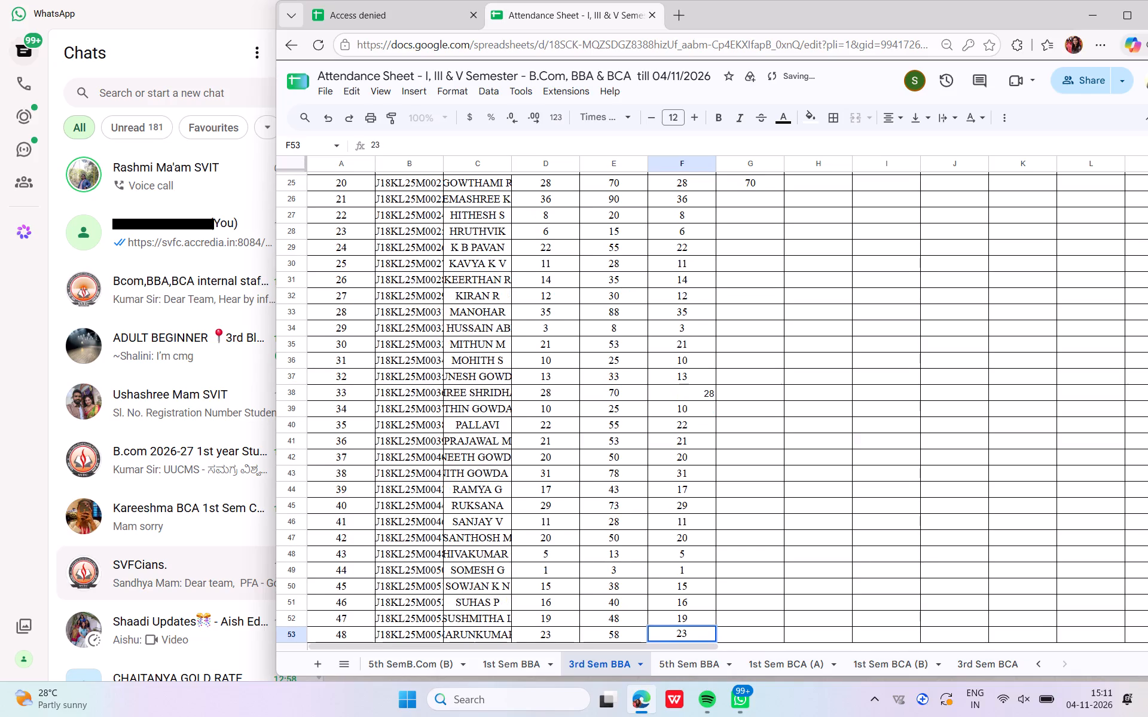
scroll(643, 410, "down", 4)
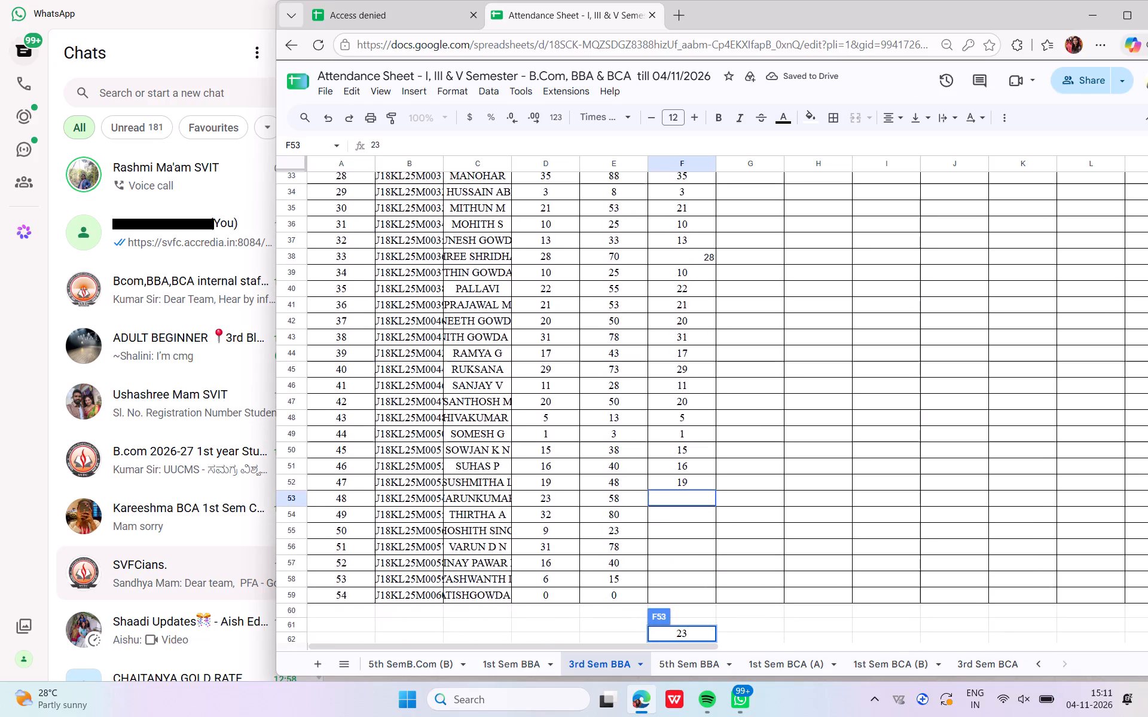
scroll(643, 410, "up", 3)
scroll(643, 410, "down", 1)
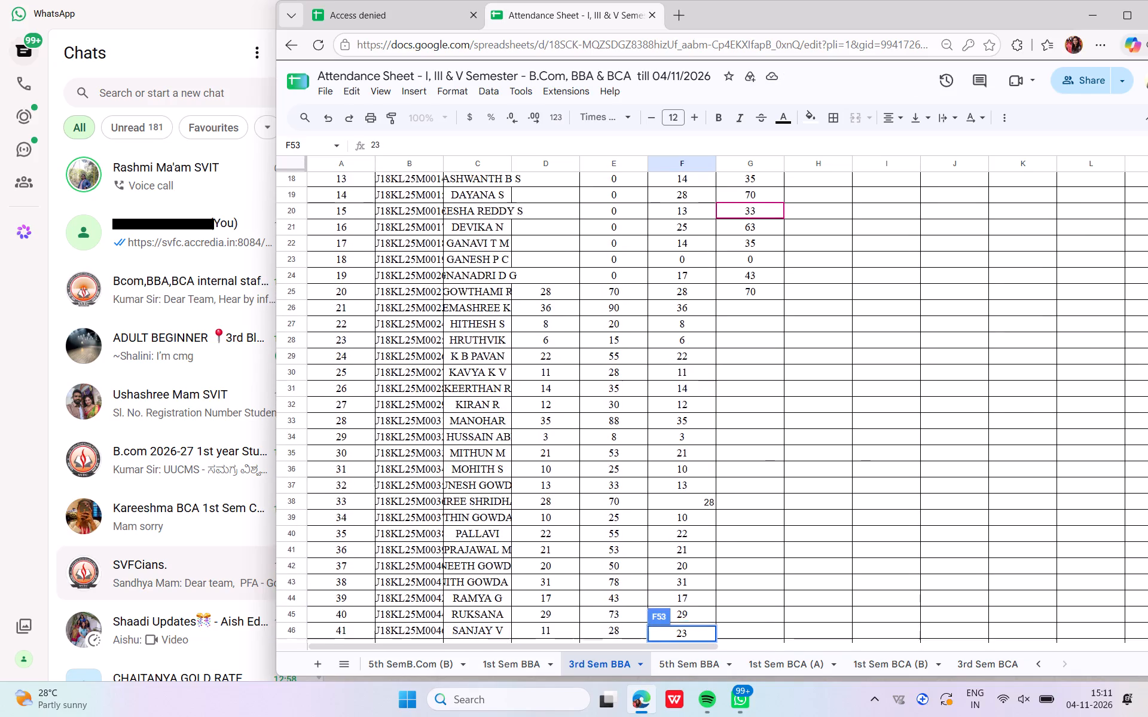
scroll(643, 410, "down", 2)
scroll(643, 410, "up", 1)
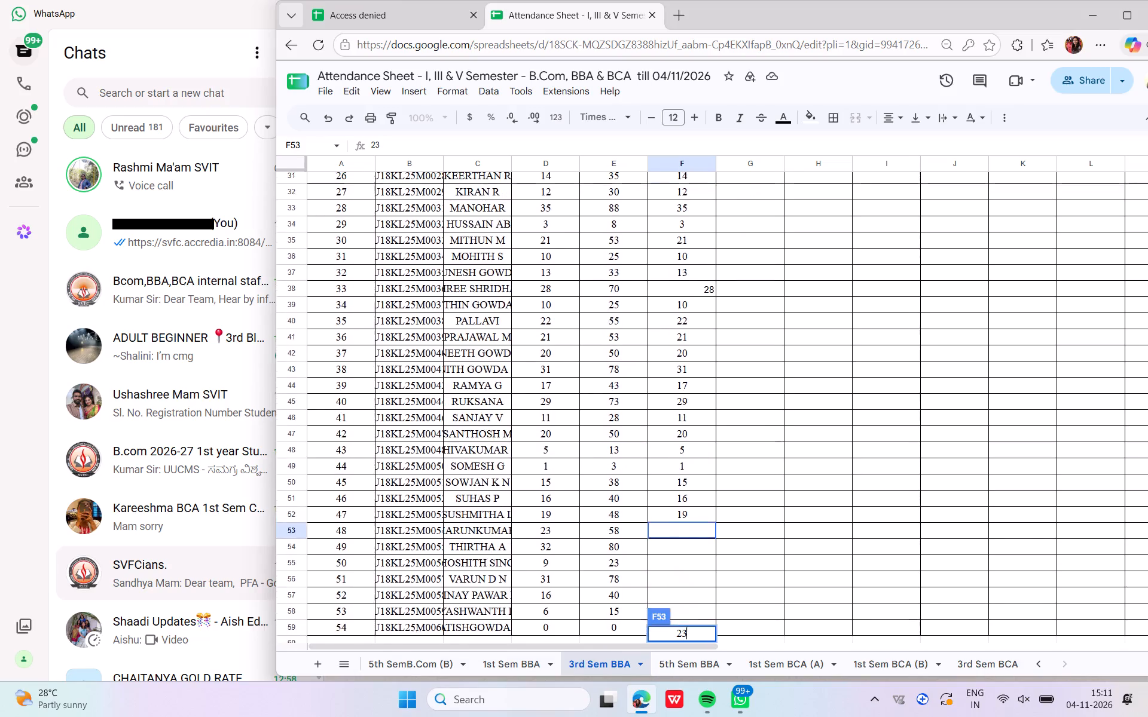
scroll(643, 410, "up", 1)
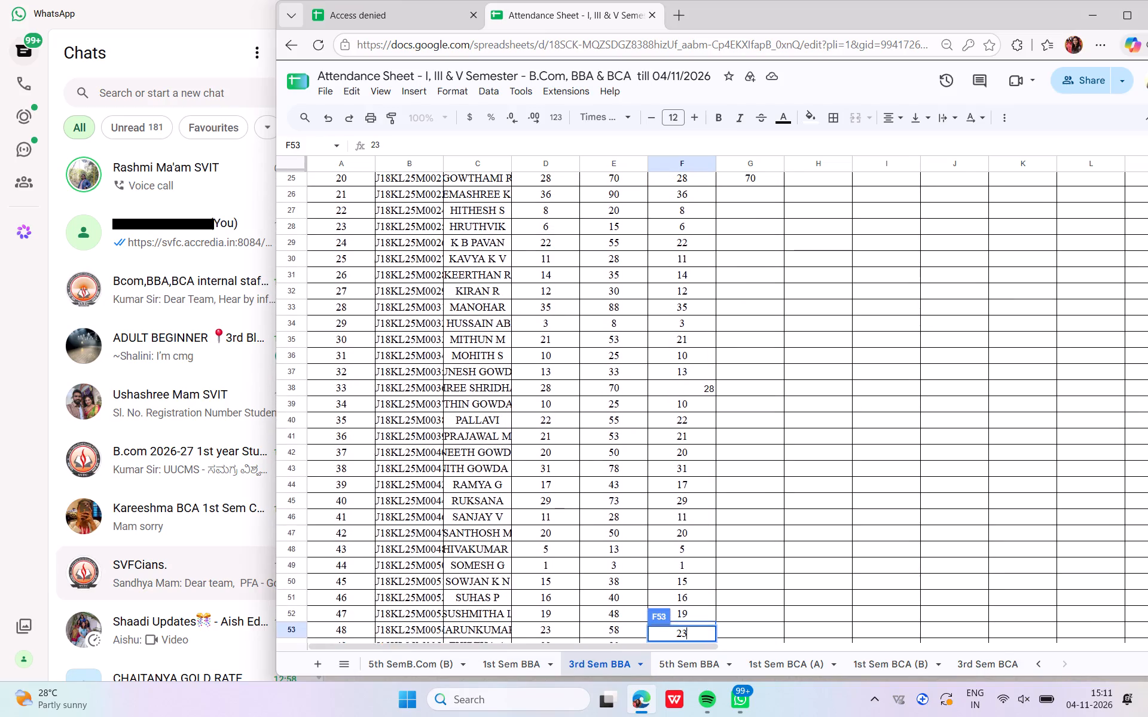
scroll(643, 410, "up", 1)
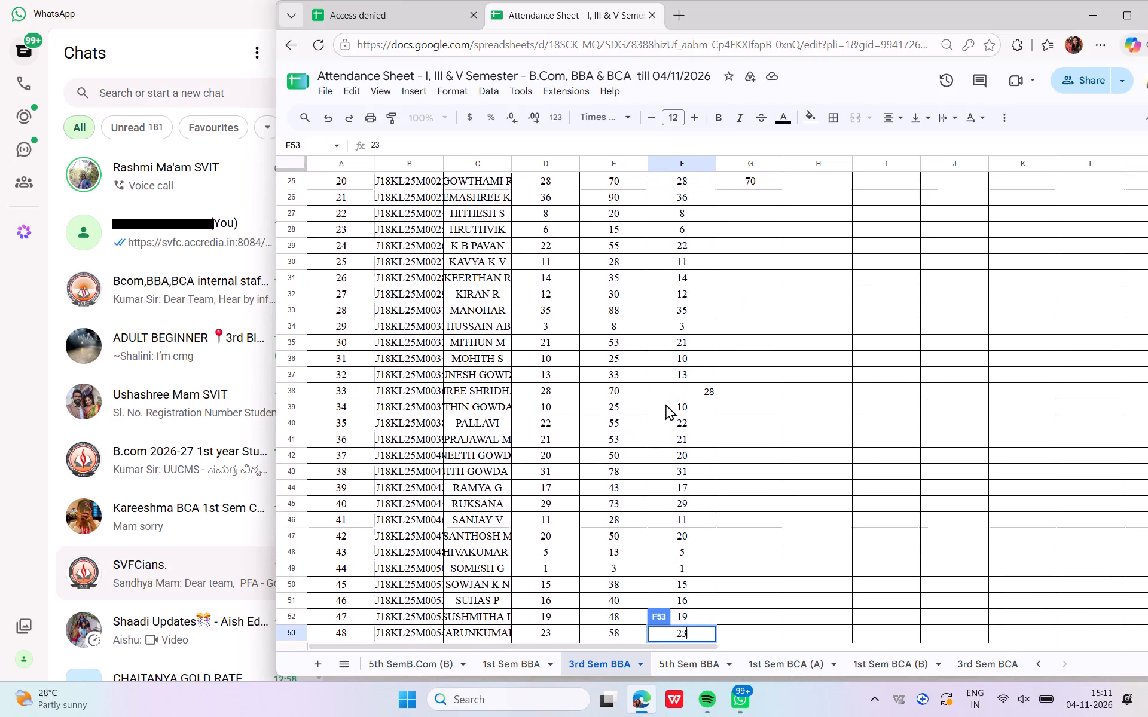
left_click(893, 550)
Enter the ENG attendance 32, 9, 31, 16, 6 and 0 in F54 to F59 for serial numbers 49 to 54.
scroll(621, 509, "down", 1)
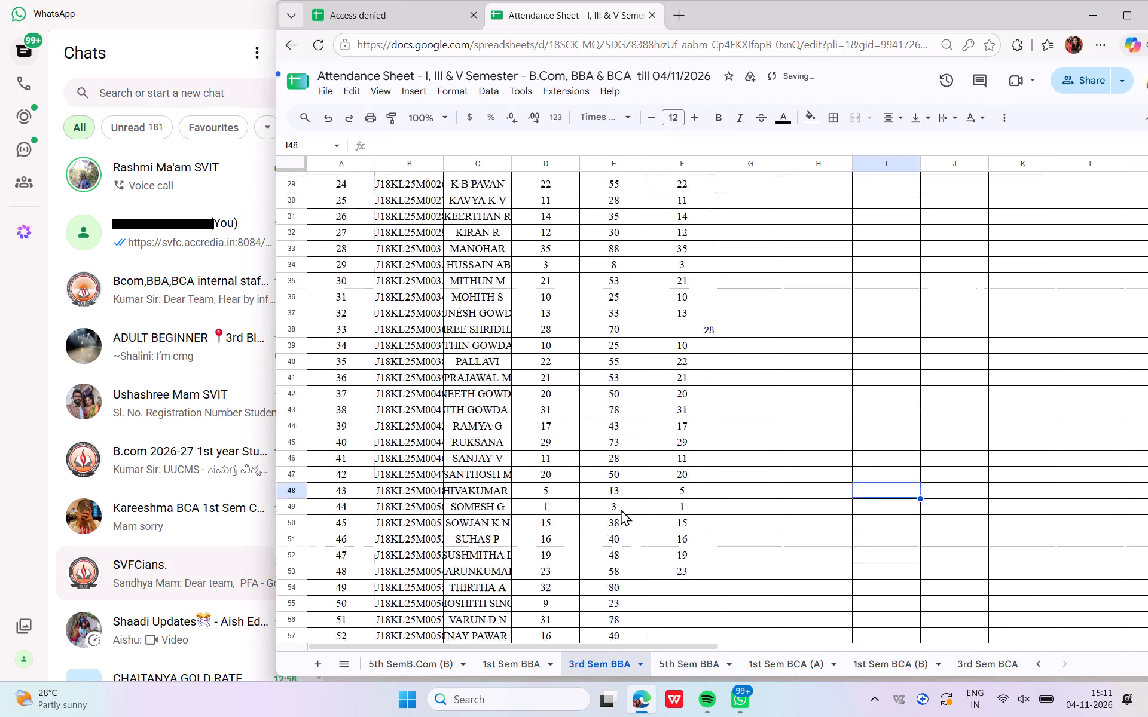
scroll(621, 509, "down", 3)
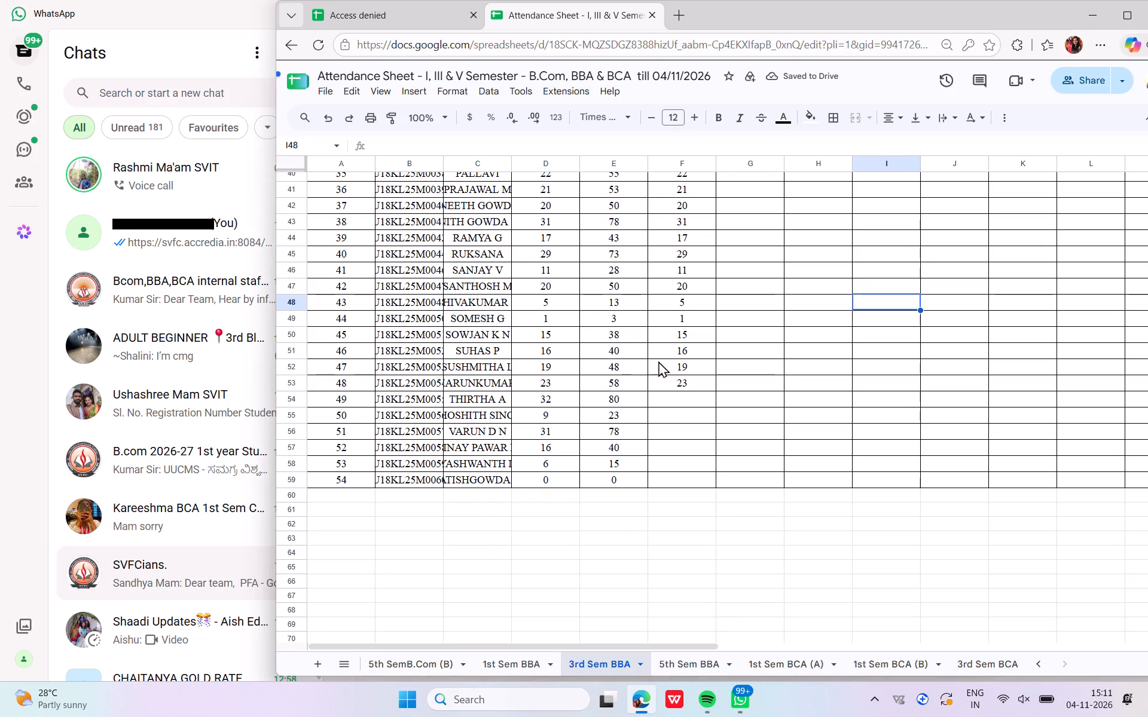
left_click(686, 403)
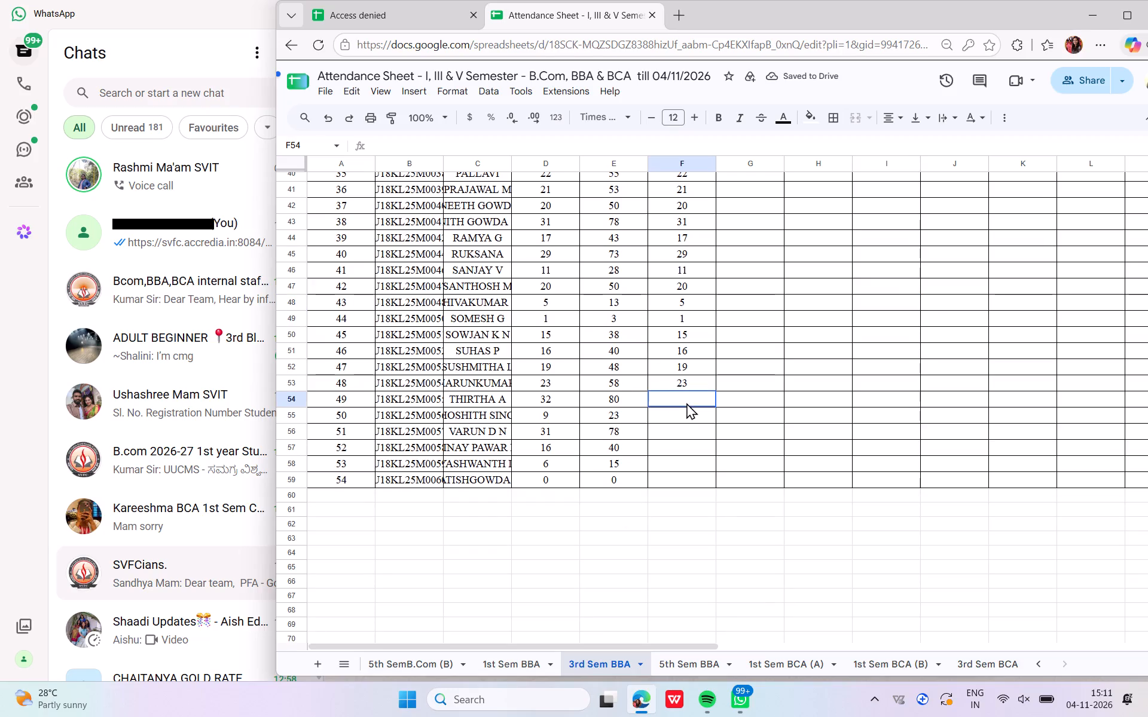
type("32")
key("Down")
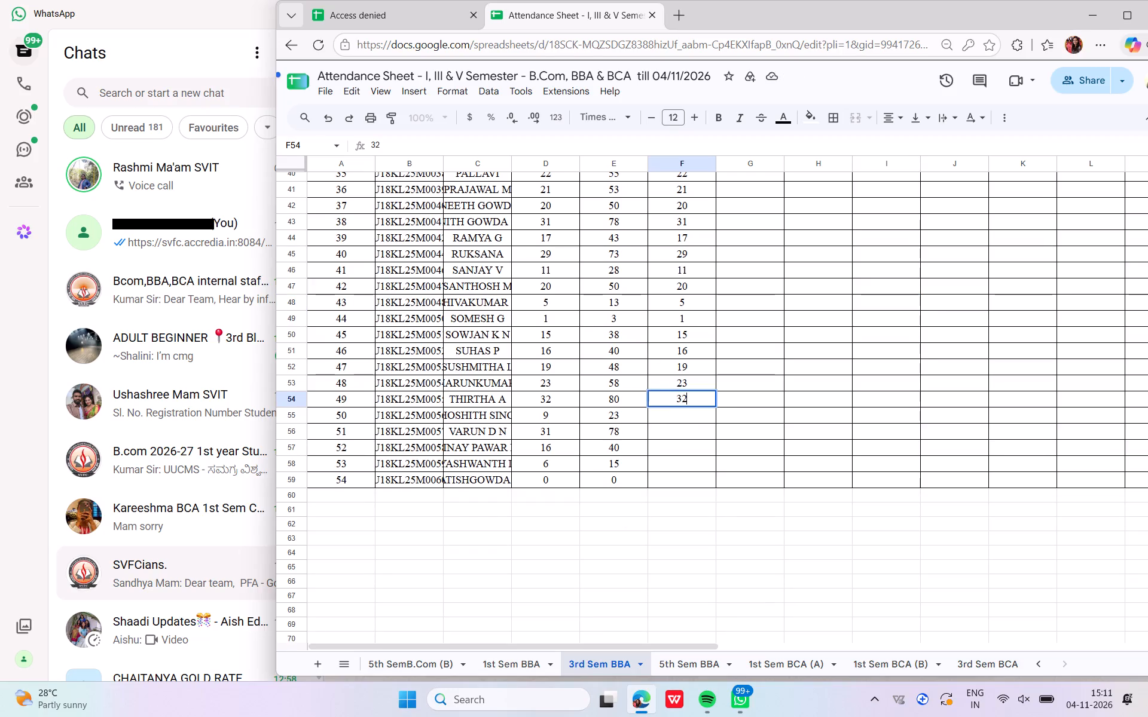
key("9")
key("Down")
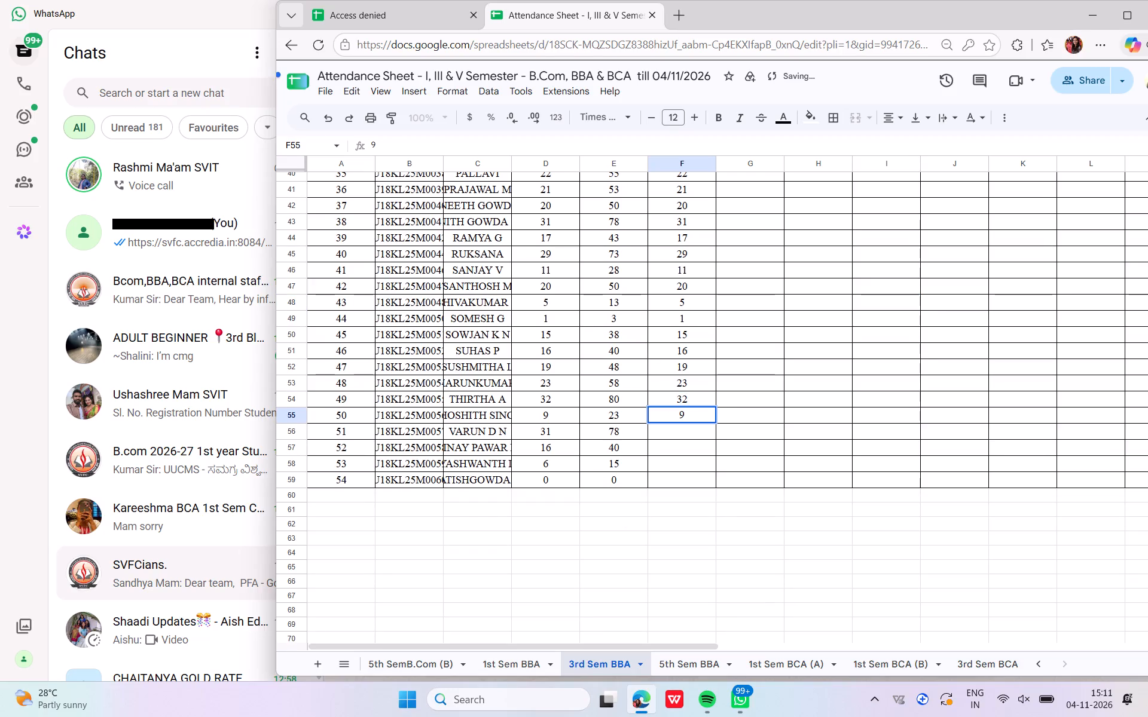
type("31")
key("Down")
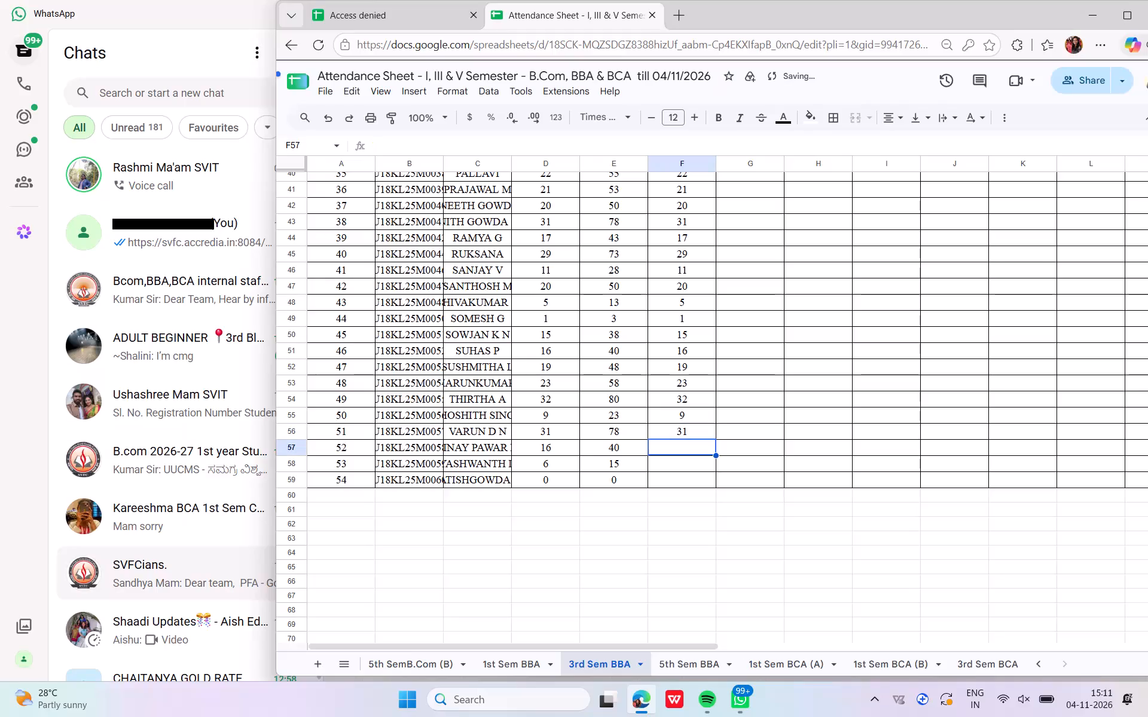
type("16")
key("Down")
key("6")
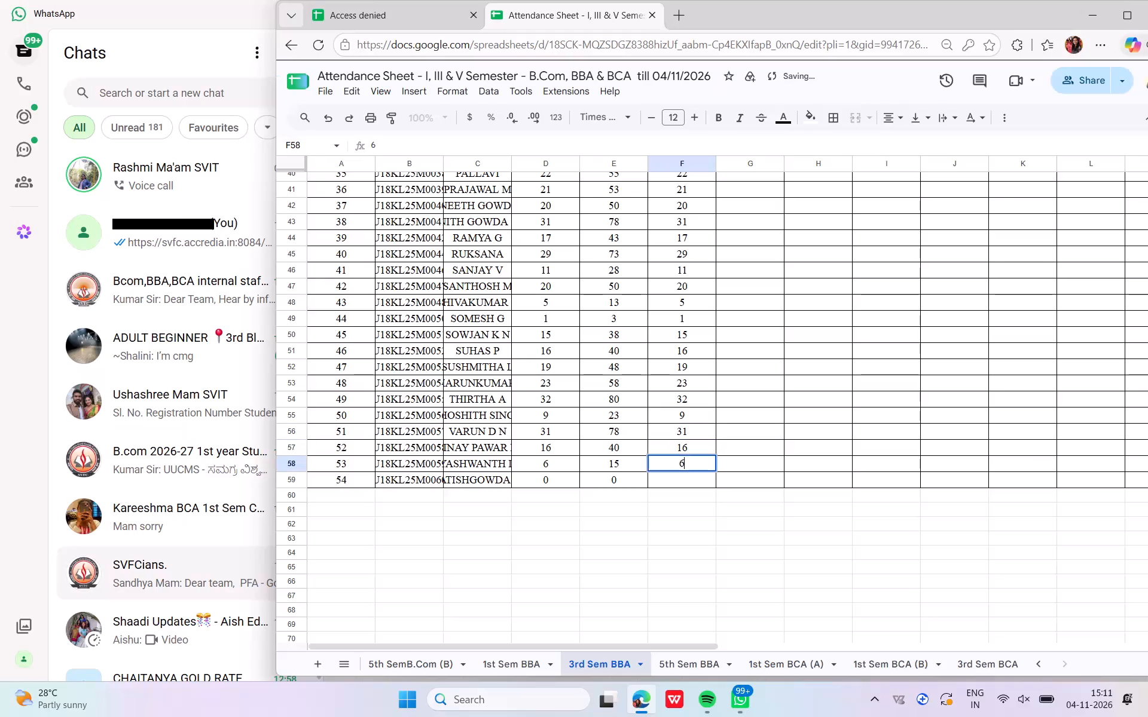
key("Down")
key("0")
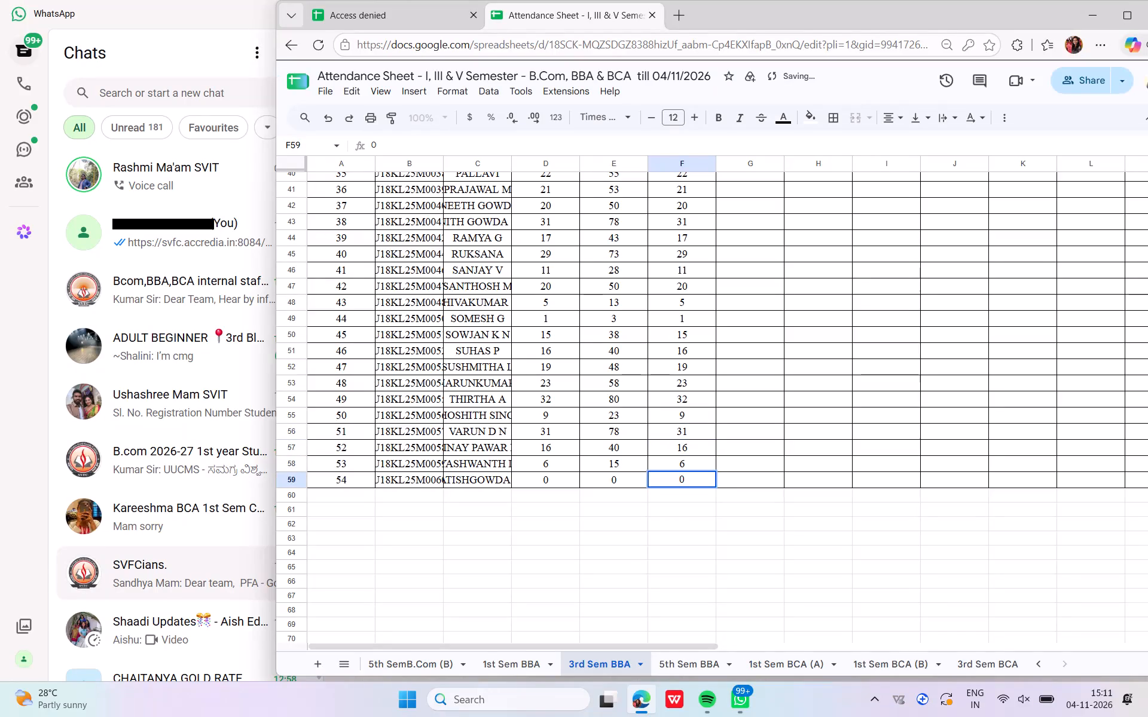
Fill the ENG percentages upward from G59 to G56 with 0, 15, 40 and 78 for serial numbers 54 to 51.
key("Right")
key("0")
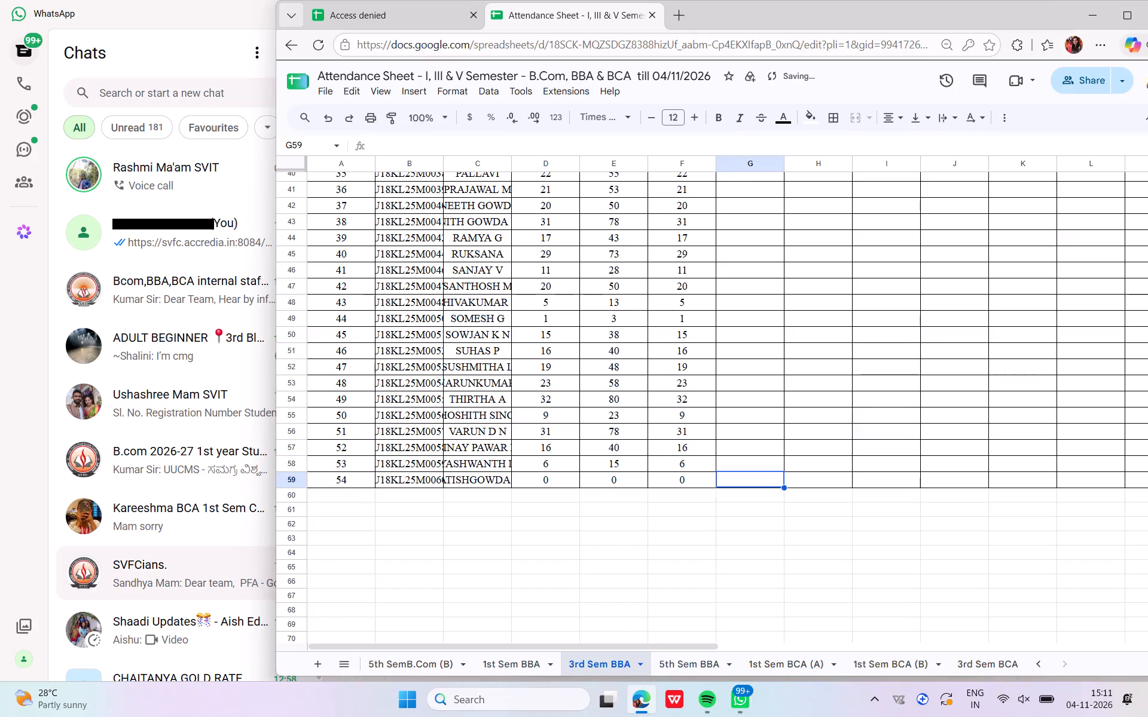
key("Up")
type("15")
key("Up")
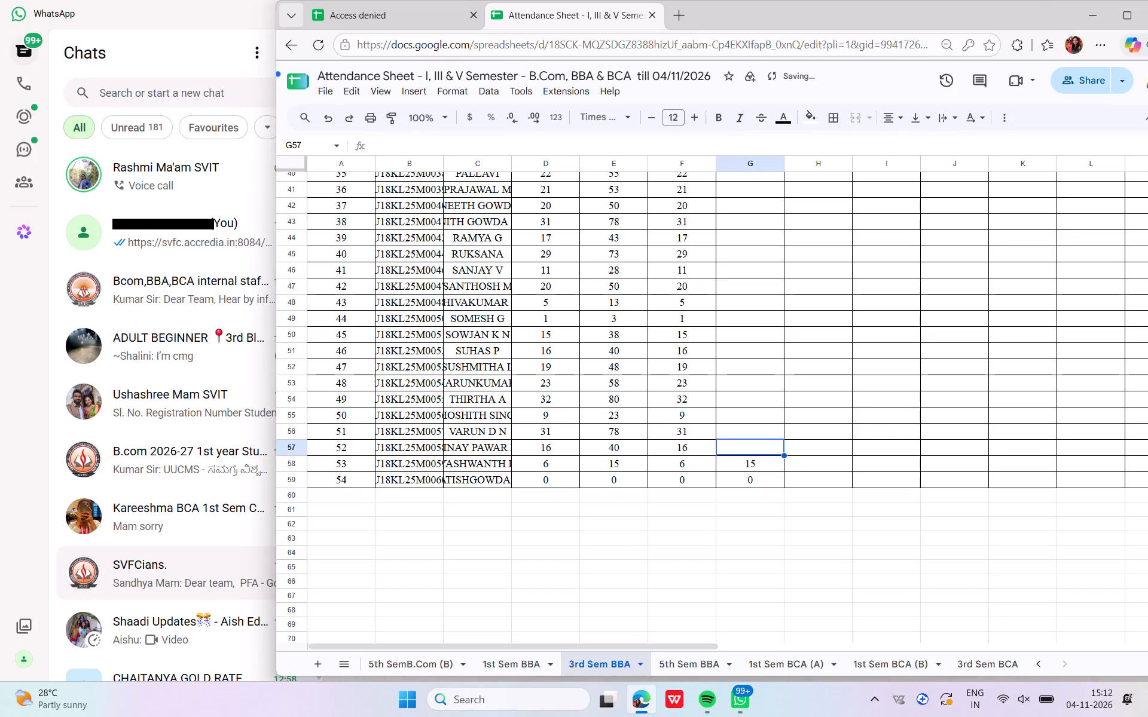
type("40")
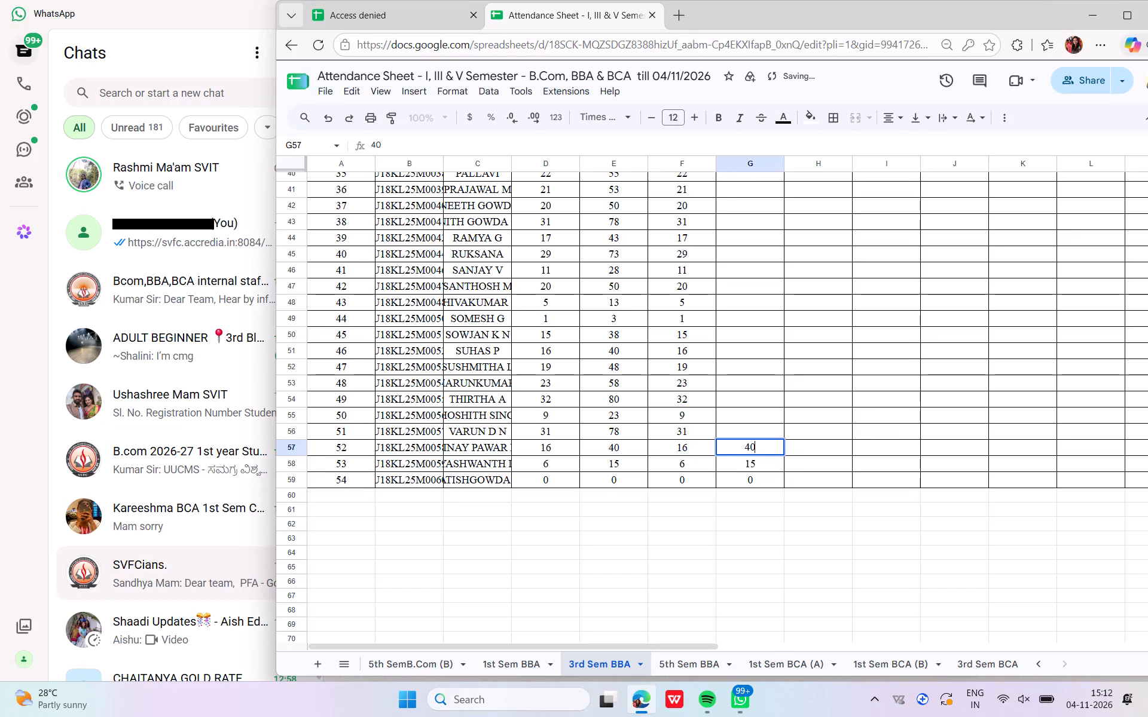
key("Up")
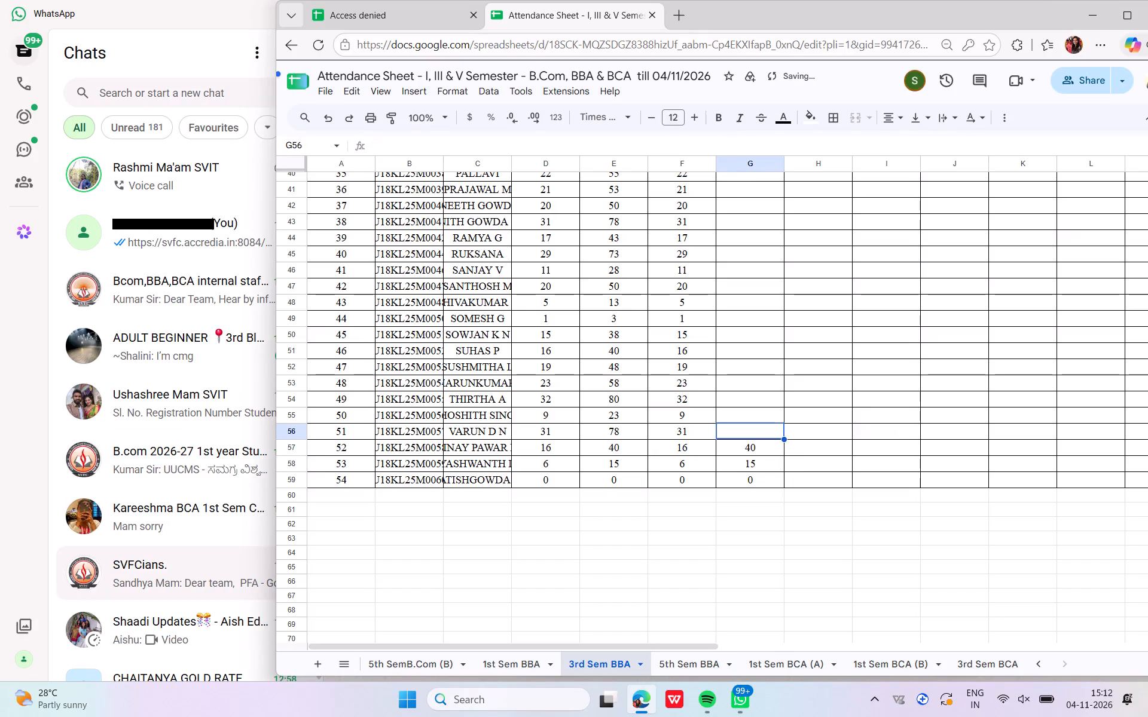
key("7")
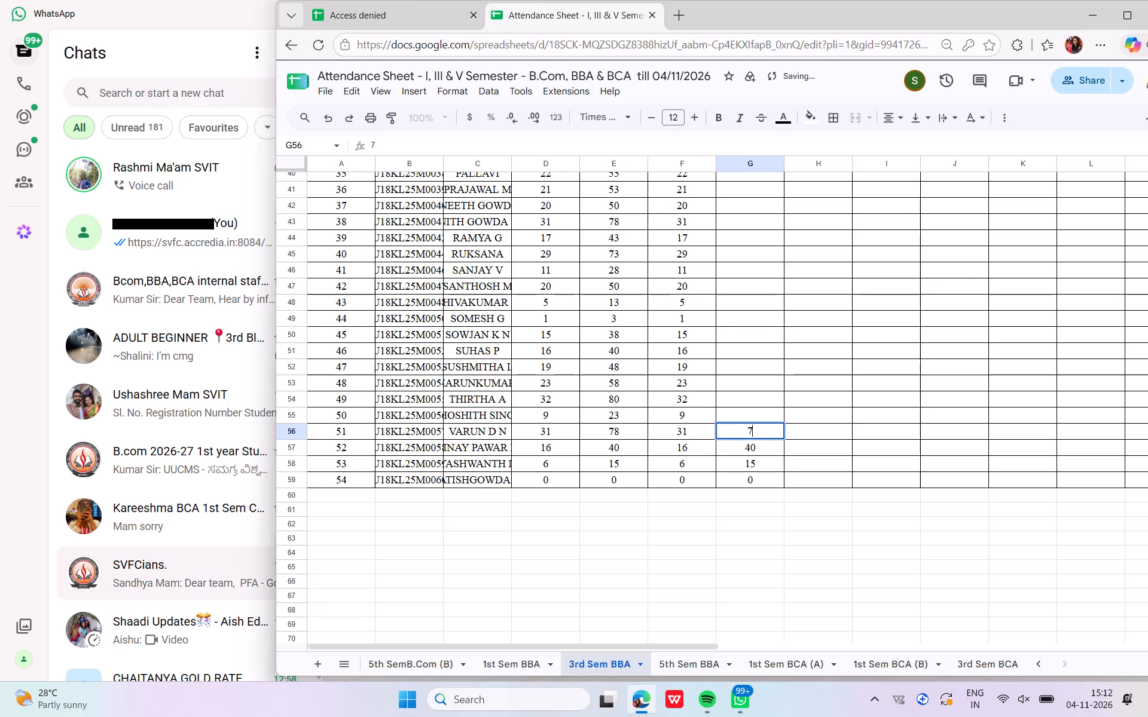
key("8")
key("Up")
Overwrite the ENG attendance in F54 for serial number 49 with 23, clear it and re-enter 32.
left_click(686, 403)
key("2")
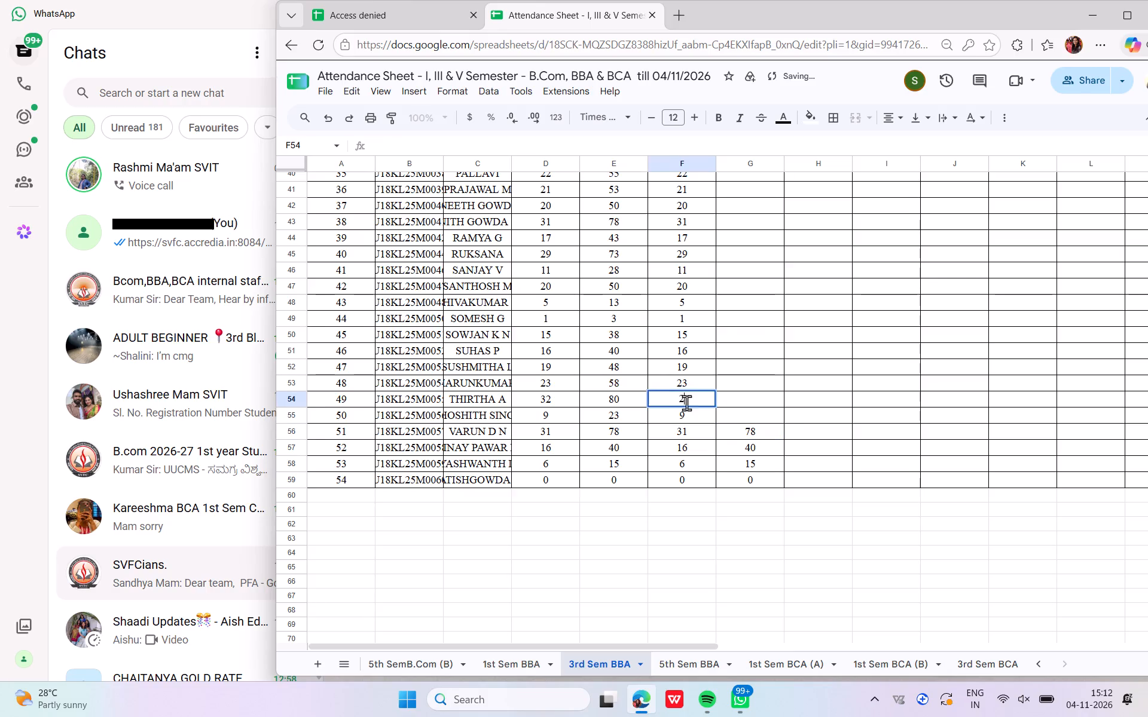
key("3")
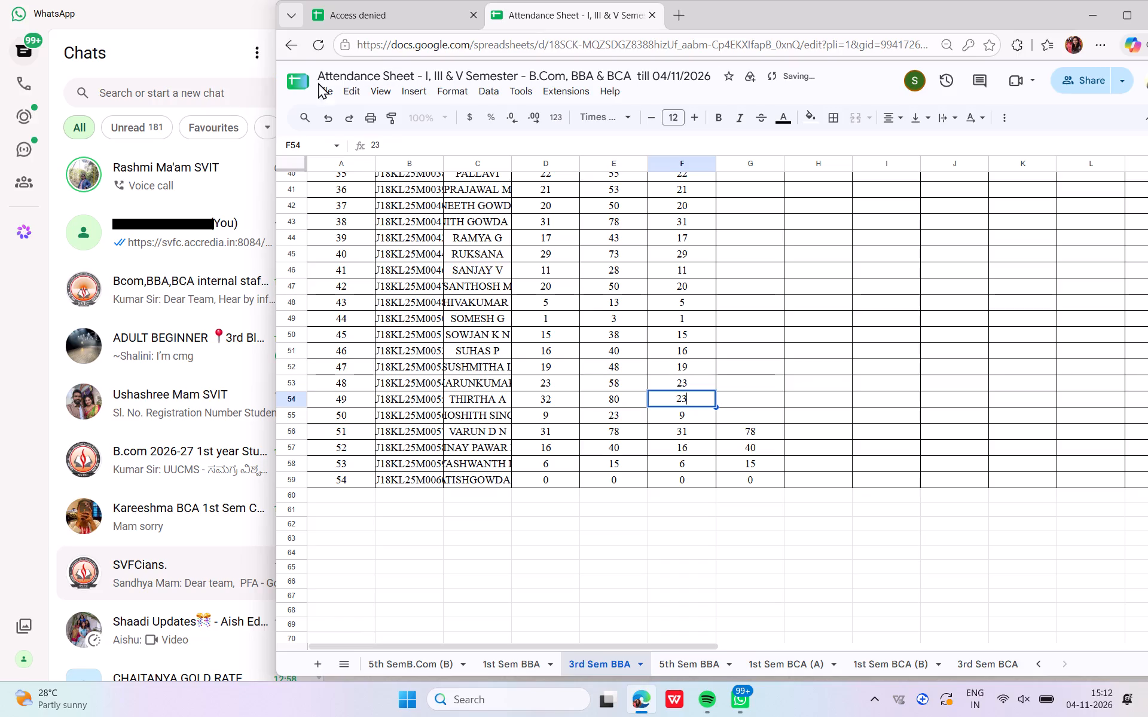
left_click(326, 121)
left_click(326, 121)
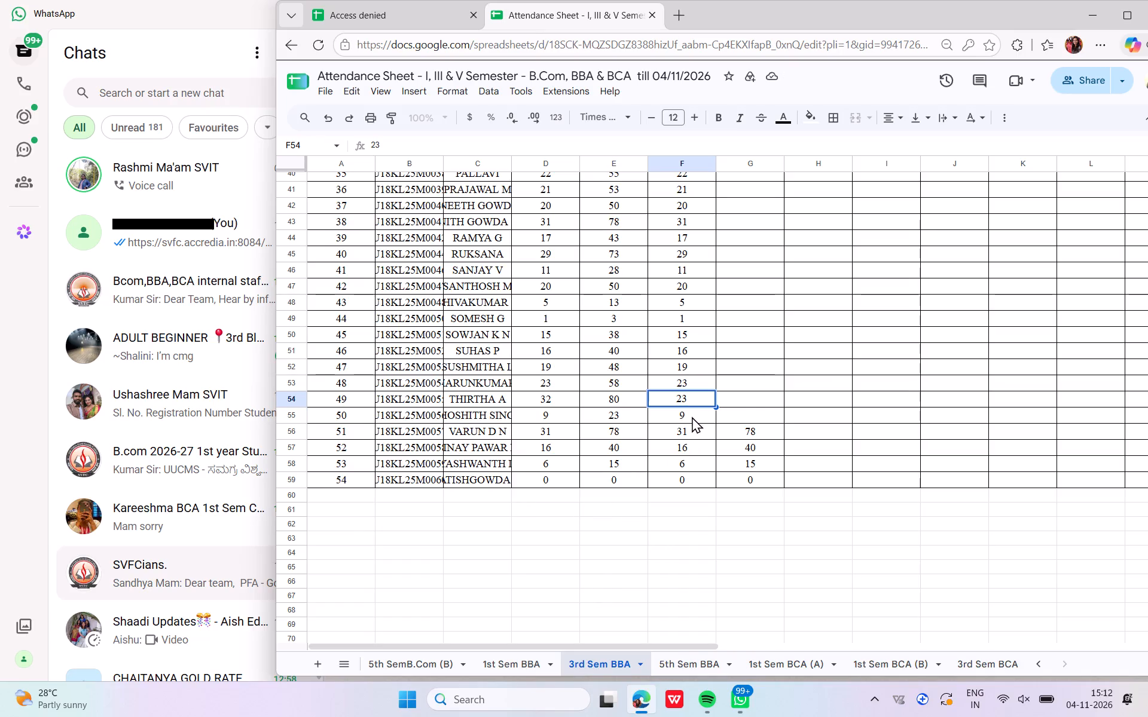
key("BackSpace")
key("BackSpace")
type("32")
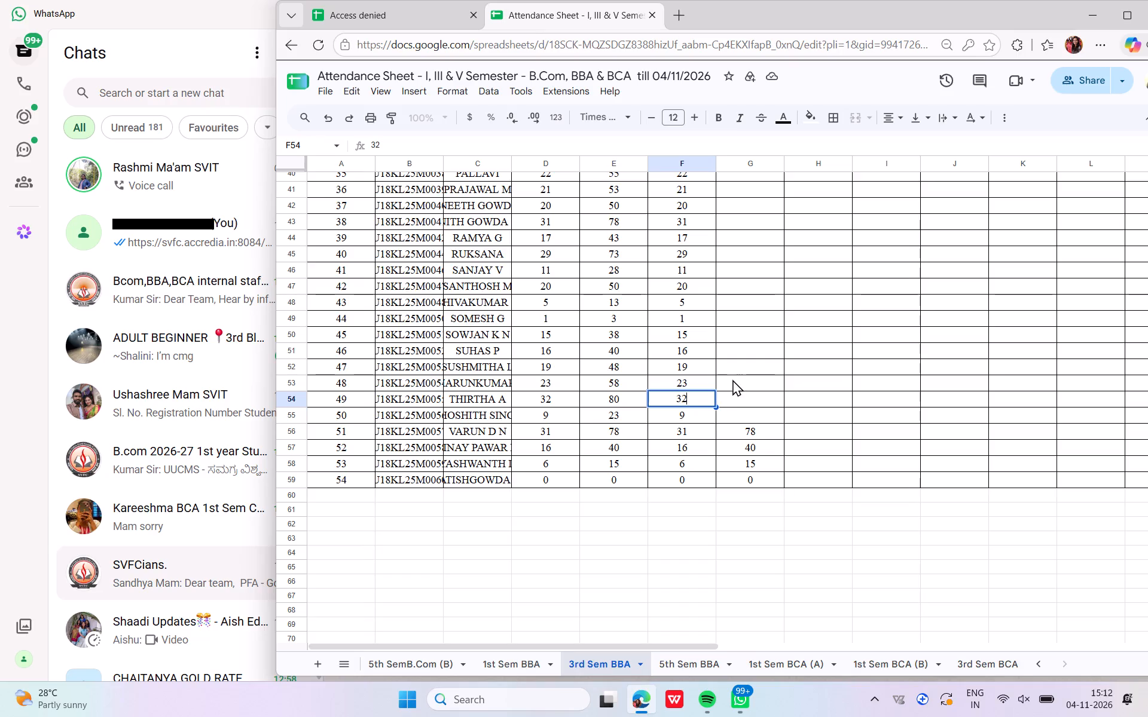
Enter the ENG percentages 80 and 23 in G54 and G55 for serial numbers 49 and 50.
left_click(743, 400)
type("80")
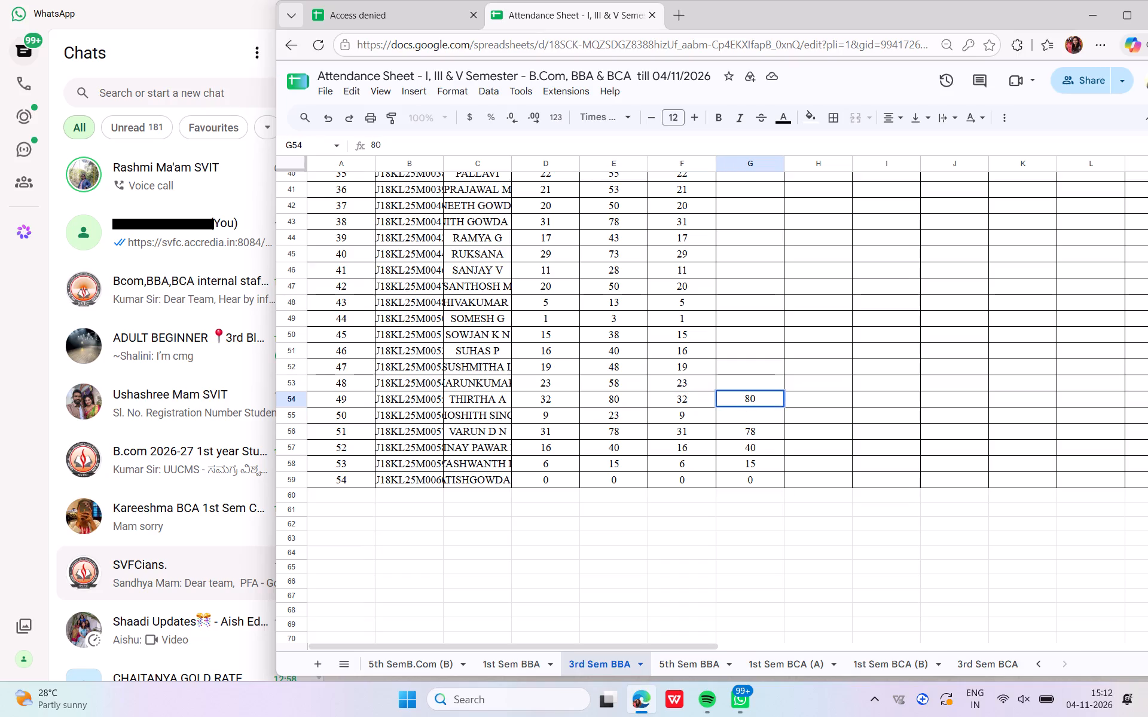
key("Down")
type("23")
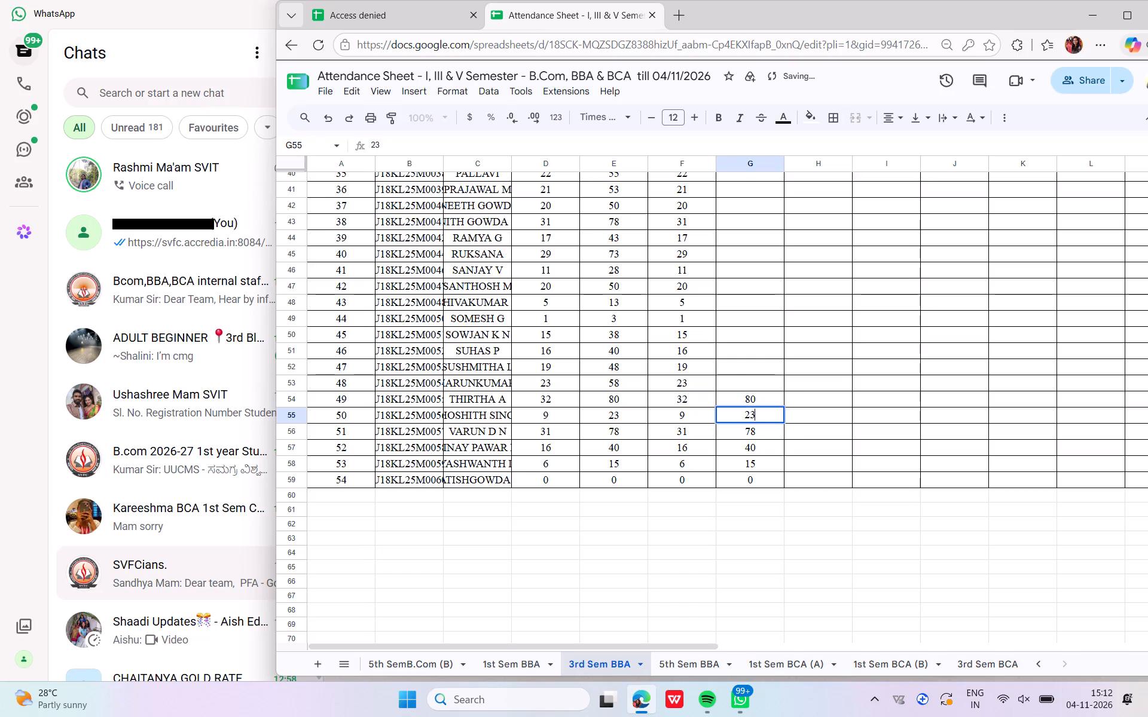
key("Up")
key("Up")
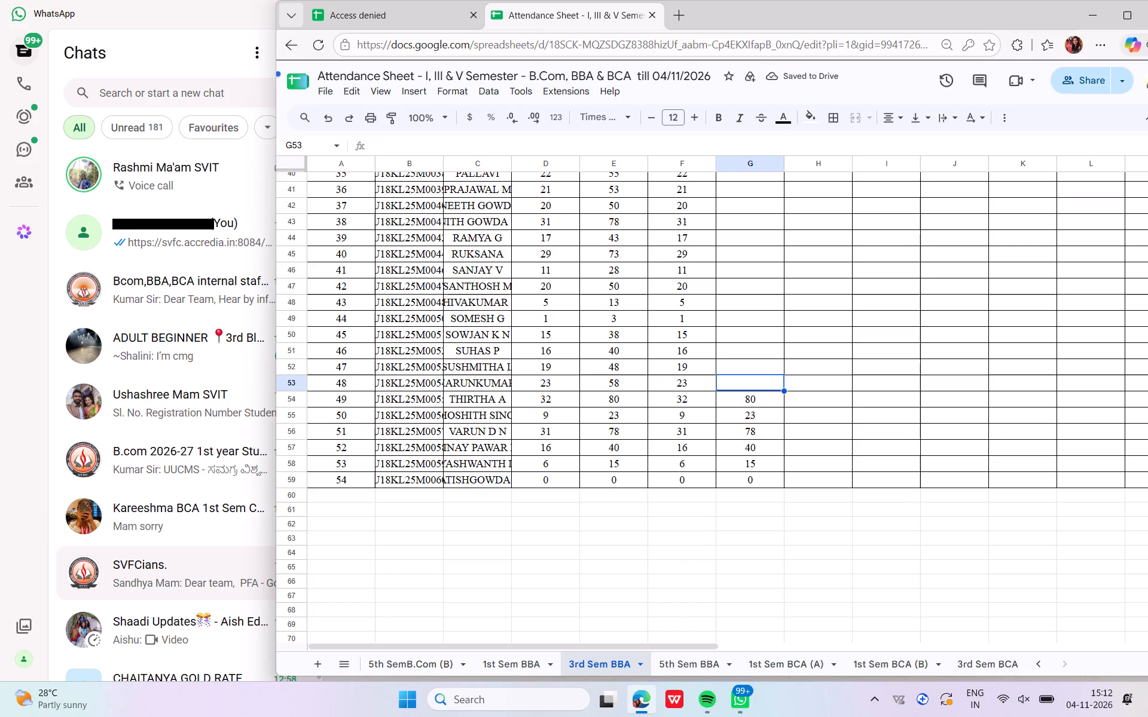
Fill the ENG percentages upward from G53 to G49 with 58, 48, 40, 38 and 3 for serial numbers 48 to 44.
type("58")
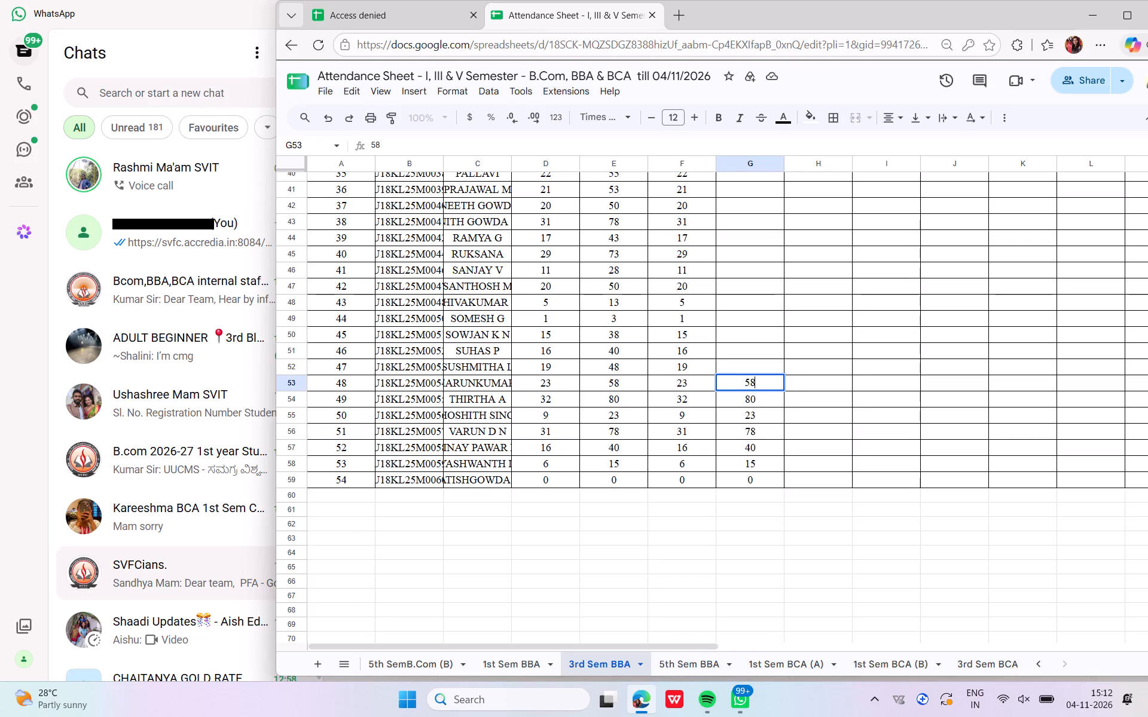
key("Up")
type("48")
key("Up")
type("40")
key("Up")
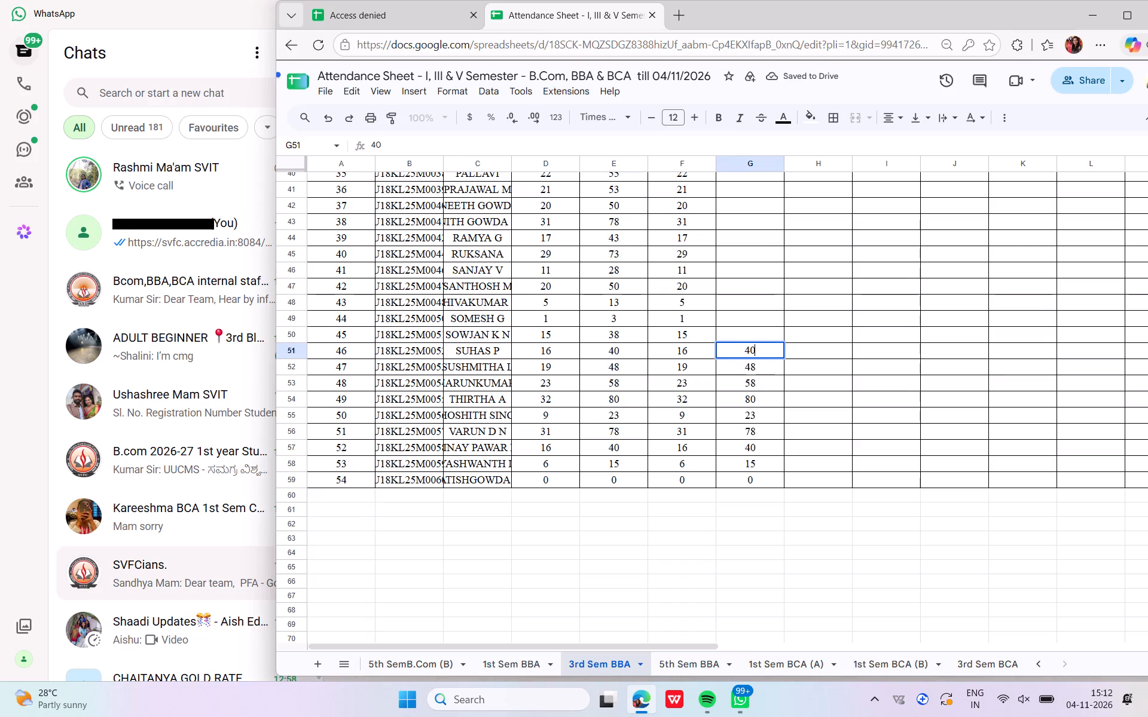
type("38")
key("Up")
key("3")
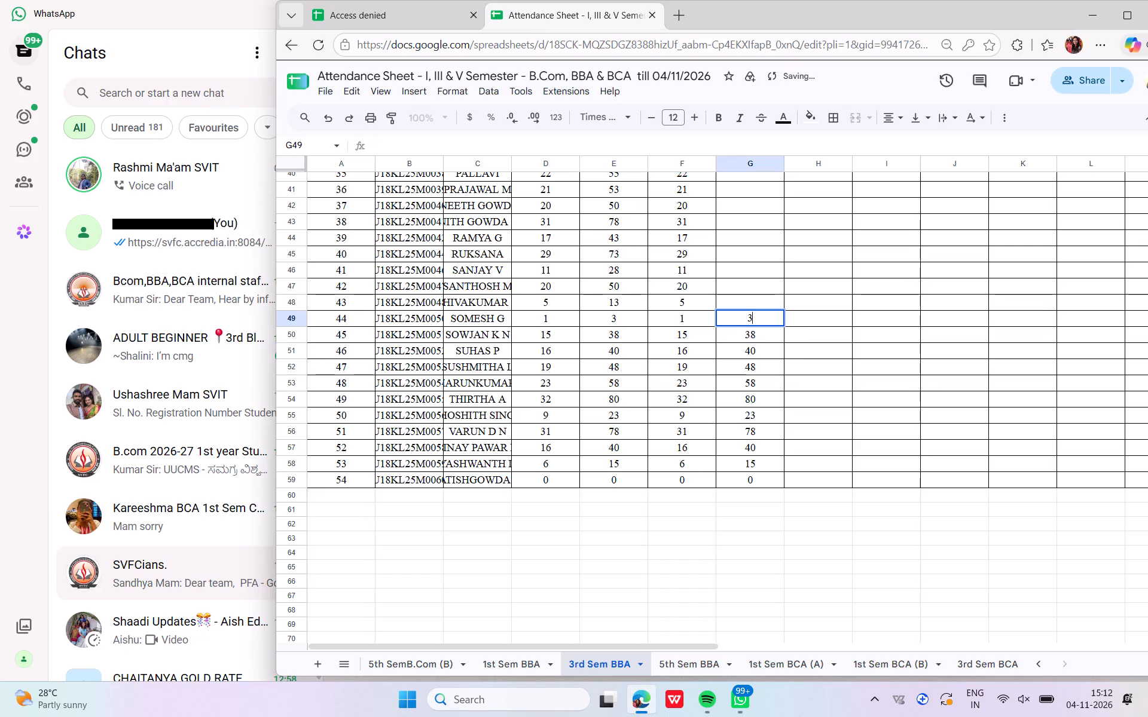
Fill the ENG percentages upward from G48 to G44 with 13, 50, 28, 73 and 43 for serial numbers 43 to 39.
key("Up")
type("13")
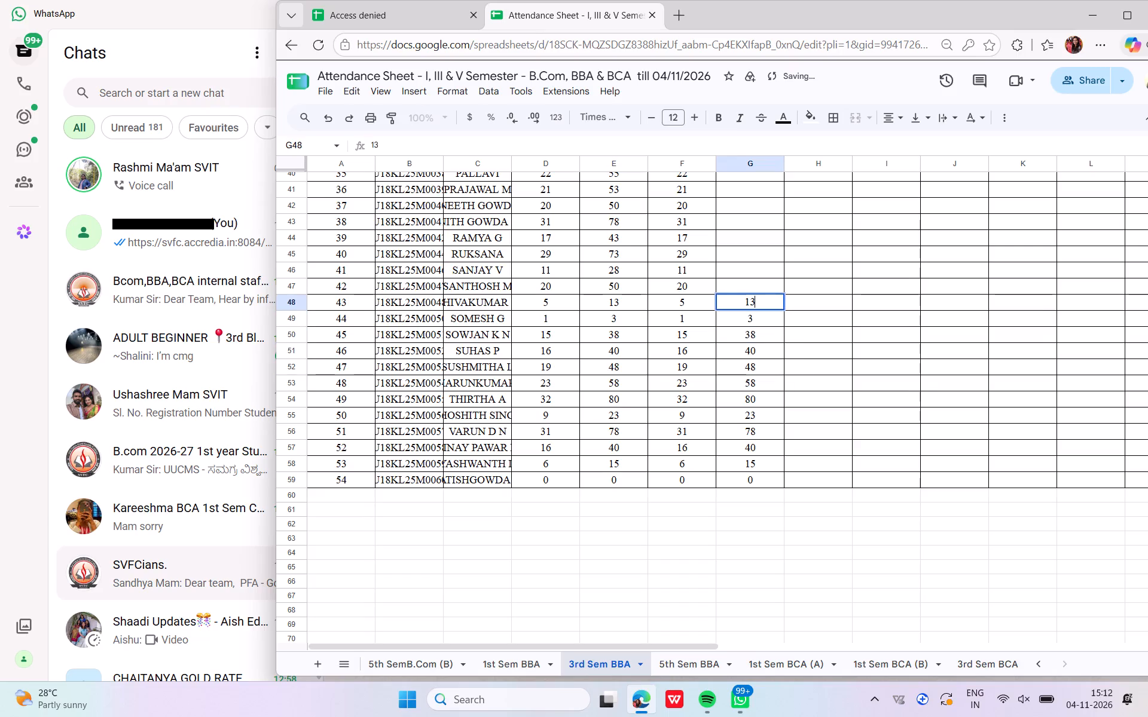
key("Up")
type("50")
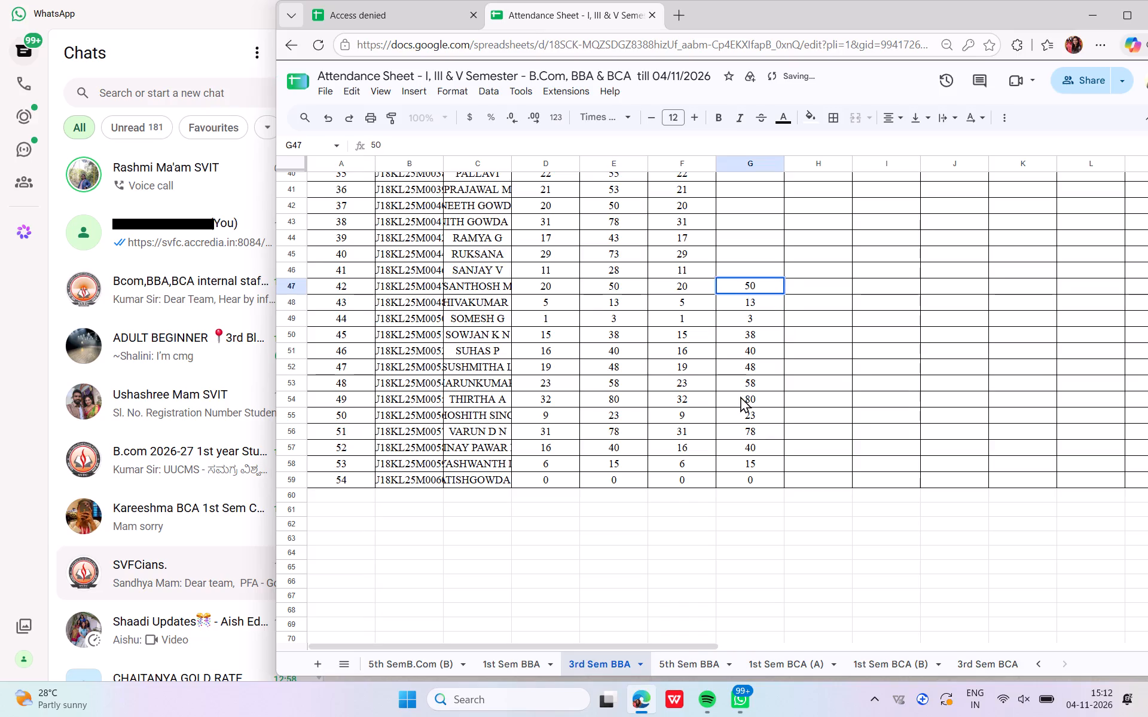
key("Up")
key("2")
key("8")
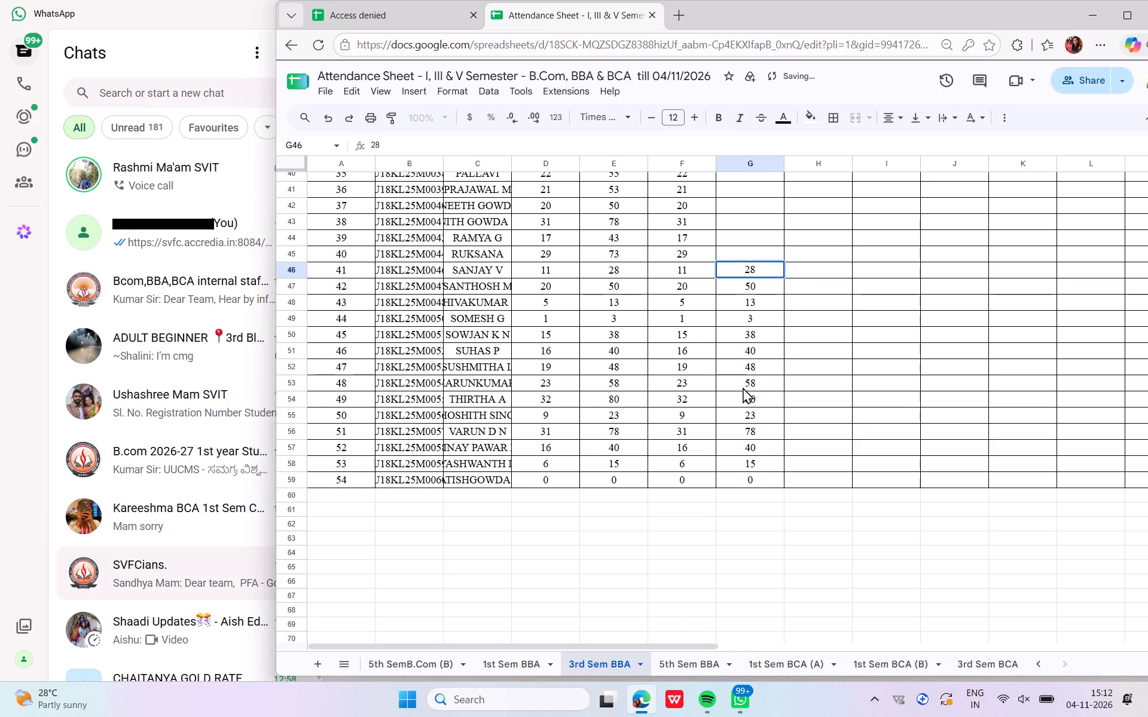
key("Up")
type("73")
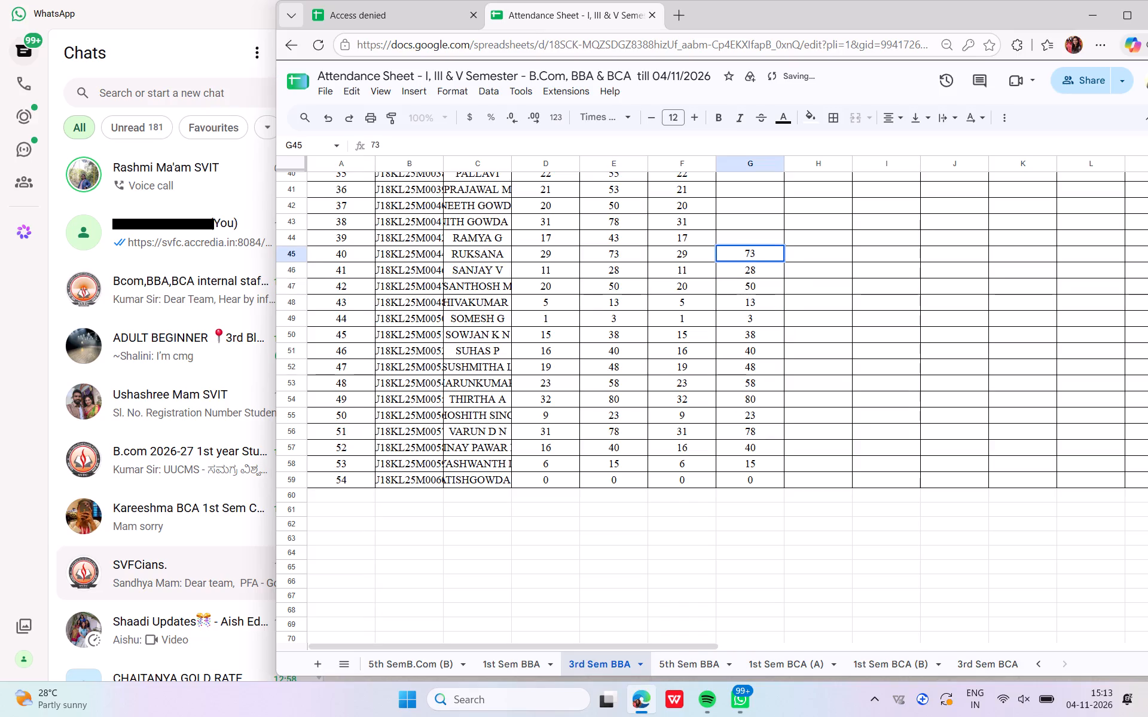
key("Up")
type("43")
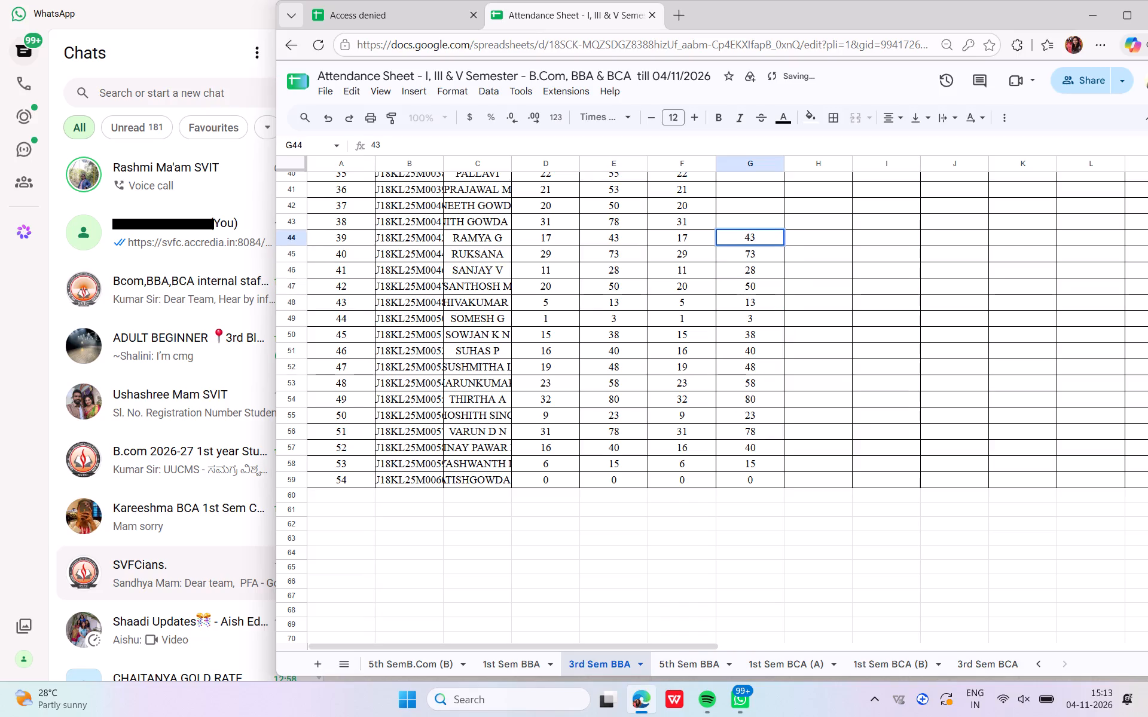
Fill the ENG percentages upward from G43 to G40 with 78, 50, 53 and 55 for serial numbers 38 to 35.
key("Up")
type("78")
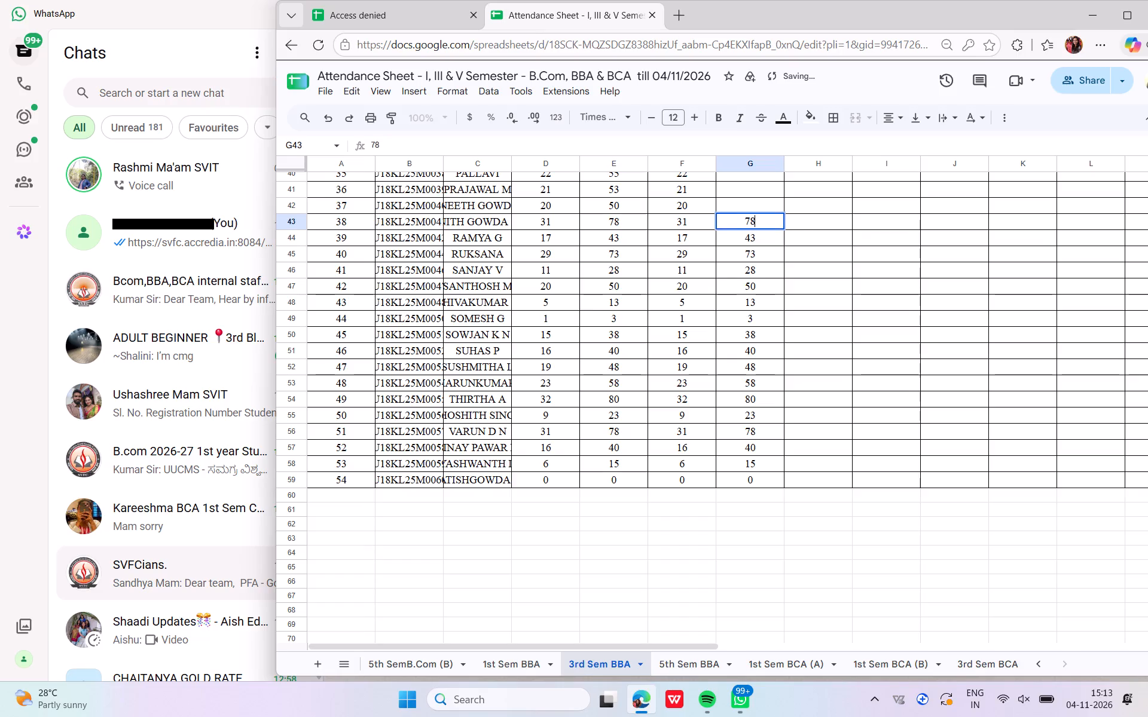
key("Up")
type("50")
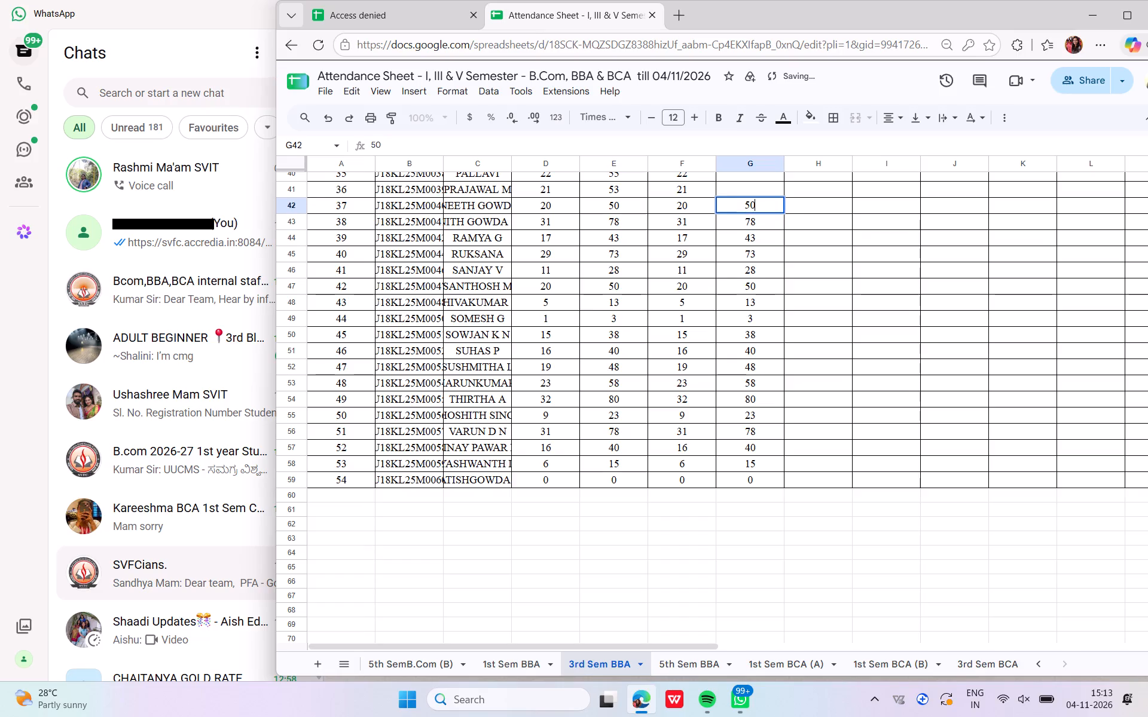
key("Up")
key("5")
key("3")
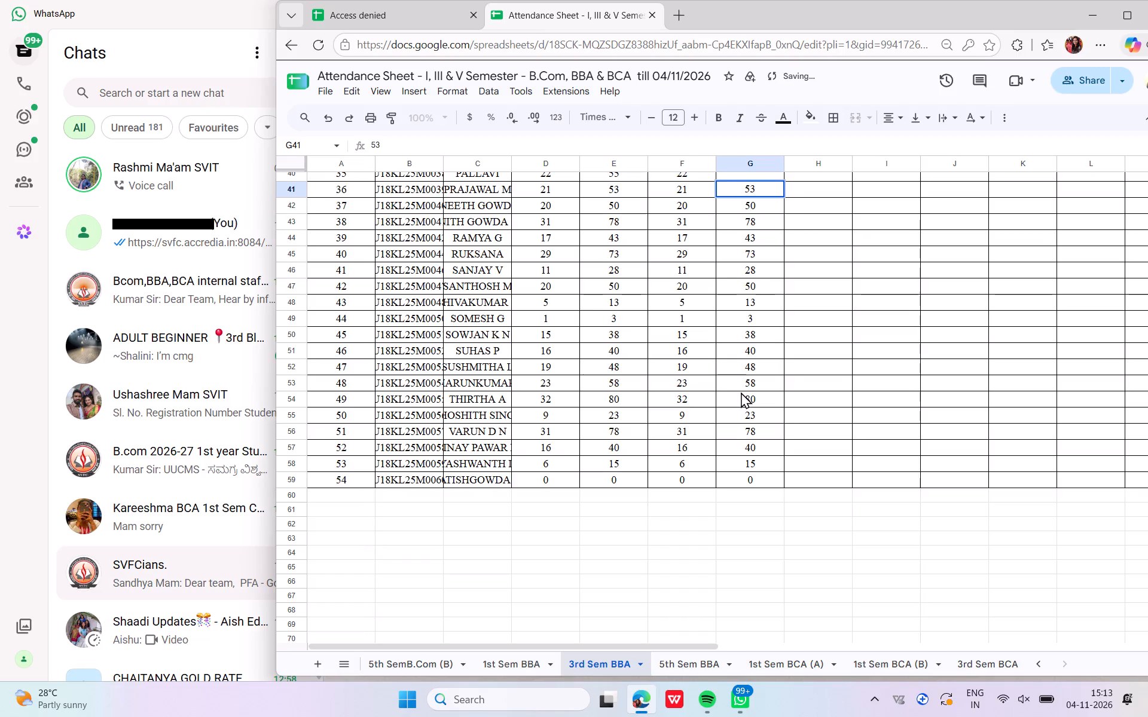
key("Up")
type("55")
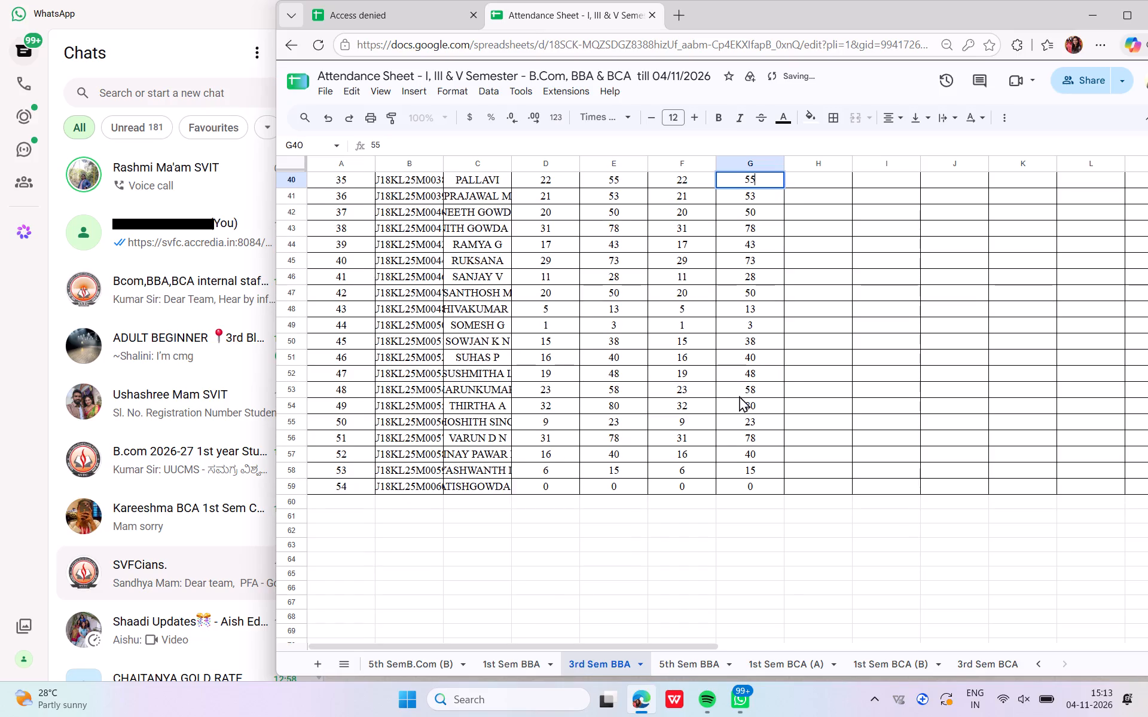
scroll(739, 396, "down", 1)
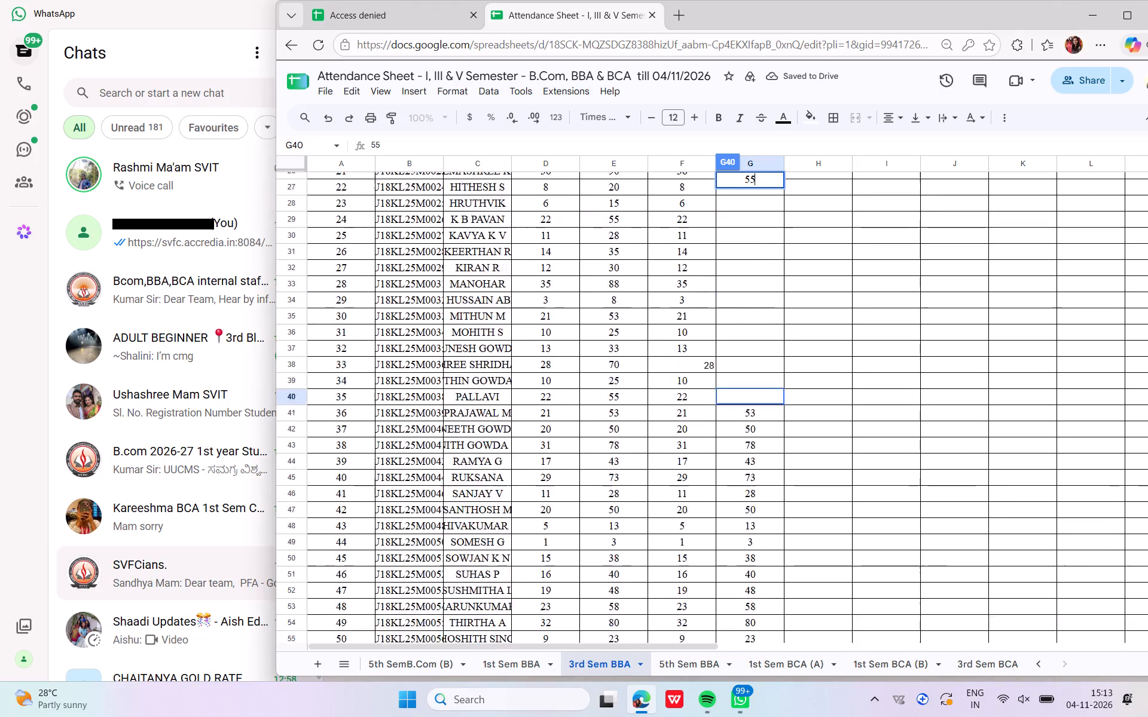
scroll(739, 396, "down", 1)
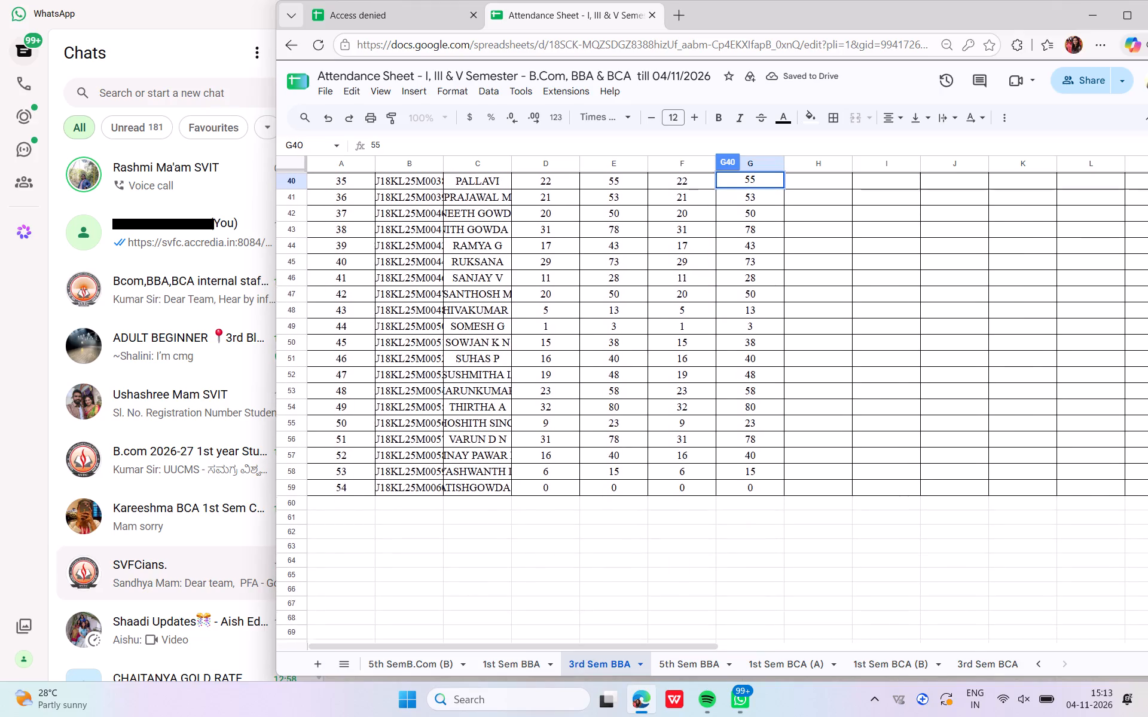
scroll(739, 396, "down", 1)
left_click(739, 396)
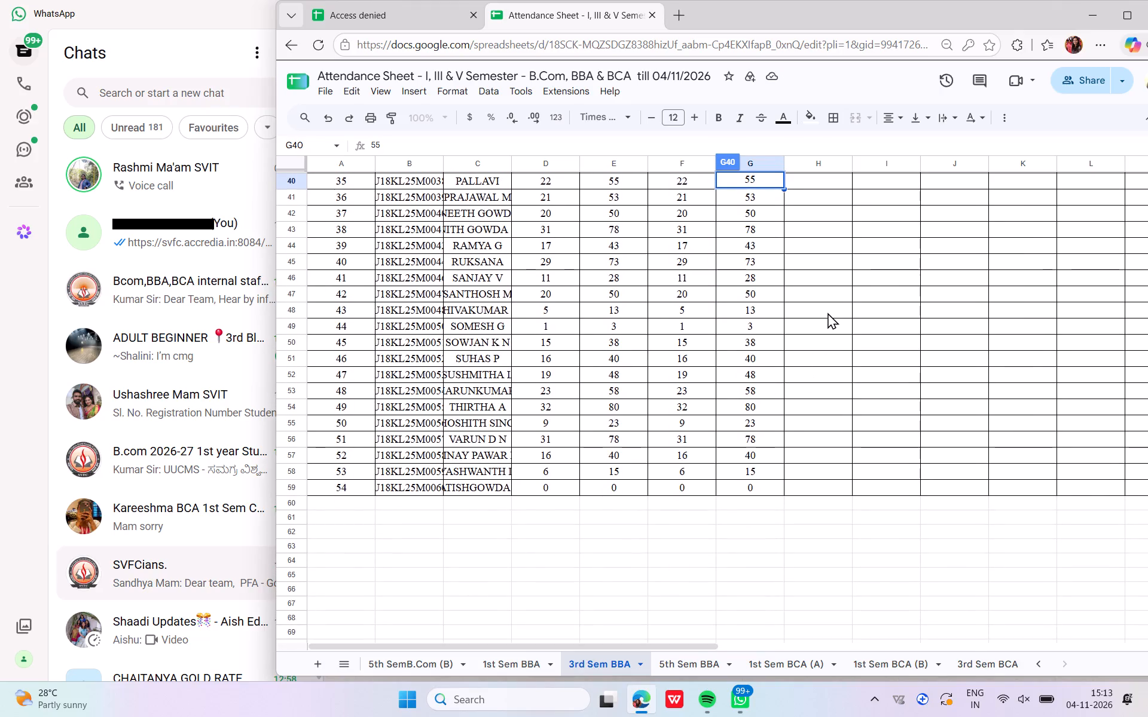
left_click(828, 312)
Enter the ENG percentages 25 and 70 in G39 and G38 for serial numbers 34 and 33.
scroll(828, 312, "up", 5)
scroll(828, 312, "down", 1)
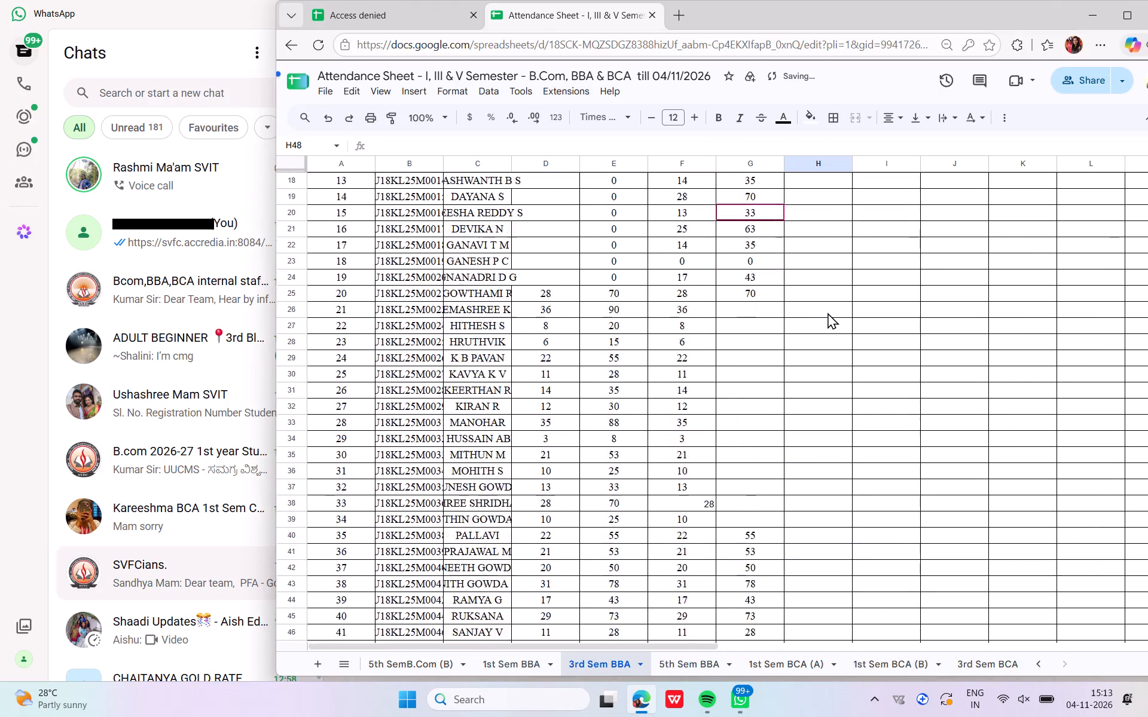
scroll(828, 312, "down", 2)
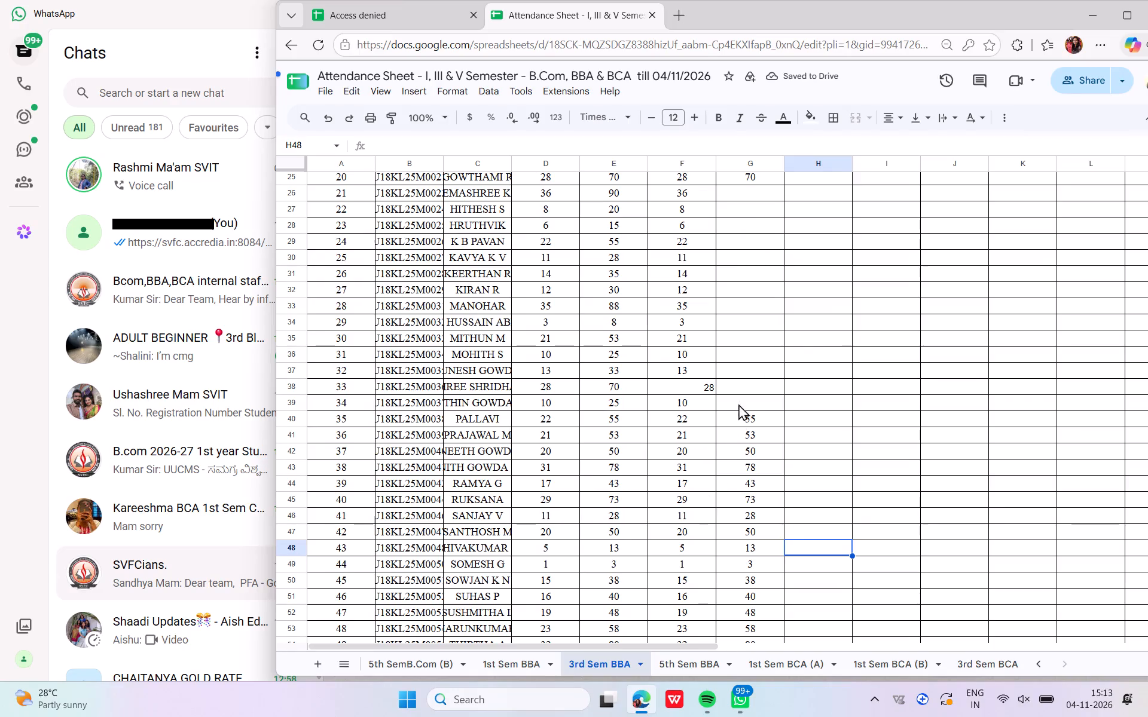
left_click(739, 398)
type("25")
key("Up")
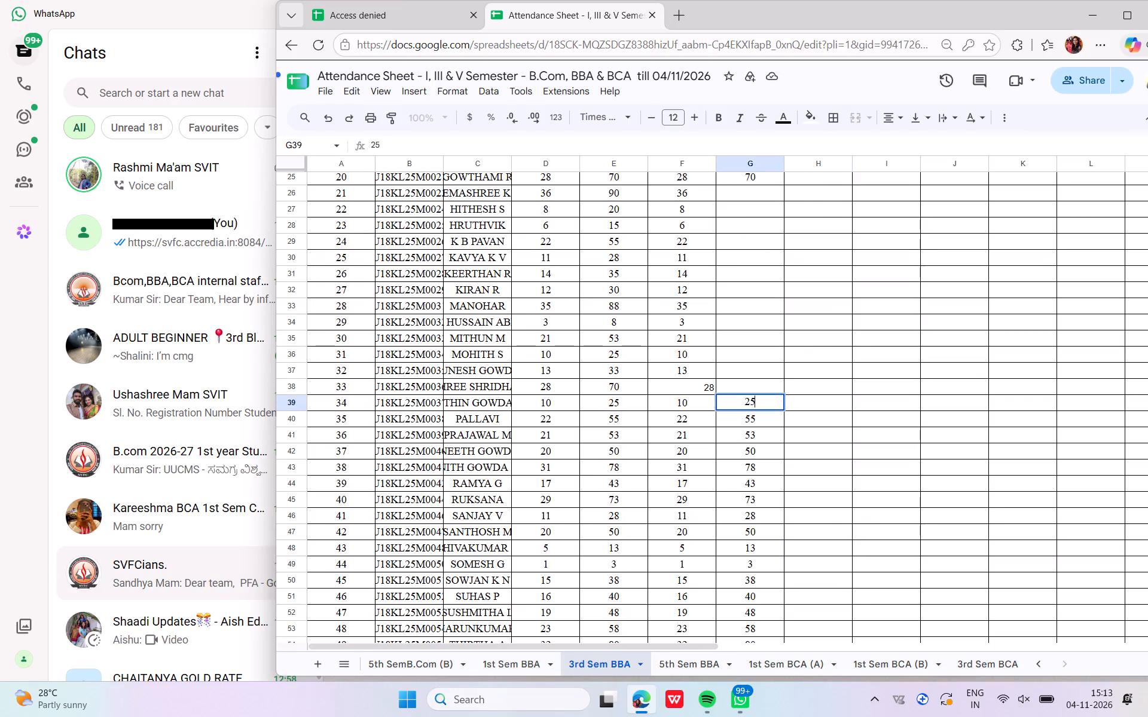
type("70")
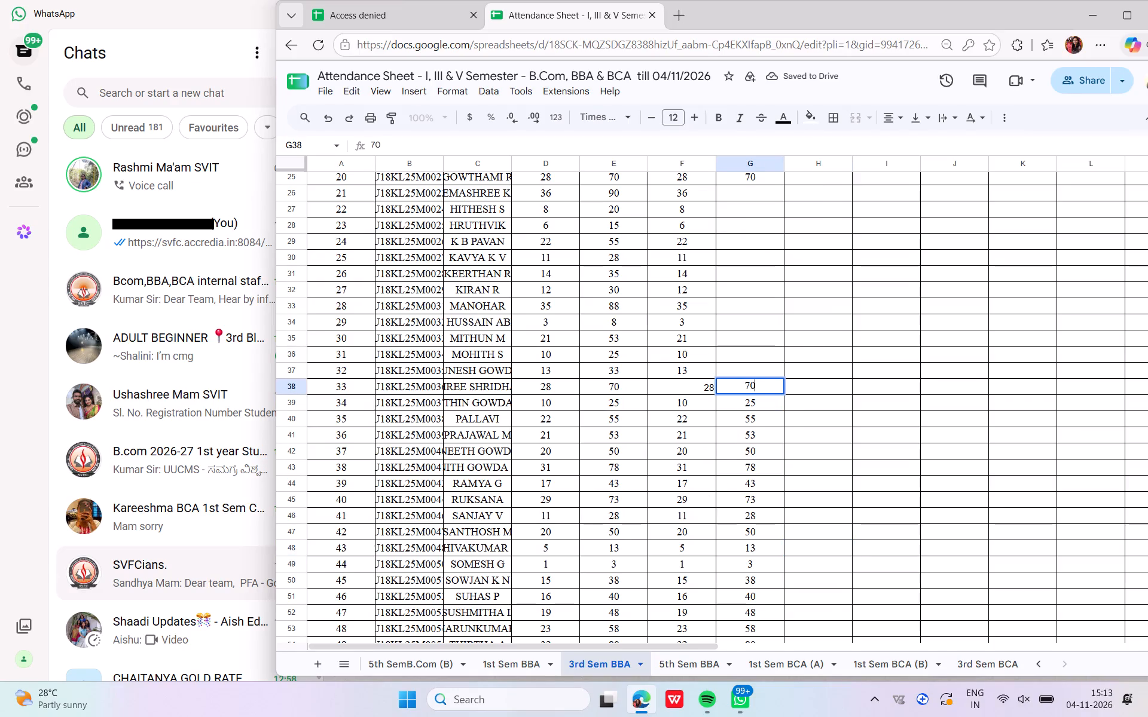
left_click(746, 398)
key("Up")
left_click(746, 398)
key("Up")
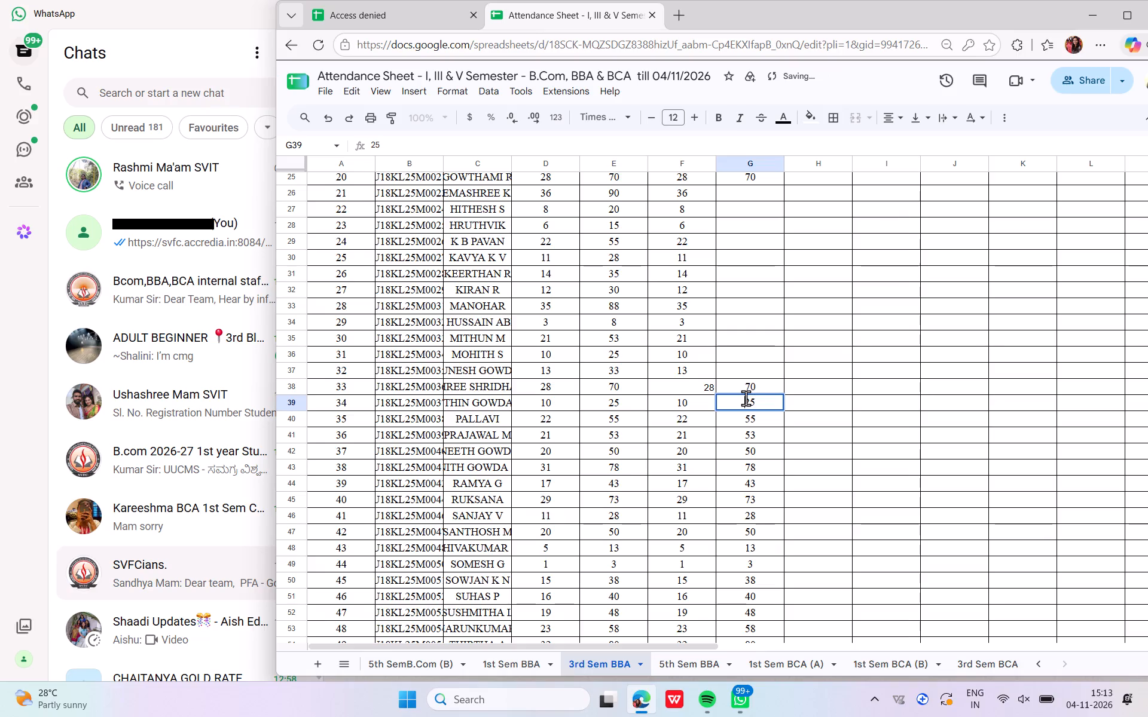
key("Up")
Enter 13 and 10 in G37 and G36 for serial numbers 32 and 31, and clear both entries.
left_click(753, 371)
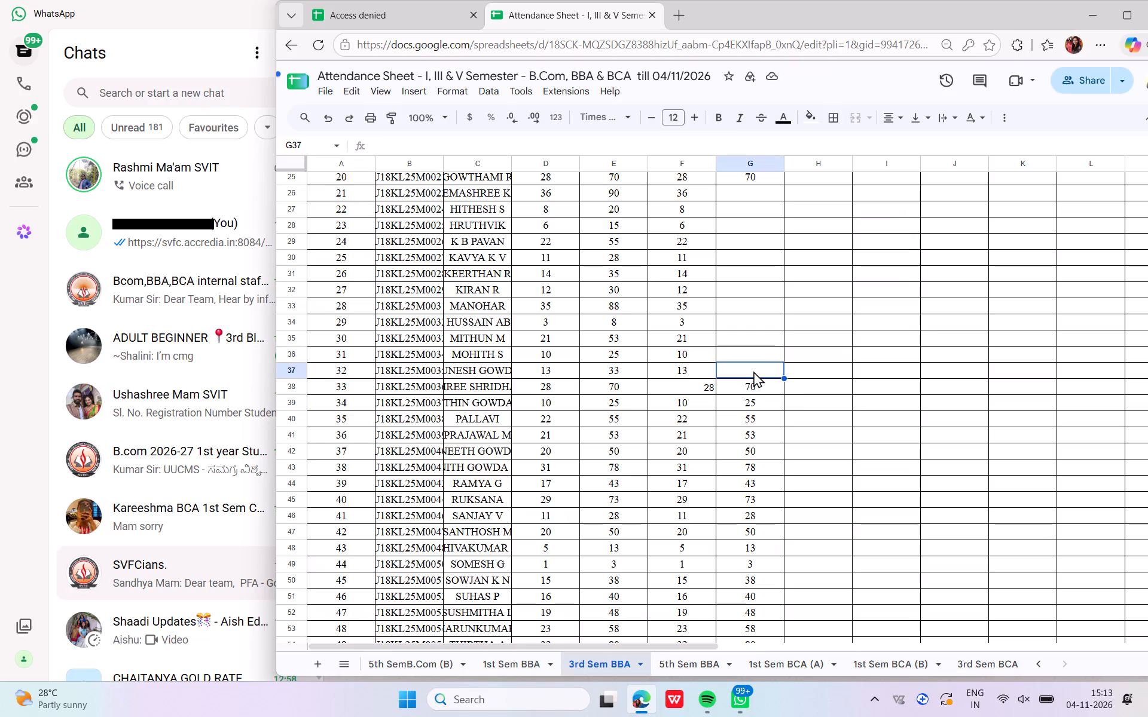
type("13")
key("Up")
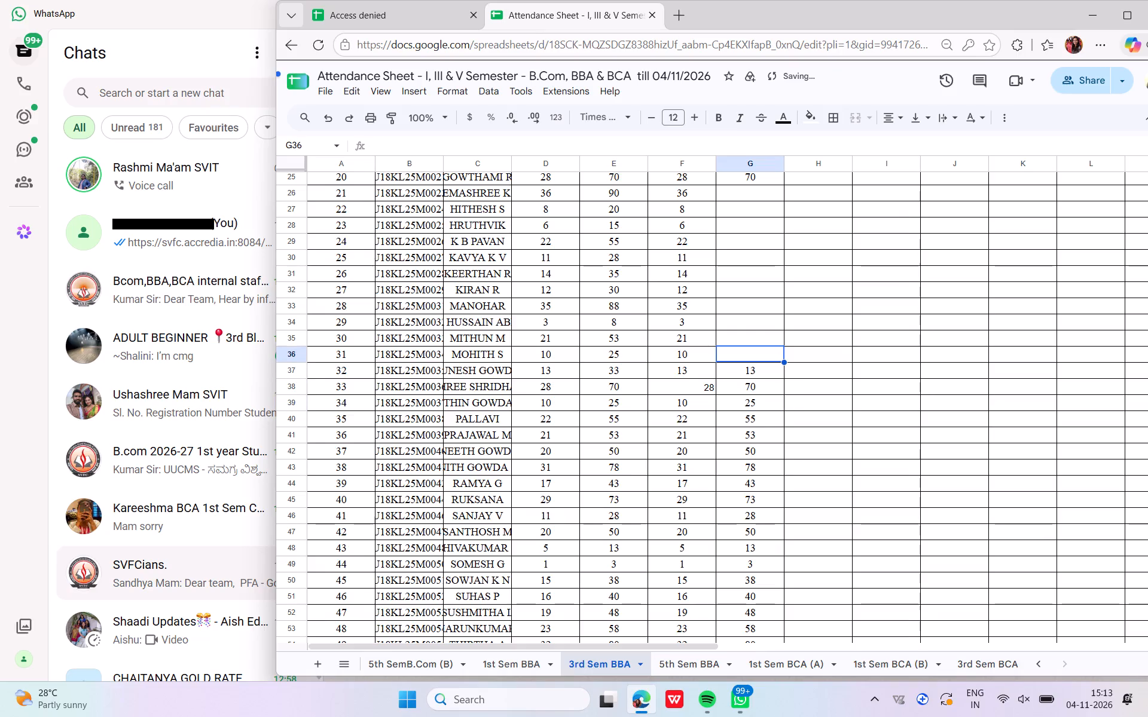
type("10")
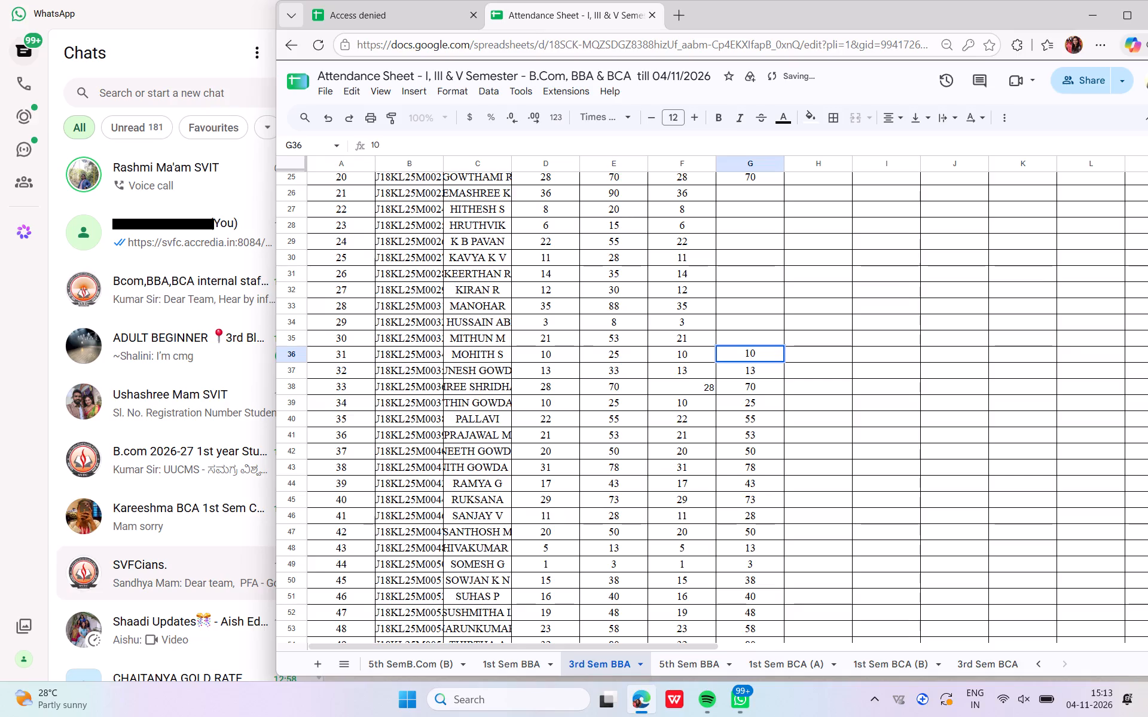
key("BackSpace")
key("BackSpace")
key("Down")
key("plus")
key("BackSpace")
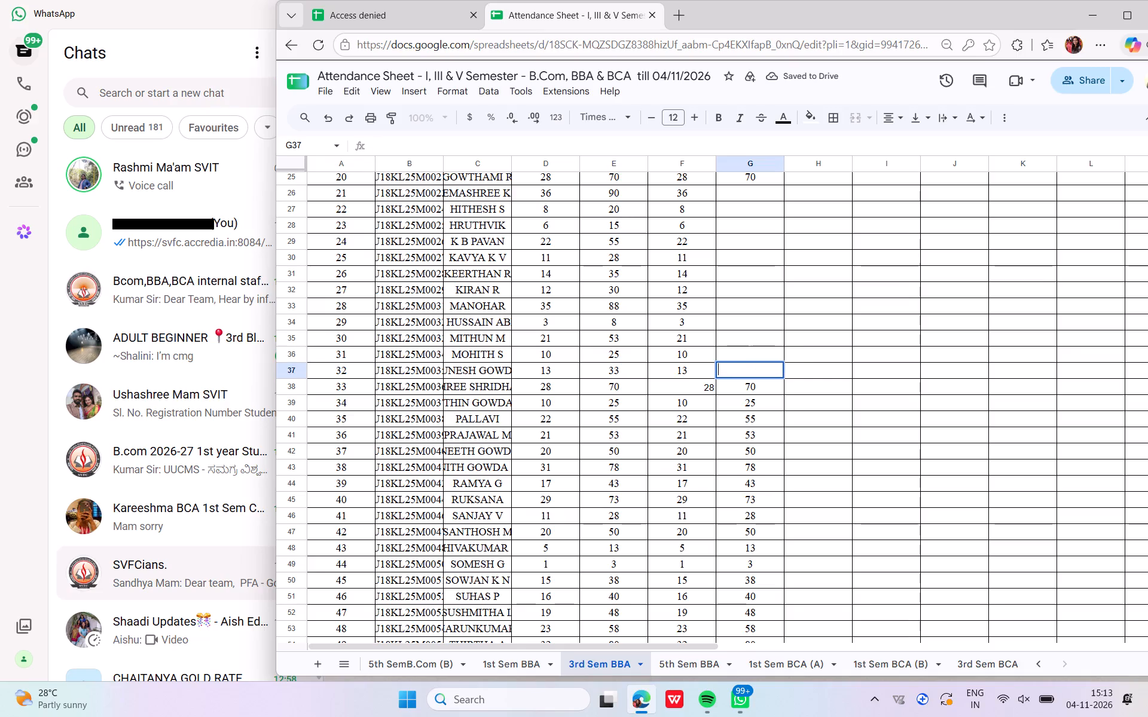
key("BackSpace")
Fill the ENG percentages upward from G37 to G34 with 33, 25, 53 and 8 for serial numbers 32 to 29.
left_click(758, 318)
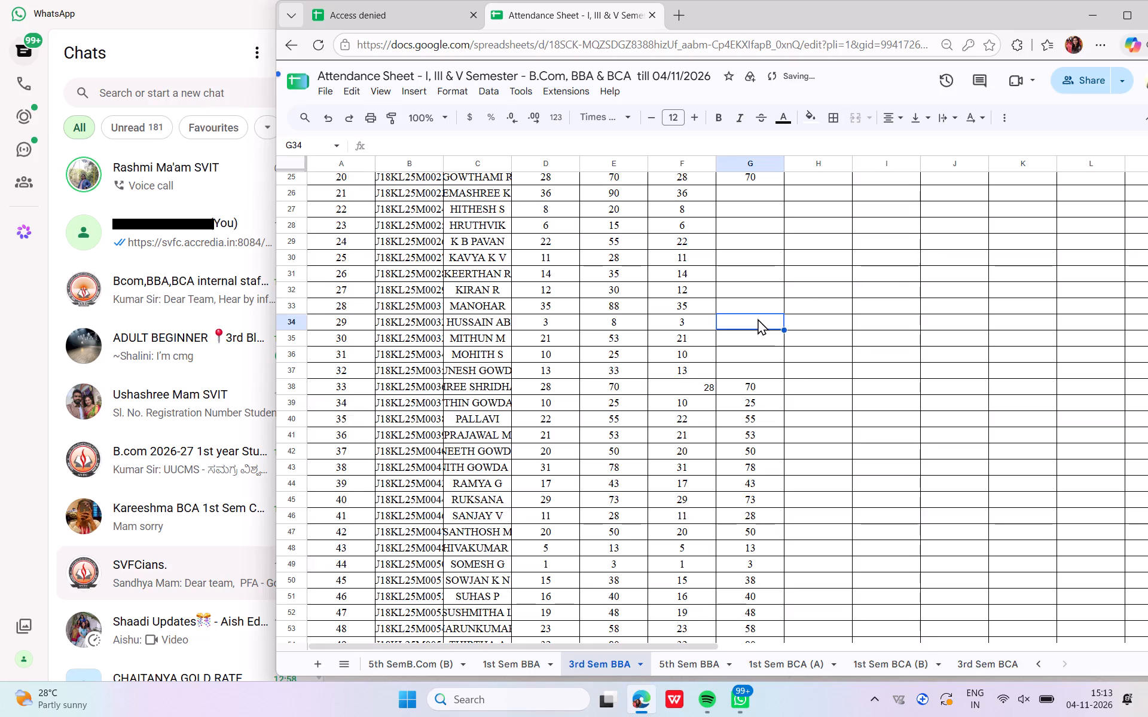
left_click(762, 365)
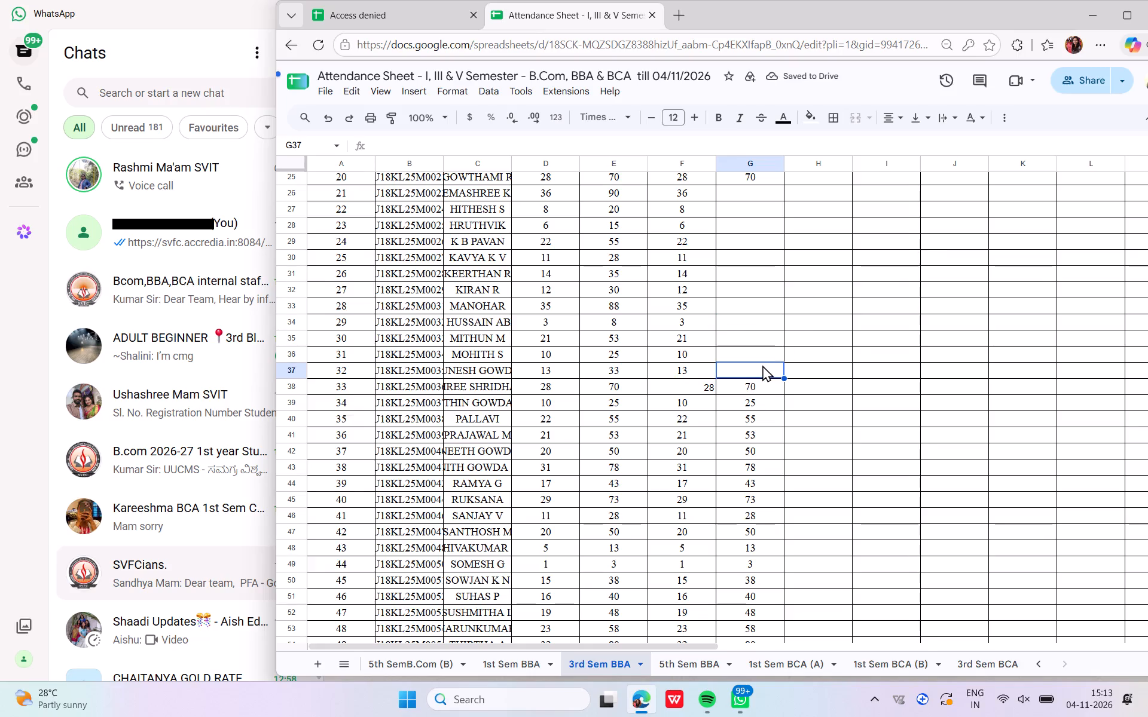
type("33")
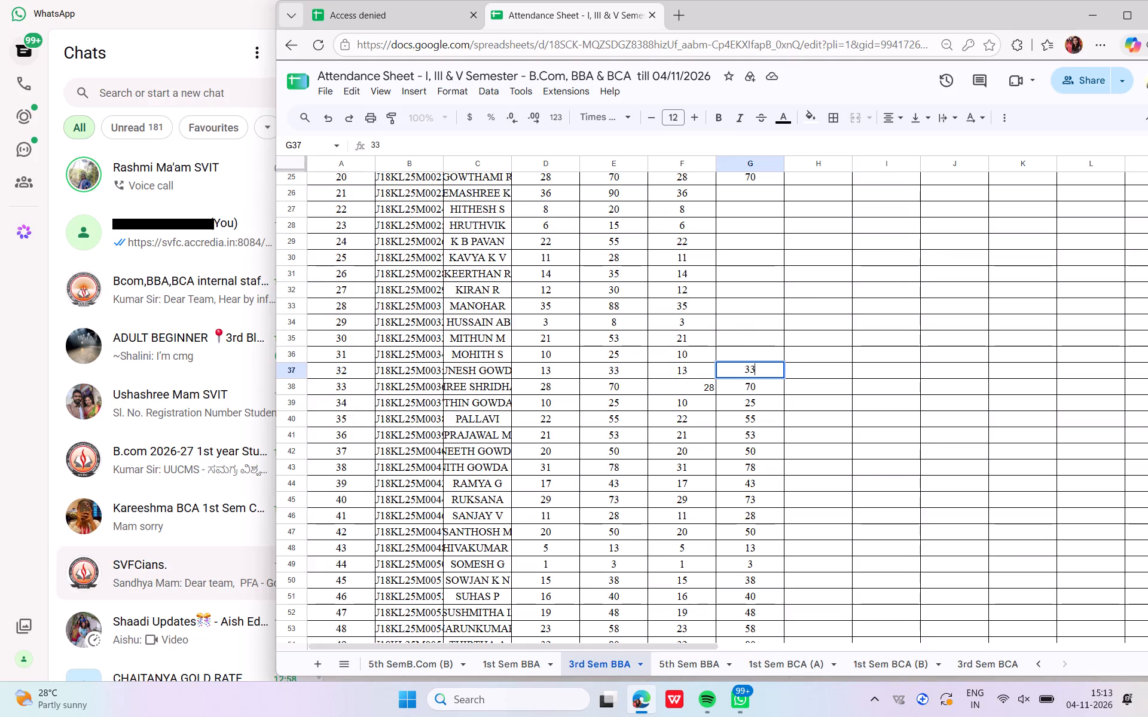
key("Up")
type("25")
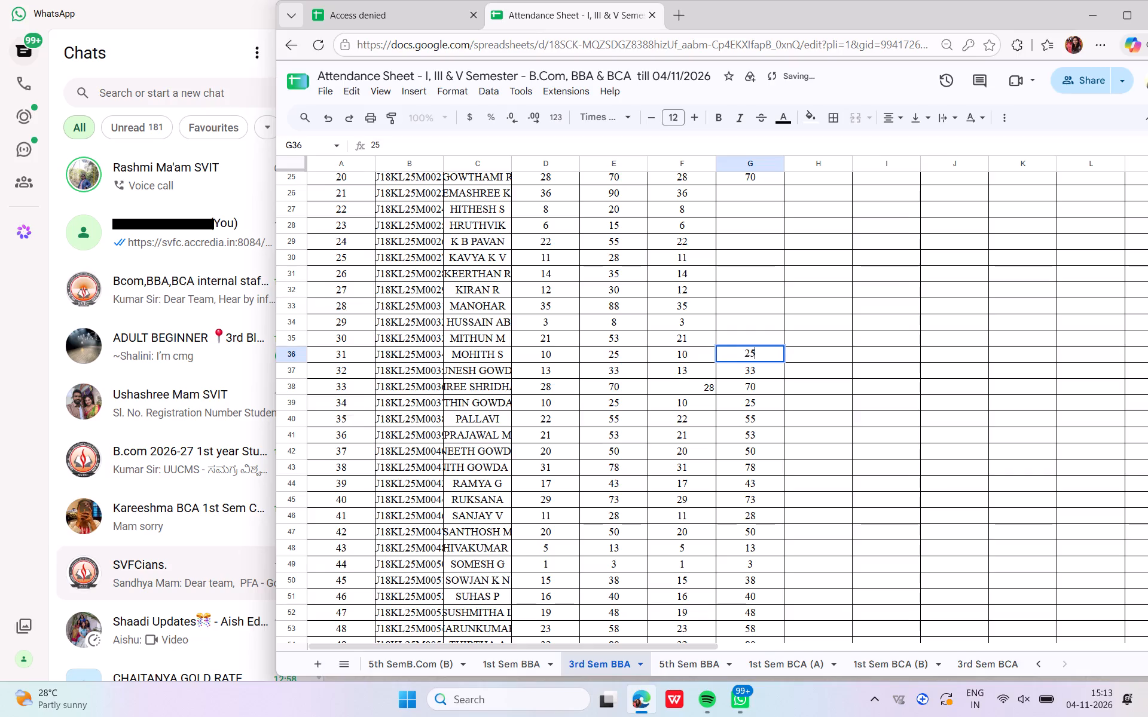
key("Up")
type("53")
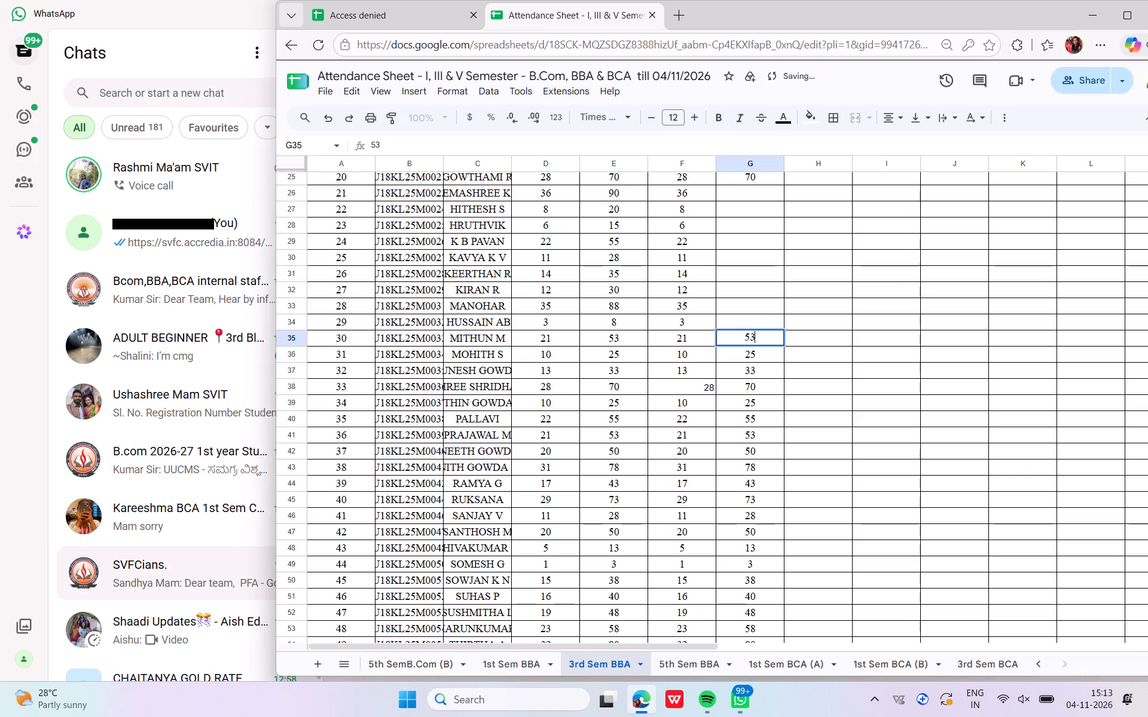
key("Up")
key("8")
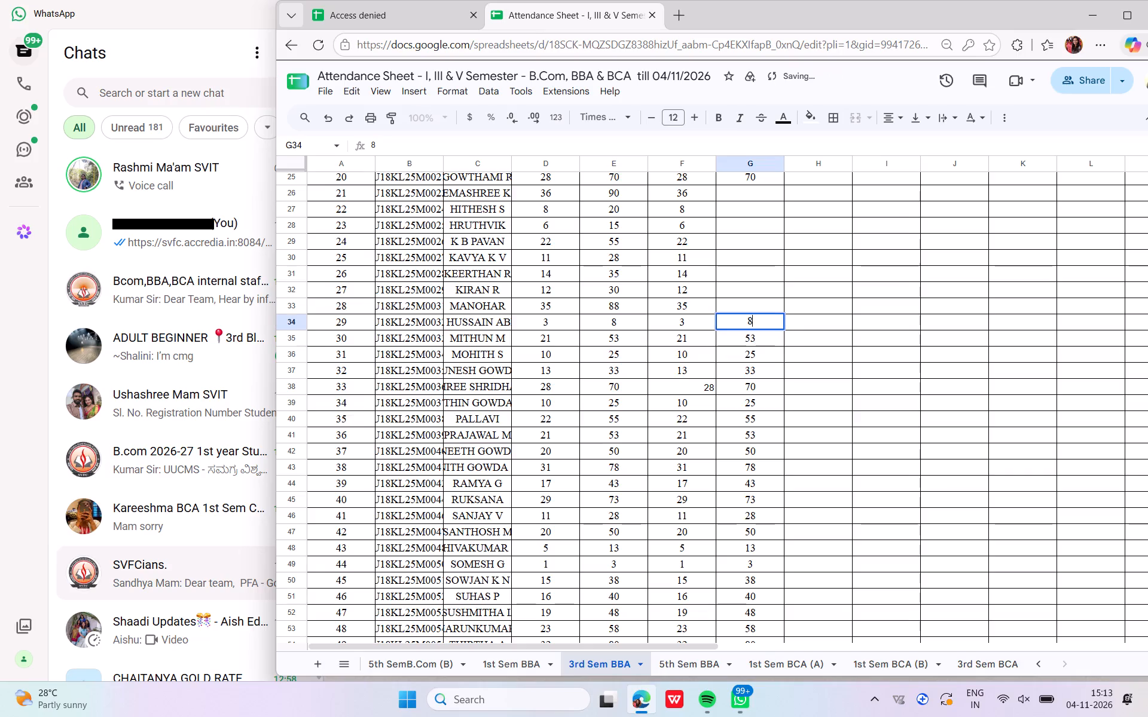
key("Up")
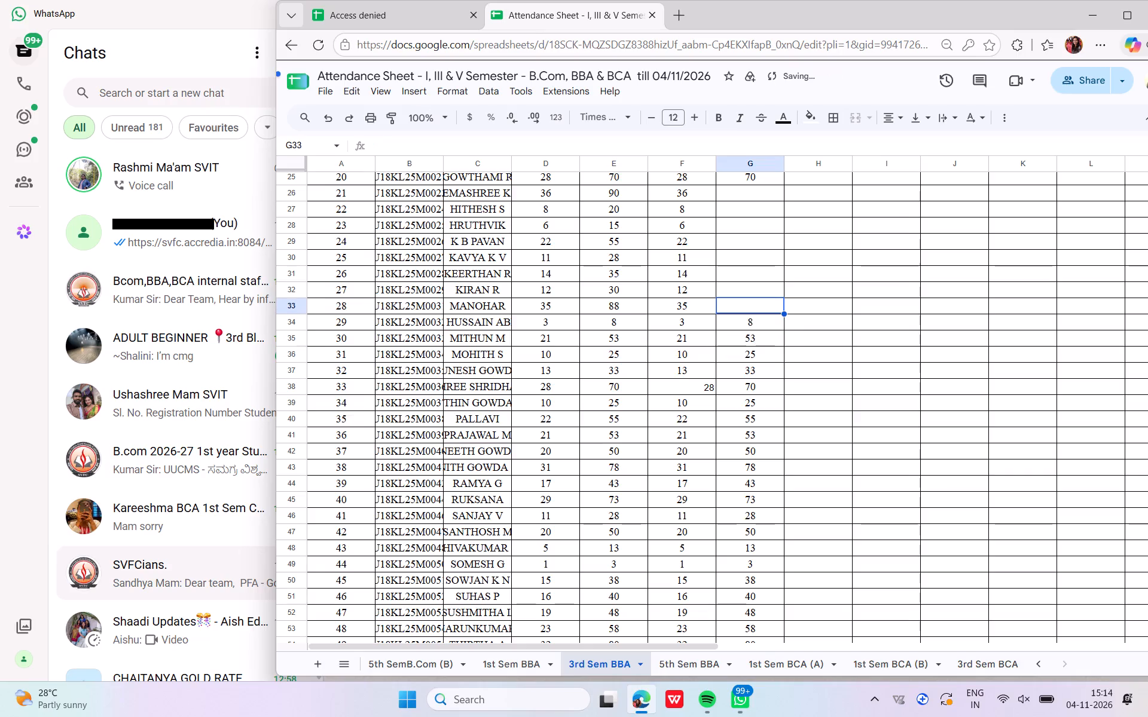
Fill the ENG percentages upward from G33 to G30 with 88, 30, 35 and 28 for serial numbers 28 to 25.
type("88")
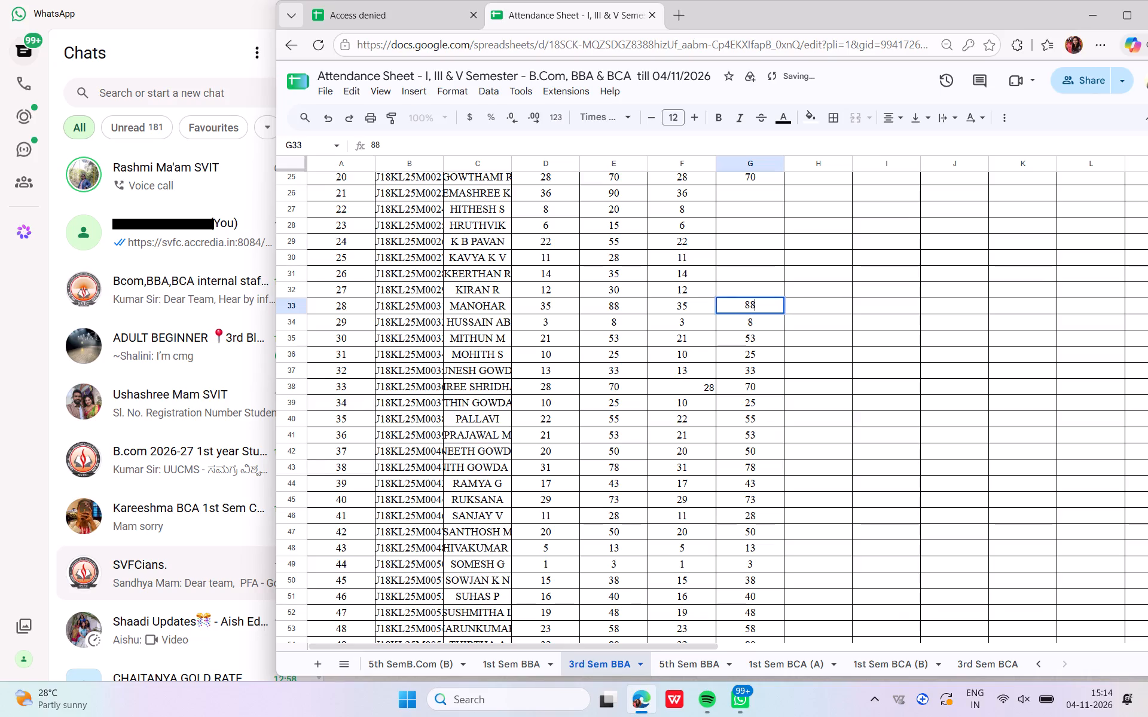
key("Up")
type("30")
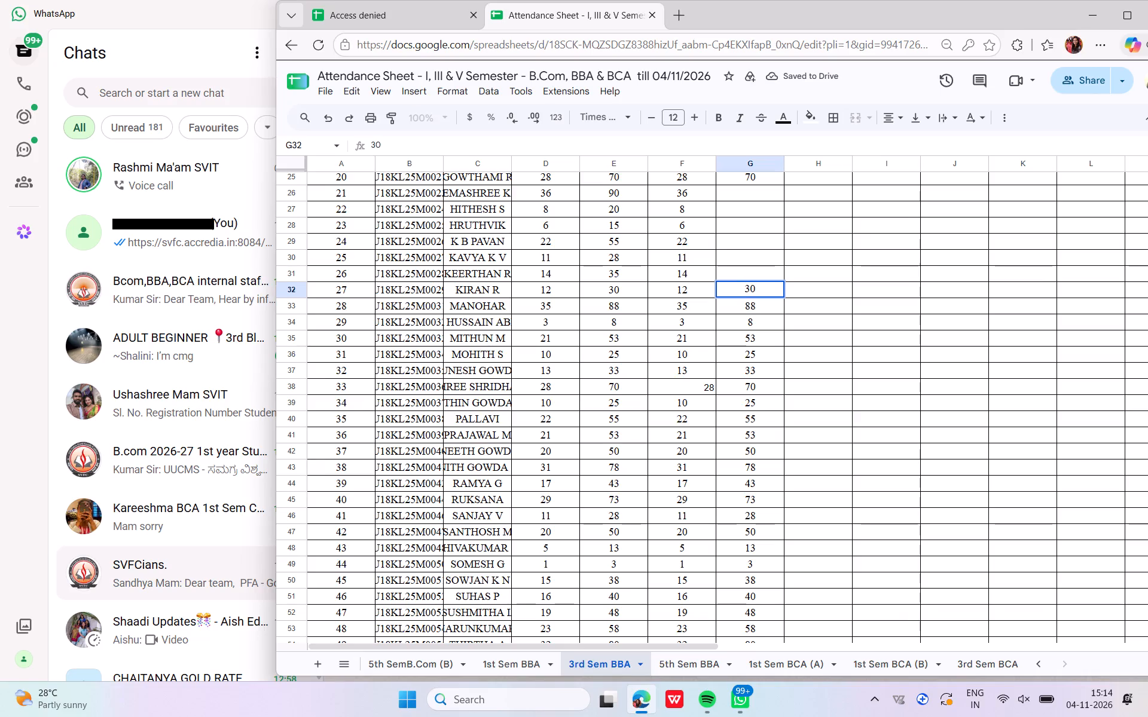
key("Up")
type("35")
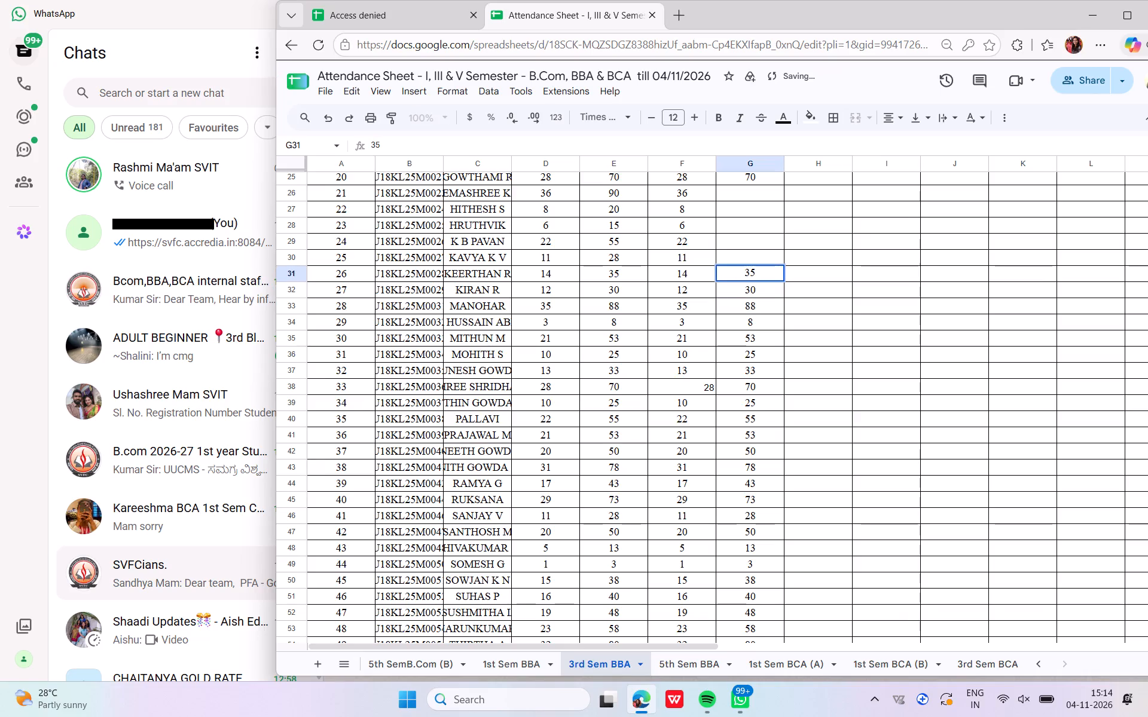
key("Up")
type("28")
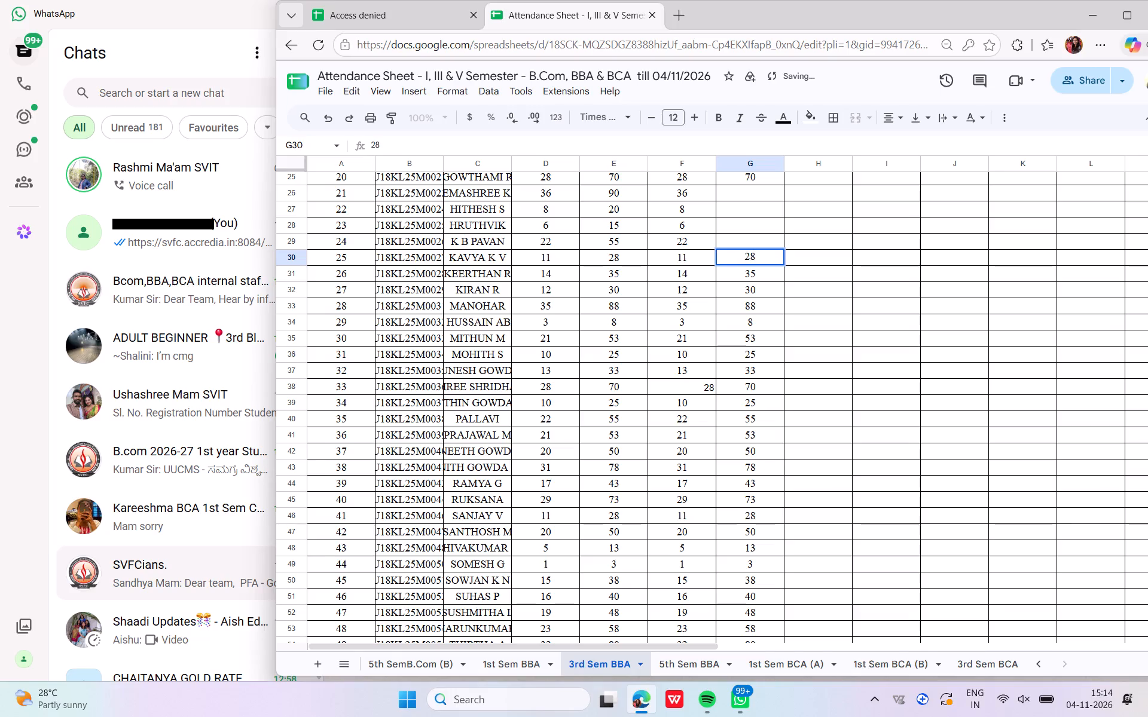
key("Up")
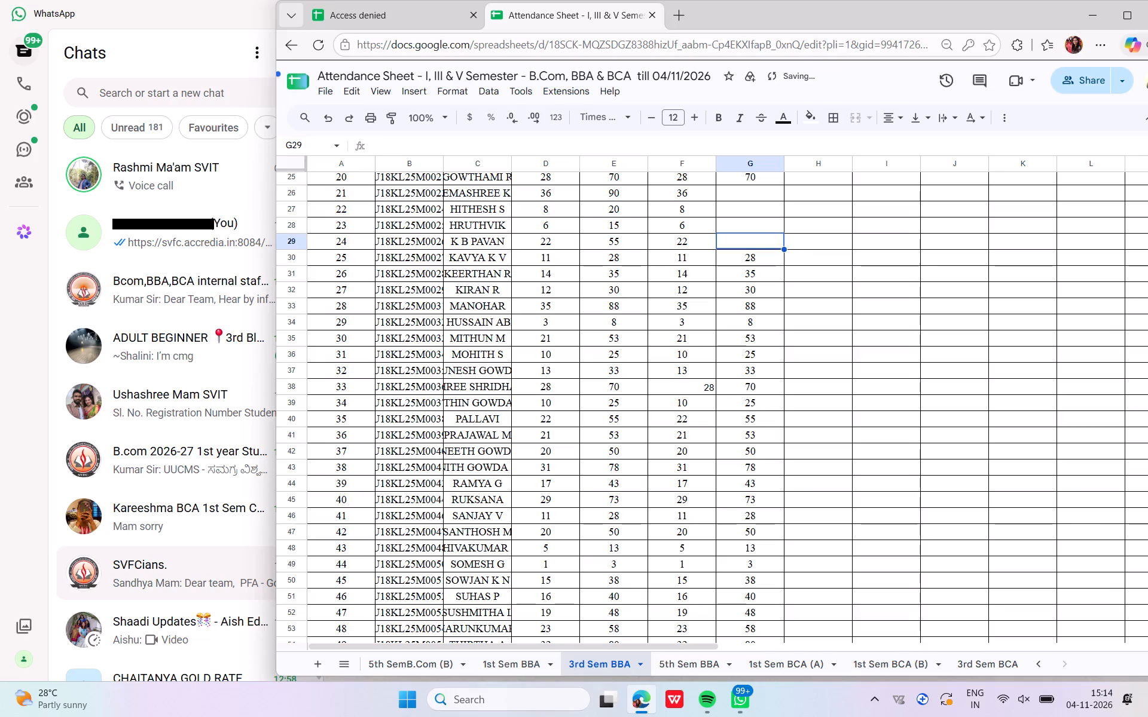
Fill the ENG percentages upward from G29 to G26 with 55, 15, 20 and 90 for serial numbers 24 to 21.
type("55")
key("Up")
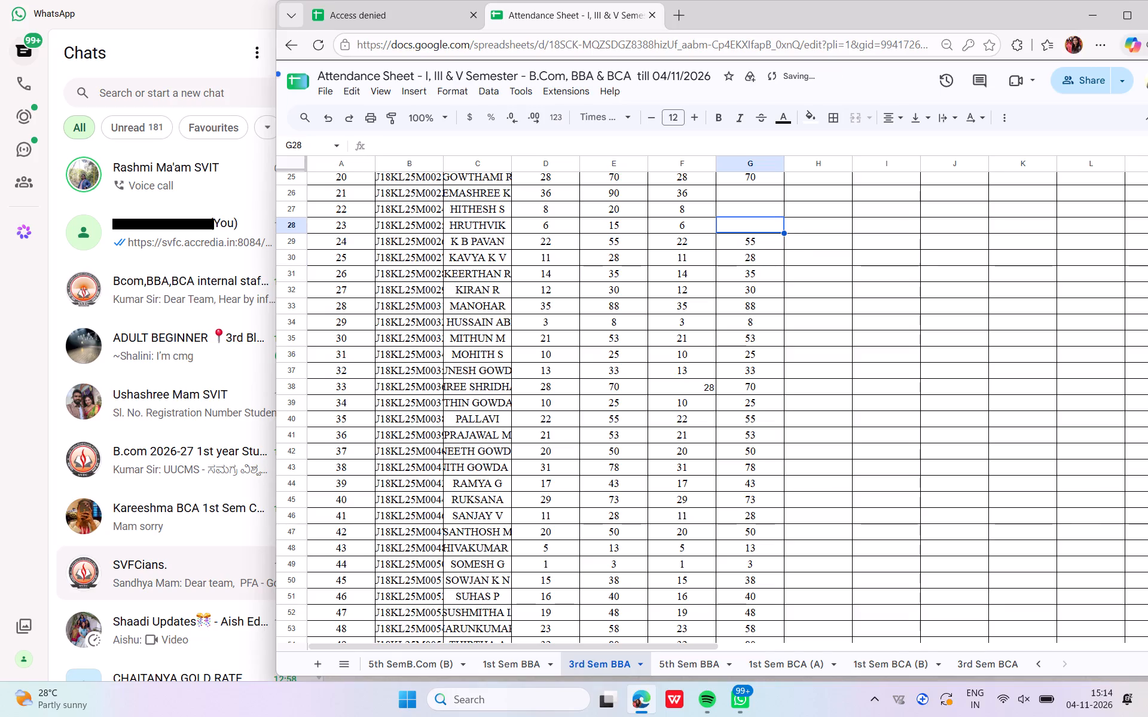
type("15")
key("Up")
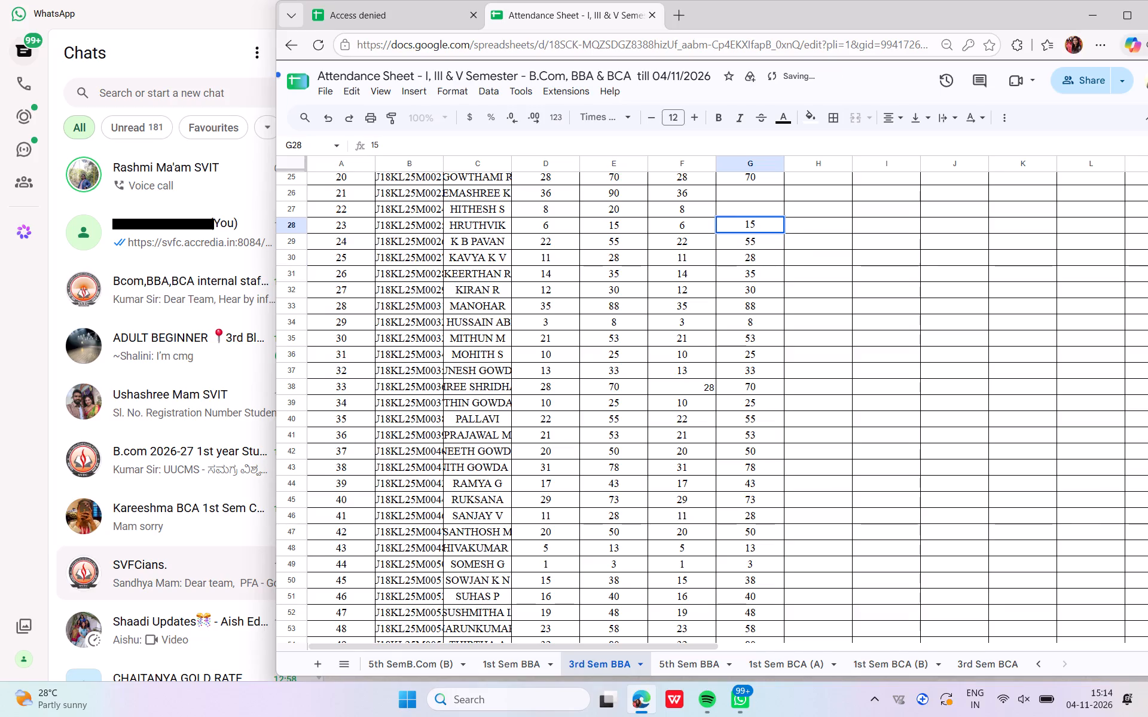
type("20")
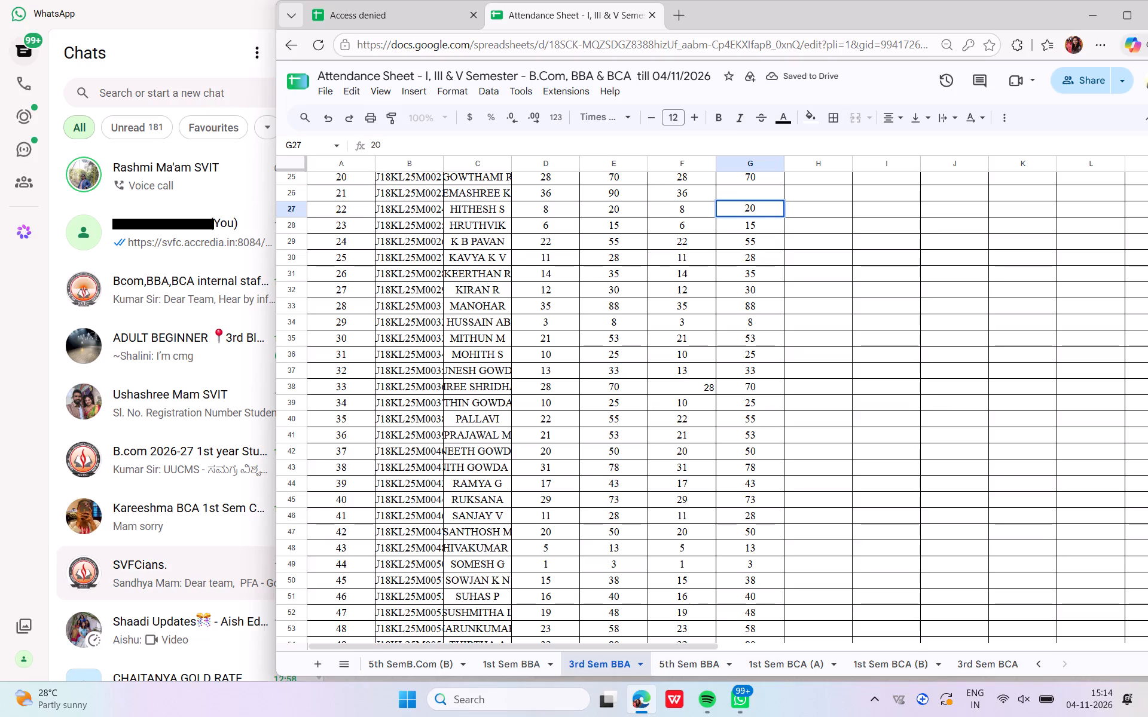
key("Up")
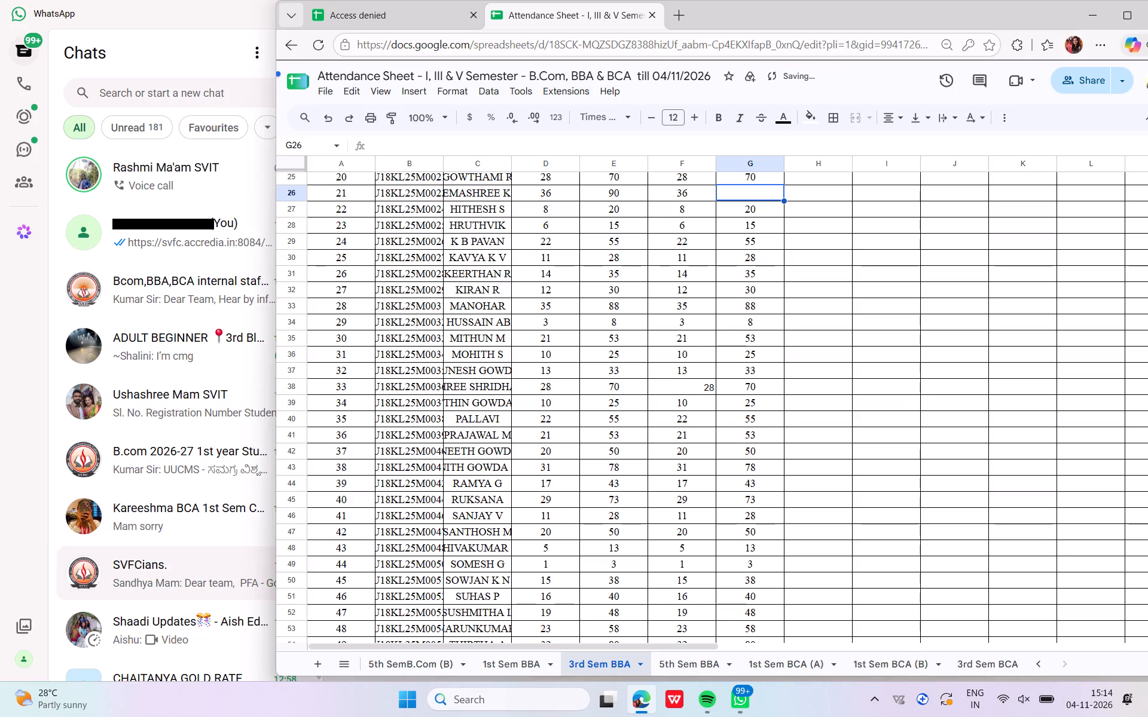
type("36")
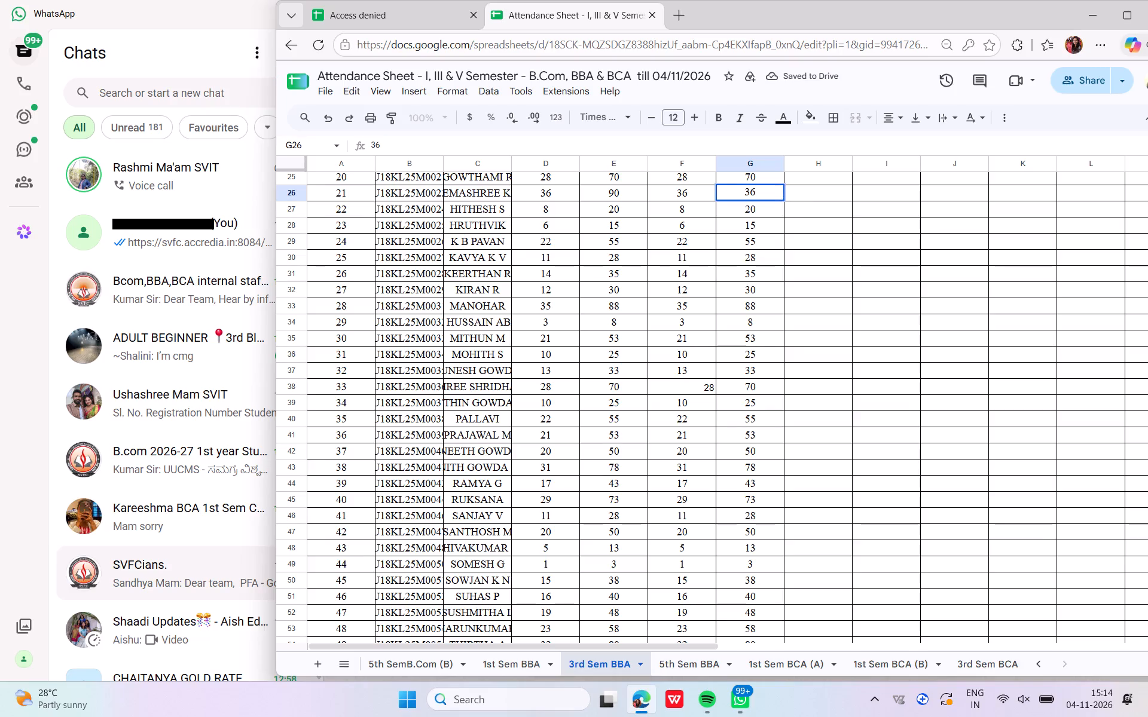
key("BackSpace")
key("BackSpace")
type("90")
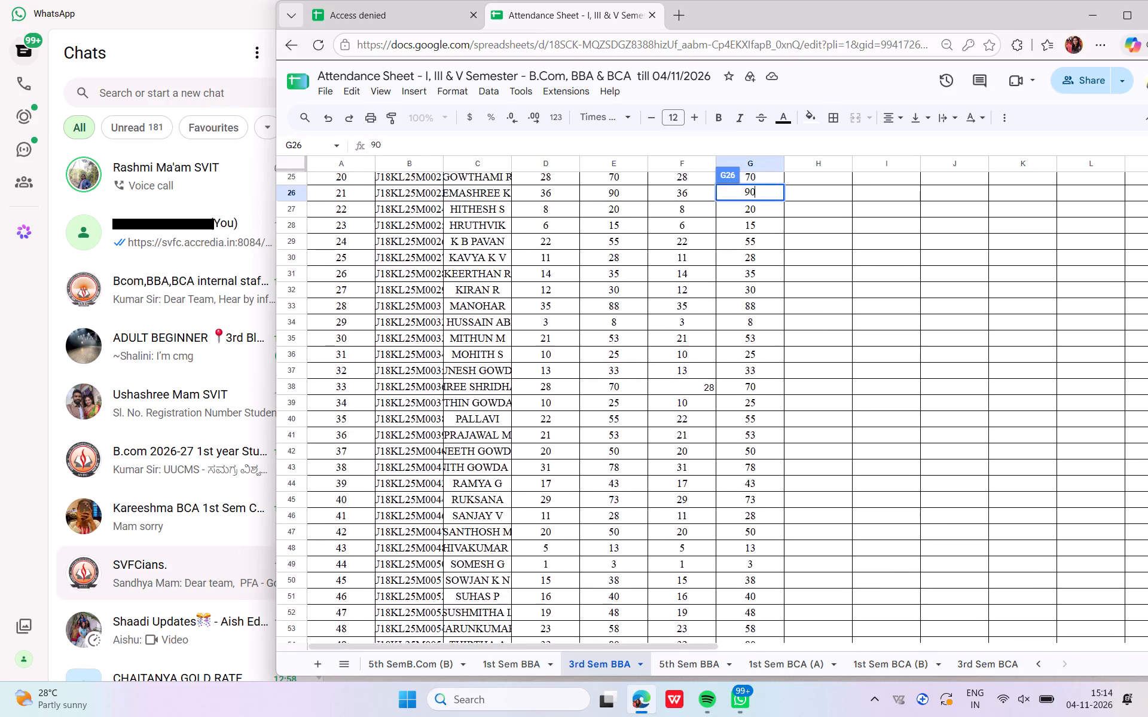
left_click(762, 365)
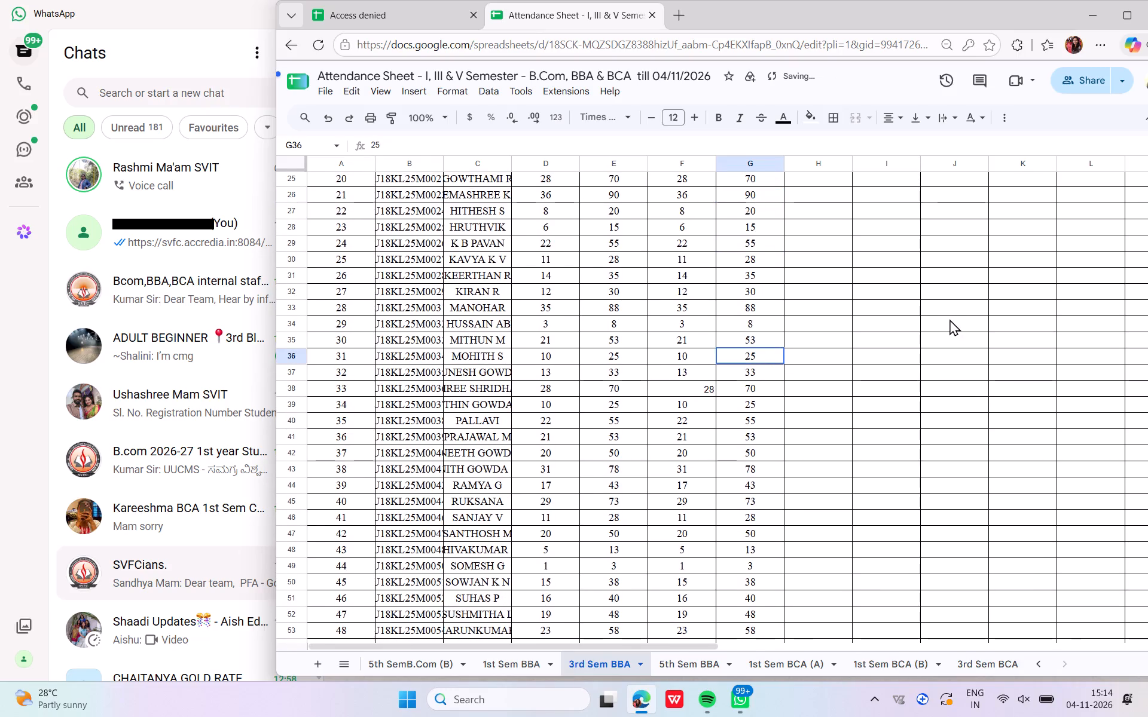
left_click(871, 350)
Clear the KAN attendance figures from D25 down to D29 for serial numbers 20 to 24.
scroll(871, 350, "up", 3)
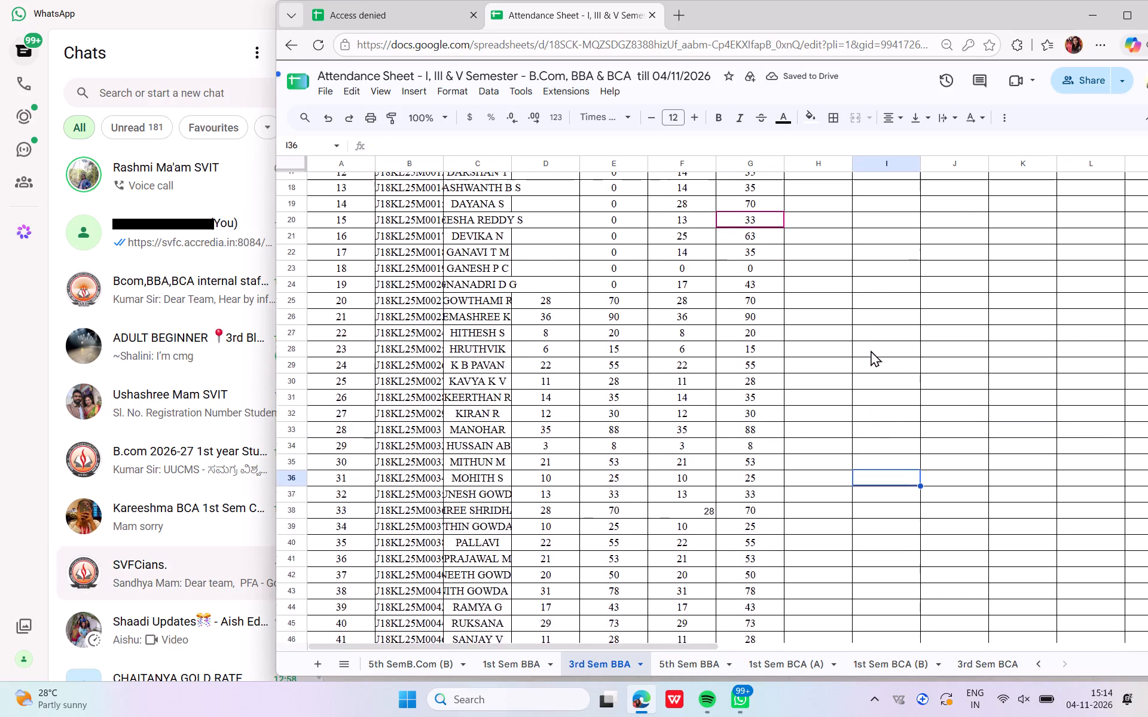
scroll(871, 350, "up", 2)
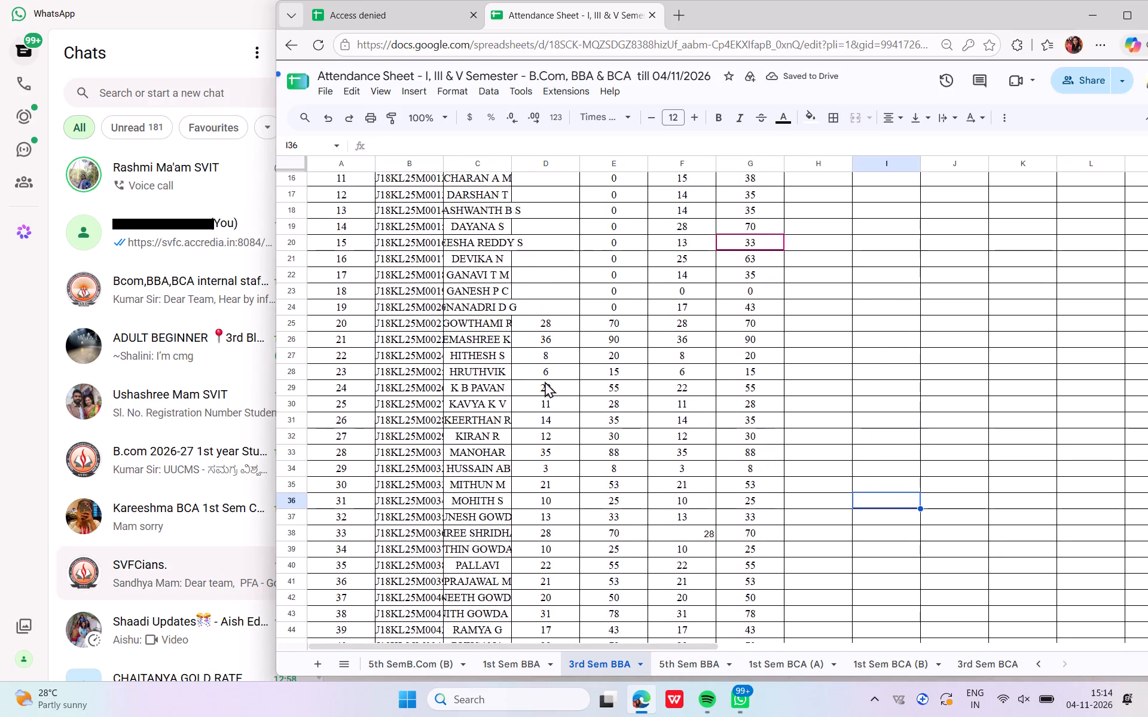
left_click(558, 321)
key("BackSpace")
key("Down")
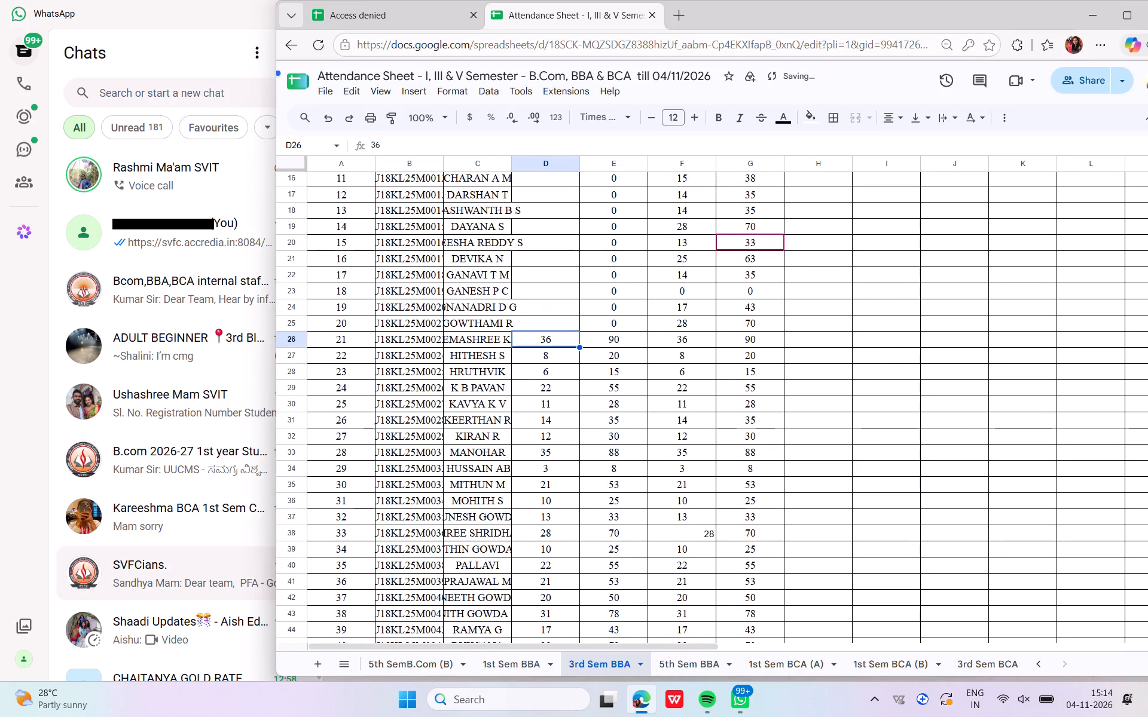
key("BackSpace")
key("Down")
key("BackSpace")
key("Down")
key("BackSpace")
key("Down")
key("BackSpace")
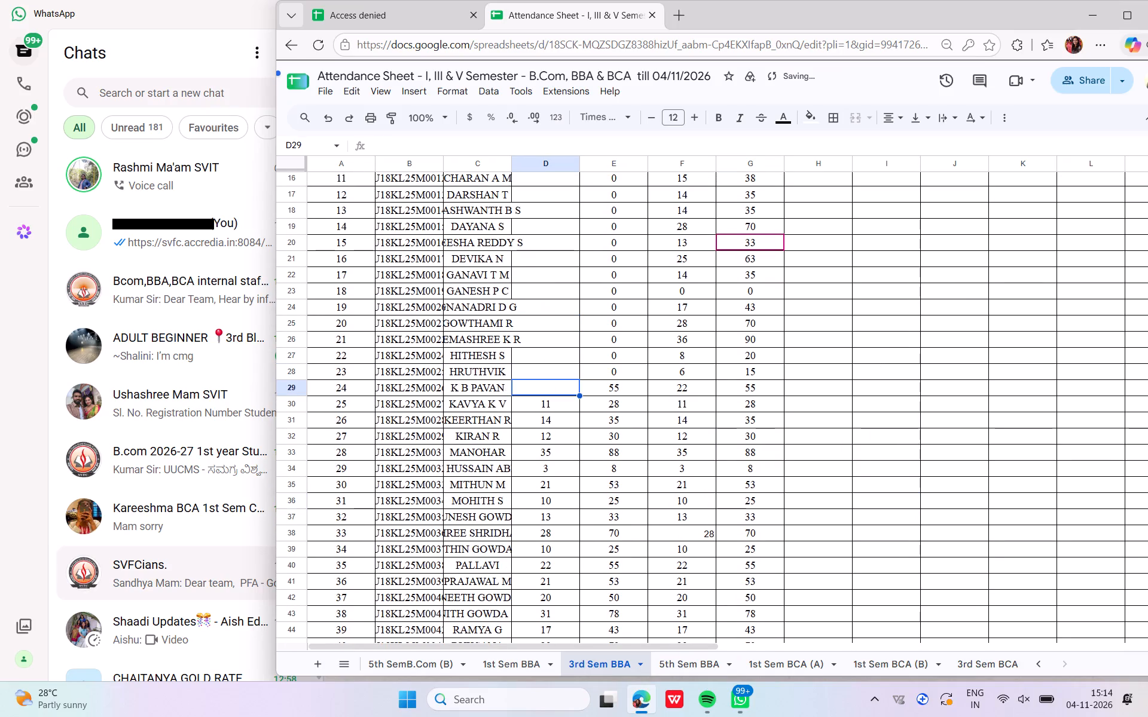
Clear the KAN attendance figures from D30 down to D34 for serial numbers 25 to 29.
key("Down")
key("BackSpace")
key("Down")
key("BackSpace")
key("Down")
key("BackSpace")
key("Down")
key("BackSpace")
key("Down")
key("BackSpace")
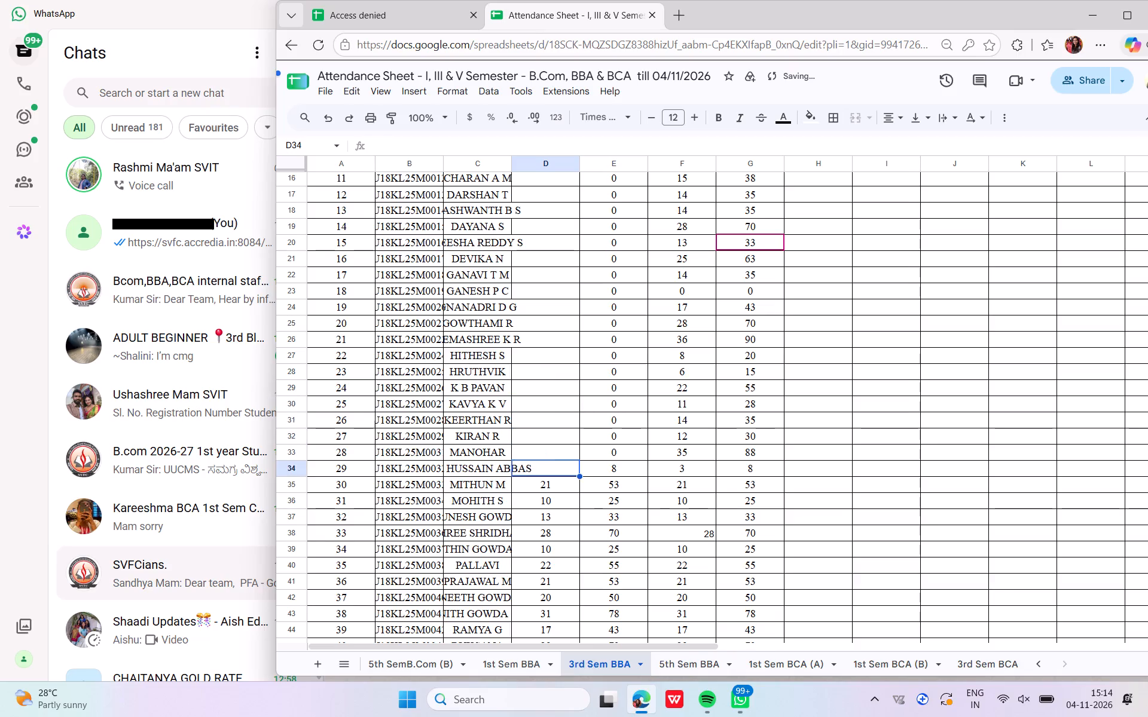
Clear the KAN attendance figures from D35 down to D40 for serial numbers 30 to 35.
key("Down")
key("BackSpace")
key("Down")
key("BackSpace")
key("Down")
key("BackSpace")
key("Down")
key("BackSpace")
key("Down")
key("BackSpace")
key("Down")
key("BackSpace")
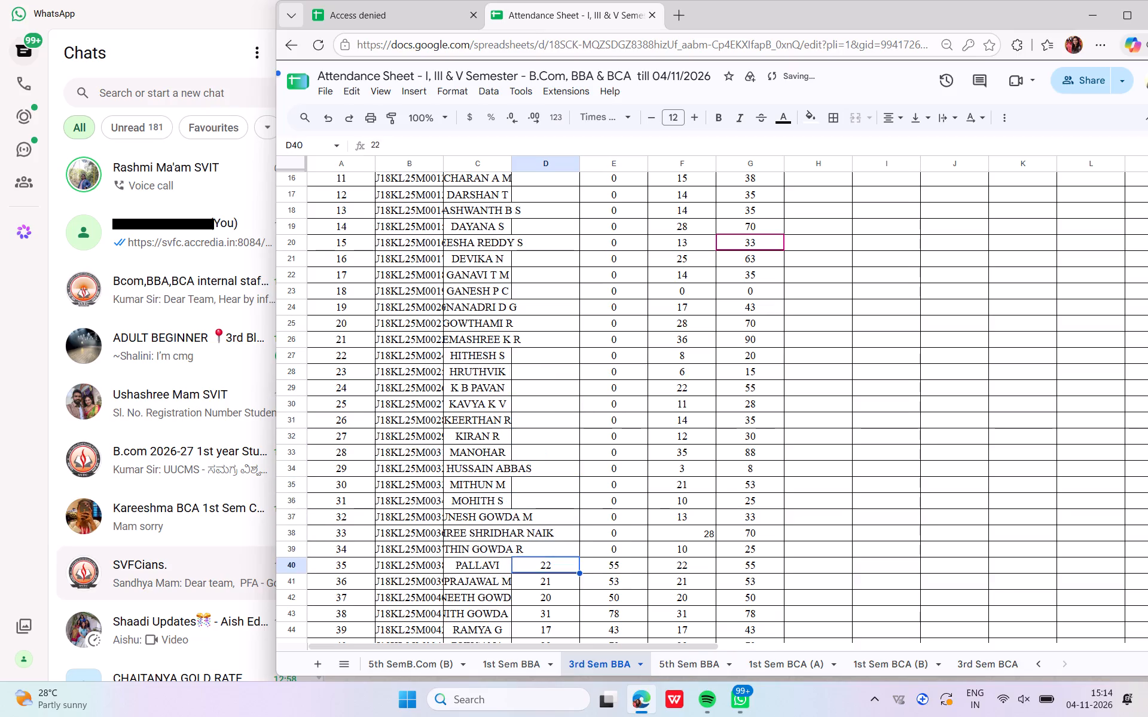
Clear the KAN attendance figures from D41 down to D46 for serial numbers 36 to 41.
key("Down")
key("BackSpace")
key("Down")
key("BackSpace")
key("Down")
key("BackSpace")
key("Down")
key("BackSpace")
key("Down")
key("BackSpace")
key("Down")
key("BackSpace")
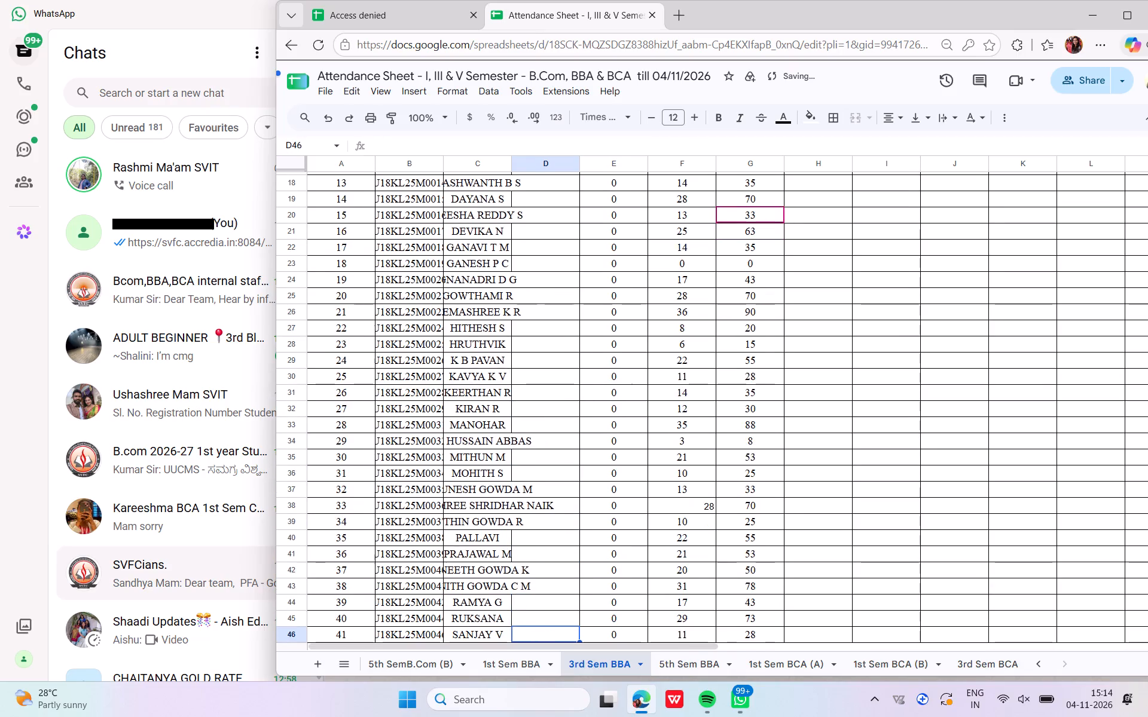
Clear the KAN attendance figures from D47 down to D52 for serial numbers 42 to 47.
key("Down")
key("BackSpace")
key("Down")
key("BackSpace")
key("Down")
key("BackSpace")
key("Down")
key("BackSpace")
key("Down")
key("BackSpace")
key("Down")
key("BackSpace")
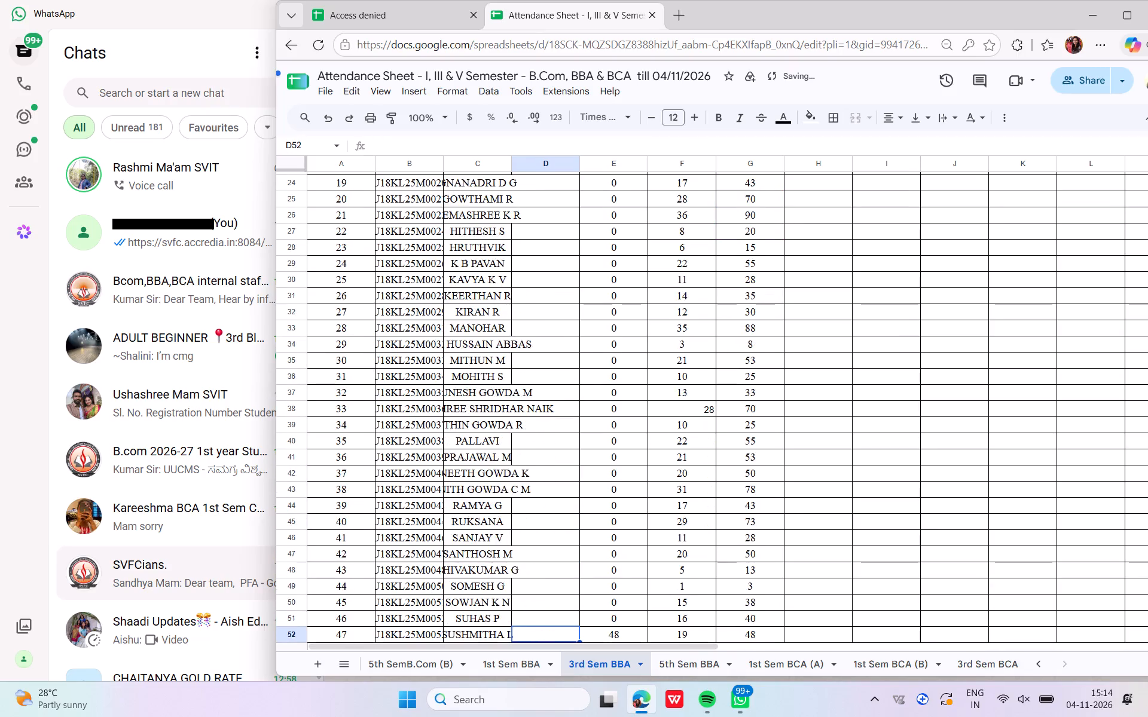
Clear the KAN attendance figures from D53 down to D58 for serial numbers 48 to 53.
key("Down")
key("BackSpace")
key("Down")
key("BackSpace")
key("Down")
key("BackSpace")
key("Down")
key("BackSpace")
key("Down")
key("BackSpace")
key("Down")
key("BackSpace")
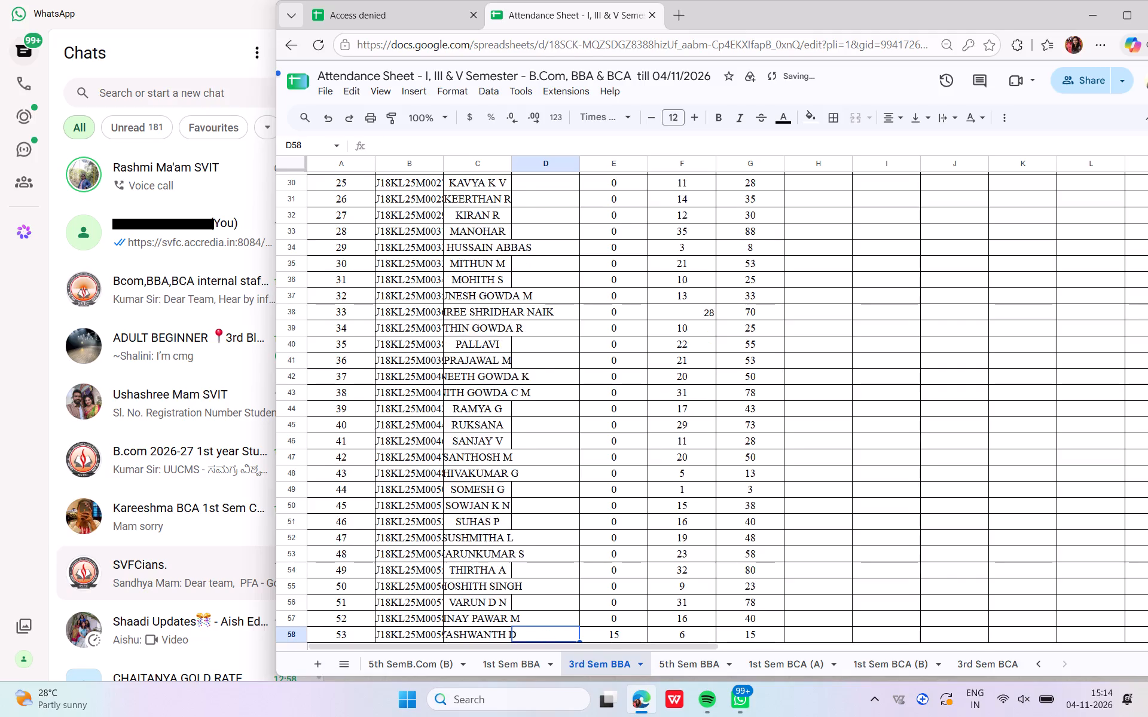
Clear the last KAN attendance figure in D59 for serial number 54.
key("Down")
key("BackSpace")
key("Down")
key("BackSpace")
key("Down")
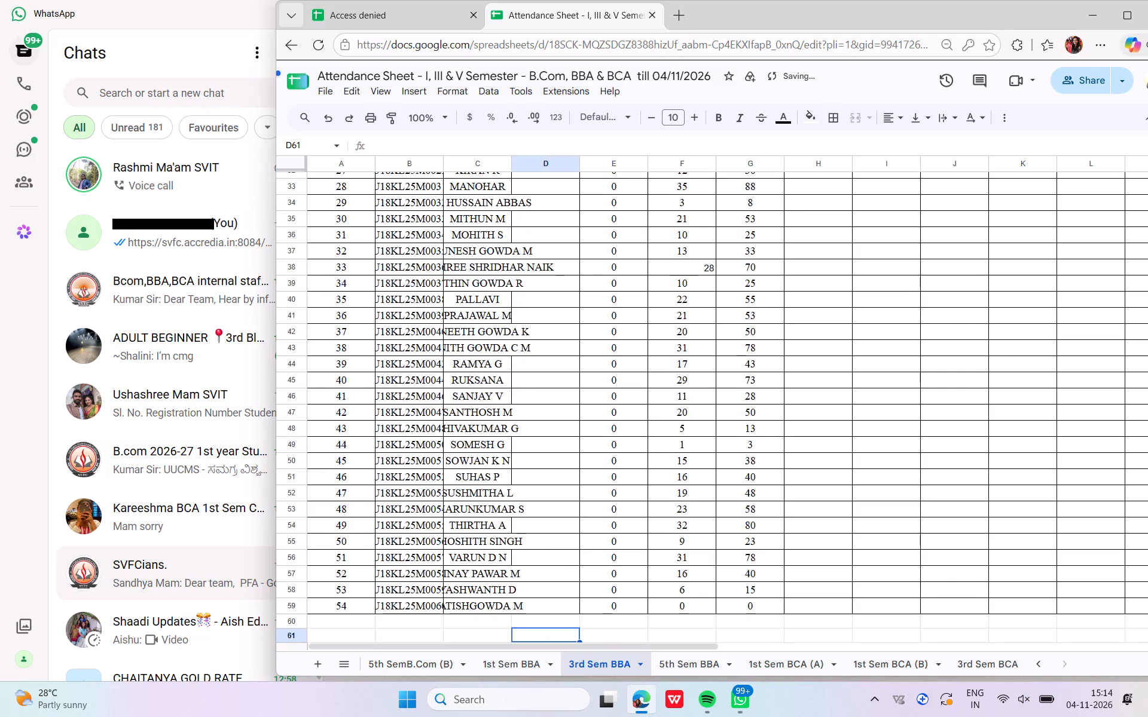
Clear the KAN percentage formulas upward from E59 to E56 for serial numbers 54 to 51.
left_click(624, 612)
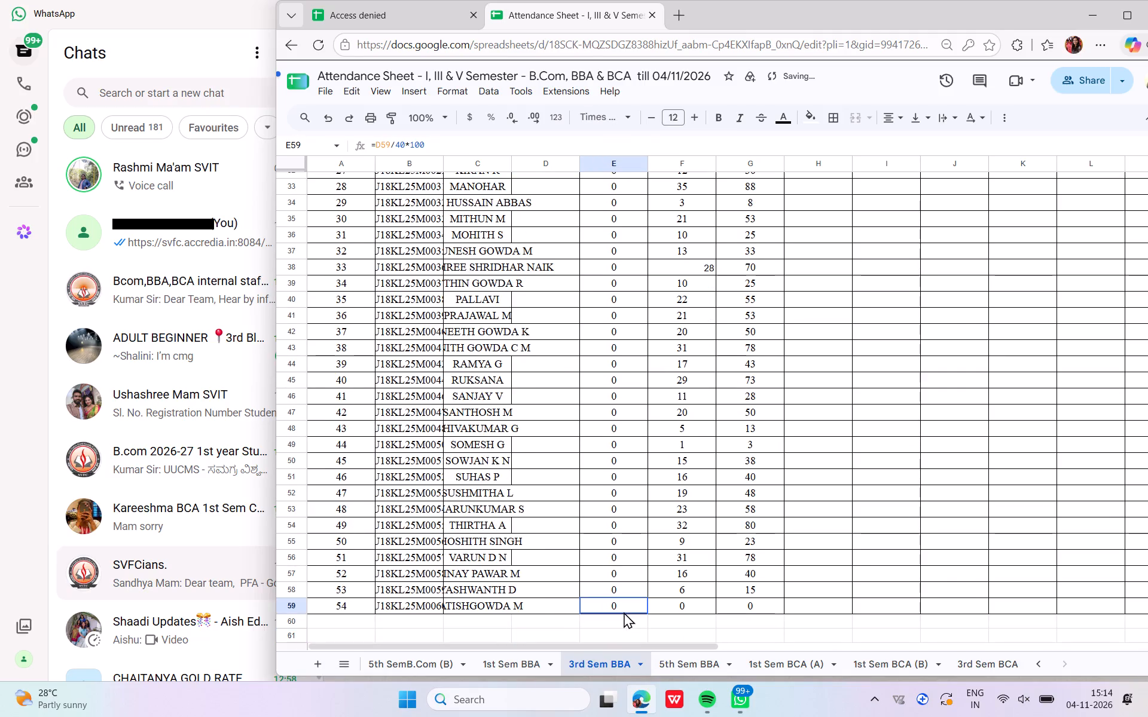
key("BackSpace")
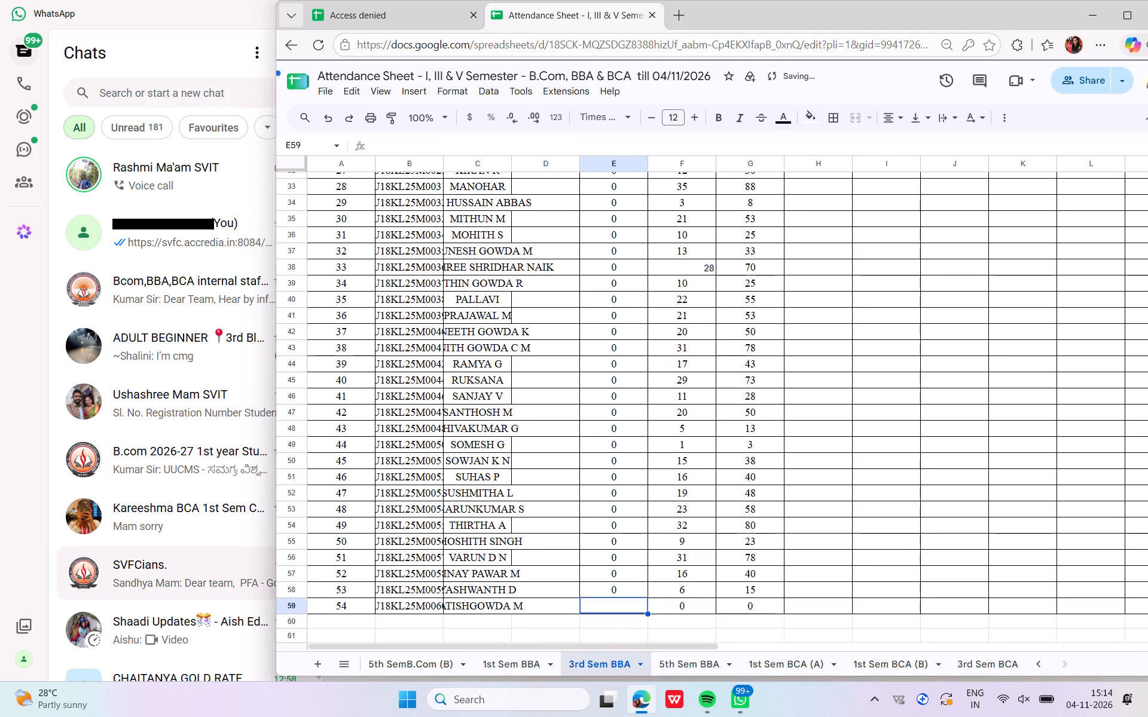
key("Up")
key("BackSpace")
key("Up")
key("BackSpace")
key("Up")
key("BackSpace")
key("Up")
left_click(624, 612)
key("BackSpace")
key("Up")
left_click(624, 612)
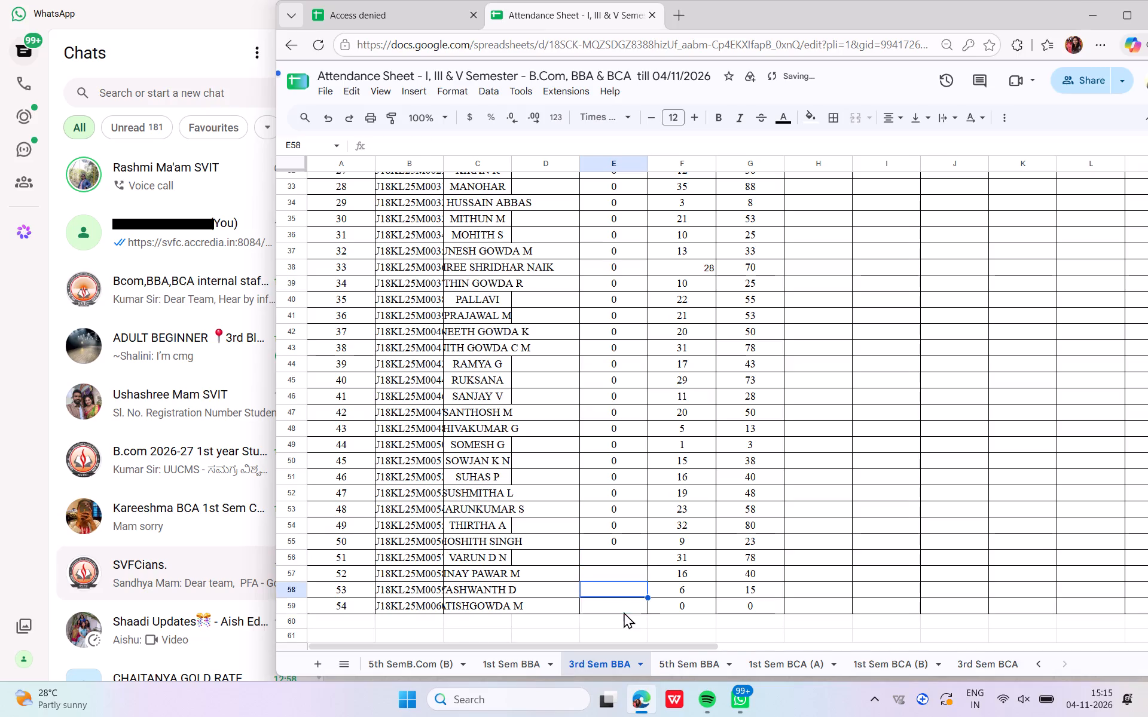
key("BackSpace")
key("Up")
key("Up")
key("Down")
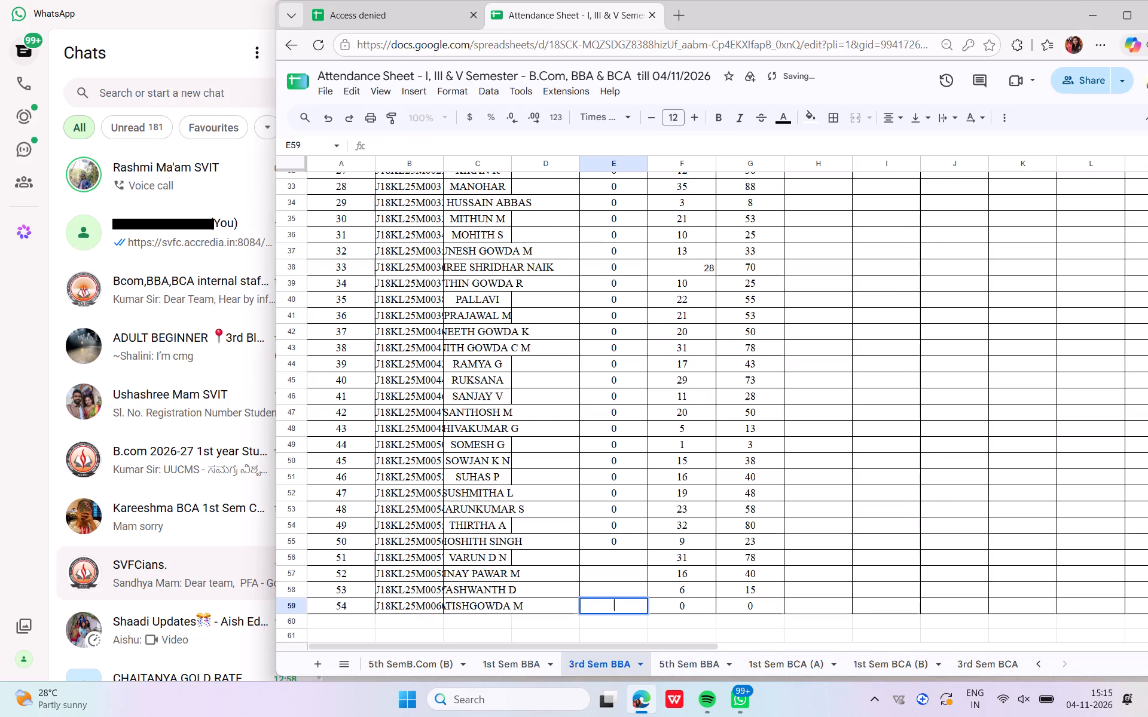
left_click(619, 228)
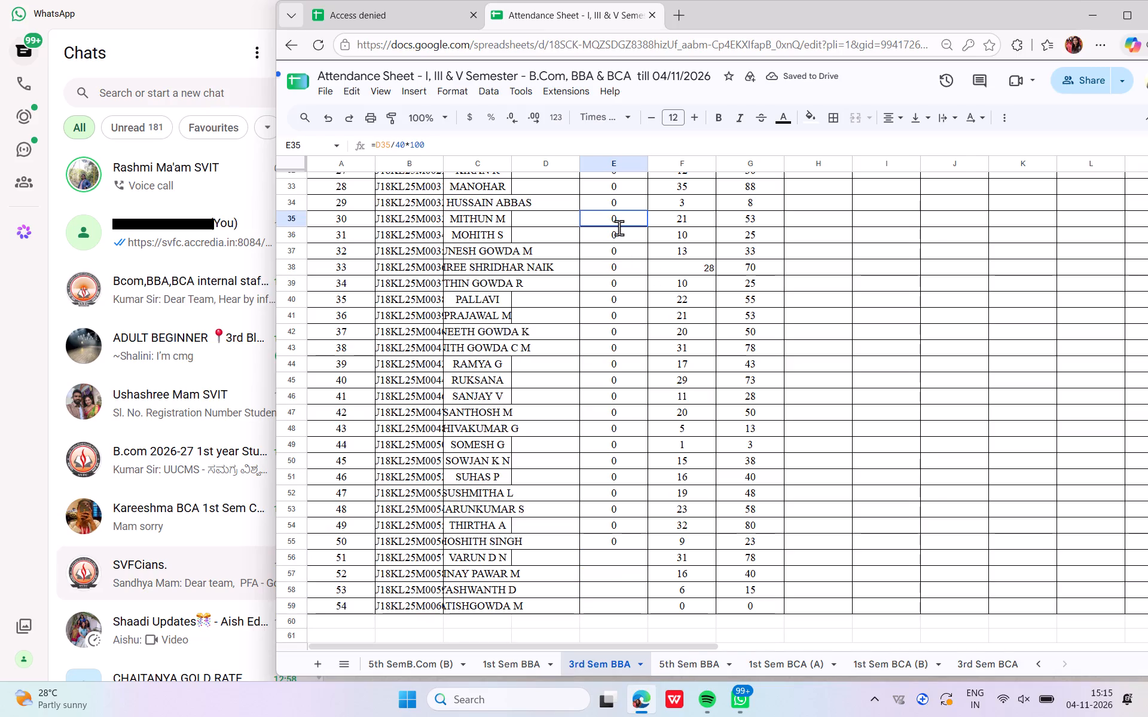
Clear the KAN percentage formulas from E35 down to E41 for serial numbers 30 to 36.
key("BackSpace")
key("Down")
key("BackSpace")
key("Down")
key("BackSpace")
key("Down")
key("BackSpace")
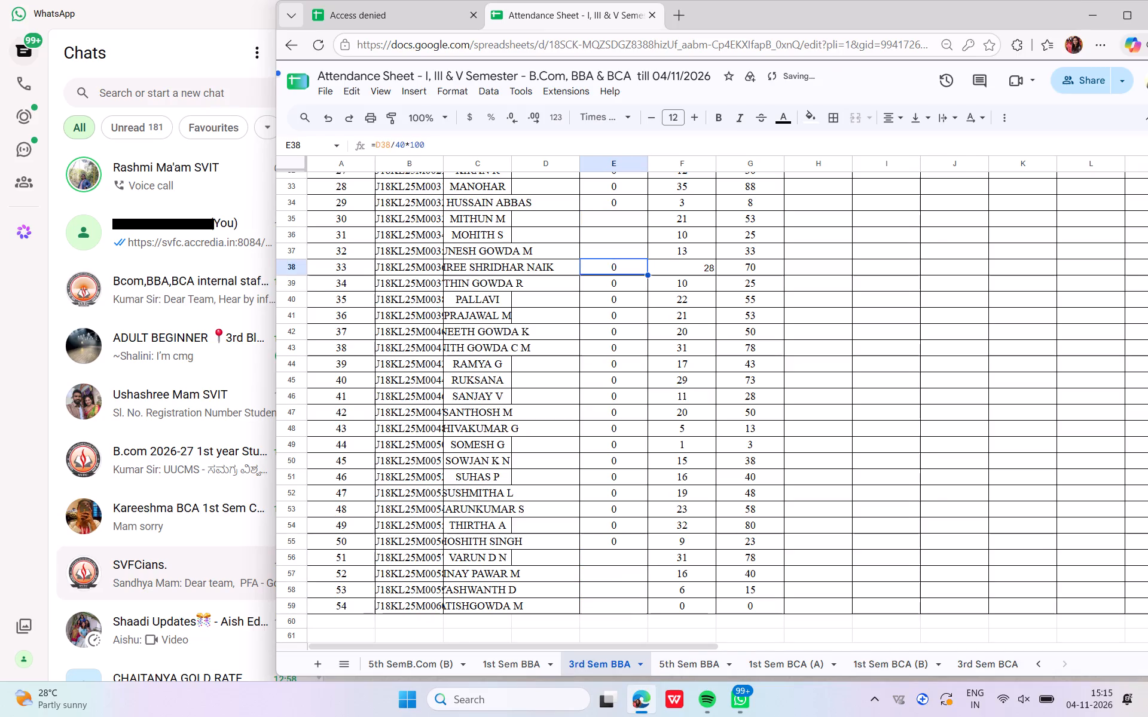
key("Down")
key("BackSpace")
key("Down")
key("BackSpace")
key("Down")
key("BackSpace")
Clear the KAN percentage formulas from E42 down to E48 for serial numbers 37 to 43.
key("Down")
key("BackSpace")
key("Down")
key("BackSpace")
key("Down")
key("BackSpace")
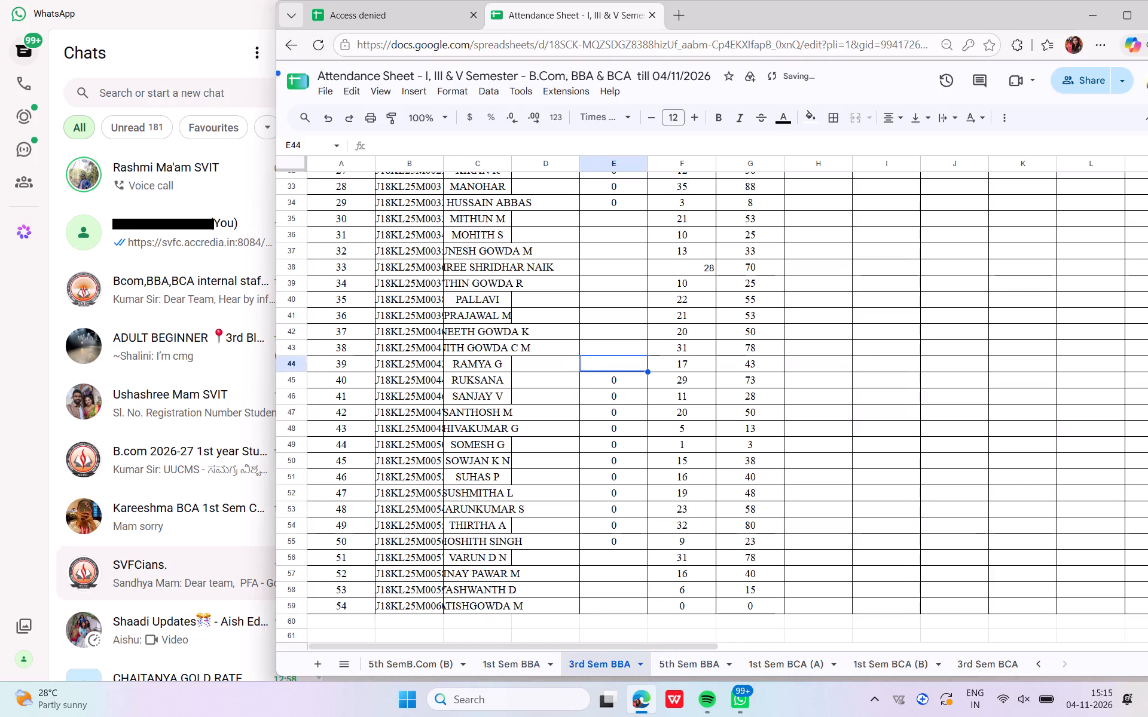
key("Down")
key("BackSpace")
key("Down")
key("BackSpace")
key("Down")
key("BackSpace")
key("Down")
key("BackSpace")
Clear the KAN percentage formulas from E49 down to E55 for serial numbers 44 to 50.
key("Down")
key("BackSpace")
key("Down")
key("BackSpace")
key("Down")
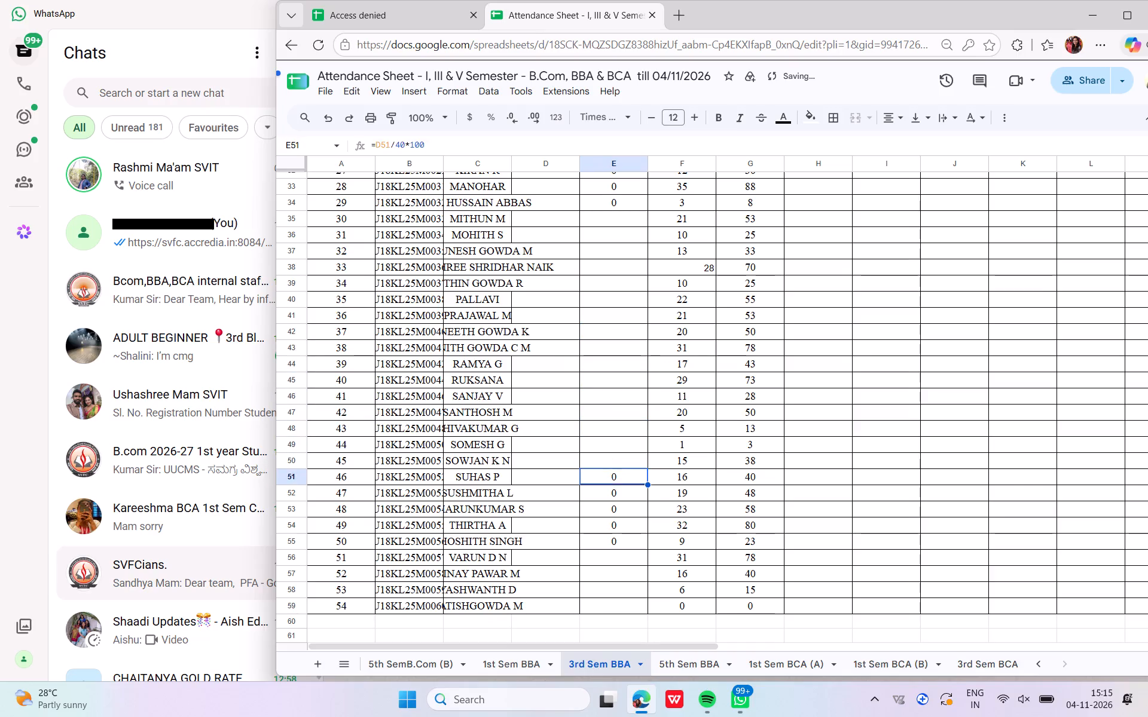
key("BackSpace")
key("Down")
key("BackSpace")
key("Down")
key("BackSpace")
key("Down")
key("BackSpace")
key("Down")
key("BackSpace")
key("Down")
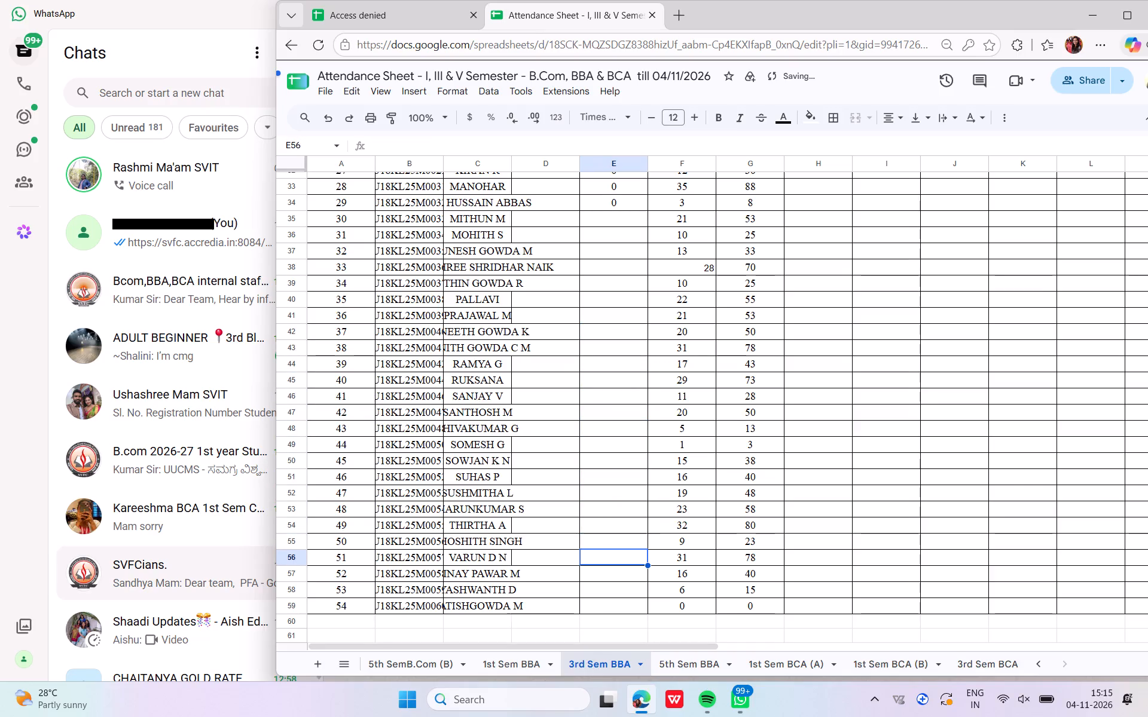
Clear the KAN percentage formulas from E6 down to E10 for serial numbers 1 to 5.
scroll(619, 228, "up", 8)
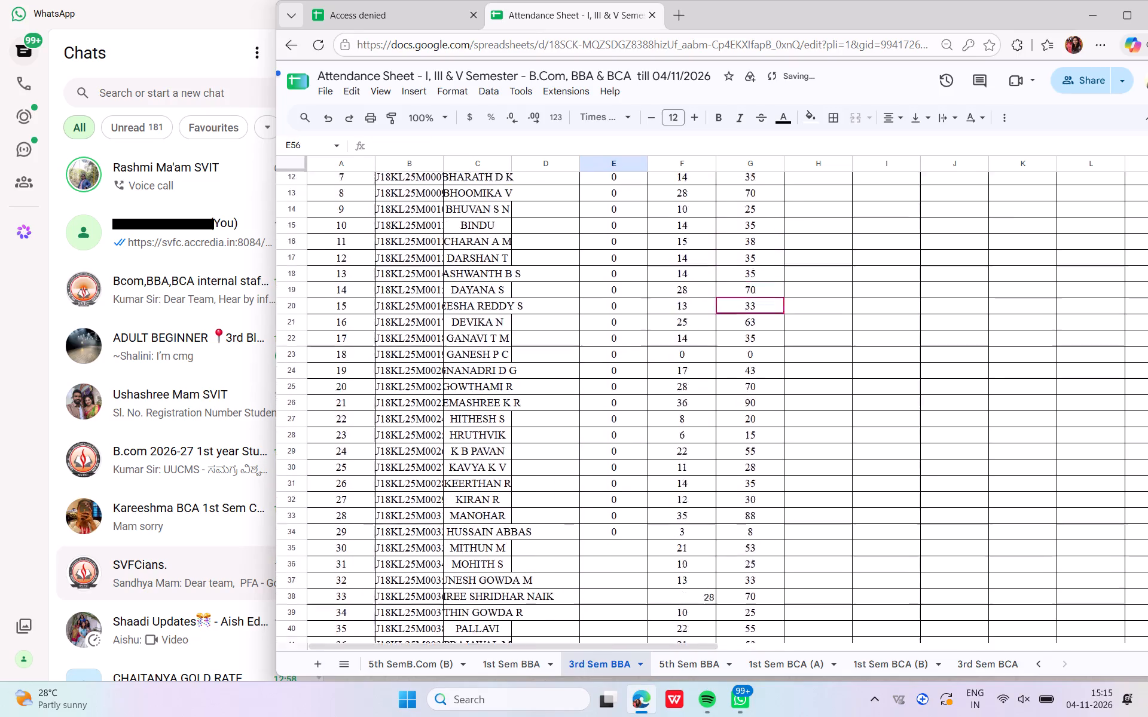
scroll(619, 228, "up", 2)
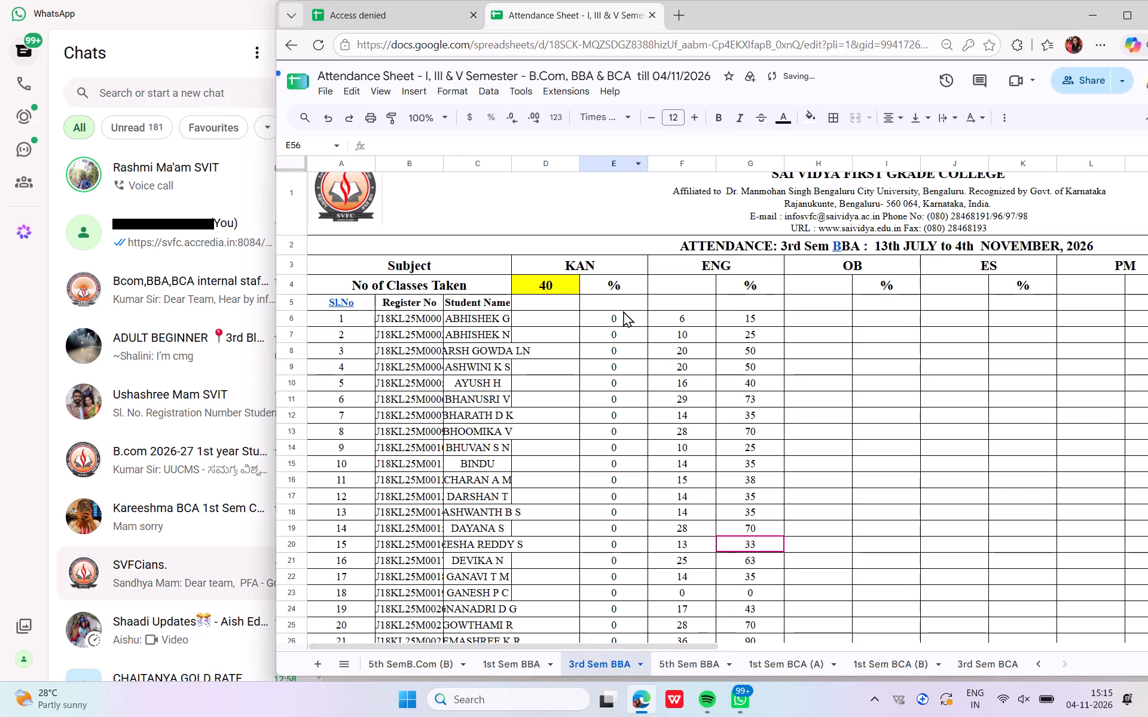
left_click(623, 311)
key("Down")
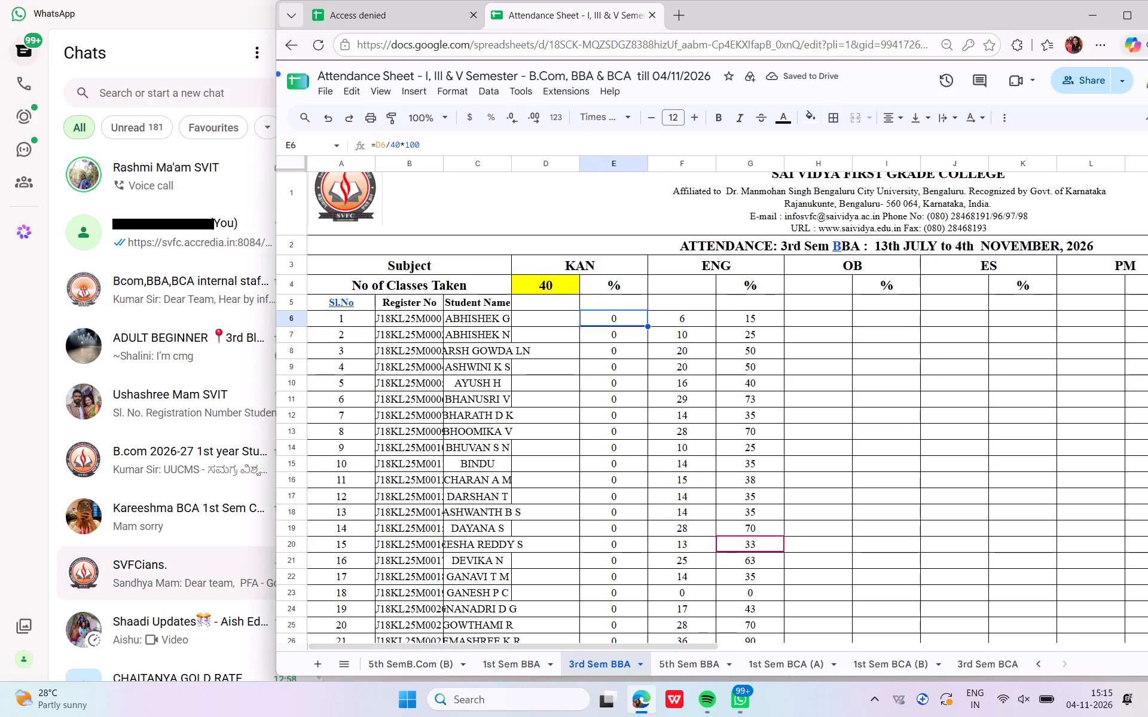
key("BackSpace")
key("Down")
key("BackSpace")
key("Down")
key("BackSpace")
key("Down")
key("BackSpace")
key("Down")
key("BackSpace")
key("Down")
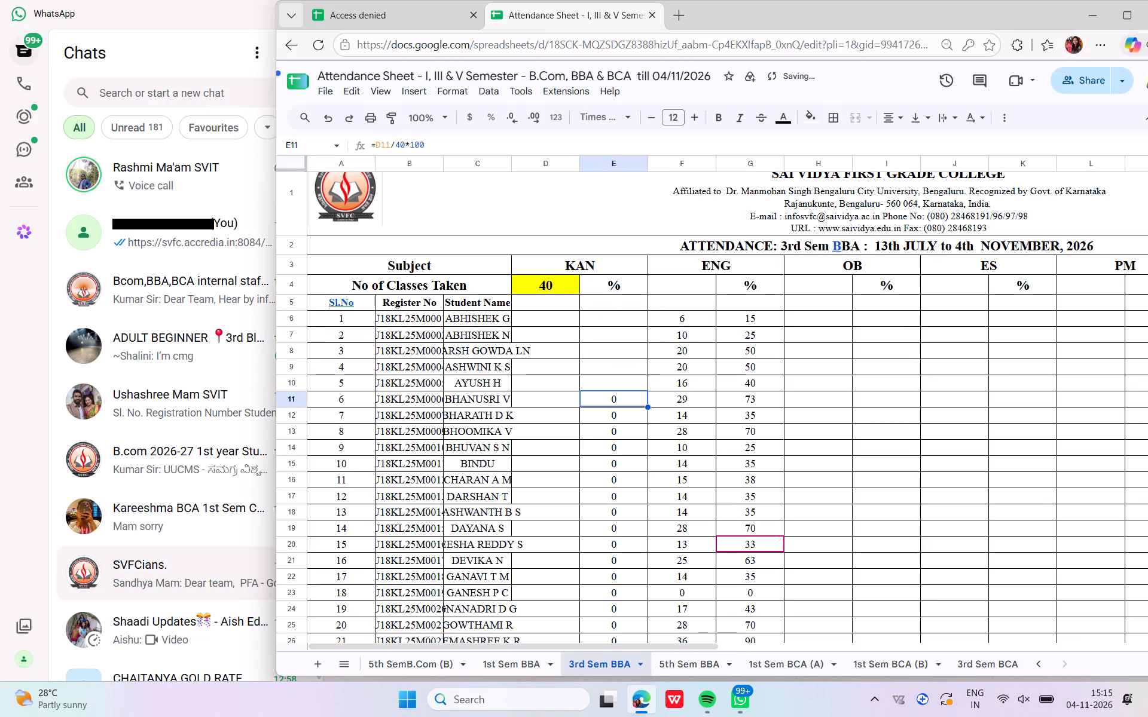
Clear the KAN percentage formulas from E11 down to E16 for serial numbers 6 to 11.
key("BackSpace")
key("Down")
key("BackSpace")
key("Down")
key("BackSpace")
key("Down")
key("BackSpace")
key("Down")
key("BackSpace")
key("Down")
key("BackSpace")
key("BackSpace")
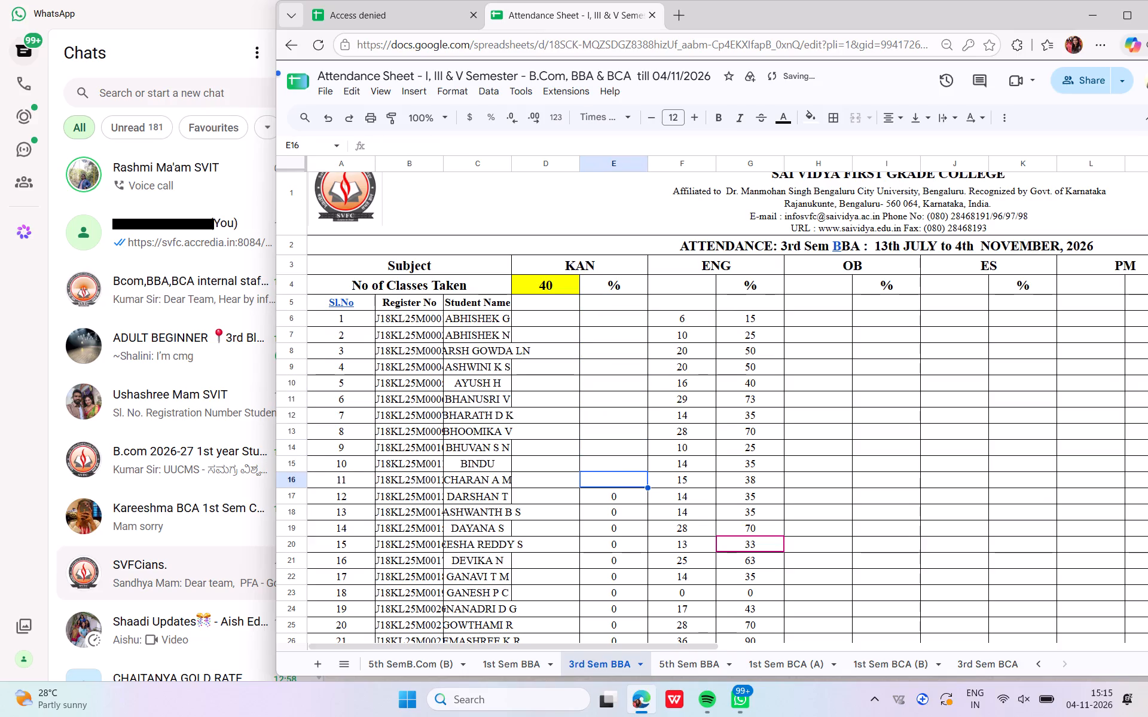
key("BackSpace")
Clear the KAN percentage formulas from E17 down to E20 for serial numbers 12 to 15.
key("Down")
key("BackSpace")
key("Down")
key("BackSpace")
key("Down")
key("BackSpace")
key("Down")
key("BackSpace")
key("Down")
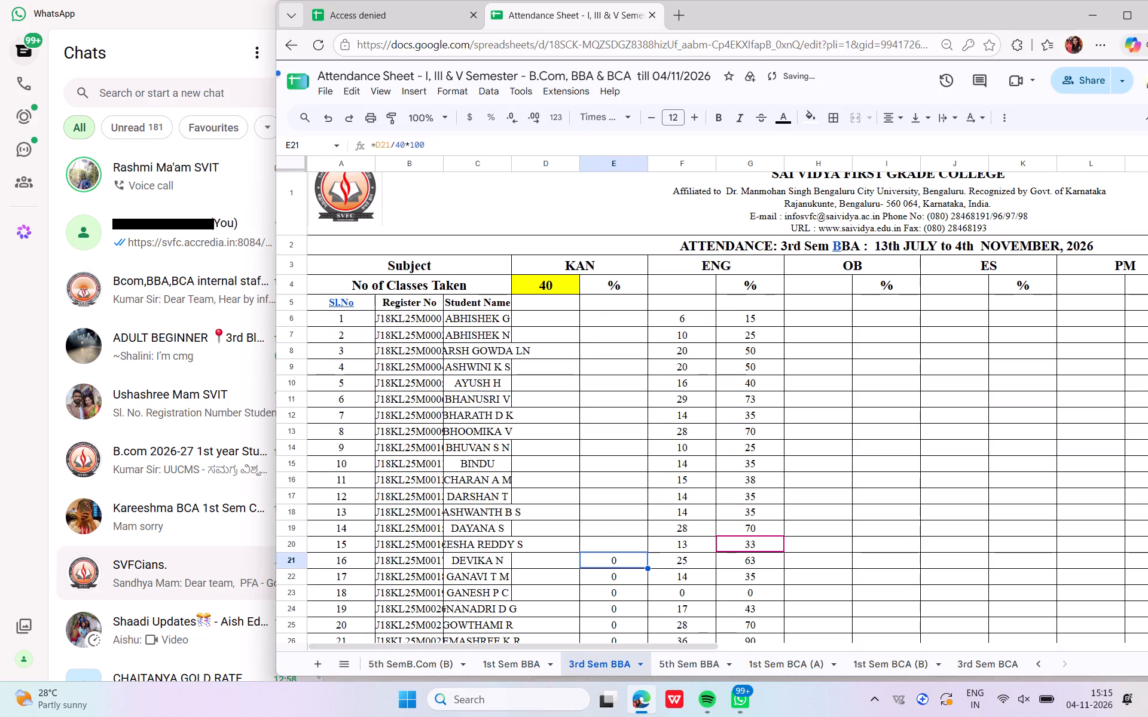
Clear the KAN percentage formulas from E21 down to E26 for serial numbers 16 to 21.
key("BackSpace")
key("Down")
key("BackSpace")
key("Down")
key("BackSpace")
key("Down")
key("BackSpace")
key("Down")
key("BackSpace")
key("Down")
key("BackSpace")
key("Down")
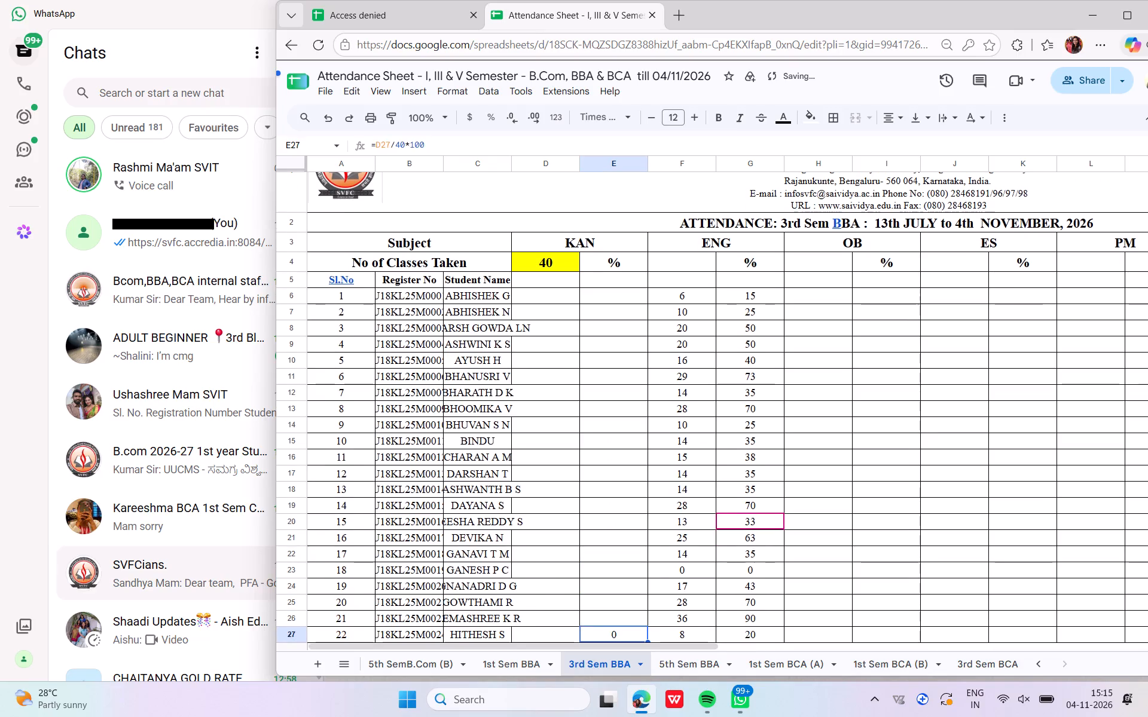
Clear the KAN percentage formulas from E27 down to E31 for serial numbers 22 to 26.
key("BackSpace")
key("Down")
key("BackSpace")
key("Down")
key("BackSpace")
key("Down")
key("BackSpace")
key("Down")
key("BackSpace")
key("Down")
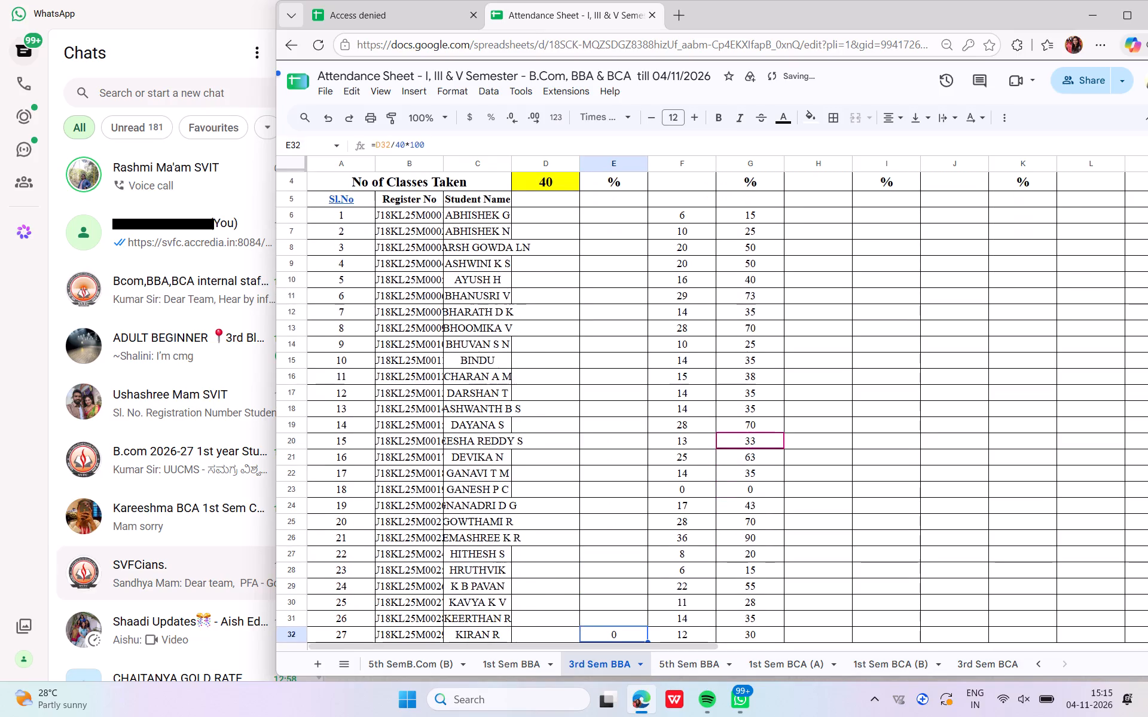
Clear the remaining KAN percentage formulas from E32 down to E34 for serial numbers 27 to 29.
key("BackSpace")
key("Down")
key("BackSpace")
key("Down")
key("BackSpace")
key("Down")
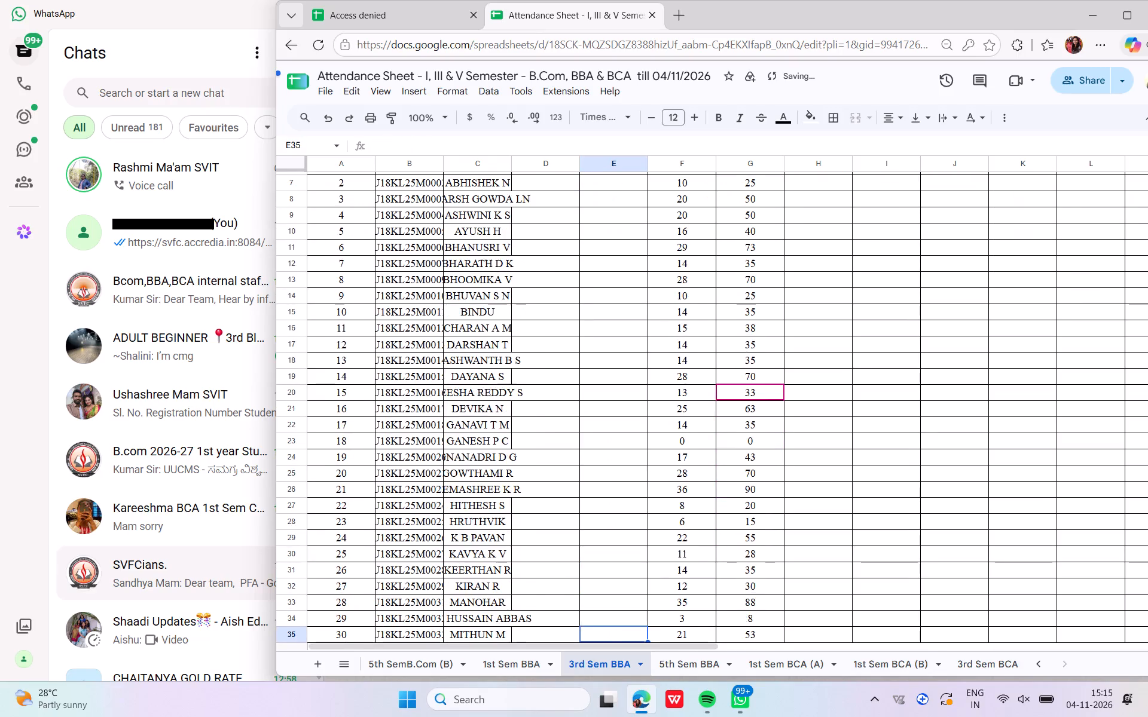
key("BackSpace")
key("Down")
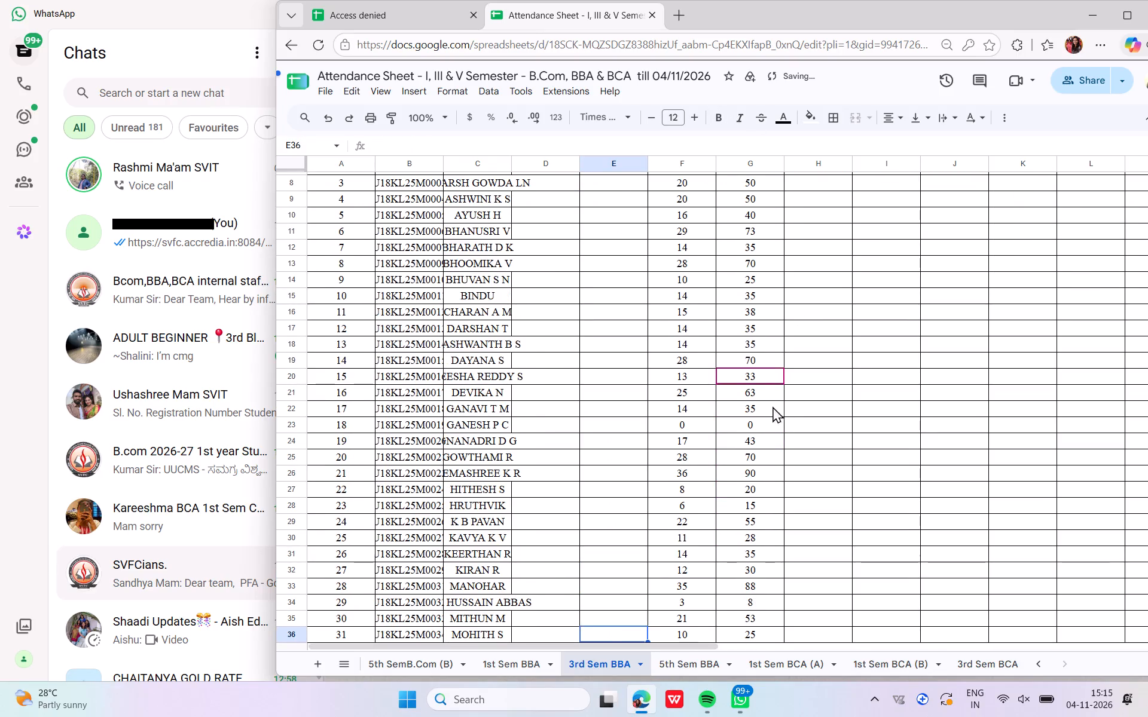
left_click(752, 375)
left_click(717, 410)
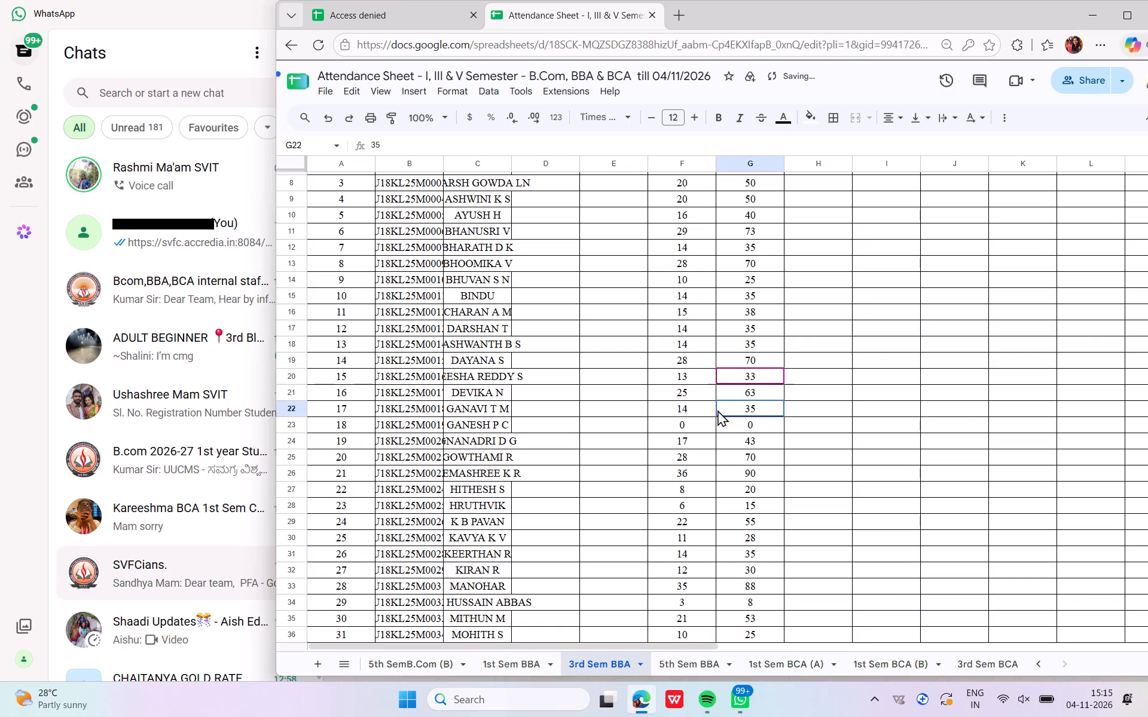
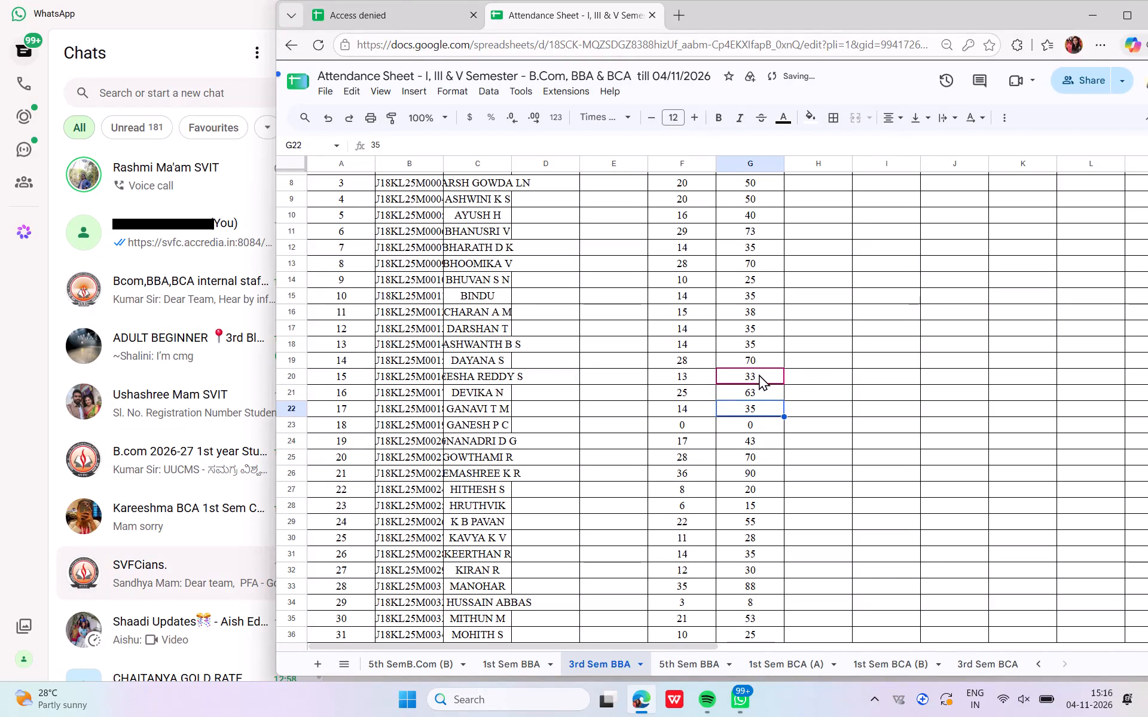
Apply all borders to cell G20, the ENG percentage of student 15, on the 3rd Sem BBA sheet.
left_click(759, 374)
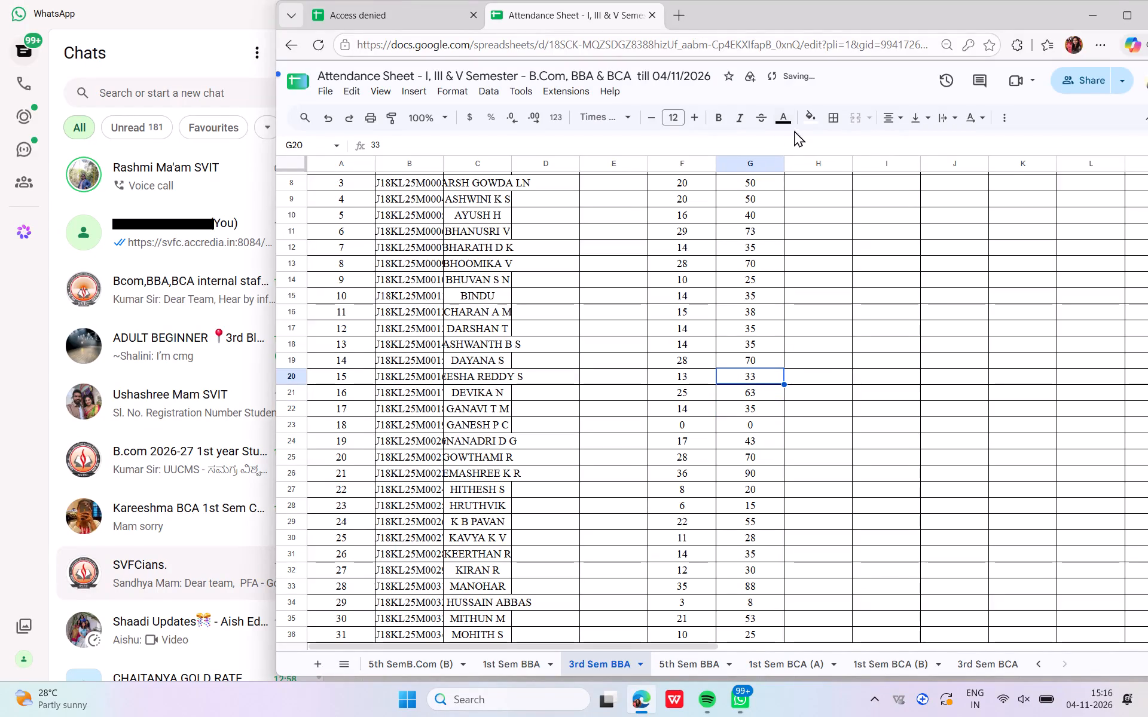
left_click(833, 119)
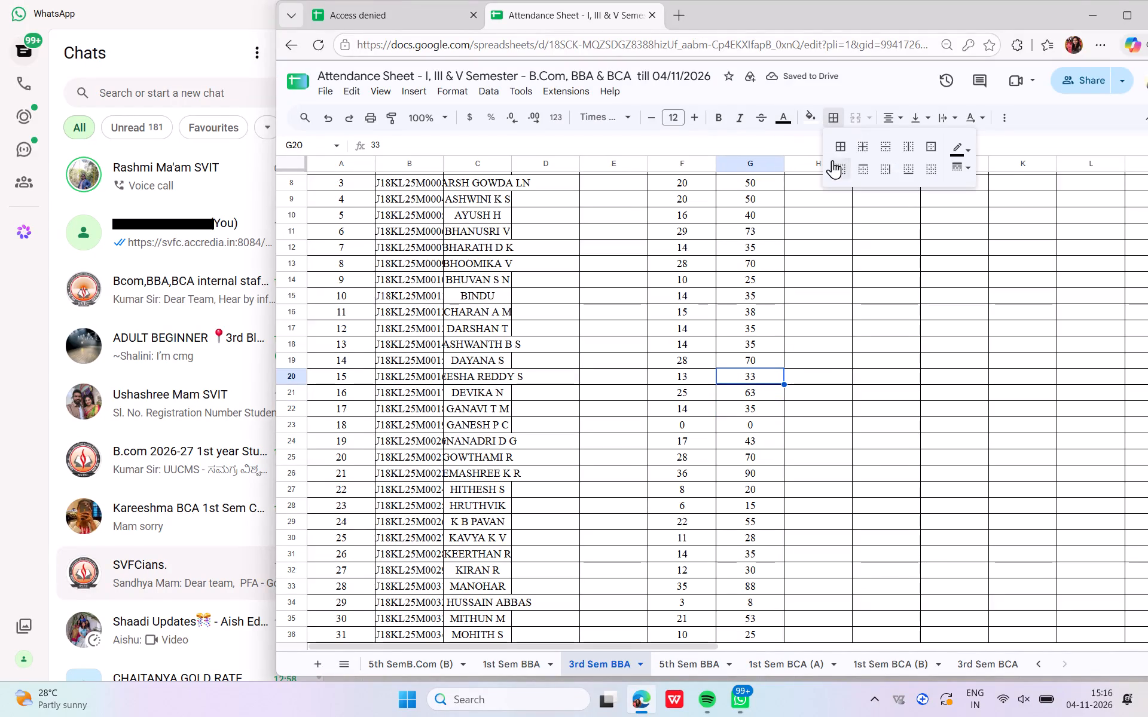
left_click(837, 148)
left_click(865, 340)
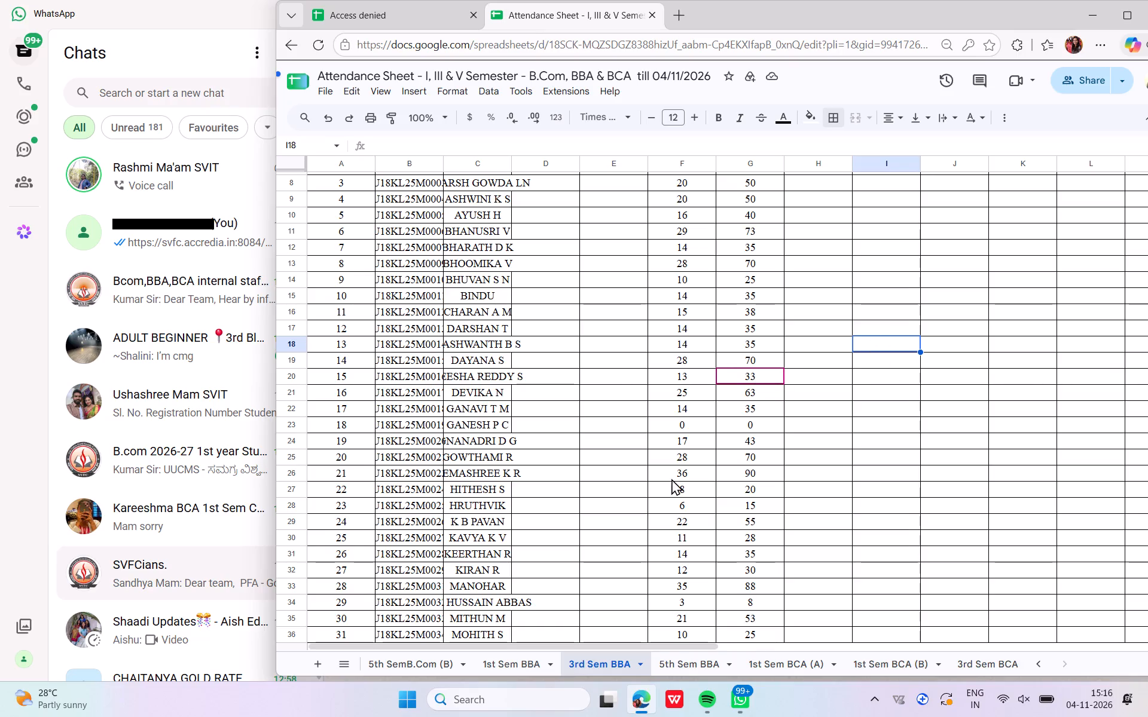
Maximize the spreadsheet window and enter the formula =F6/40*100 in G6, the first student's ENG percentage.
left_click(1116, 6)
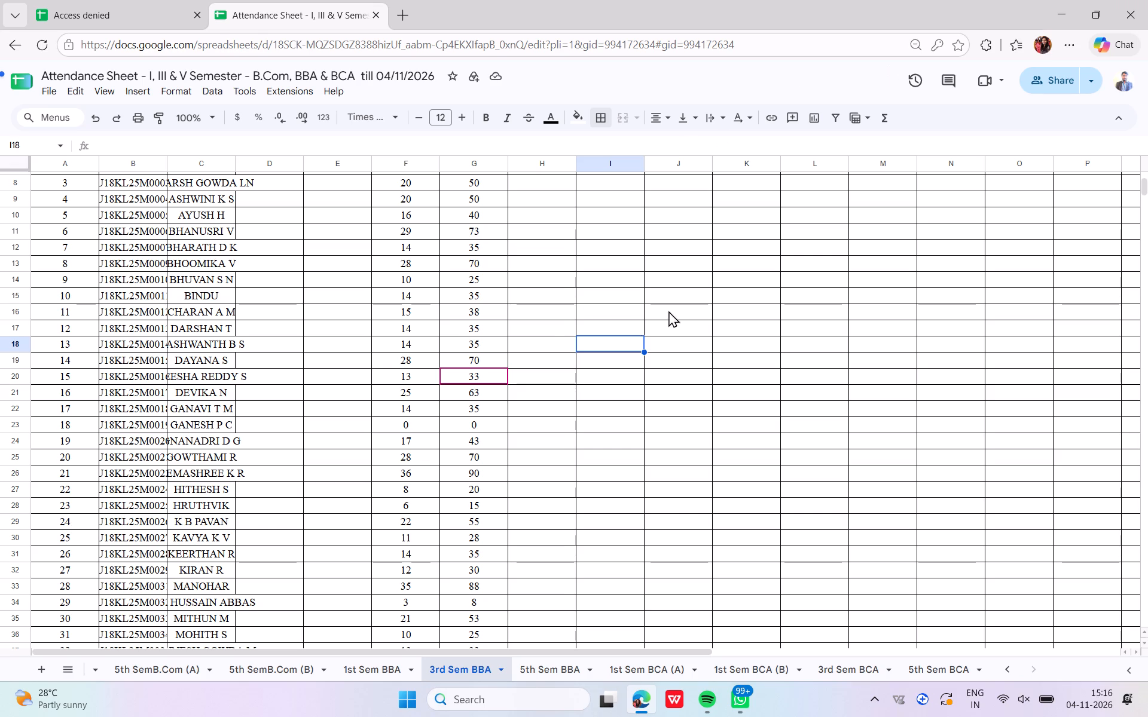
scroll(540, 356, "up", 4)
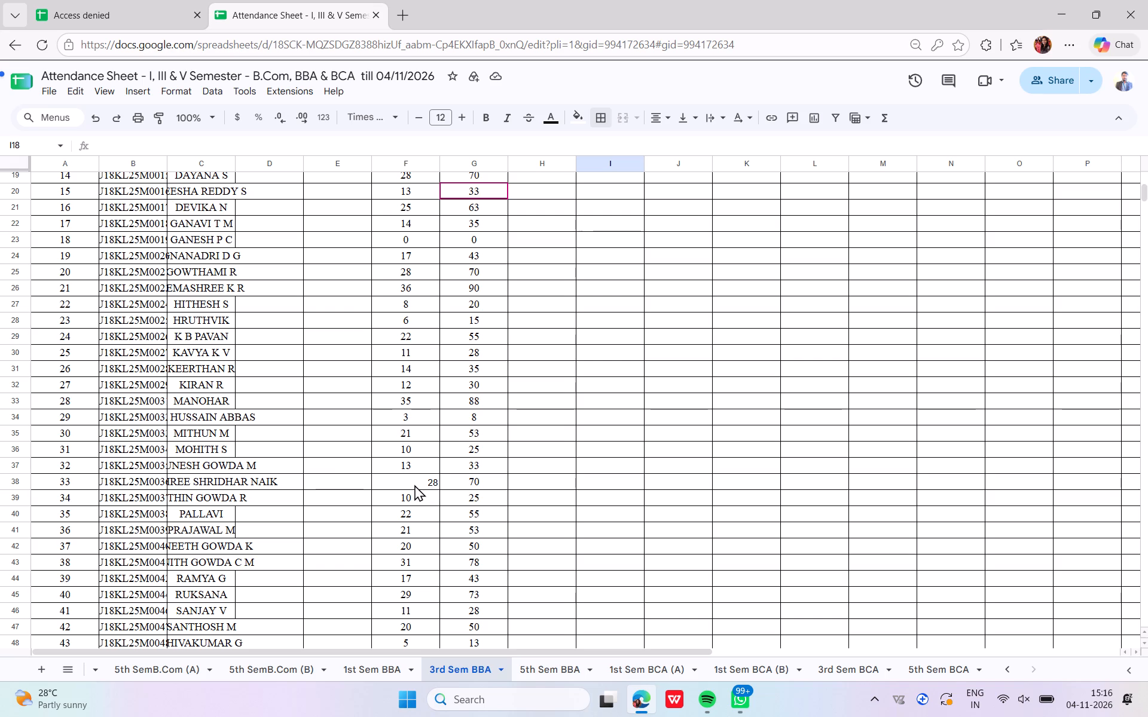
left_click(465, 481)
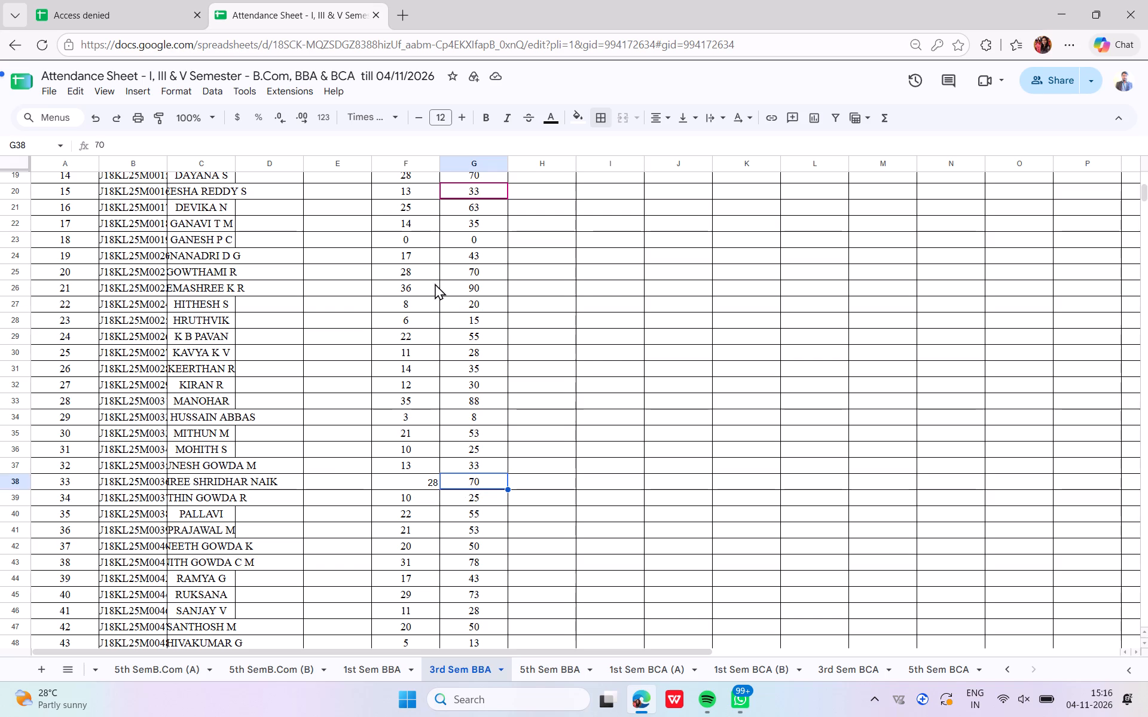
scroll(435, 283, "up", 4)
left_click(468, 335)
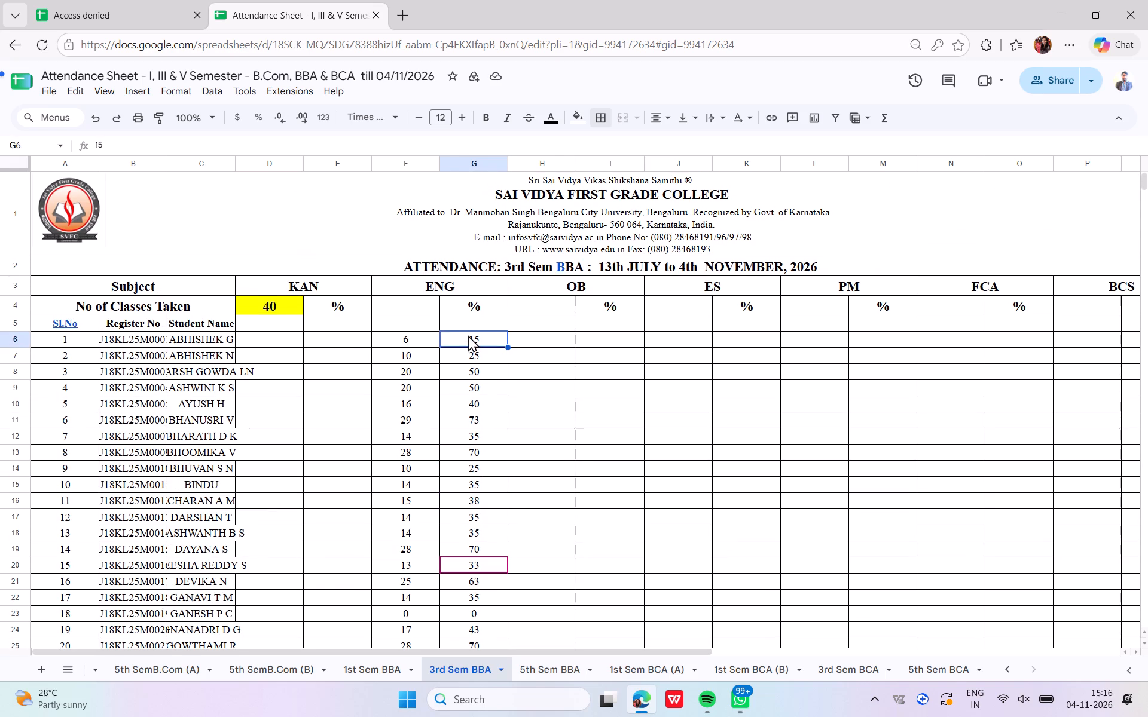
key("equal")
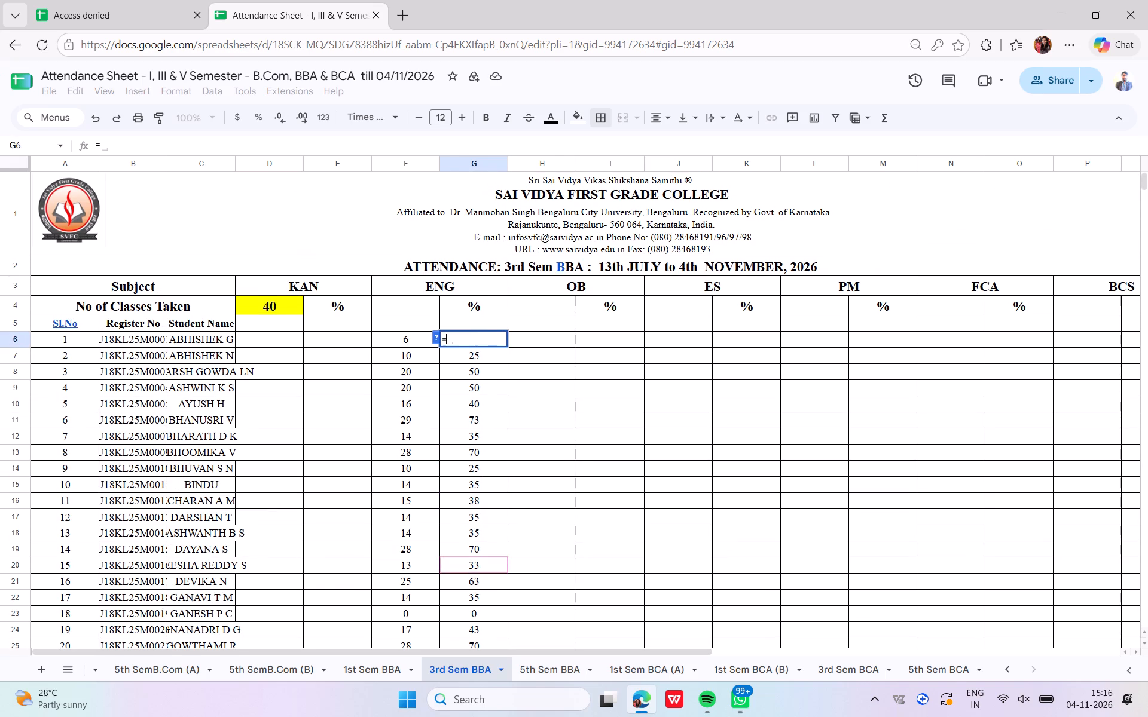
key("Left")
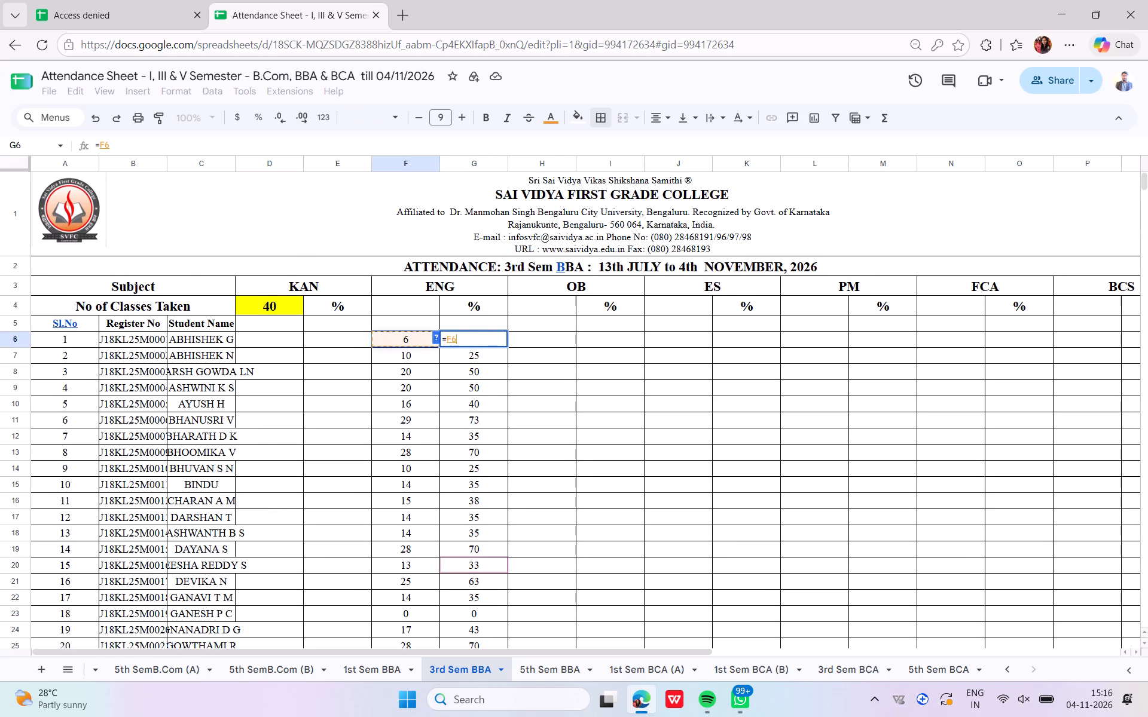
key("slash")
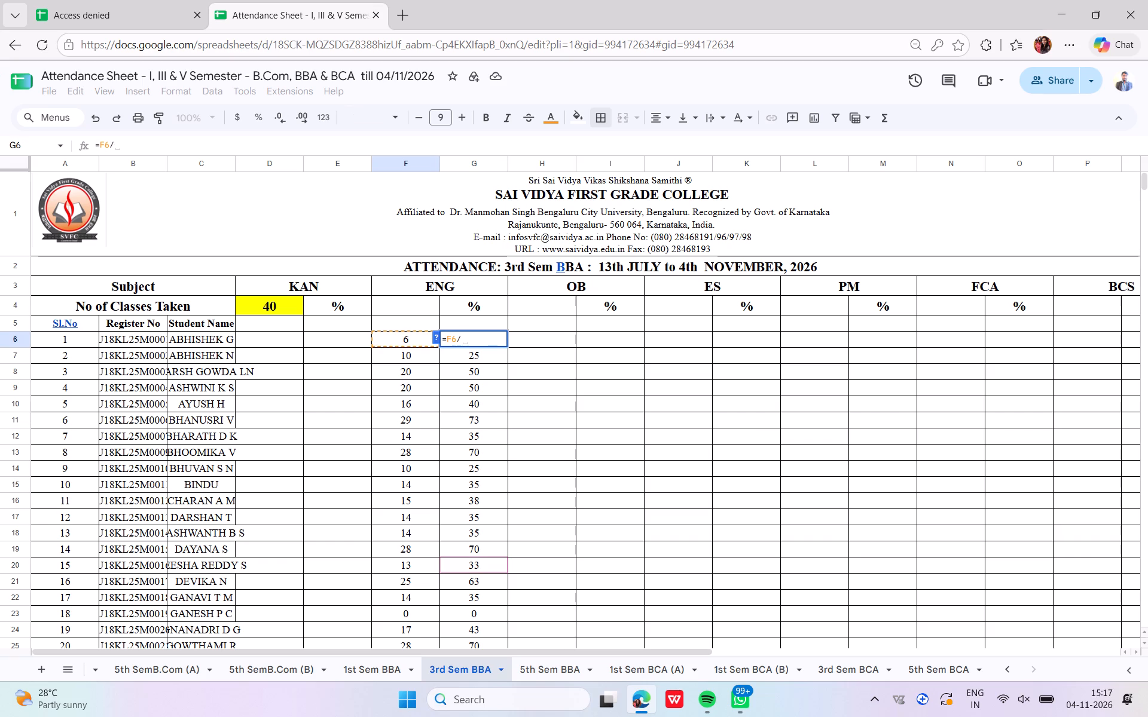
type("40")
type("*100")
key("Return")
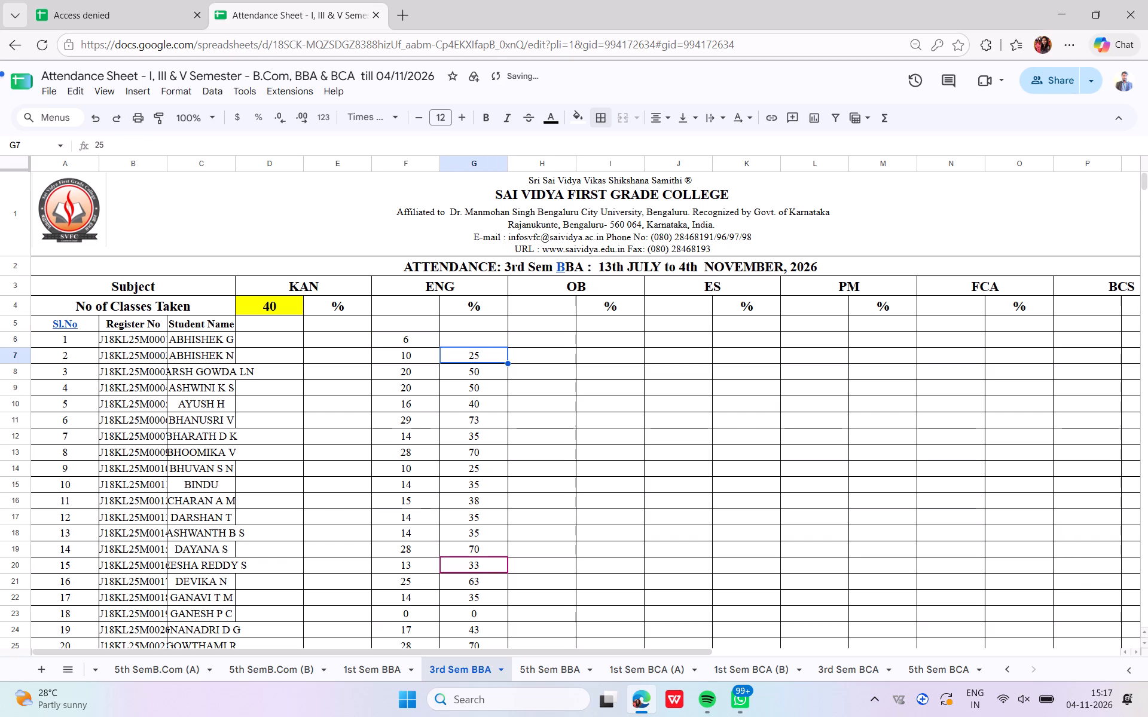
Fill the G6 percentage formula down the ENG % column to row 59, the last student.
left_click(480, 339)
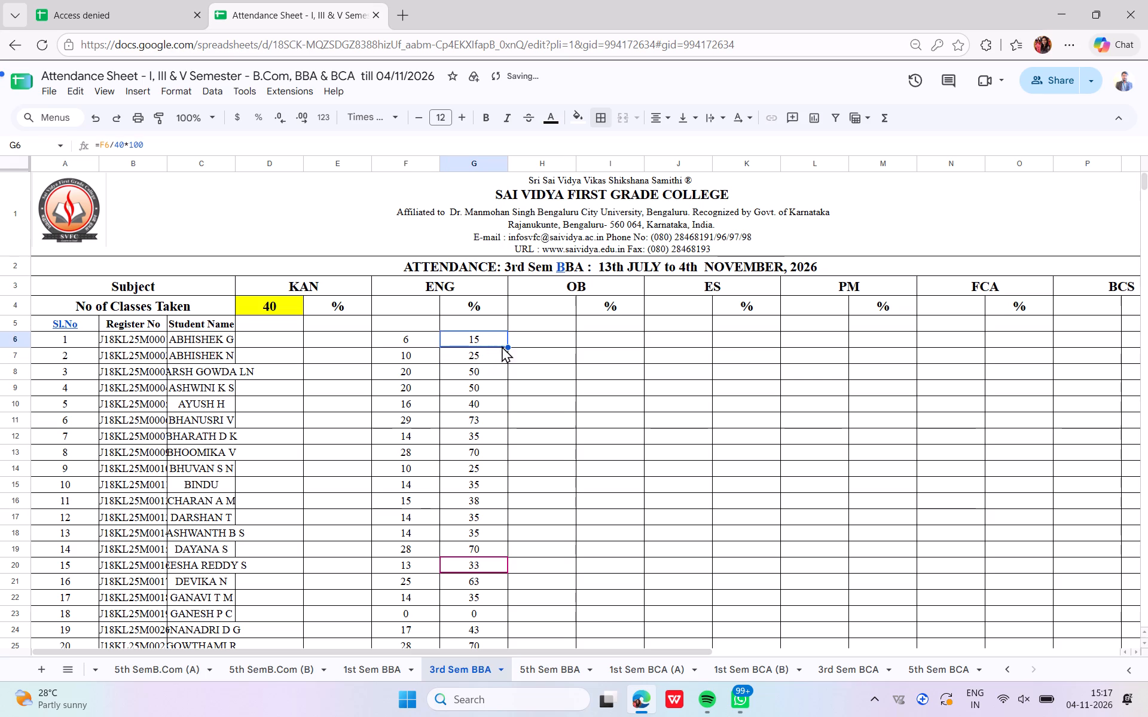
double_click(508, 348)
left_click_drag(508, 348, 503, 577)
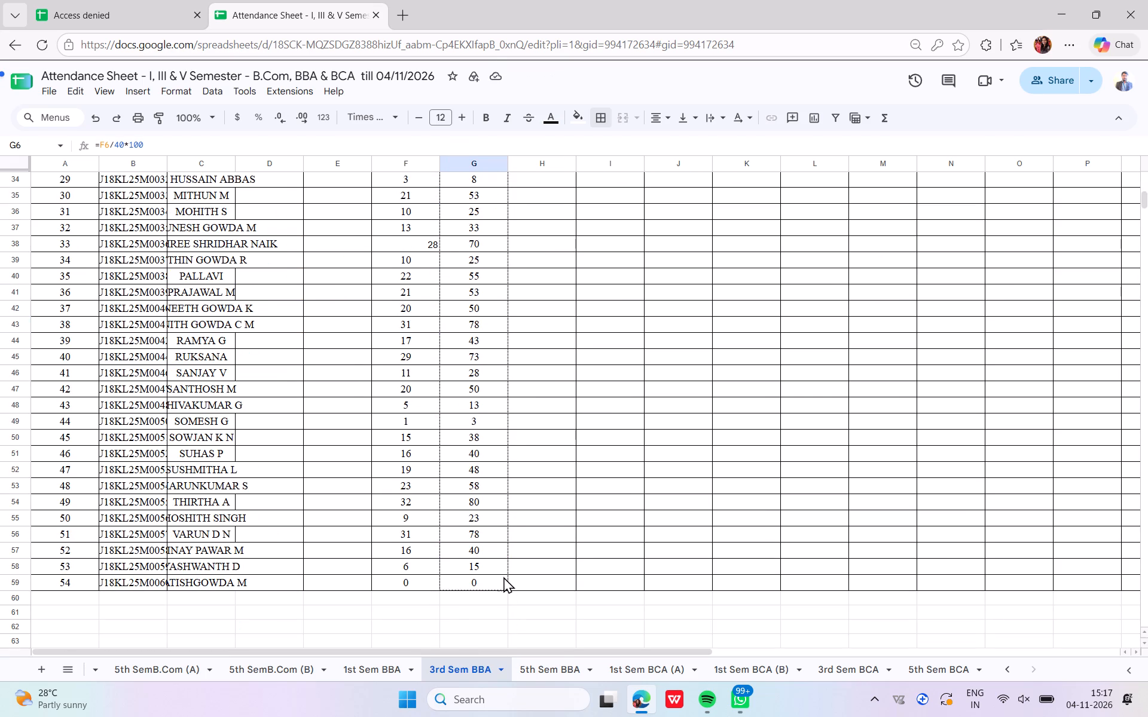
scroll(505, 374, "up", 1)
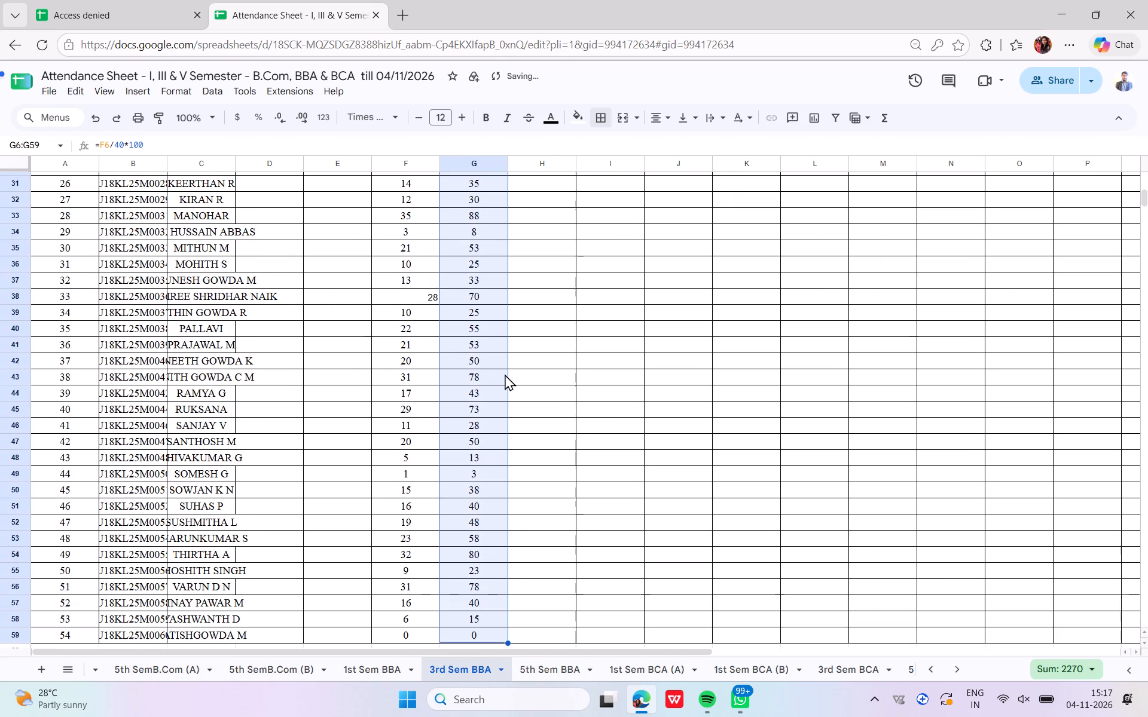
scroll(505, 374, "up", 4)
left_click(553, 342)
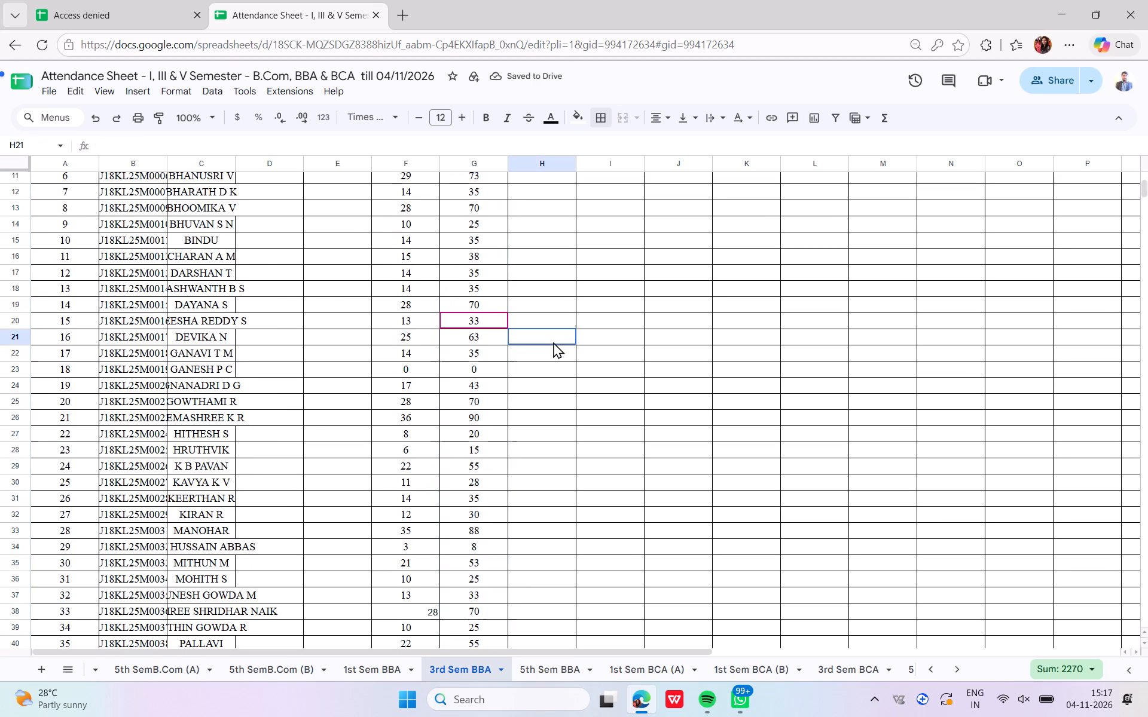
Enter 40 as the number of ENG classes taken in F4 of the 3rd Sem BBA sheet.
scroll(480, 314, "up", 4)
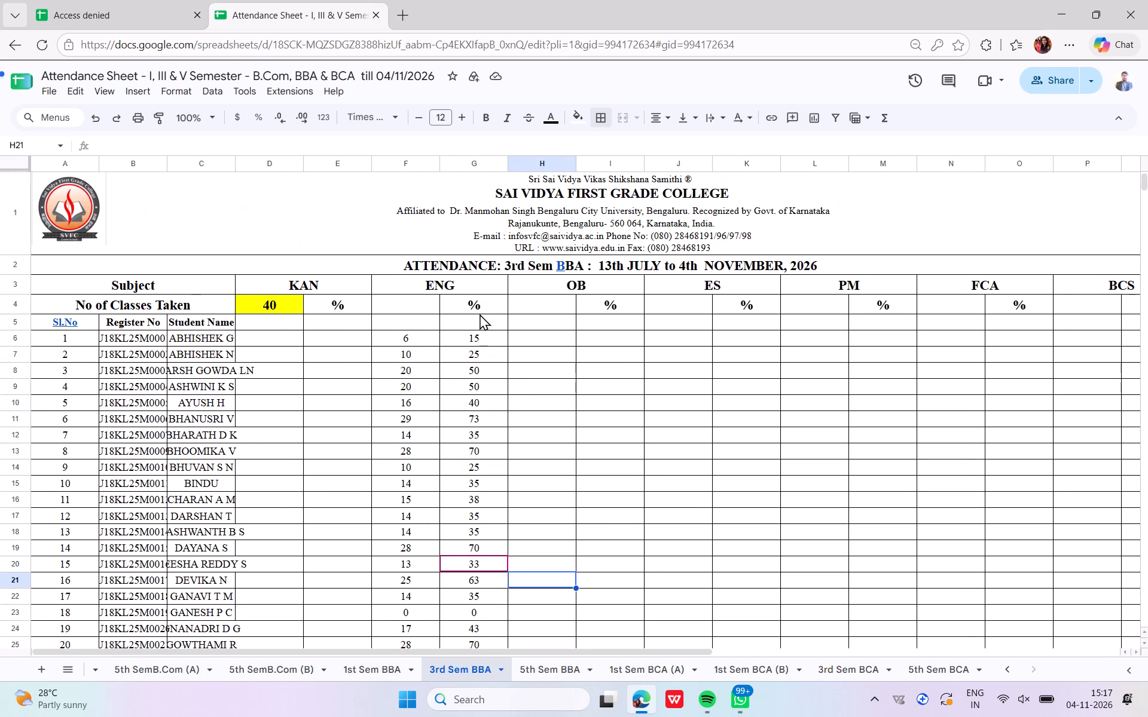
left_click(399, 304)
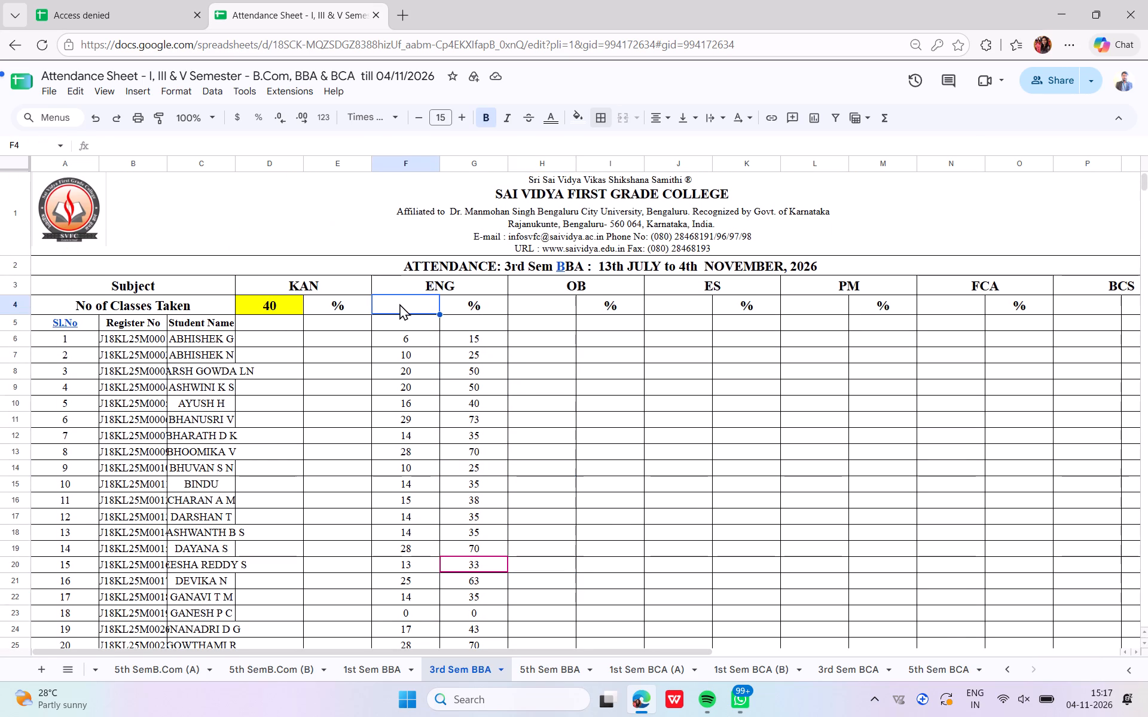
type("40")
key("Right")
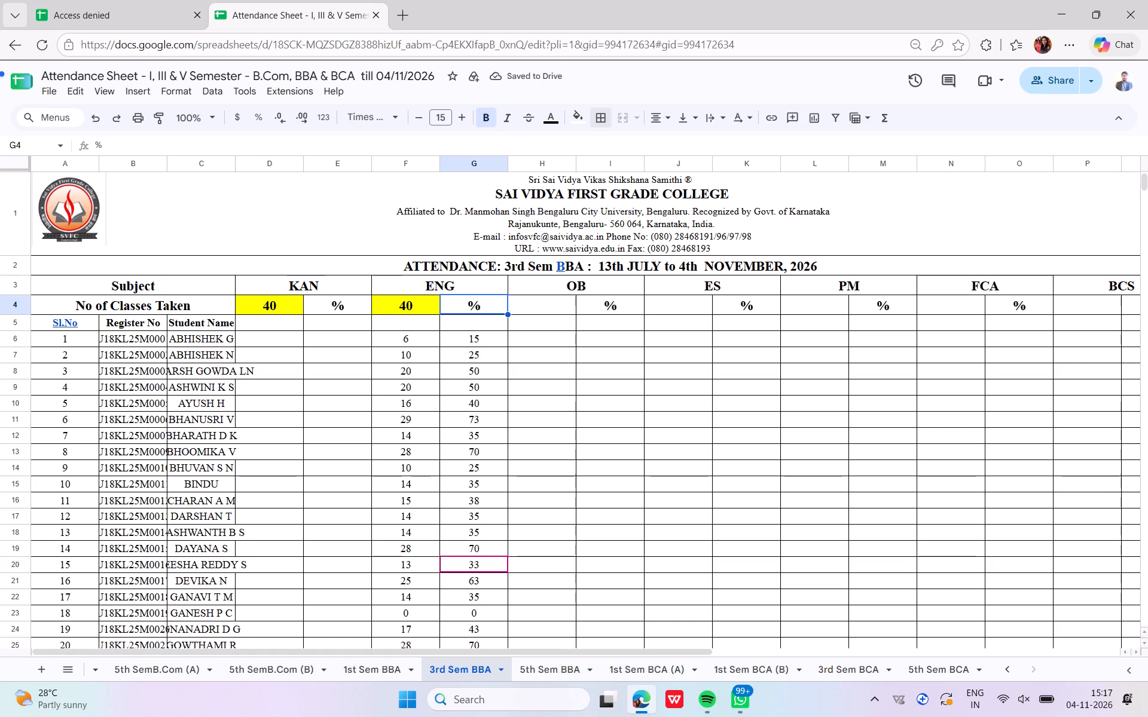
Open the 3rd Sem BCA sheet and enter 42 as the number of ENG classes taken in F4.
left_click(842, 669)
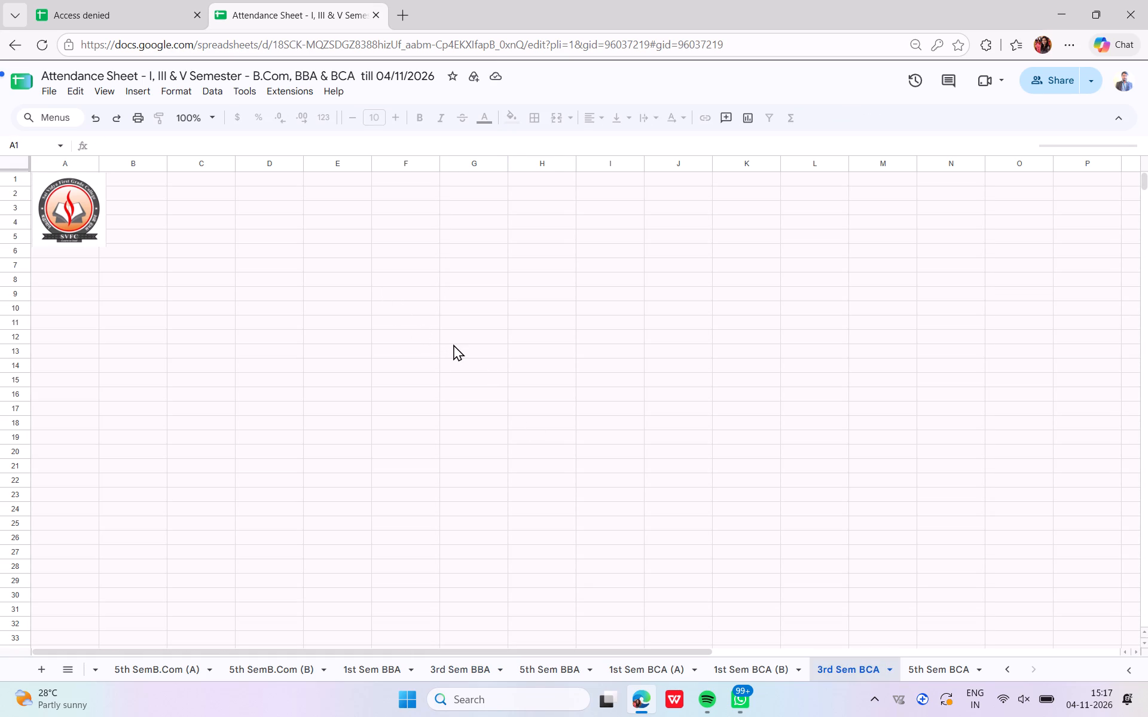
left_click(307, 367)
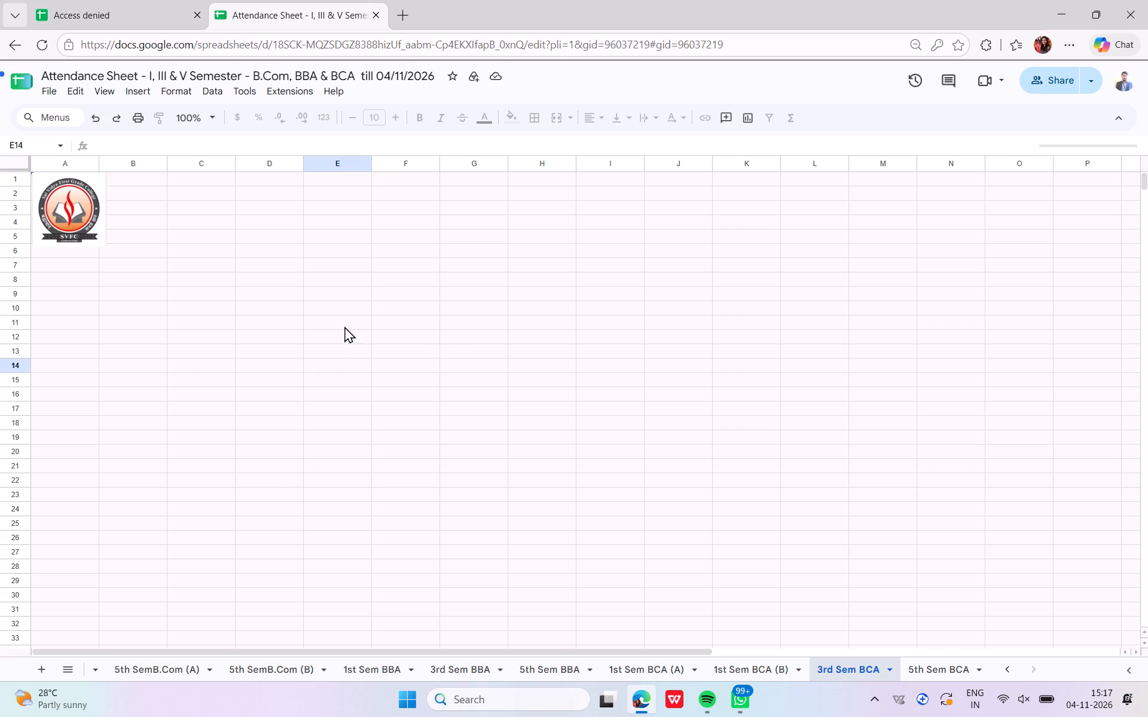
scroll(363, 307, "up", 3)
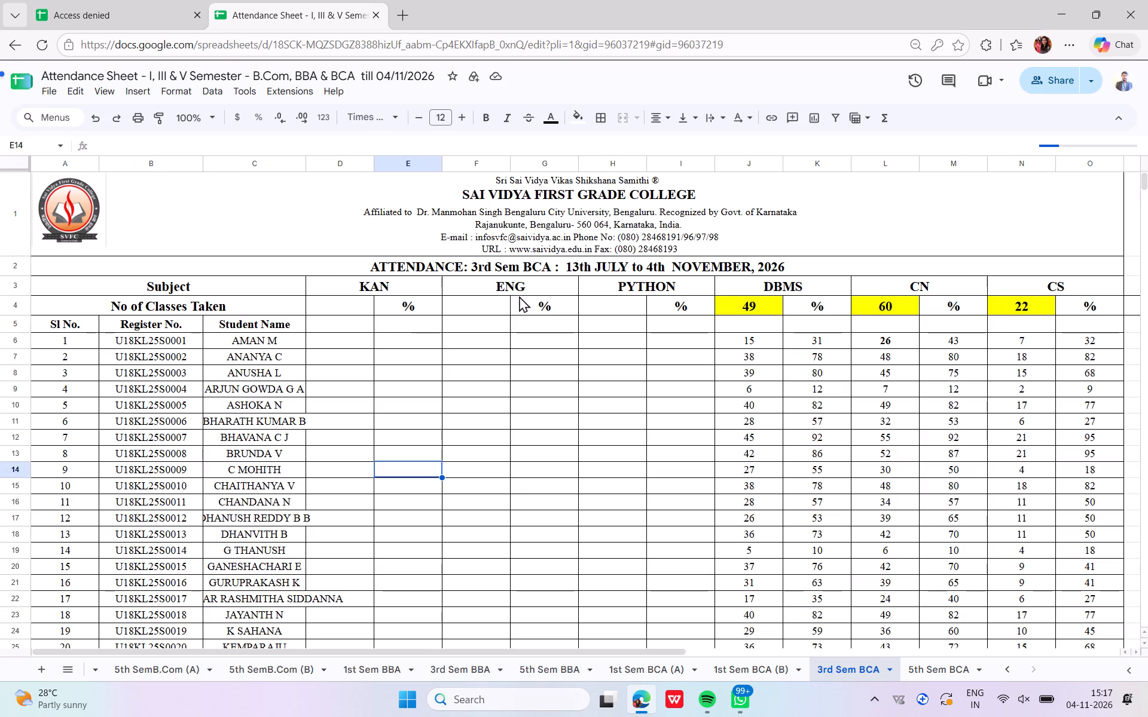
left_click(493, 304)
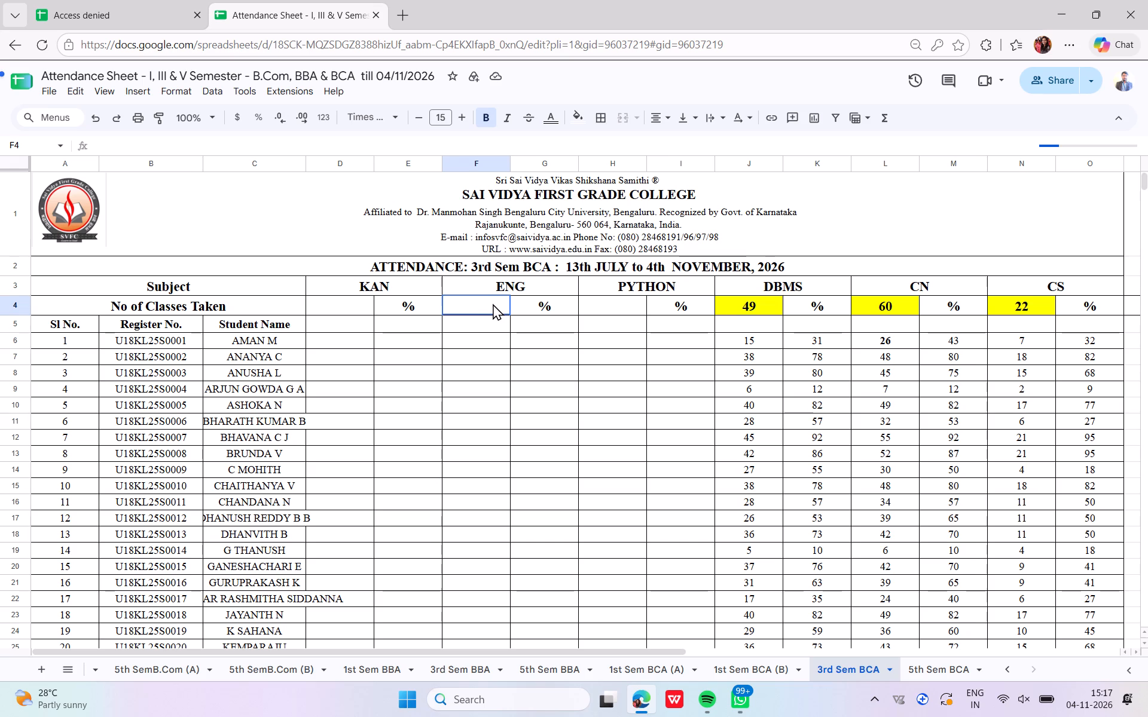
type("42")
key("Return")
Enter the ENG attendance for students 1 to 4, starting in F6: 18, 35, 36 and 9.
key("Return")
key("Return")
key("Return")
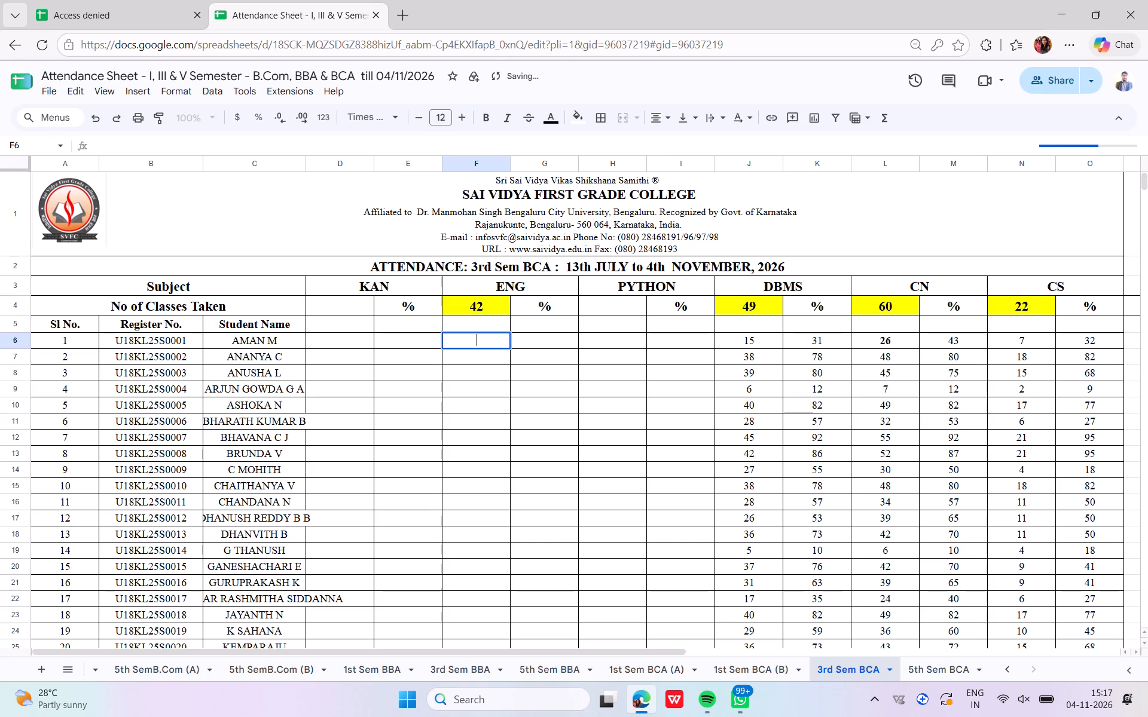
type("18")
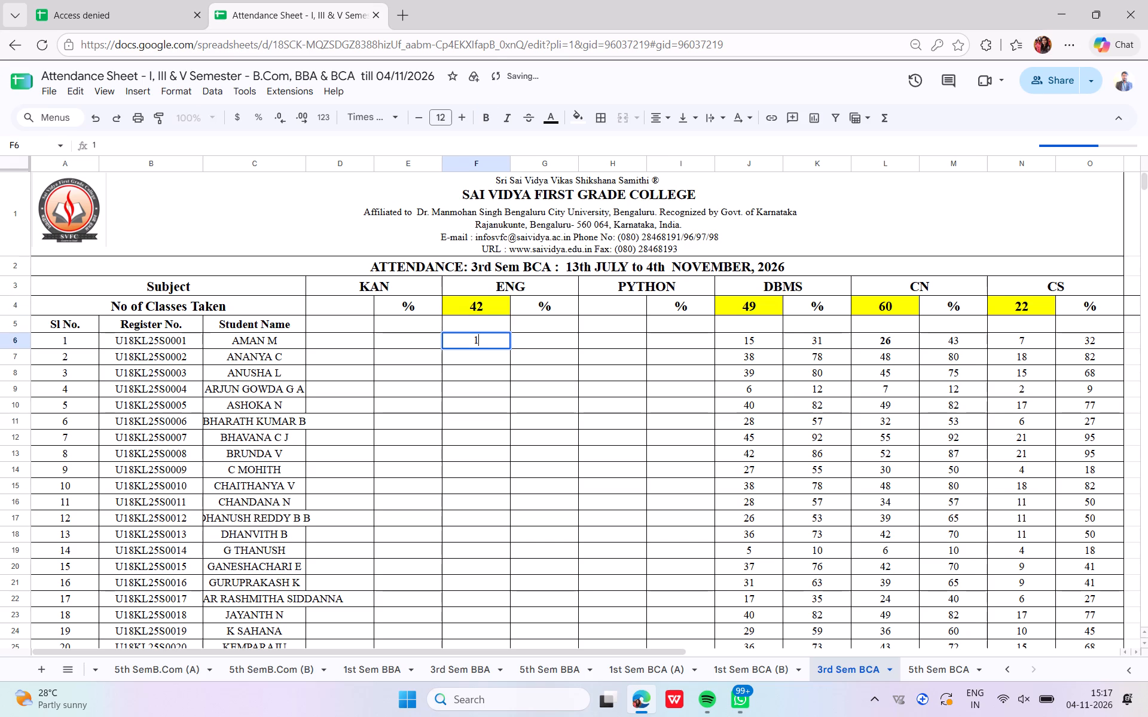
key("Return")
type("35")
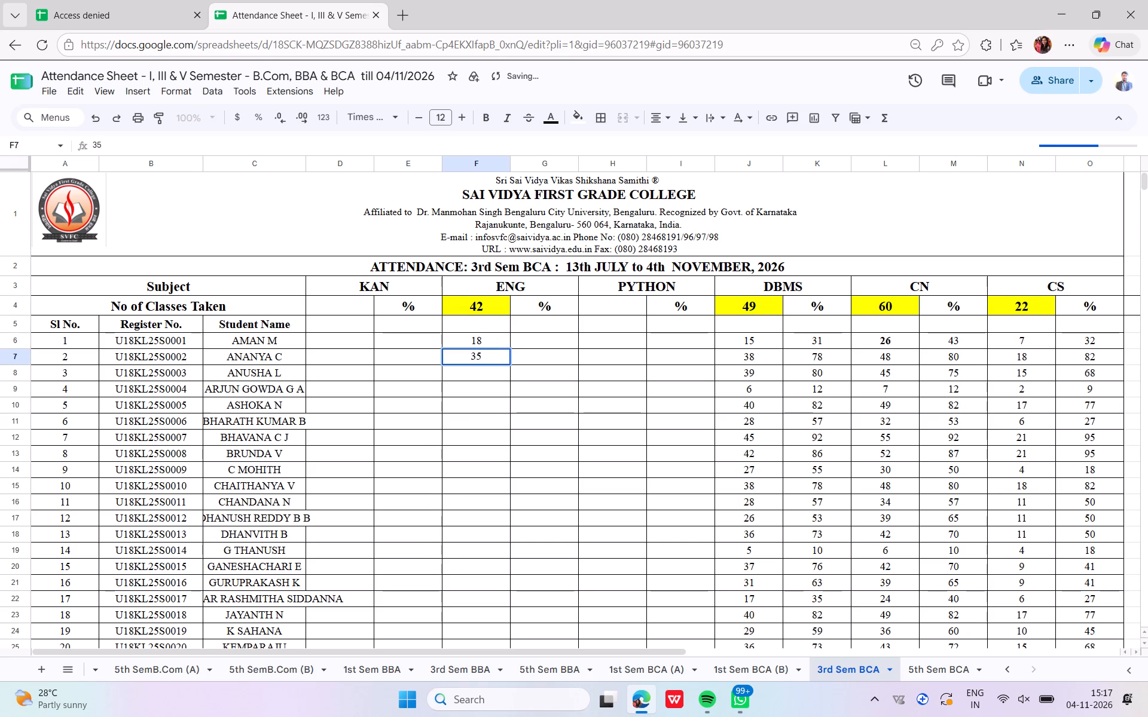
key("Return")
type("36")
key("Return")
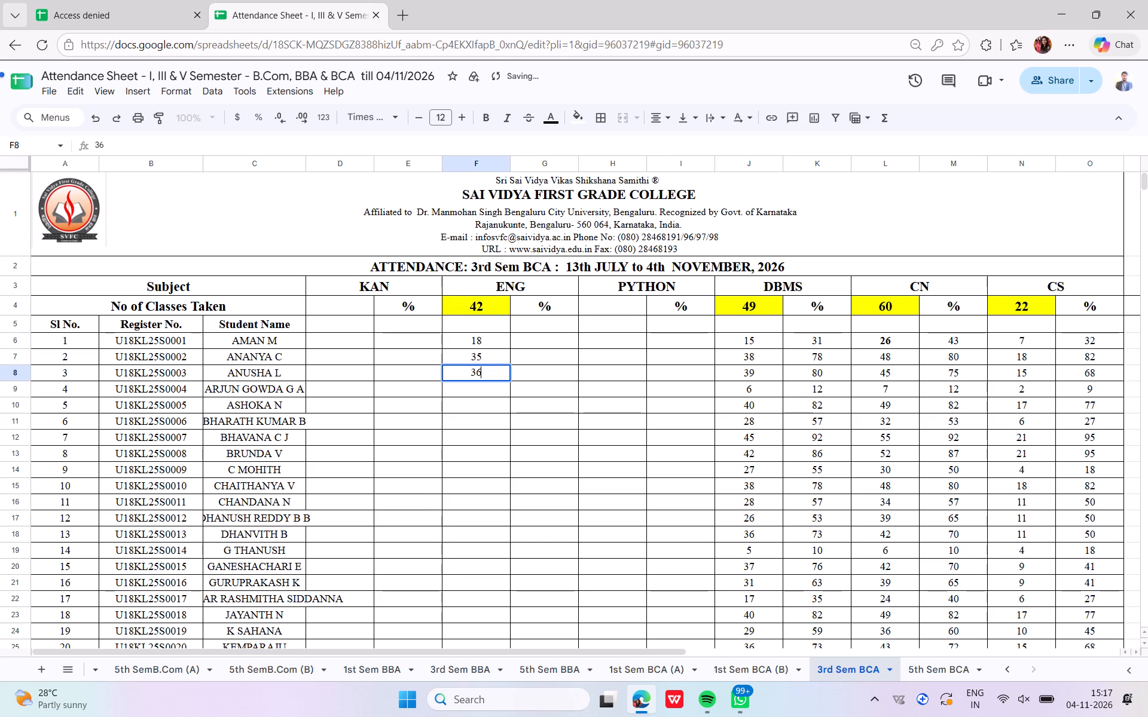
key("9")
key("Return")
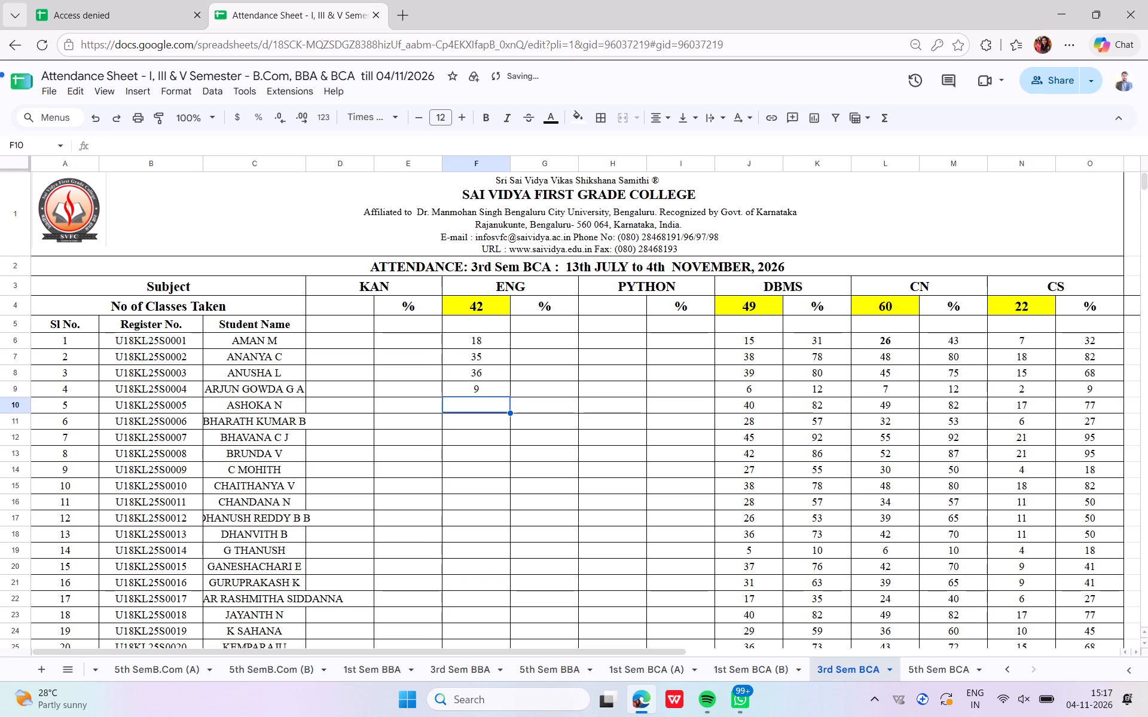
Enter the ENG attendance for students 5 to 9 in F10 to F14: 33, 16, 36, 34 and 17.
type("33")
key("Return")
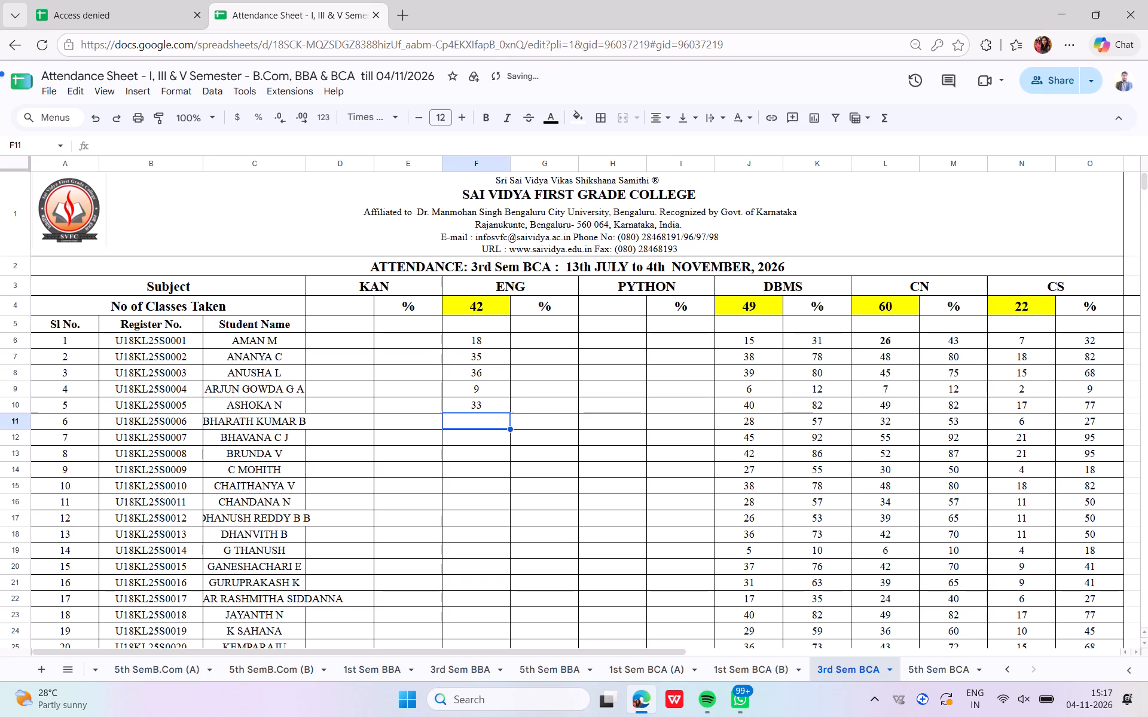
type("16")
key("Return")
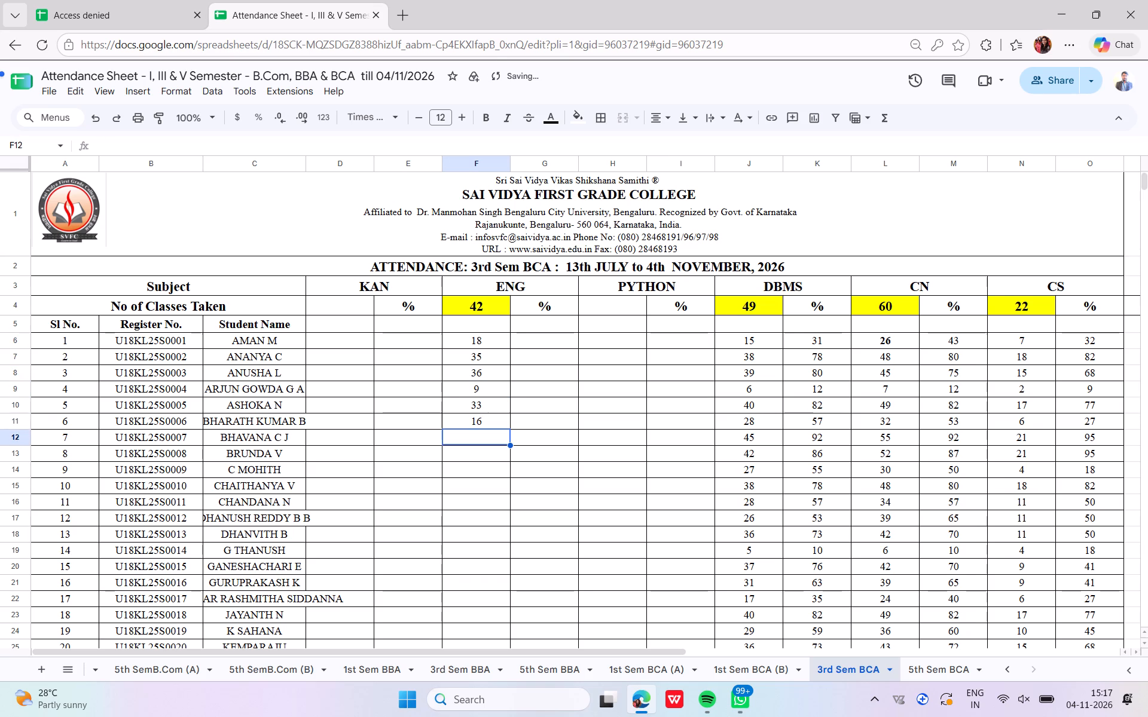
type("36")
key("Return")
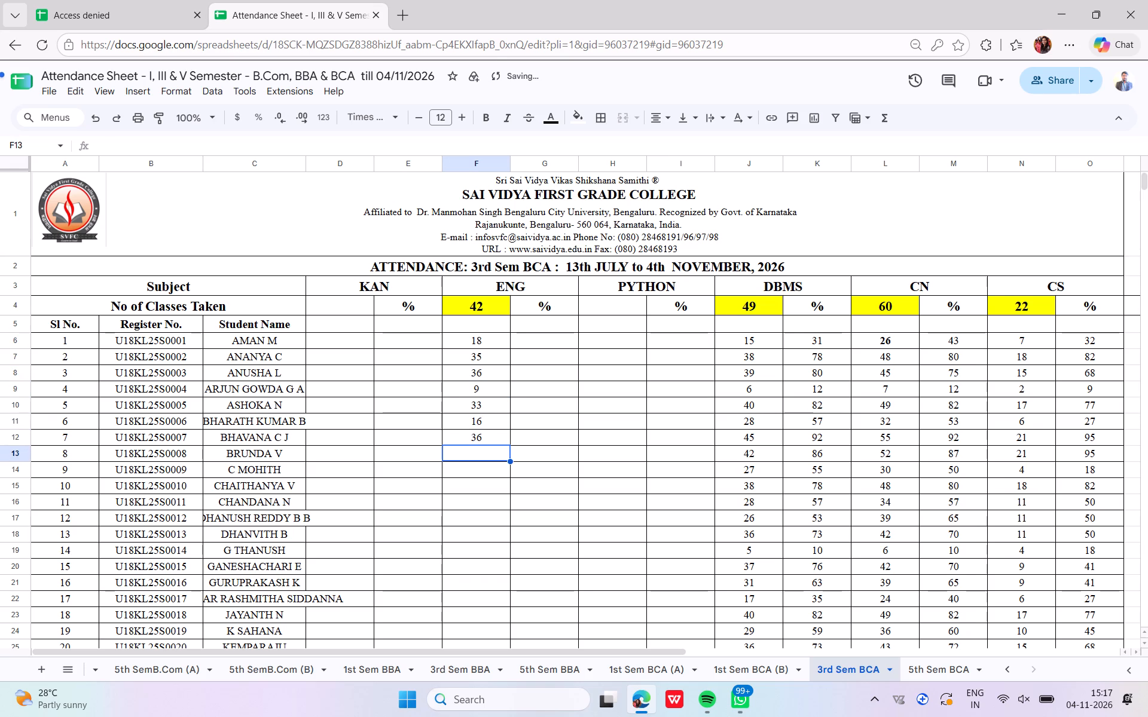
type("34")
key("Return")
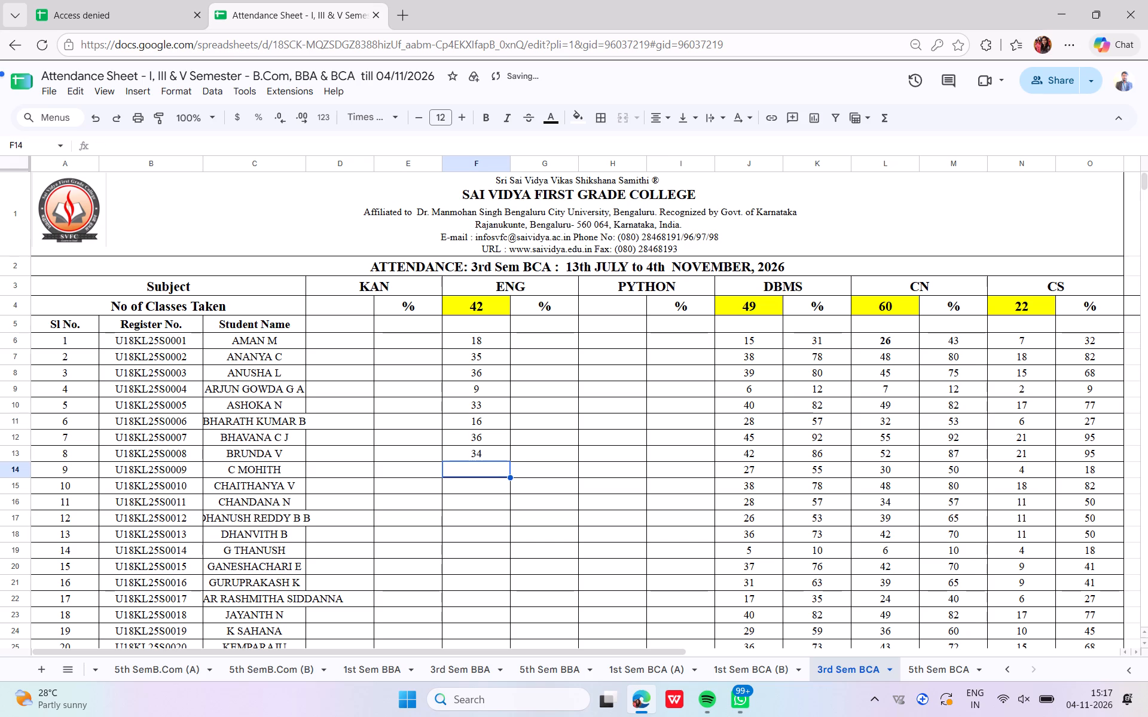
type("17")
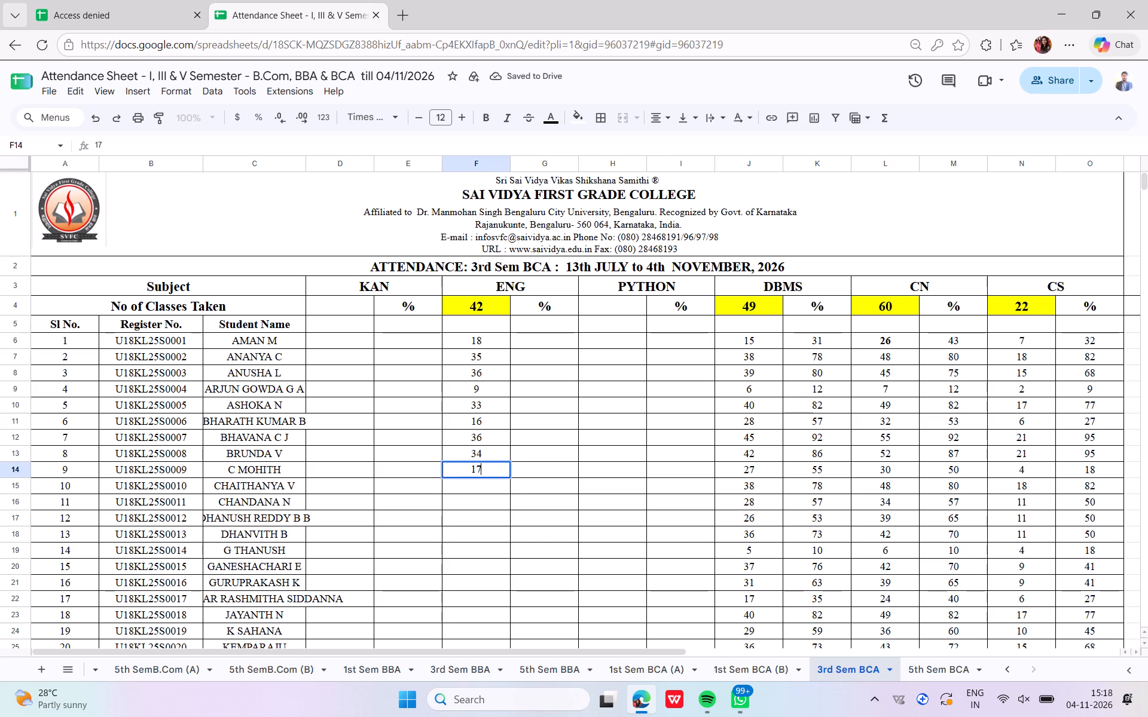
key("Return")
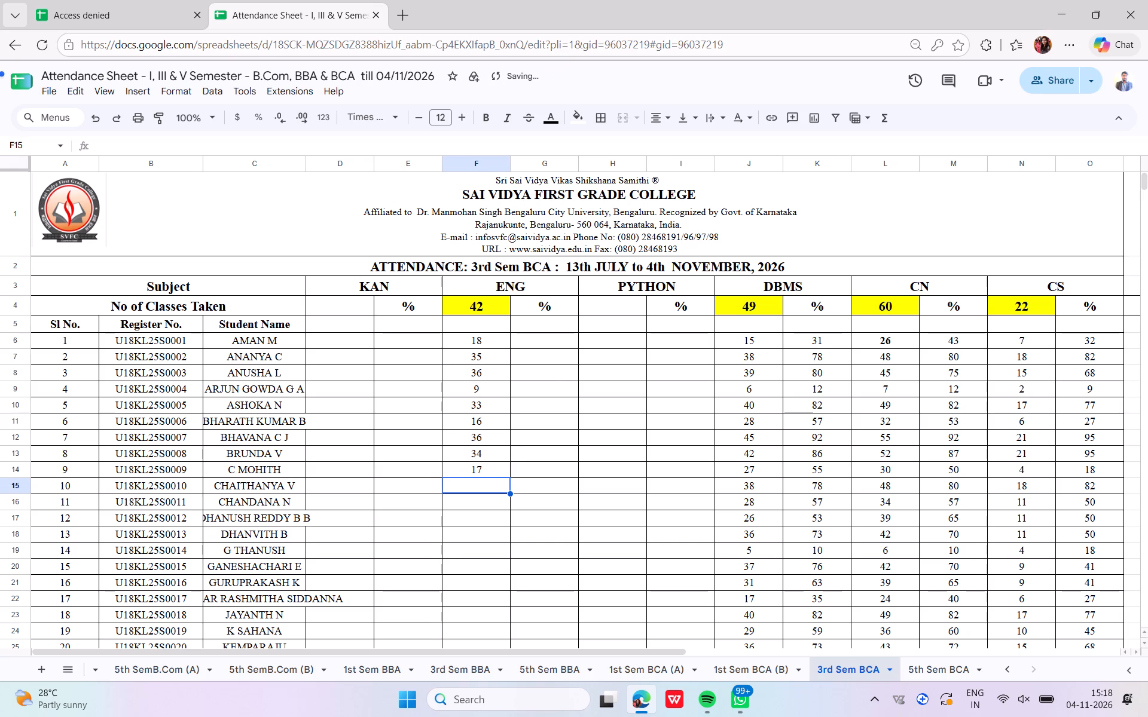
scroll(503, 434, "down", 5)
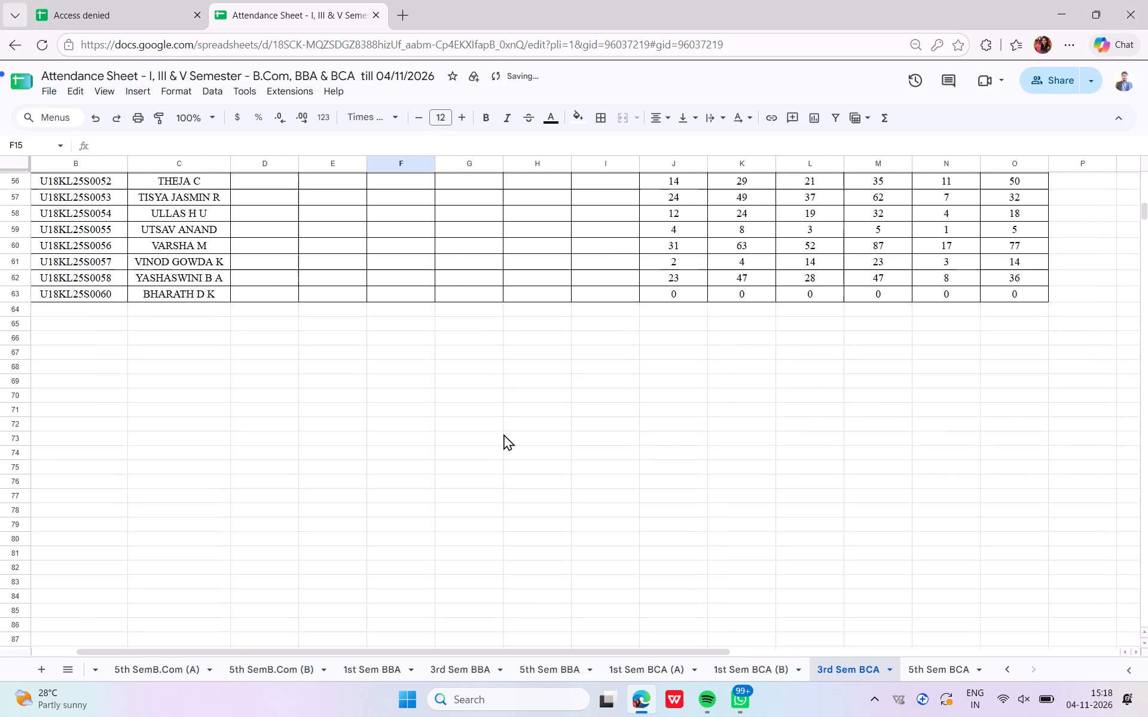
Review the student list of the 3rd Sem BCA sheet down to its last row and back to the start.
scroll(503, 434, "down", 1)
scroll(503, 434, "right", 2)
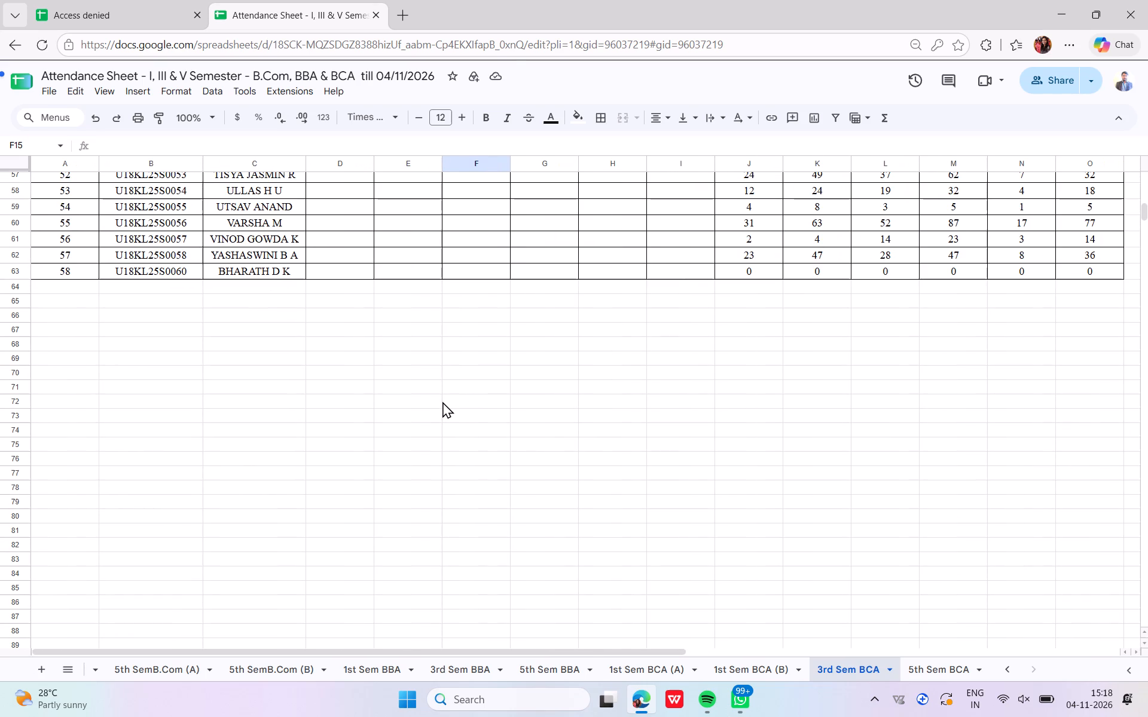
scroll(427, 363, "up", 1)
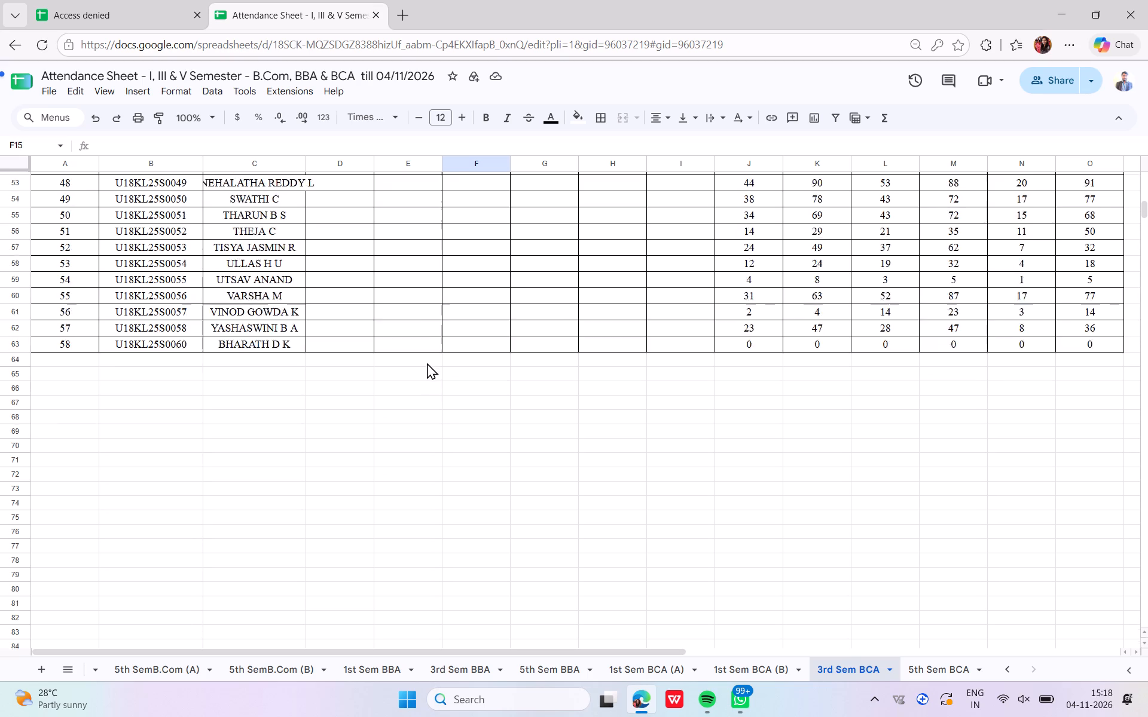
scroll(427, 363, "up", 2)
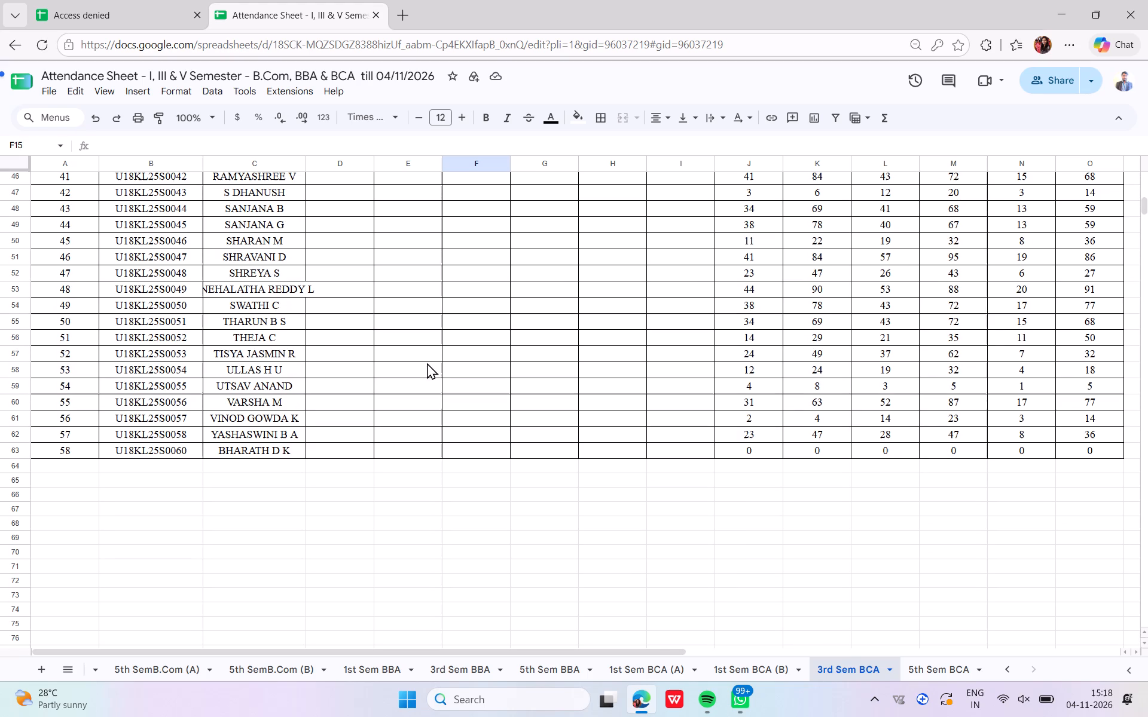
scroll(72, 369, "up", 1)
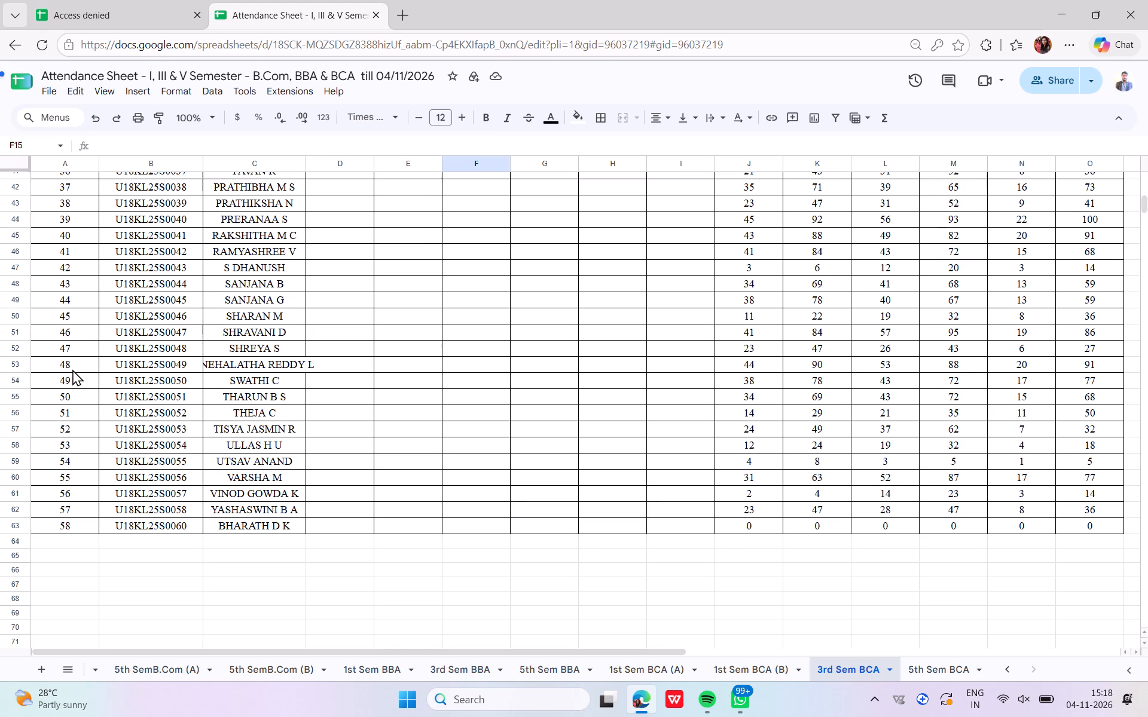
left_click(71, 198)
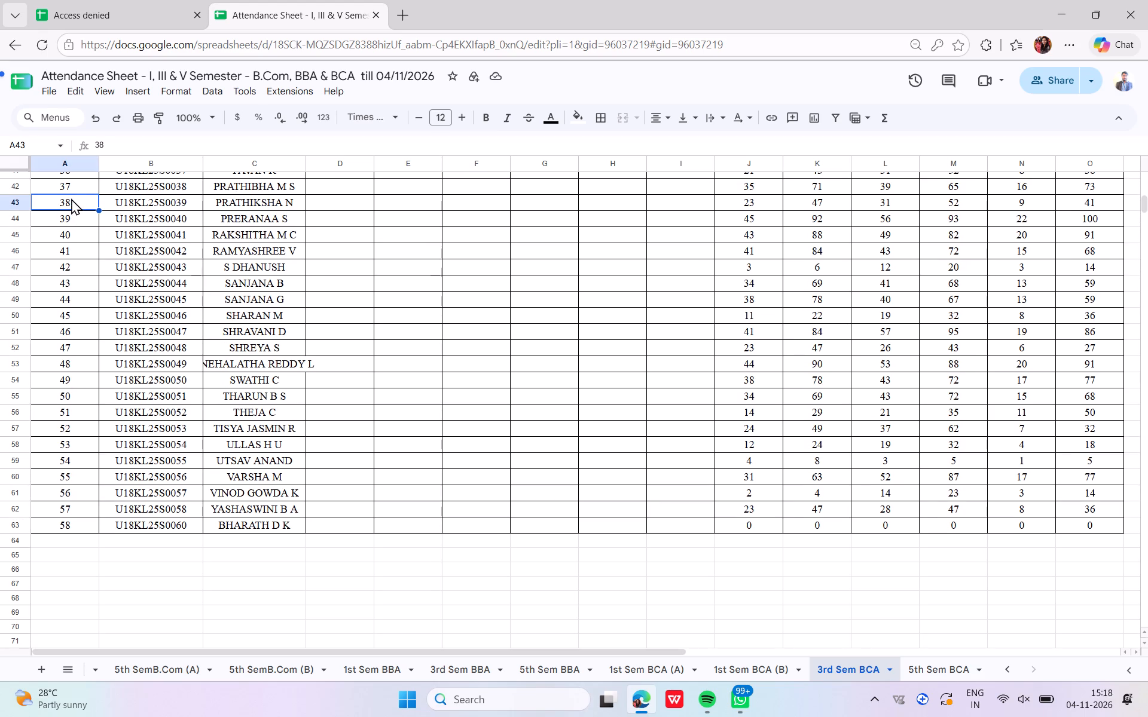
scroll(294, 204, "up", 6)
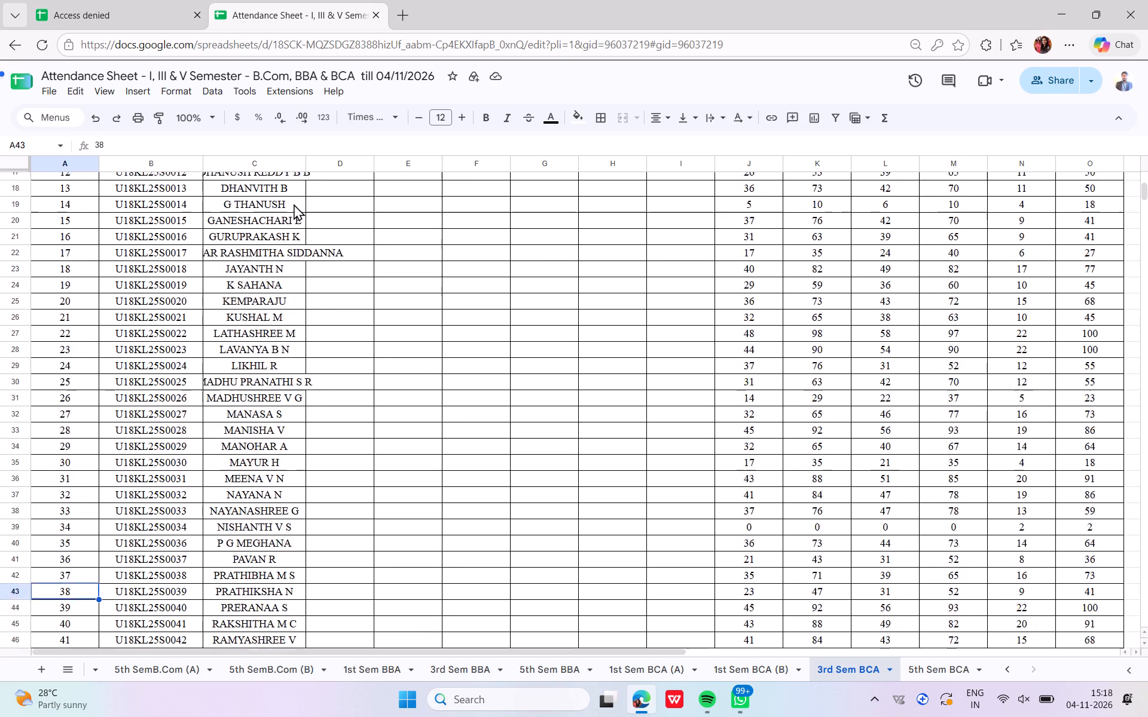
scroll(294, 204, "up", 2)
scroll(486, 419, "down", 1)
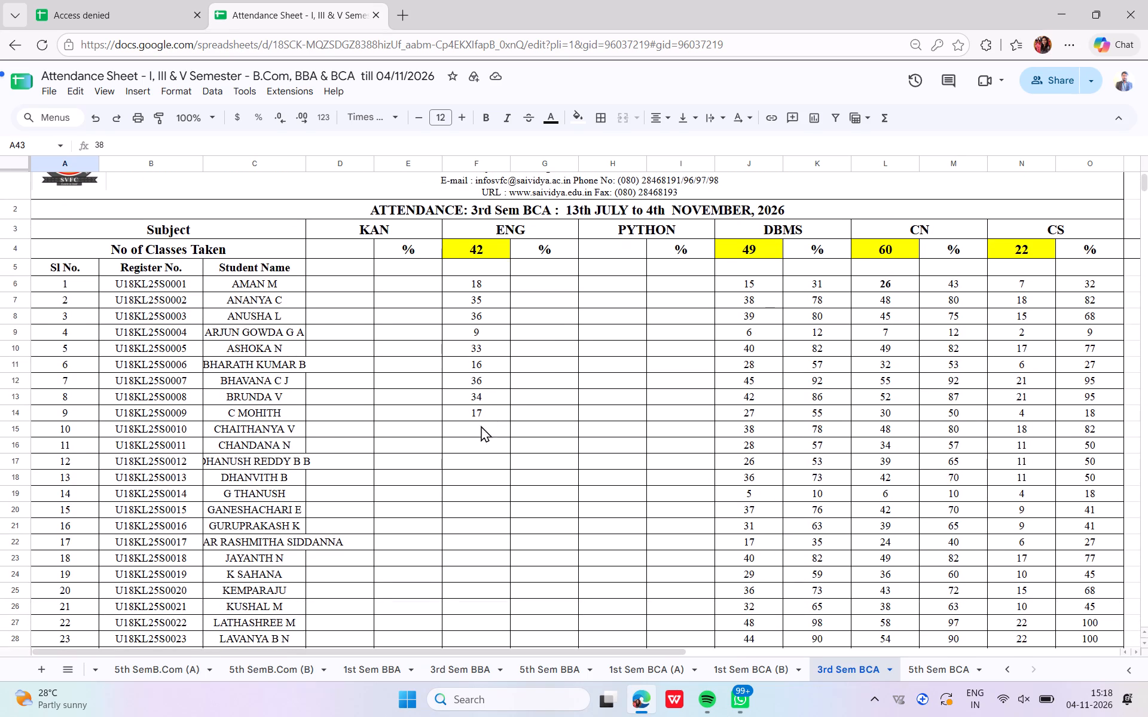
Enter the ENG attendance for students 10 to 14 in F15 to F19: 32, 22, 27, 31 and 3.
left_click(472, 432)
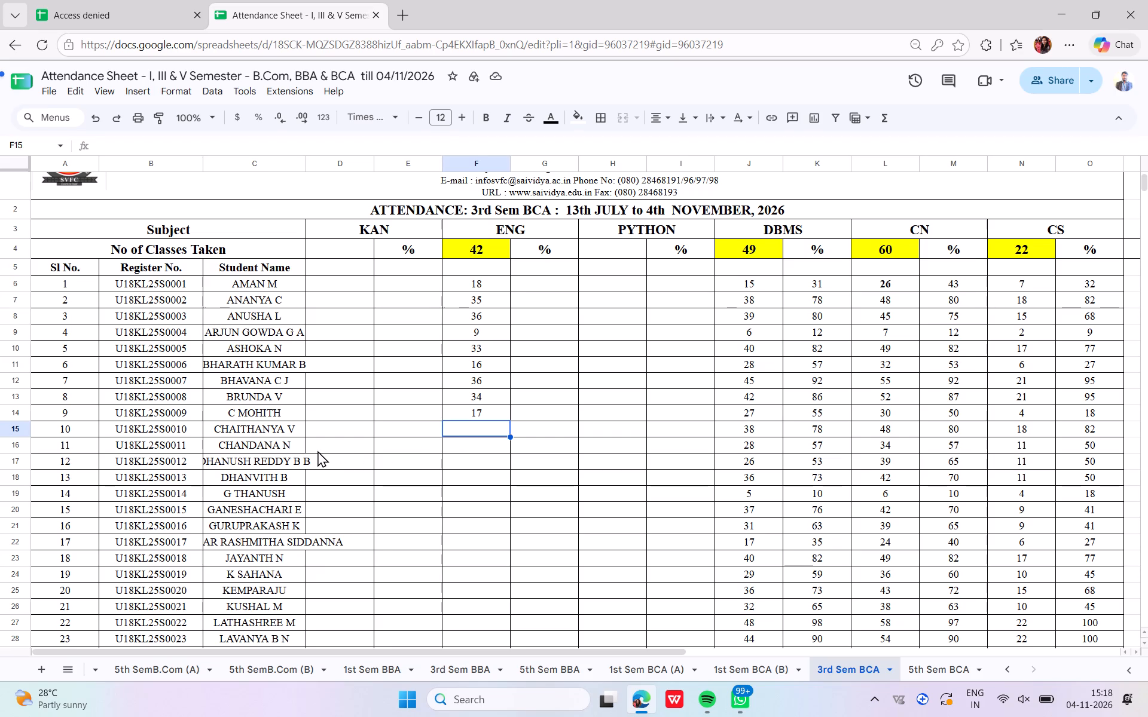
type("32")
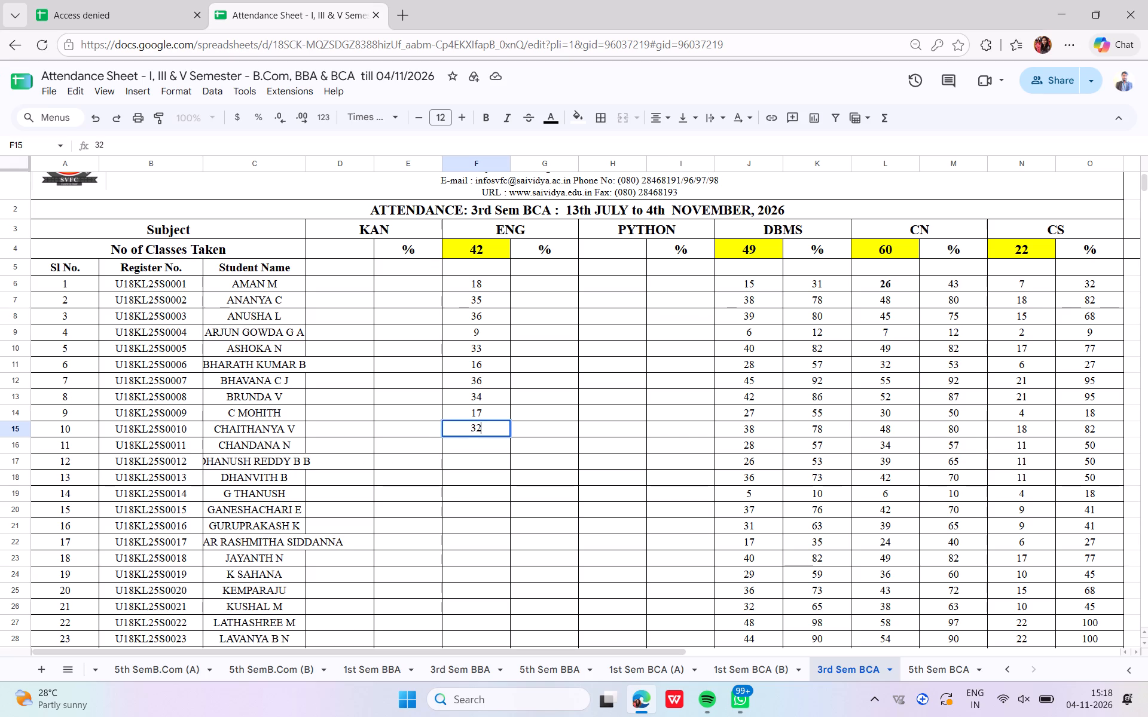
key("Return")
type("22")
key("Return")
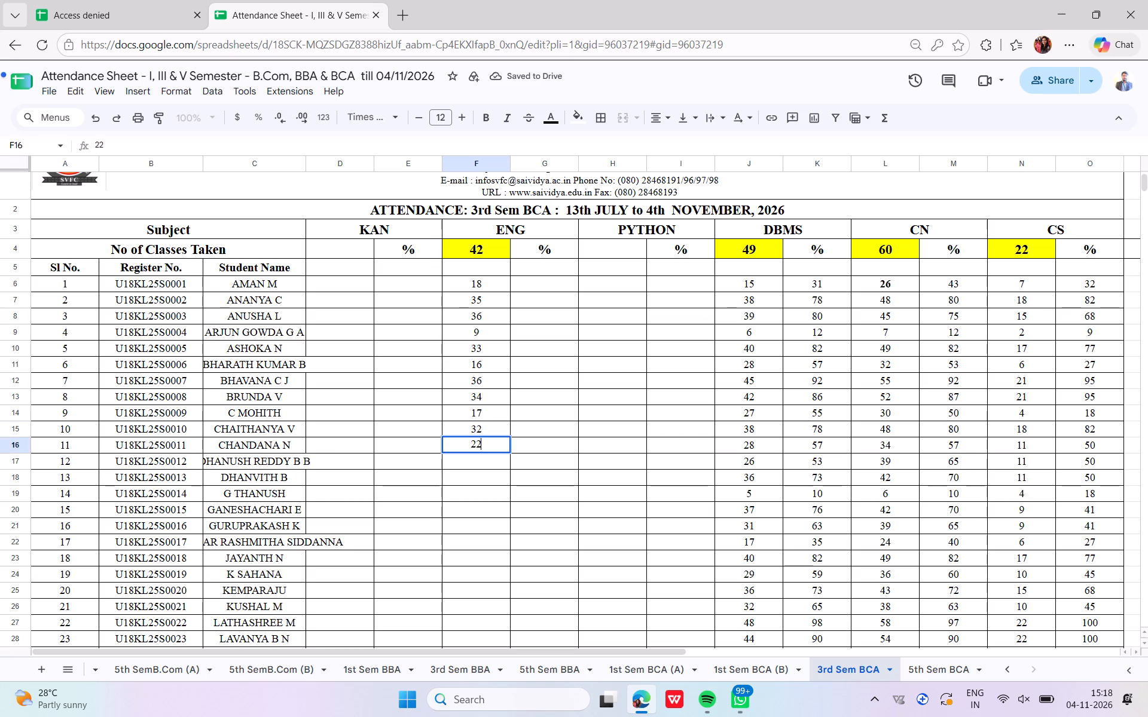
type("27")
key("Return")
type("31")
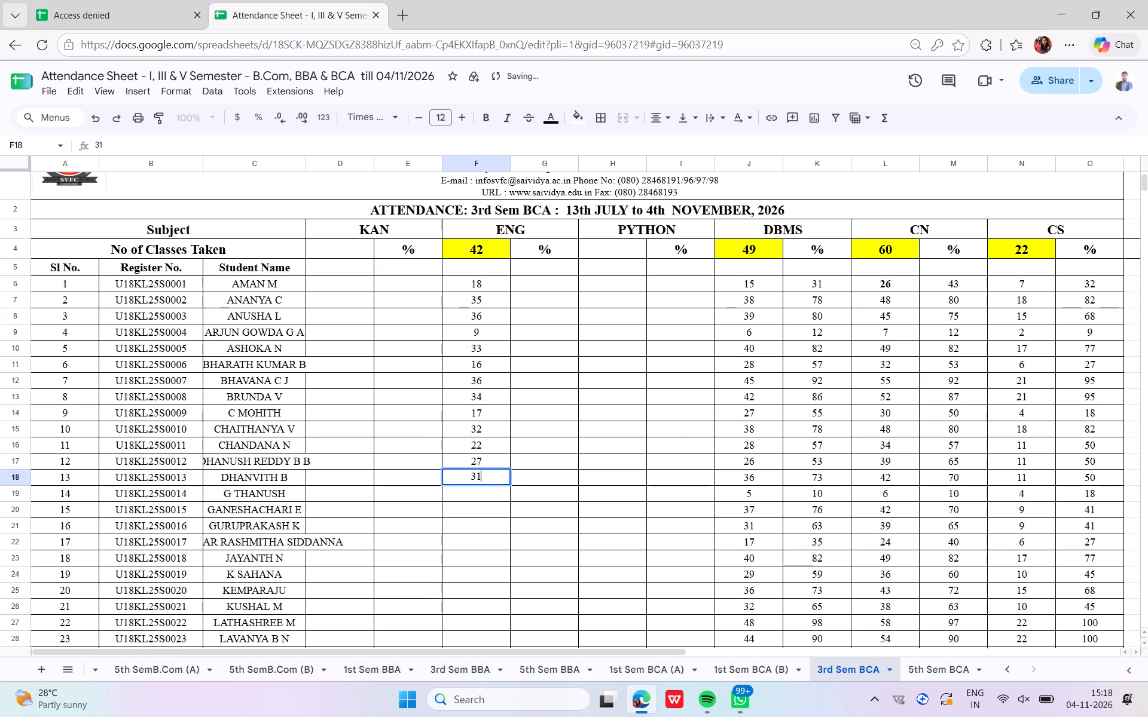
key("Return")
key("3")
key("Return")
Enter the ENG attendance for students 15 to 19 in F20 to F24: 29, 27, 8, 29 and 25.
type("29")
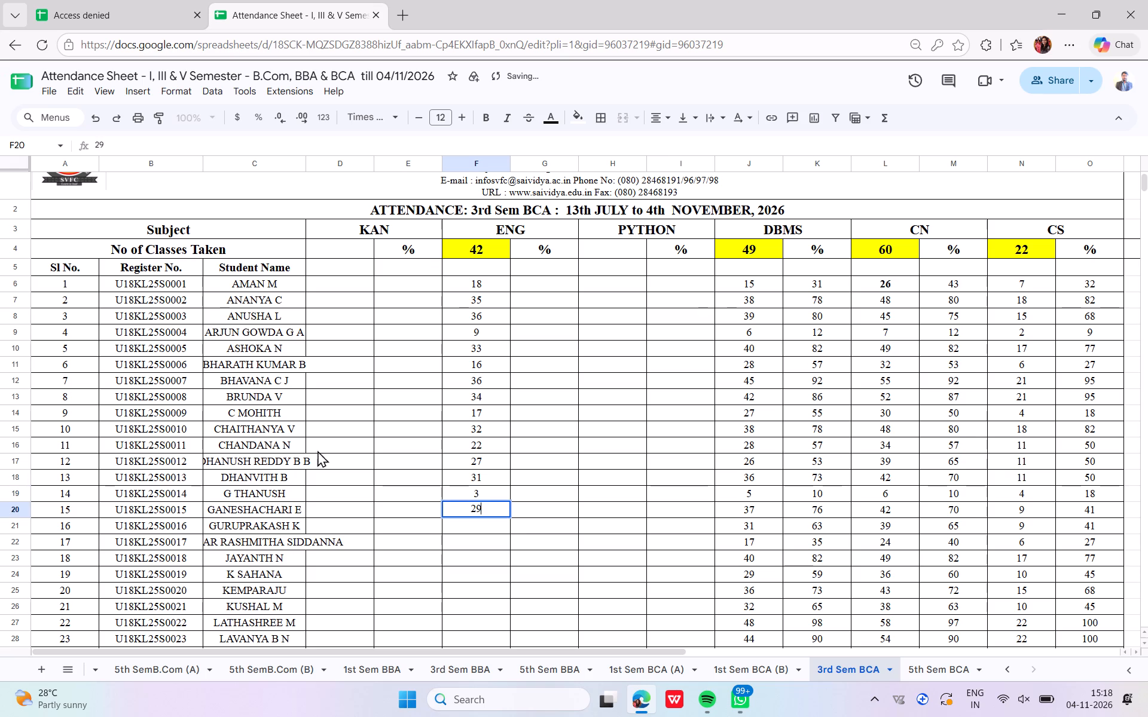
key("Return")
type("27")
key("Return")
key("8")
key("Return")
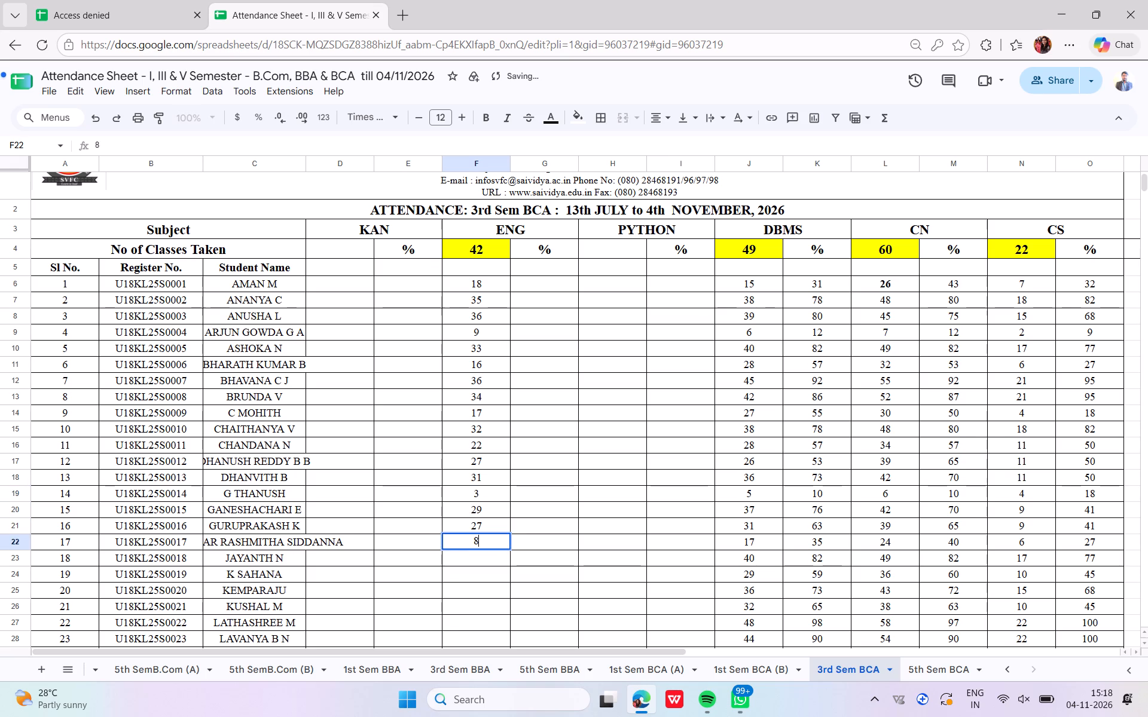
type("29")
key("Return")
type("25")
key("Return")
Enter the ENG attendance for students 20 to 24 in F25 to F29: 27, 33, 35, 36 and 19.
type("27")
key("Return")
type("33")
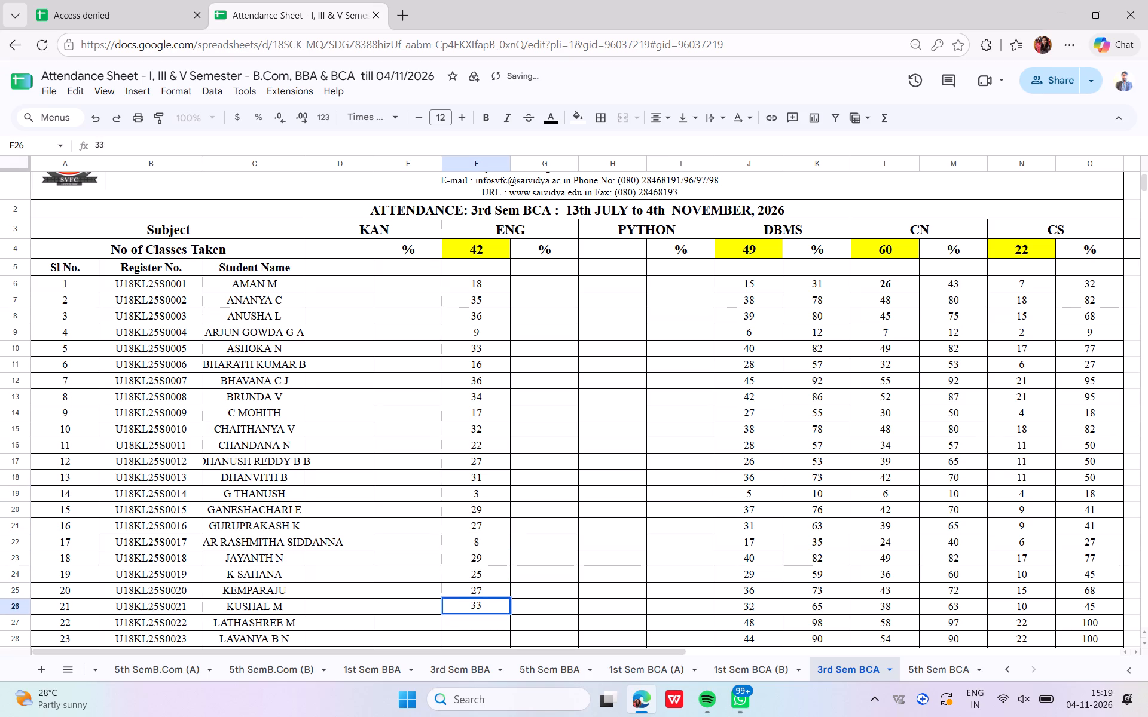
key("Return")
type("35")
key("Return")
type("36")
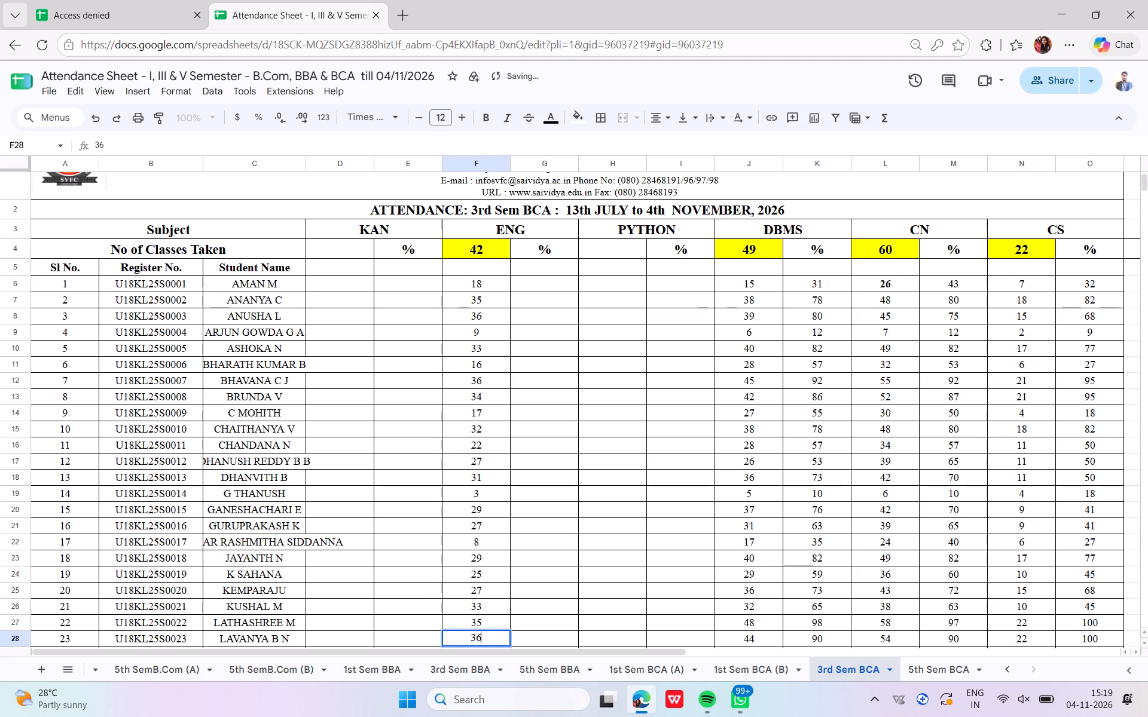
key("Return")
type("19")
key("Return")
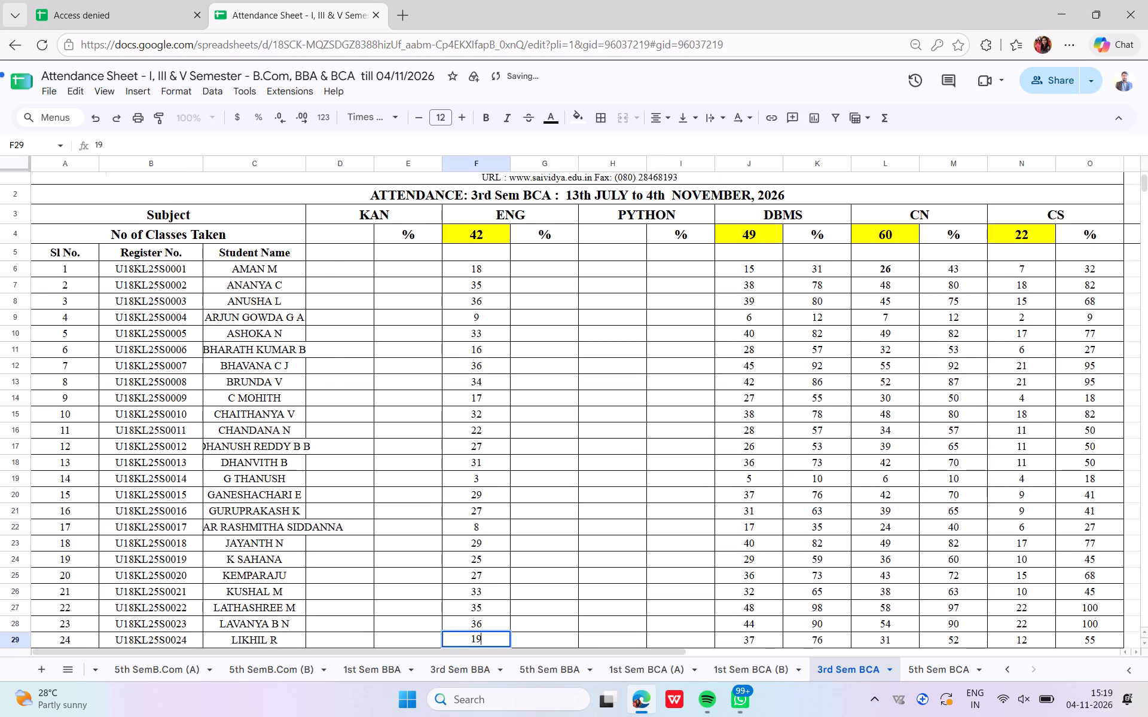
Enter the ENG attendance for students 25 to 29 in F30 to F34: 34, 9, 33, 37 and 23.
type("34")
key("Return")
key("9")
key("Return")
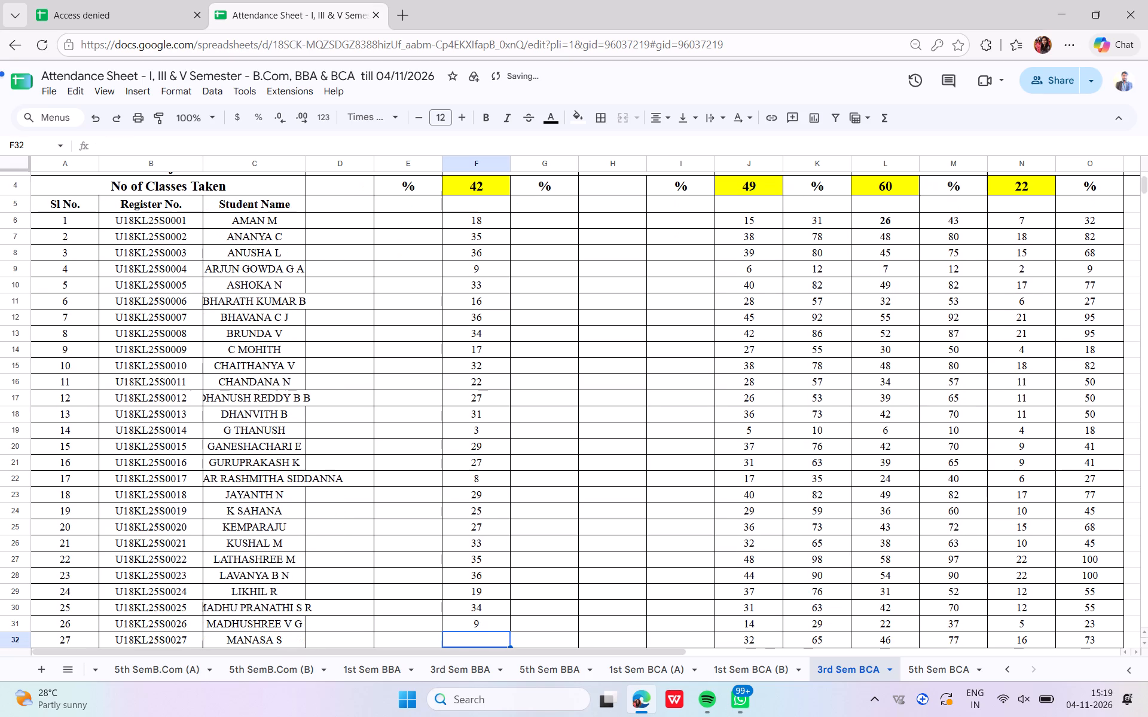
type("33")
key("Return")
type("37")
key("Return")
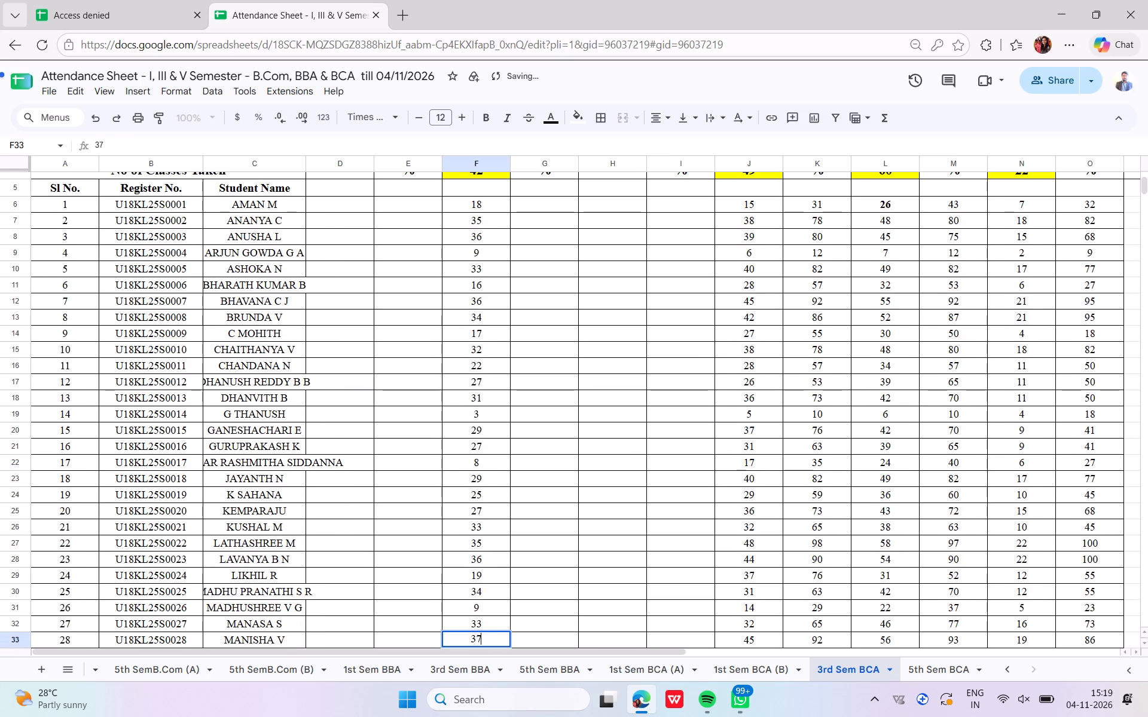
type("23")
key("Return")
Enter the ENG attendance for students 30 to 34 in F35 to F39: 15, 37, 37, 32 and 0.
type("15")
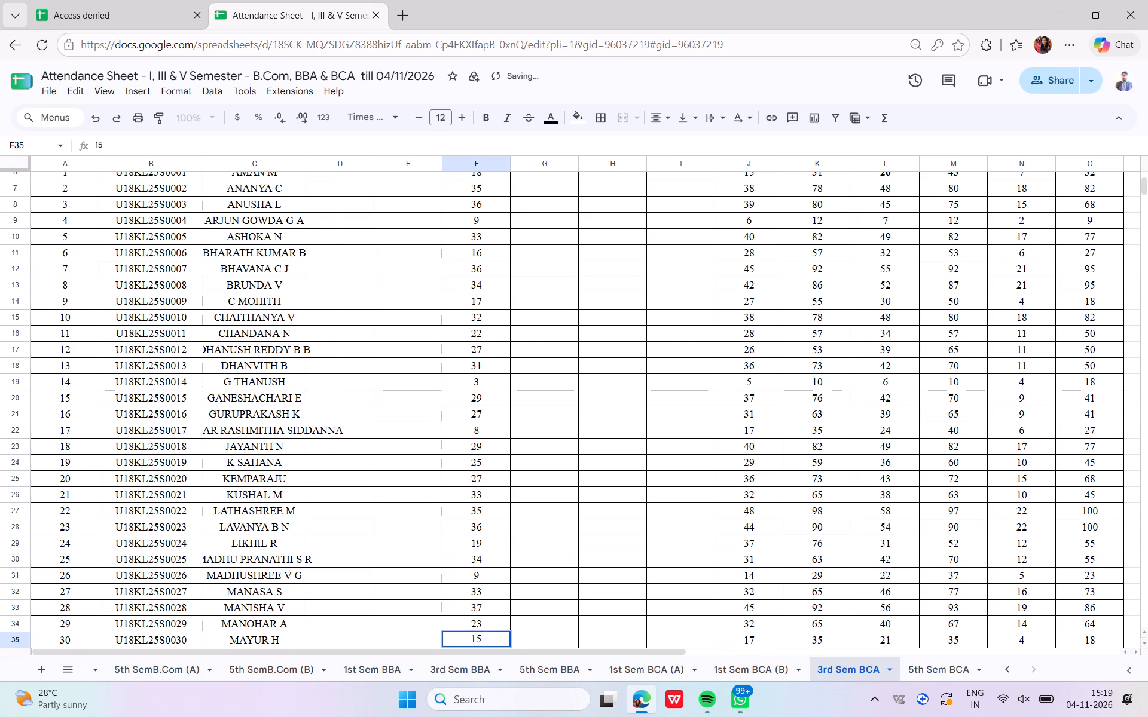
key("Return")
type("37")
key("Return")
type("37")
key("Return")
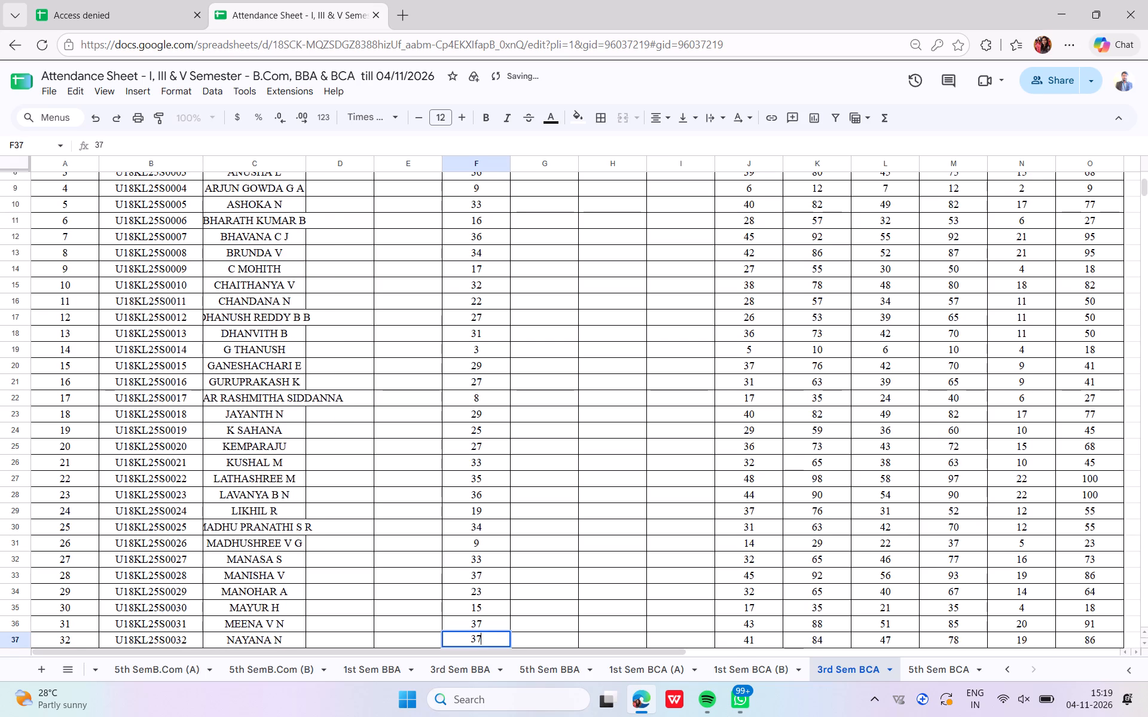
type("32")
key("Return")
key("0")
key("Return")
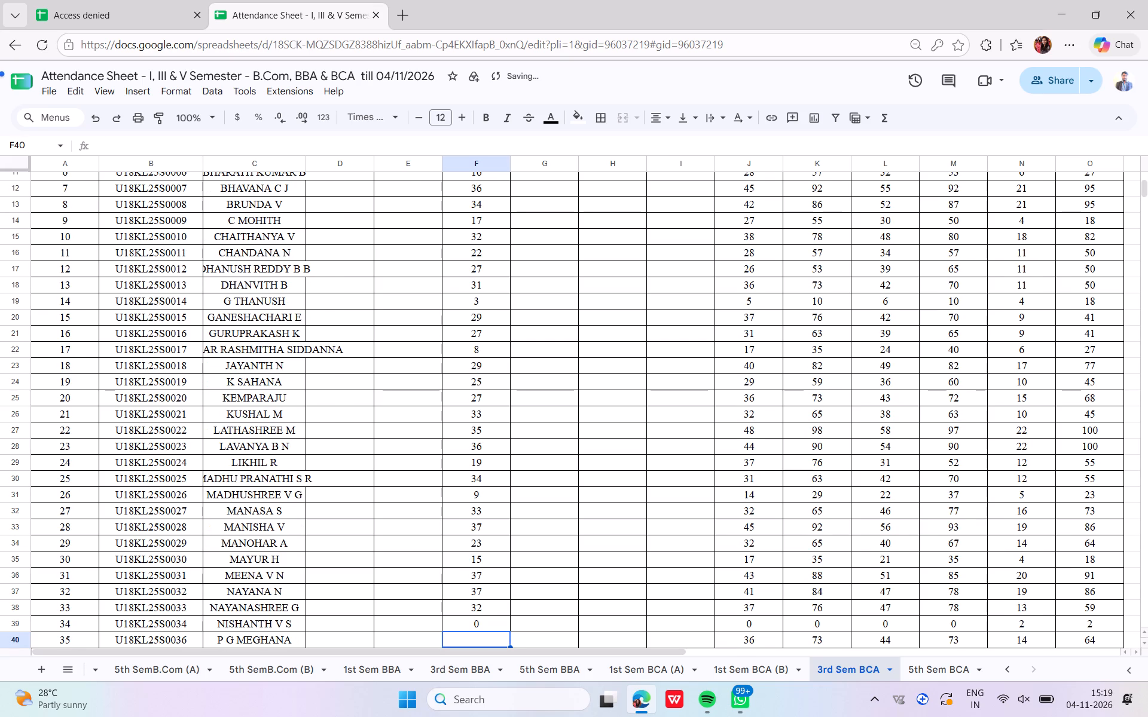
Enter the ENG attendance for students 35 to 39 in F40 to F44: 34, 20, 33, 22 and 35.
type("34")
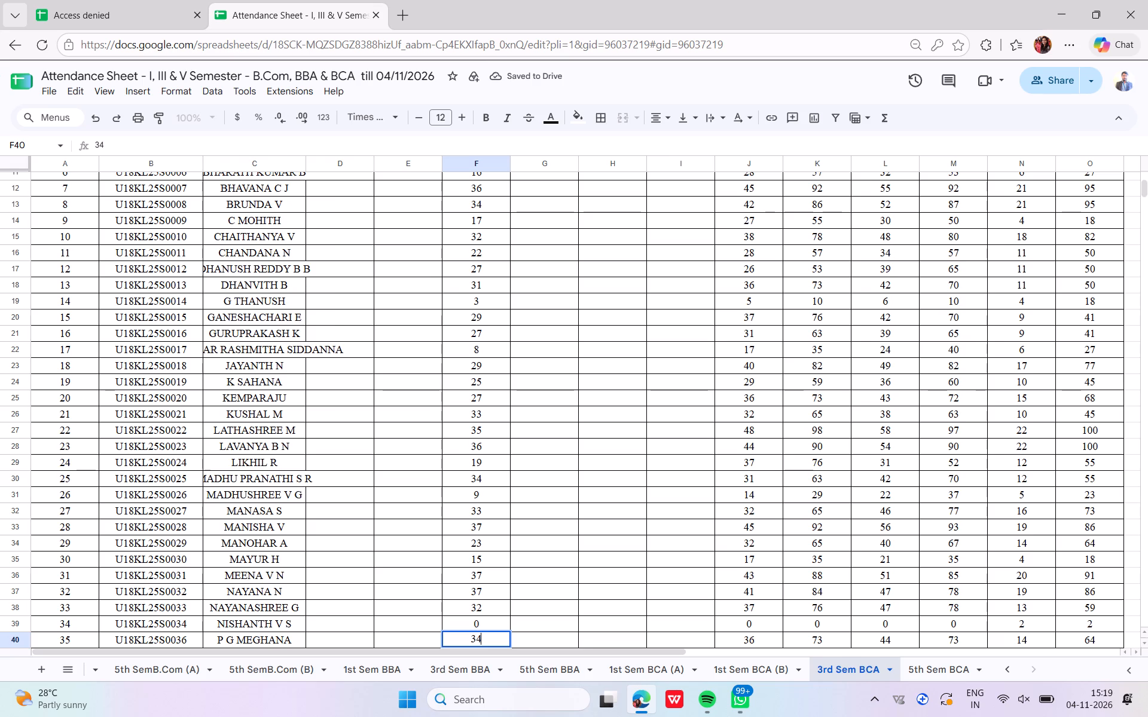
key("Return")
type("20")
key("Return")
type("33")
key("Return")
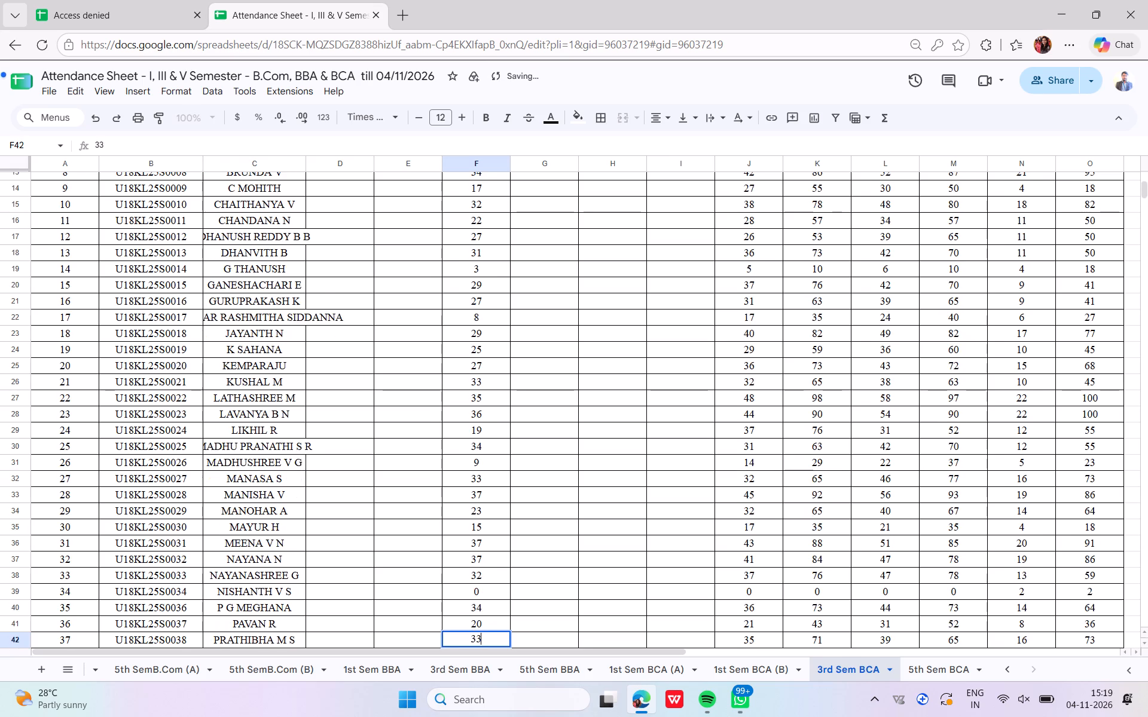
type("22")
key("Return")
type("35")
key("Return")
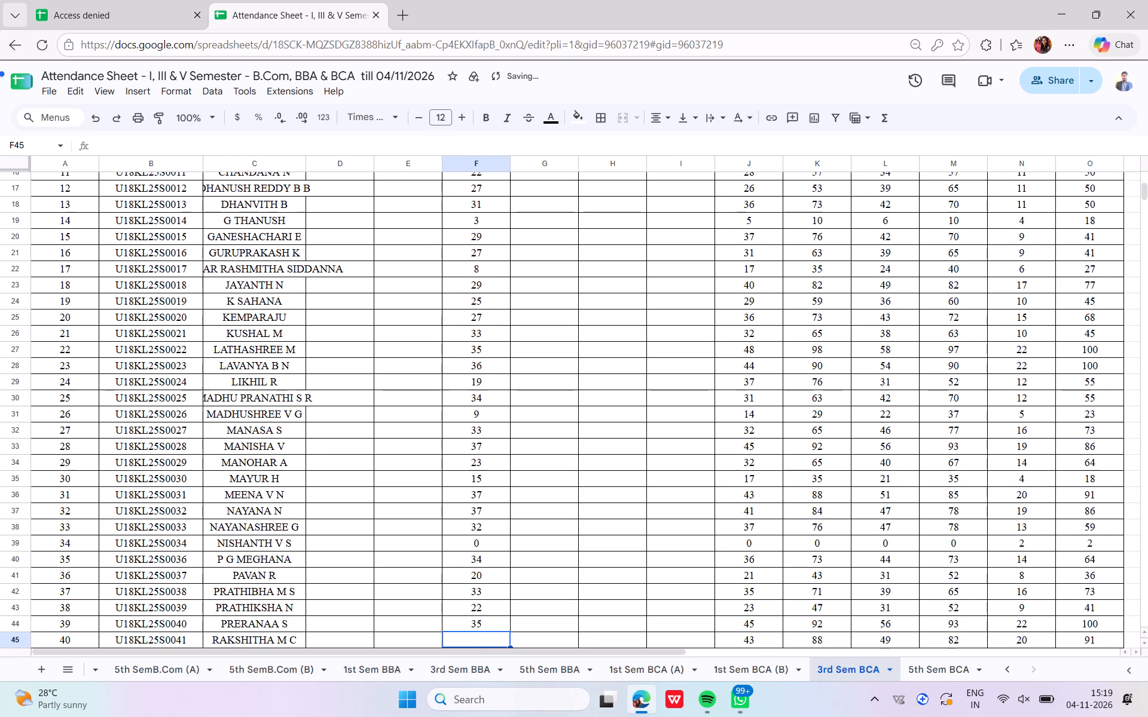
Enter the ENG attendance for students 40 to 44 in F45 to F49: 33, 36, 4, 26 and 26.
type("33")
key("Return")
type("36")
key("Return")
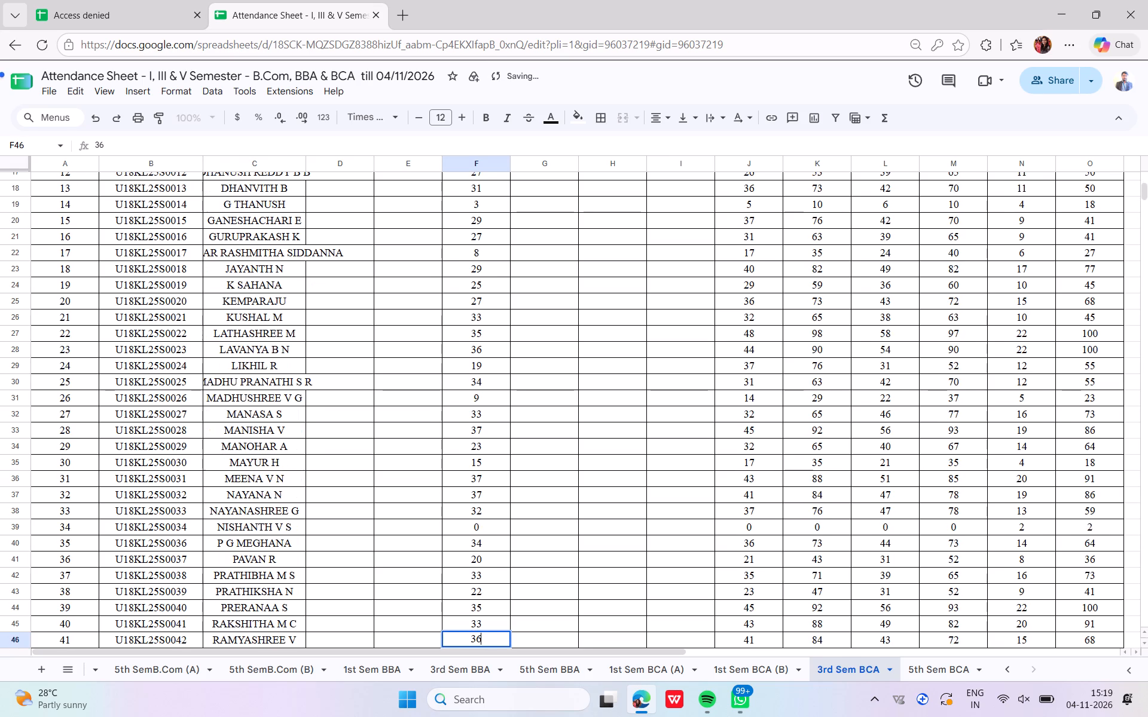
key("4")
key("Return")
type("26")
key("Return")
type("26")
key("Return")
Enter the ENG attendance for students 45 to 49 in F50 to F54: 15, 36, 21, 38 and 31.
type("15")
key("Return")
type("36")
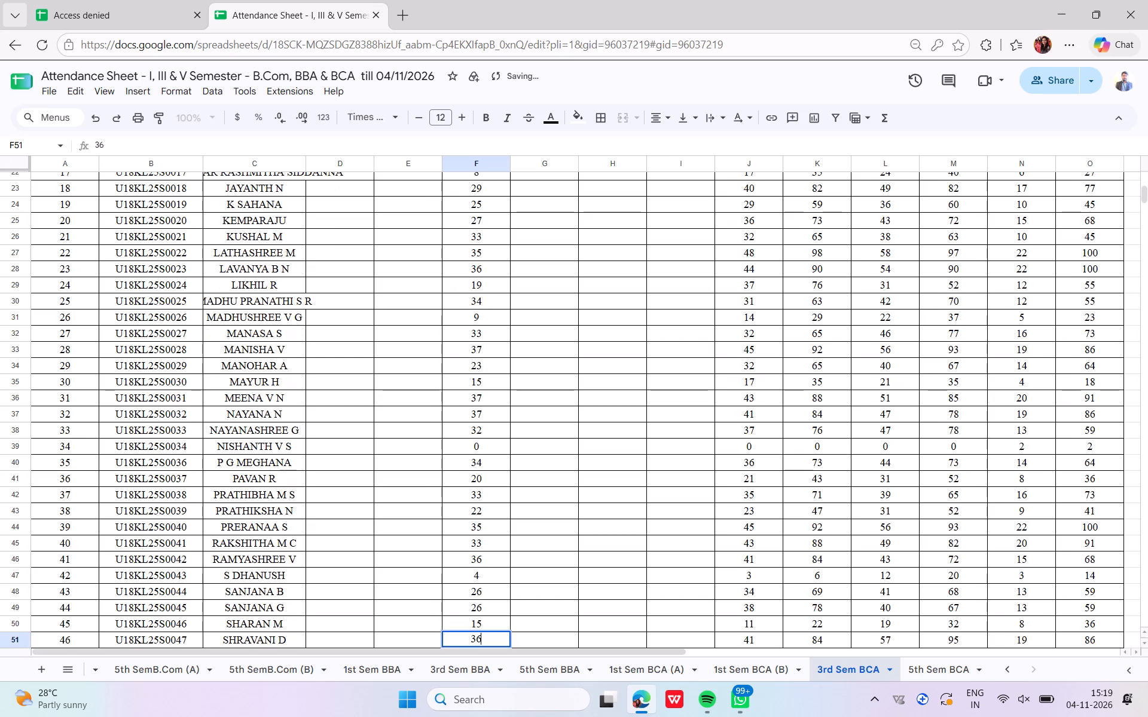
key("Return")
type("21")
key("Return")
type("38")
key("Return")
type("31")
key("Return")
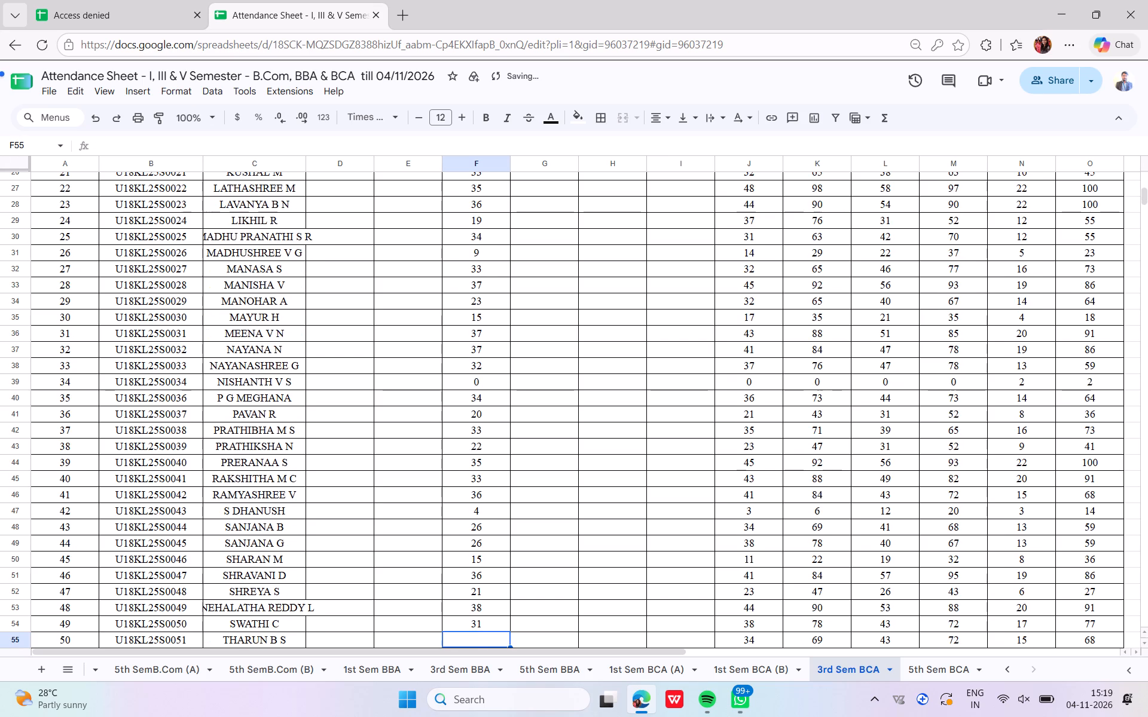
Enter the ENG attendance for students 50 to 54 in F55 to F59: 22, 12, 20, 20 and 2.
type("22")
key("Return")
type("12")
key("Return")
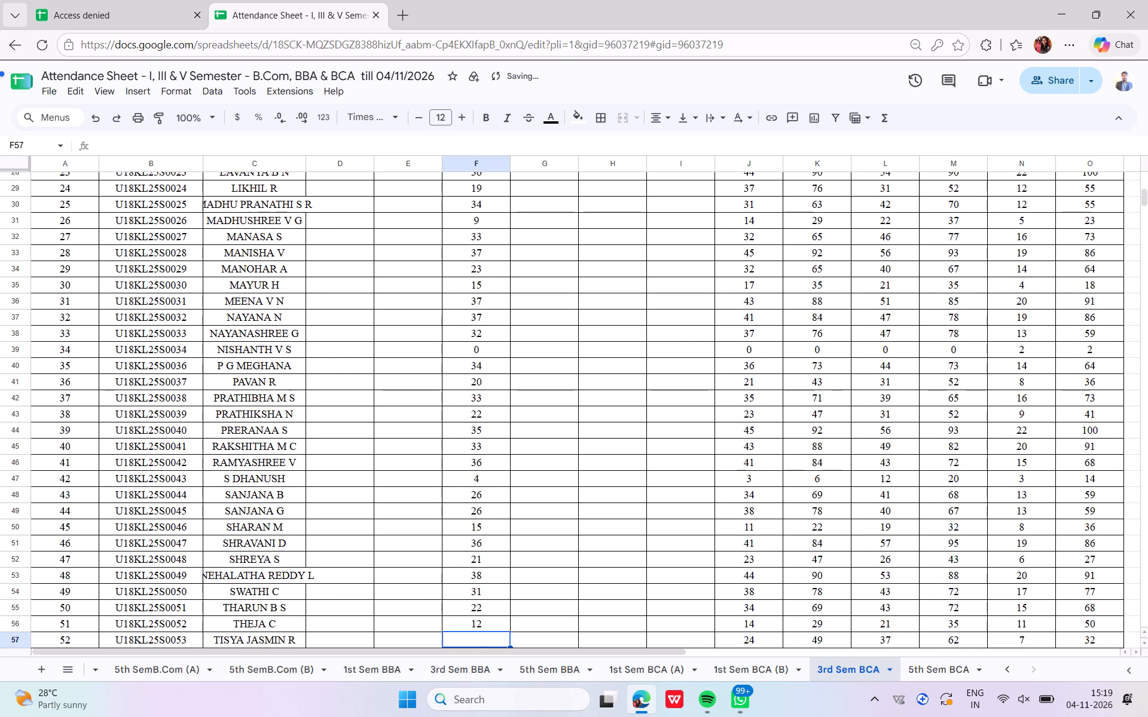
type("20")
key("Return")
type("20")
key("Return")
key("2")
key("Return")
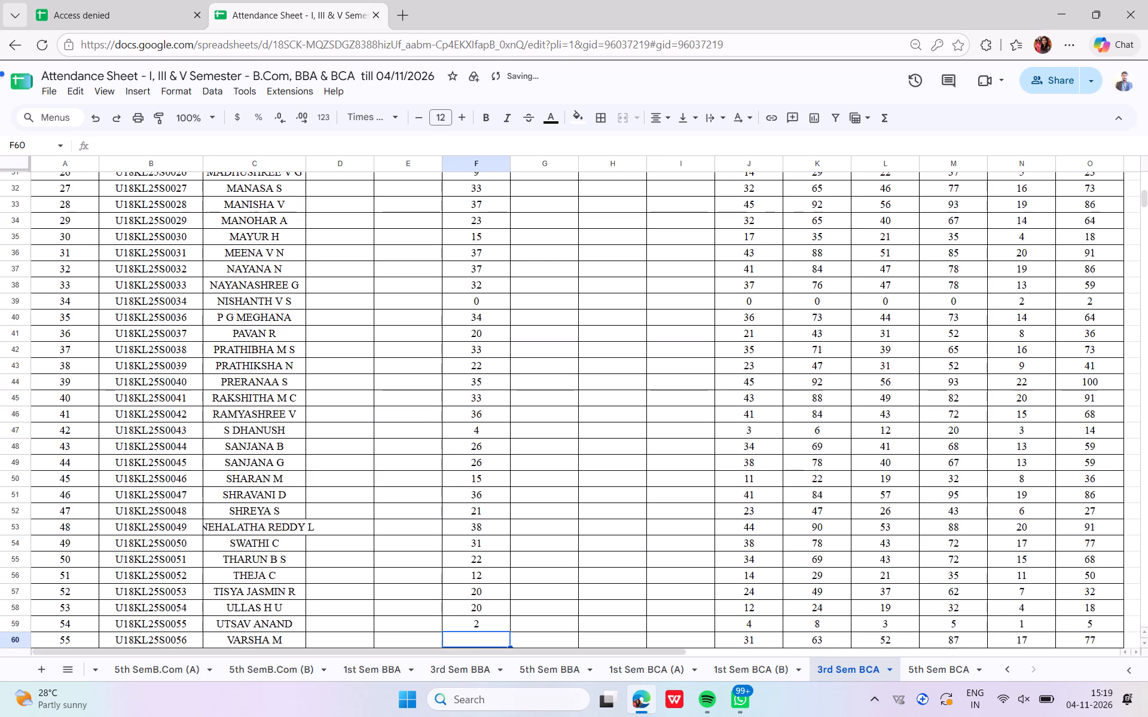
Enter the ENG attendance for students 55 to 58 in F60 to F63: 33, 13, 11 and 0.
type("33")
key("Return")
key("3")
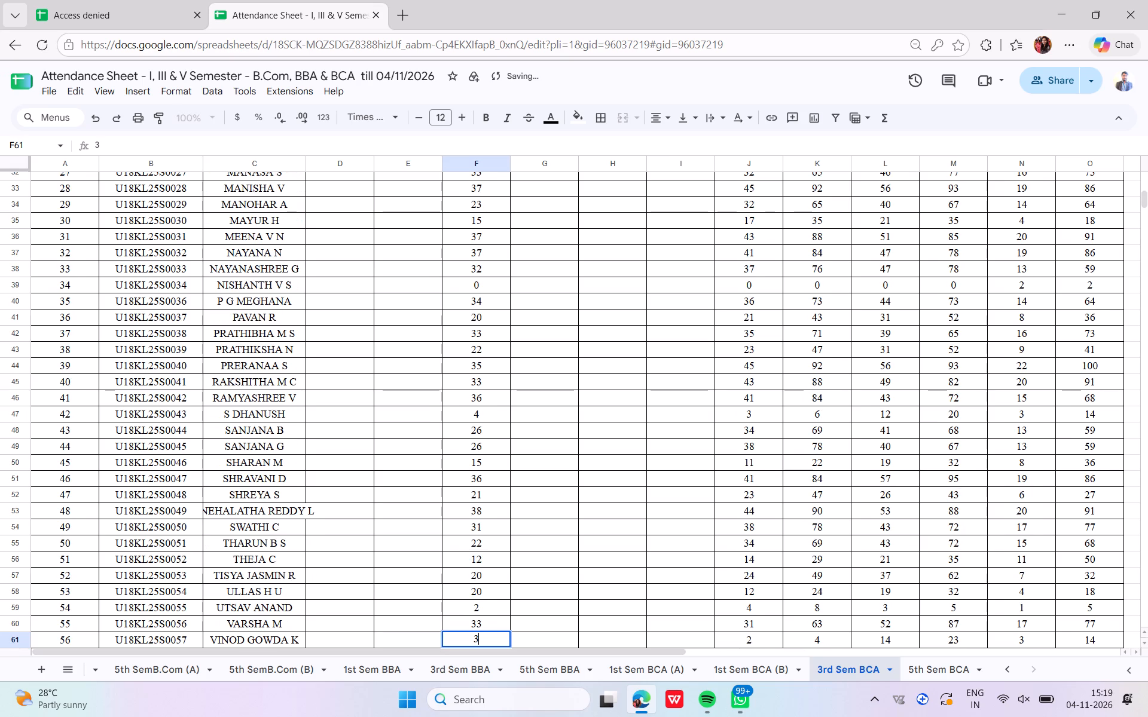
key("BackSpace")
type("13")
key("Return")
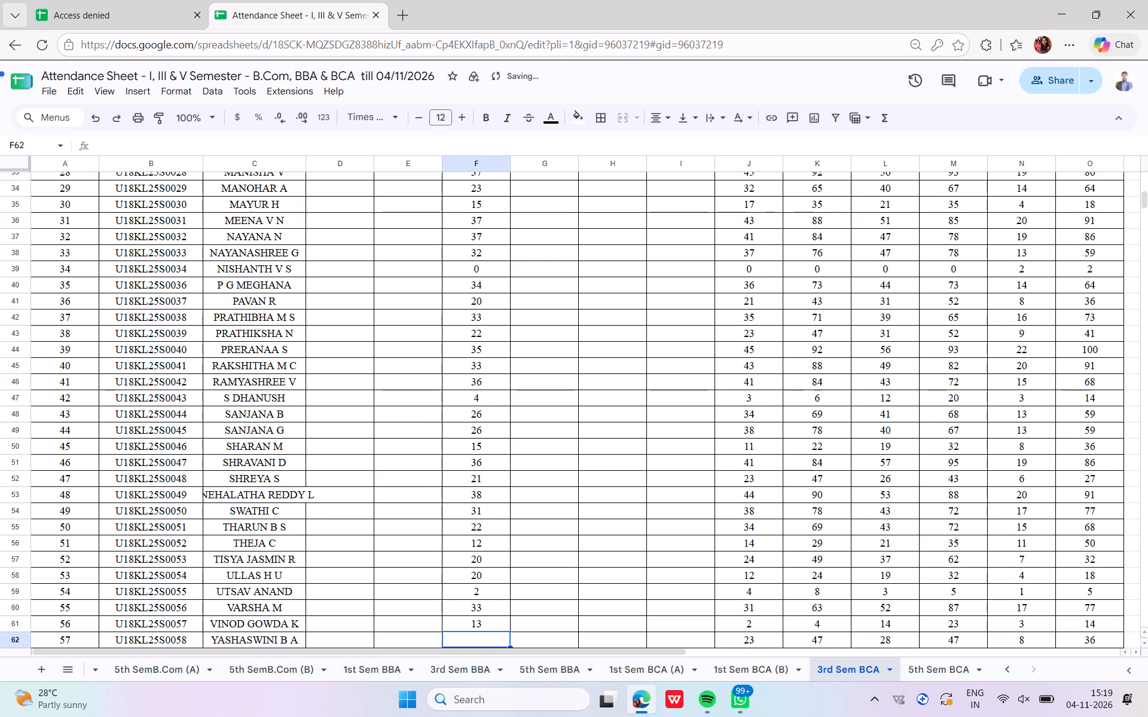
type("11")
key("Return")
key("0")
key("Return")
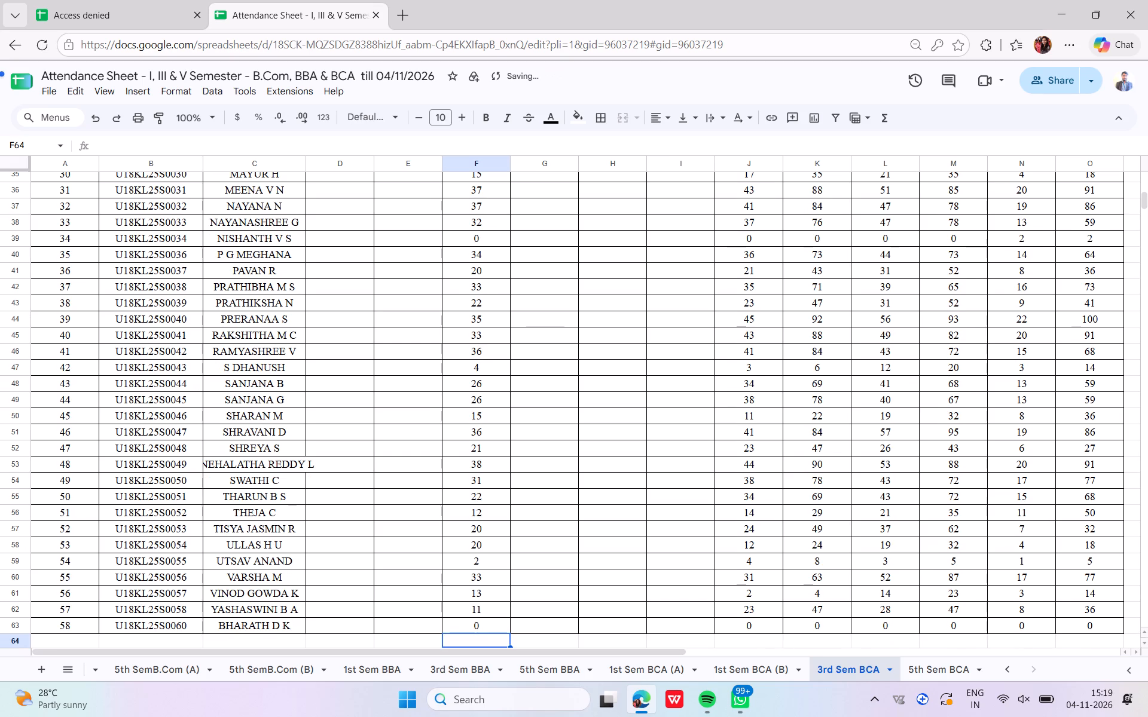
Add the unlisted student in row 64, with ENG attendance 24 in F64 and the student's name in C64.
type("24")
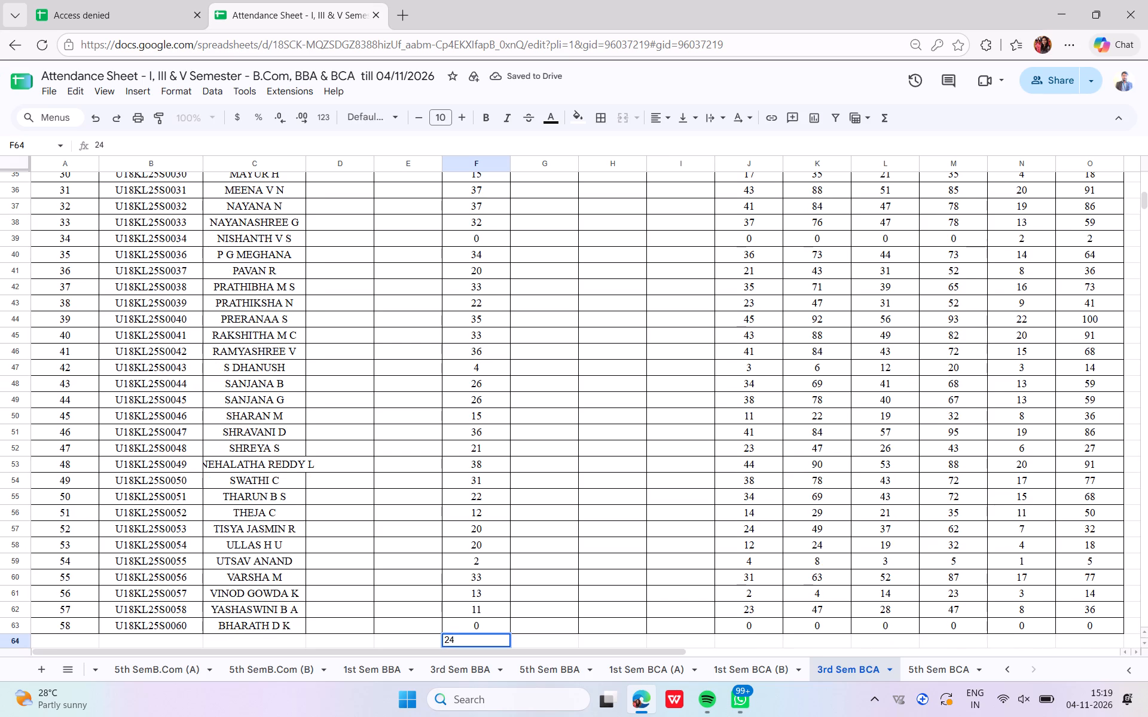
left_click(242, 639)
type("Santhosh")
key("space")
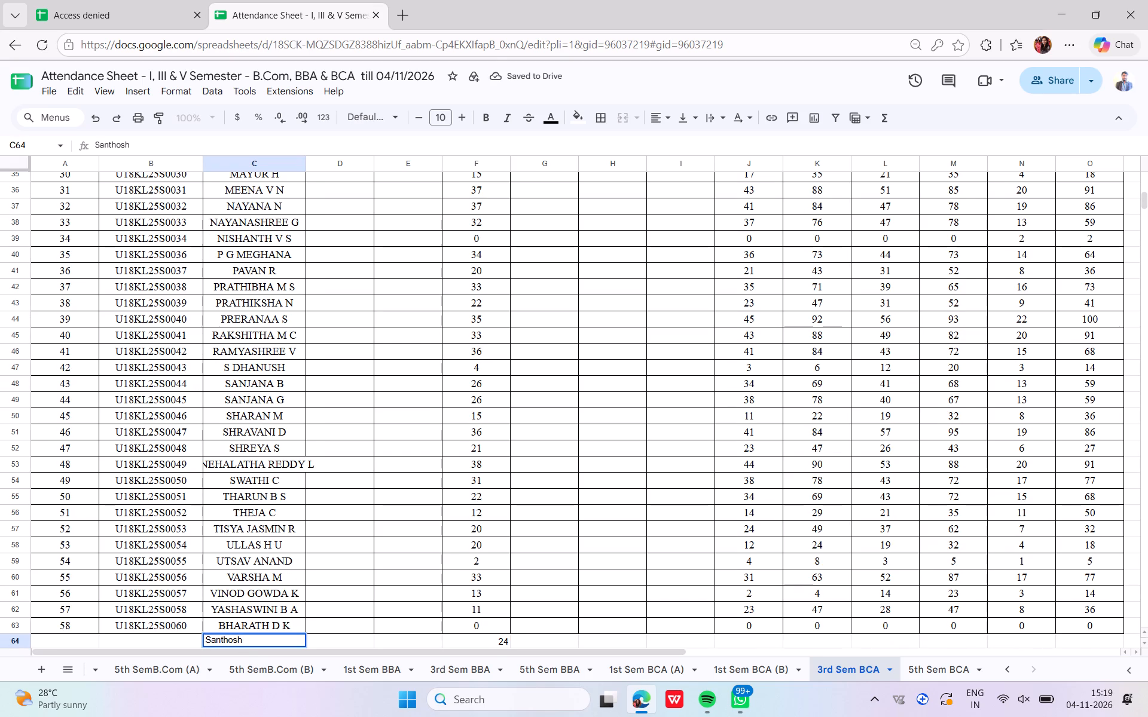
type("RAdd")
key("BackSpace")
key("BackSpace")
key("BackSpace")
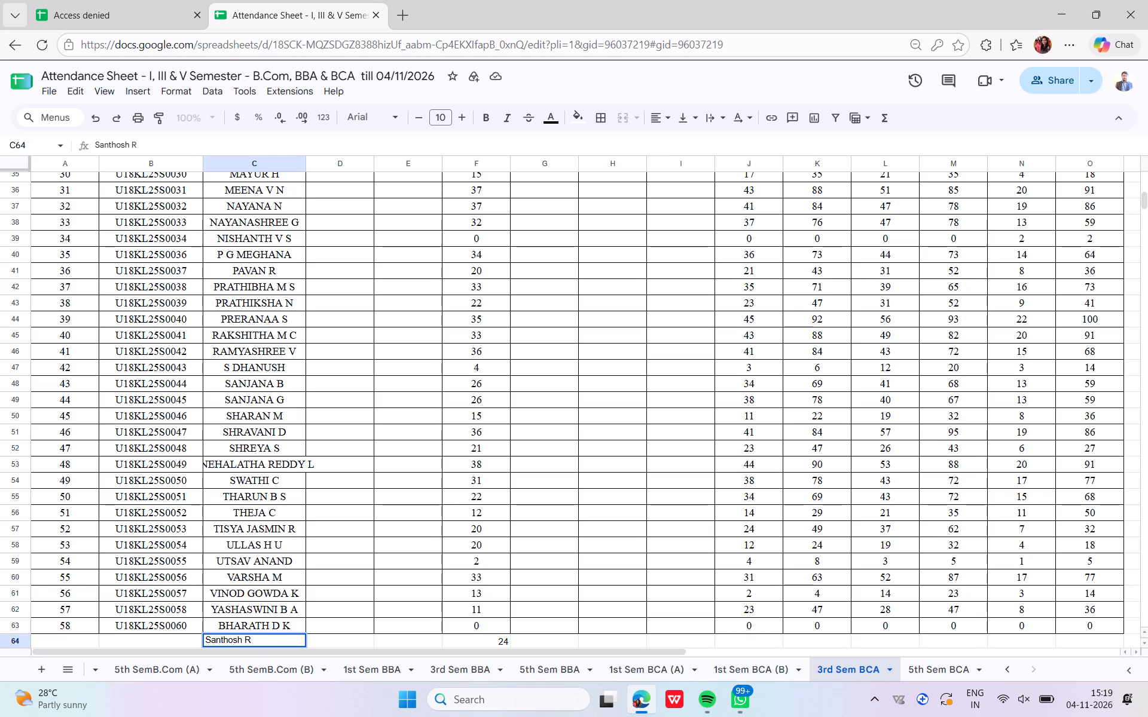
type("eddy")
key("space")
Fill the serial number 58 from A63 down into A64.
left_click(85, 626)
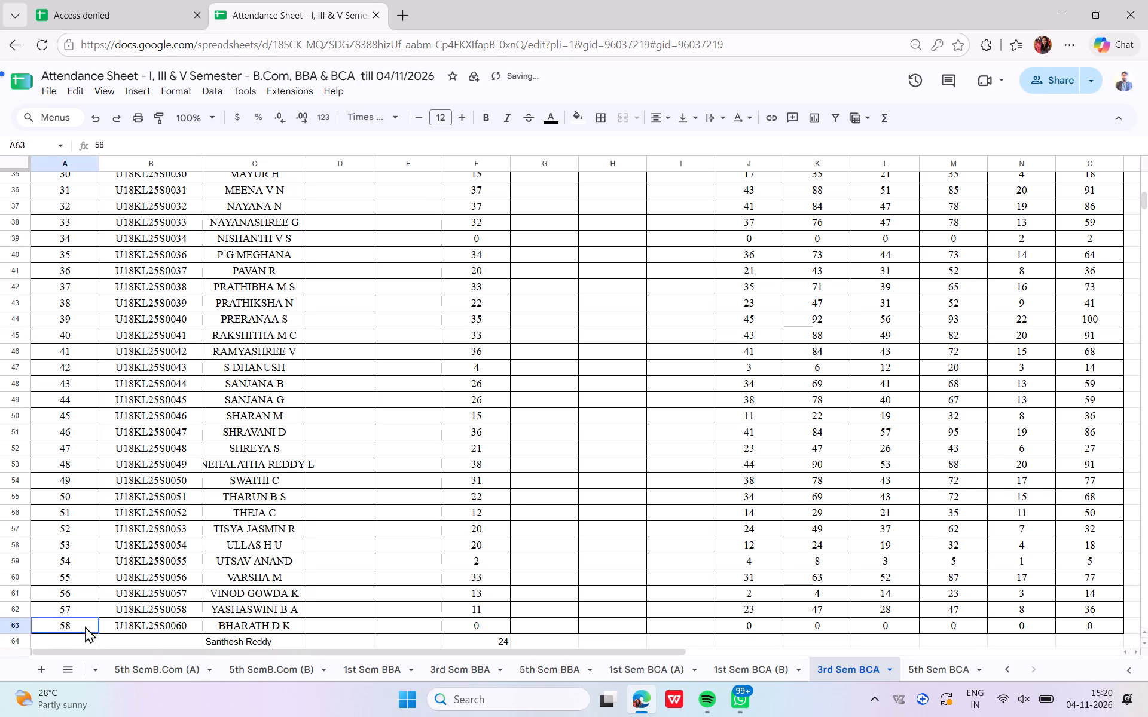
left_click(98, 635)
left_click_drag(98, 633, 97, 648)
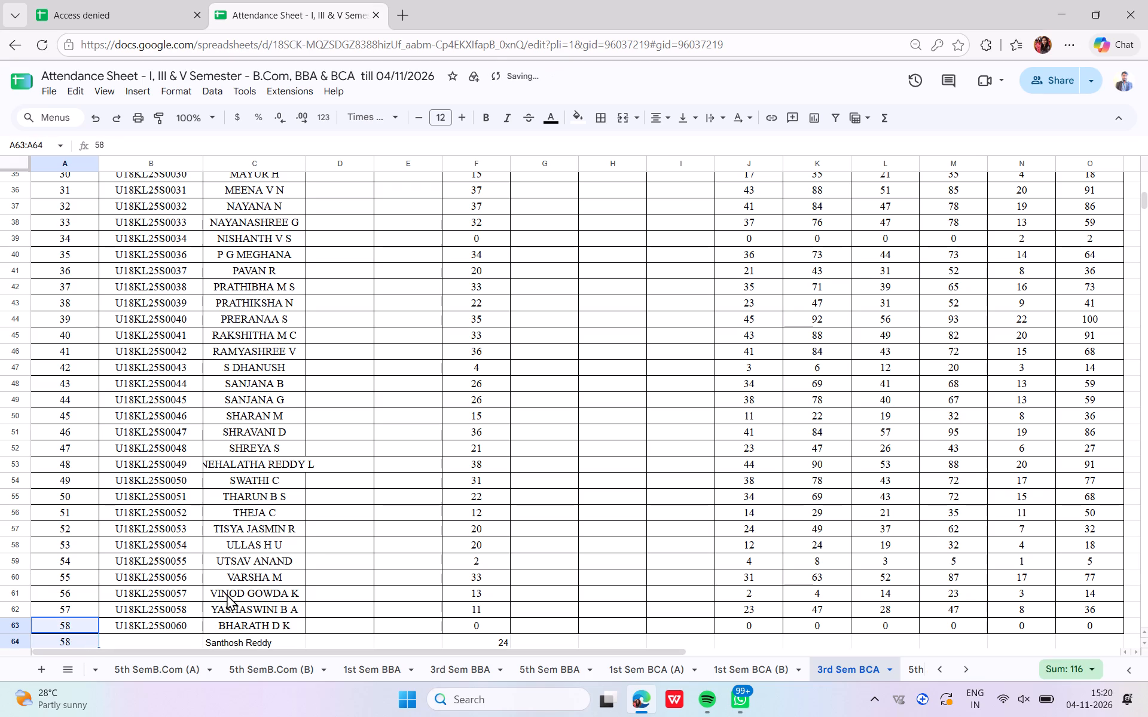
Copy the cell formatting of F63 onto the added student's attendance in F64.
scroll(304, 538, "down", 1)
left_click(466, 579)
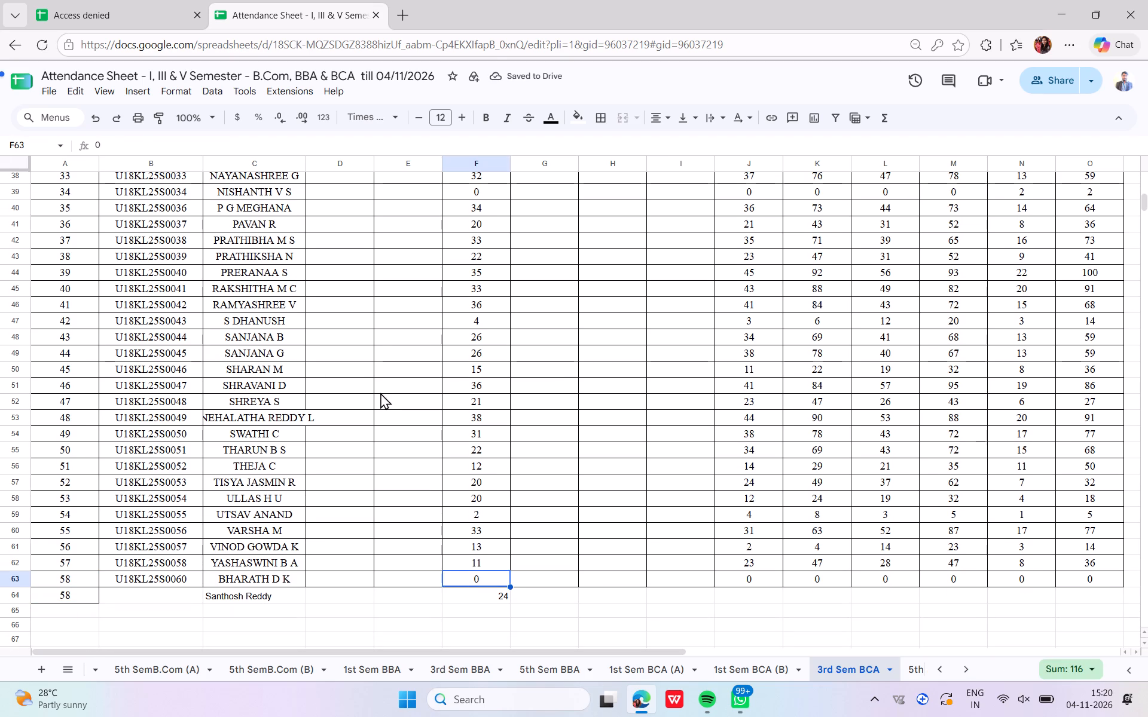
left_click(157, 116)
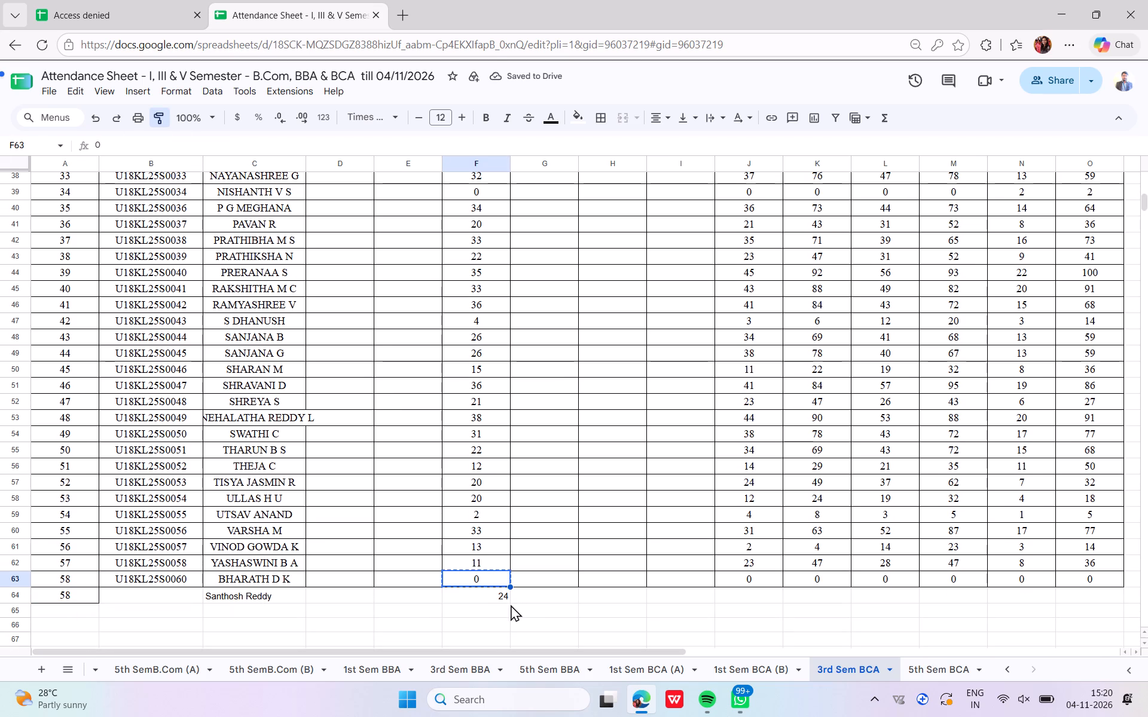
left_click(492, 593)
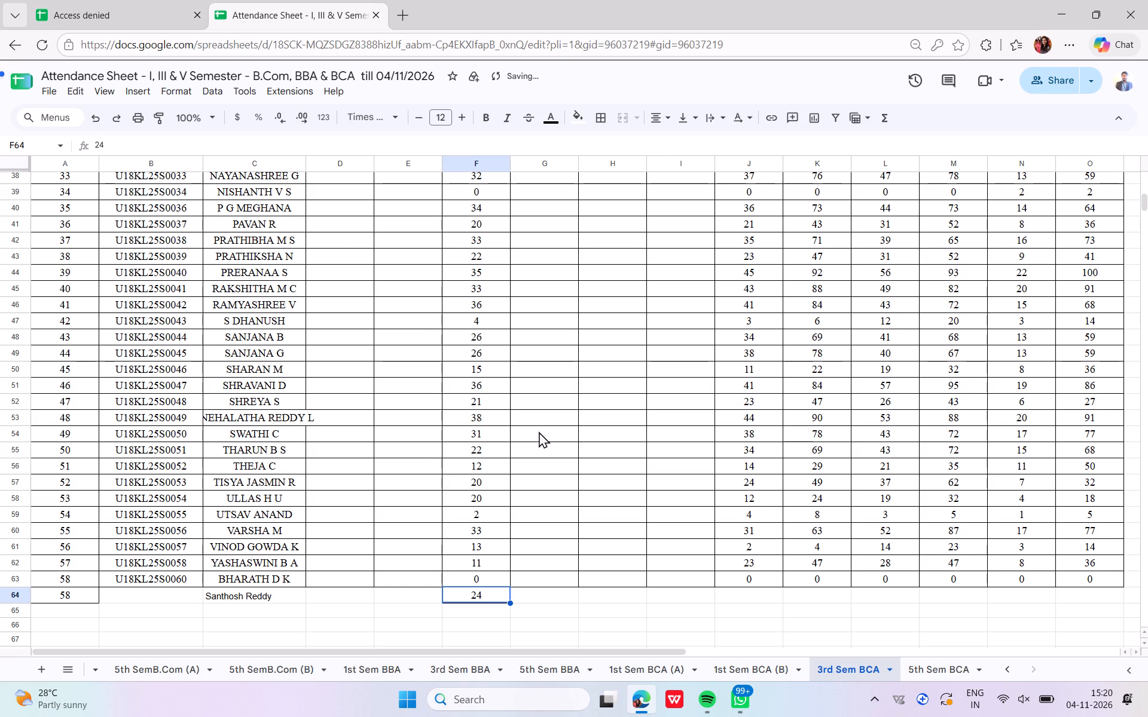
Calculate the ENG percentages with =F6/42*100 in G6 and fill the formula down to G64.
scroll(507, 271, "up", 6)
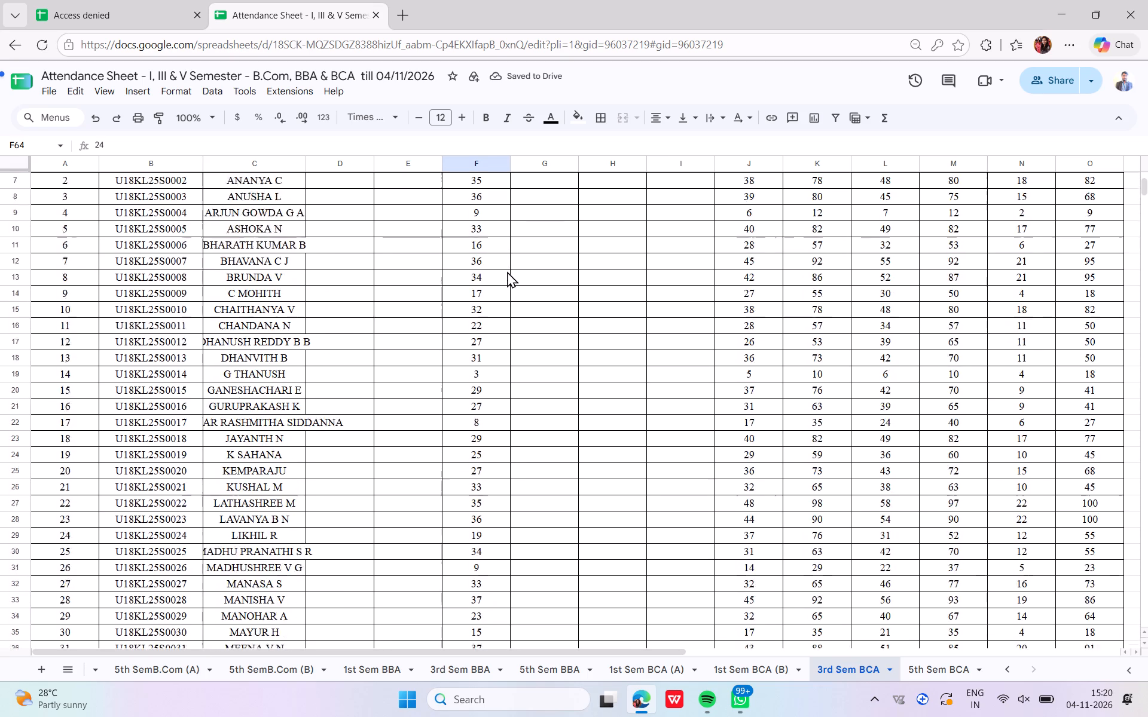
scroll(507, 271, "up", 3)
left_click(541, 345)
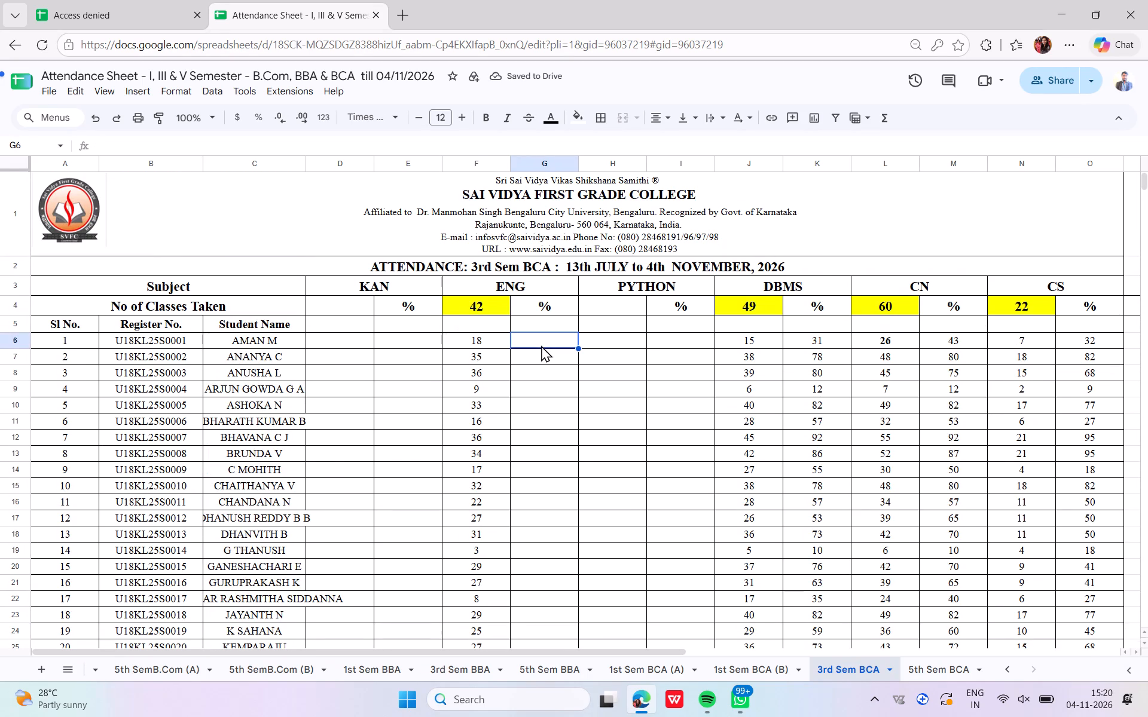
key("equal")
key("Left")
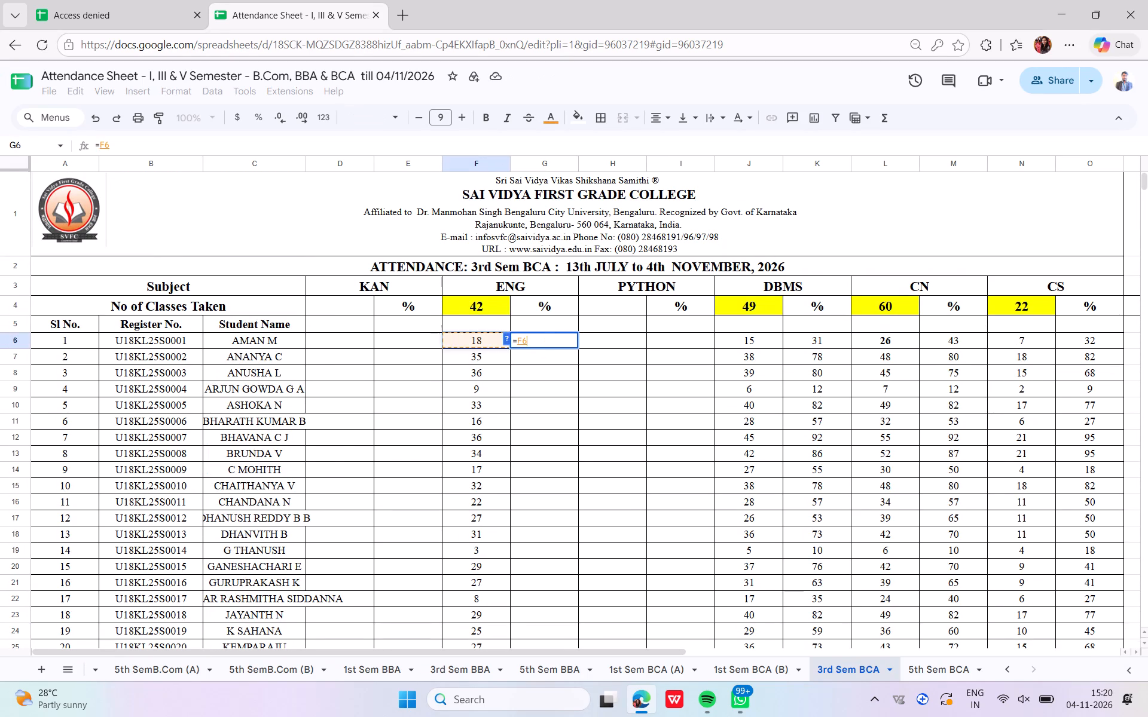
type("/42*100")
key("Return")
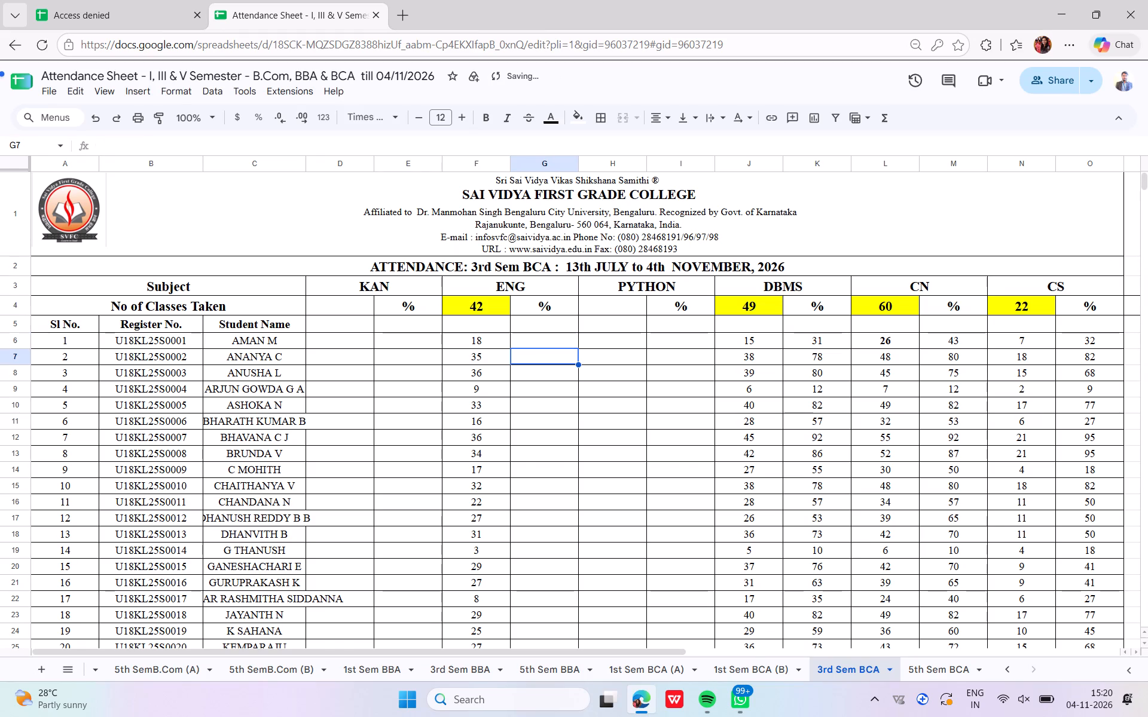
left_click(560, 338)
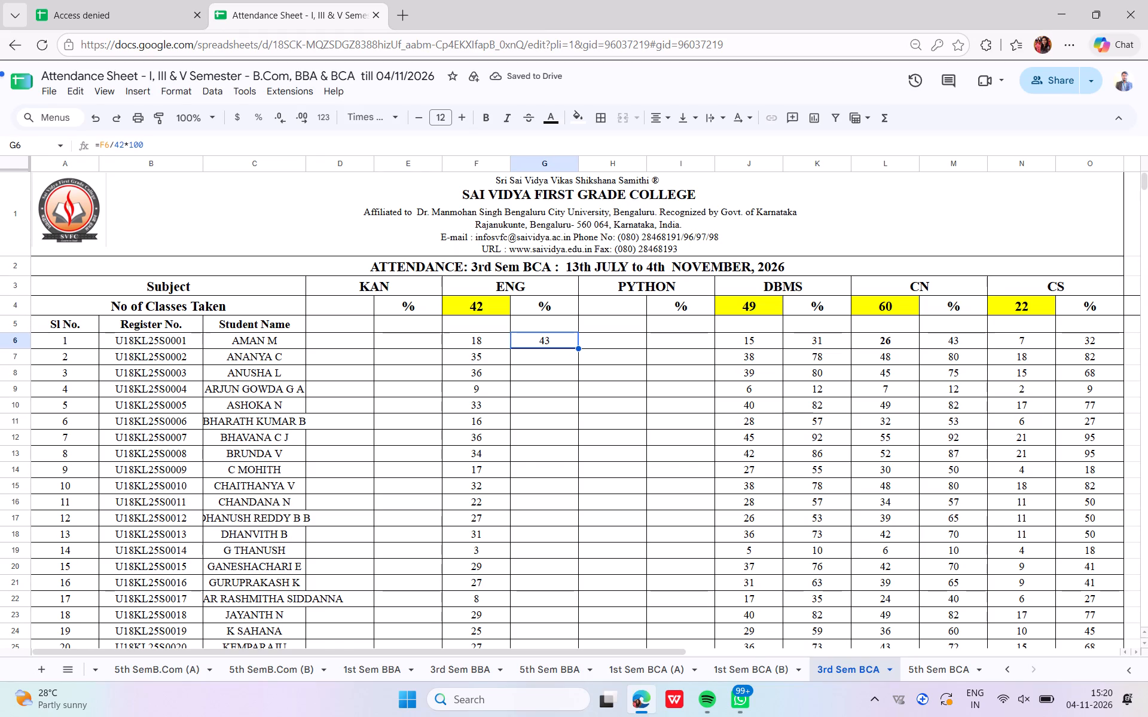
left_click_drag(578, 349, 599, 624)
left_click_drag(599, 624, 580, 585)
scroll(590, 425, "up", 4)
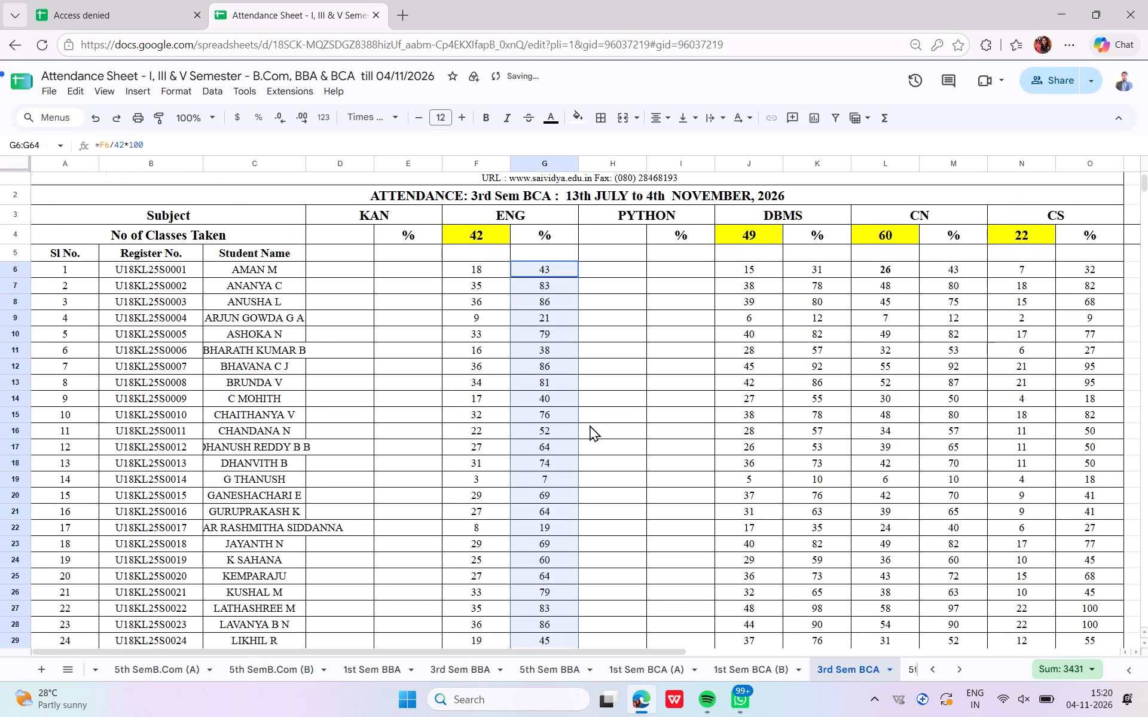
left_click(590, 425)
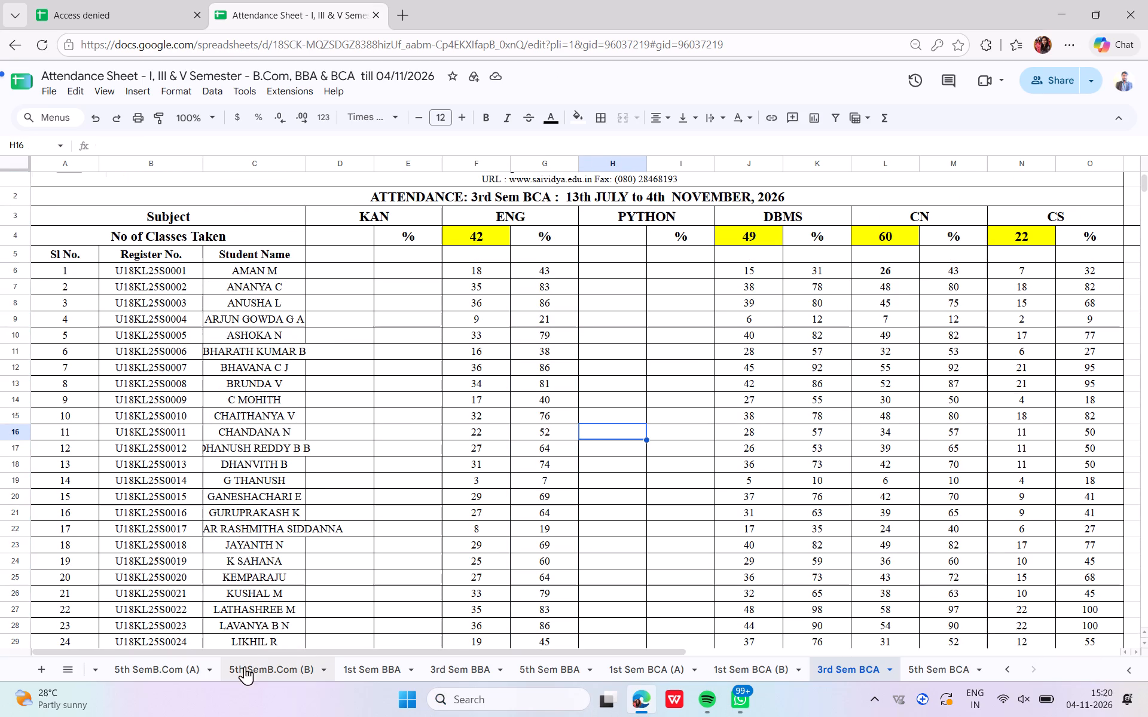
Switch to the 1st Sem B.Com (A) sheet.
triple_click(1004, 667)
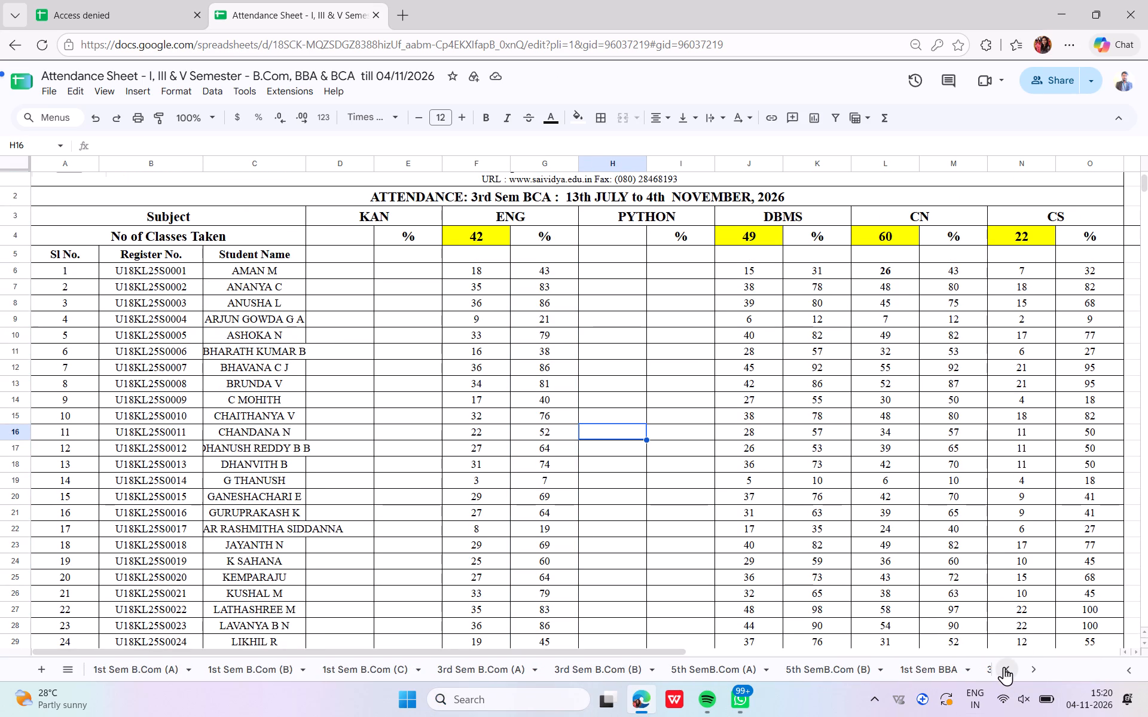
double_click(1004, 667)
left_click(138, 673)
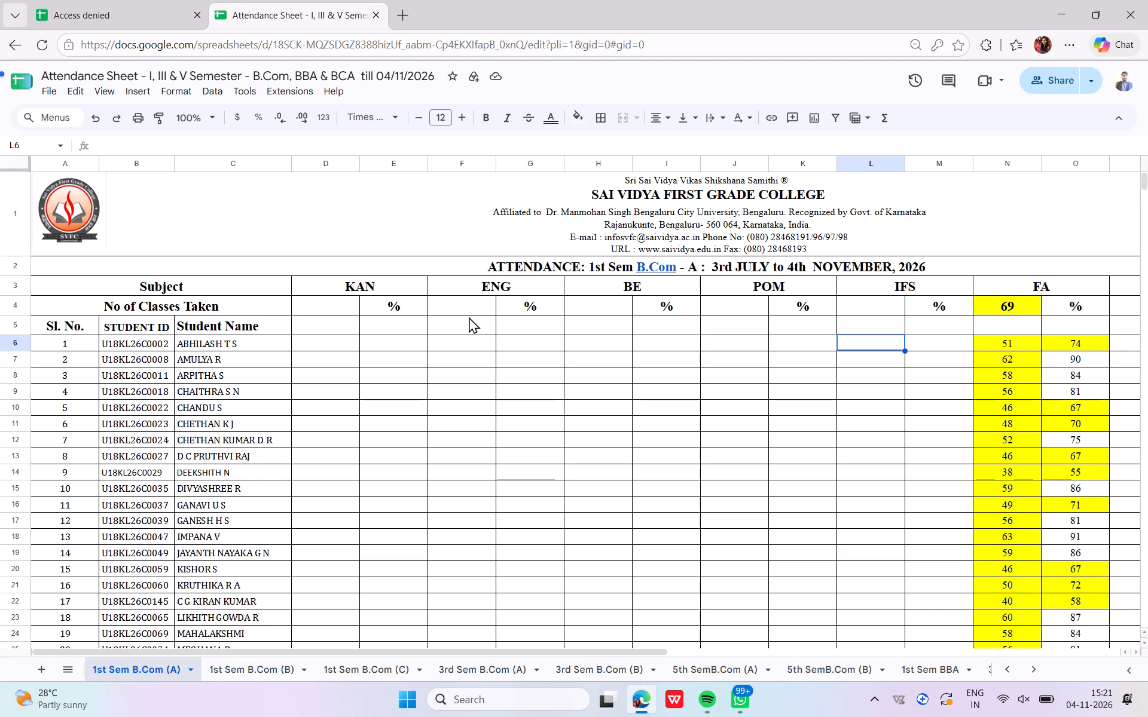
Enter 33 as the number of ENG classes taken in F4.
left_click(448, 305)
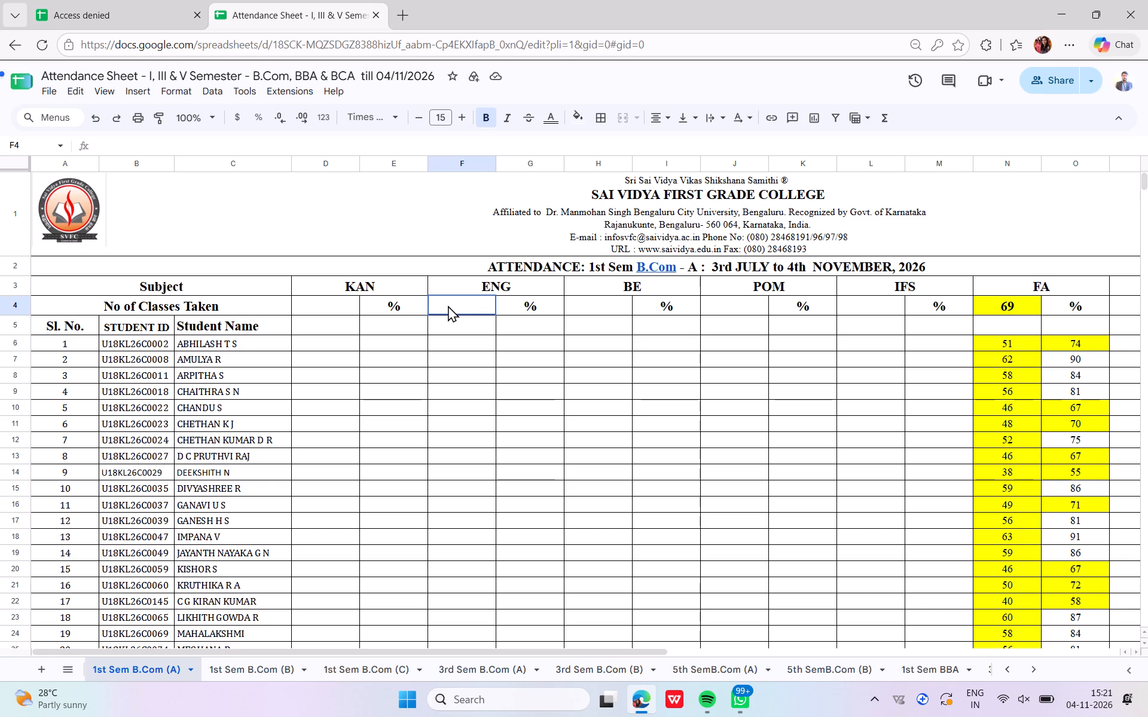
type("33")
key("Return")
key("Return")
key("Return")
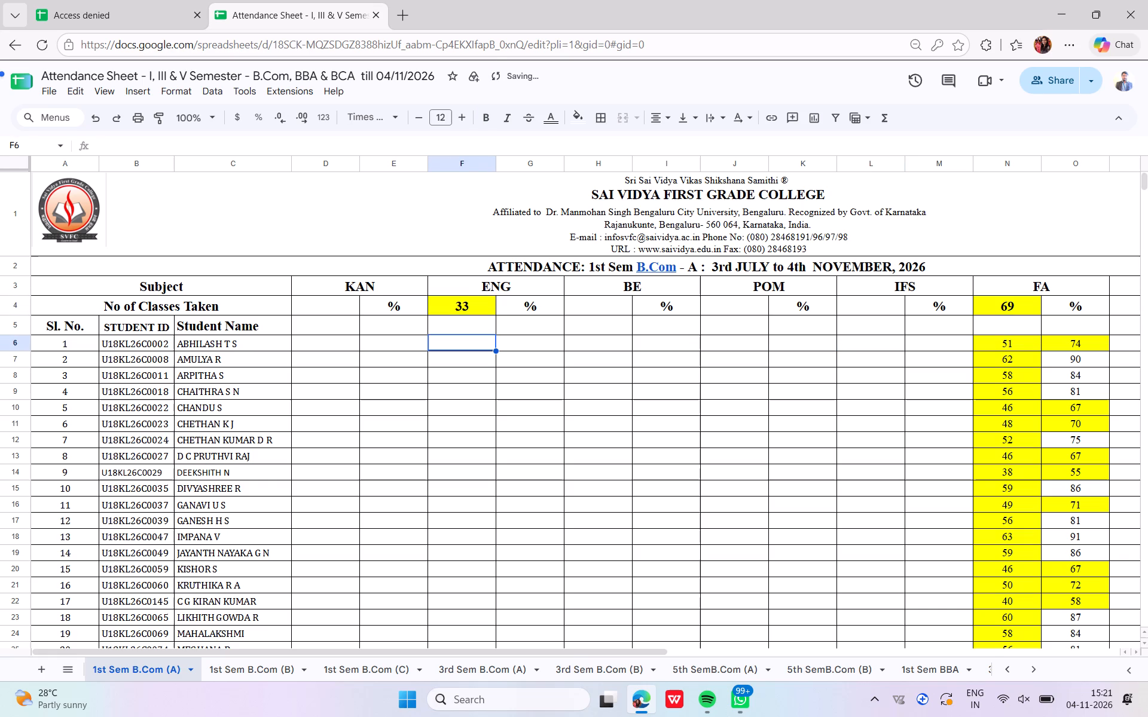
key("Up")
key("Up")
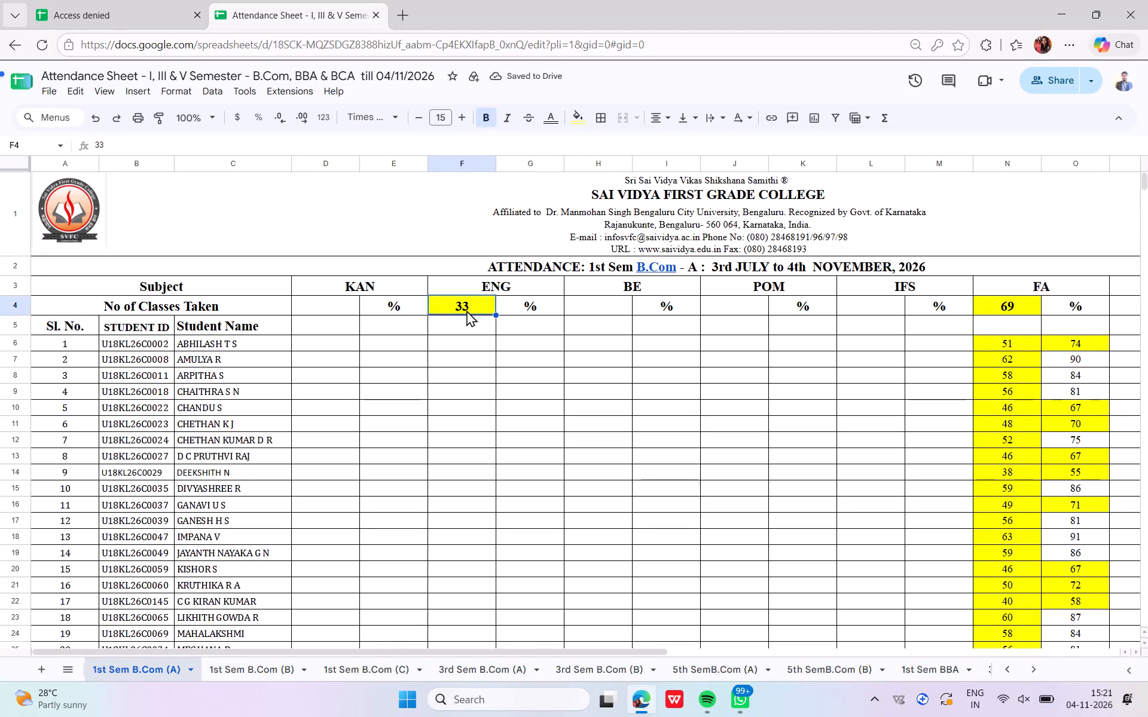
Change the number of ENG classes taken in F4 to 45.
left_click(466, 310)
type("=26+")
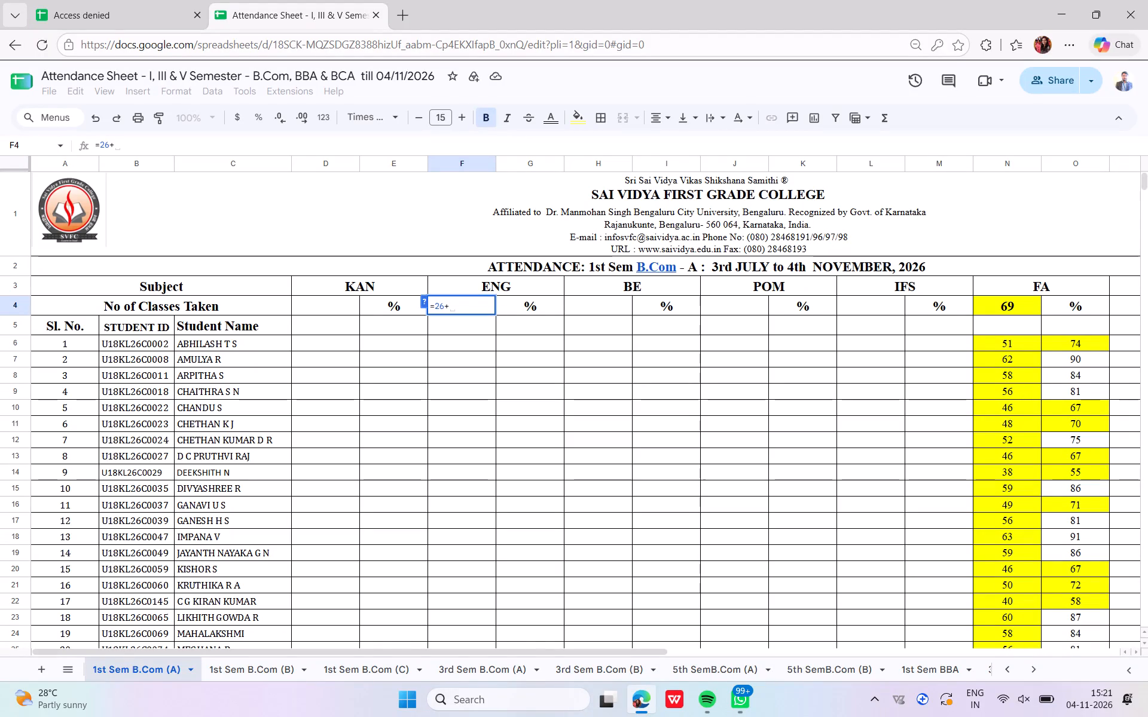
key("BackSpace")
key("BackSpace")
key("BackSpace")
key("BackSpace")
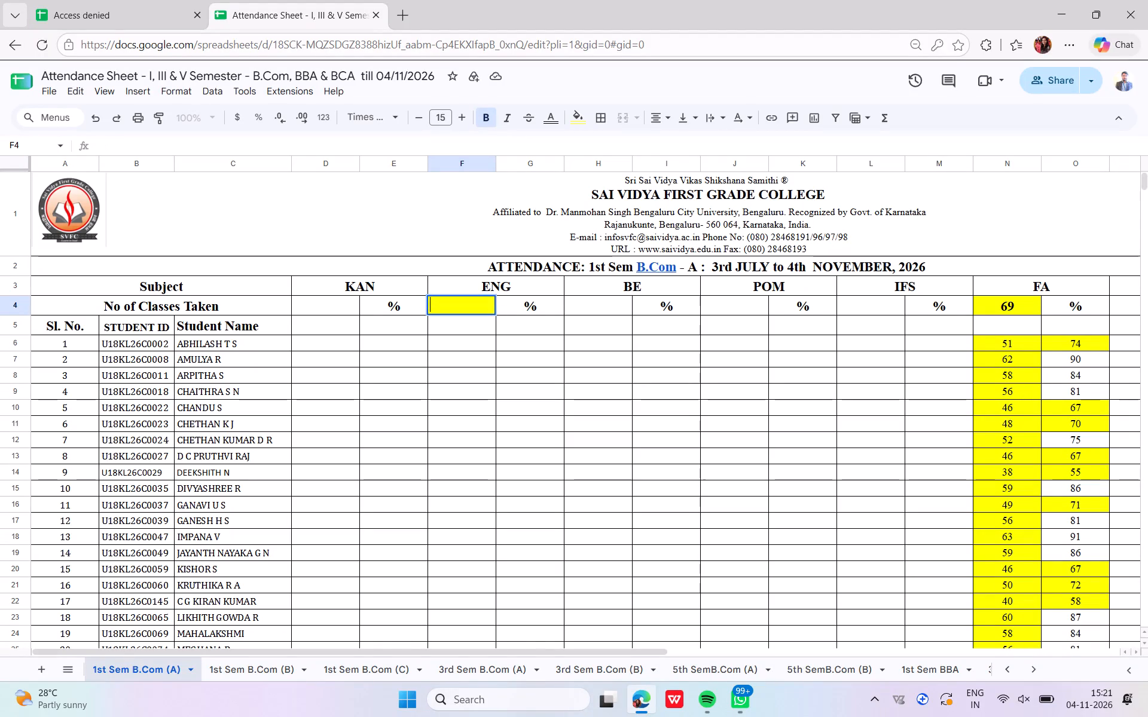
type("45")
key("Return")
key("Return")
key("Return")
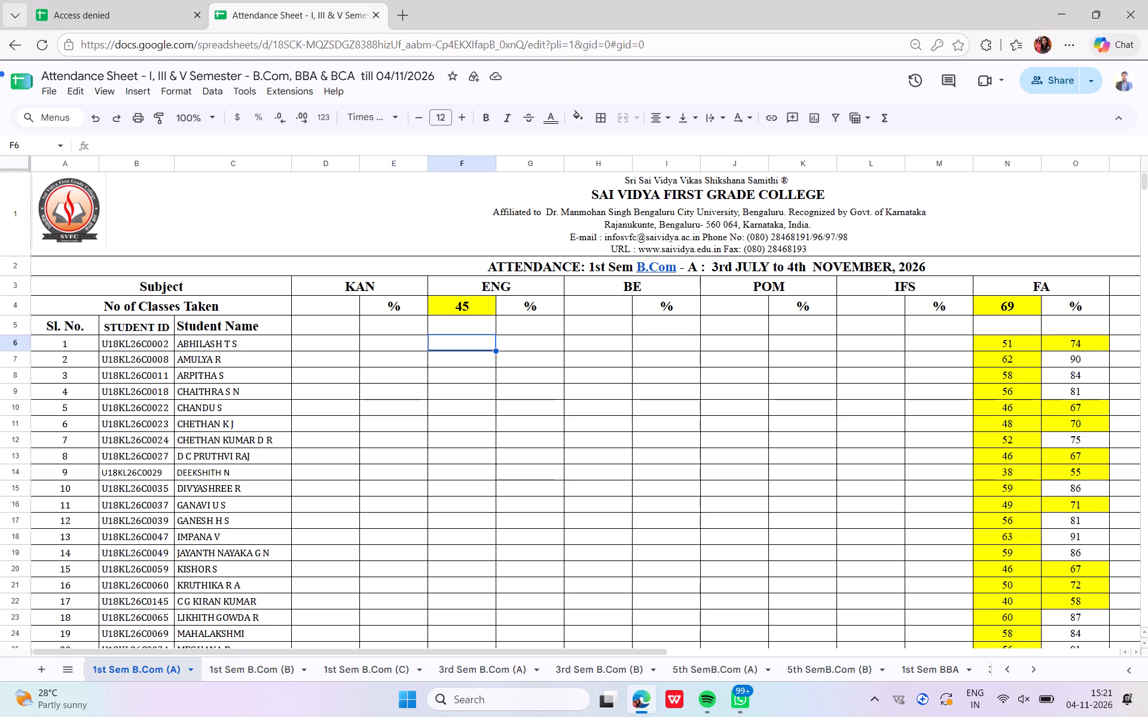
Enter the ENG attendance for students 1 to 5 in F6 to F10: 32, 33, 36, 31 and 24.
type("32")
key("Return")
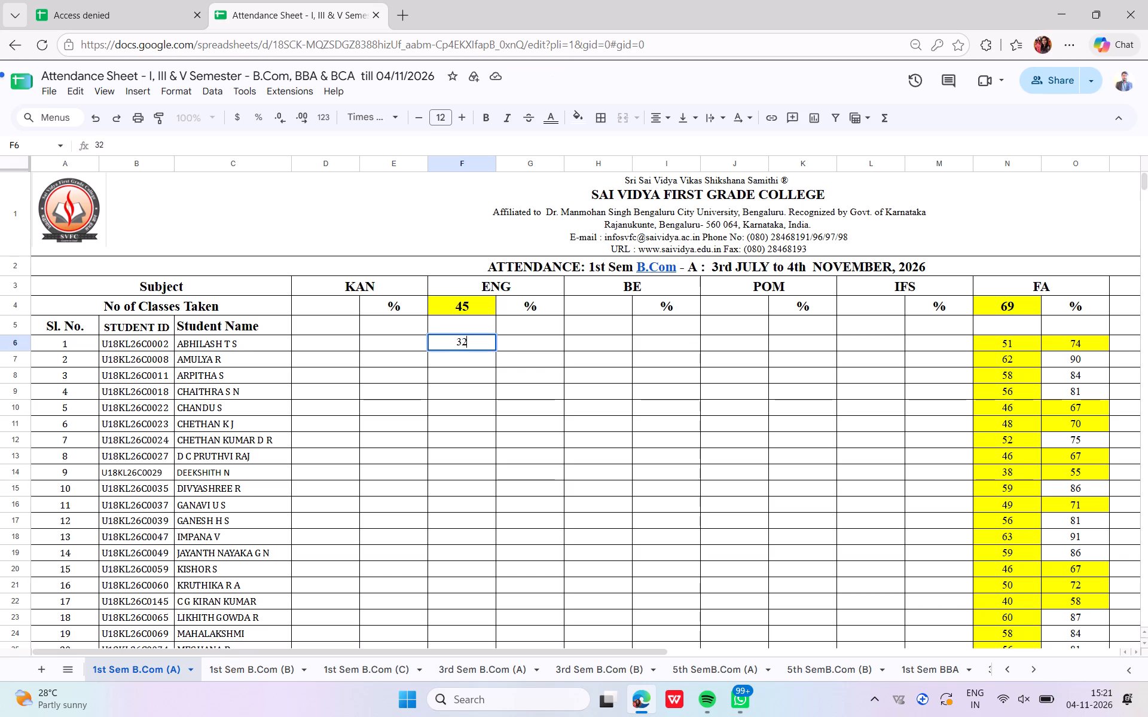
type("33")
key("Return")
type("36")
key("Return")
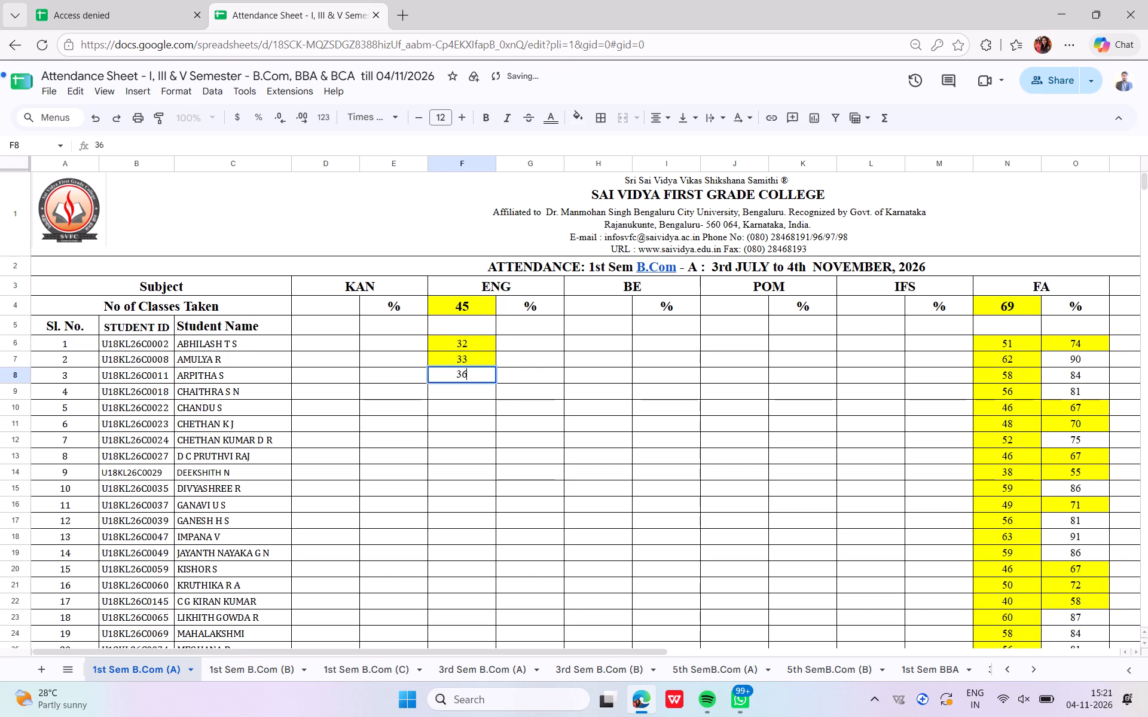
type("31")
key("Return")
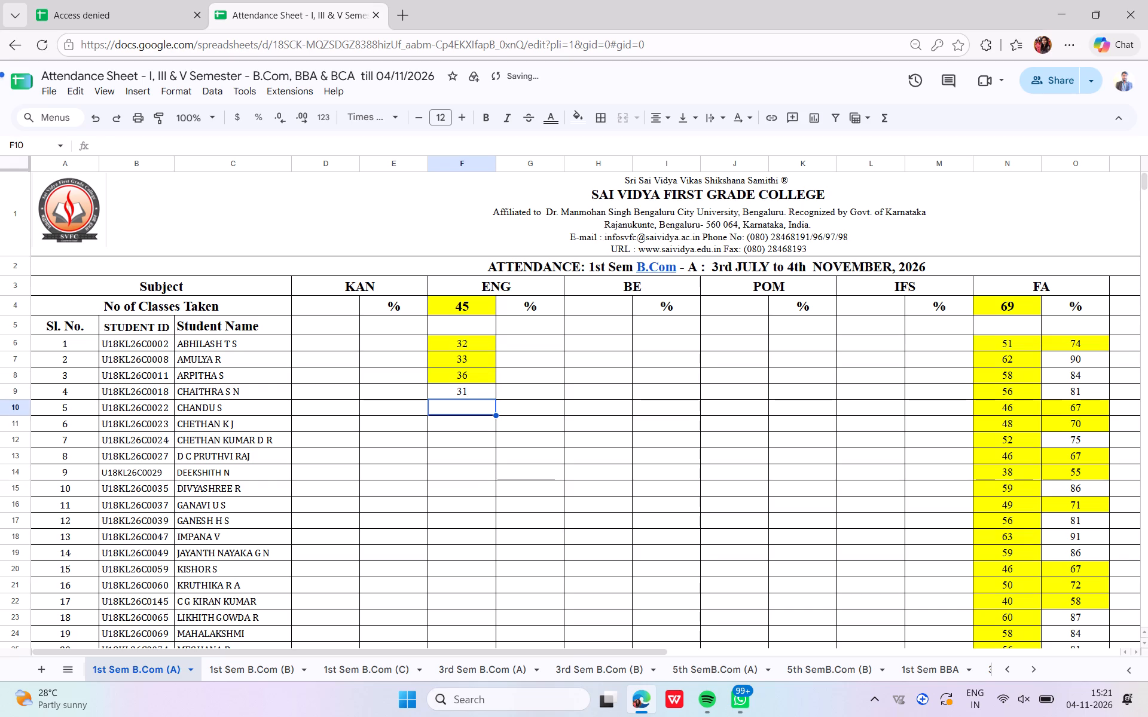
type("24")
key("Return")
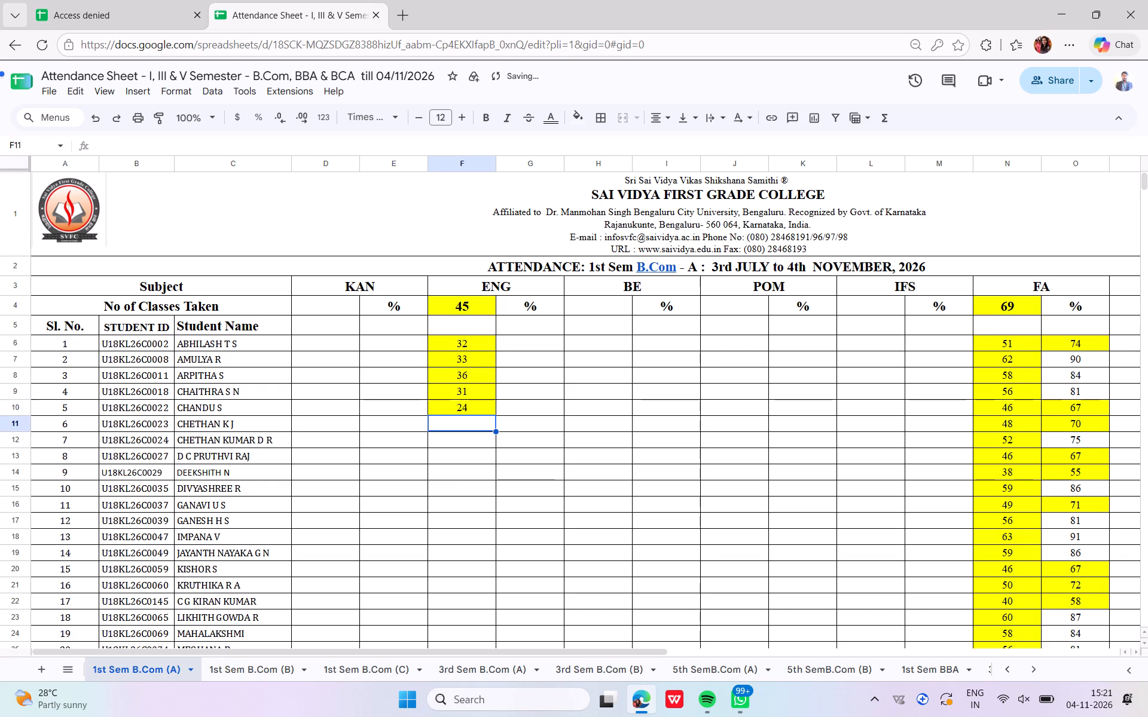
Enter the ENG attendance for students 6 to 9 in F11 to F14: 23, 26, 24 and 12.
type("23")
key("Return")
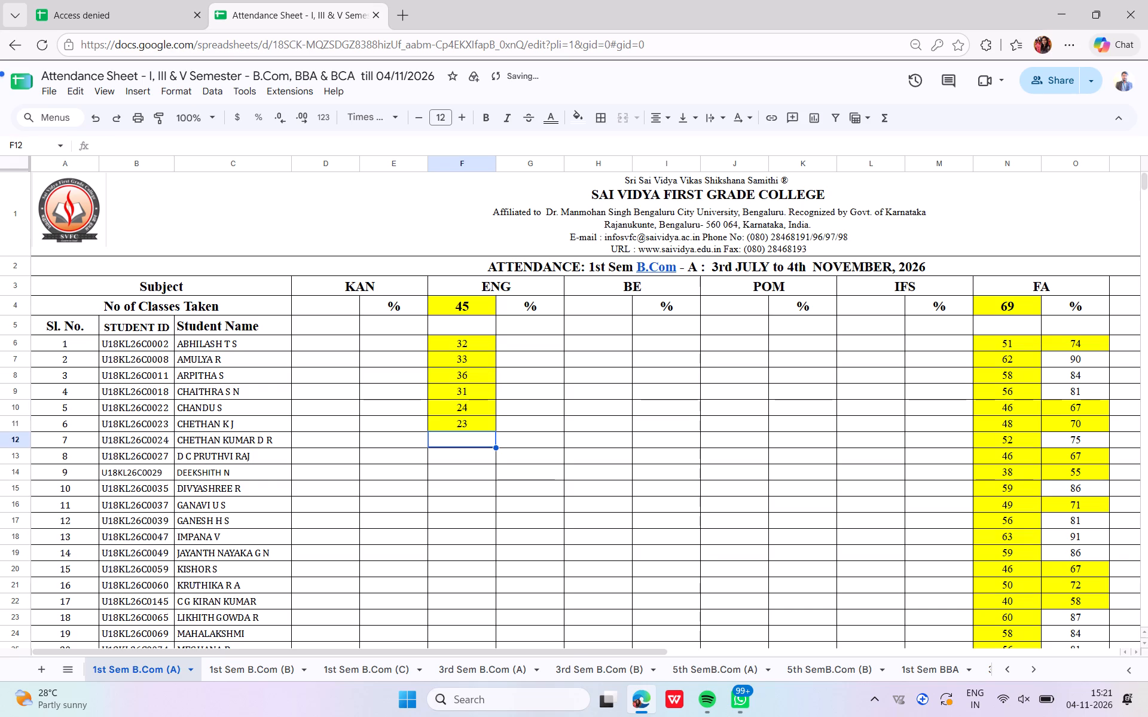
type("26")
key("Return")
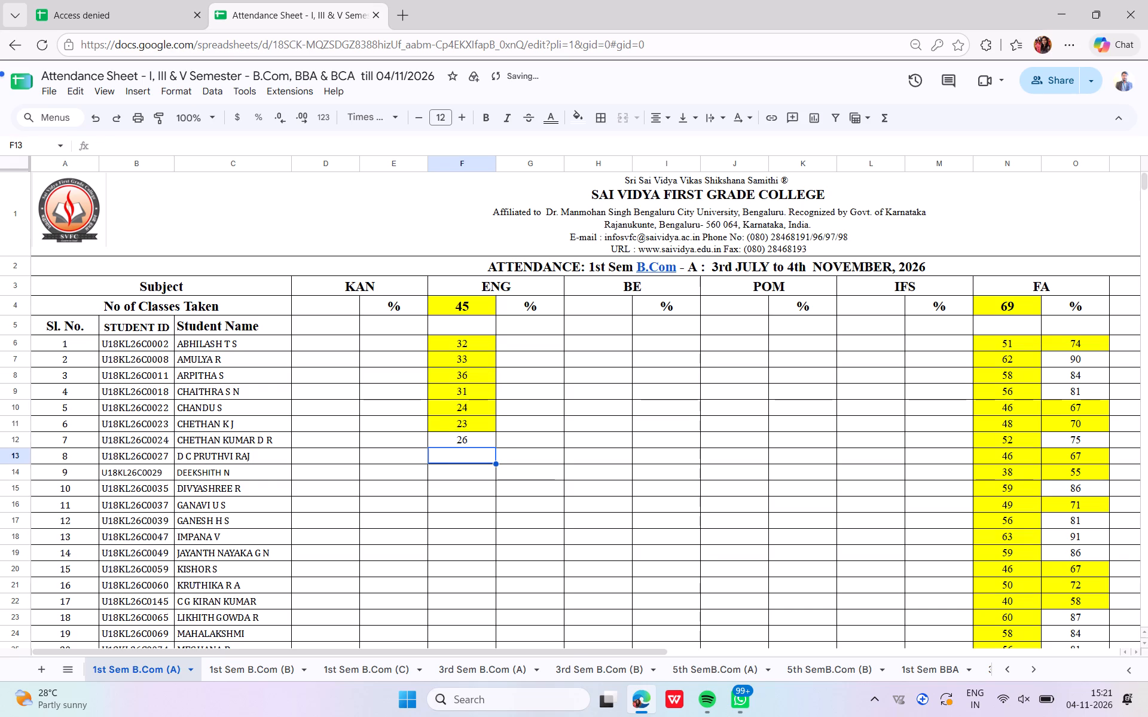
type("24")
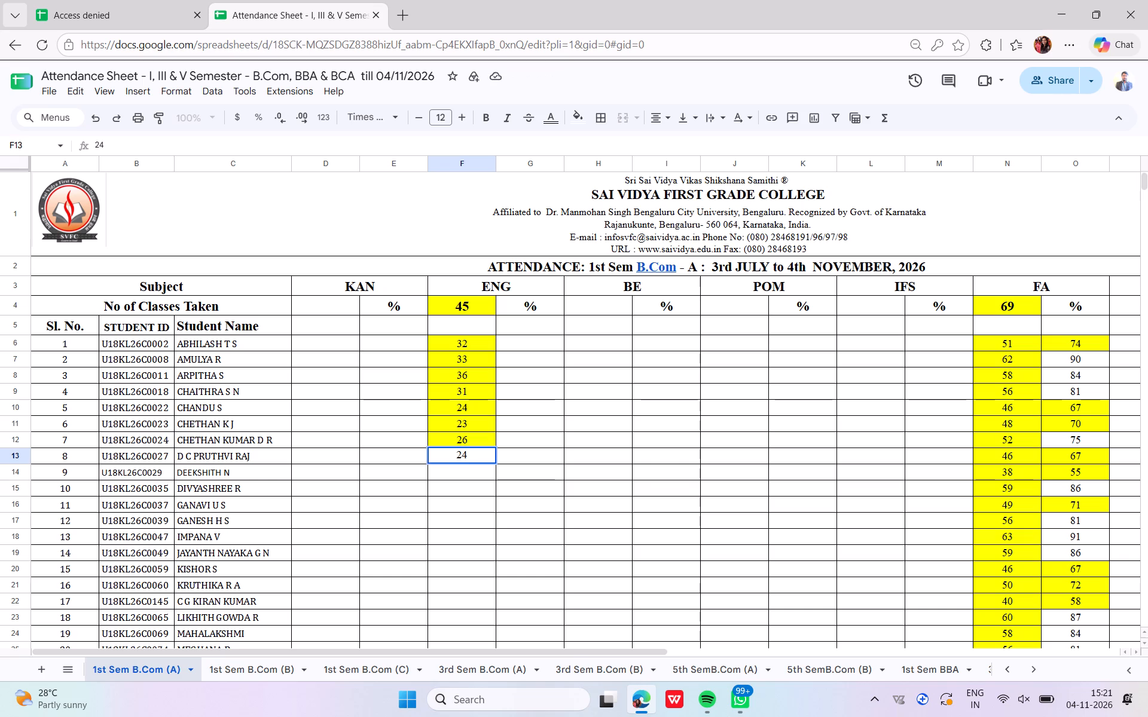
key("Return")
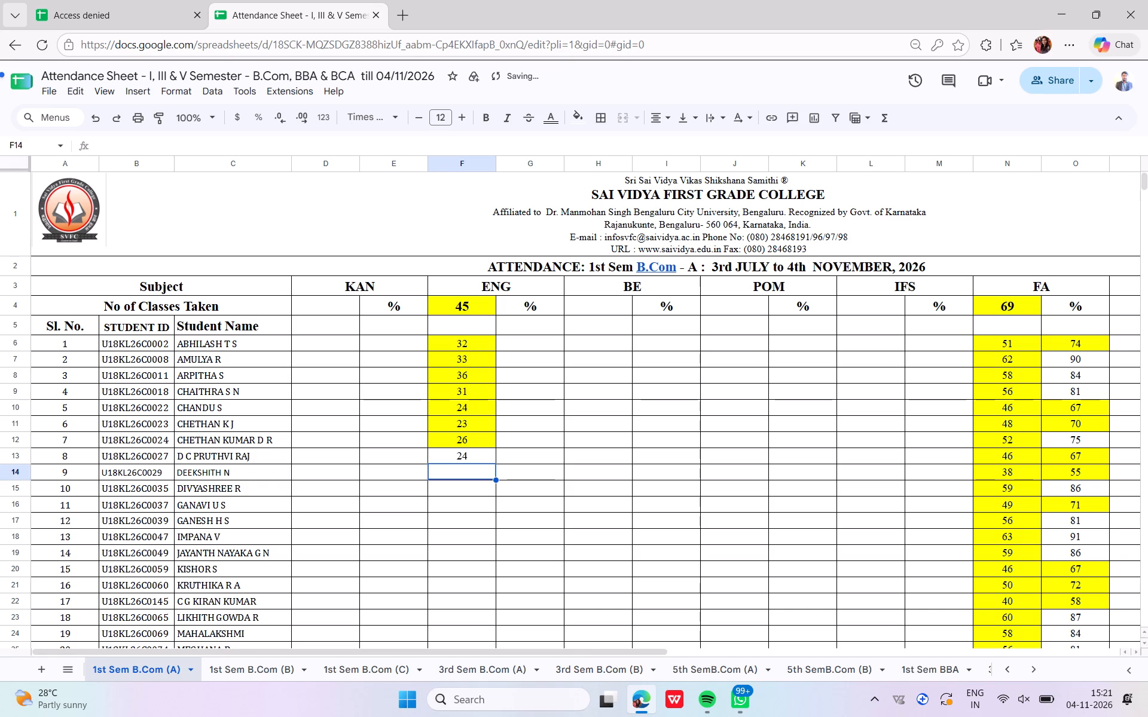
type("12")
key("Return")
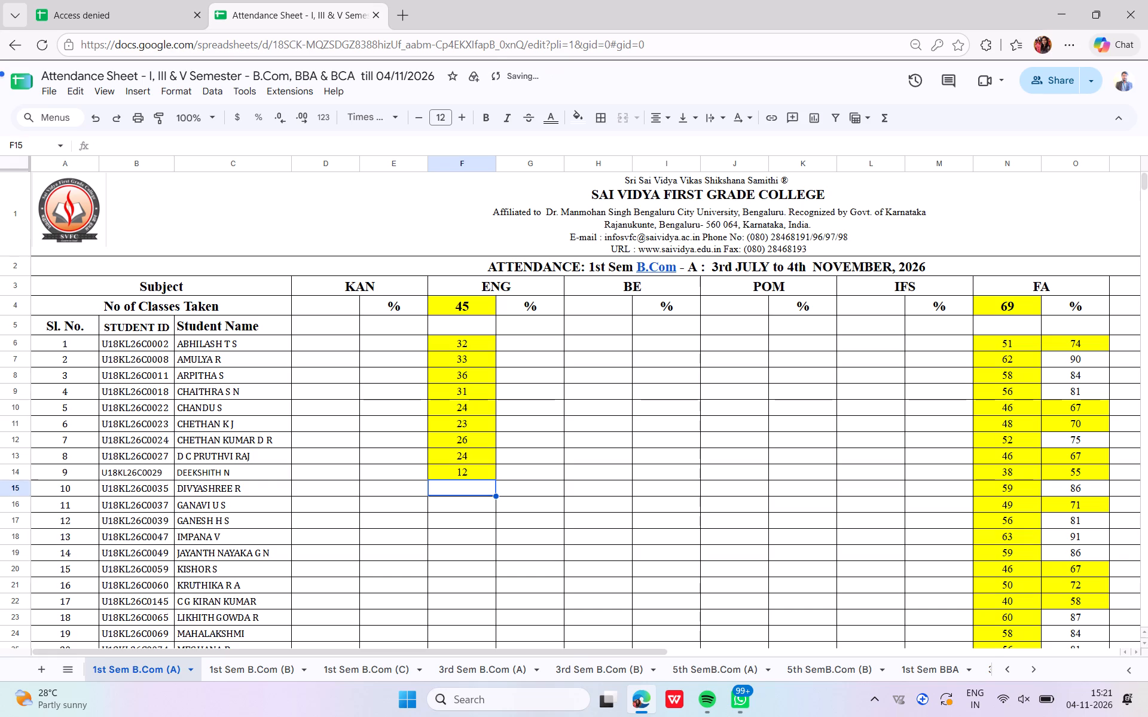
Enter the ENG attendance for students 10 to 14 in F15 to F19: 36, 26, 16, 37 and 23.
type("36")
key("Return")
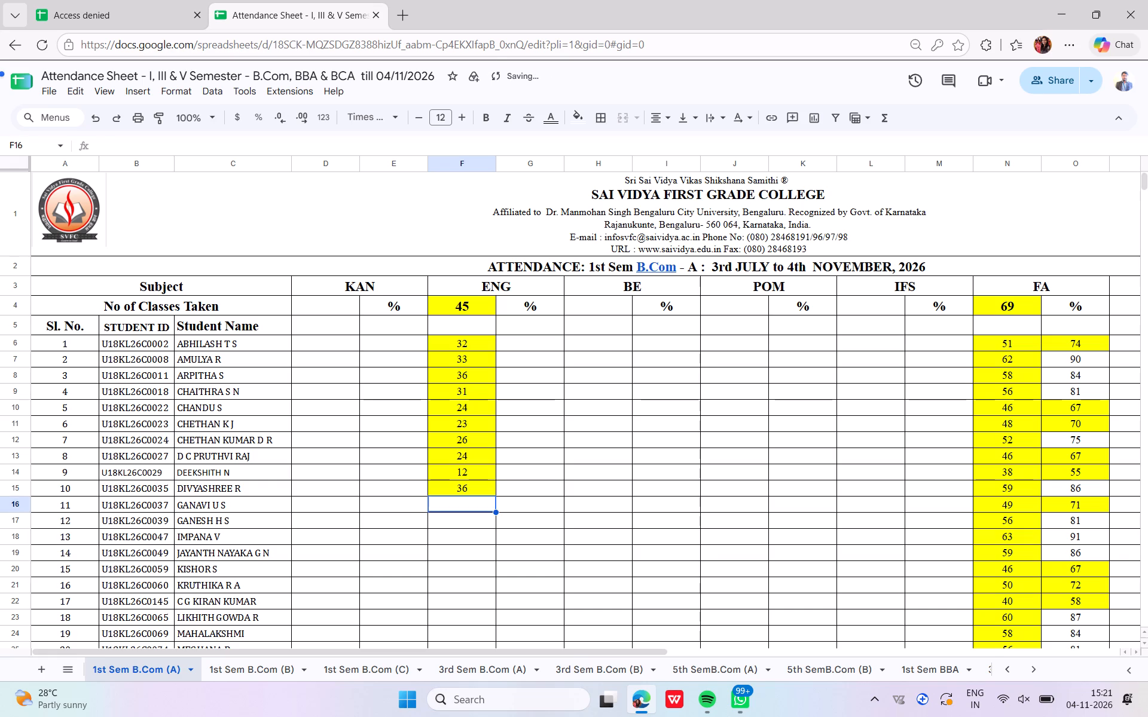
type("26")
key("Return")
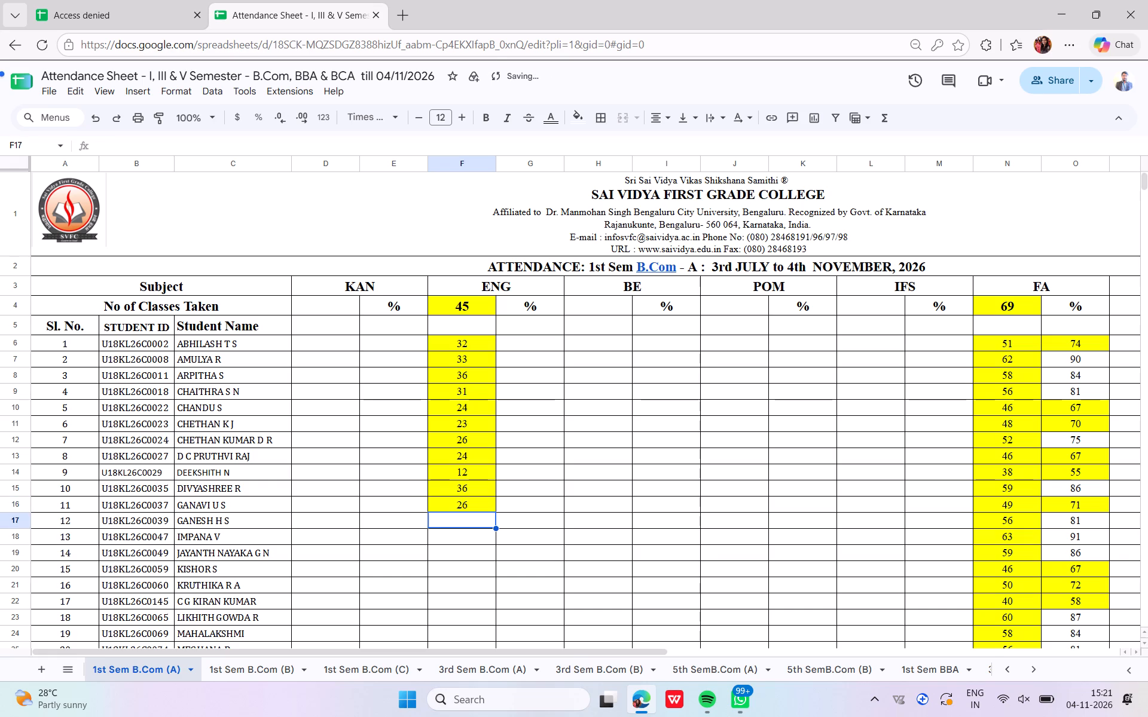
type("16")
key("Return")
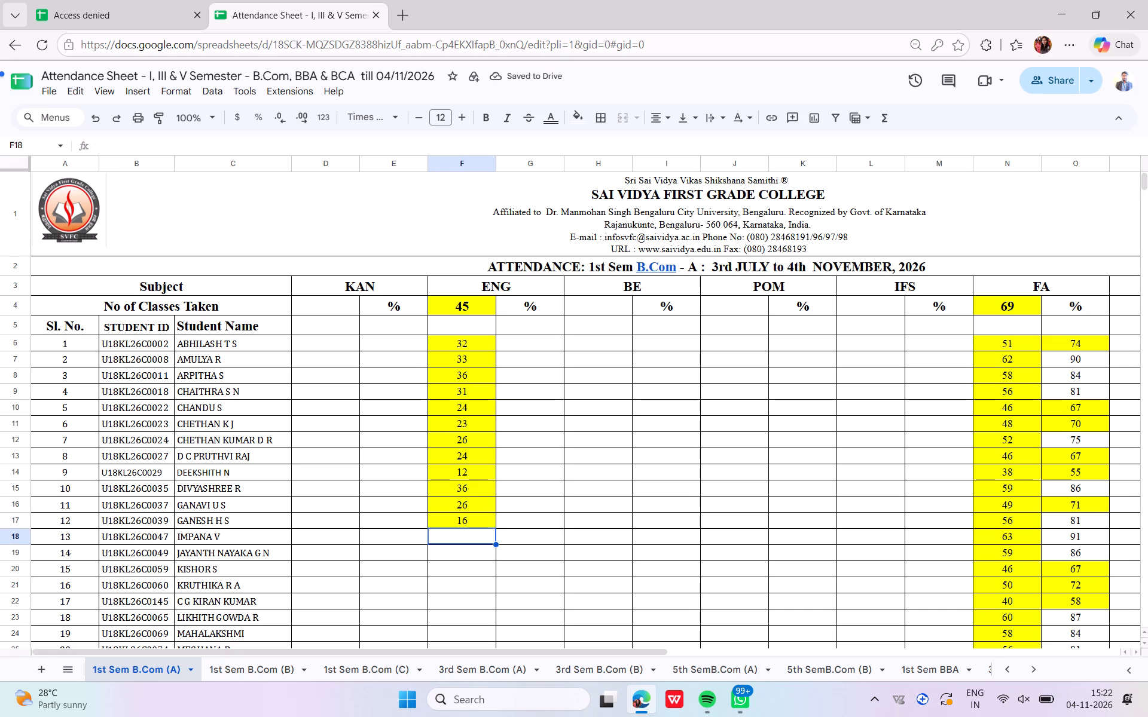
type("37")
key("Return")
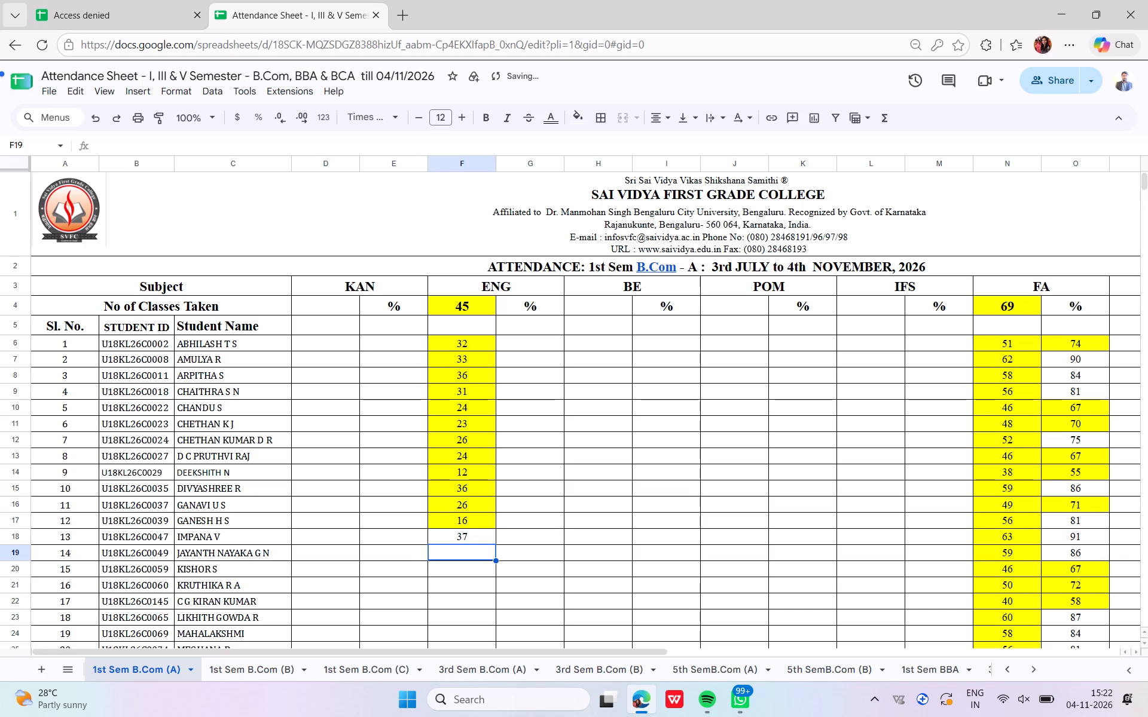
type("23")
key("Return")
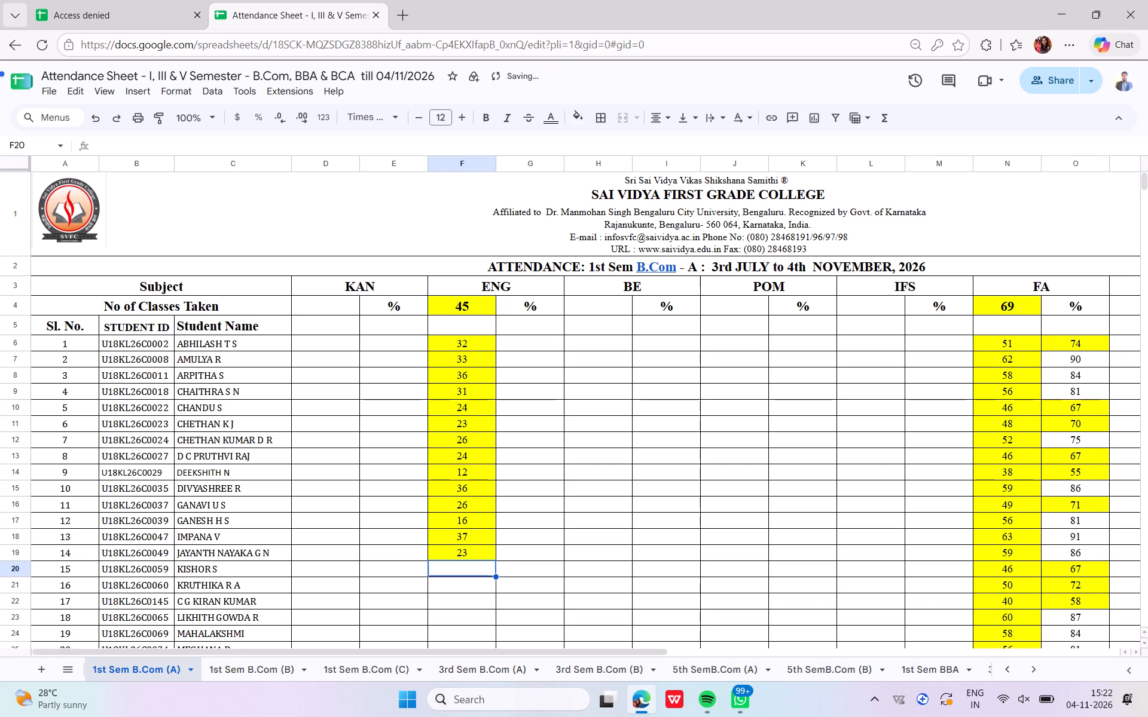
Enter the ENG attendance for students 15 to 19 in F20 to F24: 27, 35, 17, 39 and 28.
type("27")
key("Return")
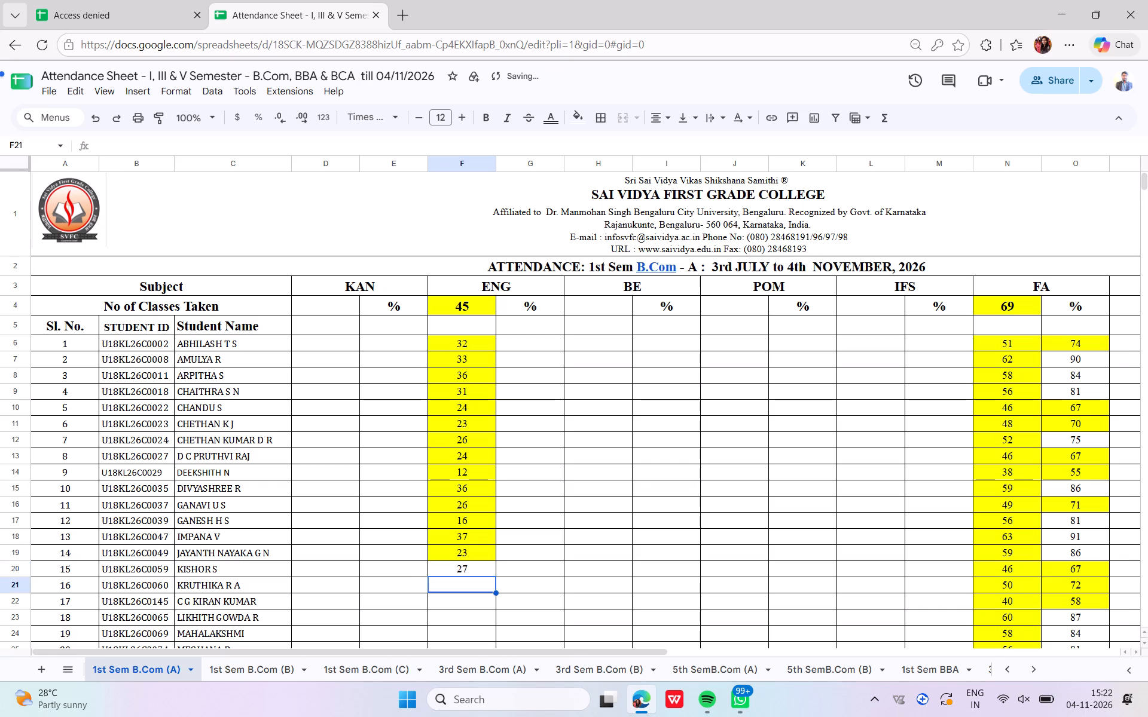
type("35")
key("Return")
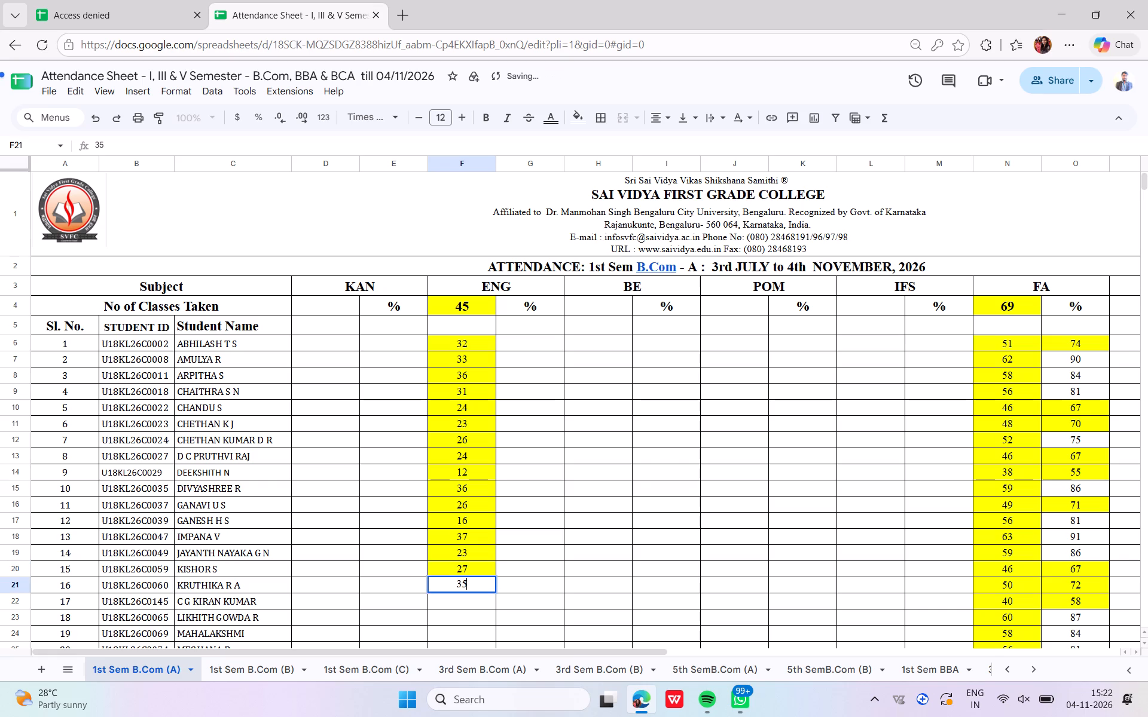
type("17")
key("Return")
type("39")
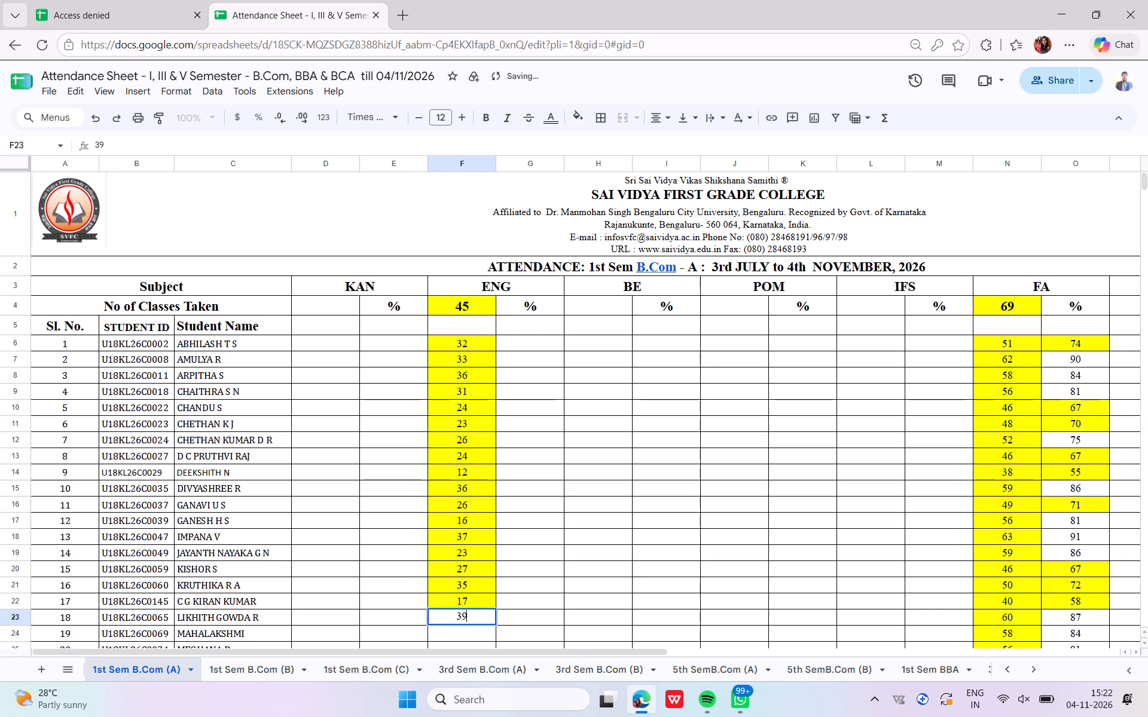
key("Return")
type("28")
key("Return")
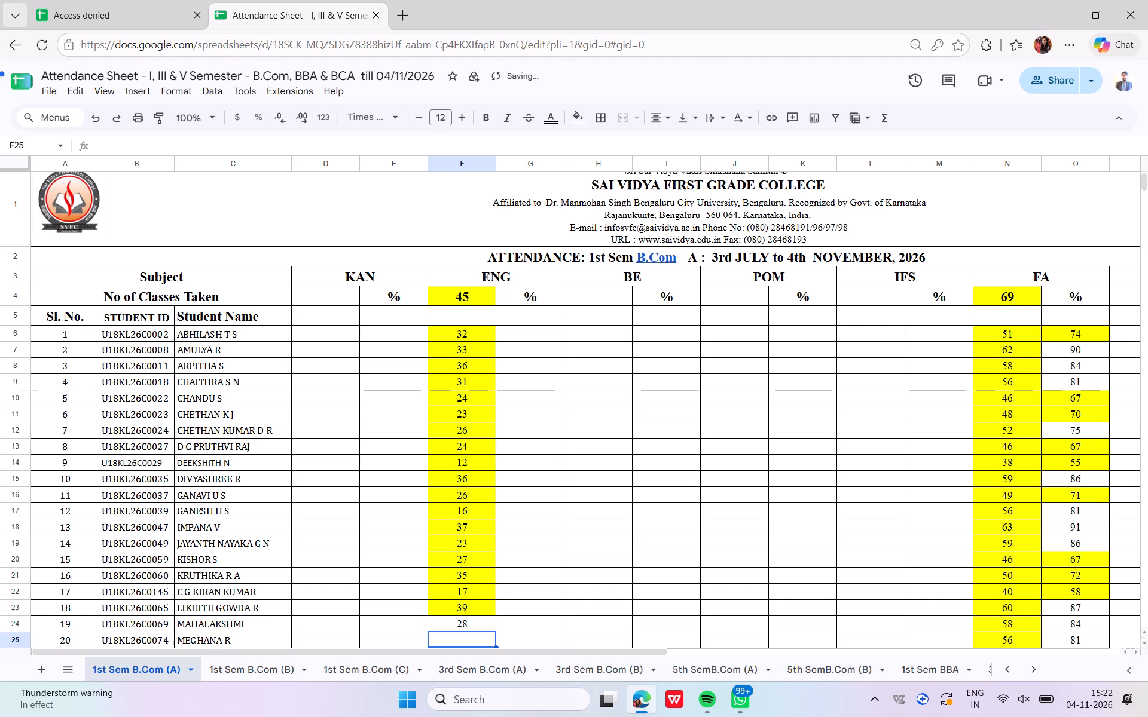
Enter the ENG attendance for students 20 to 26 in F25 to F31: 26, 30, 35, 29, 32, 22 and 35.
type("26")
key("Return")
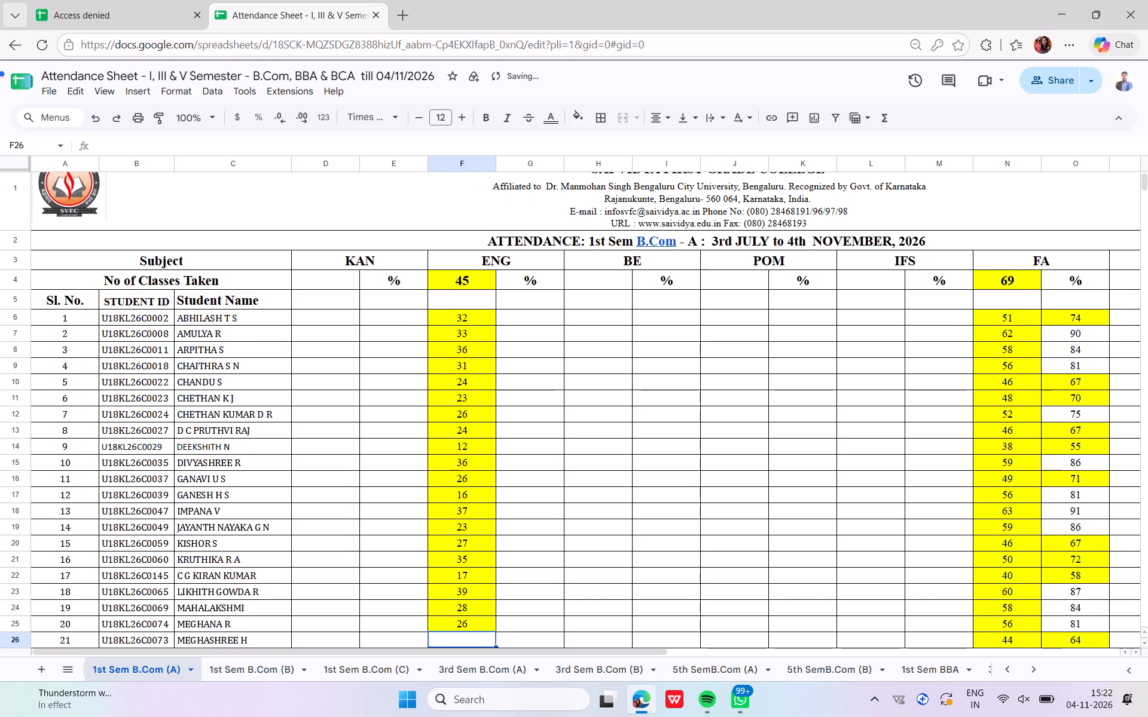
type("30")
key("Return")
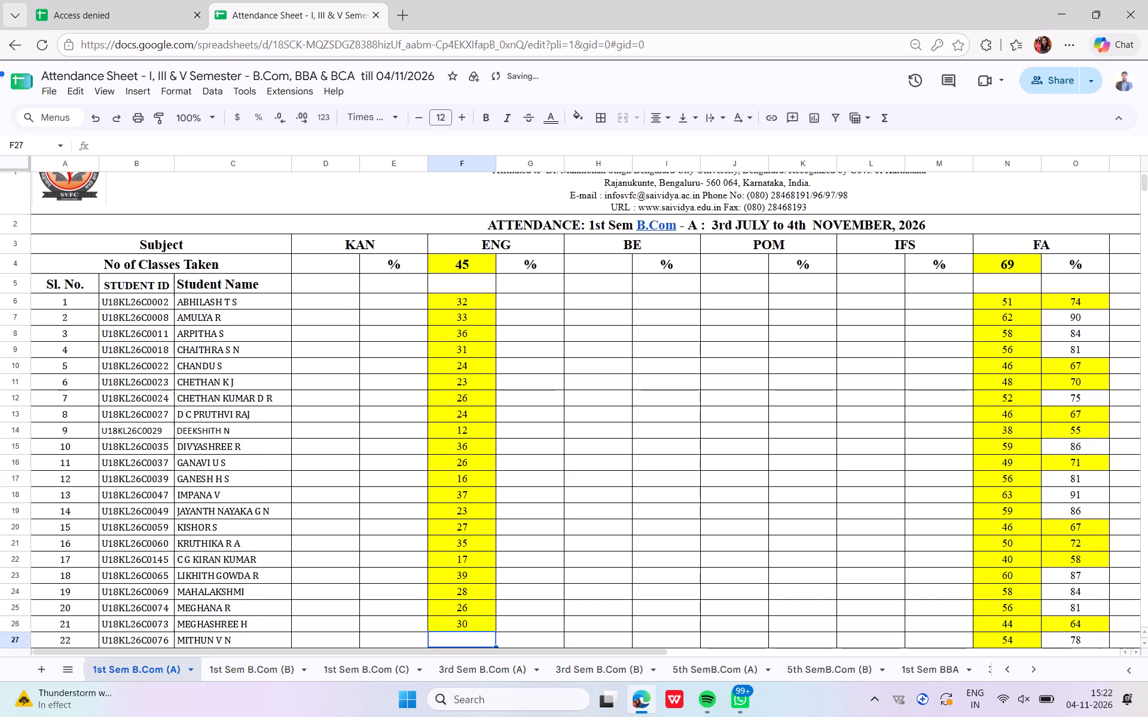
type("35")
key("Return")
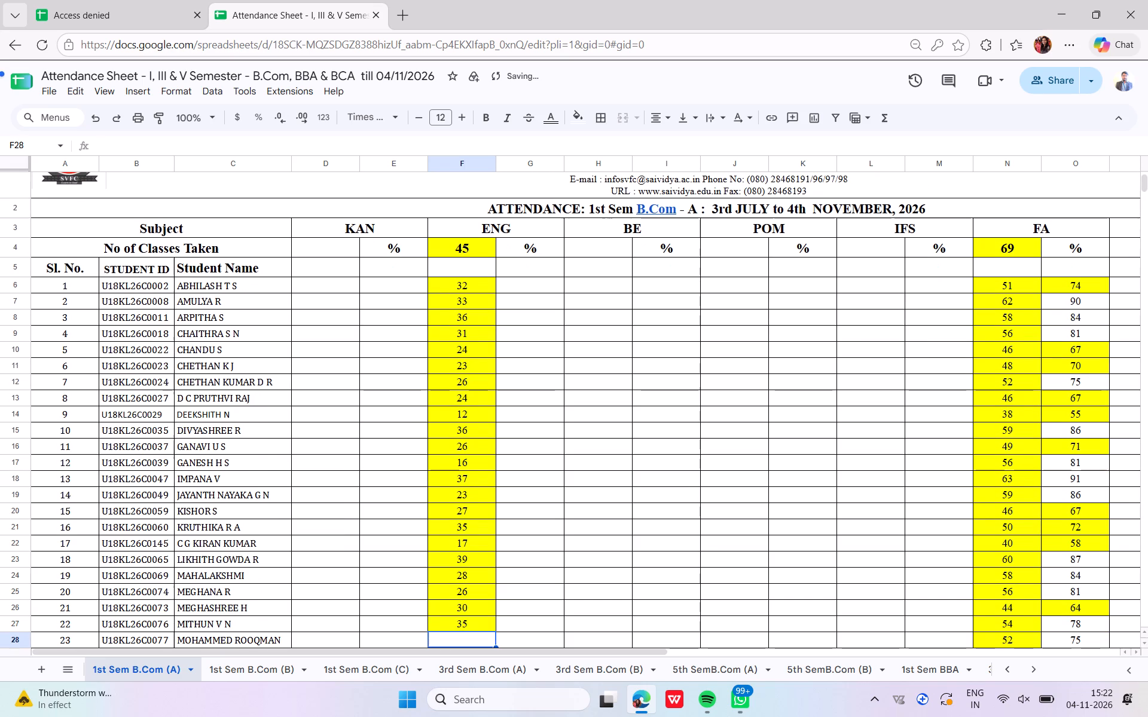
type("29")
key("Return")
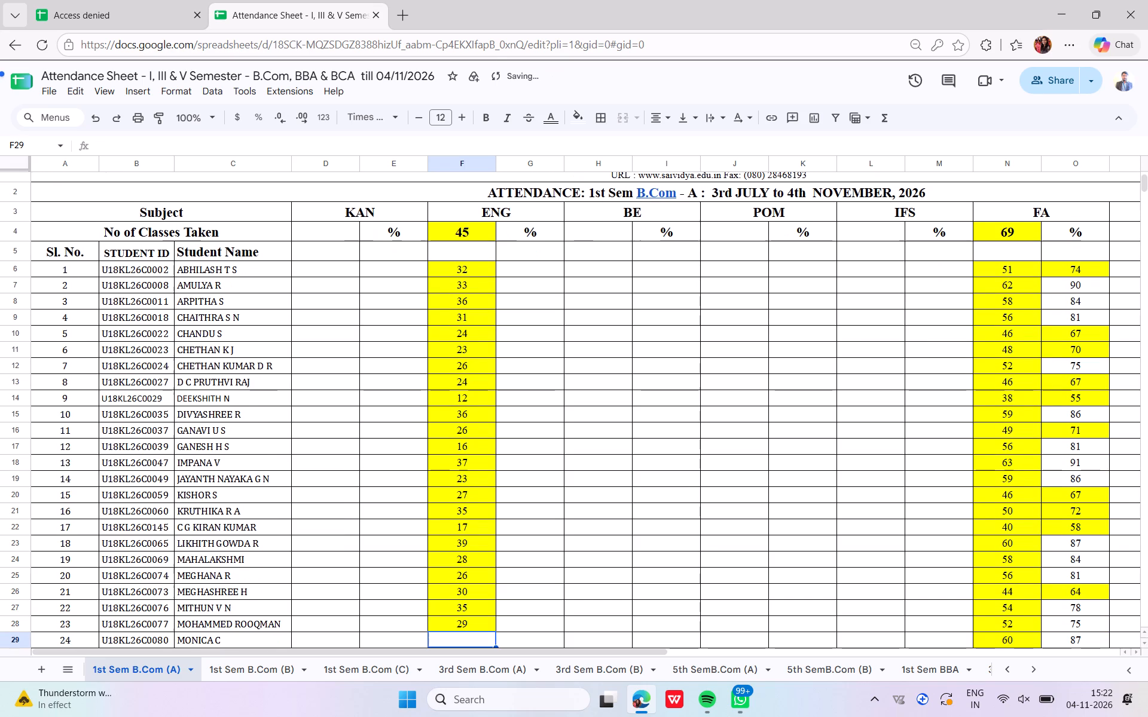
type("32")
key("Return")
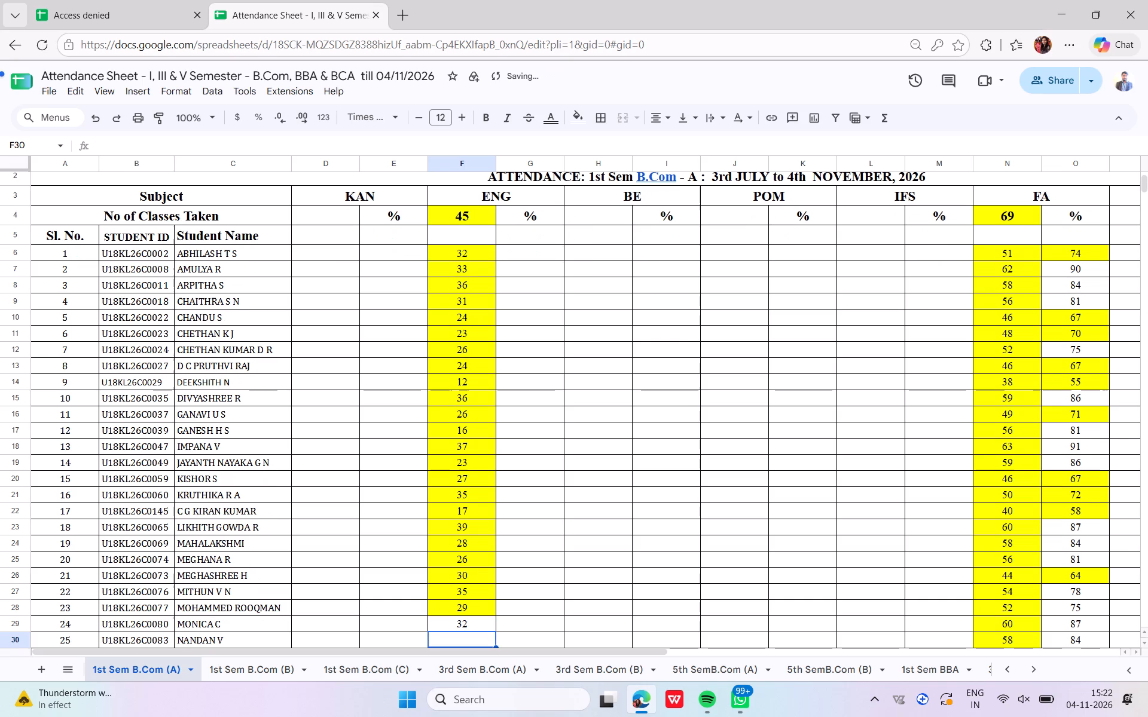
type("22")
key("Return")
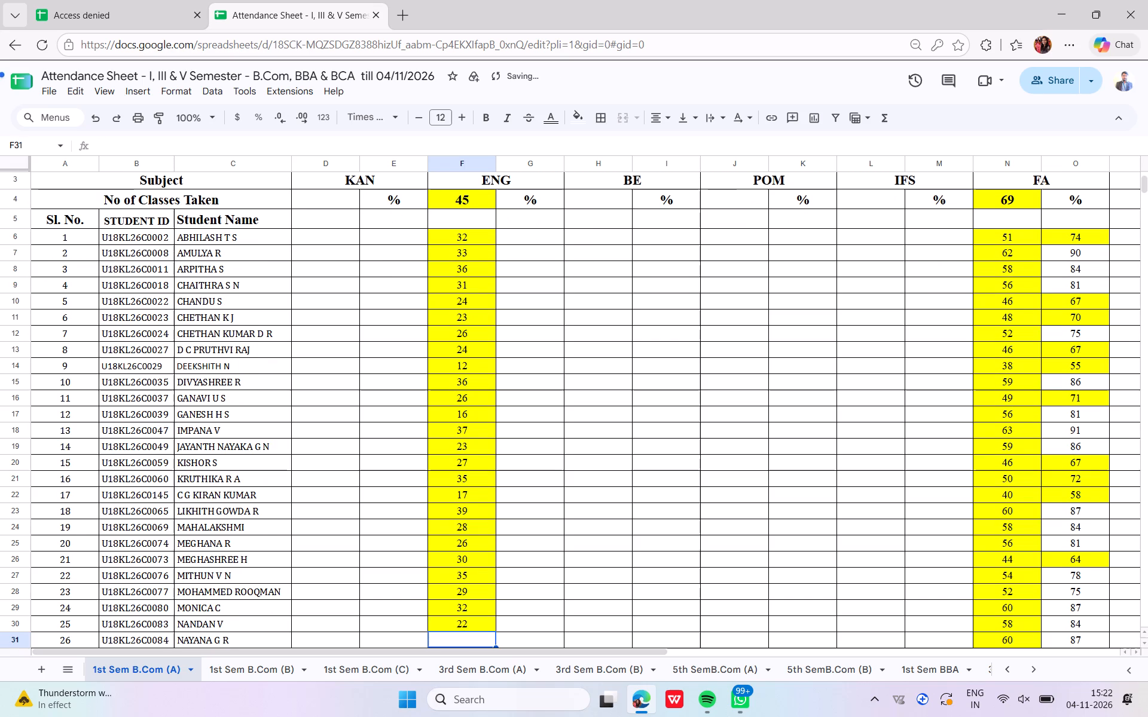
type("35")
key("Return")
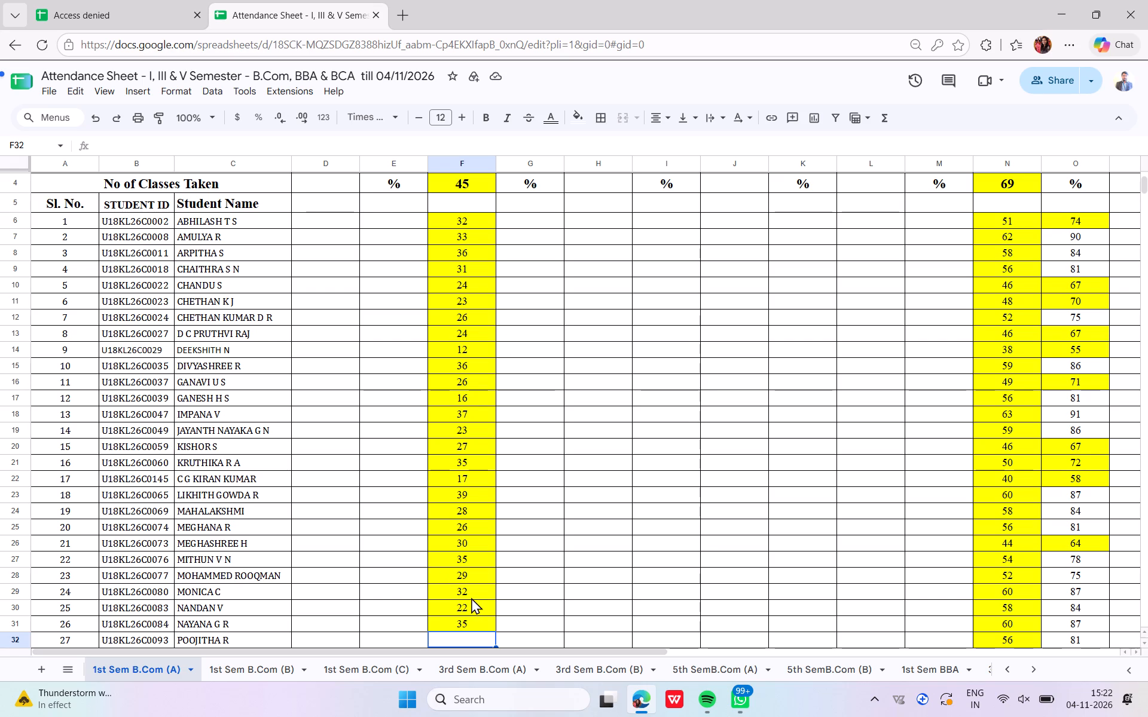
Enter the ENG attendance for students 27 to 31 in F32 to F36: 38, 39, 17, 35 and 19.
left_click(456, 624)
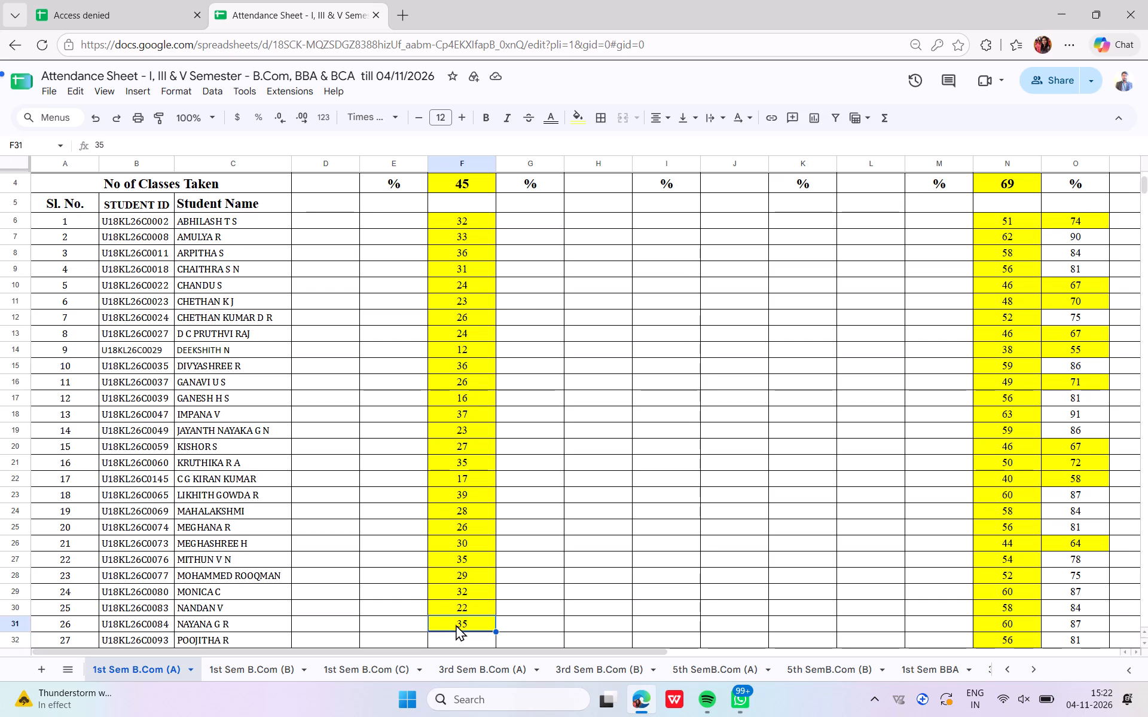
key("Return")
key("Return")
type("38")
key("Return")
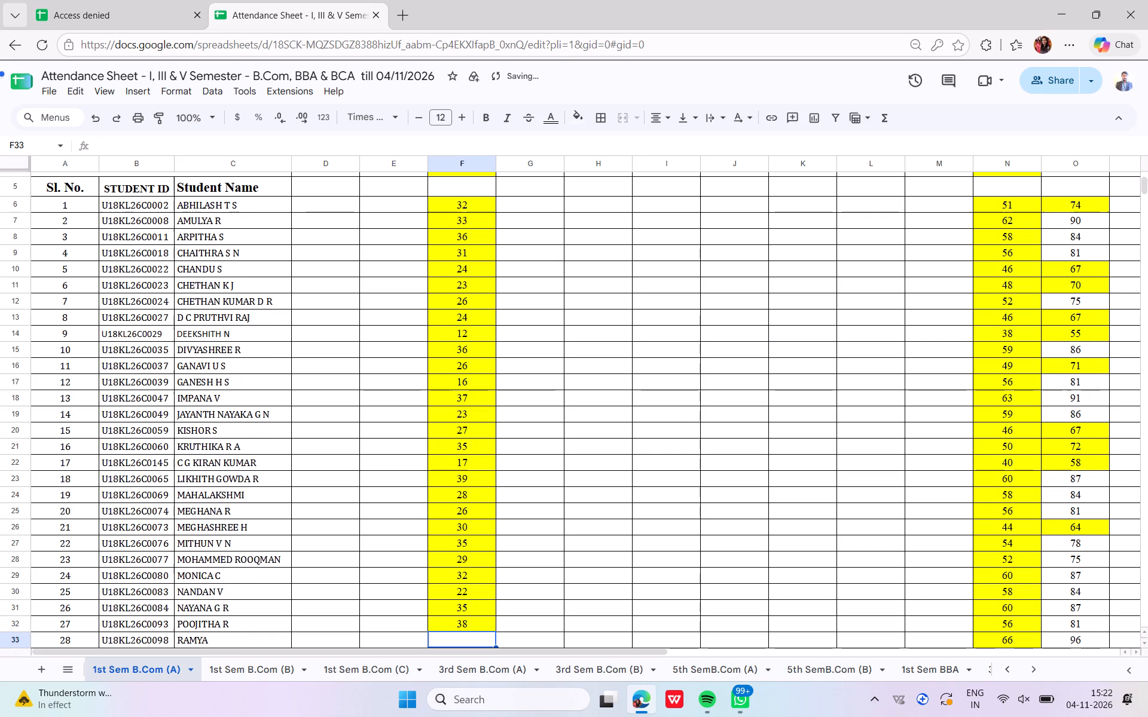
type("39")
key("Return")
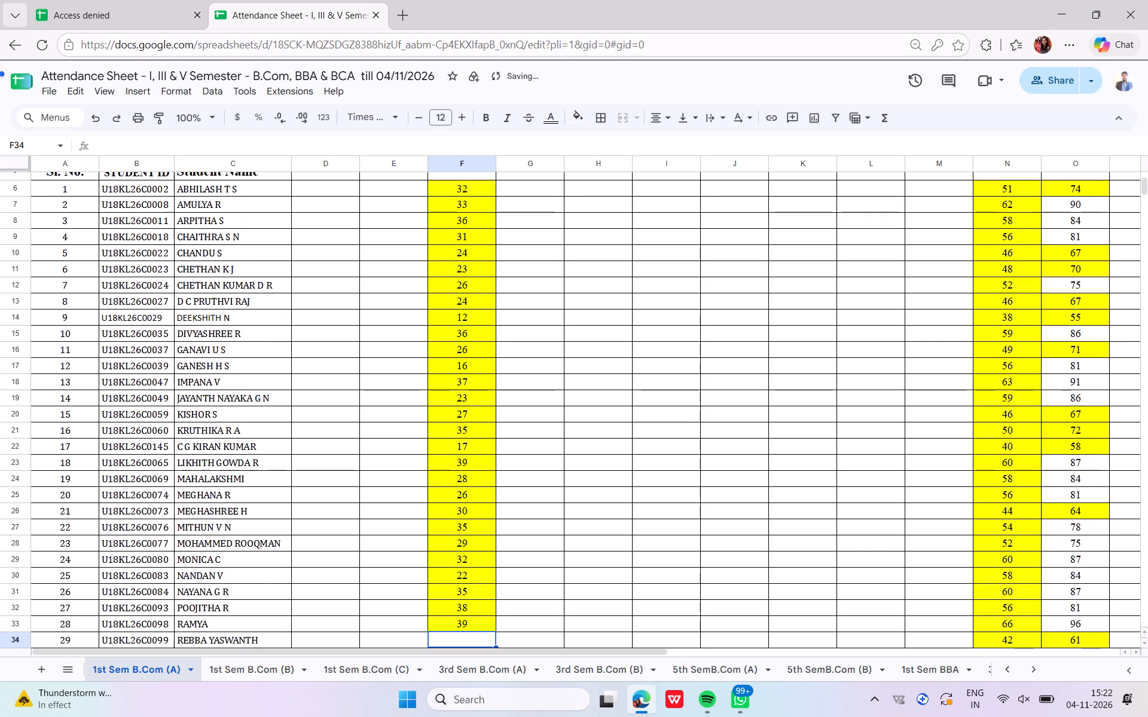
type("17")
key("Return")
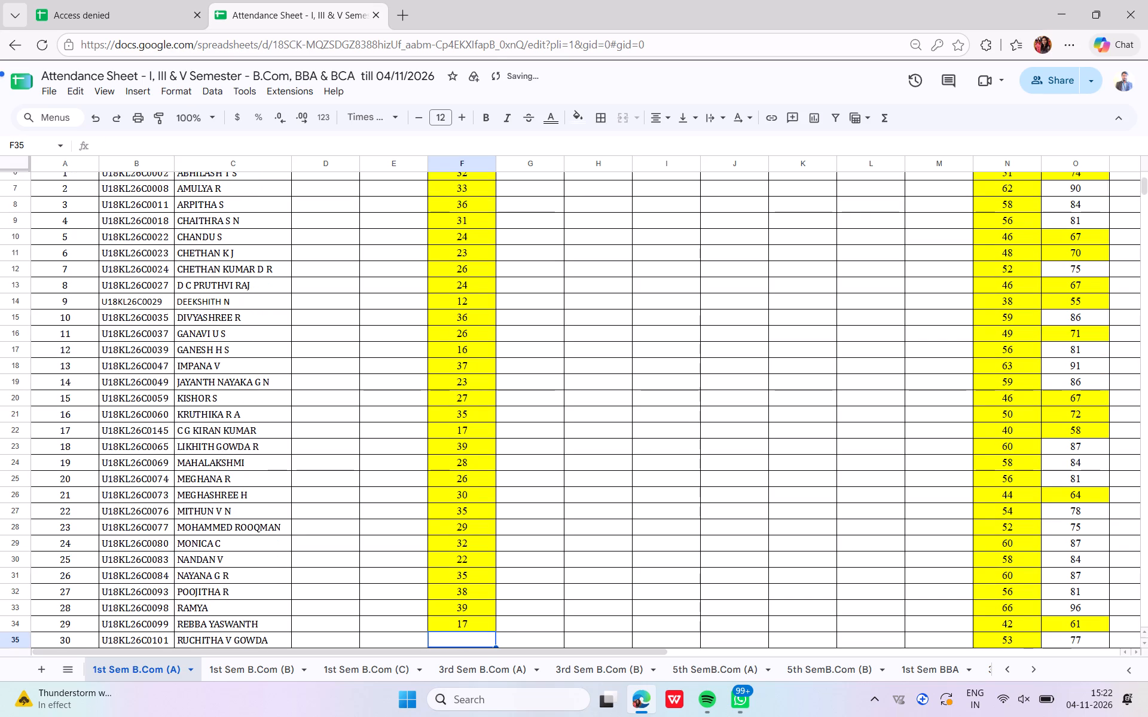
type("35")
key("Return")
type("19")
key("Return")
Enter the ENG attendance for students 32 to 36 in F37 to F41: 22, 28, 25, 32 and 31.
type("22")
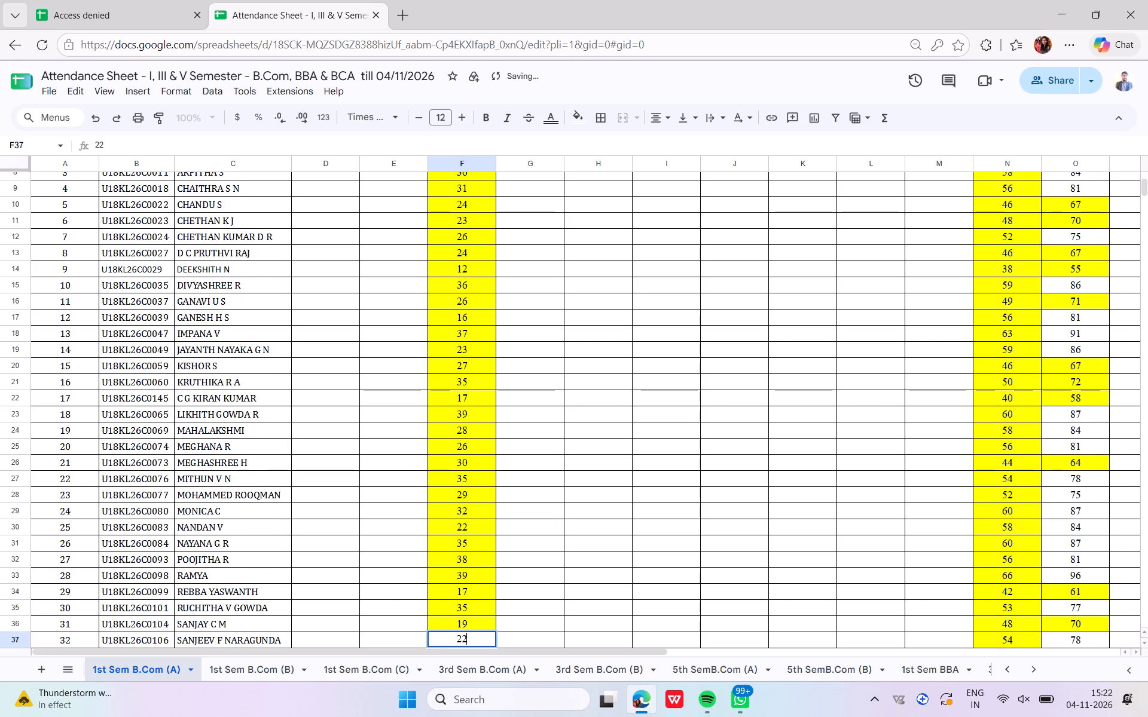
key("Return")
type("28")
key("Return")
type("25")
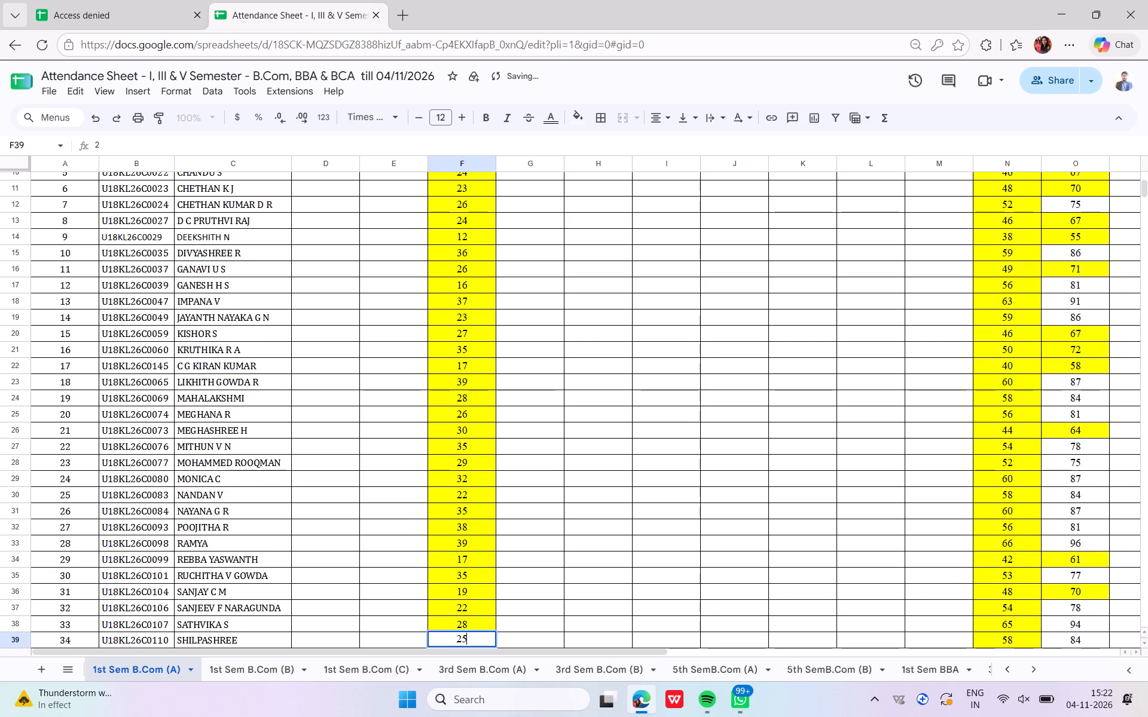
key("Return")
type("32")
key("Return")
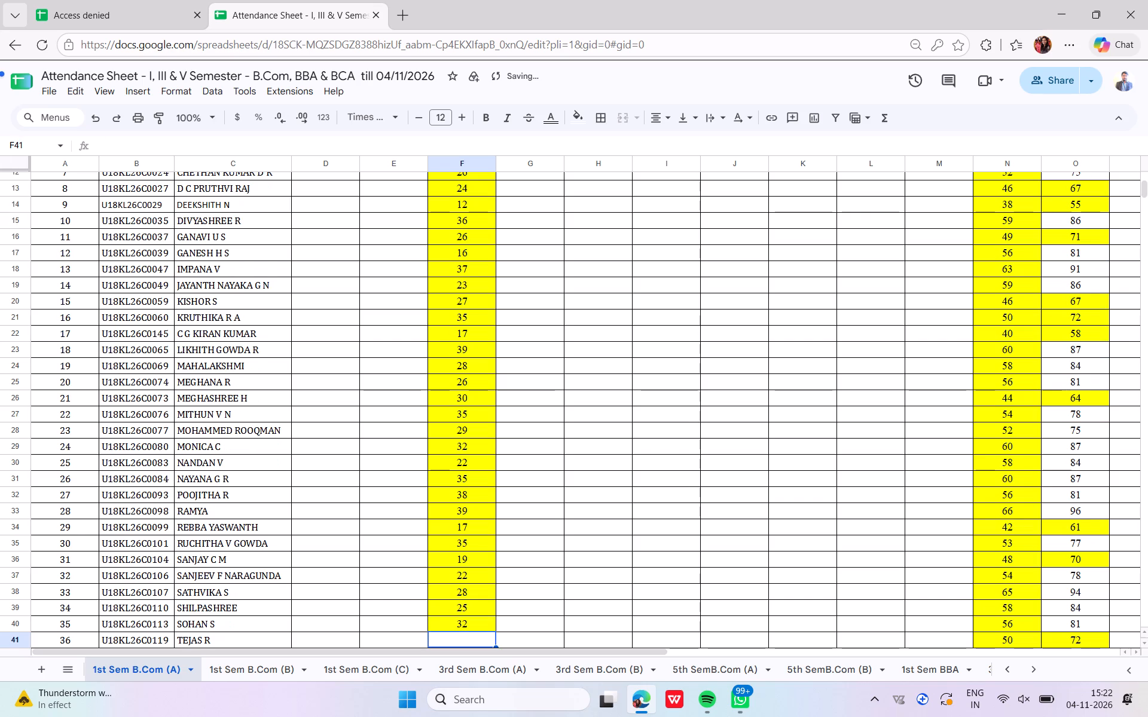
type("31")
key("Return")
Enter the ENG attendance for students 37 to 40 in F42 to F45: 28, 41, 30 and 33.
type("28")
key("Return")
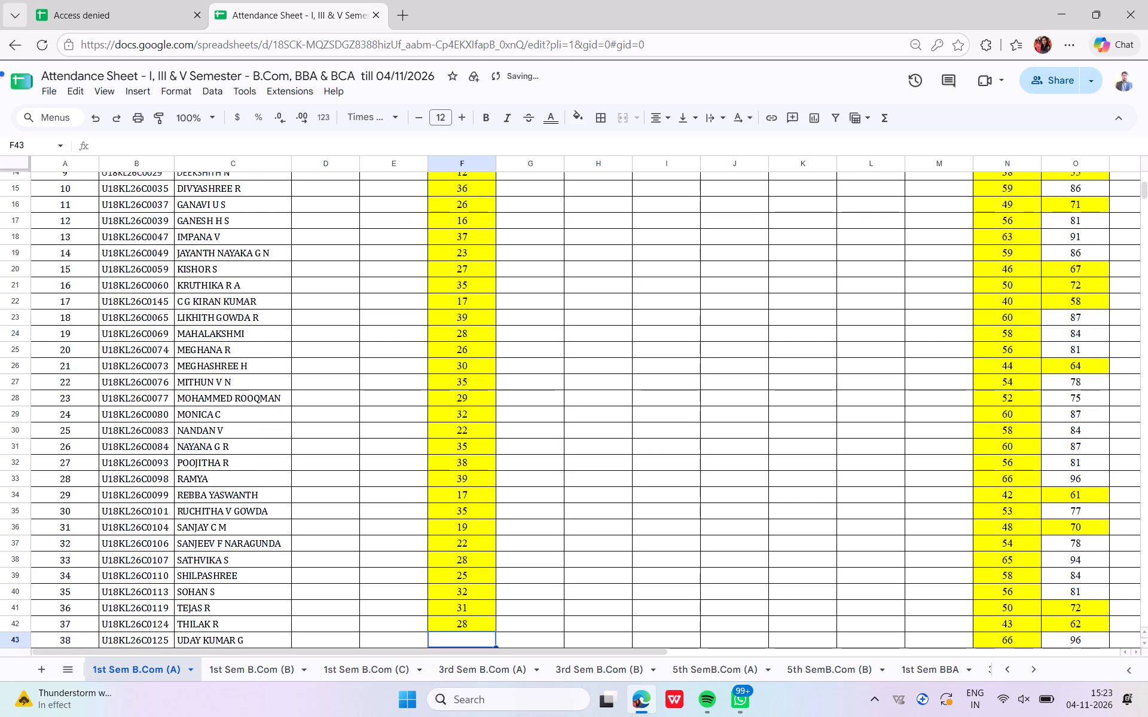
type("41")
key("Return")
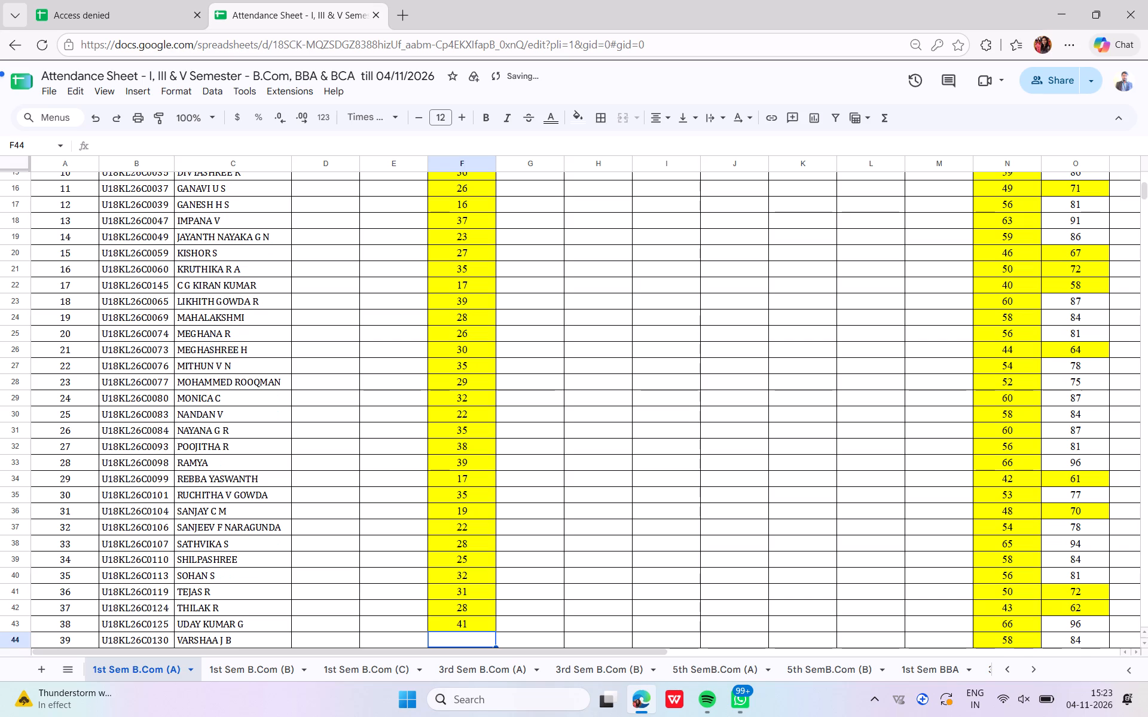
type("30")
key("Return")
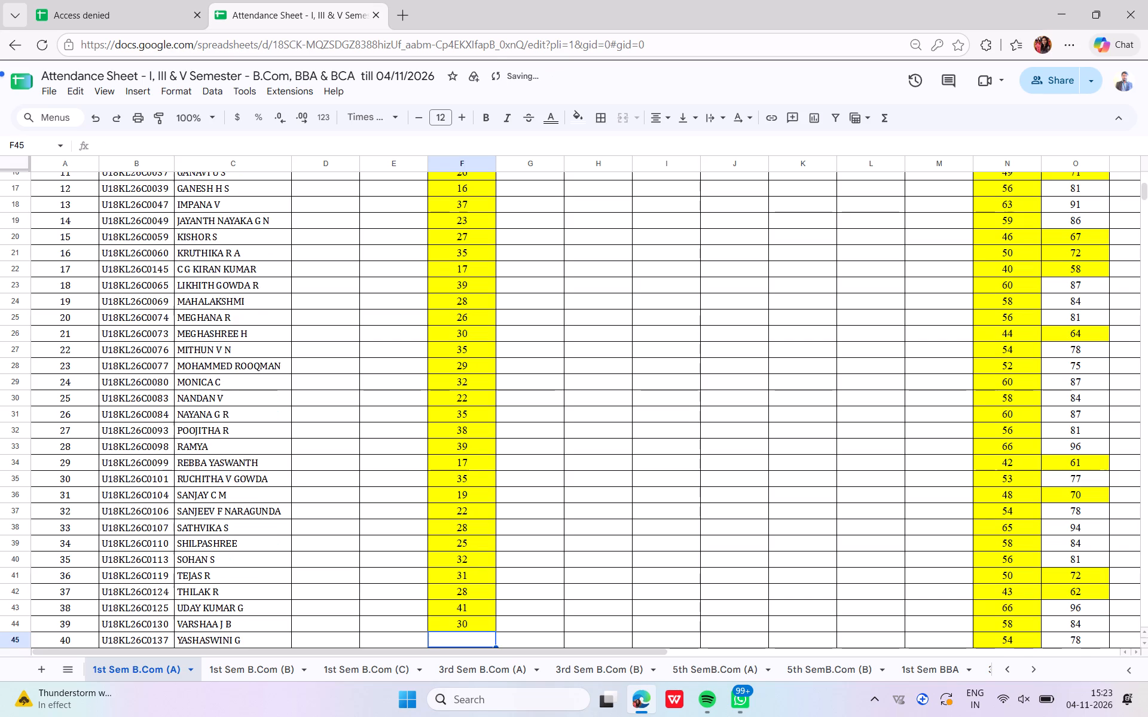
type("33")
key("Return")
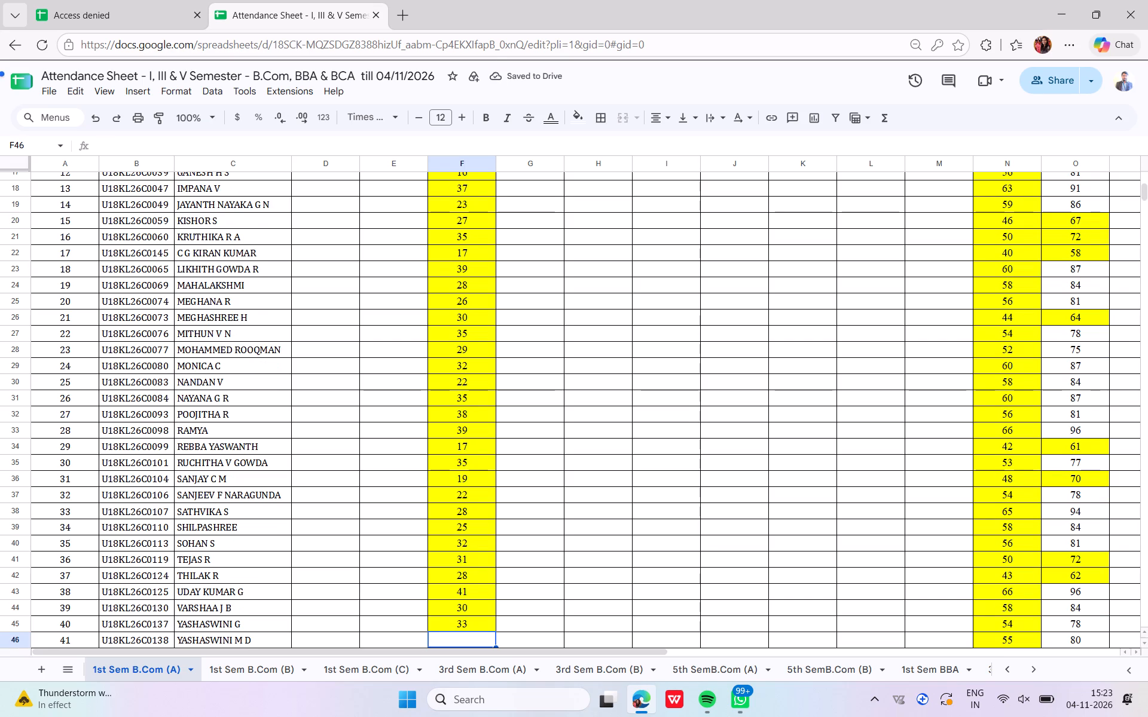
Enter the ENG attendance for students 41 to 46 in F46 to F51: 28, 29, 28, 33, 27 and 0.
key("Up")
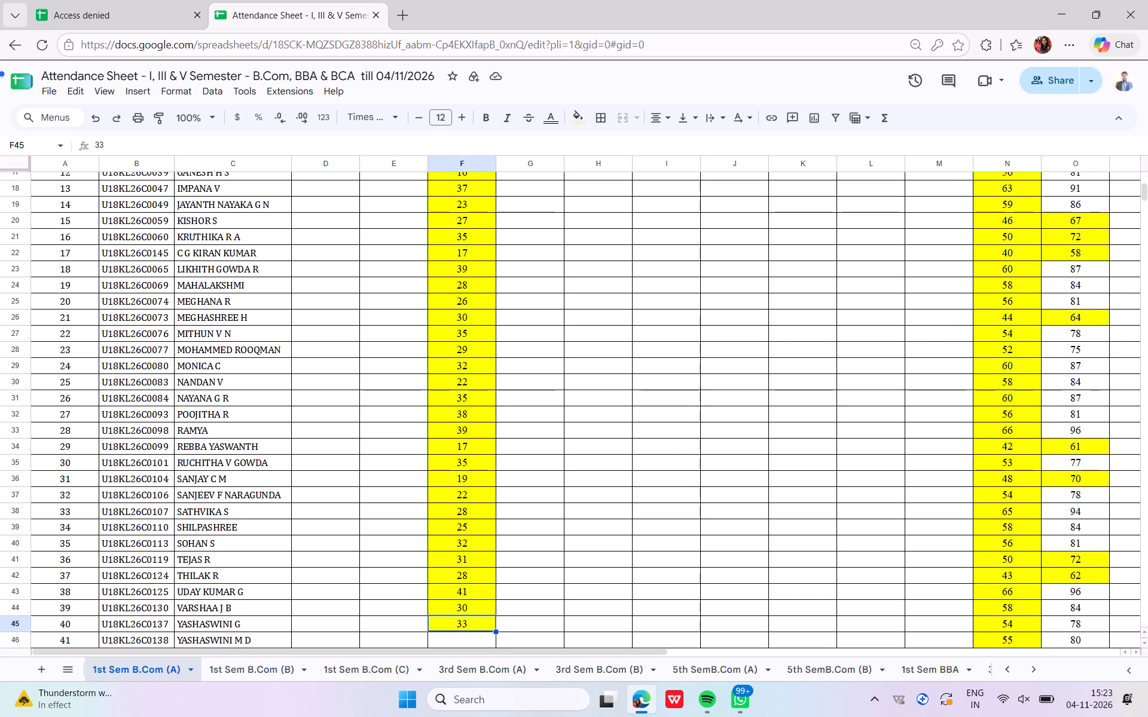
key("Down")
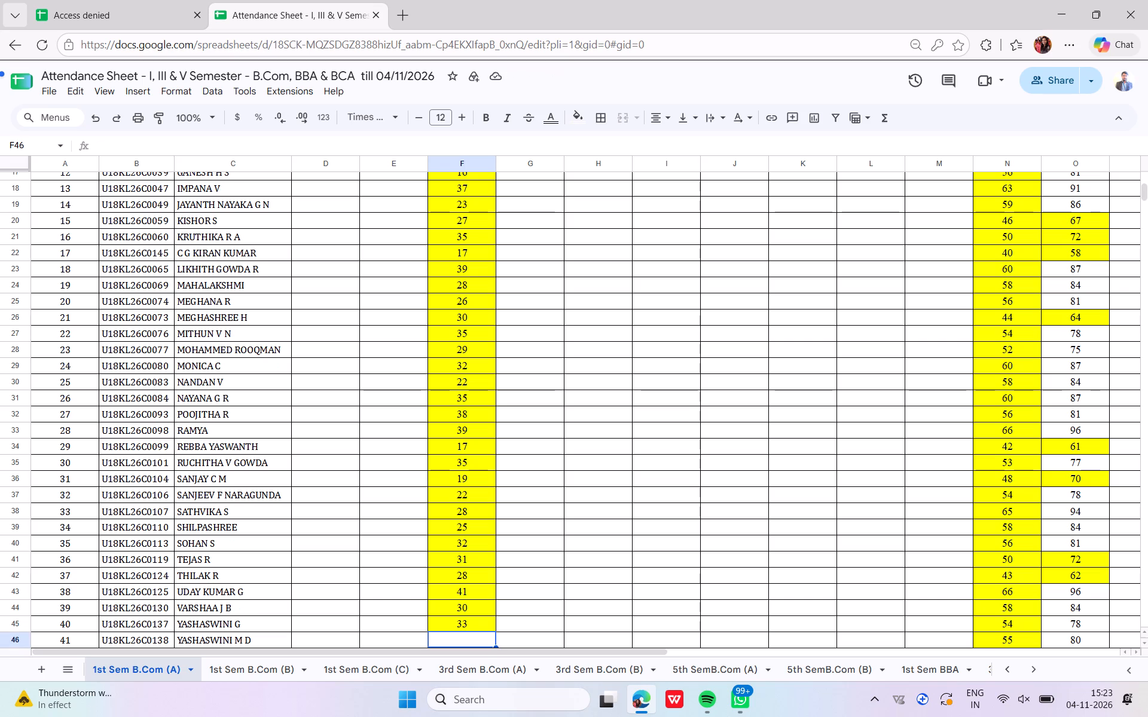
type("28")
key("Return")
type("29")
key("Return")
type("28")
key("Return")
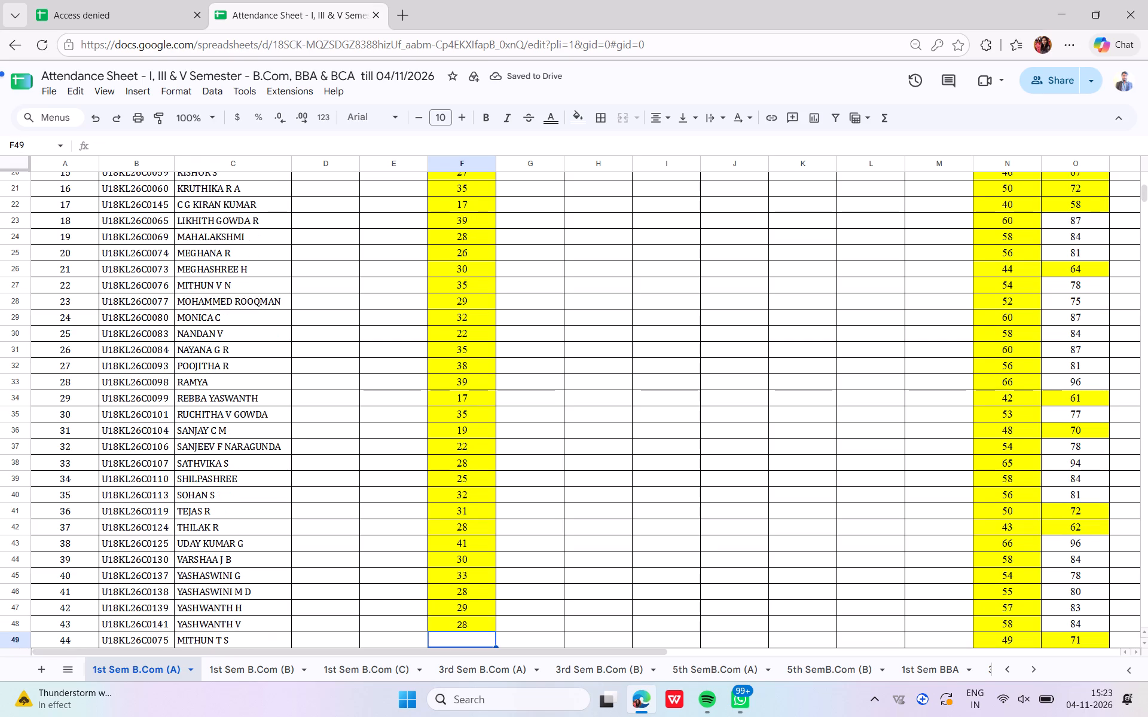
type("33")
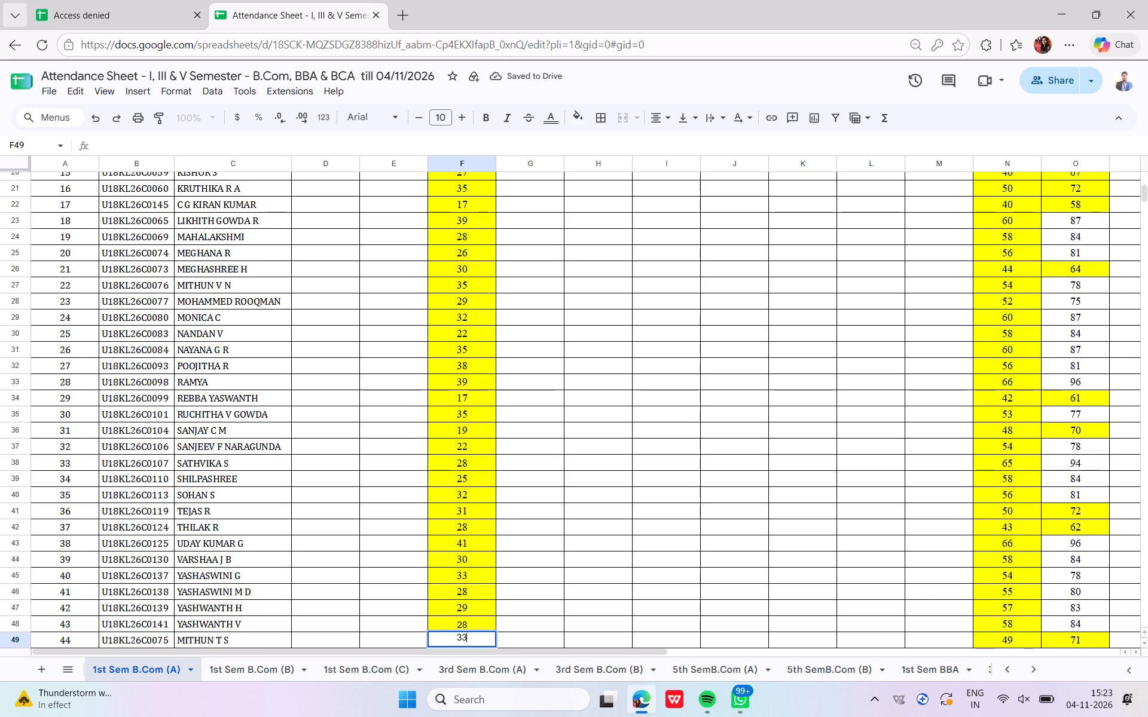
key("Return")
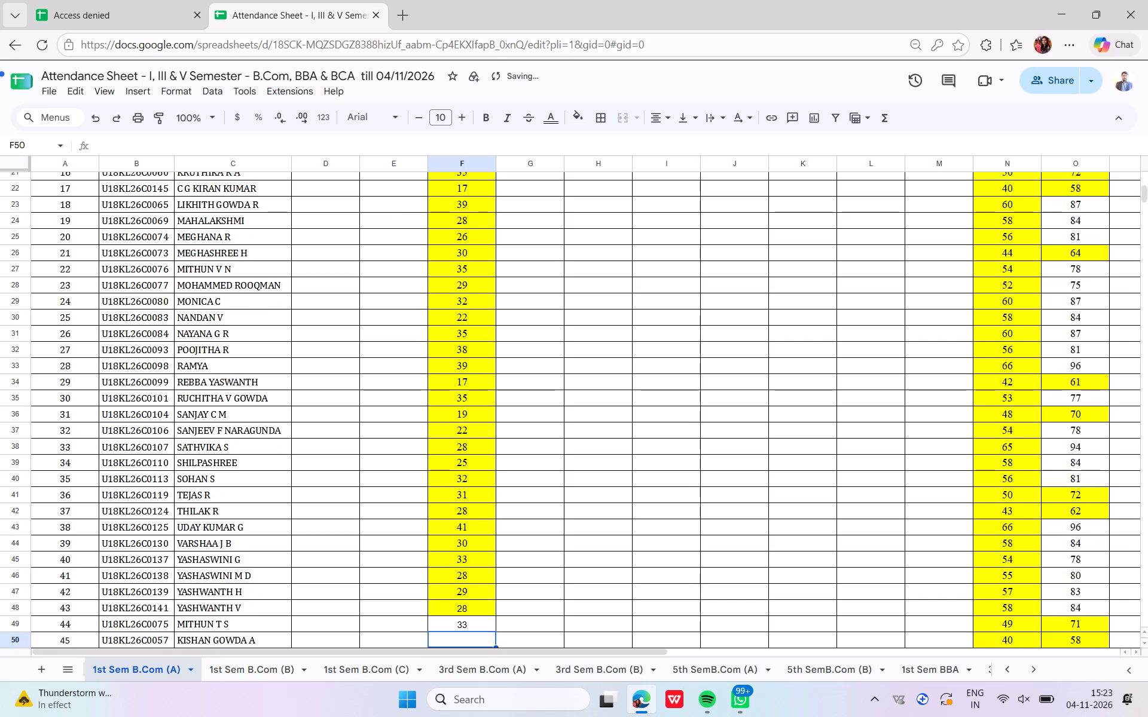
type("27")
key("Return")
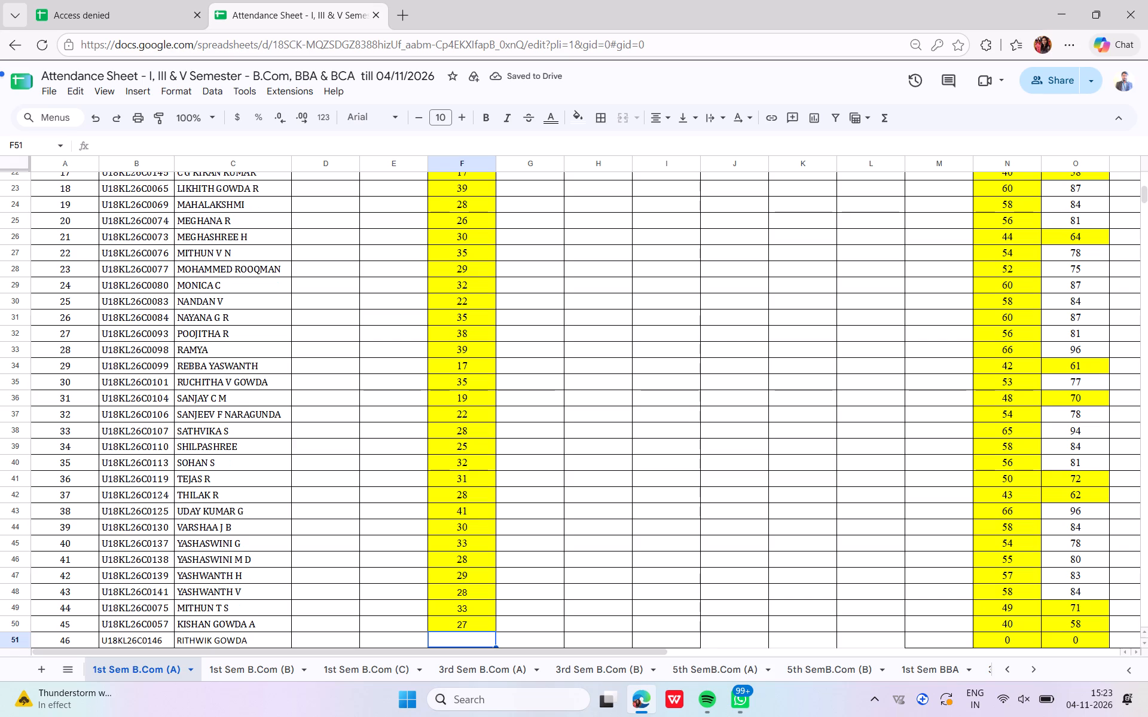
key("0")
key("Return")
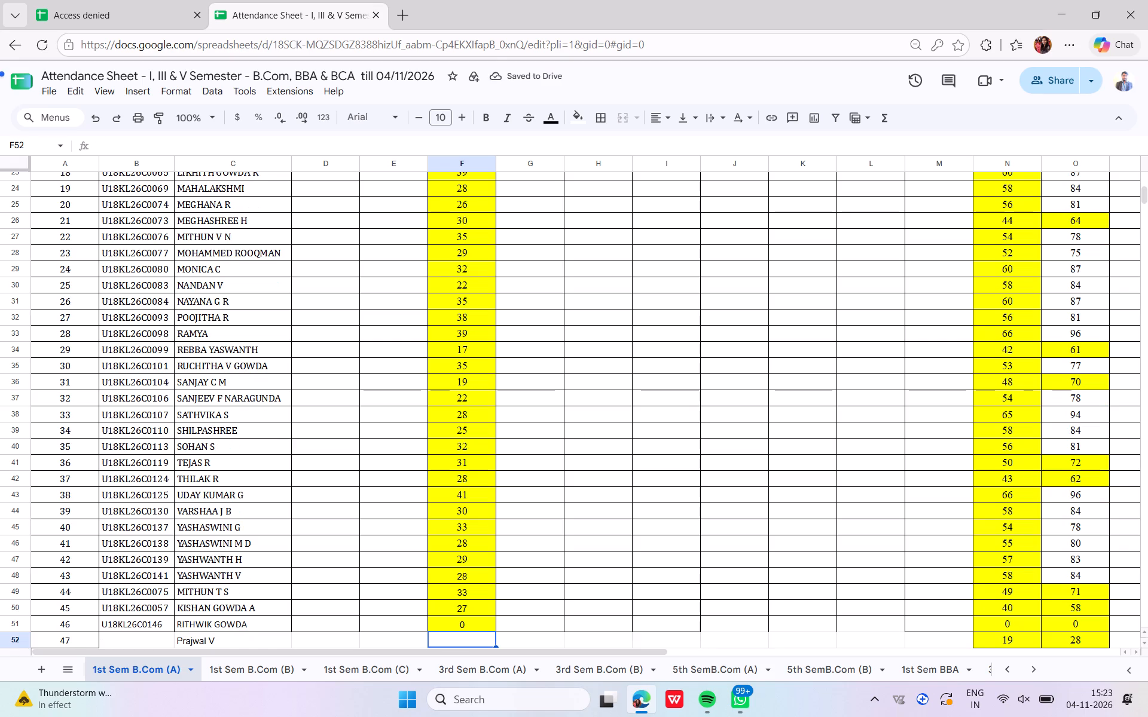
Enter the ENG attendance for student 47 in F52: 12.
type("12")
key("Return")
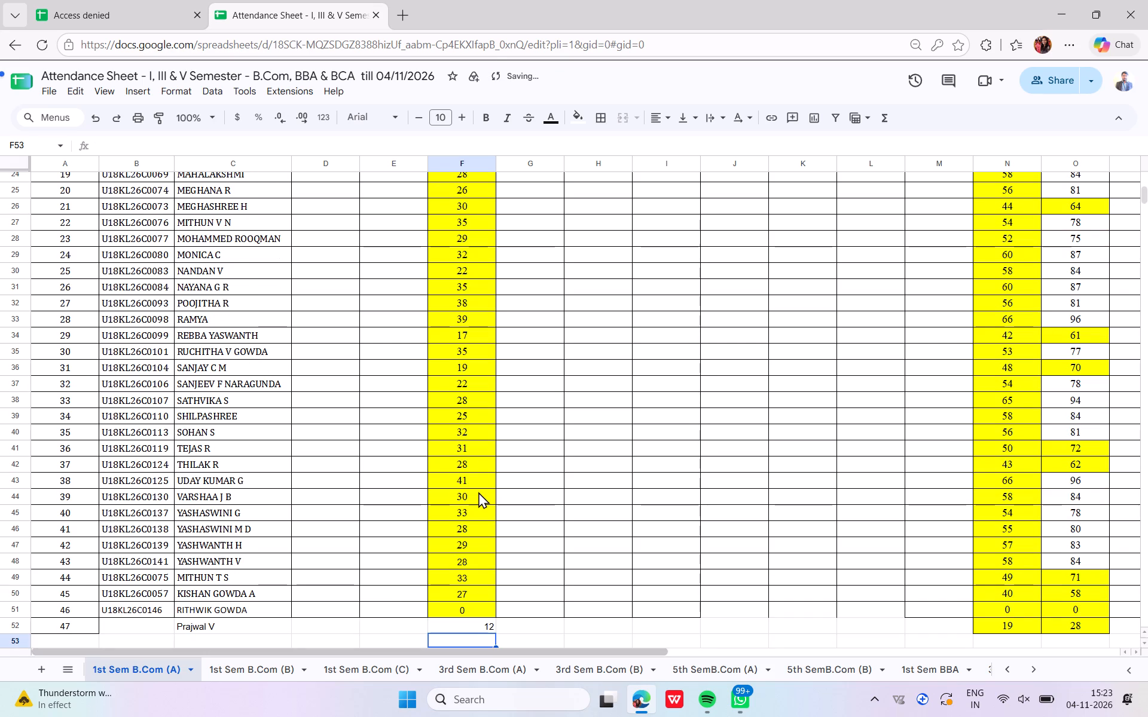
Enter the formula =F6/45*100 in G6 to compute the first student's ENG percentage.
scroll(478, 492, "up", 7)
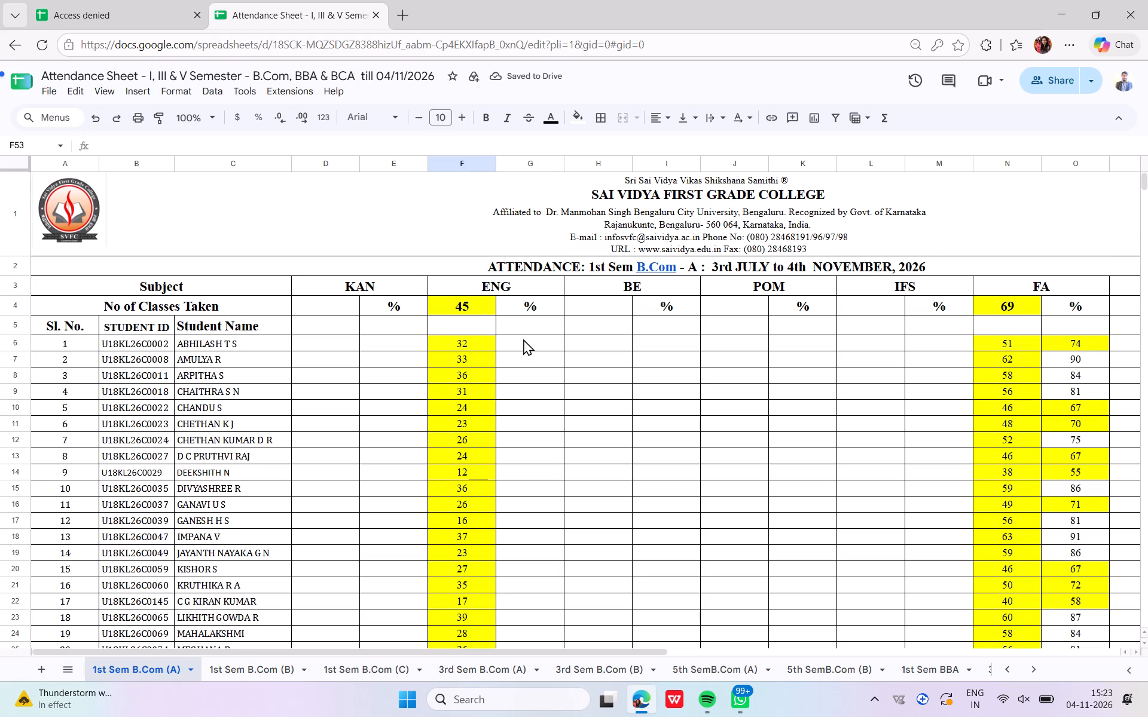
left_click(523, 339)
key("equal")
key("Left")
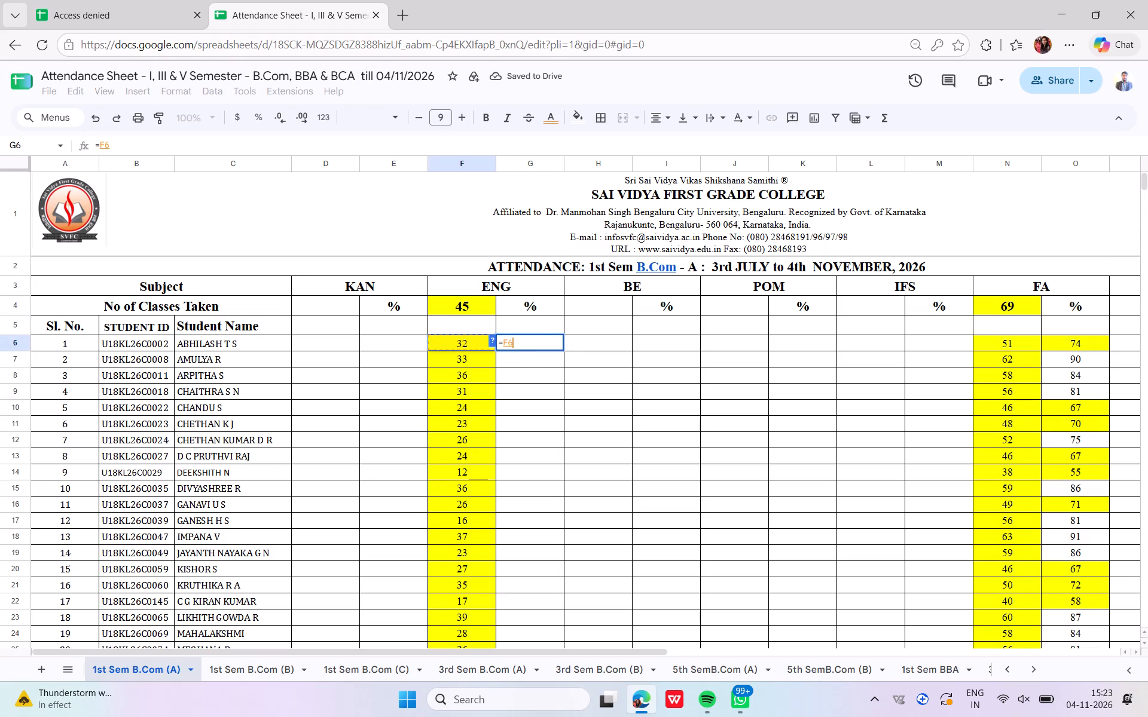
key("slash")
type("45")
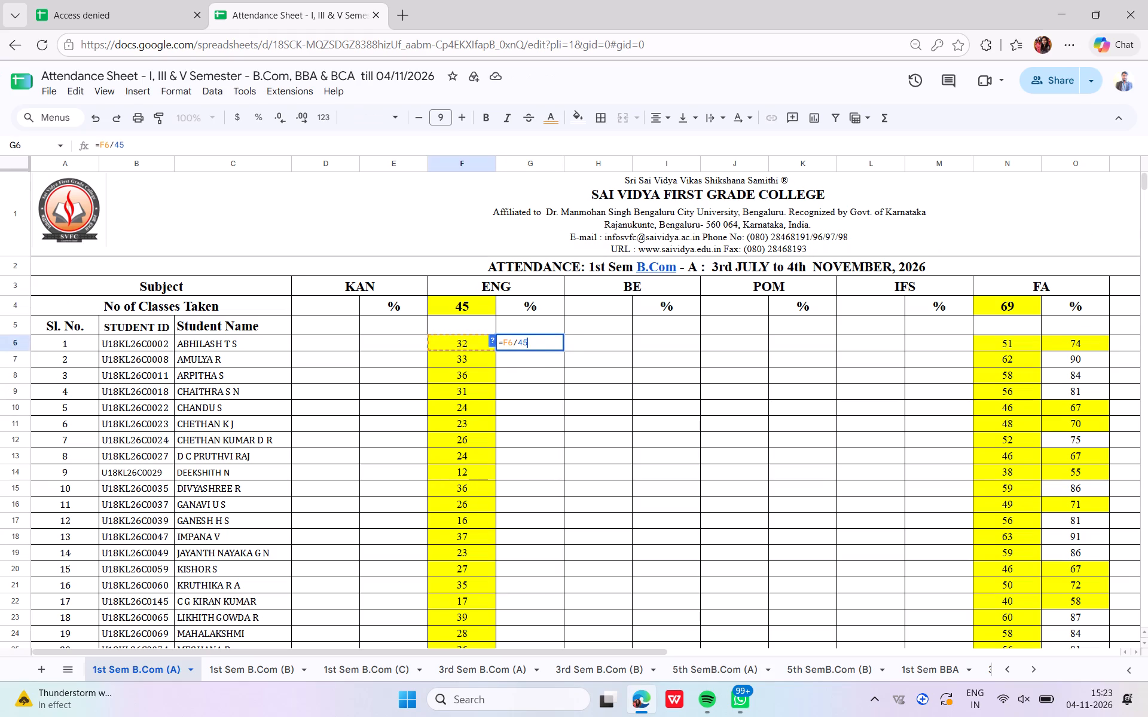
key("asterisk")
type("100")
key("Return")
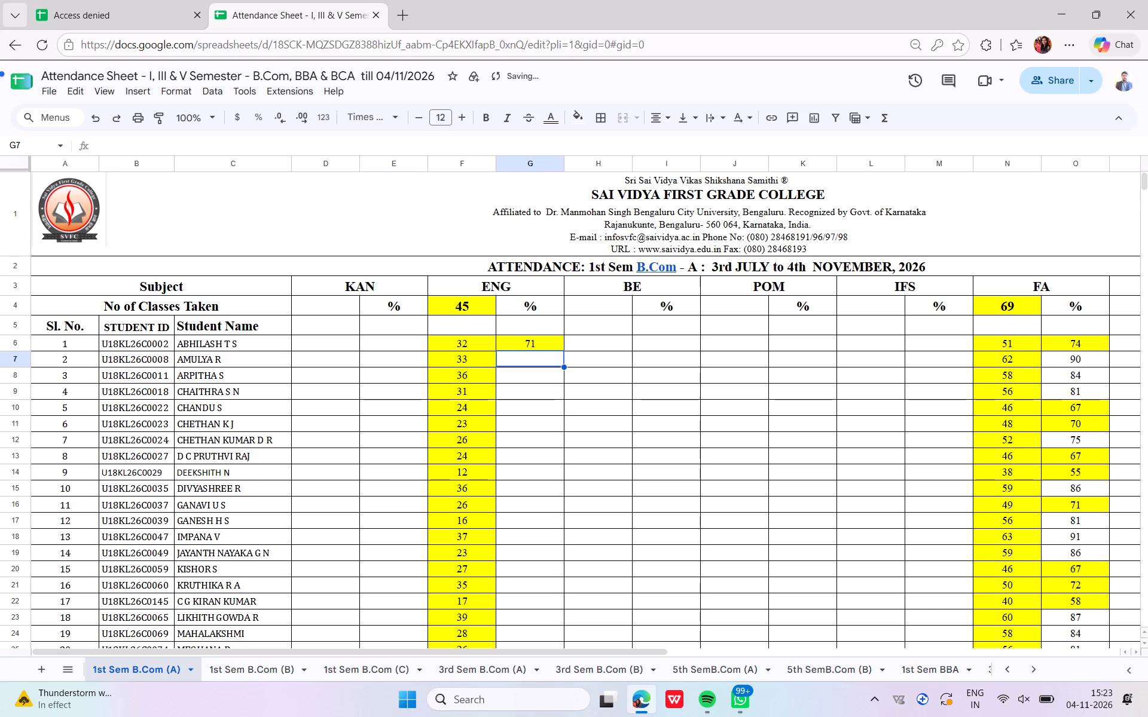
Fill the ENG percentage formula from G6 down to G52 for all the students.
left_click_drag(541, 342, 561, 347)
left_click(561, 347)
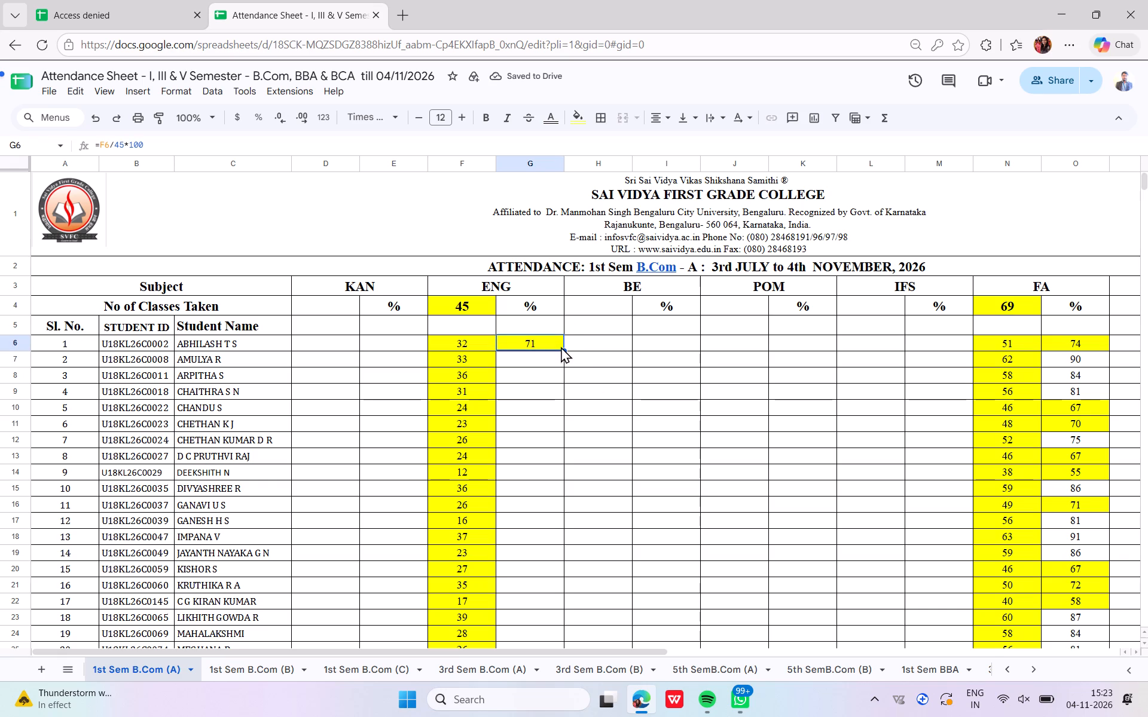
left_click_drag(564, 350, 577, 705)
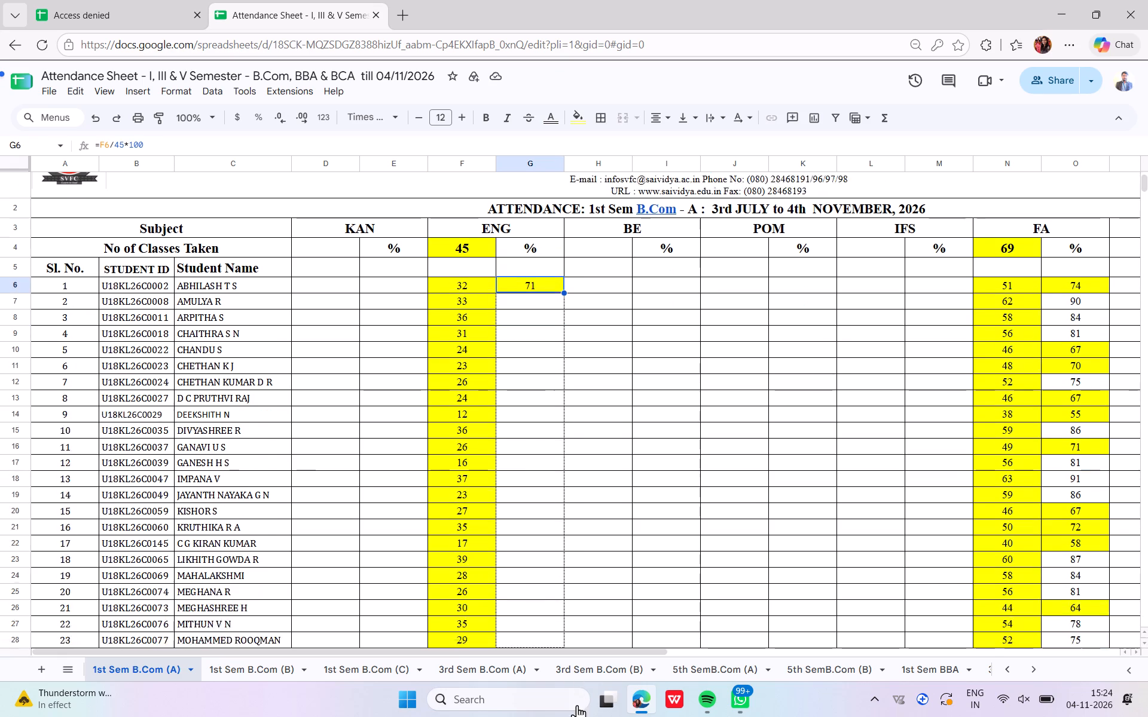
left_click_drag(577, 705, 536, 306)
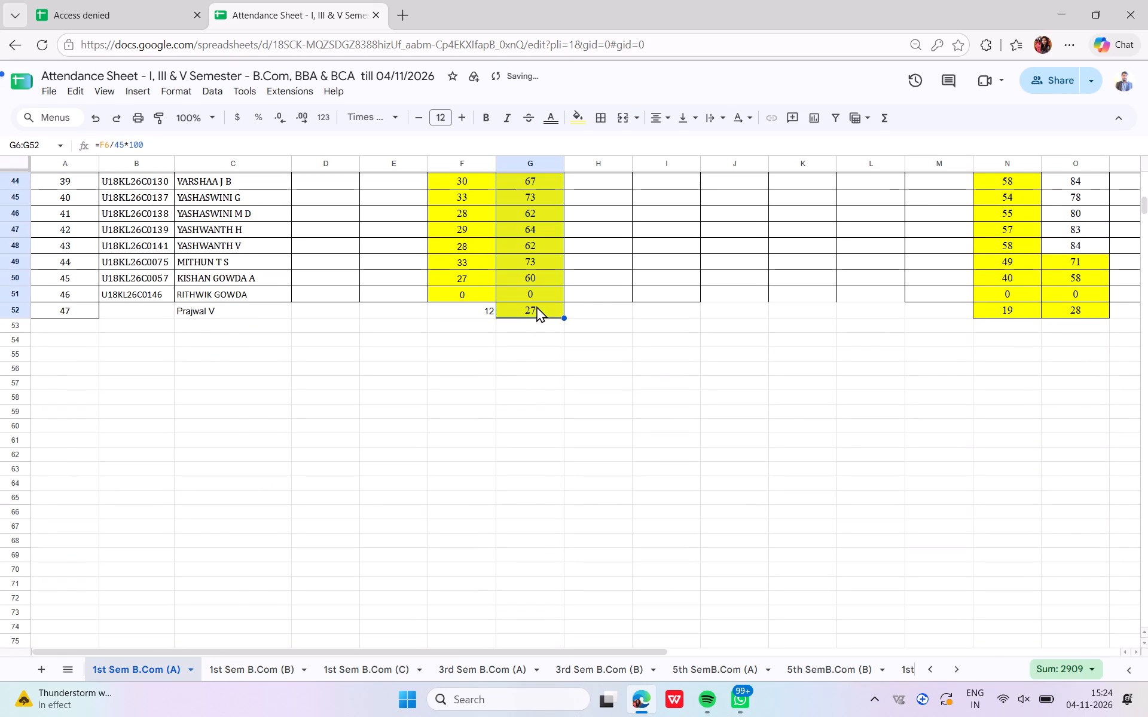
Centre-align student 47's ENG attendance value in F52.
left_click(483, 309)
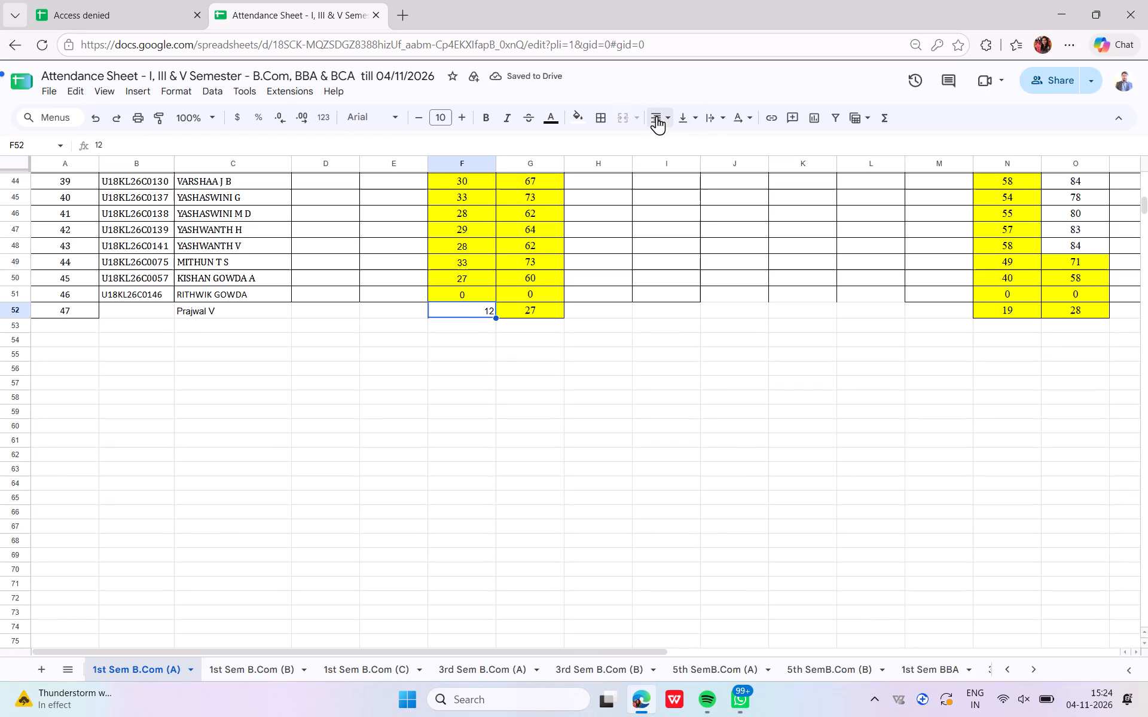
left_click_drag(657, 116, 680, 149)
left_click(680, 149)
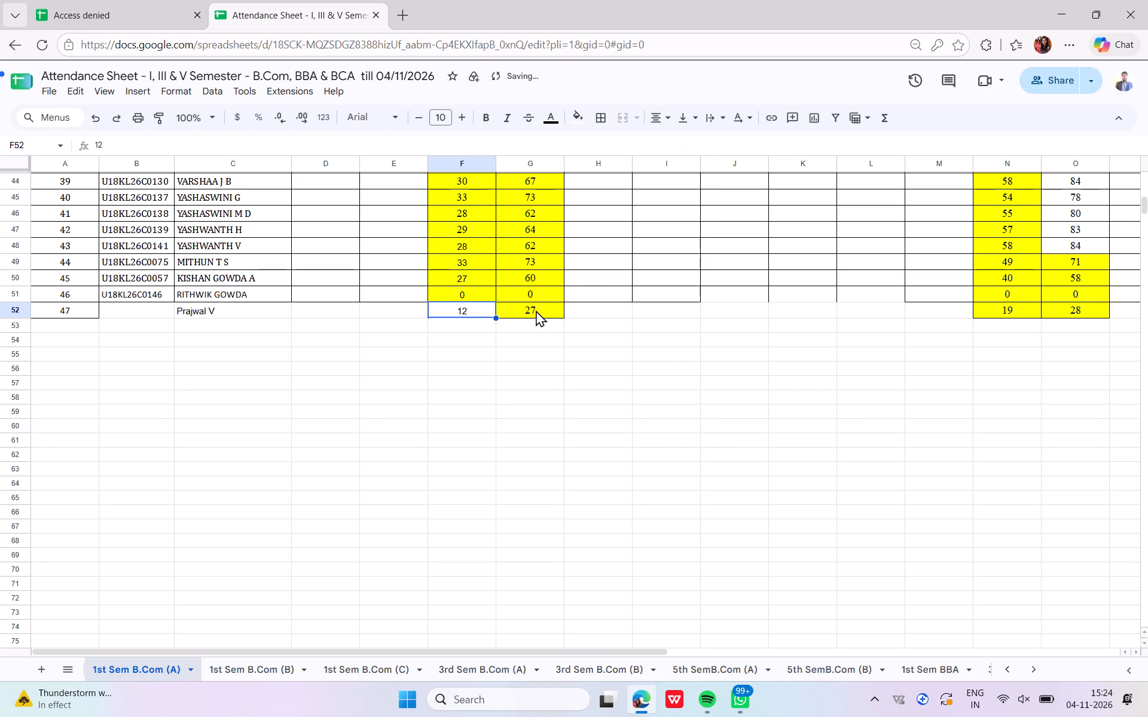
left_click(536, 310)
left_click(553, 381)
scroll(553, 381, "up", 8)
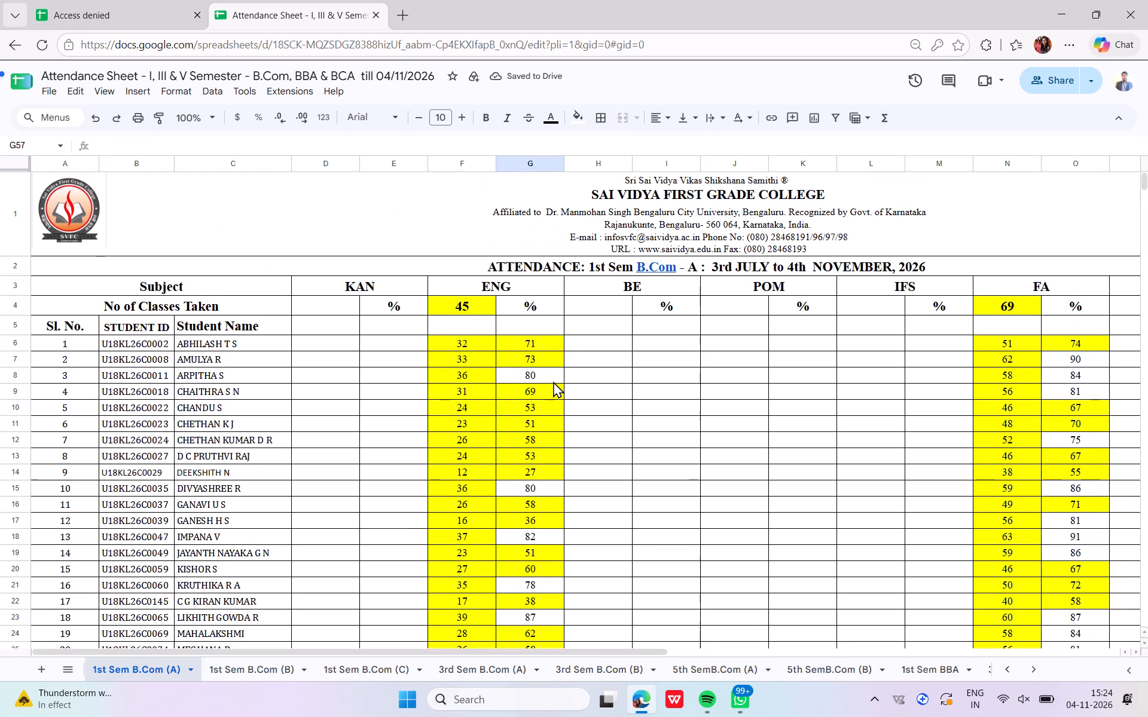
On the 1st Sem BCA (A) sheet, set the ENG number of classes taken in F4 to 48.
left_click(240, 676)
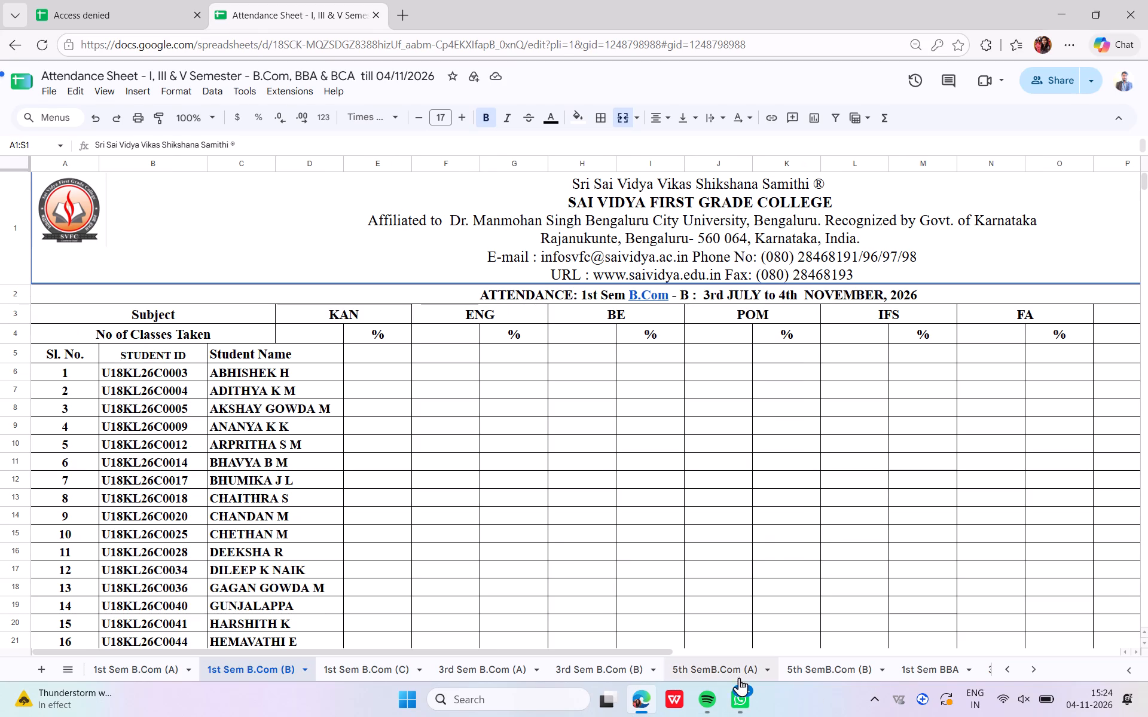
left_click(1043, 669)
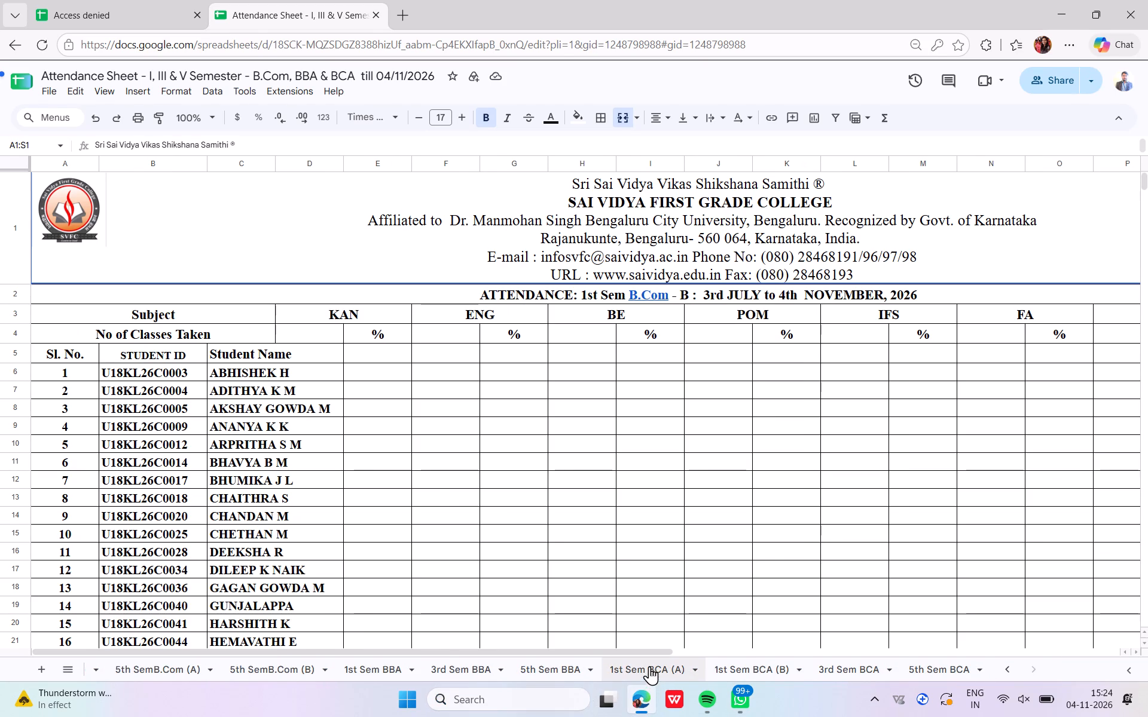
left_click(649, 666)
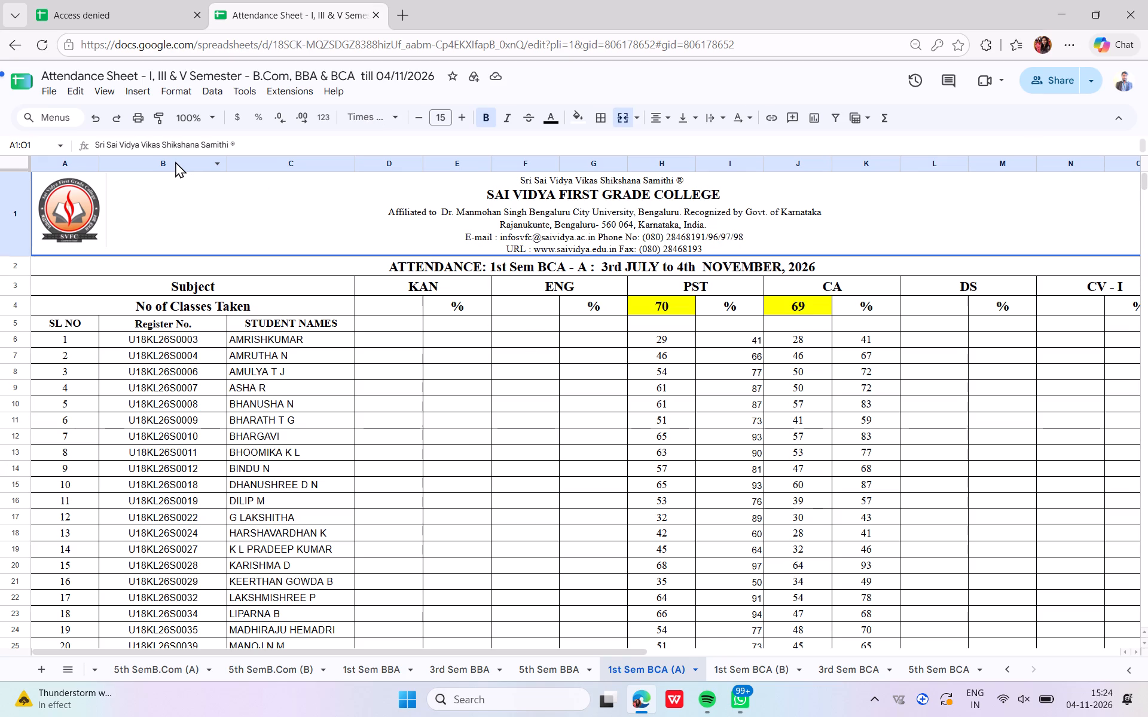
left_click(530, 304)
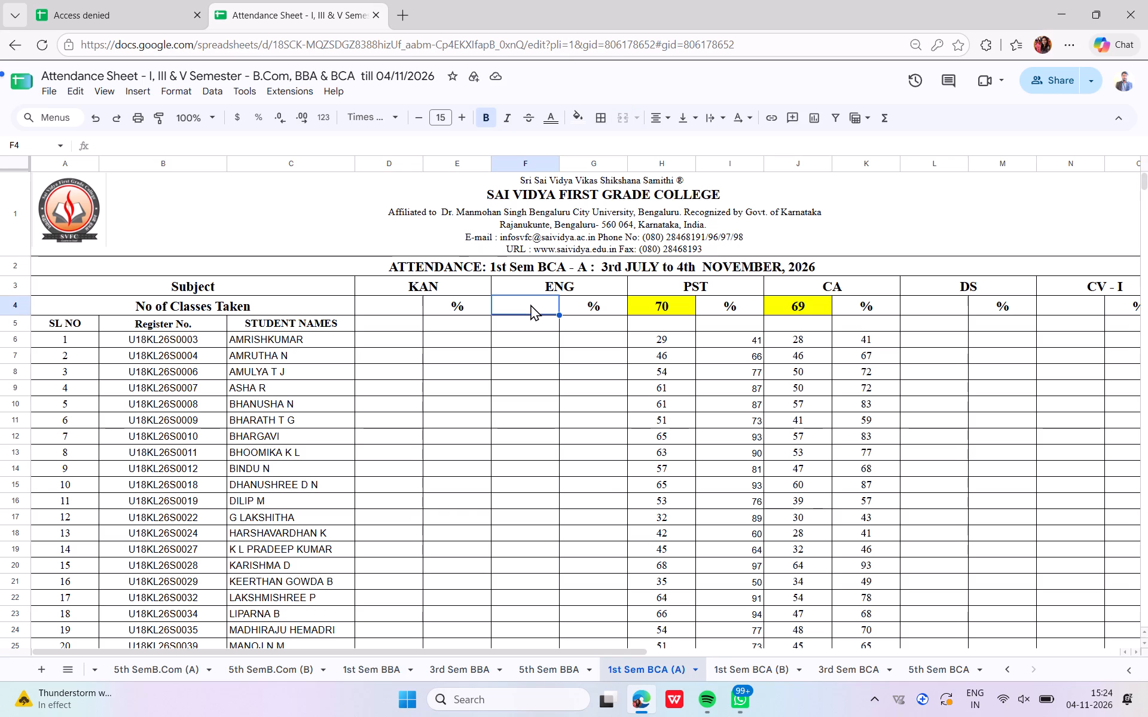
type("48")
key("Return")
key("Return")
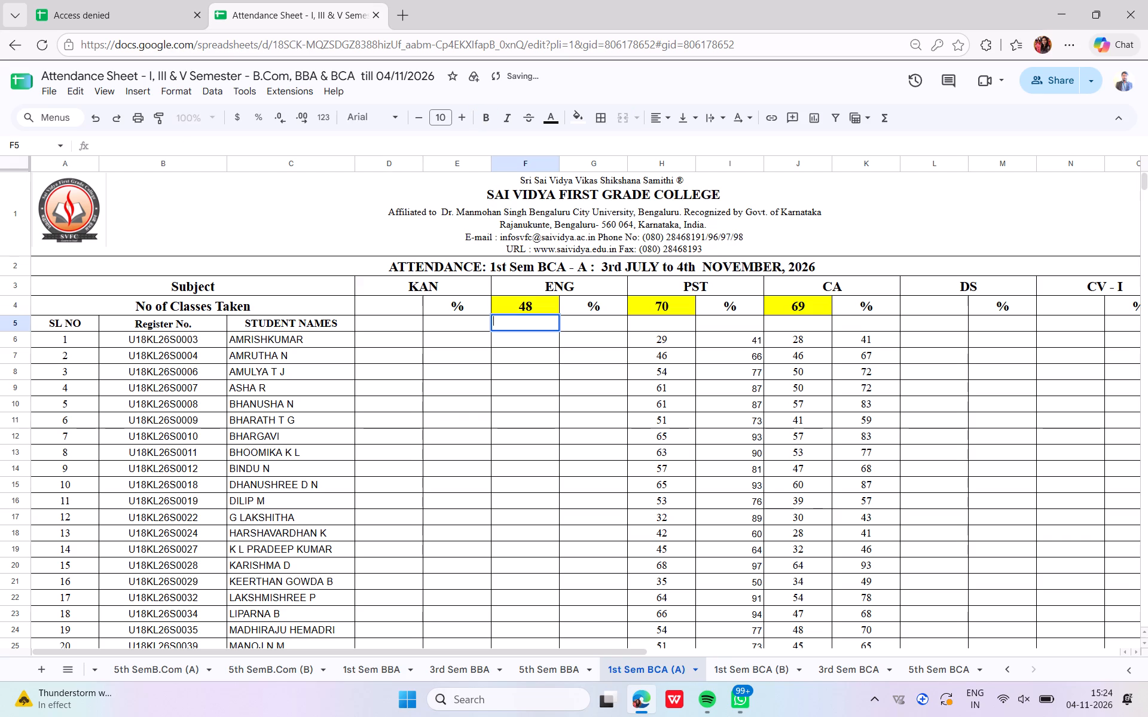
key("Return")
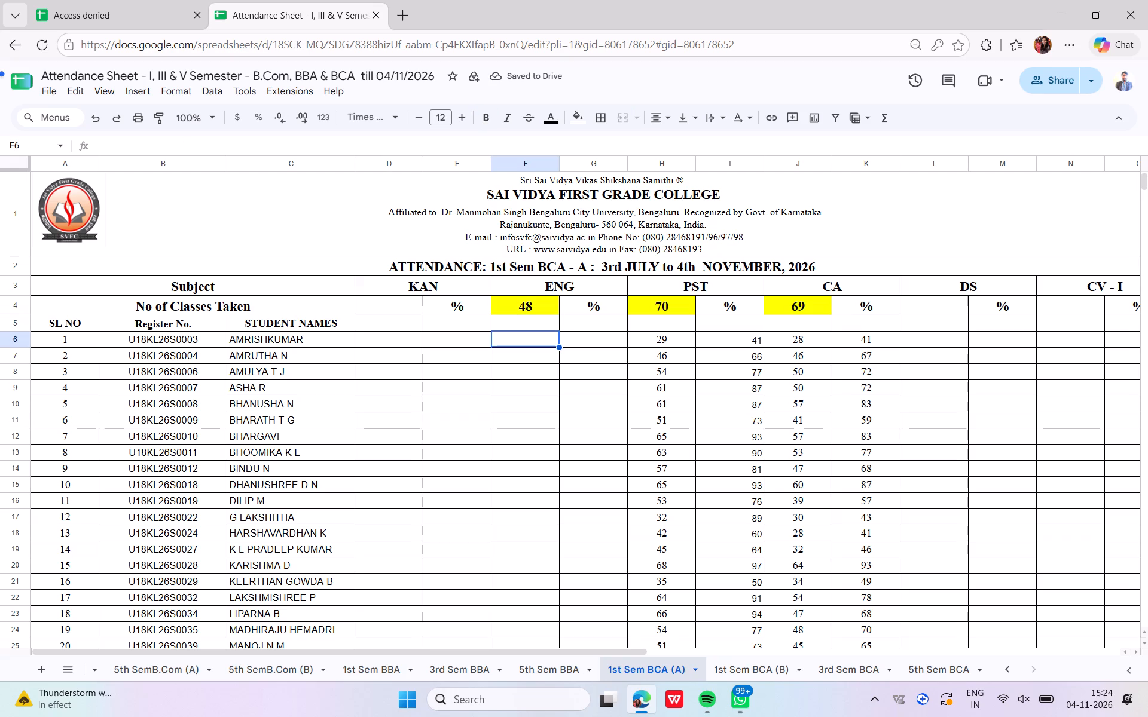
Enter the ENG attendance for students 1 to 5 in F6 to F10: 9, 29, 24, 24 and 37.
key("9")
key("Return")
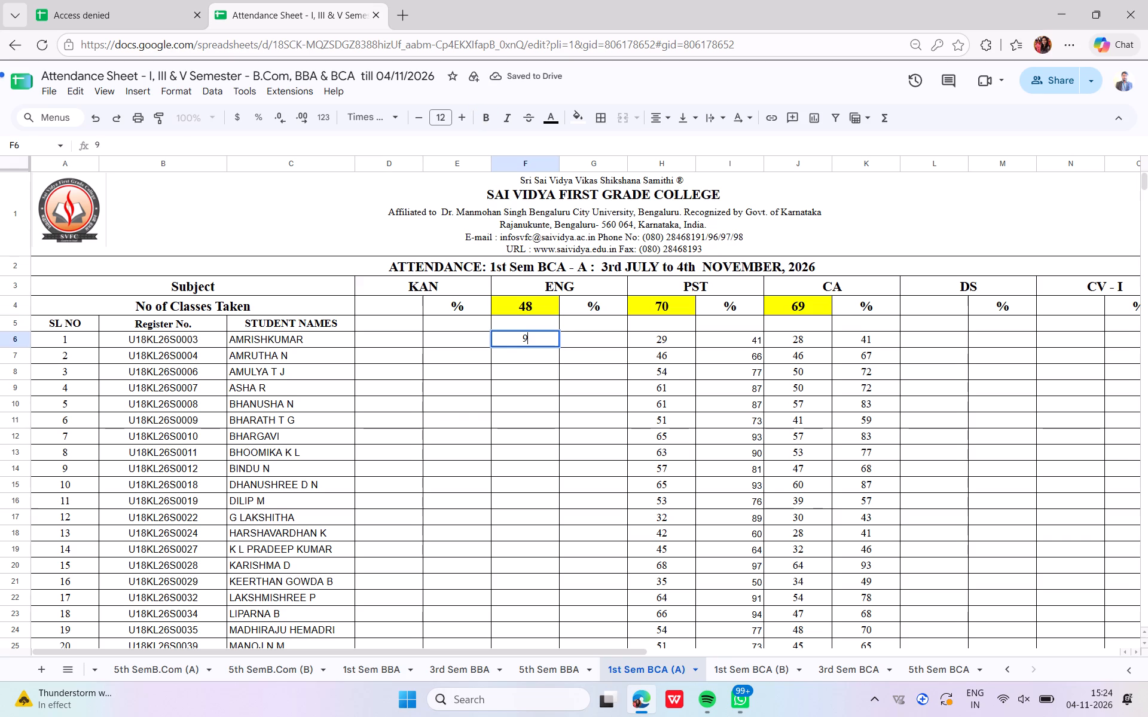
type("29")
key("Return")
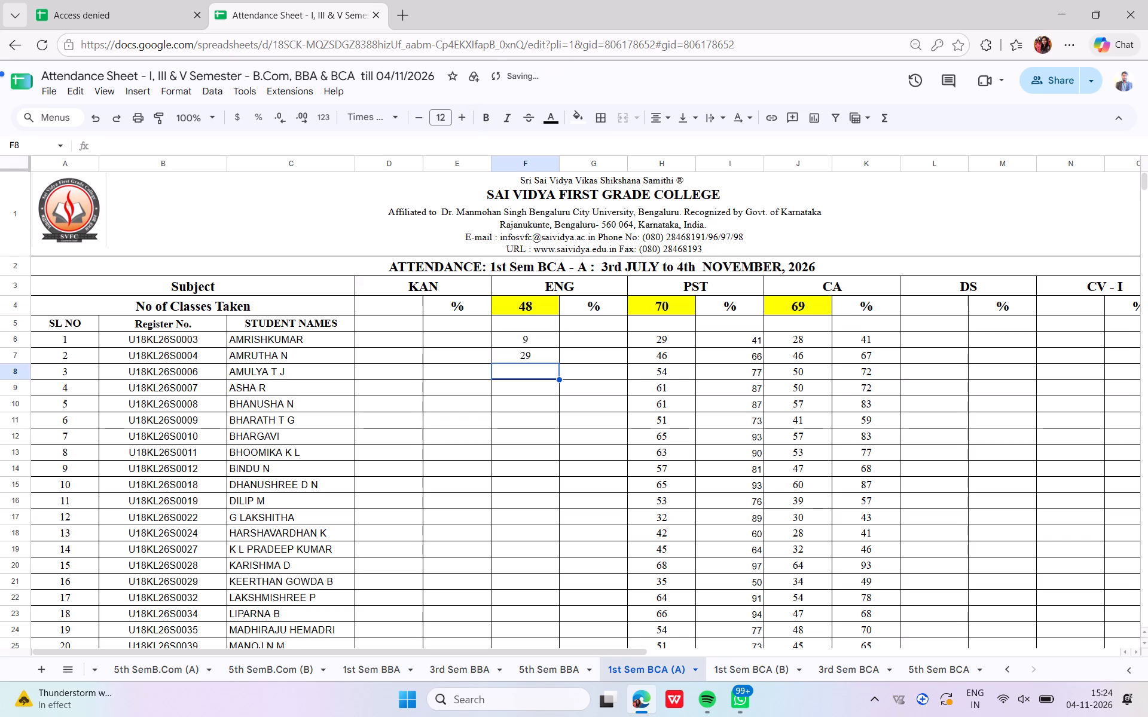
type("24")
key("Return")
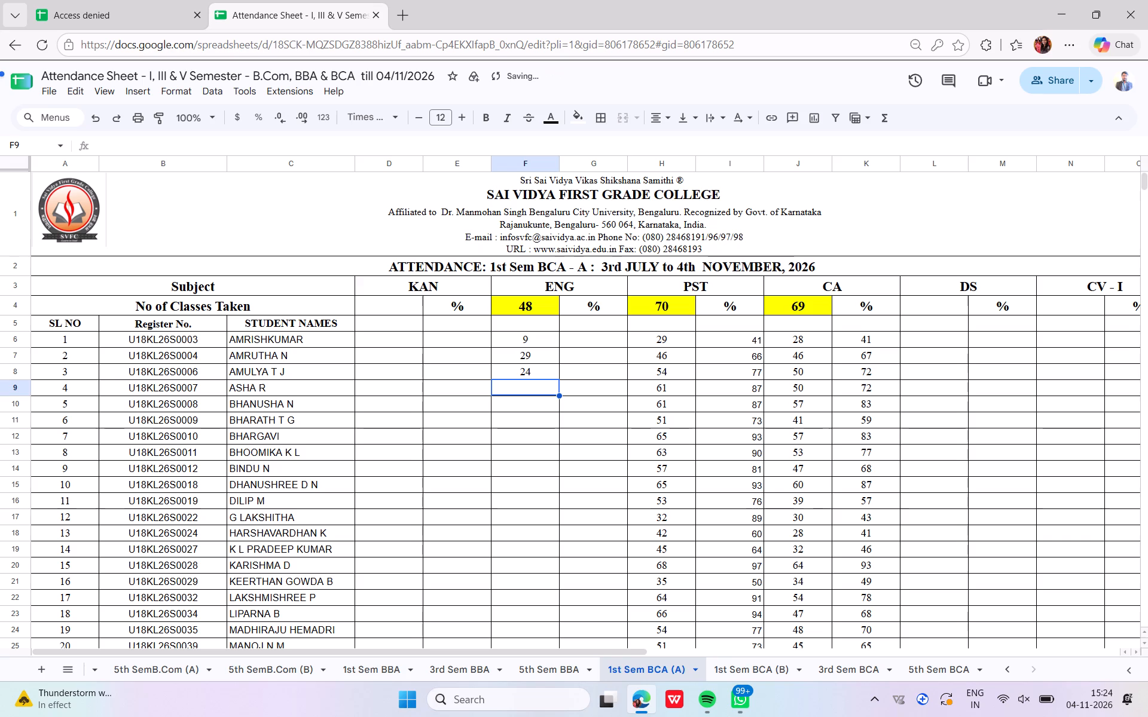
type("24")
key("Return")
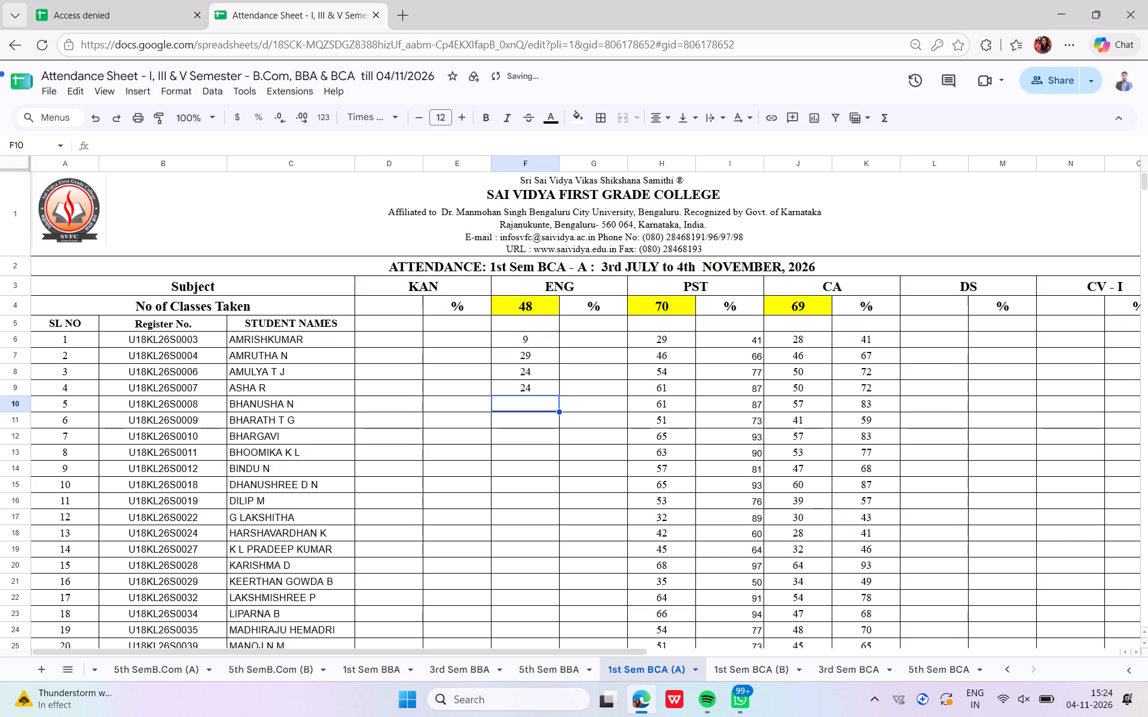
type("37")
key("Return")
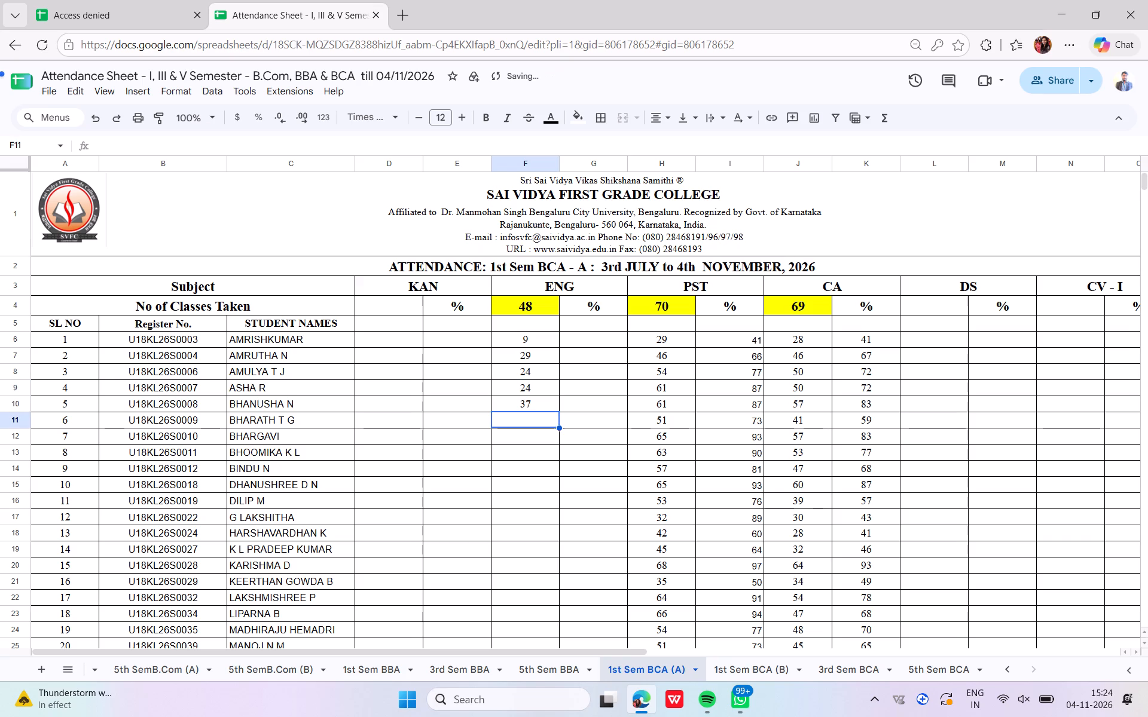
Enter the ENG attendance for students 6 to 10 in F11 to F15: 15, 25, 25, 35 and 30.
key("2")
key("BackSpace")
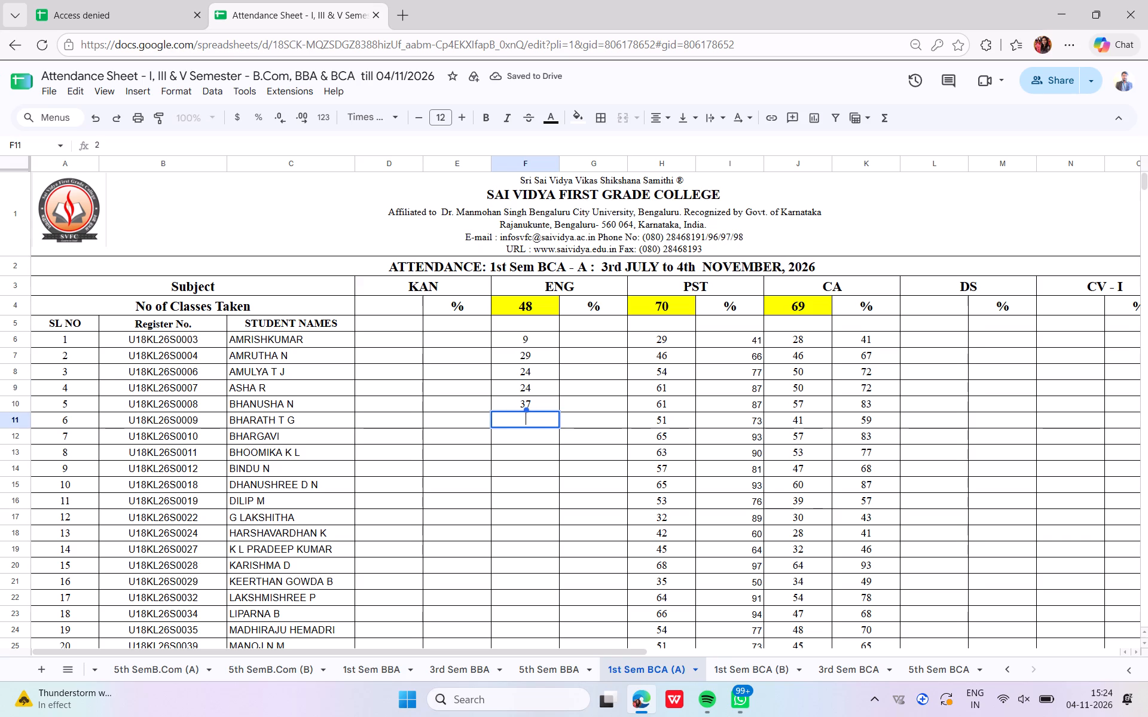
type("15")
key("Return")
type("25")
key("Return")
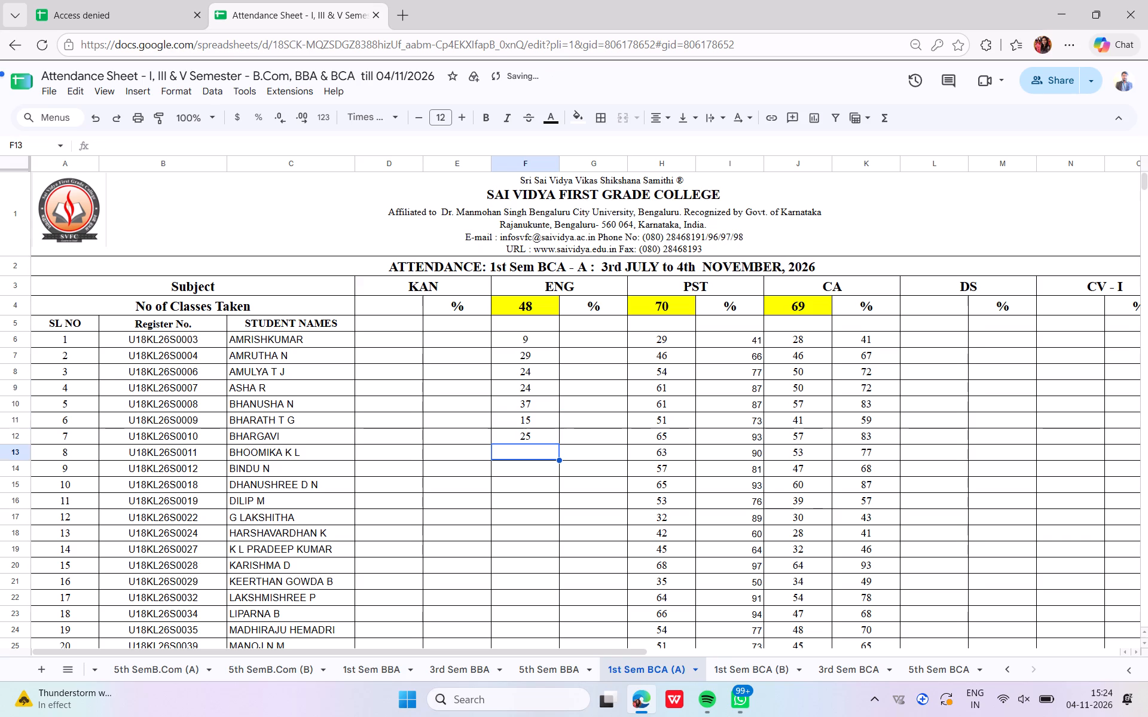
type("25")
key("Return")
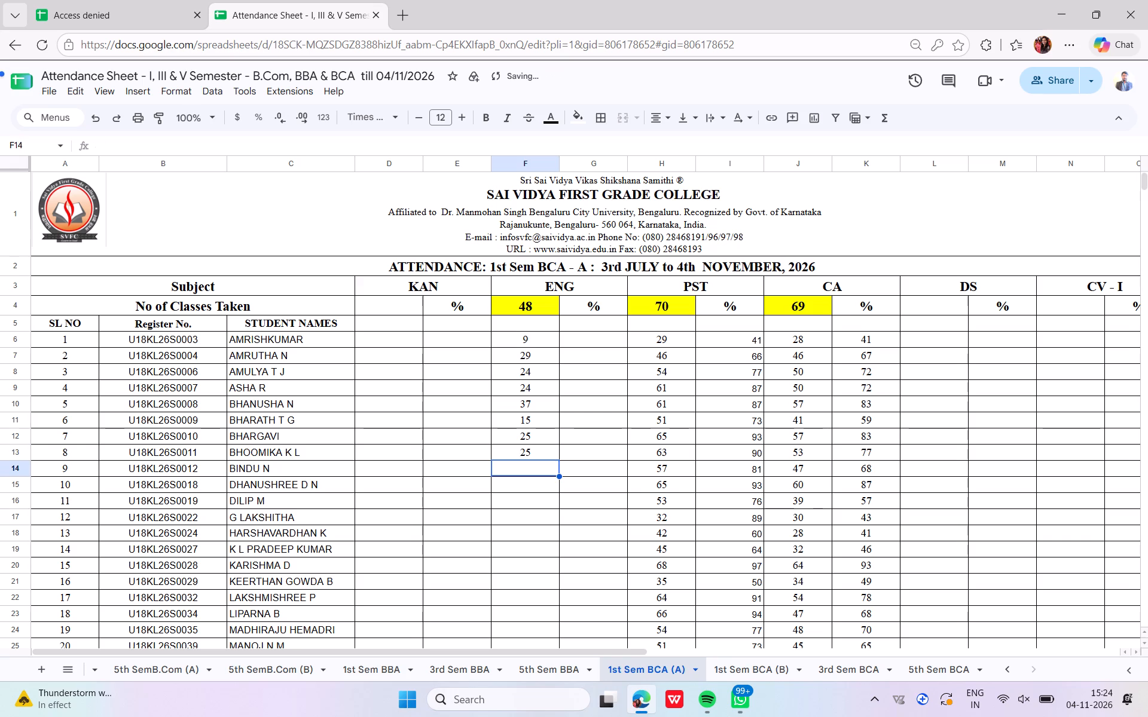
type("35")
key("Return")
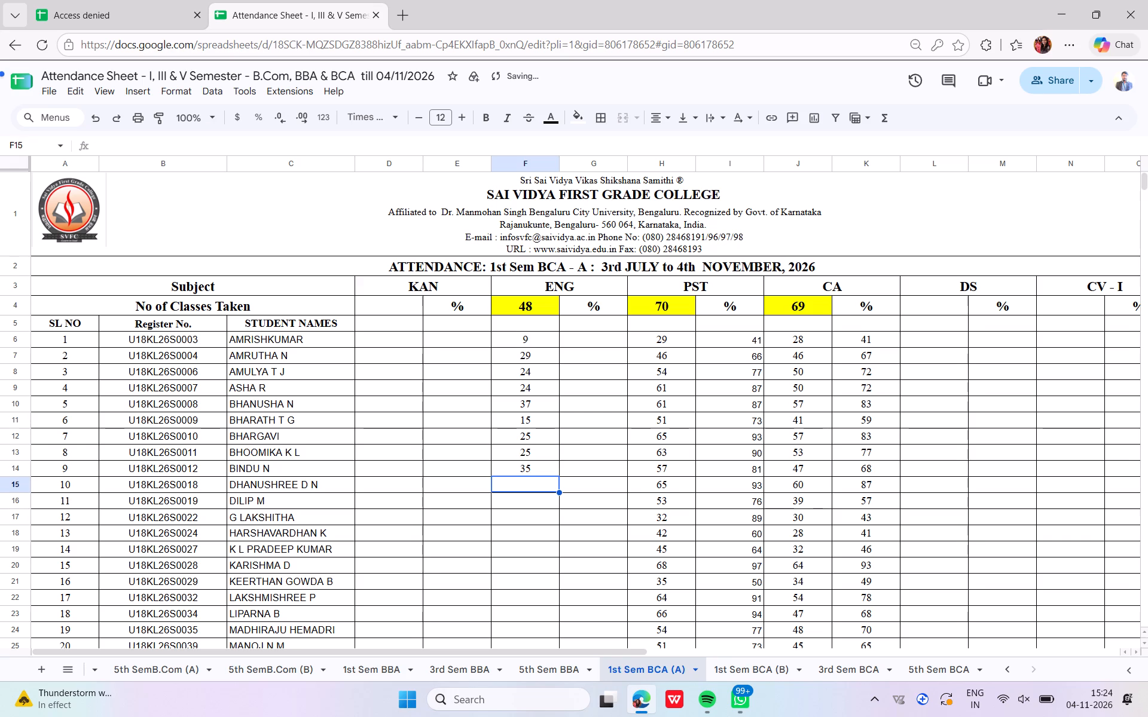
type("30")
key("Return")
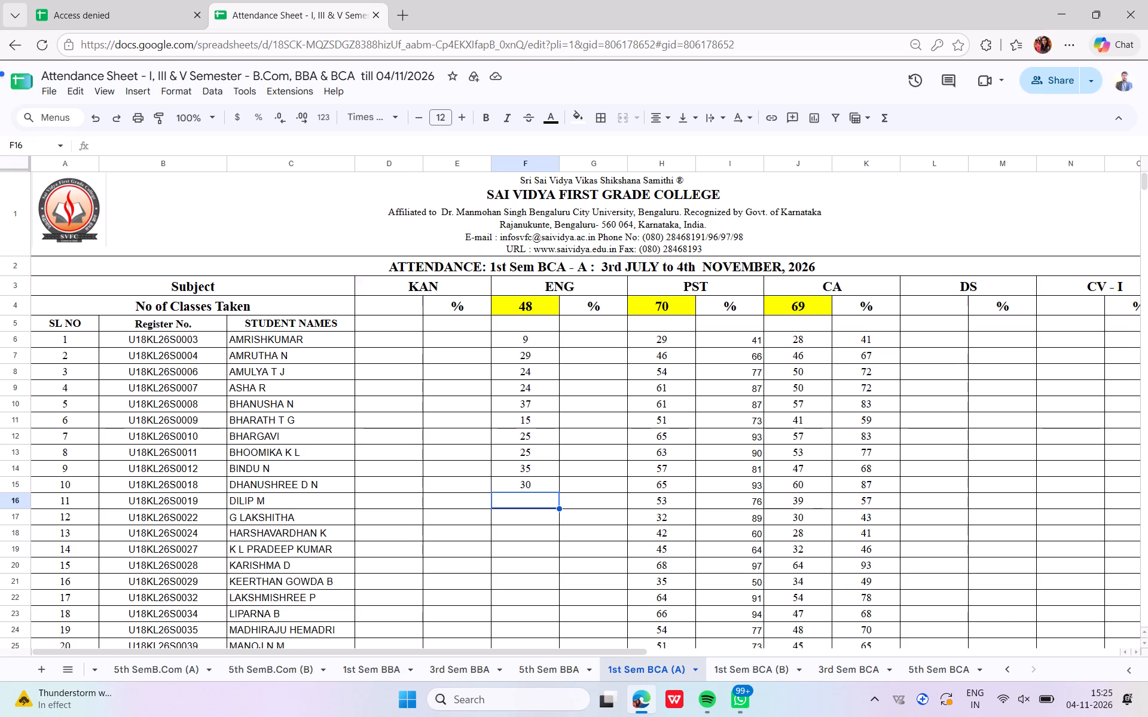
Correct the ENG attendance for student 10 in F15 to 39.
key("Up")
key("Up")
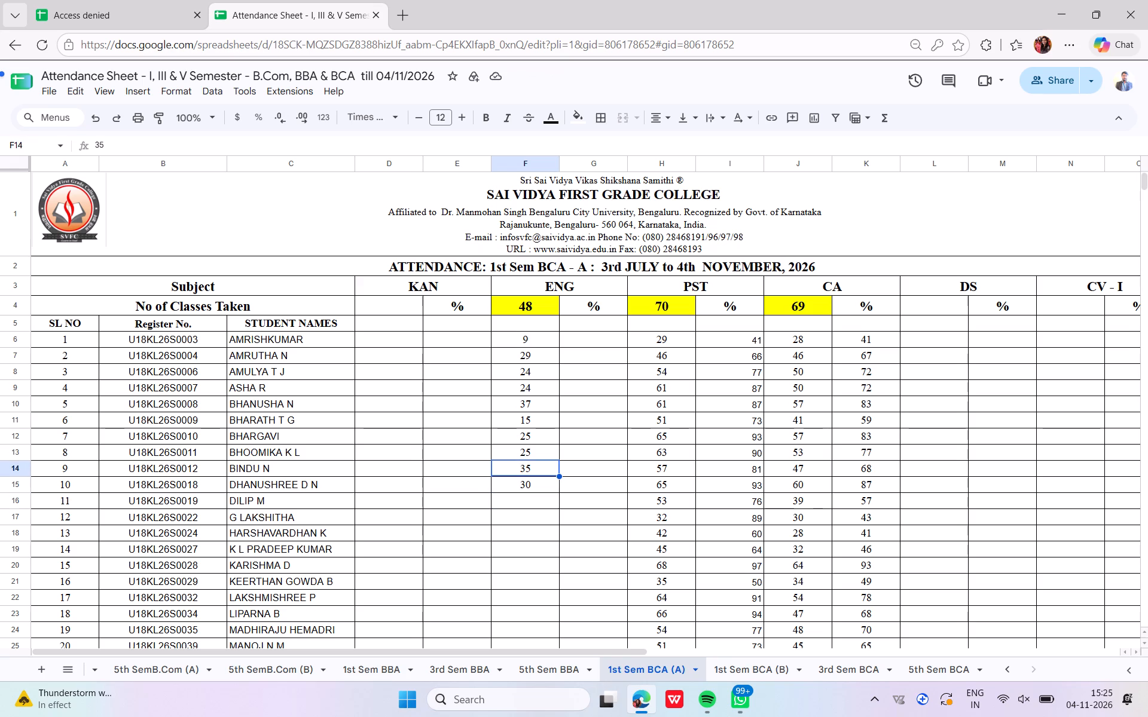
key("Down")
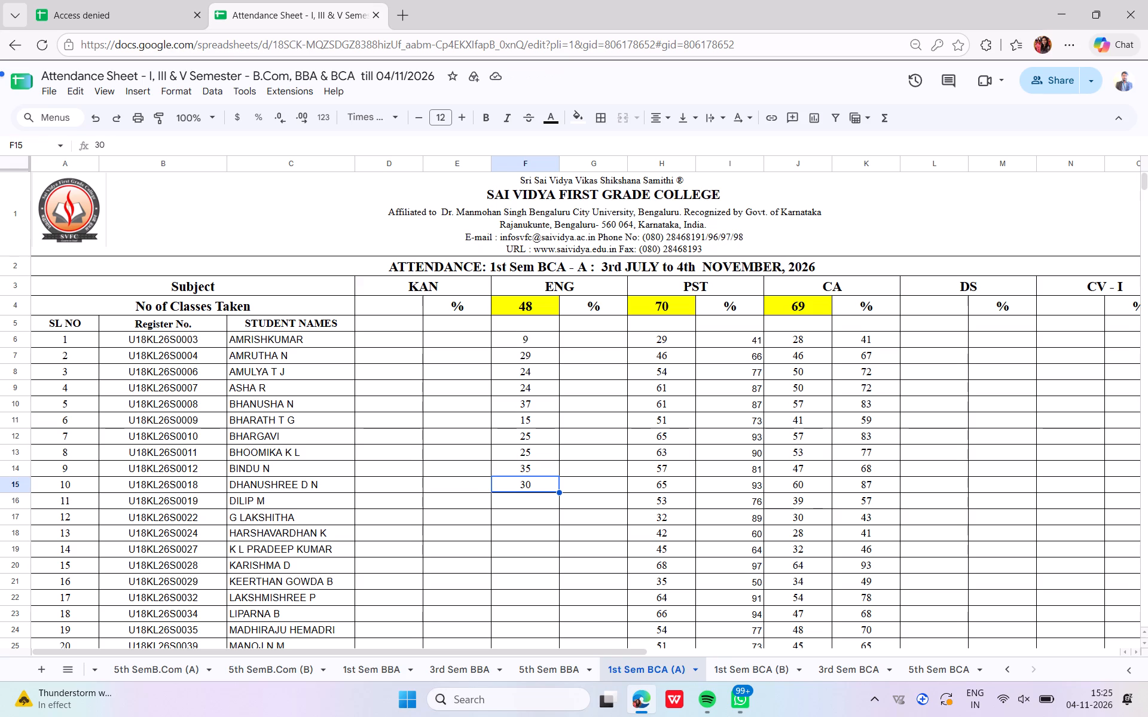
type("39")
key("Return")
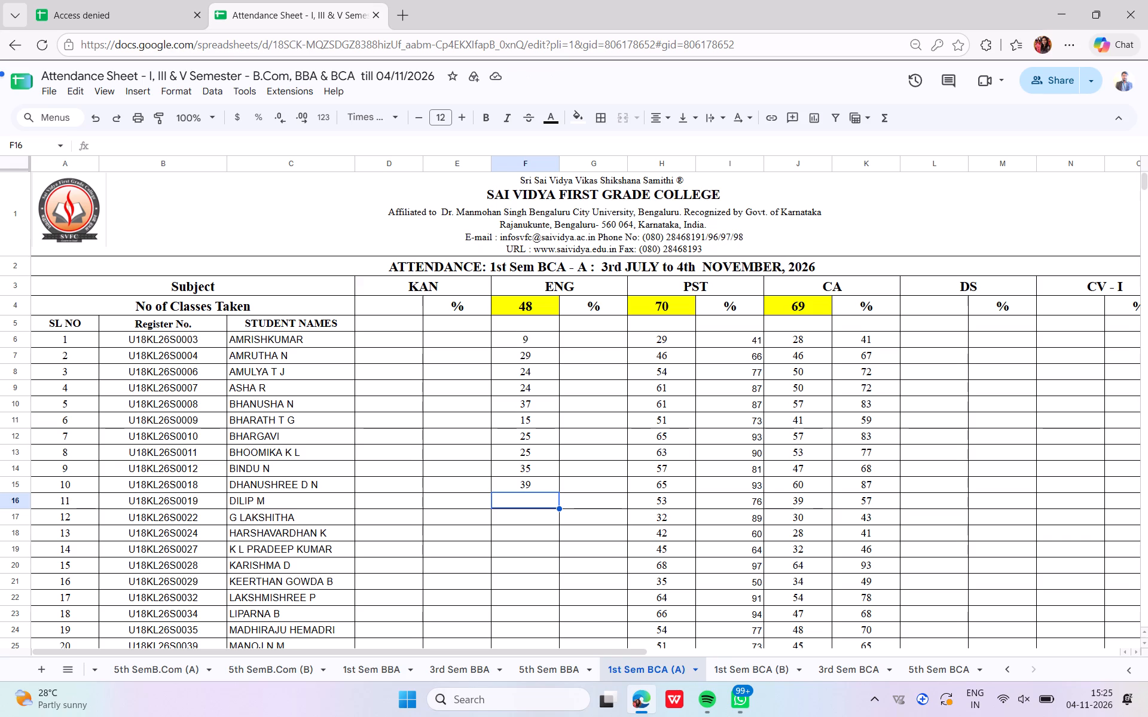
Enter the ENG attendance for student 11 in F16 as 30 and correct it to 31.
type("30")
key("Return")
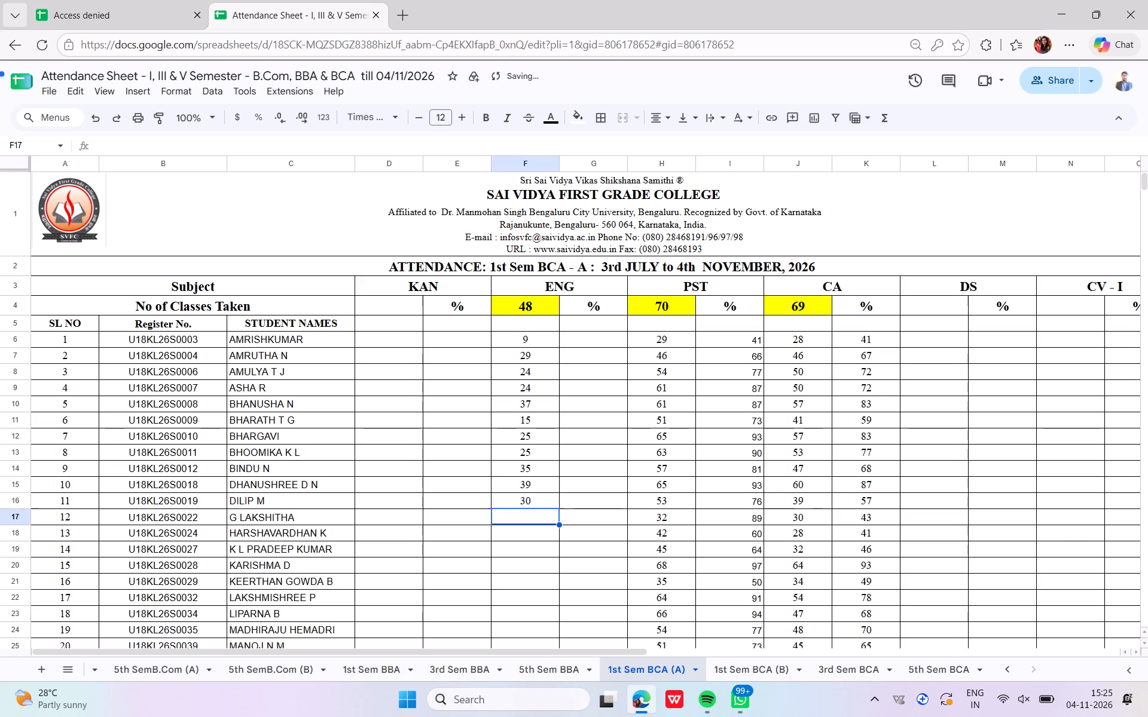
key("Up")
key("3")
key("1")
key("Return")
Enter the ENG attendance for students 15 and 16 in F20 and F21: 38 and 16.
left_click(510, 565)
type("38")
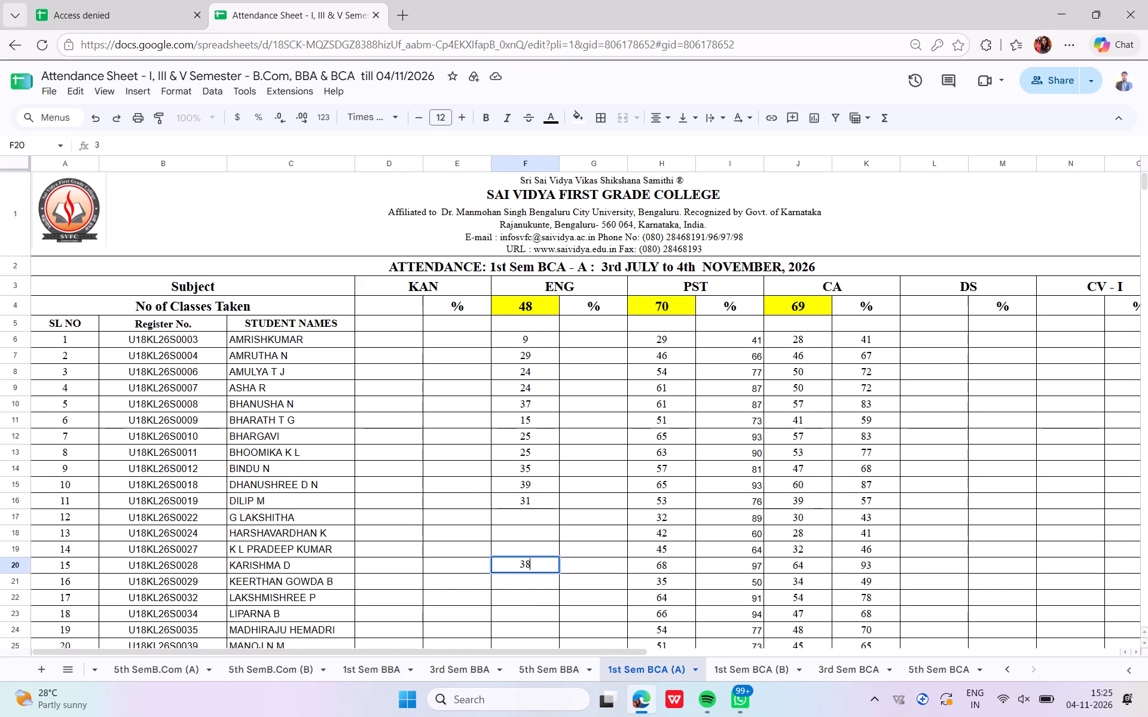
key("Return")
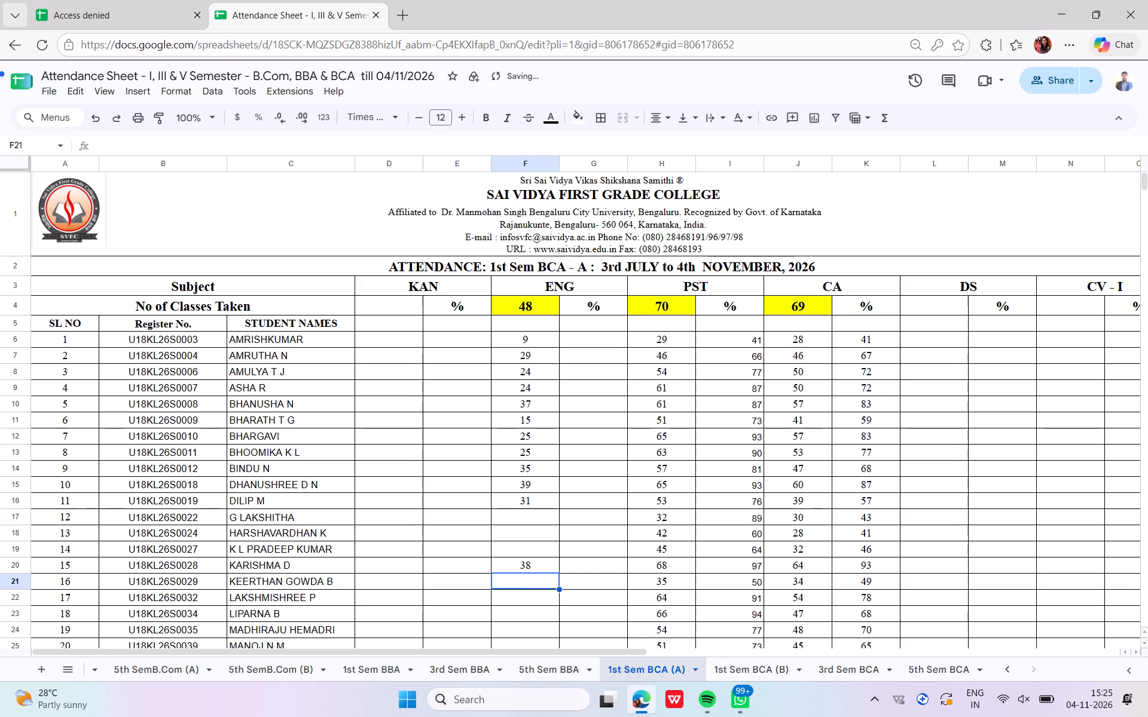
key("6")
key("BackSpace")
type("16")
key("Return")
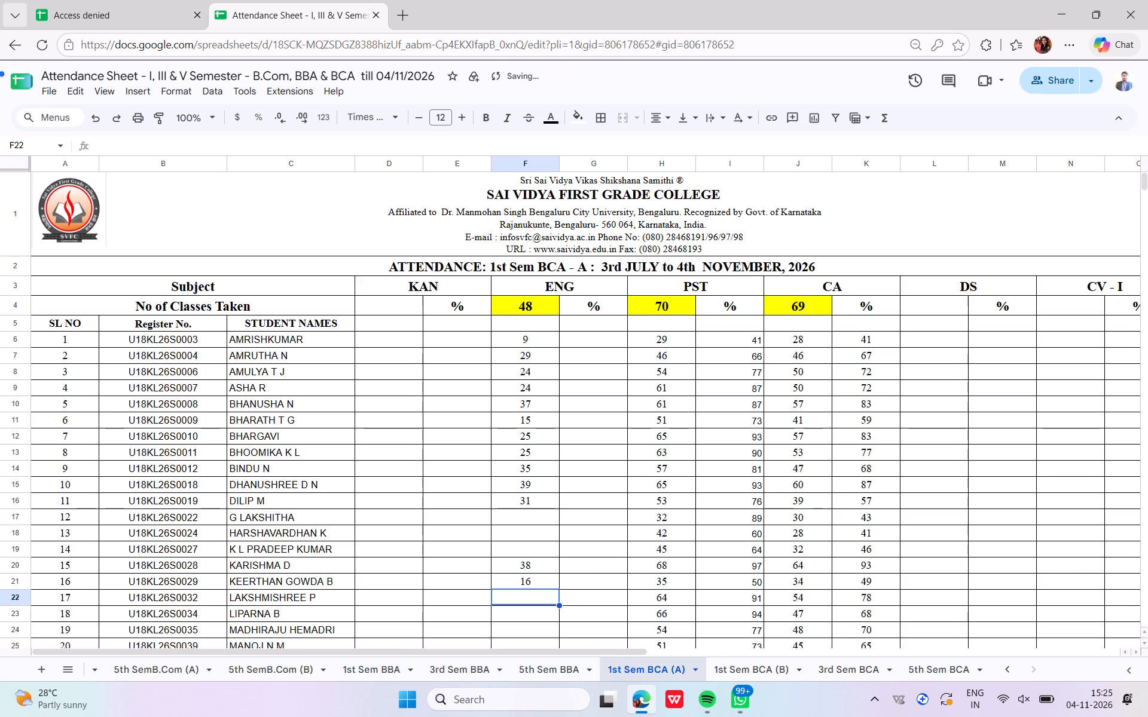
Enter the ENG attendance for students 17 to 20 in F22 to F25: 34, 32, 22 and 28.
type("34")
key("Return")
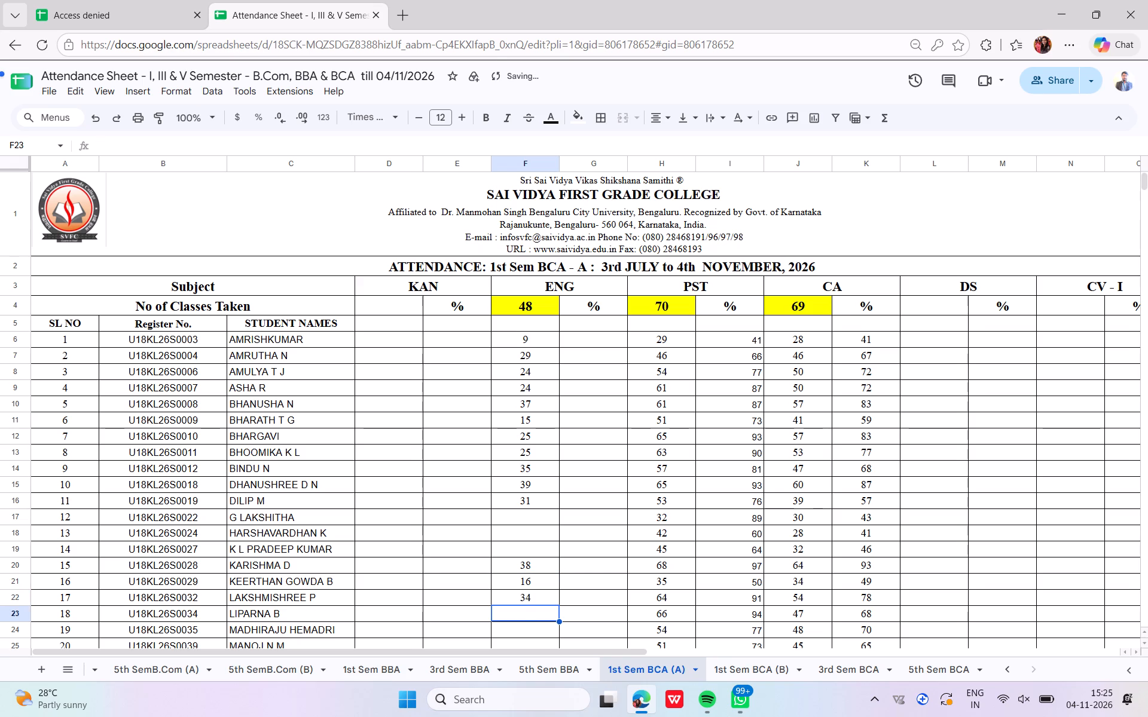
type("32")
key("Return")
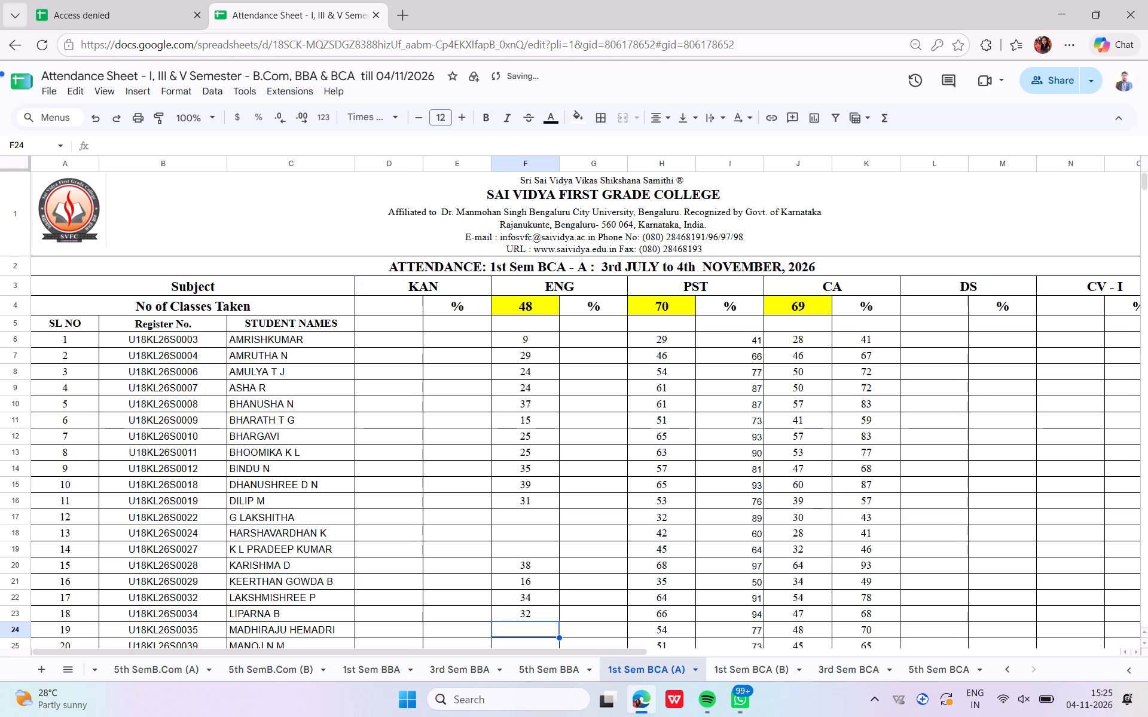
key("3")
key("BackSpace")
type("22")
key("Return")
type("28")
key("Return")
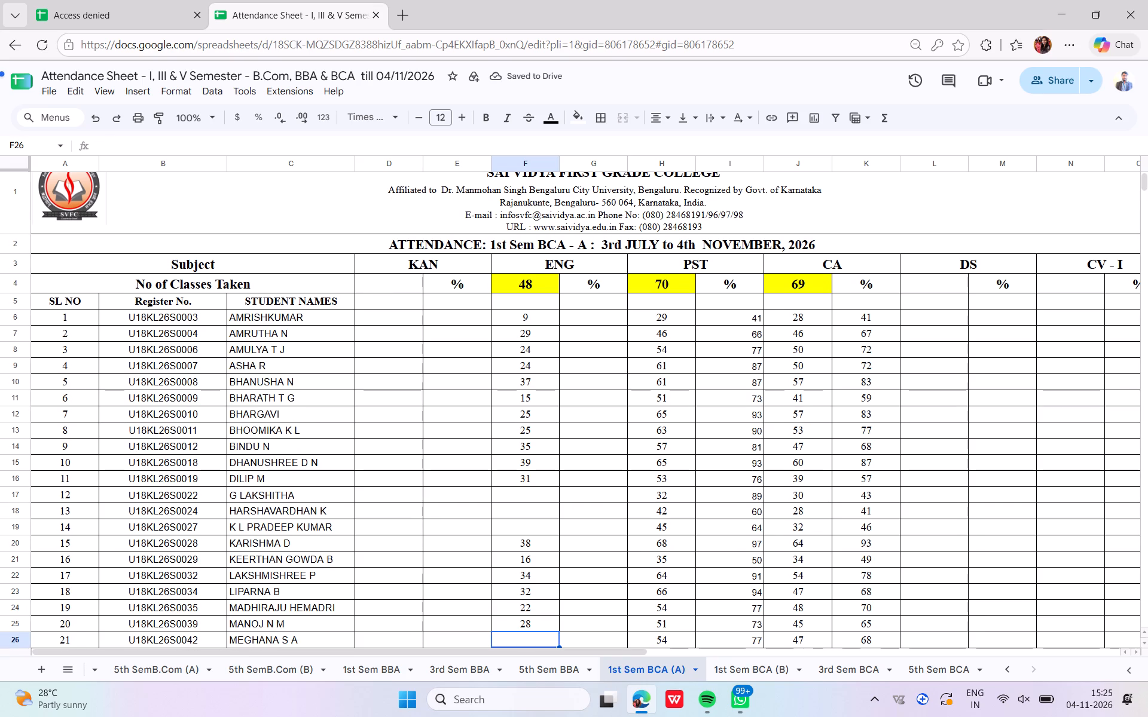
Enter the ENG attendance for students 21 to 23 in F26 to F28: 28, 7 and 17.
scroll(510, 565, "down", 2)
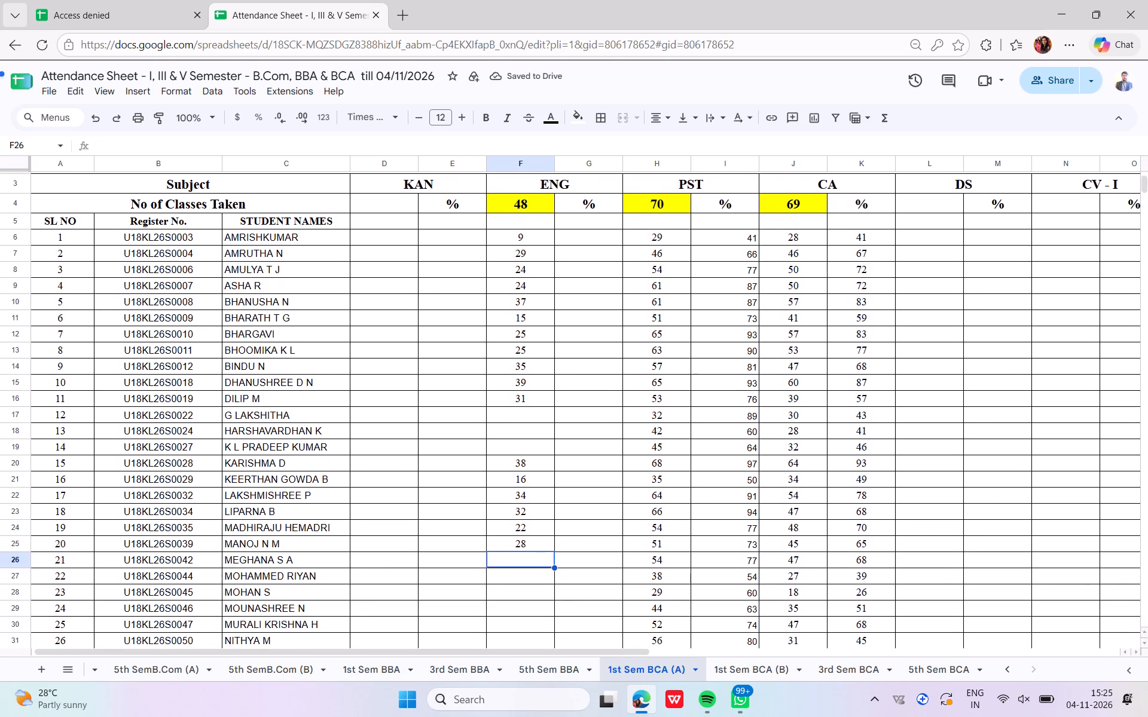
scroll(510, 565, "down", 1)
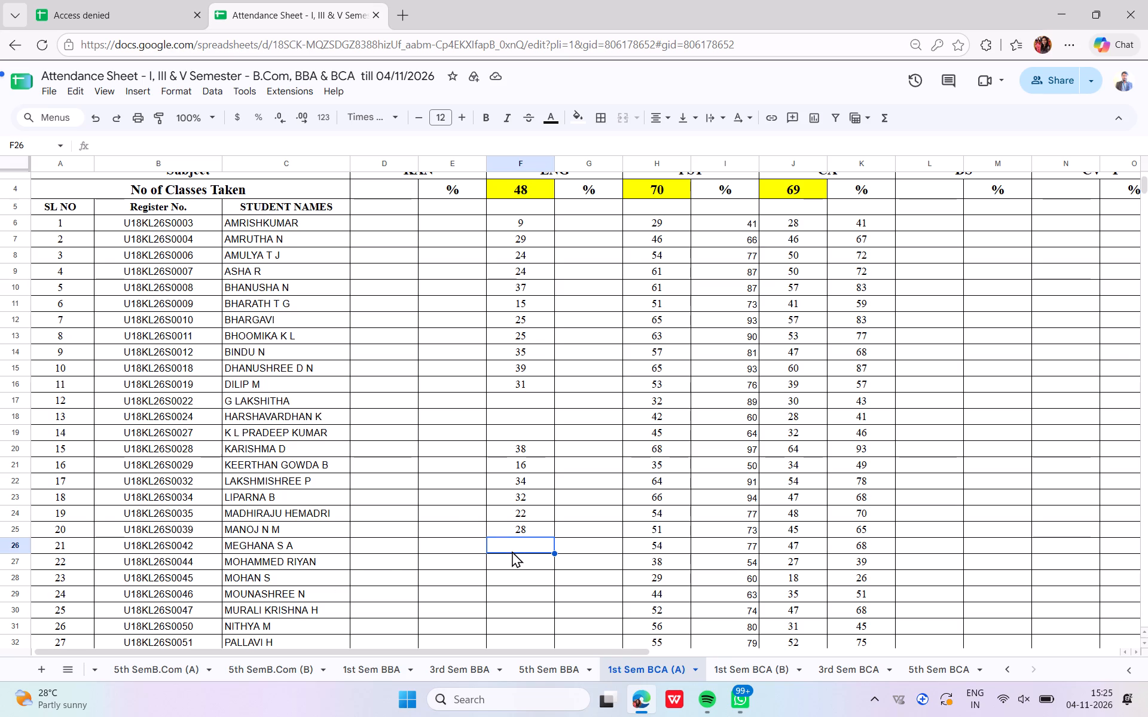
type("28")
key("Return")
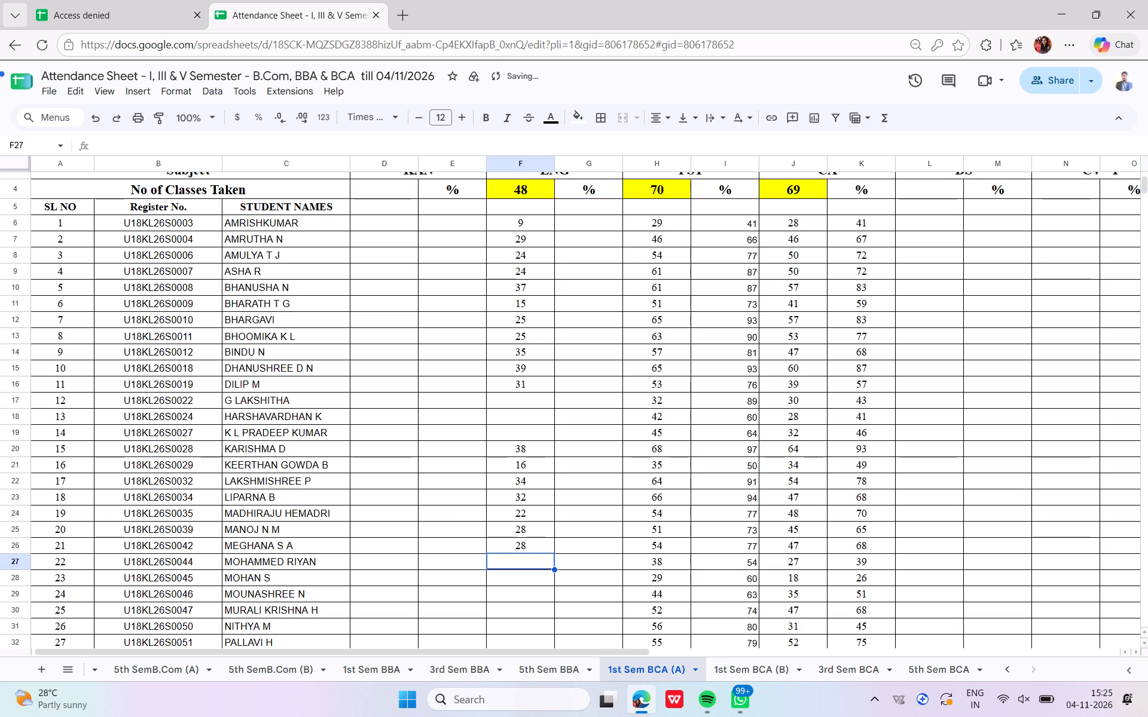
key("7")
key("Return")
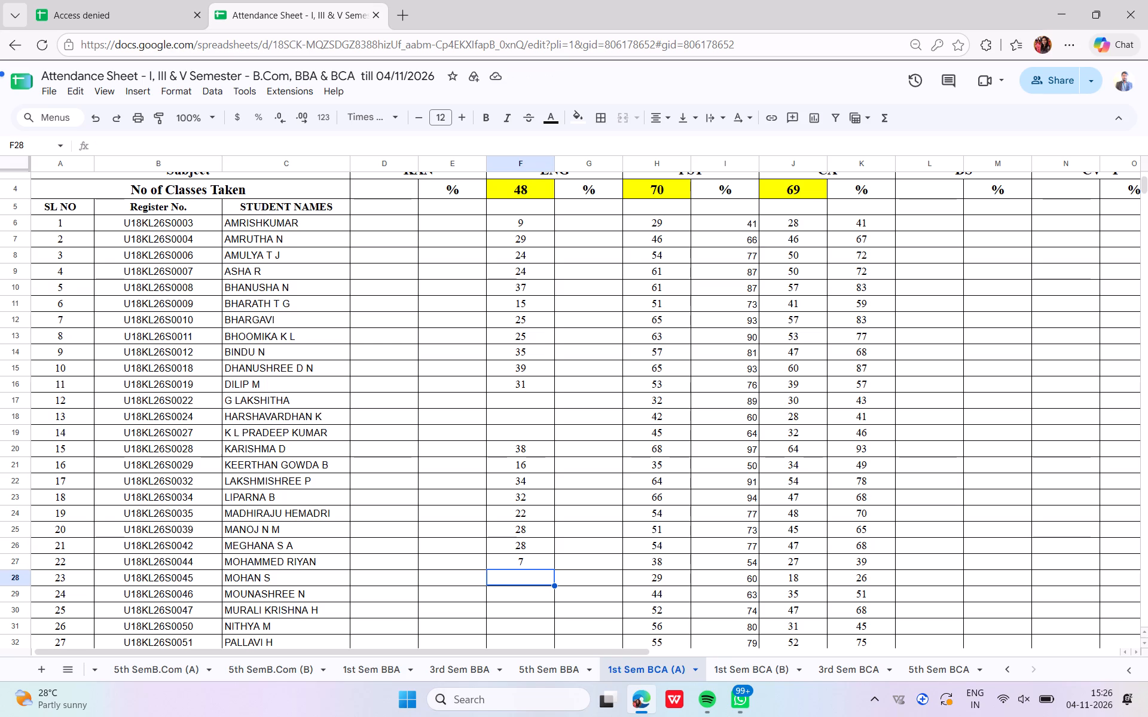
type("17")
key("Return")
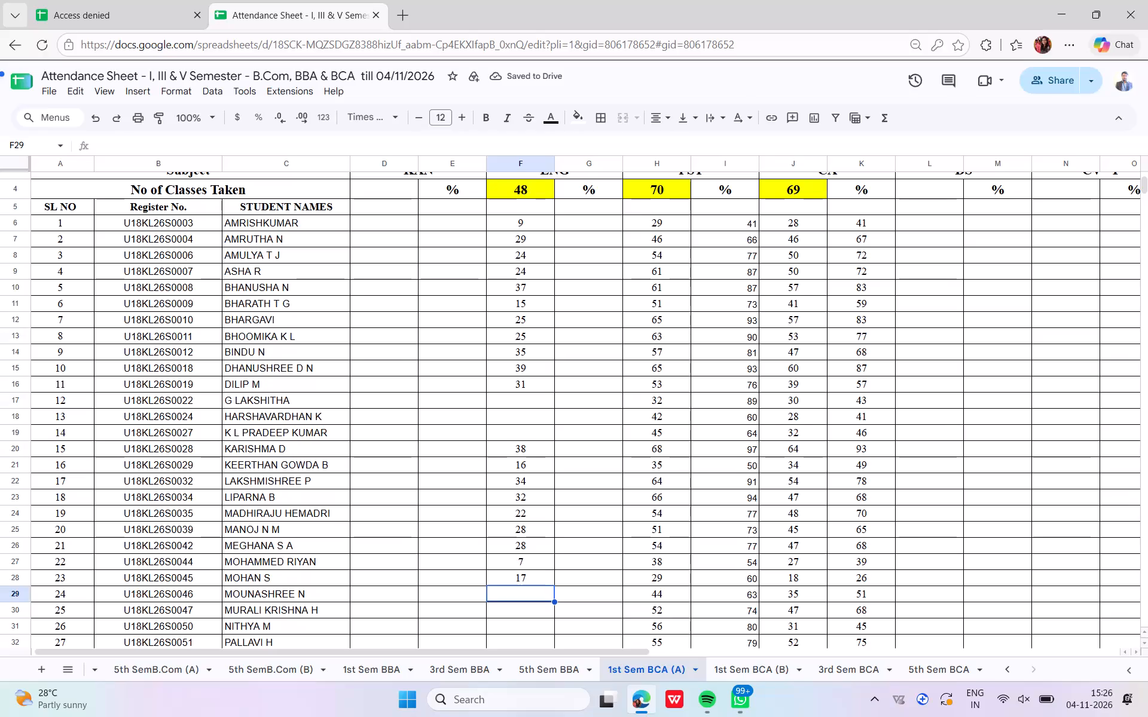
Enter the ENG attendance for students 24 to 27 in F29 to F32: 15, 33, 9 and 29.
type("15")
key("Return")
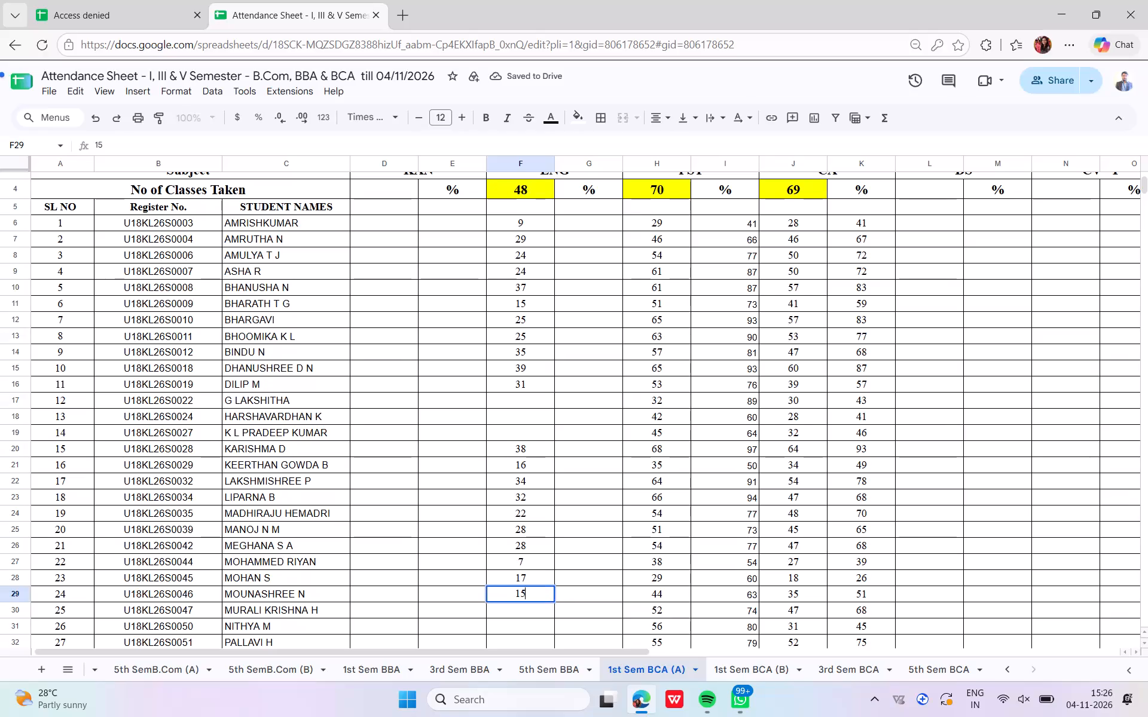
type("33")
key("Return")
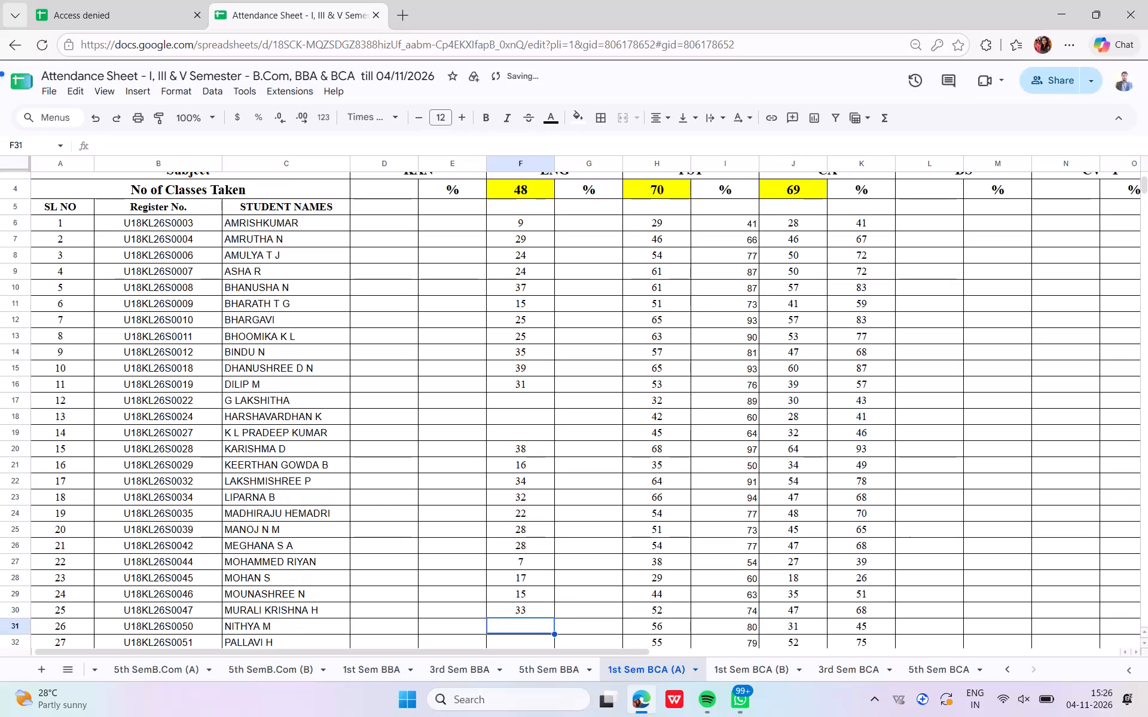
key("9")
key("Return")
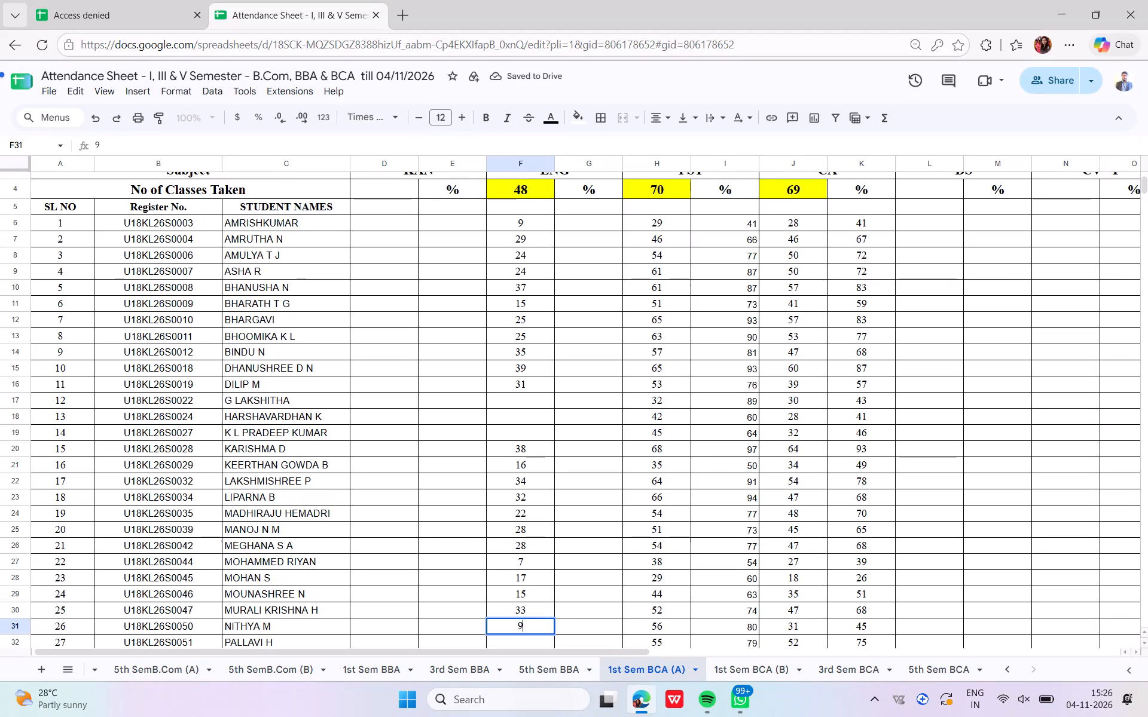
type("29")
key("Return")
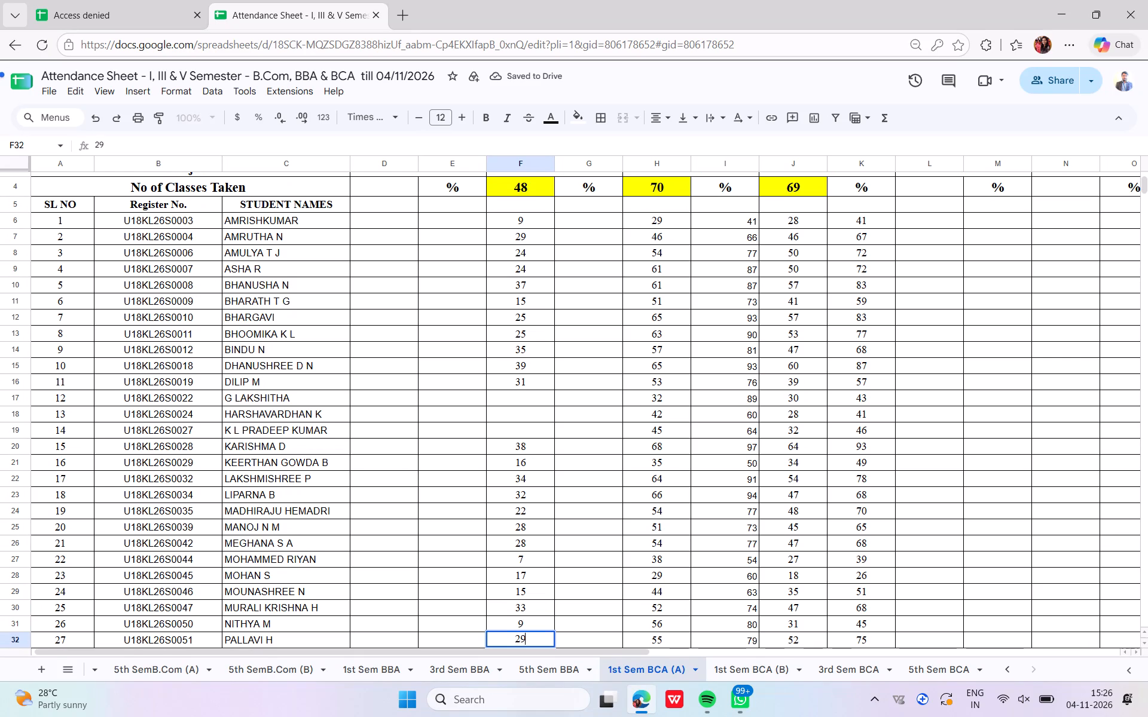
Leave student 28 blank and enter the ENG attendance for student 29 in F34 as 24.
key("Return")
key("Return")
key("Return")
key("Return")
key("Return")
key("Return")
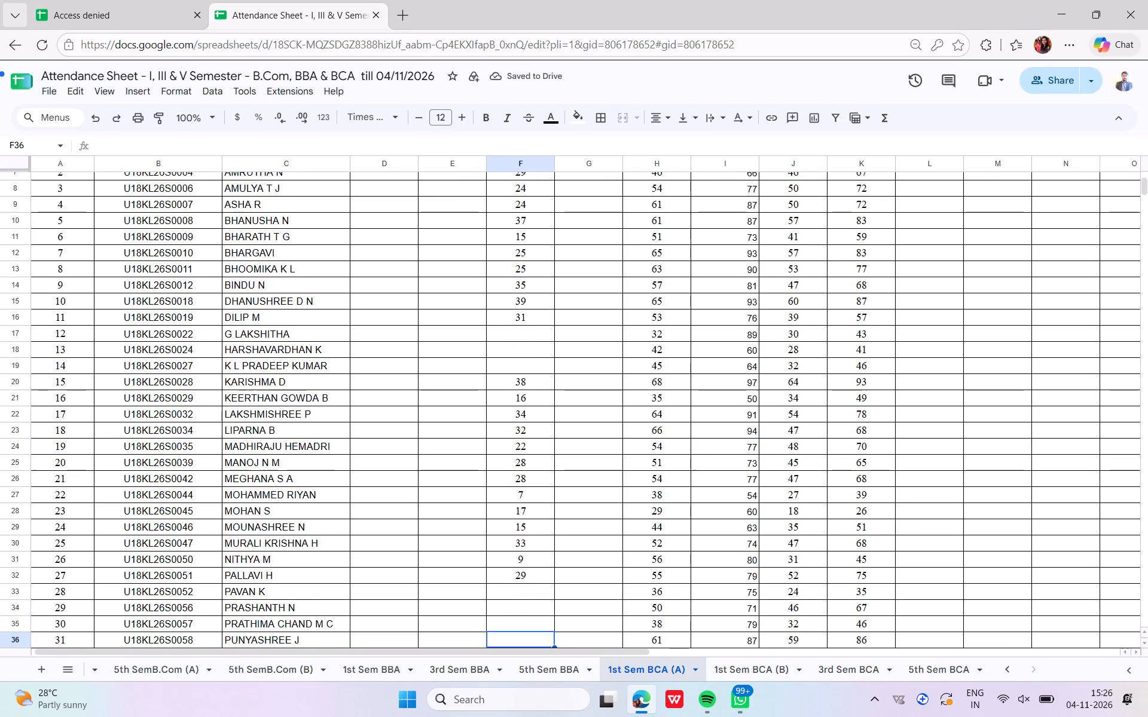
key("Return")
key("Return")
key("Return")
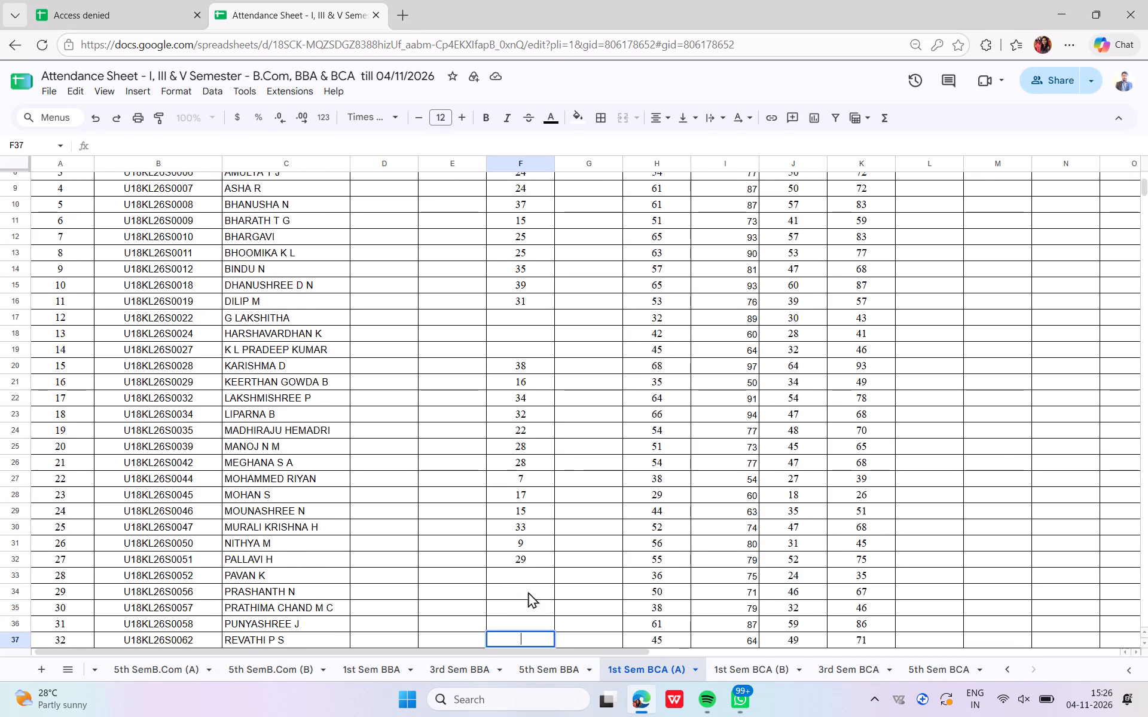
left_click(509, 574)
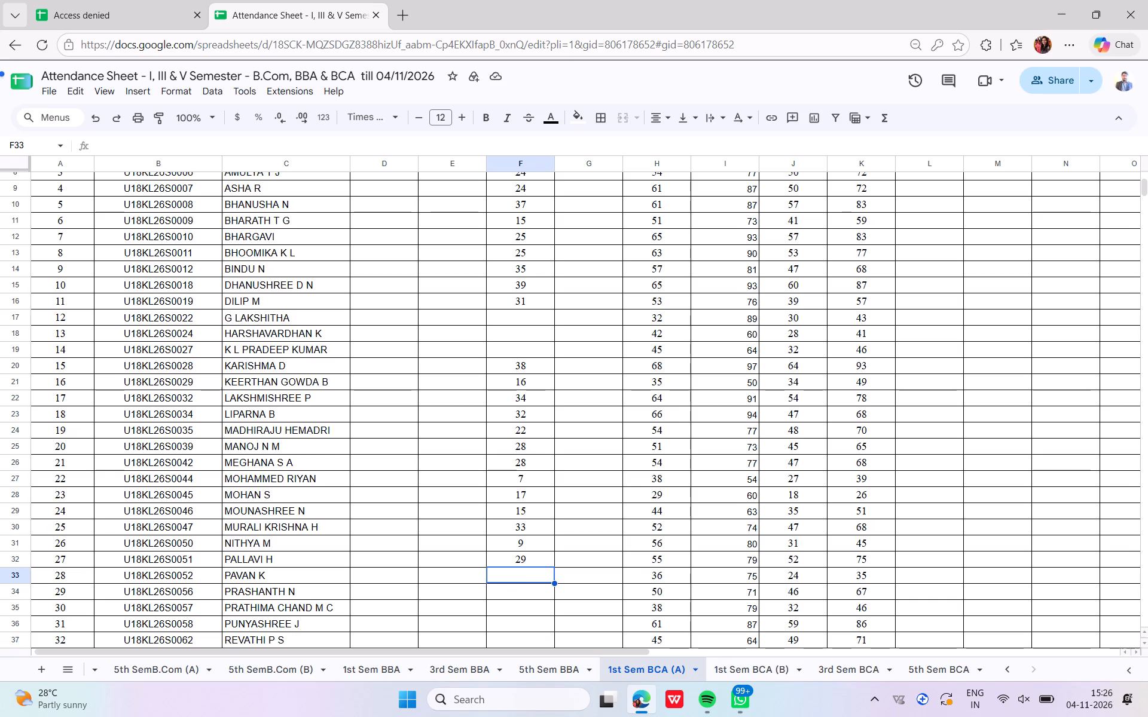
left_click(510, 591)
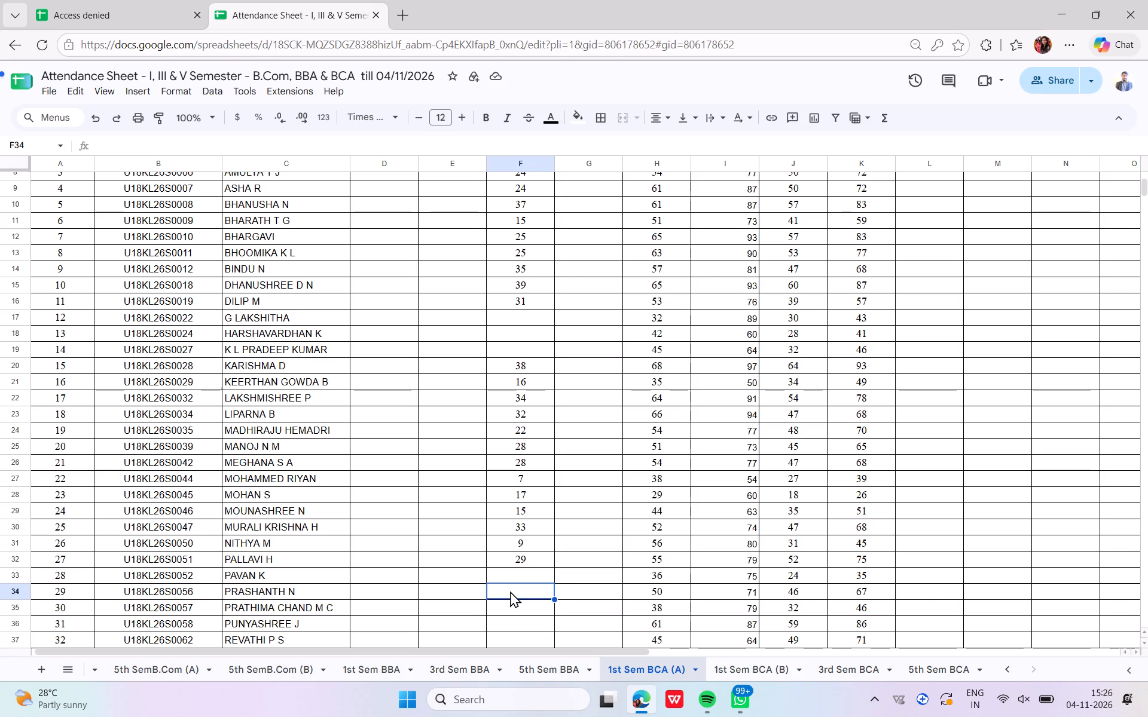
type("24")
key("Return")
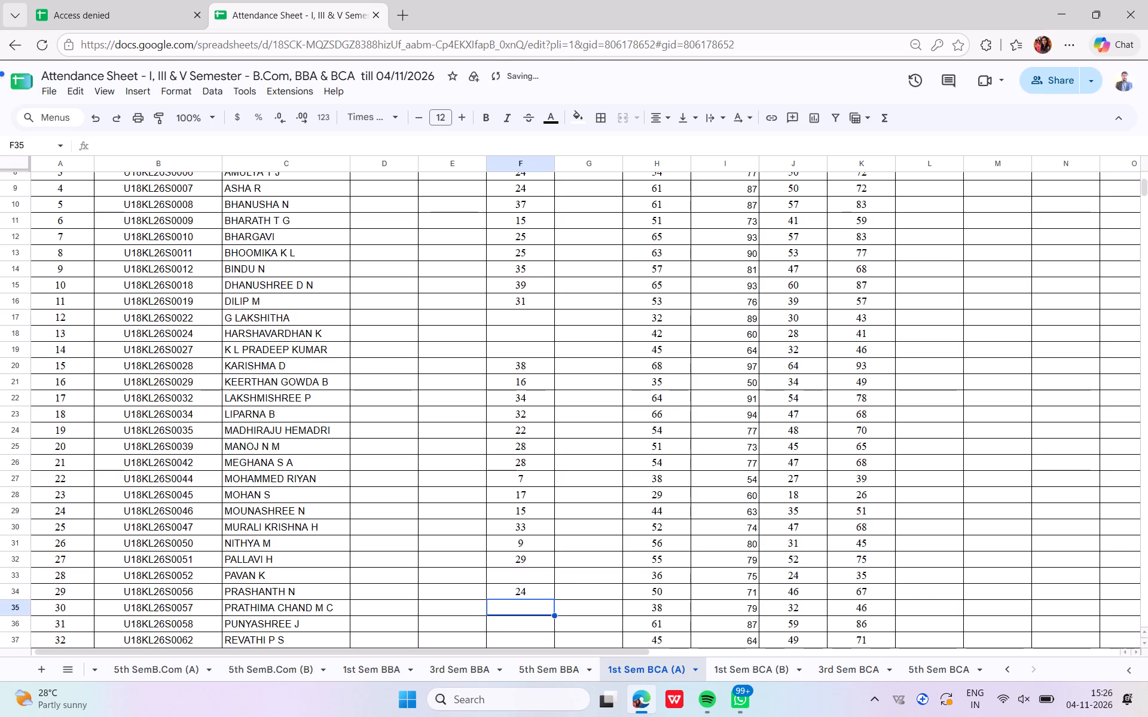
Skip student 30 and enter the ENG attendance for students 31 to 34 in F36 to F39: 37, 29, 24 and 33.
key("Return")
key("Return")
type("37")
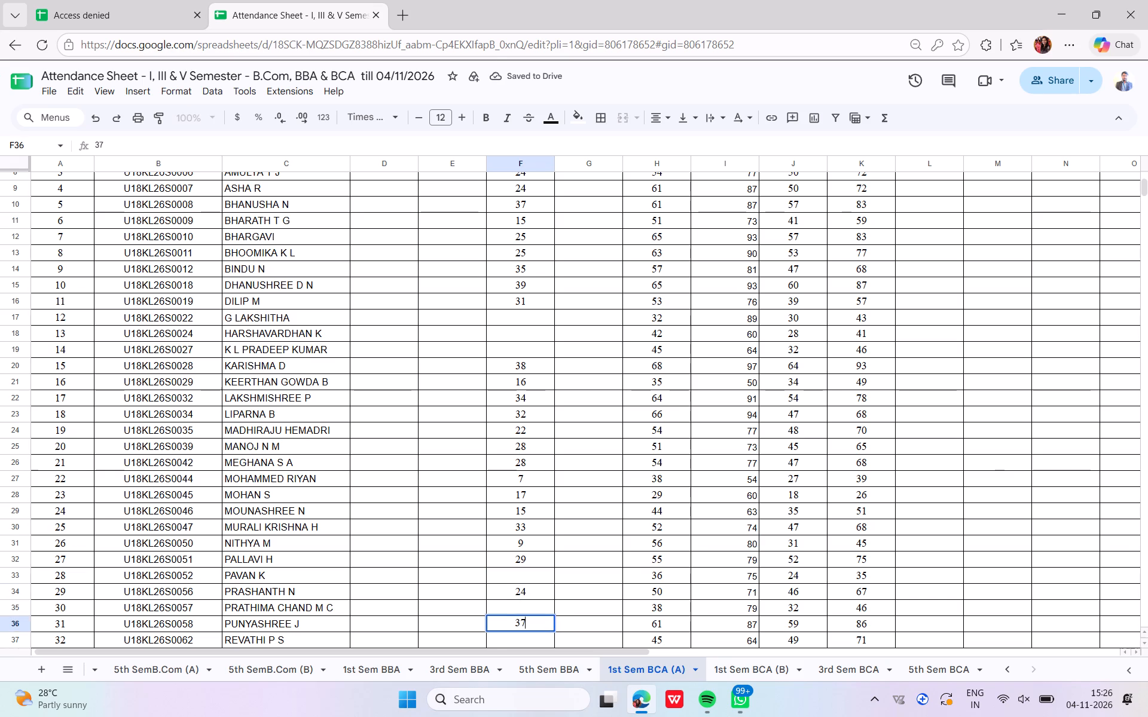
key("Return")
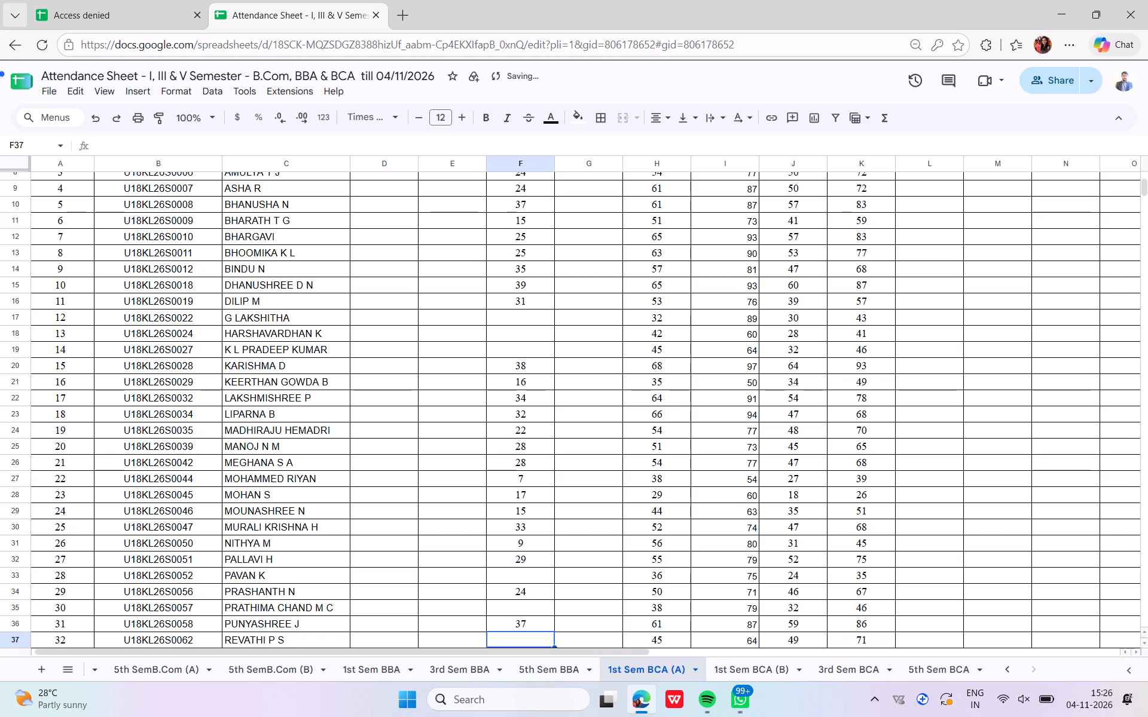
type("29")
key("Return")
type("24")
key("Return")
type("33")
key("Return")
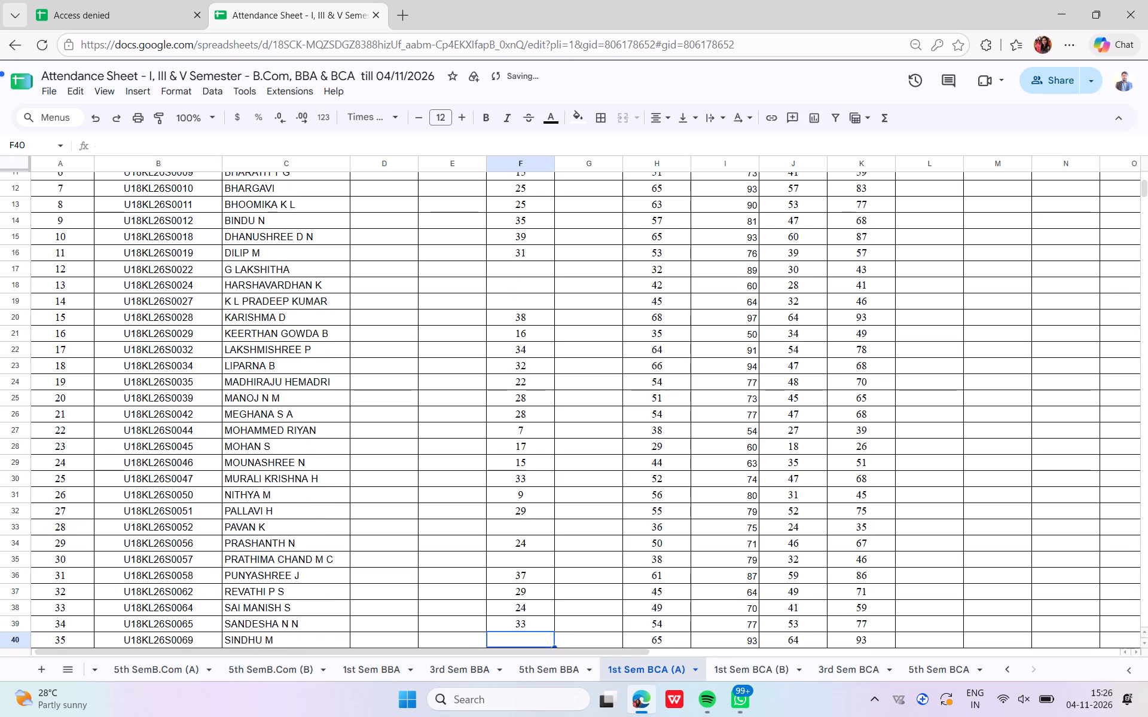
Enter the ENG attendance for students 35 and 36 in F40 and F41: 37 and 33.
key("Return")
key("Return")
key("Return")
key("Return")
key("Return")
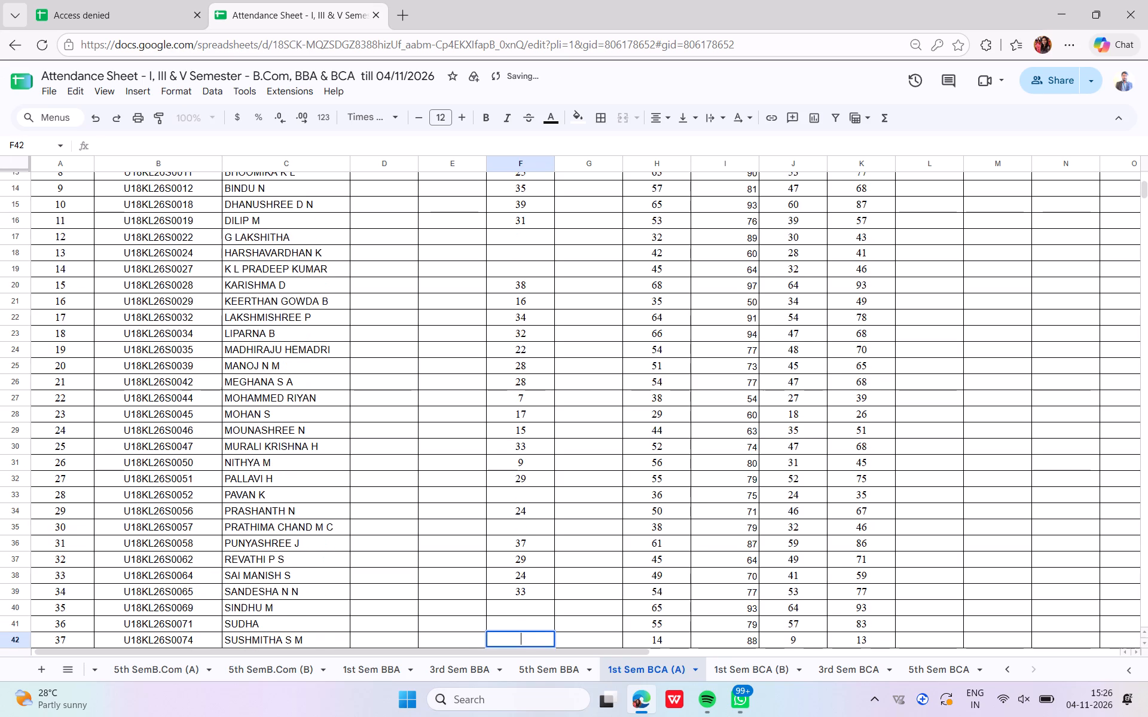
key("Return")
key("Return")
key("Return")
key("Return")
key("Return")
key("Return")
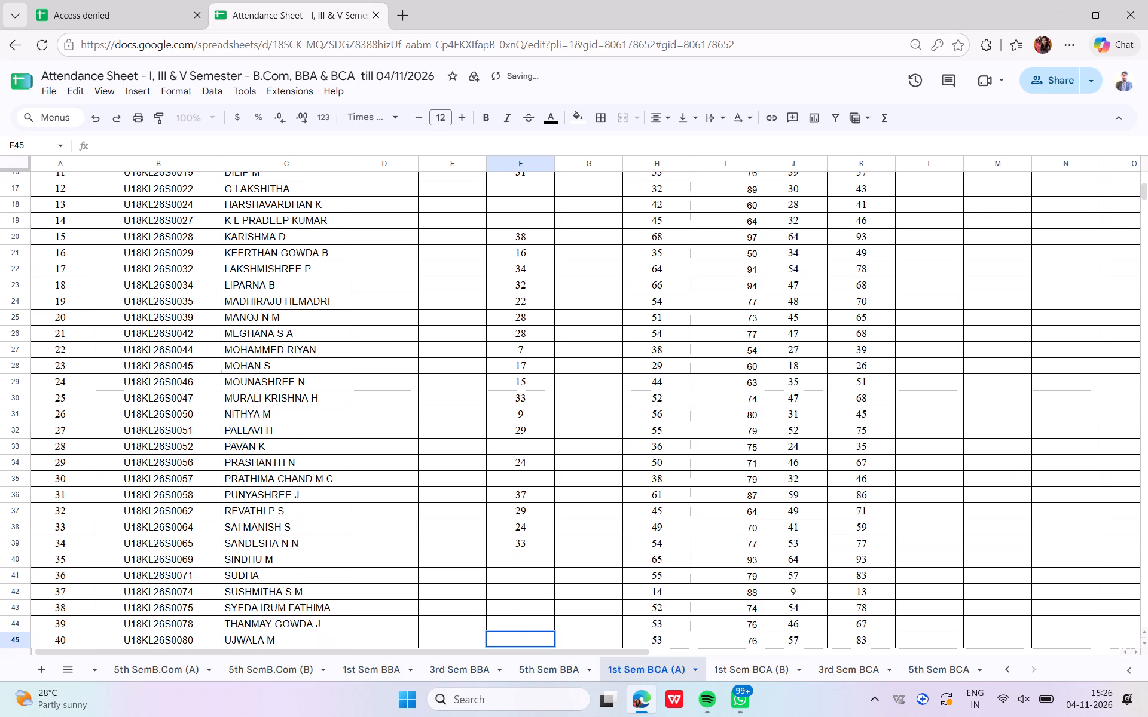
left_click(504, 564)
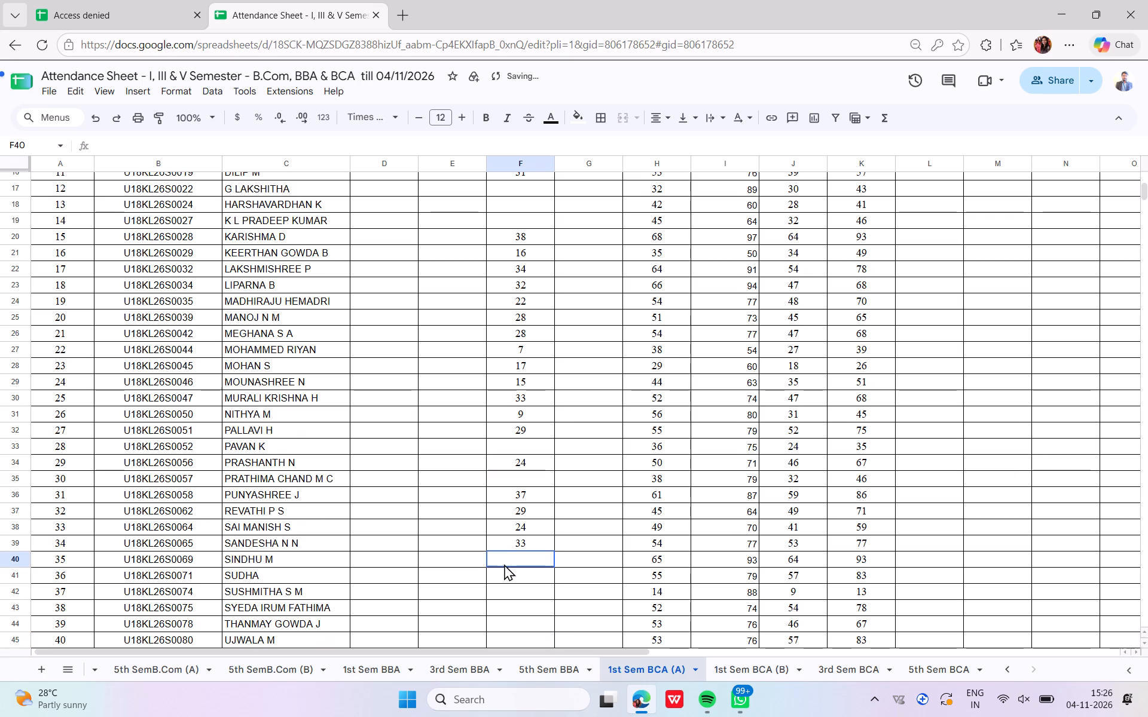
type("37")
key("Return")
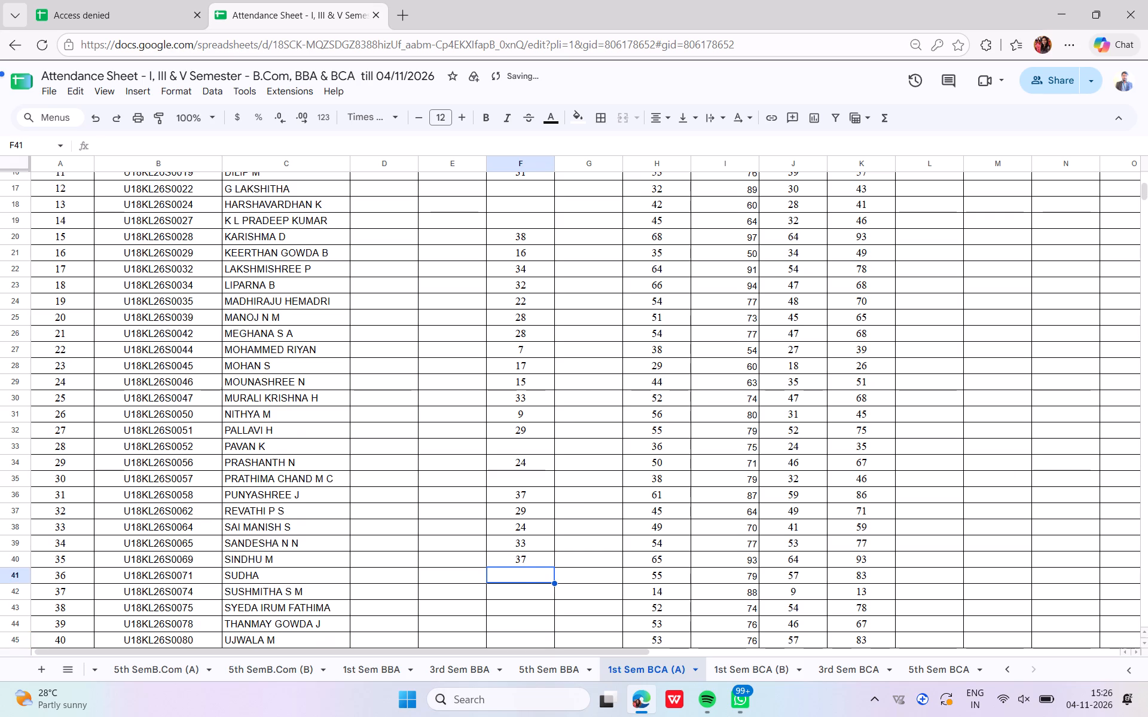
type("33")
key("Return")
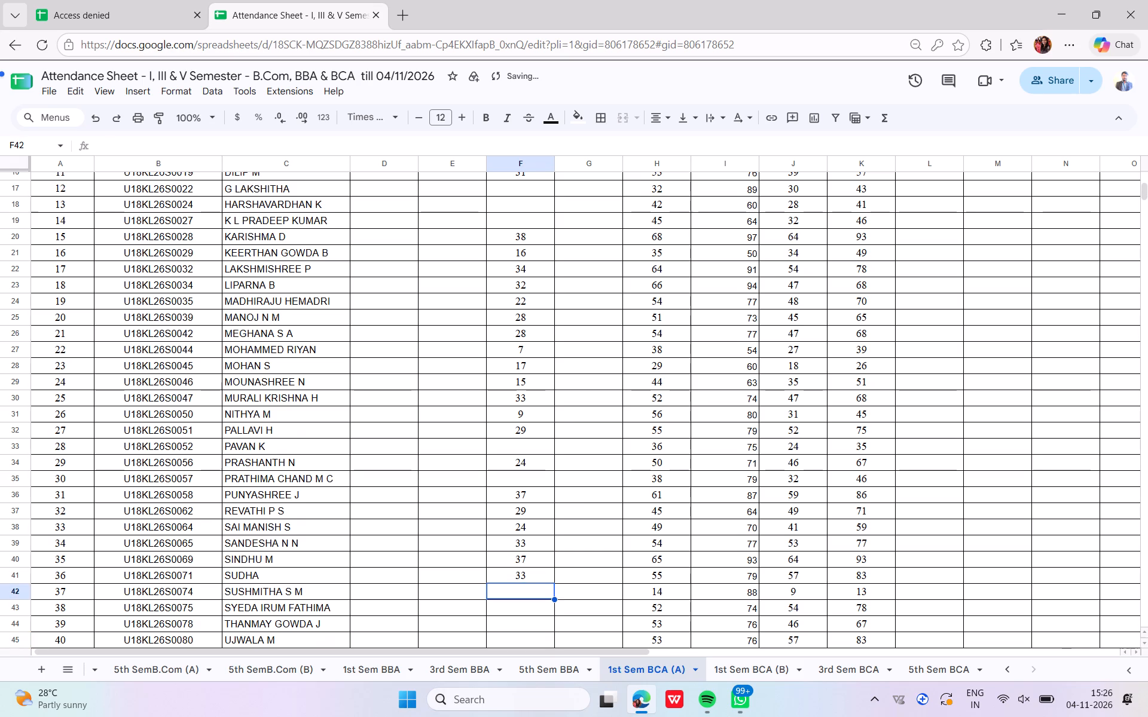
Skip student 37 and enter the ENG attendance for students 38 to 40 in F43 to F45: 30, 17 and 29.
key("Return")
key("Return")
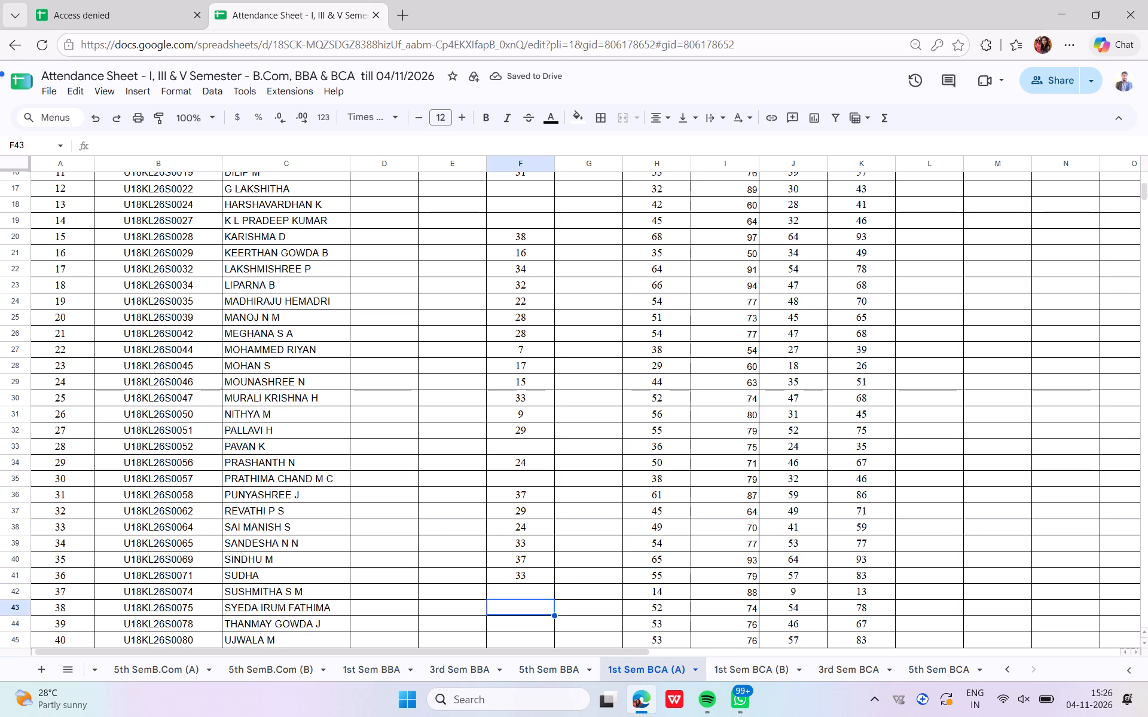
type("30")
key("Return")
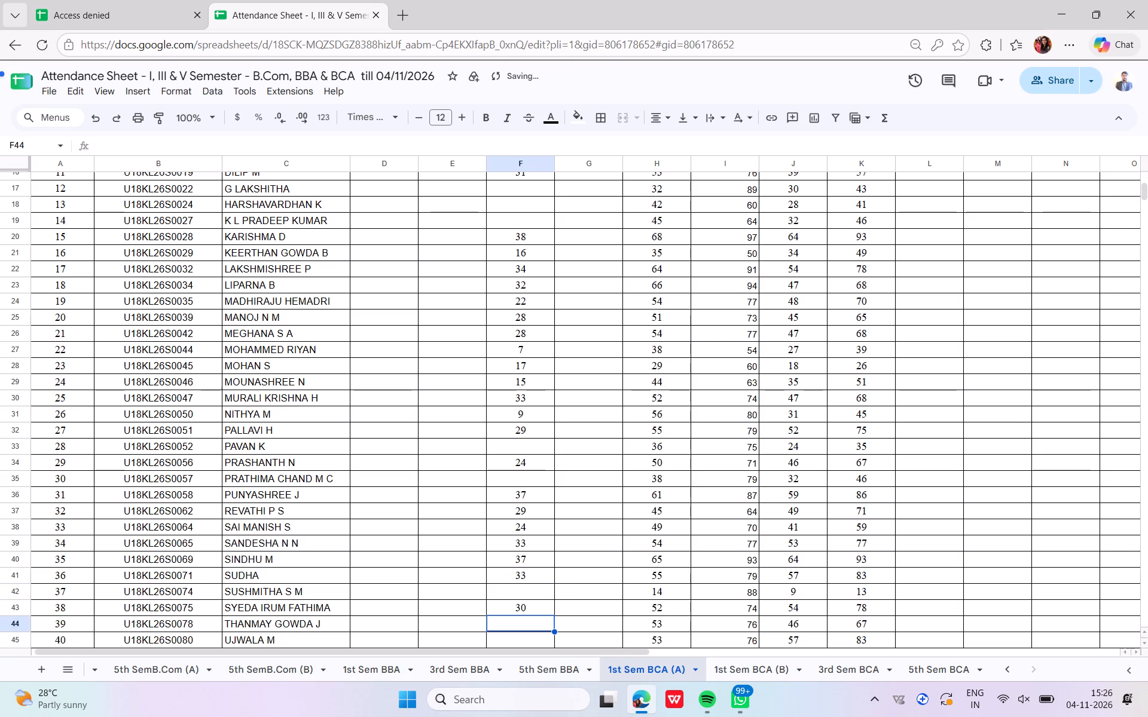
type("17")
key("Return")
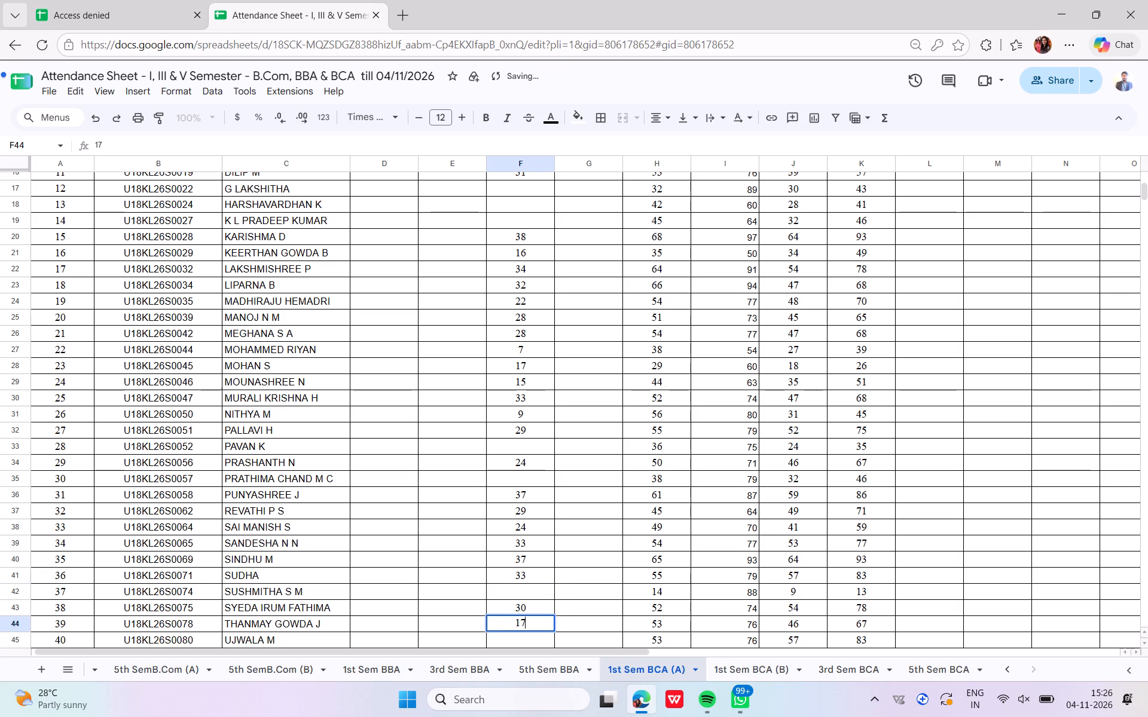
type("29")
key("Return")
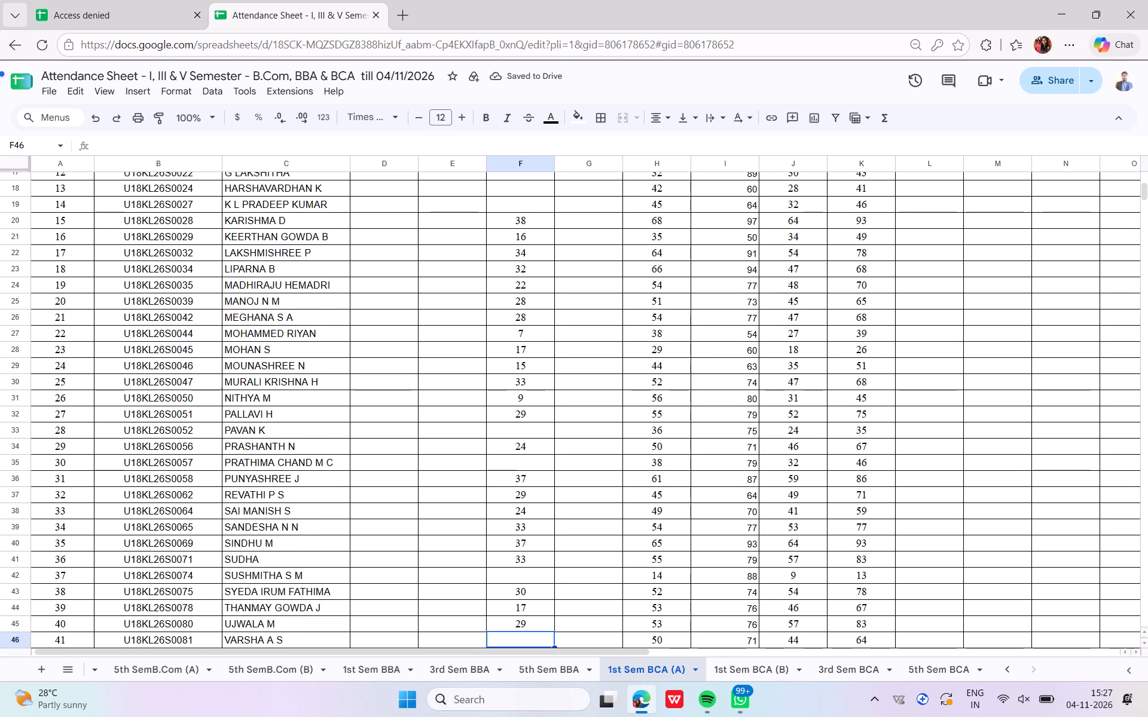
Enter the ENG attendance for students 41 to 43 in F46 to F48: 27, 19 and 13.
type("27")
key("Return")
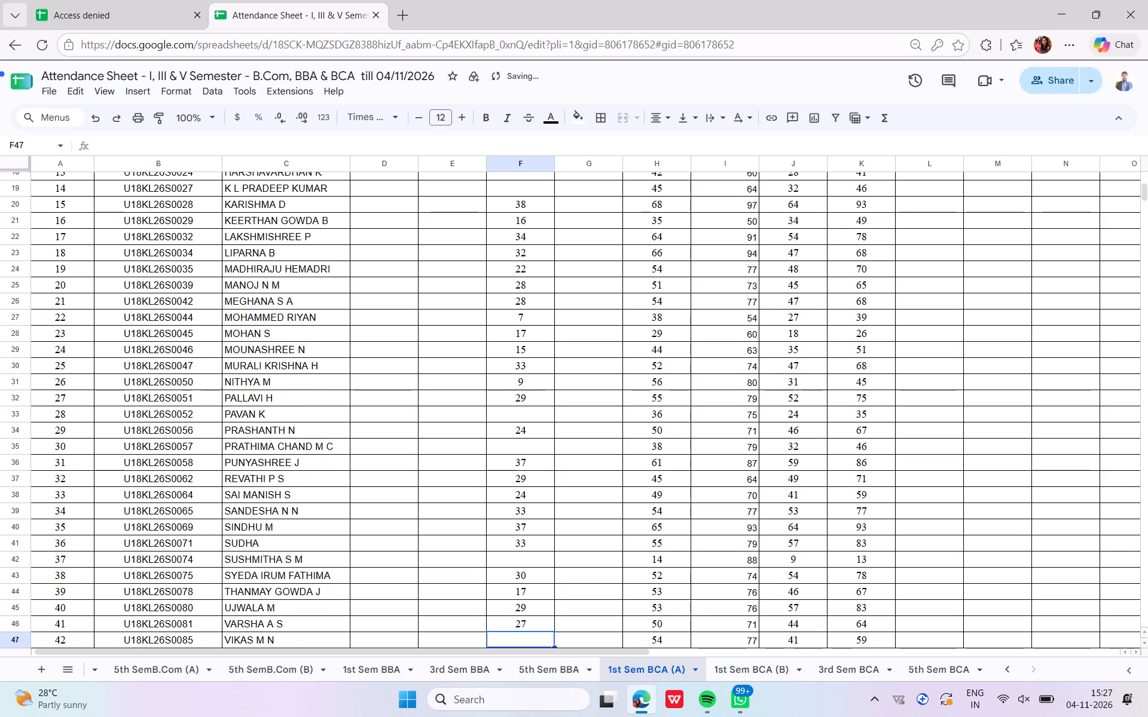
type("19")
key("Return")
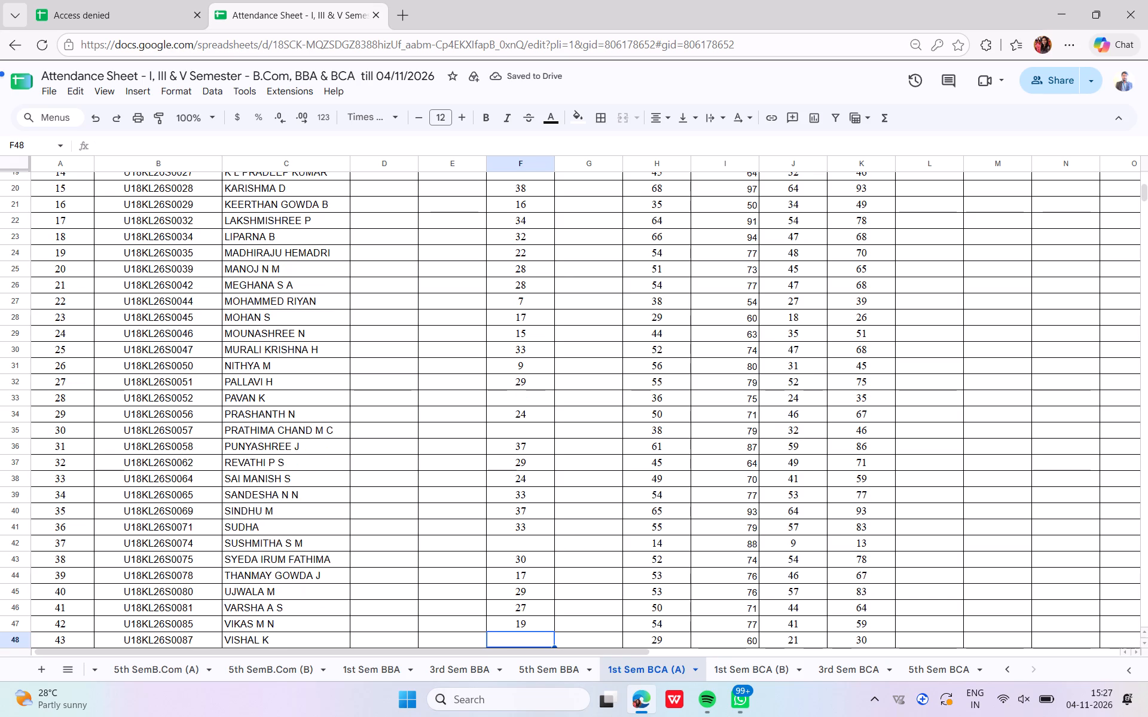
left_click(523, 641)
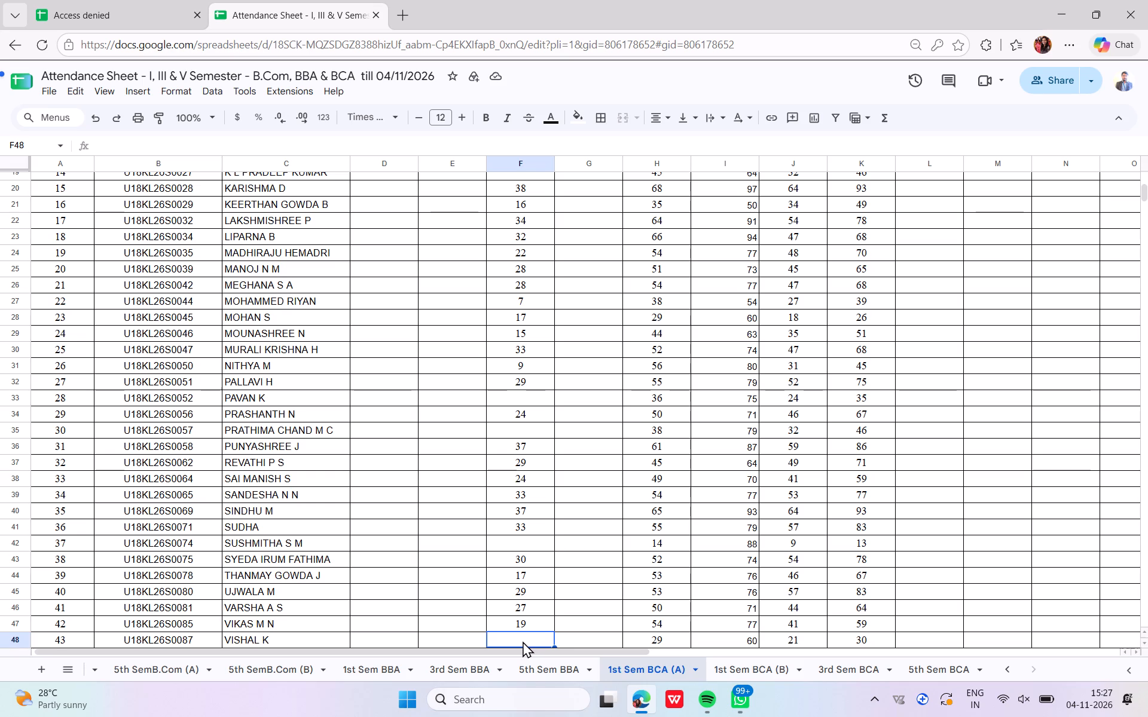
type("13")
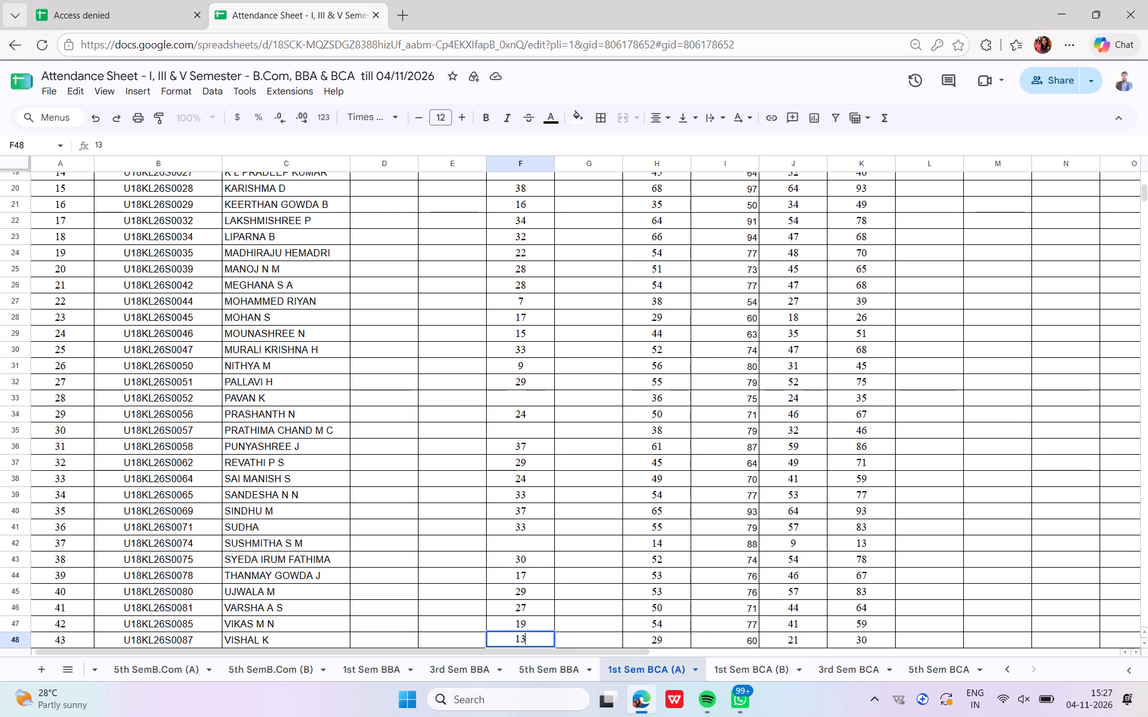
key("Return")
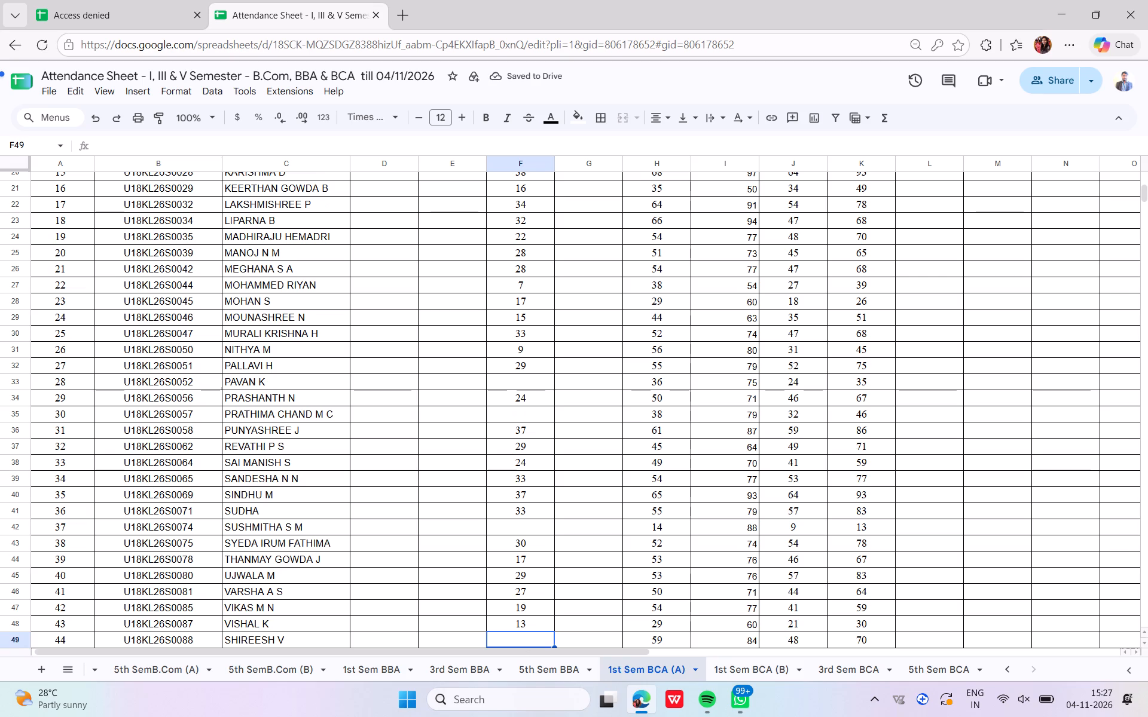
Enter the ENG attendance for students 44 and 45 in F49 and F50: 21 and 30.
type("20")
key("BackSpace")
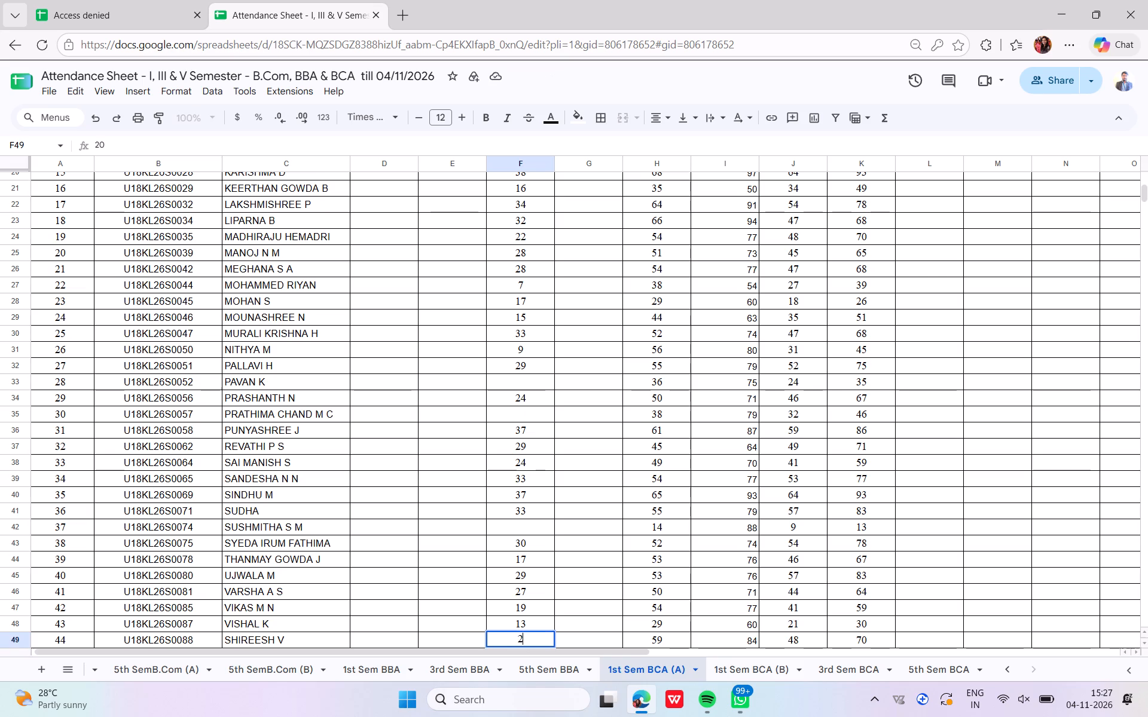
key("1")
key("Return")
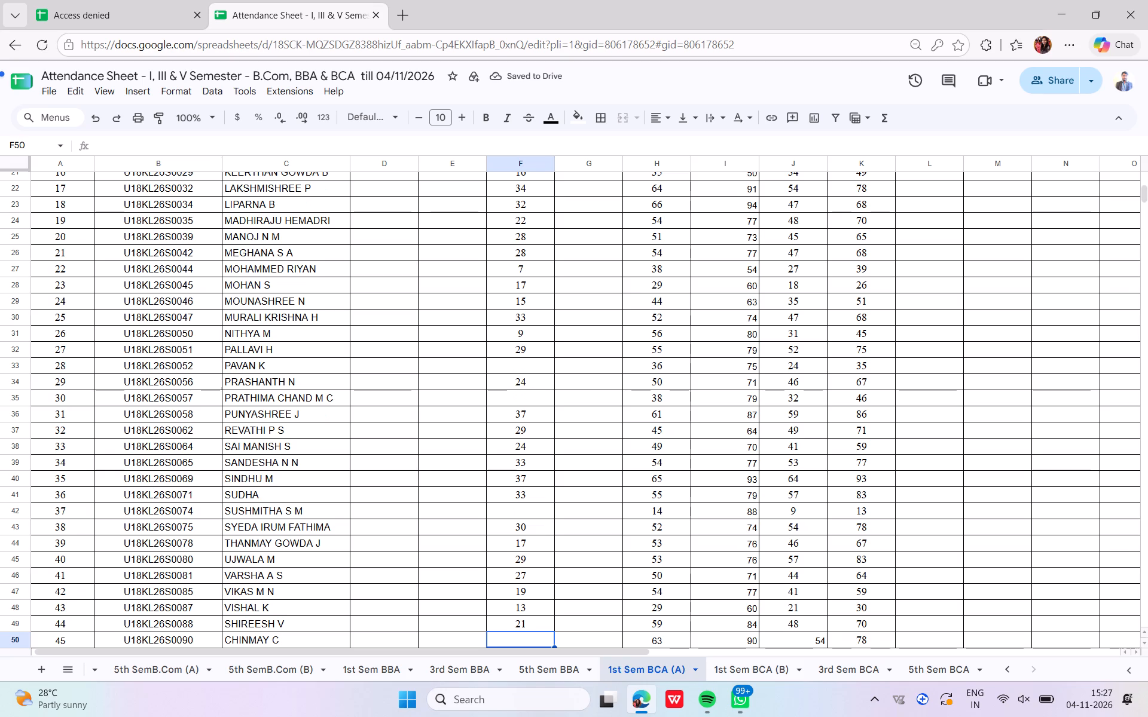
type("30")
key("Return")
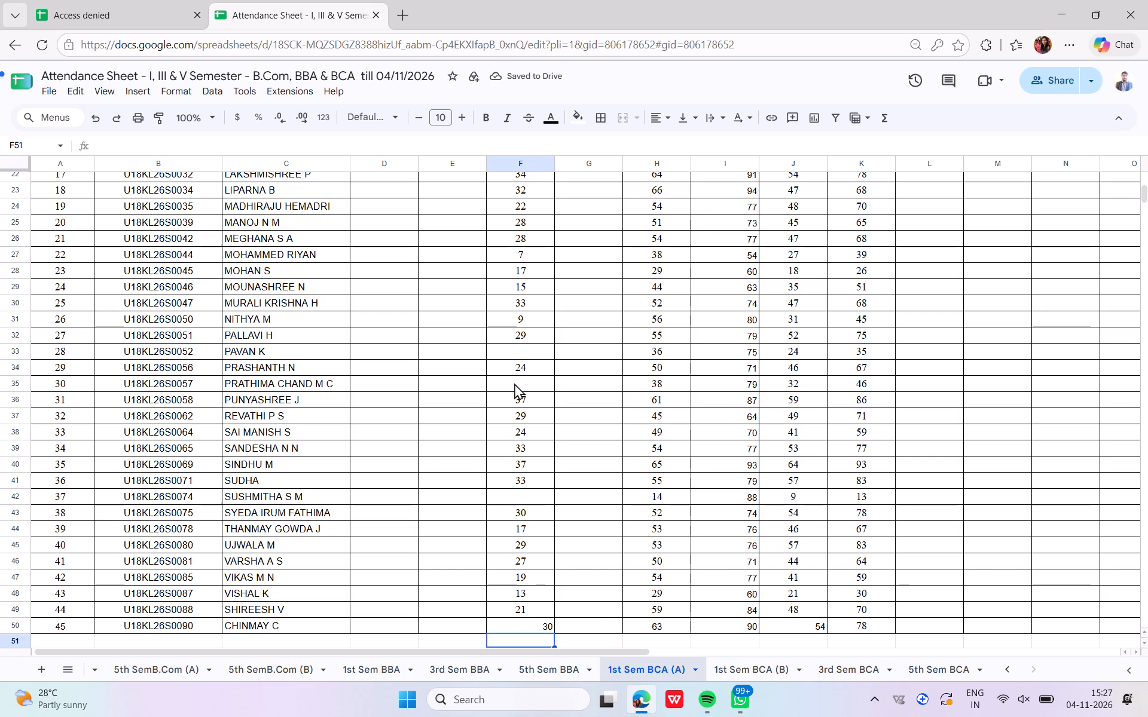
Fill in the skipped ENG attendance for students 28 and 30 in F33 and F35: 22 for each.
left_click(503, 344)
key("Down")
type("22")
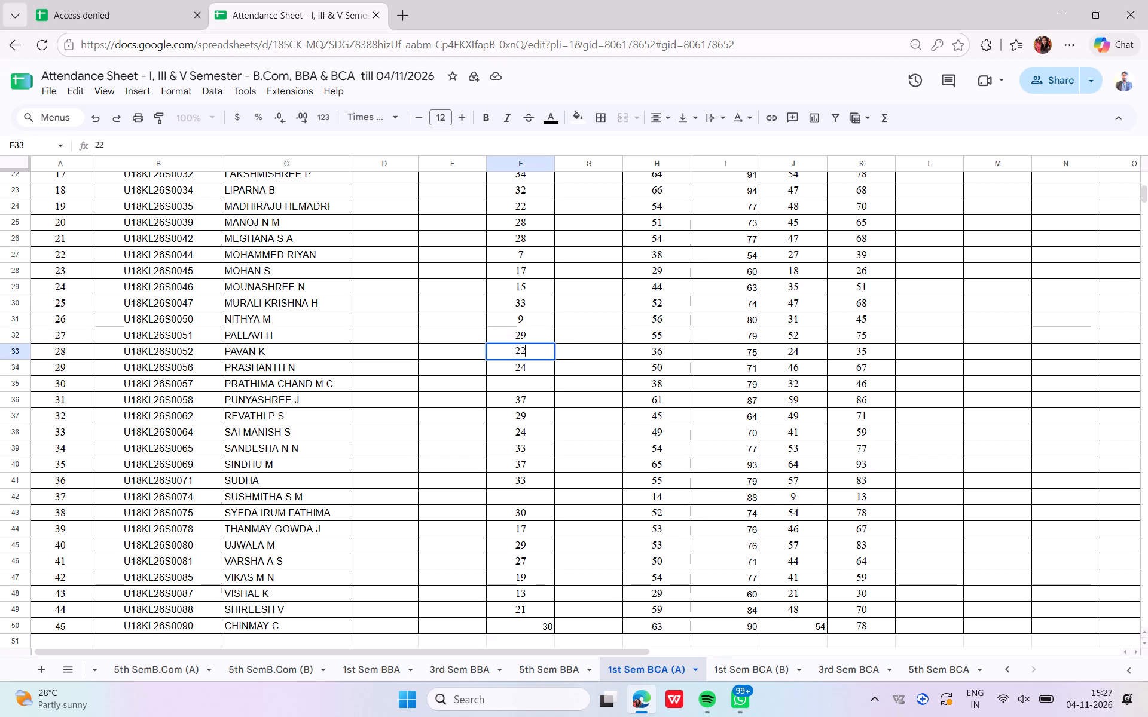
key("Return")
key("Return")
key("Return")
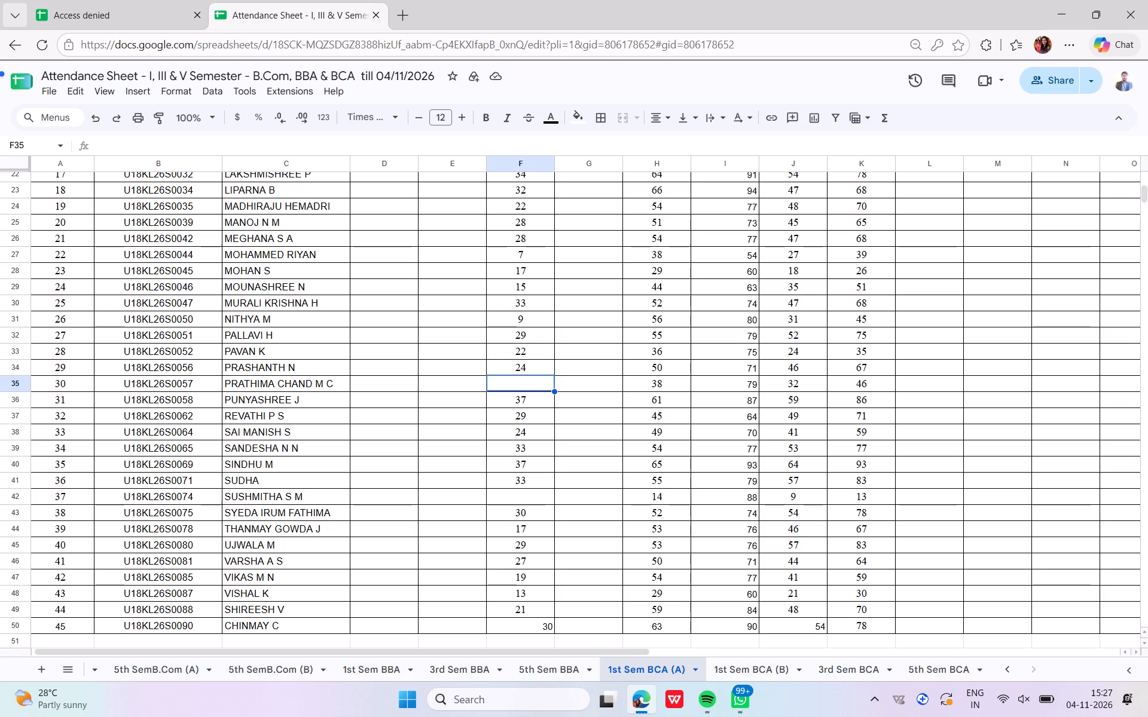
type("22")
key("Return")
Fill in the skipped ENG attendance for students 14, 13 and 12 in F19, F18 and F17: 18, 12 and 24.
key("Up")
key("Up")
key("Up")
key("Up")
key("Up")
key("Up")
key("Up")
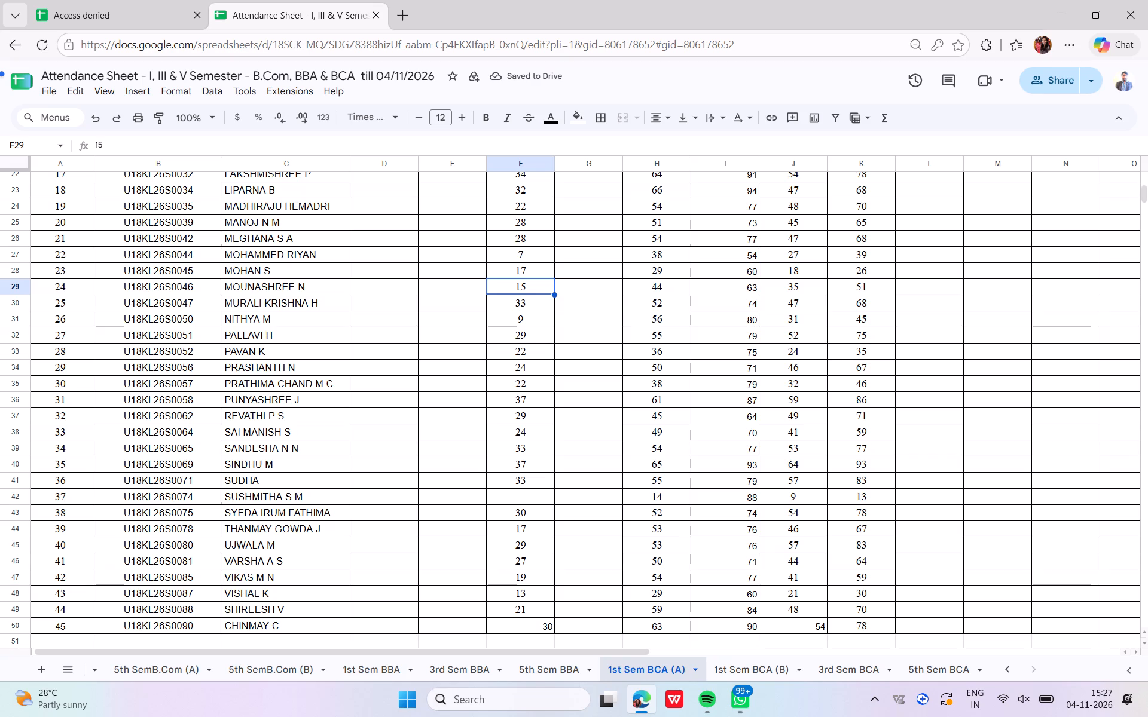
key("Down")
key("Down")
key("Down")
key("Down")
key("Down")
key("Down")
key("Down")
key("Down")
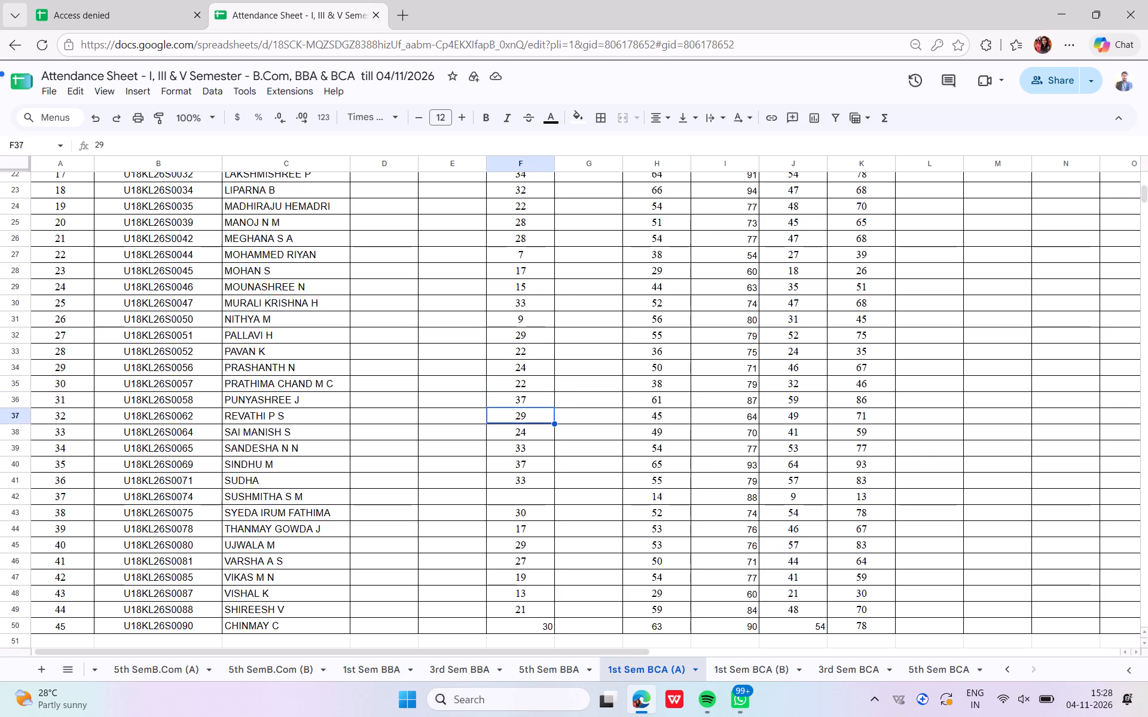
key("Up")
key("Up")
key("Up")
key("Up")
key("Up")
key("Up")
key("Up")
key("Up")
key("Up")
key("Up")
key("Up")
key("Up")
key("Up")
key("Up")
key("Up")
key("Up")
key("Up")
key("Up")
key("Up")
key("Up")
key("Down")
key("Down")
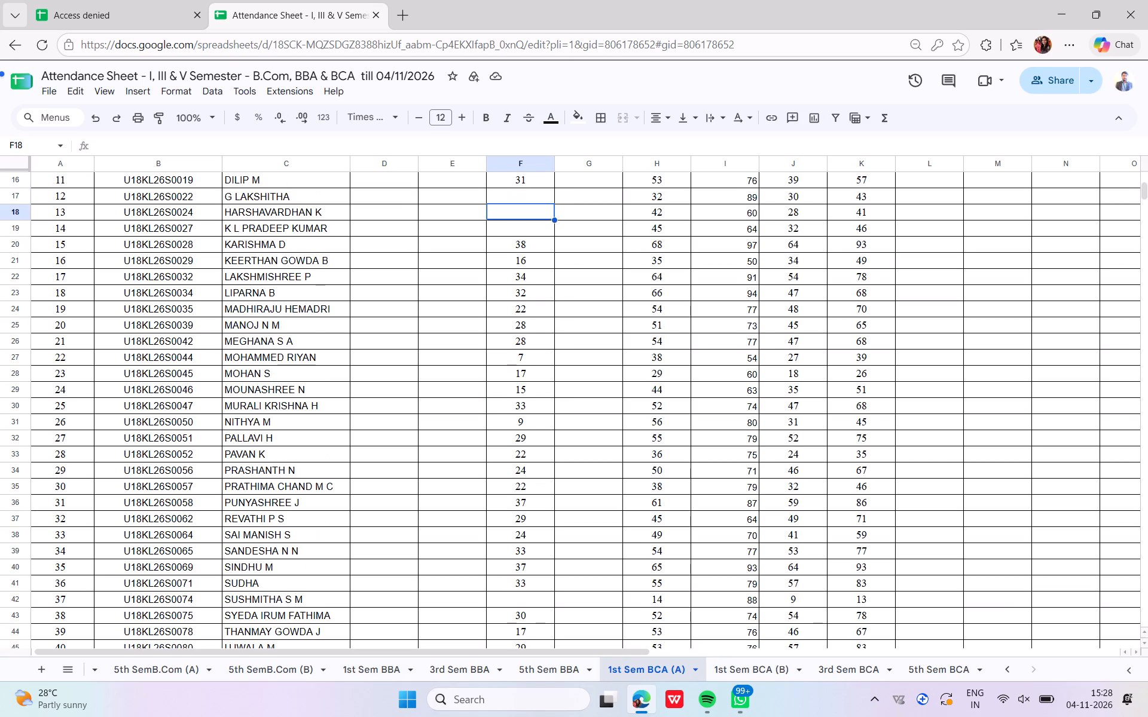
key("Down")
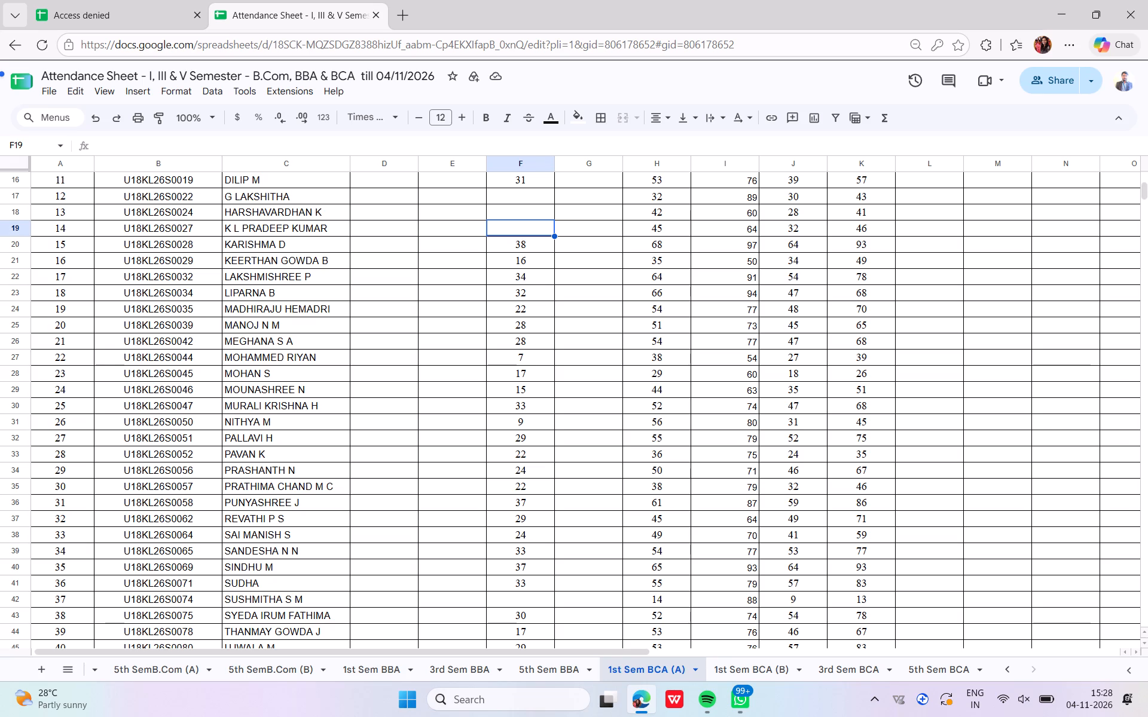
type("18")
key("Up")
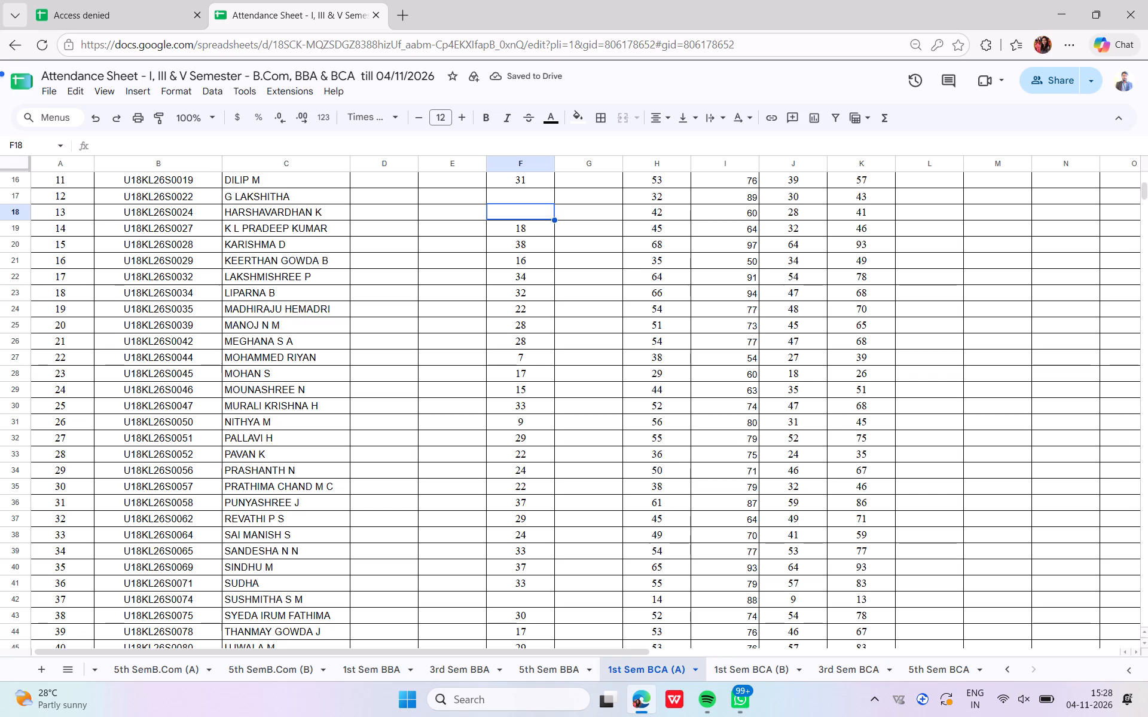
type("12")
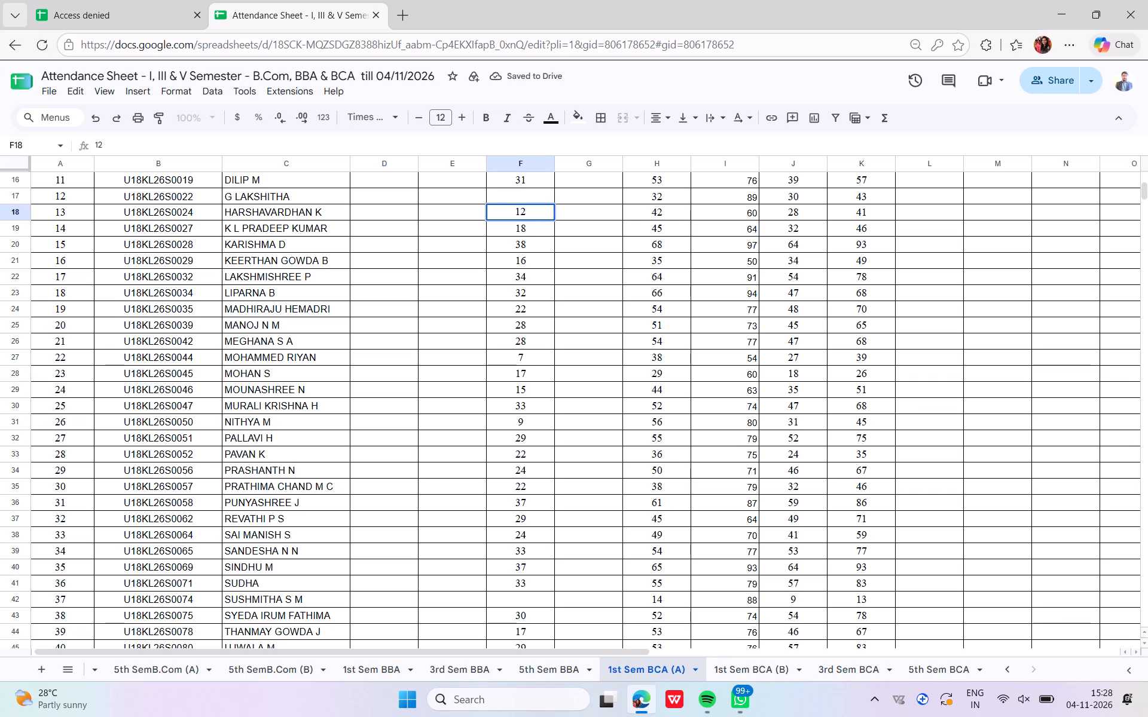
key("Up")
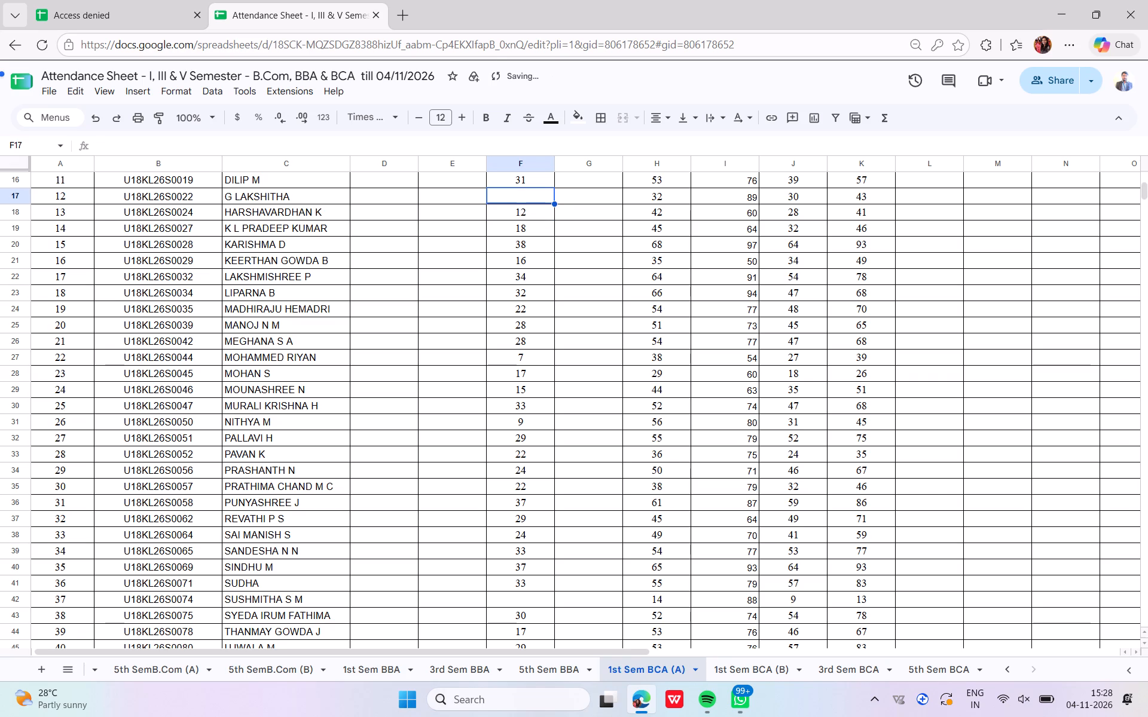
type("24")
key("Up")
Check the ENG attendance column from the header to the last student for any counts still missing.
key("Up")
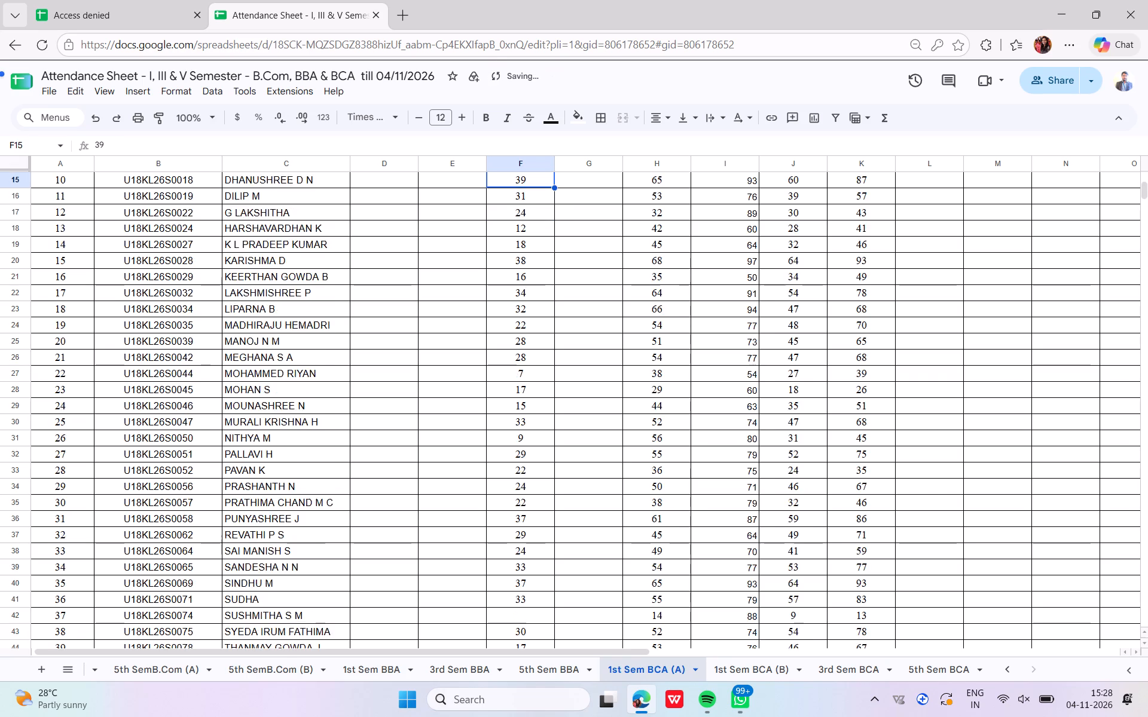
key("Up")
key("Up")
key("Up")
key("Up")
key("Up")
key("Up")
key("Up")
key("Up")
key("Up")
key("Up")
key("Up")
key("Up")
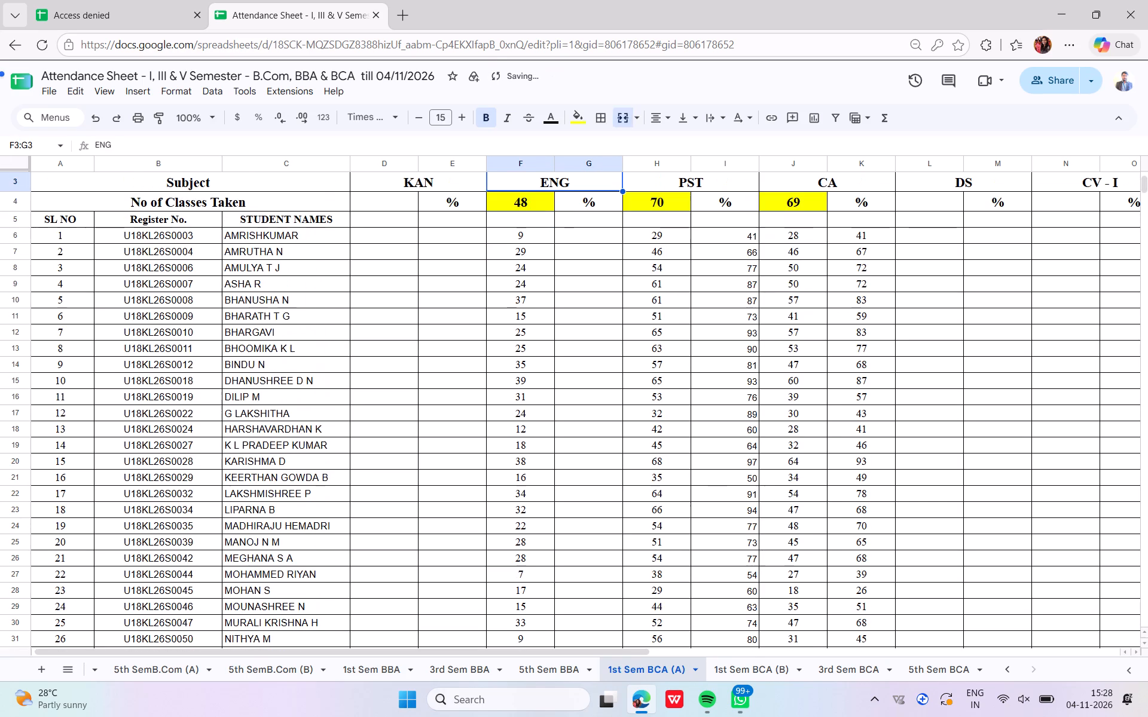
scroll(451, 498, "down", 1)
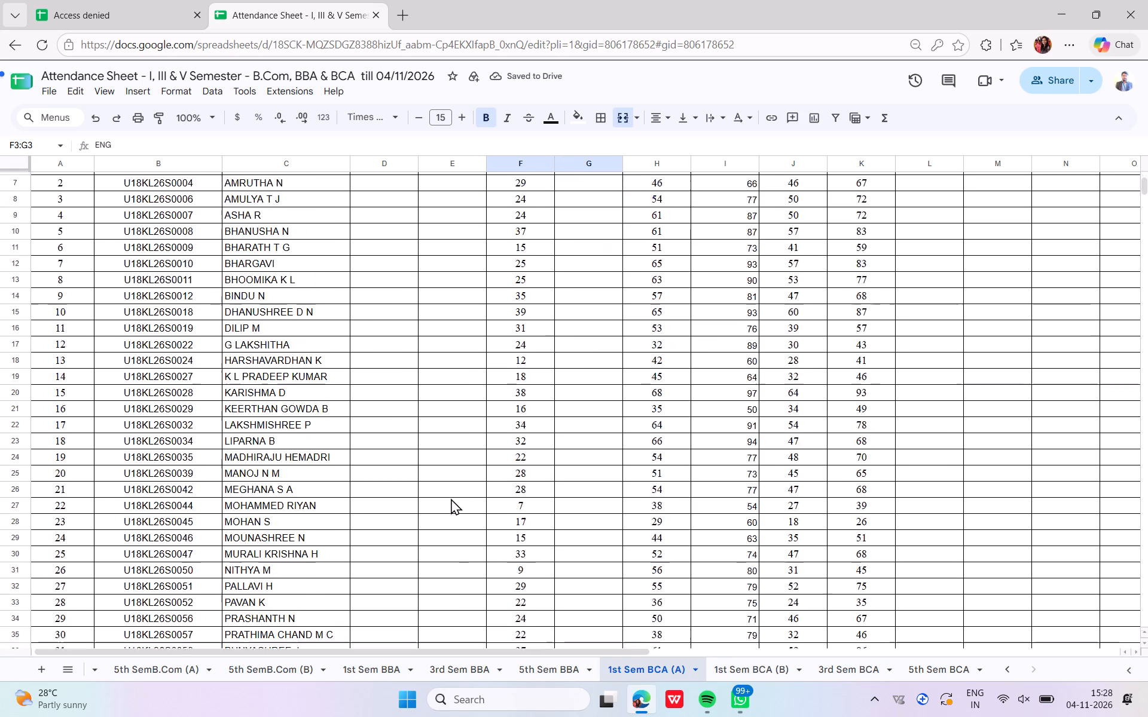
scroll(451, 498, "down", 3)
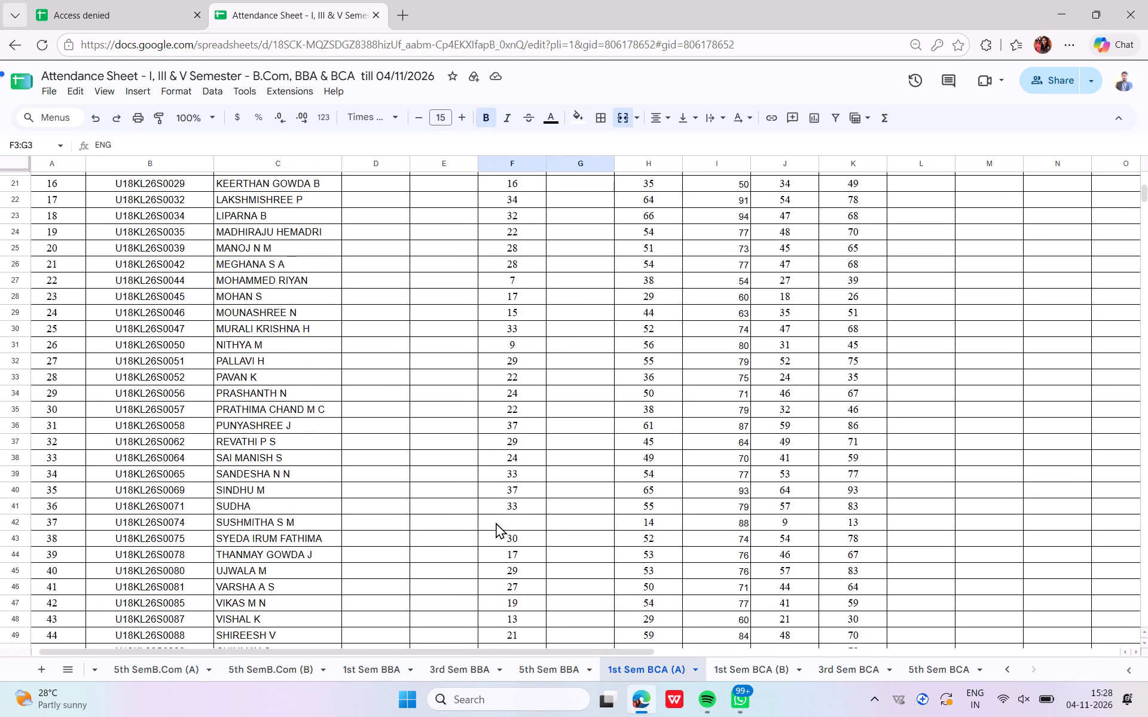
left_click(496, 522)
scroll(496, 522, "down", 1)
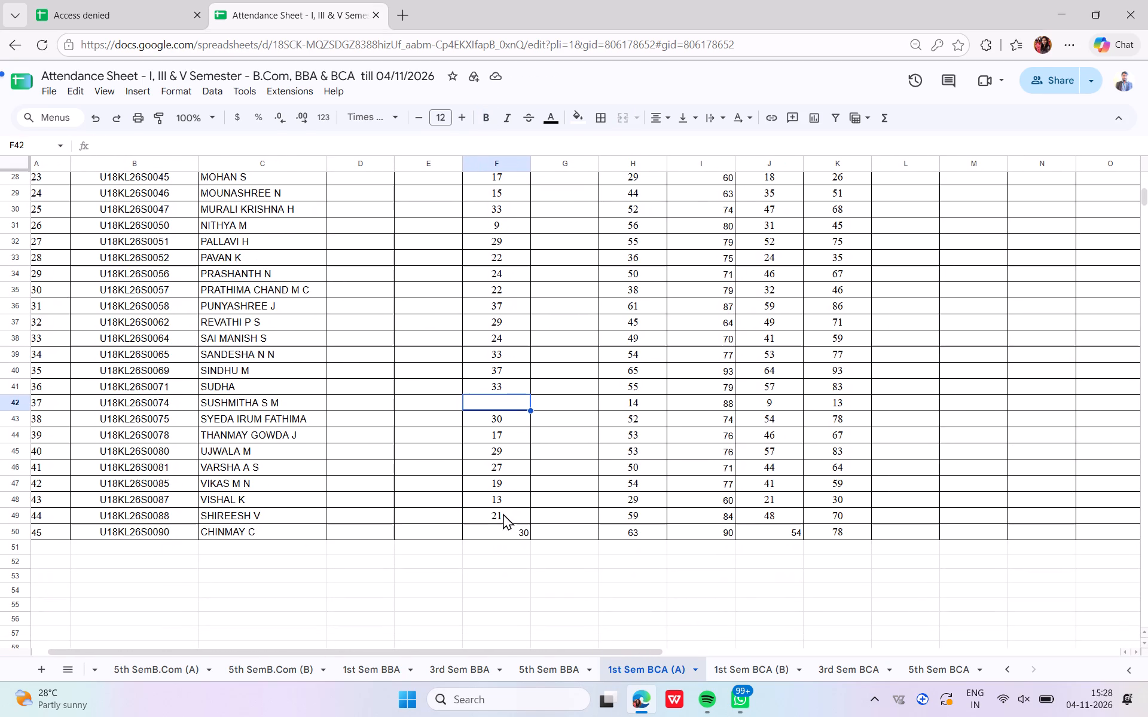
Centre-align the ENG attendance value for student 45 in F50 to match the cells above.
left_click(503, 513)
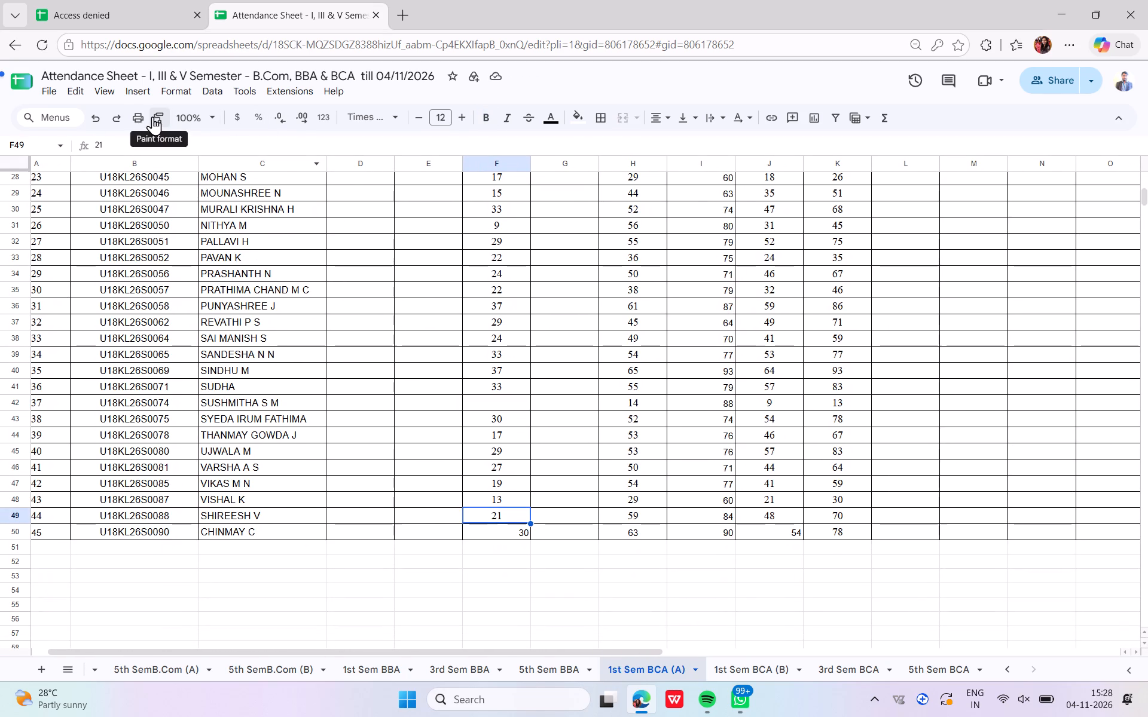
left_click_drag(155, 118, 467, 535)
left_click(498, 538)
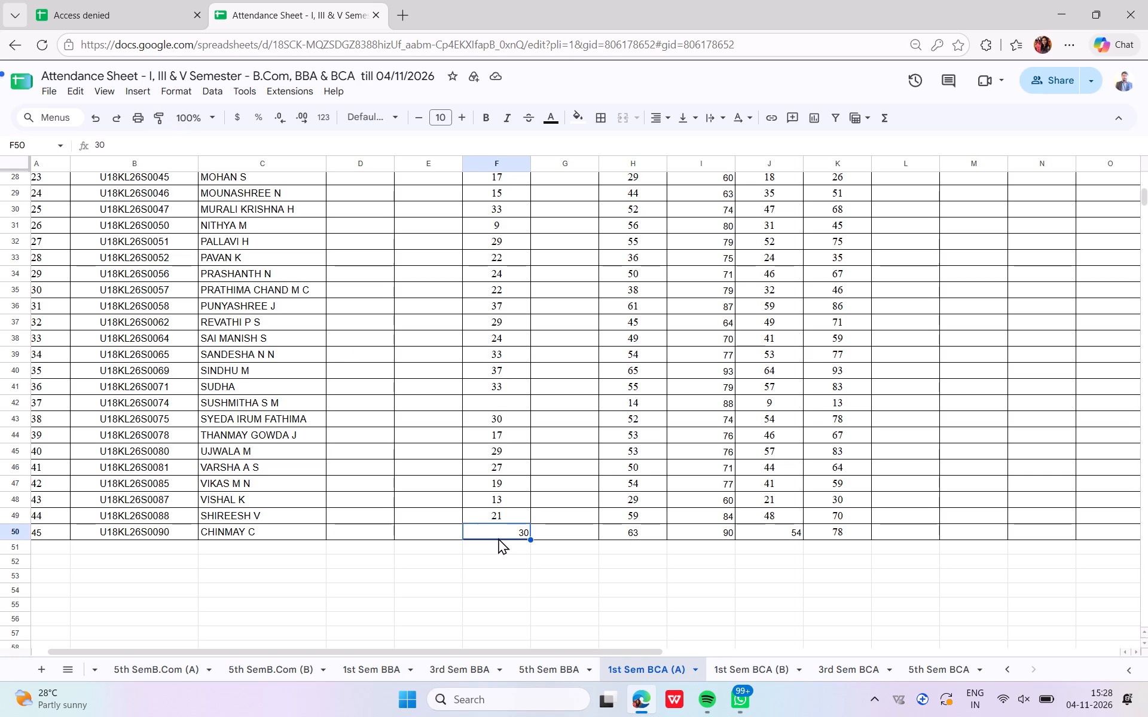
left_click_drag(654, 110, 680, 146)
left_click(680, 146)
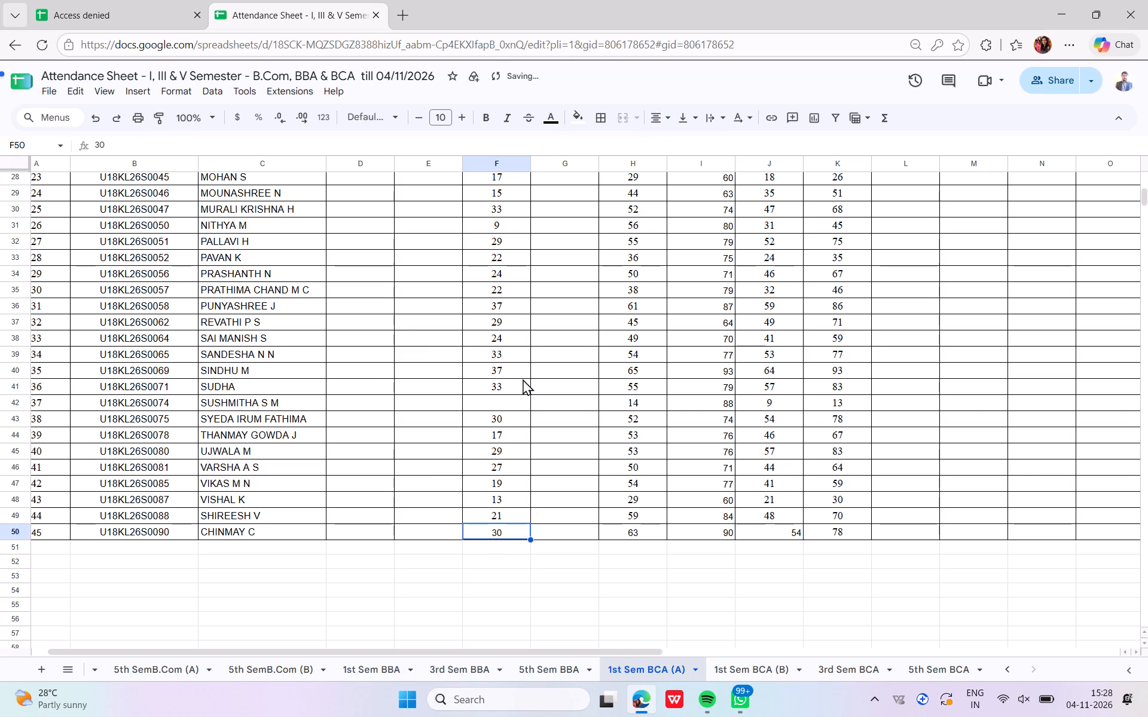
Enter the ENG percentage formula =F6/48*100 for student 1 in G6.
left_click(491, 404)
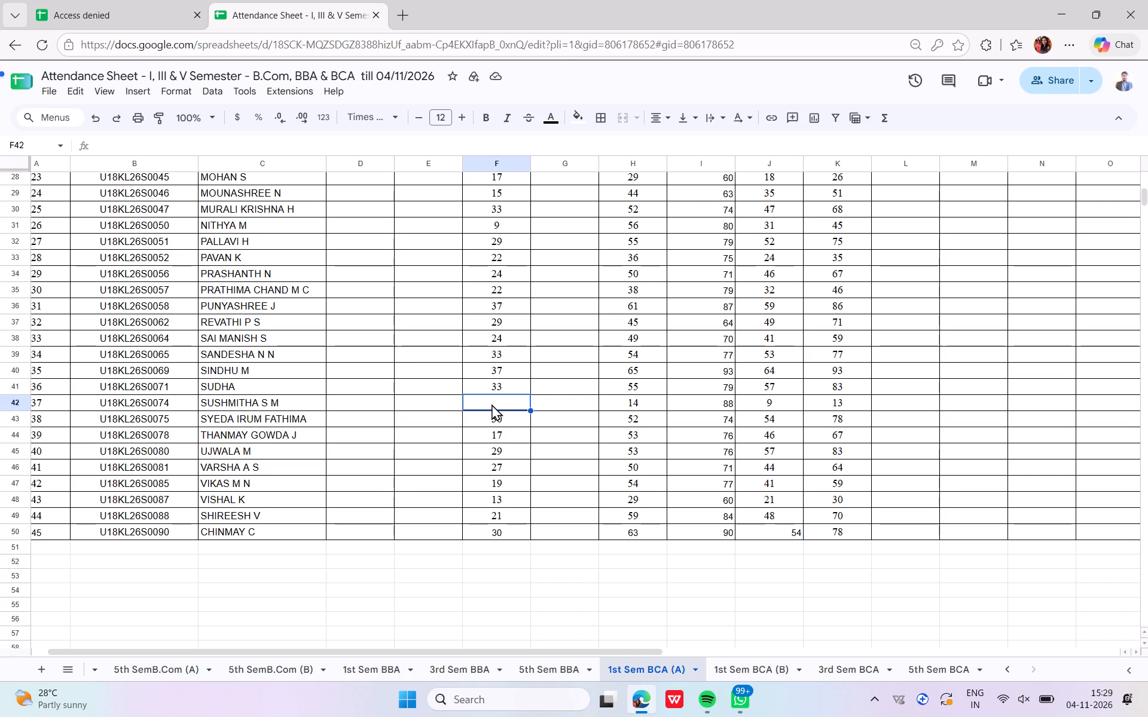
scroll(548, 275, "up", 7)
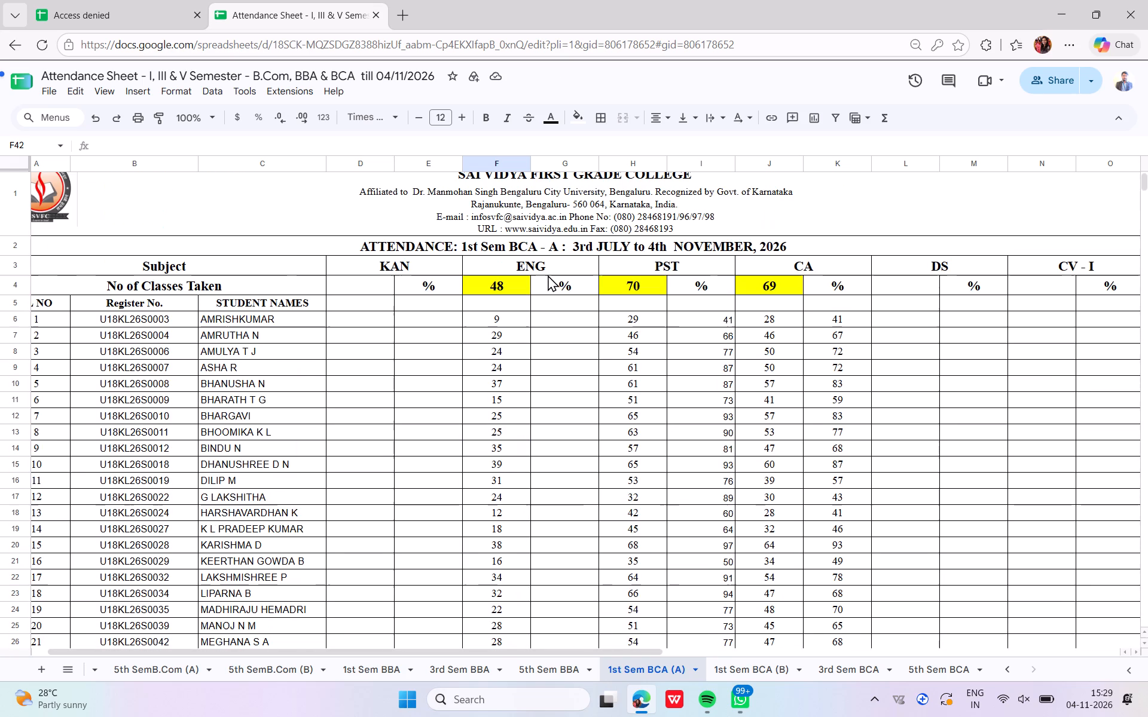
left_click(550, 345)
key("equal")
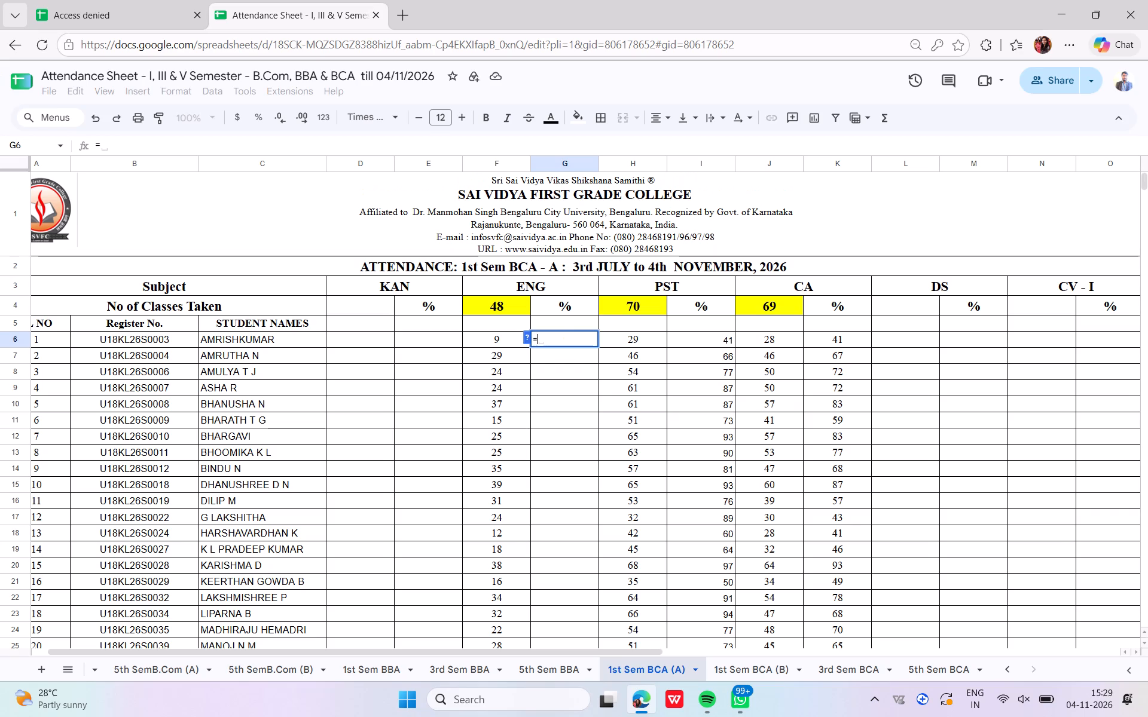
key("Left")
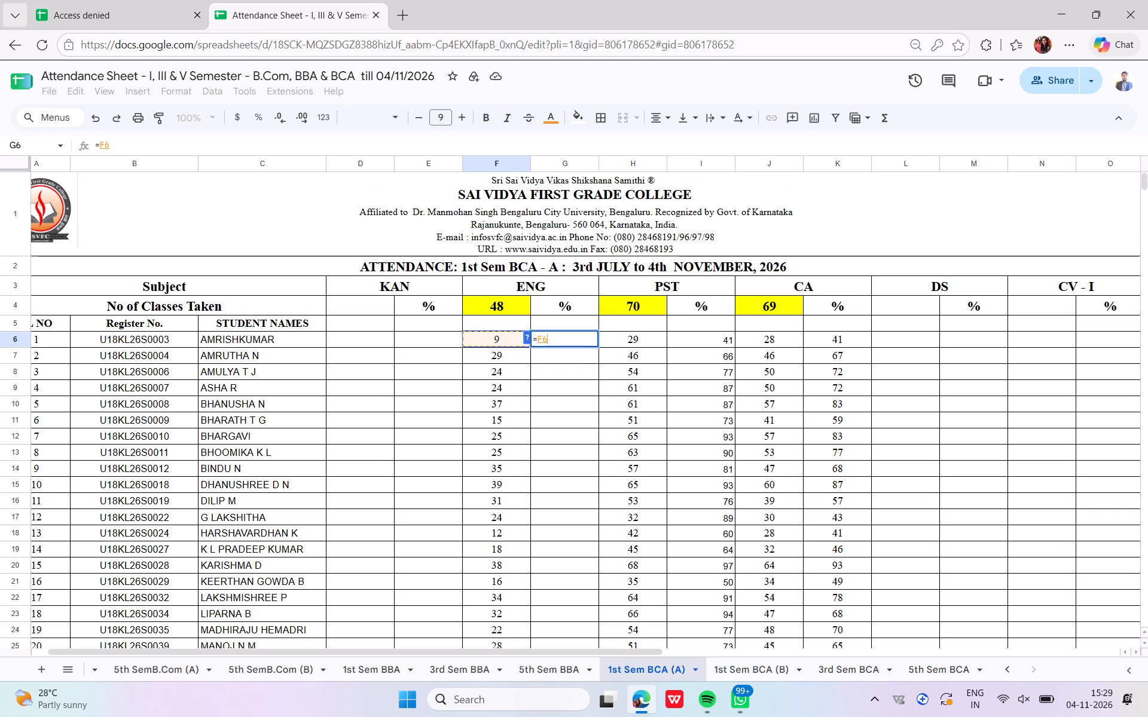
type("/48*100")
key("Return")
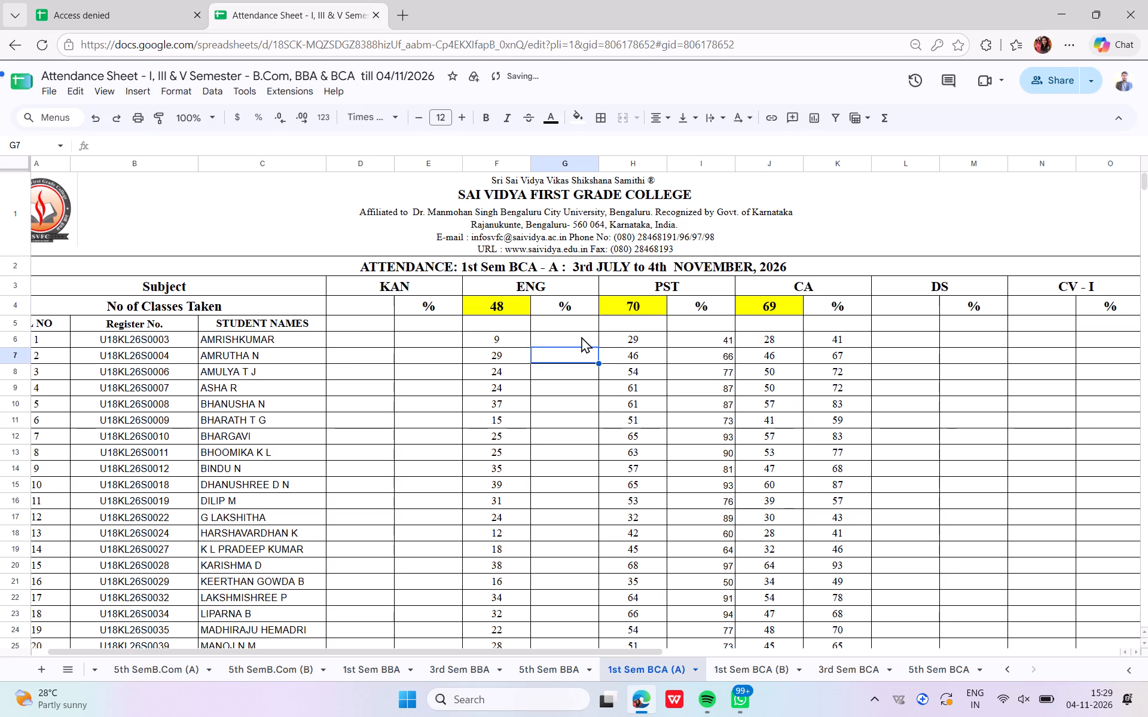
Fill the ENG percentage formula from G6 down to G50 for all remaining students.
left_click_drag(581, 336, 588, 344)
left_click_drag(599, 345, 579, 579)
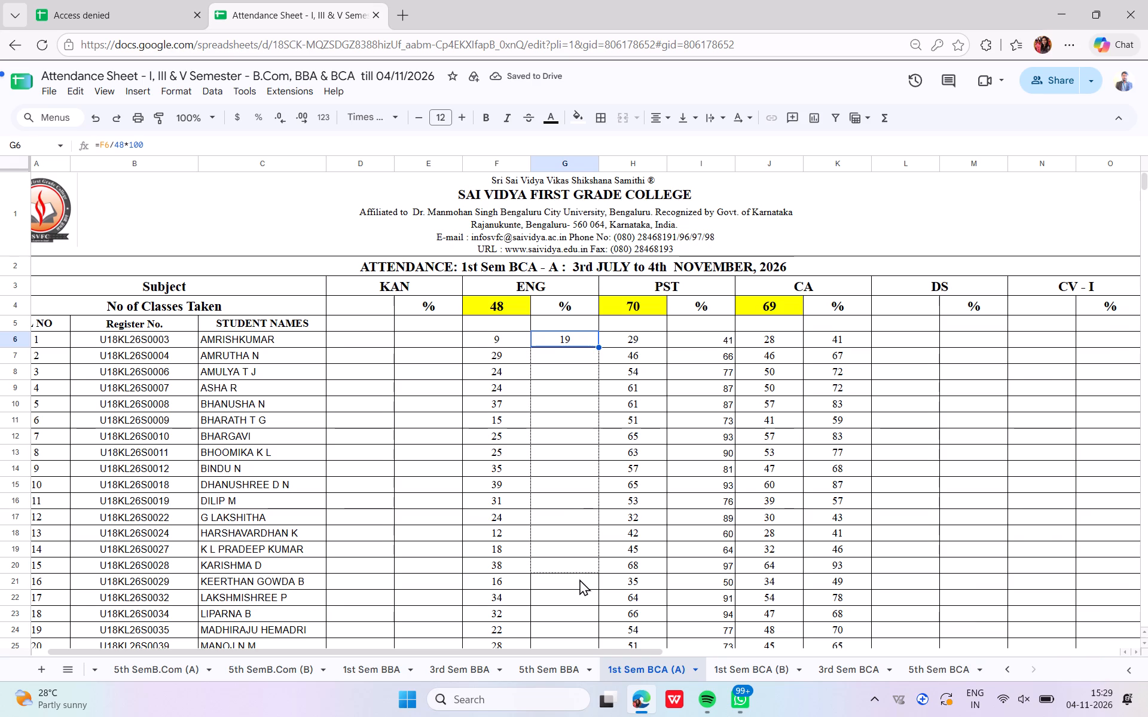
left_click_drag(579, 579, 593, 662)
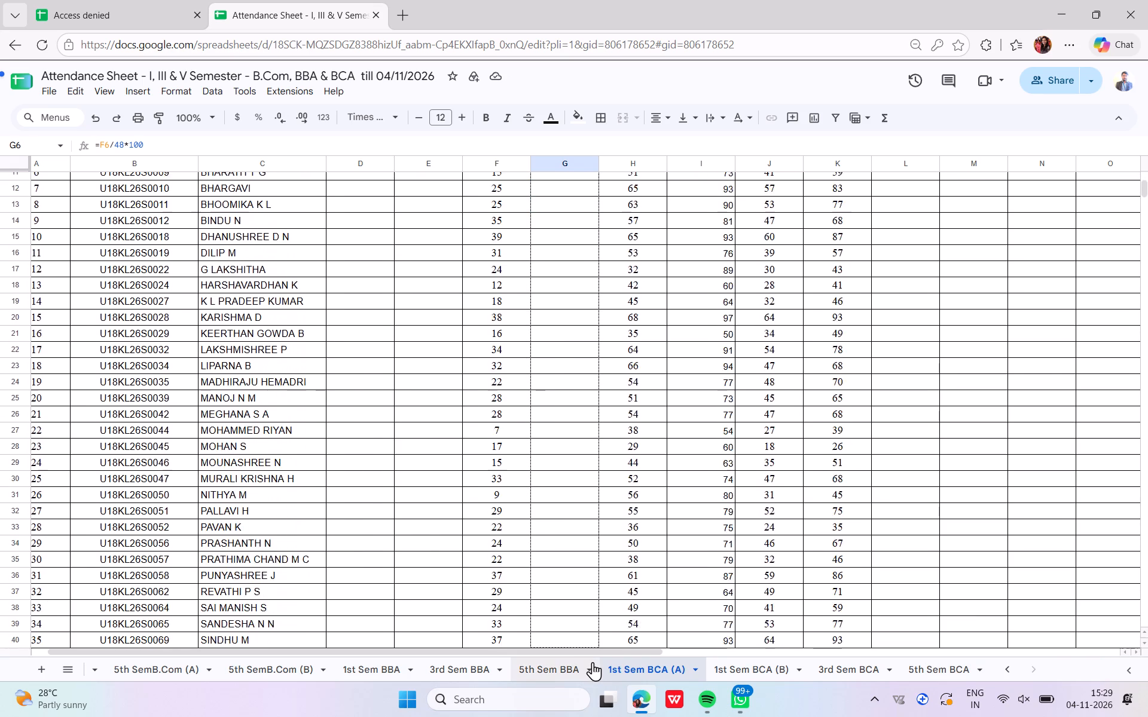
left_click_drag(593, 662, 580, 574)
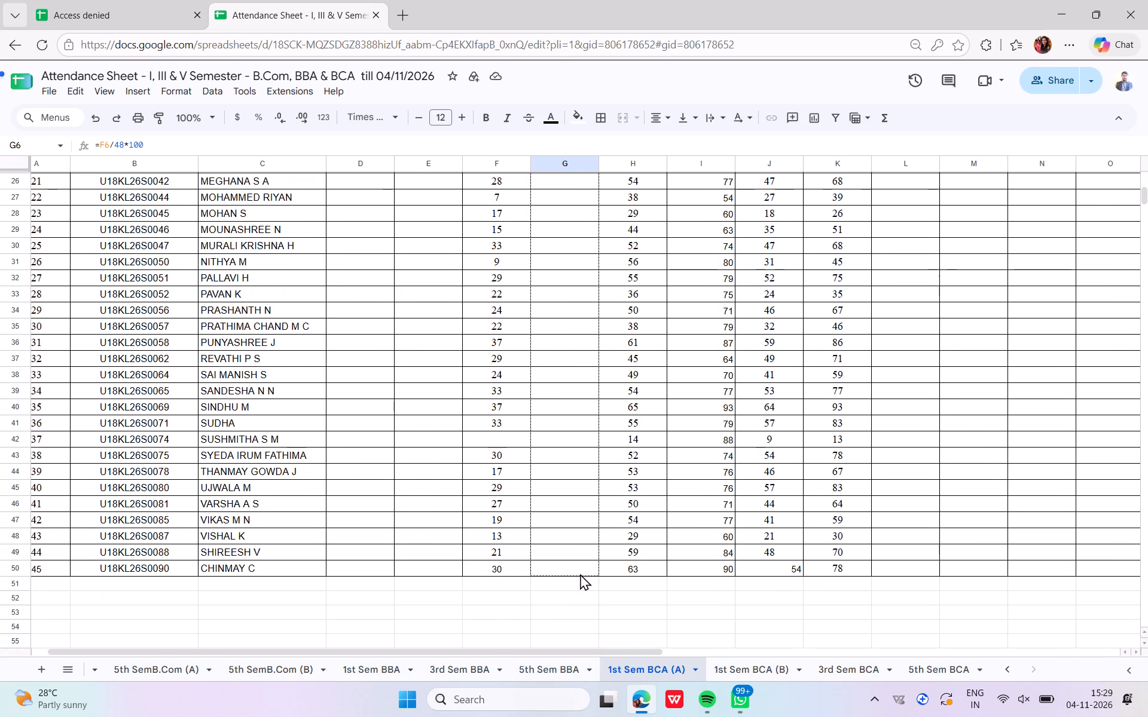
left_click_drag(580, 574, 580, 573)
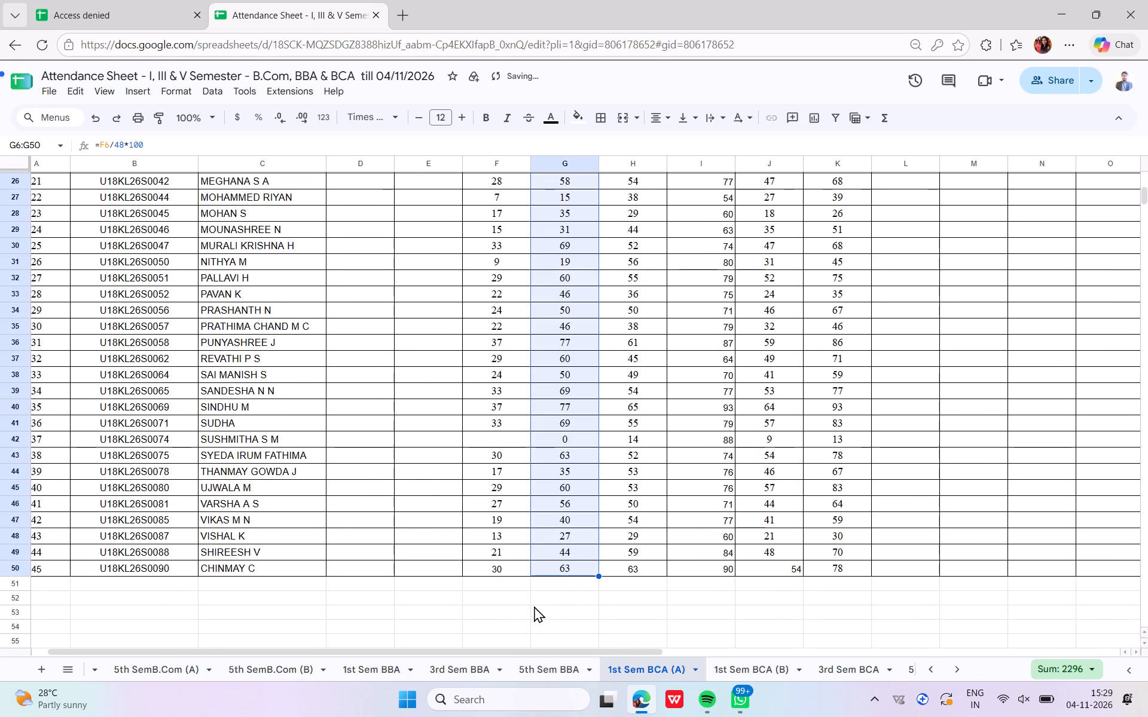
left_click(534, 606)
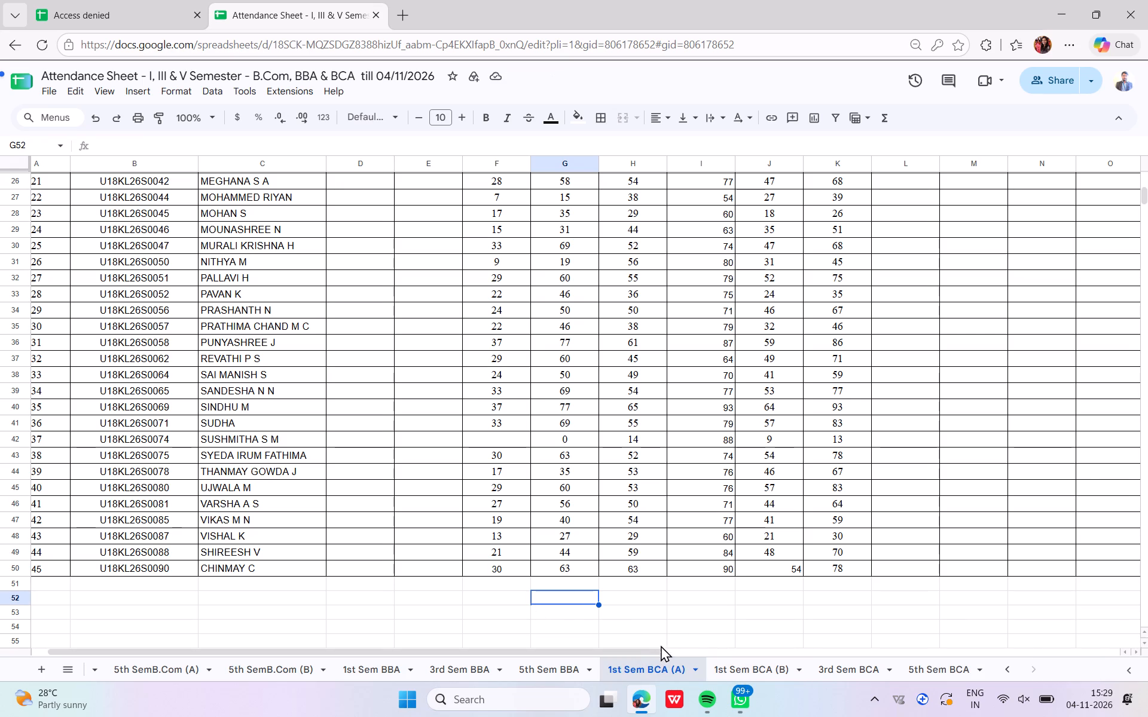
Review the ENG attendance and percentage columns, including the entry for student 37 in row 42.
left_click_drag(661, 653, 569, 672)
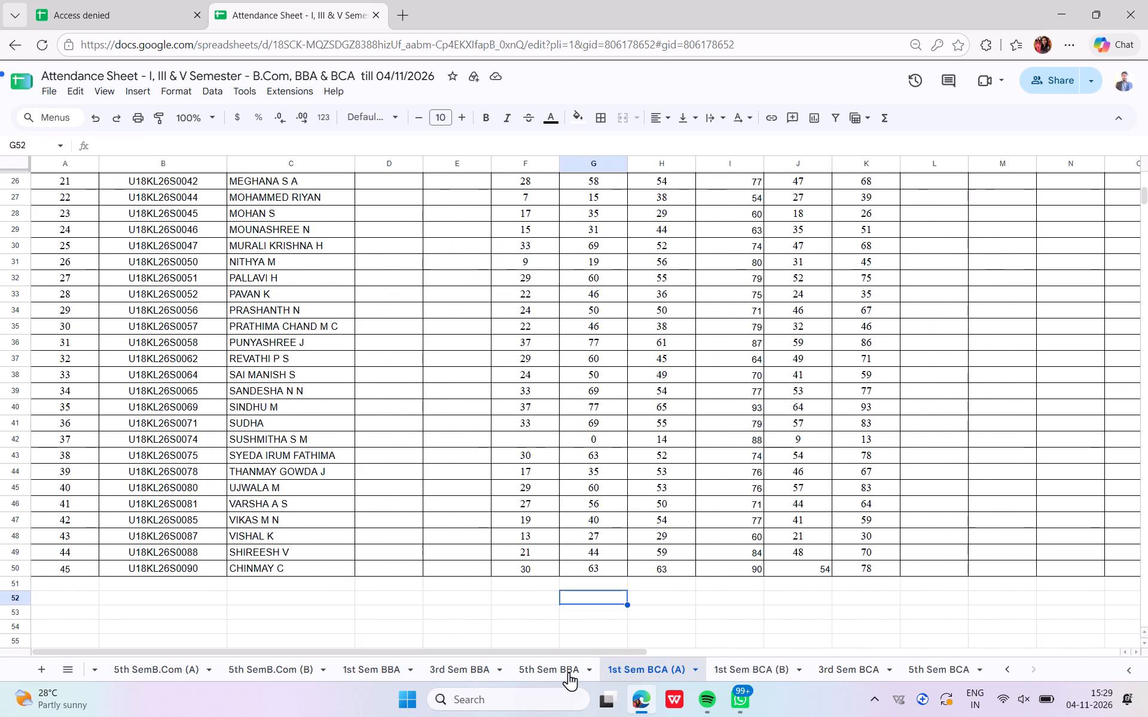
left_click(533, 442)
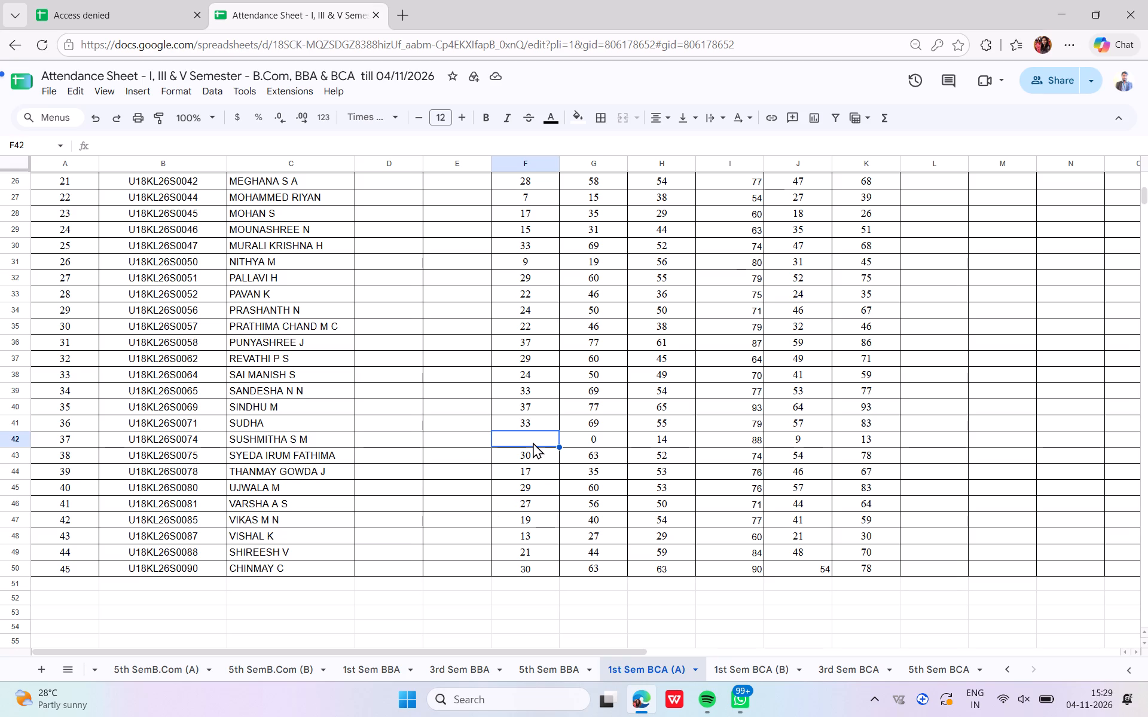
scroll(593, 353, "up", 2)
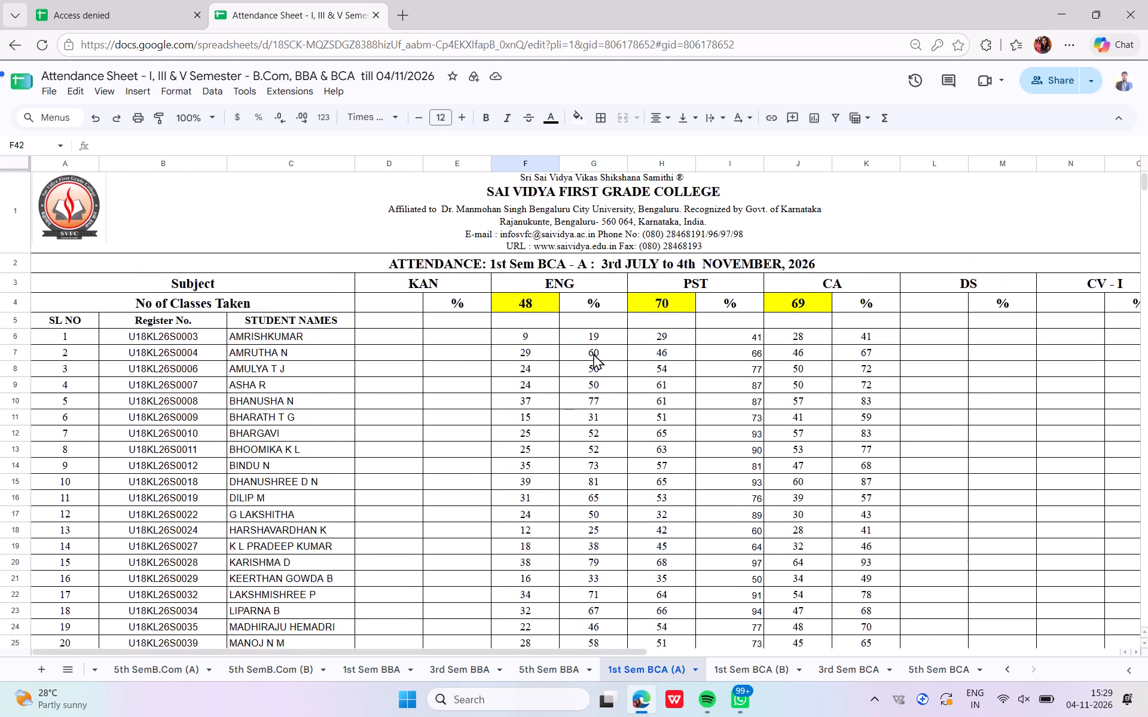
scroll(593, 353, "down", 1)
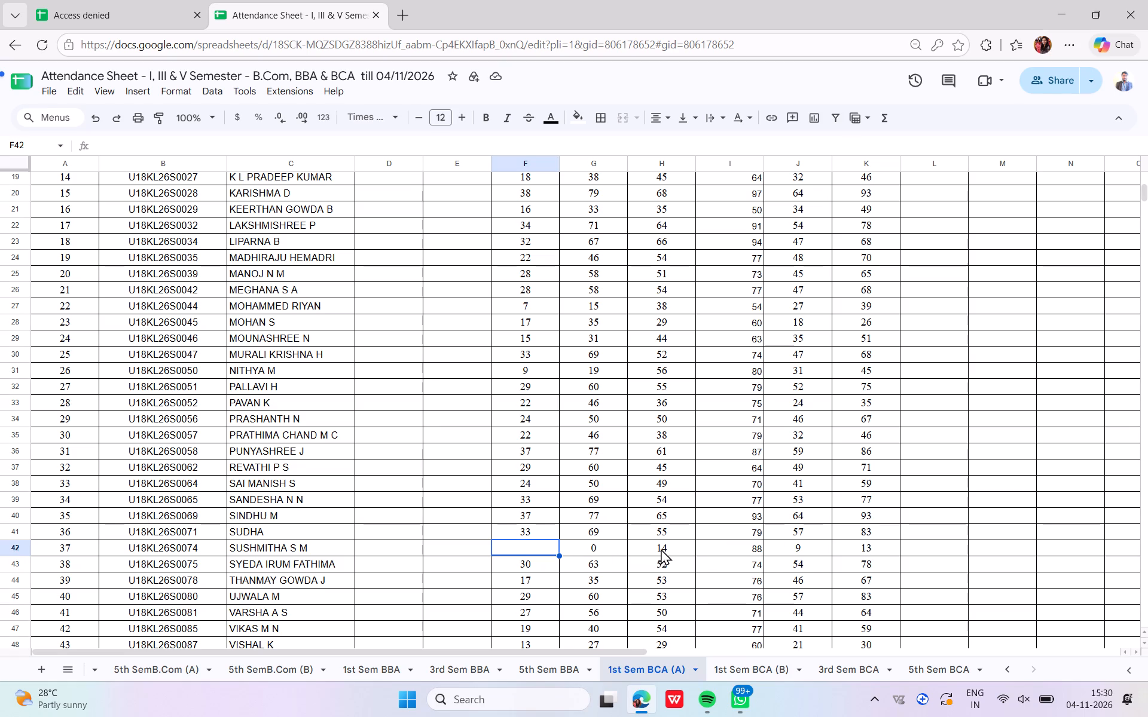
scroll(661, 549, "up", 5)
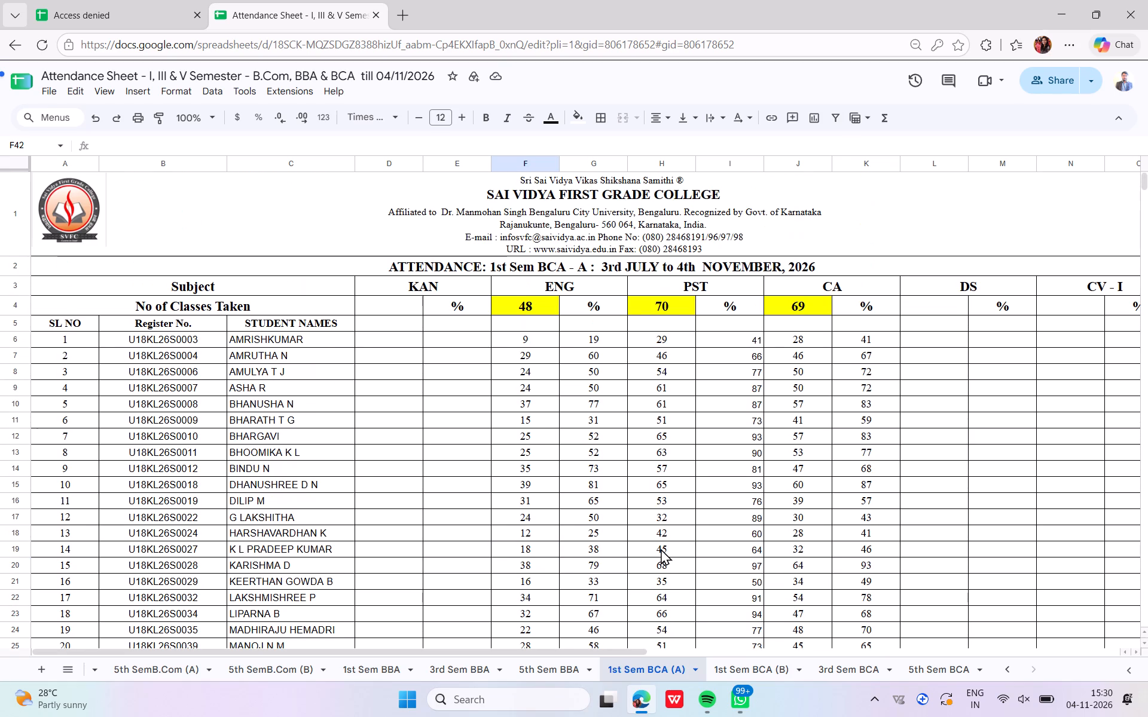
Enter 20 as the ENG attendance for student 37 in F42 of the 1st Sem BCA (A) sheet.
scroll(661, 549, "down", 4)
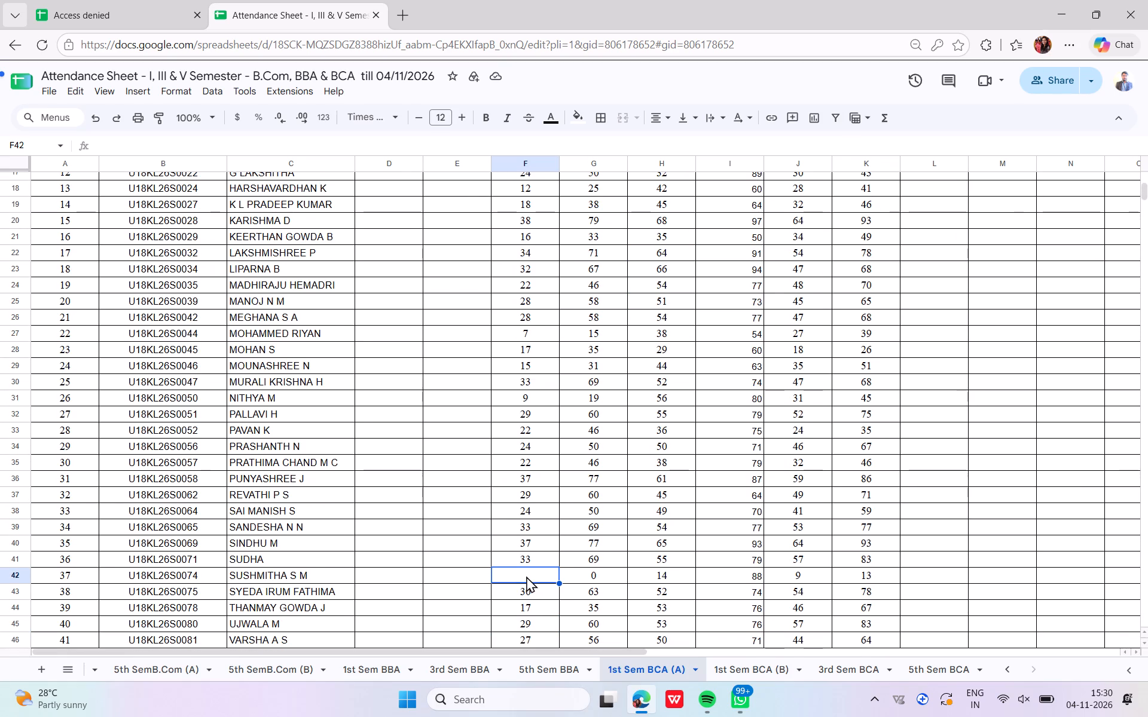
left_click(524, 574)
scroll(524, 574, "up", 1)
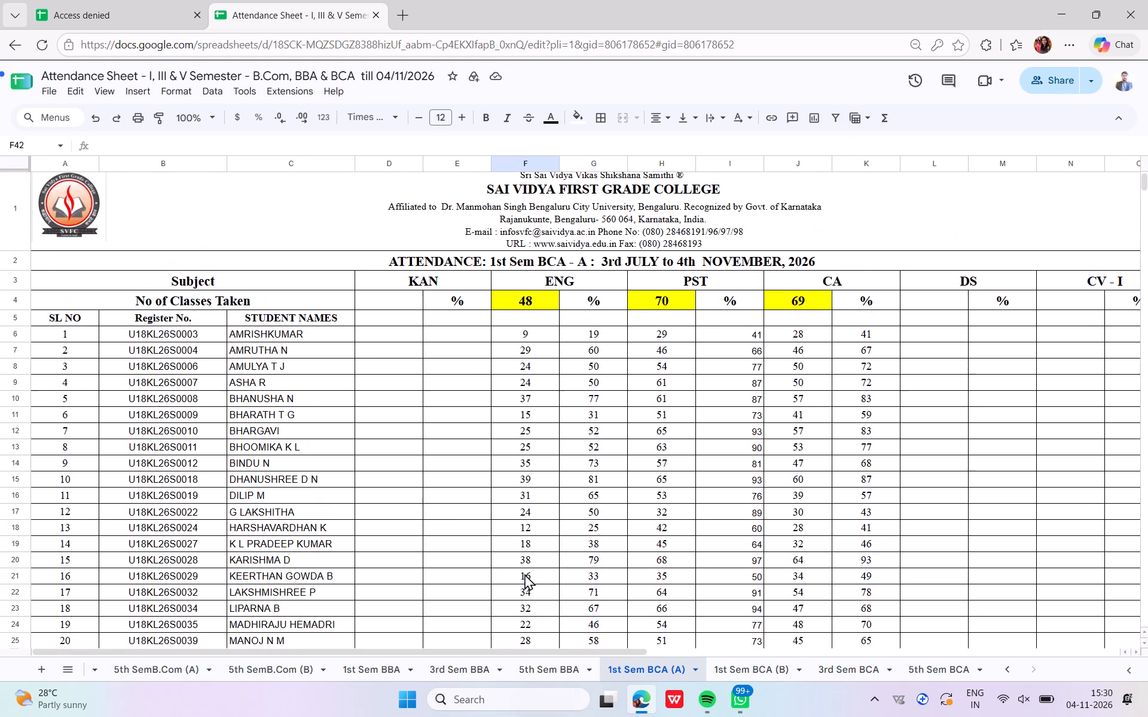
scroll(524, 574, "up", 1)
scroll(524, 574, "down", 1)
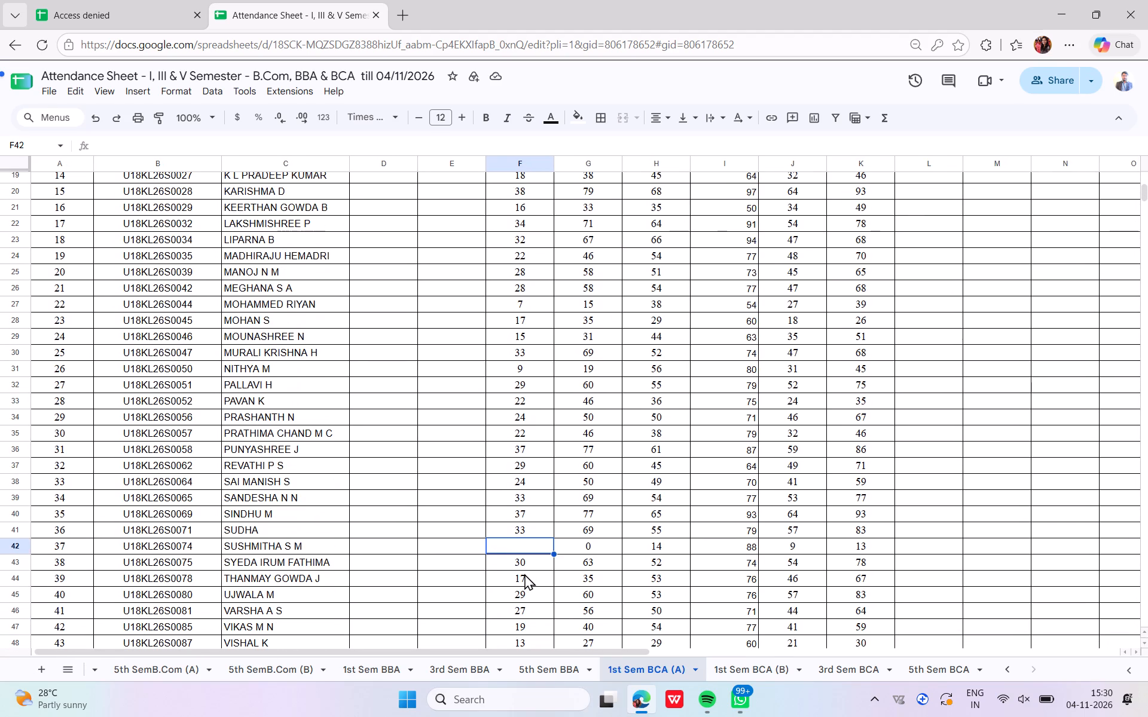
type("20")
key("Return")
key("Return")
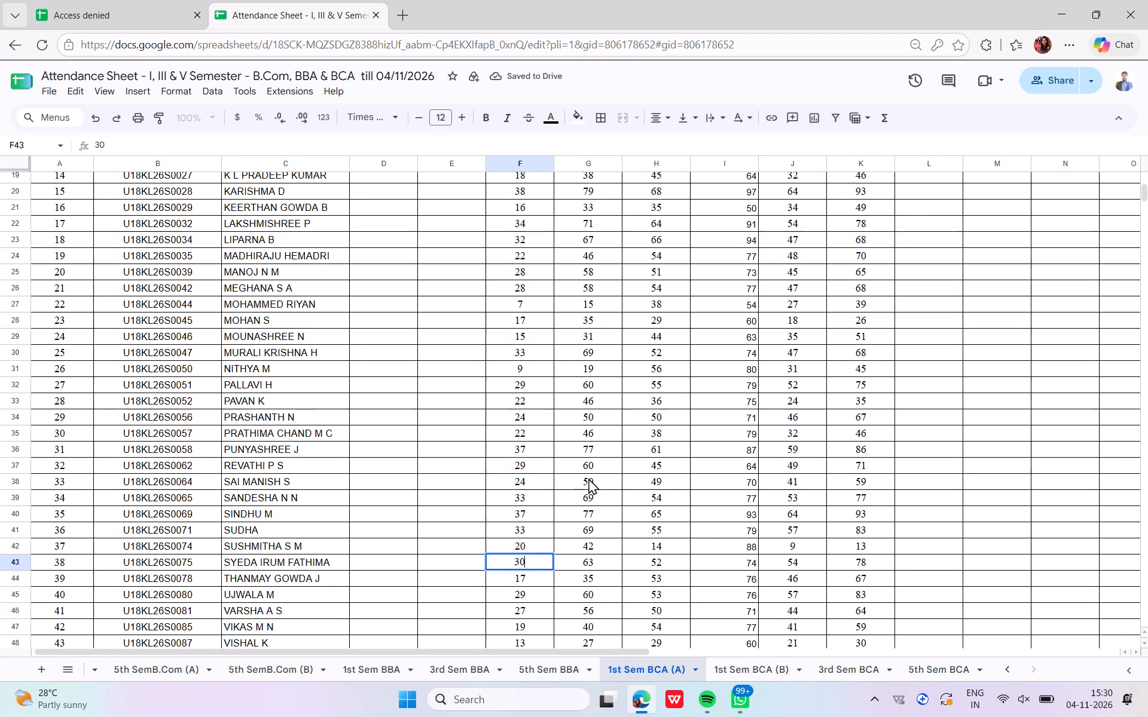
Compare student 37's ENG entry in row 42 with the same student's PST and CA attendance and the classes taken.
scroll(593, 476, "up", 3)
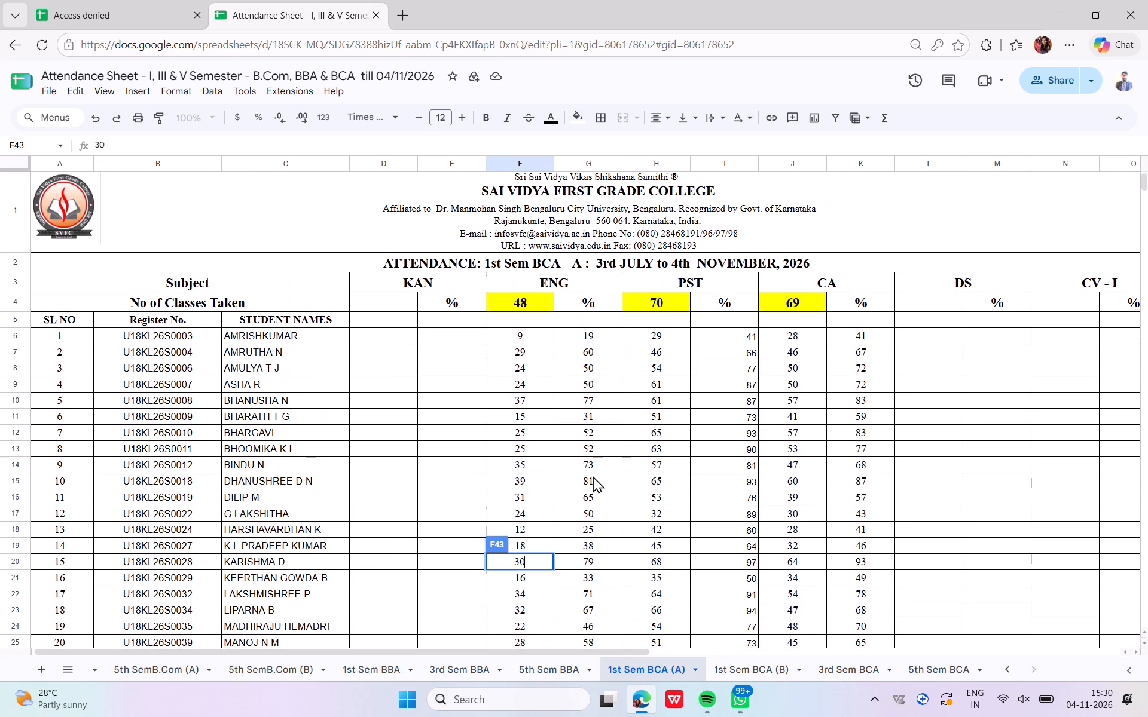
scroll(593, 476, "down", 3)
right_click(593, 476)
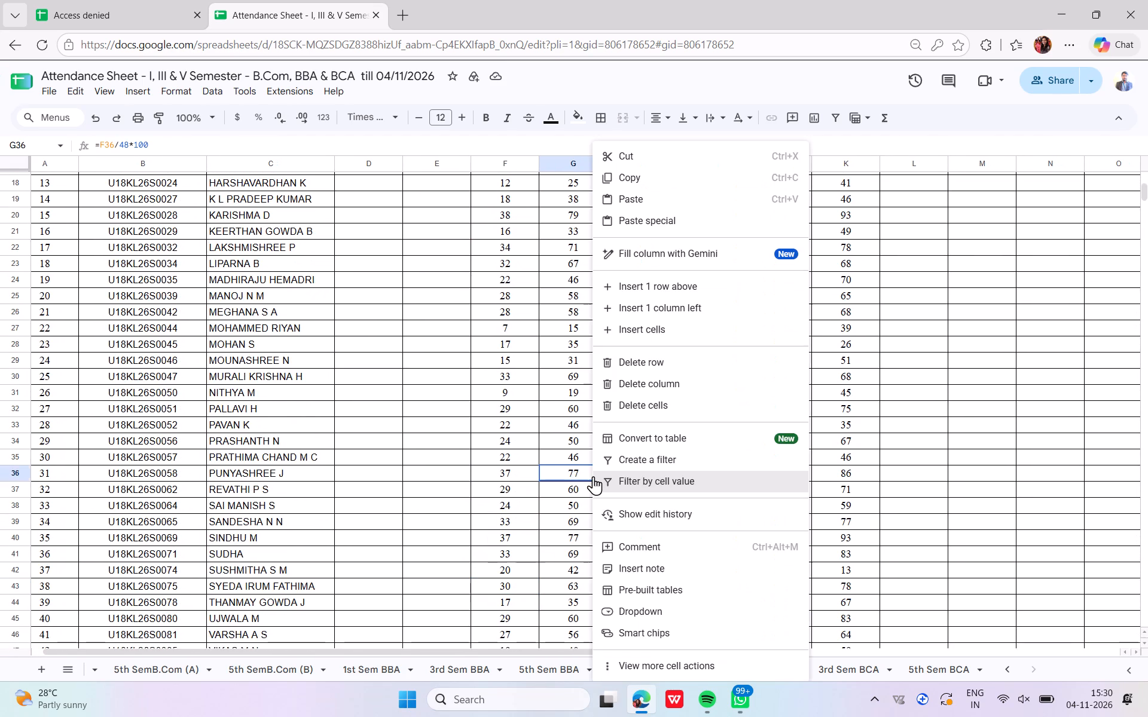
left_click(464, 587)
scroll(517, 596, "down", 1)
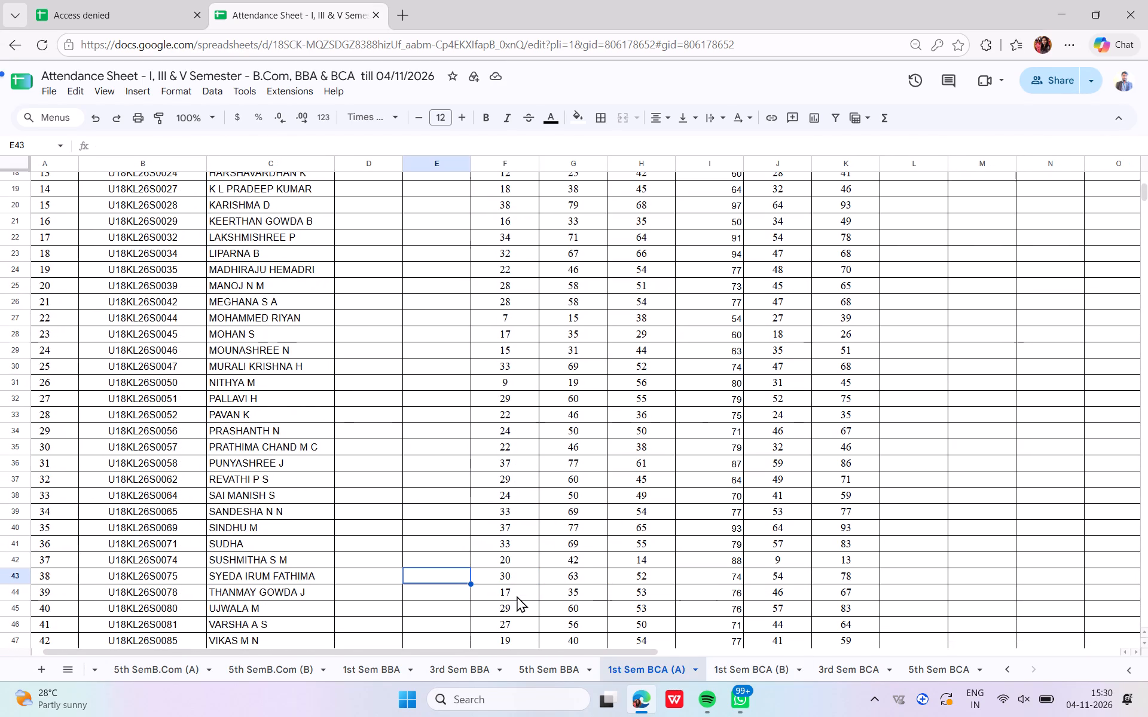
scroll(517, 596, "down", 1)
left_click(617, 548)
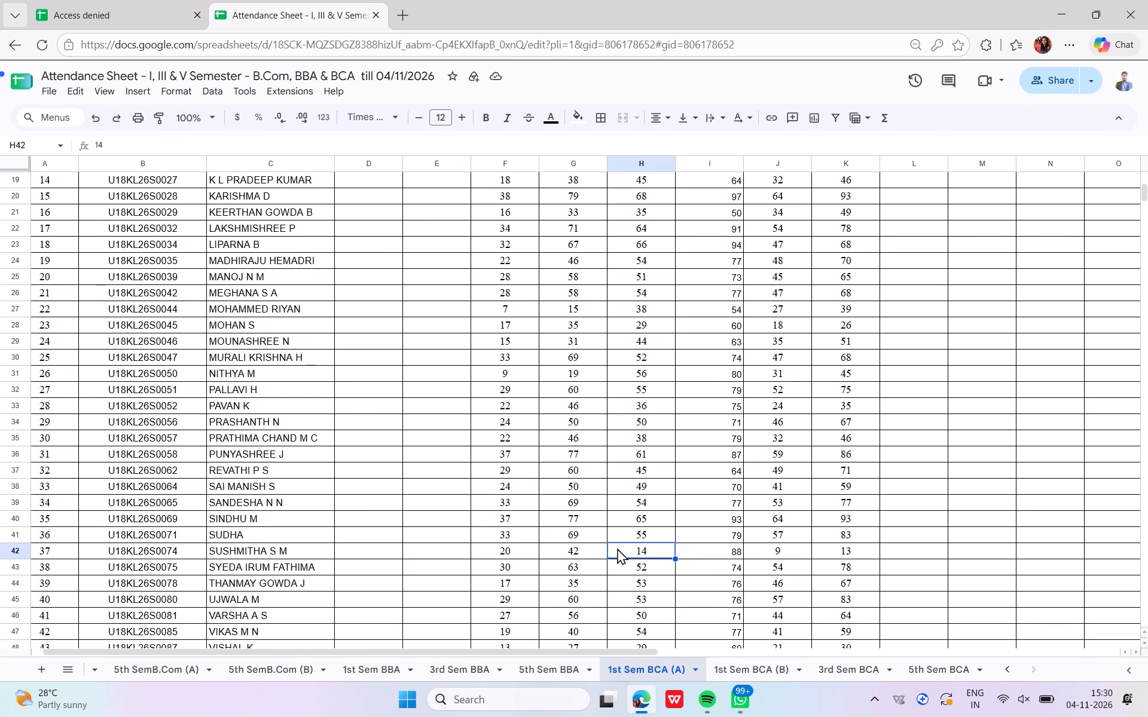
scroll(719, 555, "up", 3)
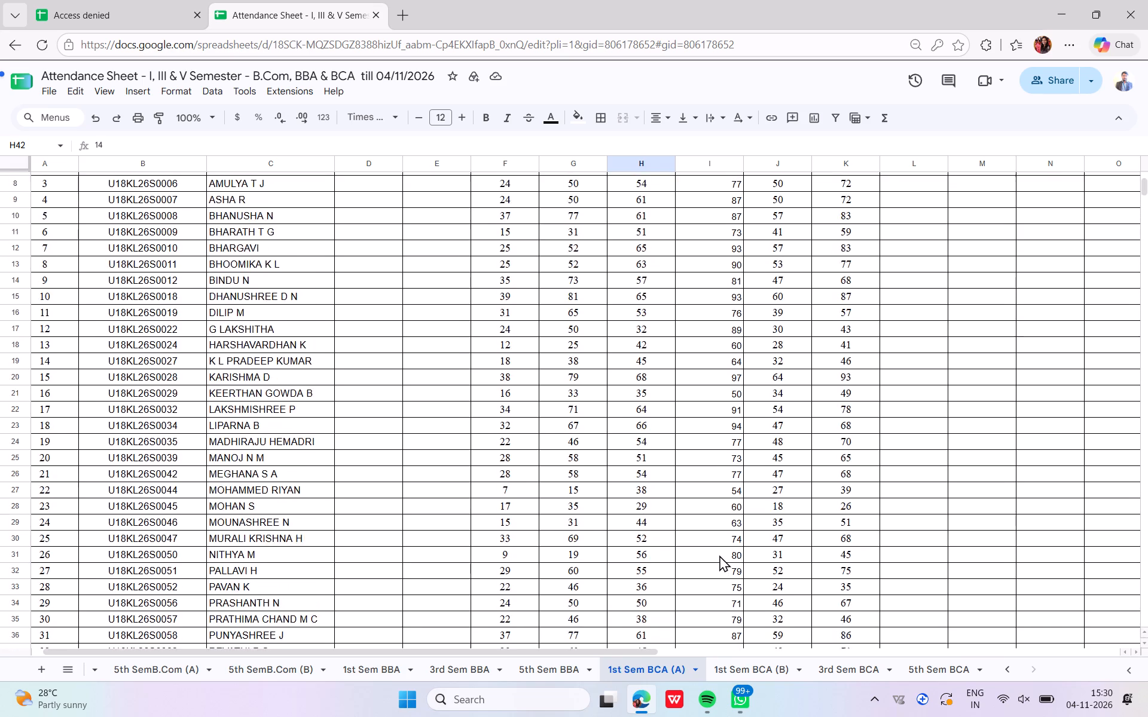
scroll(719, 555, "up", 3)
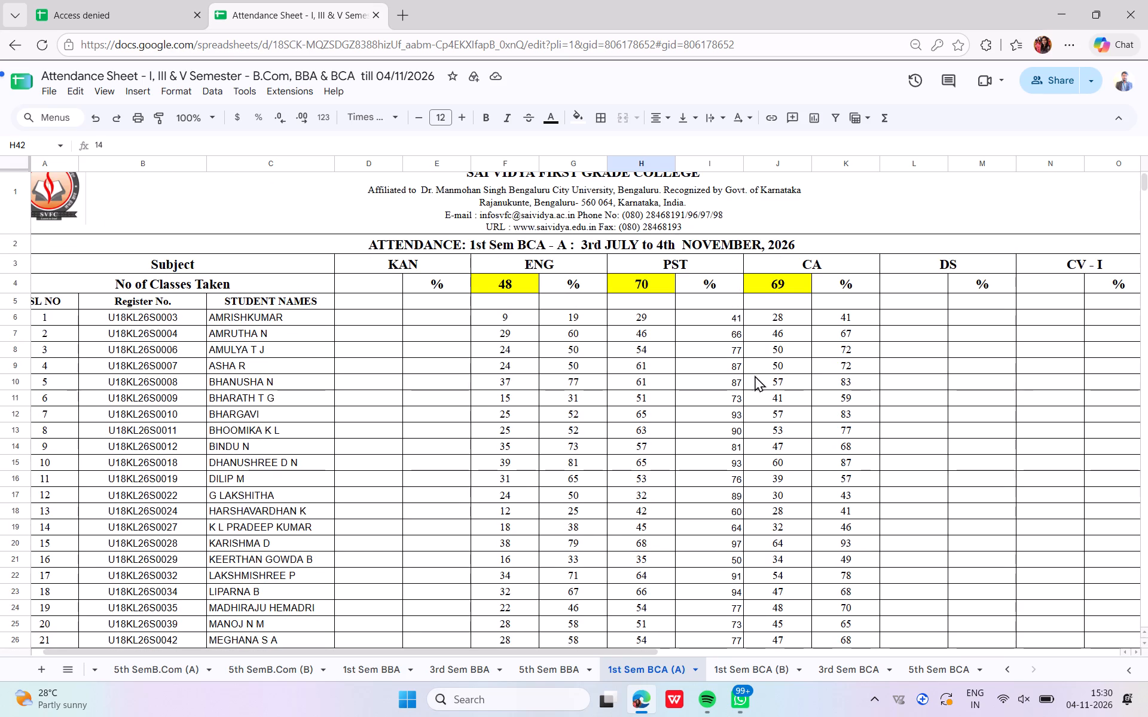
Check the PST percentage formulas down column I from row 6 to row 45, going back over rows 32 to 35 and 42.
left_click(710, 339)
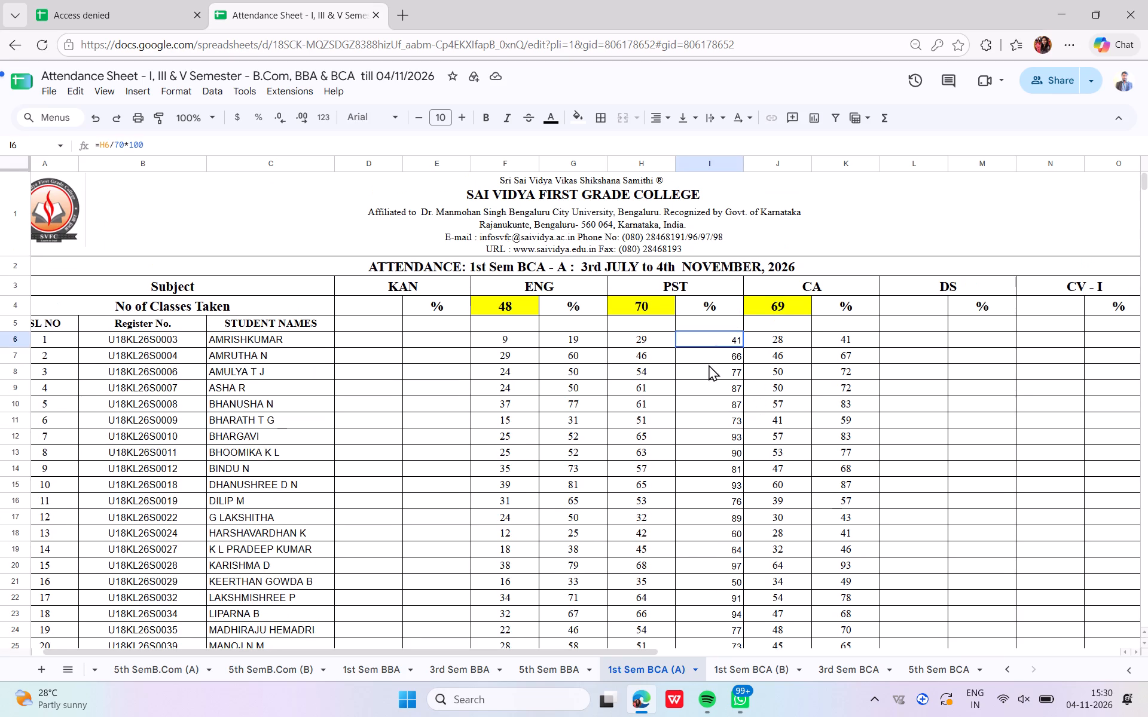
left_click(706, 449)
key("Down")
key("Down")
key("Down")
key("Down")
key("Down")
key("Down")
key("Down")
key("Down")
key("Down")
key("Down")
key("Down")
key("Down")
key("Down")
key("Down")
key("Down")
key("Down")
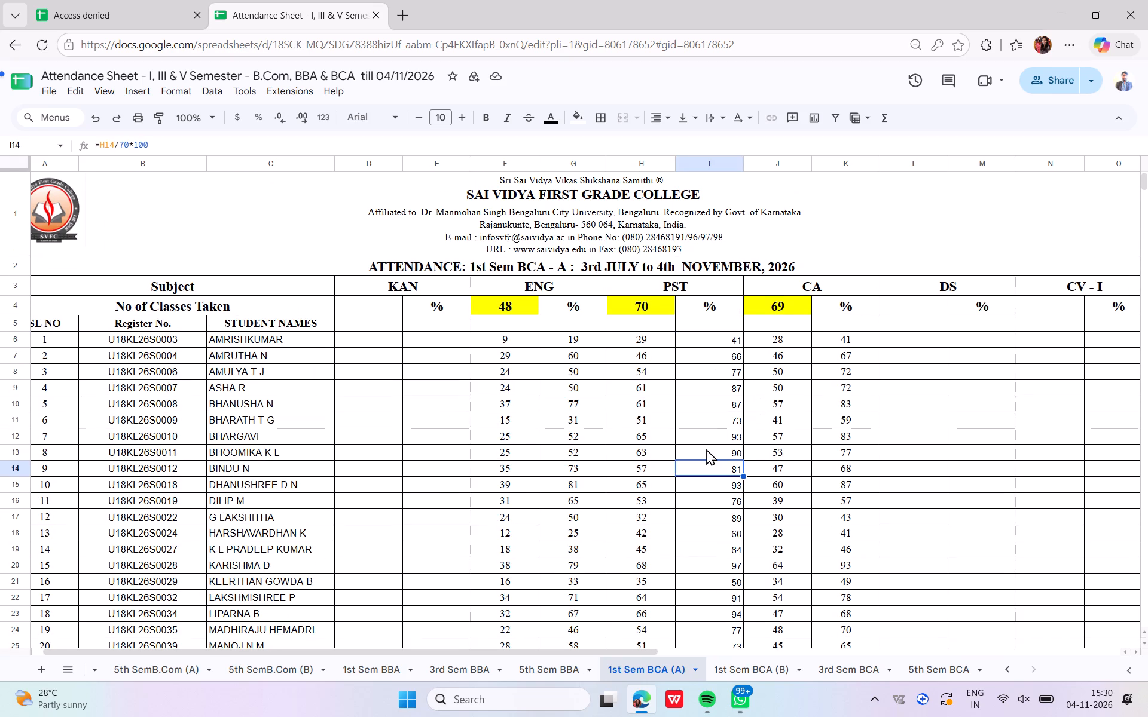
key("Down")
key("Down")
key("Down")
key("Down")
key("Down")
key("Down")
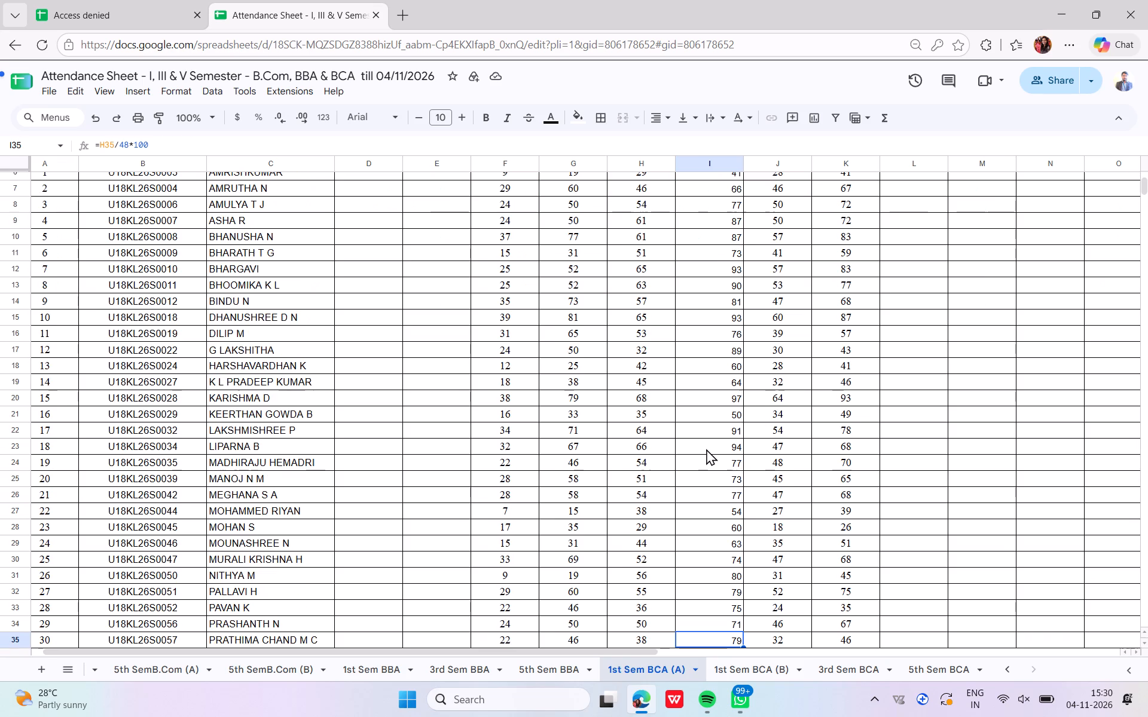
key("Up")
key("Up")
key("Up")
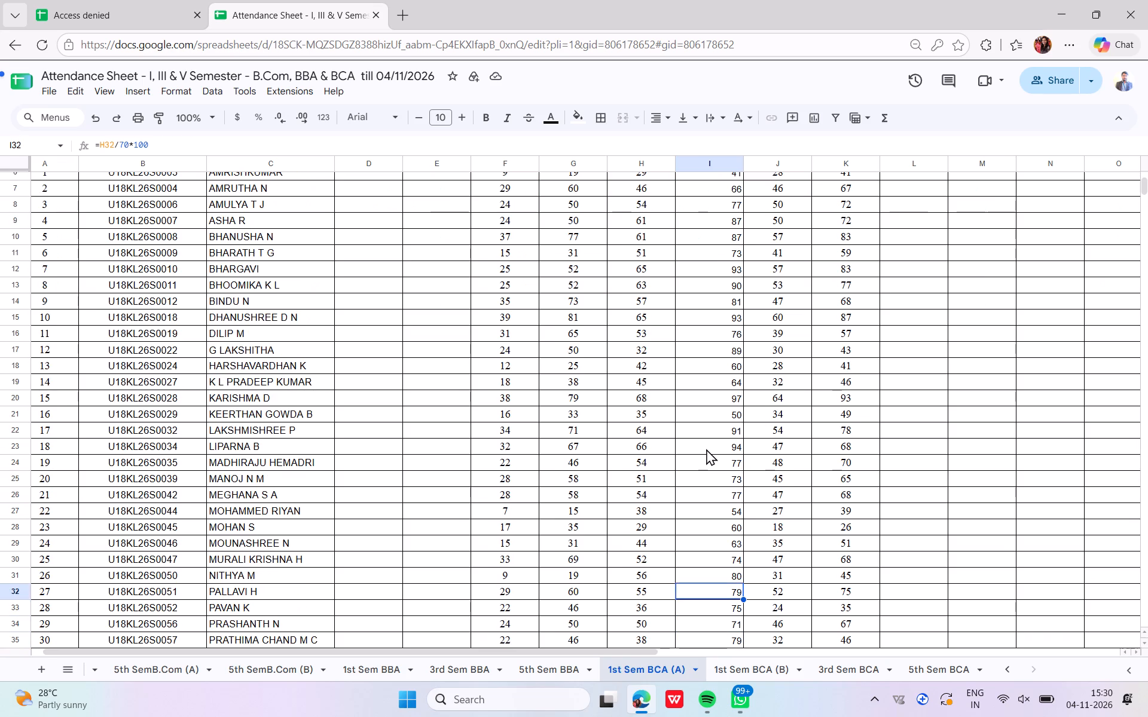
key("Down")
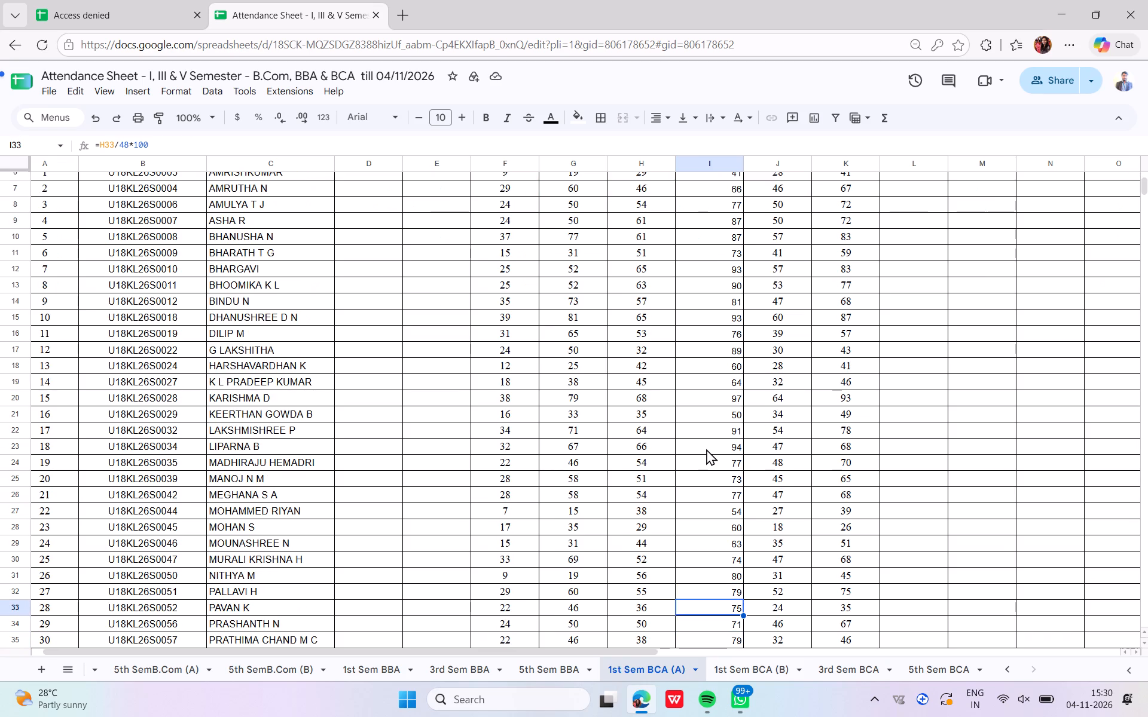
key("Down")
key("Down")
key("Down")
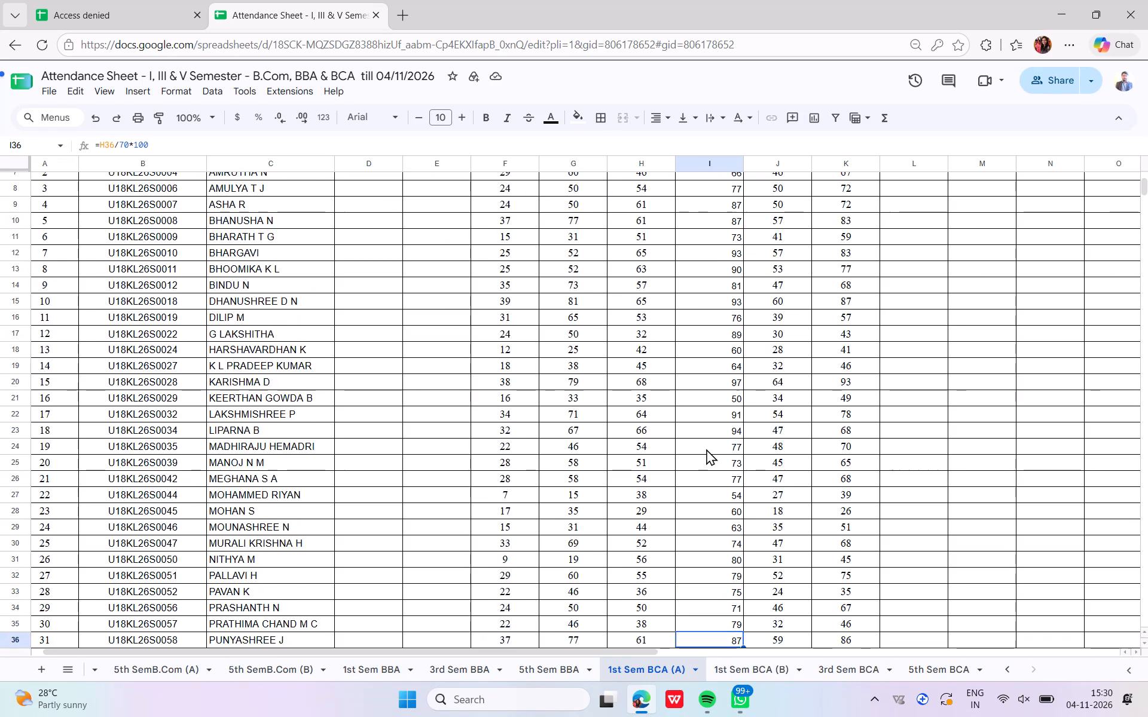
key("Down")
key("Down")
key("Down")
key("Down")
key("Down")
key("Down")
key("Down")
key("Down")
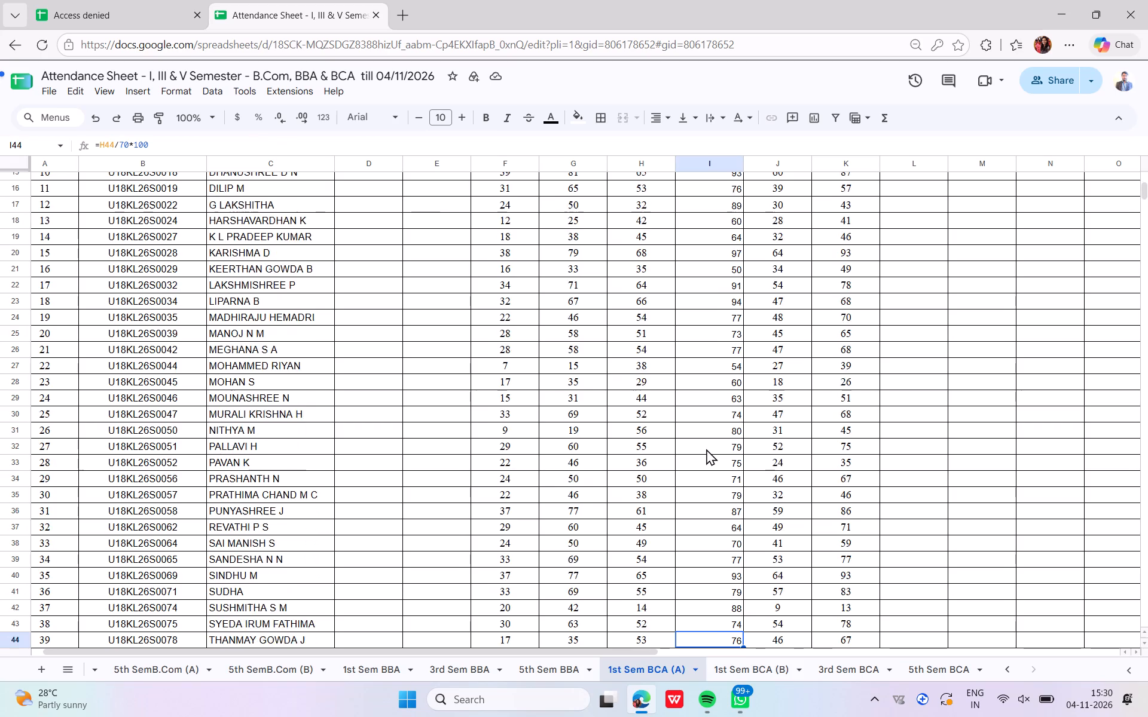
key("Down")
key("Up")
key("Up")
key("Up")
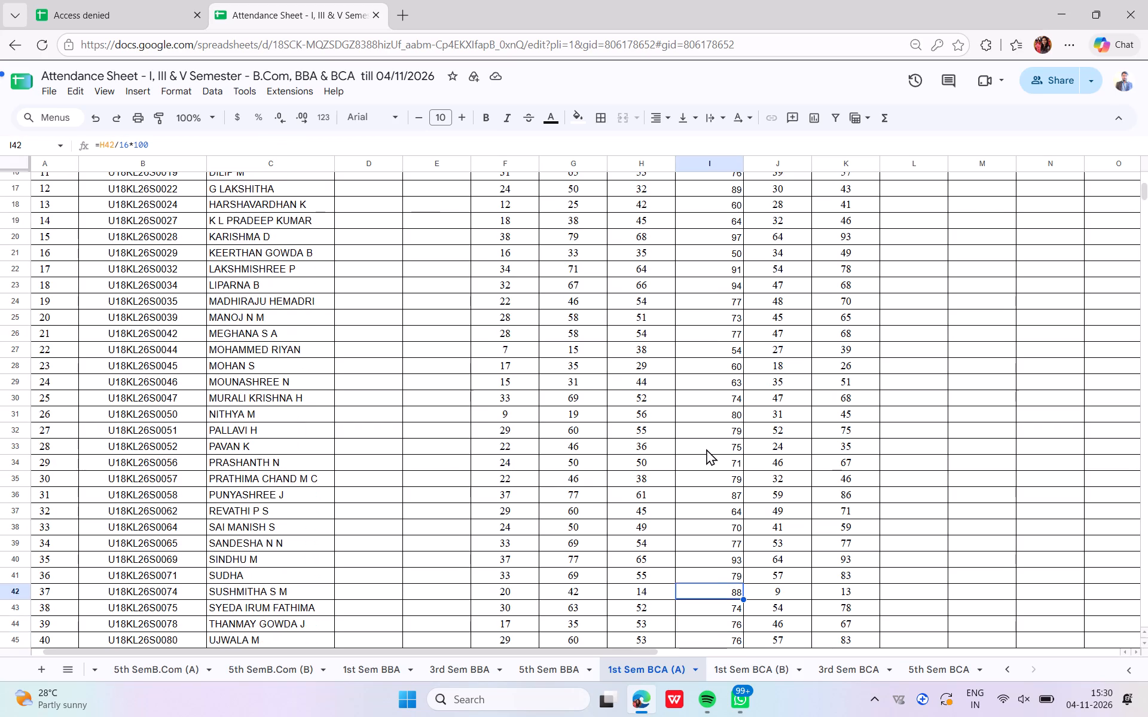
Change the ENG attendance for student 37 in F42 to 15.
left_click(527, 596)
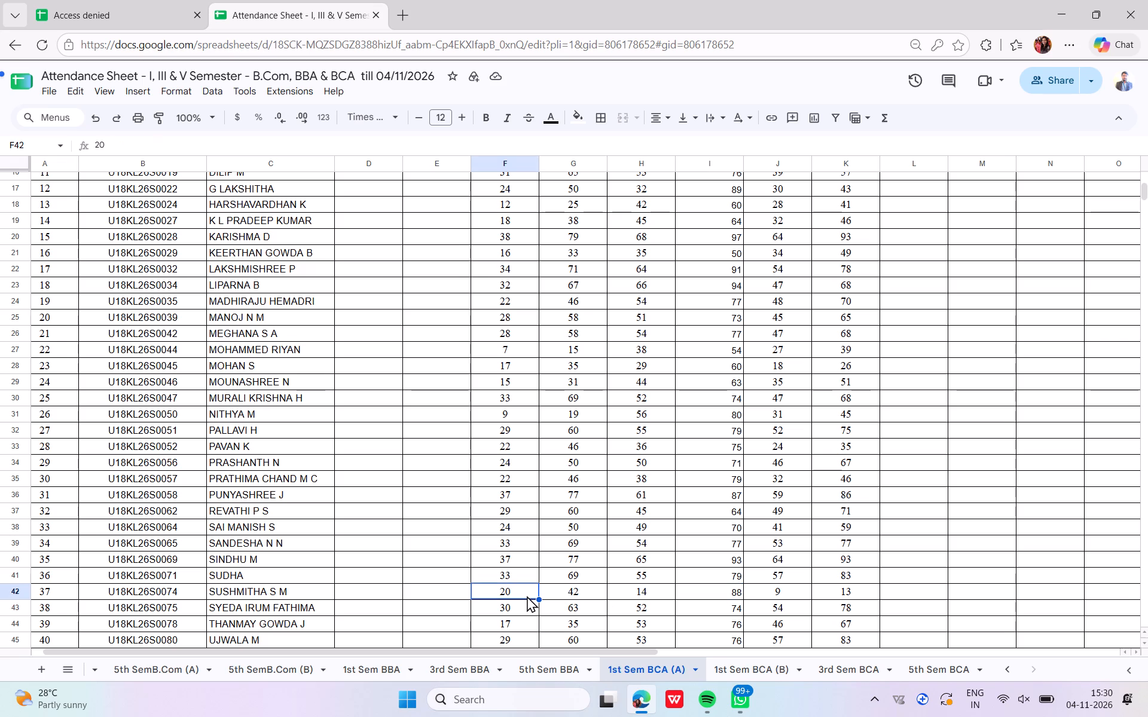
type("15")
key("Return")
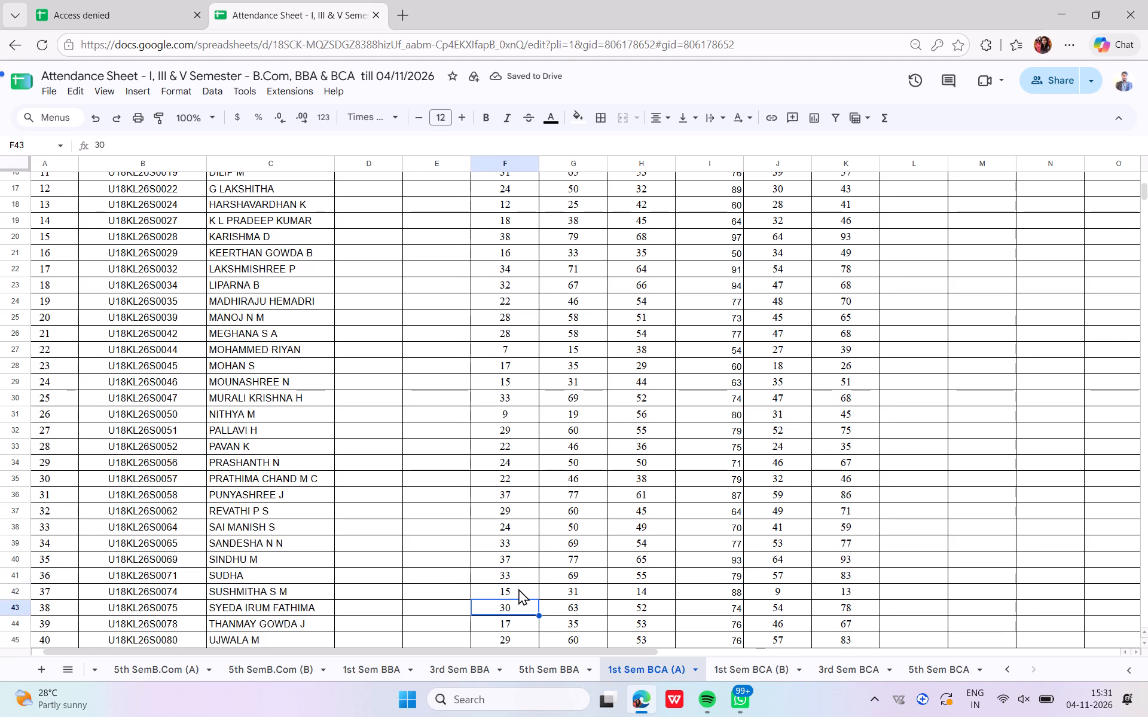
Set the ENG attendance for student 37 in F42 to 12.
left_click(518, 589)
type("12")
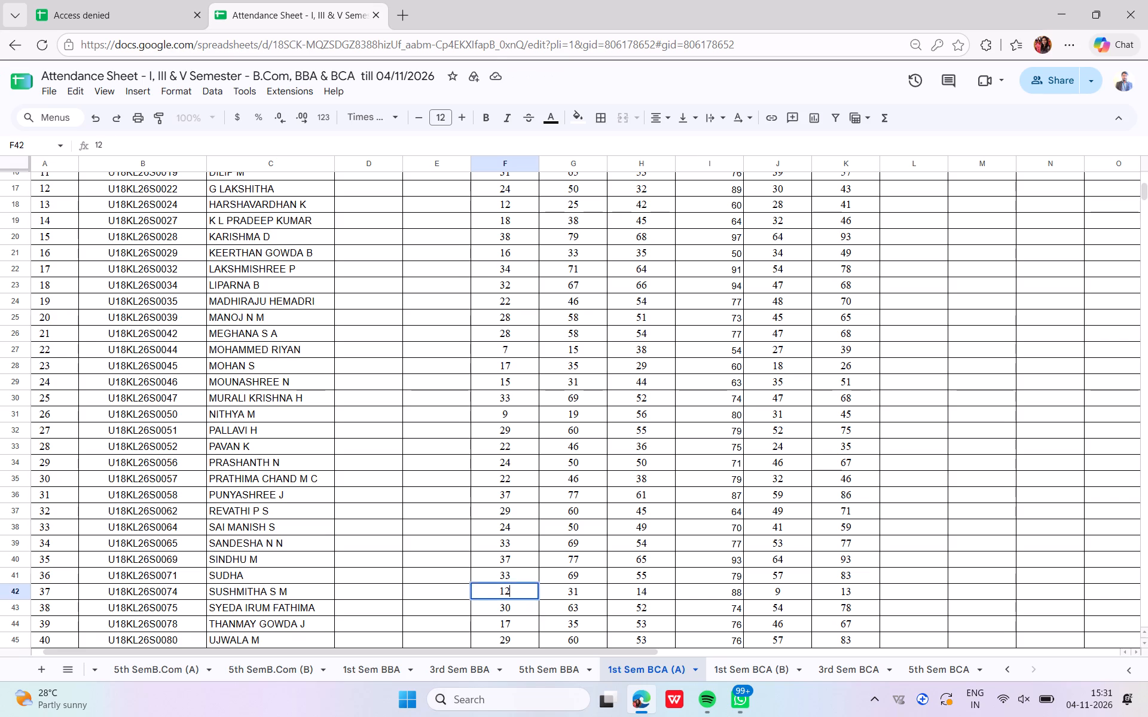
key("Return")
Open the 1st Sem BCA (B) attendance sheet at its header rows.
scroll(612, 436, "up", 2)
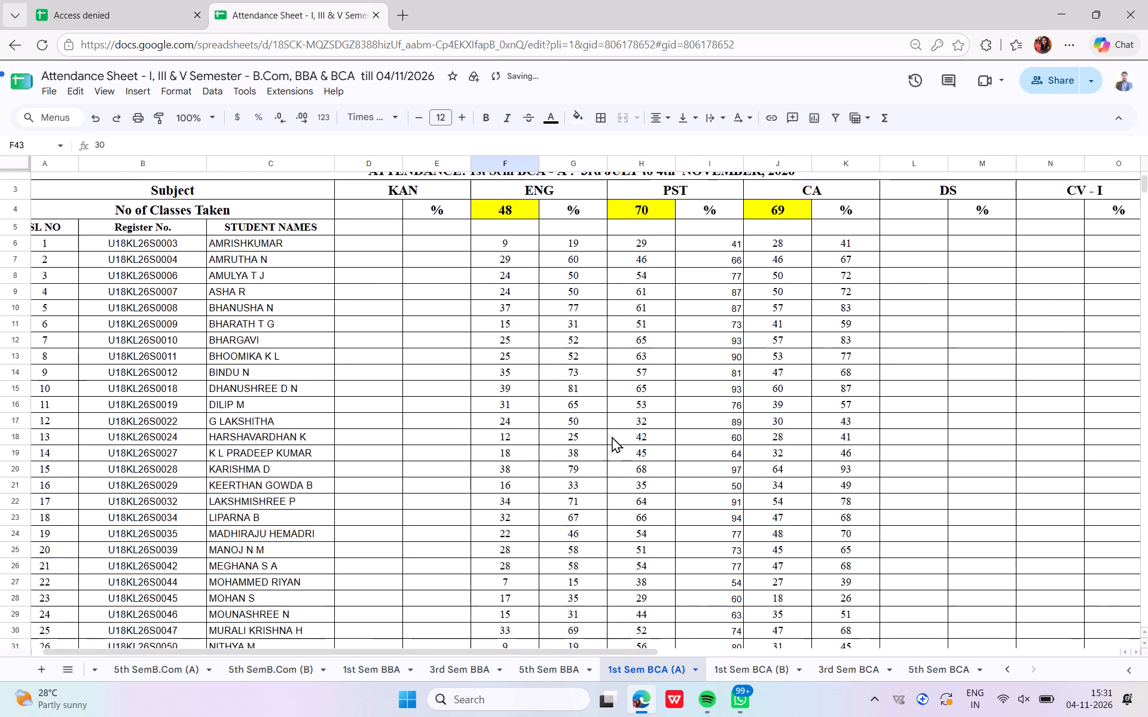
scroll(612, 436, "up", 3)
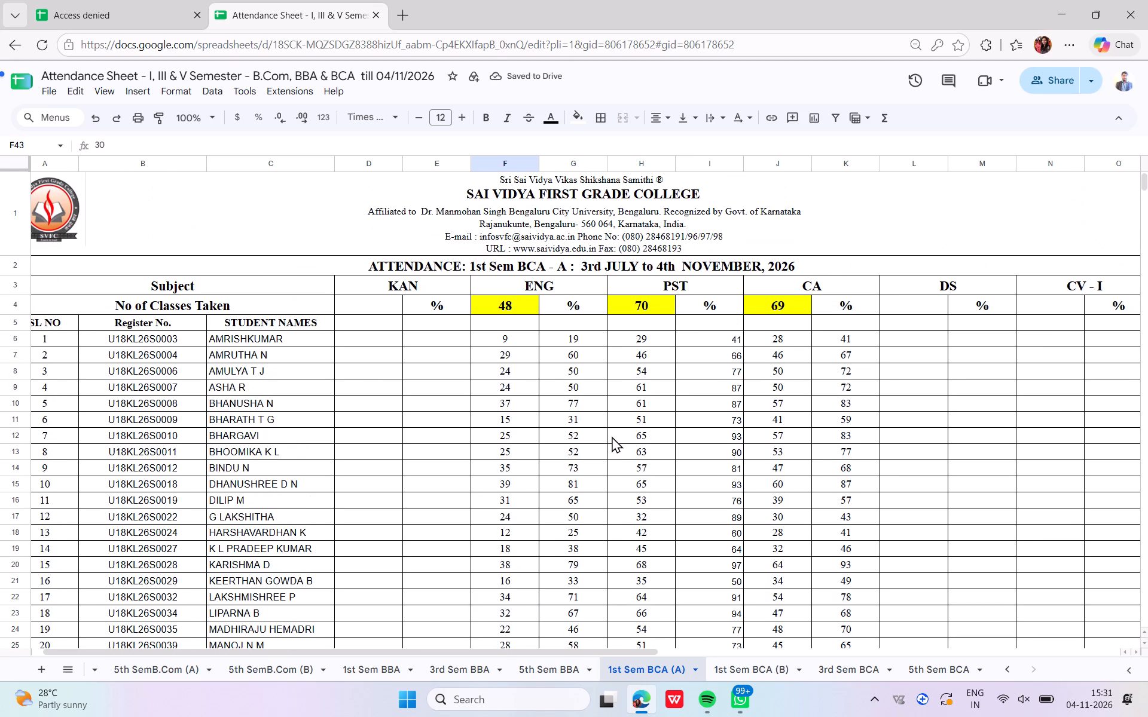
left_click(749, 662)
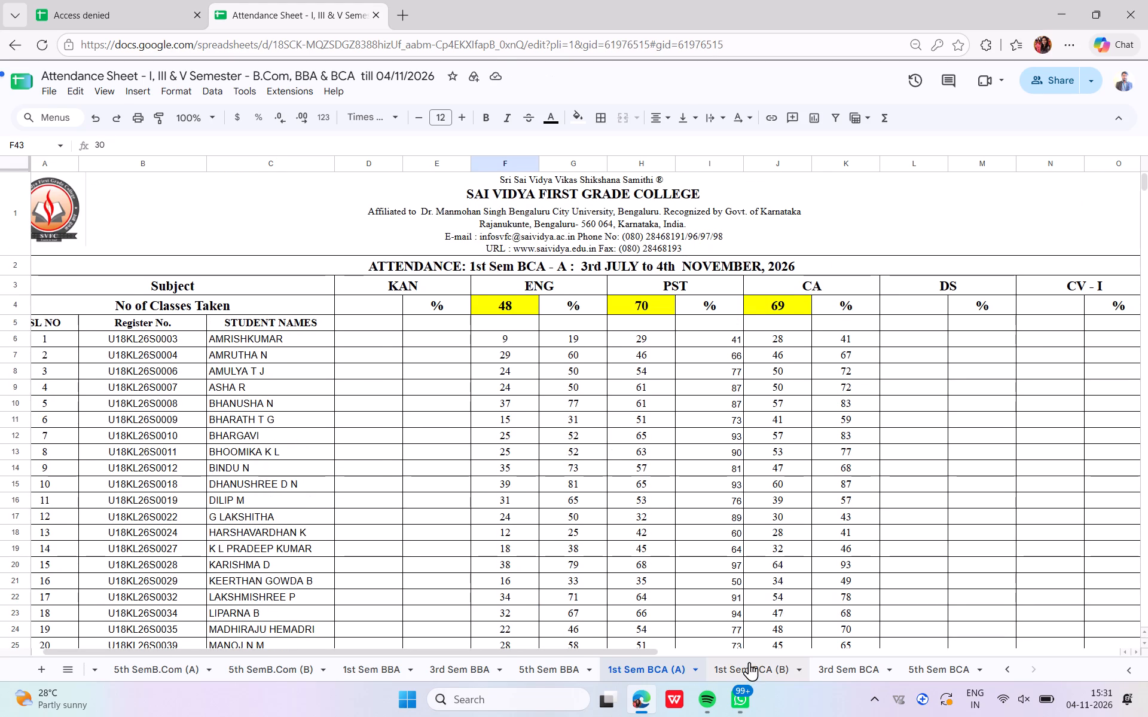
scroll(636, 507, "up", 4)
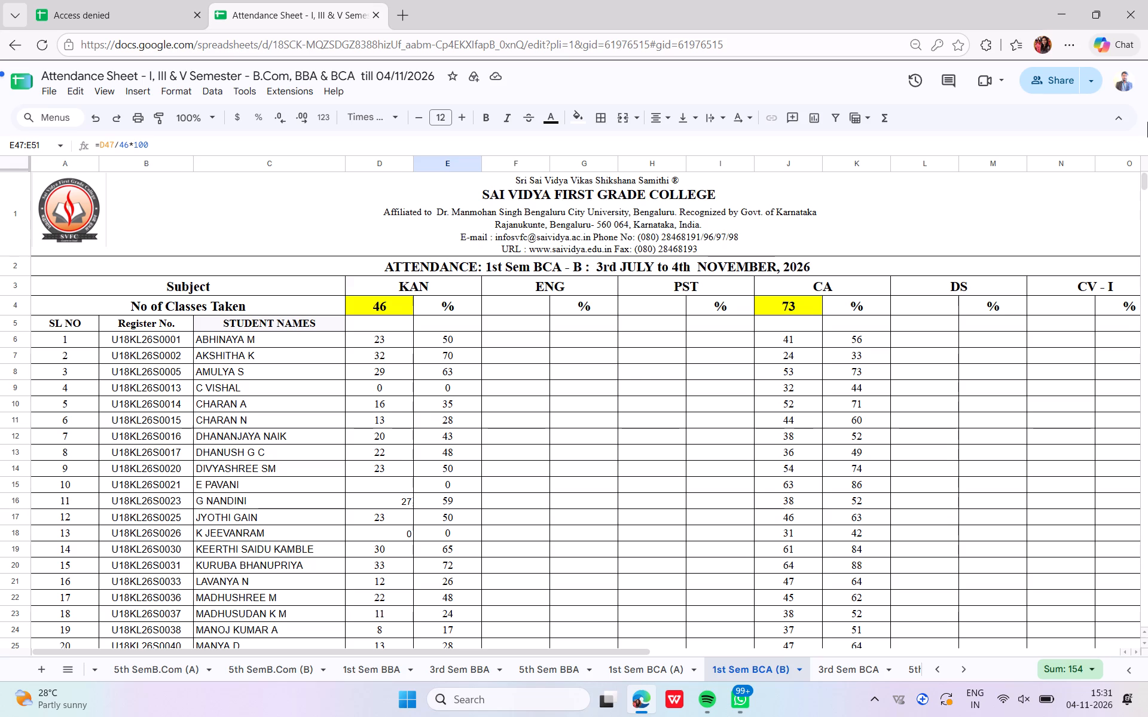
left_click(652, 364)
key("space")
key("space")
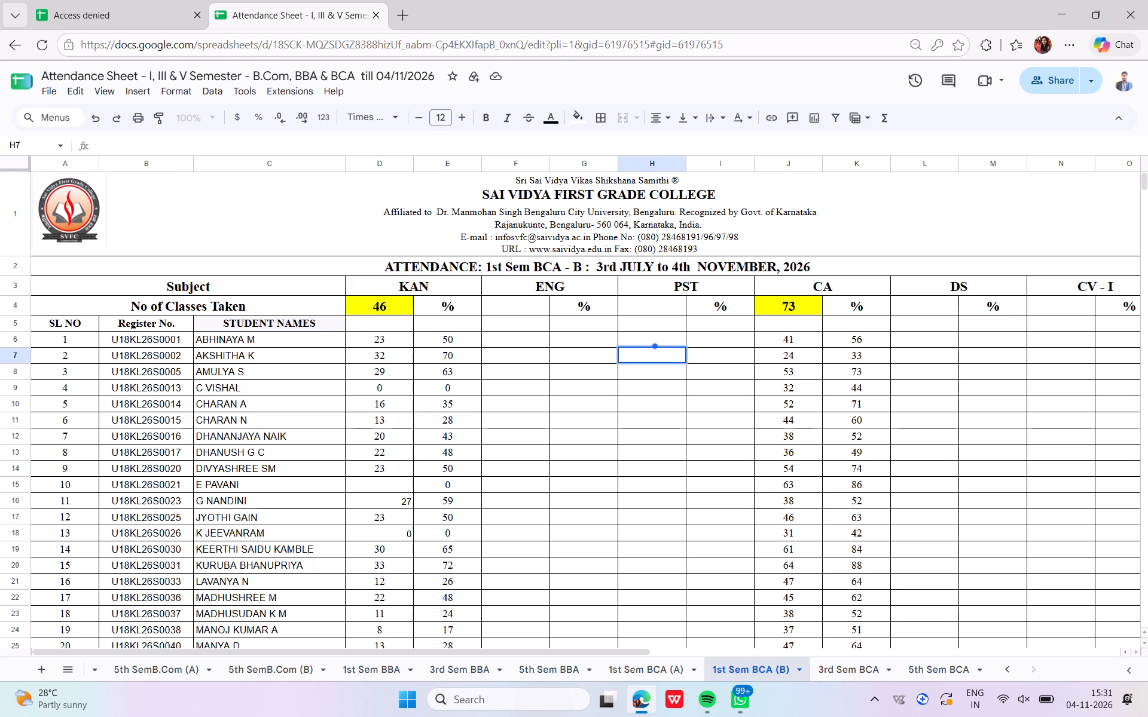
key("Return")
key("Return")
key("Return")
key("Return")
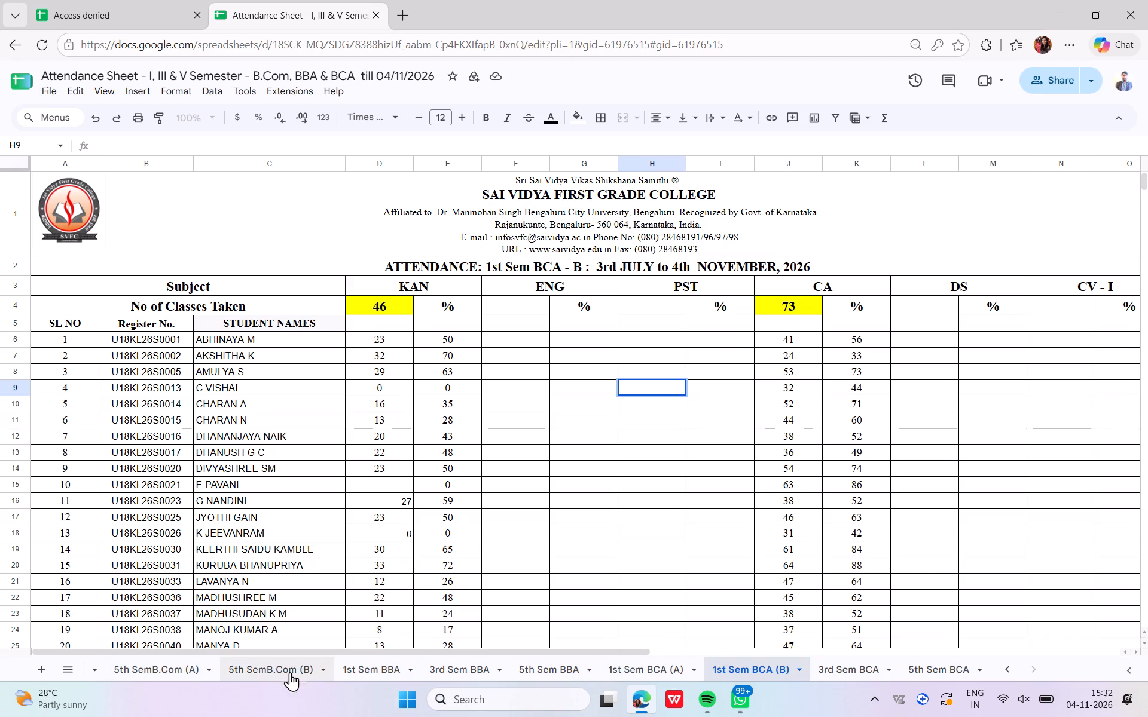
Open the 1st Sem B.Com (B) attendance sheet and select the POM classes-taken cell J4.
left_click(172, 666)
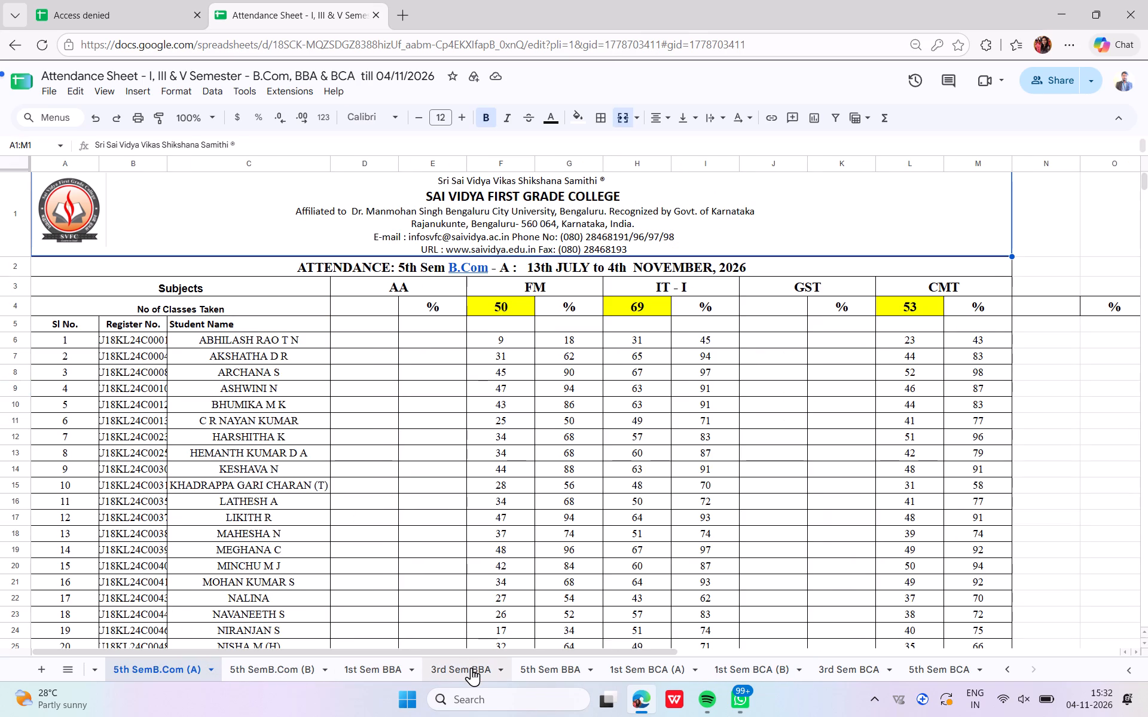
scroll(419, 678, "right", 5)
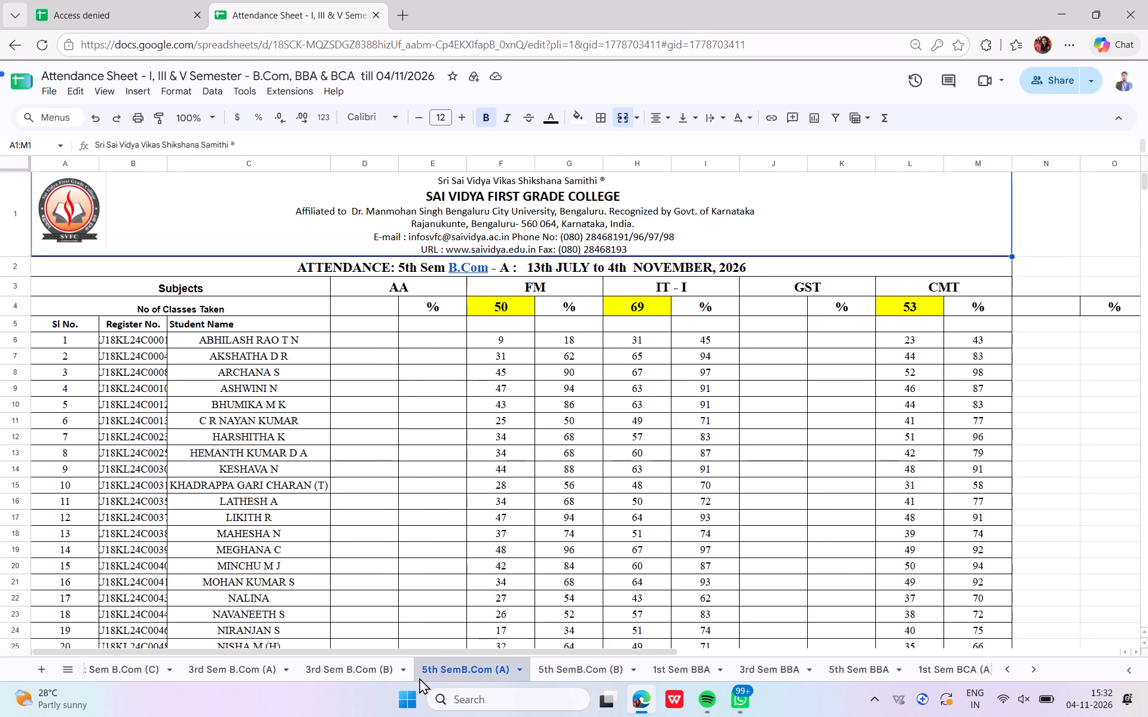
scroll(419, 678, "right", 7)
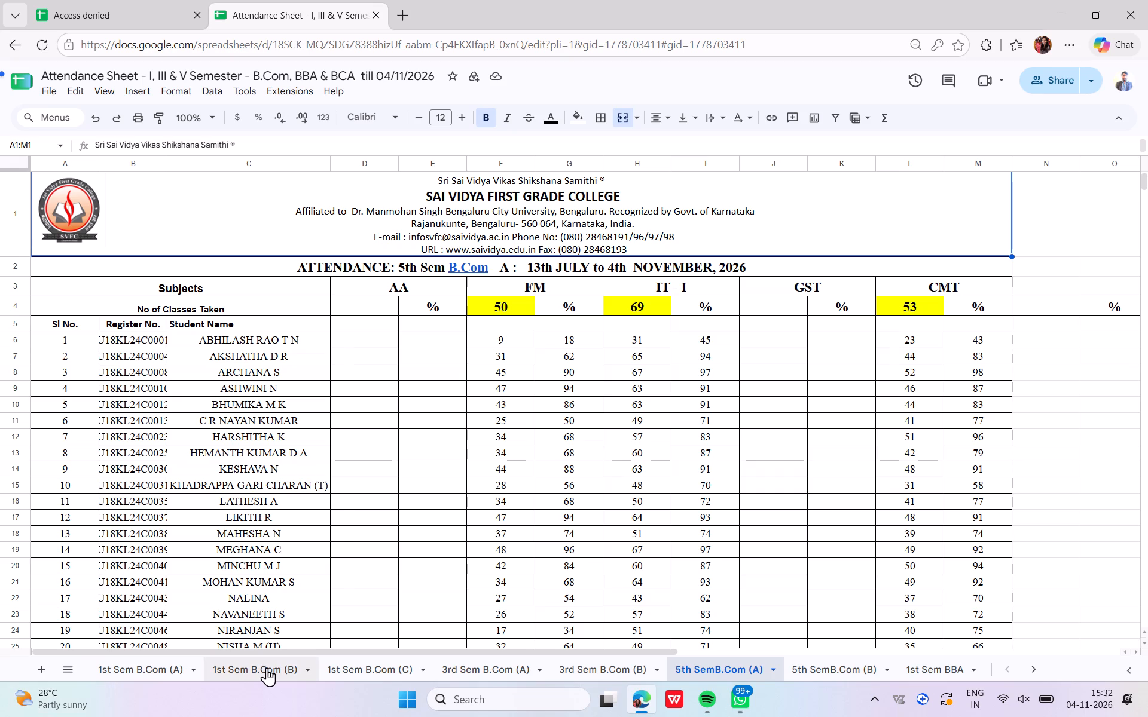
left_click(267, 667)
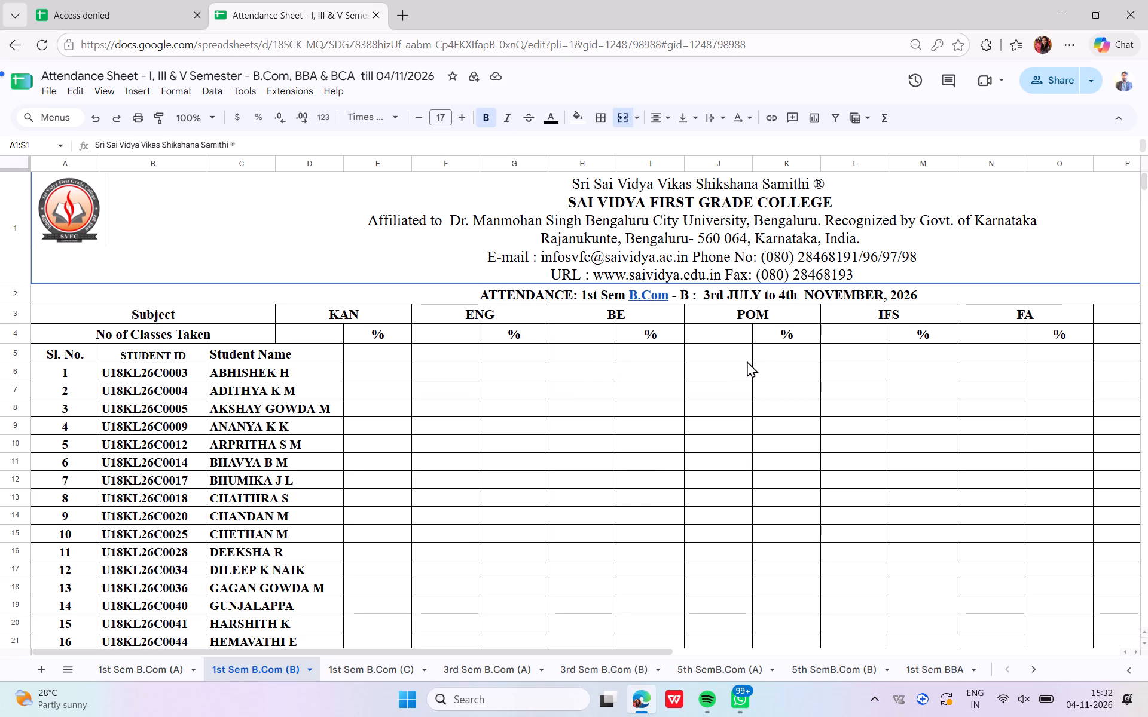
left_click(722, 354)
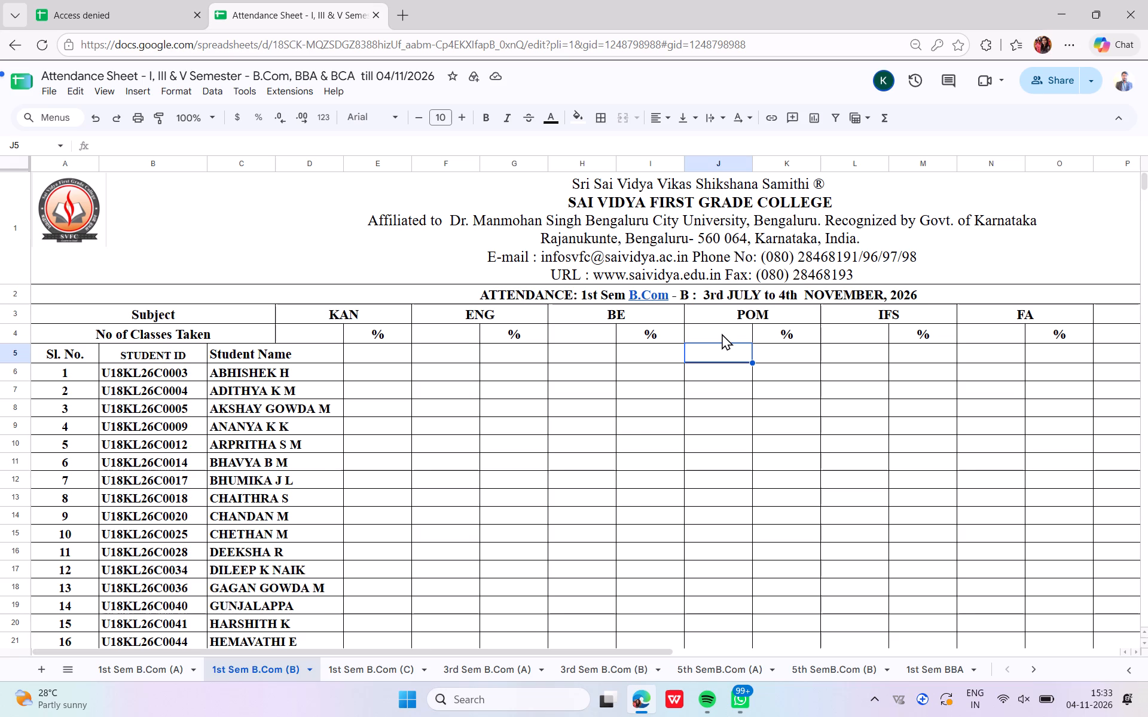
left_click(714, 329)
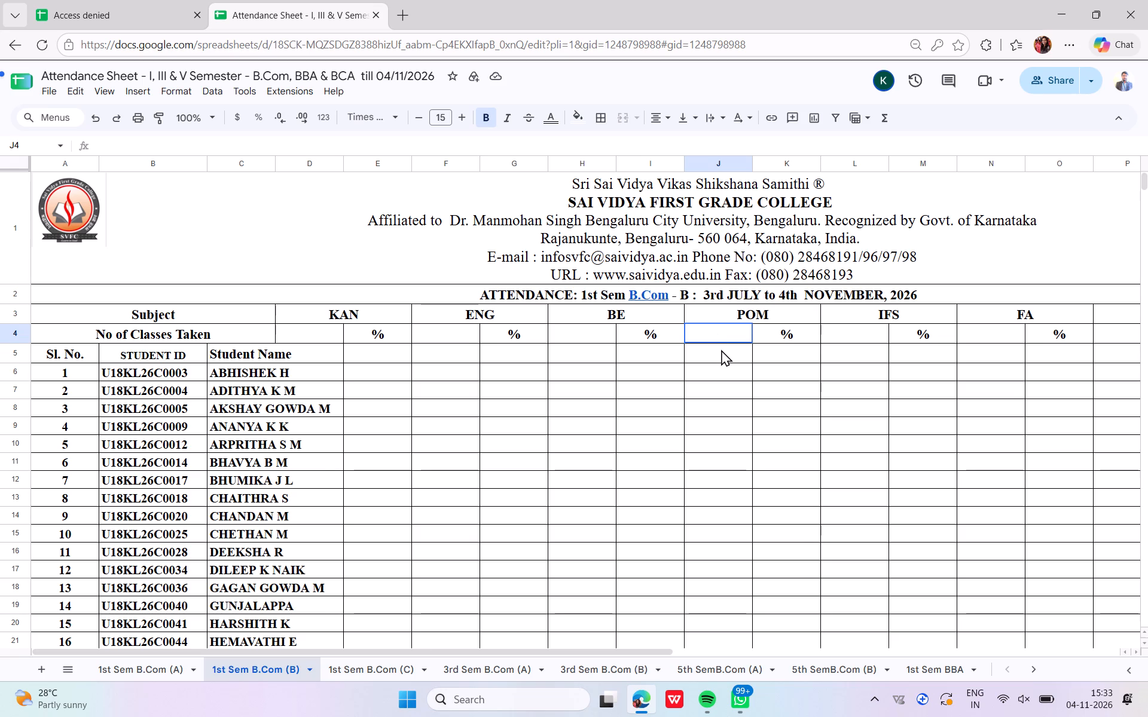
key("Down")
key("Up")
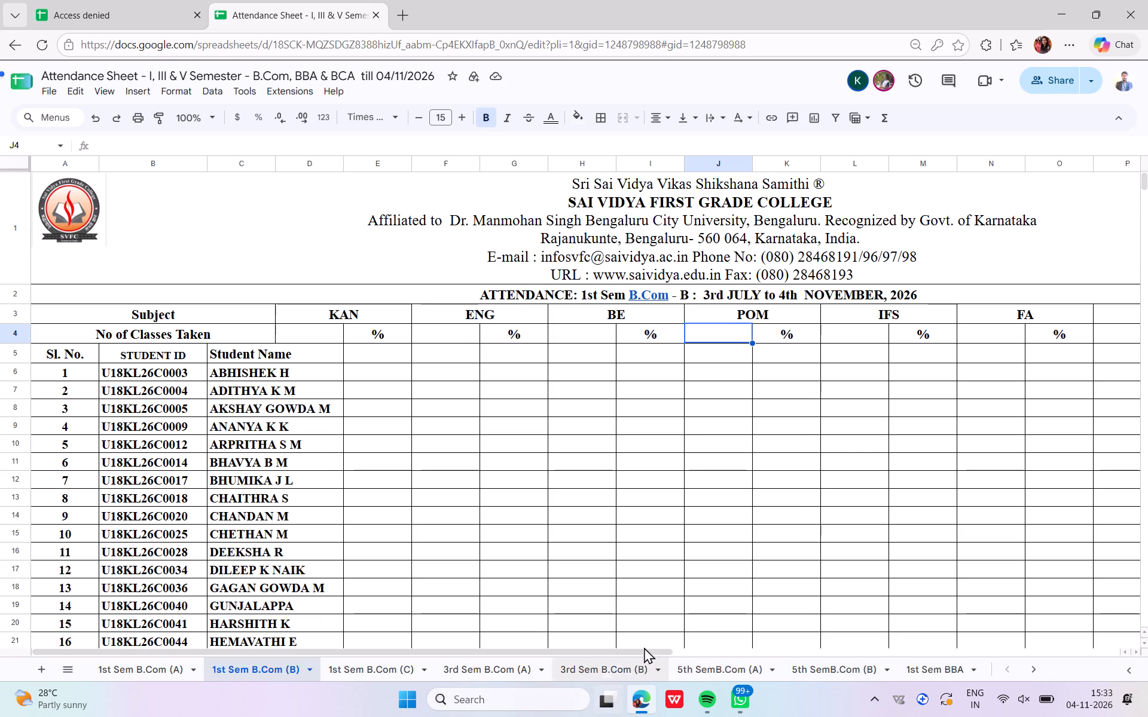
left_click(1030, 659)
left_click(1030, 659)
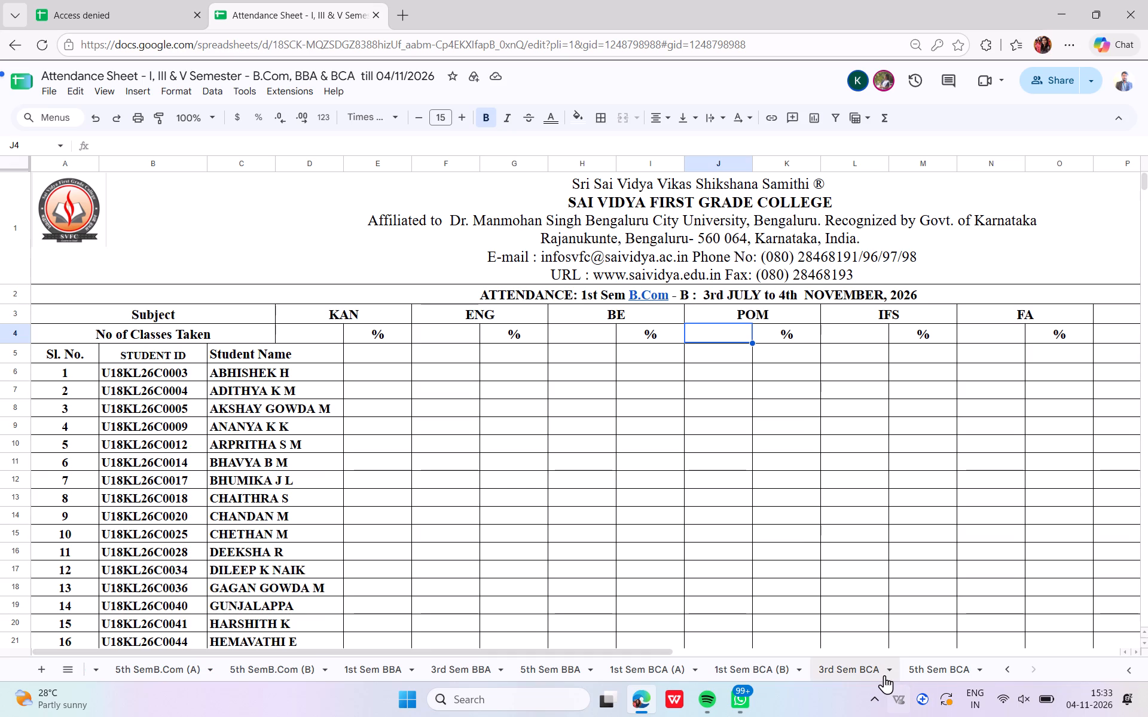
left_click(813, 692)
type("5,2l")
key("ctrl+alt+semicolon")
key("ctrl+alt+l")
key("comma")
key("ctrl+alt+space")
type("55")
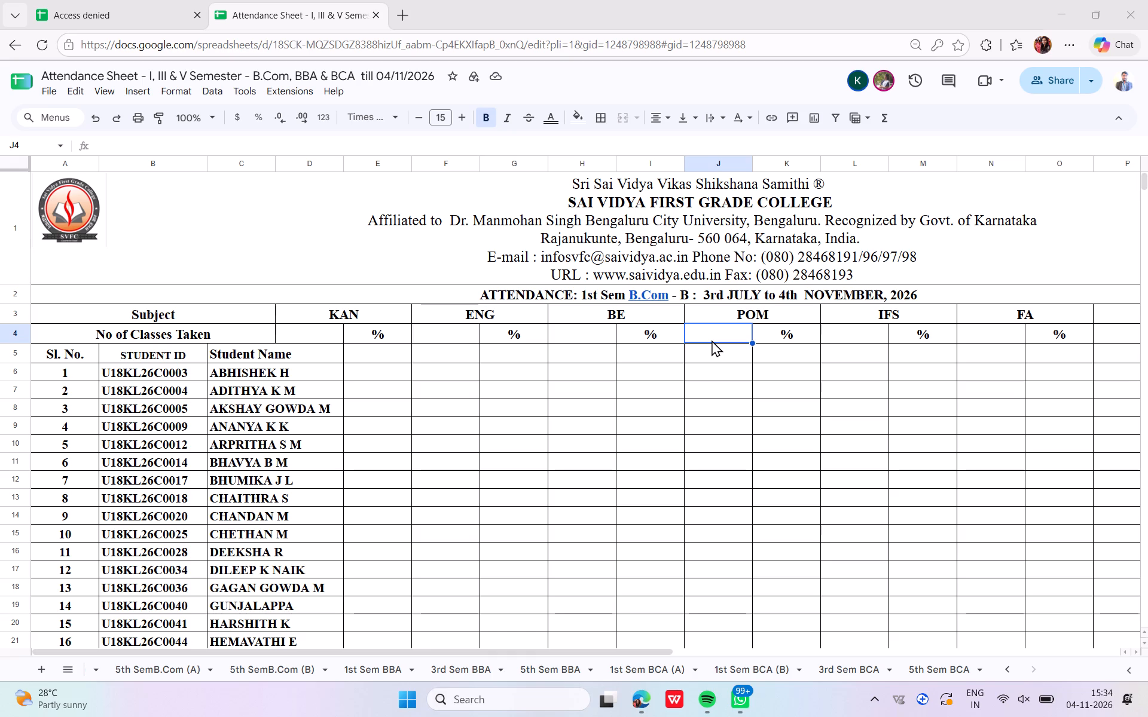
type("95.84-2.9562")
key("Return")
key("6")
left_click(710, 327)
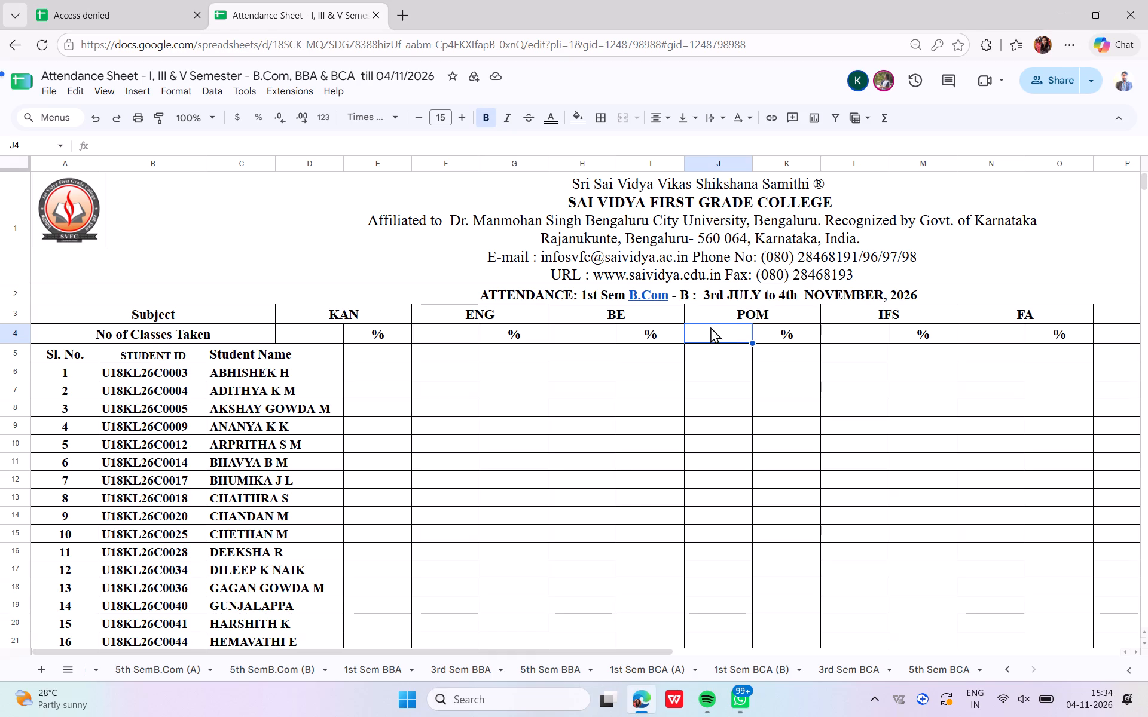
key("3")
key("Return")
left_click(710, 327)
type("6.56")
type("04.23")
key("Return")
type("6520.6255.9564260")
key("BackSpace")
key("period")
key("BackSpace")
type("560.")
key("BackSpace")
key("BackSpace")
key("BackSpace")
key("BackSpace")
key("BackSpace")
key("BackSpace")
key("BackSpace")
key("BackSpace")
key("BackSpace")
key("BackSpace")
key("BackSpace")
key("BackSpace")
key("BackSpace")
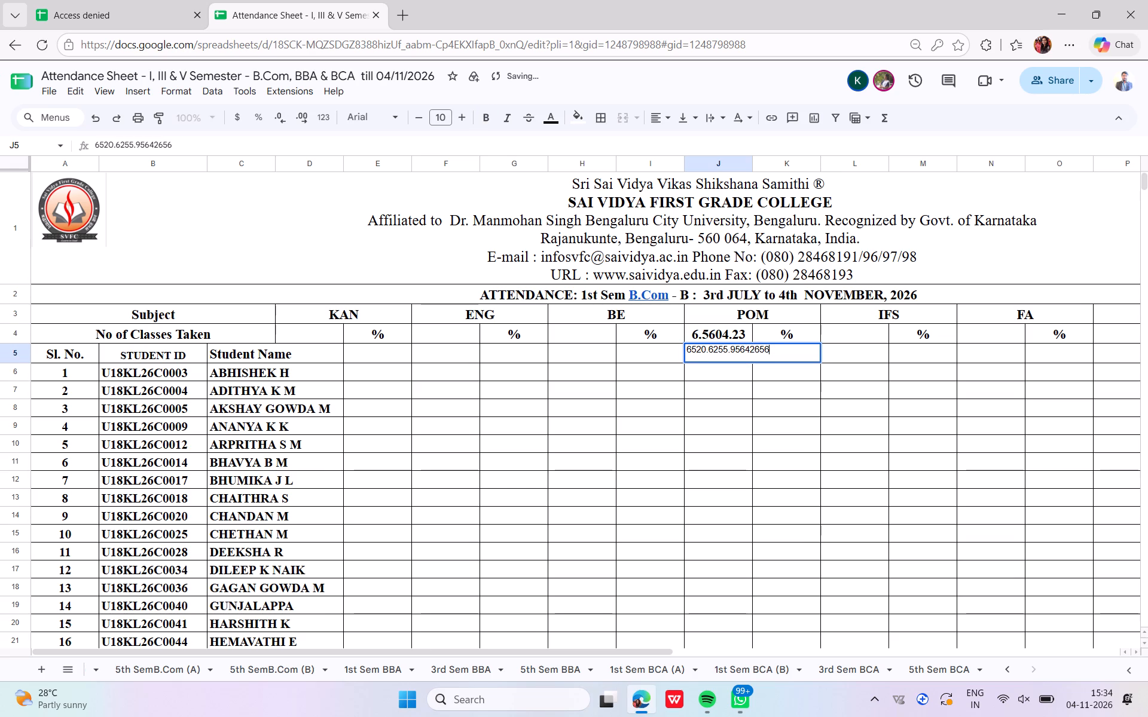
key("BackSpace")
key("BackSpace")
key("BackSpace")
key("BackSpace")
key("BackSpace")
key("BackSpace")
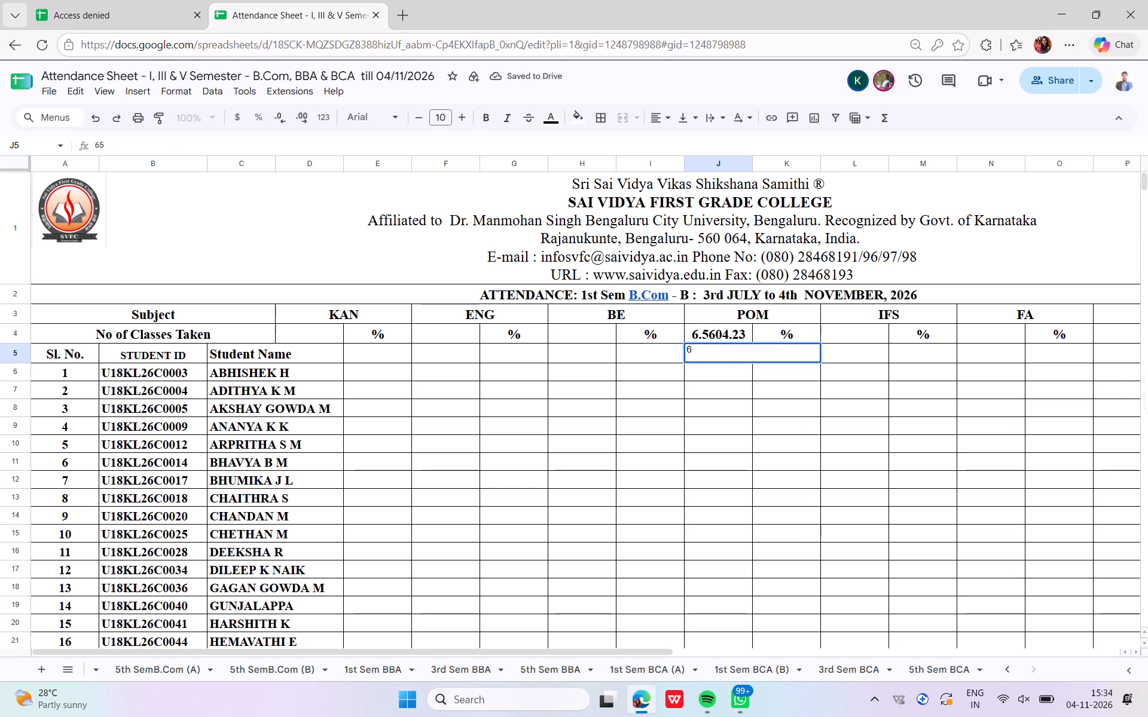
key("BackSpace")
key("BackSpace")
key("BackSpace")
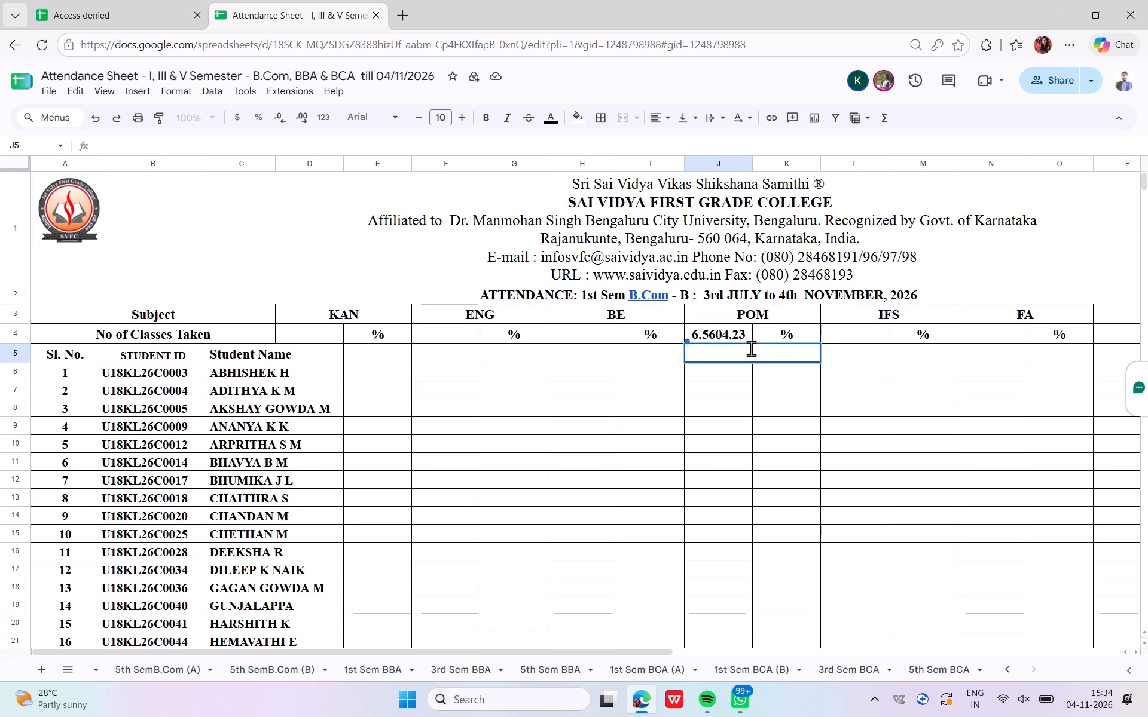
Set the number of POM classes taken in J4 of the 1st Sem B.Com (B) sheet to 52.
left_click(736, 333)
key("BackSpace")
key("BackSpace")
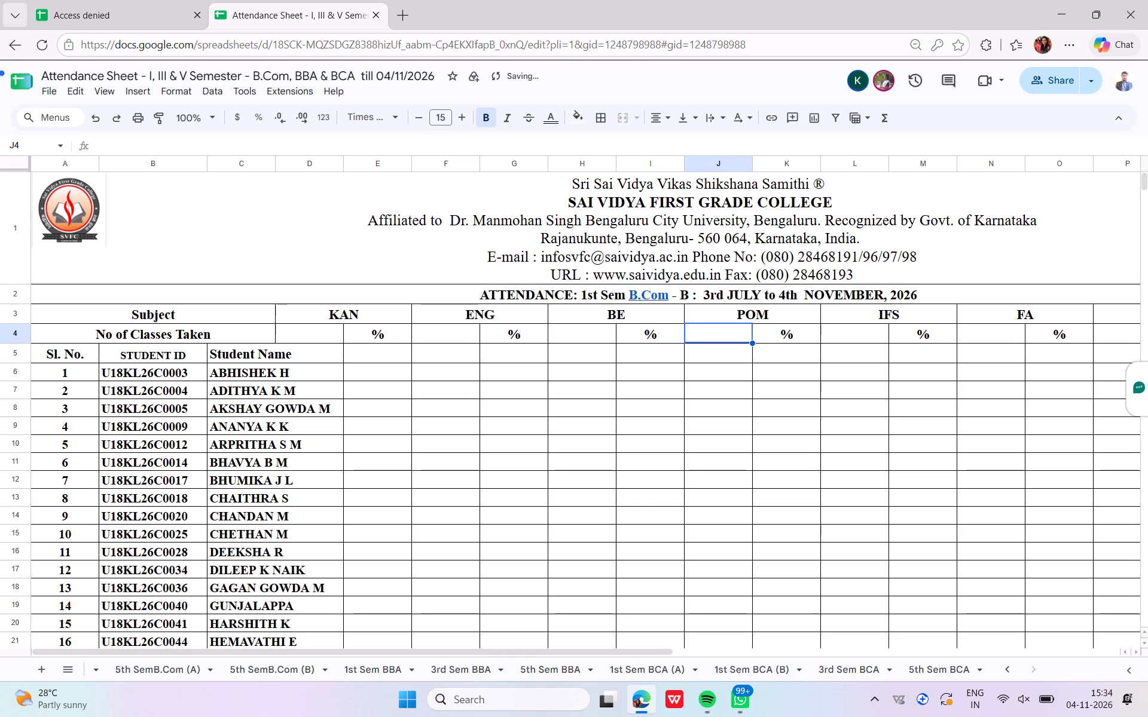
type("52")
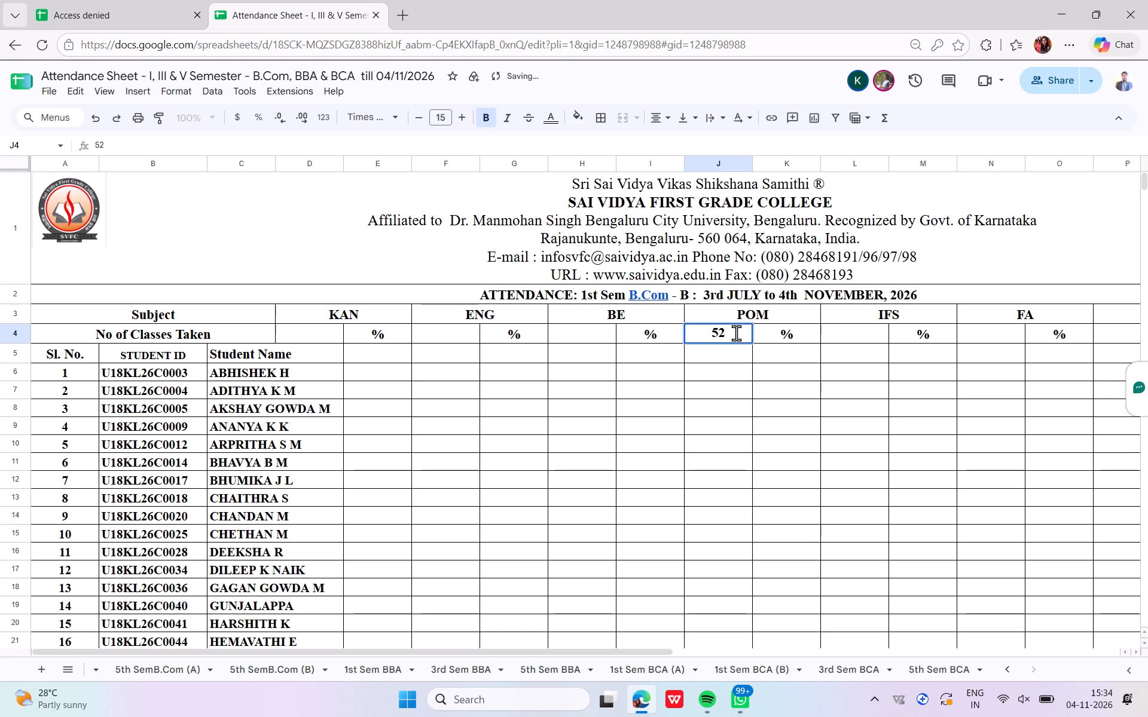
left_click(728, 356)
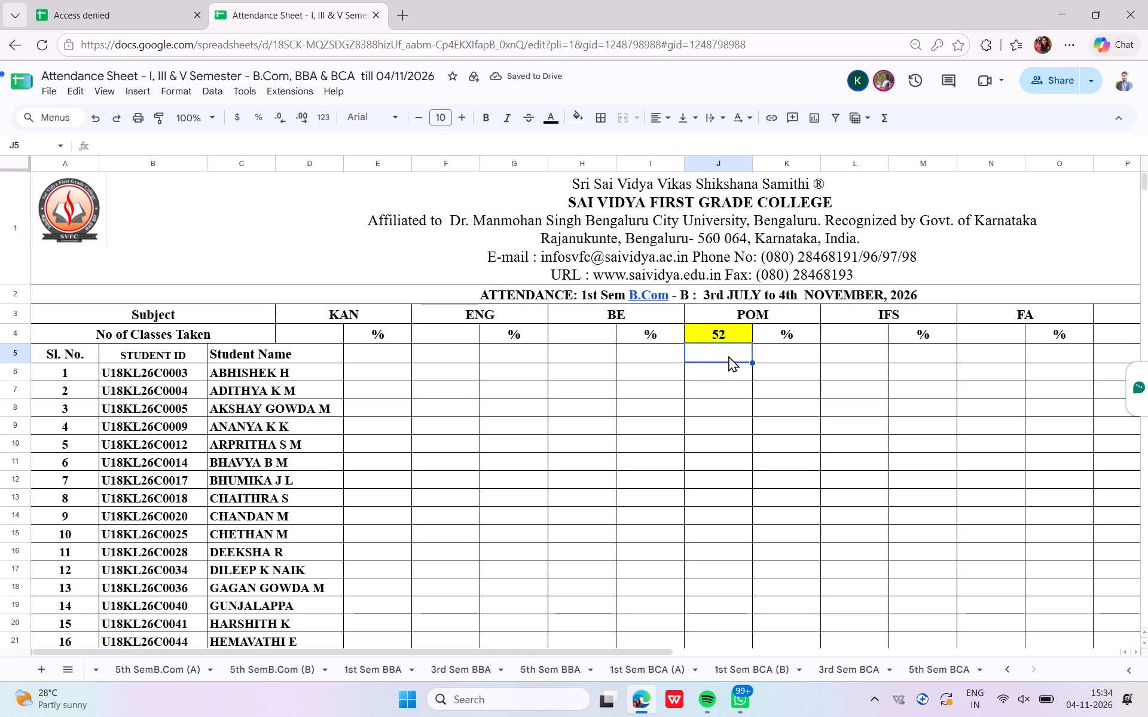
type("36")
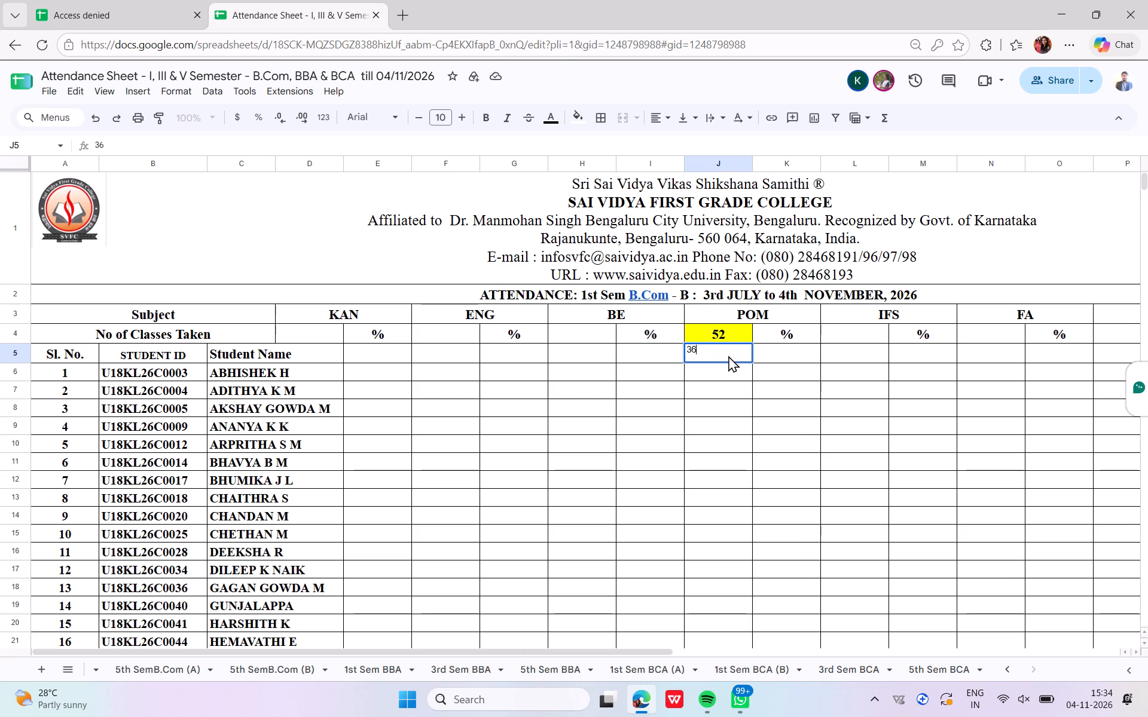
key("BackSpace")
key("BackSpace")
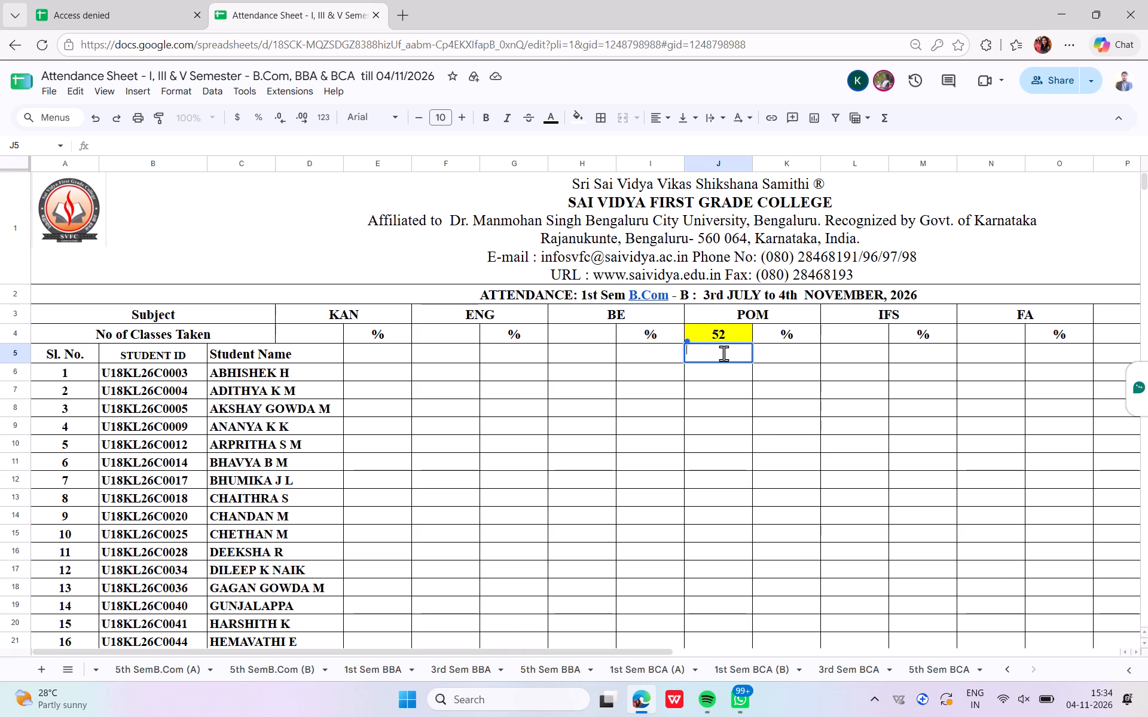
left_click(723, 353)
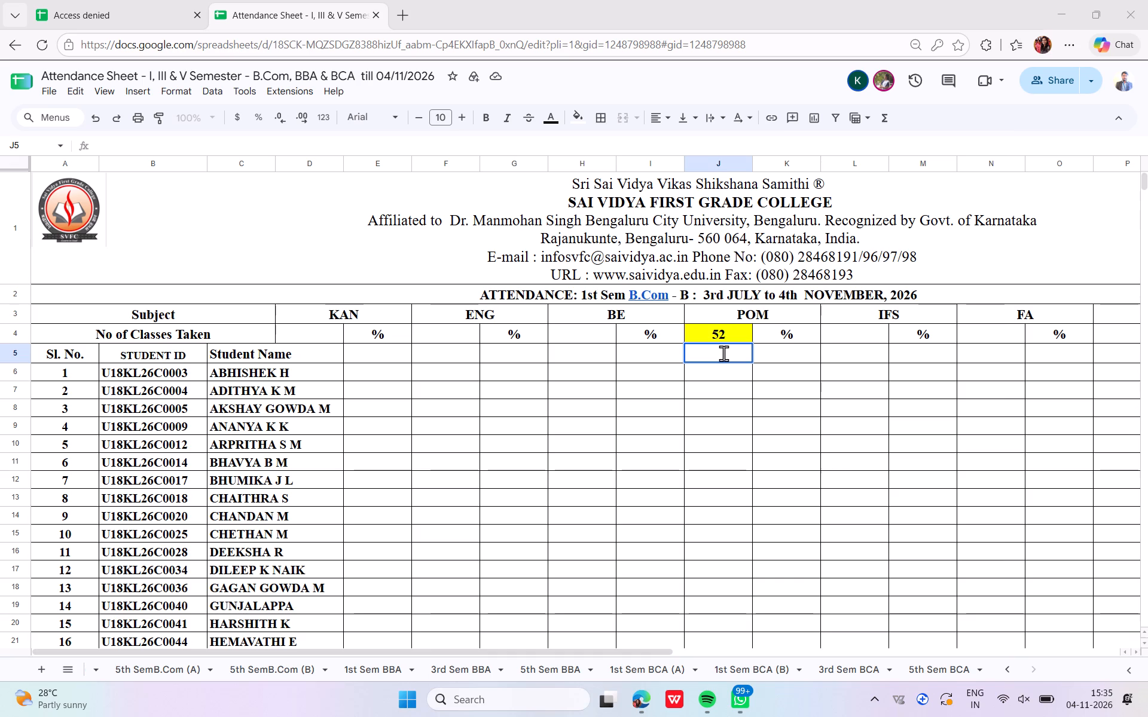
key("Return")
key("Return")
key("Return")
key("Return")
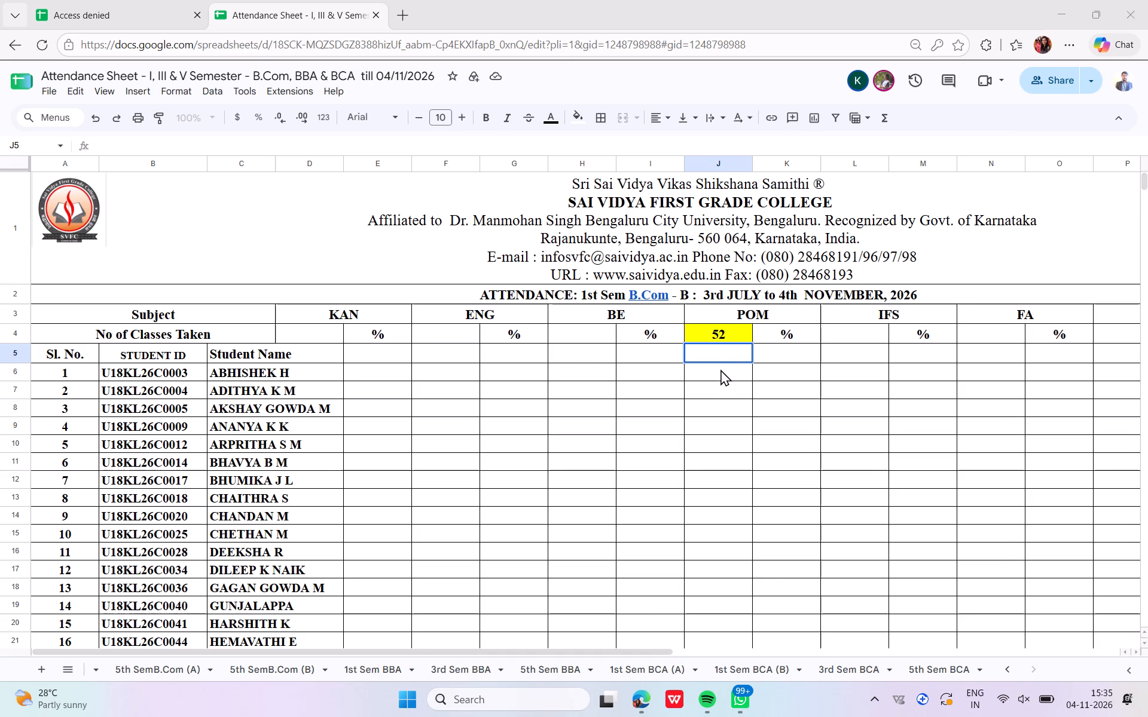
Enter the POM attendance for students 1 to 4 in J6:J9 as 36, 36, 45 and 49.
triple_click(720, 369)
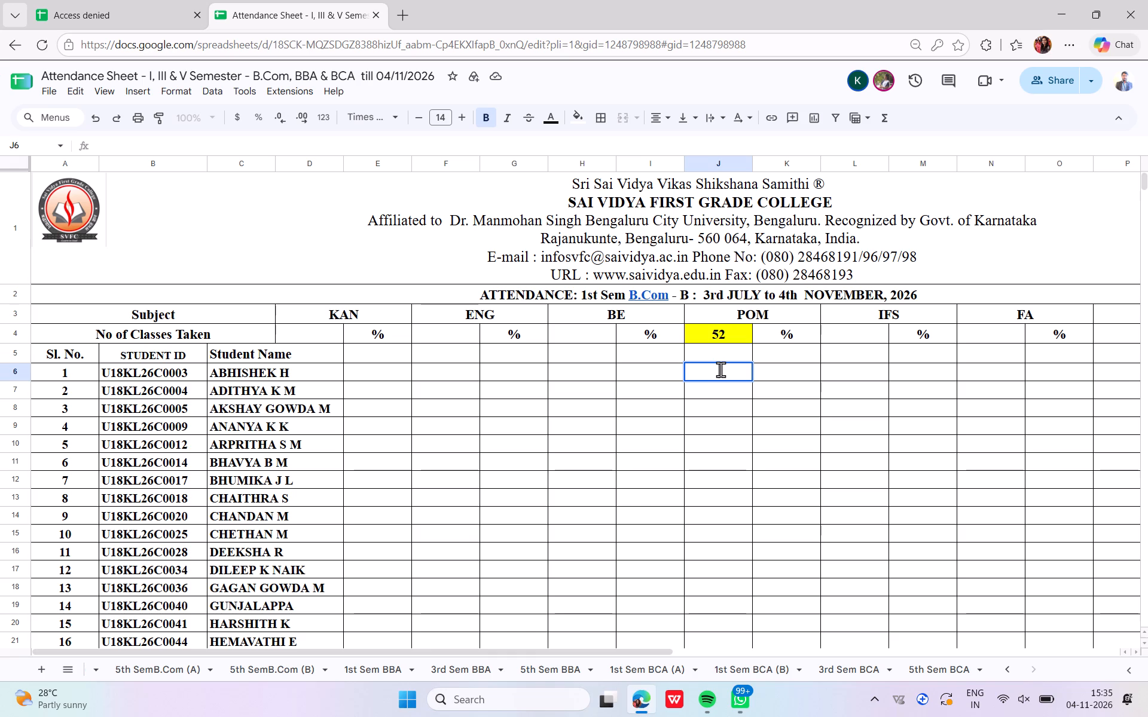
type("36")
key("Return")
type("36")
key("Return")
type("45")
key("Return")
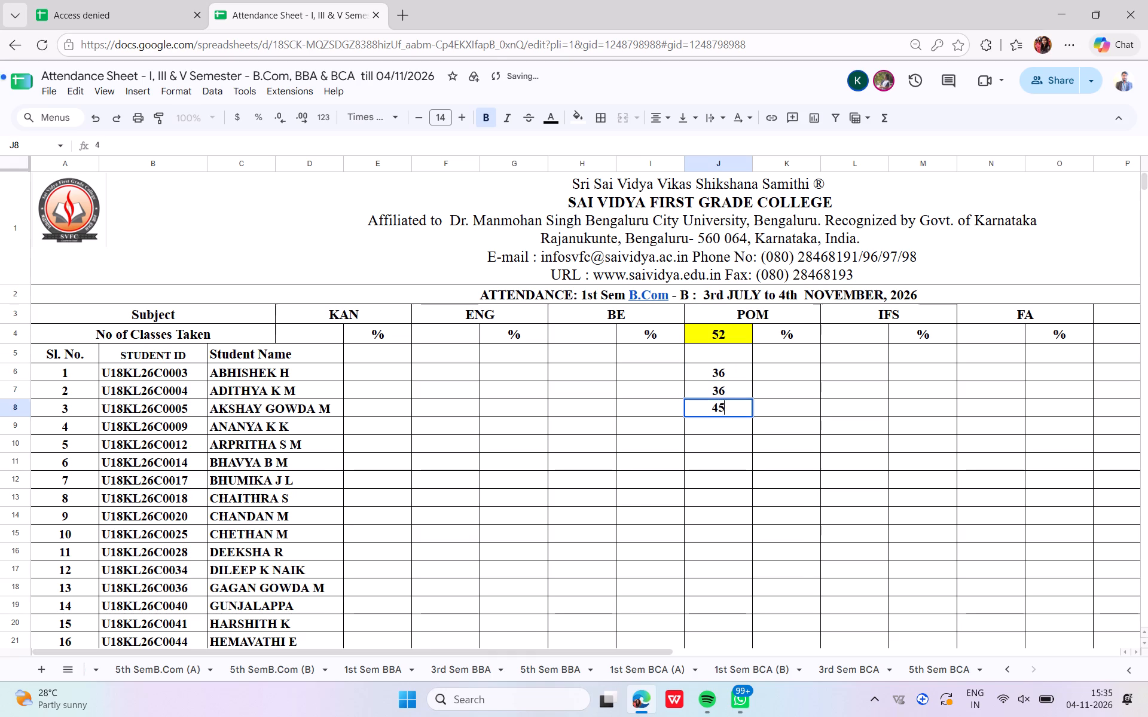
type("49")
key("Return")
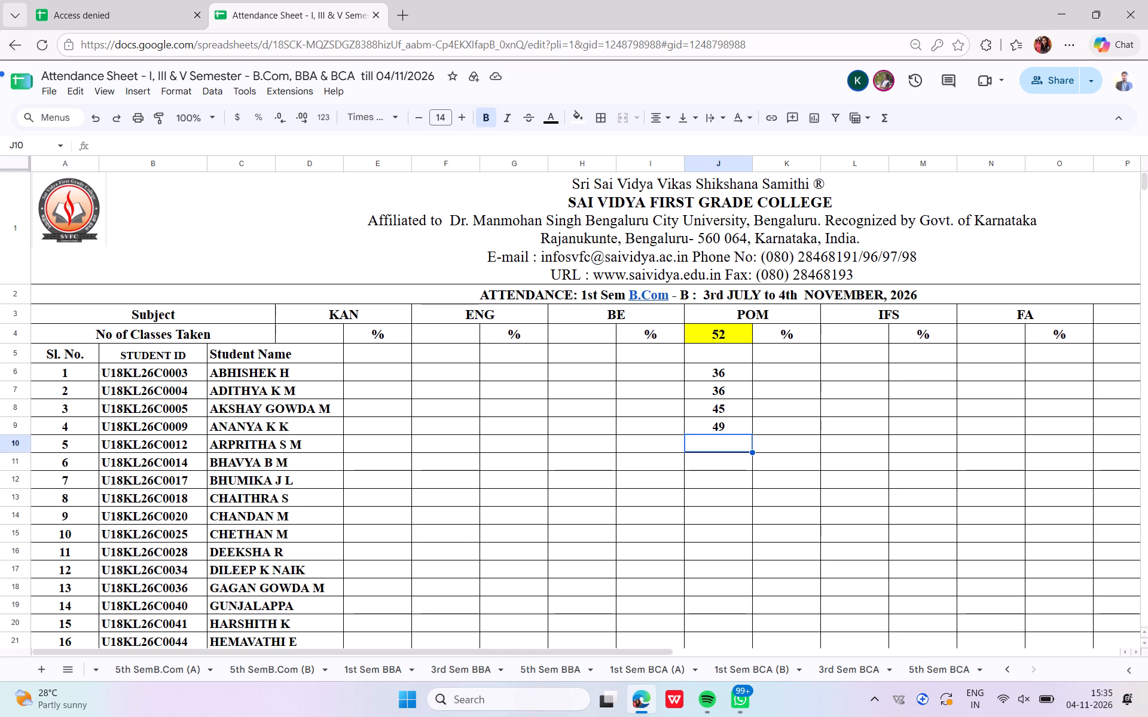
Enter the POM attendance for students 5 to 11 in J10:J16 as 41, 47, 50, 47, 47, 51 and 51.
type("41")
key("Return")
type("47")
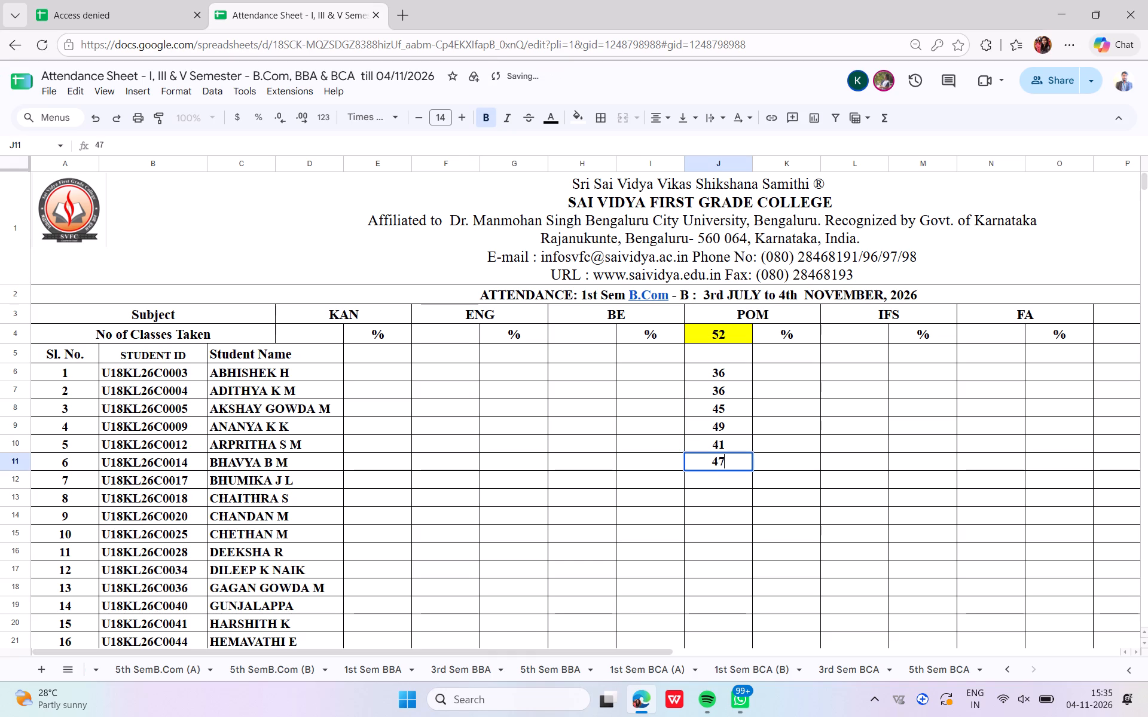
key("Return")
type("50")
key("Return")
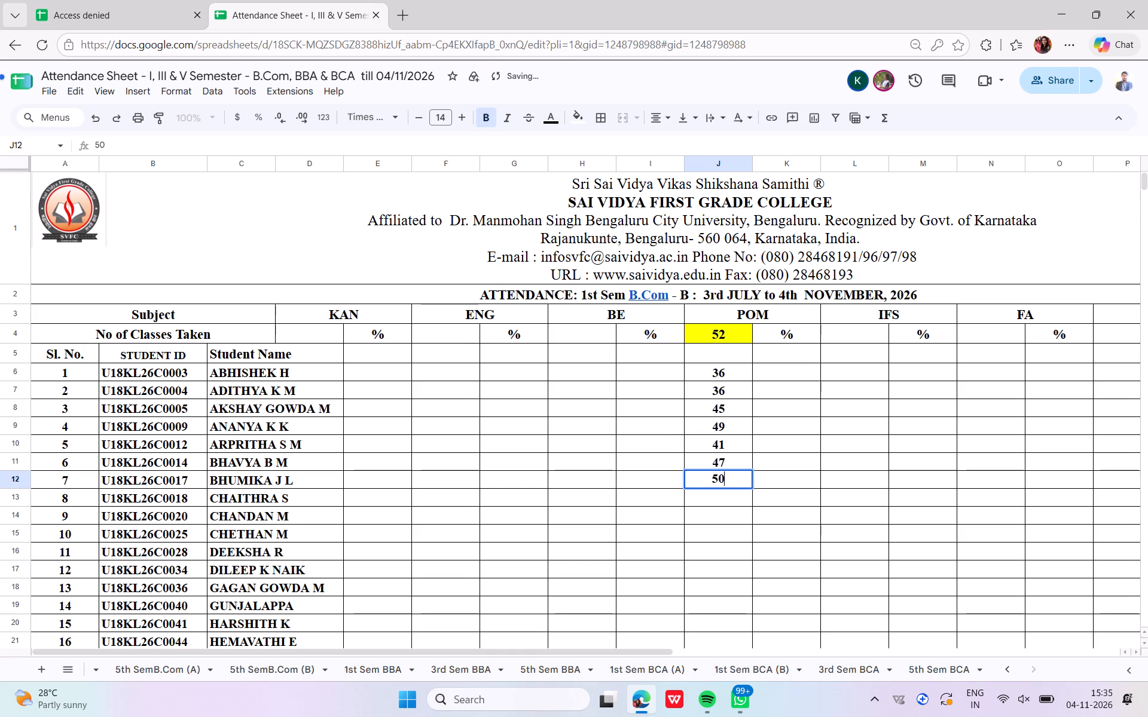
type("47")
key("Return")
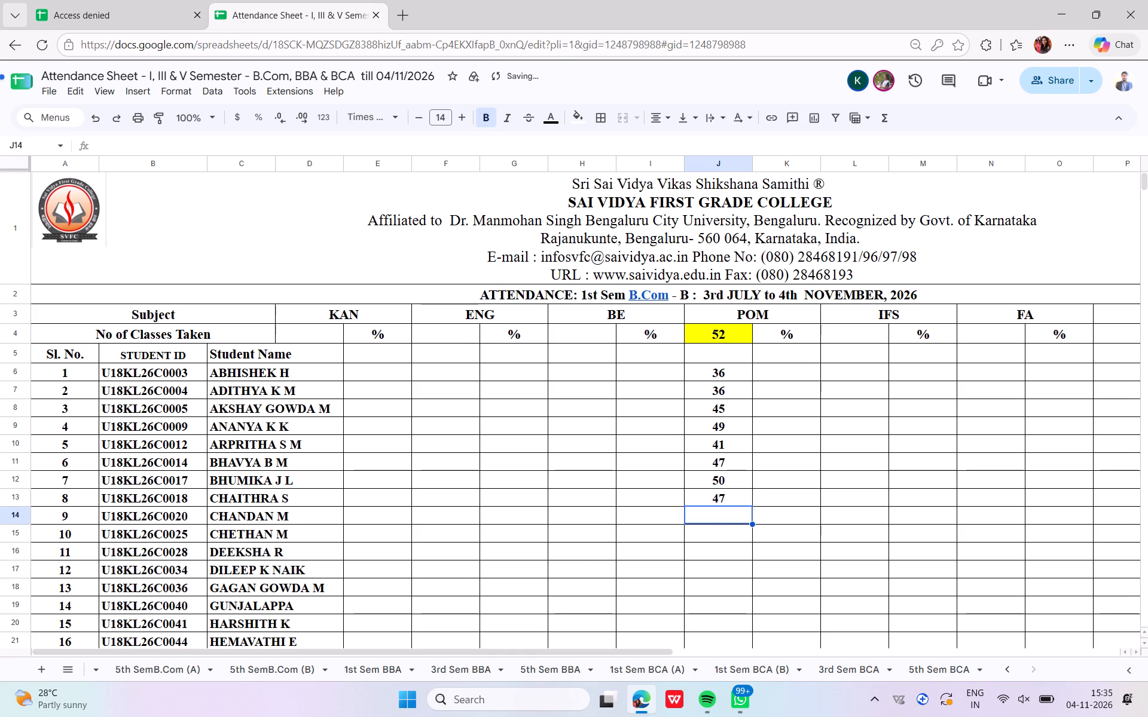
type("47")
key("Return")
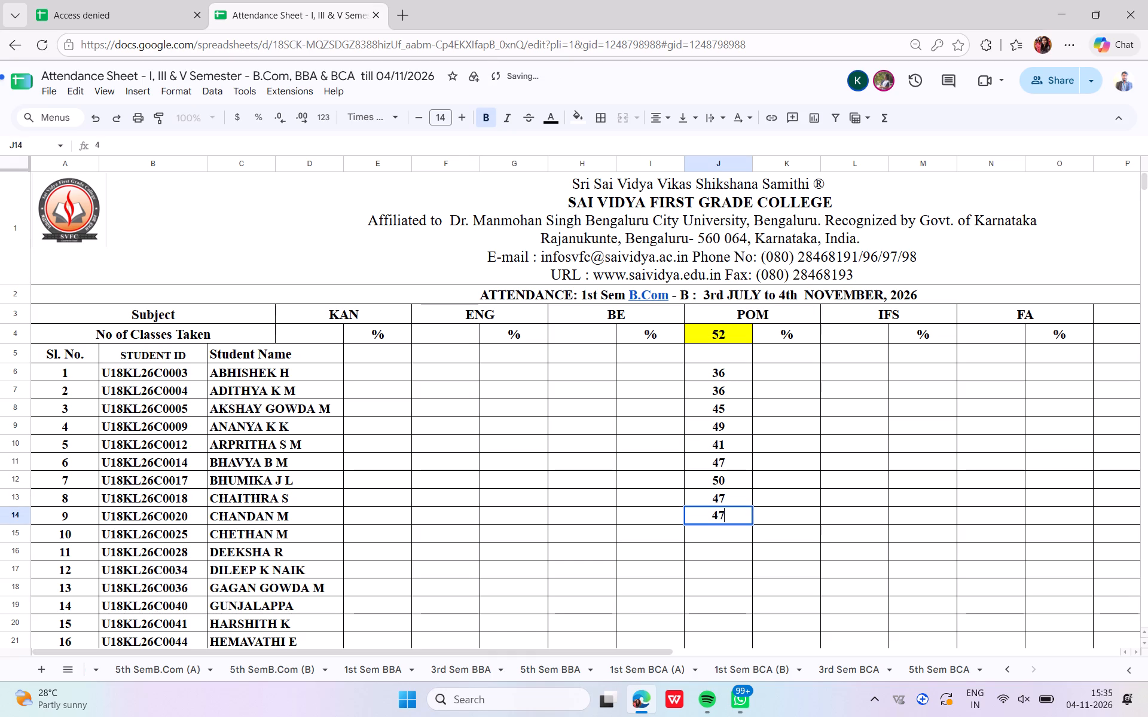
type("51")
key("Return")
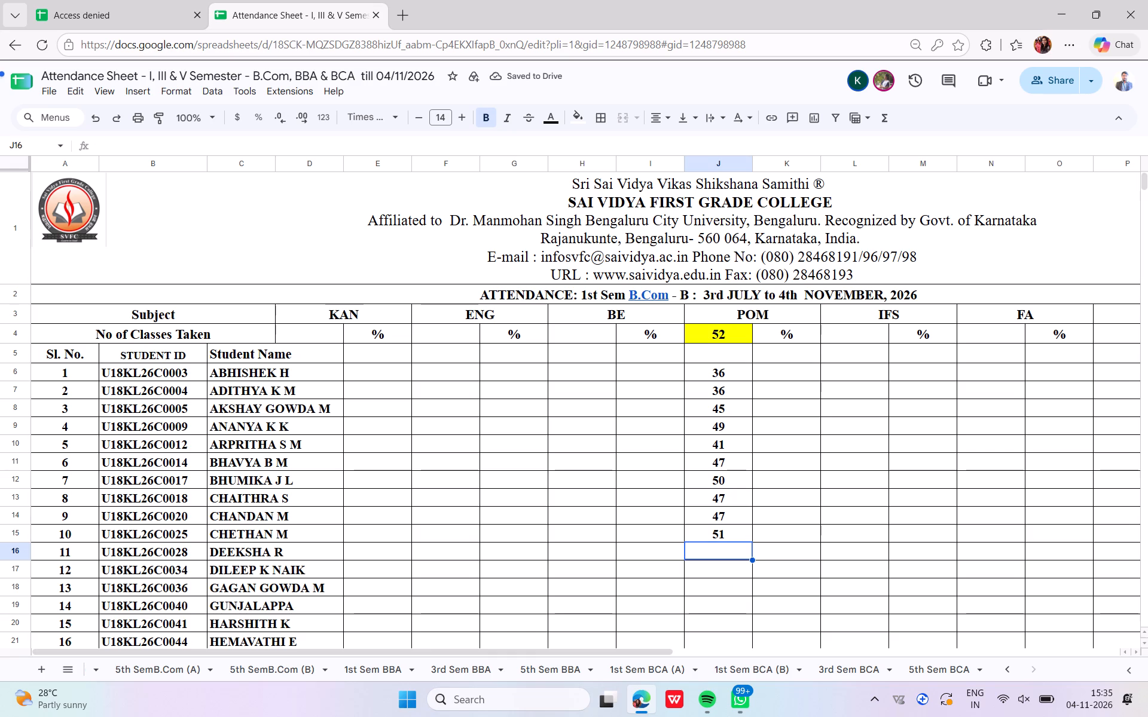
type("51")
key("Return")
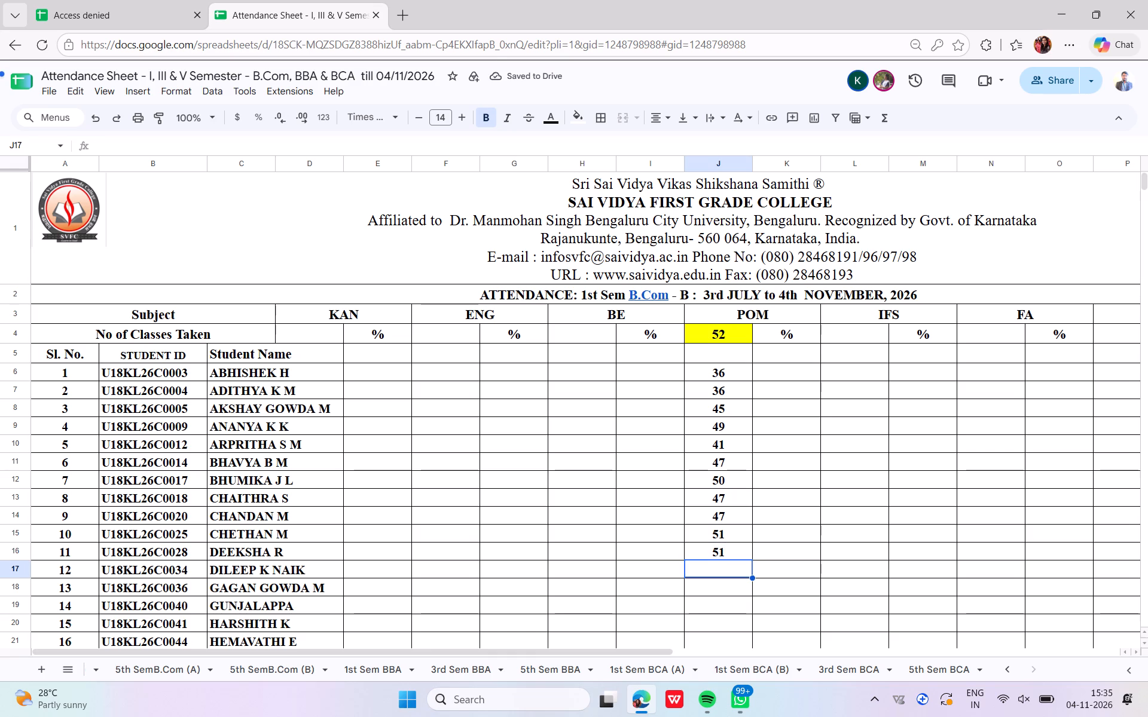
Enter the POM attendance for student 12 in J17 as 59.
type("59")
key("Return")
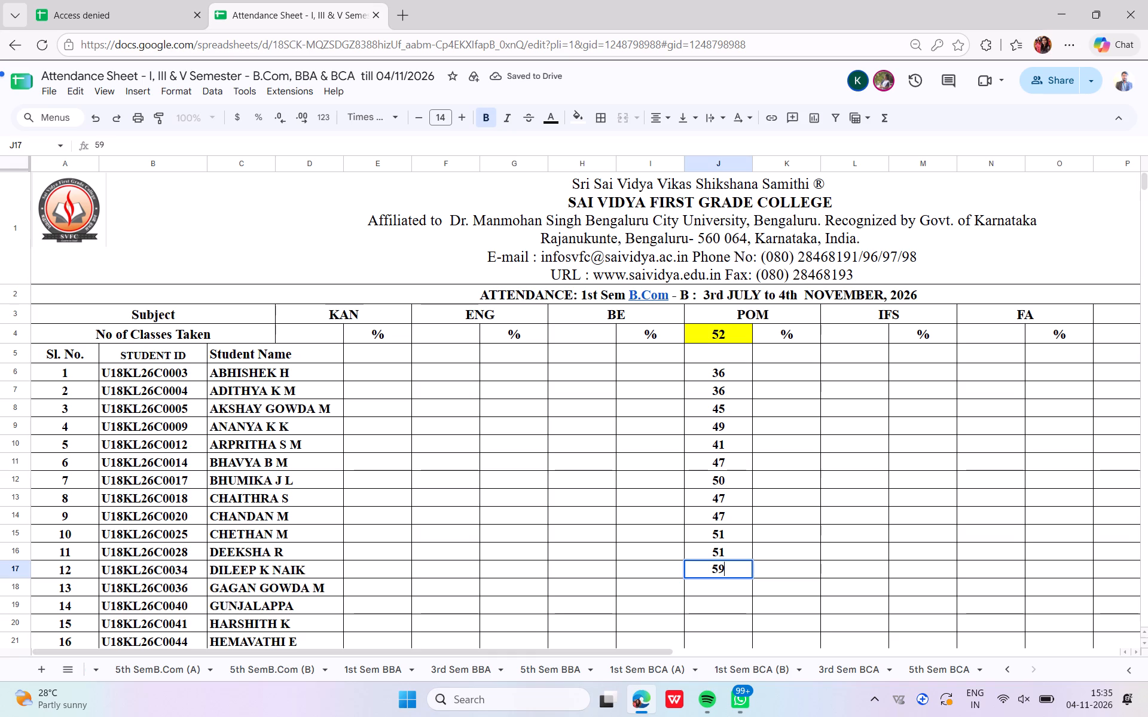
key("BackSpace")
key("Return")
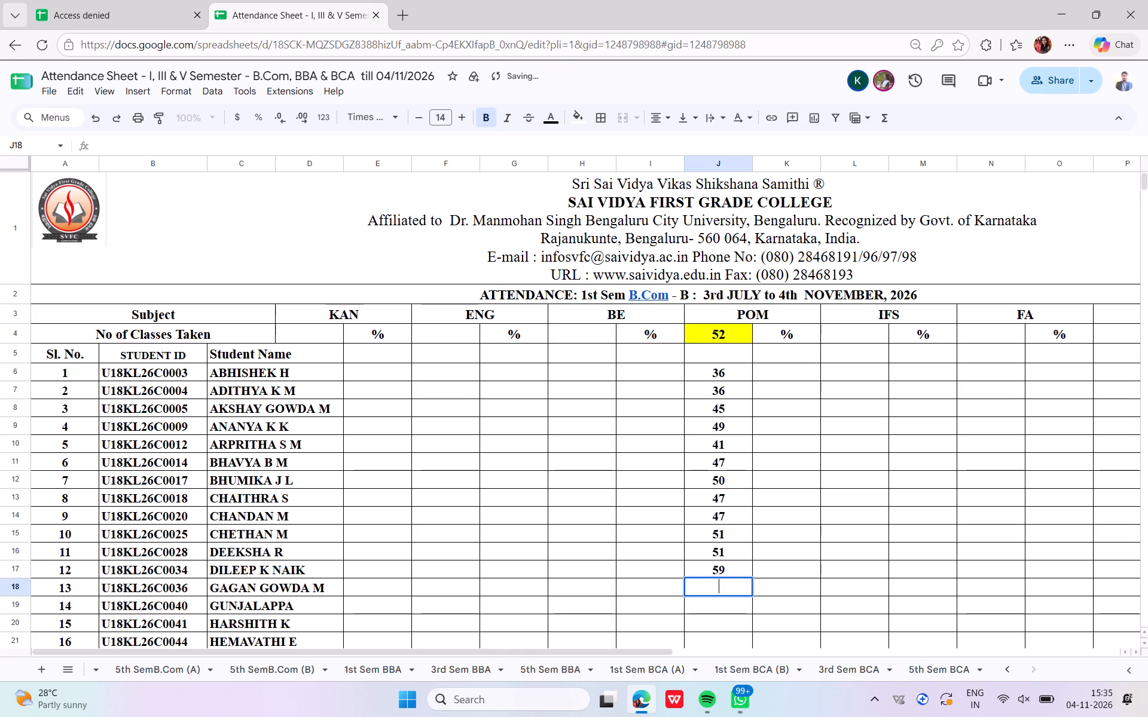
Set the POM attendance for student 12 in J17 to 39.
left_click(728, 566)
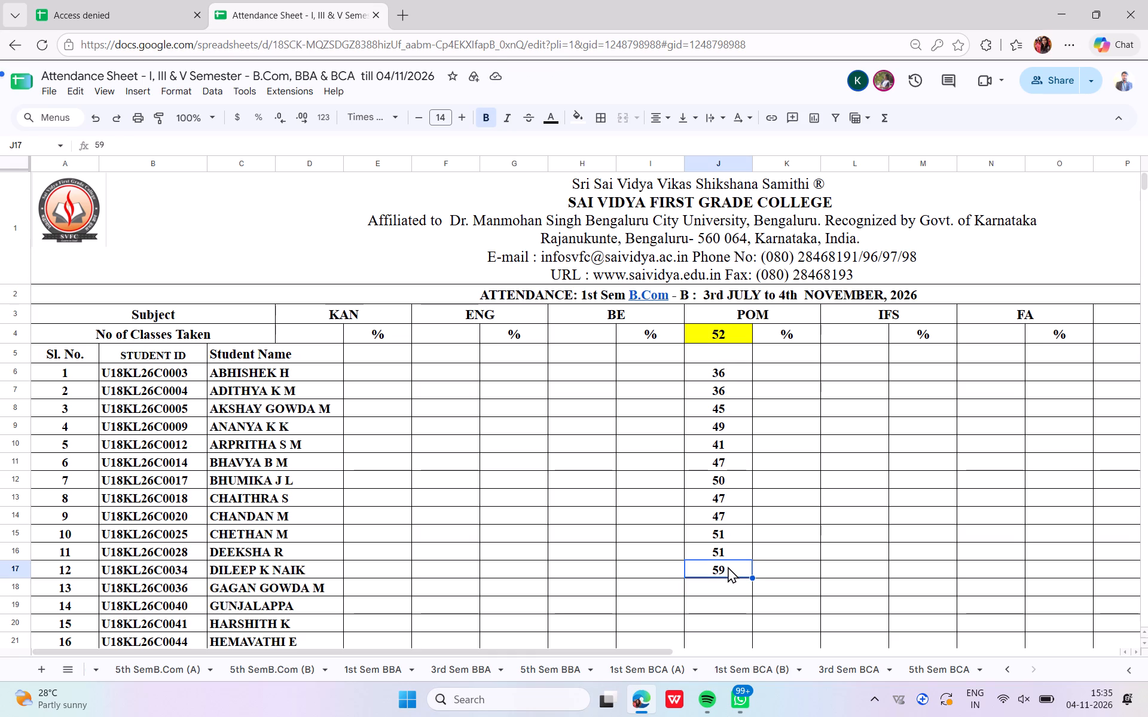
key("BackSpace")
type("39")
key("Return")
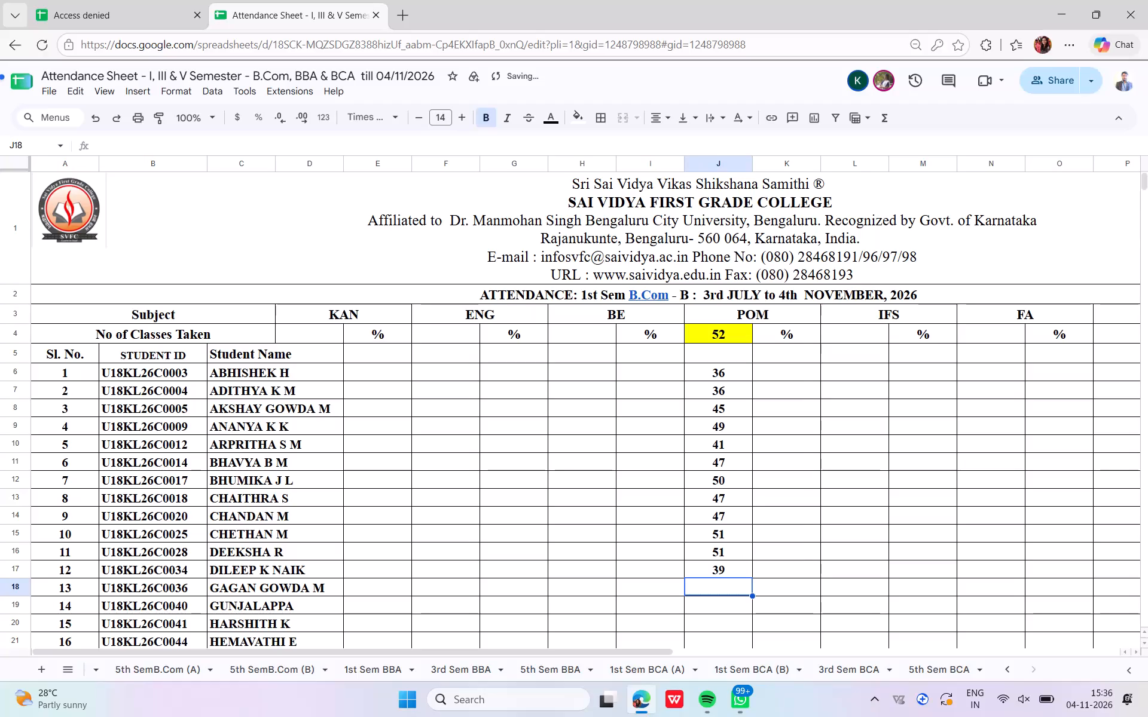
Enter the POM attendance for students 13 to 19 in J18:J24 as 45, 38, 43, 48, 46, 48 and 44.
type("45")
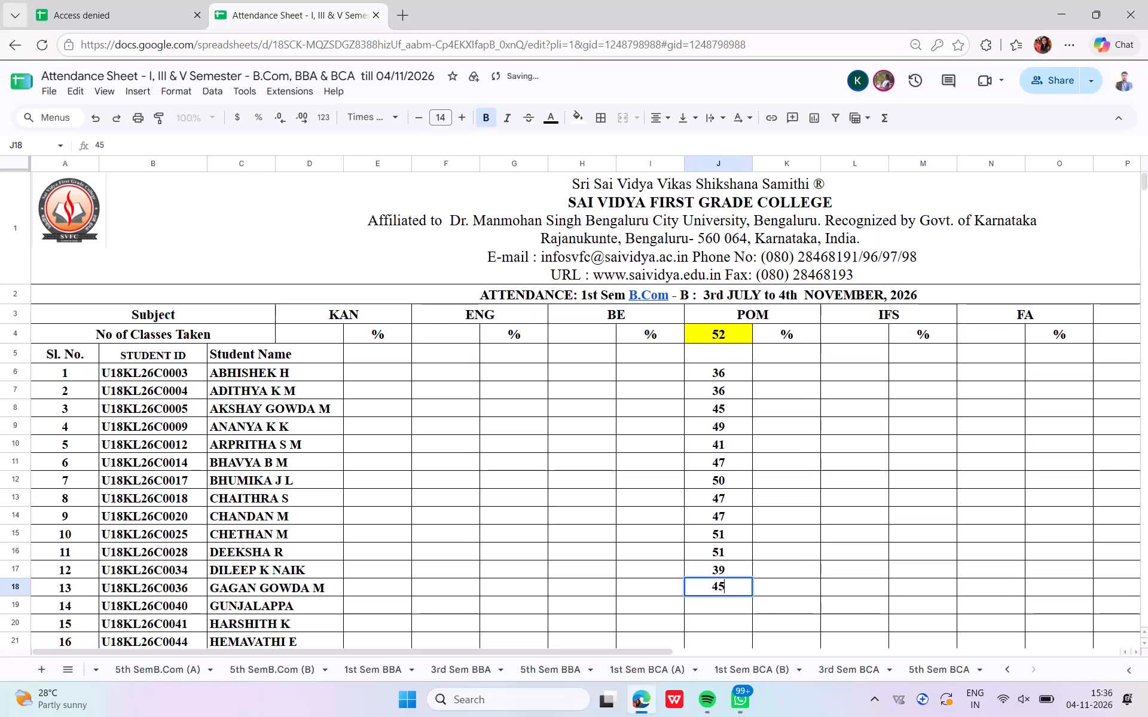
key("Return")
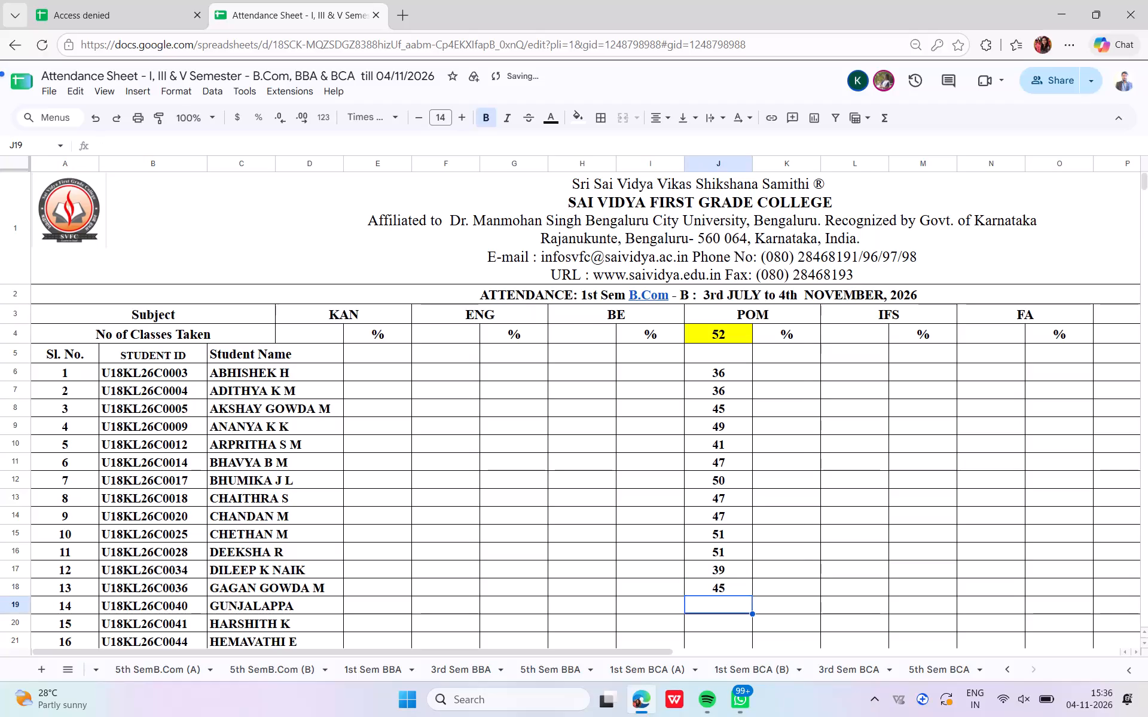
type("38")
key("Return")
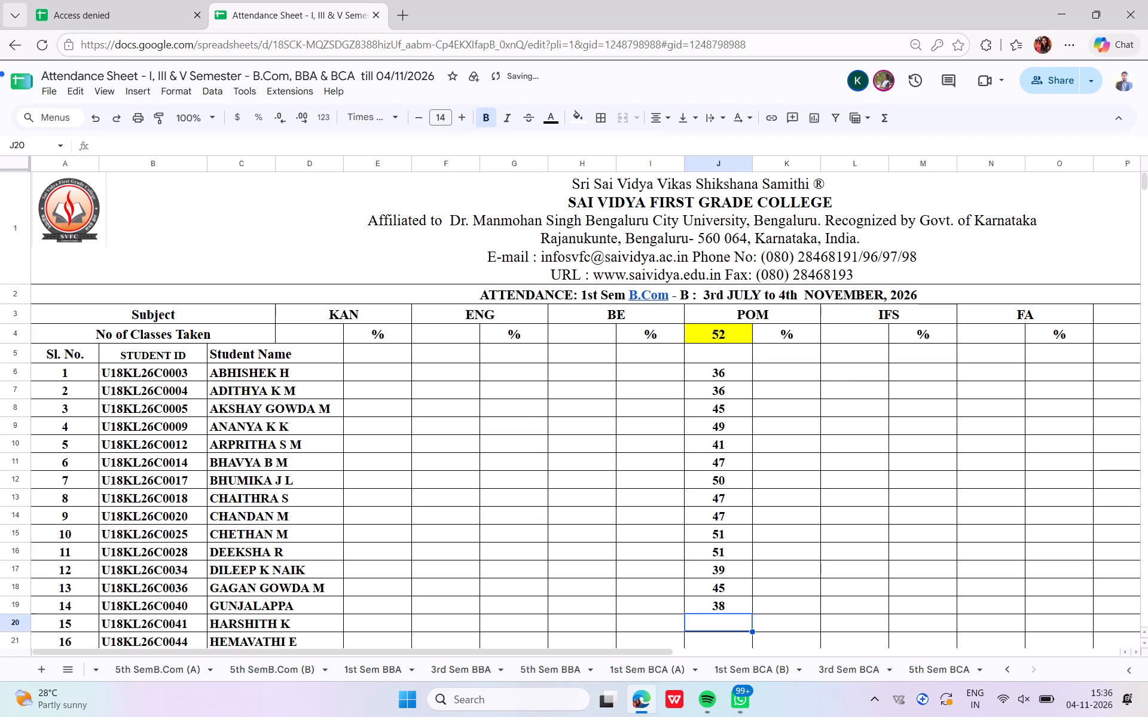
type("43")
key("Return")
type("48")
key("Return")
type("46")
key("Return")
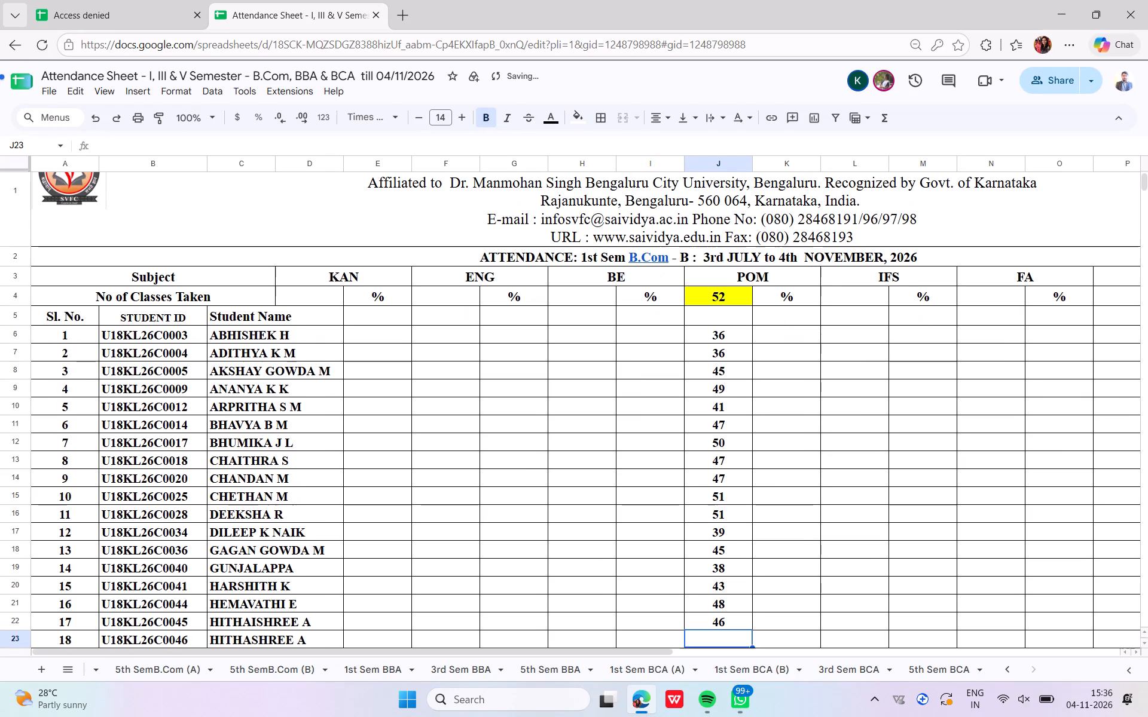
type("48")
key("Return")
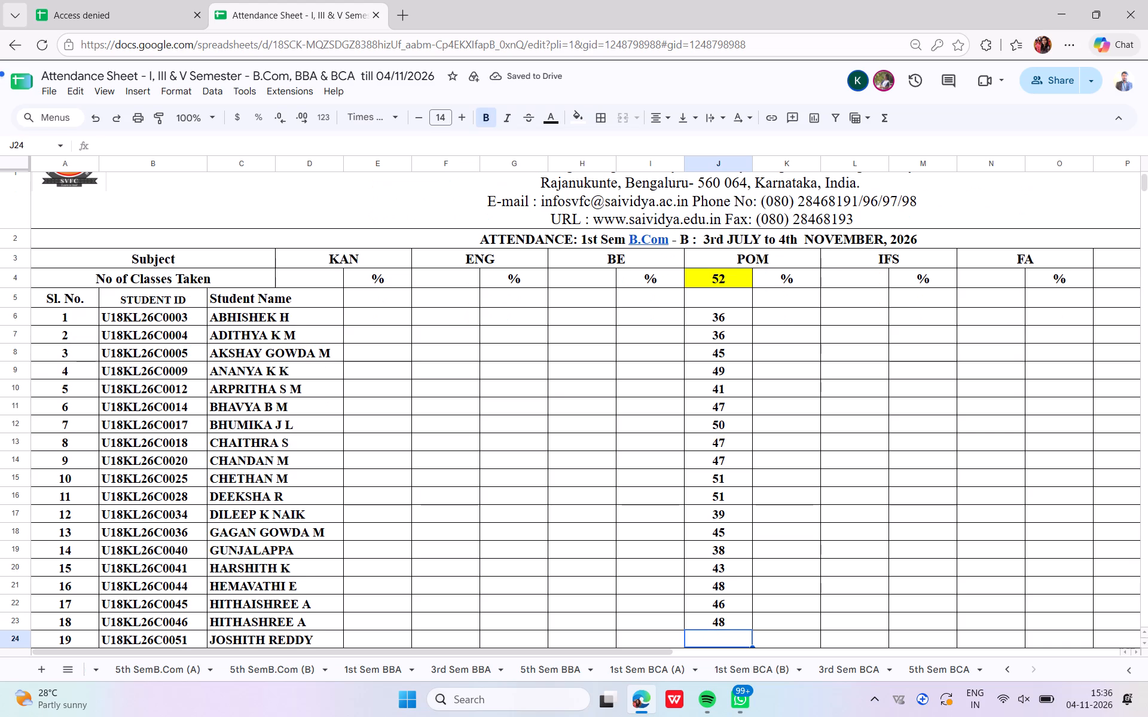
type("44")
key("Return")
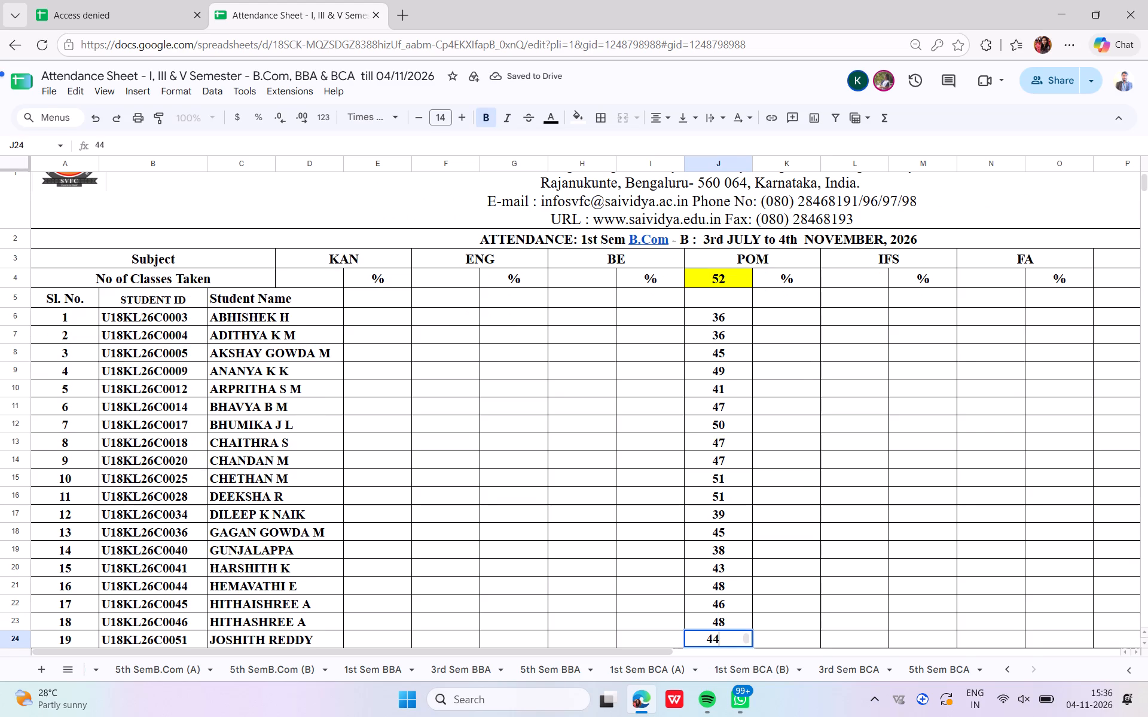
Enter the POM attendance for students 20 to 25 in J25:J30 as 42, 44, 50, 33, 46 and 40.
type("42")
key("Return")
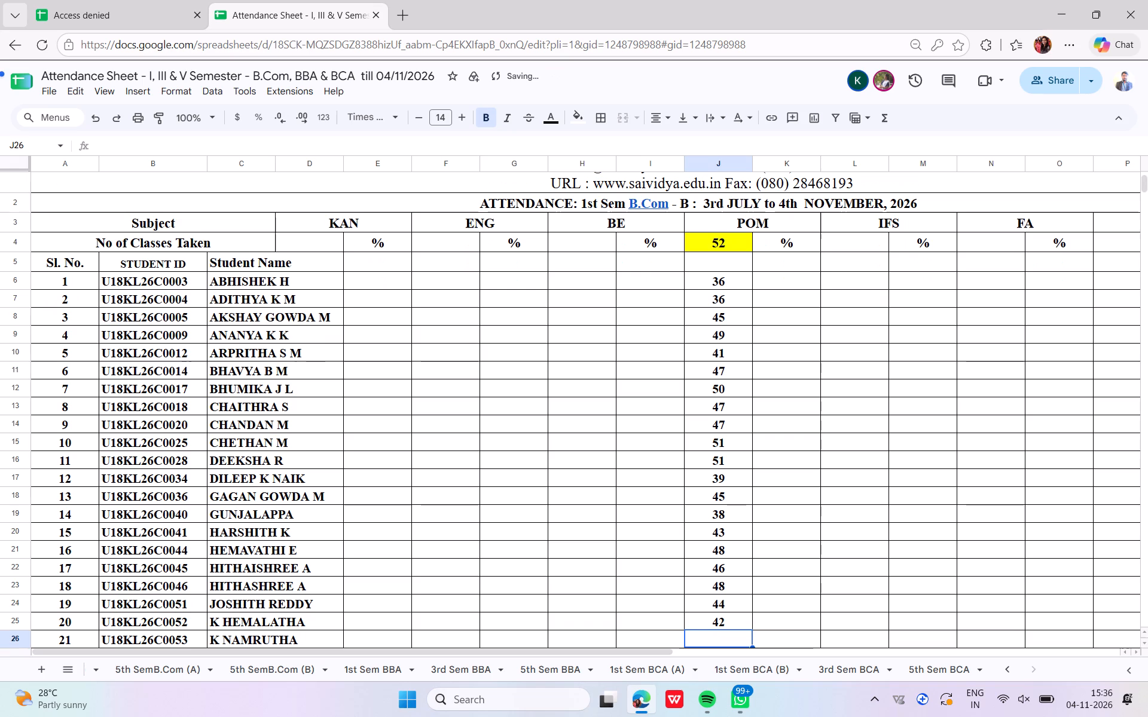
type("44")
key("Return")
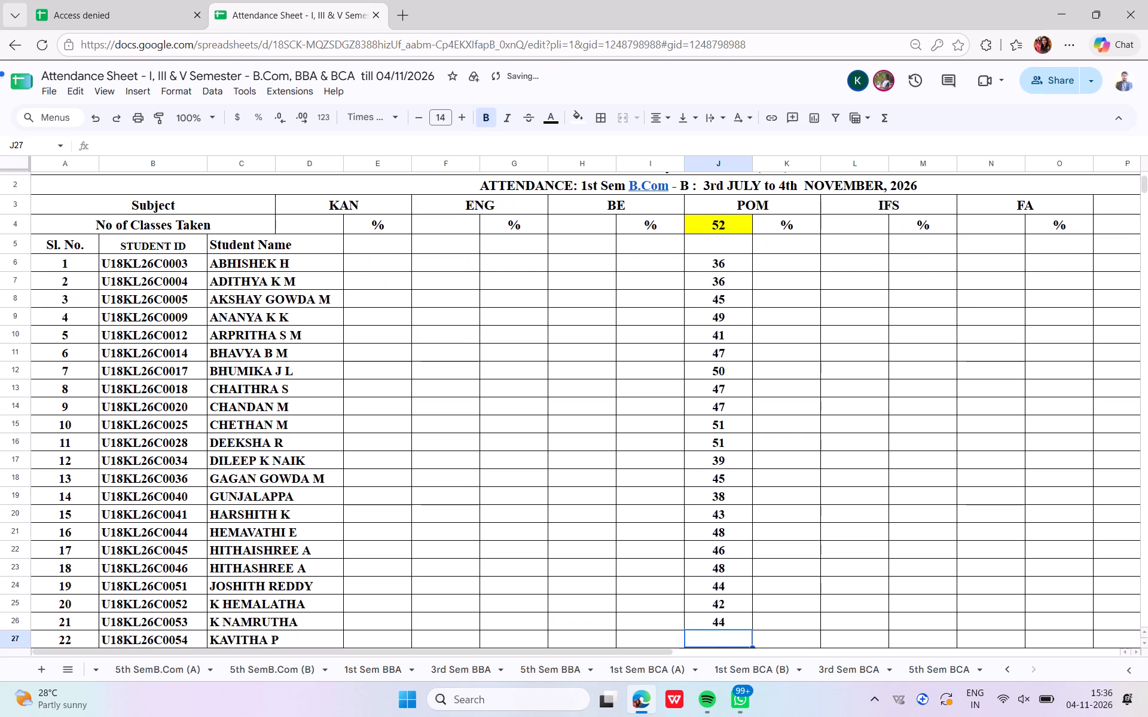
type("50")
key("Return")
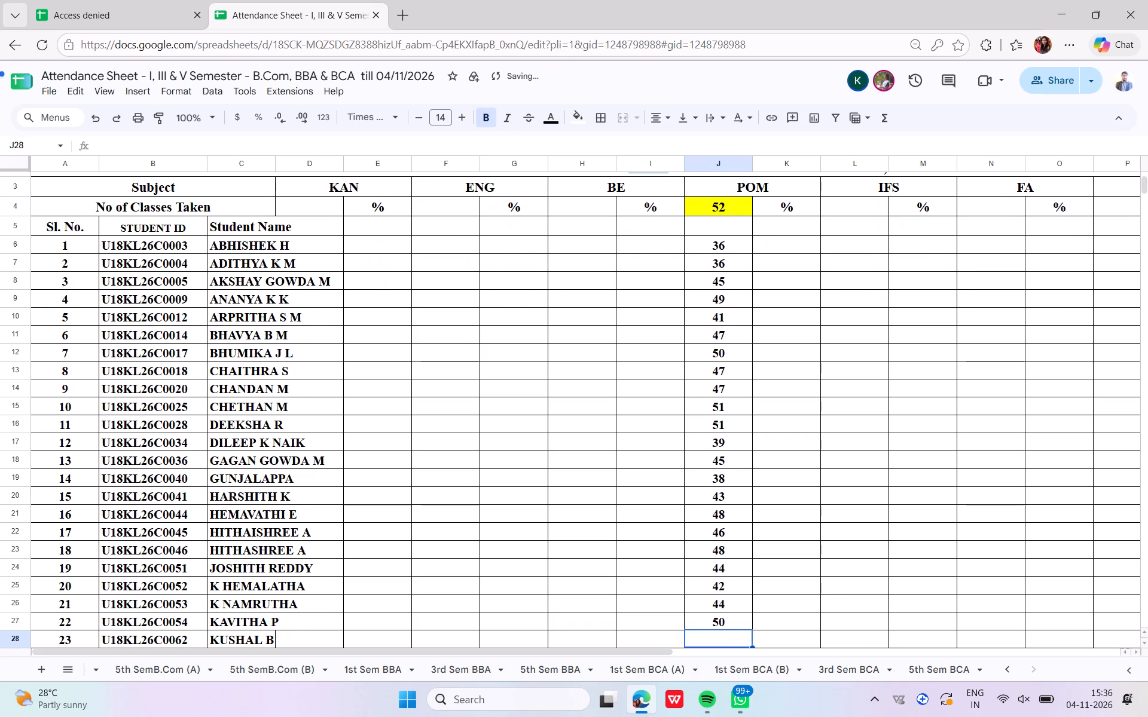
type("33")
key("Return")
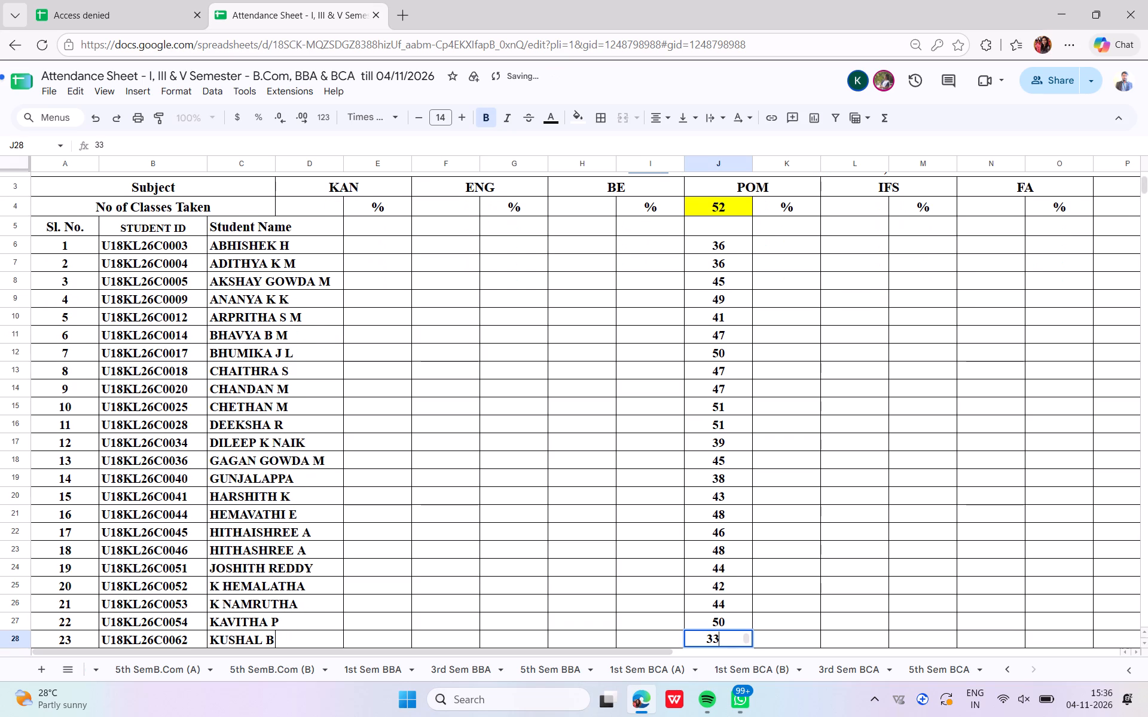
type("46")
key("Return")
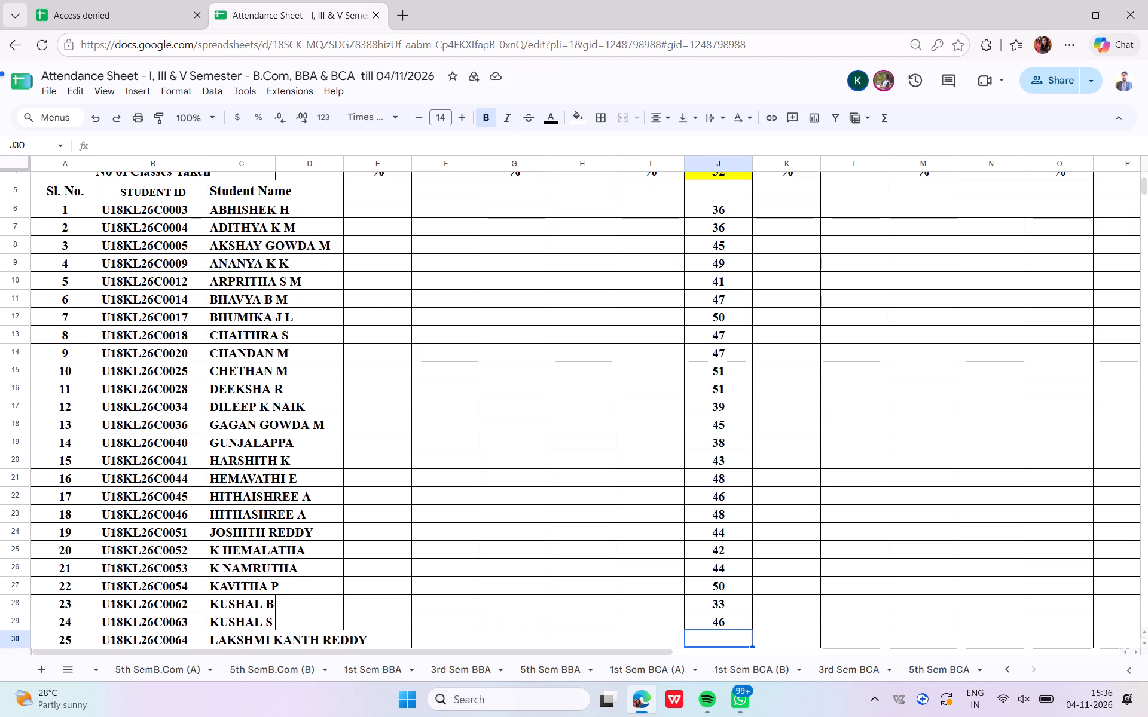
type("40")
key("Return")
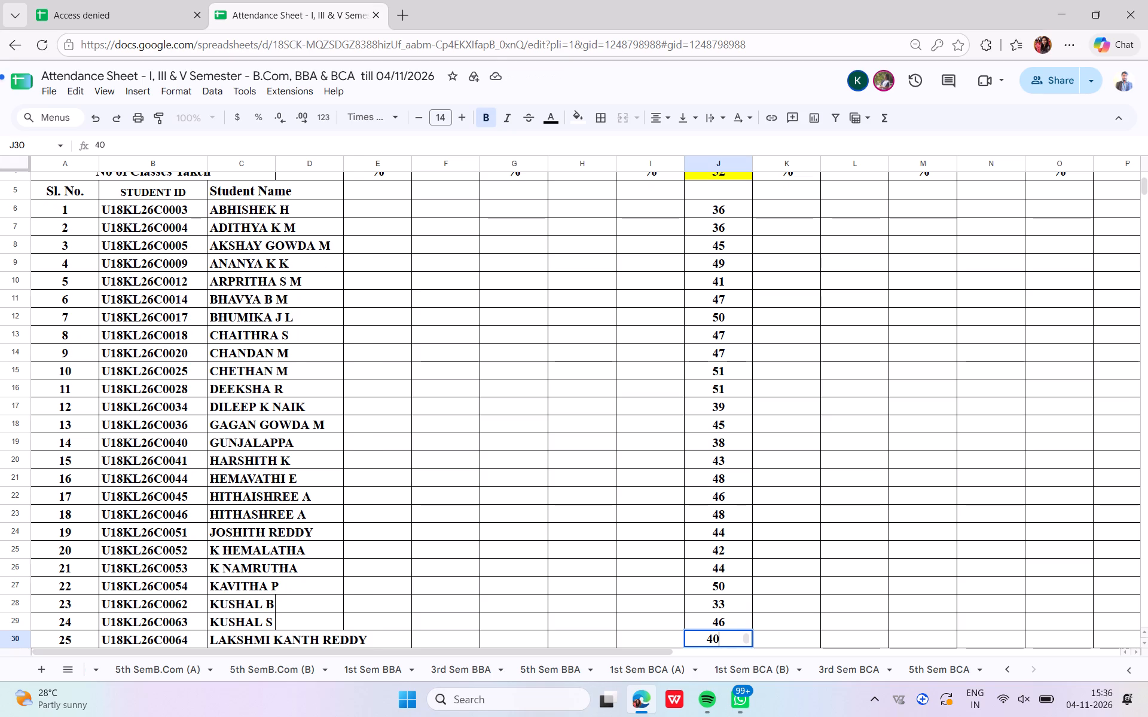
Enter the POM attendance for students 26 to 31 in J31:J36 as 27, 37, 44, 51, 43 and 51.
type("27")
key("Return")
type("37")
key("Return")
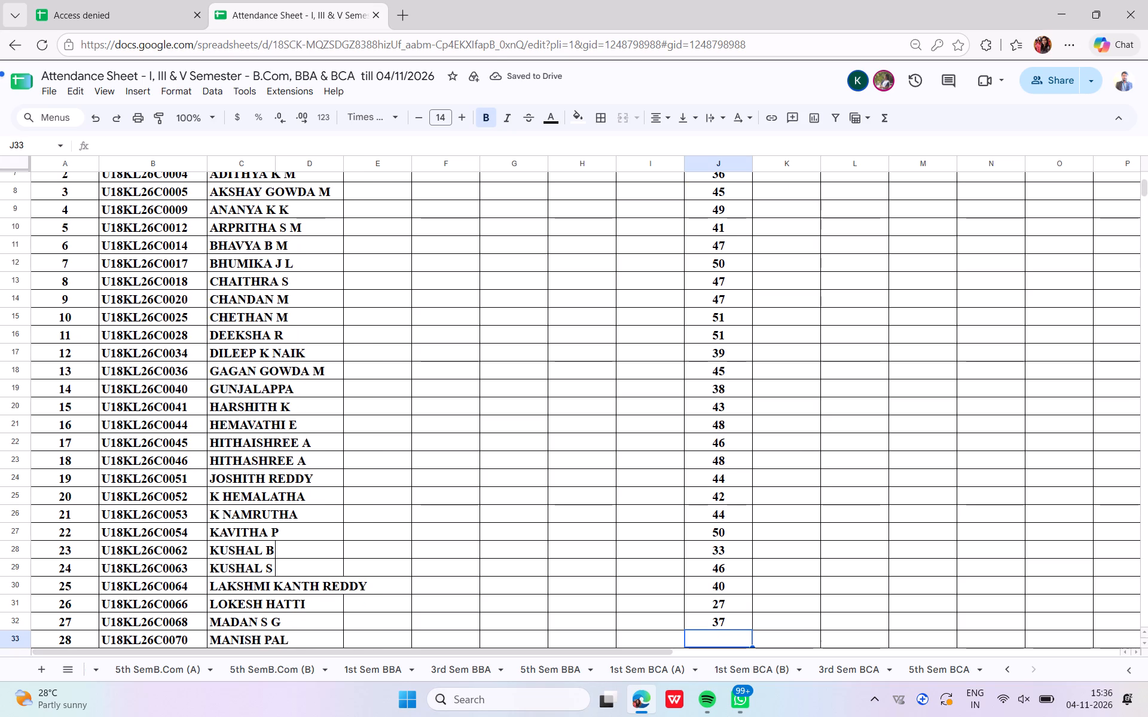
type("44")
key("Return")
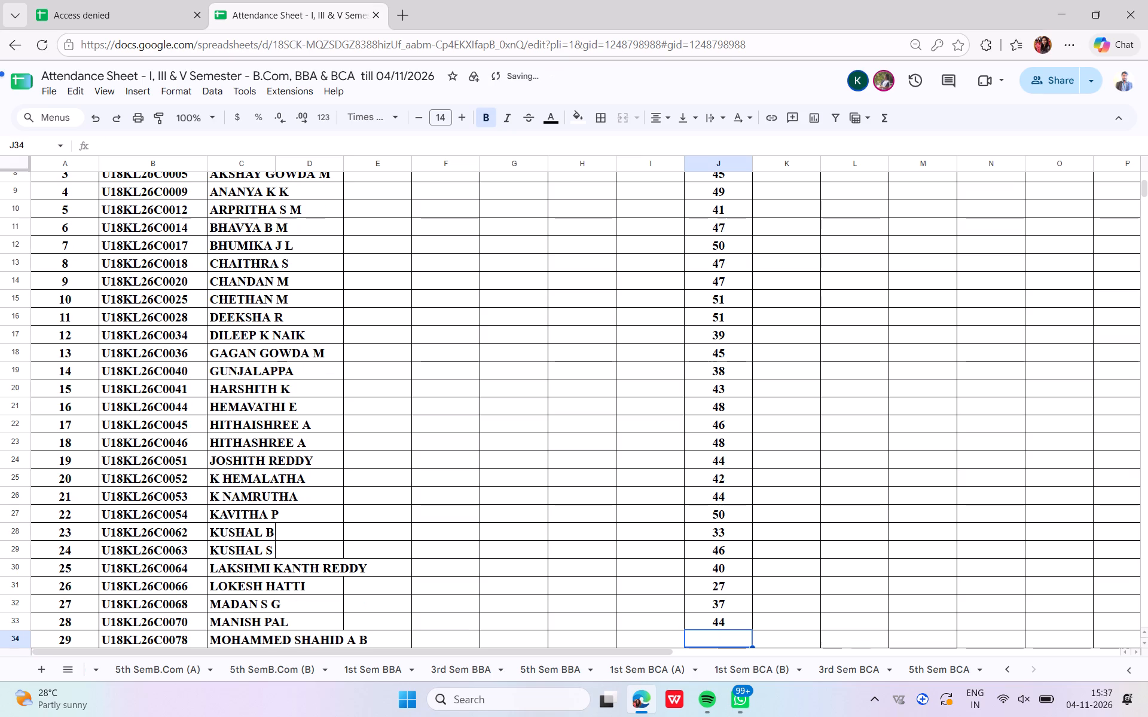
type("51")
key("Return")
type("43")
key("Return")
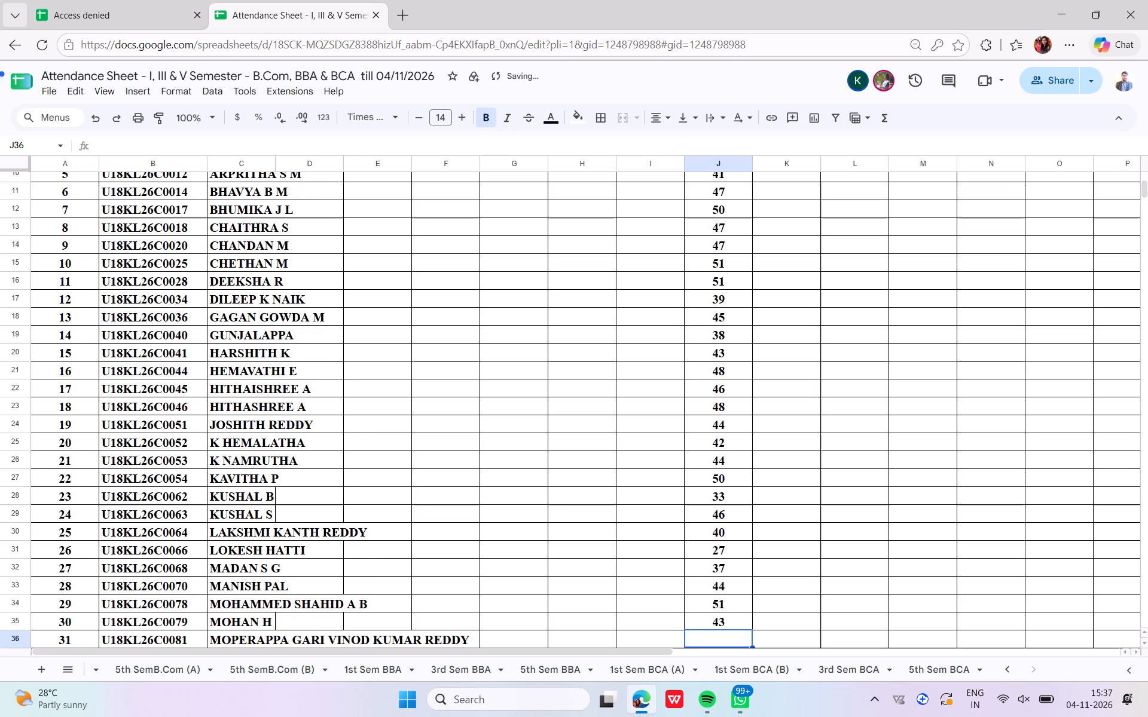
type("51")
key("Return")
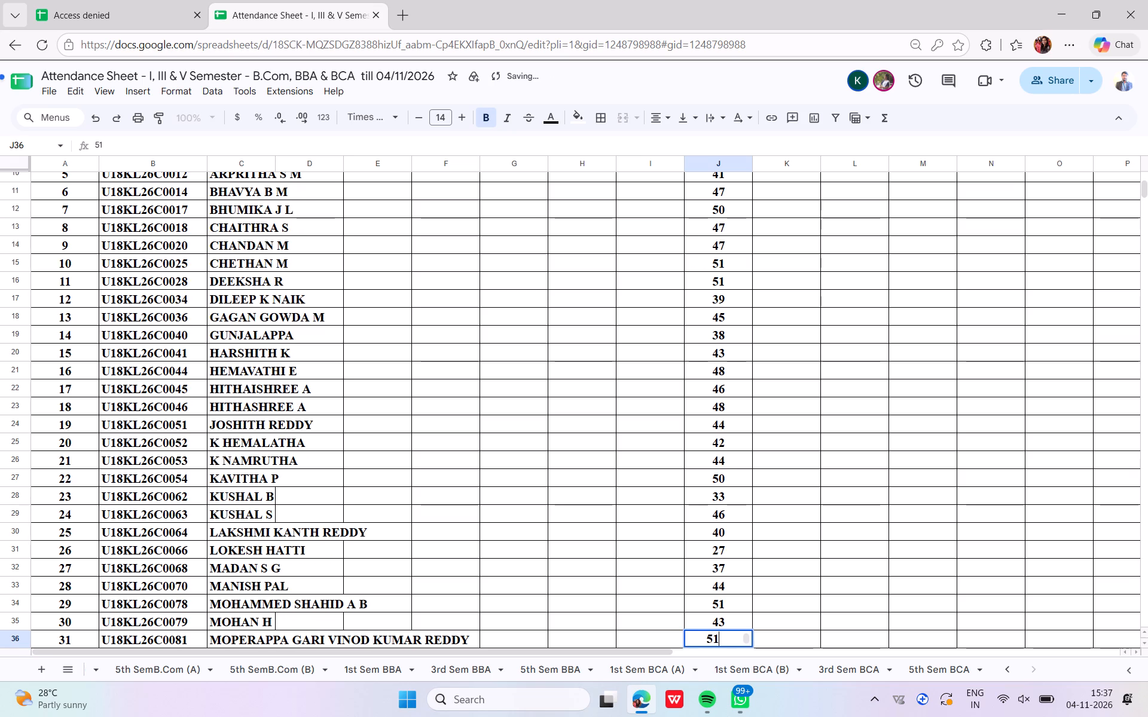
Enter the POM attendance for students 32 to 37 in J37:J42 as 39, 38, 40, 34, 46 and 44.
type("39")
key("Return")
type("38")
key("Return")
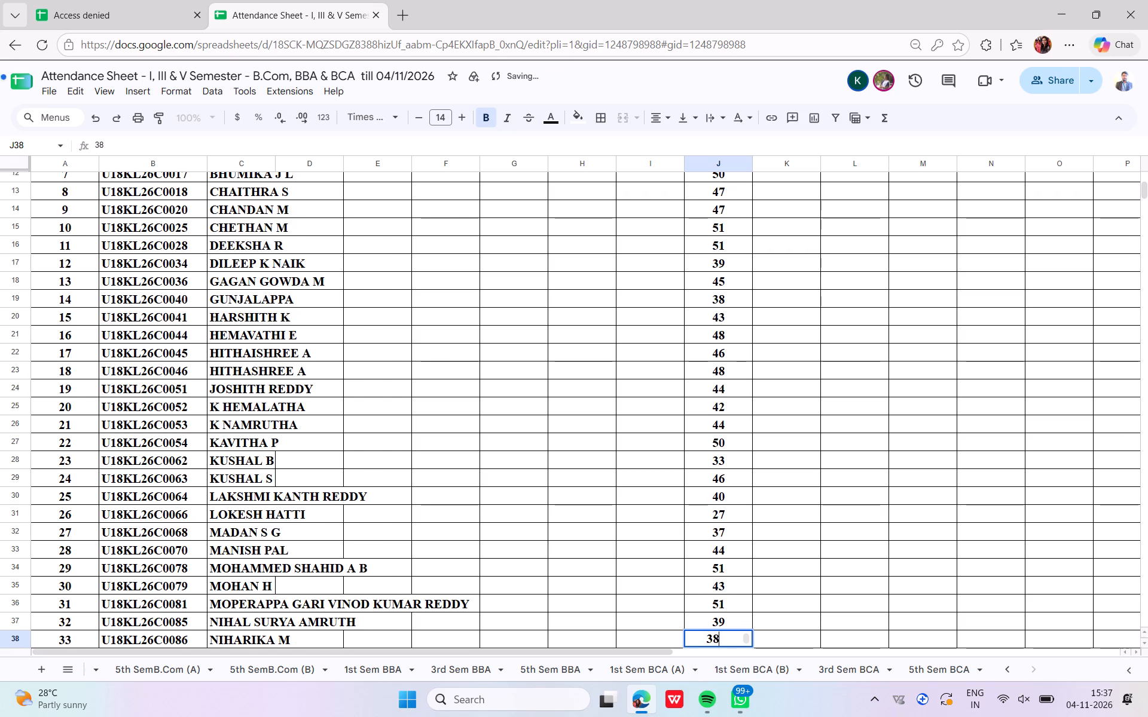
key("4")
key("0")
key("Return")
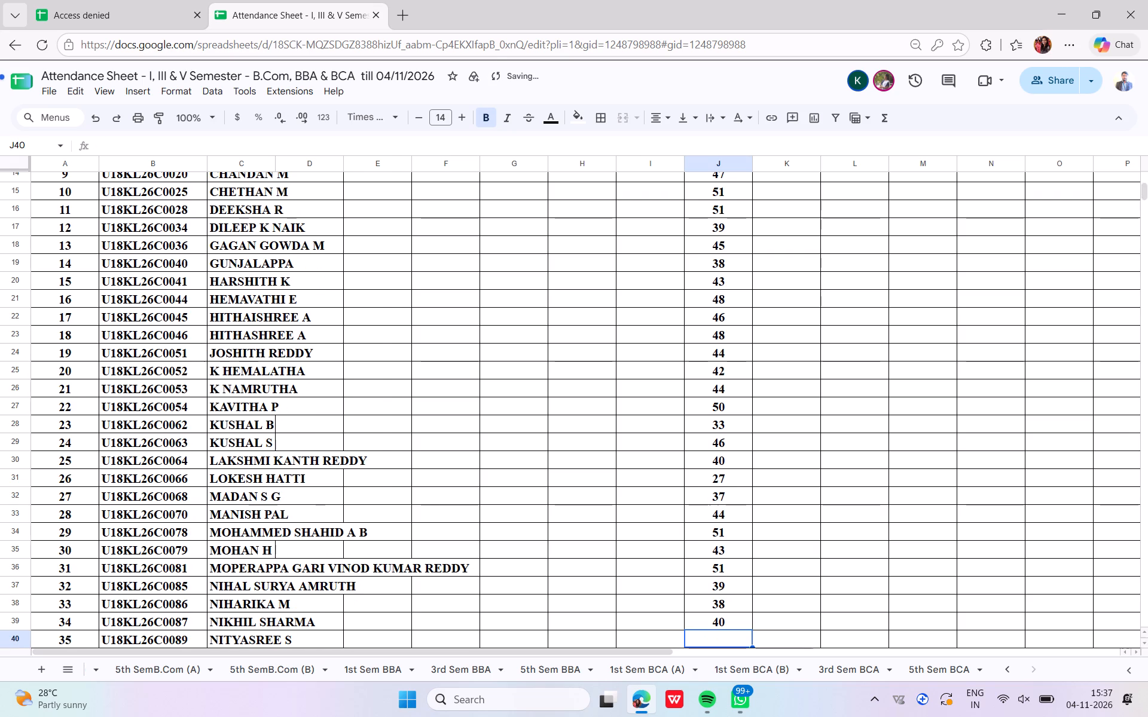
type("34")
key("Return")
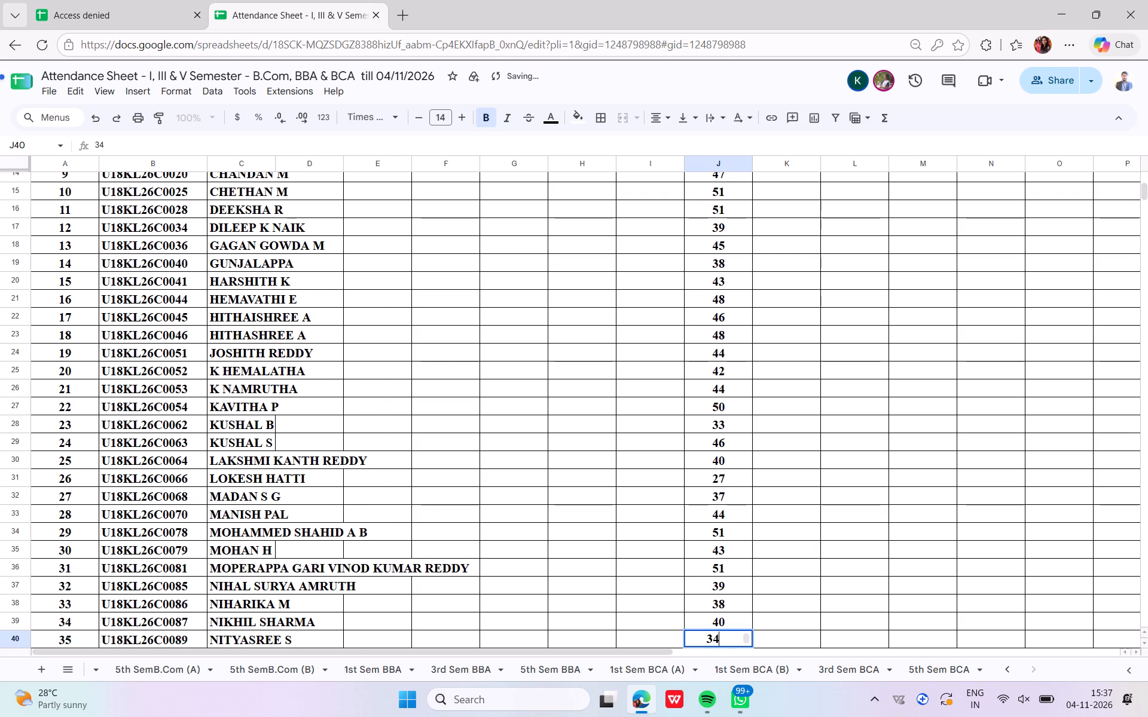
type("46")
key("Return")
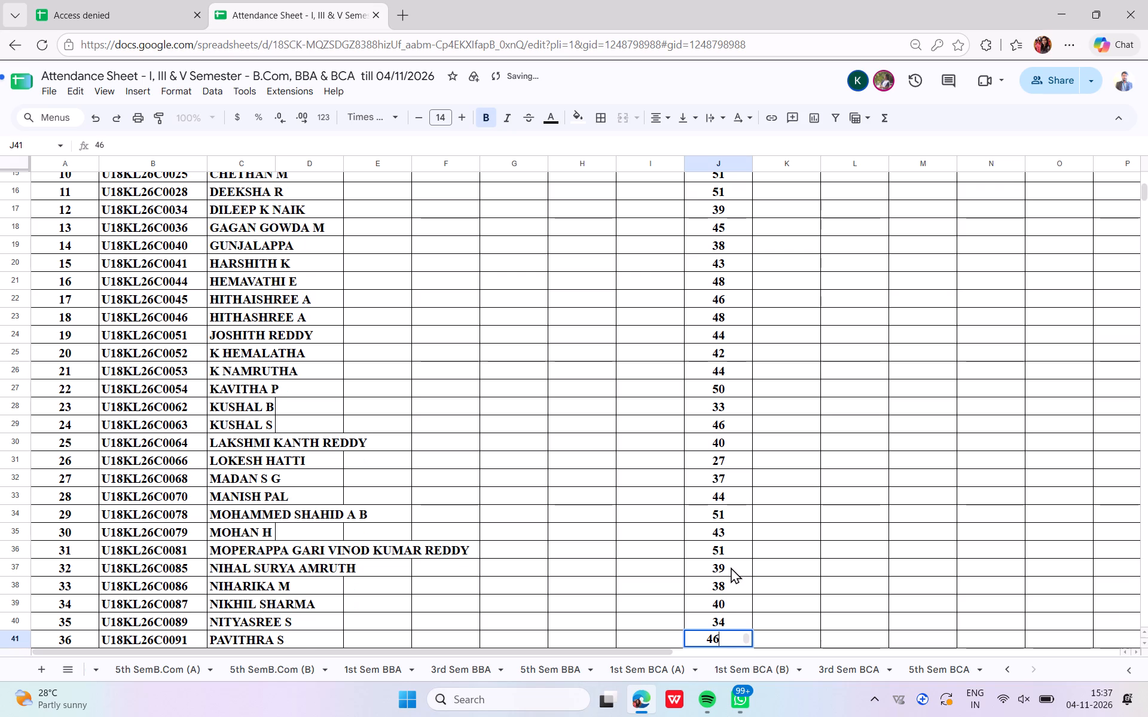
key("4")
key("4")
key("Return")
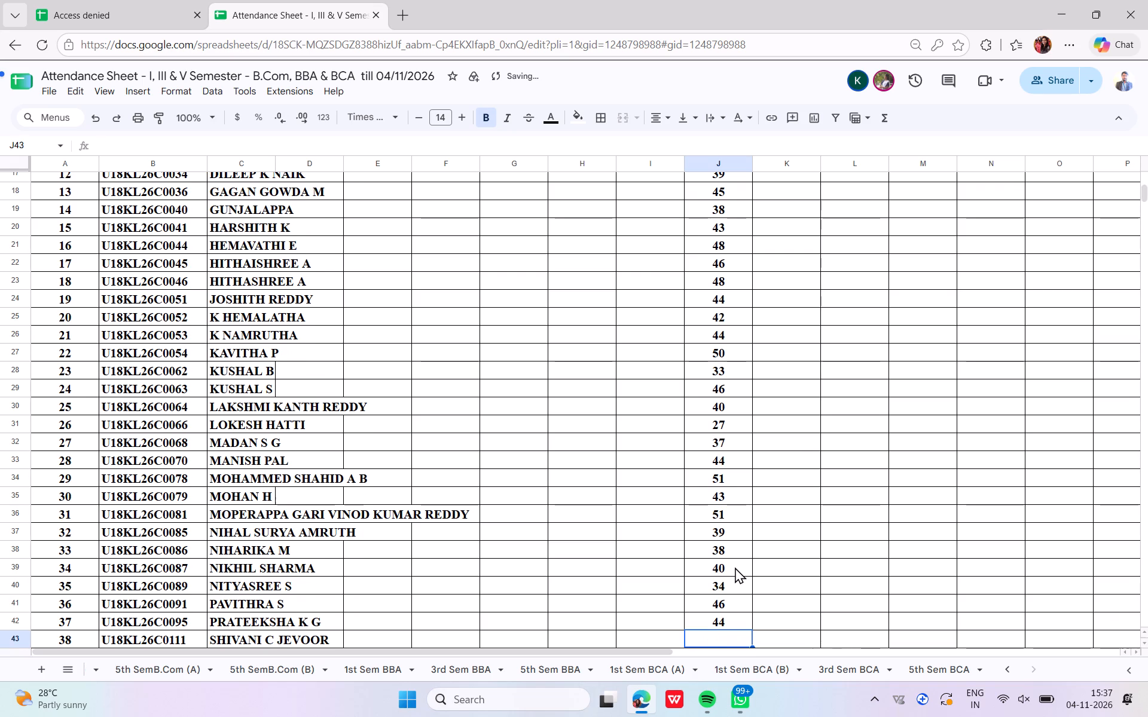
Enter the POM attendance for students 38 to 43 in J43:J48 as 21, 36, 46, 49, 43 and 47.
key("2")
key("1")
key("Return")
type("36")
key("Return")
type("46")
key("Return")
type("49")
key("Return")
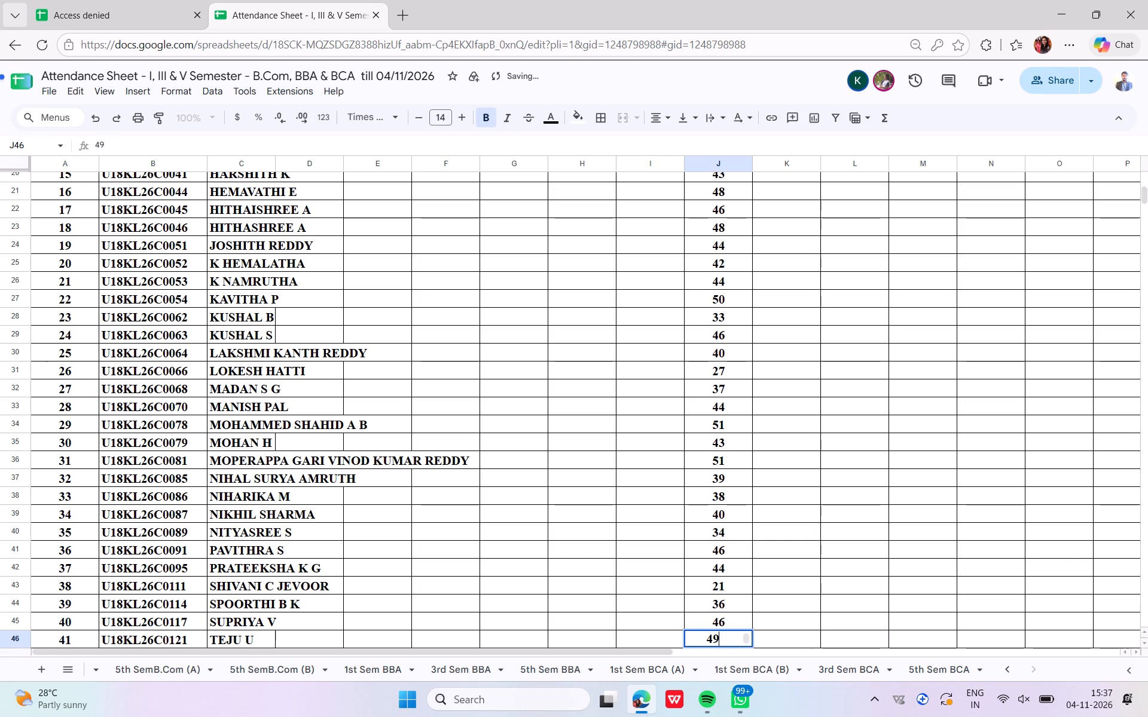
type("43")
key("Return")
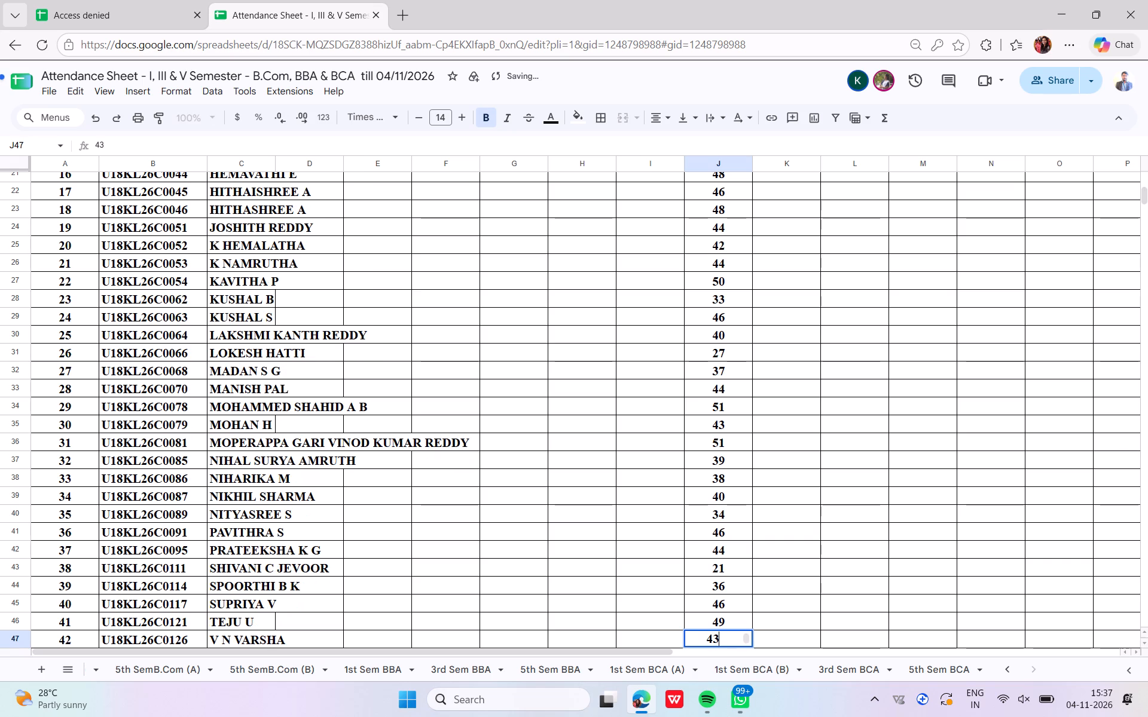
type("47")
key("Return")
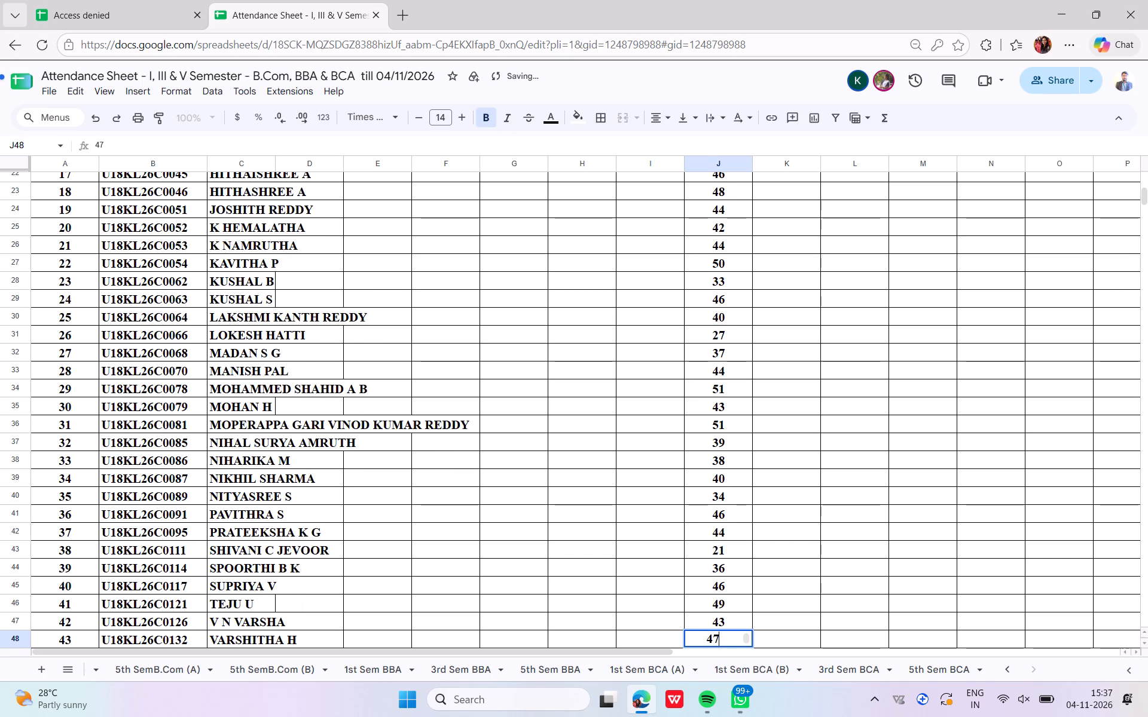
Enter the POM attendance for students 44 to 49 in J49:J54 as 44, 48, 32, 39, 29 and 37.
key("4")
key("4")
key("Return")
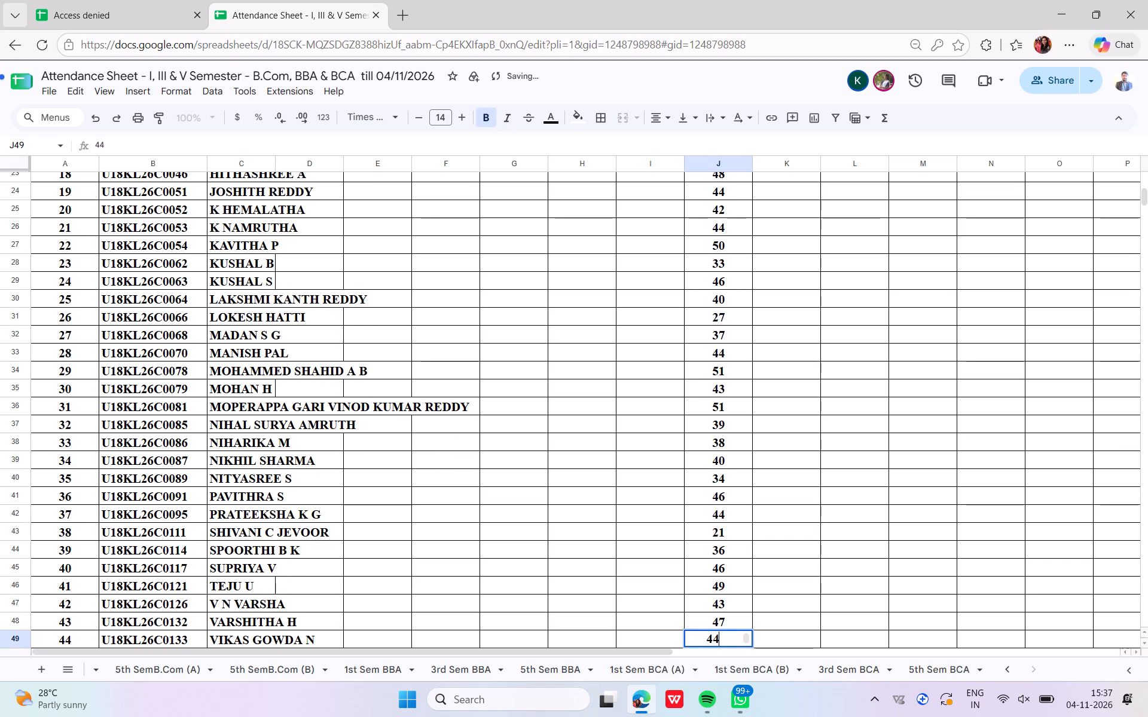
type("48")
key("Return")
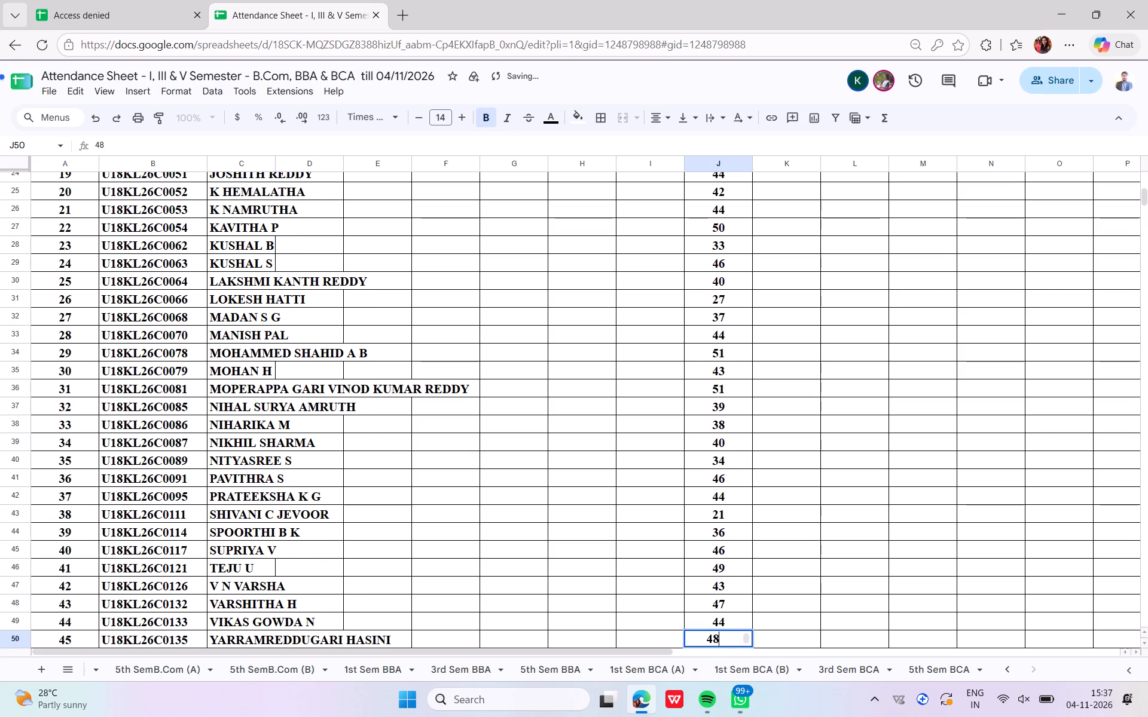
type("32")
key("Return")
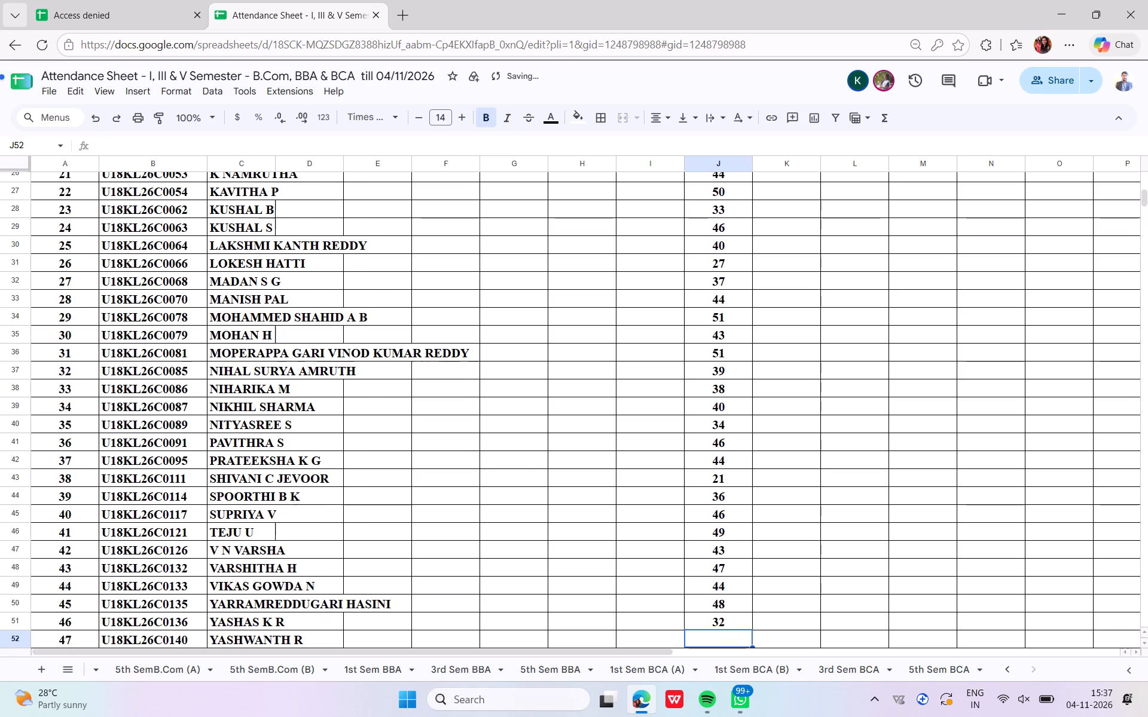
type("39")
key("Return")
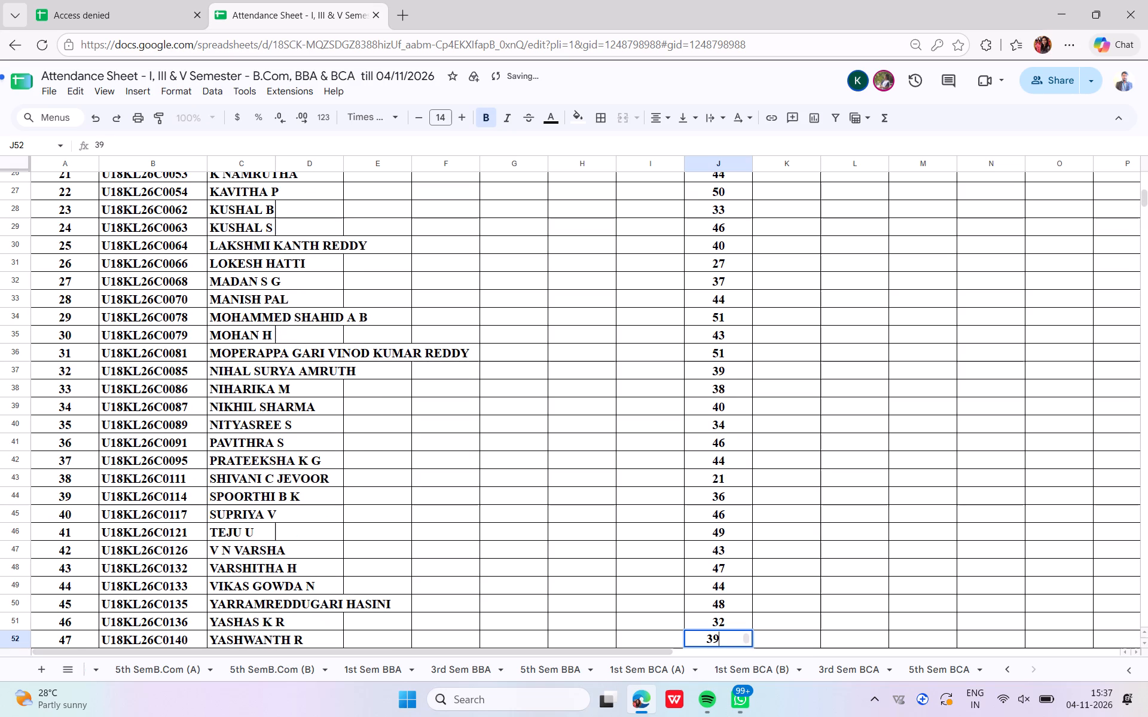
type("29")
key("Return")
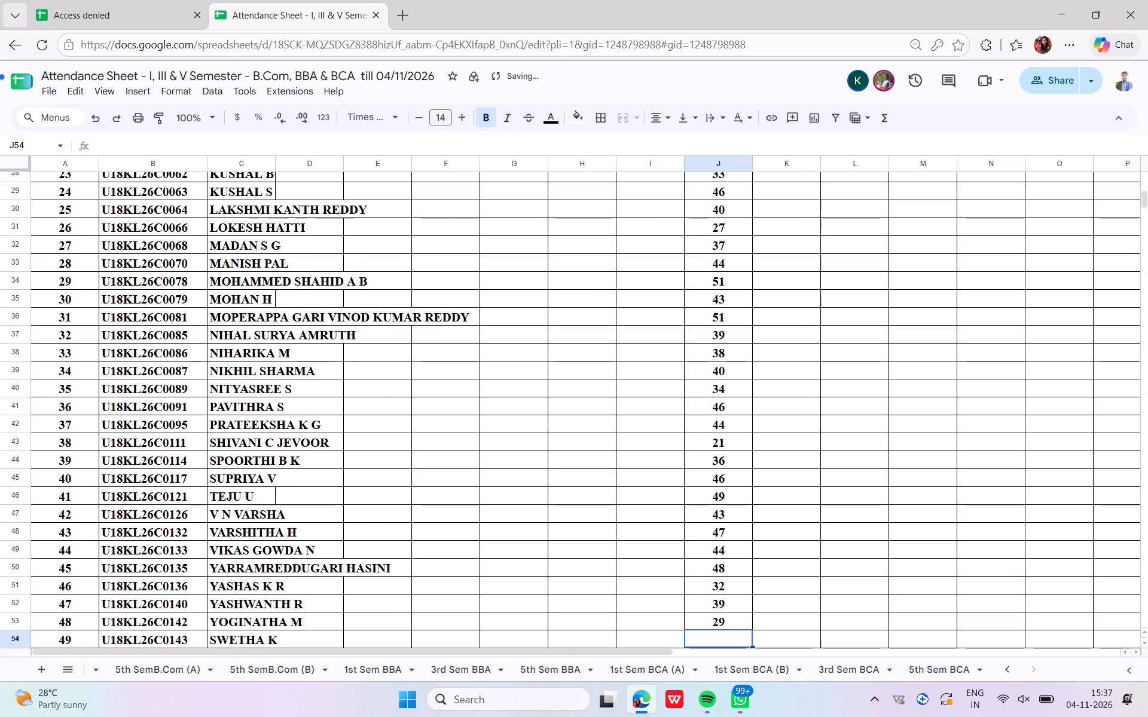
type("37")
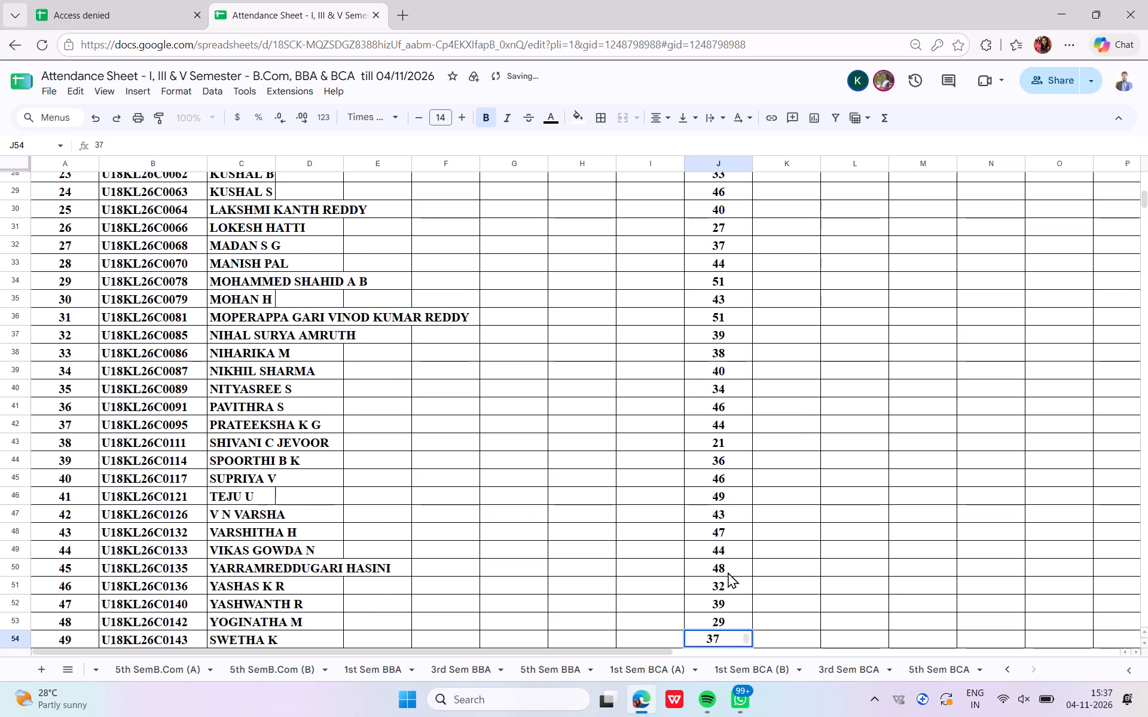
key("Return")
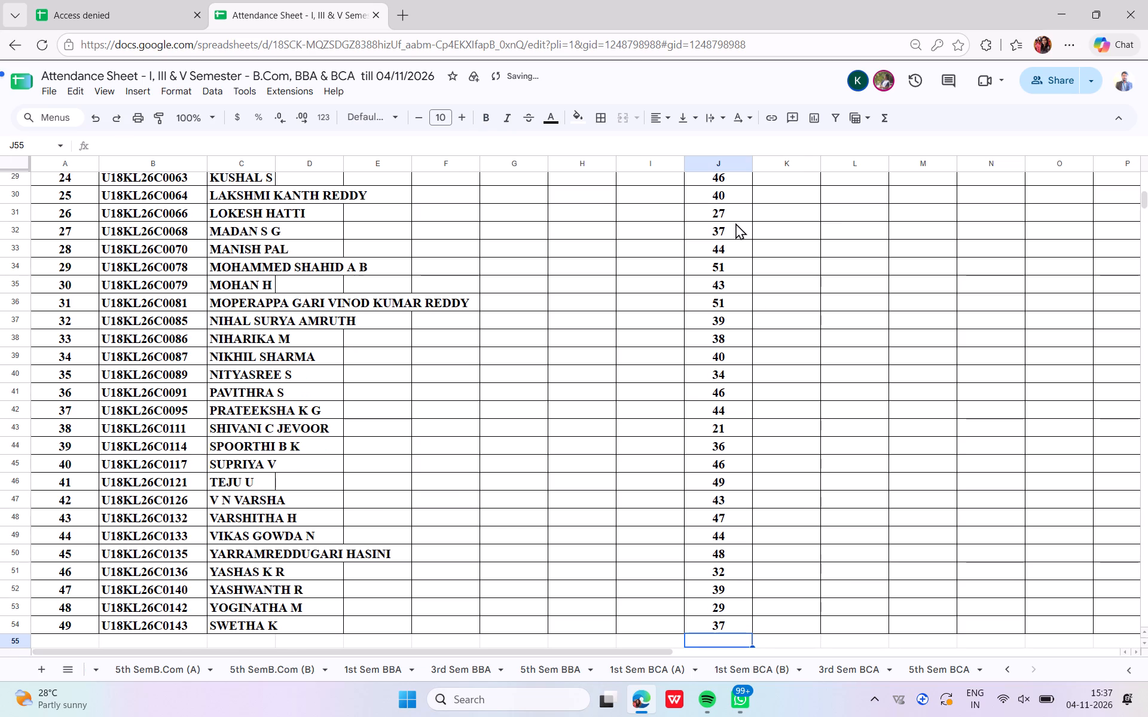
Enter the POM percentage formula =J6/52*100 for student 1 in K6.
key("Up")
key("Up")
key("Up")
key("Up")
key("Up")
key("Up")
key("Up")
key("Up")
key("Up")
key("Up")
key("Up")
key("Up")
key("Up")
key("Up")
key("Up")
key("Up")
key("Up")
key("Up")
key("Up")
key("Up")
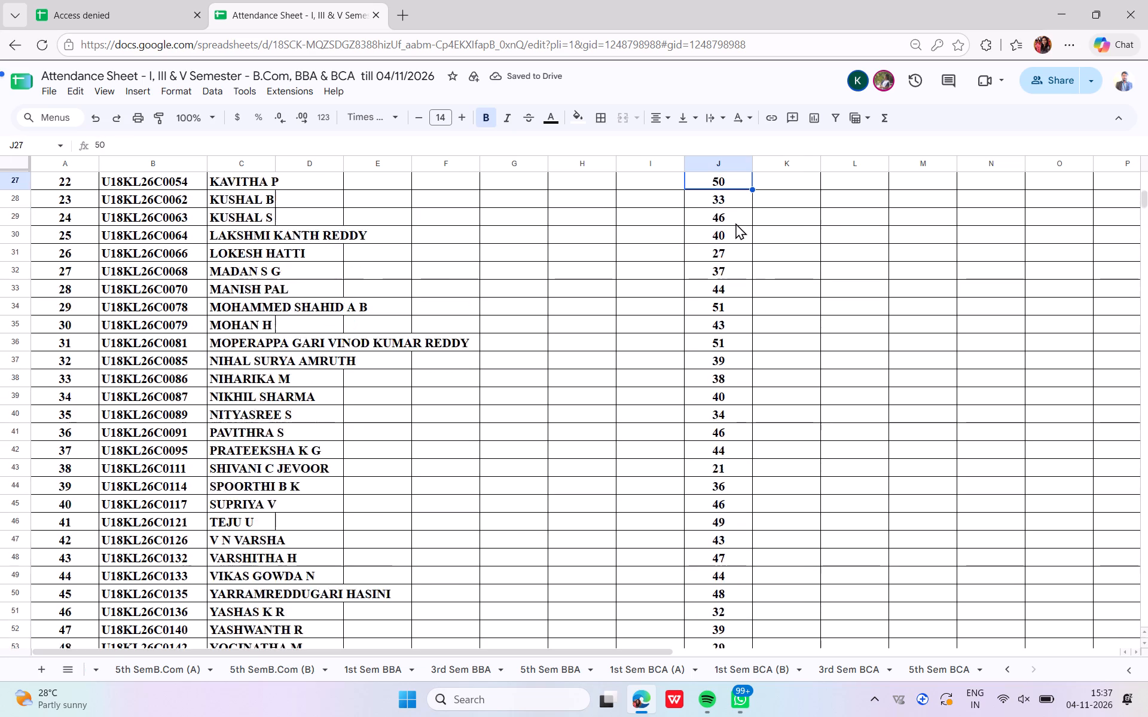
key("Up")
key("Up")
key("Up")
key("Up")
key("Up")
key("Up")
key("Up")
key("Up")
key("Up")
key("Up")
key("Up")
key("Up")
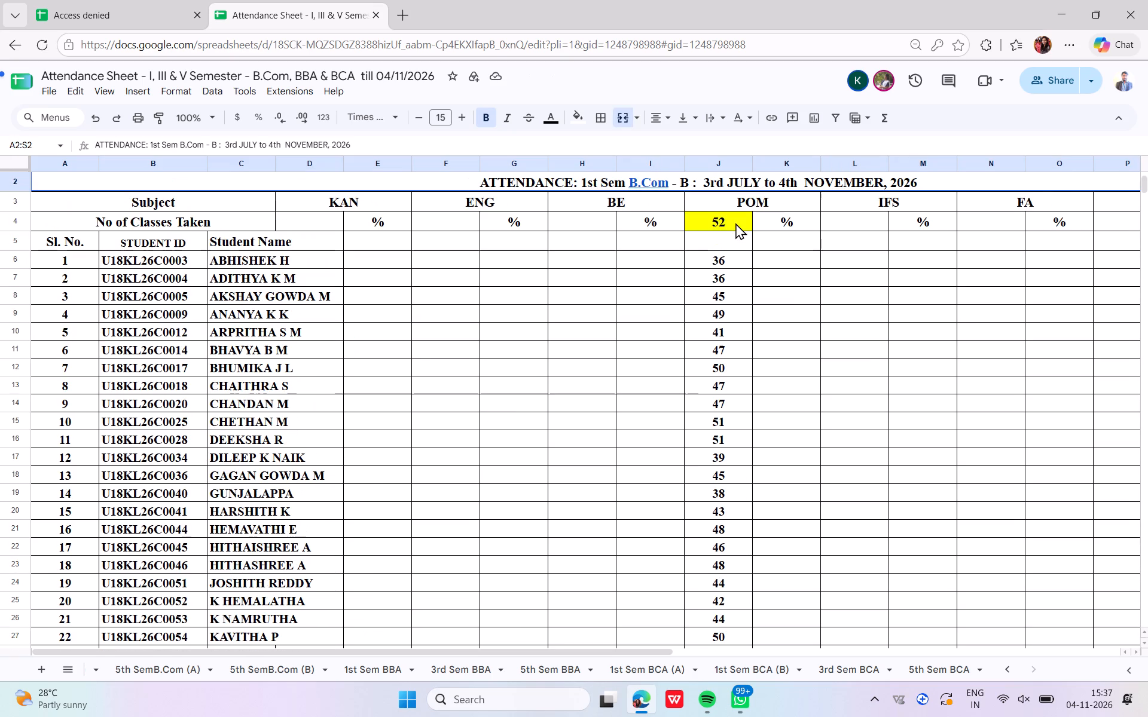
left_click(766, 261)
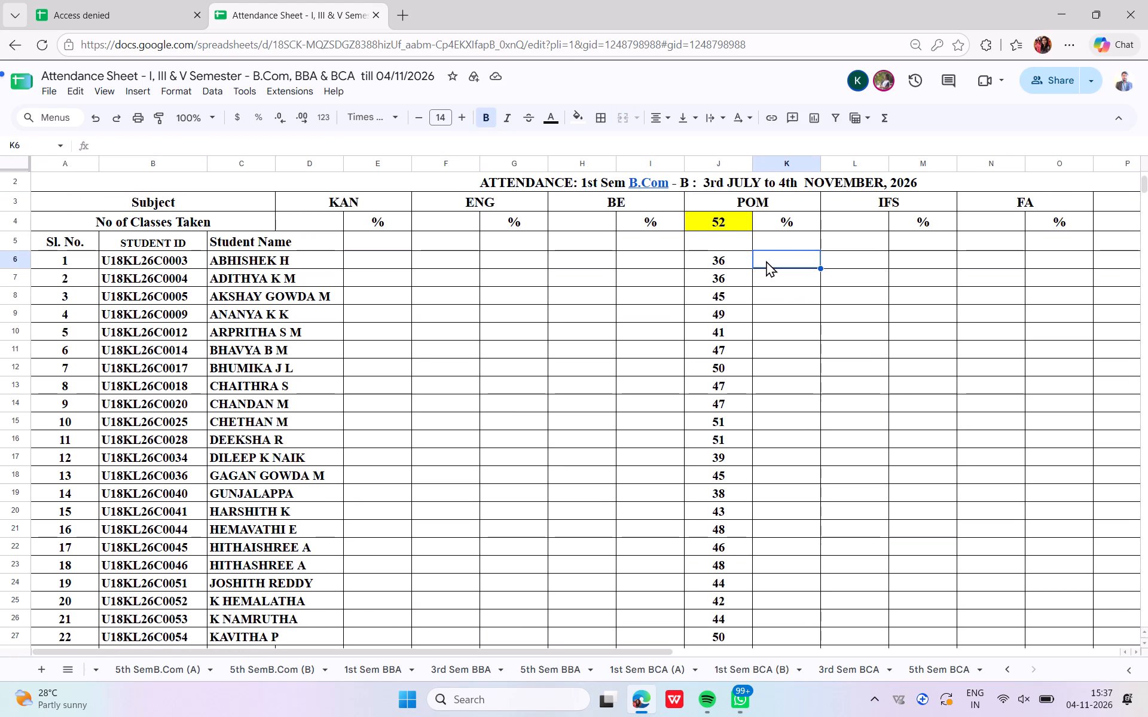
key("equal")
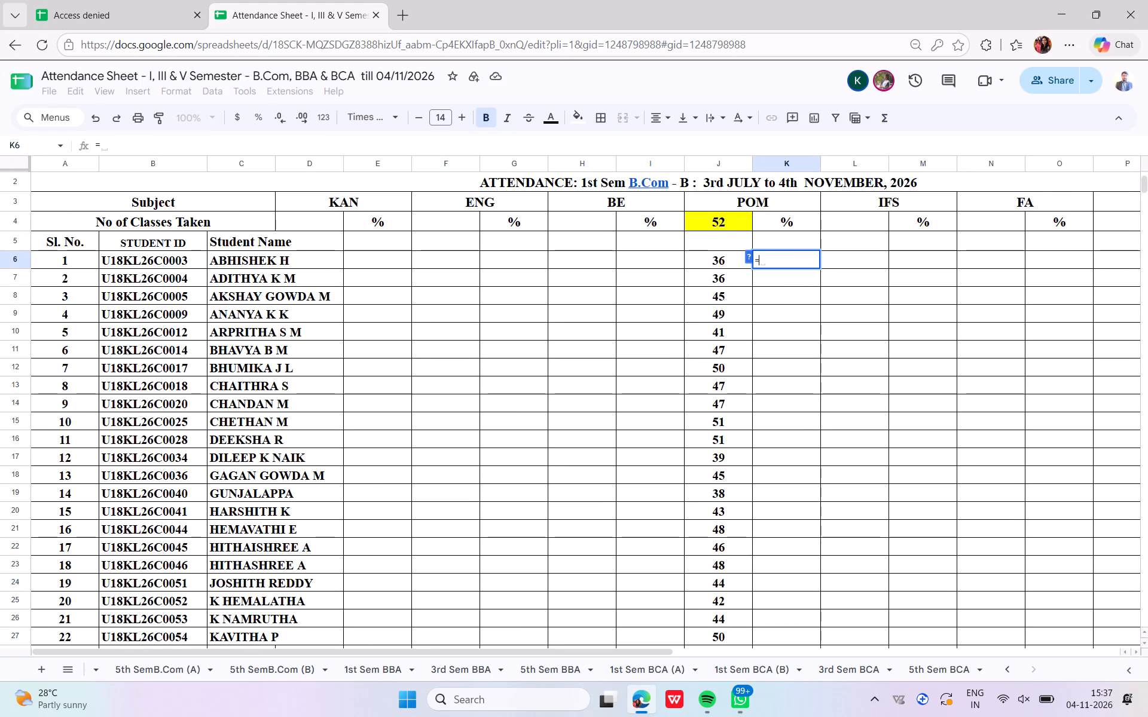
left_click(717, 267)
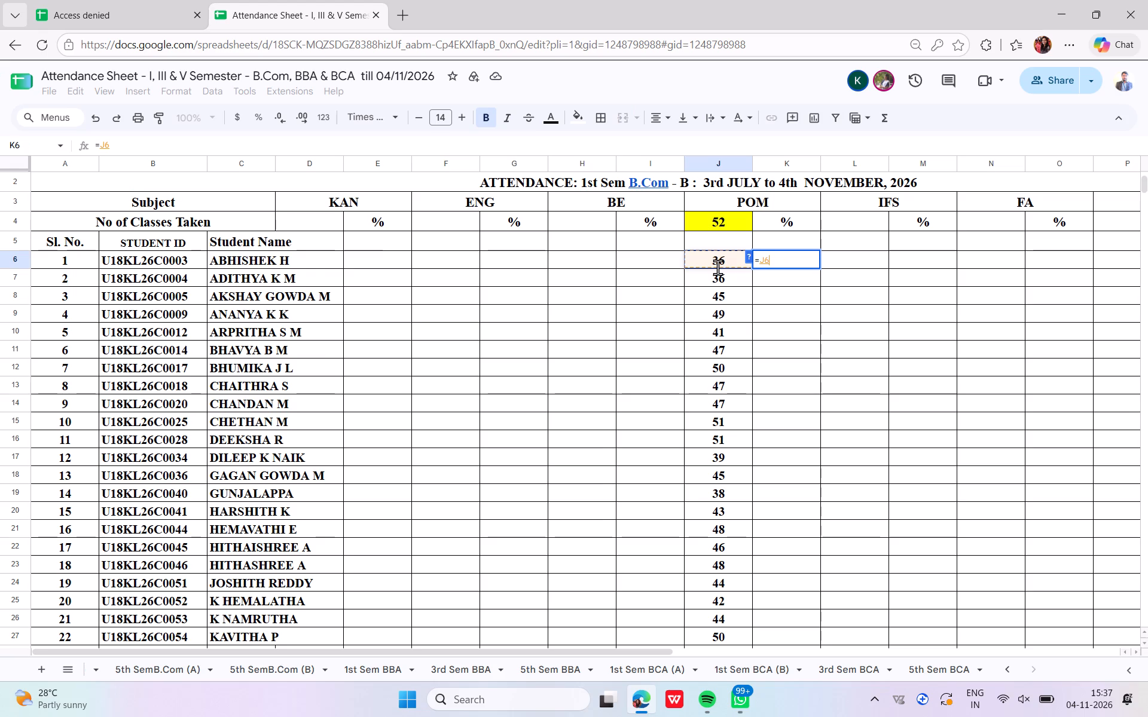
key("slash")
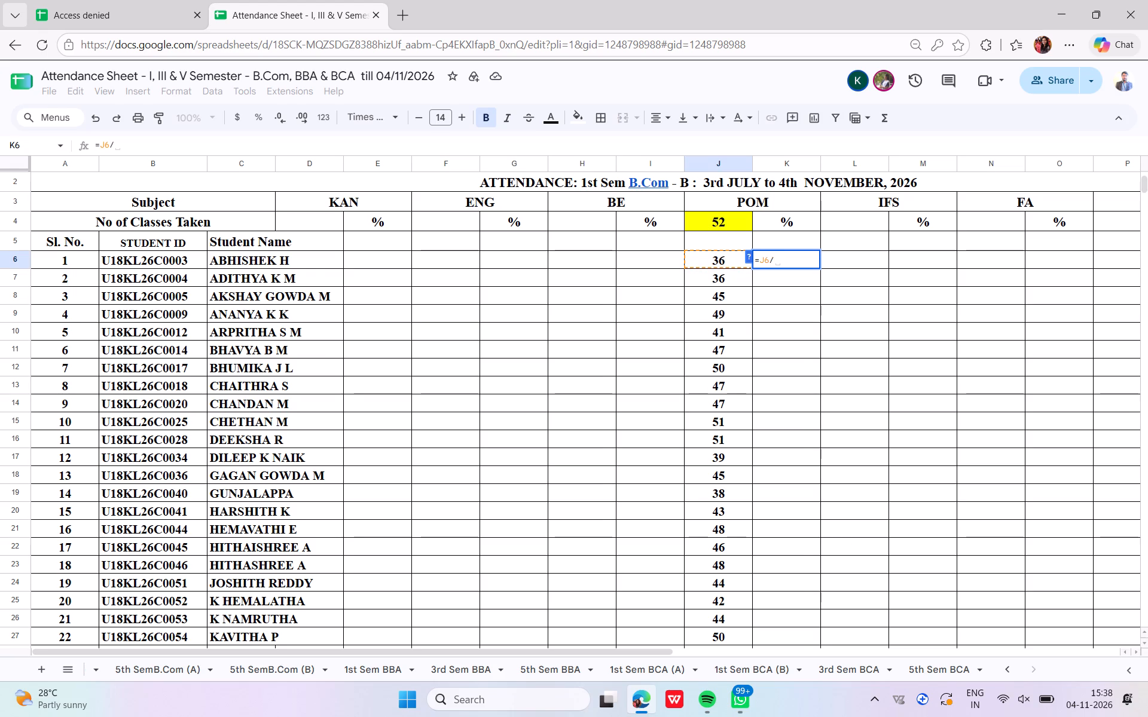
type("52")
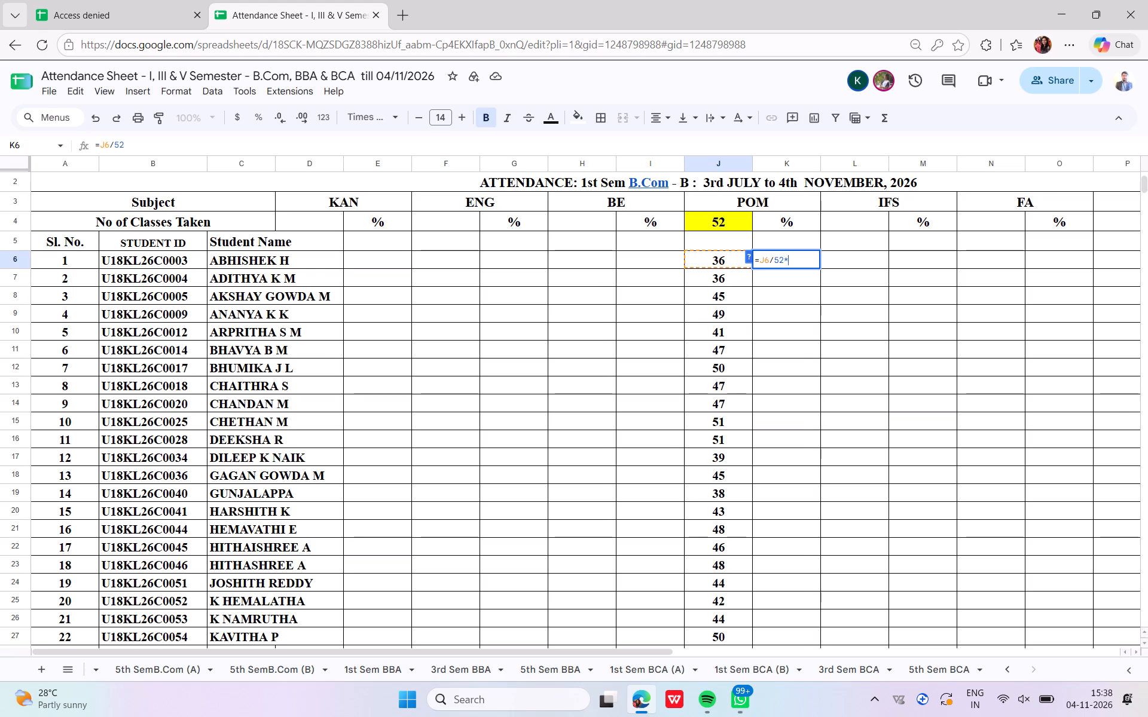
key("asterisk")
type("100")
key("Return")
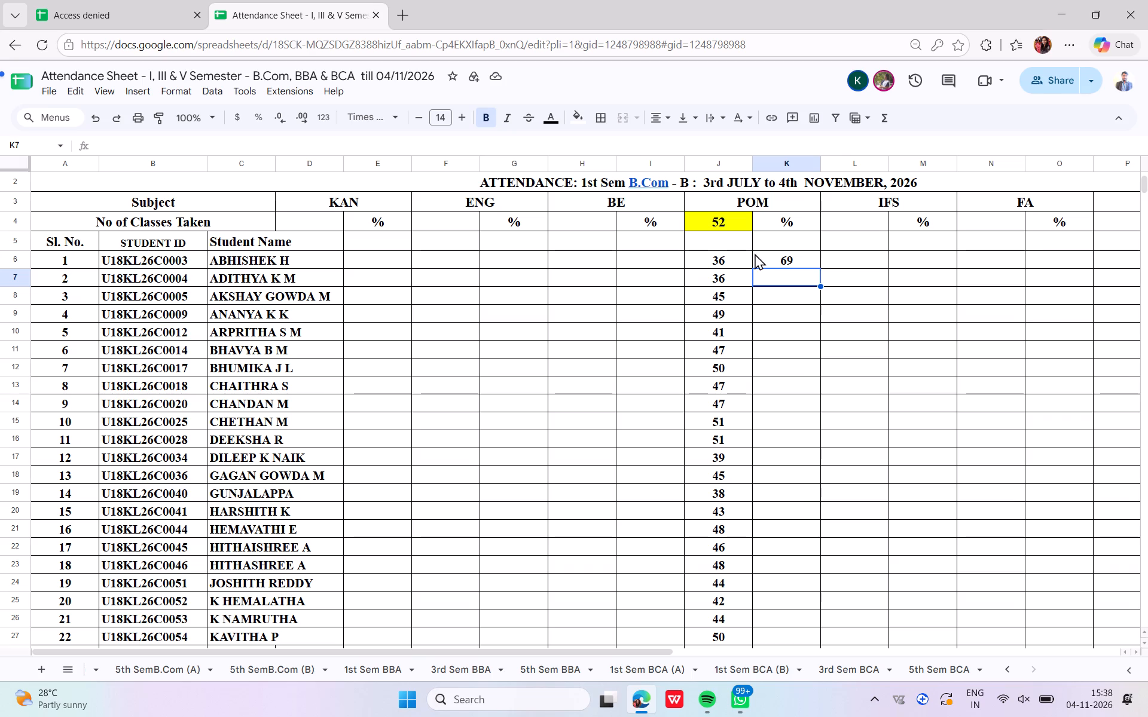
Fill the POM percentage formula from K6 down column K through the last student's row.
left_click(808, 260)
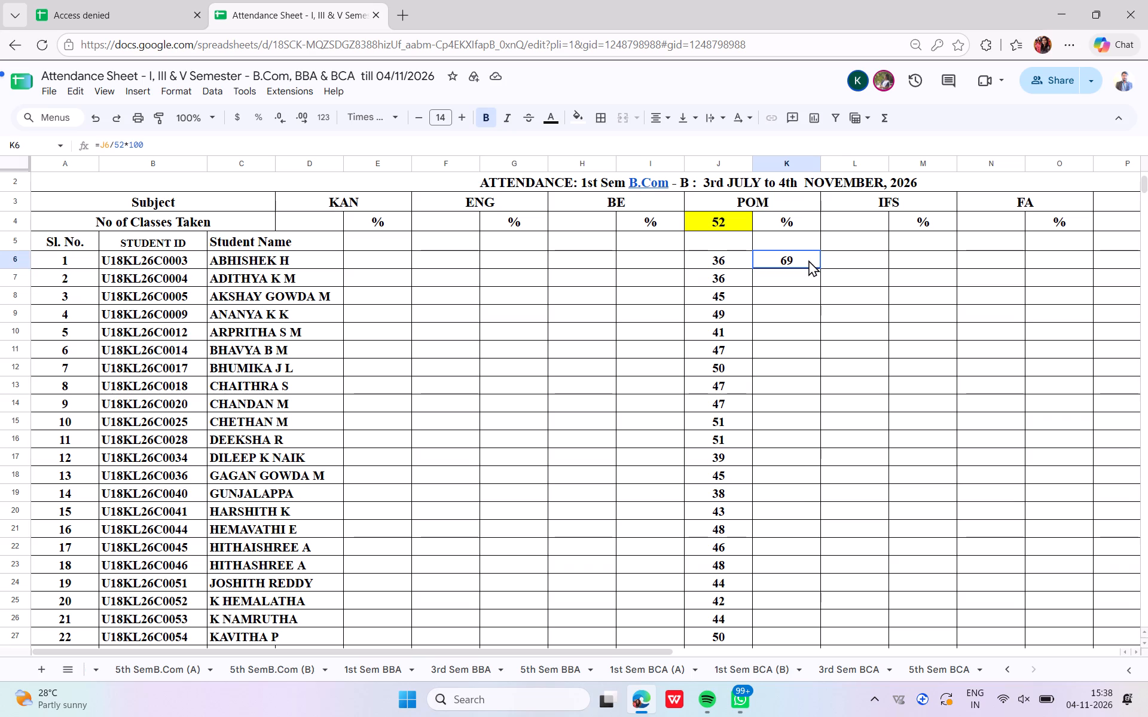
left_click_drag(818, 267, 832, 489)
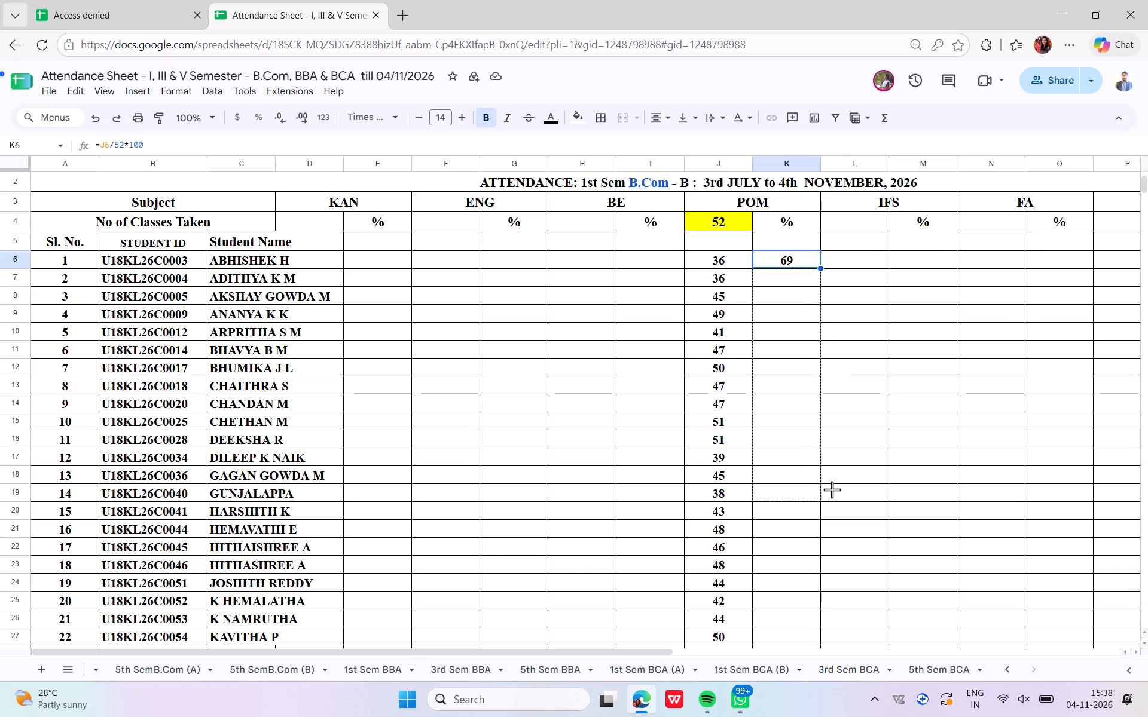
left_click_drag(832, 489, 832, 585)
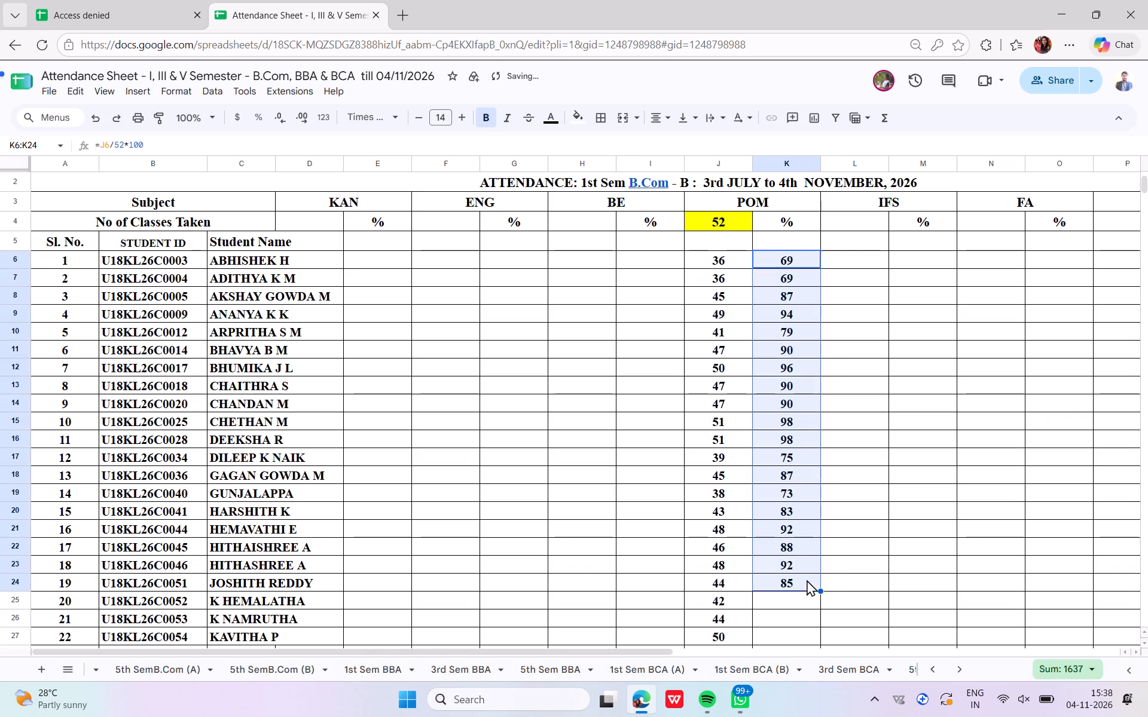
left_click_drag(822, 590, 823, 601)
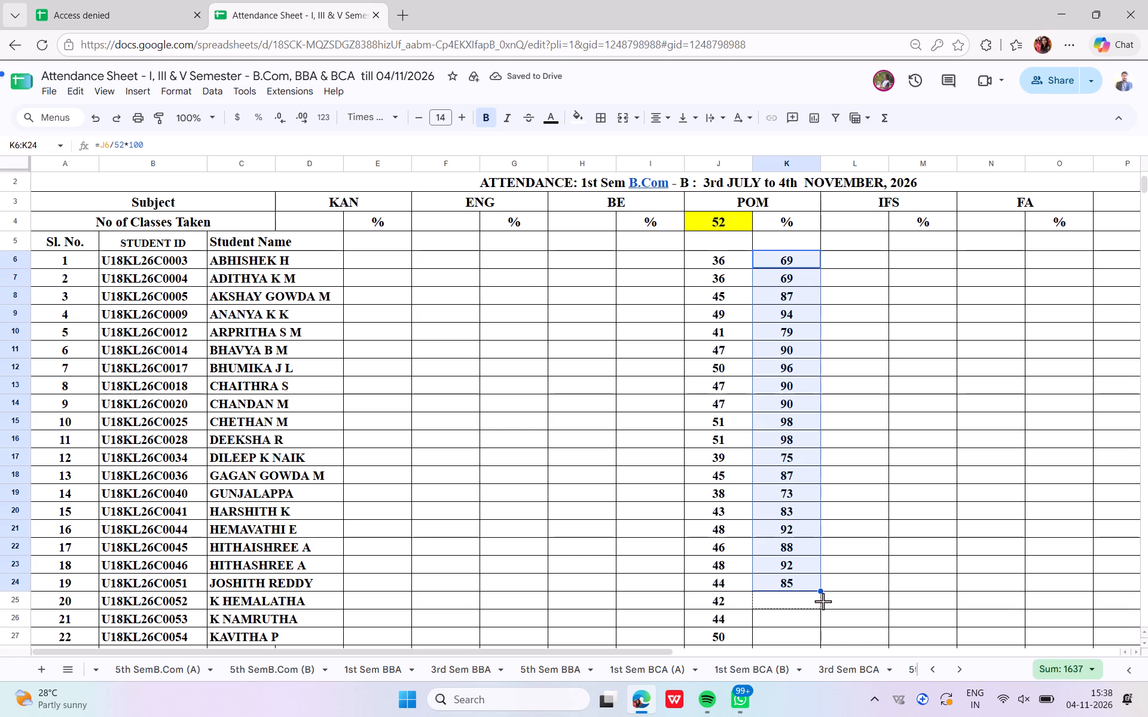
left_click_drag(823, 601, 814, 616)
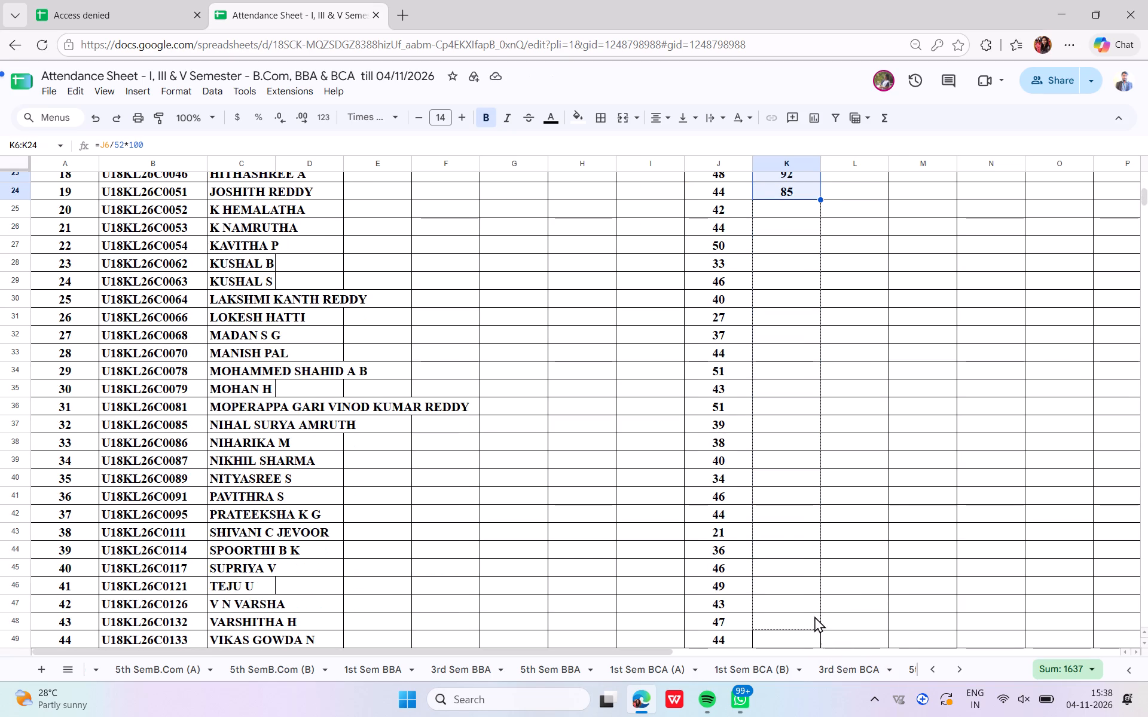
left_click_drag(814, 616, 808, 623)
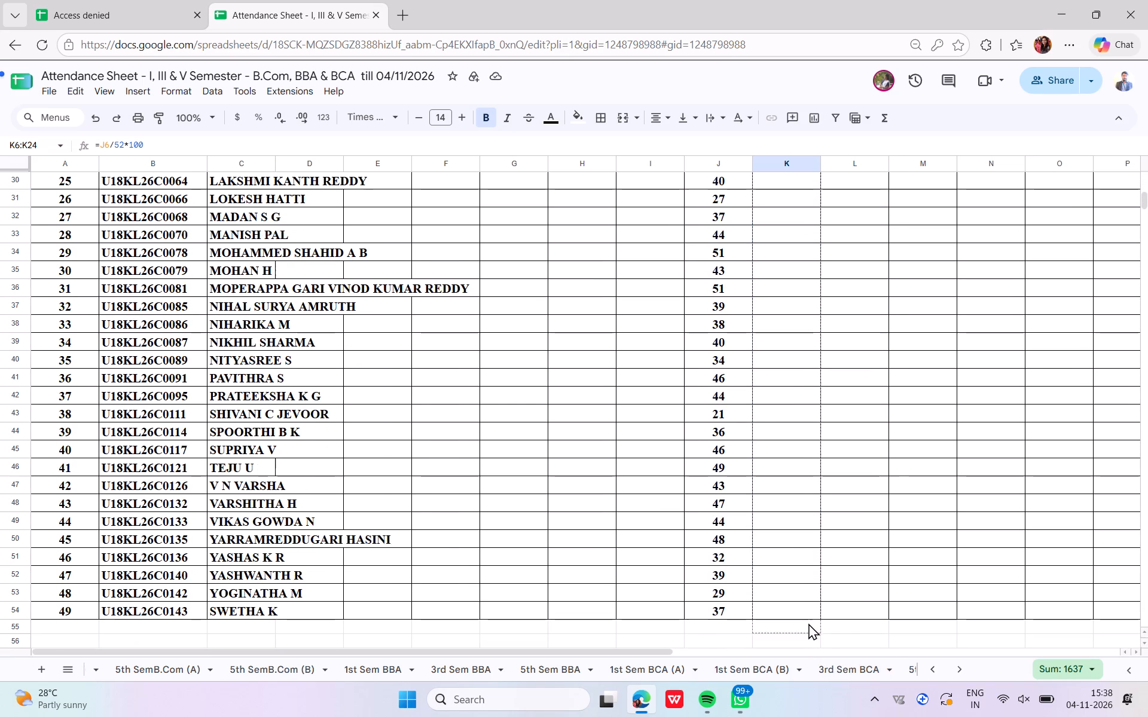
Finish filling the POM percentage formula down column K to K54, the row of student 49.
left_click_drag(808, 623, 808, 611)
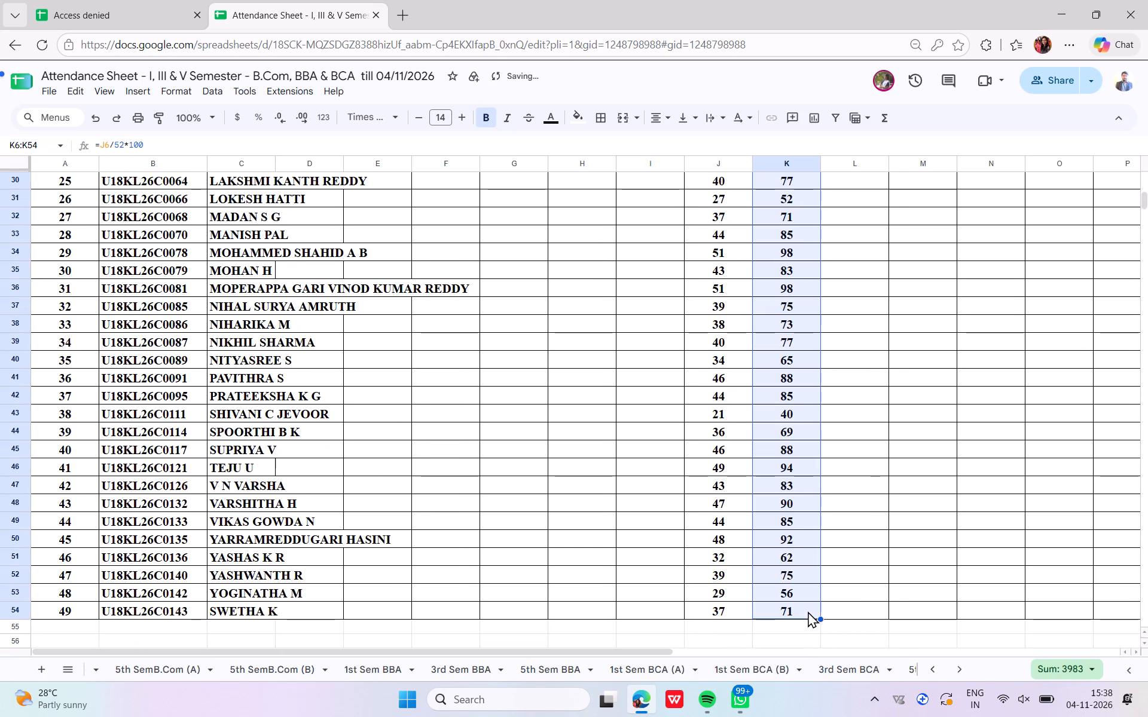
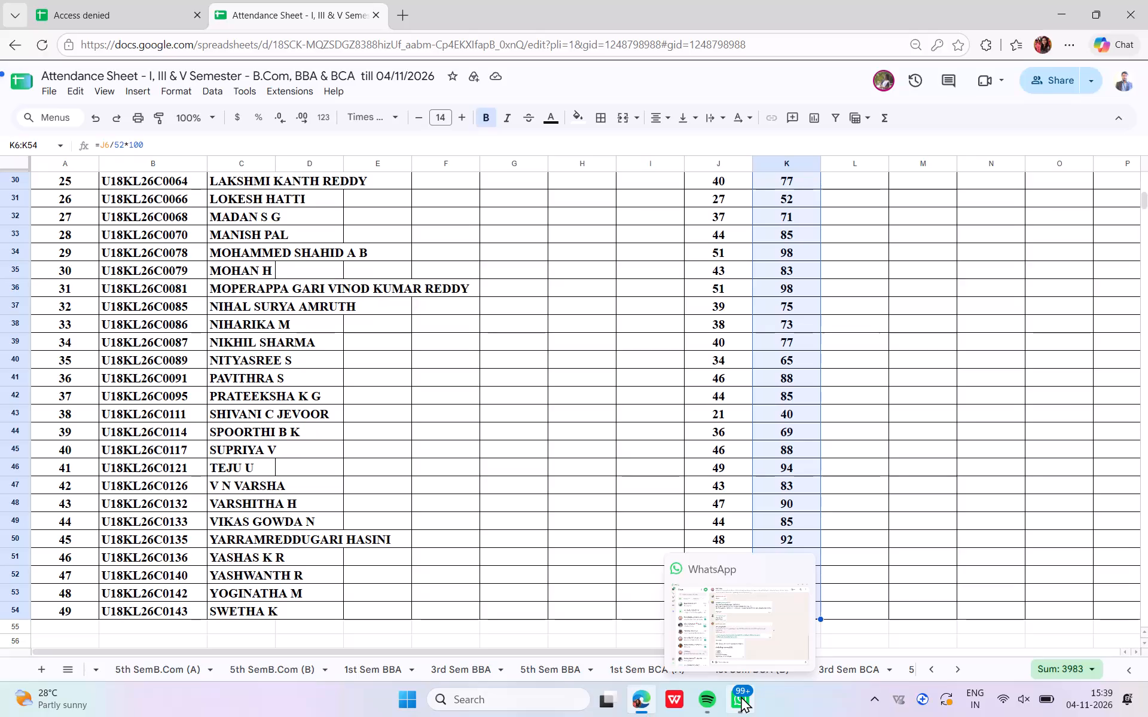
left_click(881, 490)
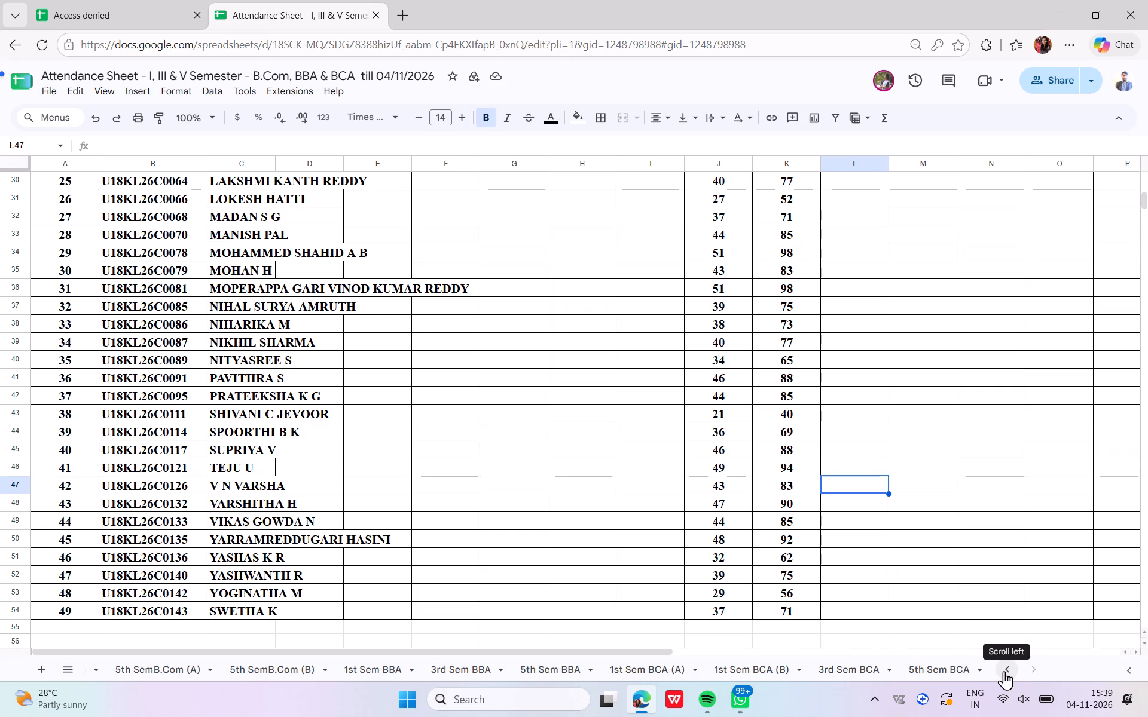
In the 3rd Sem B.Com (B) sheet, enter 57 as the number of CRA classes taken in H4.
left_click(1004, 671)
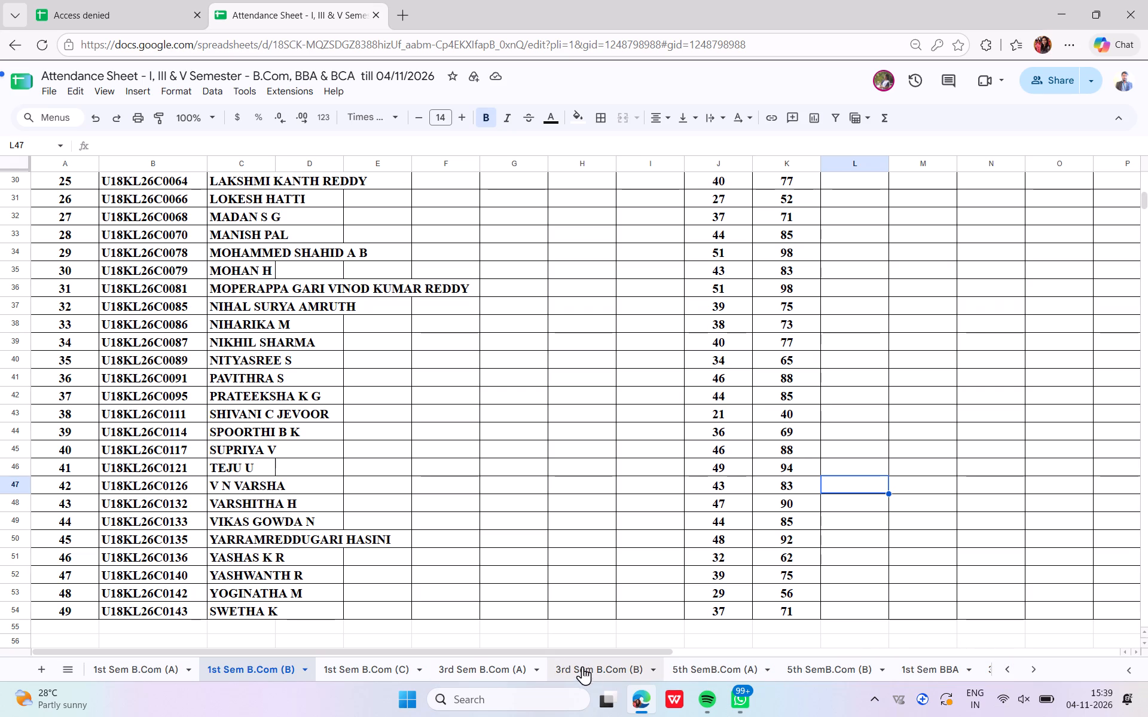
left_click(597, 673)
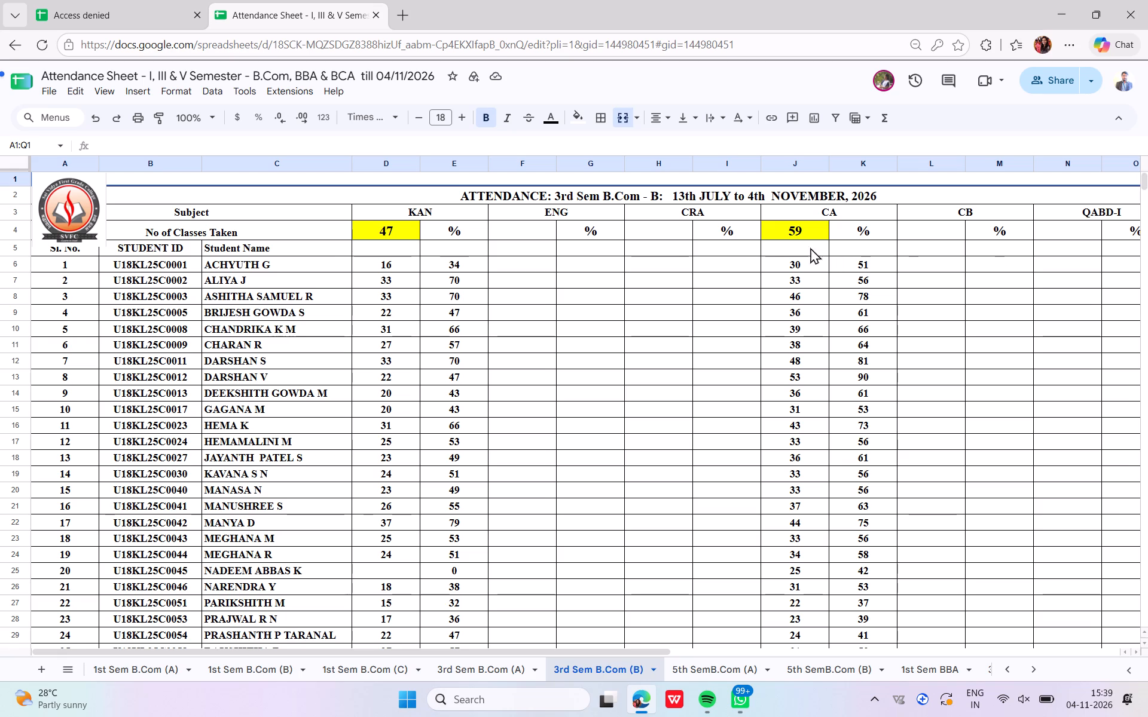
left_click(680, 246)
left_click(675, 234)
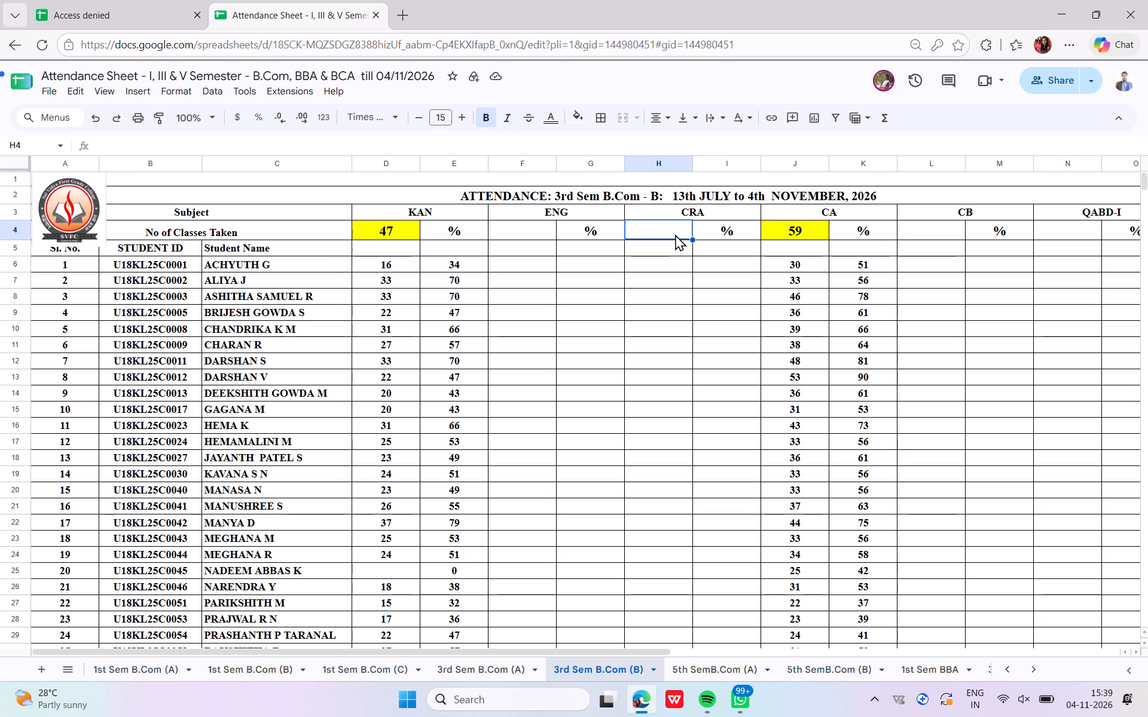
type("57")
Enter the CRA attendance for students 1 to 6 in H6:H11 as 30, 36, 48, 17, 40 and 36.
left_click(657, 265)
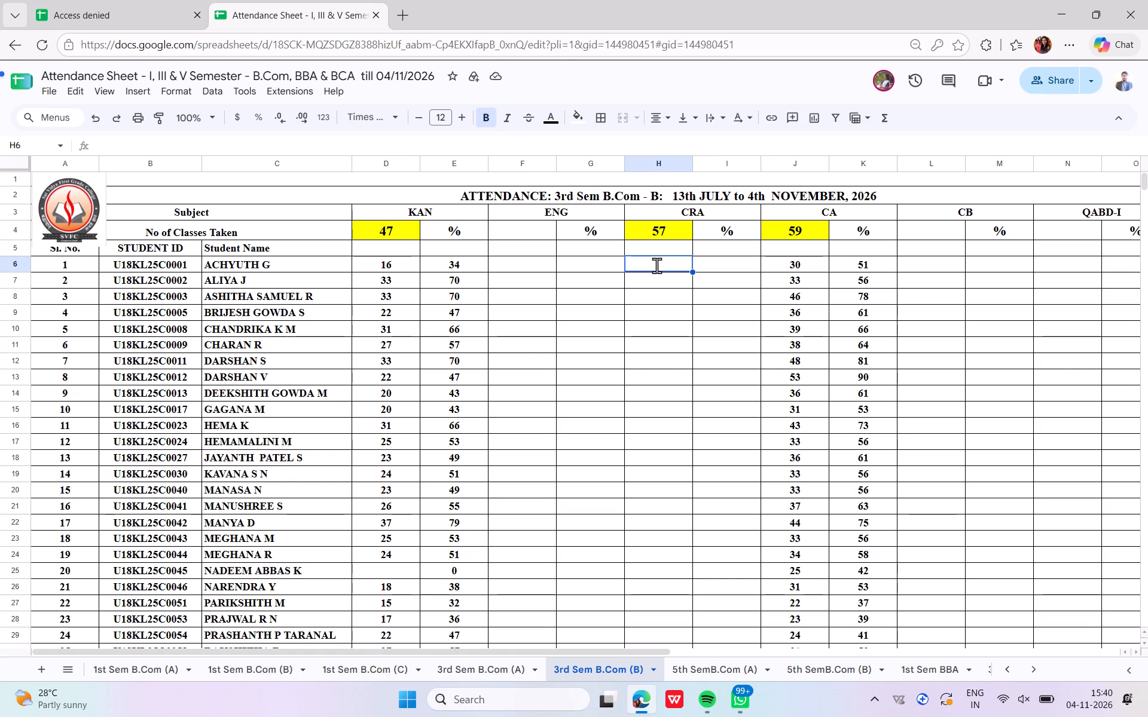
type("30")
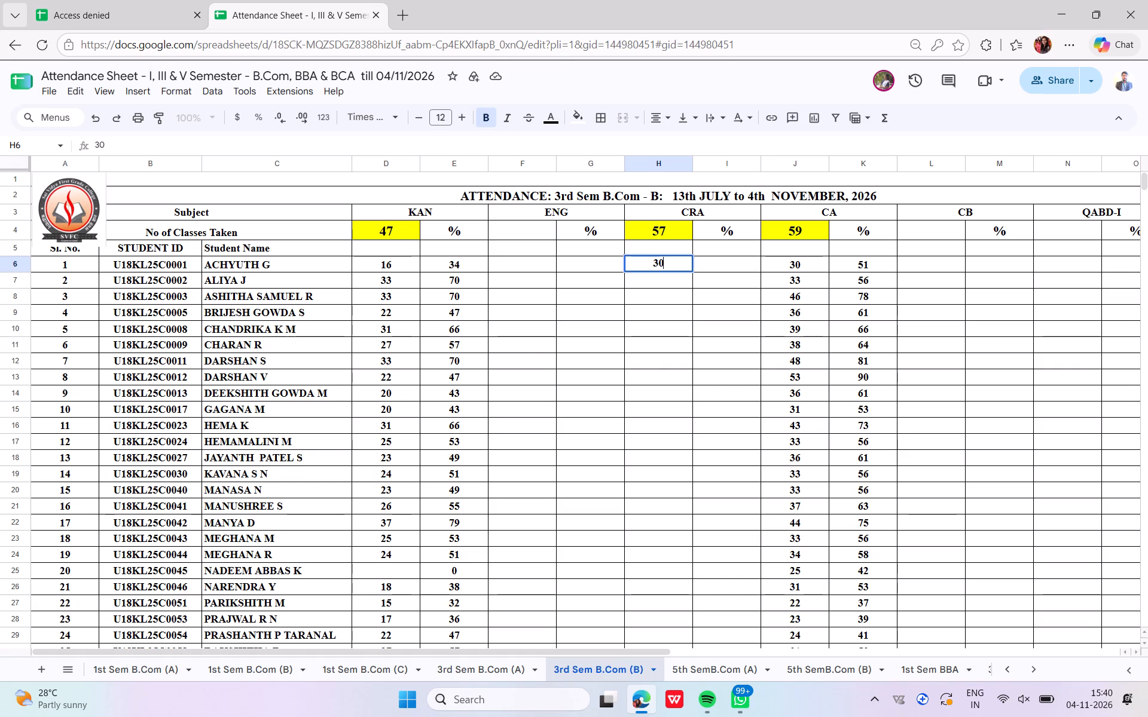
key("Return")
type("36")
key("Return")
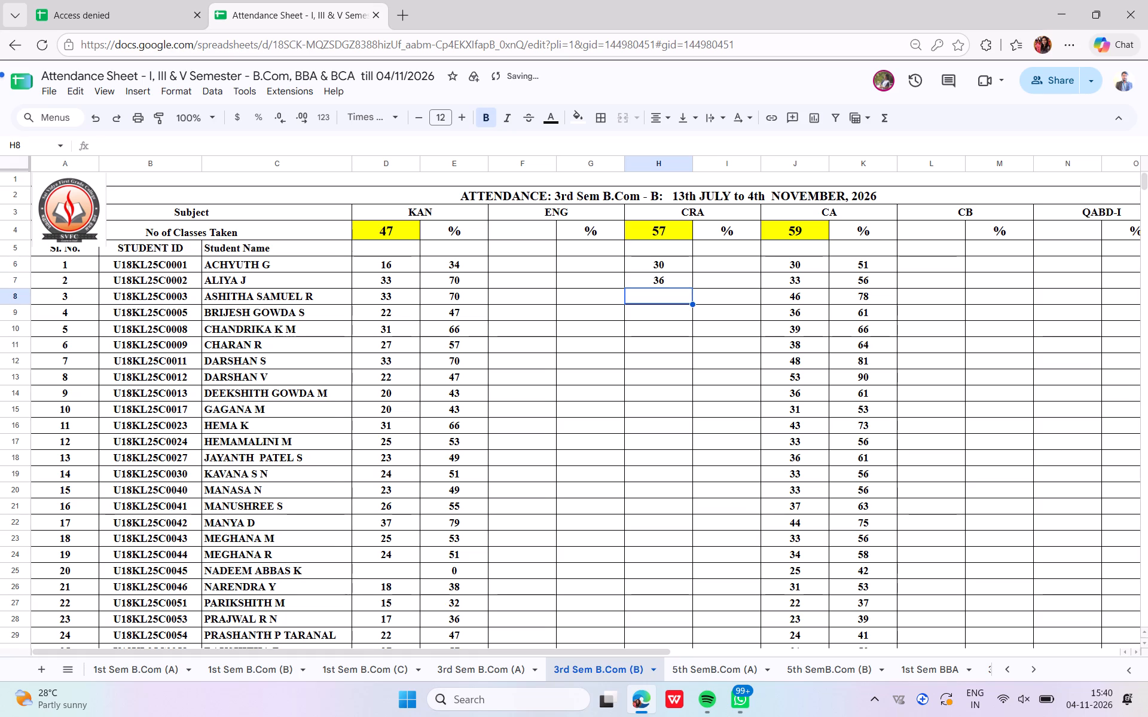
type("48")
key("Return")
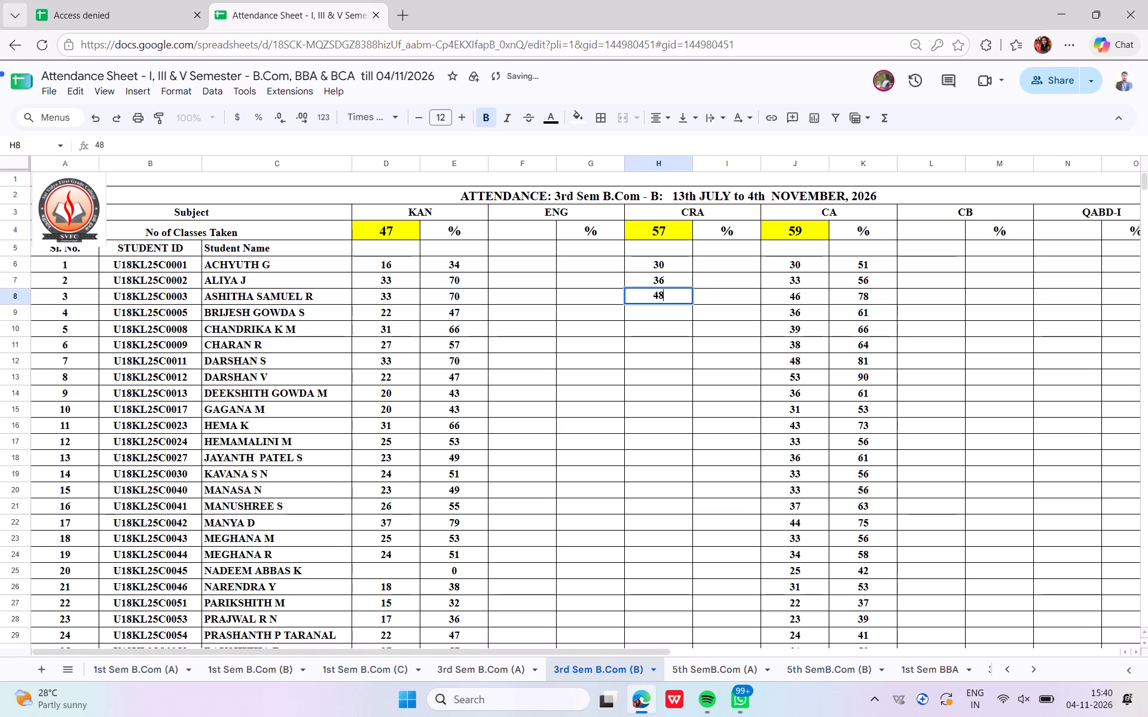
type("17")
key("Return")
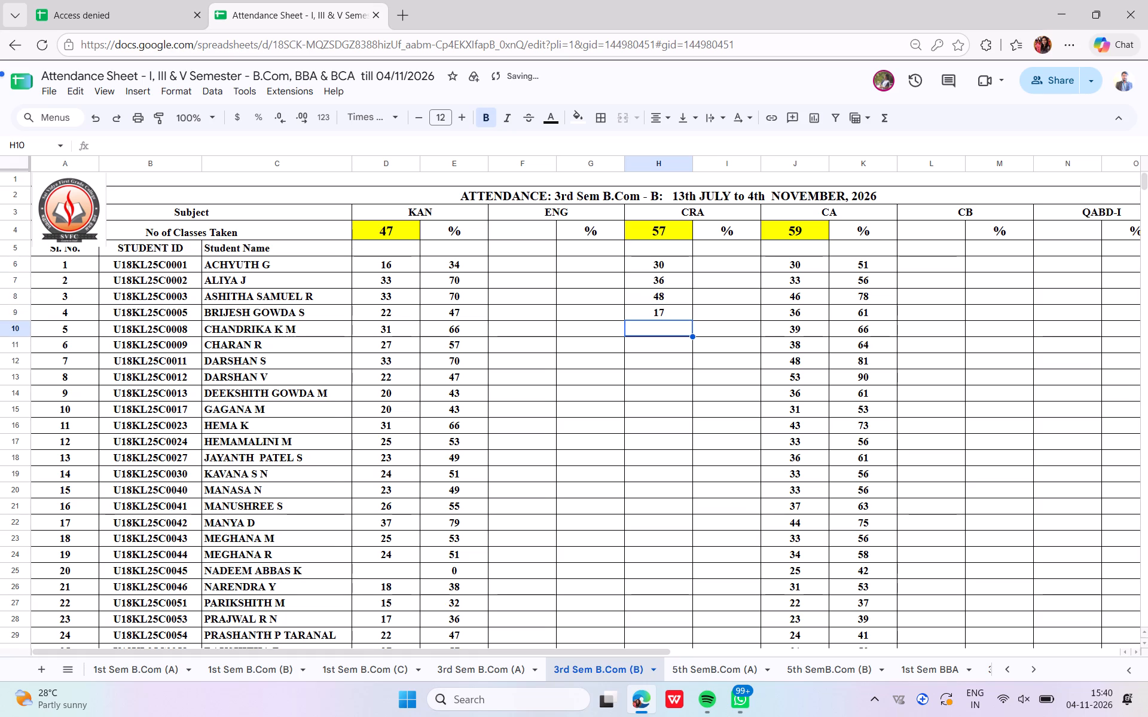
type("40")
key("Return")
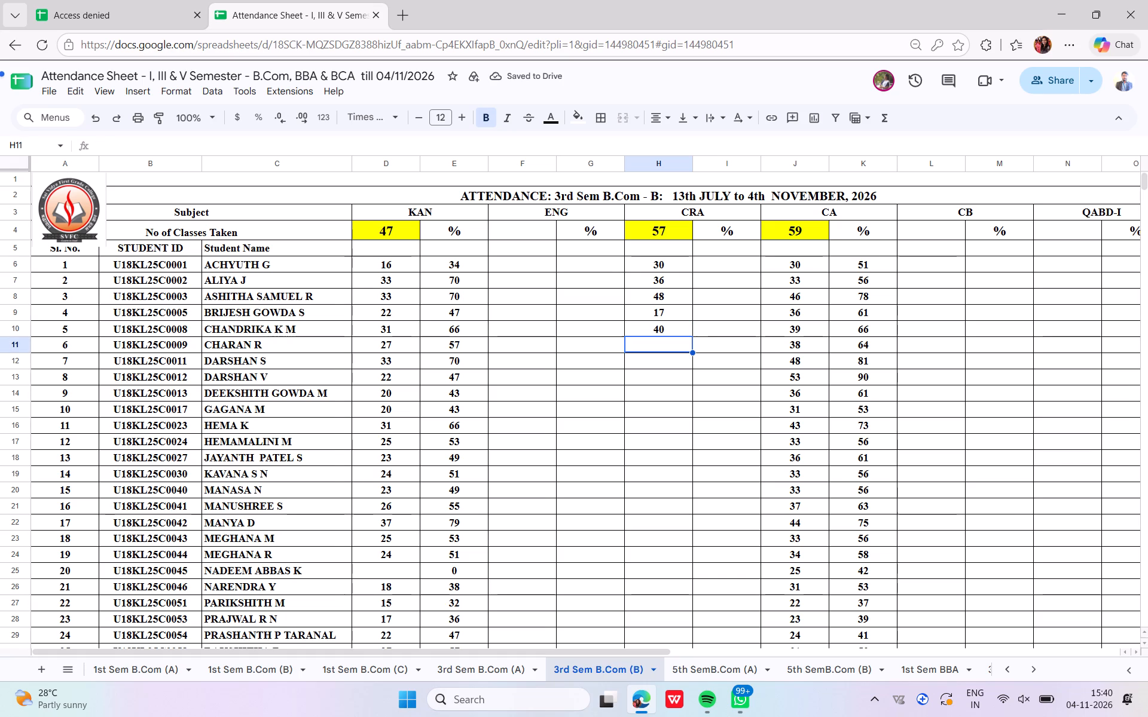
type("36")
key("Return")
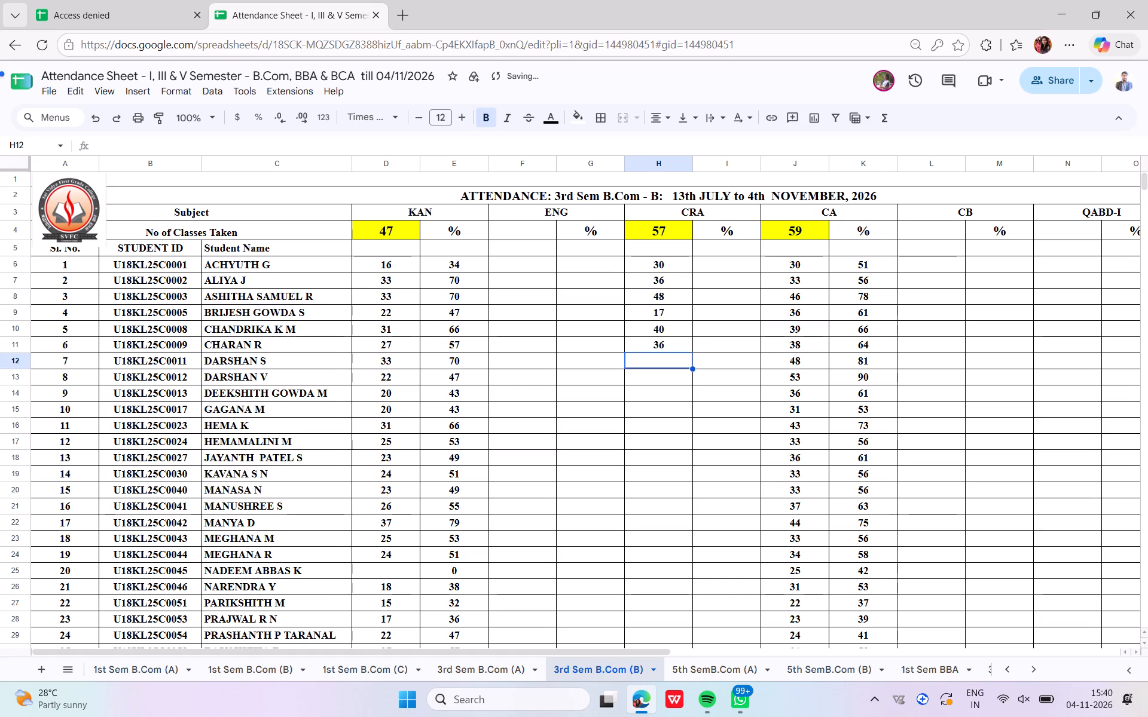
Enter the CRA attendance for students 7 to 12 in H12:H17 as 46, 38, 18, 38, 49 and 36.
type("46")
key("Return")
type("38")
key("Return")
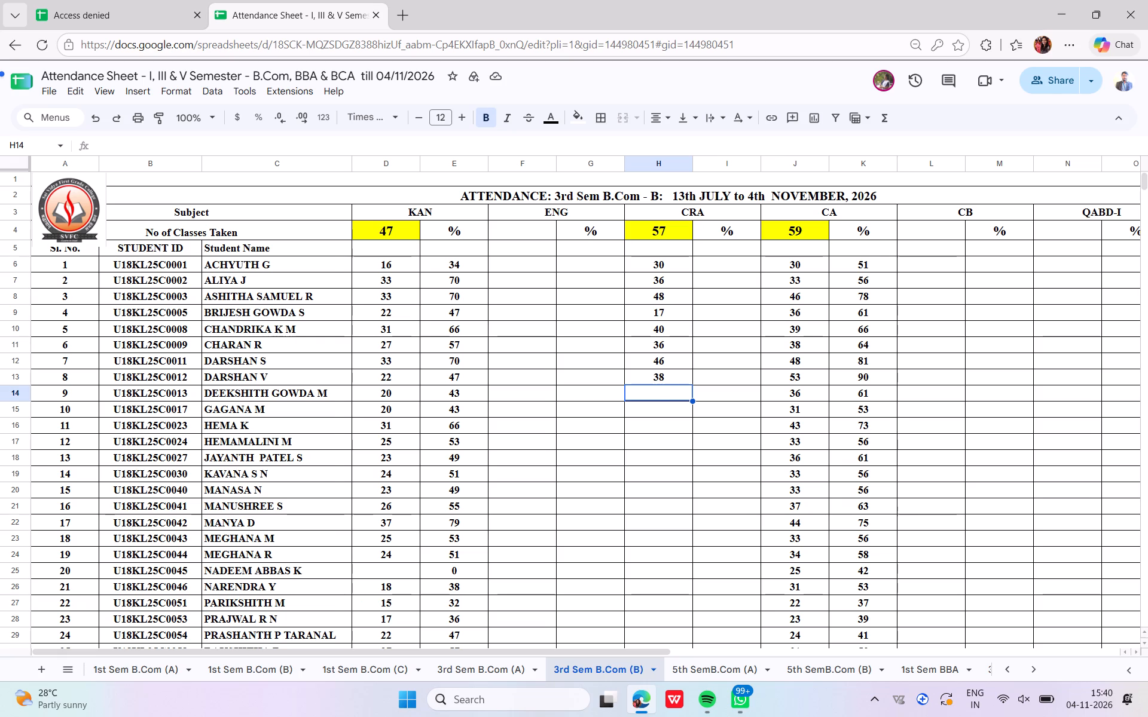
type("18")
key("Return")
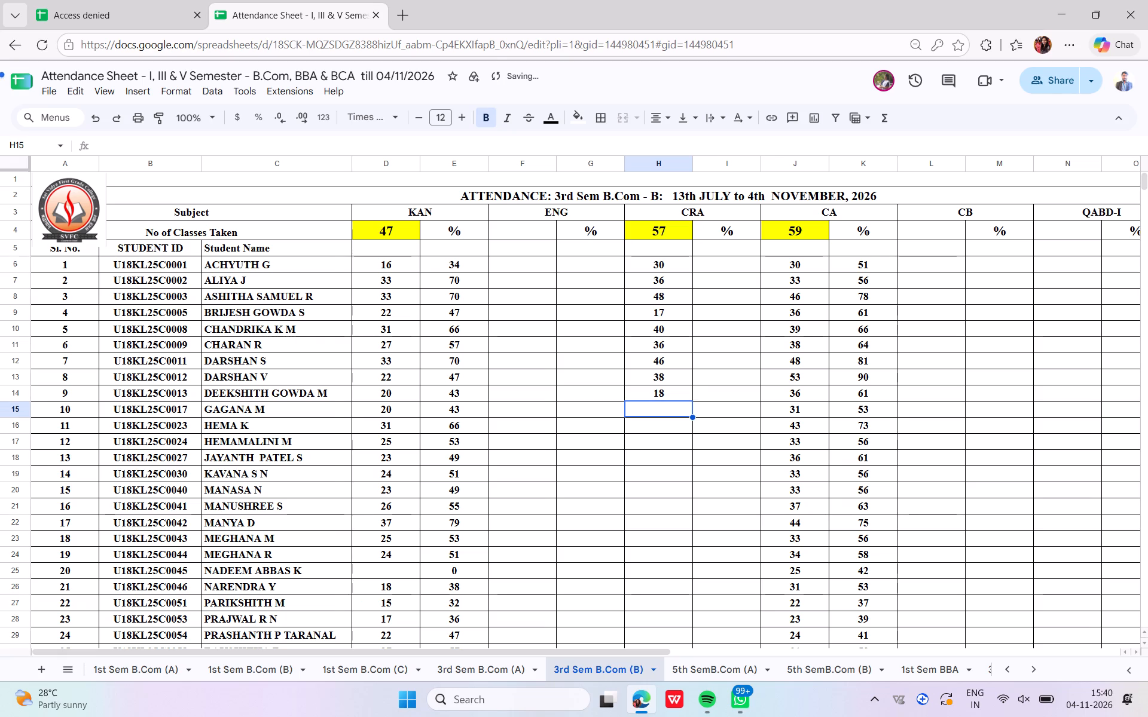
type("38")
key("Return")
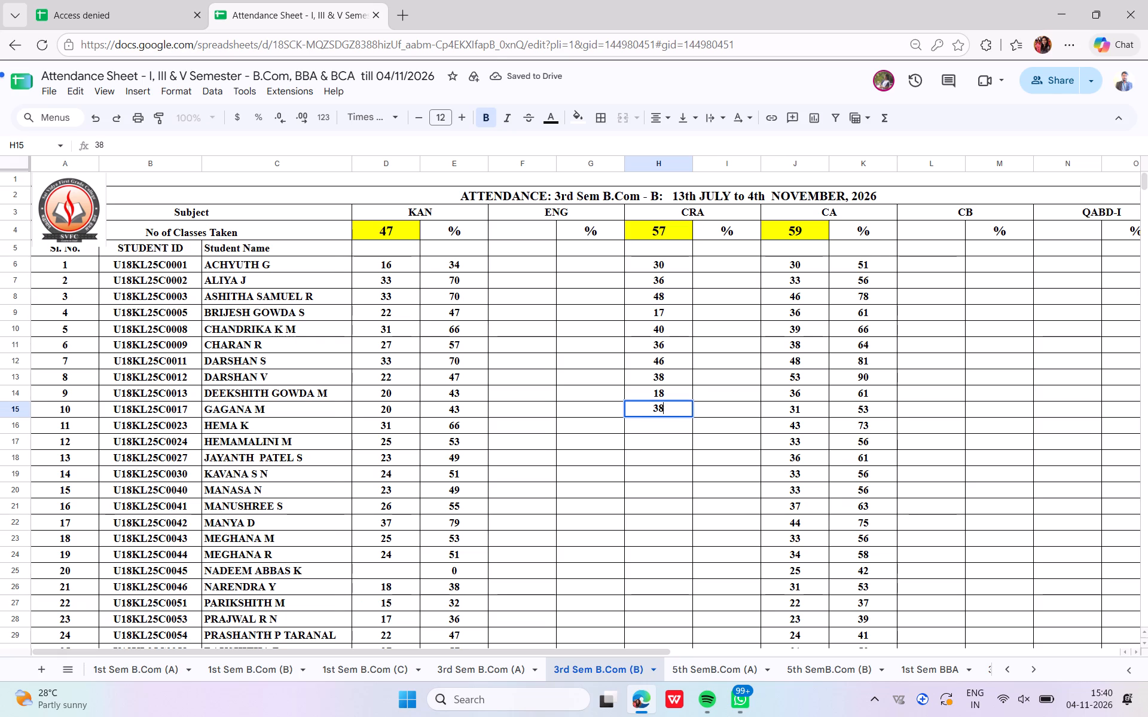
type("49")
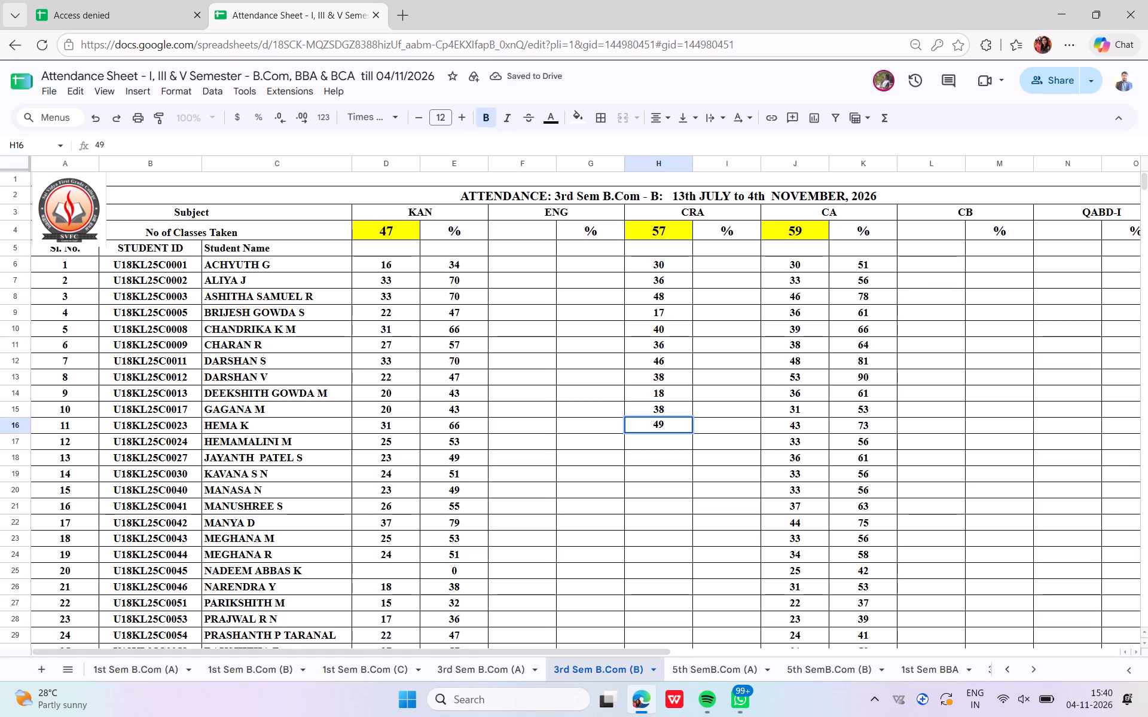
key("Return")
type("36")
key("Return")
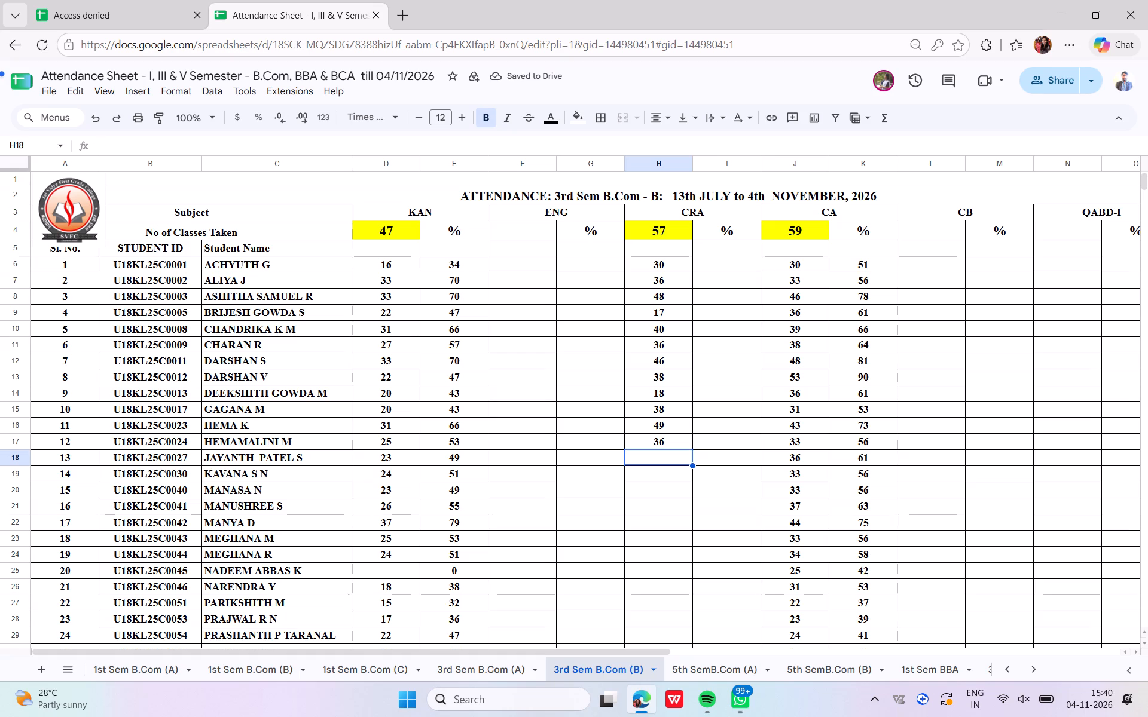
Enter the CRA attendance for students 13 to 16 in H18:H21 as 25, 23, 33 and 32.
type("25")
key("Return")
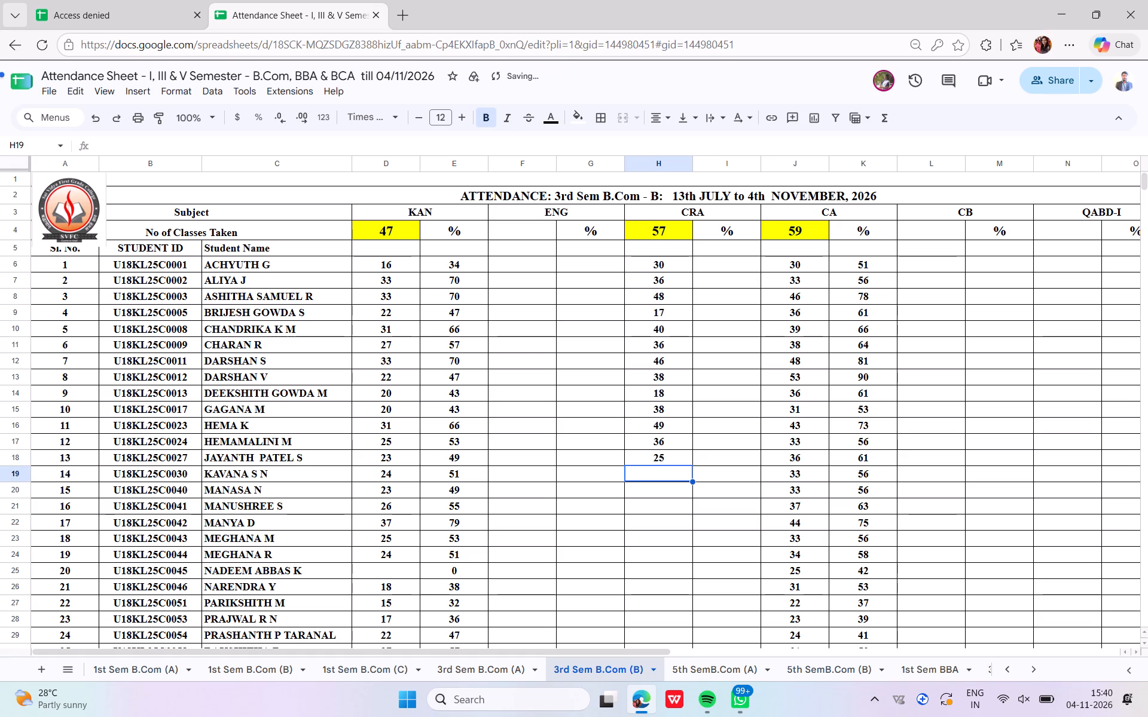
type("23")
key("Return")
type("33")
key("Return")
type("33")
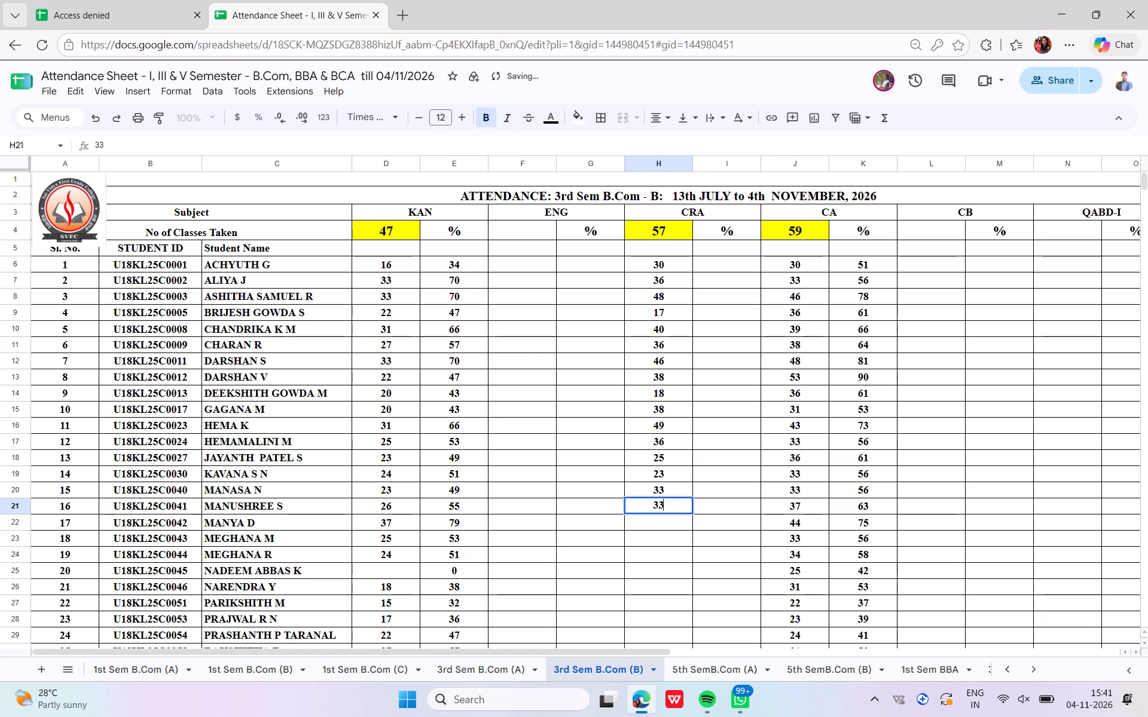
key("BackSpace")
key("2")
key("Return")
Enter the CRA attendance for student 17 in H22 as 47.
type("37")
key("Return")
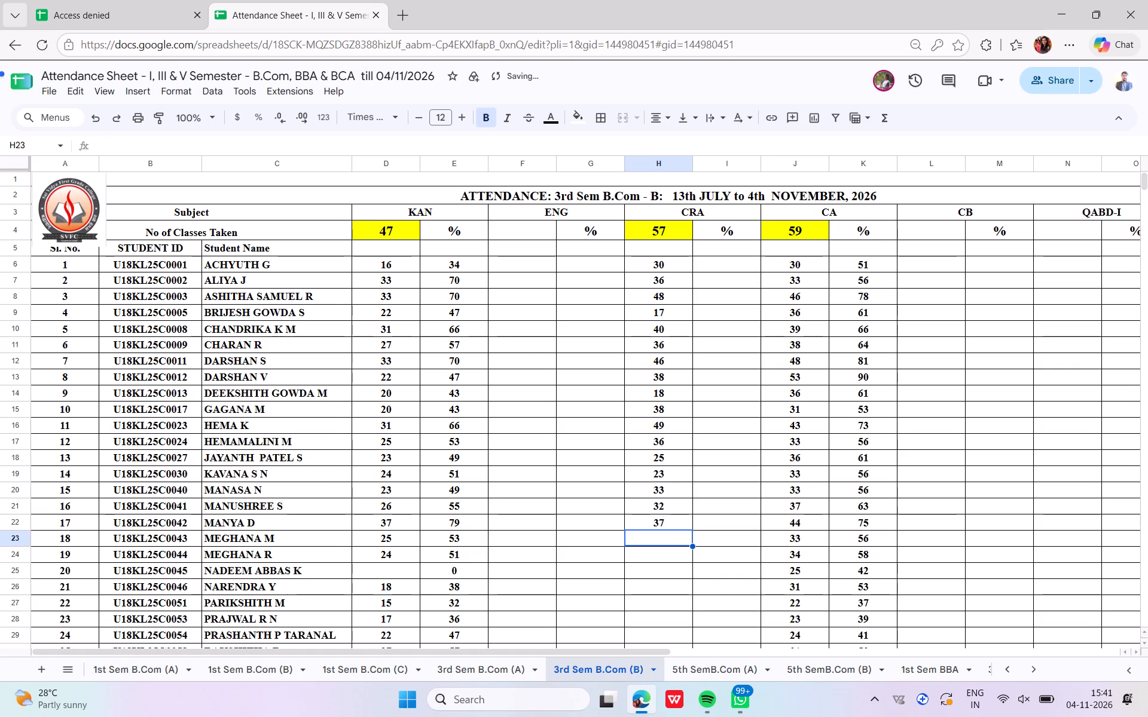
left_click(664, 511)
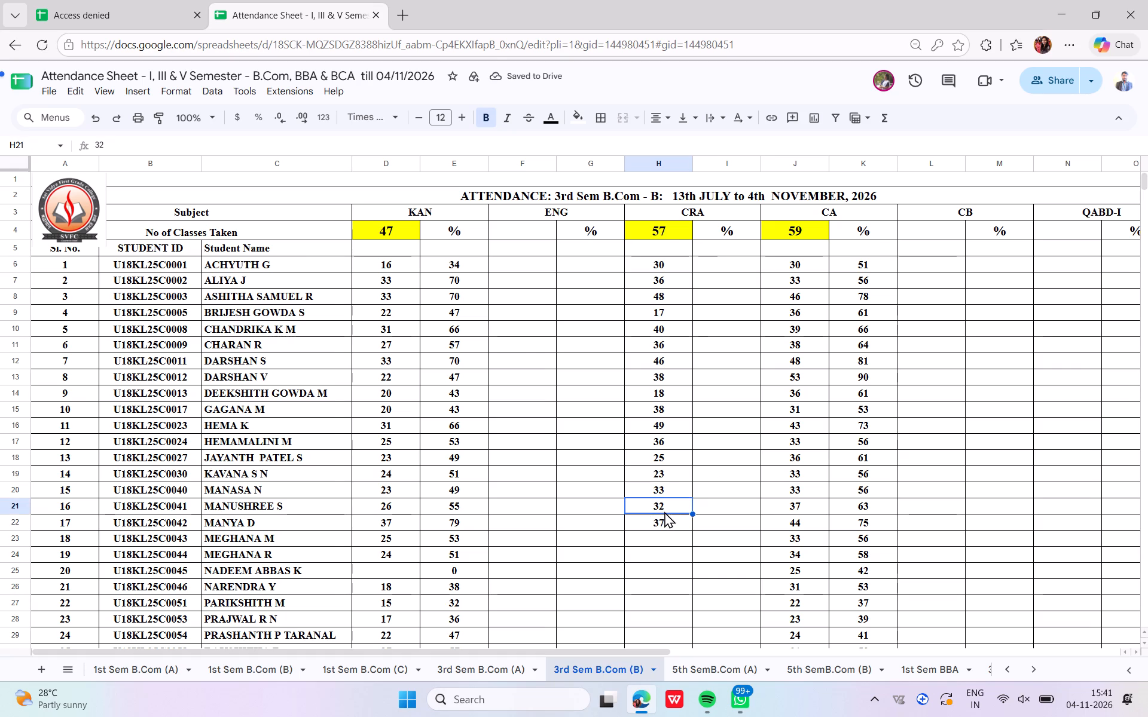
key("Return")
key("Return")
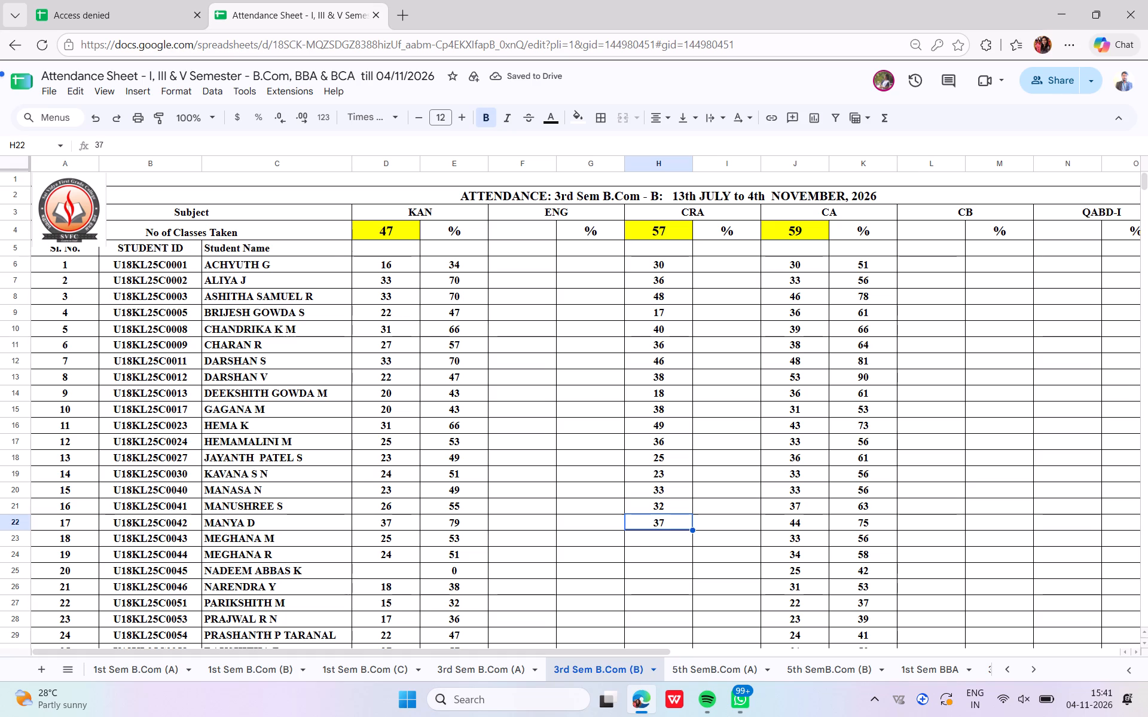
key("BackSpace")
type("47")
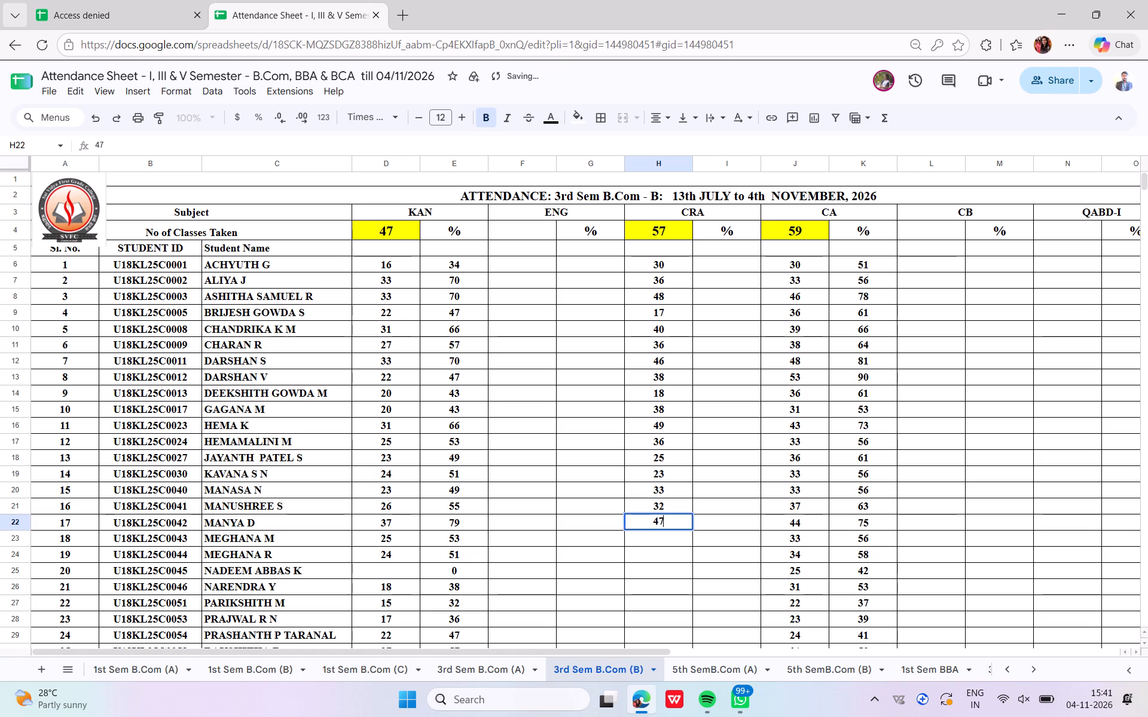
key("Return")
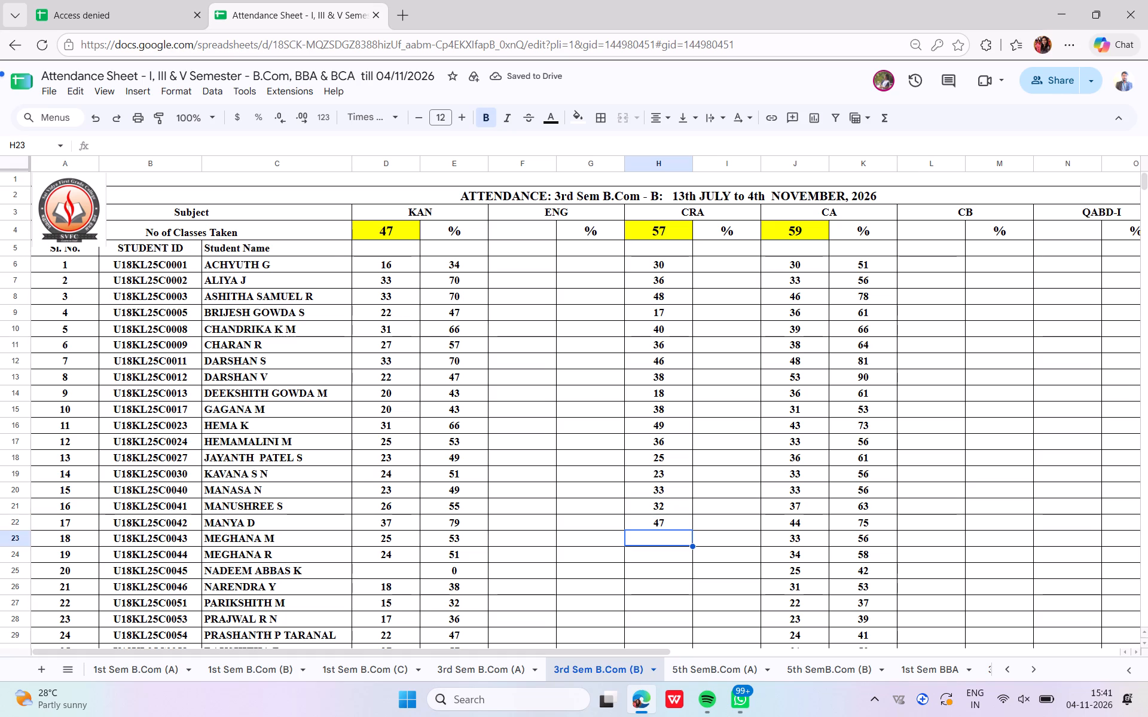
Enter the CRA attendance for students 18 to 24 in H23:H29 as 34, 40, 25, 20, 19, 11 and 18.
type("34")
key("Return")
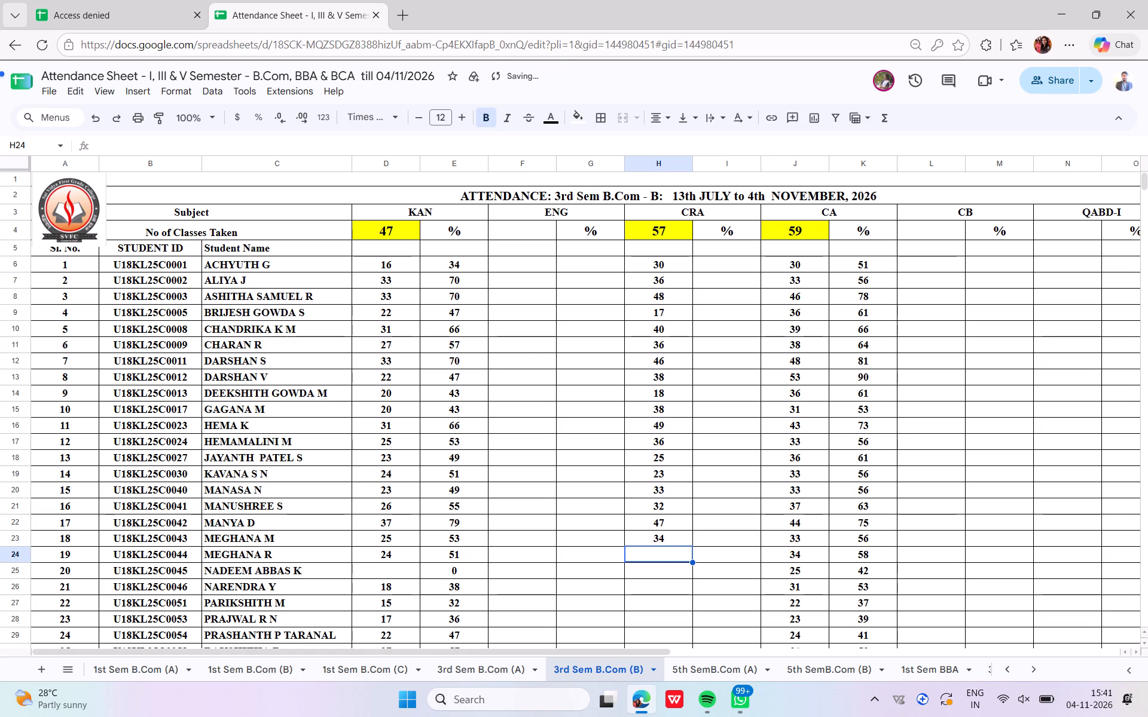
type("40")
key("Return")
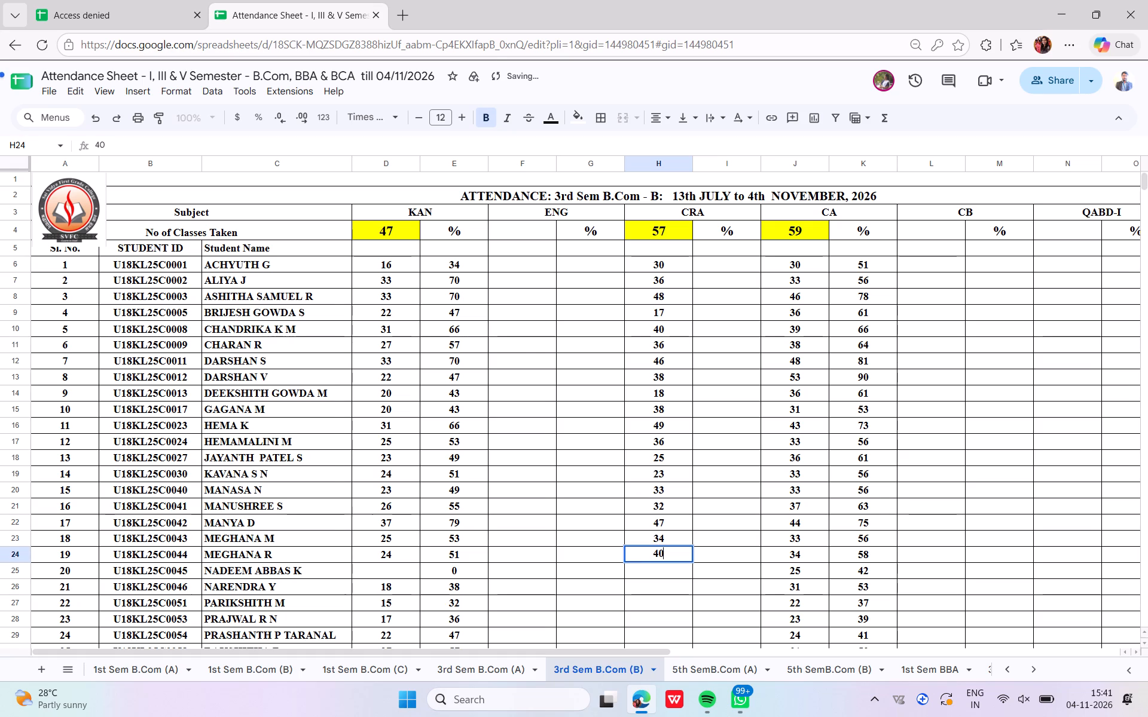
type("25")
key("Return")
type("20")
key("Return")
type("19")
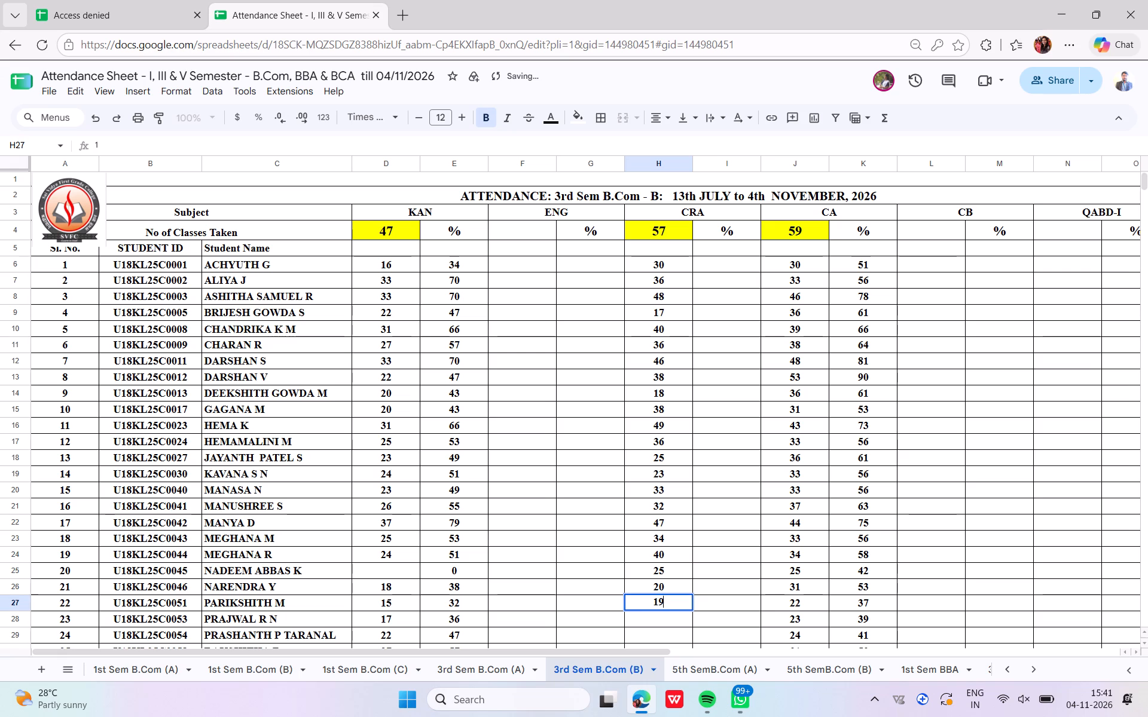
key("Return")
type("11")
key("Return")
type("18")
key("Return")
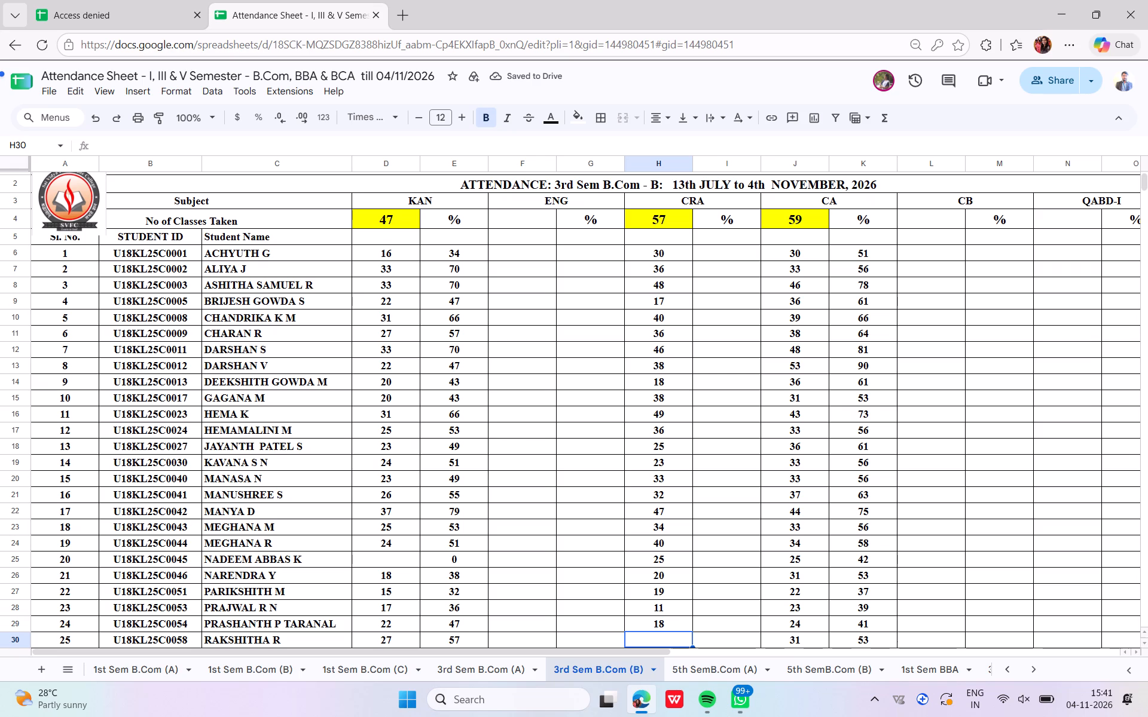
Enter the CRA attendance for students 25 to 30 in H30:H35 as 29, 42, 29, 30, 38 and 14.
type("29")
key("Return")
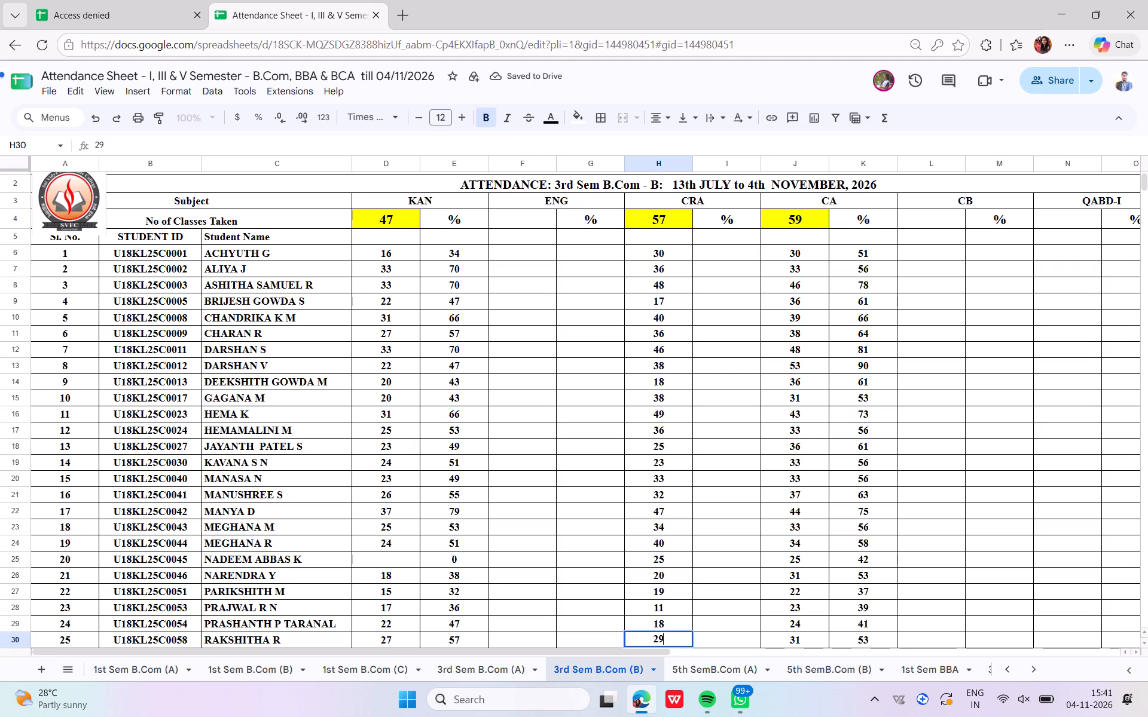
type("42")
key("Return")
type("29")
key("Return")
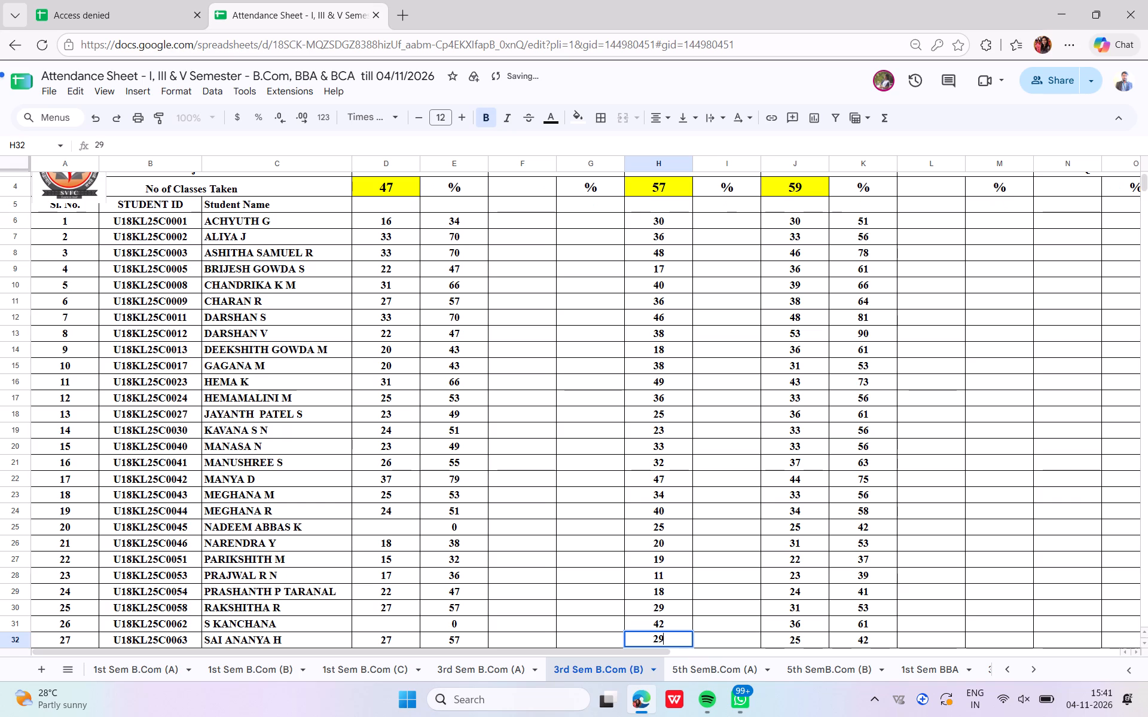
type("30")
key("Return")
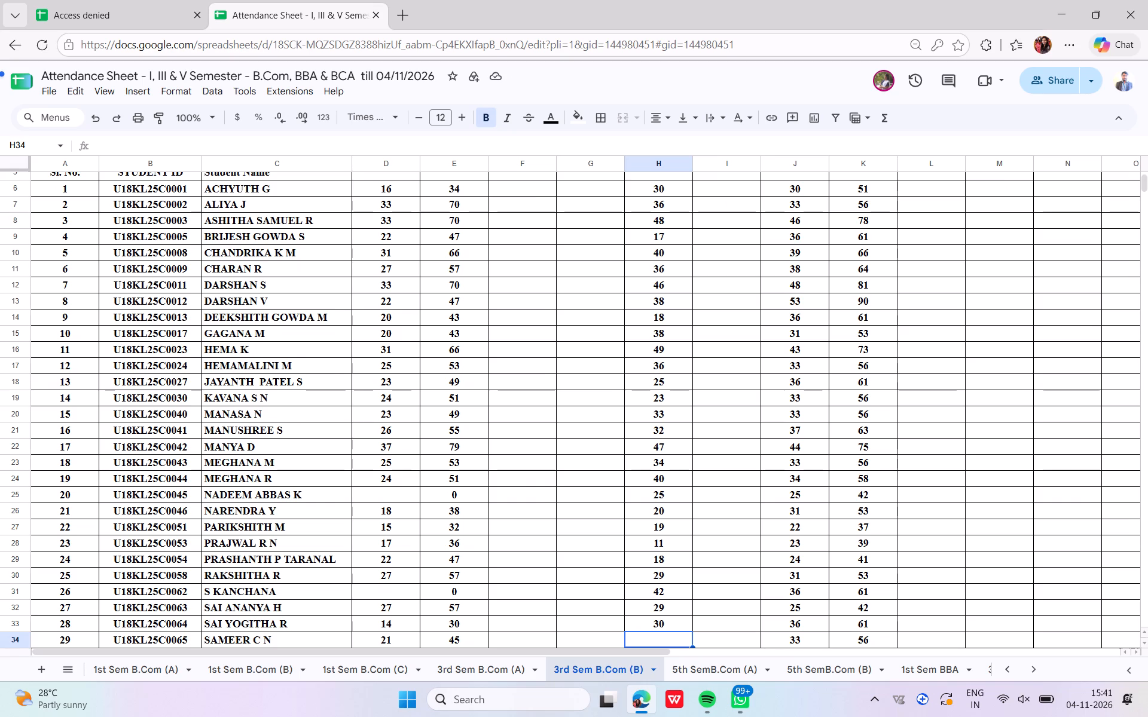
type("38")
key("Return")
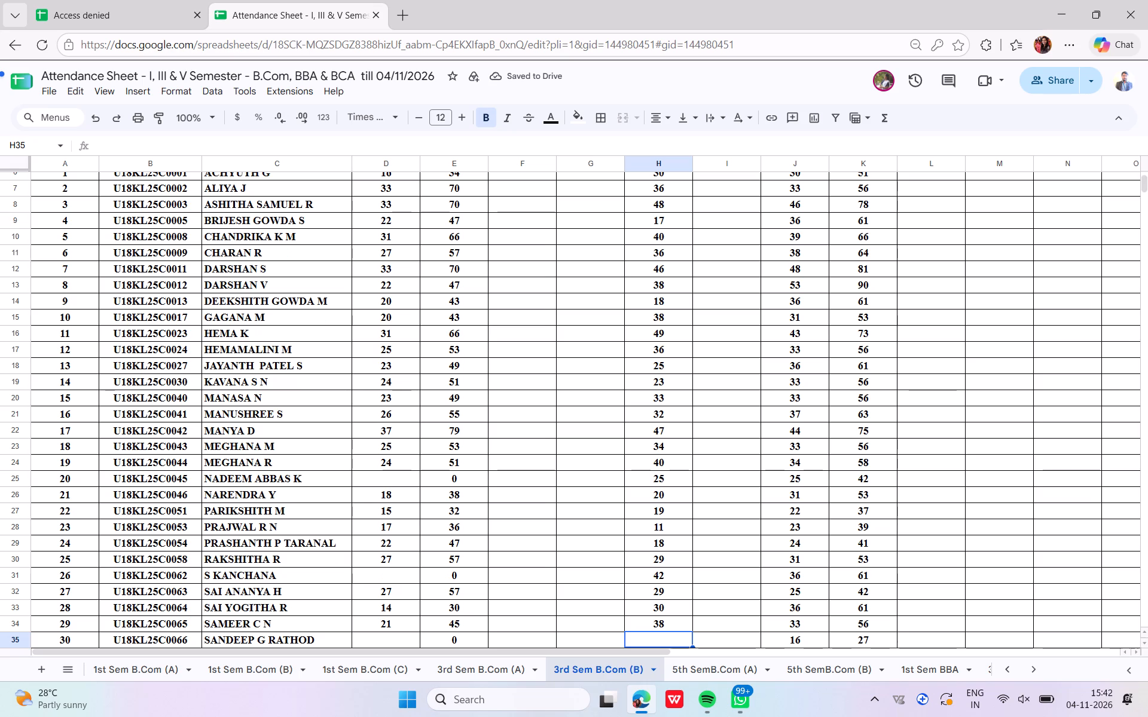
type("14")
key("Return")
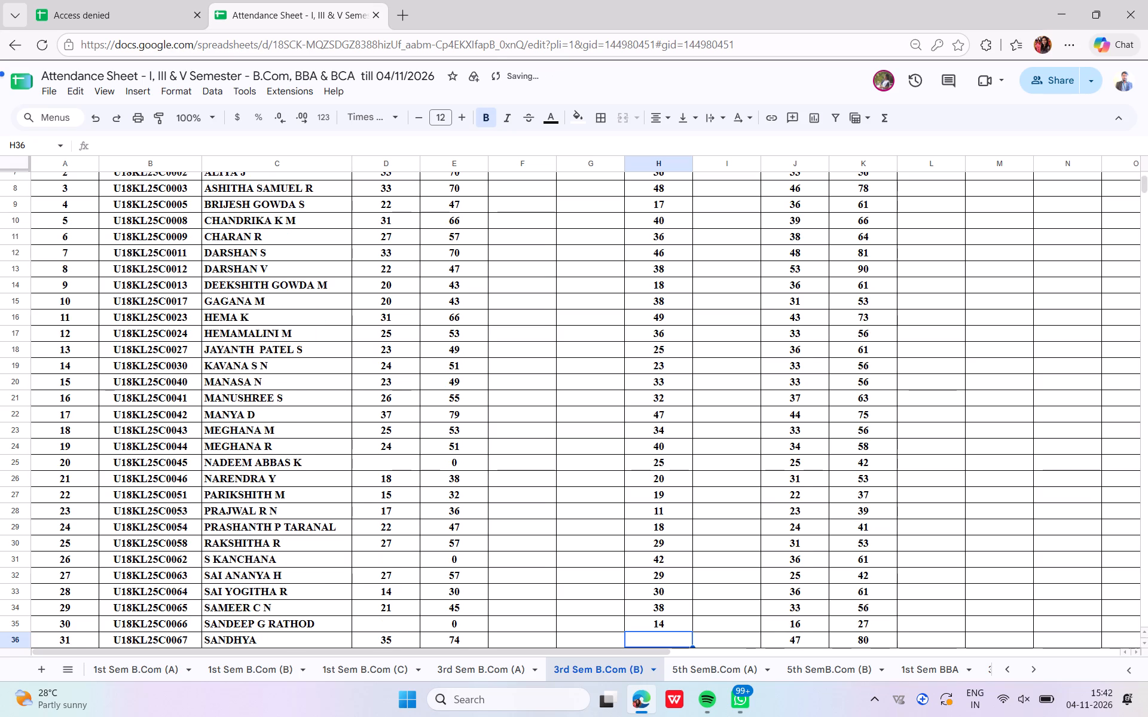
Enter the CRA attendance for students 31 to 33 in H36:H38 as 47, 19 and 45.
key("2")
key("BackSpace")
type("47")
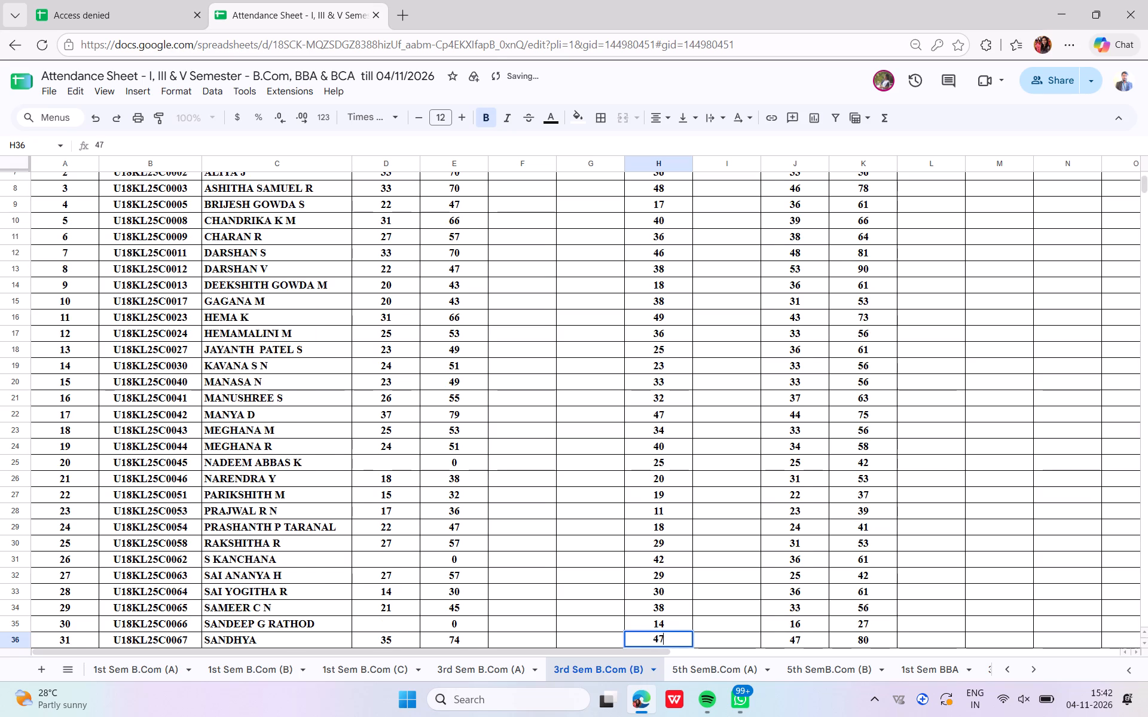
key("Return")
key("bracketright")
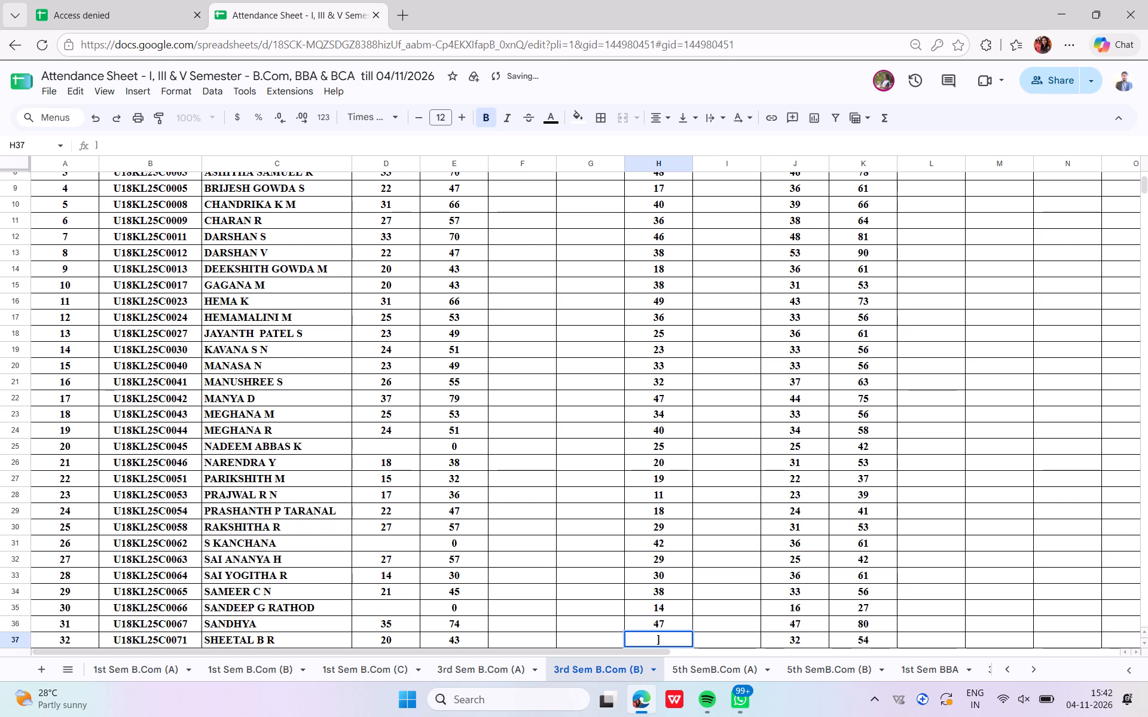
key("9")
key("Return")
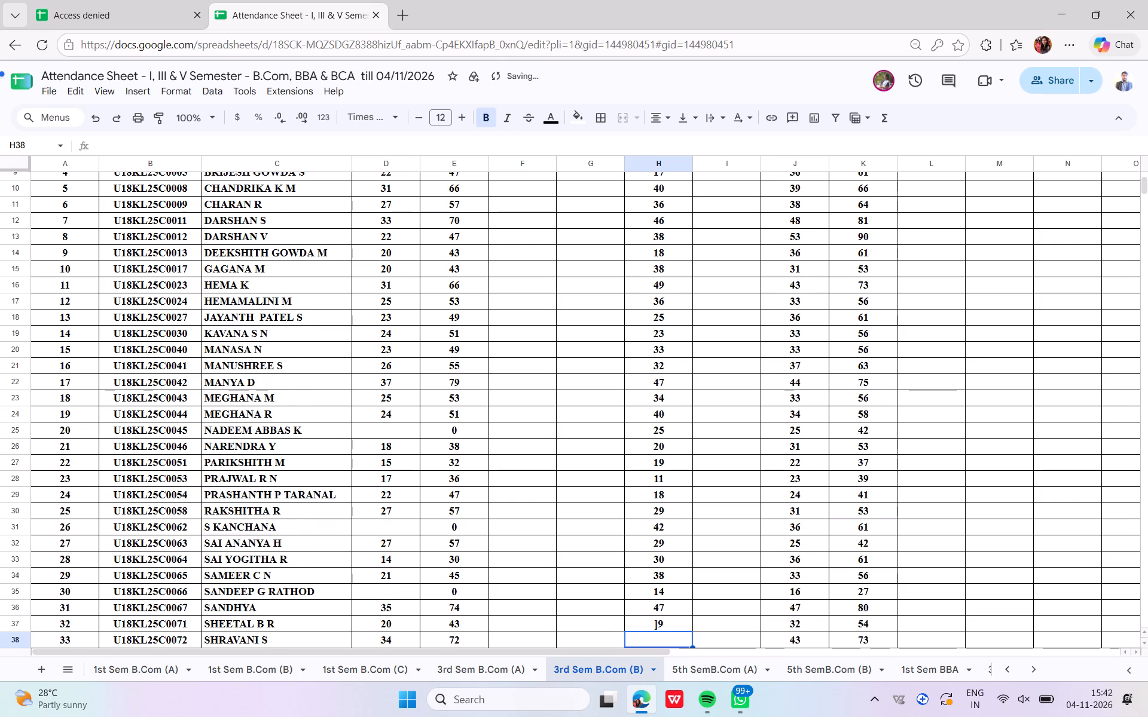
left_click(667, 622)
key("BackSpace")
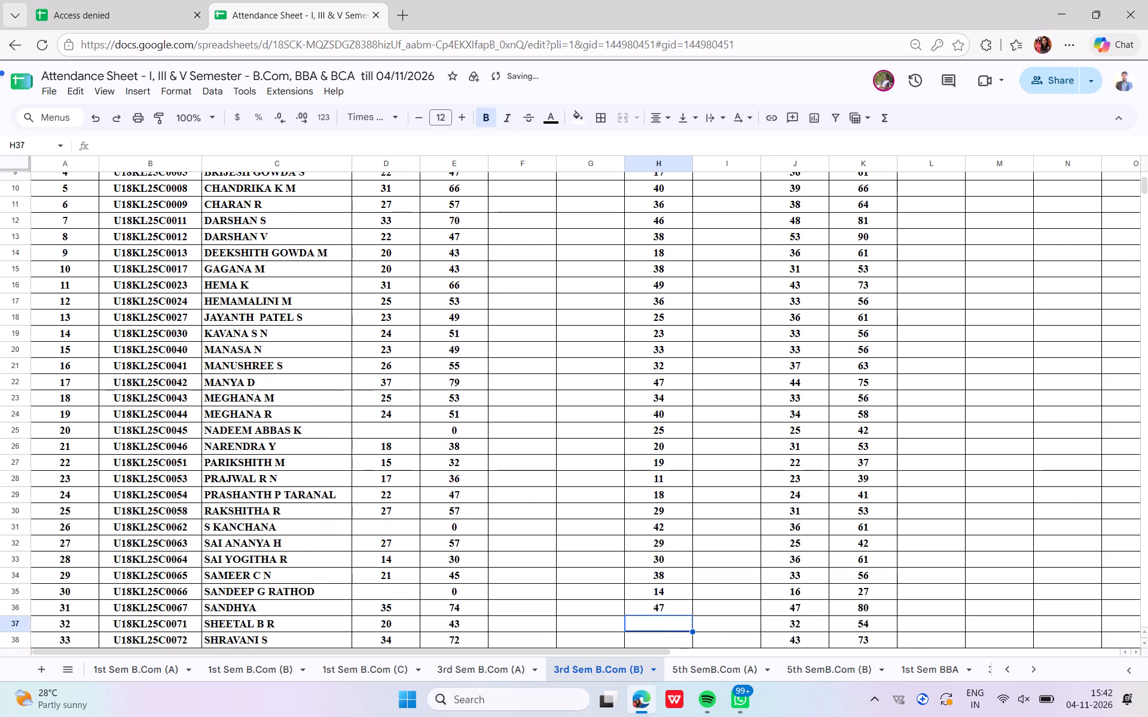
type("19")
key("Return")
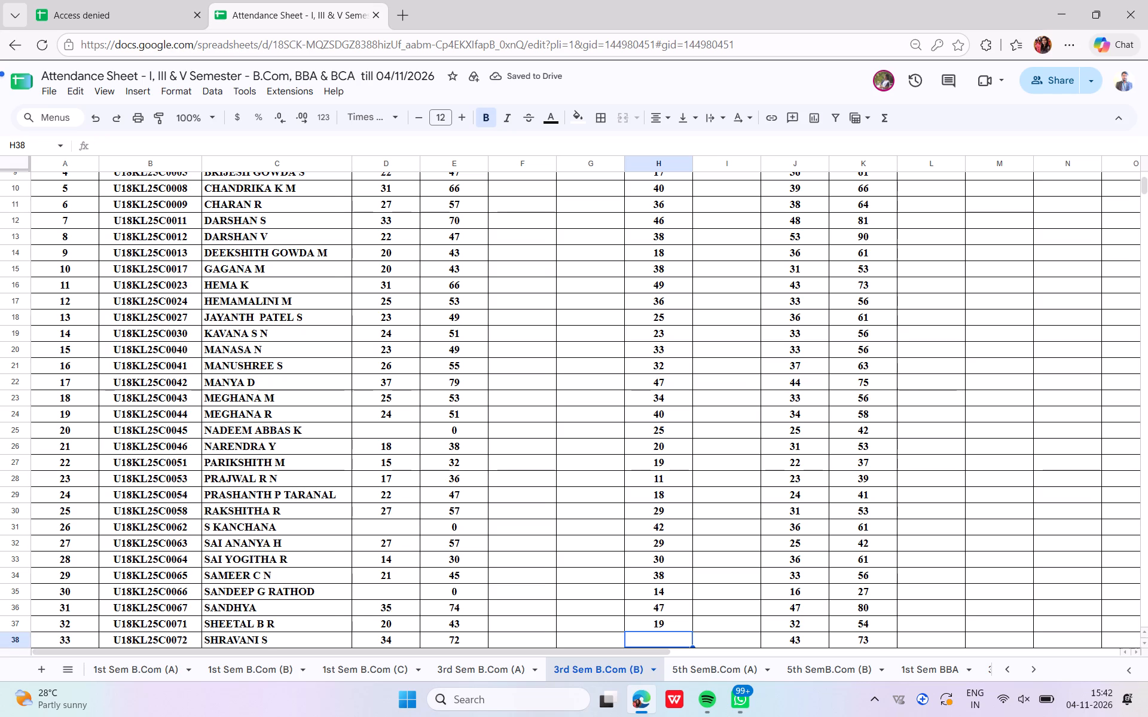
type("45")
key("Return")
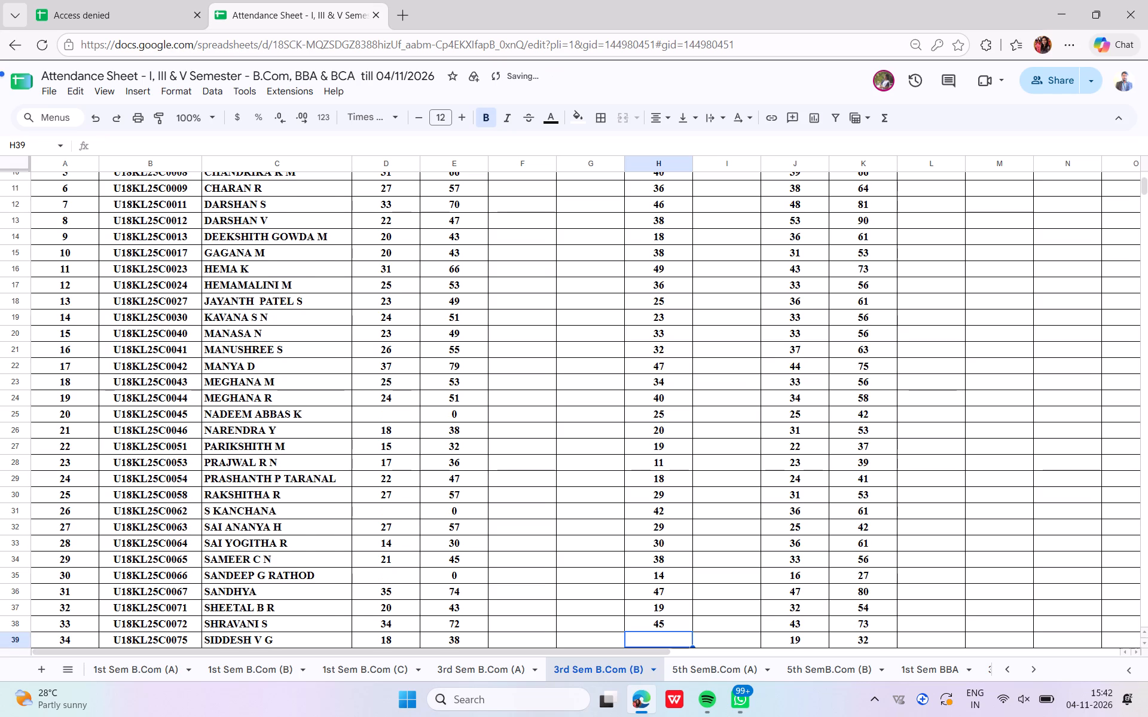
Enter the CRA attendance for students 34 to 38 in H39:H43 as 20, 45, 50, 38 and 42.
type("20")
key("Return")
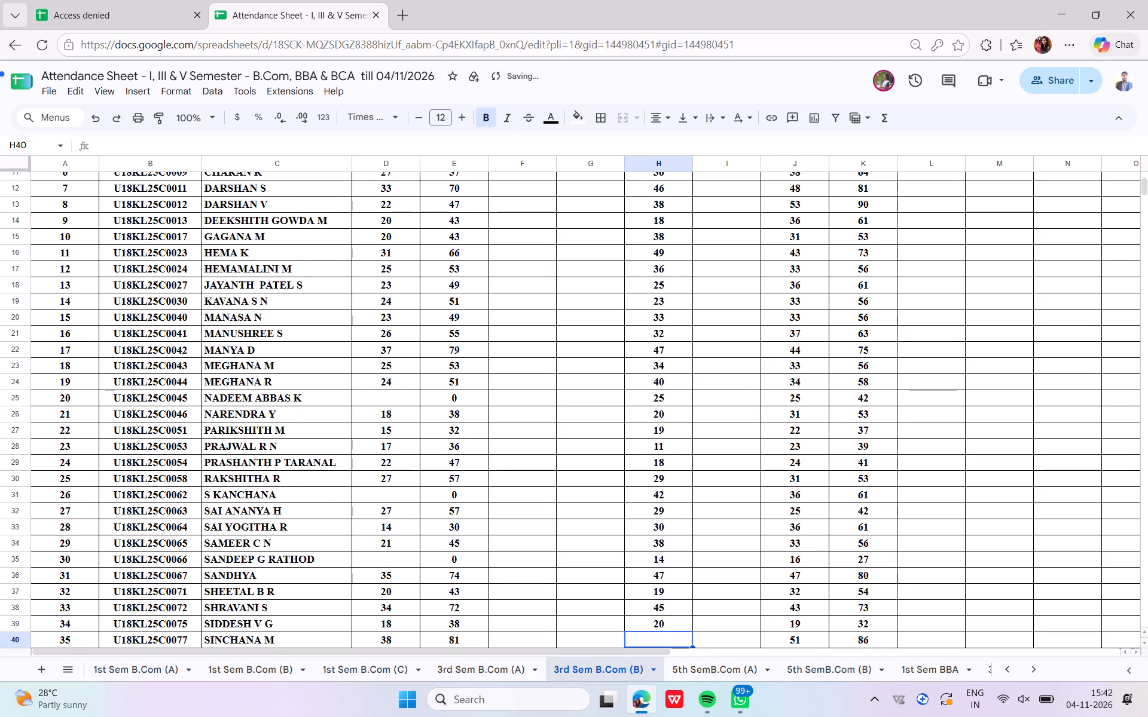
type("45")
key("Return")
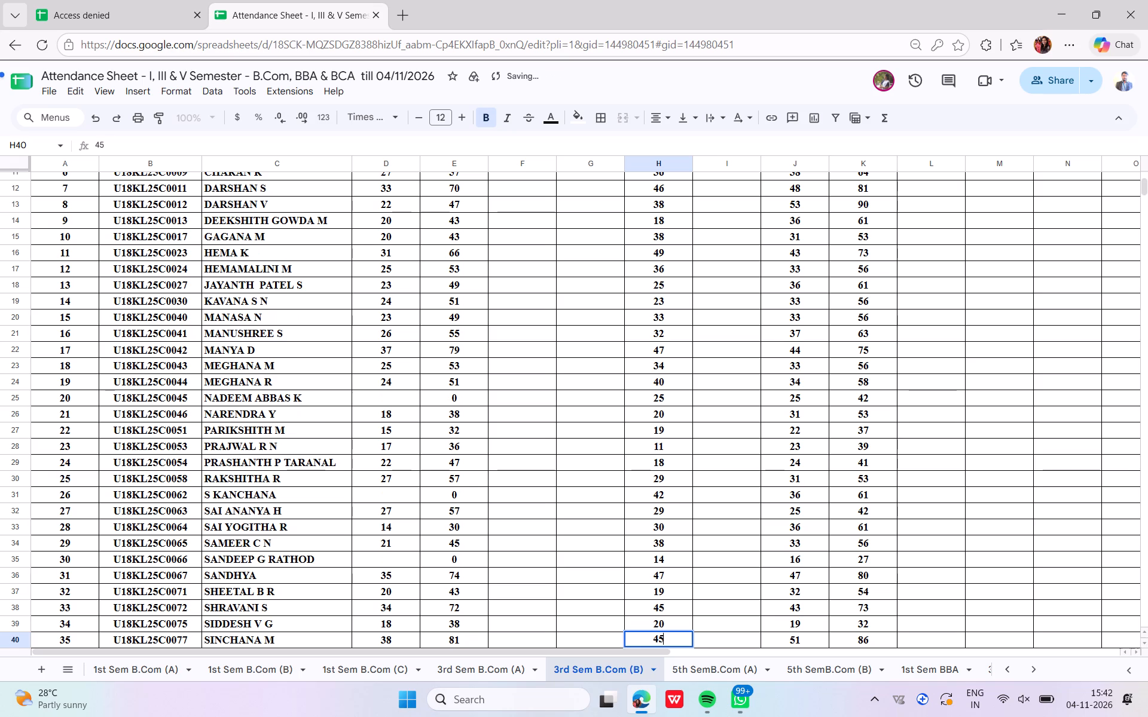
type("50")
key("Return")
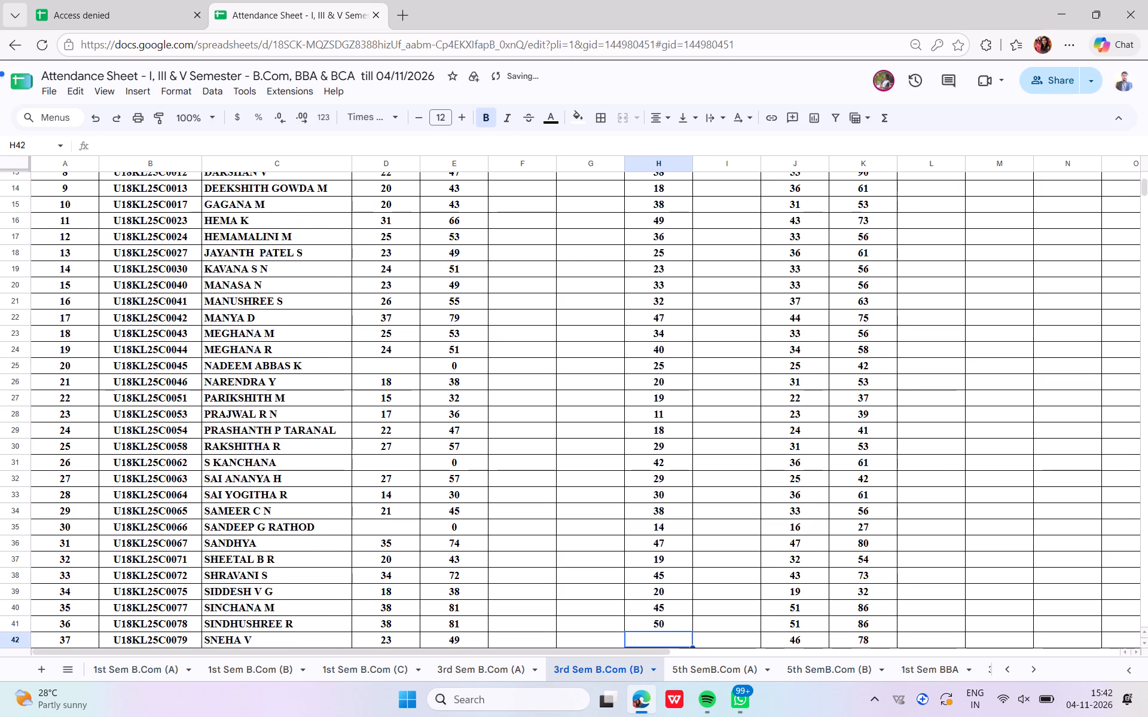
type("38")
key("Return")
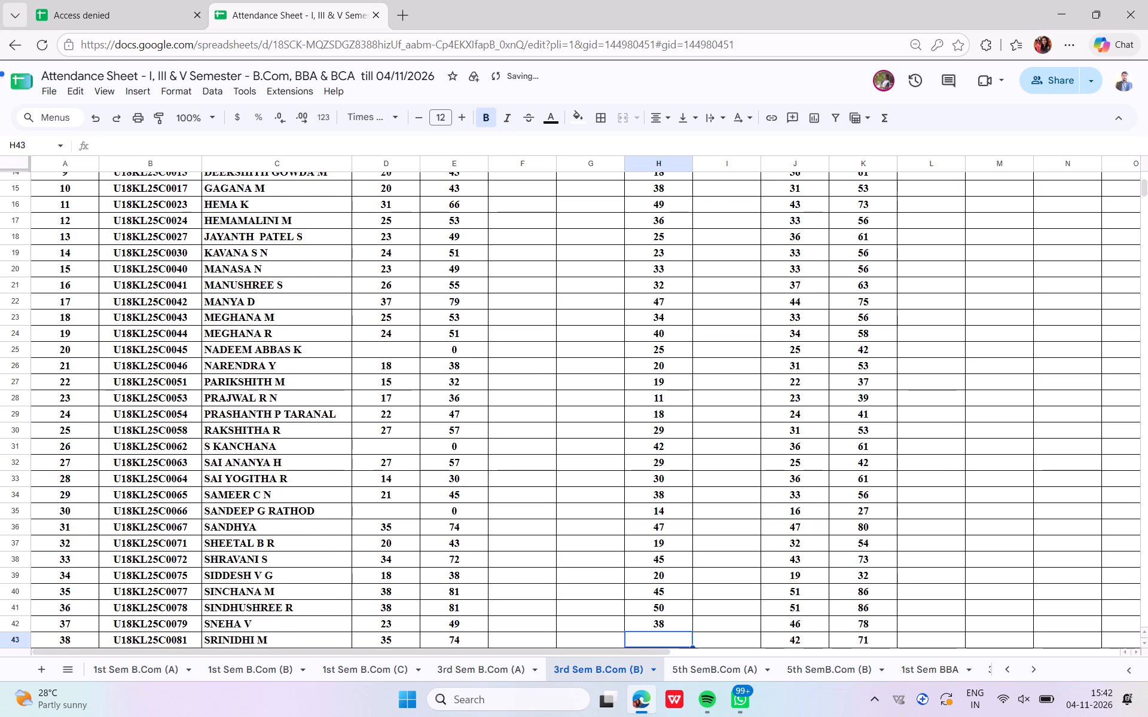
type("42")
key("Return")
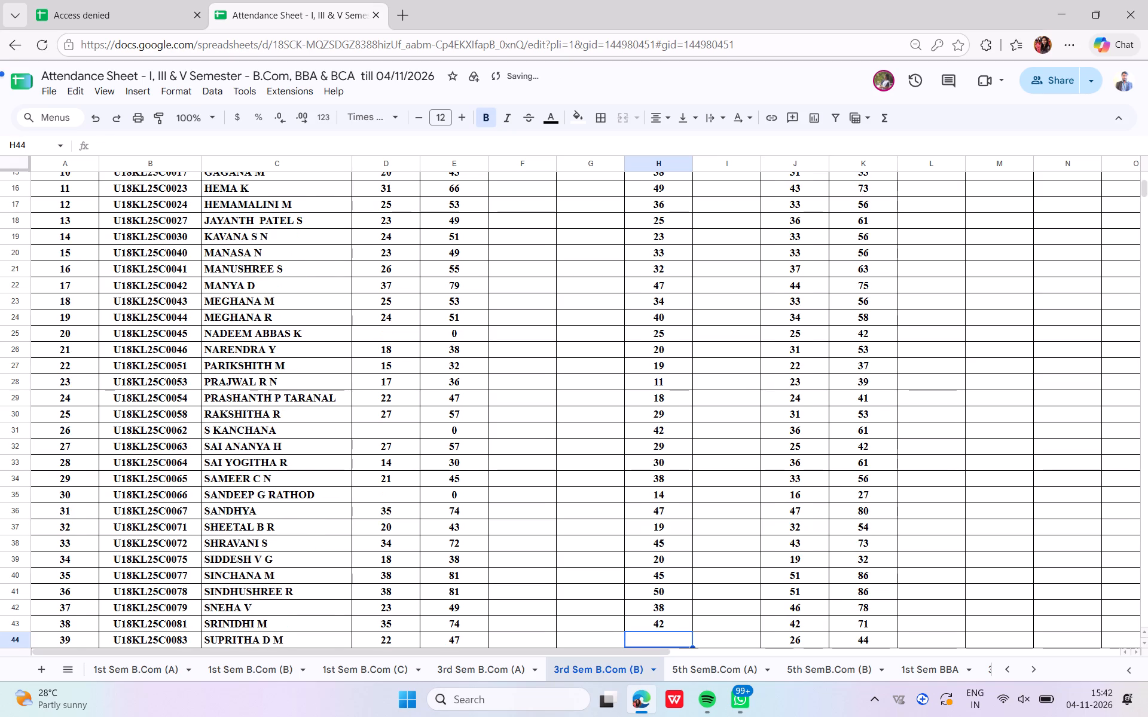
Enter the CRA attendance for students 39 to 42 in H44:H47 as 22, 48, 14 and 18.
type("22")
key("Return")
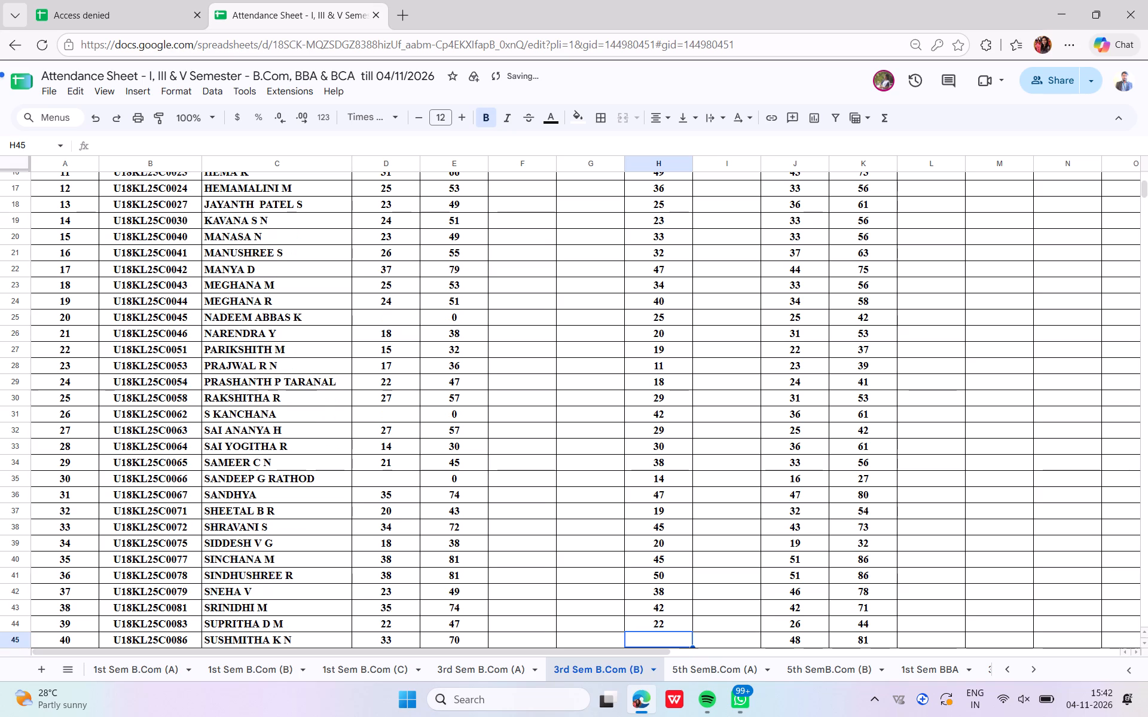
type("48")
key("Return")
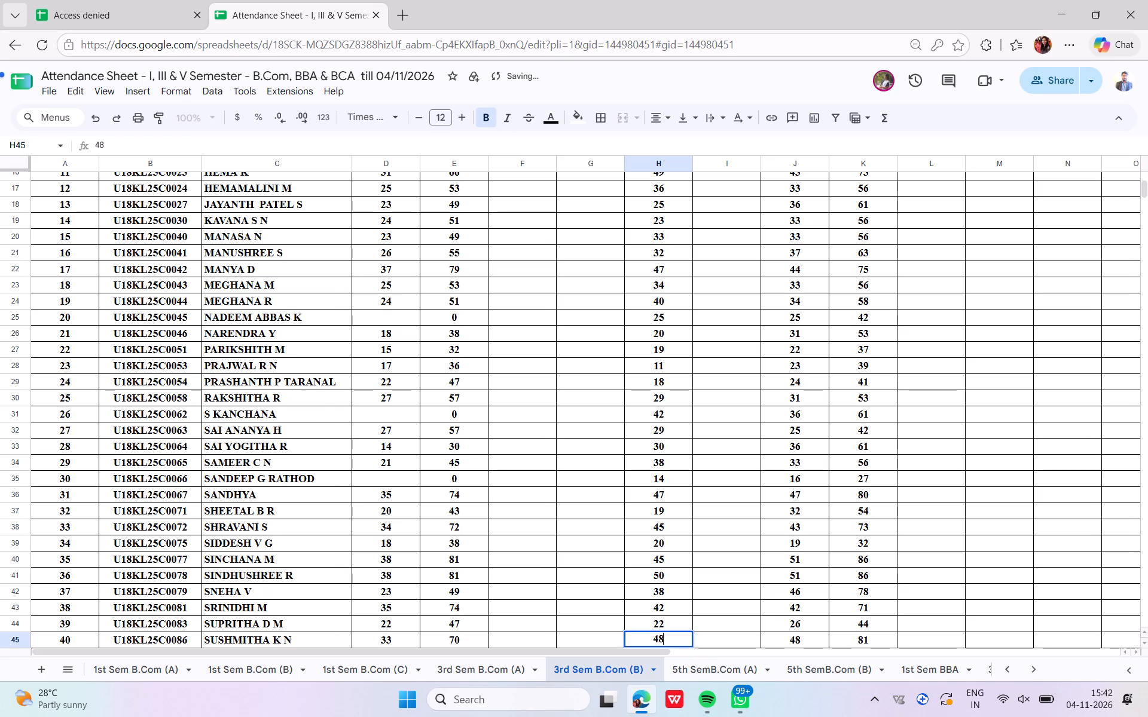
key("4")
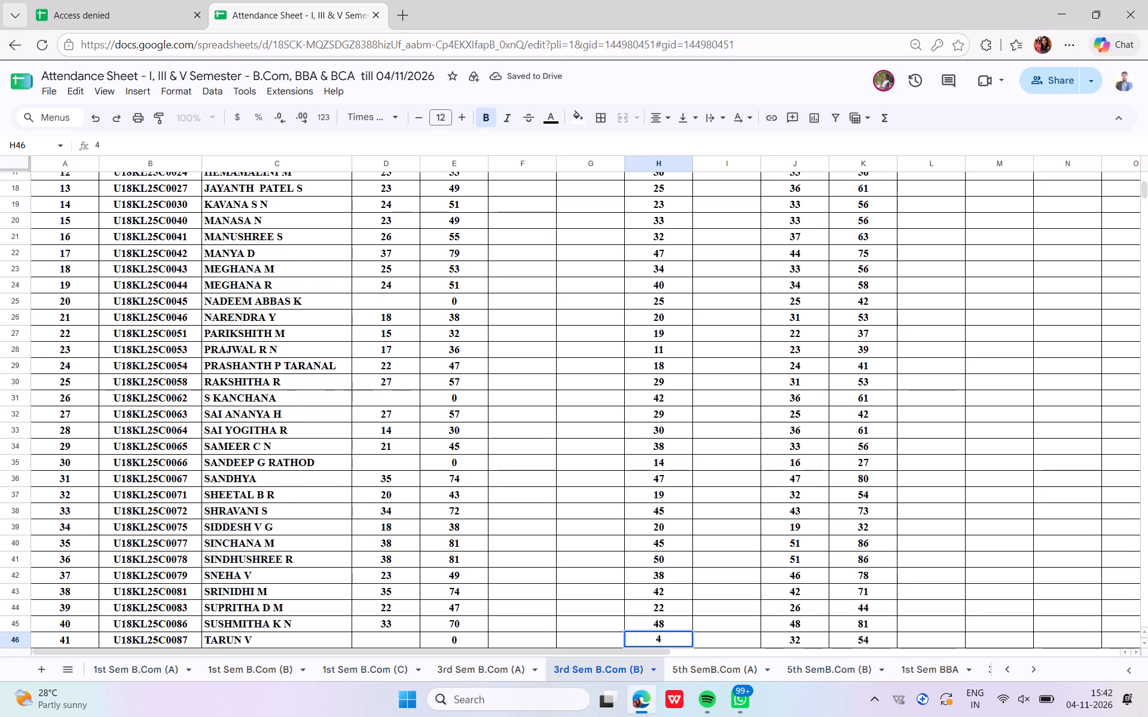
key("0")
key("BackSpace")
key("BackSpace")
type("14")
key("Return")
key("Return")
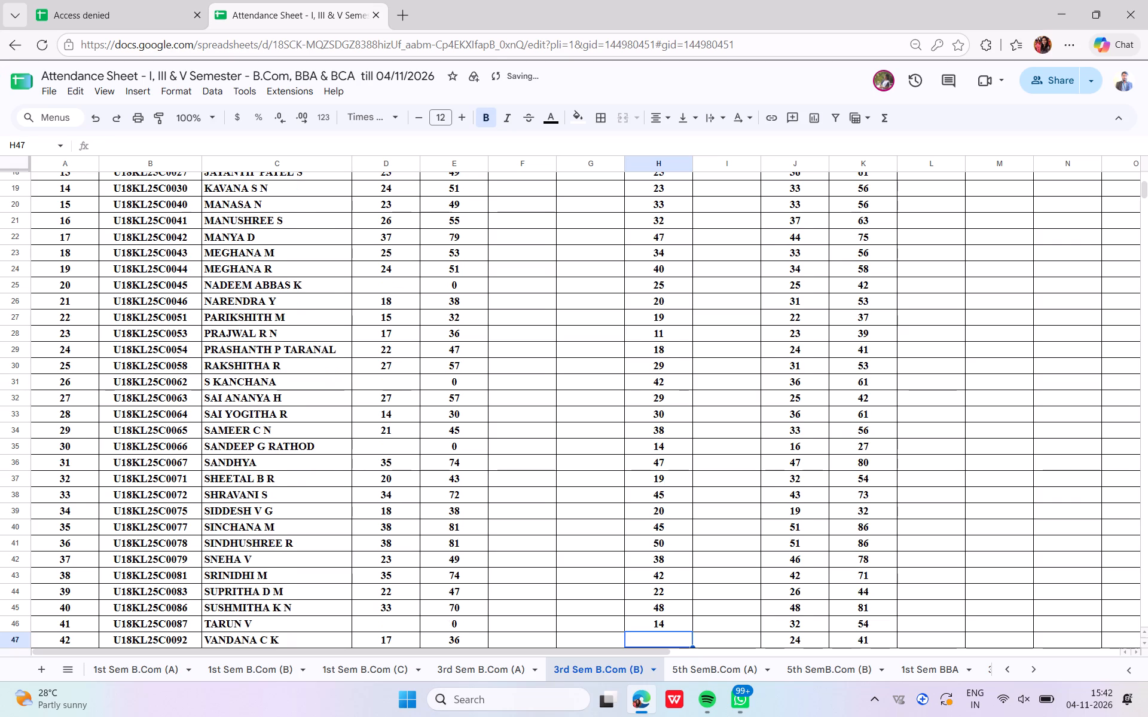
type("18")
key("Return")
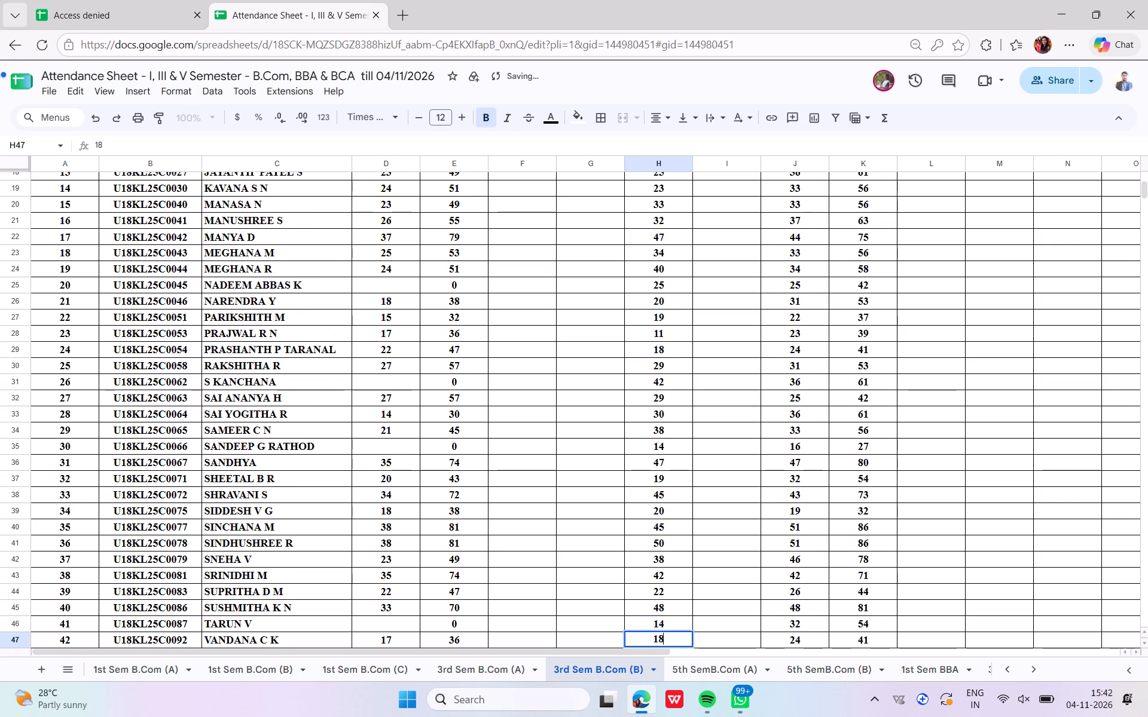
Enter the CRA attendance for students 43 to 47 in H48:H52 as 22, 43, 41, 17 and 45.
type("22")
key("Return")
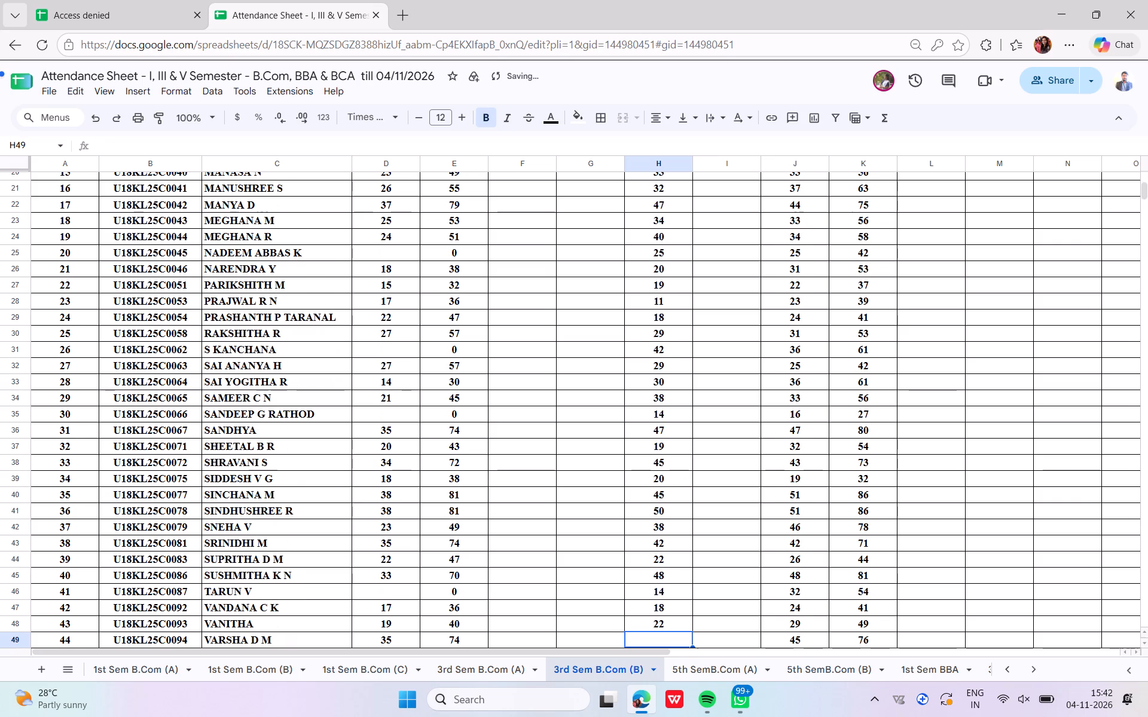
type("43")
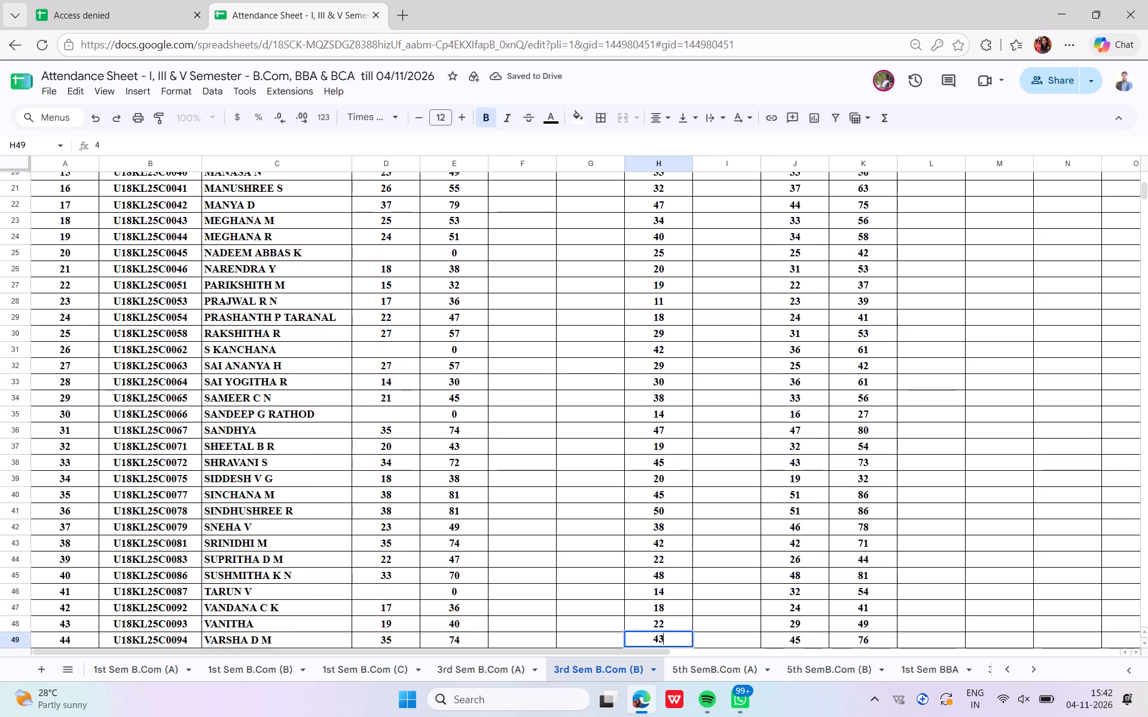
key("Return")
type("41")
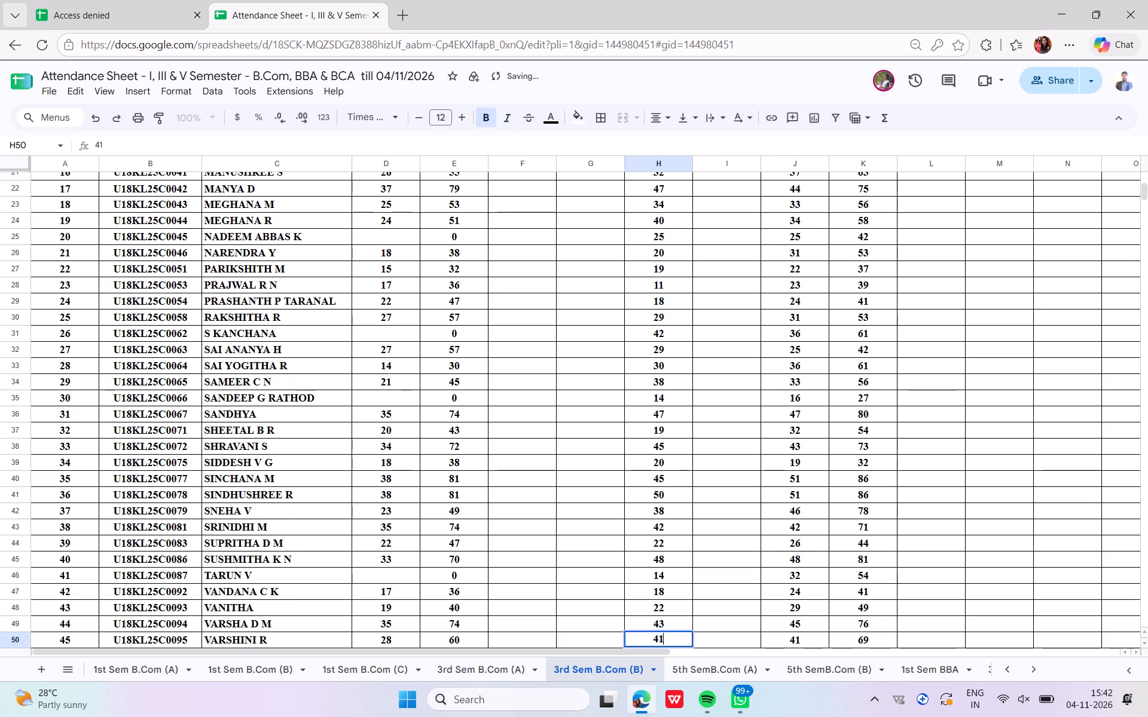
key("Return")
type("17")
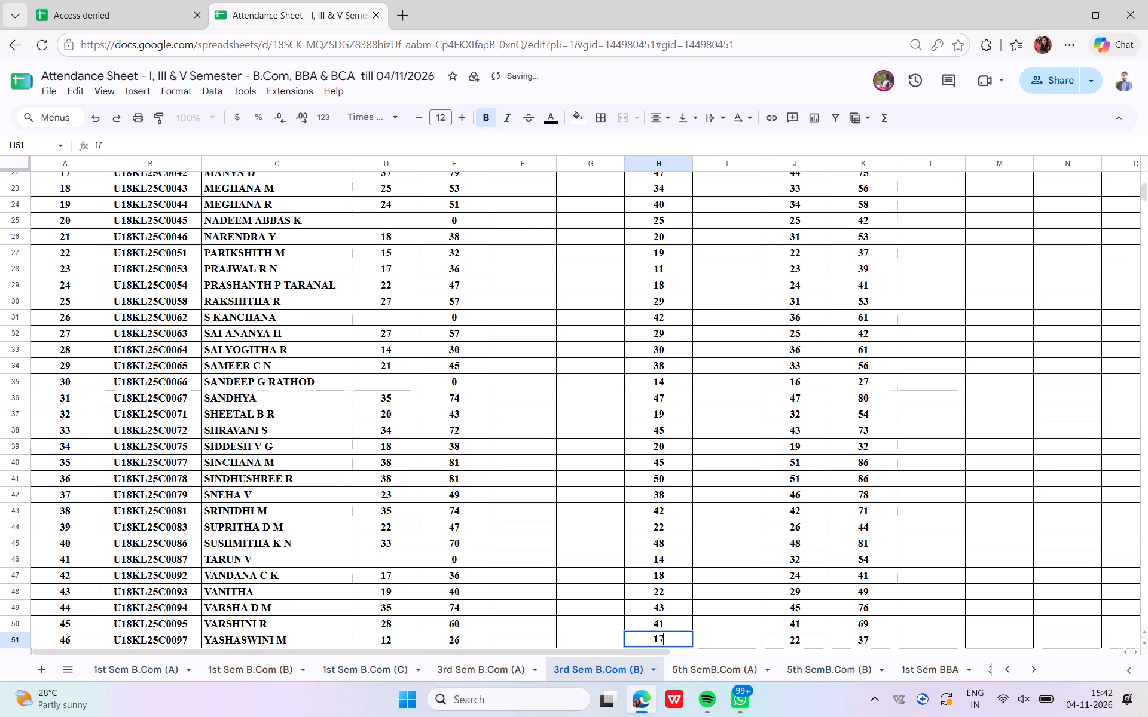
key("Return")
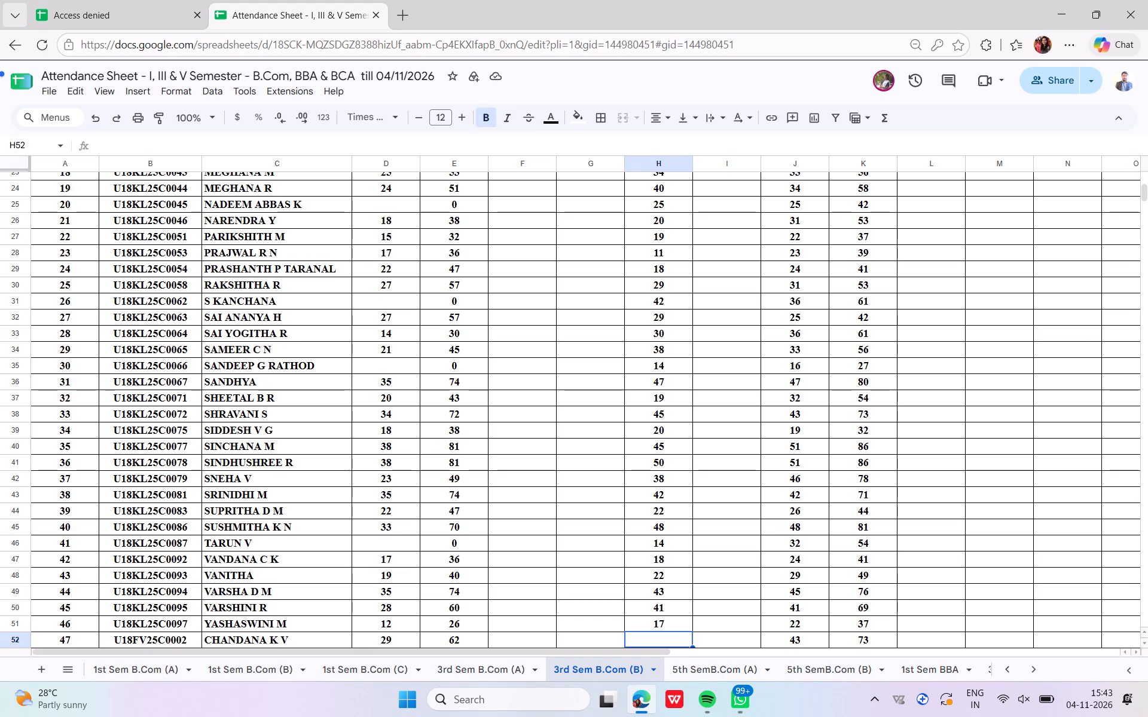
type("45")
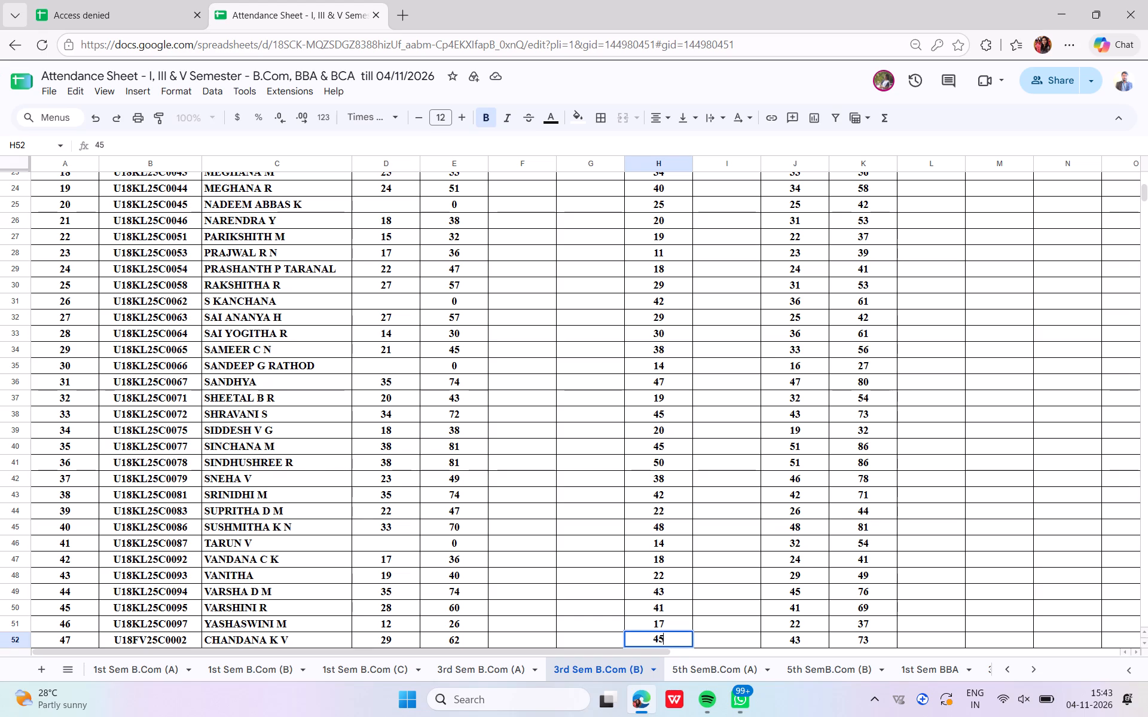
key("Return")
Enter the CRA percentage formula =H6/57*100 for student 1 in I6.
left_click(659, 400)
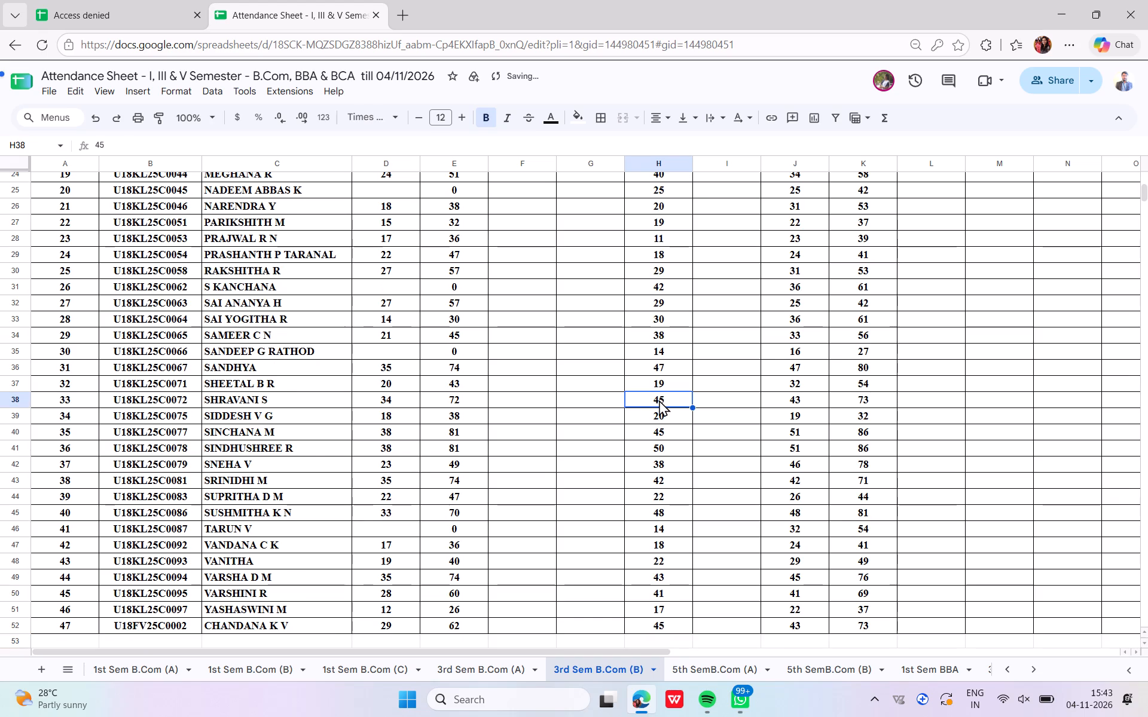
key("Up")
key("Up")
key("Up")
key("Up")
key("Up")
key("Up")
key("Up")
key("Up")
key("Up")
key("Up")
key("Up")
key("Up")
key("Up")
key("Up")
key("Up")
key("Up")
key("Up")
key("Up")
key("Up")
key("Up")
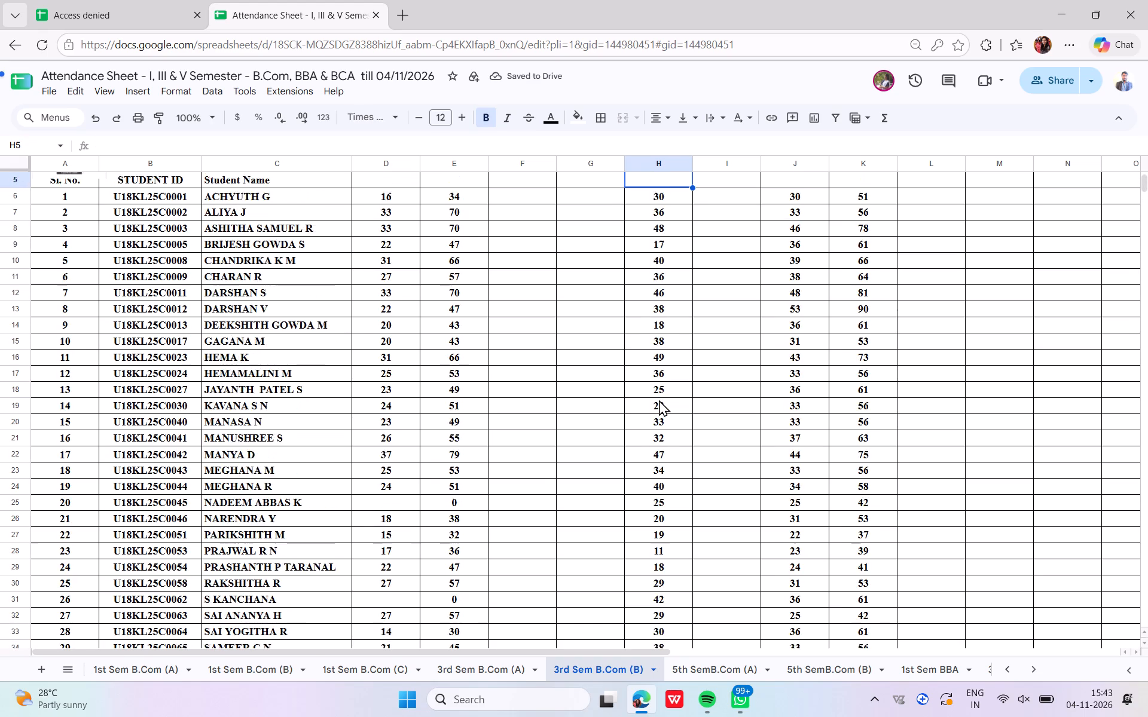
key("Up")
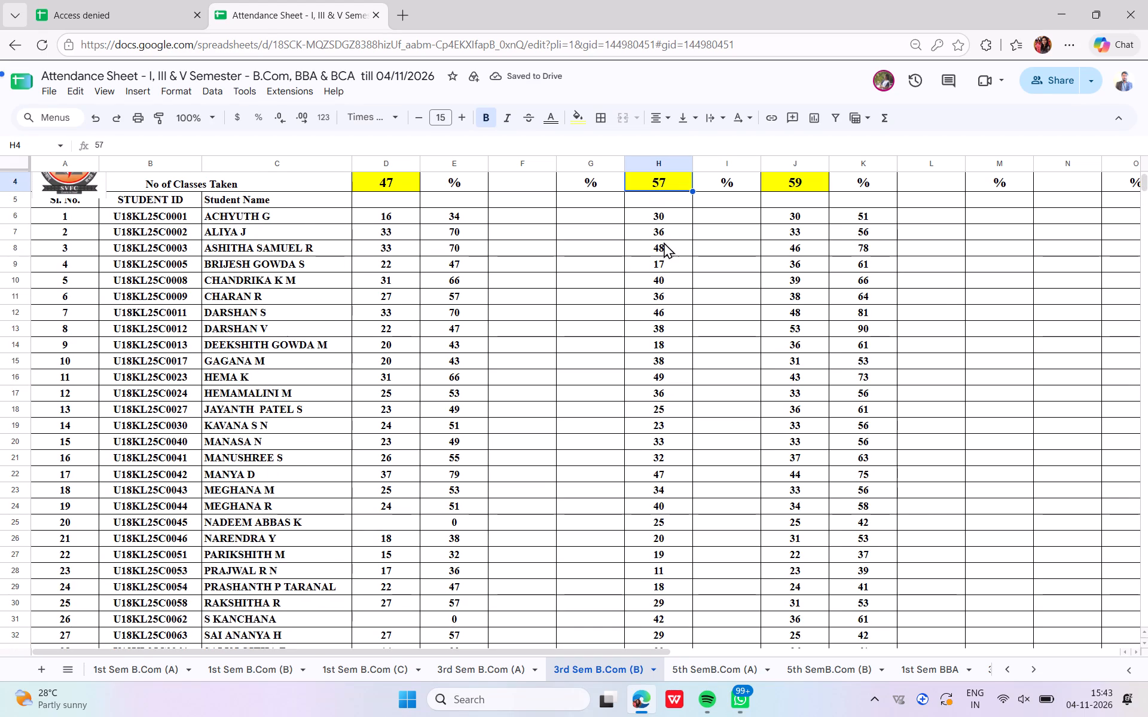
left_click(710, 203)
left_click(710, 211)
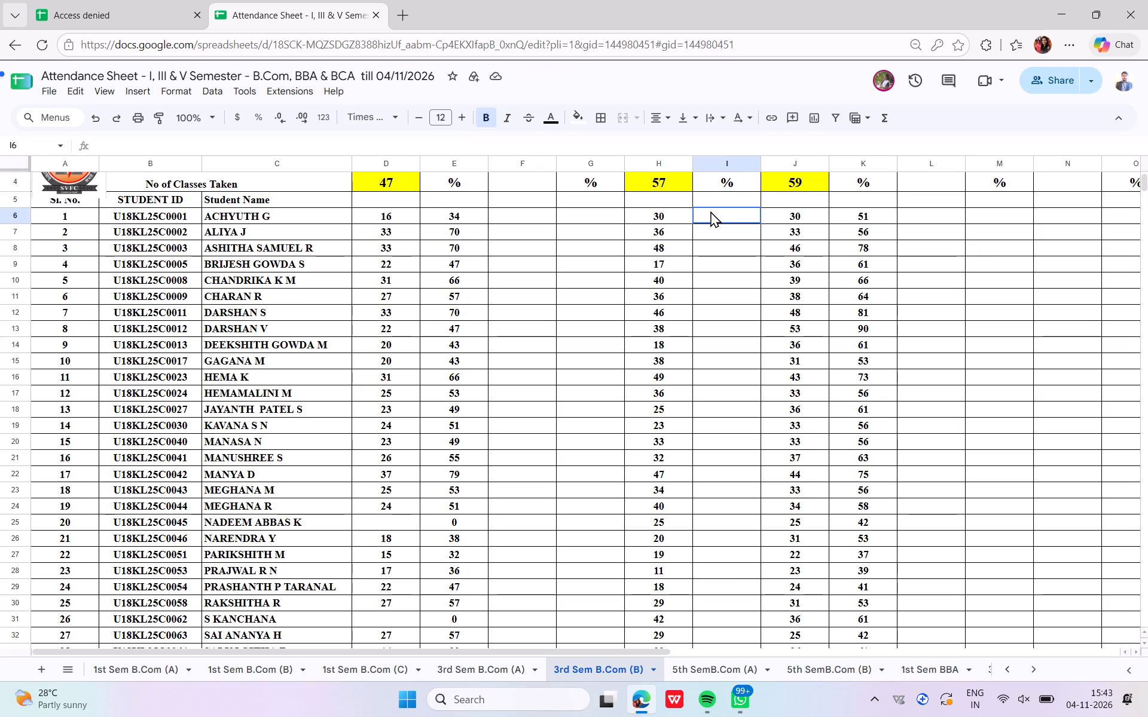
key("equal")
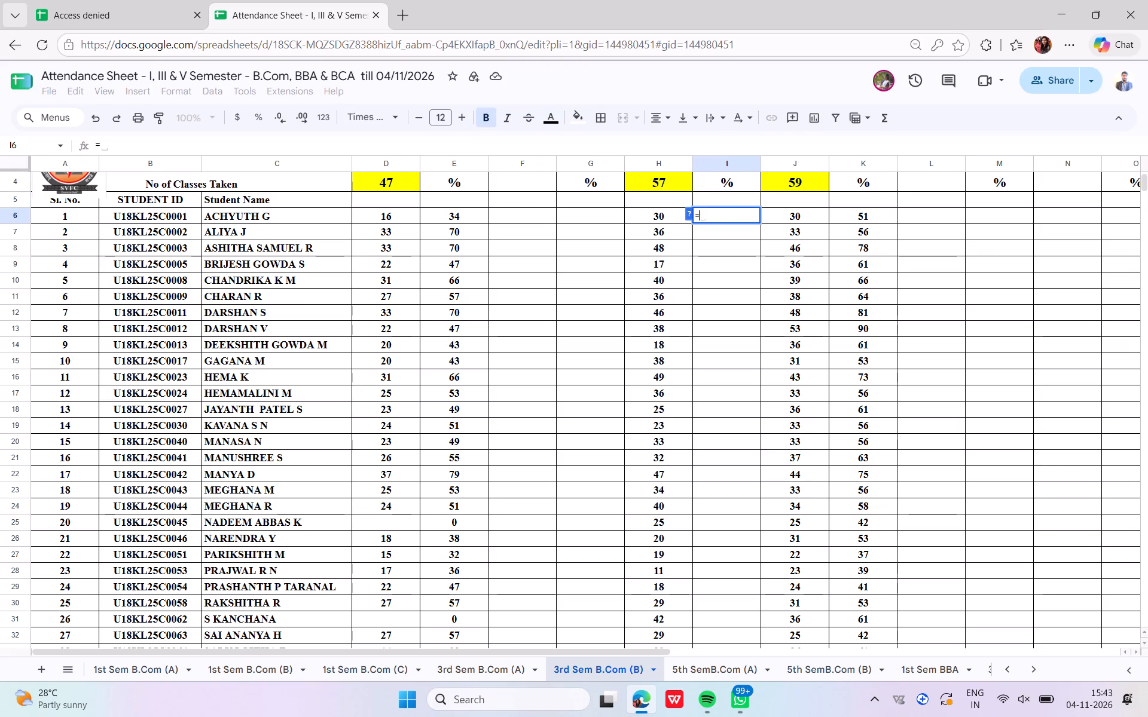
left_click(659, 215)
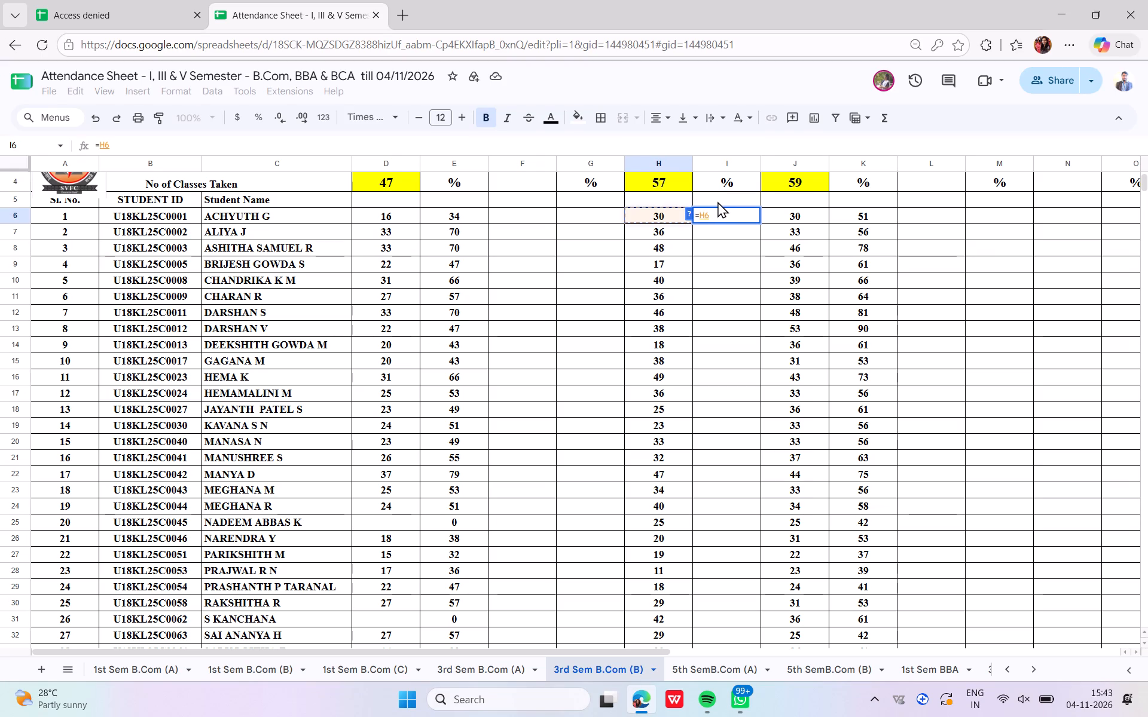
key("slash")
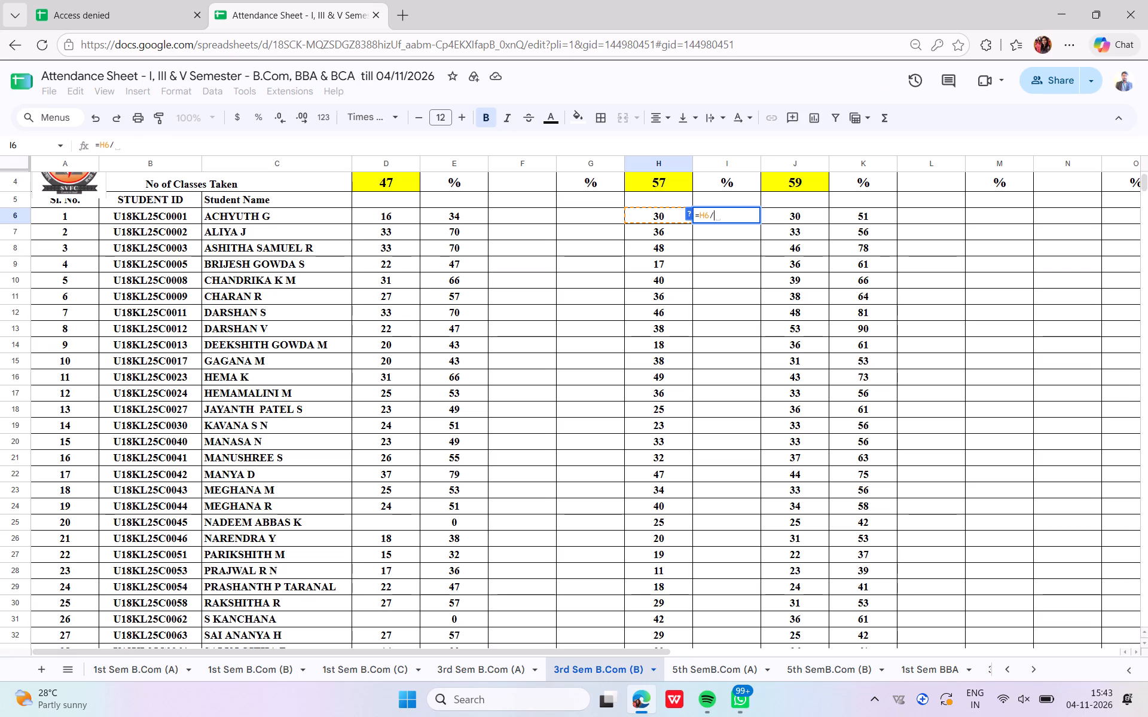
type("57")
key("asterisk")
key("1")
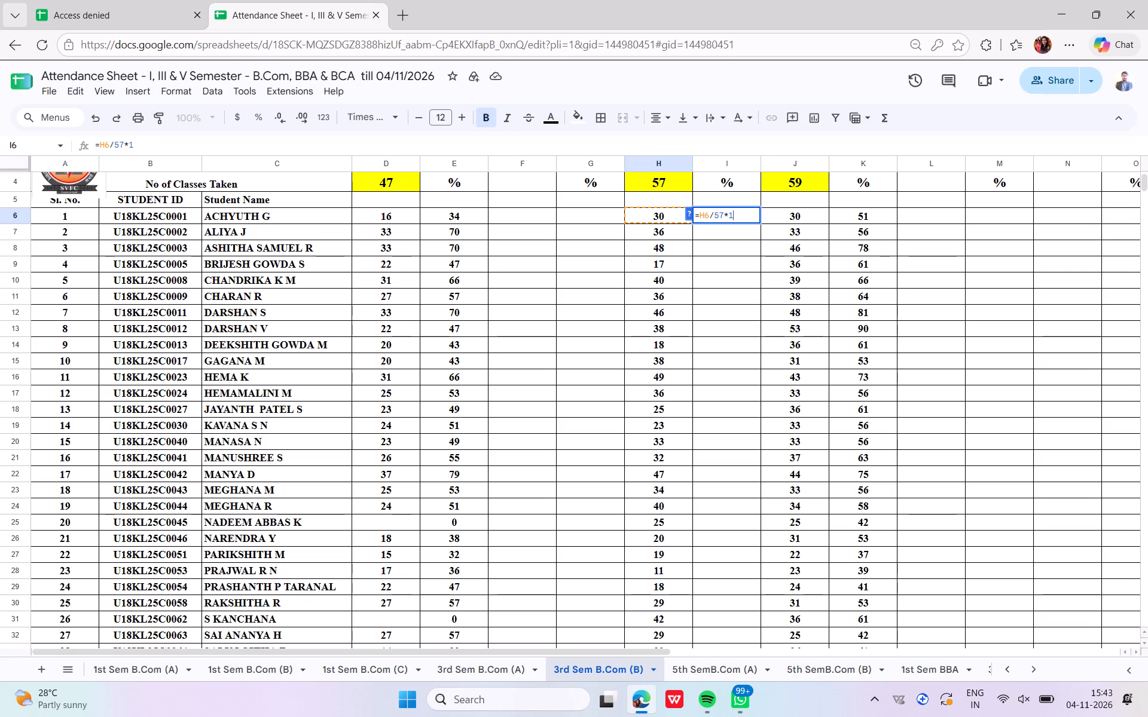
type("00")
key("Return")
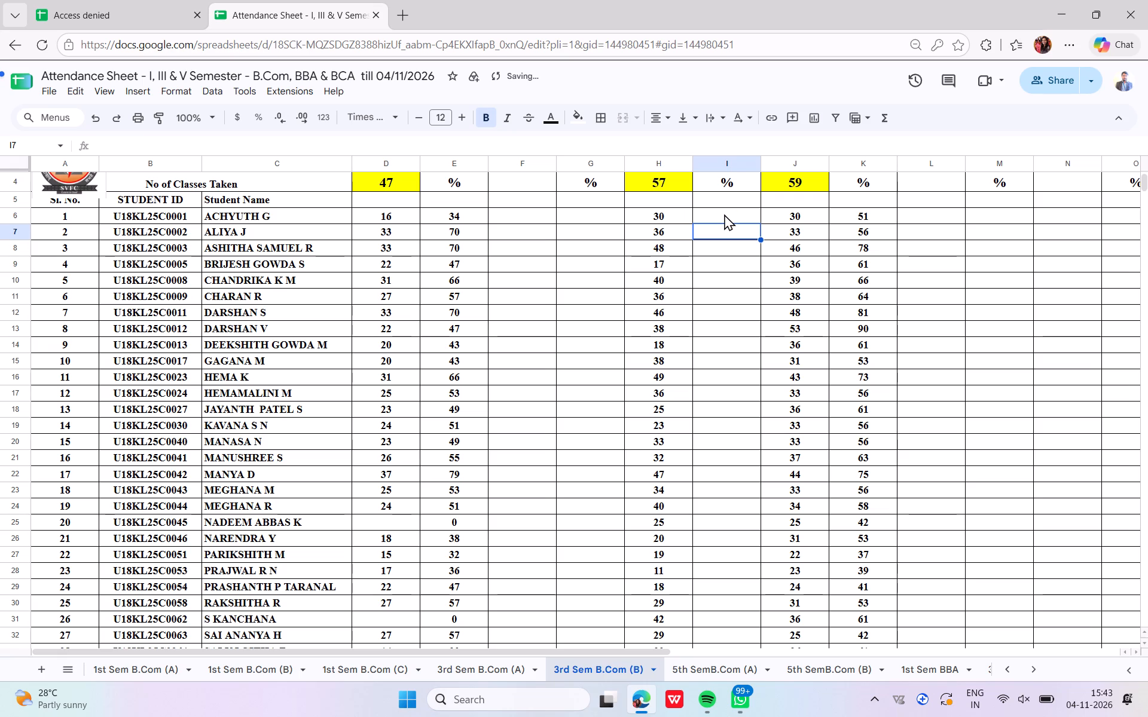
Fill the CRA percentage formula from I6 down through I31 for students 1 to 26.
left_click(724, 213)
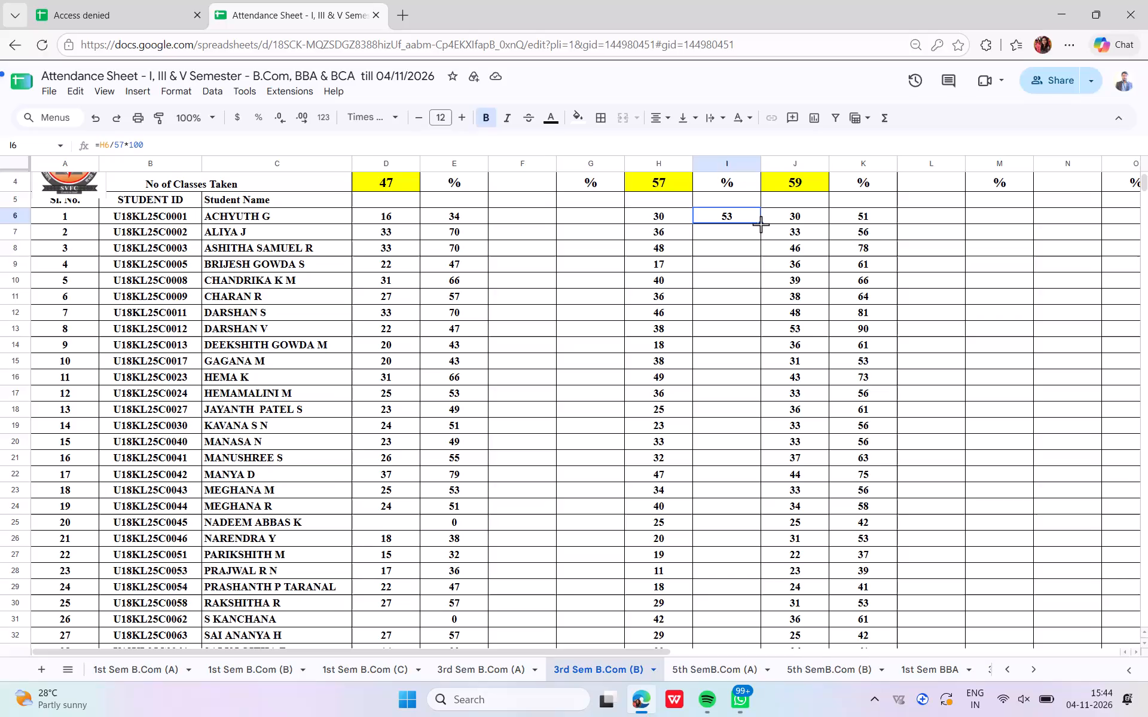
left_click_drag(761, 224, 770, 517)
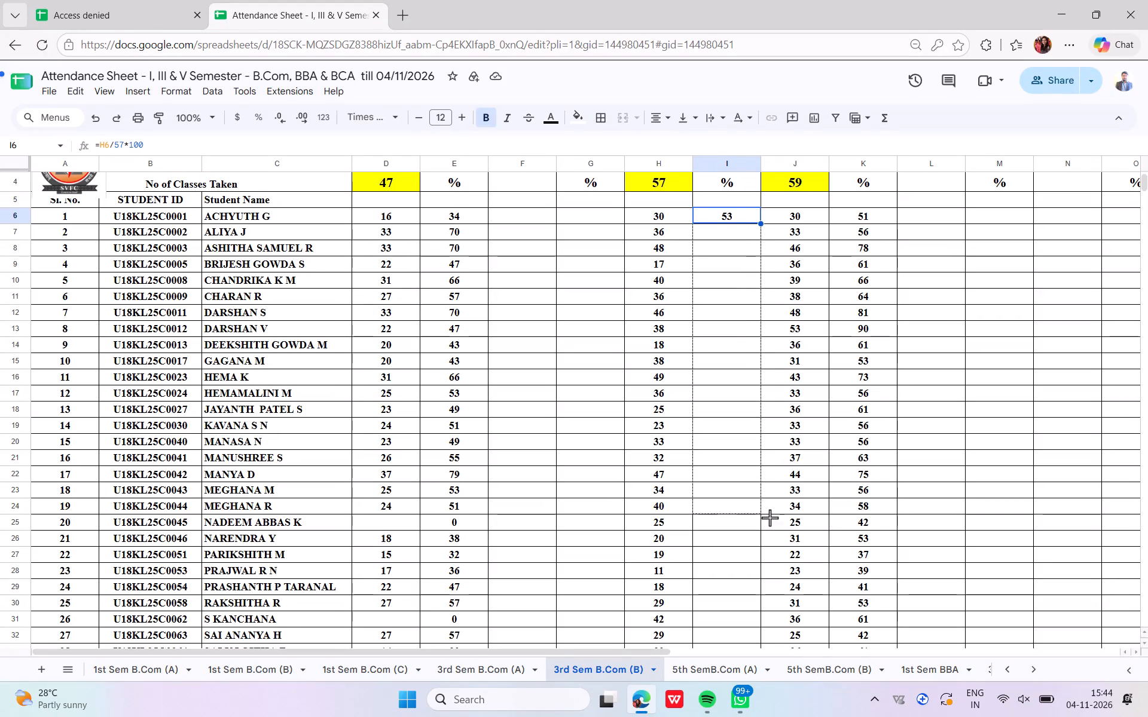
left_click_drag(770, 517, 770, 623)
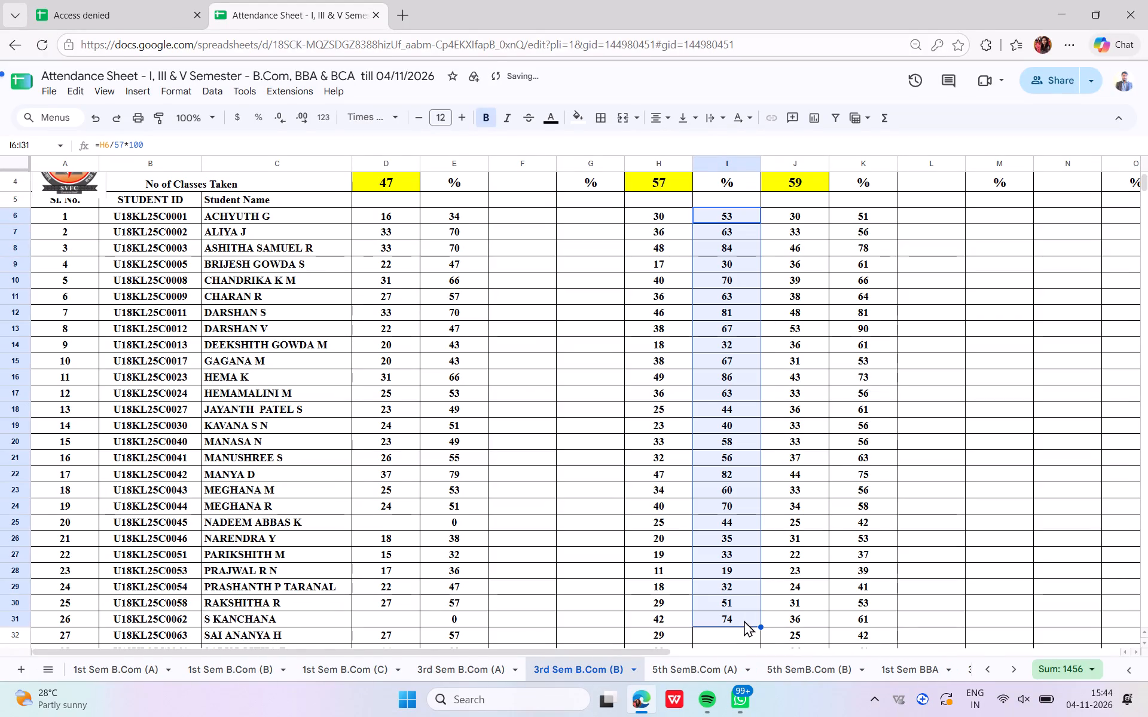
Extend the CRA percentage formula from I31 down through I43 for students 27 to 38.
key("Down")
key("Down")
key("Down")
key("Down")
key("Down")
key("Down")
key("Down")
key("Down")
key("Down")
key("Down")
key("Down")
key("Down")
key("Down")
key("Down")
key("Down")
key("Down")
key("Down")
key("Down")
key("Down")
key("Down")
key("Down")
key("Down")
key("Down")
key("Down")
key("Down")
key("Down")
key("Down")
key("Down")
key("Down")
key("Down")
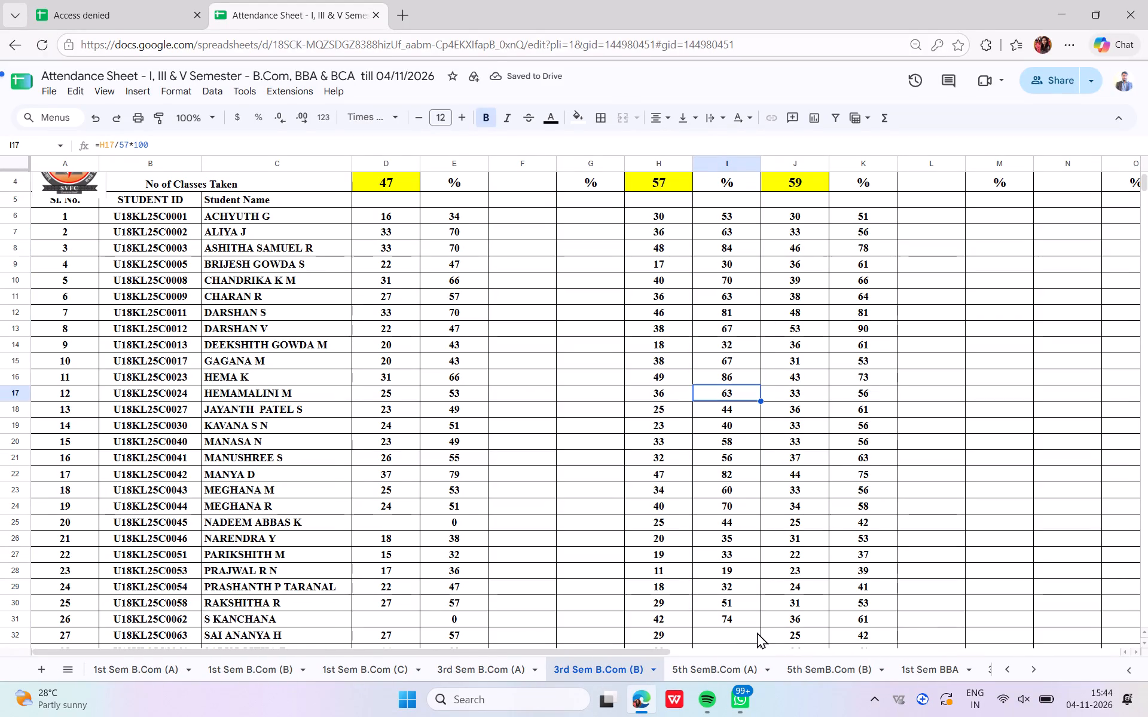
key("Down")
key("Down")
key("Down")
key("Down")
key("Down")
key("Down")
key("Down")
key("Down")
key("Down")
key("Down")
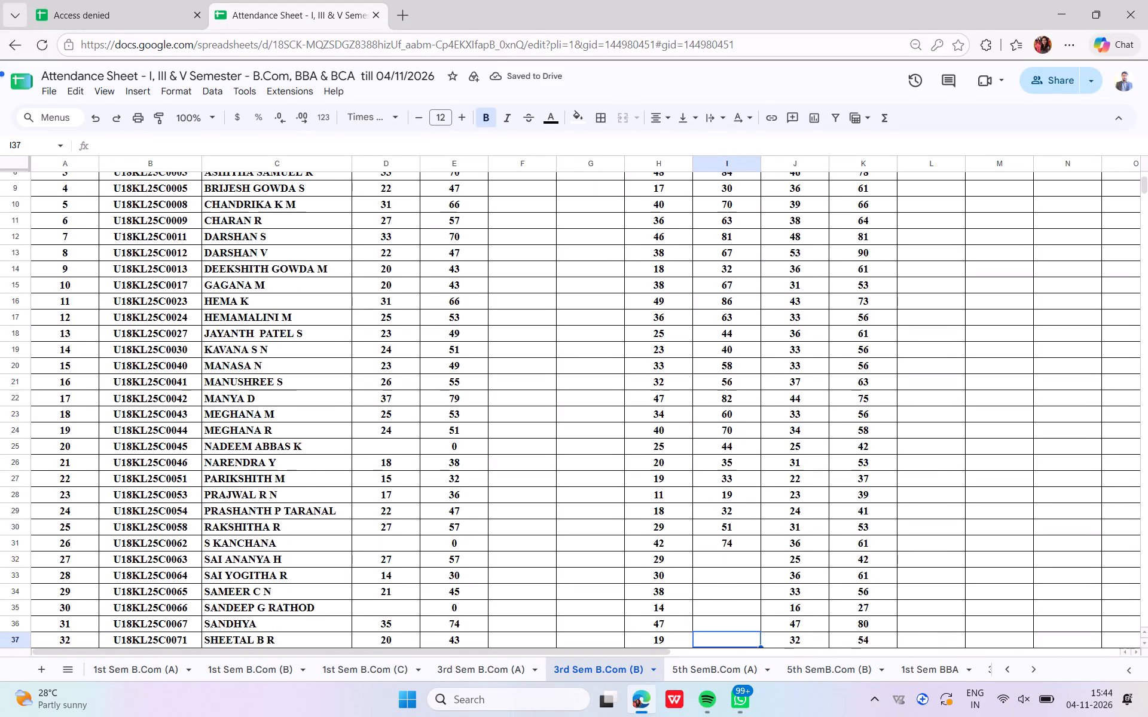
key("Down")
key("Down")
key("Down")
key("Down")
key("Down")
key("Down")
key("Down")
key("Down")
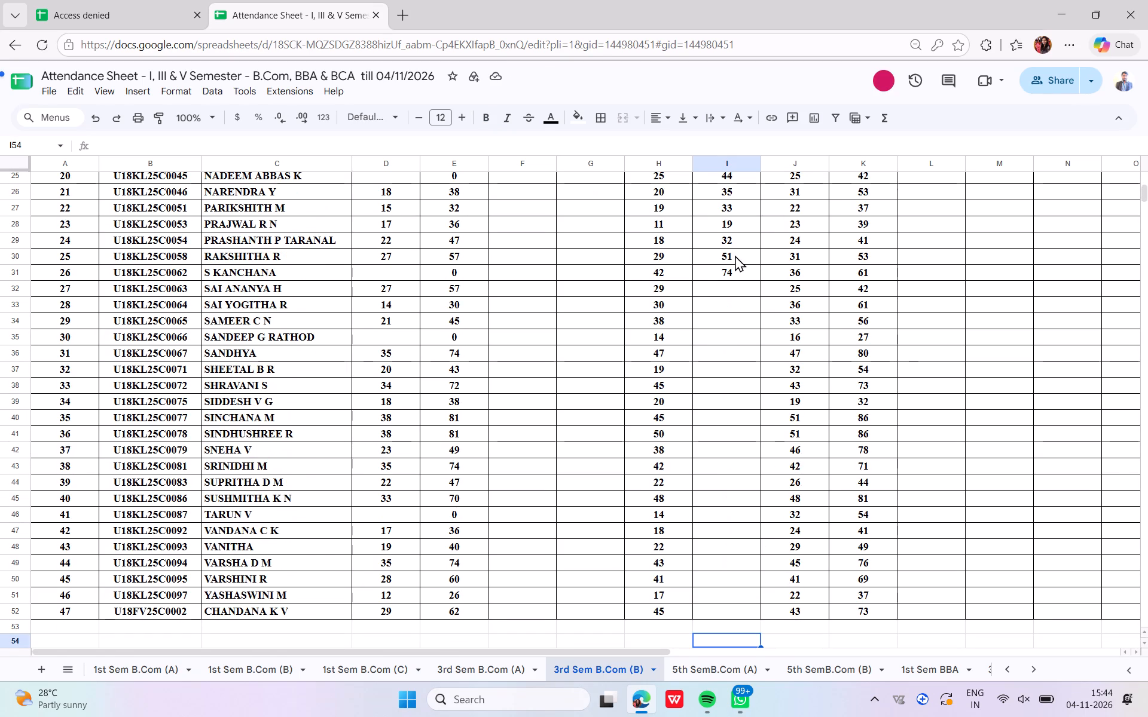
left_click(742, 273)
left_click_drag(759, 283, 759, 308)
left_click_drag(759, 308, 747, 318)
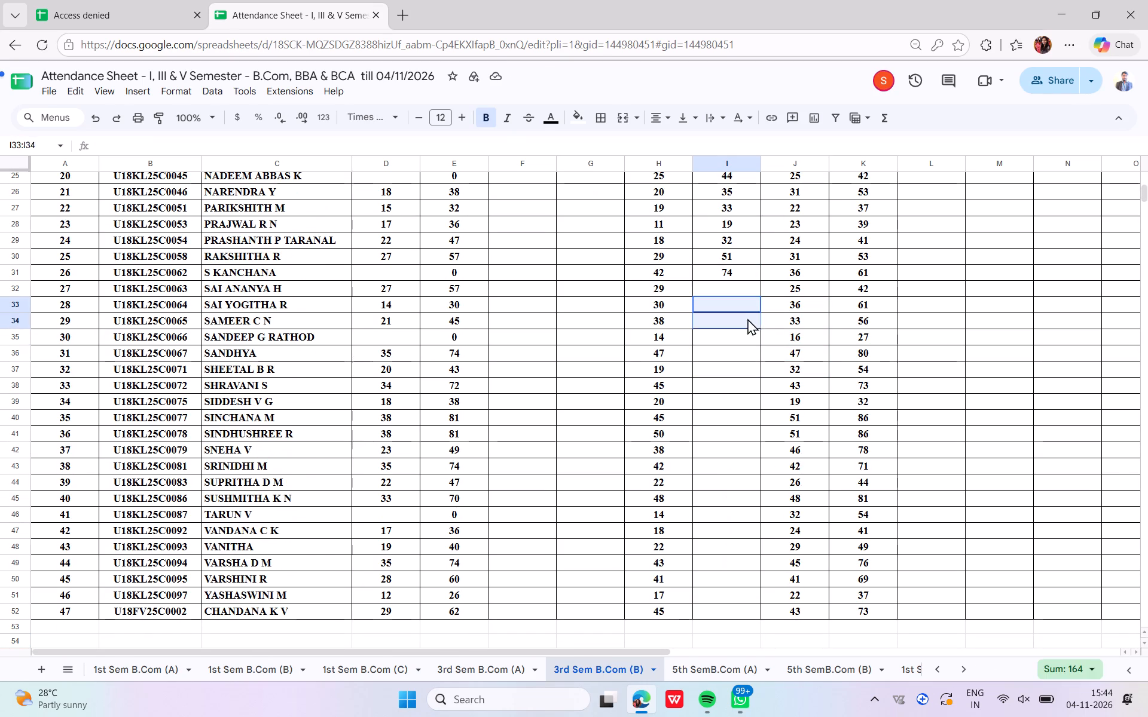
left_click_drag(747, 318, 741, 283)
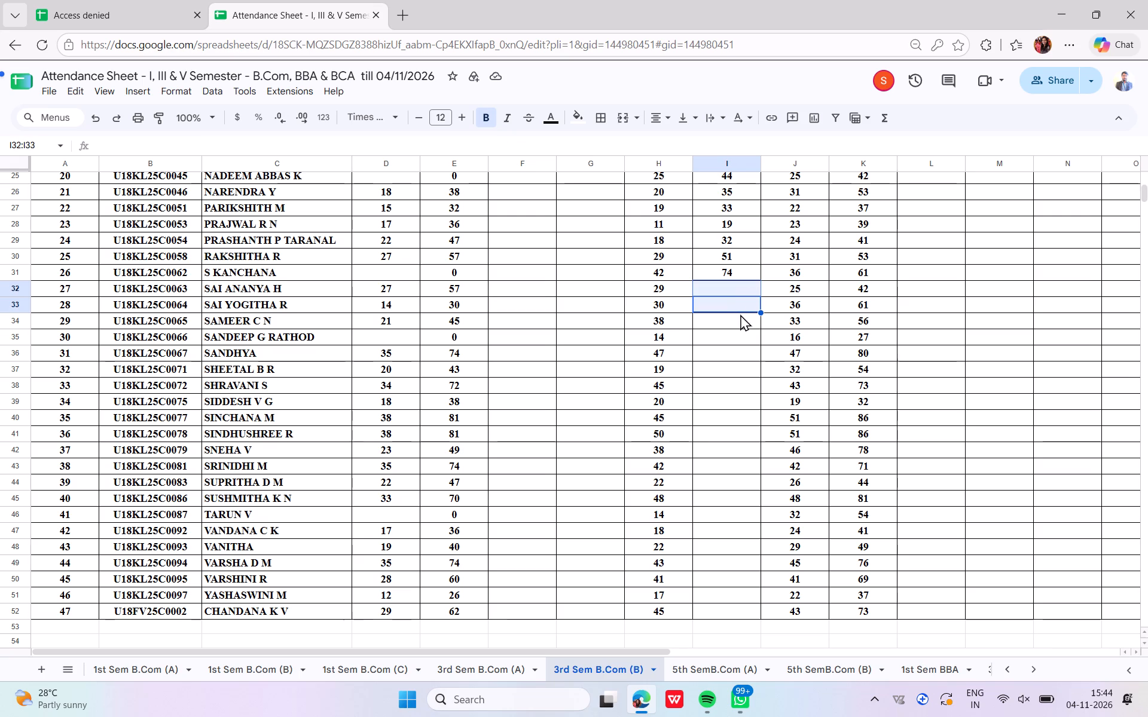
left_click(744, 274)
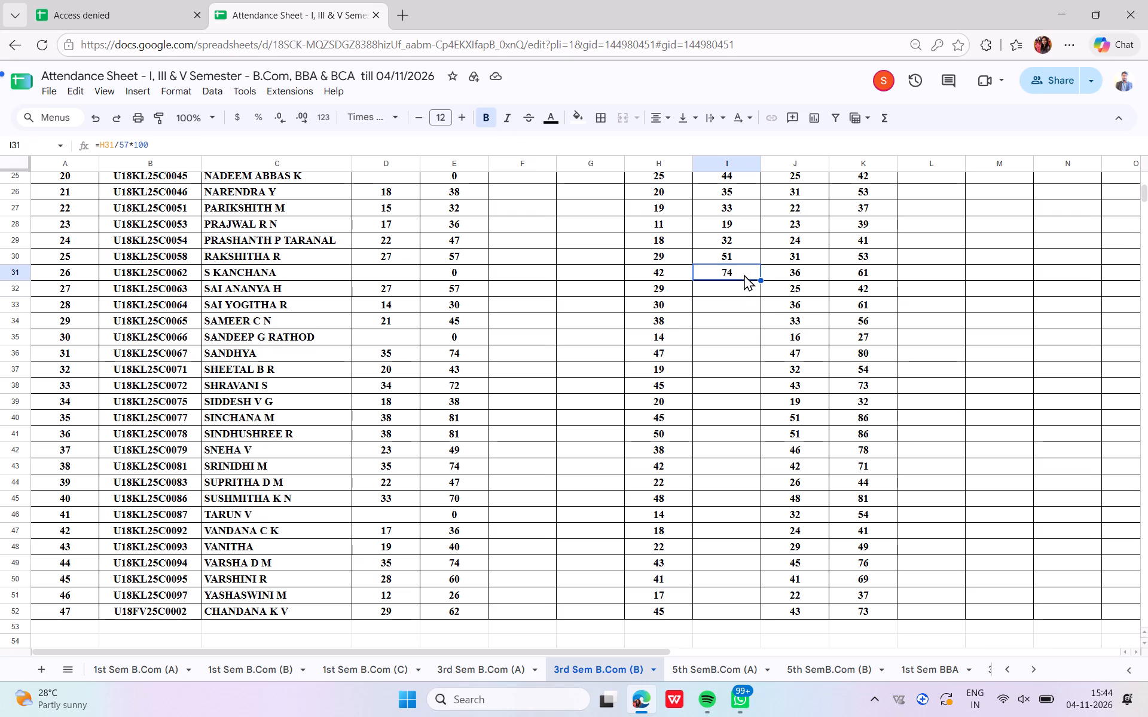
left_click_drag(758, 281, 756, 325)
left_click_drag(756, 325, 762, 466)
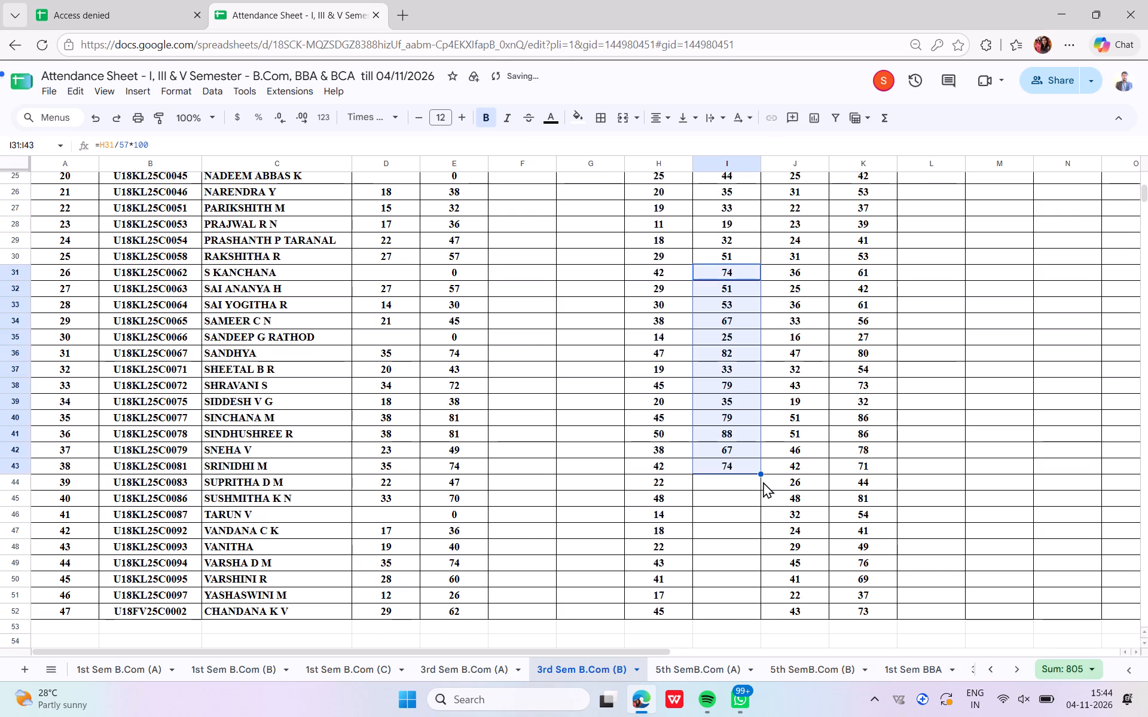
Extend the CRA percentage formula from I43 down through I52 for students 39 to 47.
left_click(761, 468)
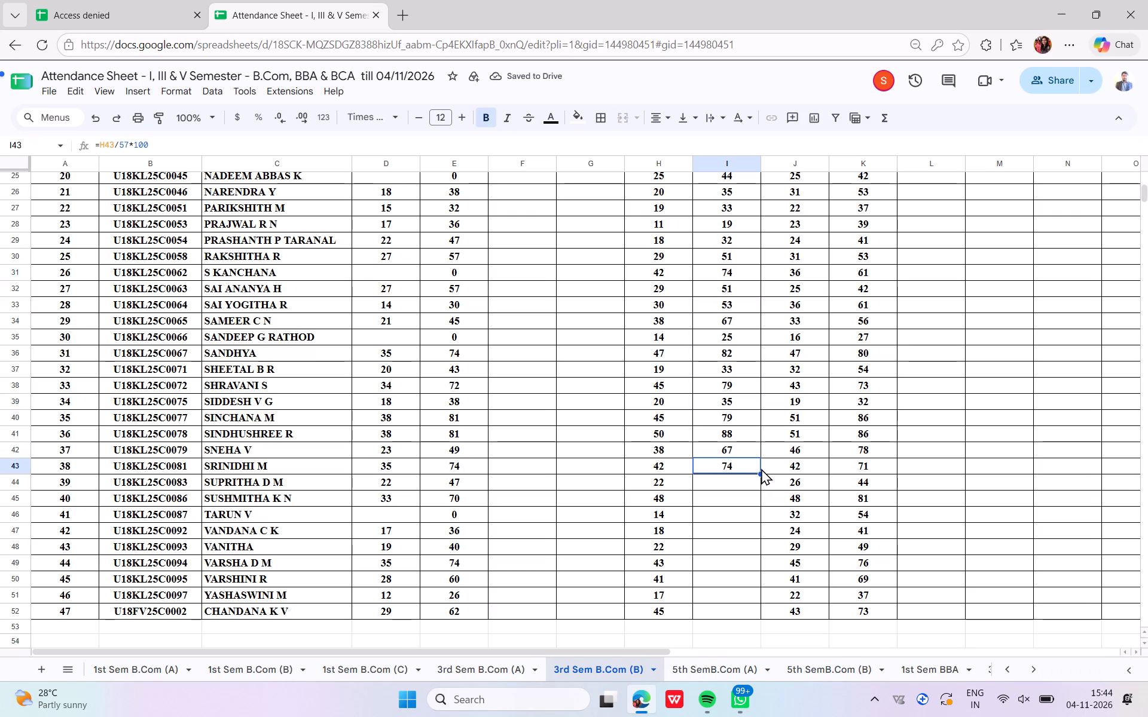
left_click(761, 468)
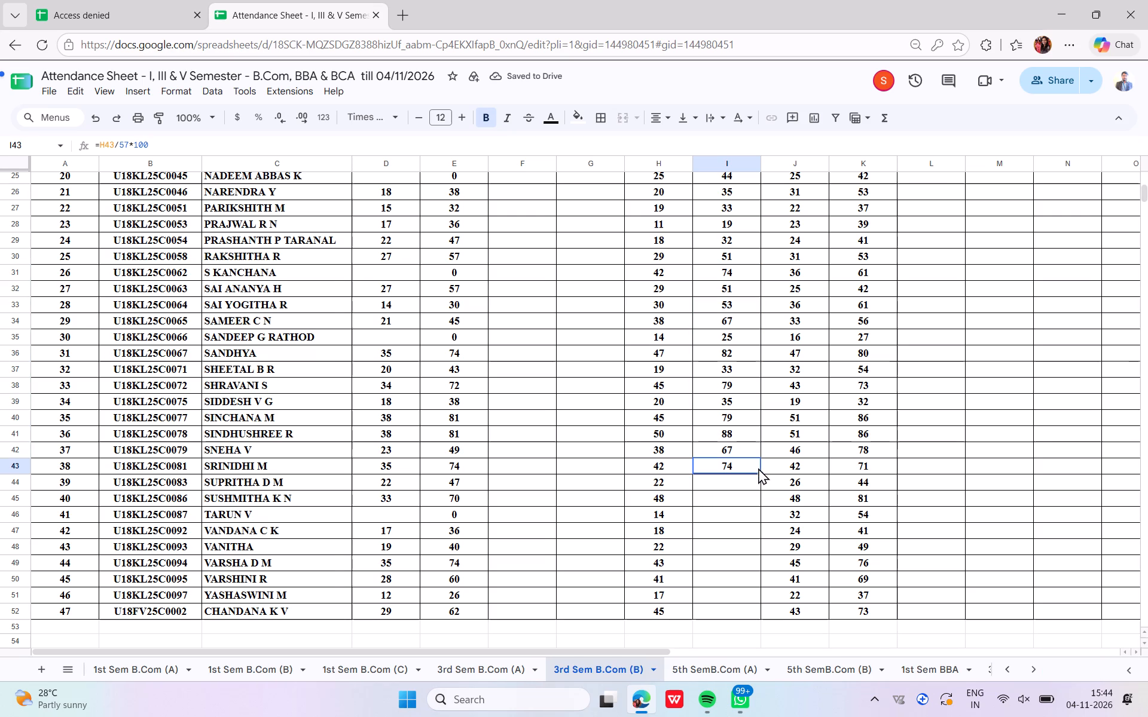
left_click_drag(759, 467, 756, 535)
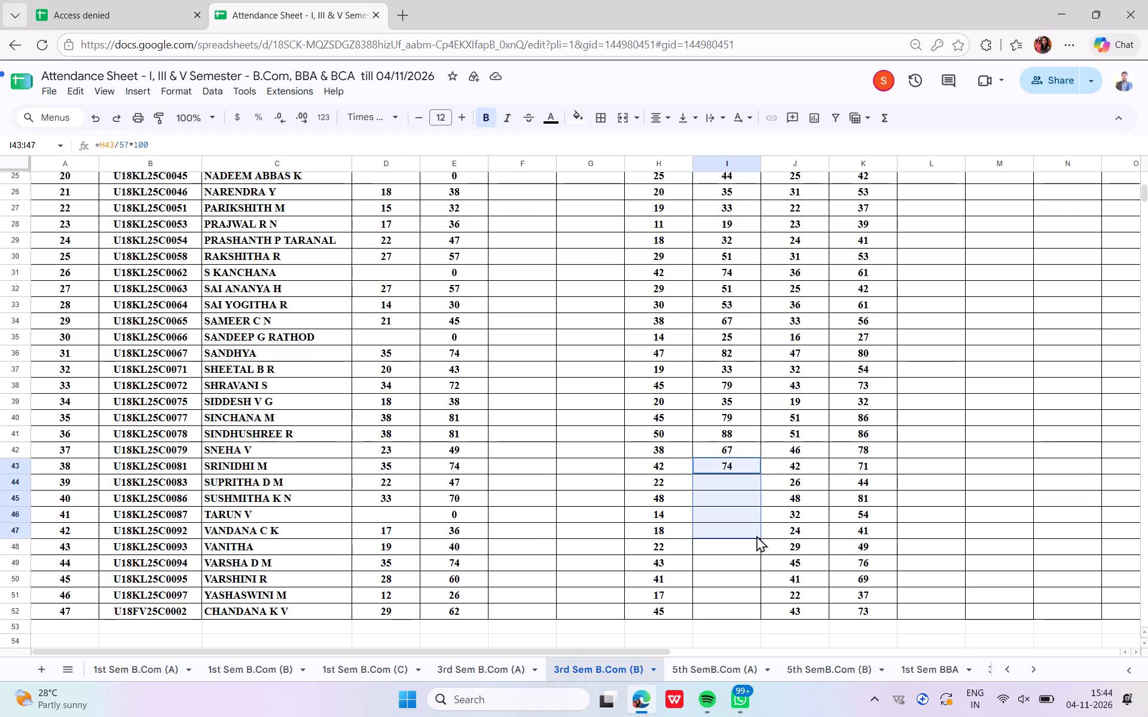
left_click_drag(756, 535, 740, 494)
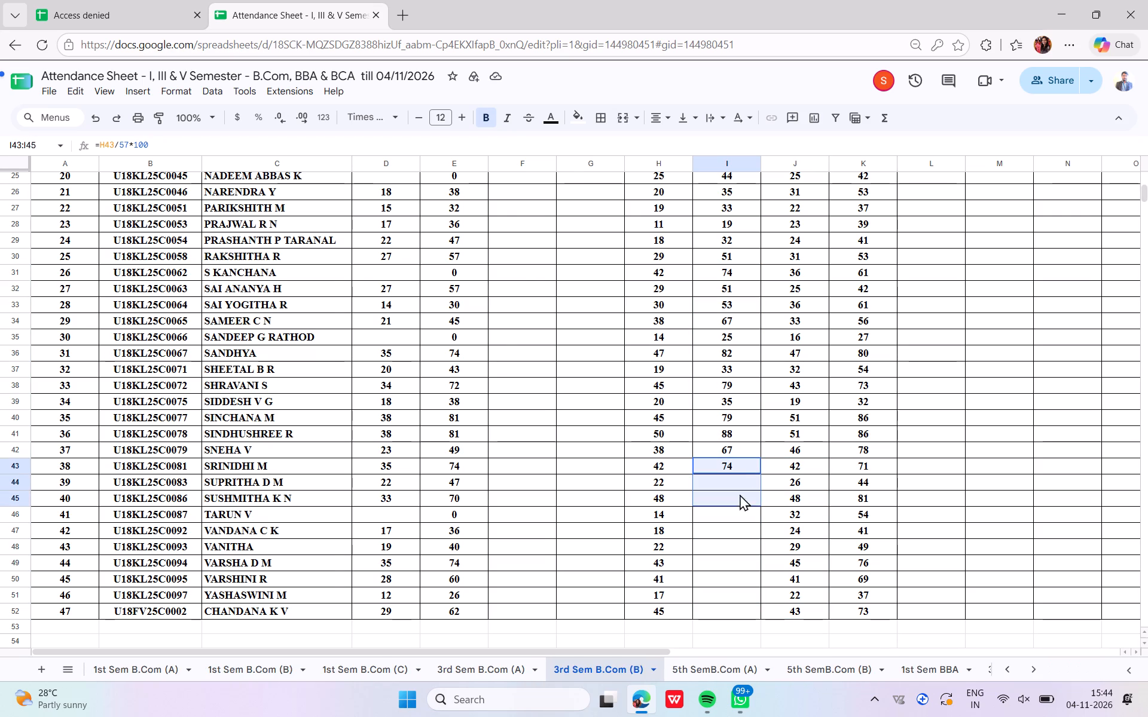
left_click_drag(740, 494, 740, 469)
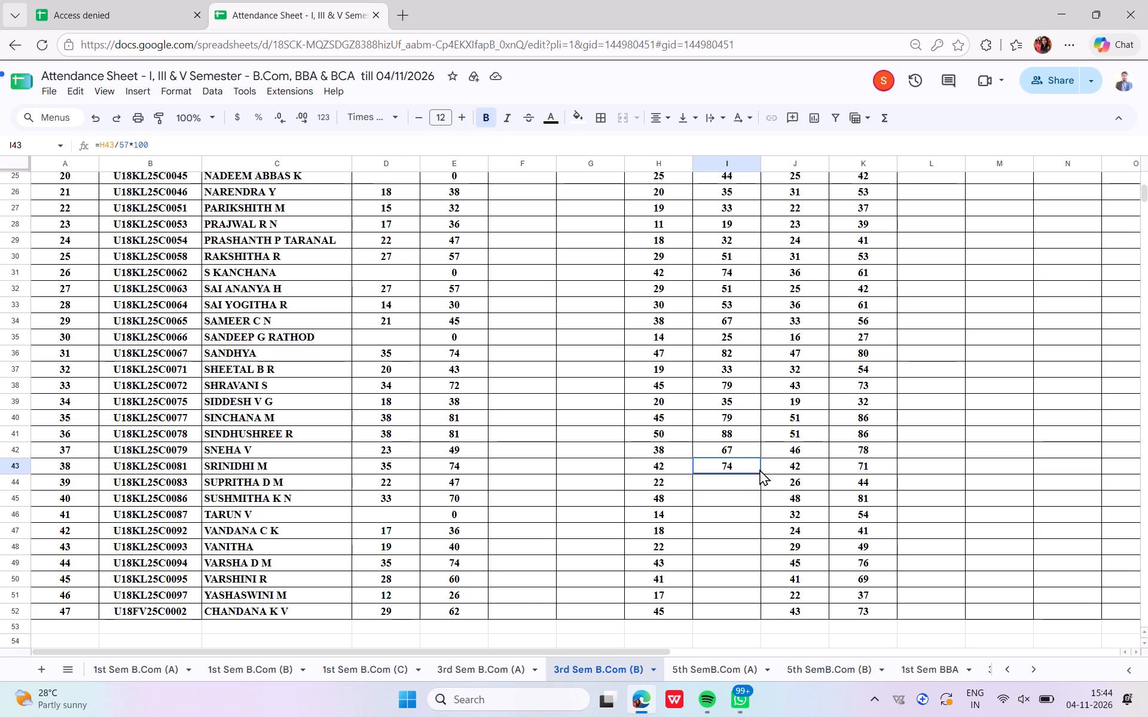
left_click(743, 478)
left_click(744, 471)
left_click_drag(759, 474, 756, 618)
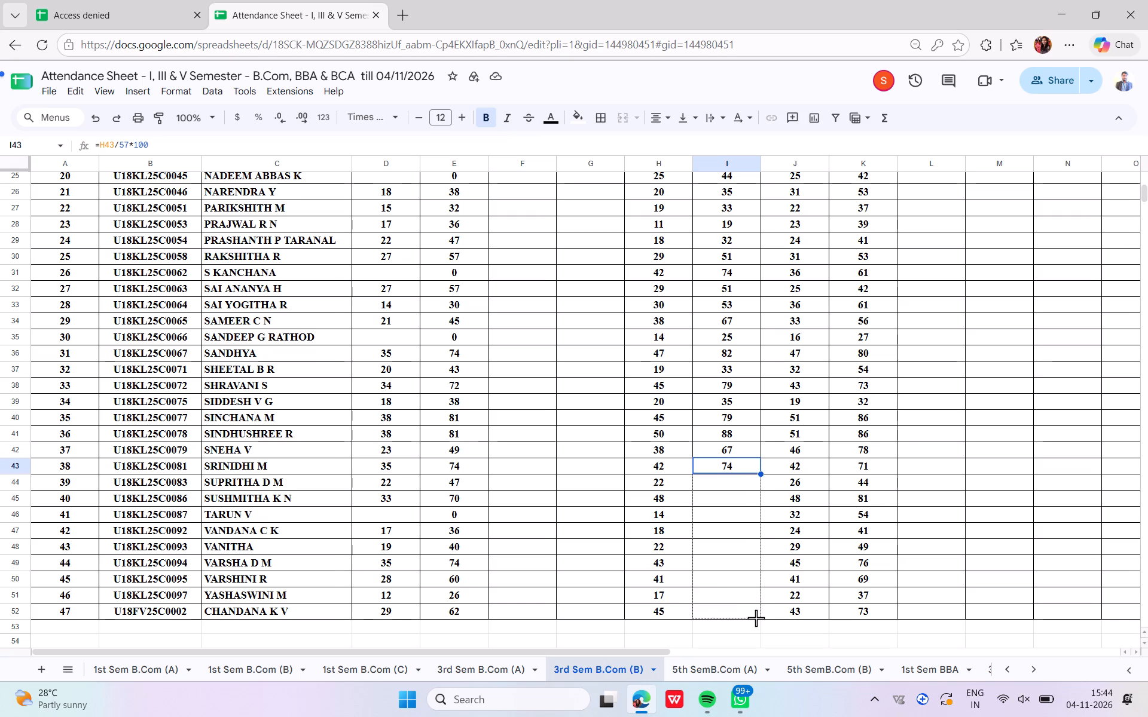
left_click_drag(756, 618, 755, 611)
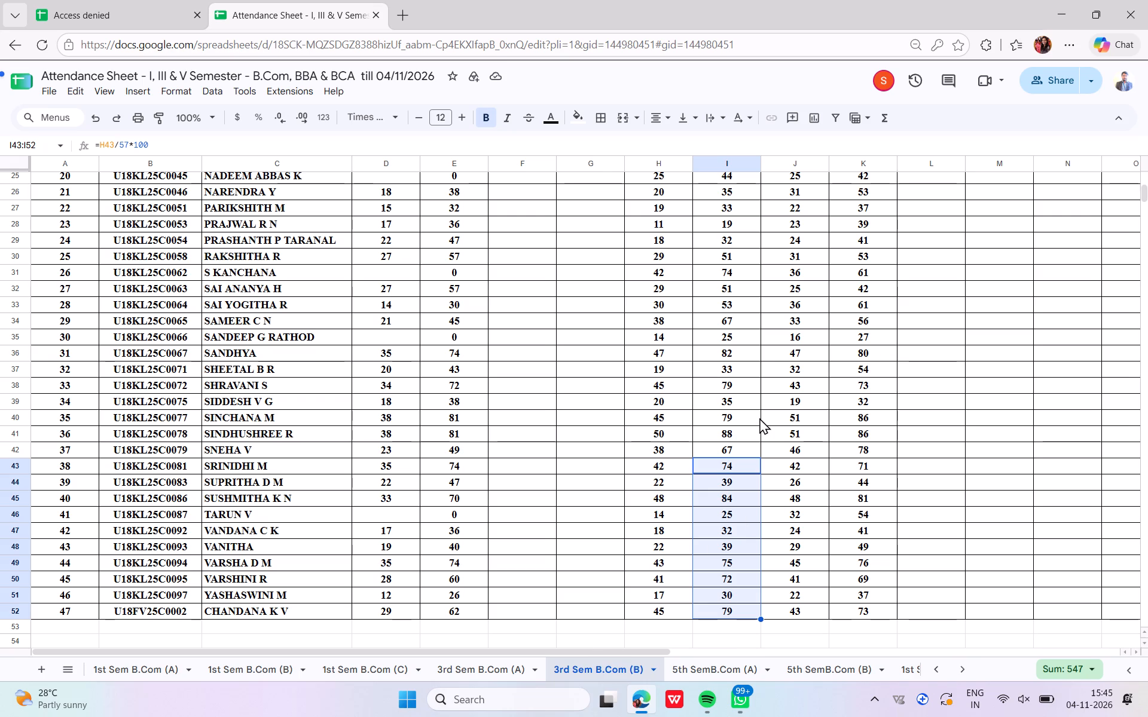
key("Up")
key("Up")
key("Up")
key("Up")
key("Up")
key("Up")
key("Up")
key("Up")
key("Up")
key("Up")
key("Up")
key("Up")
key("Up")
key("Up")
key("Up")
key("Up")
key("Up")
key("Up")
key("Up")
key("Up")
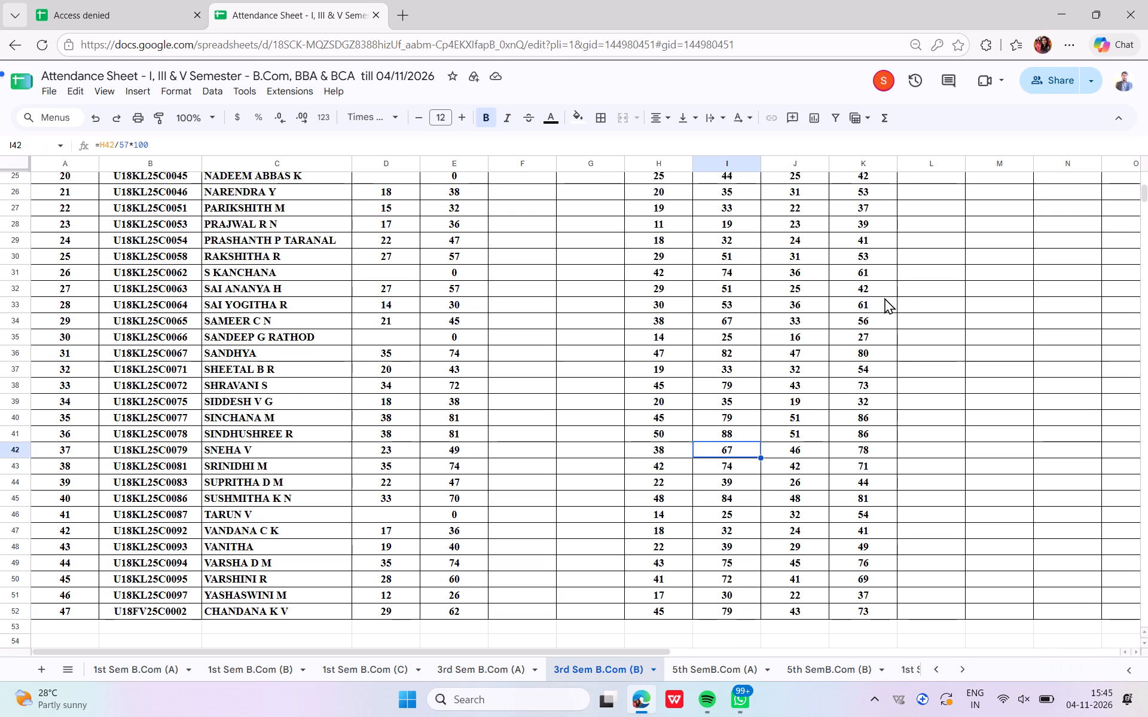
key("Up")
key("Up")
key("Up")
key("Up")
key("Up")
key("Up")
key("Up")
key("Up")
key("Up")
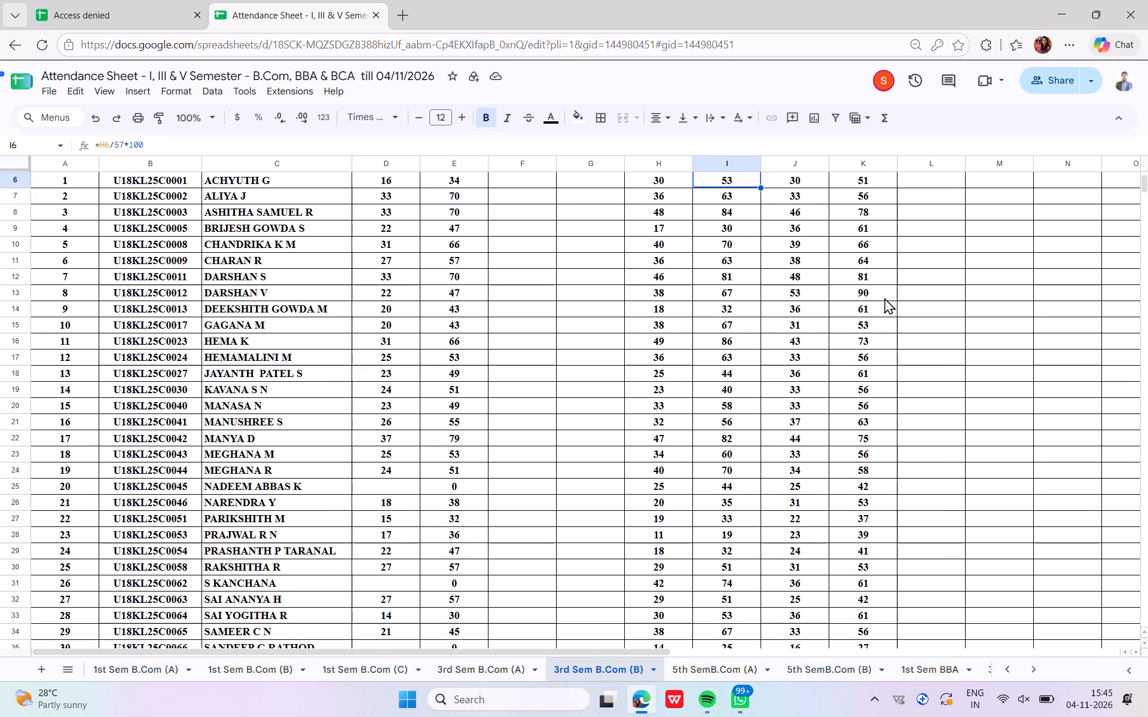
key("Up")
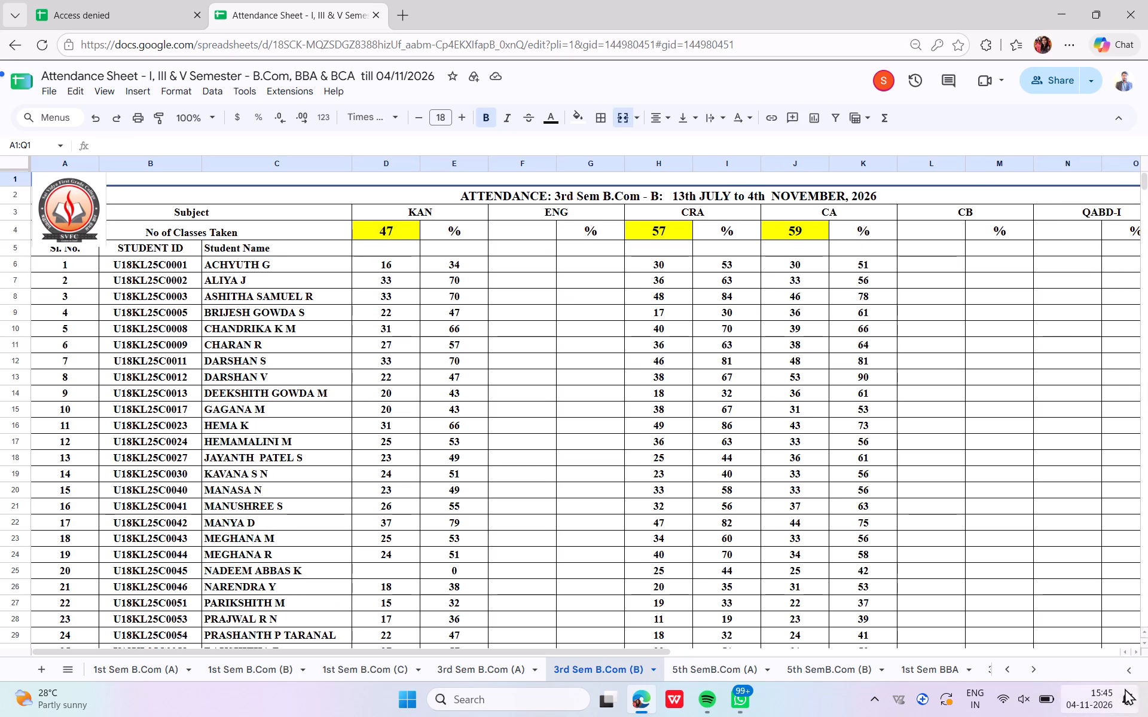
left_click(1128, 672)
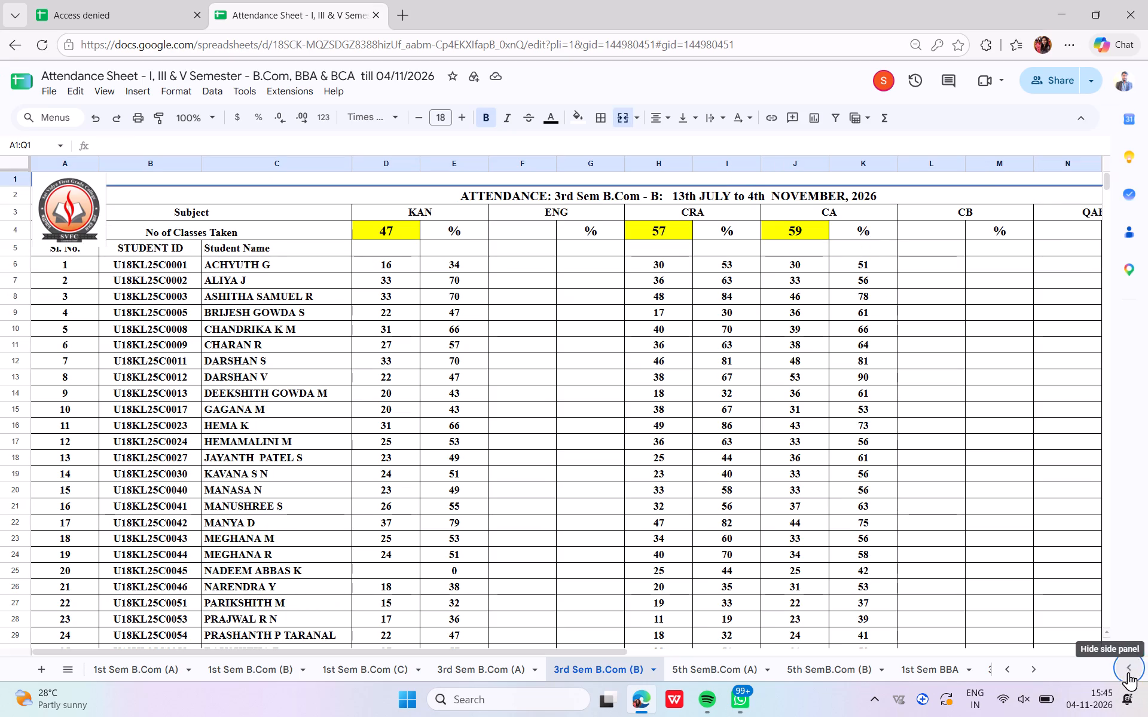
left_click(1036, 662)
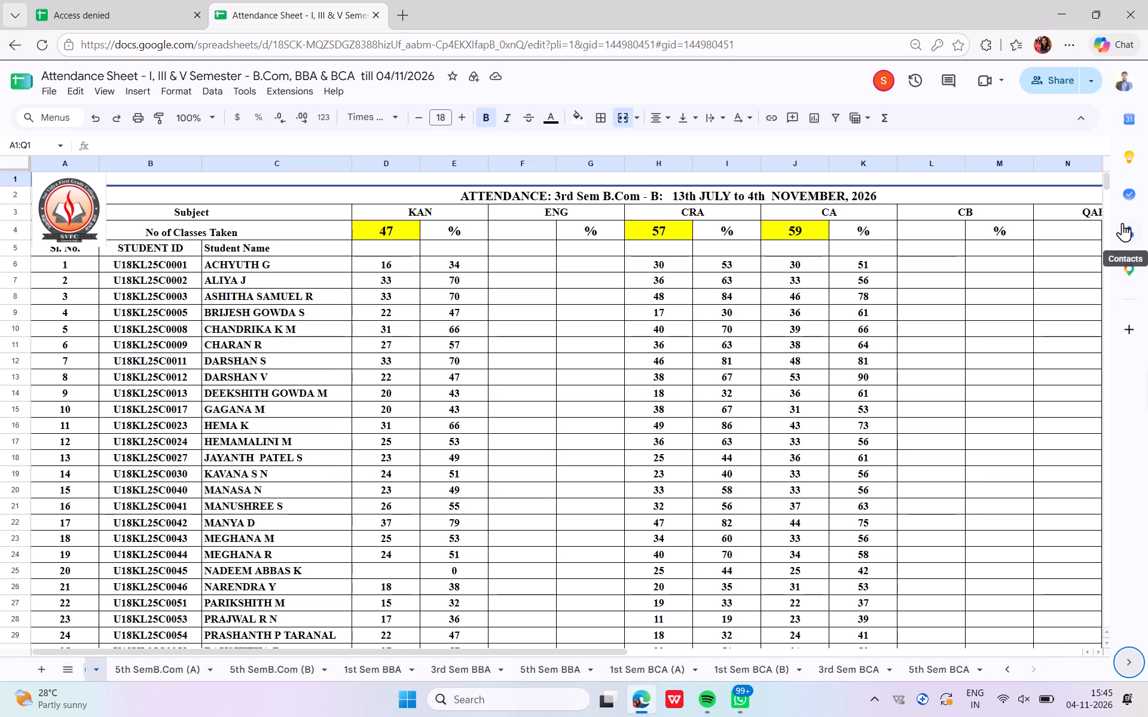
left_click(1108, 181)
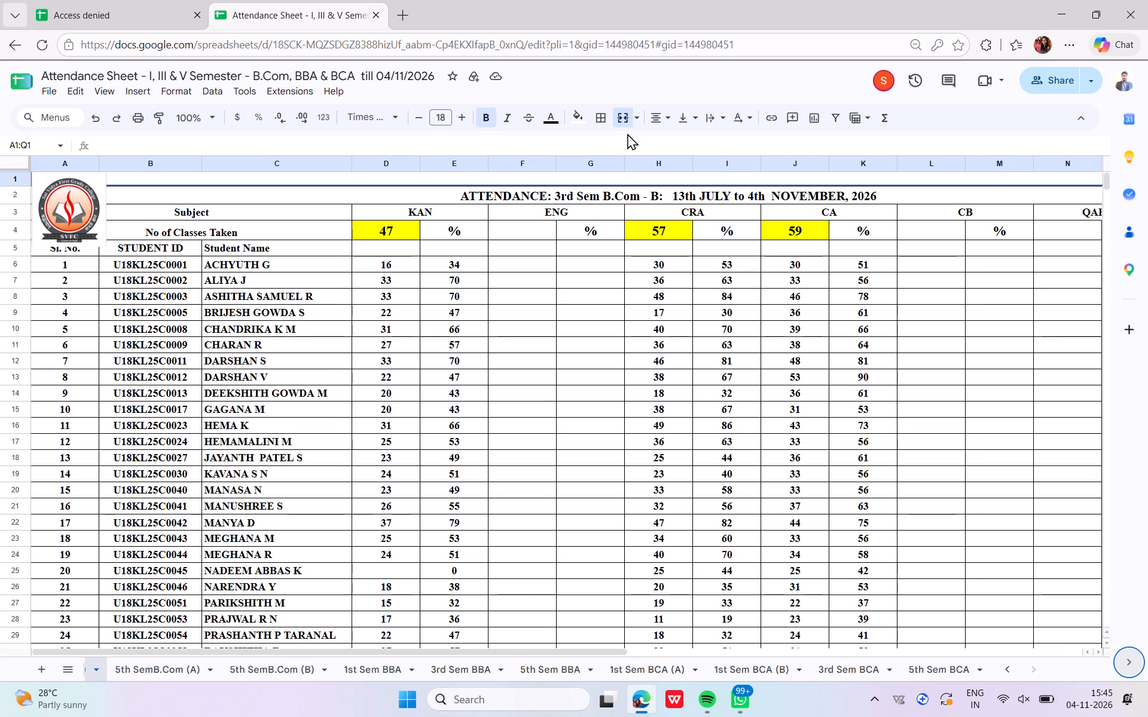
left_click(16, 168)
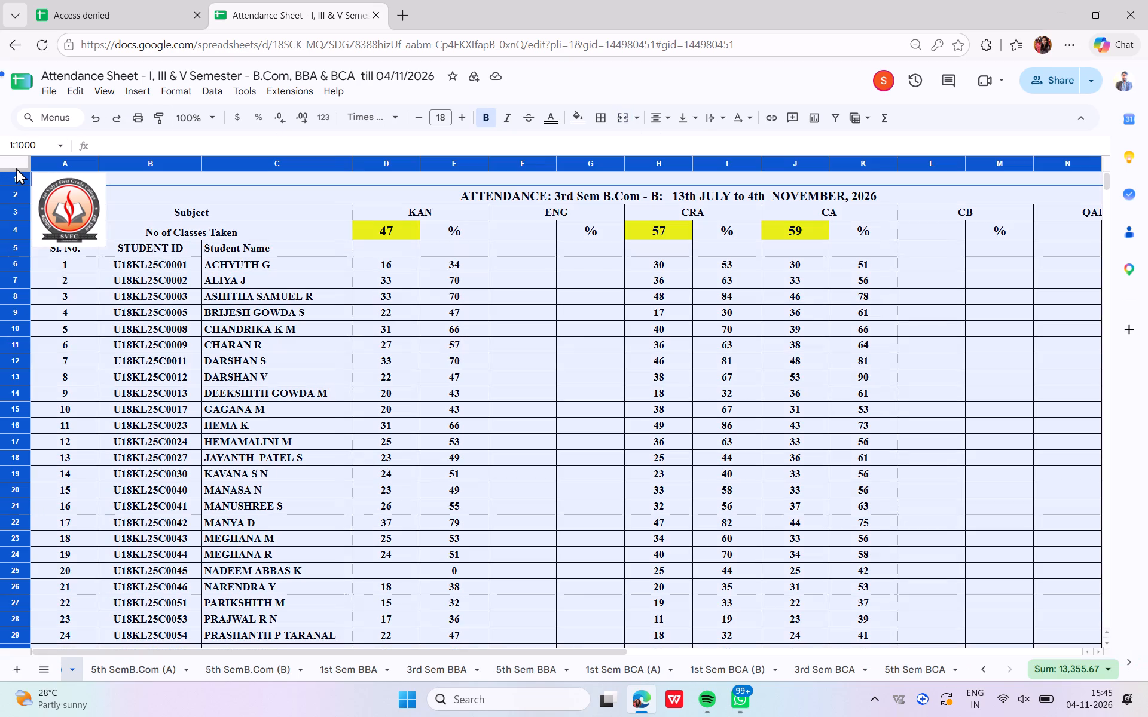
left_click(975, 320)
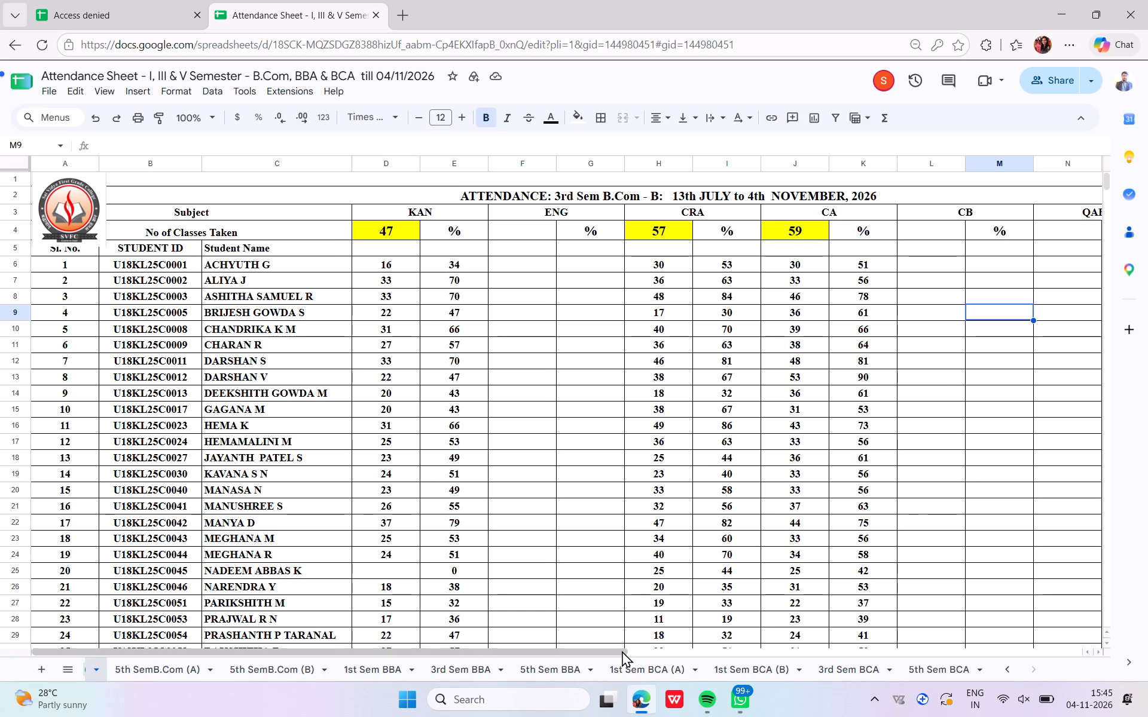
Enter 31 as the number of CCS classes taken in P4 of the 3rd Sem B.Com (B) sheet.
left_click_drag(622, 652, 968, 609)
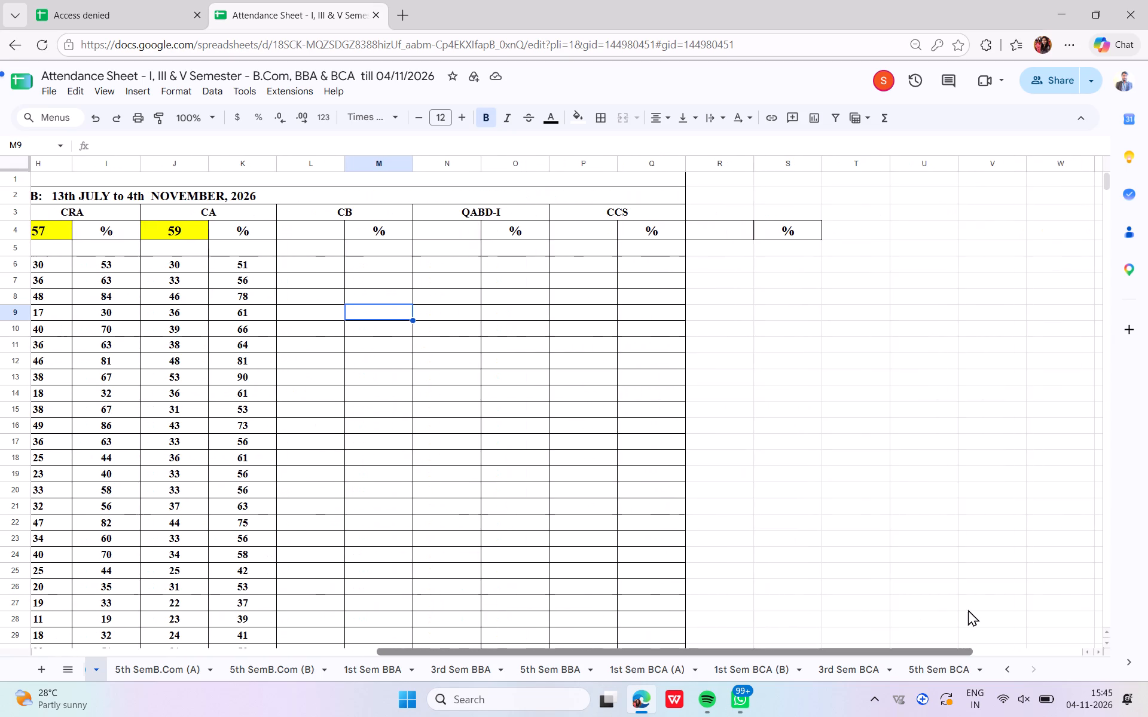
left_click_drag(968, 609, 967, 609)
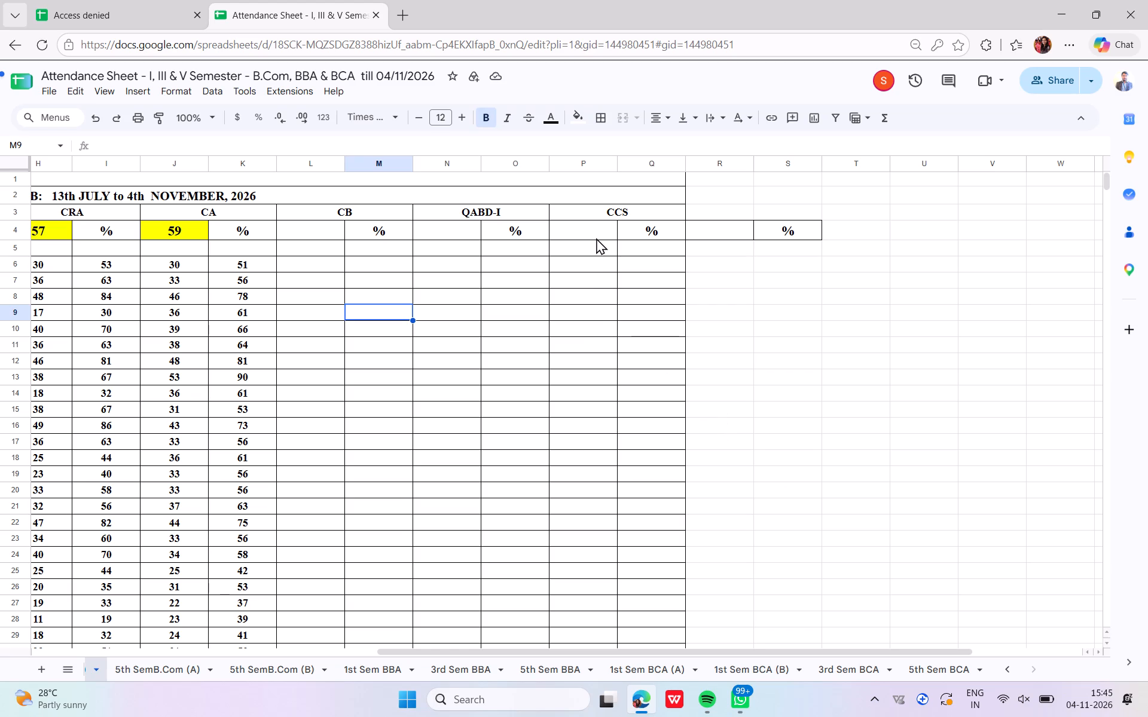
left_click(593, 231)
type("31")
Enter the CCS percentage formula =P5/31*100 in Q5 of the 3rd Sem B.Com (B) sheet.
left_click(632, 252)
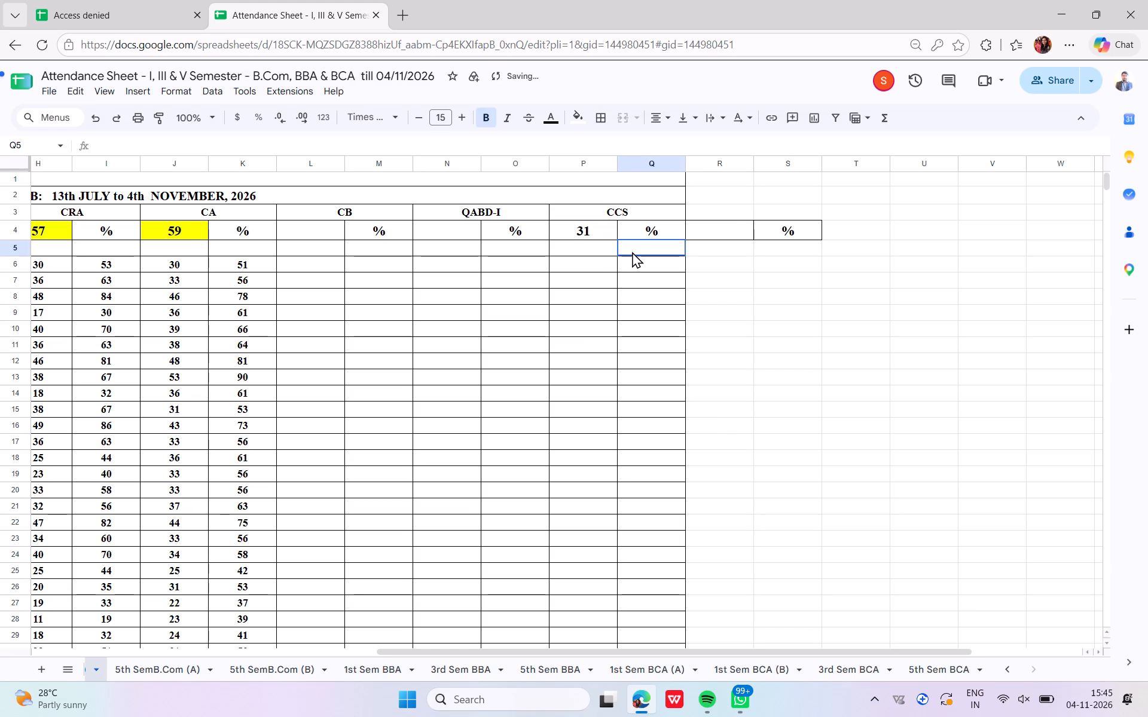
key("equal")
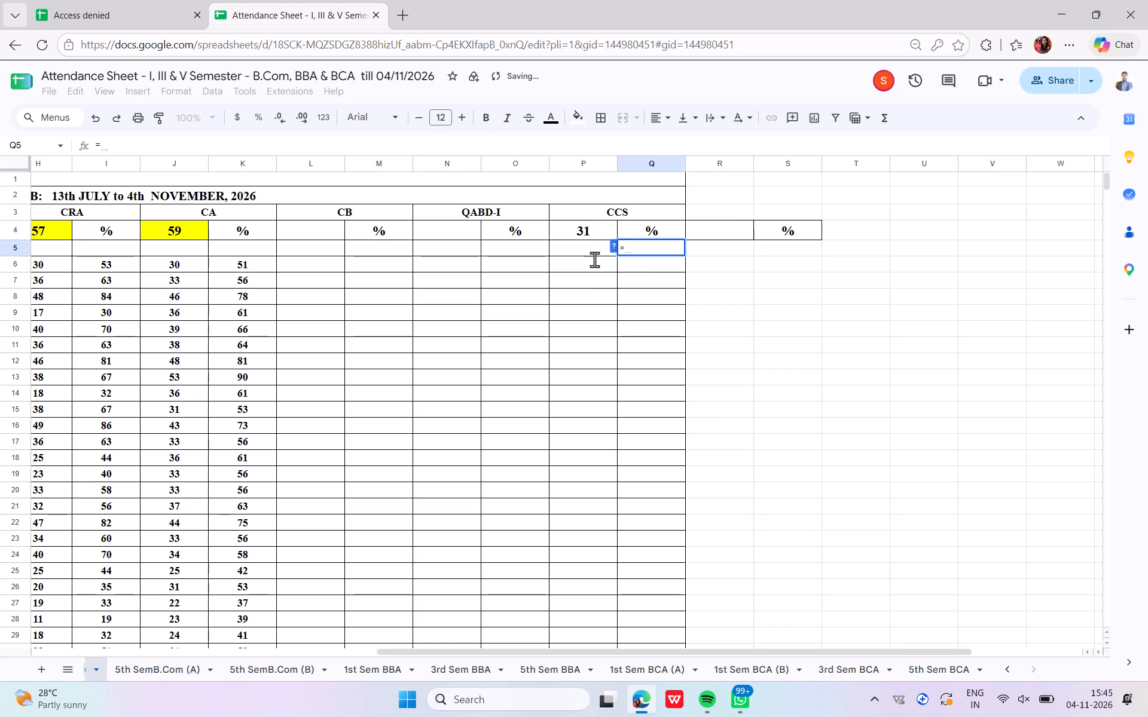
left_click(579, 249)
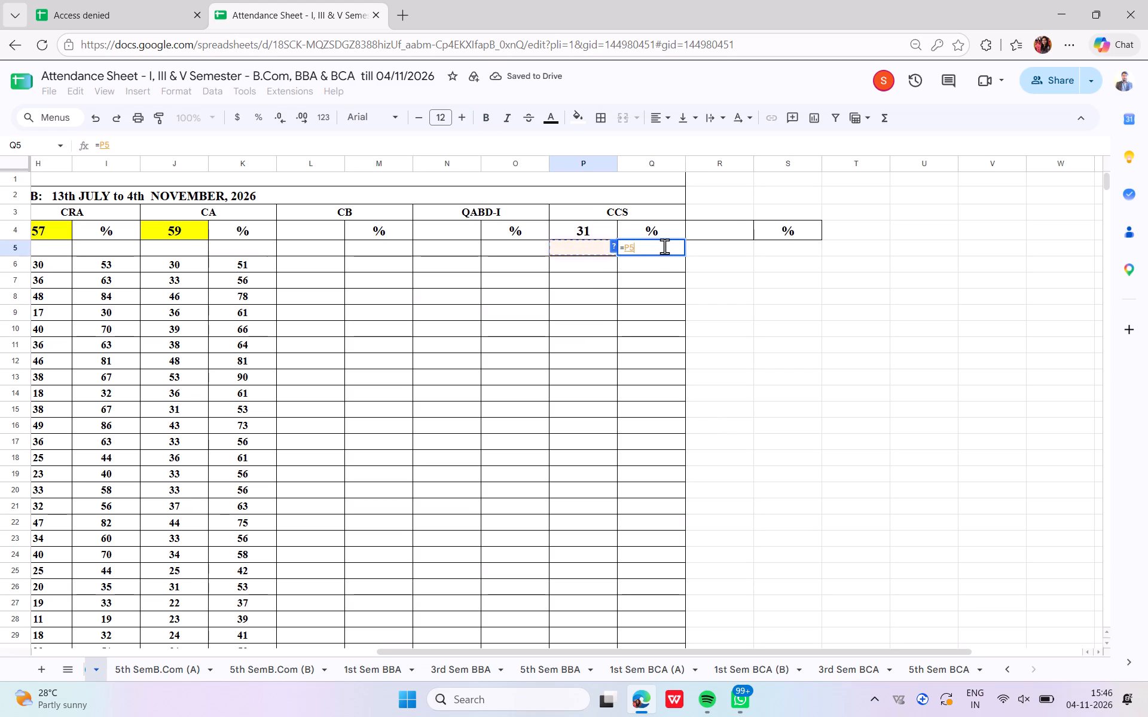
type("/37")
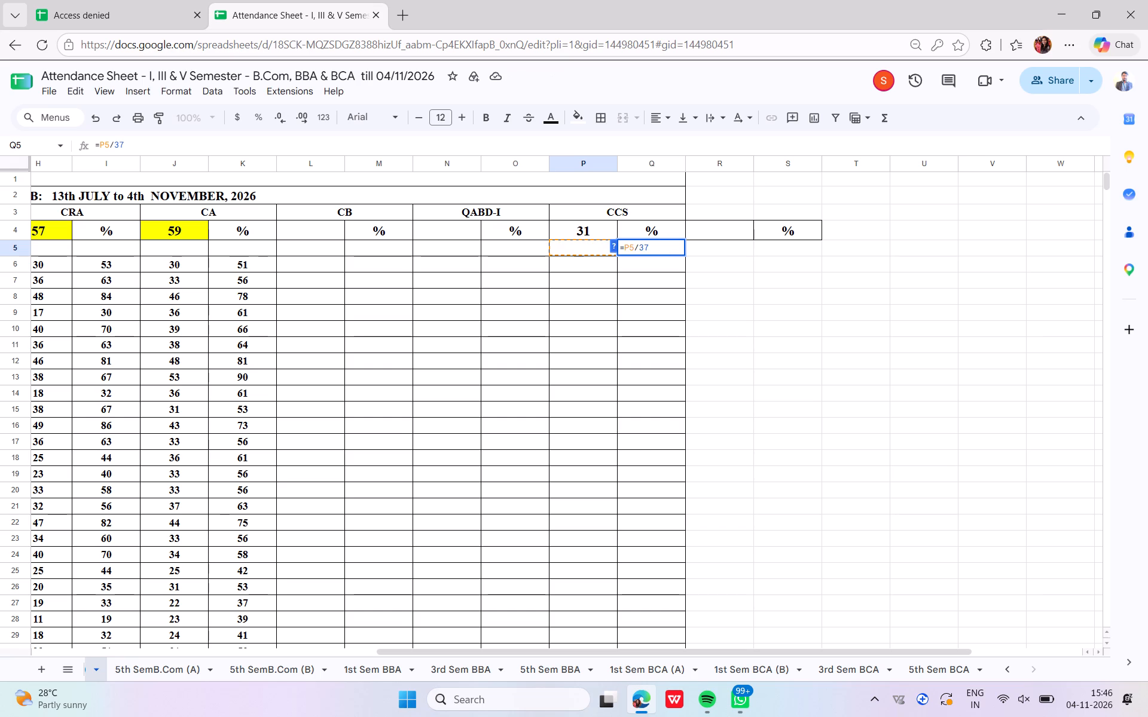
key("BackSpace")
key("1")
key("asterisk")
type("100")
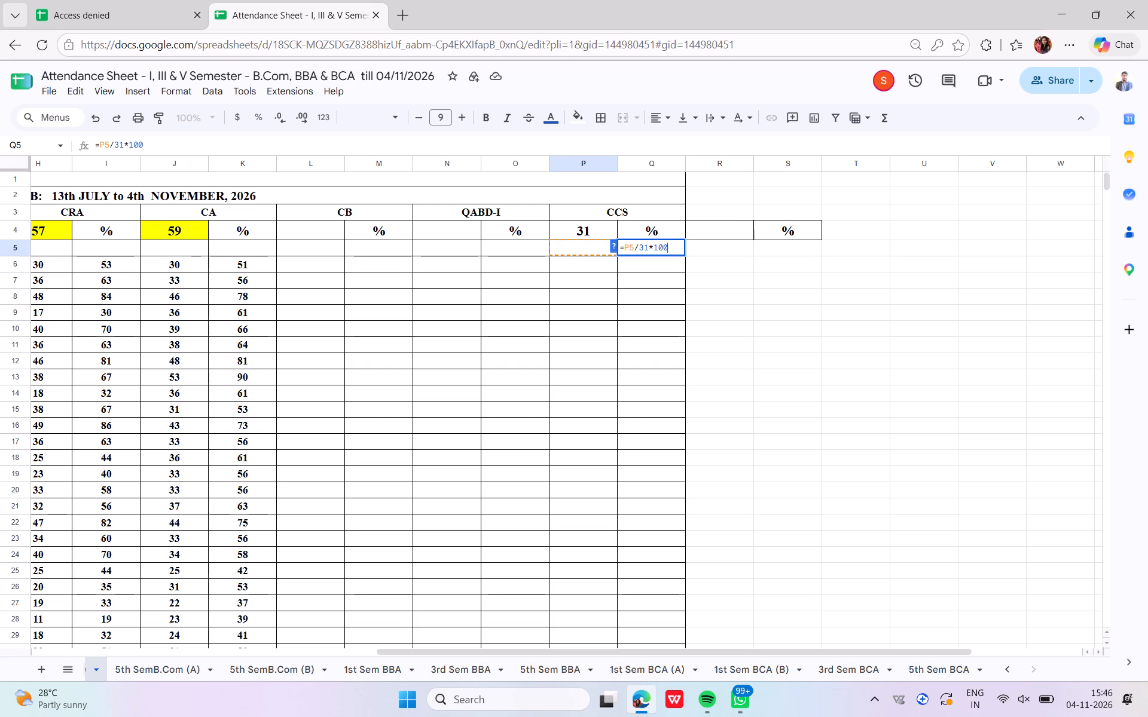
key("Return")
Fill the CCS percentage formula from Q5 down through Q52, the last student row.
left_click(673, 247)
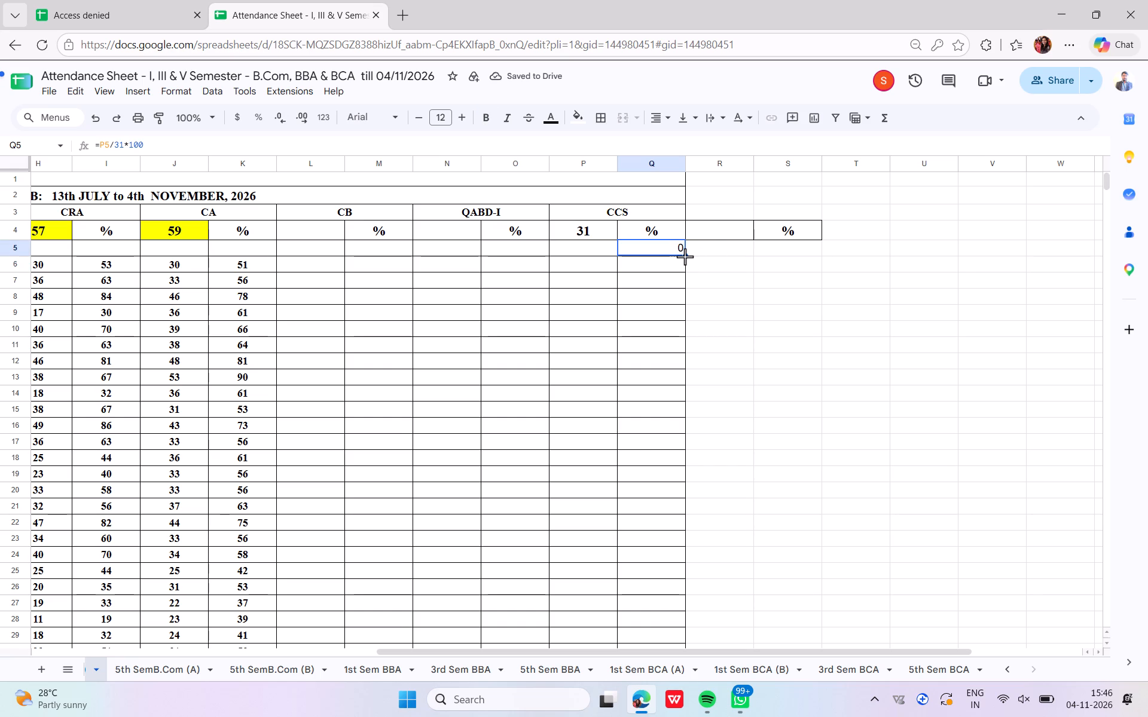
left_click_drag(685, 256, 672, 606)
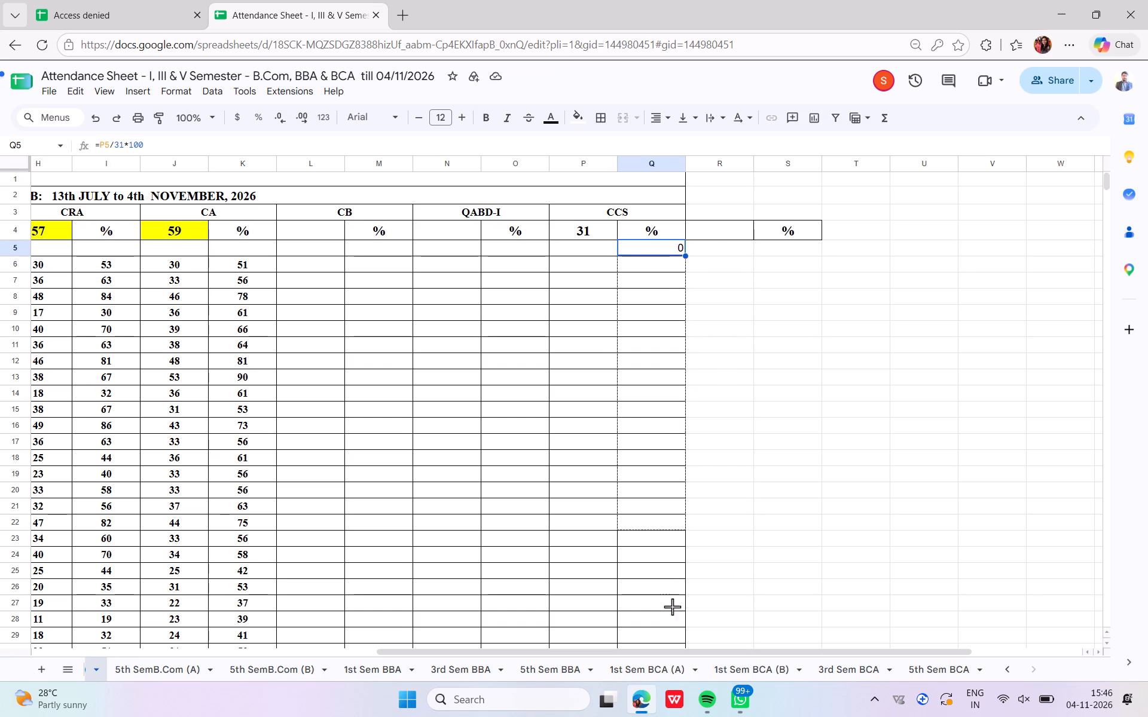
left_click_drag(672, 606, 665, 689)
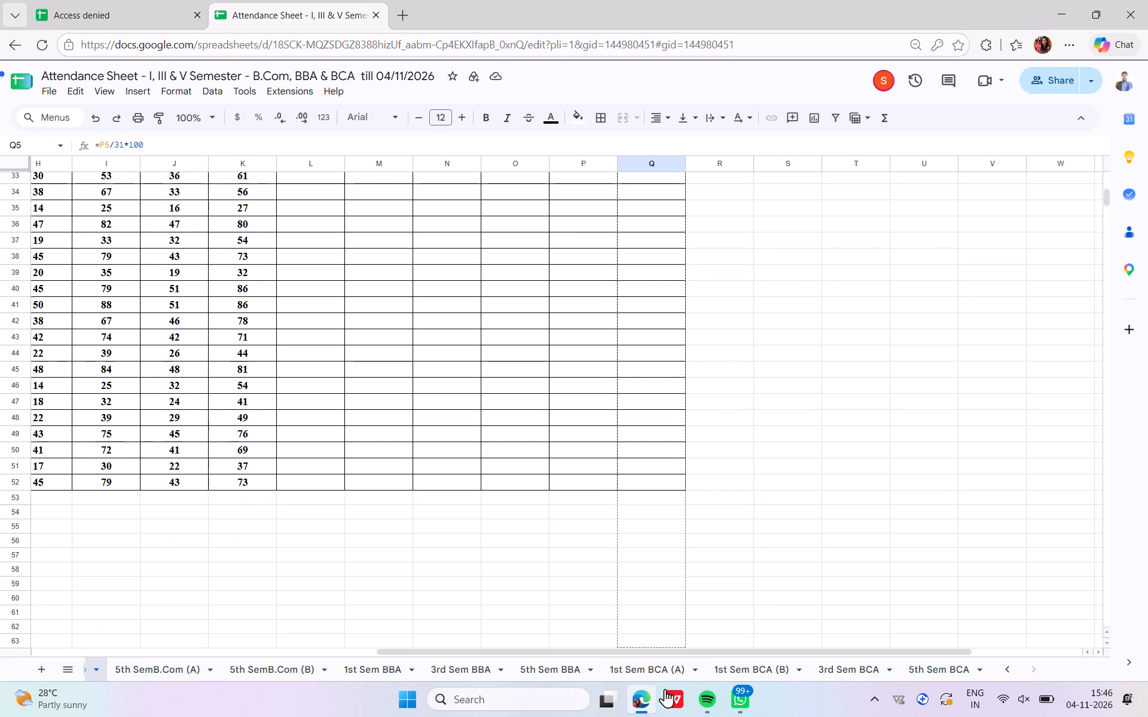
left_click_drag(665, 689, 650, 405)
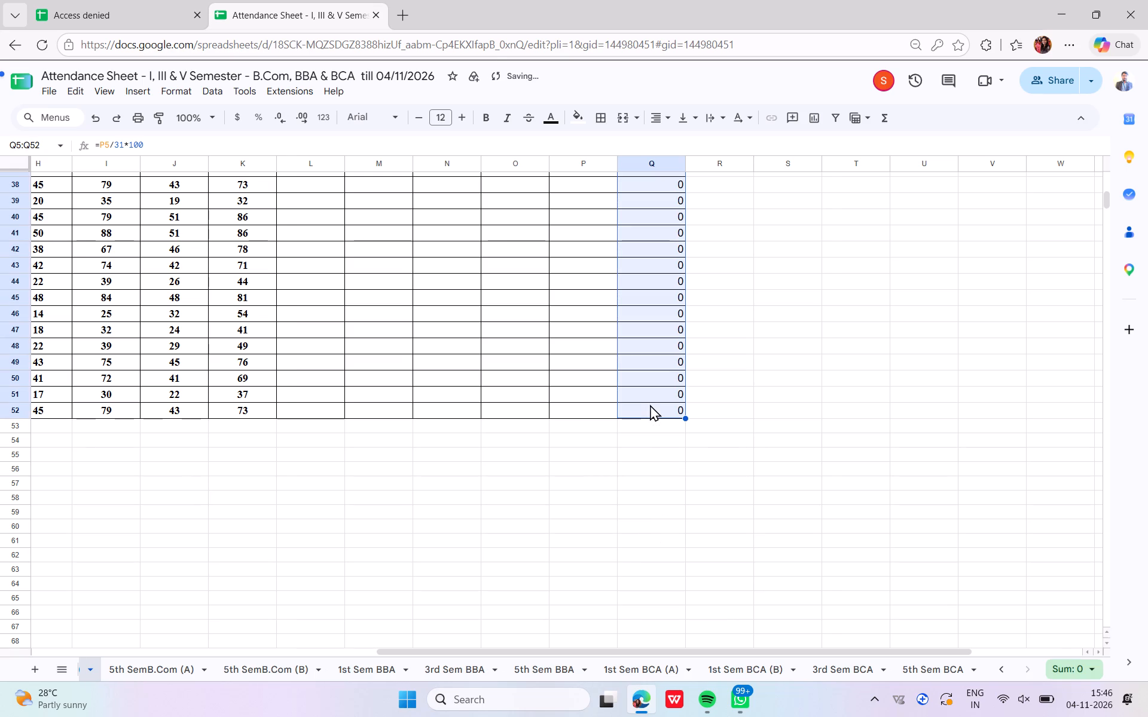
Clear the CCS percentage formula from Q5, the row above the first student.
left_click(580, 387)
scroll(580, 387, "up", 5)
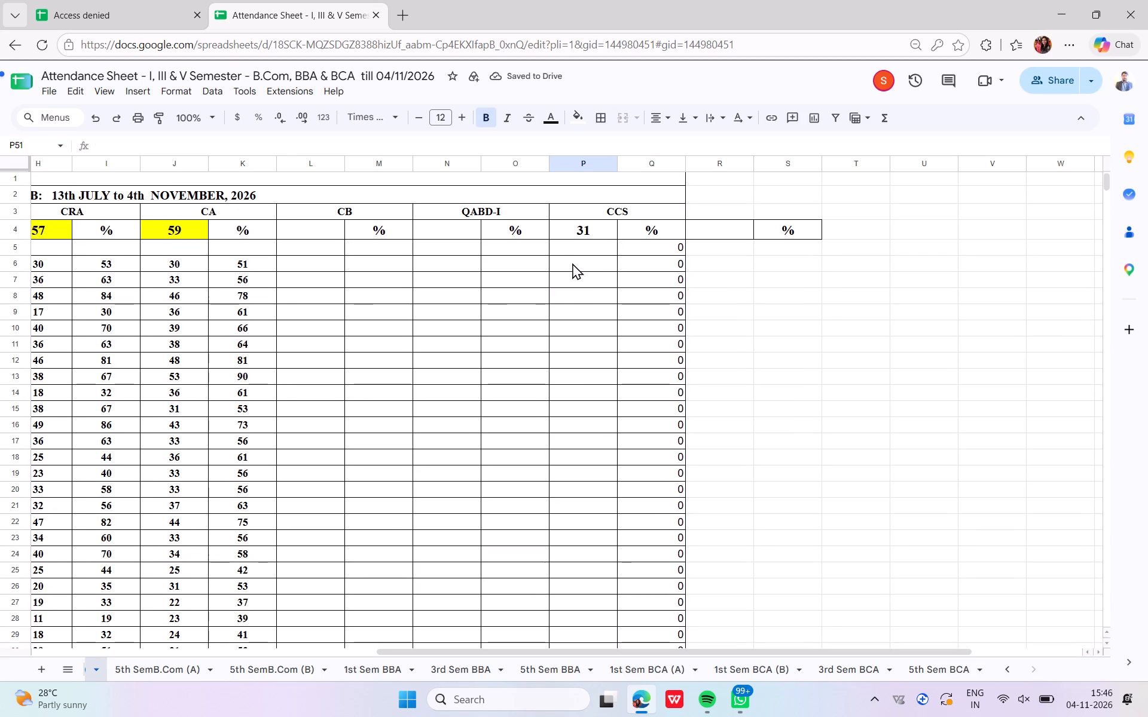
left_click(643, 247)
key("BackSpace")
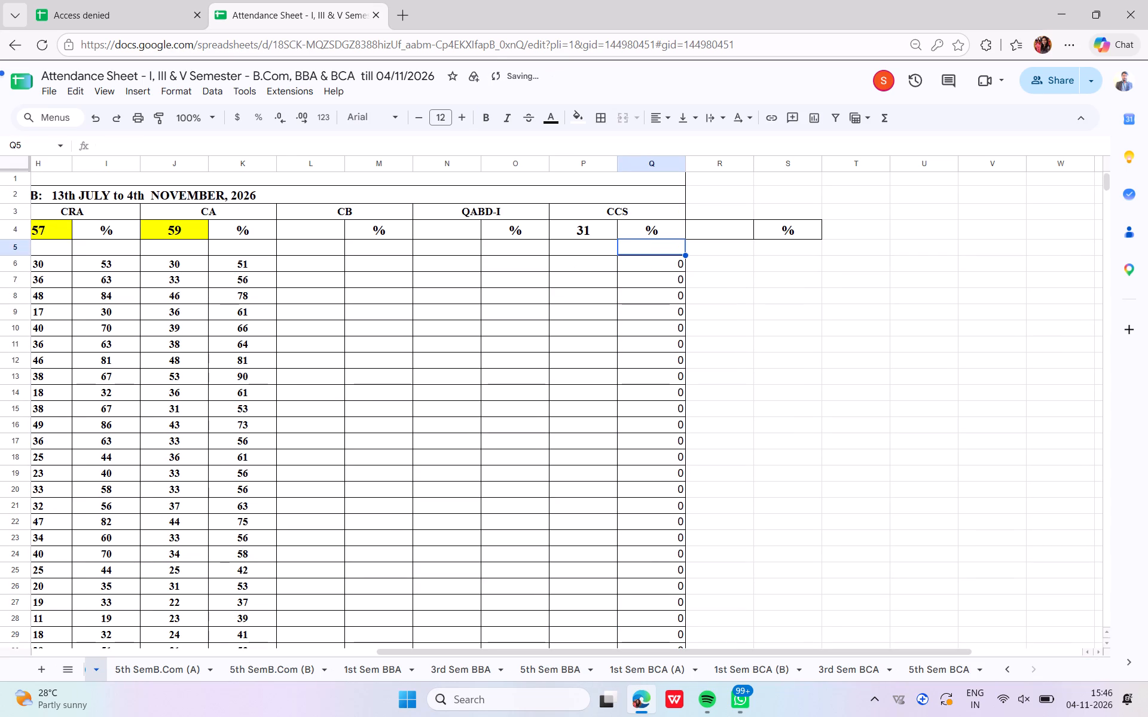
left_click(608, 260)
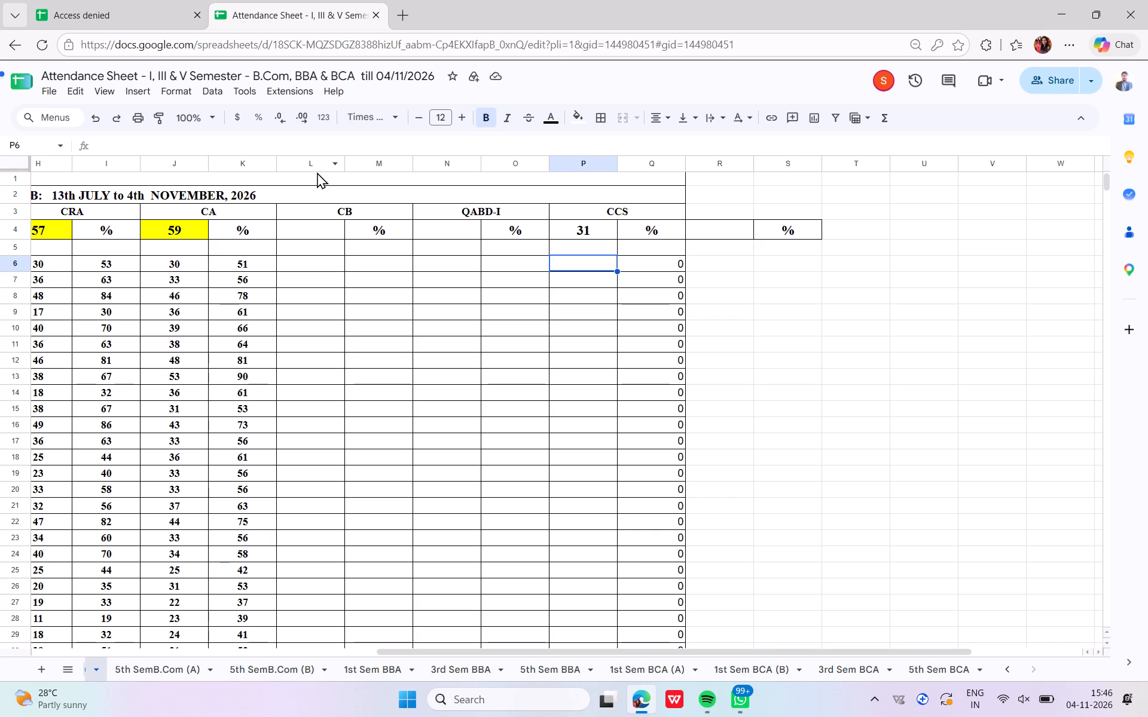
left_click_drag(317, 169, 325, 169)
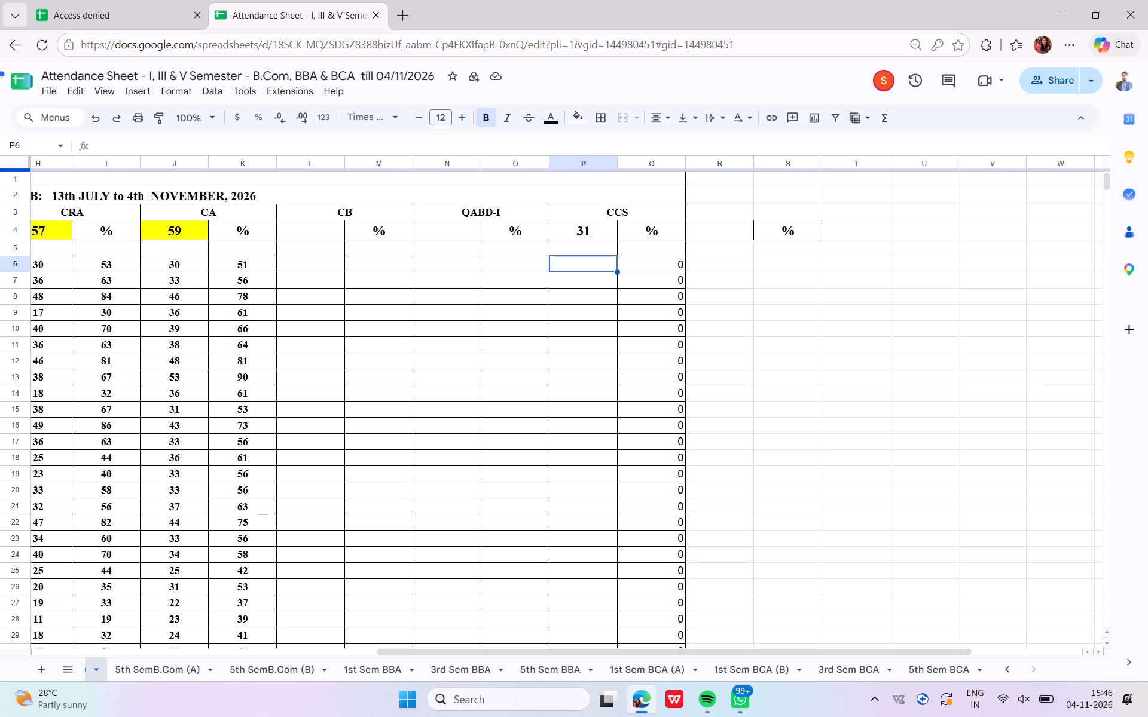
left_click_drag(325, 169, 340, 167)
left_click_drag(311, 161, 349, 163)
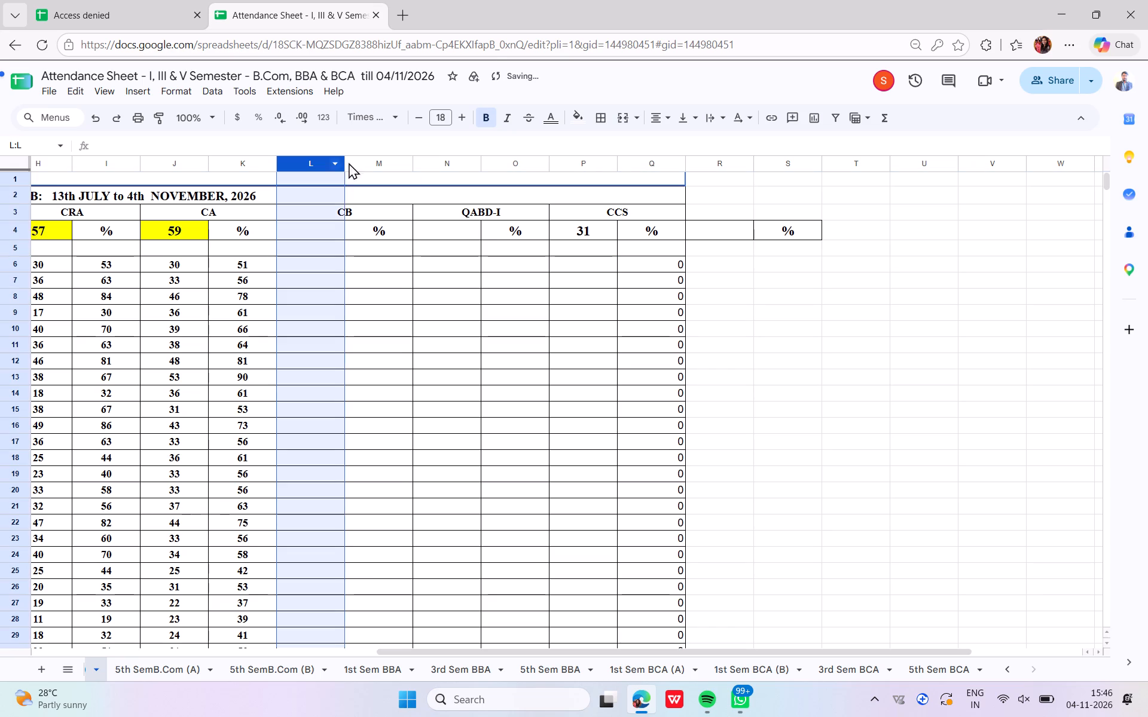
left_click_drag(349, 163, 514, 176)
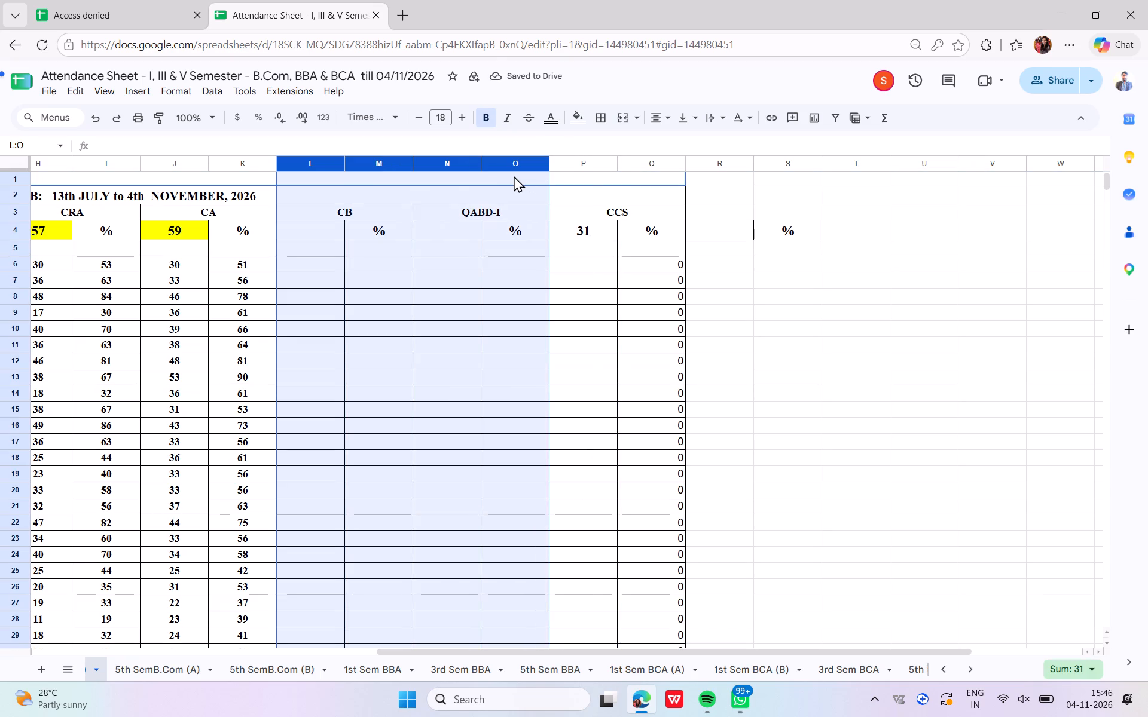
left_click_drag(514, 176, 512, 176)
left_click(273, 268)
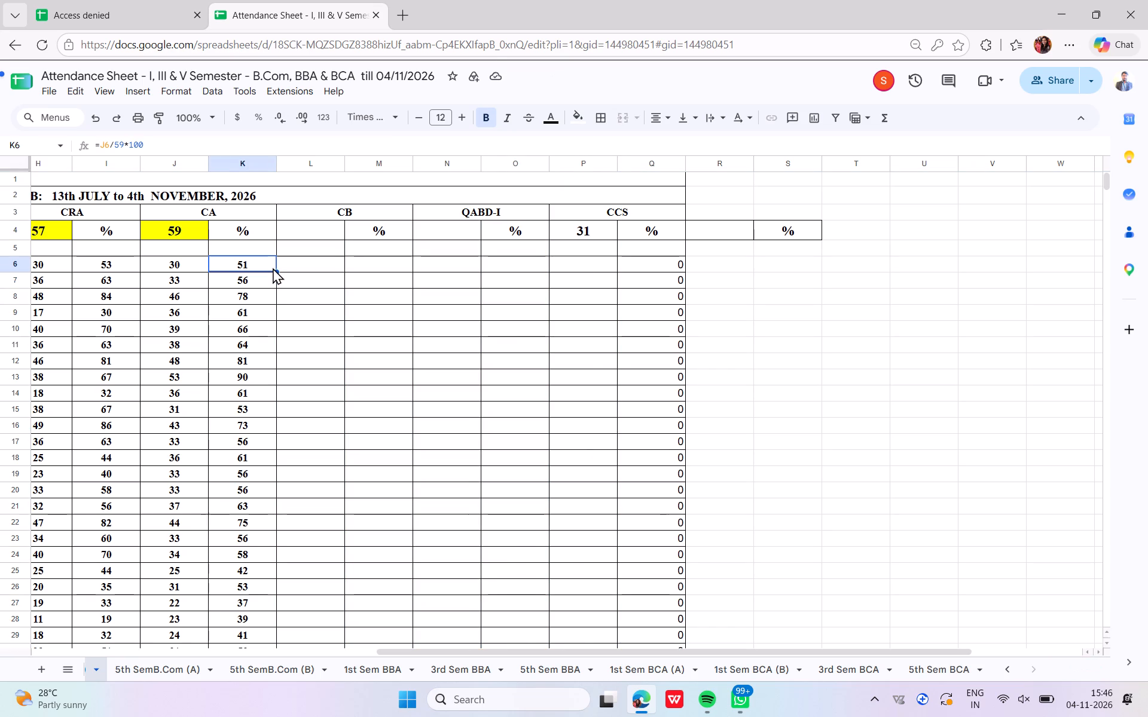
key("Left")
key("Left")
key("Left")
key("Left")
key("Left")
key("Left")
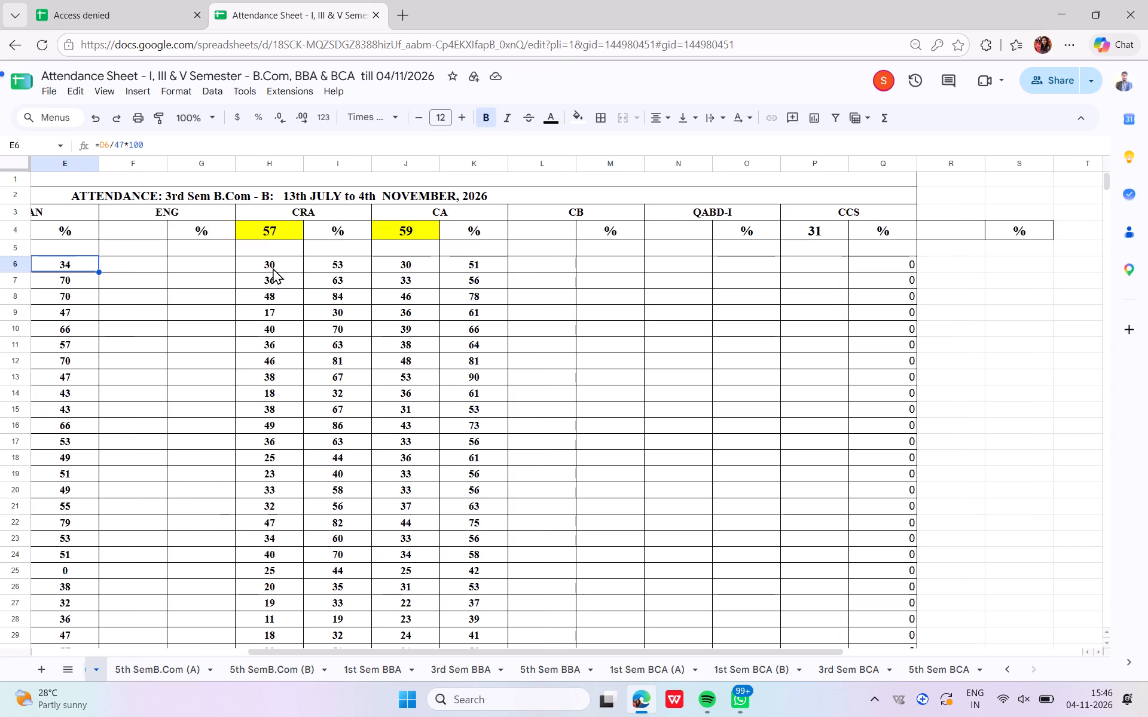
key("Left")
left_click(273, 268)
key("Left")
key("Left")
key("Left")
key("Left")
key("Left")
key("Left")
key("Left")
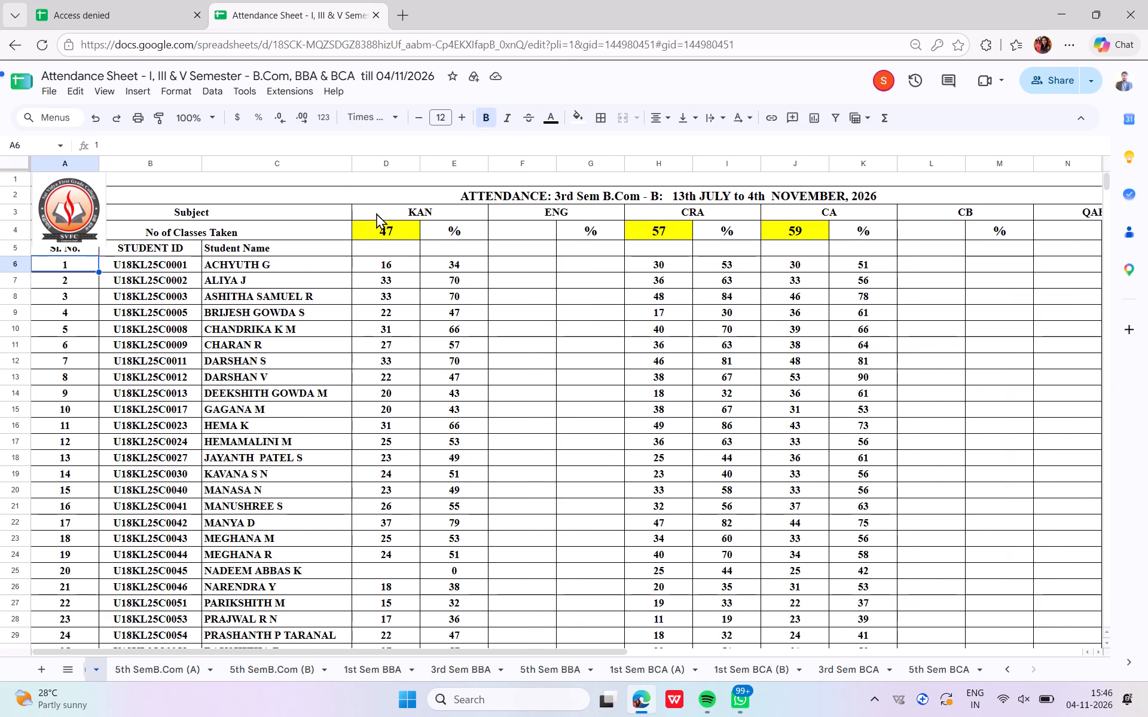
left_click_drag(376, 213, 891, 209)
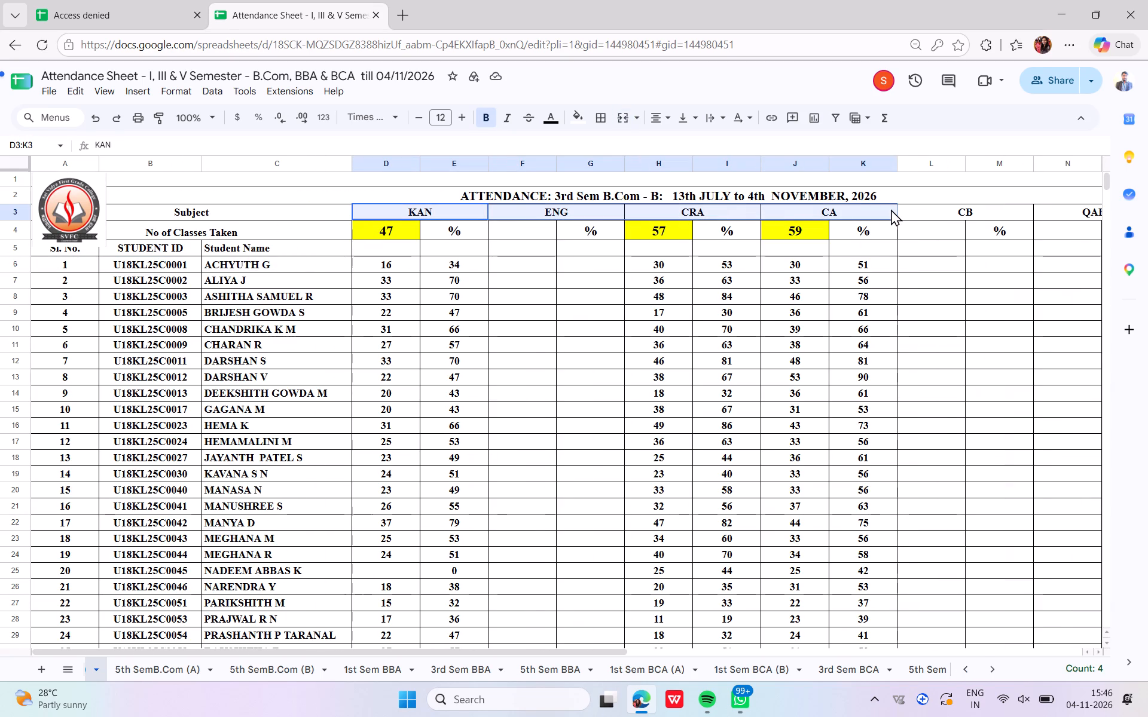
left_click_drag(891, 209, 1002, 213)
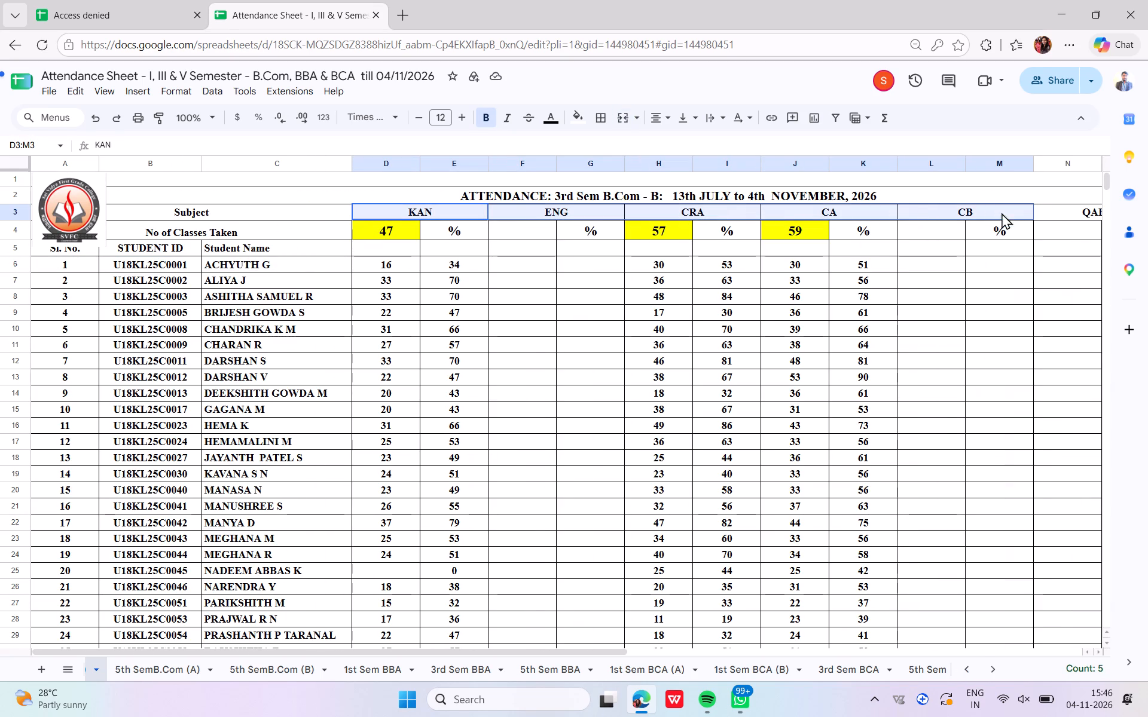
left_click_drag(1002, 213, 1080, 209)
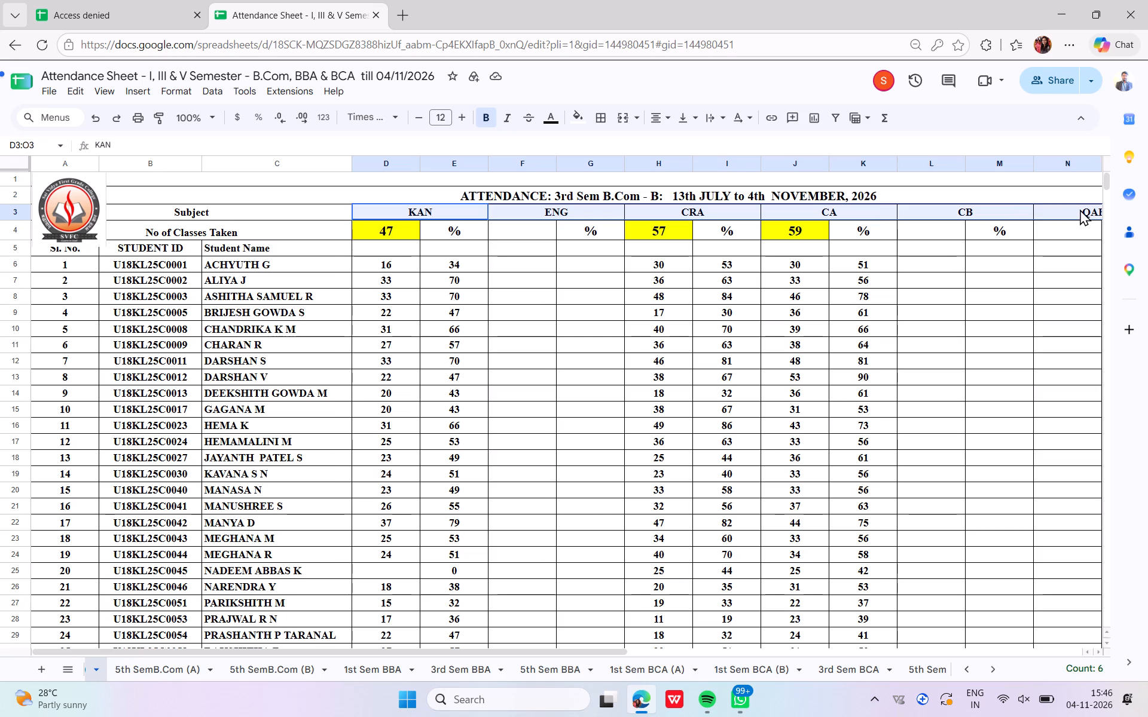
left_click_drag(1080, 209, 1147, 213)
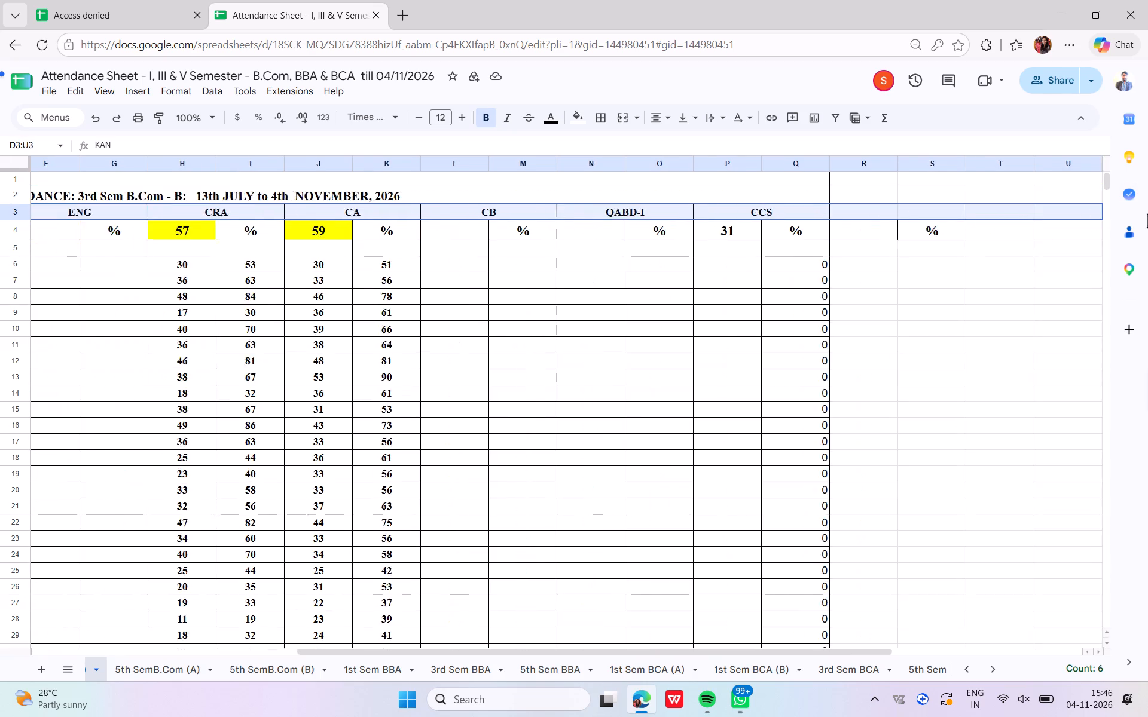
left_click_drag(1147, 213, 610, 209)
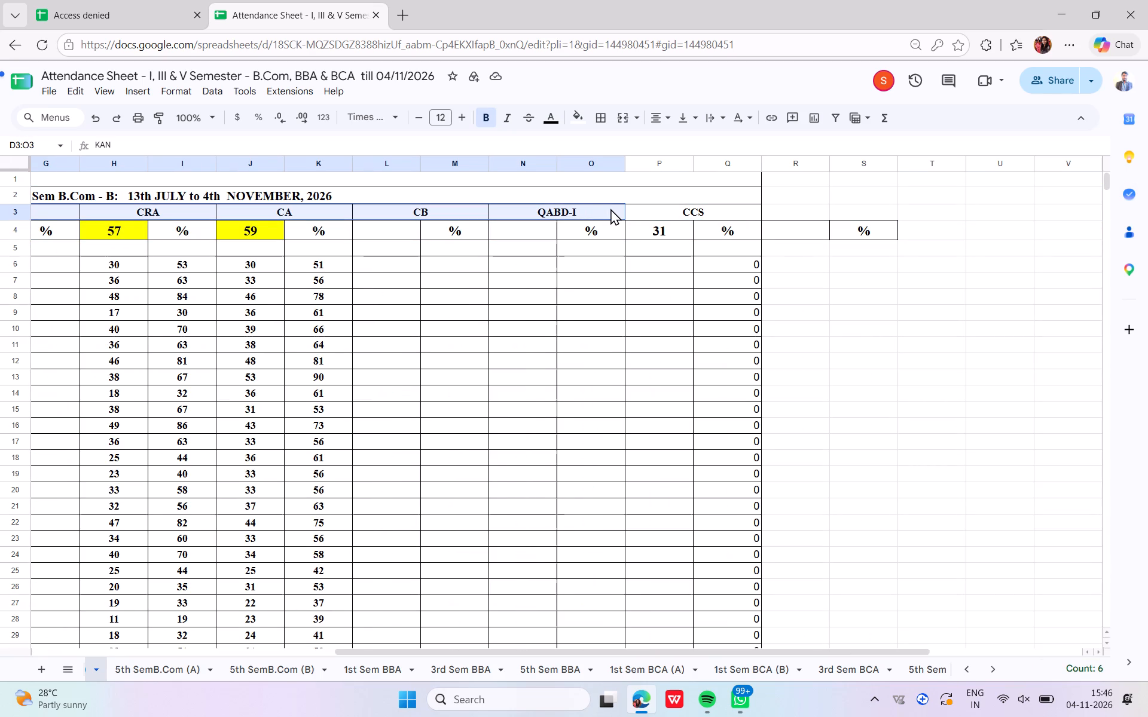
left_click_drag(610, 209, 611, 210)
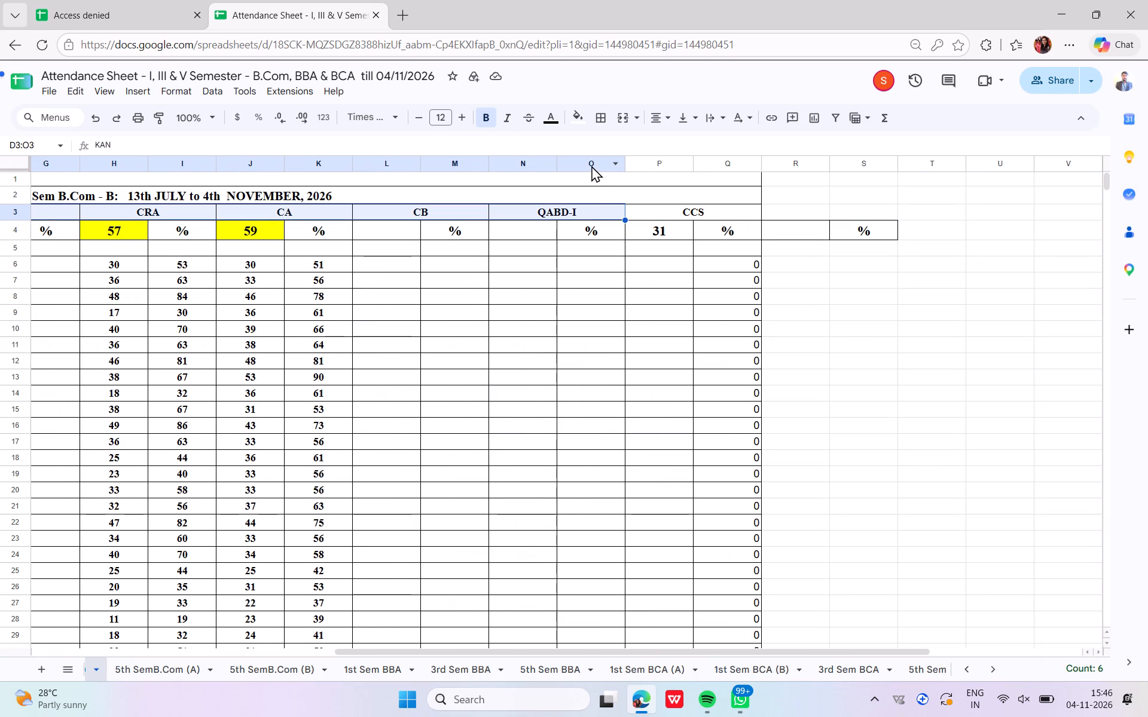
Hide column O and columns D to N, covering the subjects KAN through QABD-I before CCS.
right_click(591, 166)
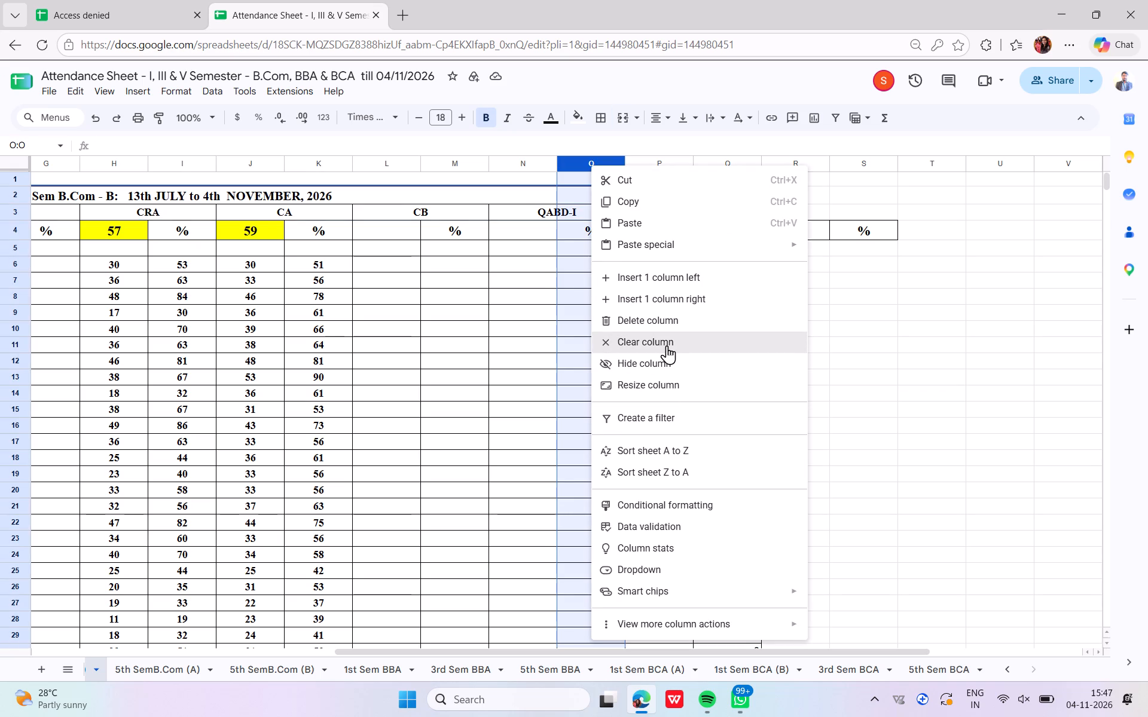
left_click(651, 356)
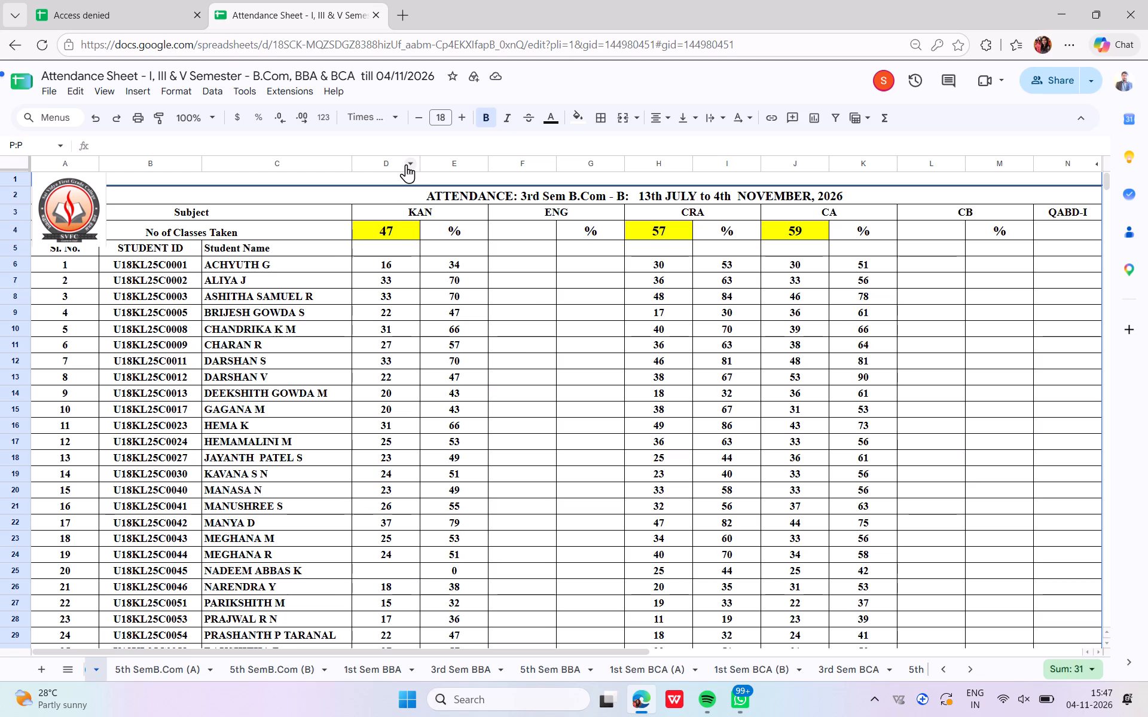
left_click_drag(393, 167, 581, 153)
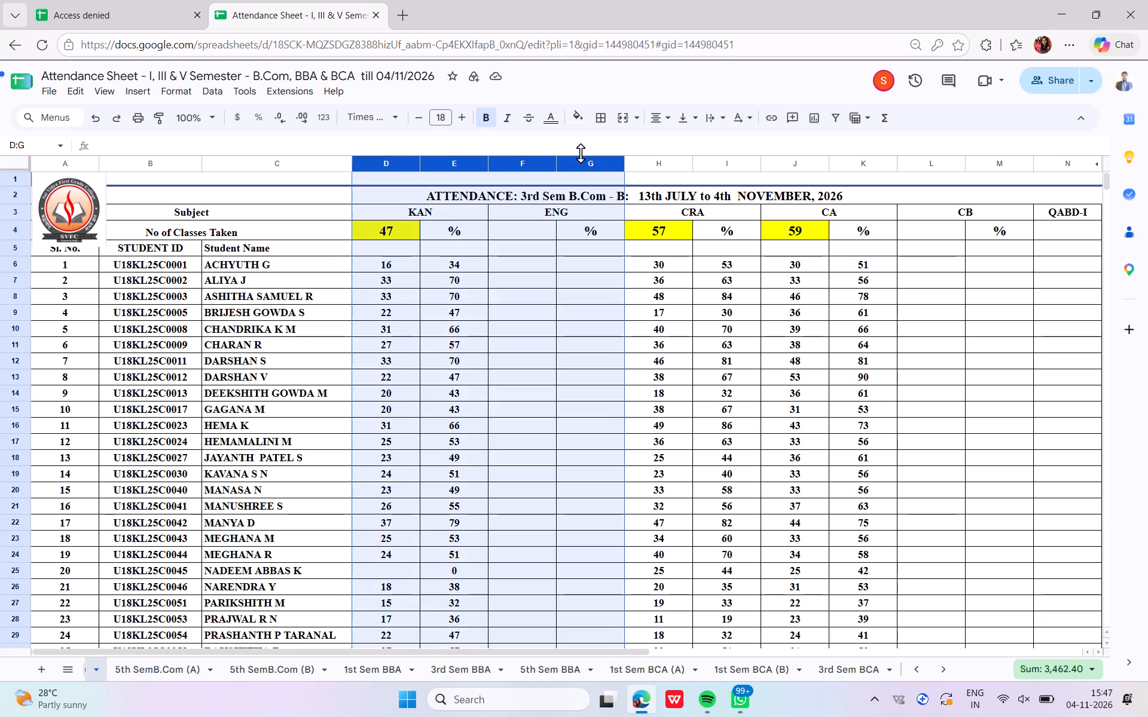
left_click_drag(581, 153, 978, 207)
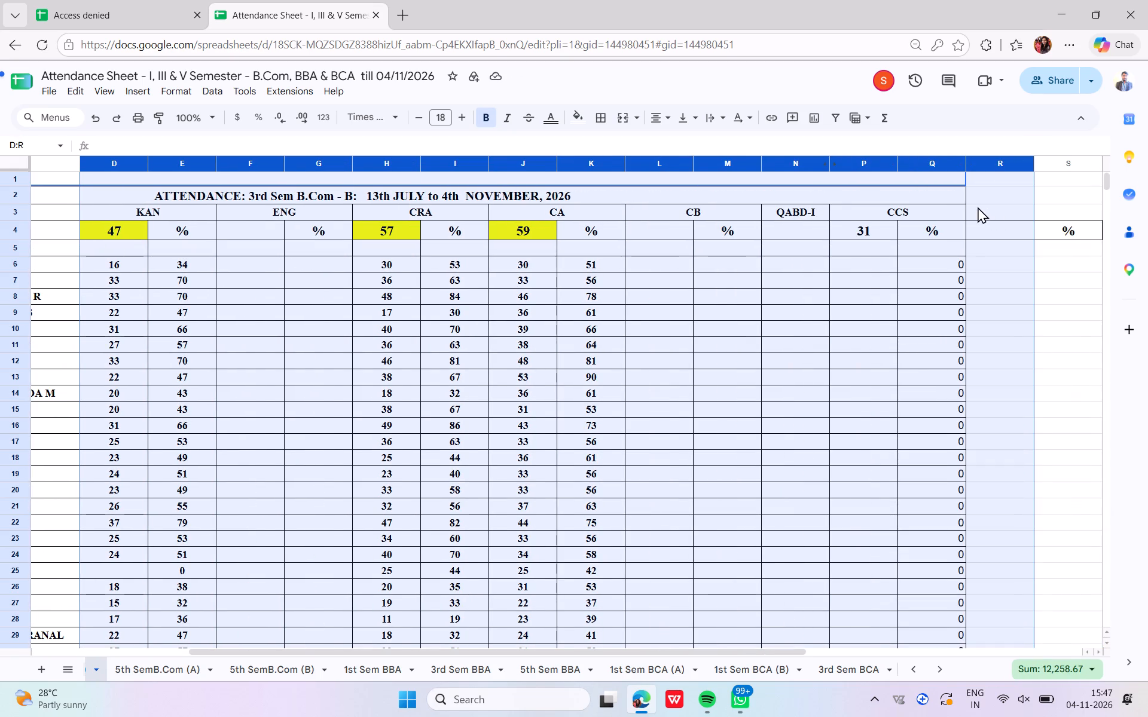
left_click_drag(978, 207, 820, 203)
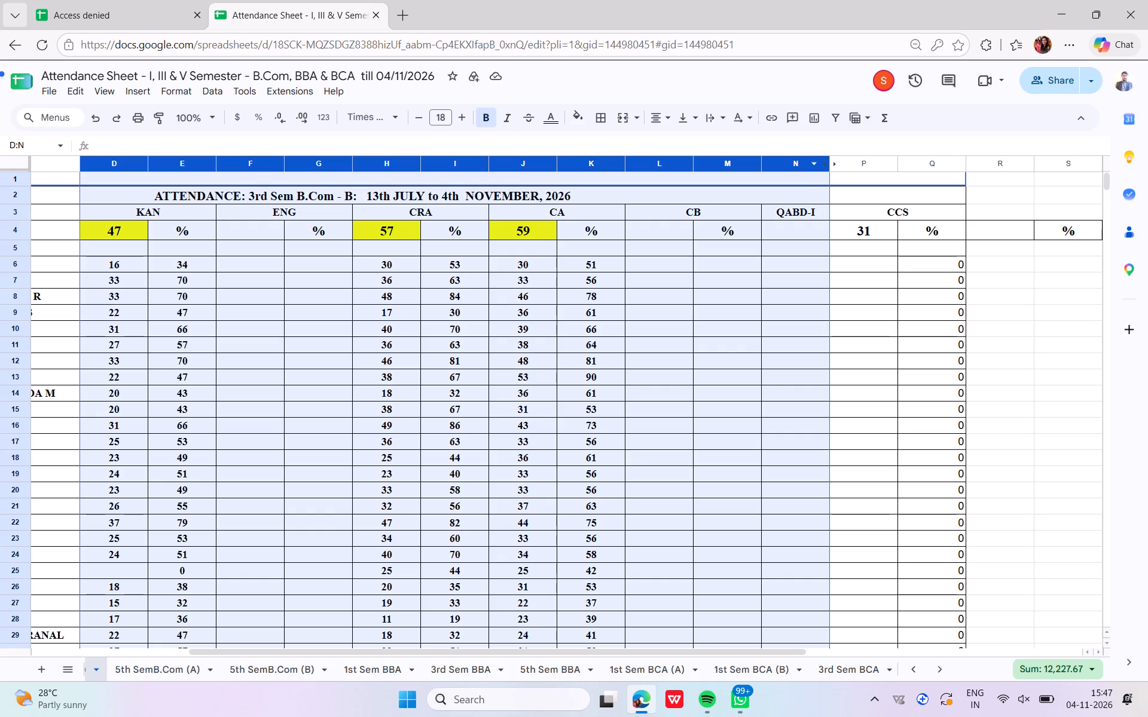
right_click(799, 166)
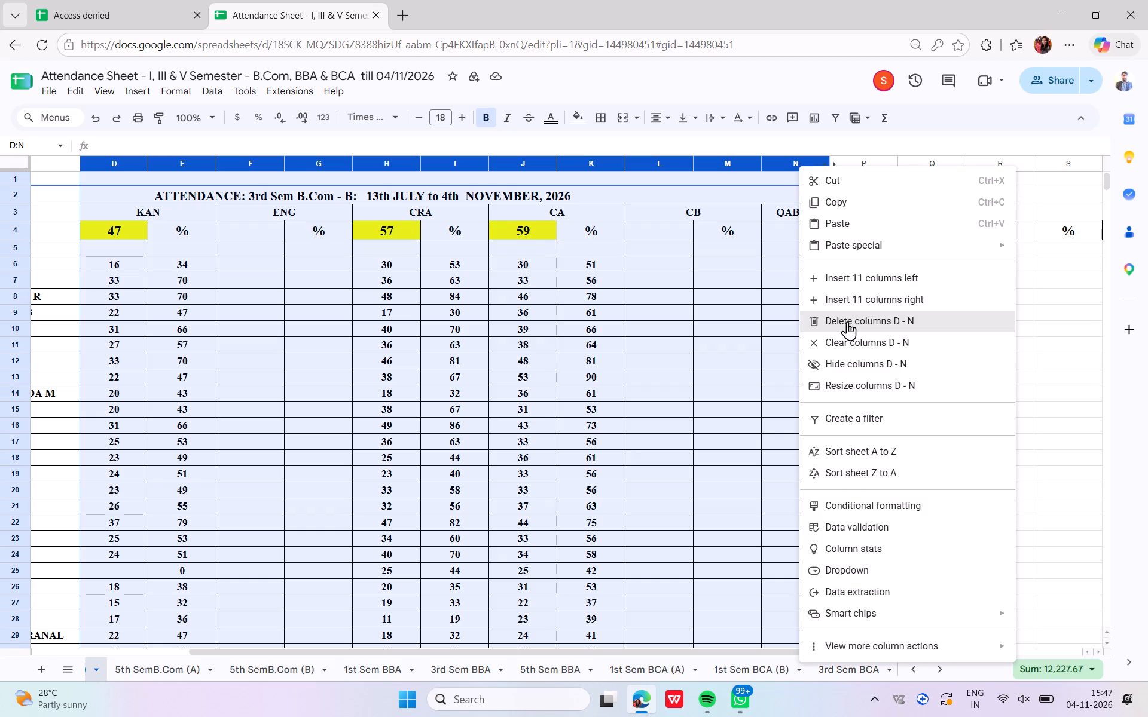
left_click(844, 359)
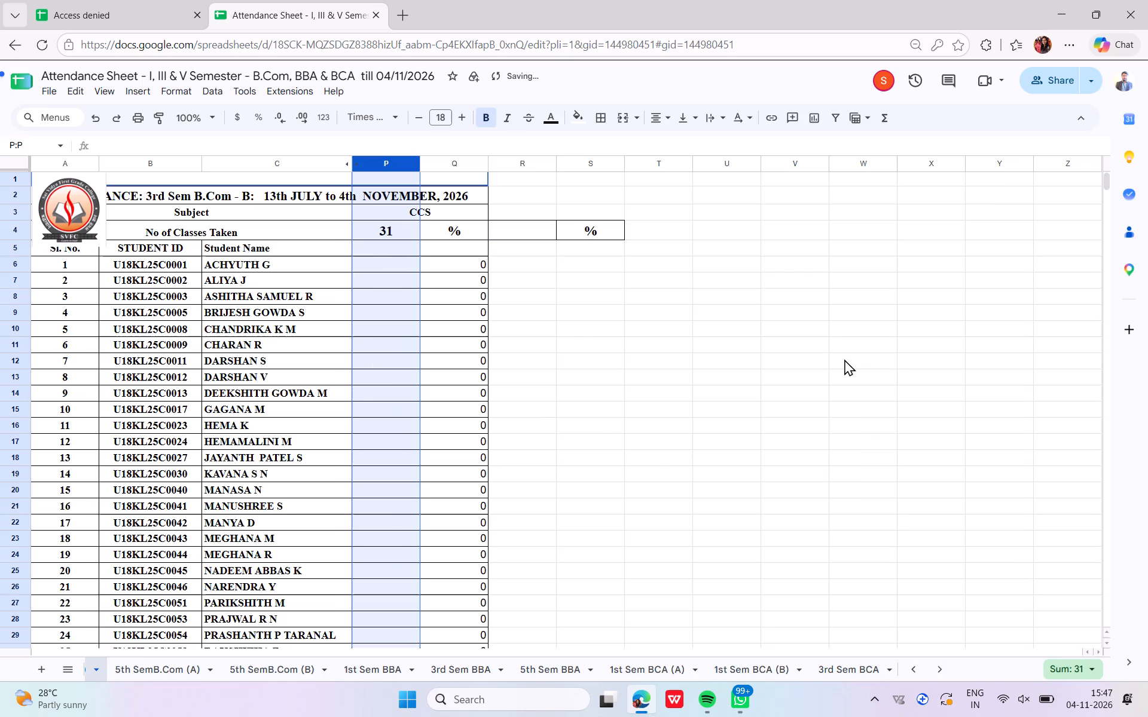
Select P6, the CCS attendance cell of student 1.
left_click(428, 282)
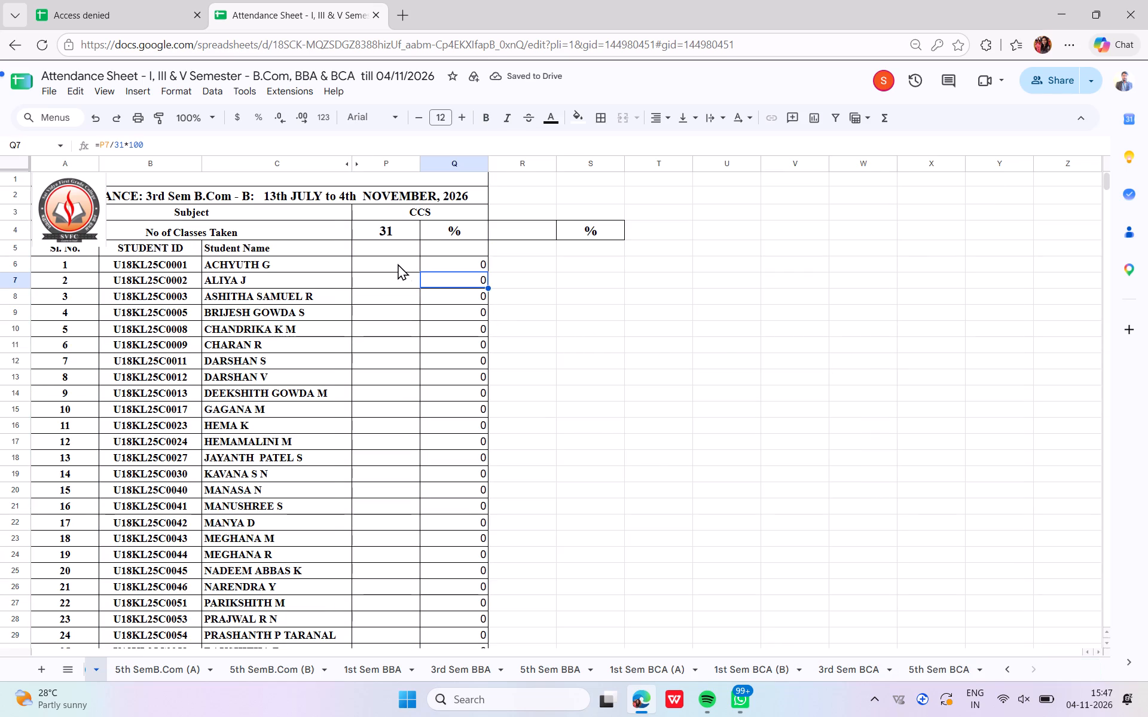
left_click(398, 263)
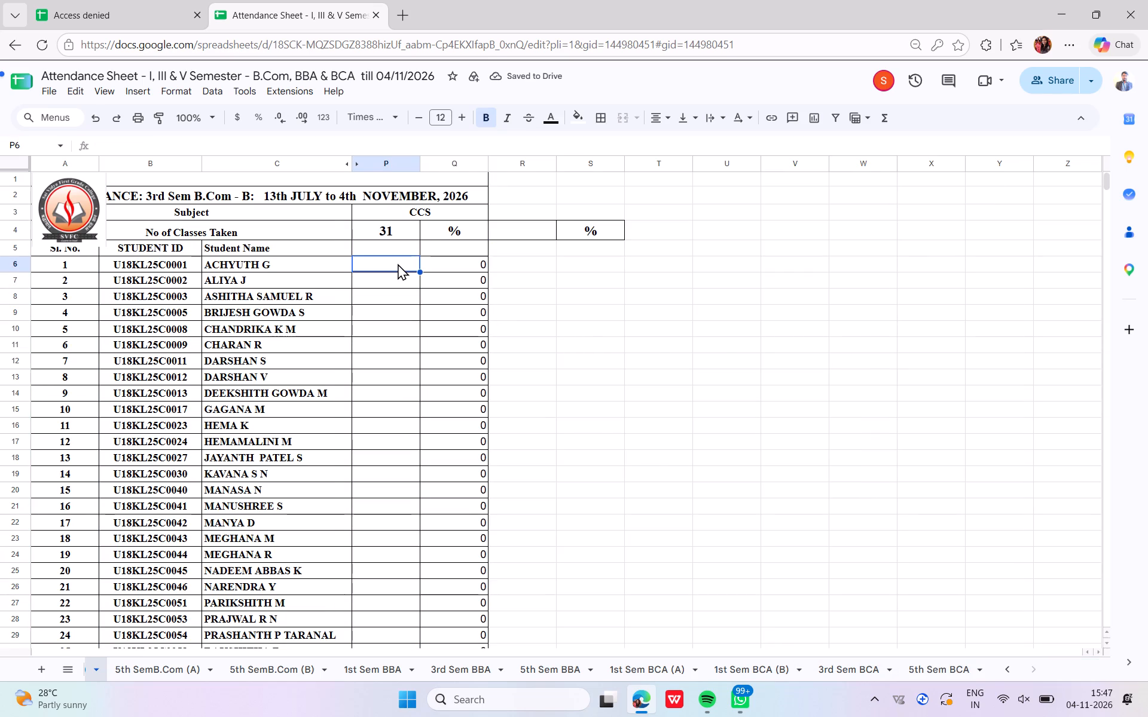
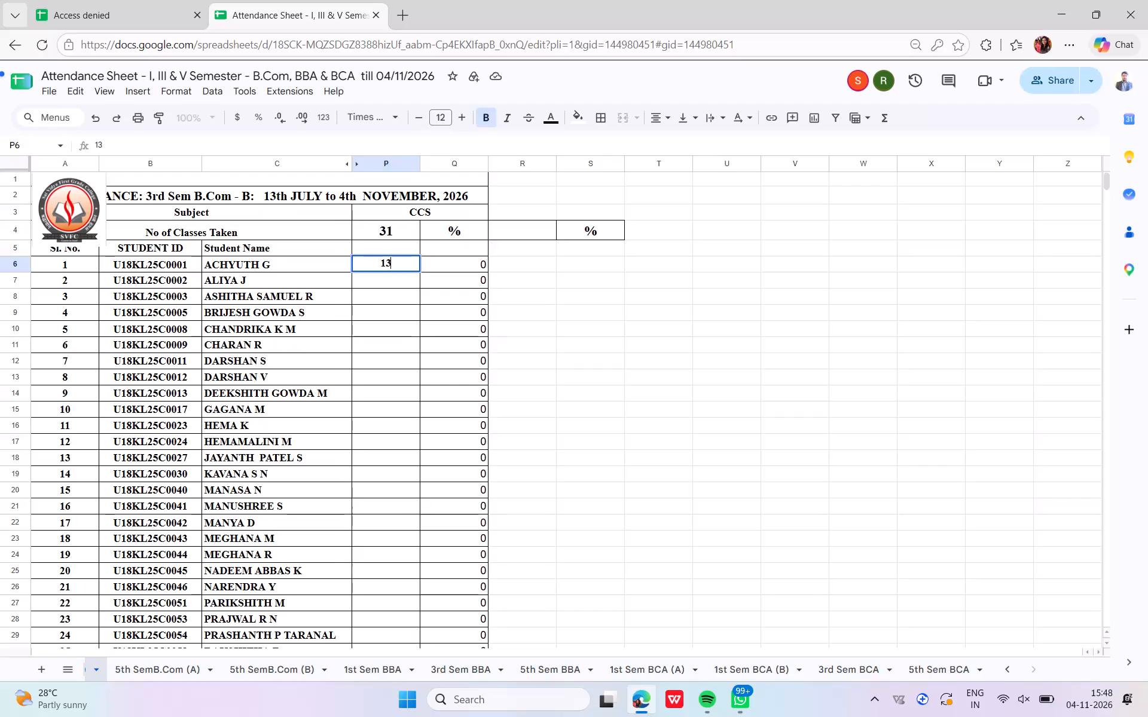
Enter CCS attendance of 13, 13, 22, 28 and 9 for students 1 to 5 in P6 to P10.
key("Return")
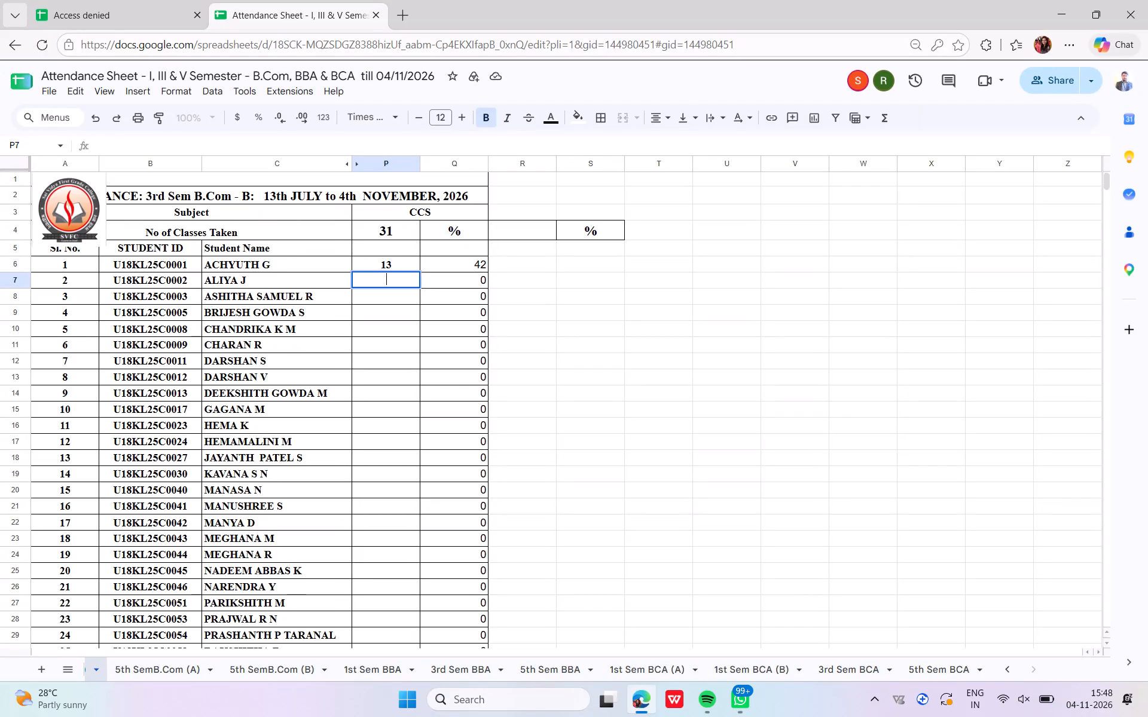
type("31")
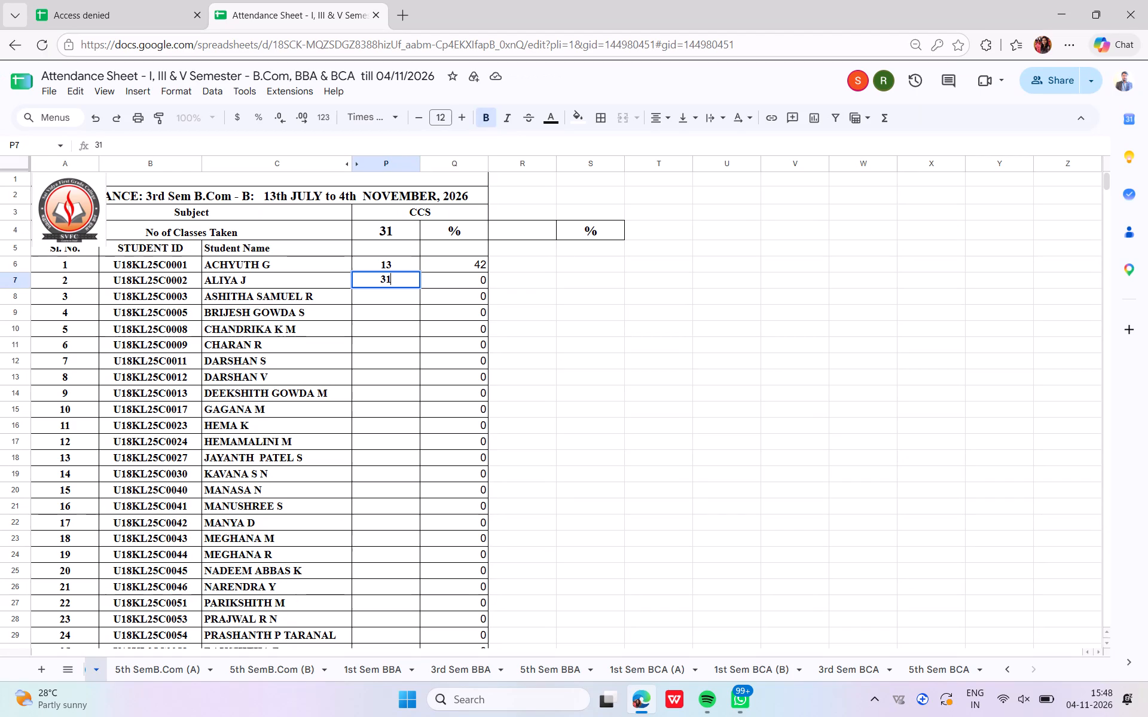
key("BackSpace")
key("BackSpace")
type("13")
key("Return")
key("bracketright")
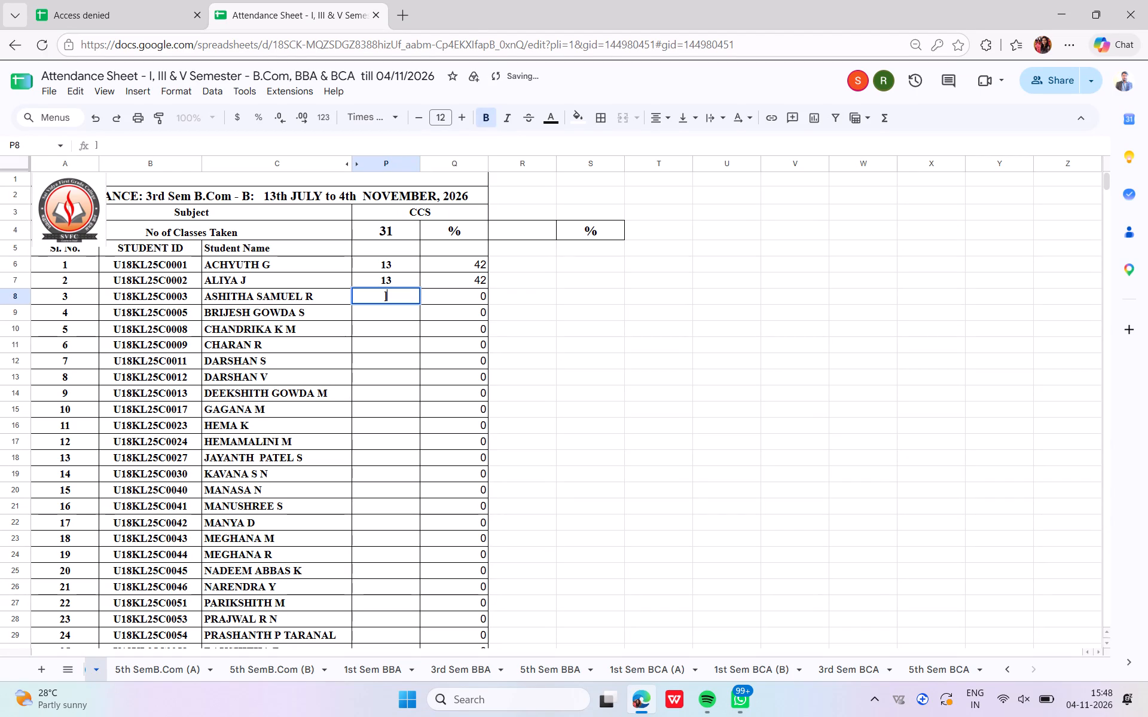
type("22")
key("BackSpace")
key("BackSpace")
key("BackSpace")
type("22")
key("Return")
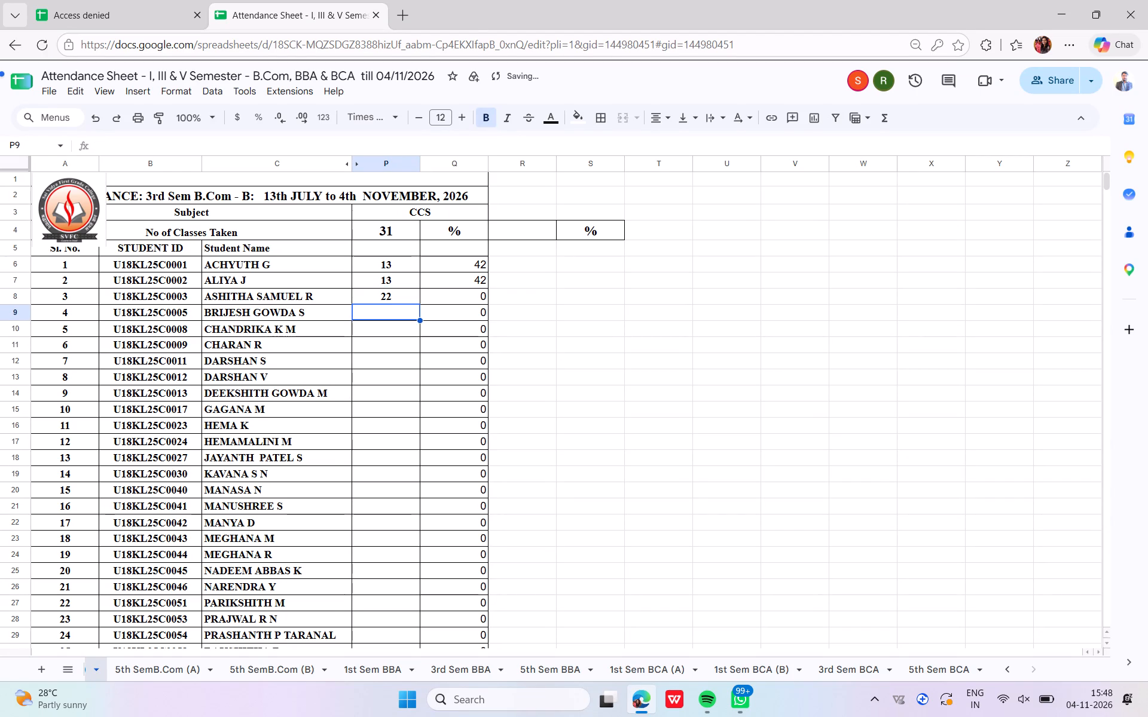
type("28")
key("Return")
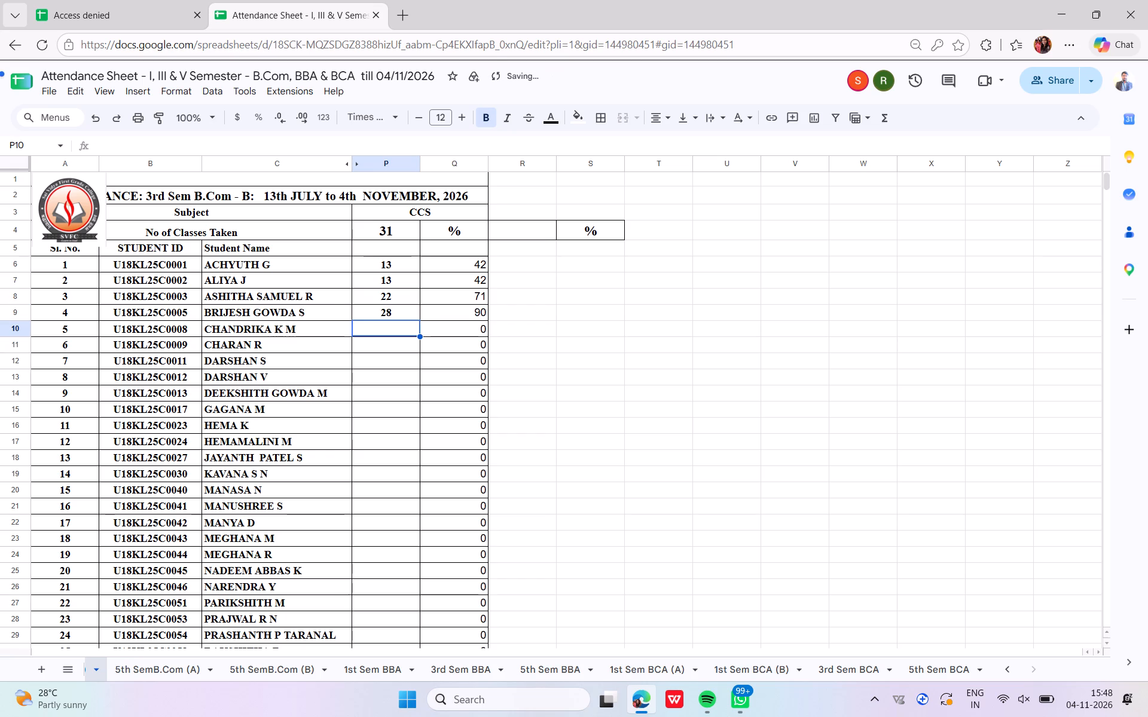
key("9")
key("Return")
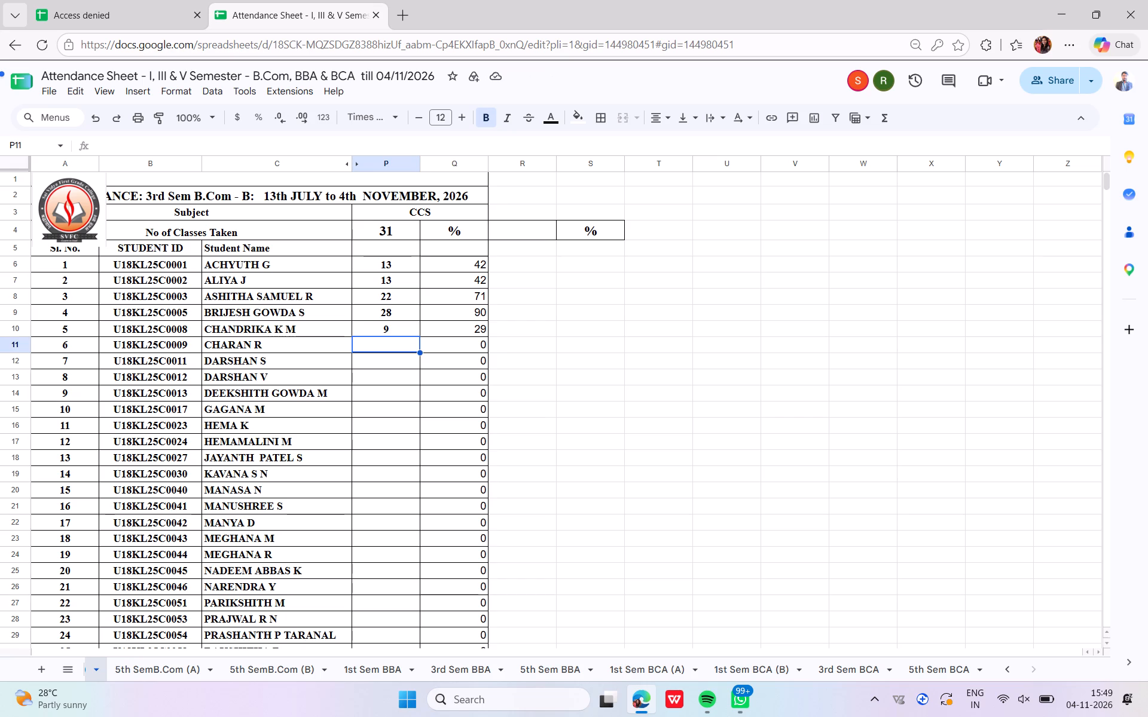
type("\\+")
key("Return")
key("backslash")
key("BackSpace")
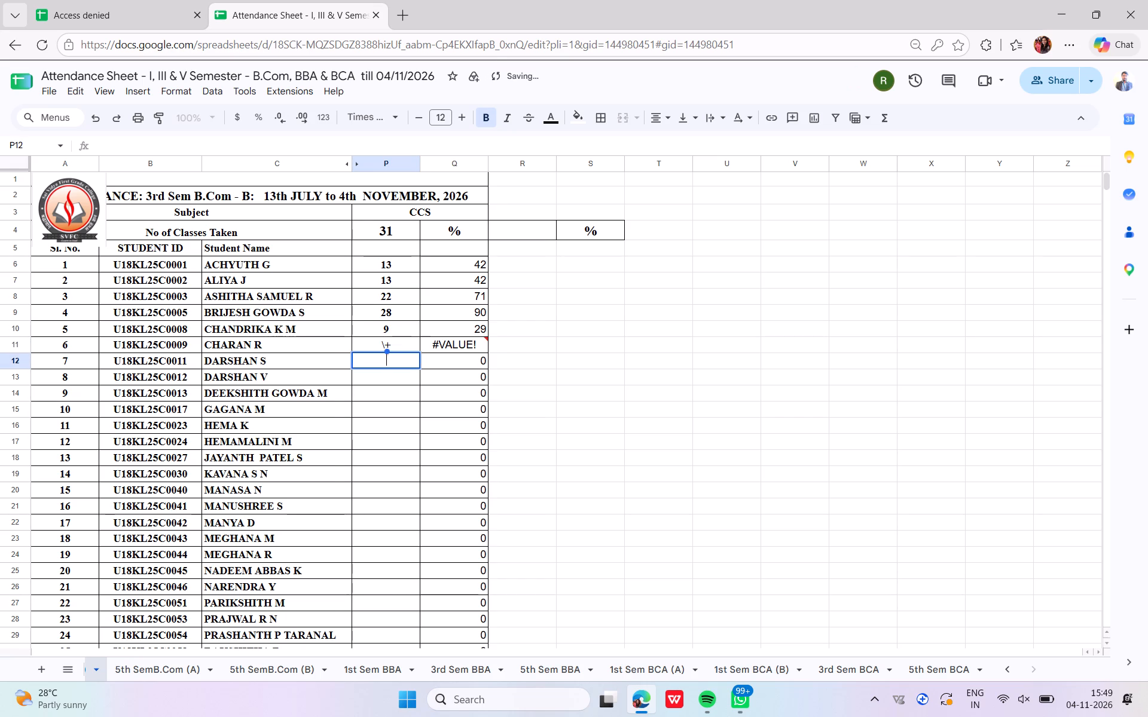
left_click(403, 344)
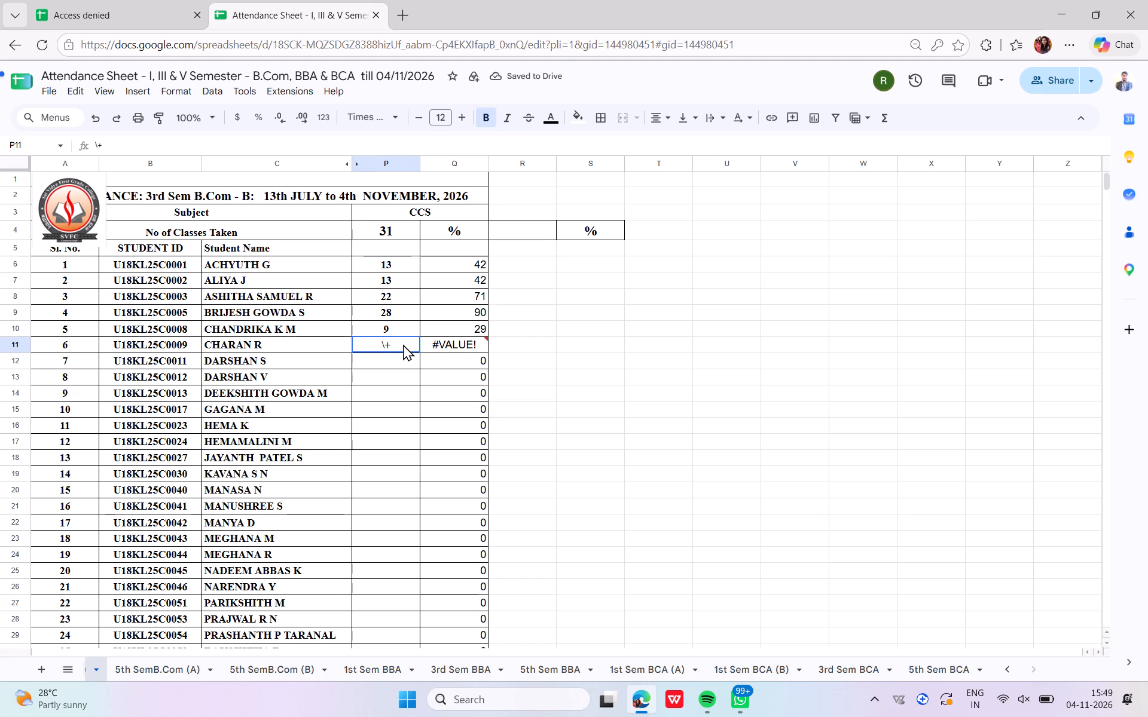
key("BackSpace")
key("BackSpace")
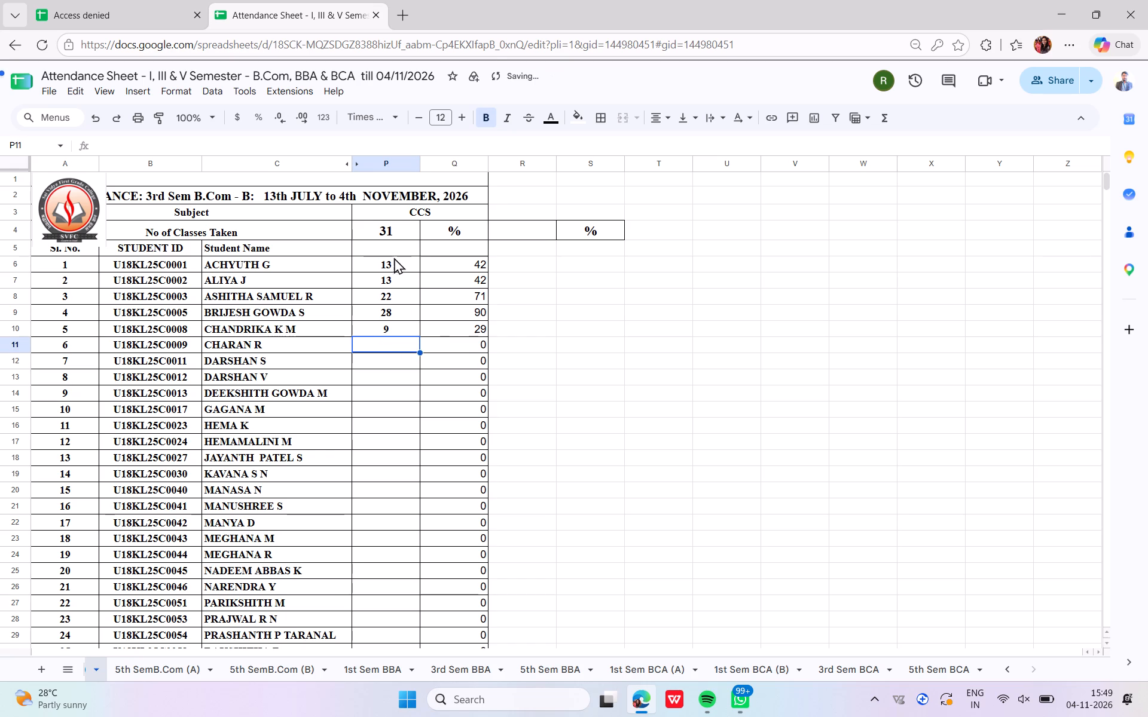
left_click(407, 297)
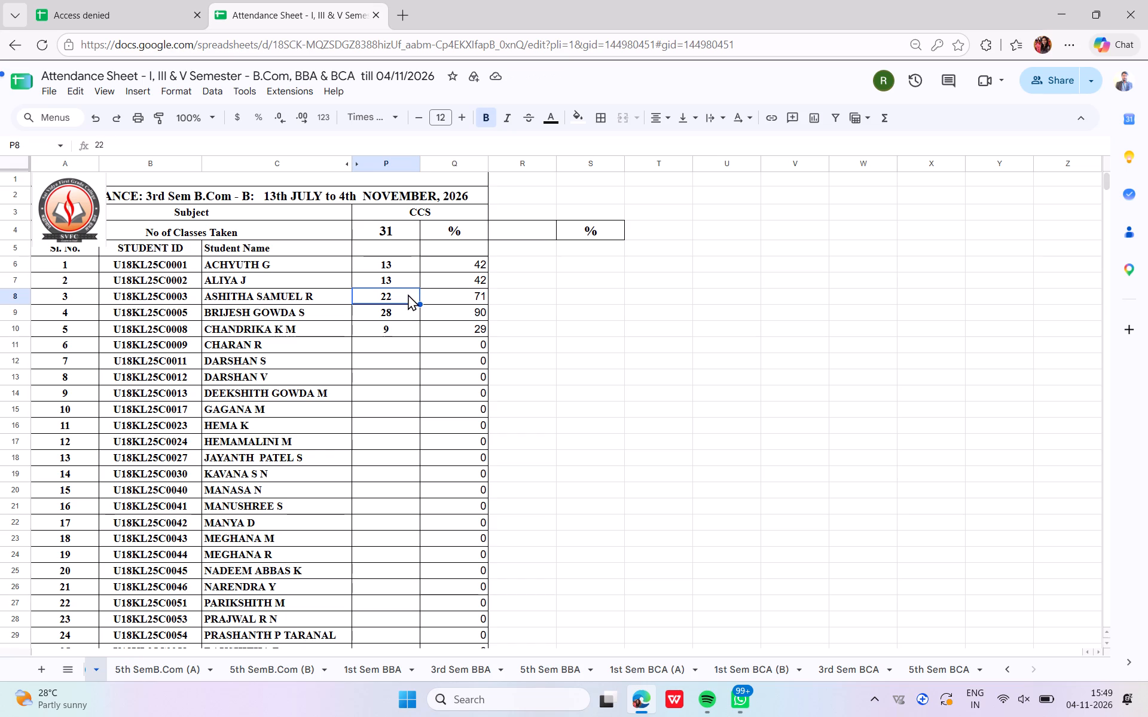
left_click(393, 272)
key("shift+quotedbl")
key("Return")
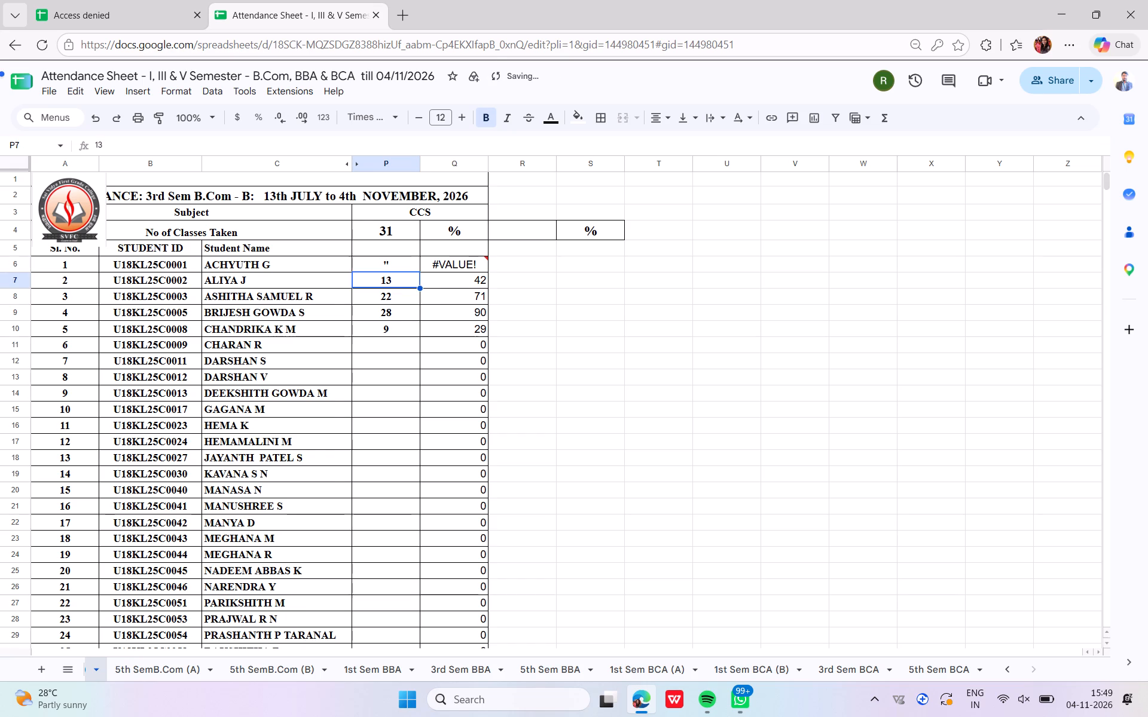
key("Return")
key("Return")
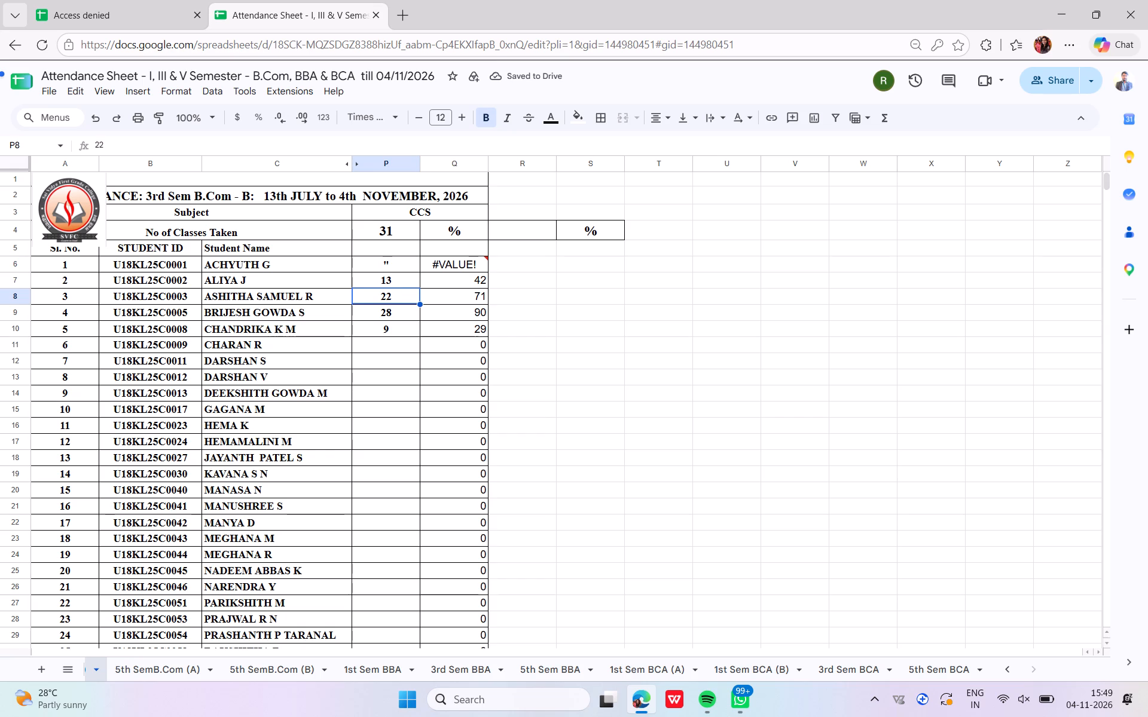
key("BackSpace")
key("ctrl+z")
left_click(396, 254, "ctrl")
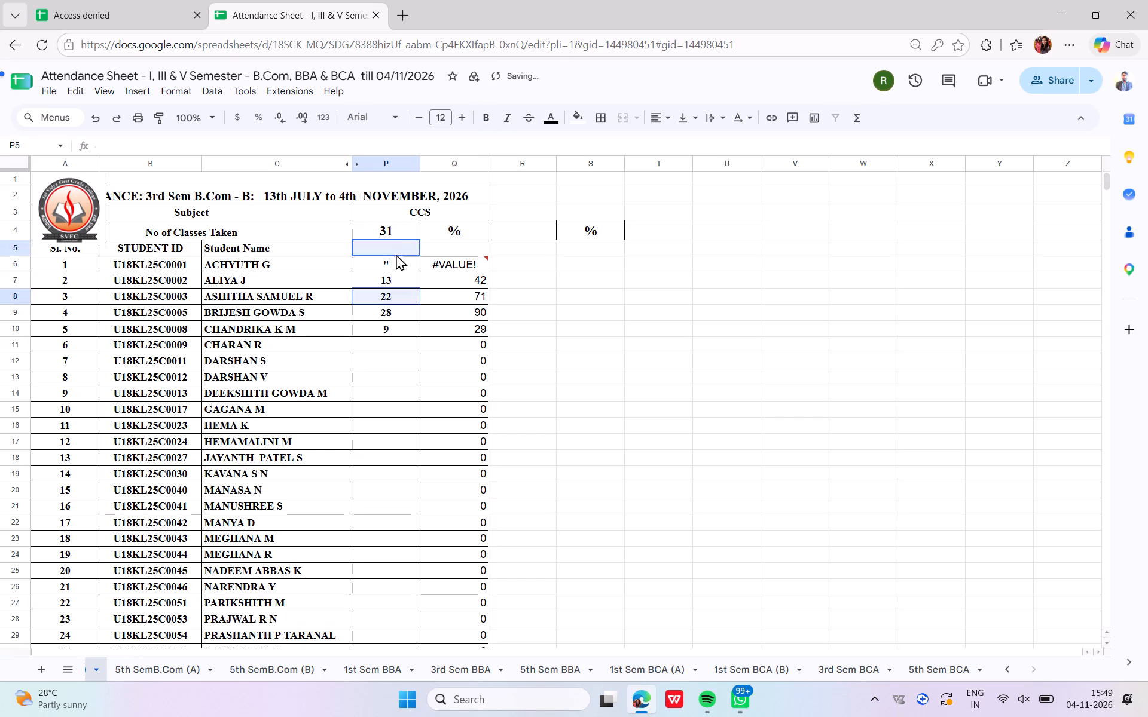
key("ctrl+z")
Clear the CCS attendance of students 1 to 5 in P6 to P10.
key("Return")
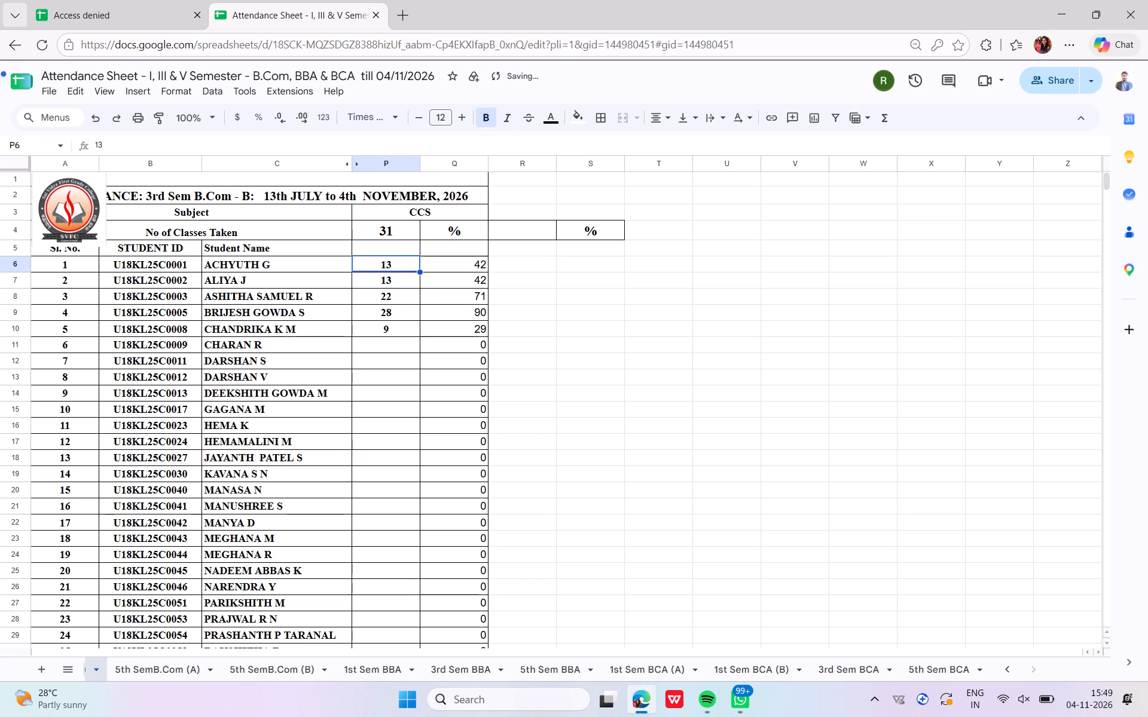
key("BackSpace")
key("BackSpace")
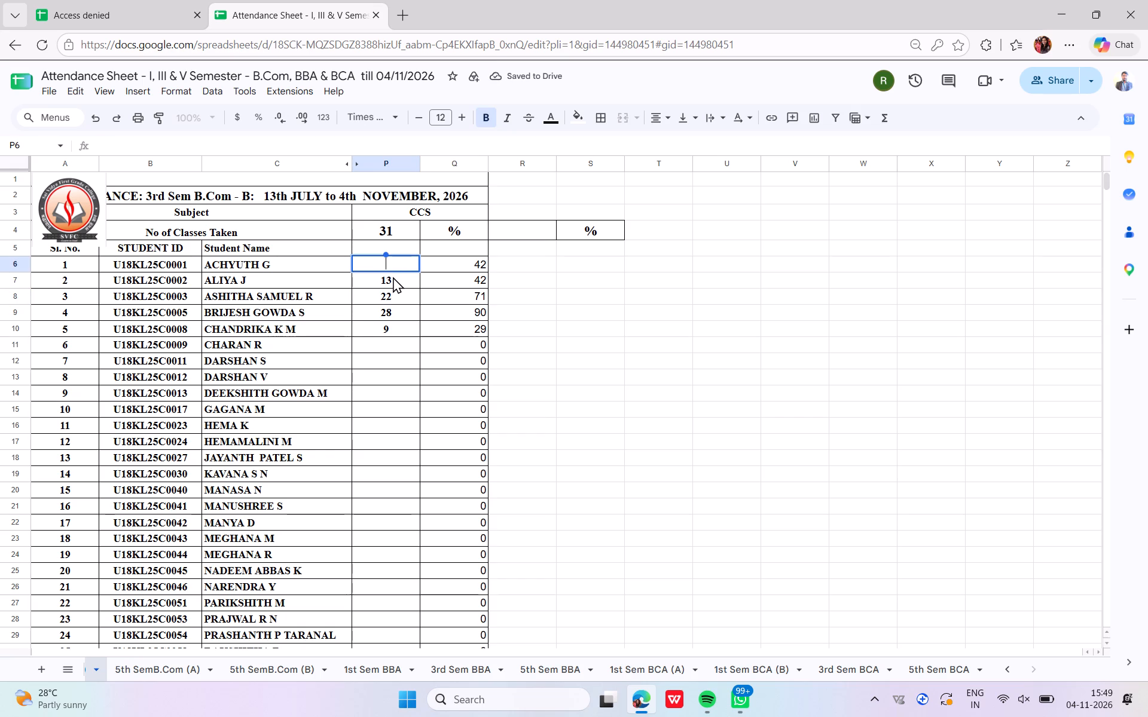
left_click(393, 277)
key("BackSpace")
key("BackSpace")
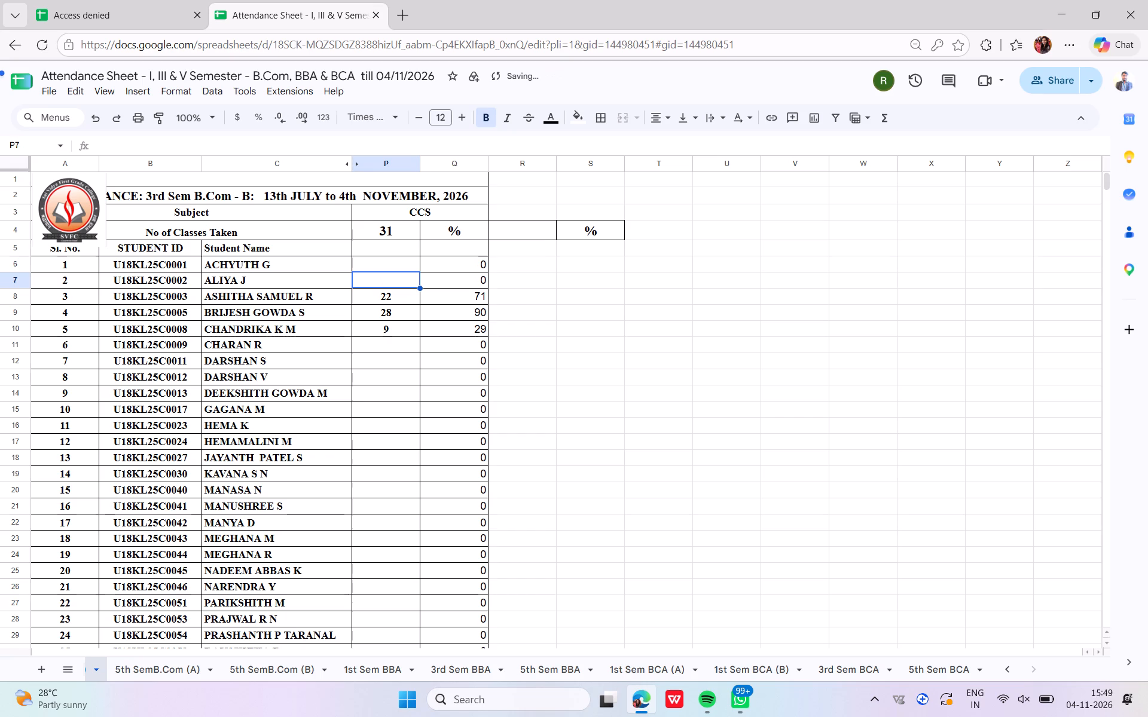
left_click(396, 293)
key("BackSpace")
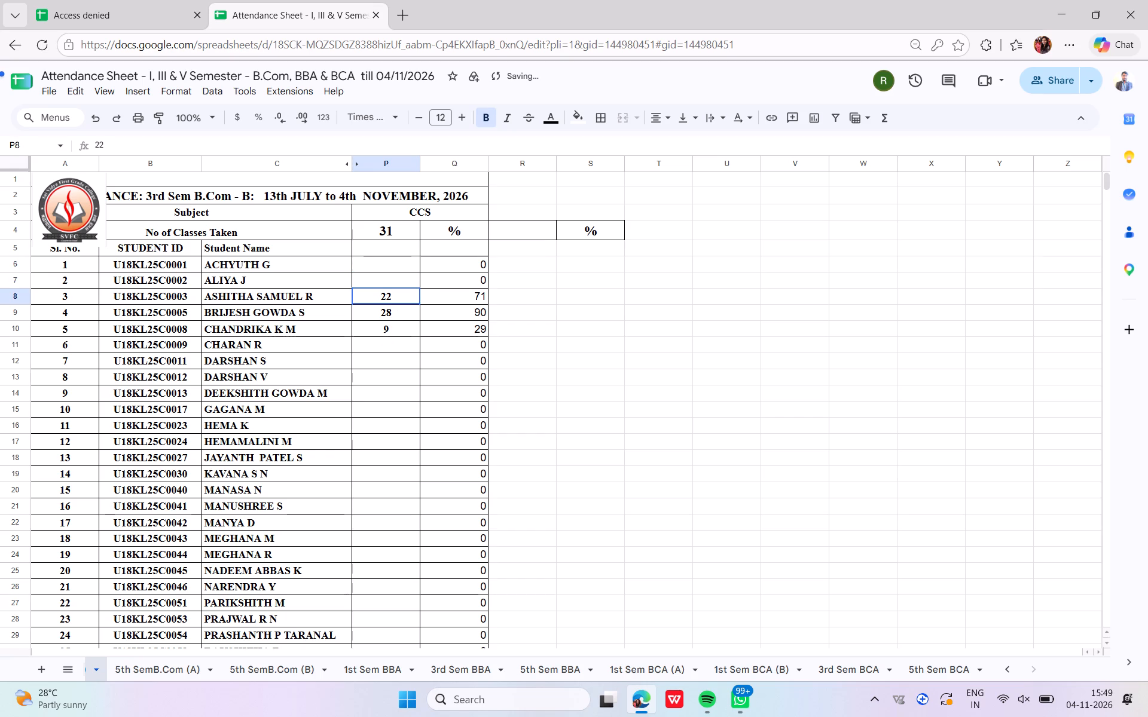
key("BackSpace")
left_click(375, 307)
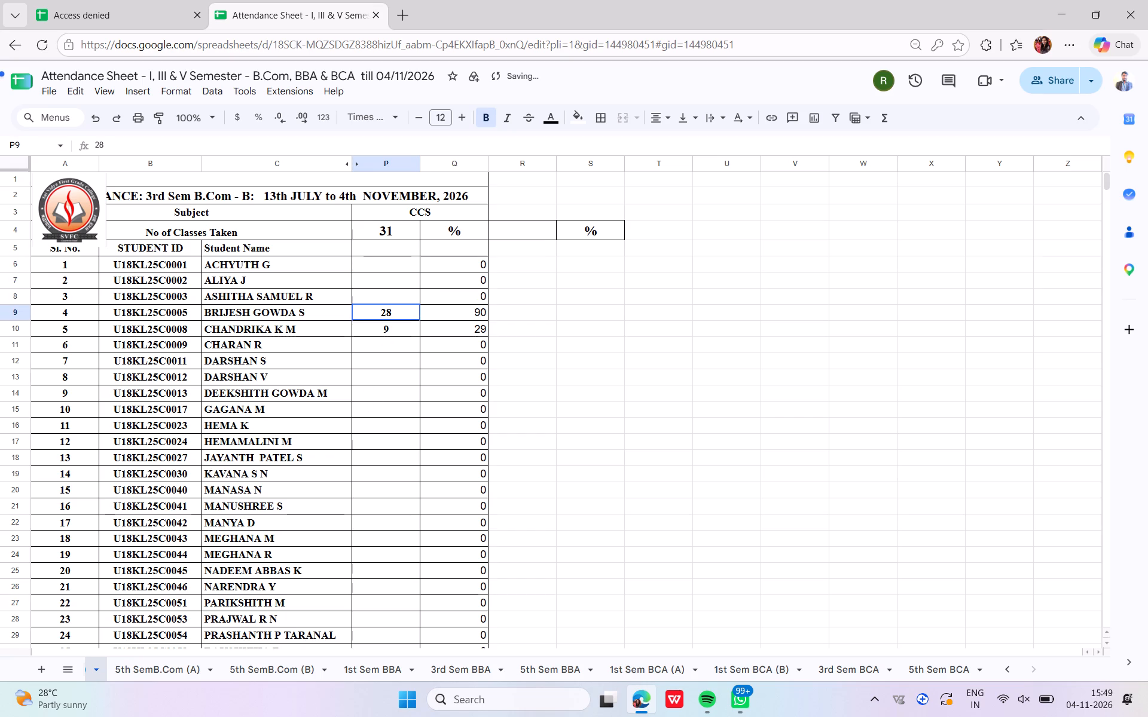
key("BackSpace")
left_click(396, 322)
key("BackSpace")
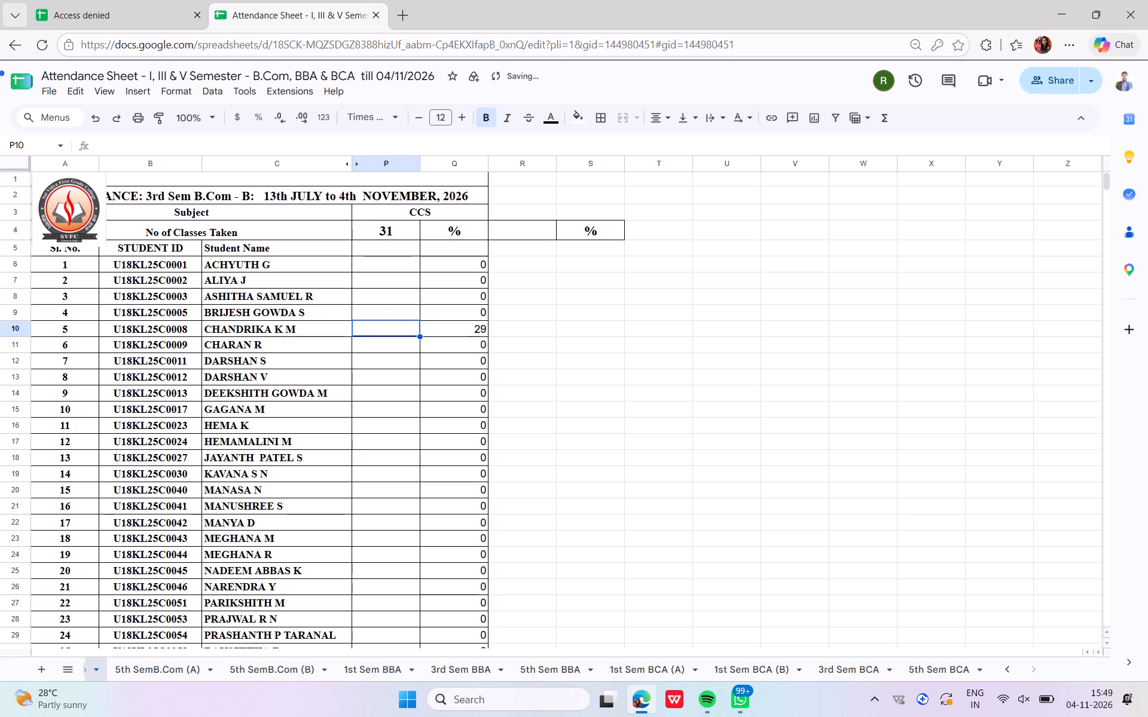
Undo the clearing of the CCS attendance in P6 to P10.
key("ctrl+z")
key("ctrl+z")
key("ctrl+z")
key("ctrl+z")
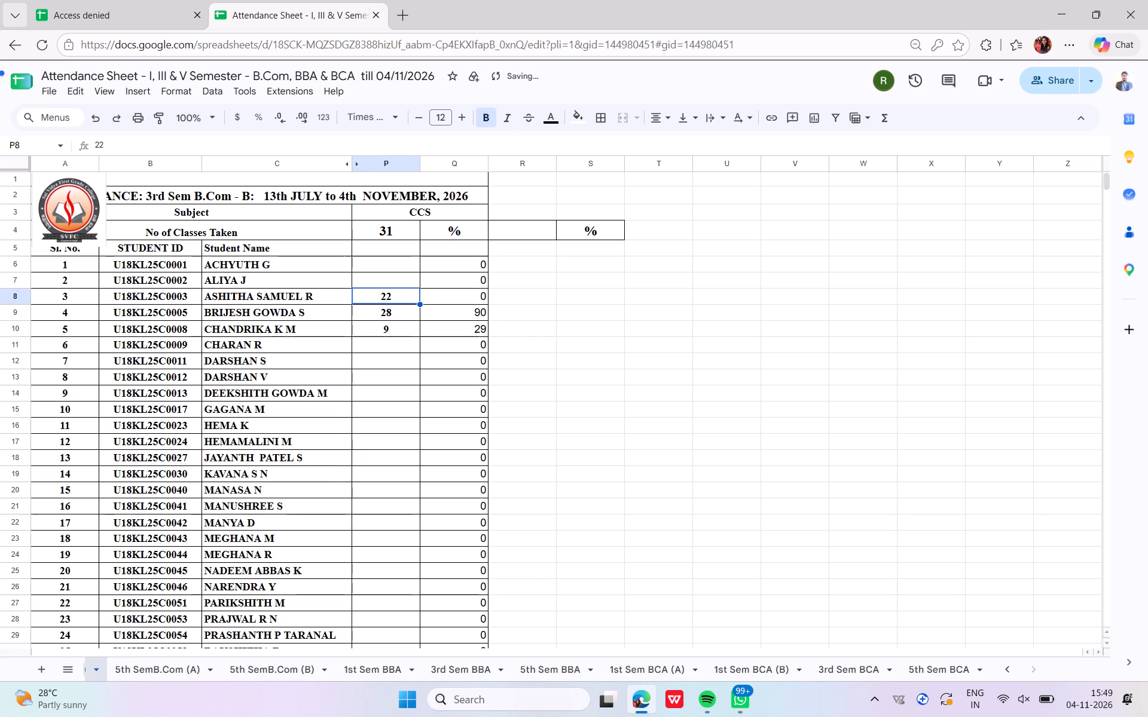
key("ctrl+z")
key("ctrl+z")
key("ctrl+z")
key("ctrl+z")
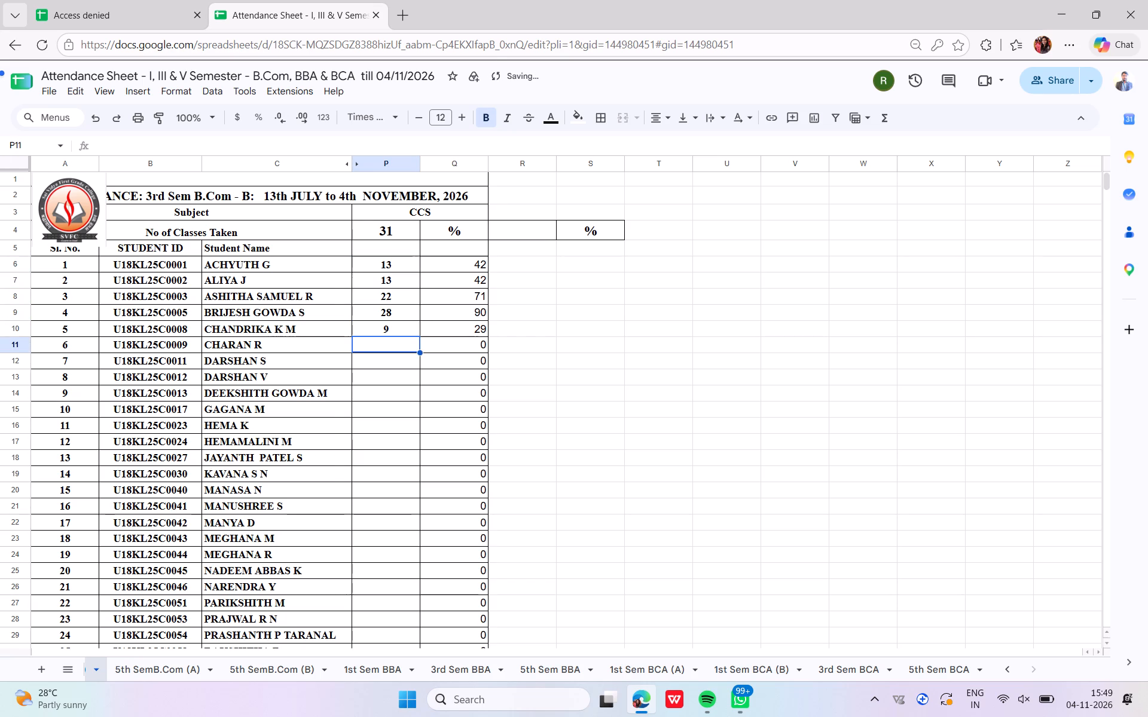
Set the CCS attendance of students 1 to 3 to 13, 22 and 28 in P6 to P8.
left_click(381, 260)
key("1")
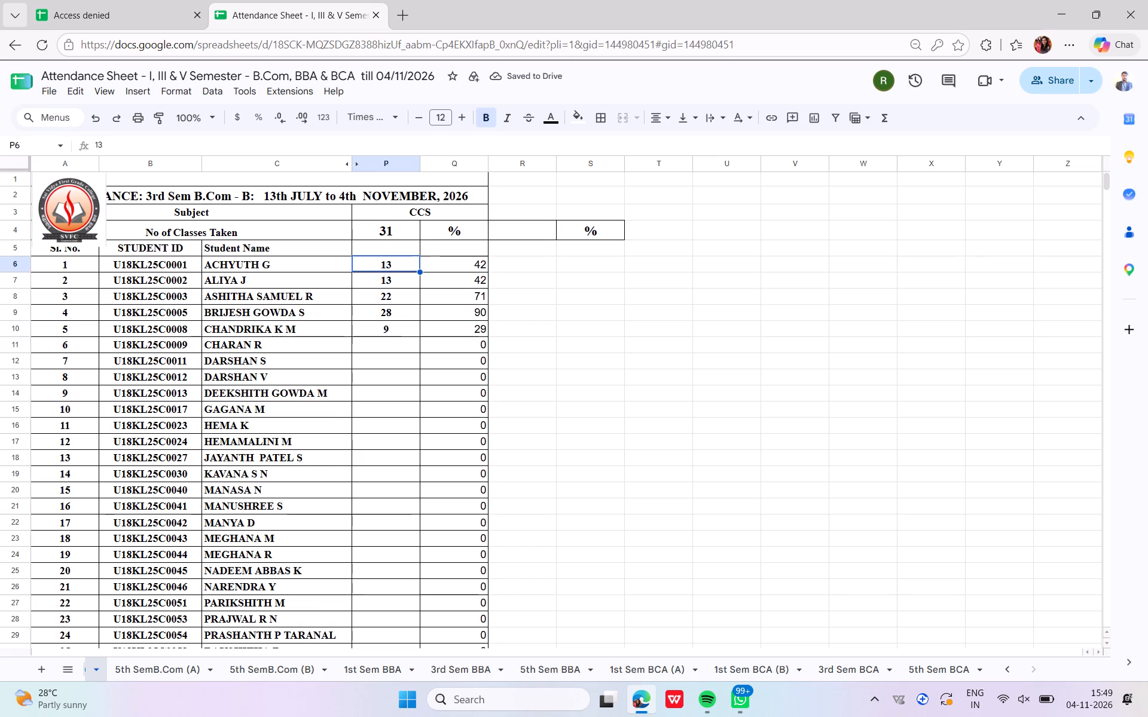
key("3")
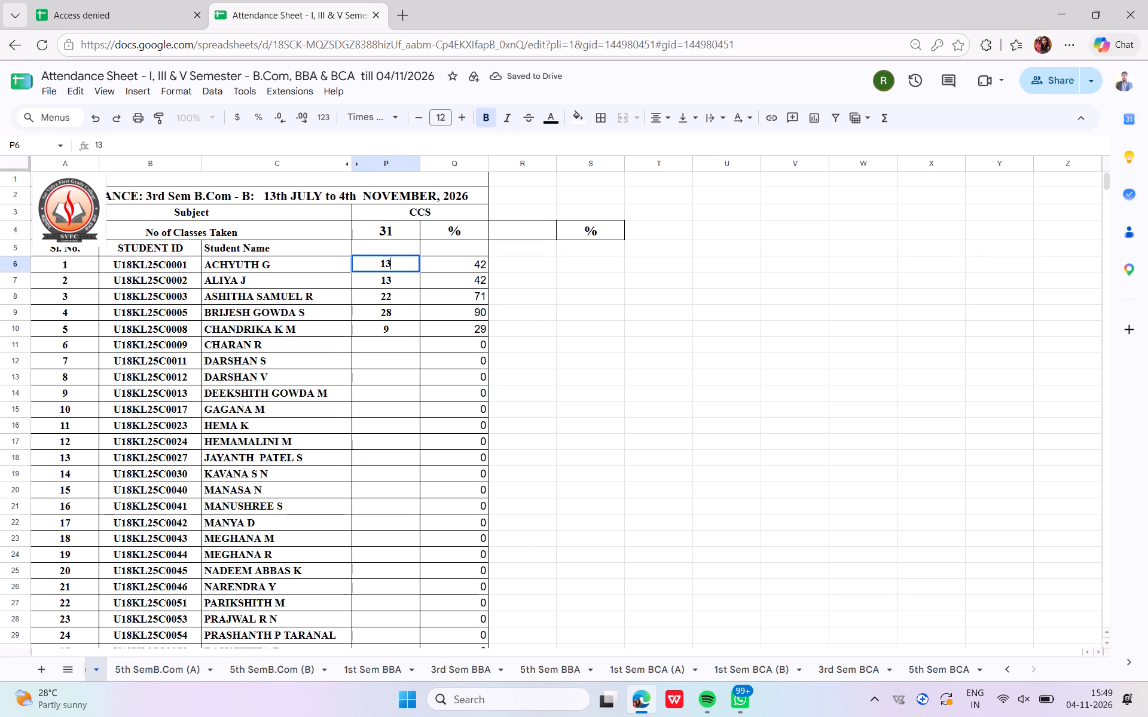
key("Return")
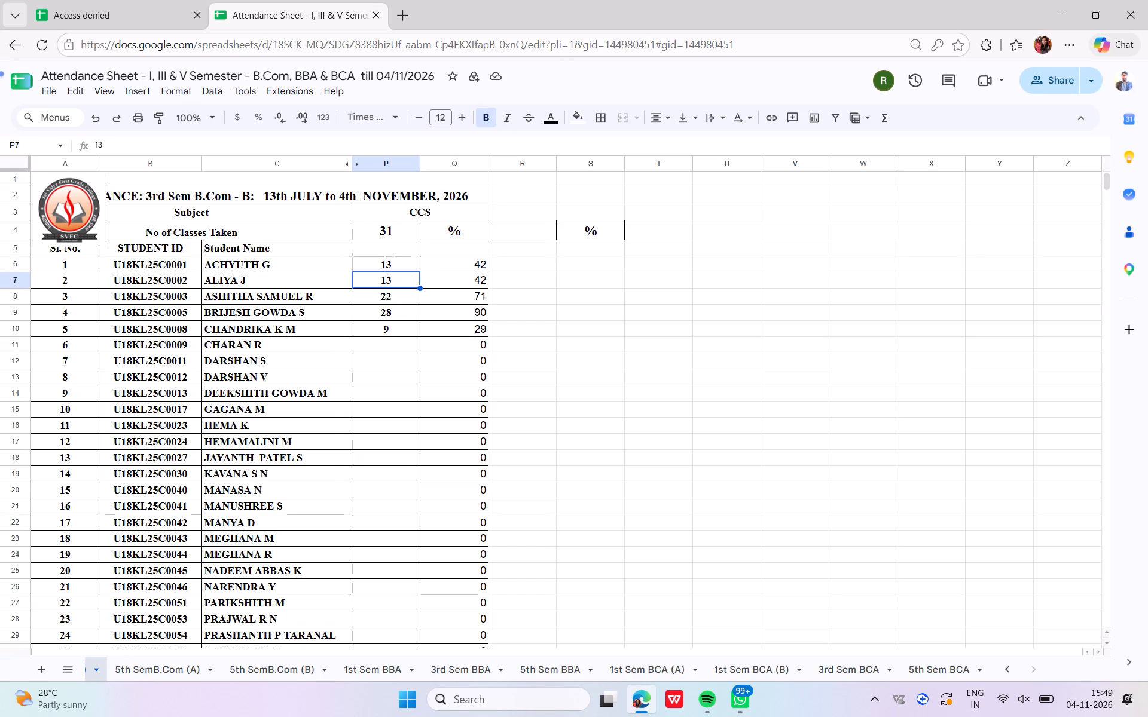
type("22")
key("Return")
key("Return")
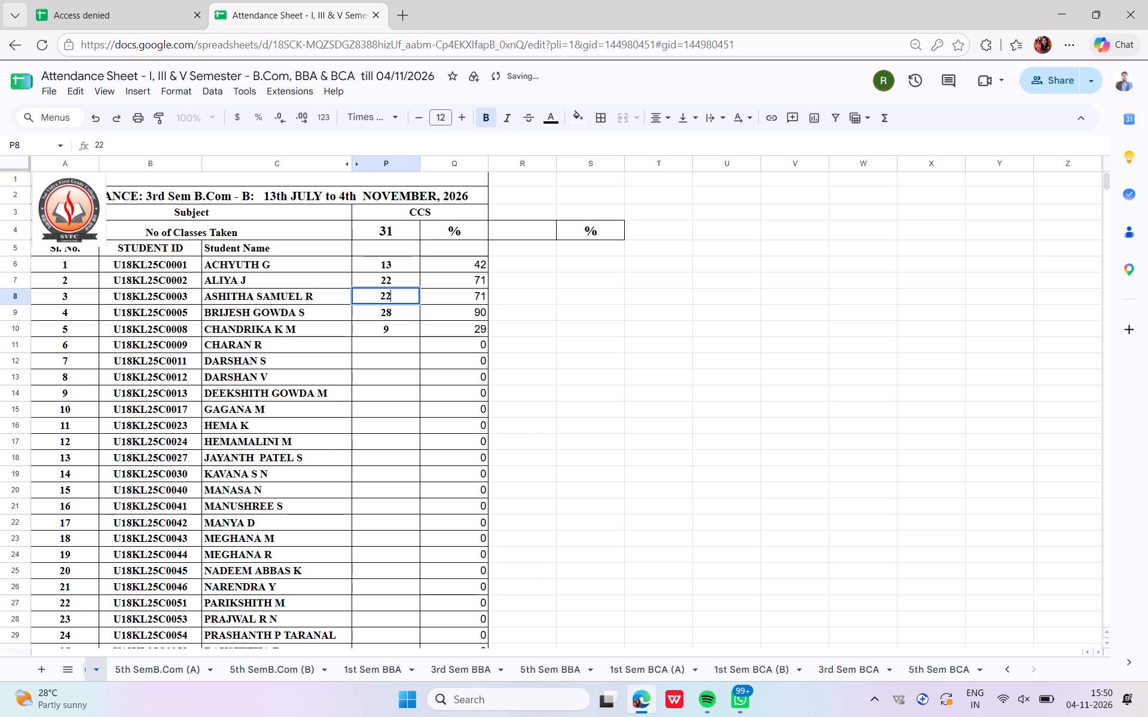
type("``")
key("Tab")
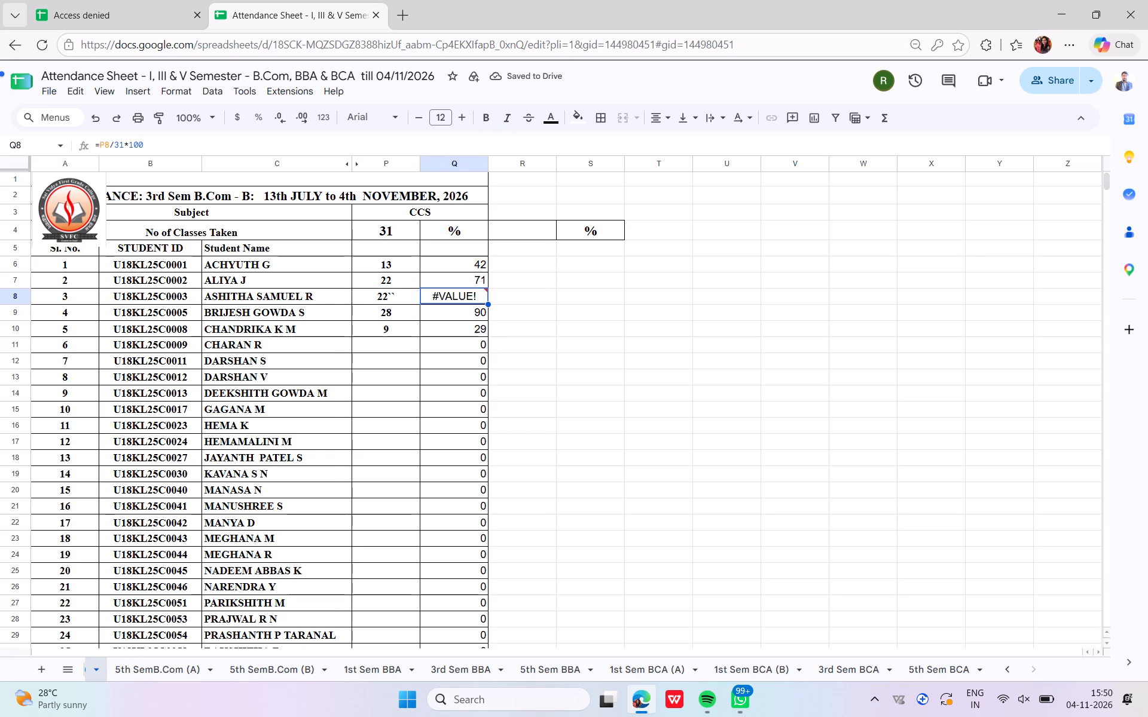
left_click(404, 295)
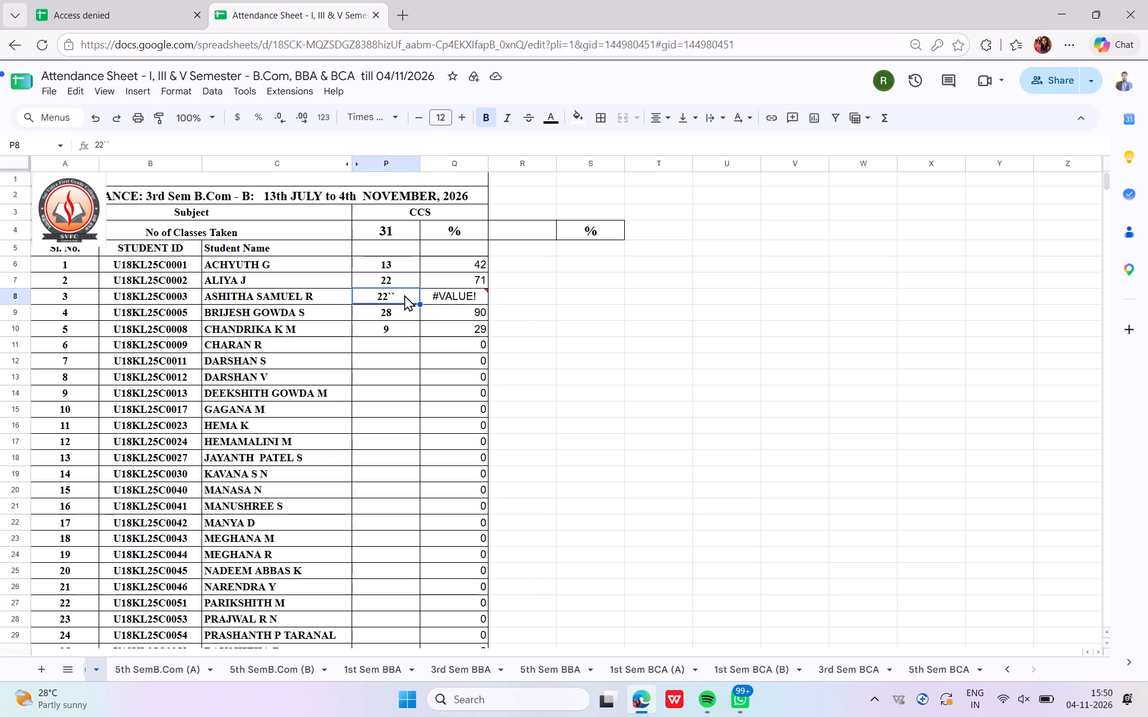
key("BackSpace")
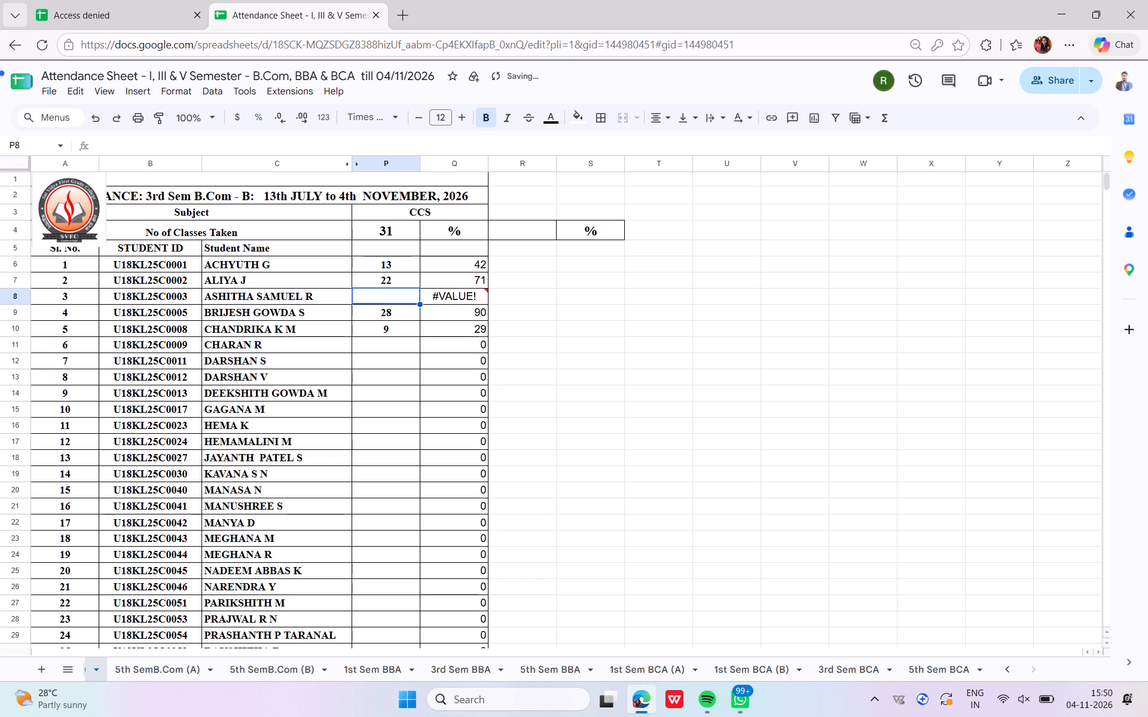
key("8")
key("BackSpace")
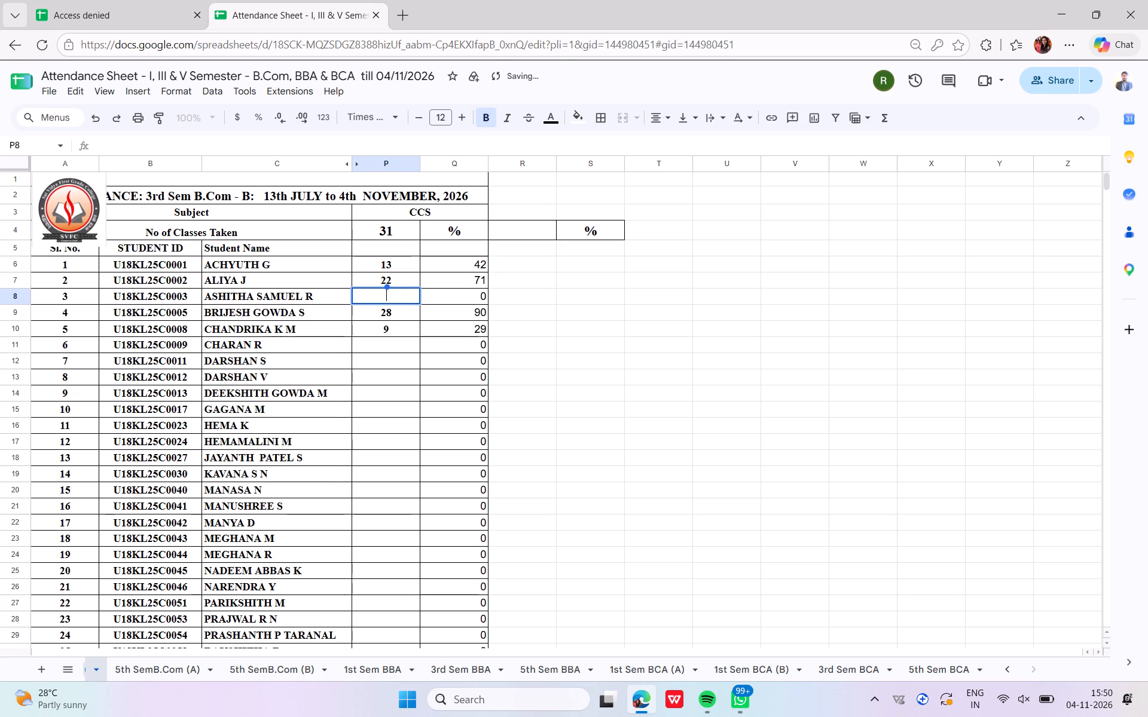
type("28")
key("Return")
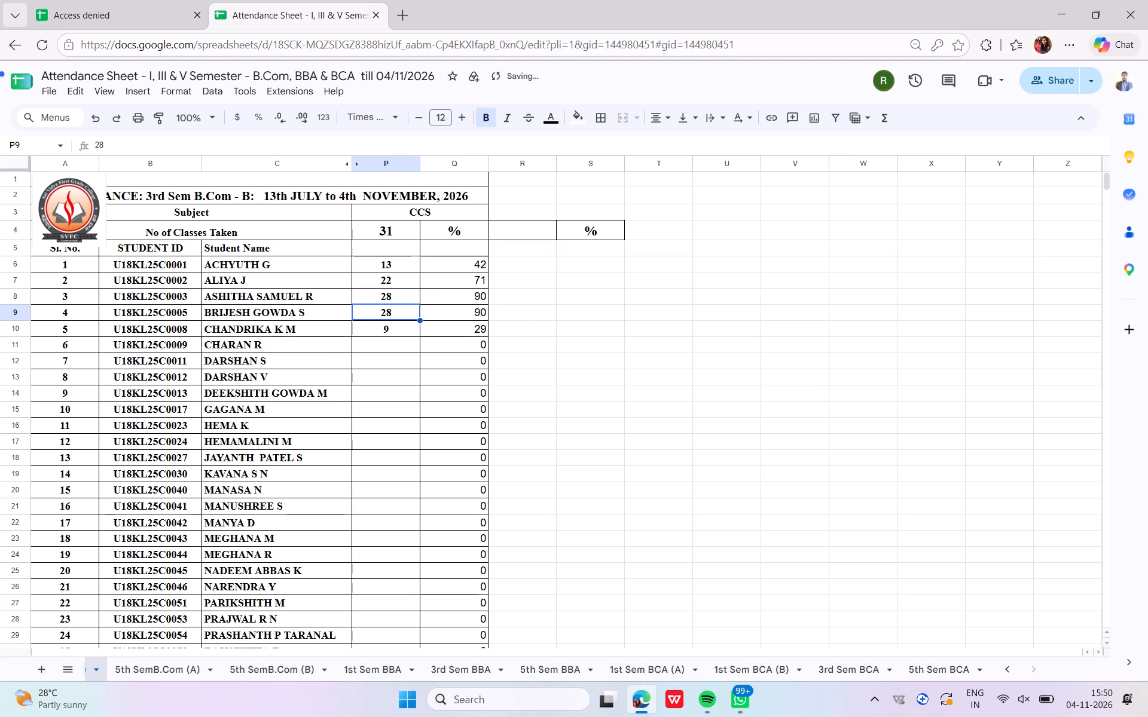
Enter CCS attendance of 9, 22, 16 and 18 for students 4 to 7 in P9 to P12.
key("9")
key("Return")
type("22")
key("Return")
type("16")
key("Return")
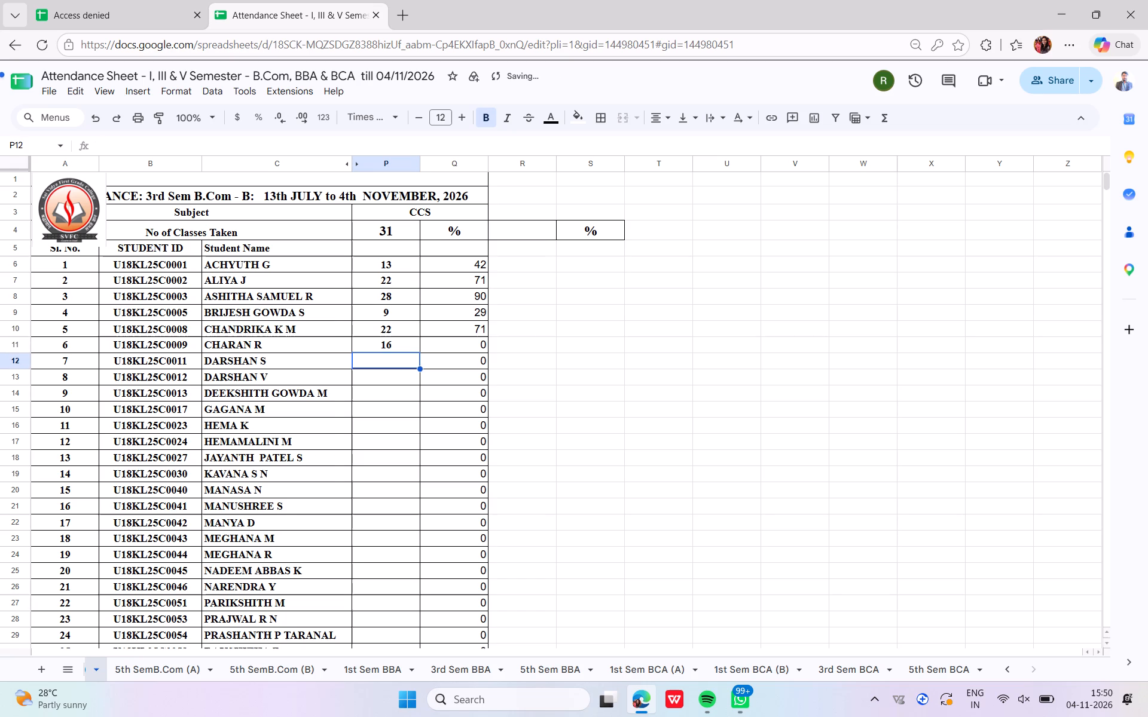
type("18")
key("Return")
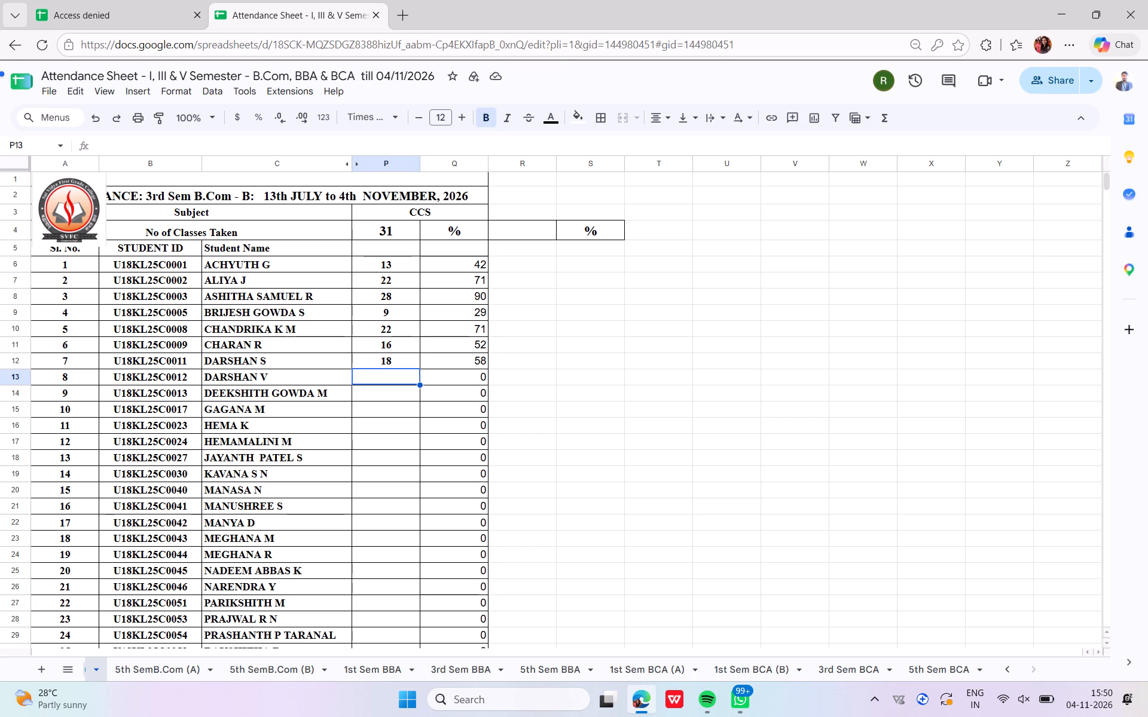
Enter CCS attendance of 15, 16, 22 and 27 for students 8 to 11 in P13 to P16.
type("15")
key("Return")
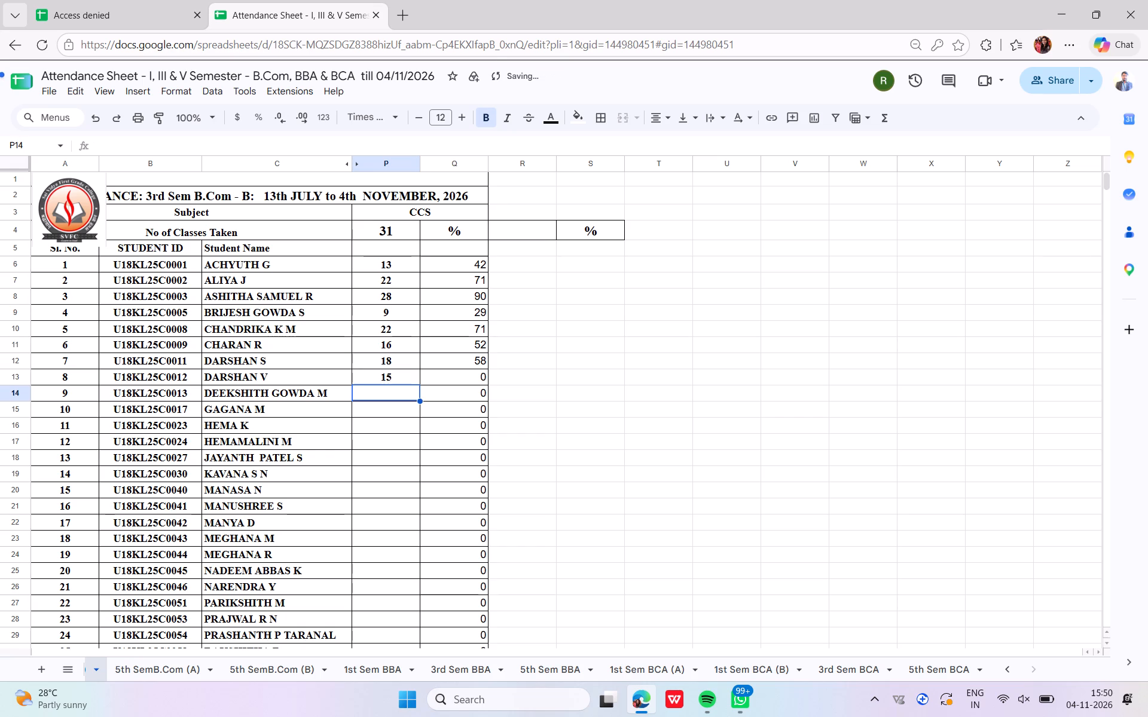
type("16")
key("Return")
type("22")
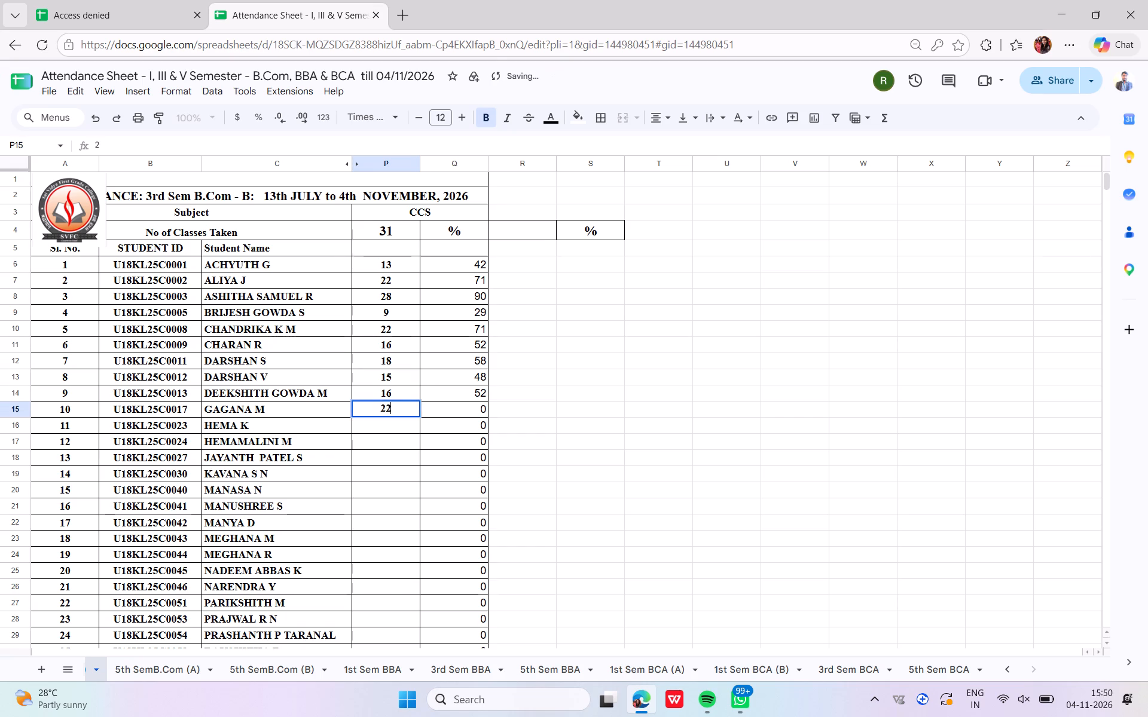
key("Return")
type("27")
key("Return")
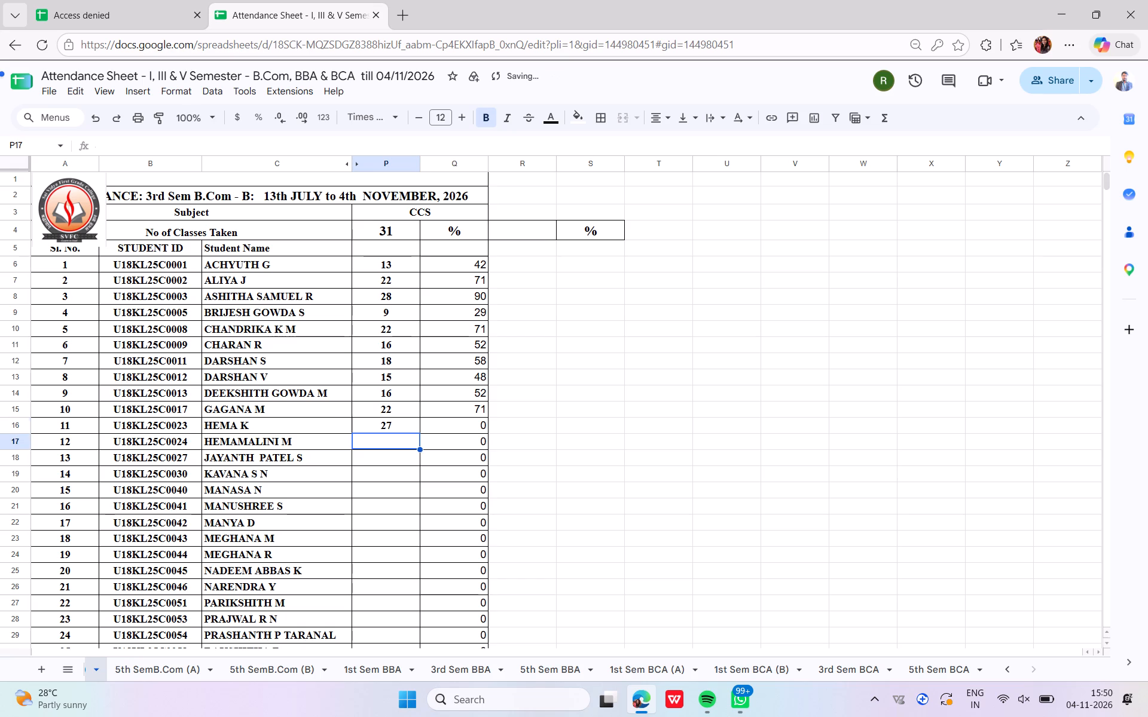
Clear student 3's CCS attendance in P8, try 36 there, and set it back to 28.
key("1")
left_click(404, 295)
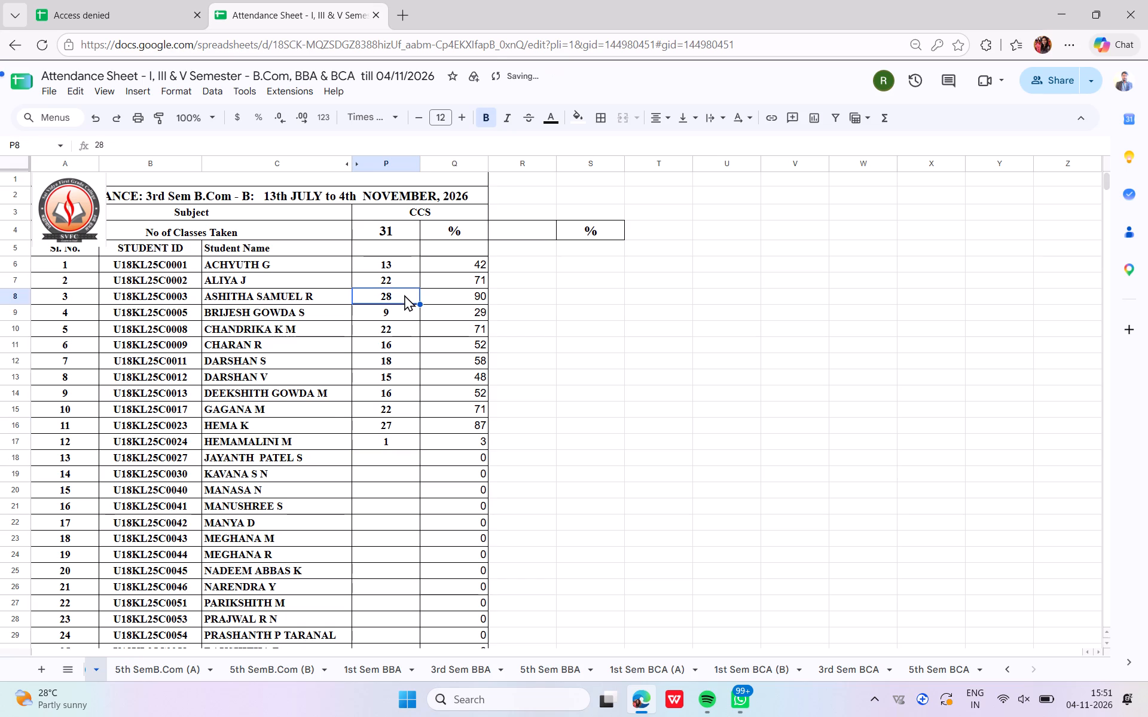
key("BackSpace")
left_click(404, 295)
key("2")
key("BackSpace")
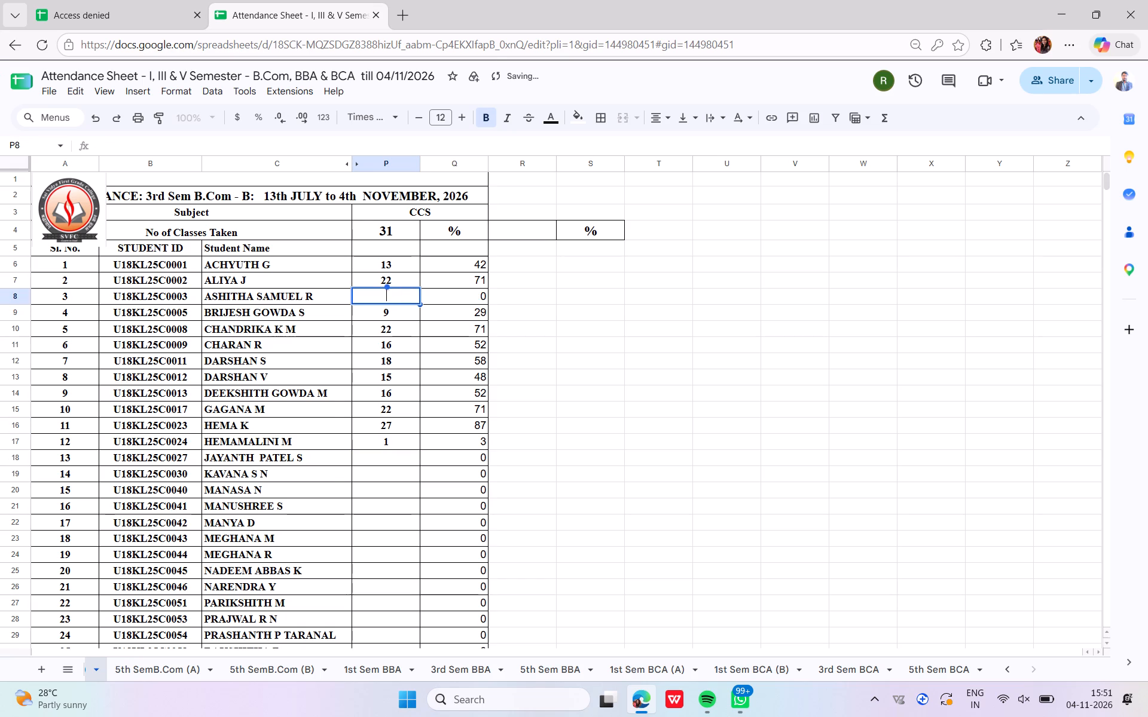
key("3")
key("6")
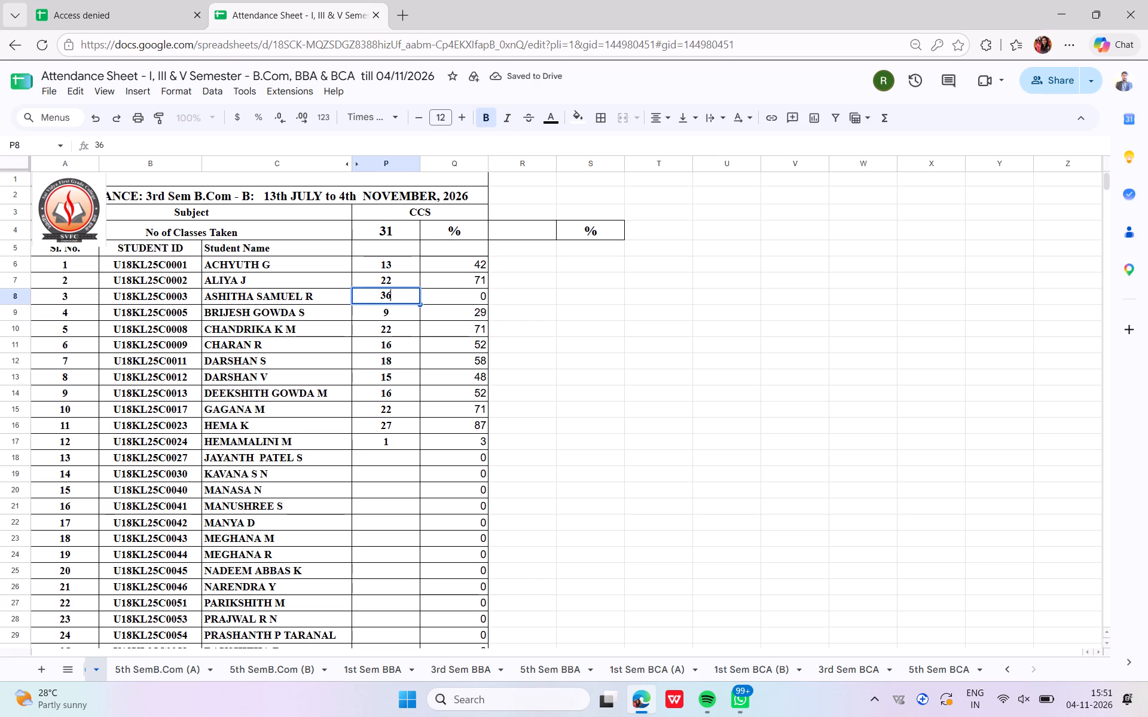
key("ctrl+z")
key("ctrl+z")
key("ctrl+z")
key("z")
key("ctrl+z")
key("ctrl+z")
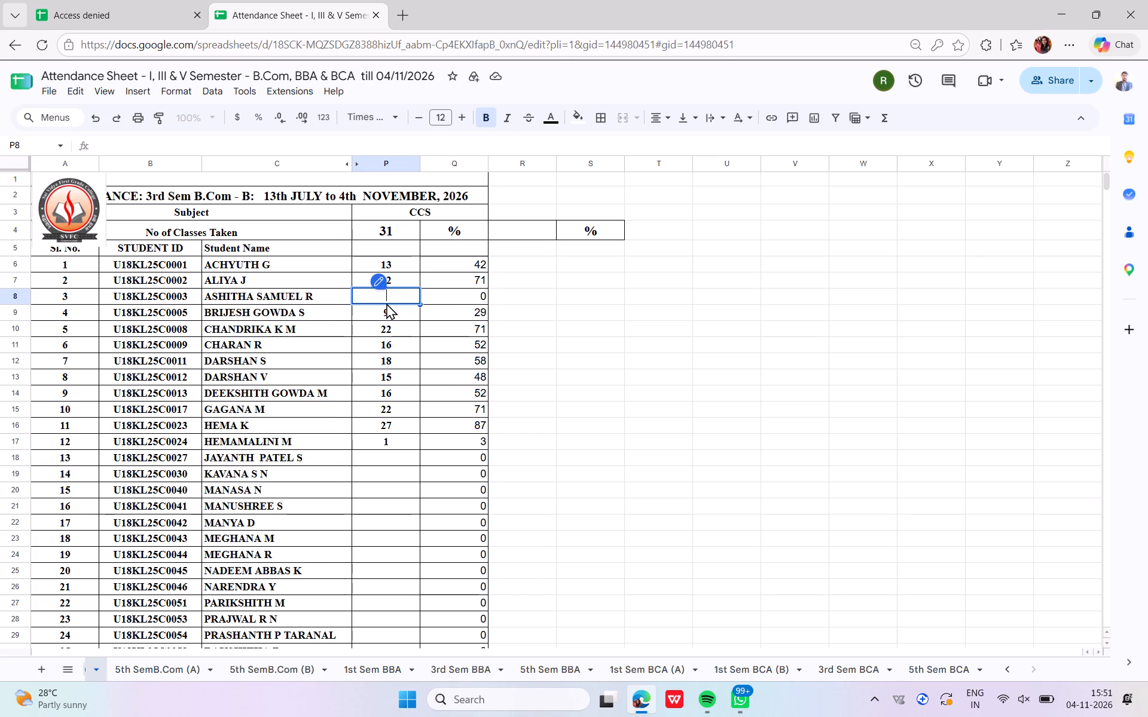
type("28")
Set the CCS attendance of students 12 and 13 to 23 and 9 in P17 and P18.
left_click(395, 437)
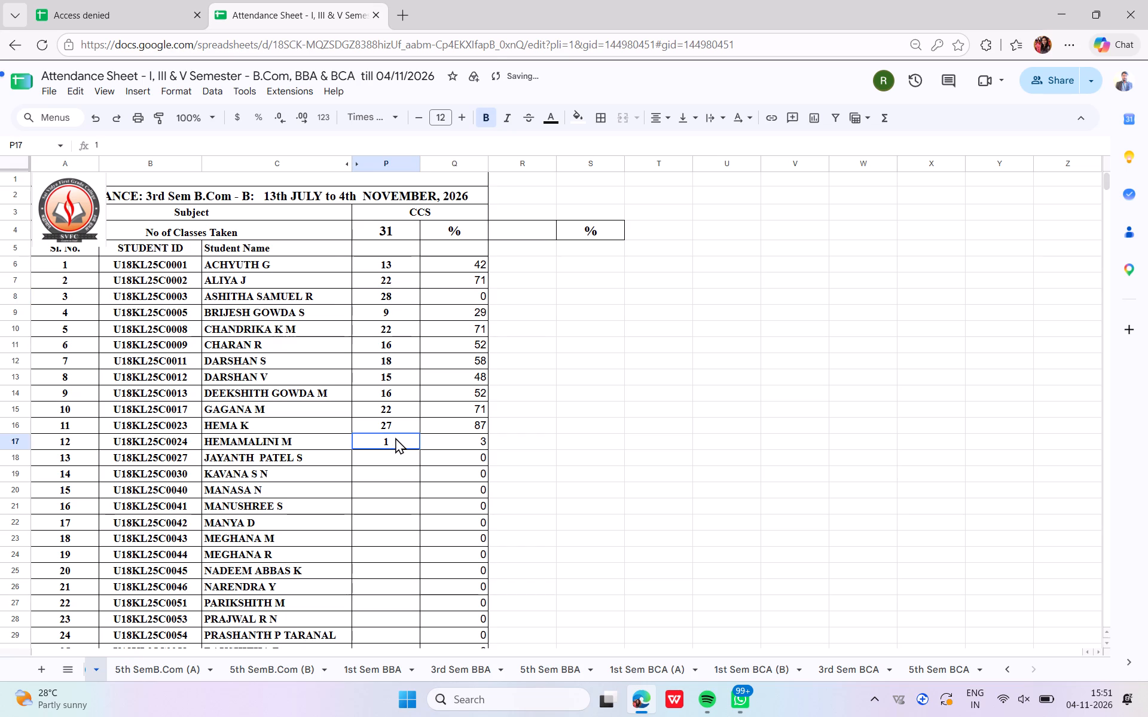
type("23")
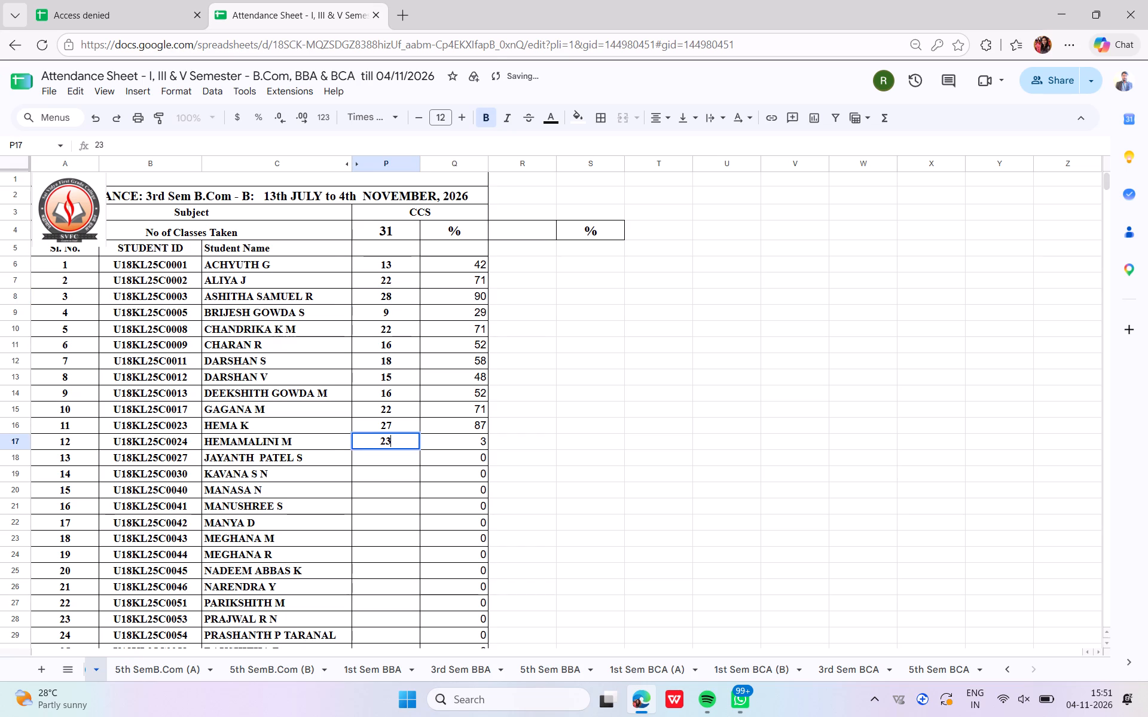
key("Return")
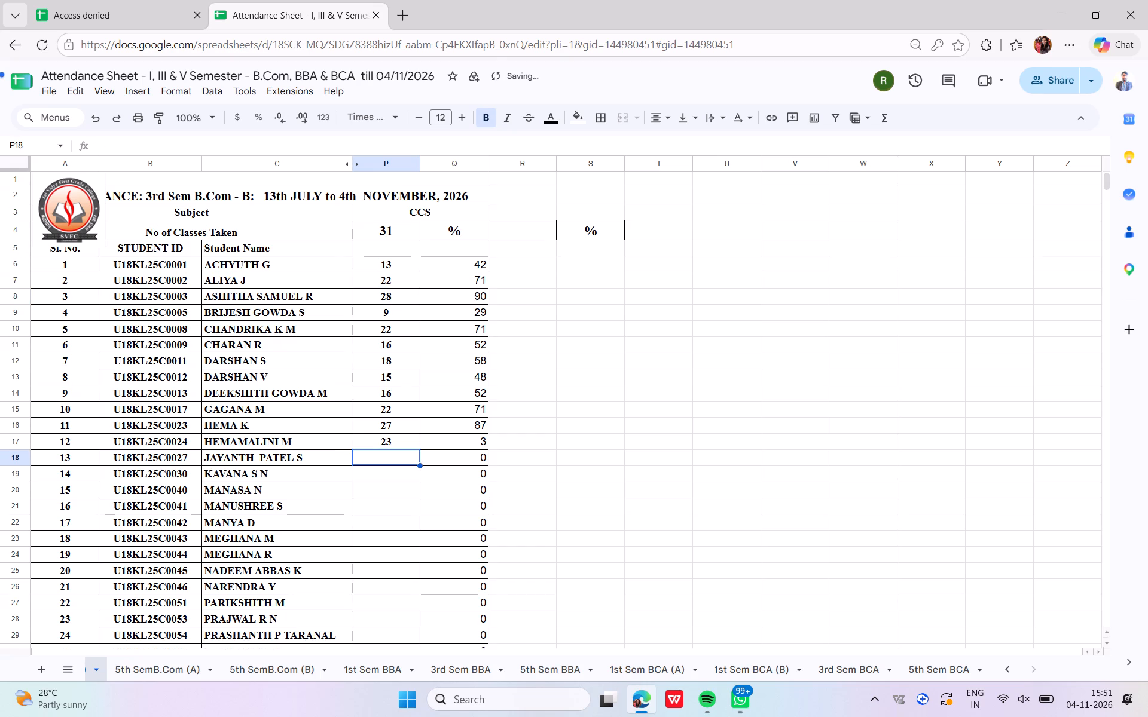
type("99")
key("Return")
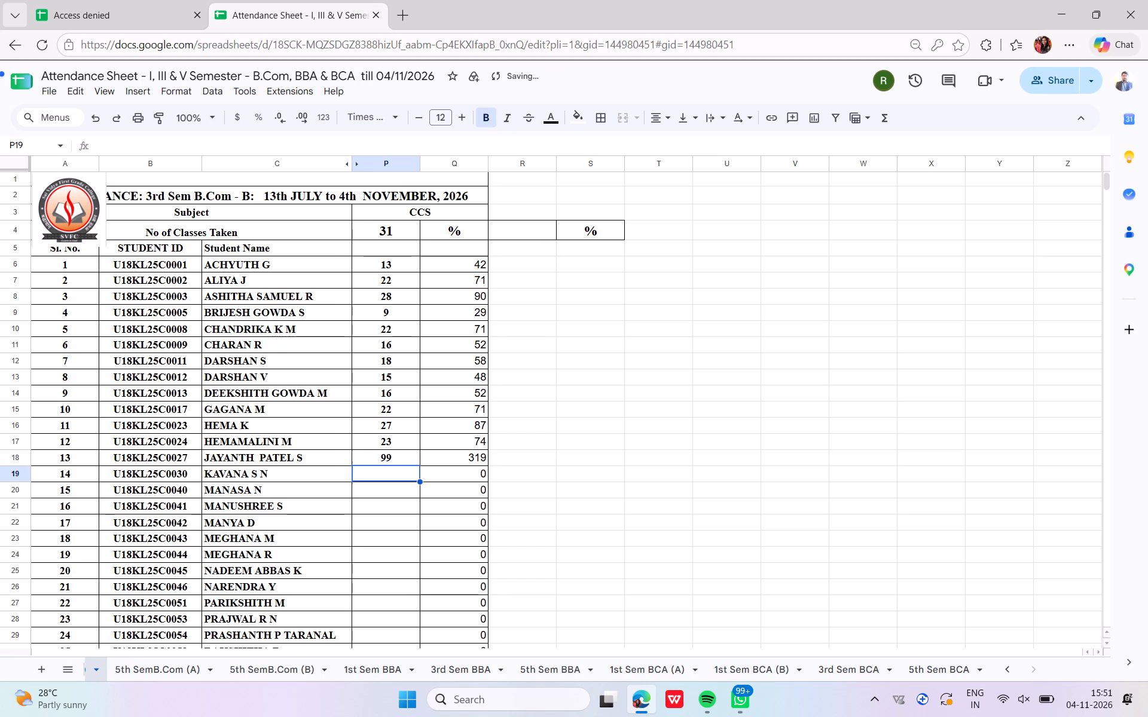
left_click(398, 458)
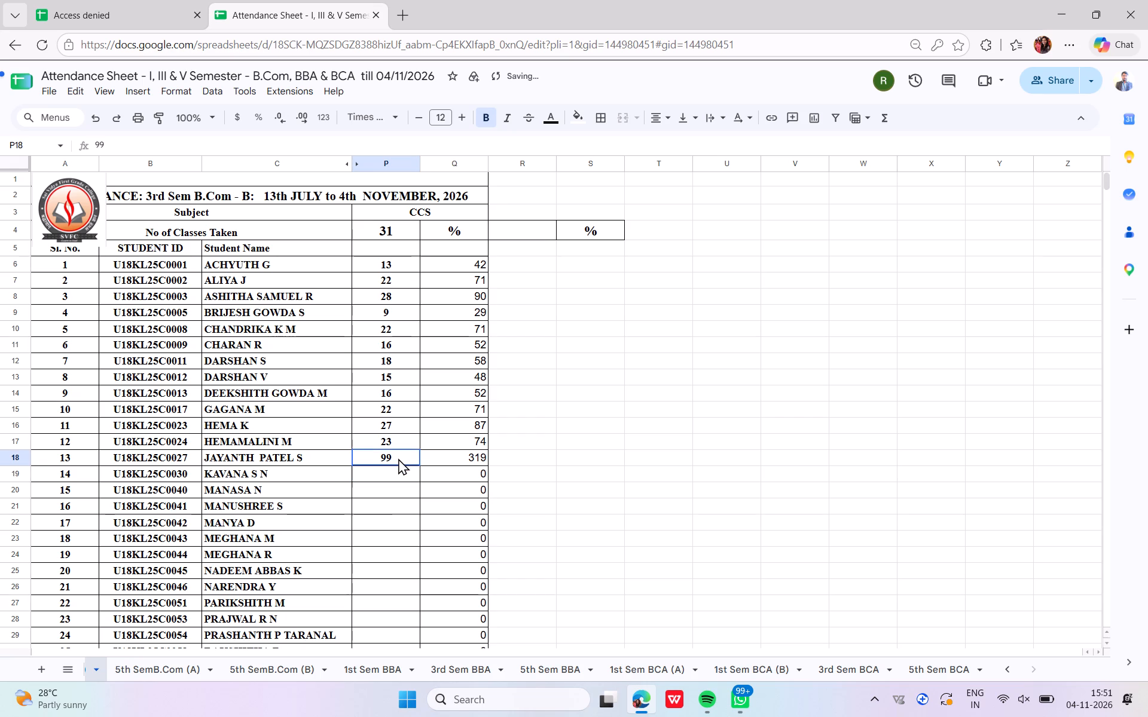
key("BackSpace")
key("9")
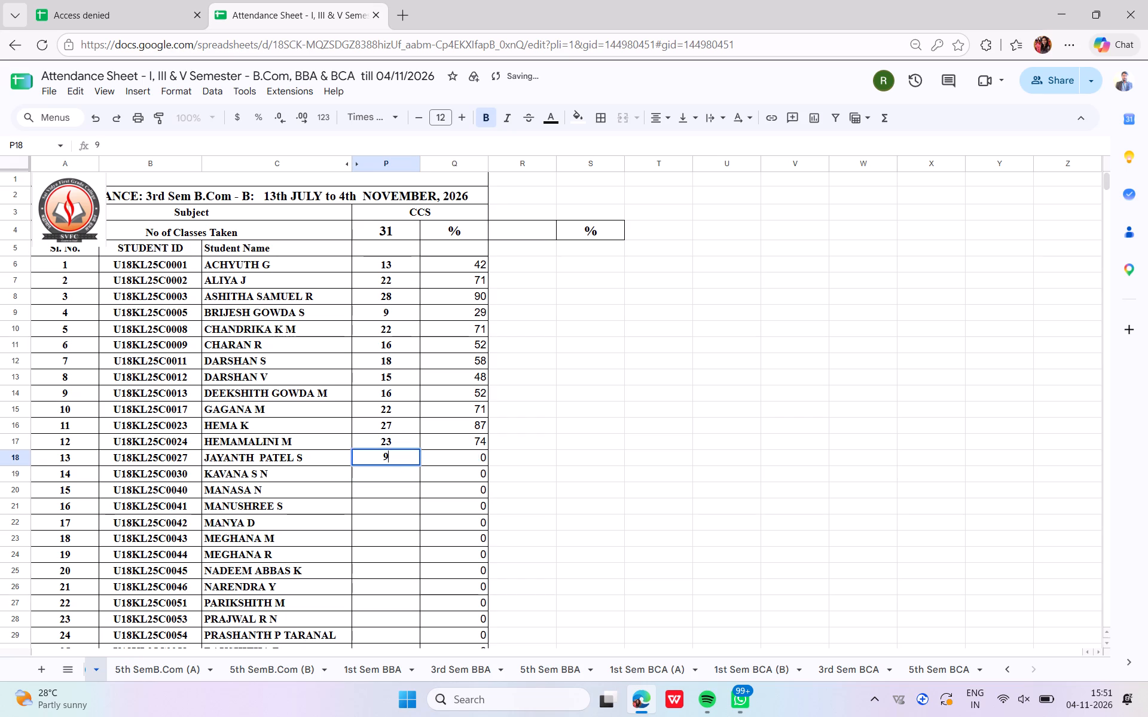
key("Return")
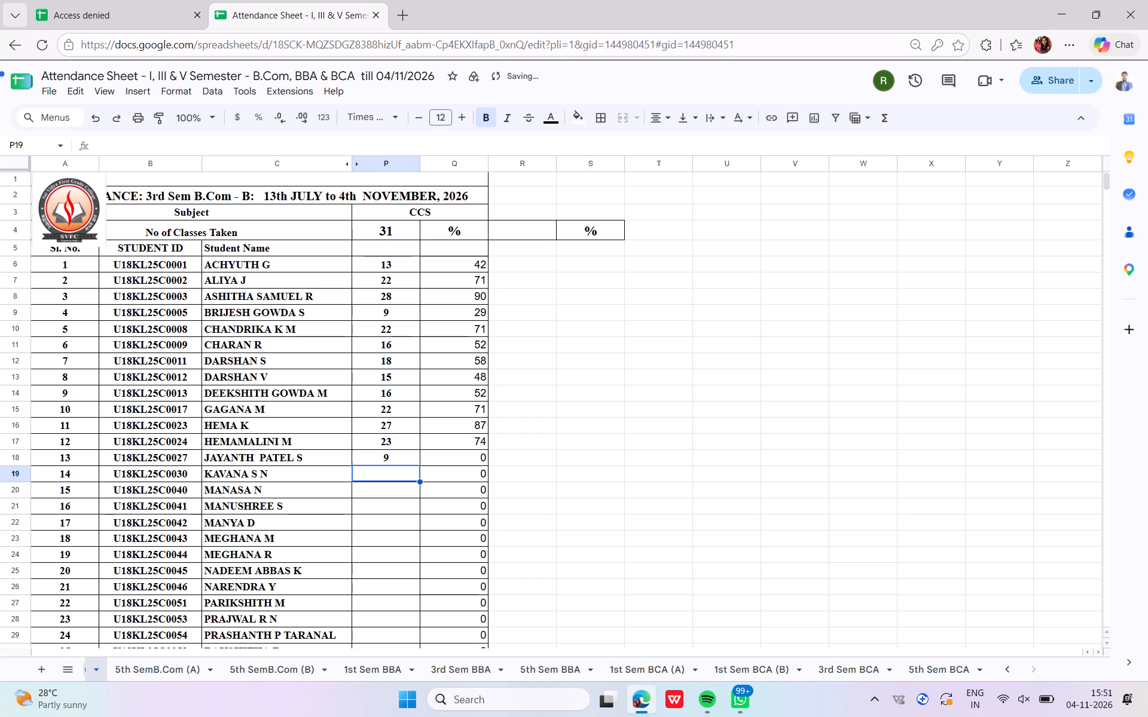
Enter CCS attendance of 16, 20, 27, 27 and 24 for students 14 to 18 in P19 to P23.
type("16")
key("Return")
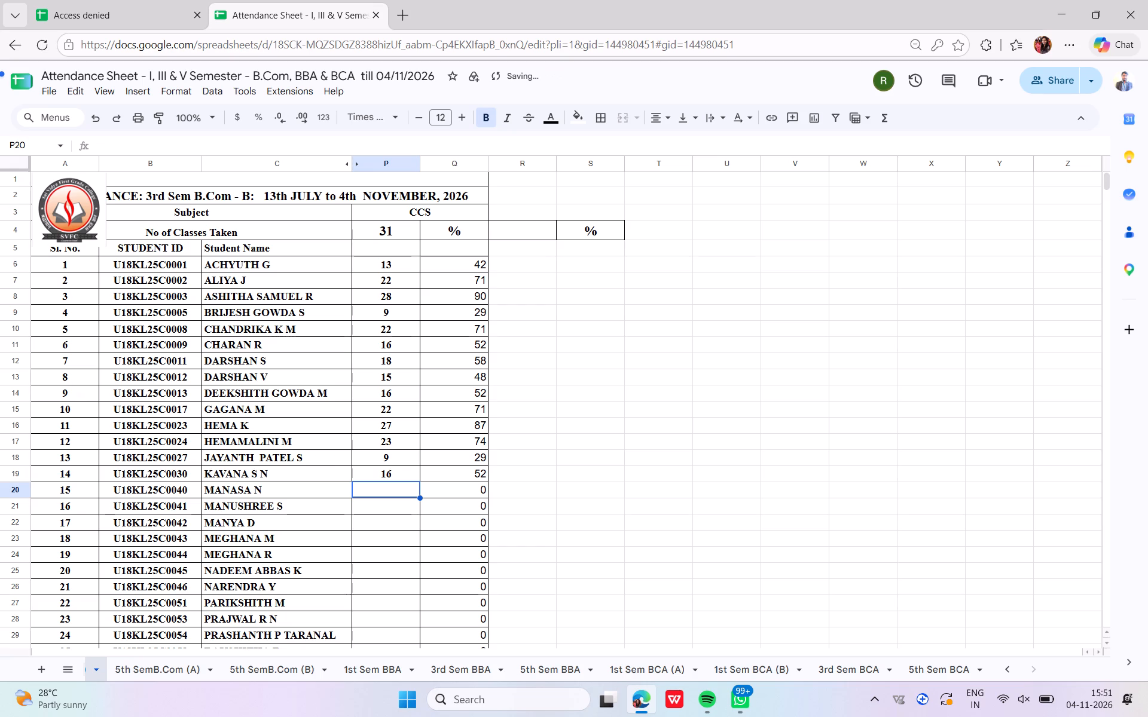
type("20")
key("Return")
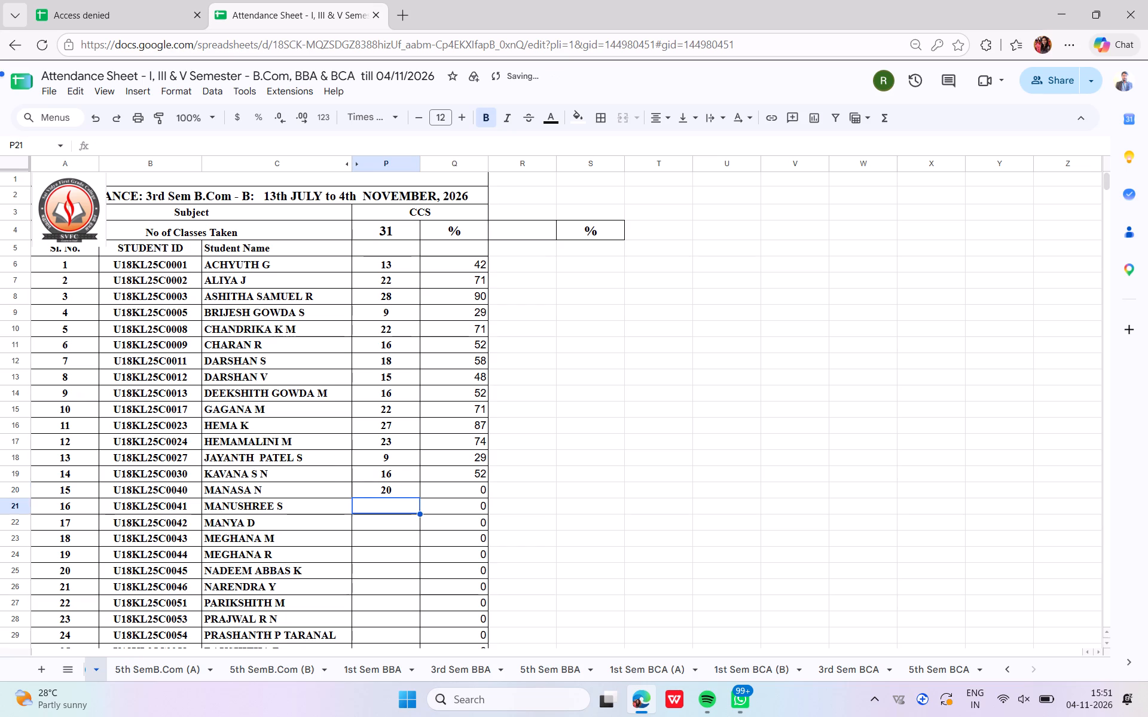
type("27")
key("Return")
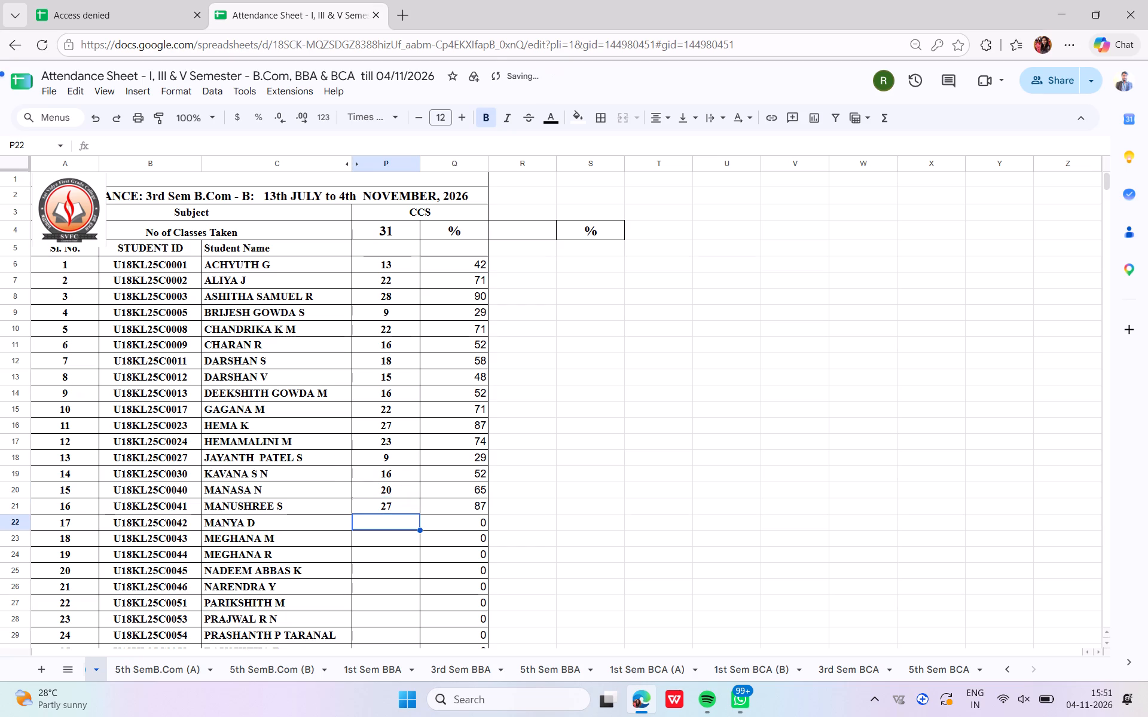
type("27")
key("Return")
type("24")
key("Return")
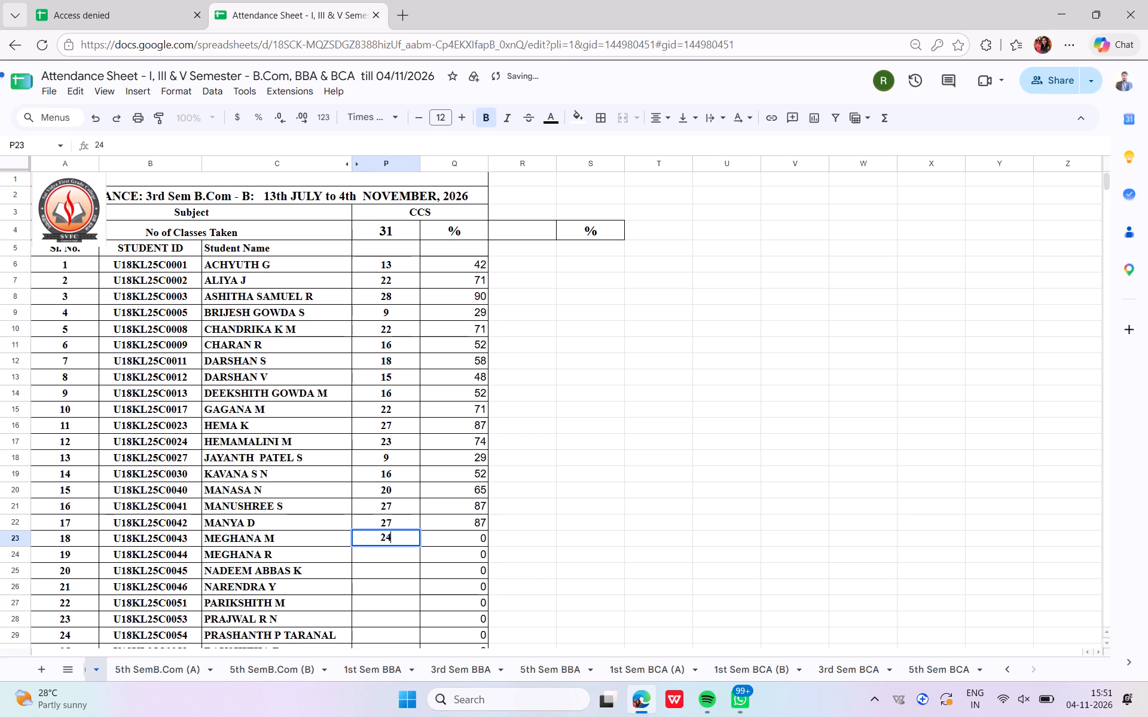
Enter CCS attendance of 22, 6, 8, 9 and 10 for students 19 to 23 in P24 to P28.
type("22")
key("Return")
key("6")
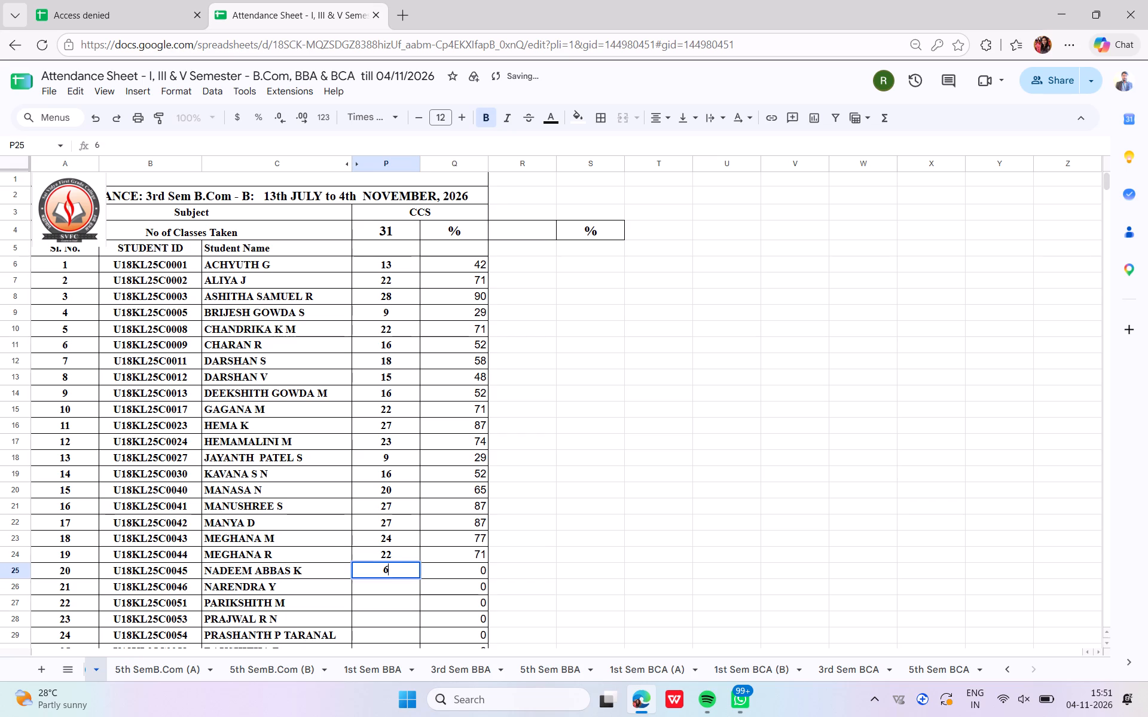
key("Return")
key("8")
key("Return")
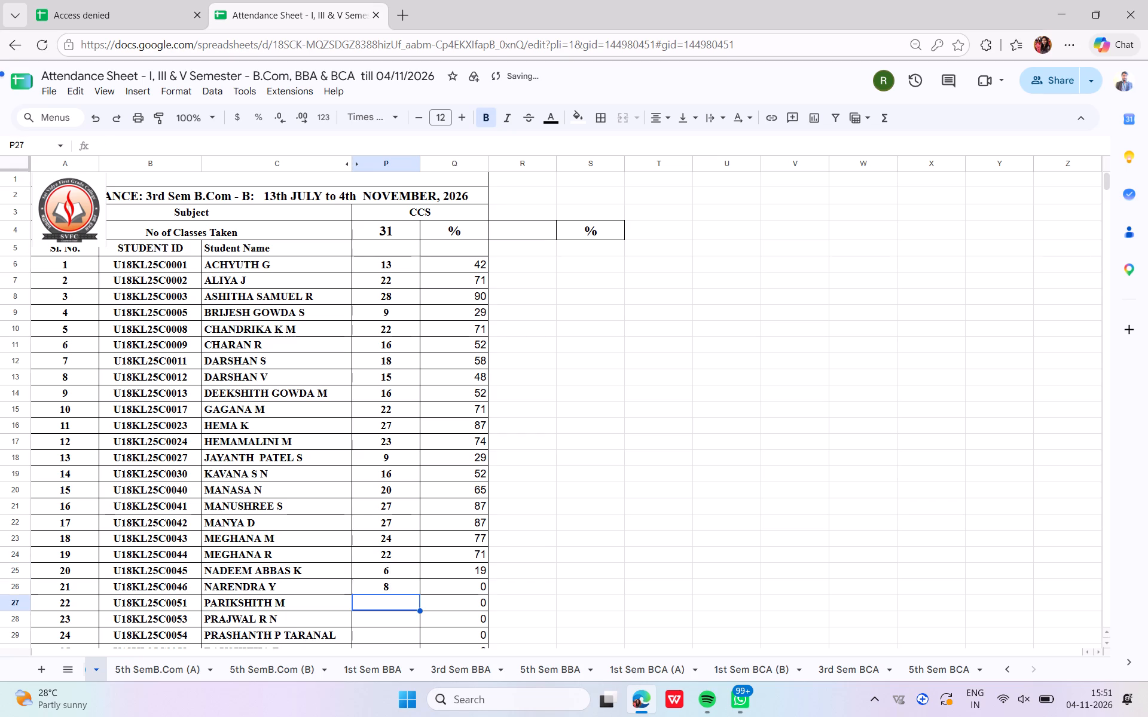
key("9")
key("Return")
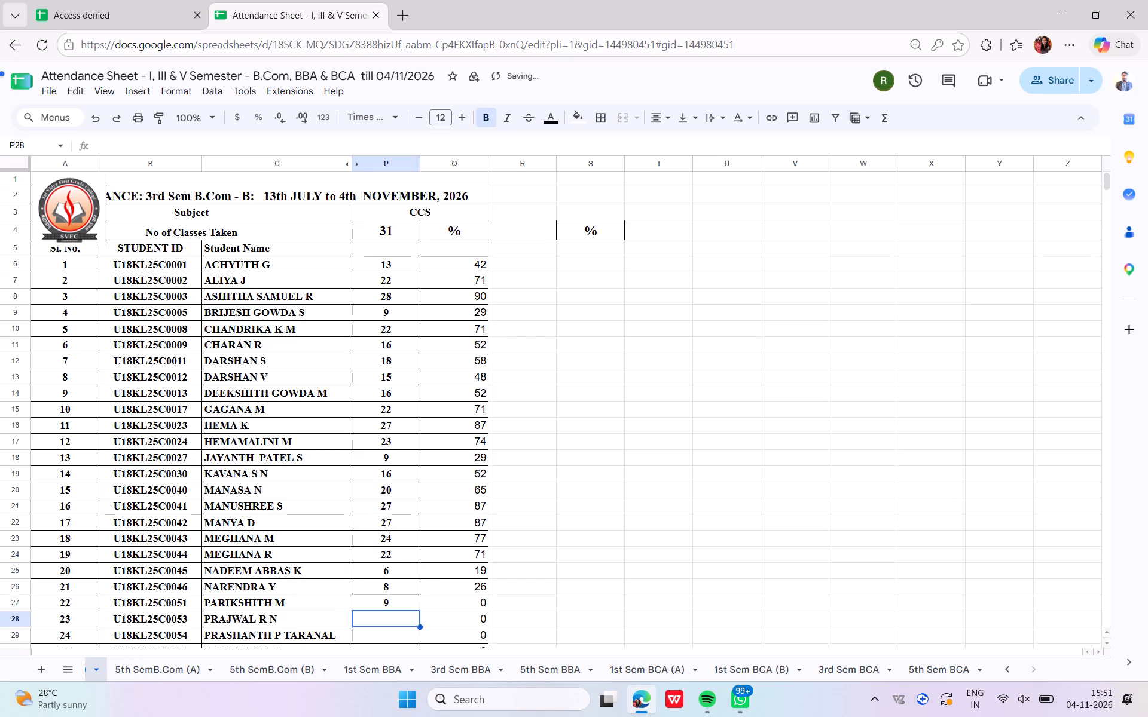
type("10")
key("Return")
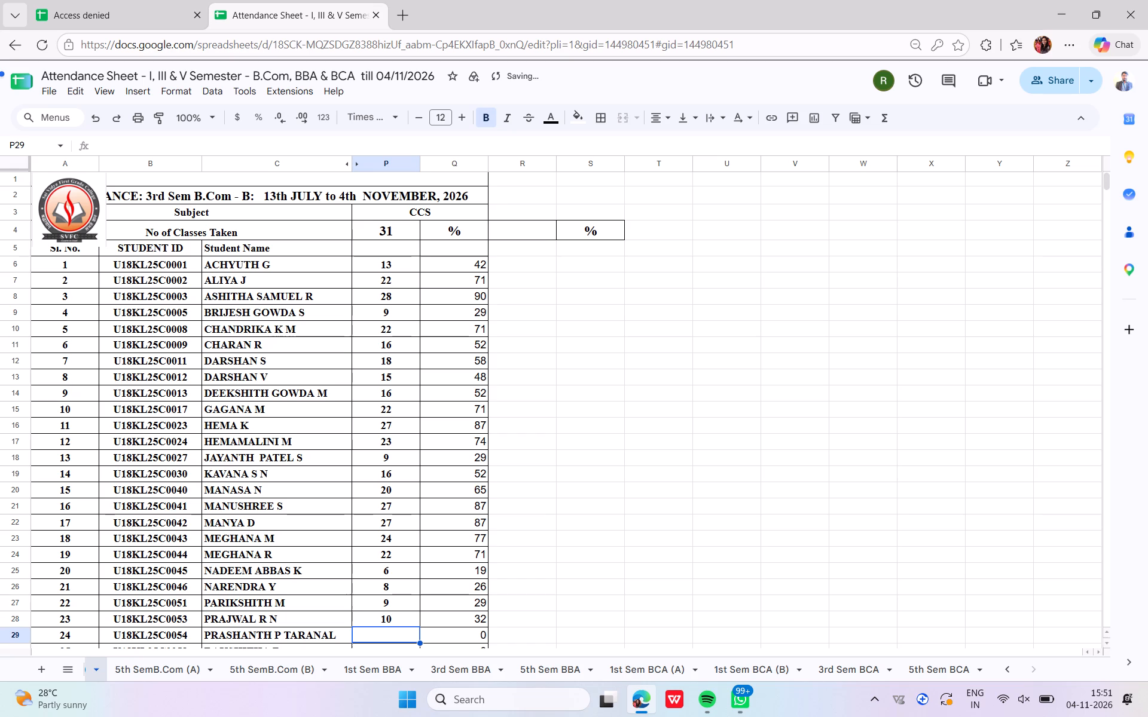
Enter CCS attendance of 10, 19 and 21 for students 24 to 26 in P29 to P31.
key("0")
key("BackSpace")
type("10")
key("Return")
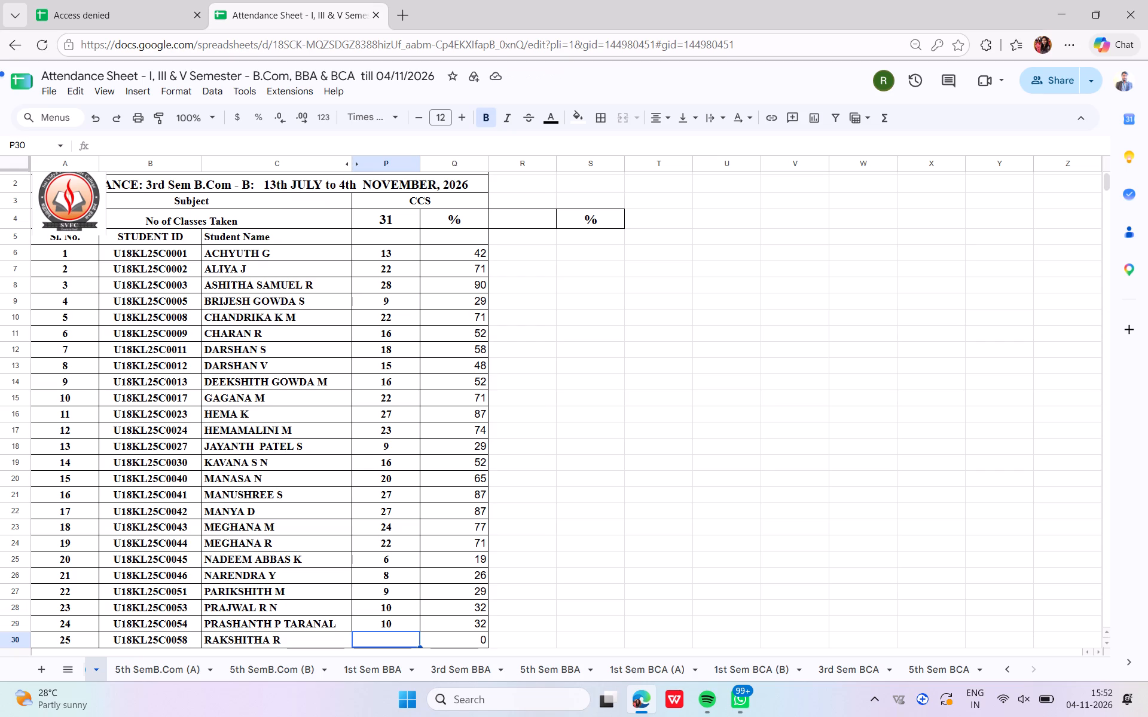
type("19")
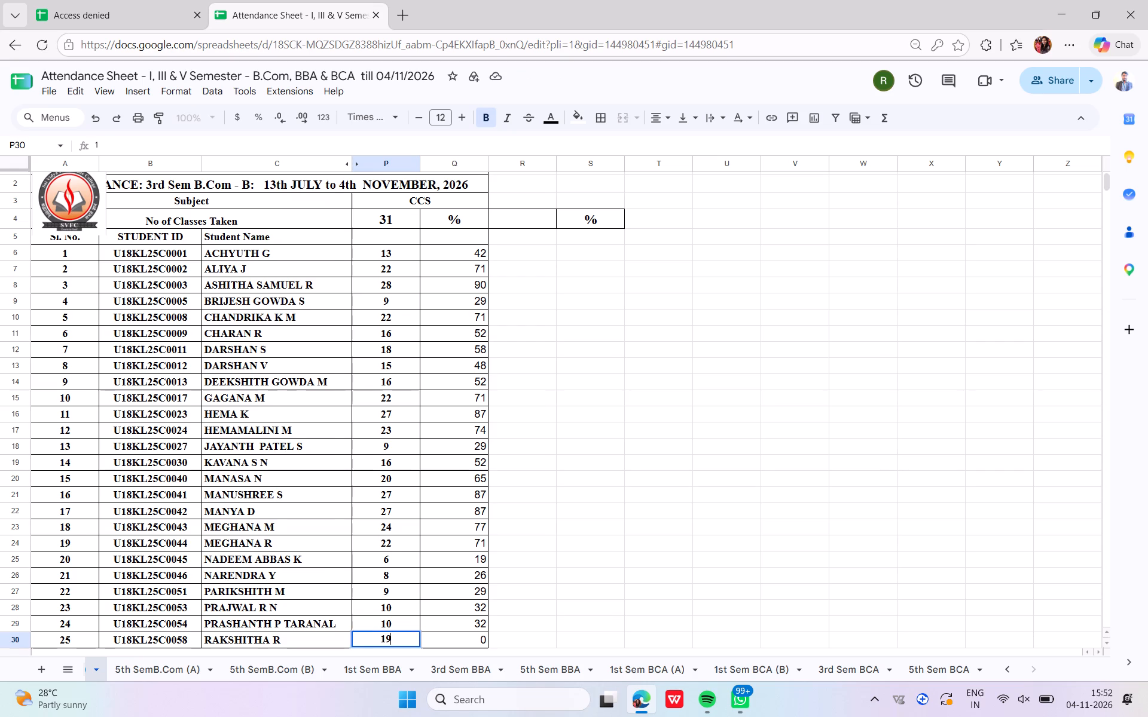
key("Return")
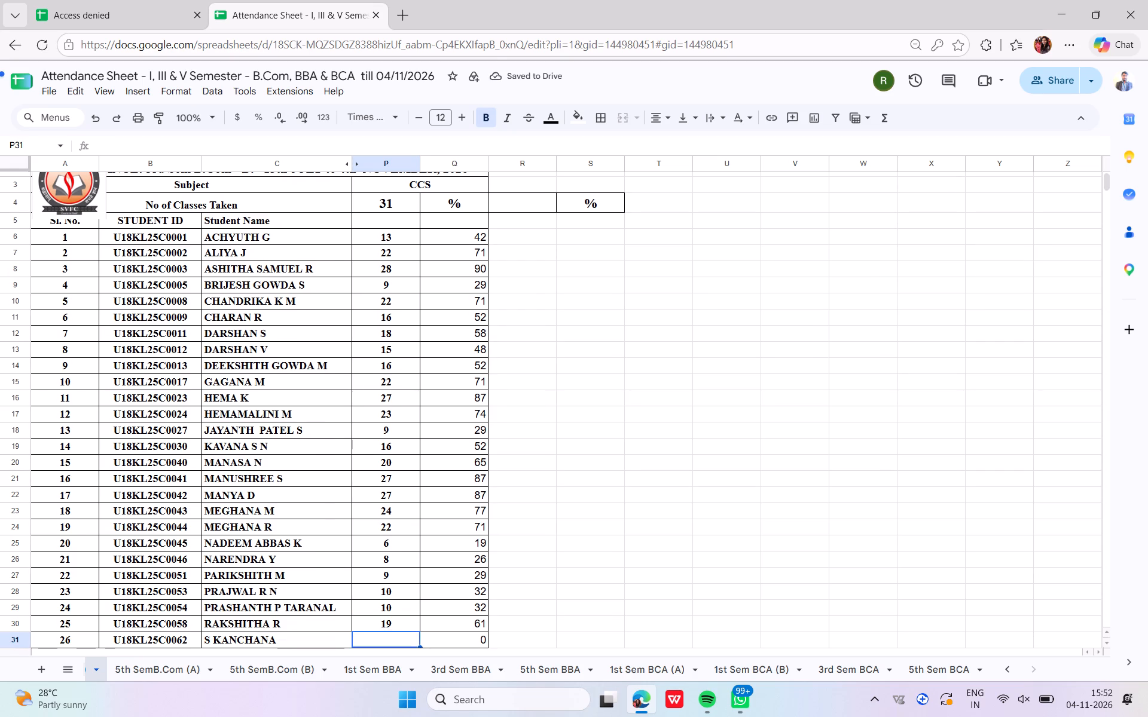
type("12")
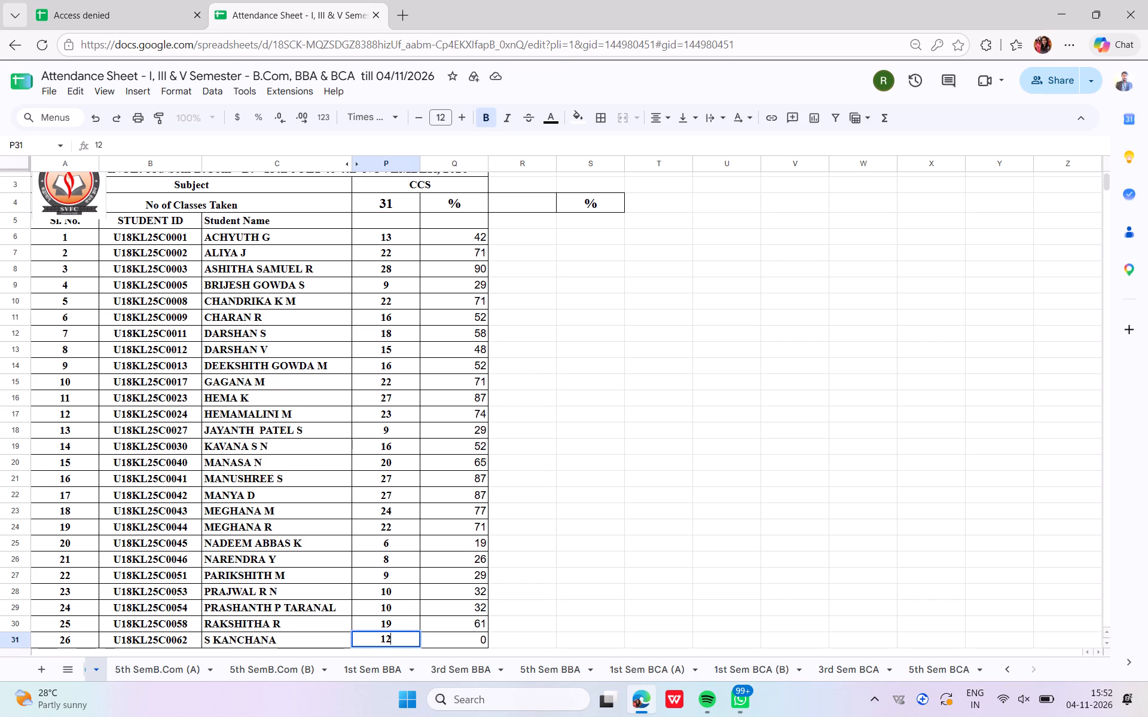
key("BackSpace")
key("BackSpace")
type("21")
key("Return")
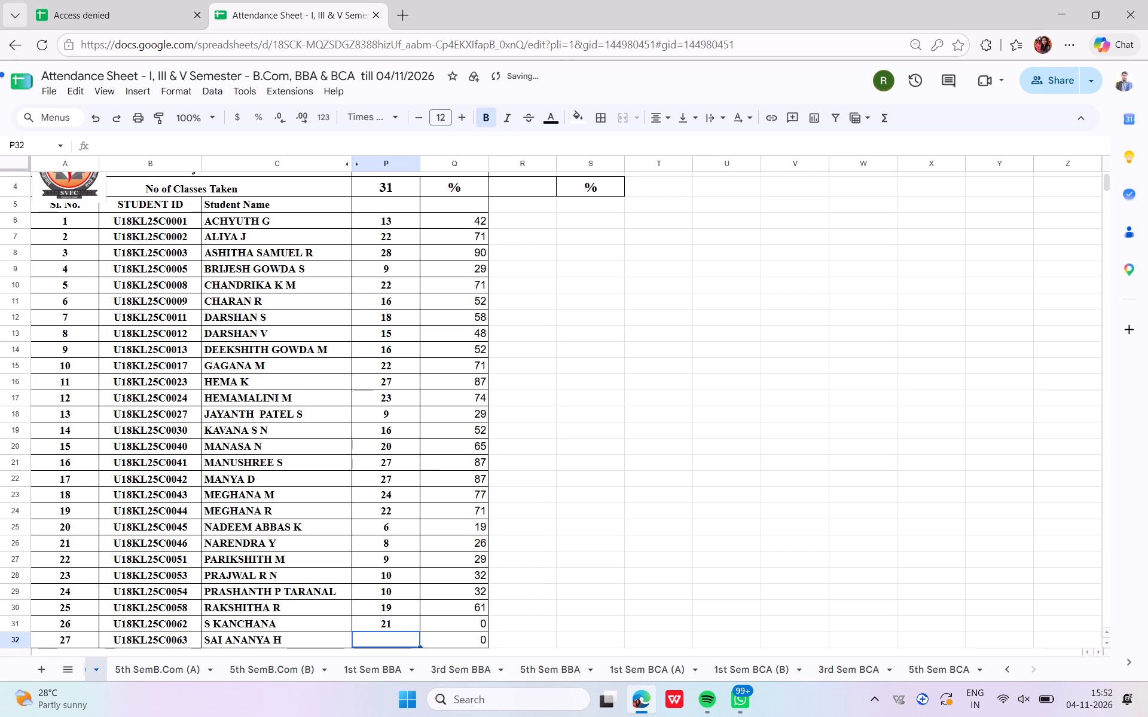
Enter CCS attendance of 13, 21, 12, 6 and 25 for students 27 to 31 in P32 to P36.
type("13")
key("Return")
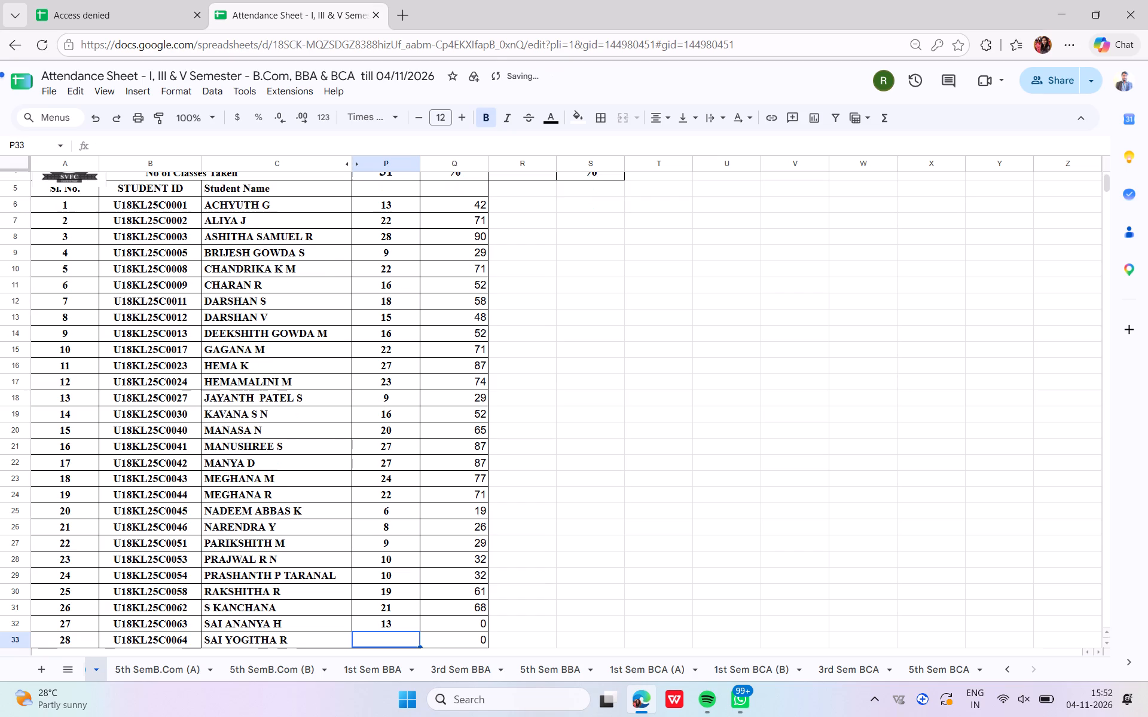
type("21")
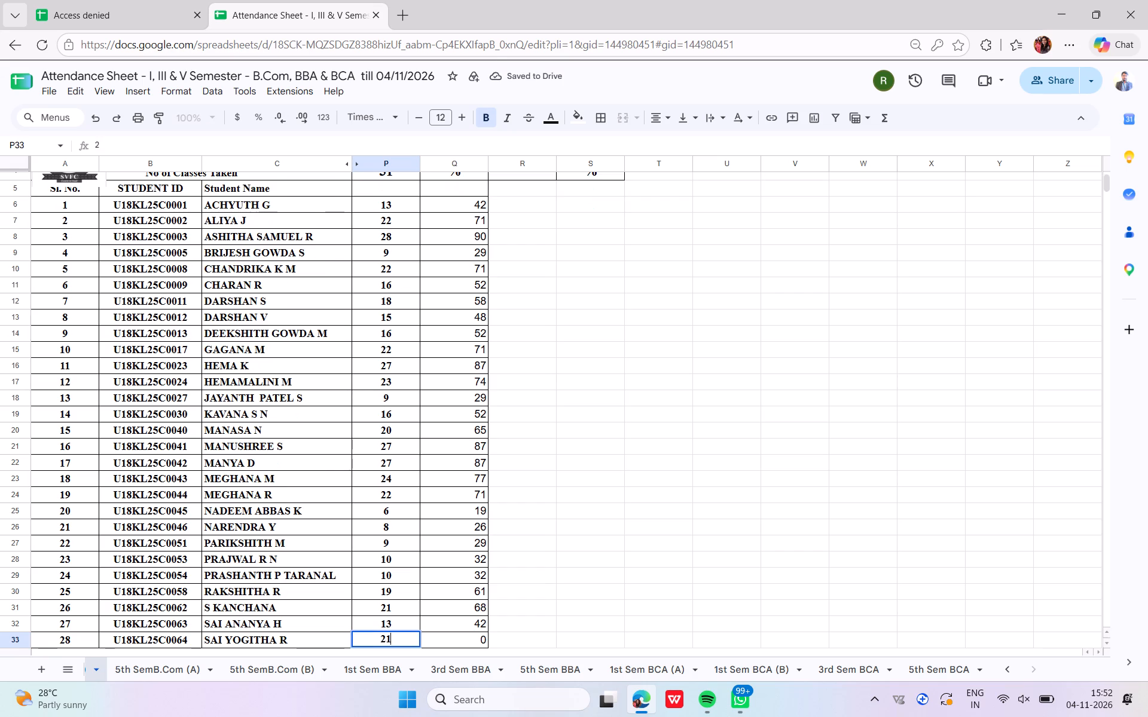
key("Return")
type("12")
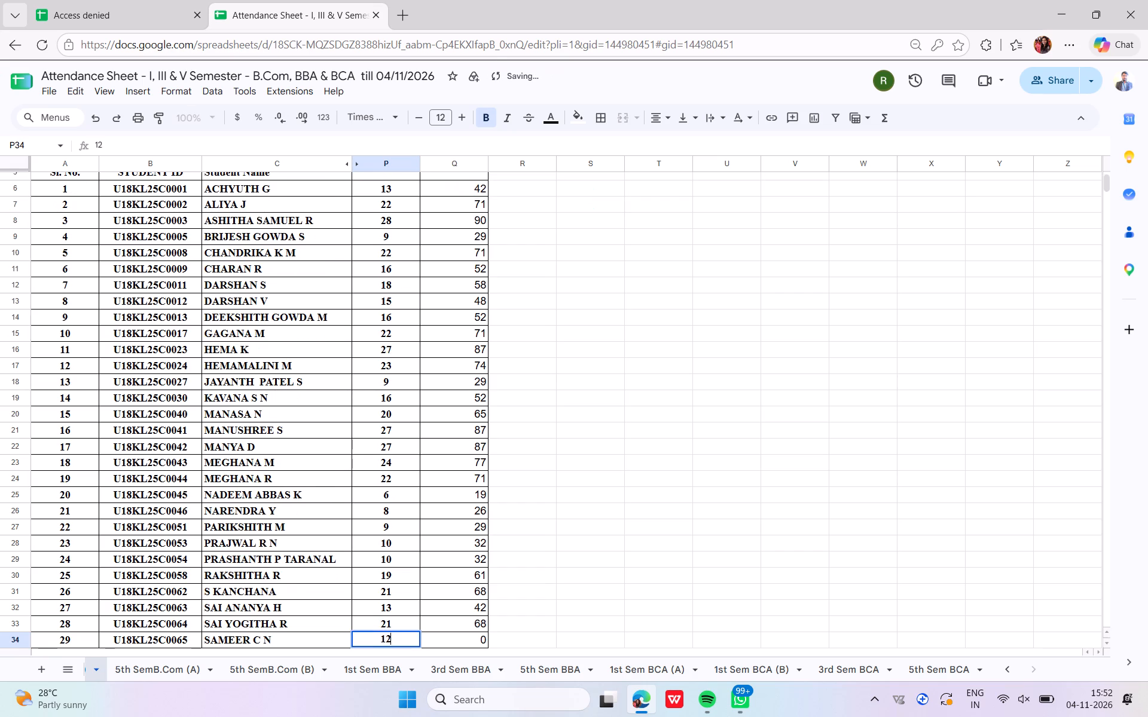
key("Return")
key("6")
key("Return")
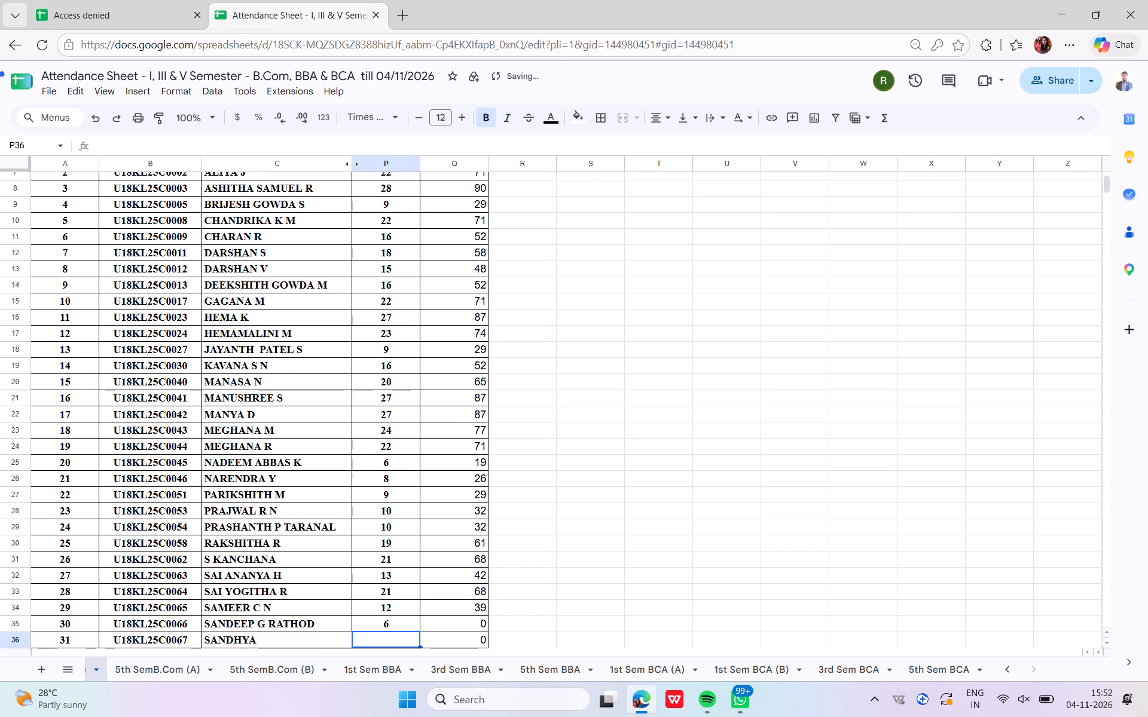
type("25")
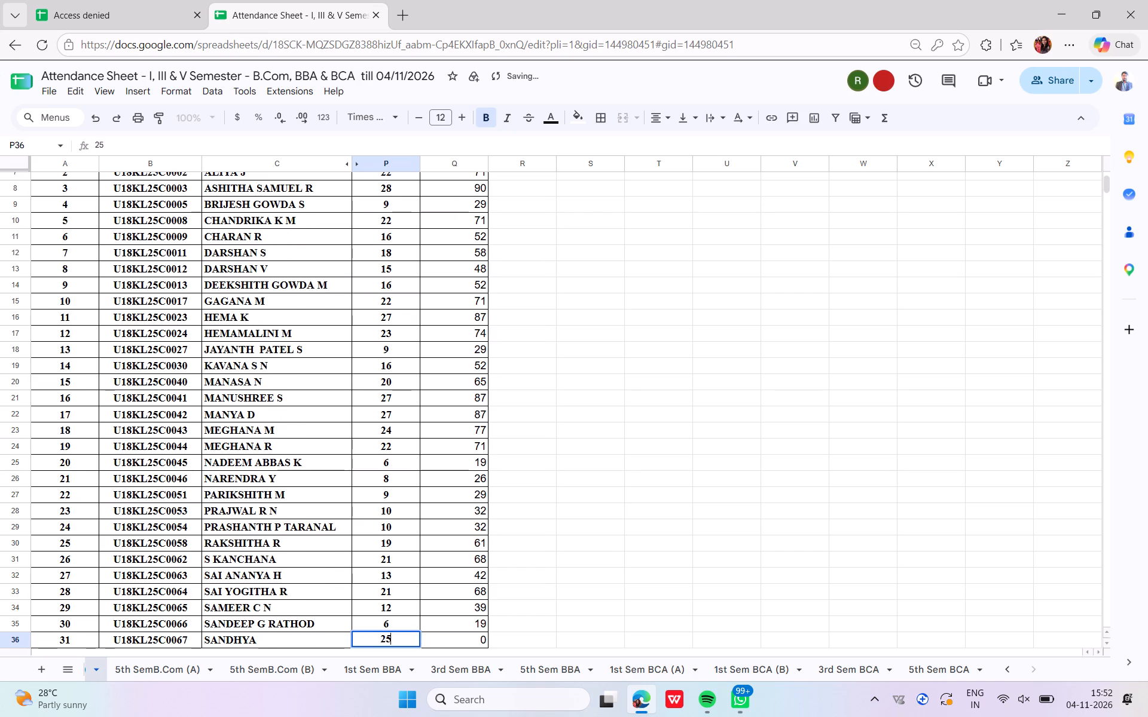
key("Return")
Enter CCS attendance of 7, 25, 12, 26 and 26 for students 32 to 36 in P37 to P41.
key("7")
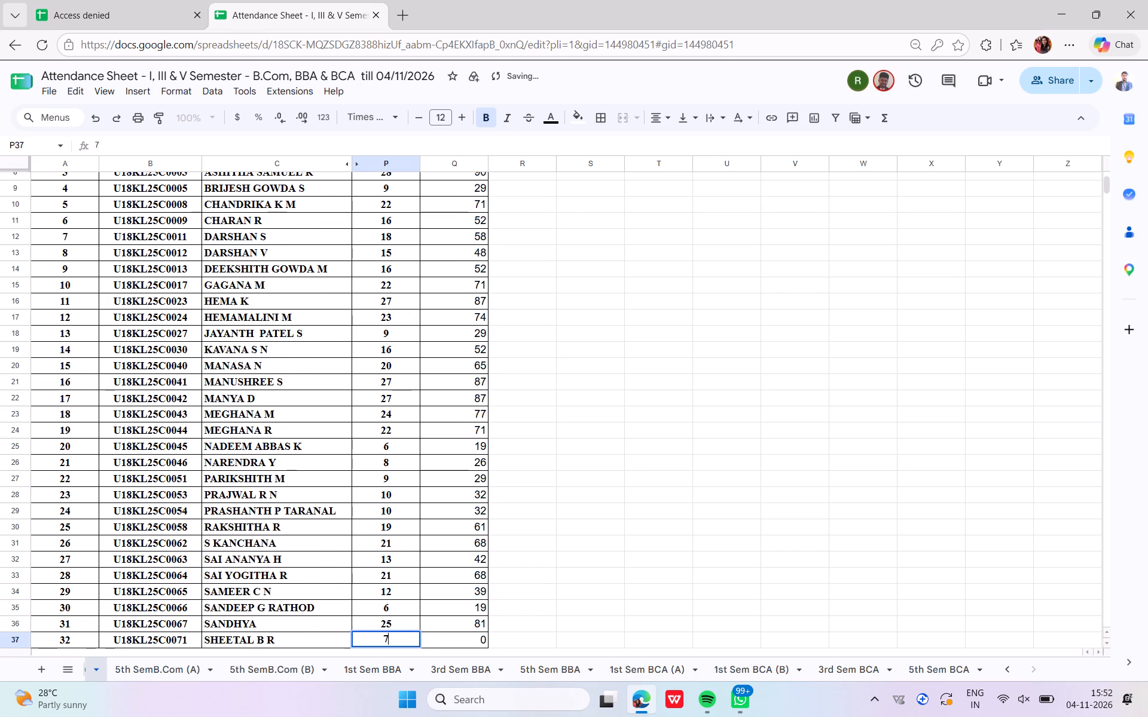
key("Return")
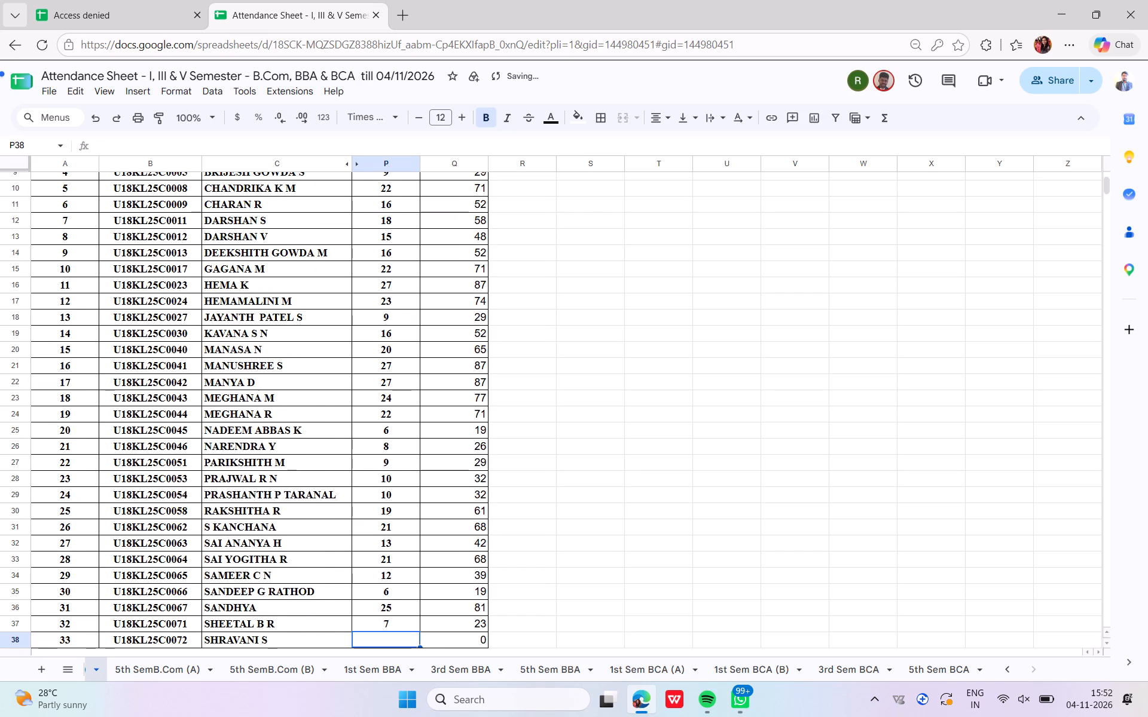
type("25")
key("Return")
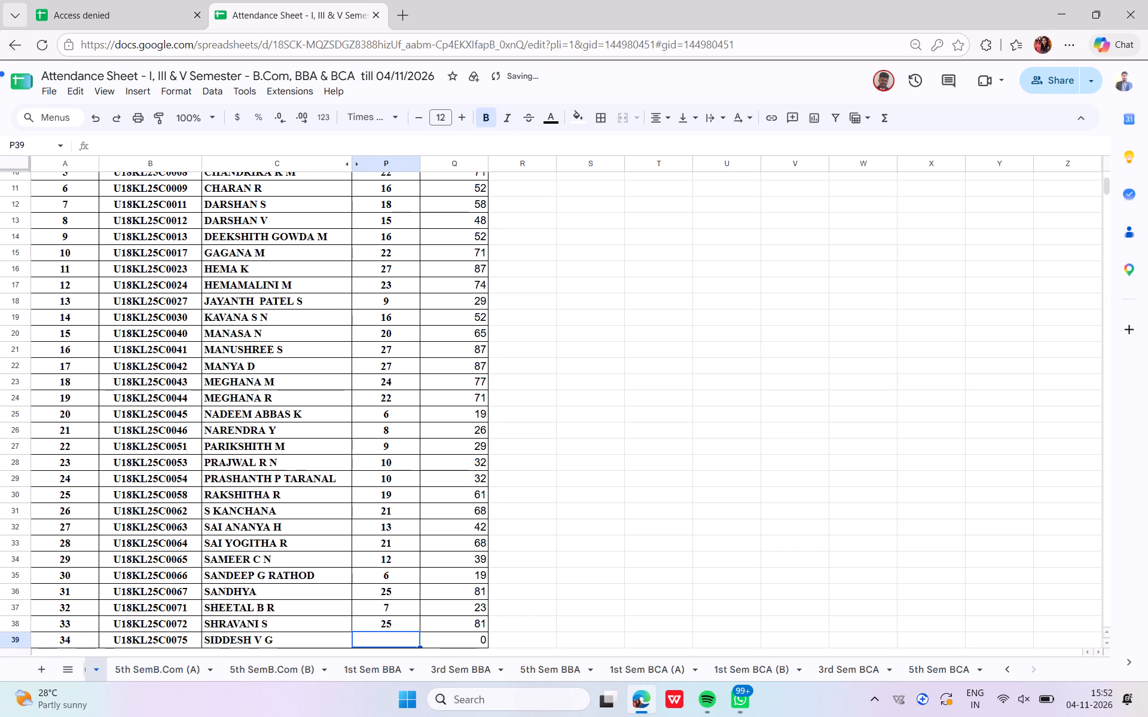
type("12")
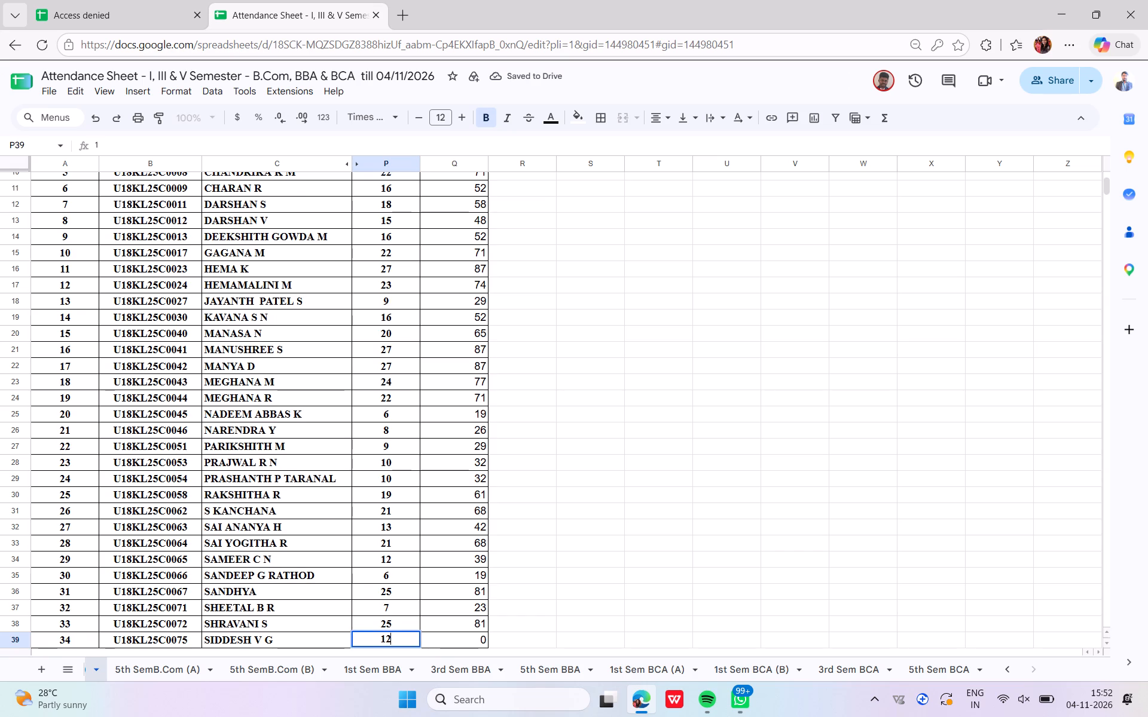
key("Return")
type("26")
key("Return")
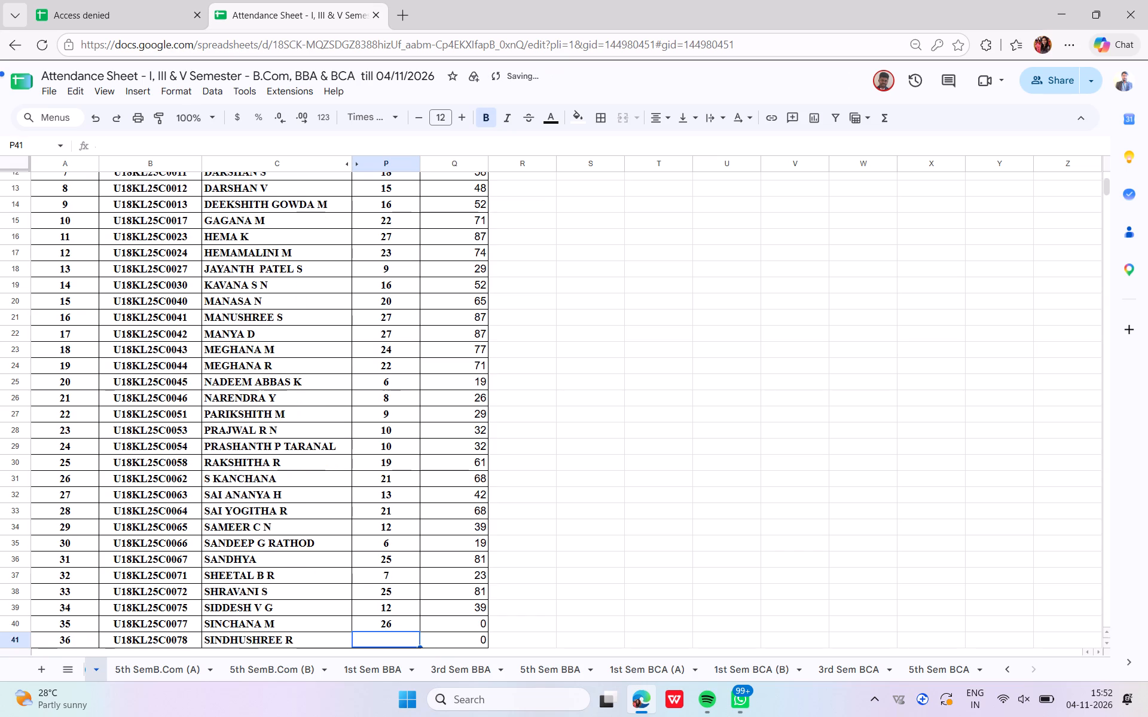
type("26")
key("Return")
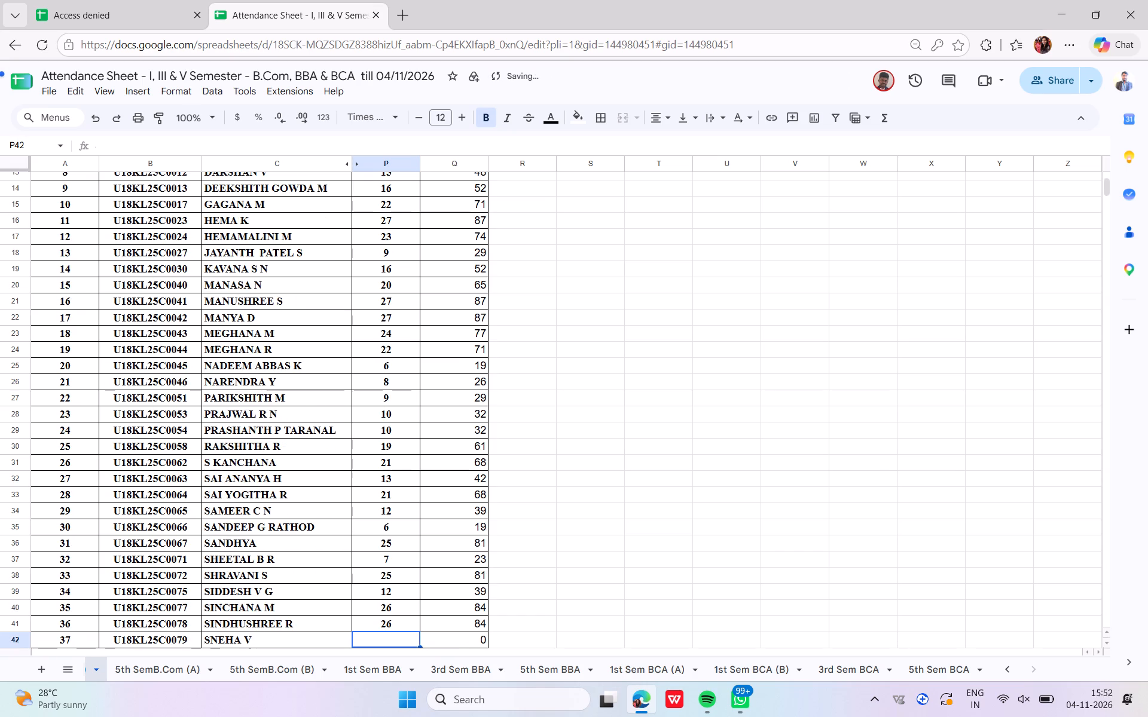
Enter CCS attendance of 21, 23, 17, 24 and 5 for students 37 to 41 in P42 to P46.
type("21")
key("Return")
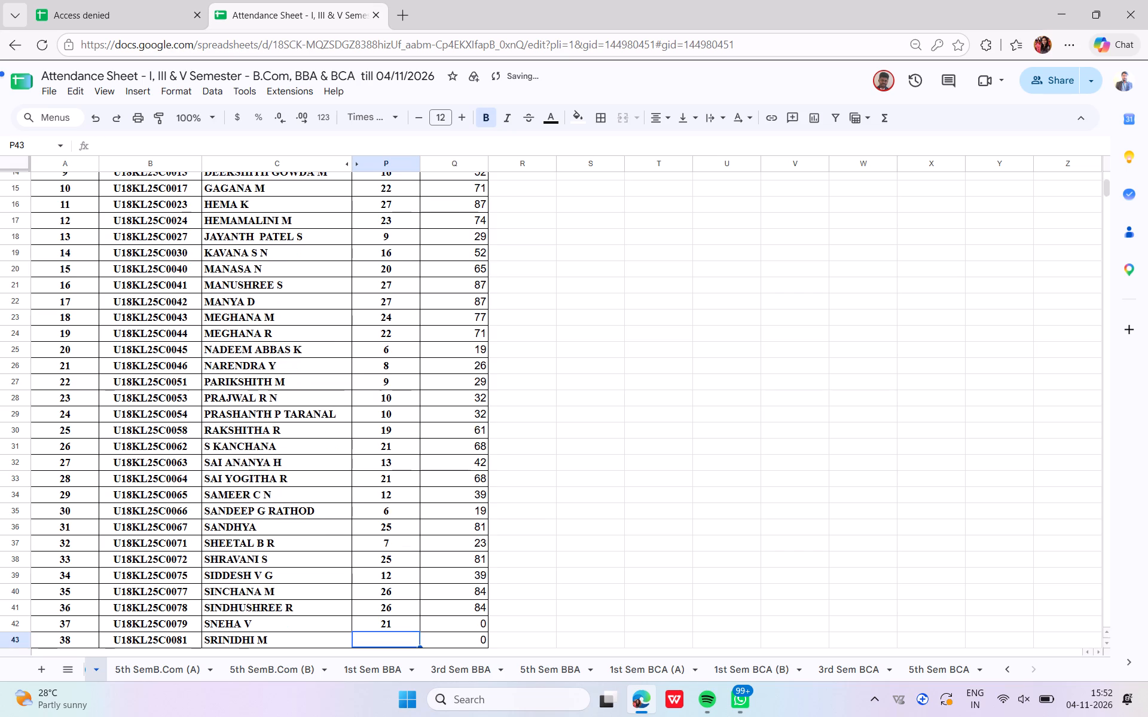
type("23")
key("Return")
type("17")
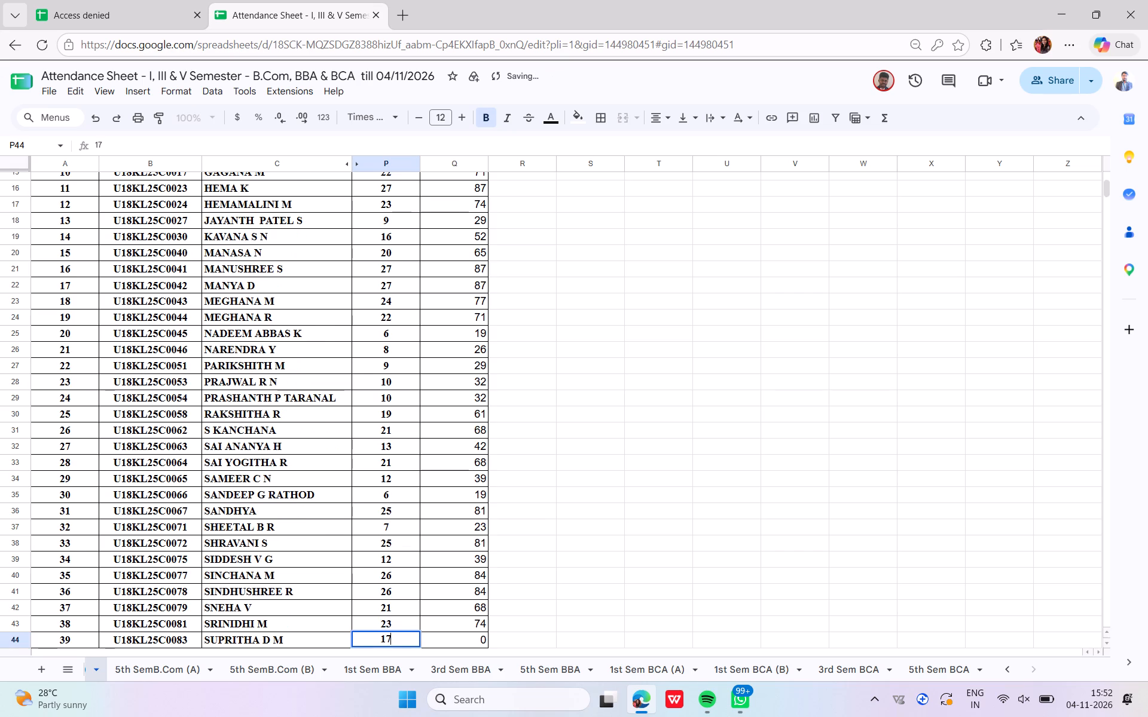
key("Return")
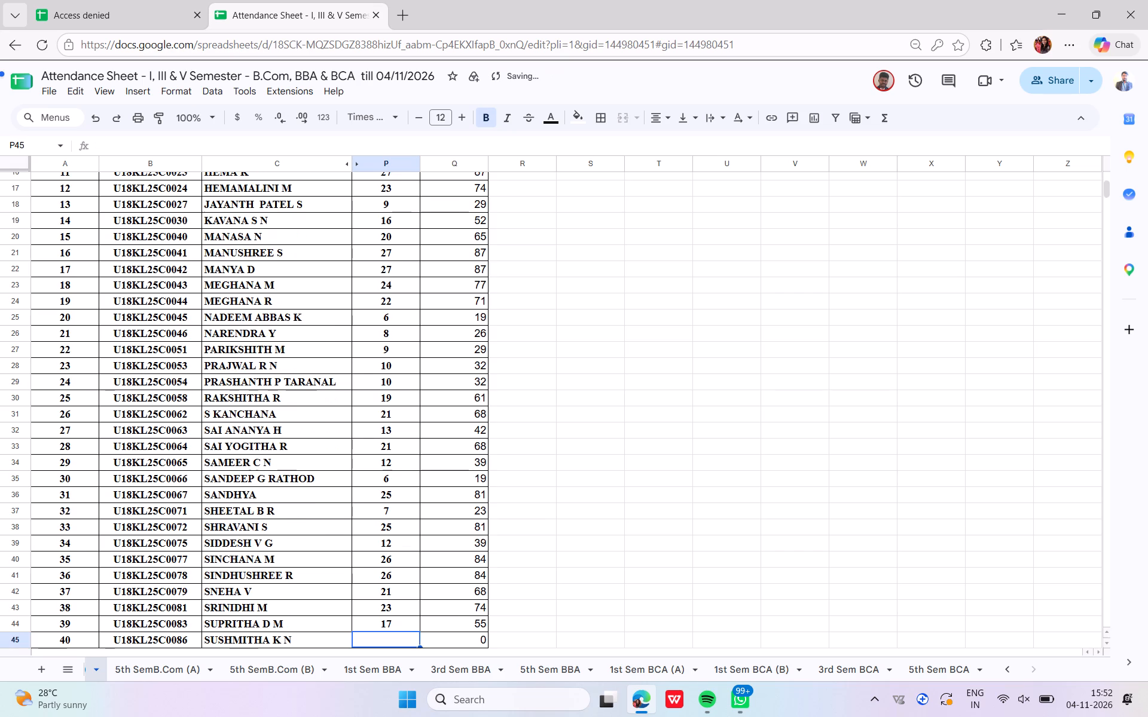
type("24")
key("Return")
key("5")
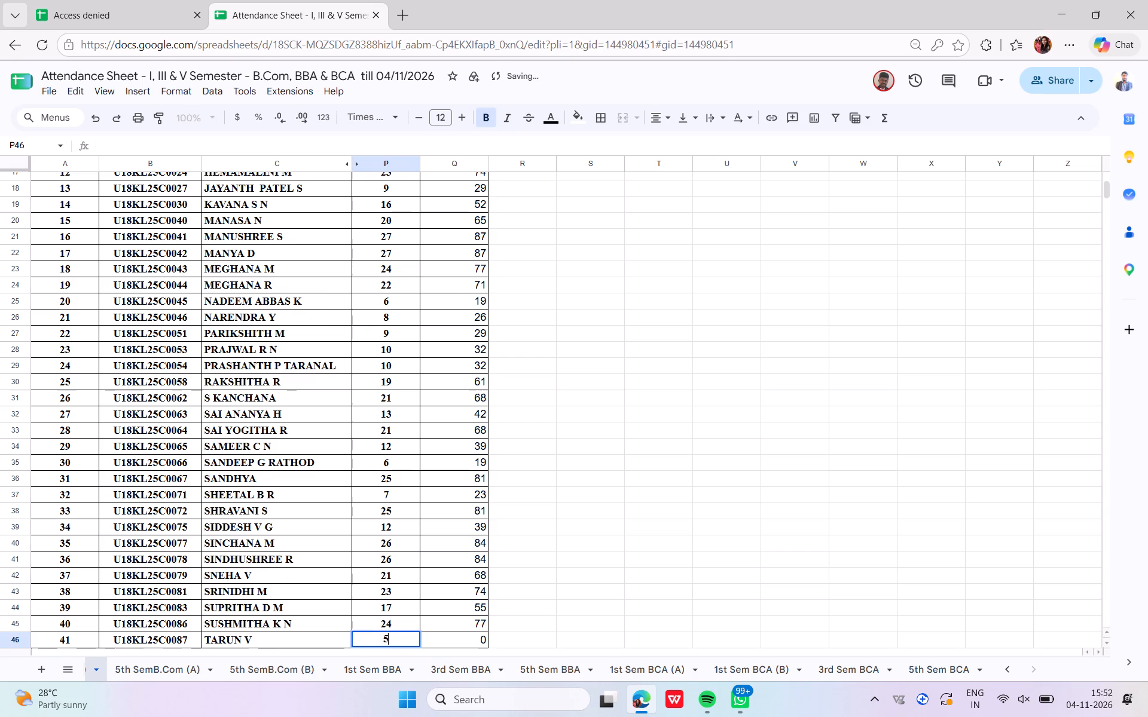
key("Return")
Enter CCS attendance of 20, 22, 29, 25, 13 and 18 for students 42 to 47 in P47 to P52.
type("20")
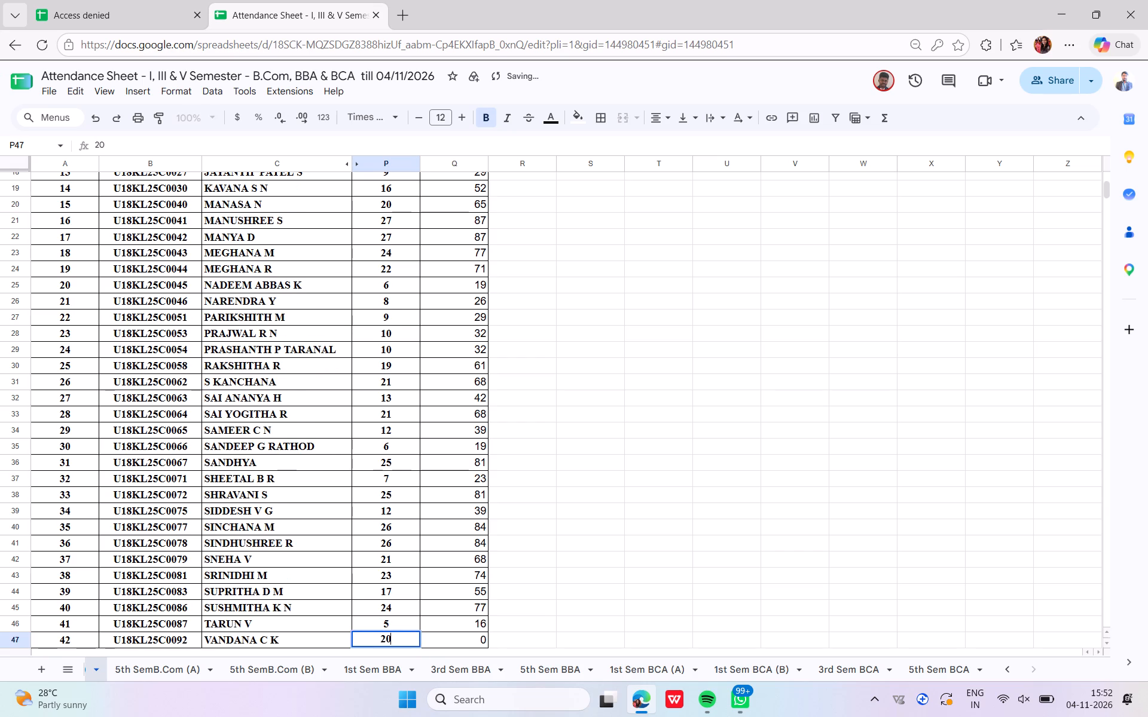
key("Return")
type("22")
key("Return")
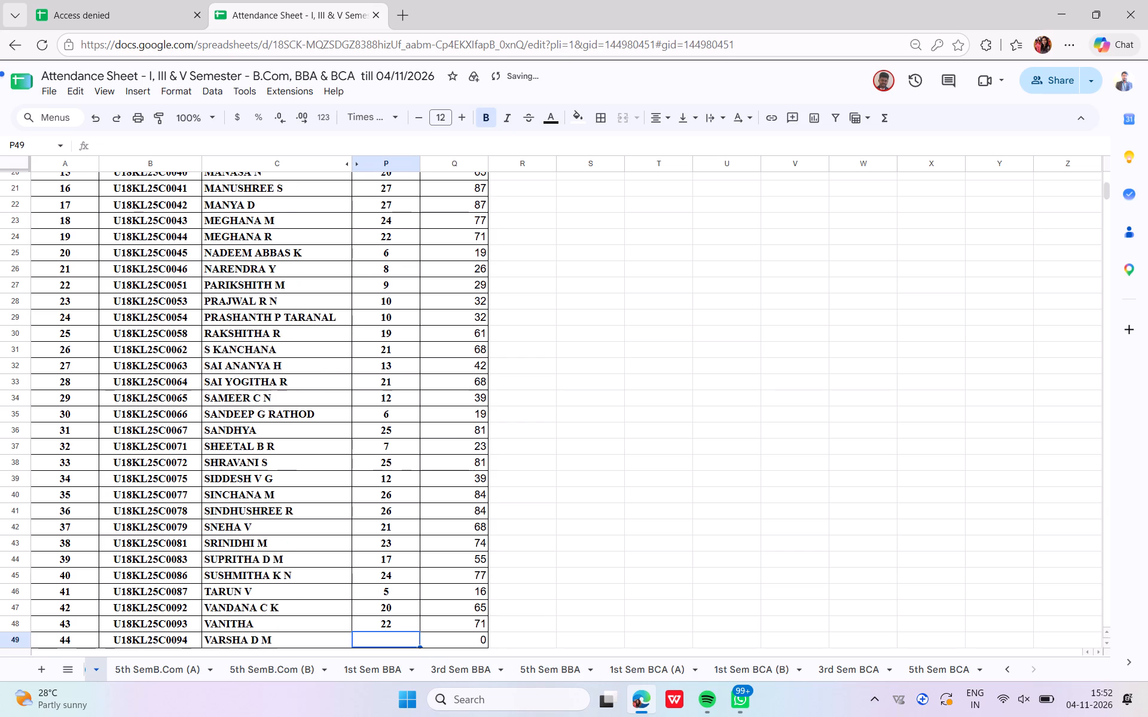
type("29")
key("Return")
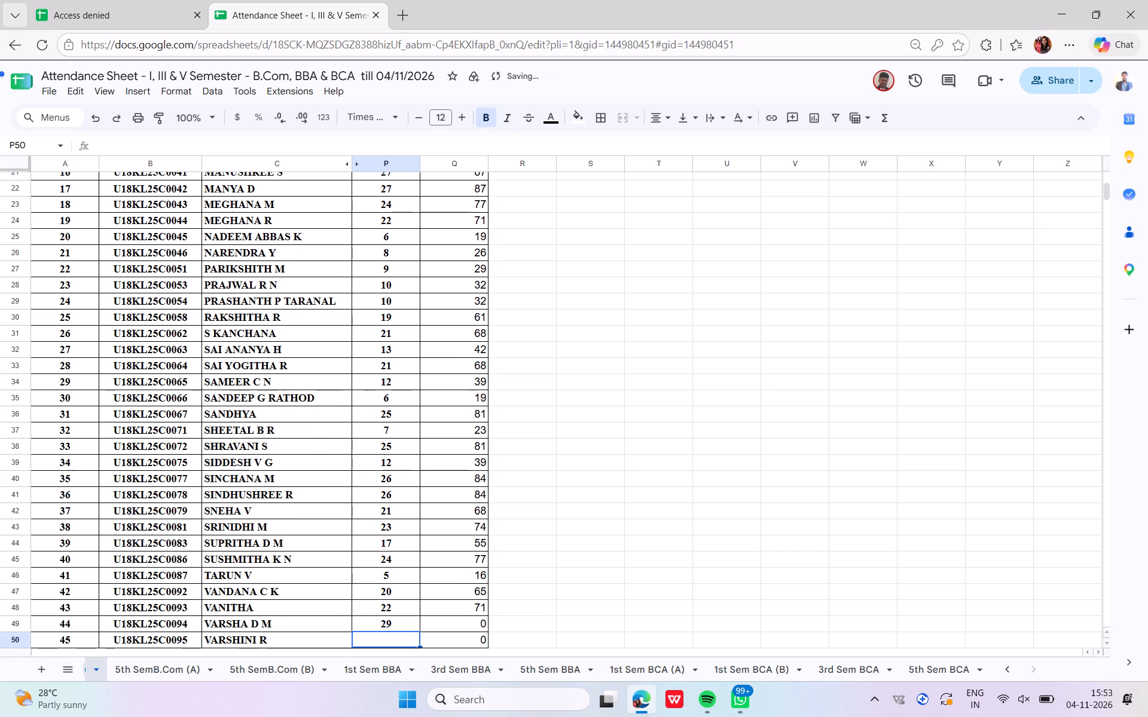
type("25")
key("Return")
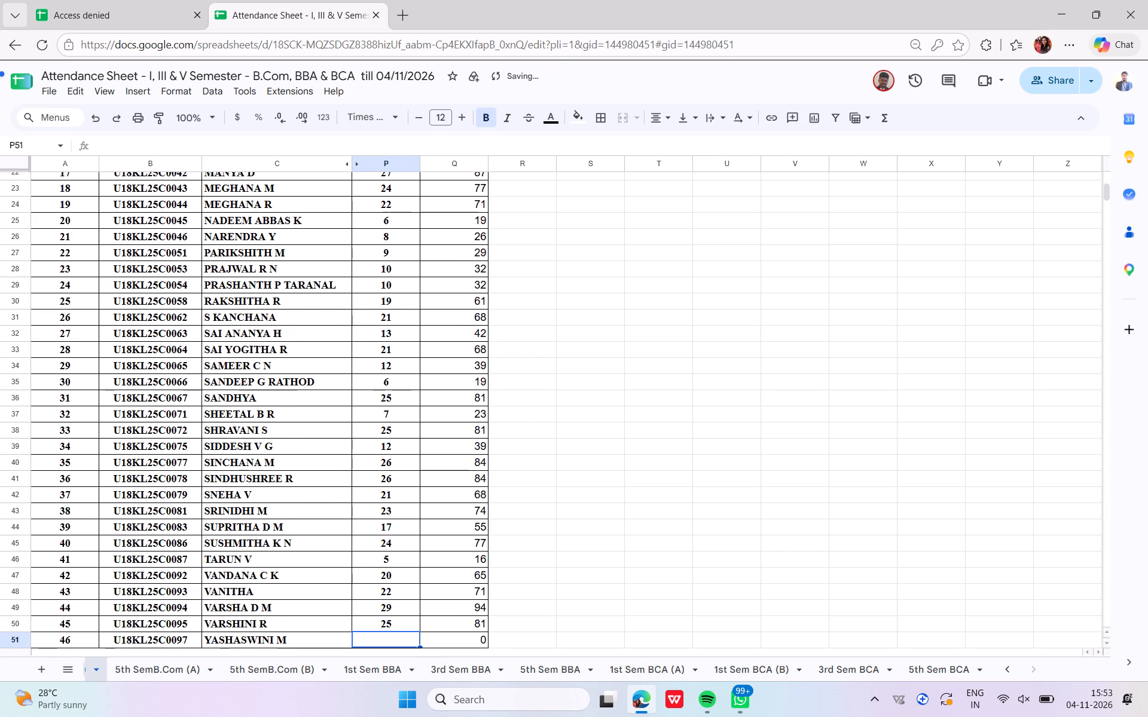
type("13")
key("Return")
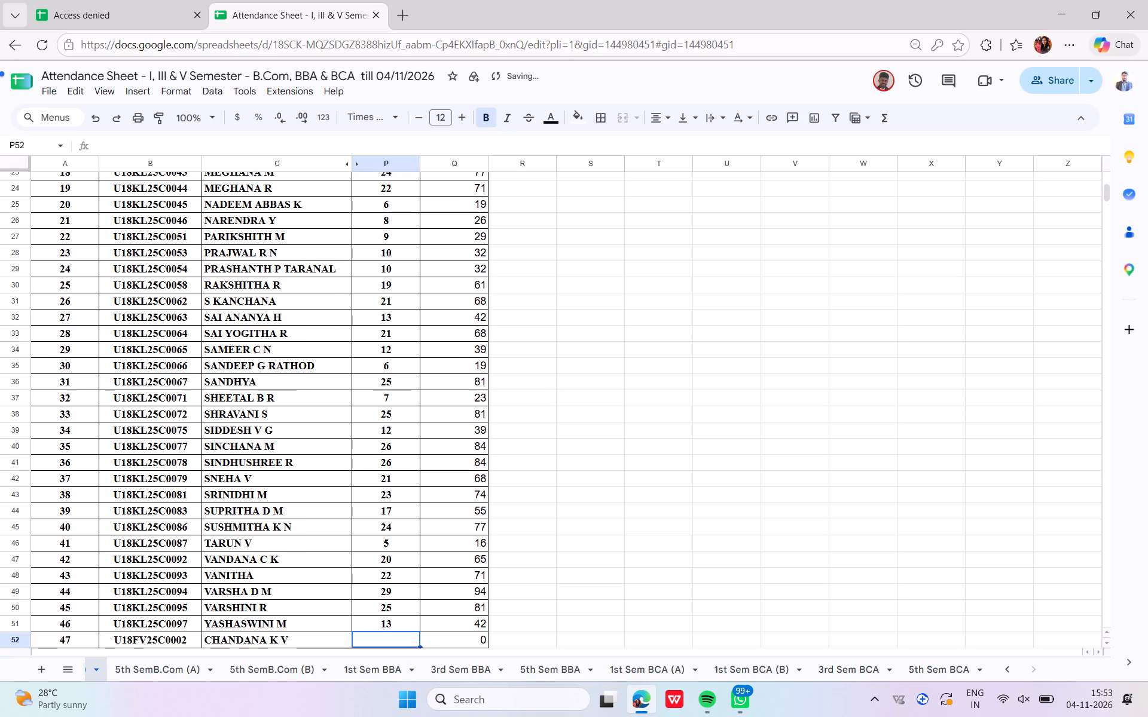
type("18")
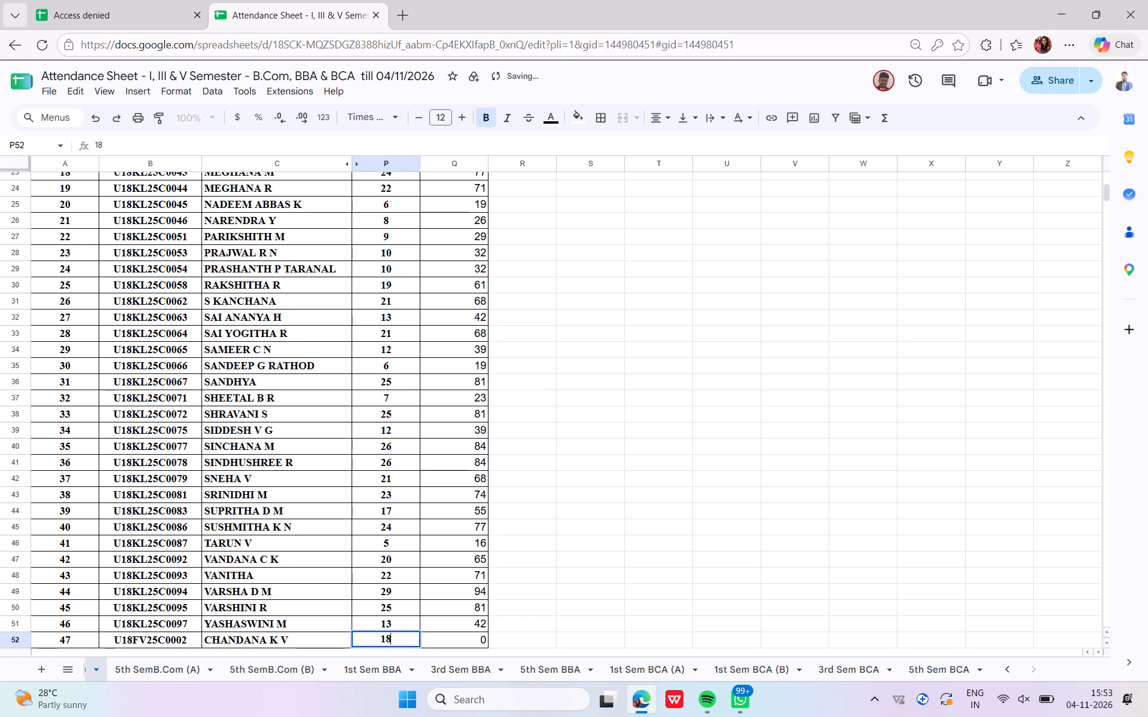
key("Return")
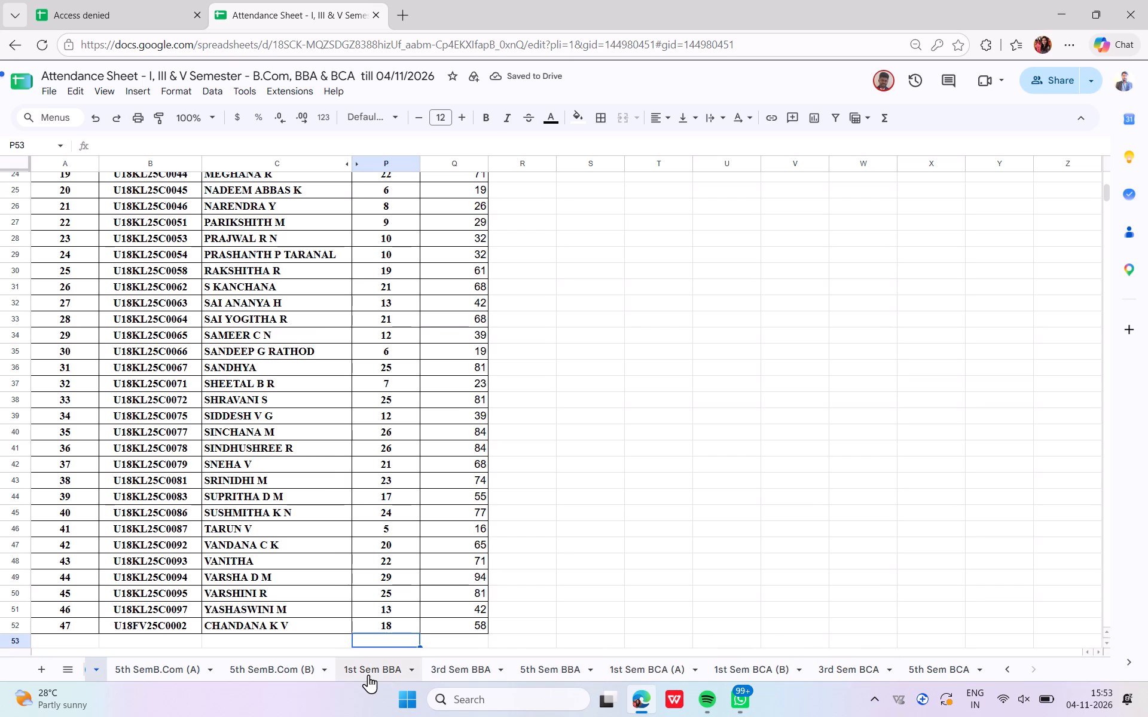
Open the 5th Sem B.Com (A) attendance sheet.
left_click(175, 666)
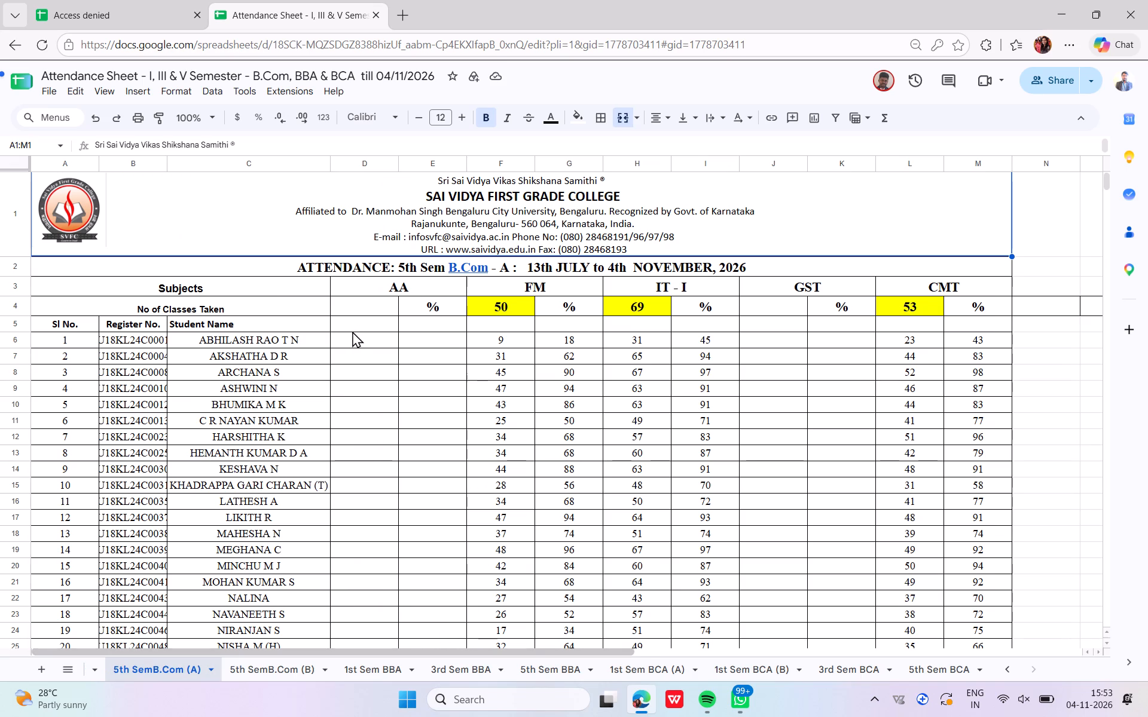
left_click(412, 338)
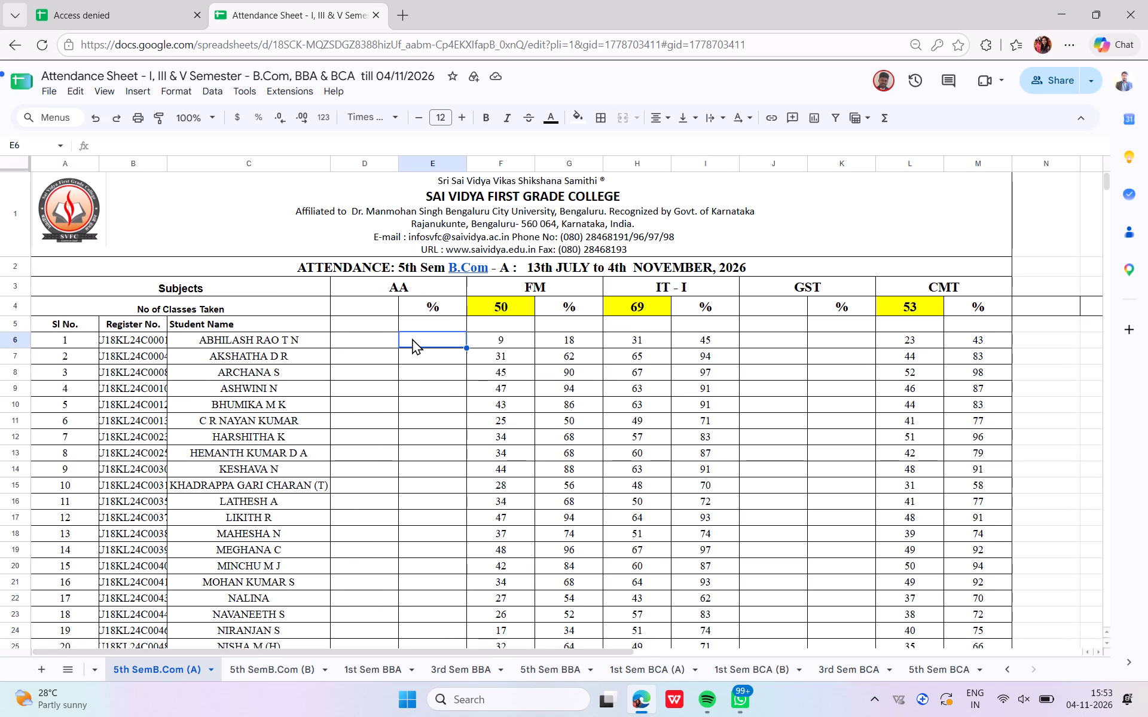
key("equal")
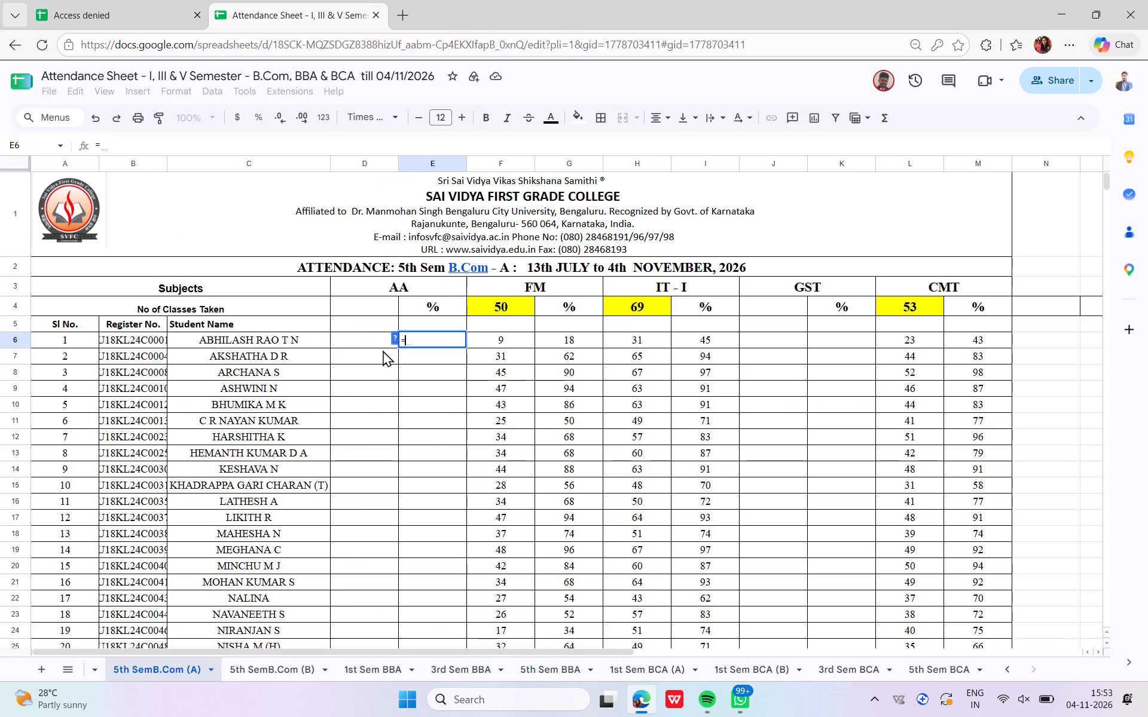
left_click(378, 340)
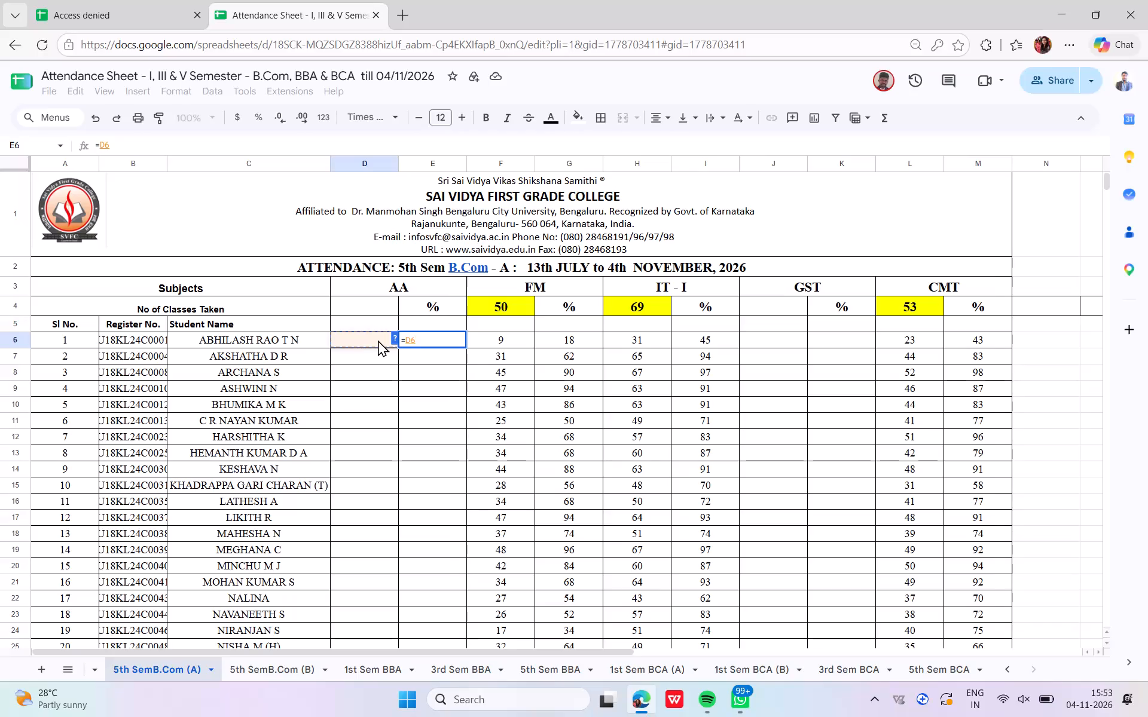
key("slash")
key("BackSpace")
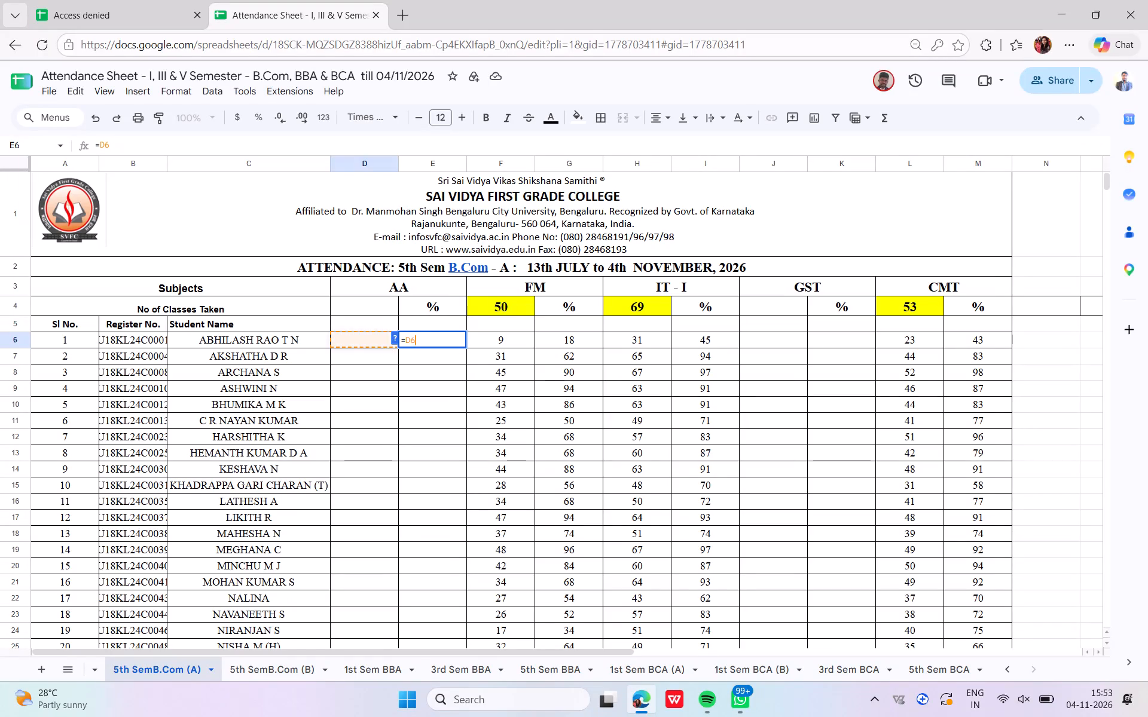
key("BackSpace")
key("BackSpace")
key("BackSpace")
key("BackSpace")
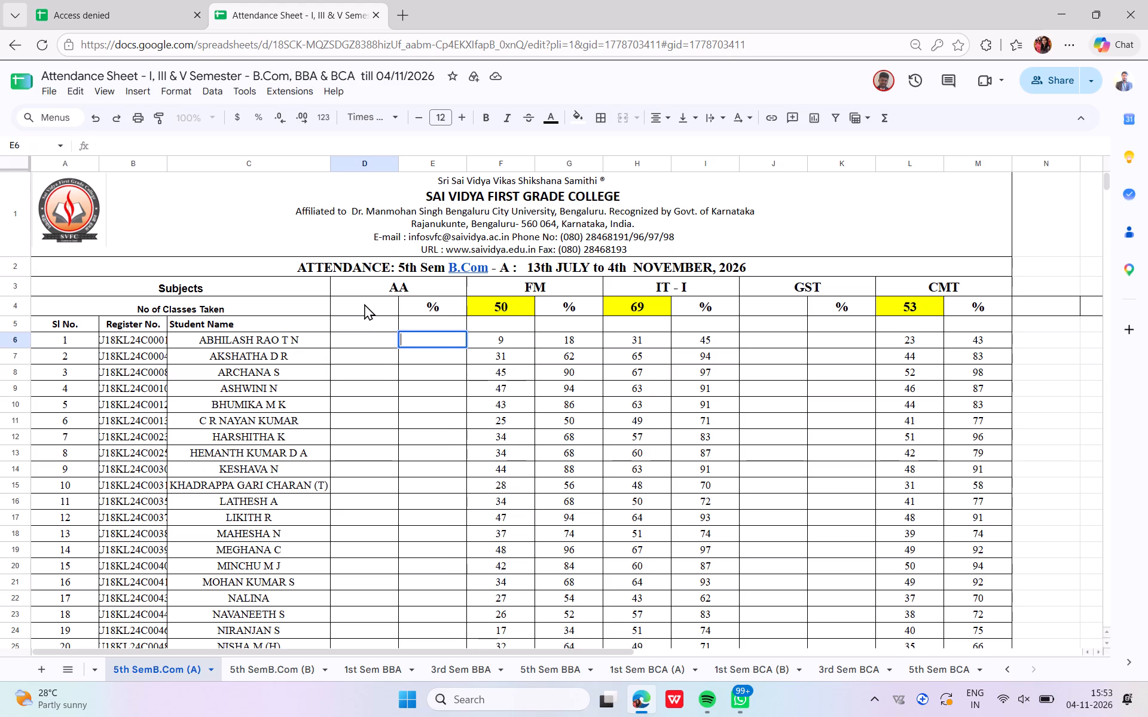
Set the number of AA classes taken to 68 in D4 of the 5th Sem B.Com (A) sheet.
left_click(375, 307)
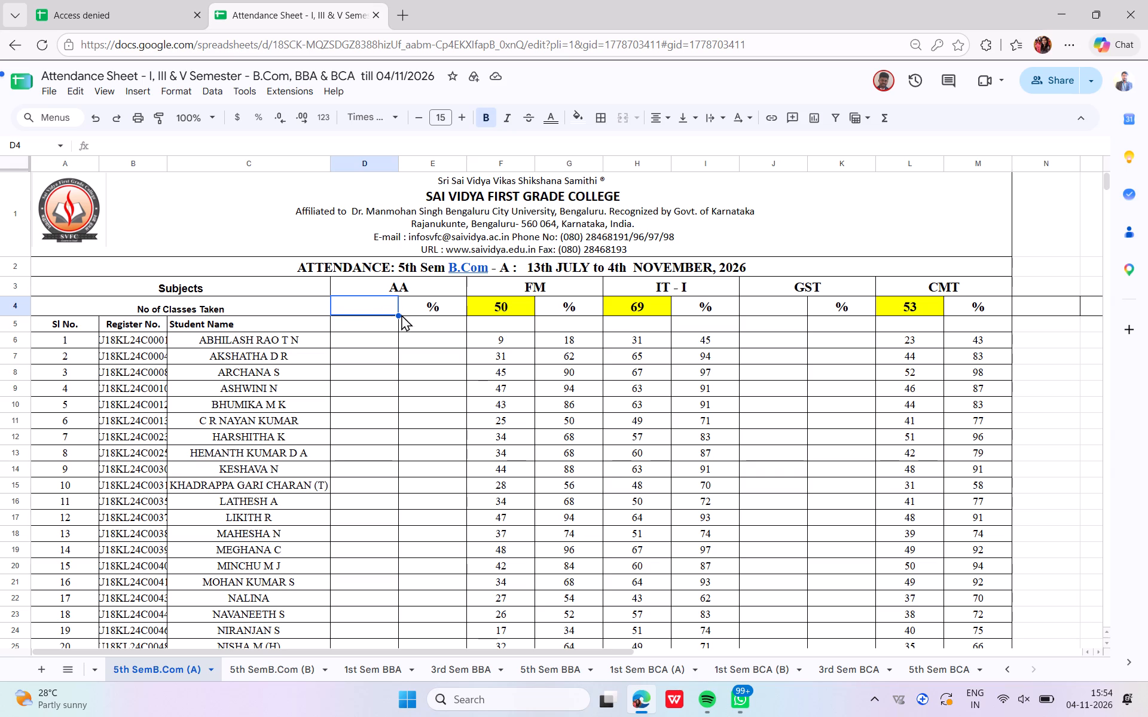
type("58")
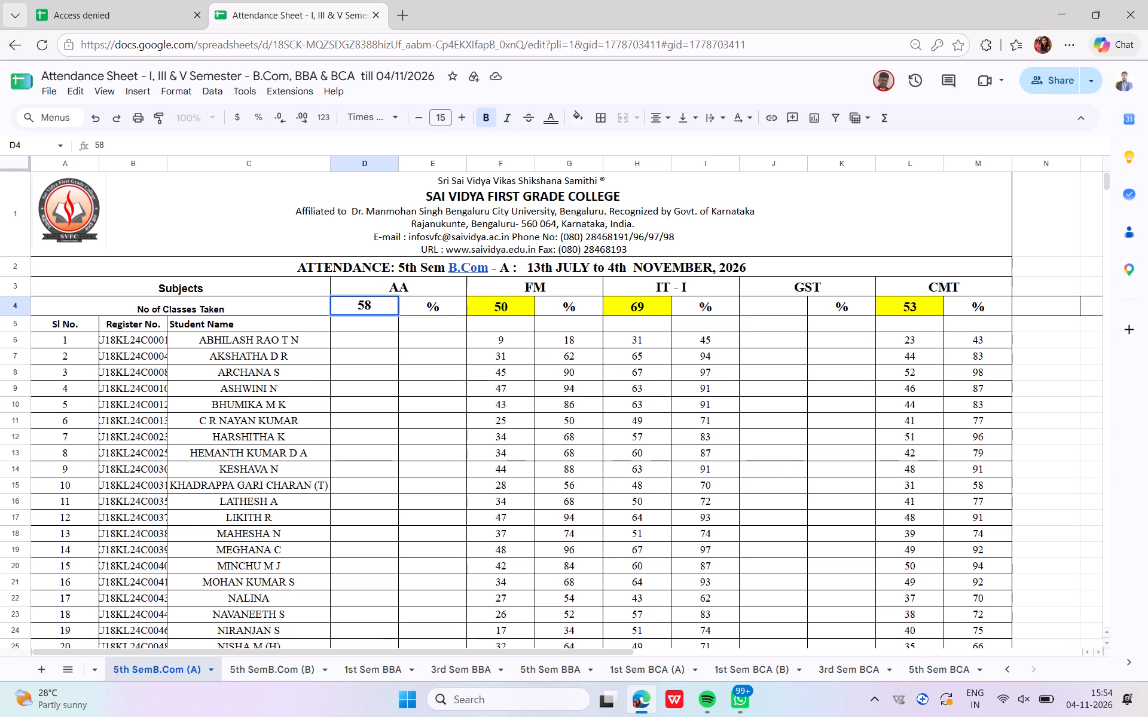
key("BackSpace")
key("BackSpace")
type("68")
Enter the AA percentage formula =D6/68*100 in E6 for student 1.
left_click(419, 336)
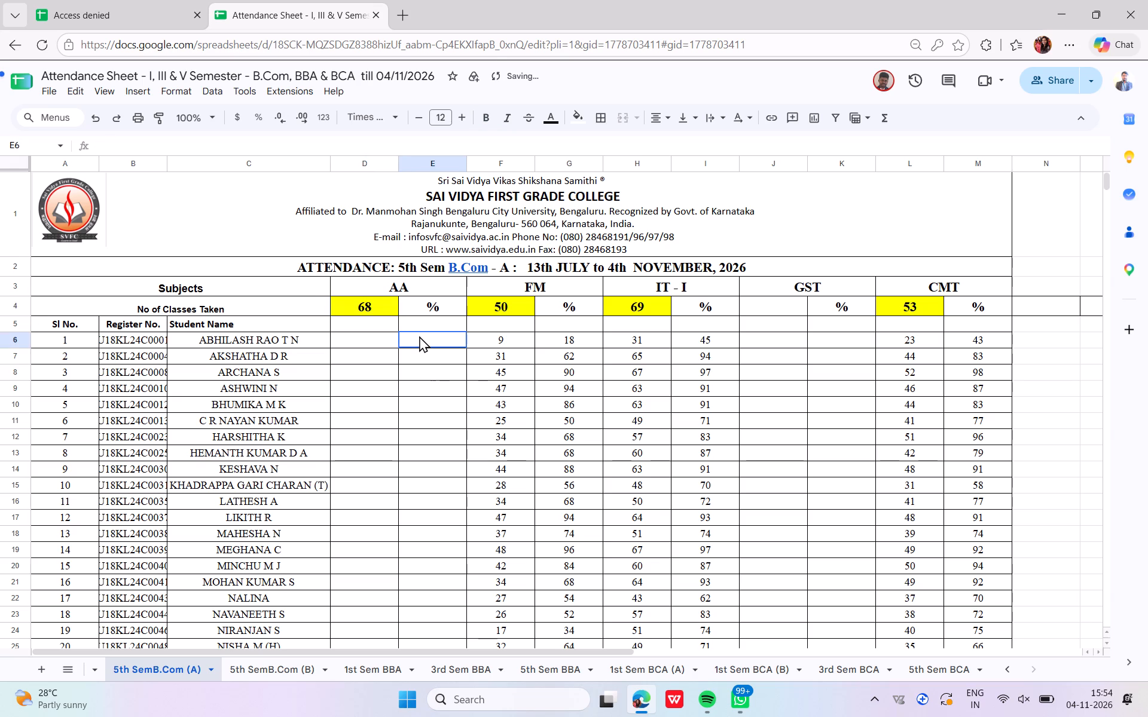
key("equal")
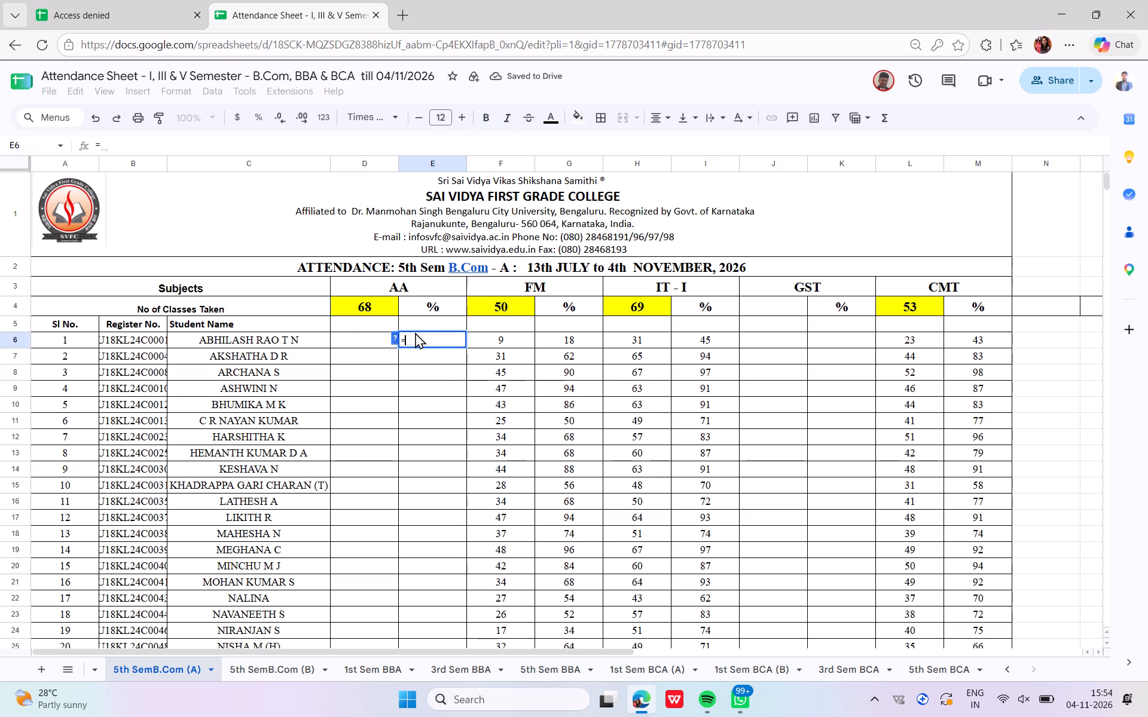
left_click(364, 304)
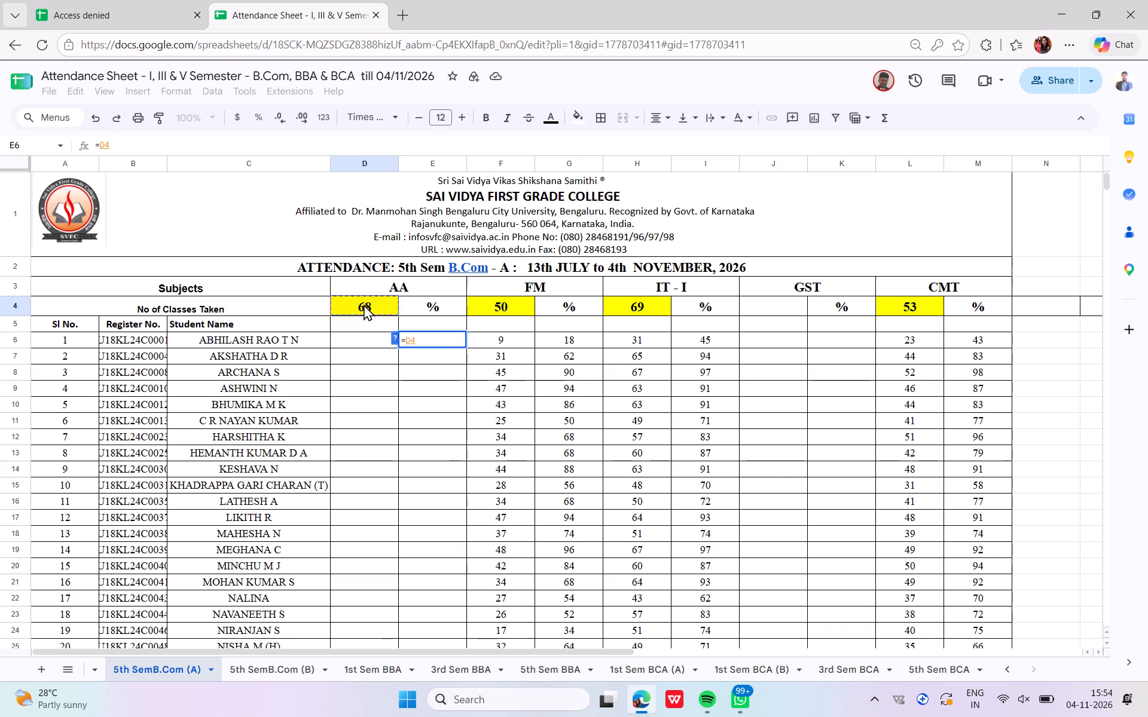
left_click(369, 336)
type("/68")
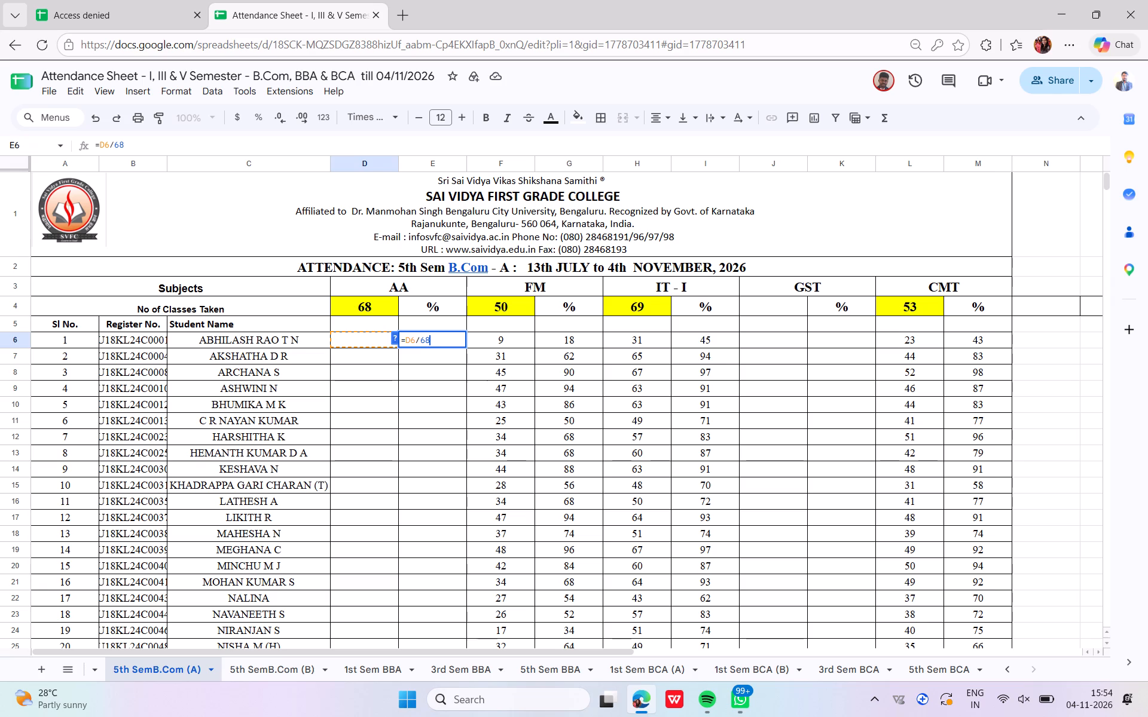
type("*100")
key("Return")
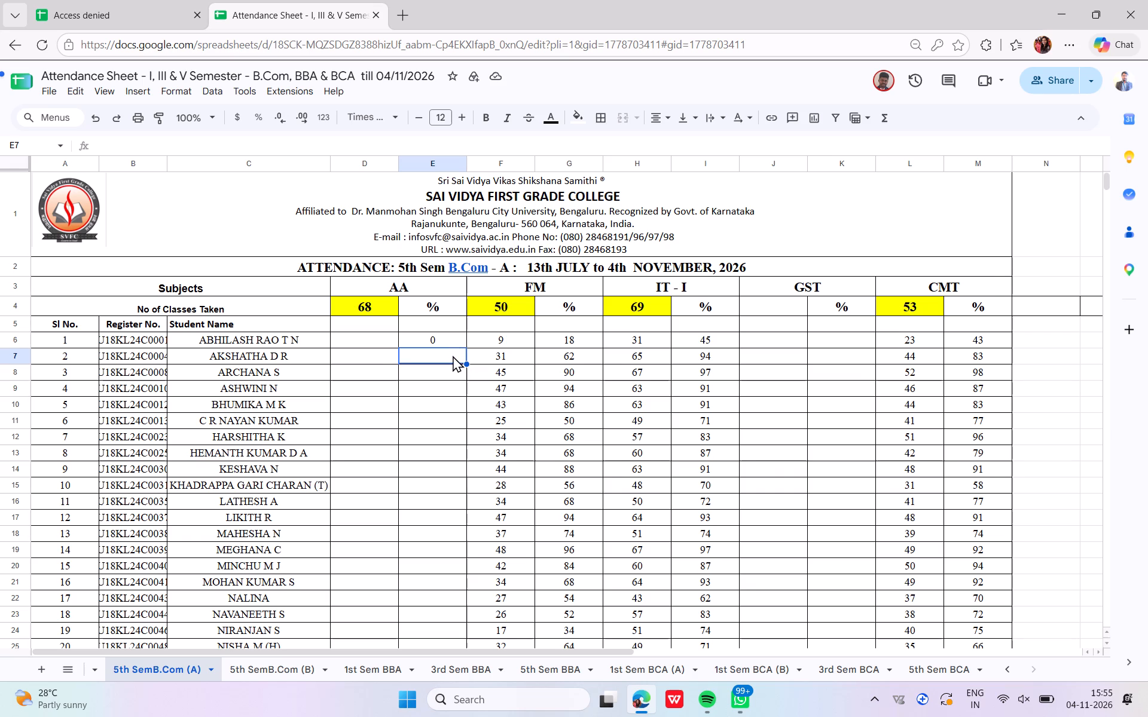
Fill the AA percentage formula from E6 down to E47 for all listed students.
key("Up")
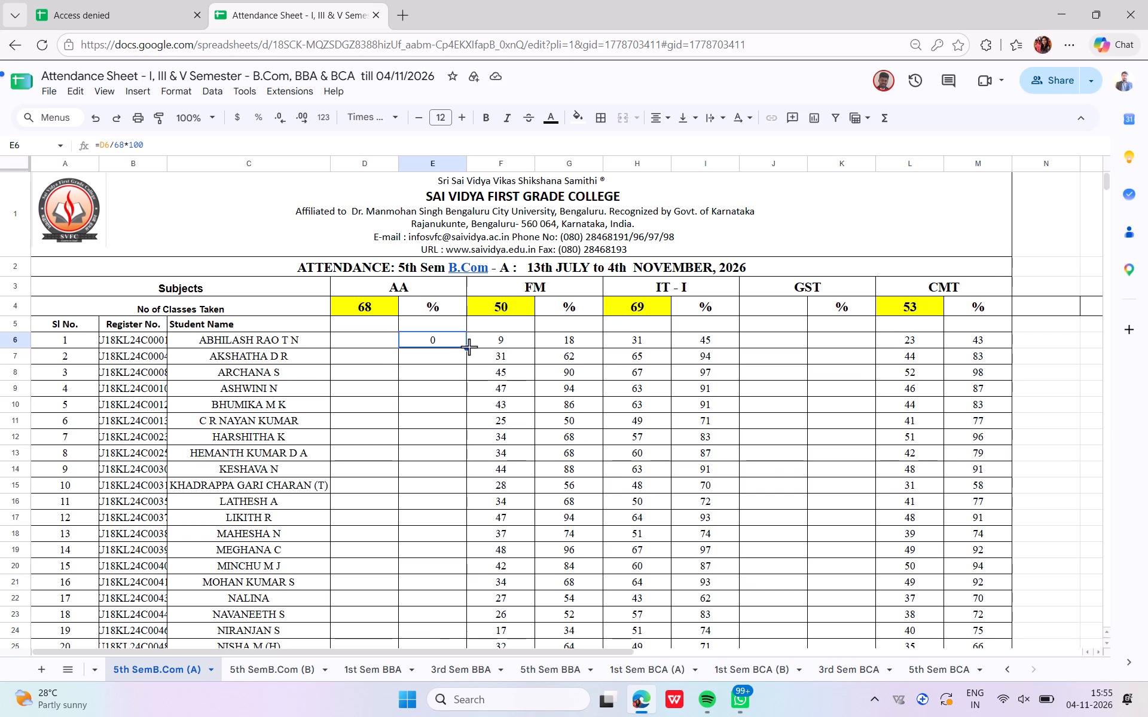
left_click_drag(469, 347, 458, 715)
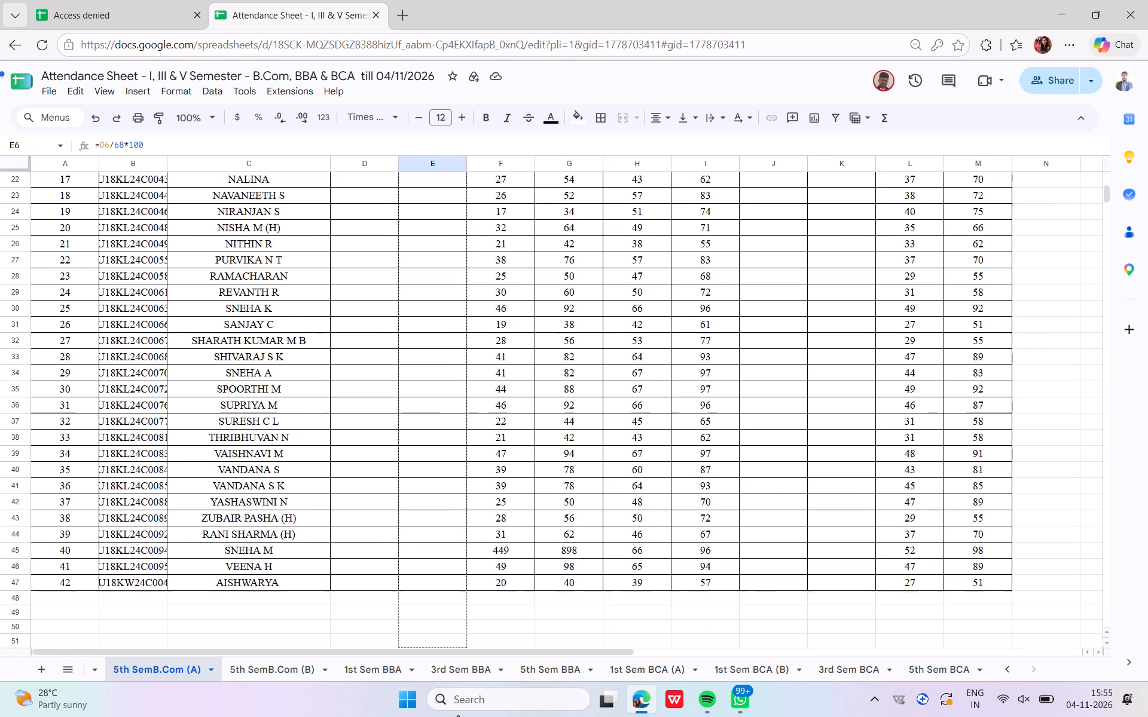
left_click_drag(458, 715, 433, 504)
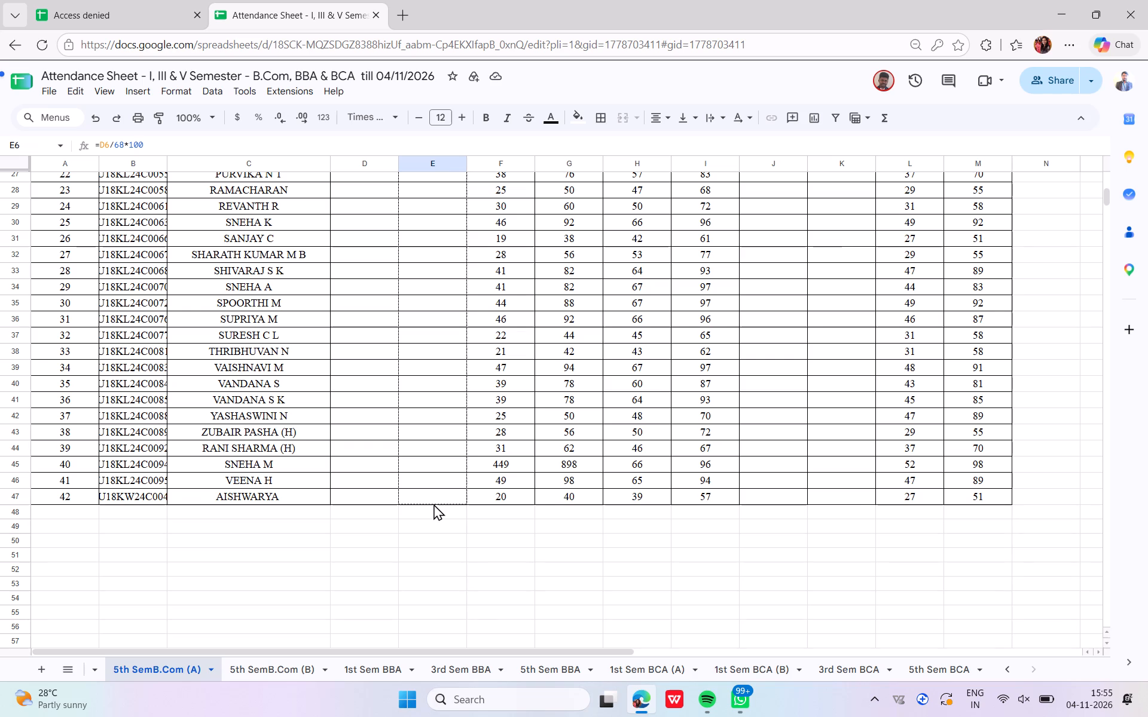
left_click_drag(433, 504, 433, 504)
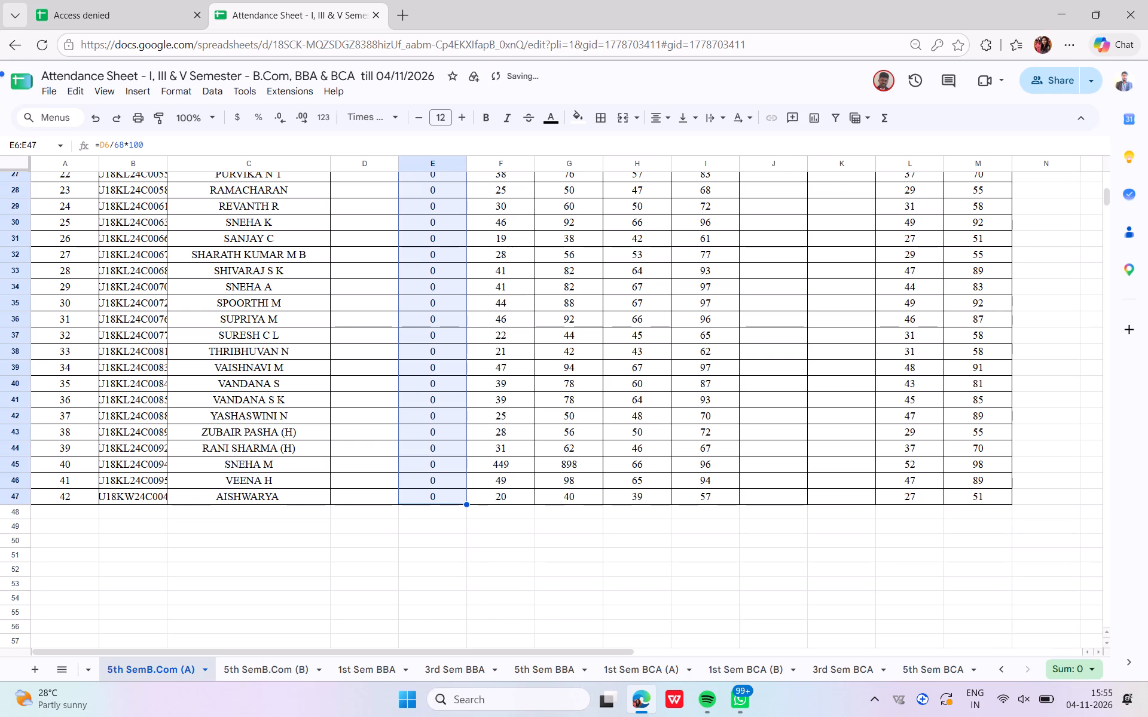
Enter AA attendance of 4, 60, 62, 61 and 52 for students 1 to 5 in D6 to D10.
scroll(433, 504, "up", 5)
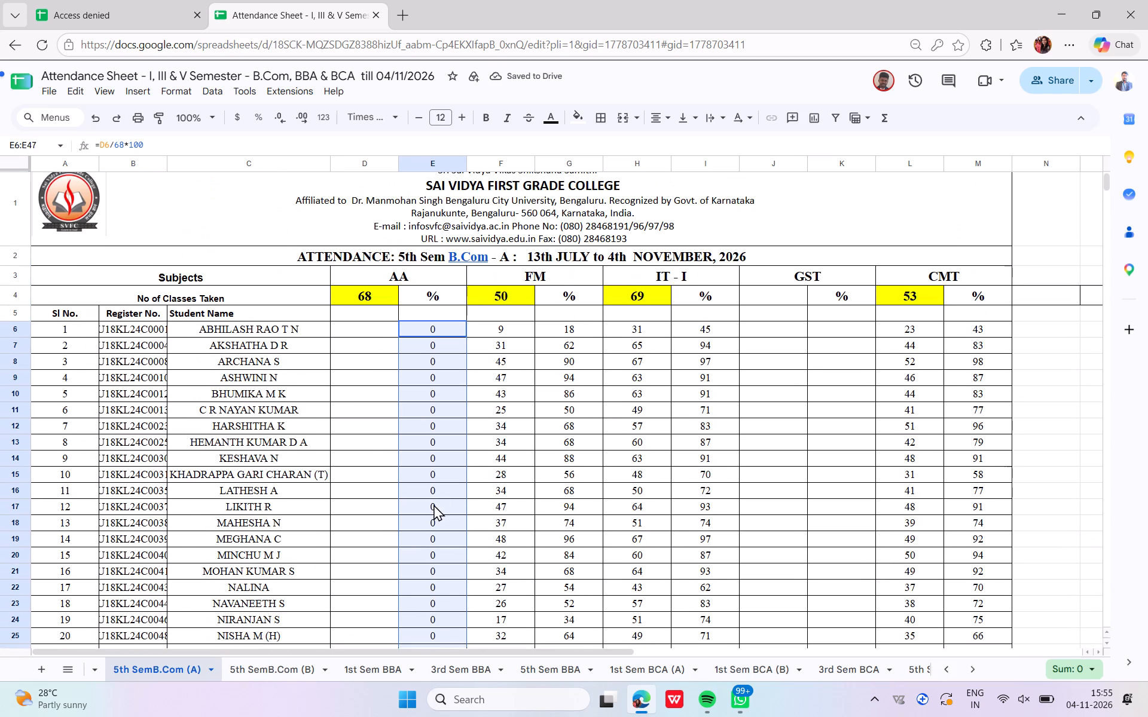
left_click(368, 322)
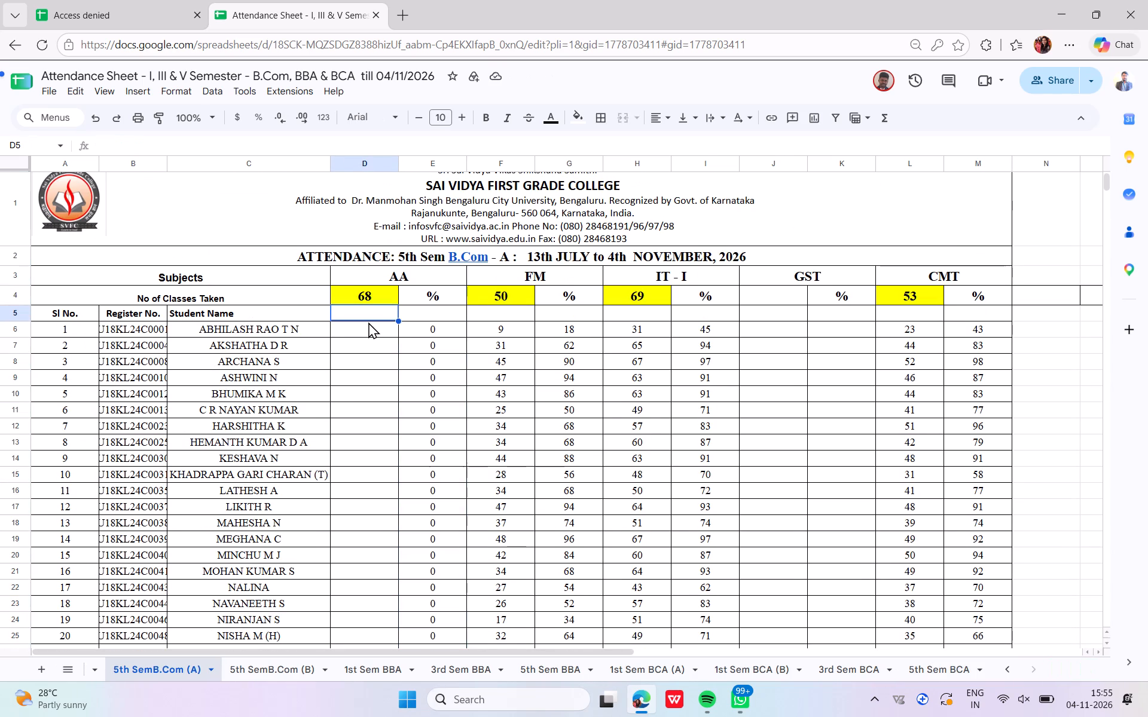
key("Down")
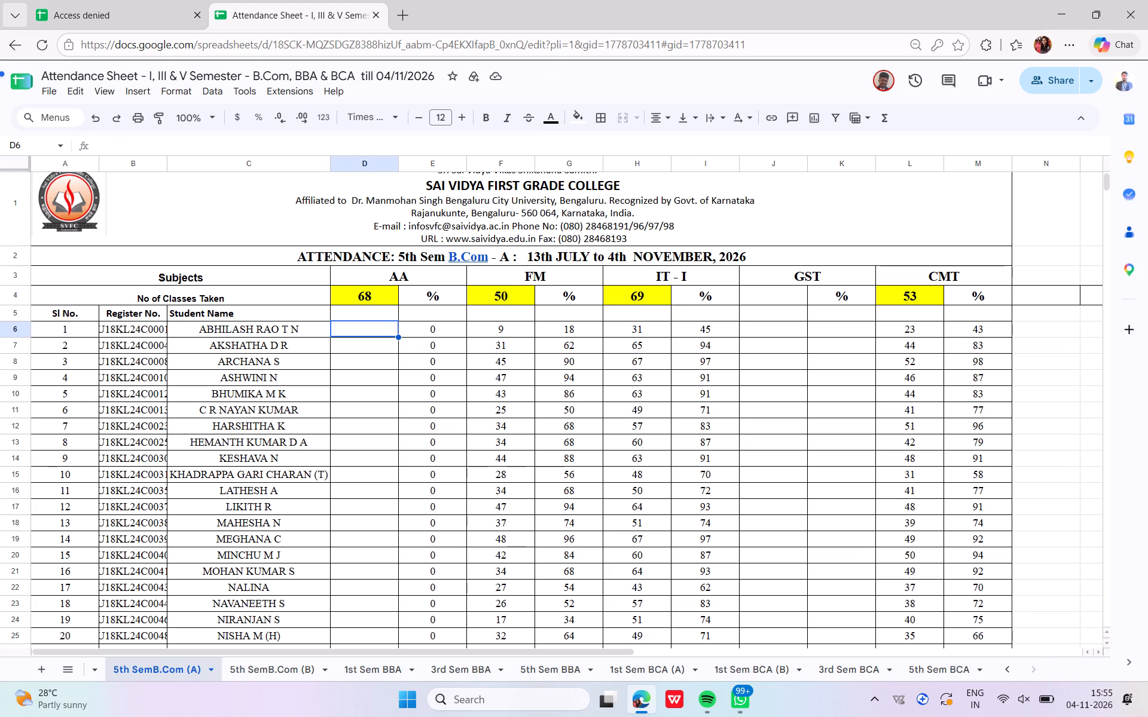
key("4")
key("Return")
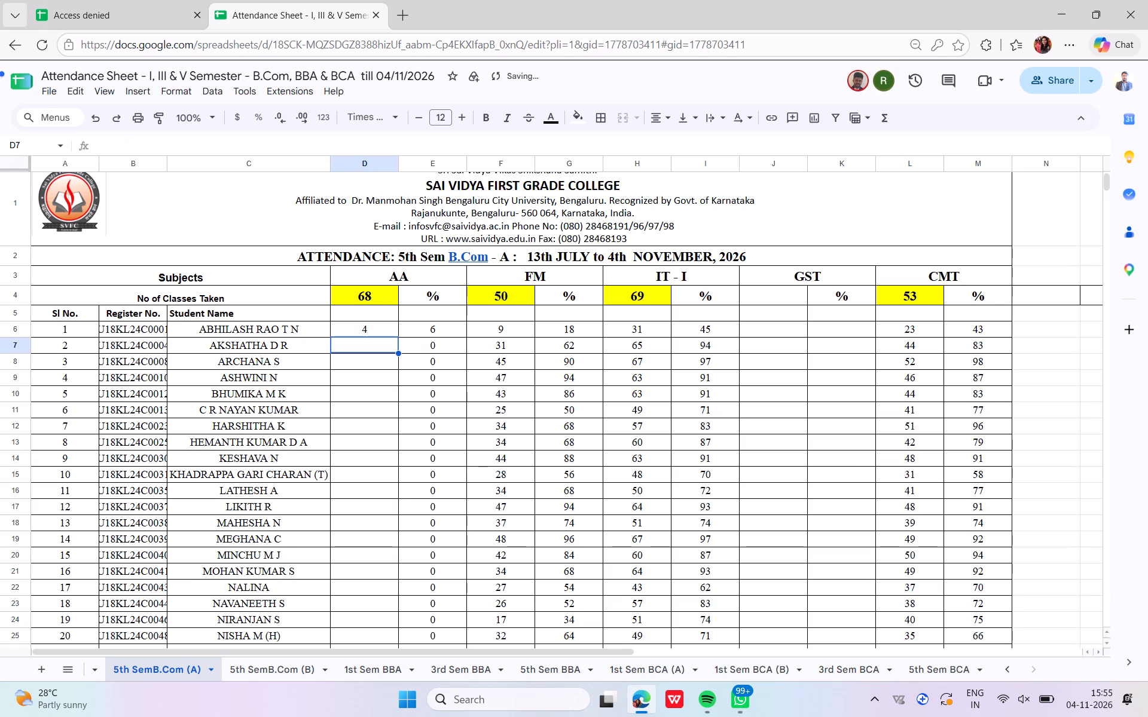
type("60")
key("Return")
type("62")
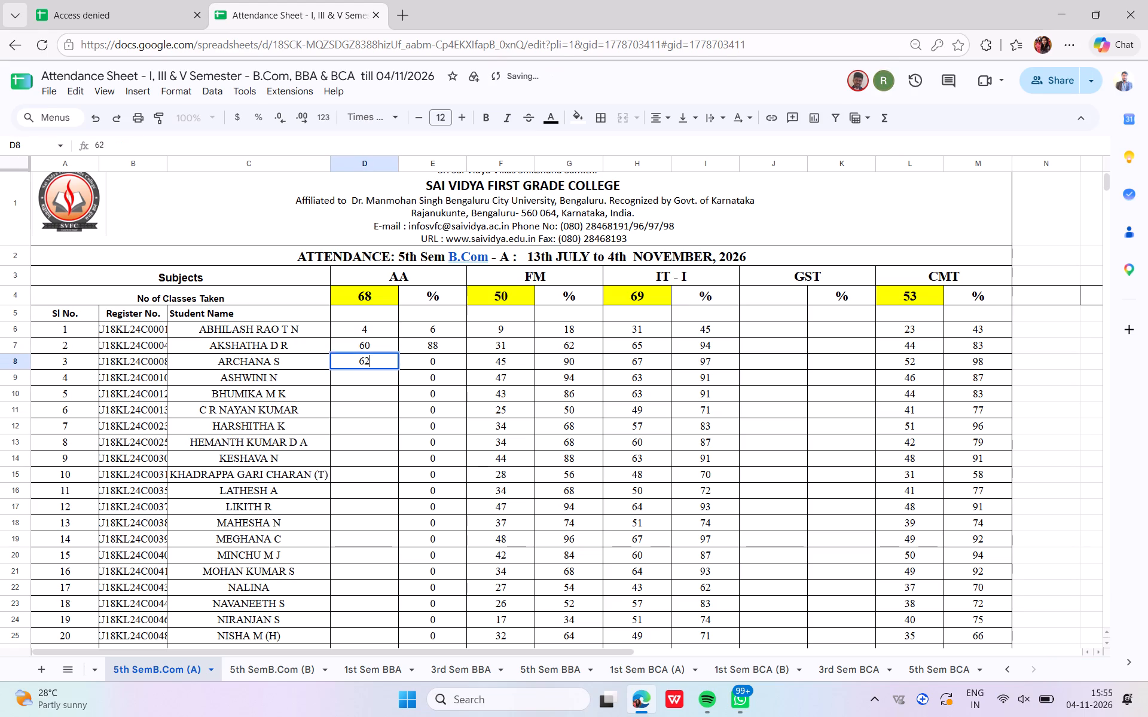
key("Return")
type("61")
key("Return")
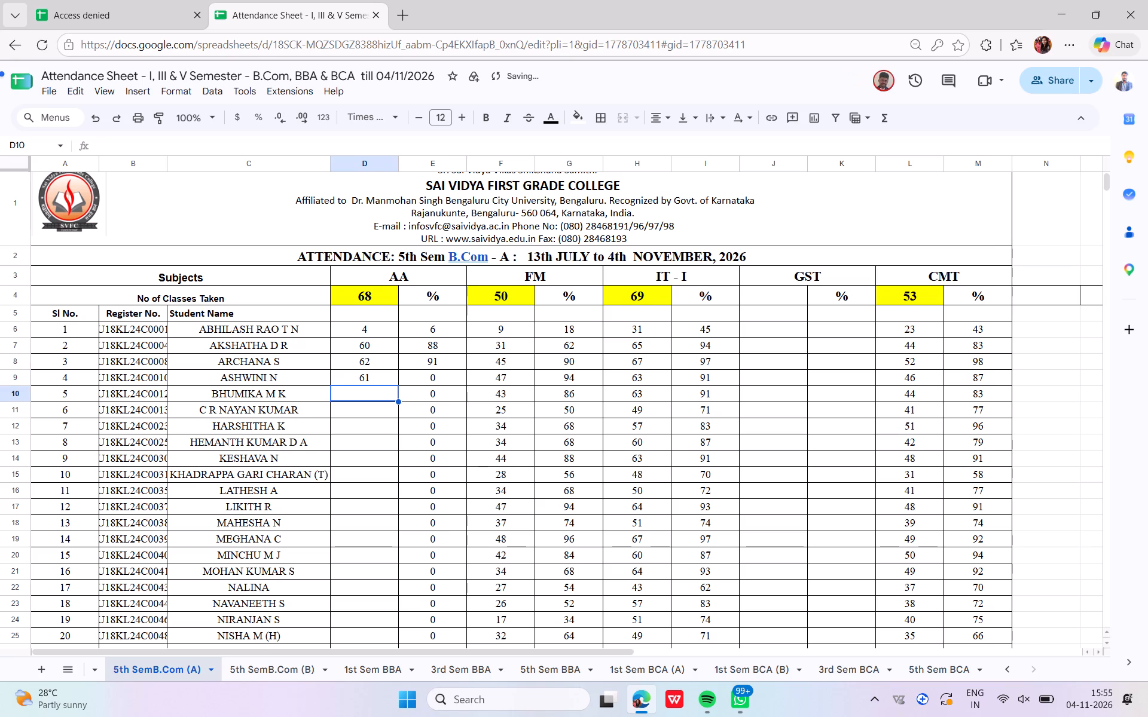
type("52")
key("Return")
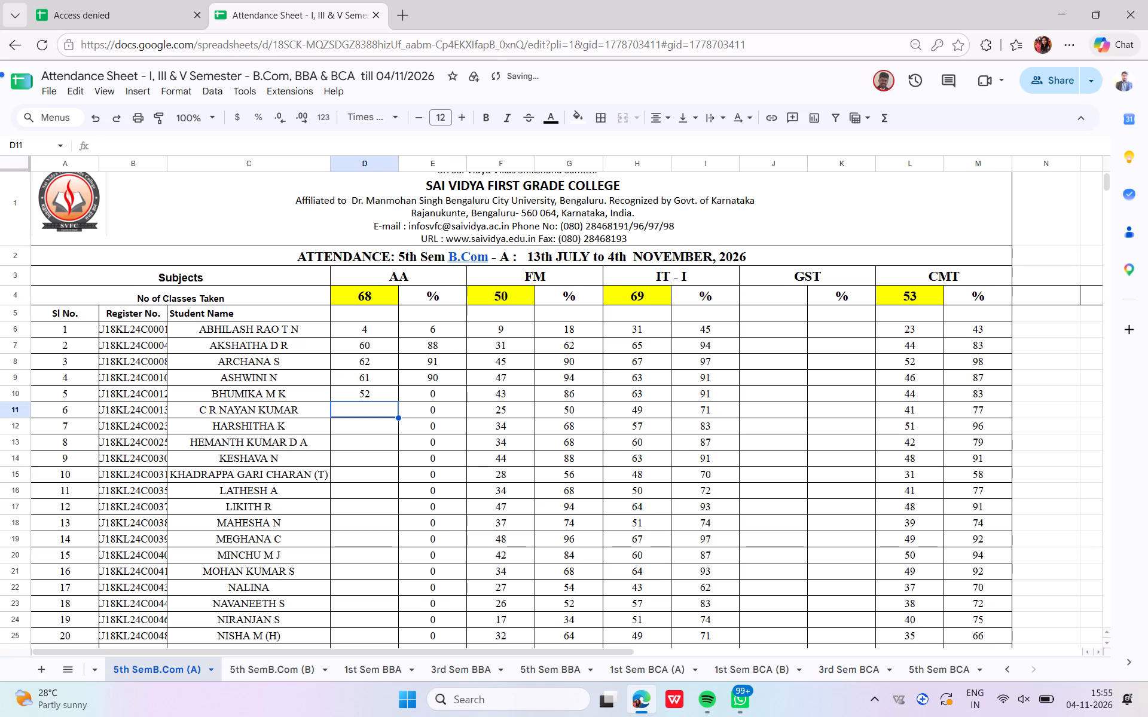
Enter AA attendance of 25, 53, 40 and 64 for students 6 to 9 in D11 to D14.
type("52")
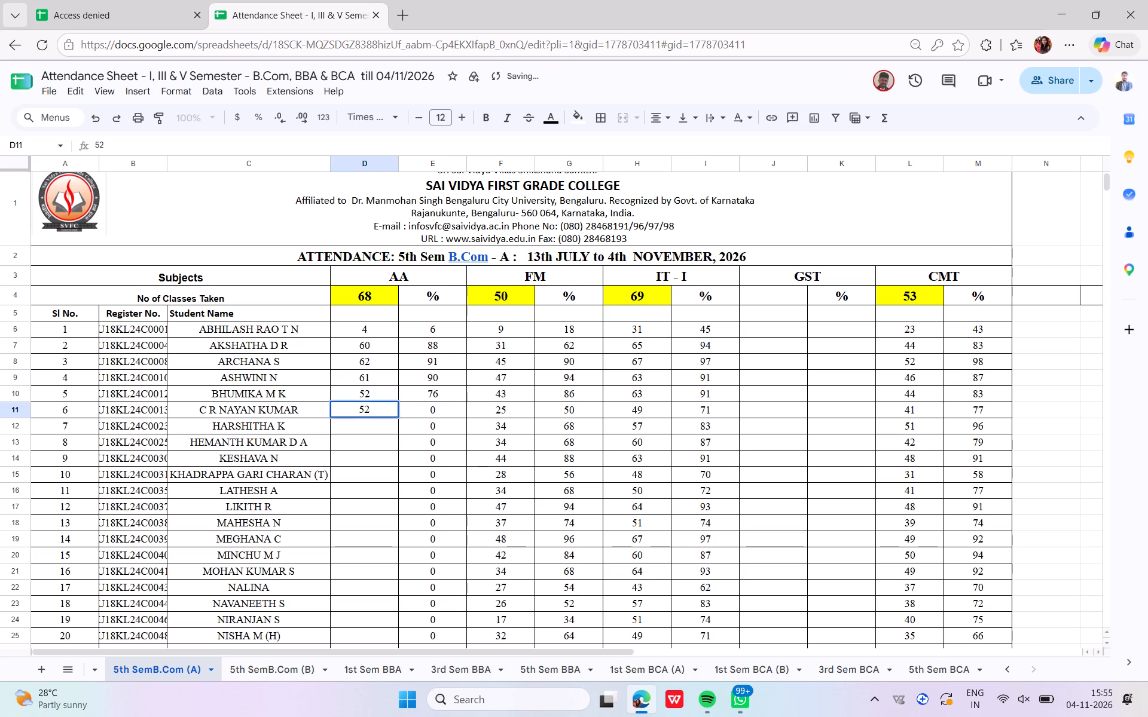
key("BackSpace")
key("BackSpace")
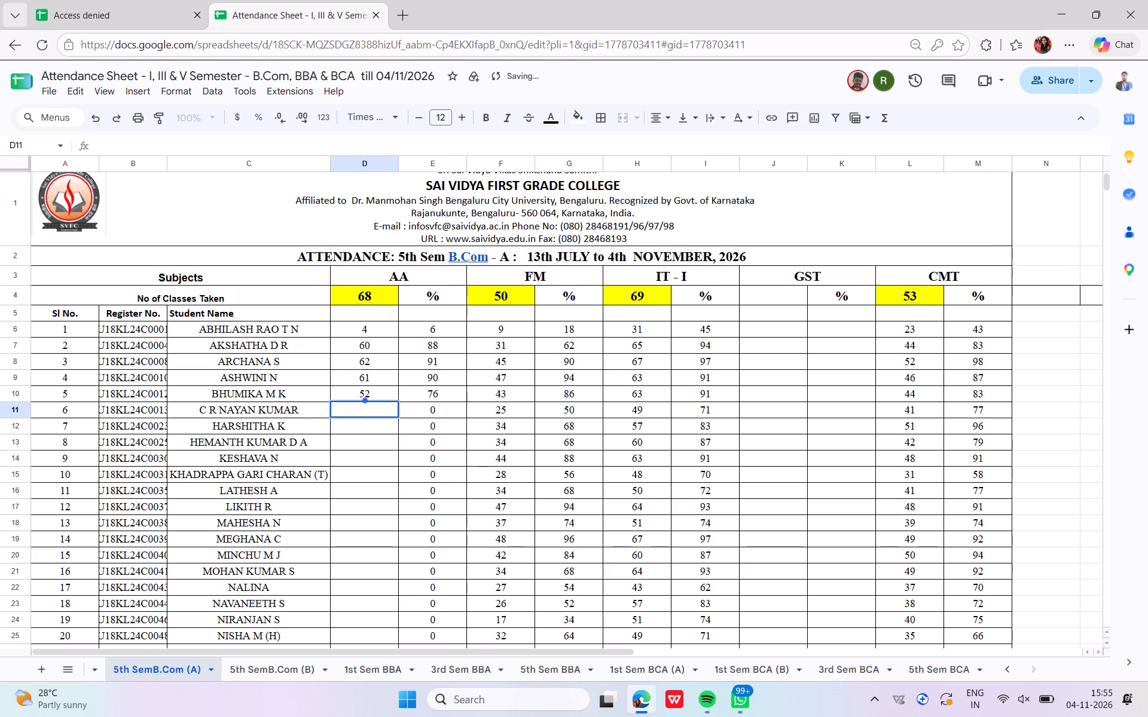
type("25")
key("Return")
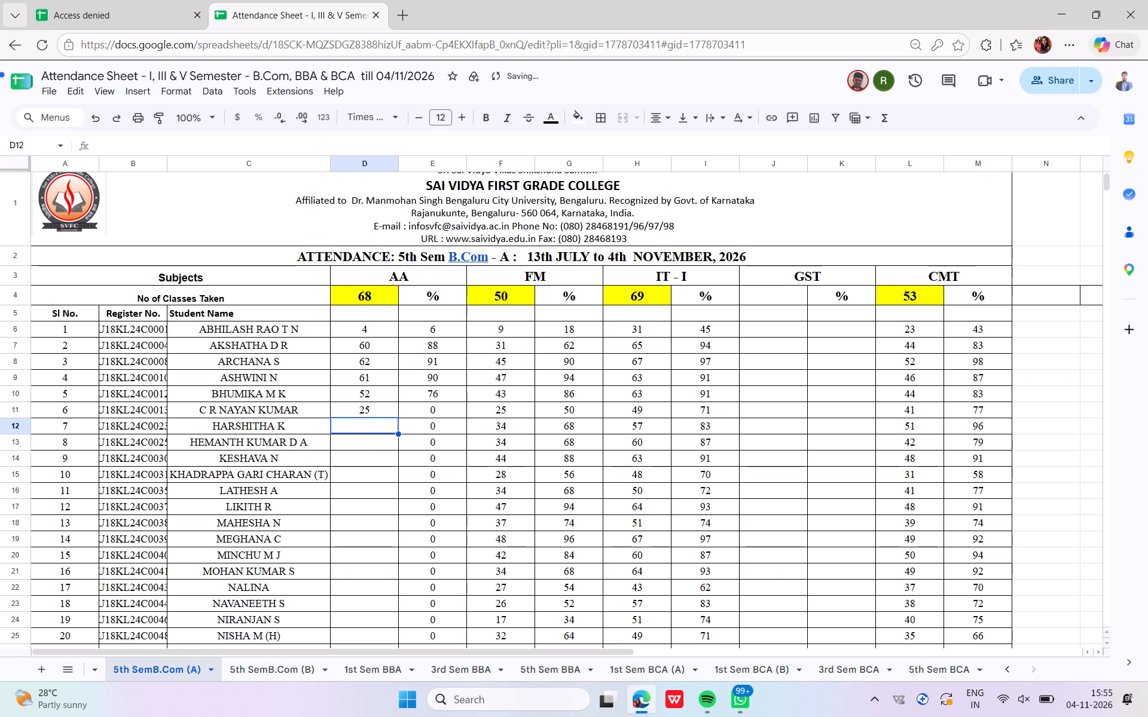
type("53")
key("Return")
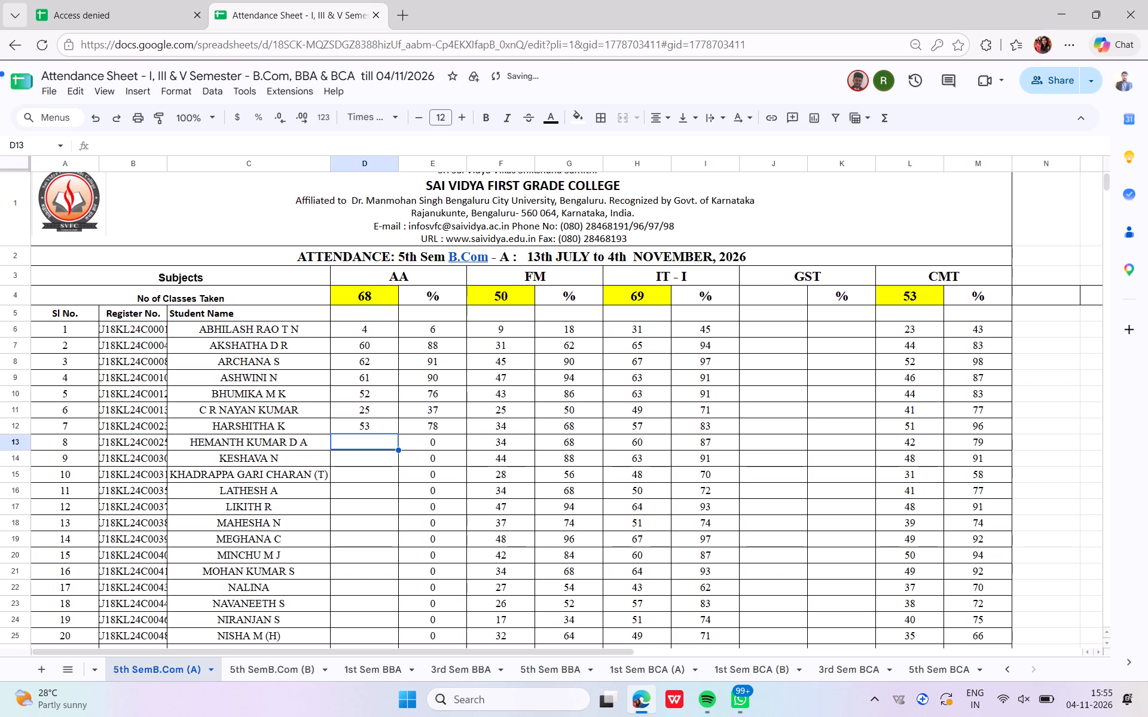
type("40")
key("Return")
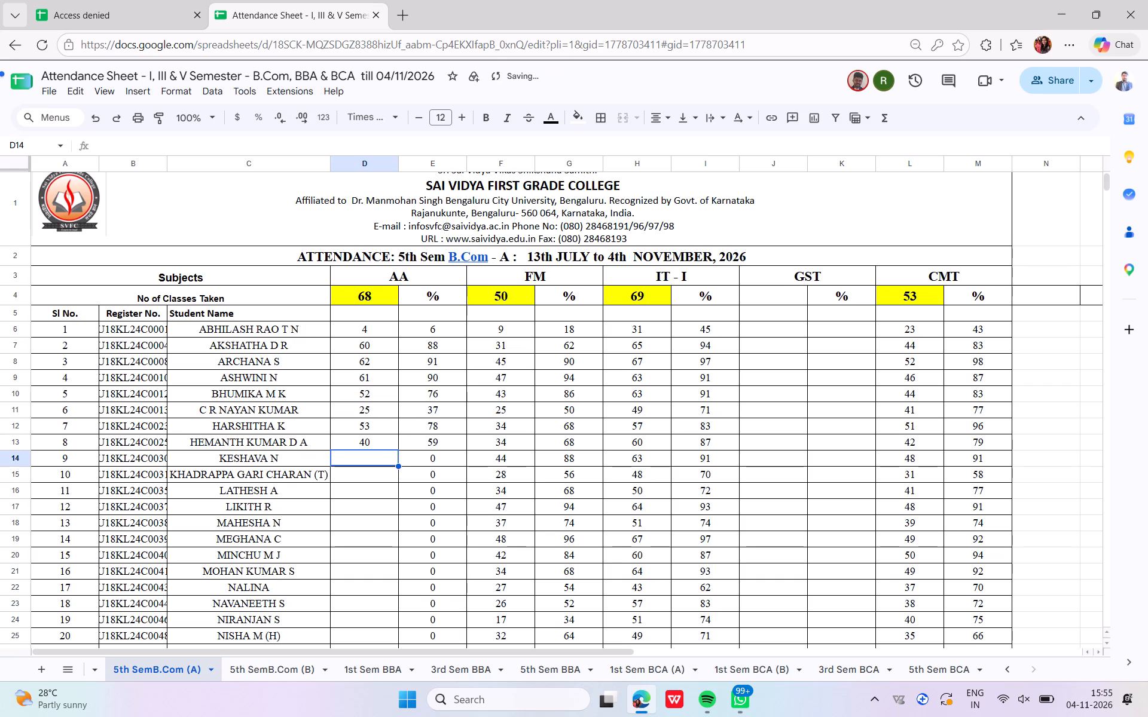
type("64")
key("Return")
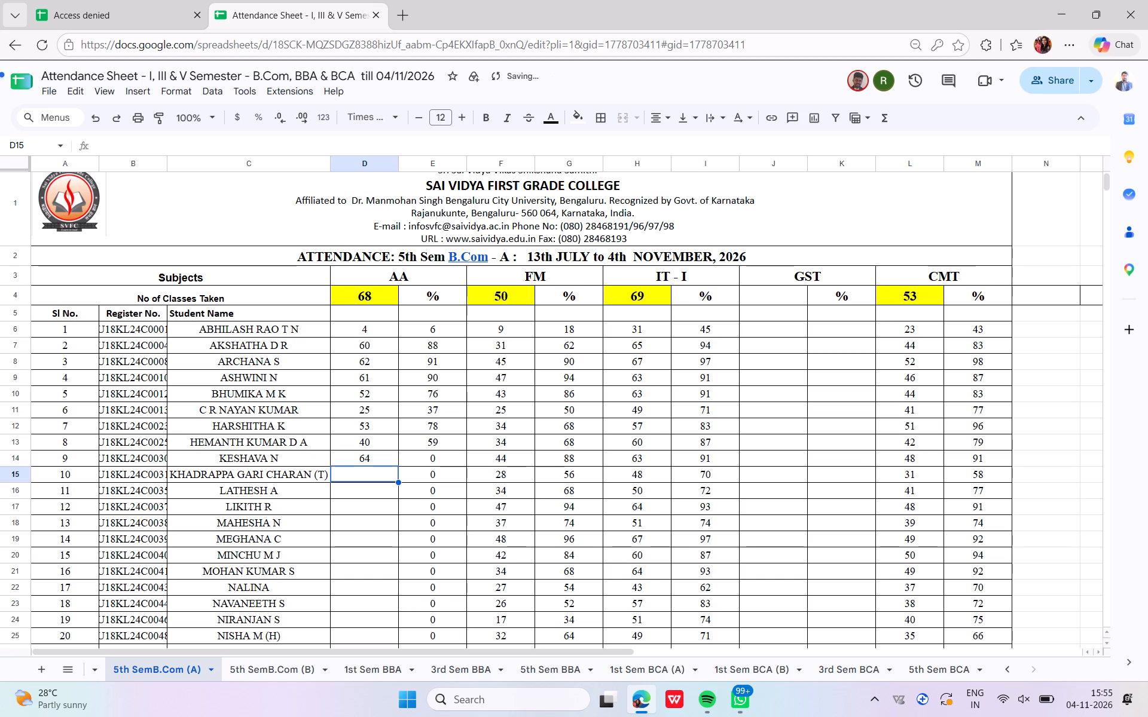
Enter AA attendance of 29, 37, 59, 51, 61 and 58 for students 10 to 15 in D15 to D20.
type("29")
key("Return")
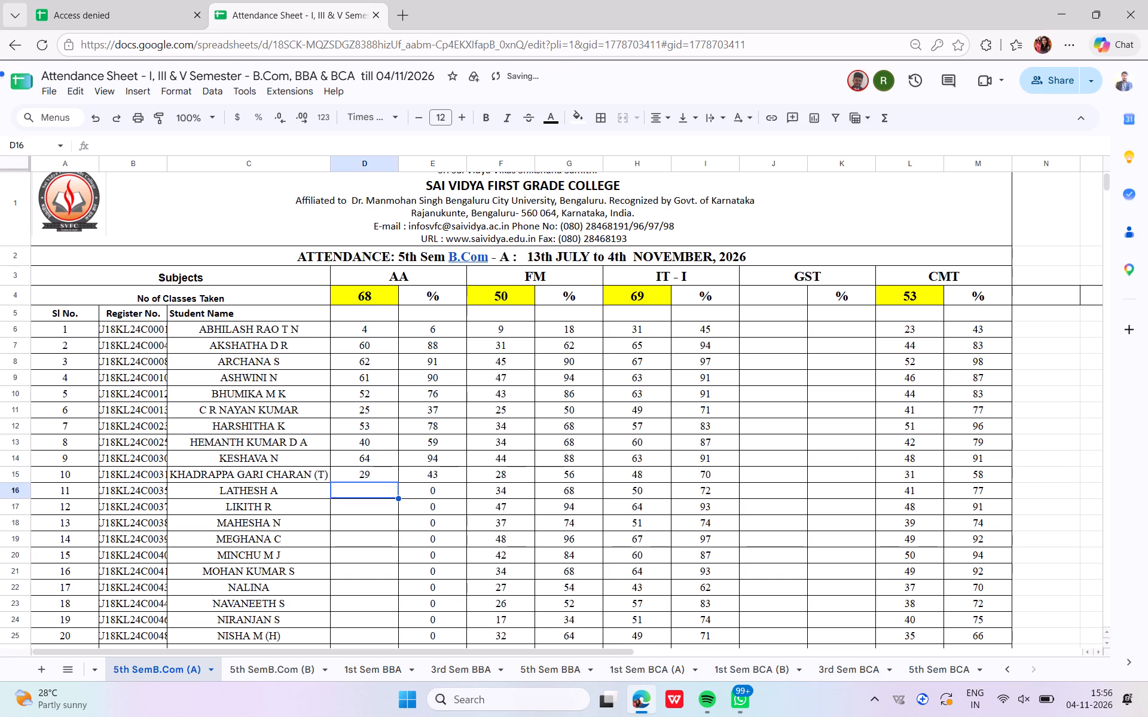
type("37")
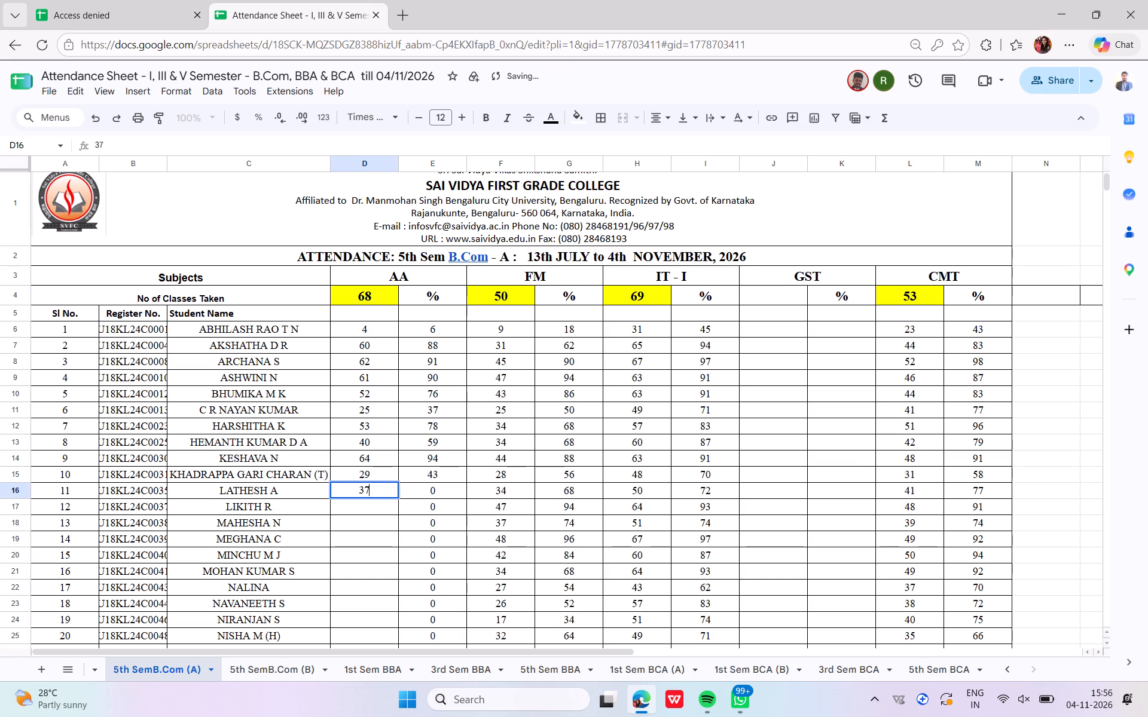
key("Return")
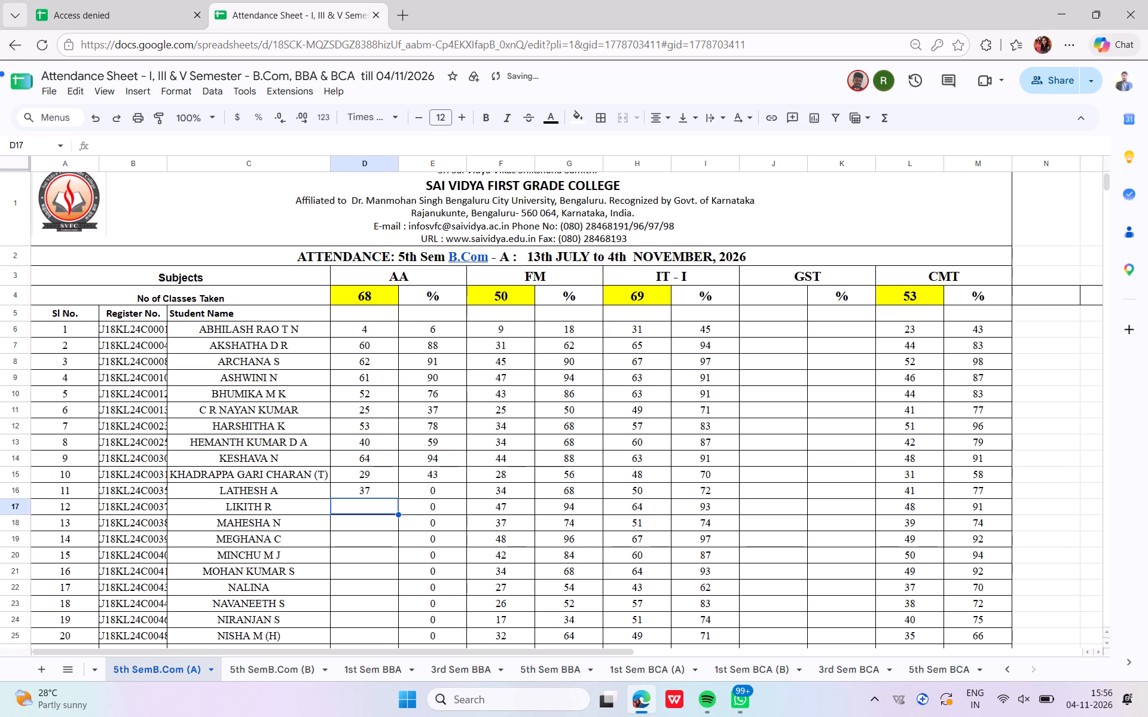
type("59")
key("Return")
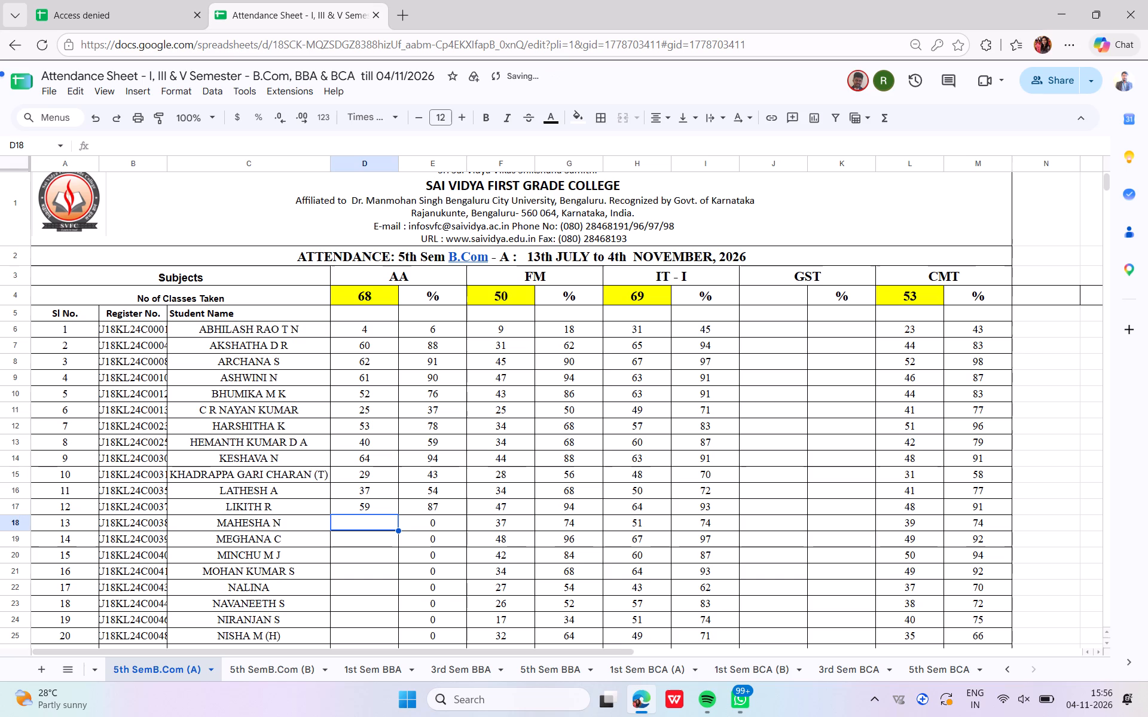
type("51")
key("Return")
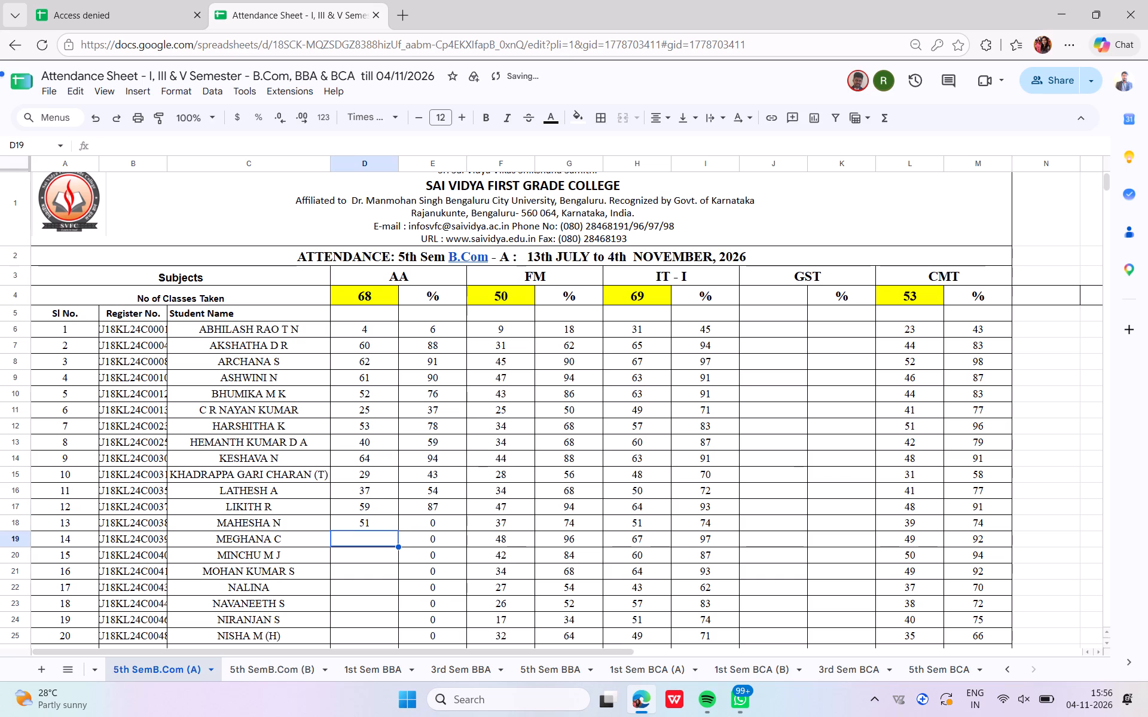
type("61")
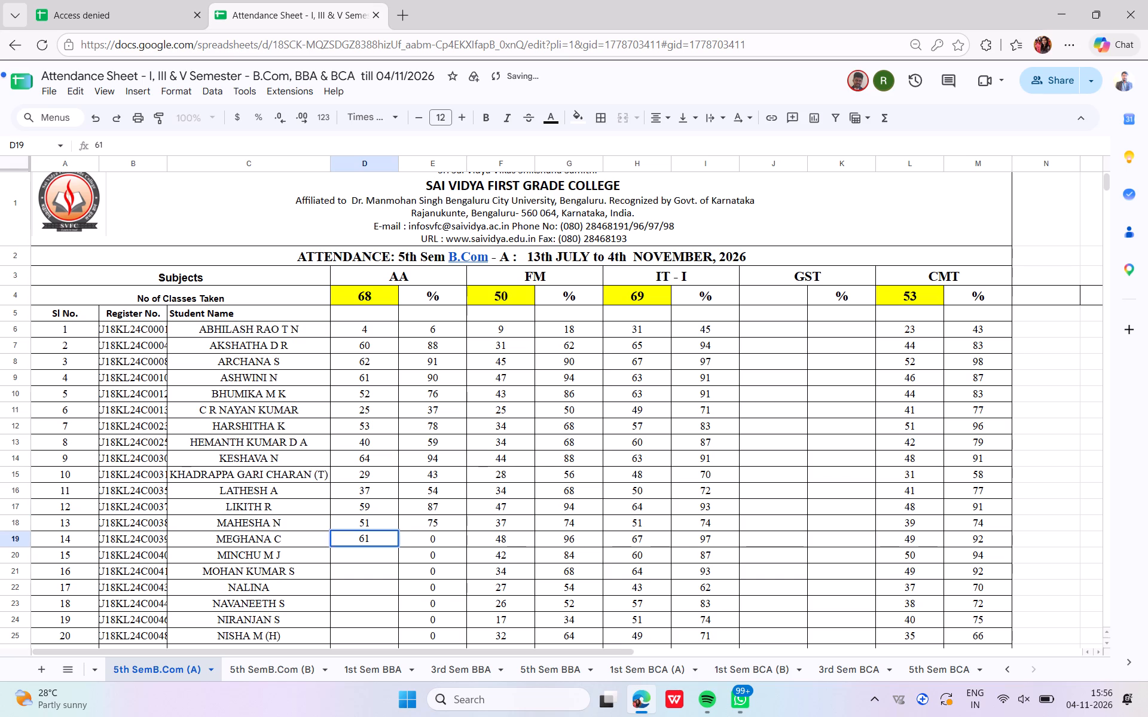
key("Return")
type("58")
key("Return")
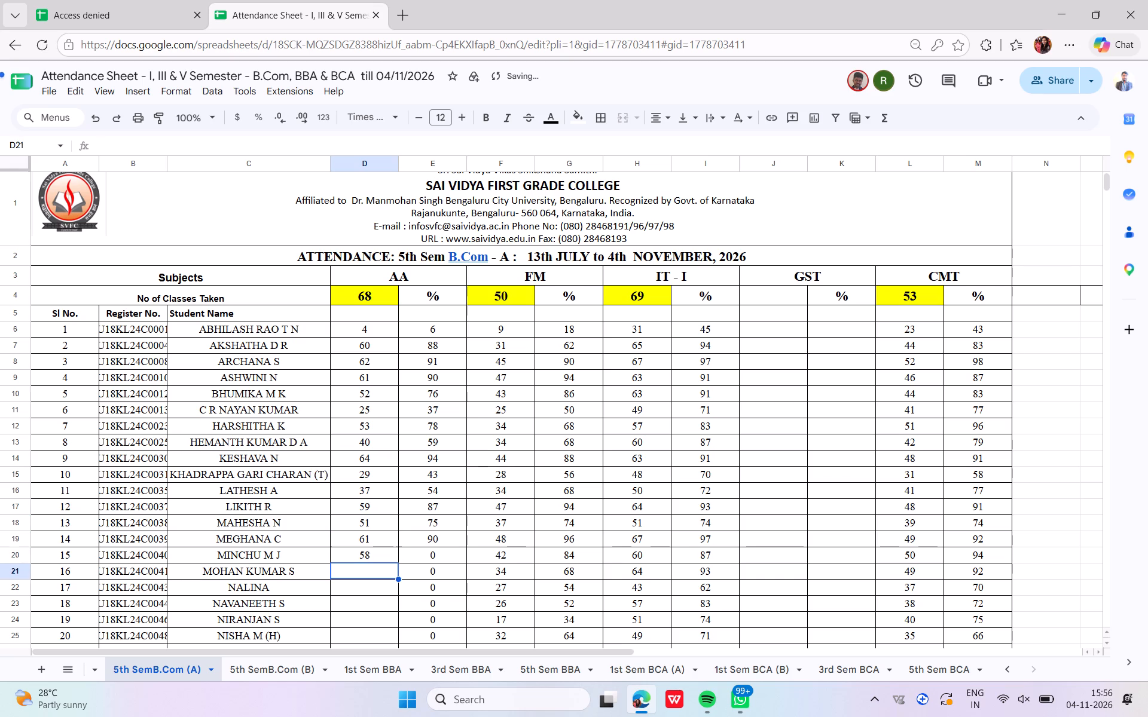
Enter AA attendance of 61, 51 and 35 for students 16 to 18 in D21 to D23.
type("610")
key("Return")
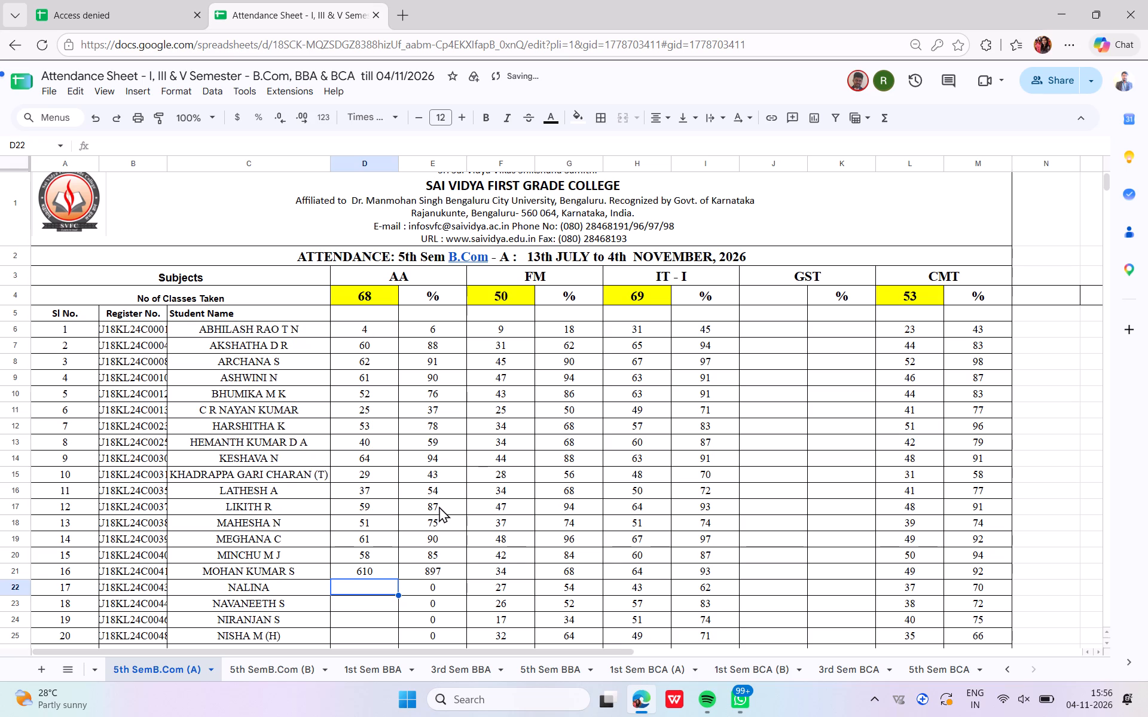
left_click(373, 569)
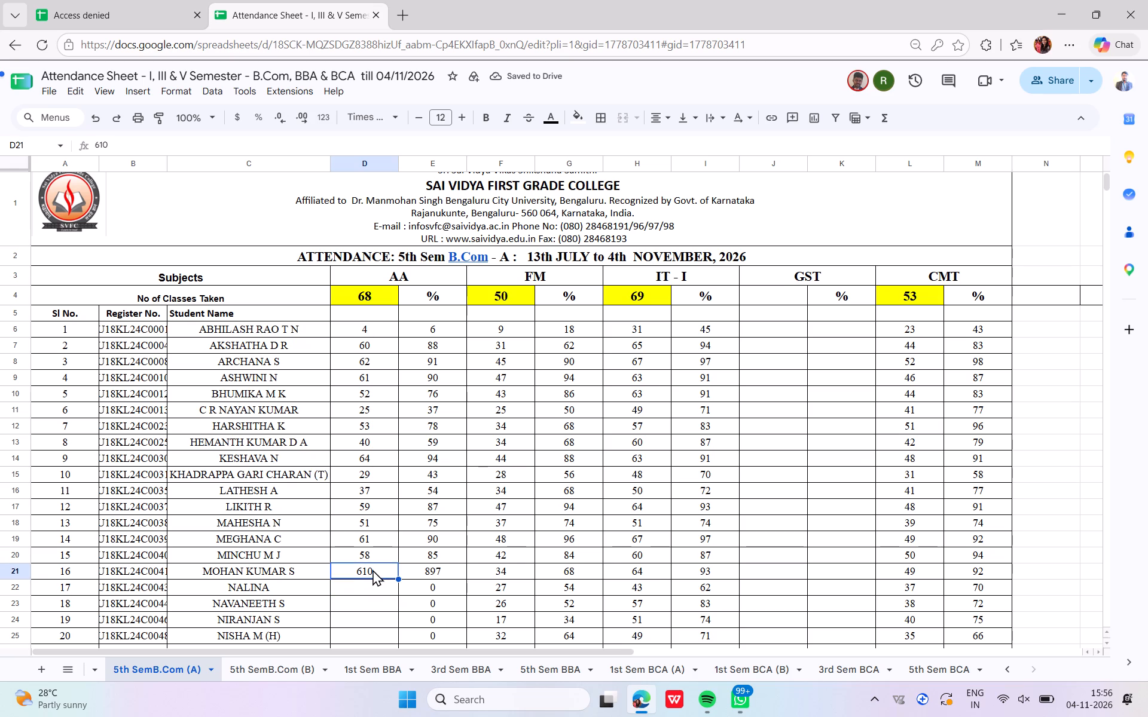
key("BackSpace")
type("61")
key("Return")
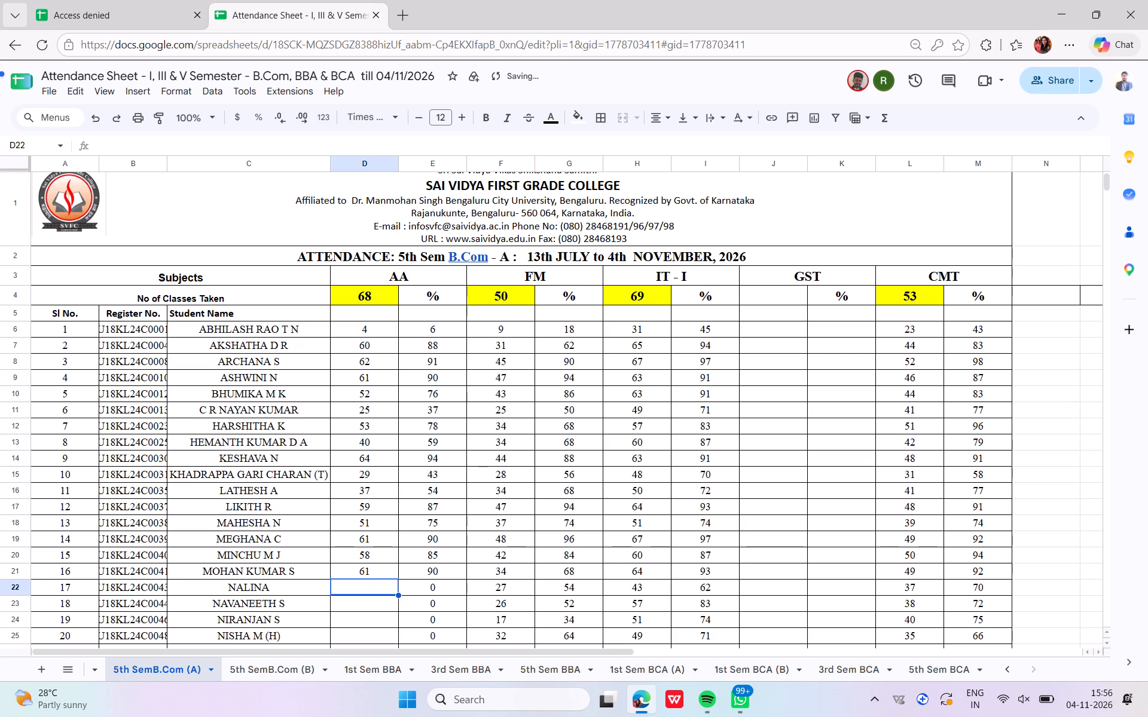
type("51")
key("Return")
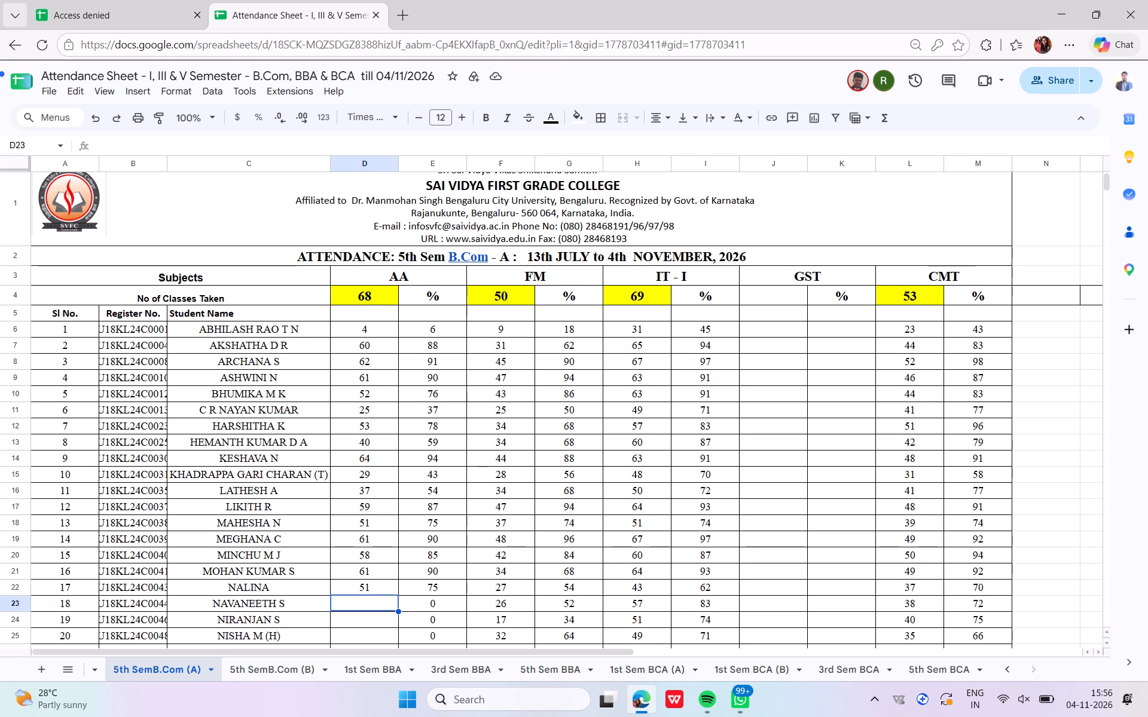
type("35")
key("Return")
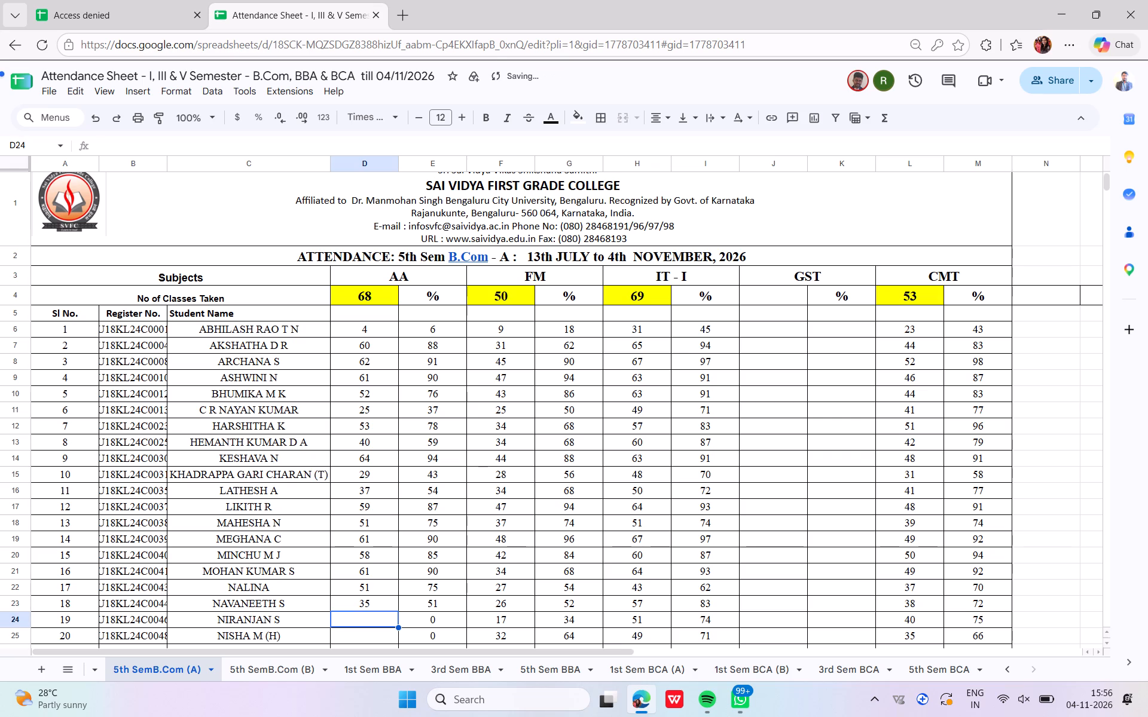
Enter AA attendance of 27, 46, 21, 43 and 35 for students 19 to 23 in D24 to D28.
type("27")
key("Return")
type("46")
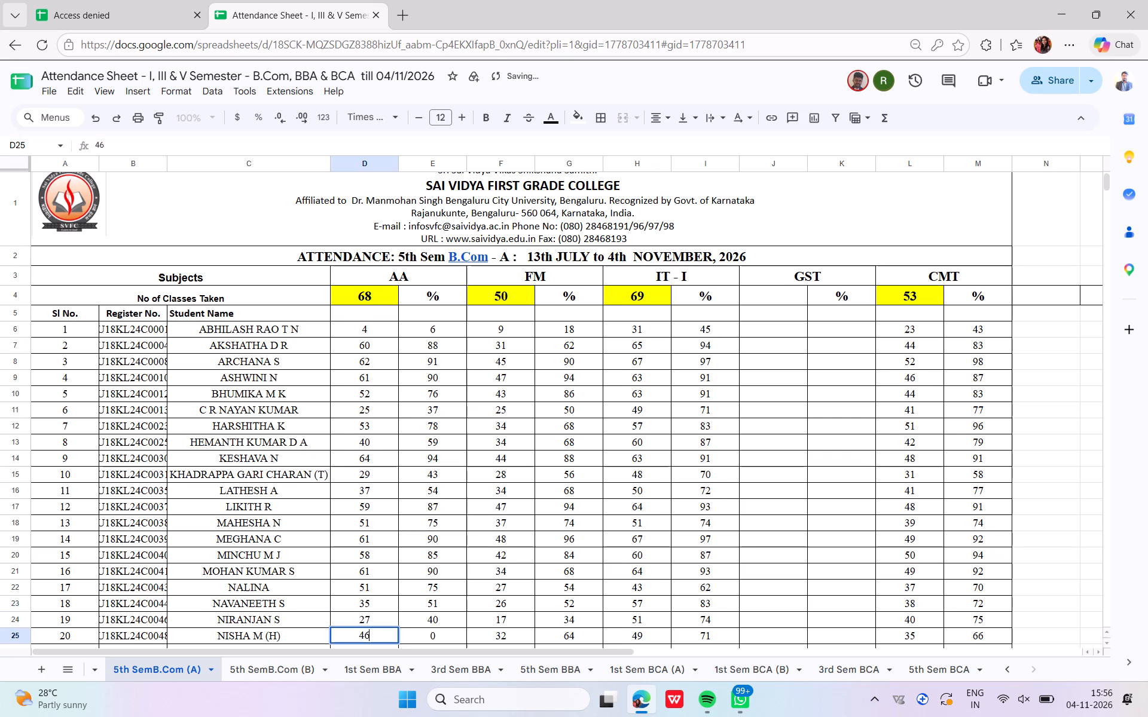
key("Return")
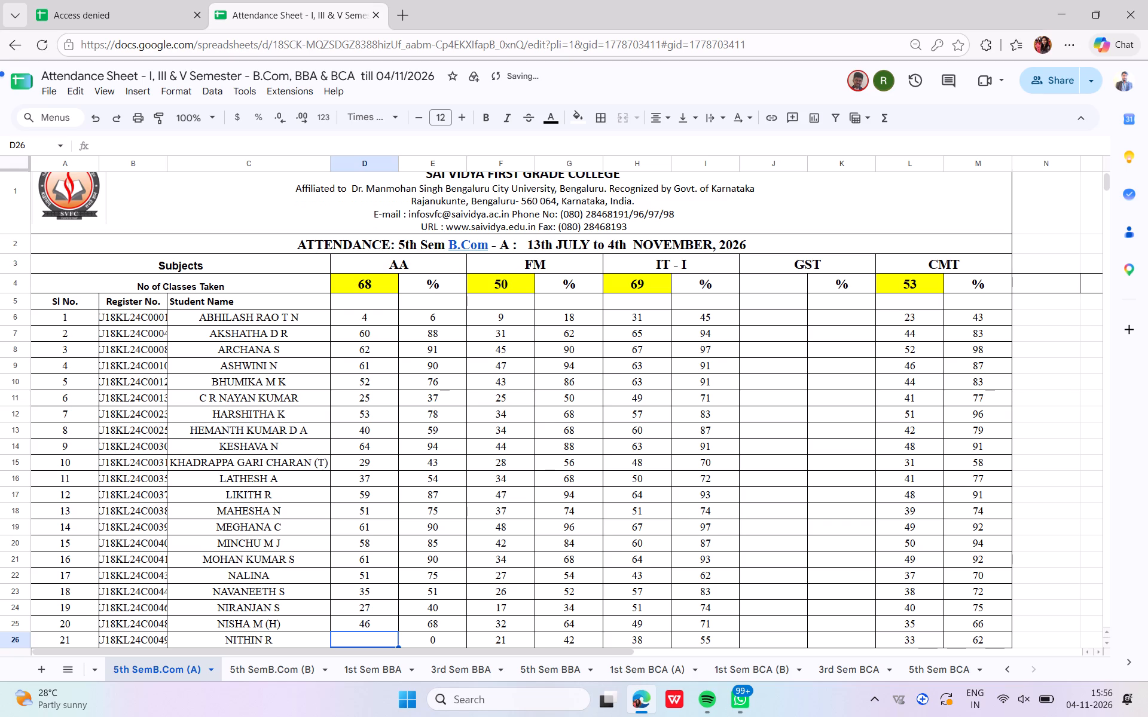
key("2")
key("1")
key("Return")
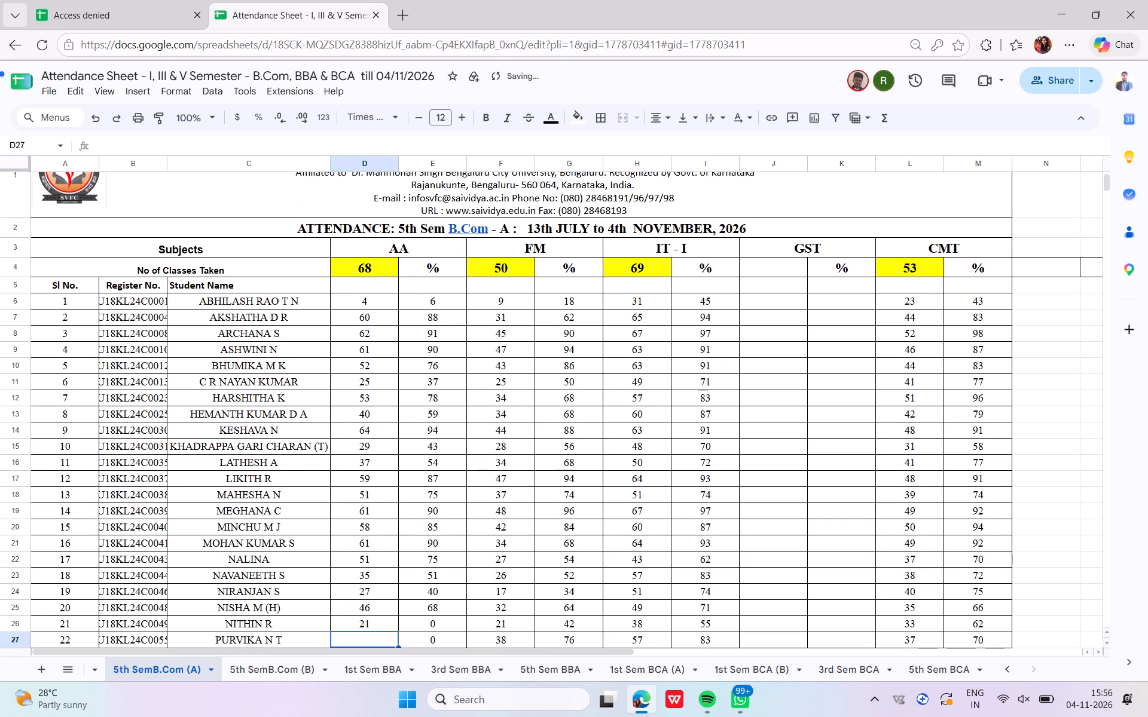
type("43")
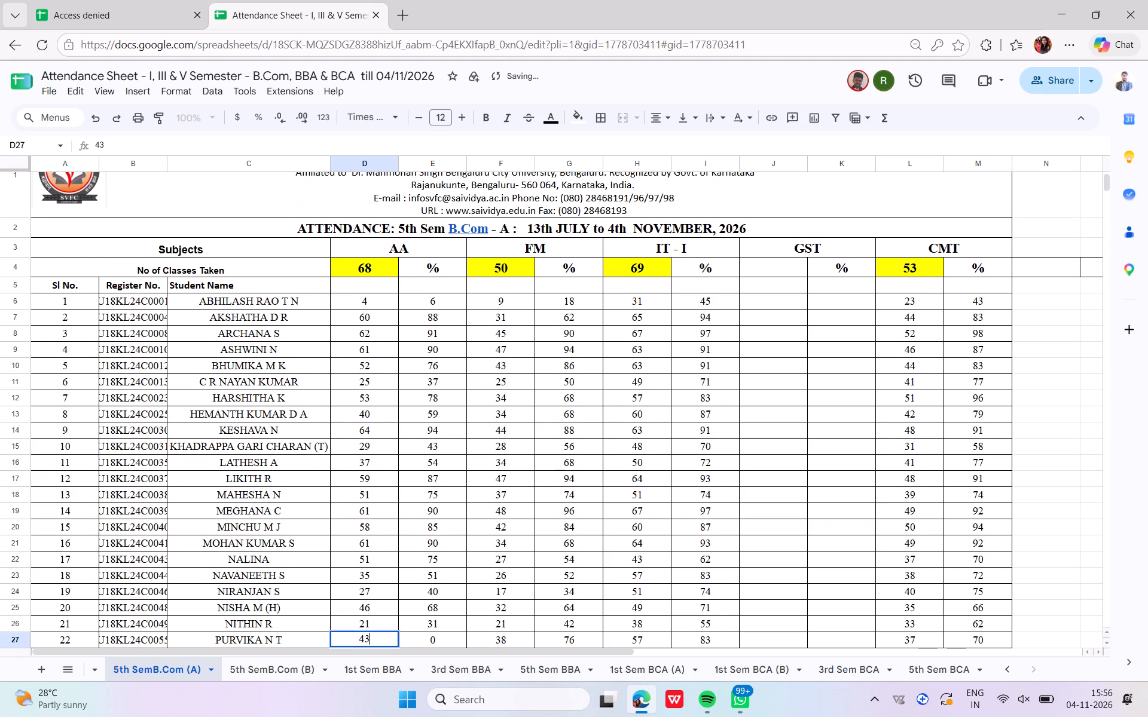
key("Return")
type("35")
key("Return")
Enter AA attendance of 34 and 60 for students 24 and 25 in D29 and D30.
key("3")
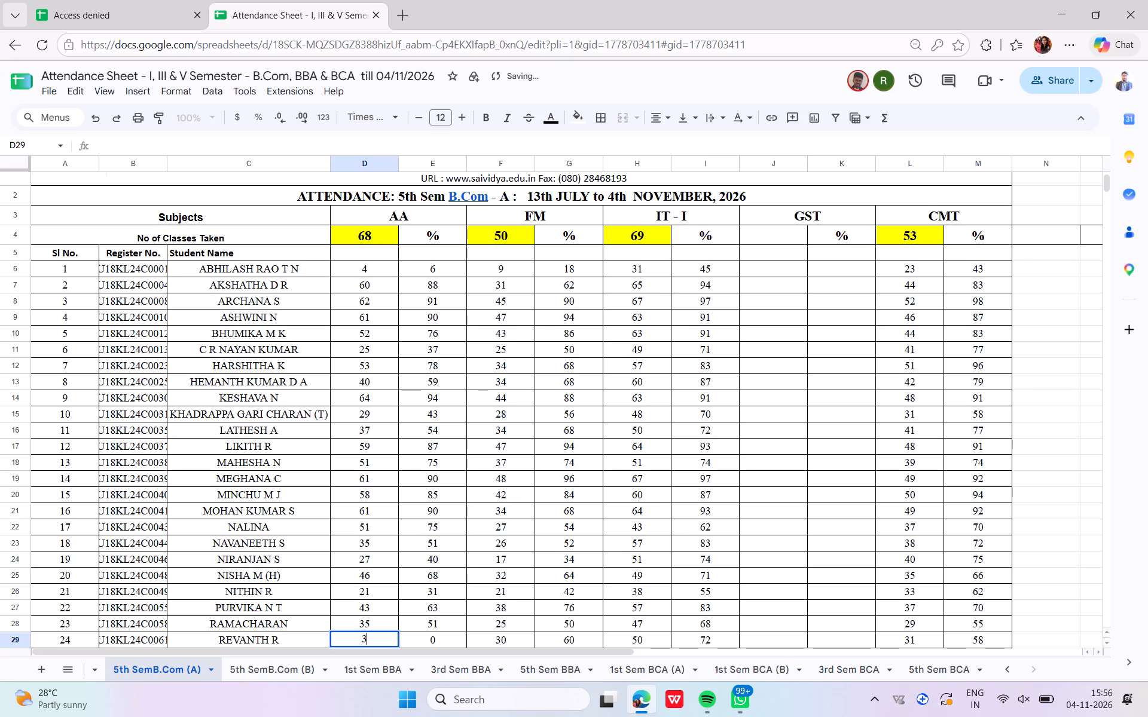
key("Return")
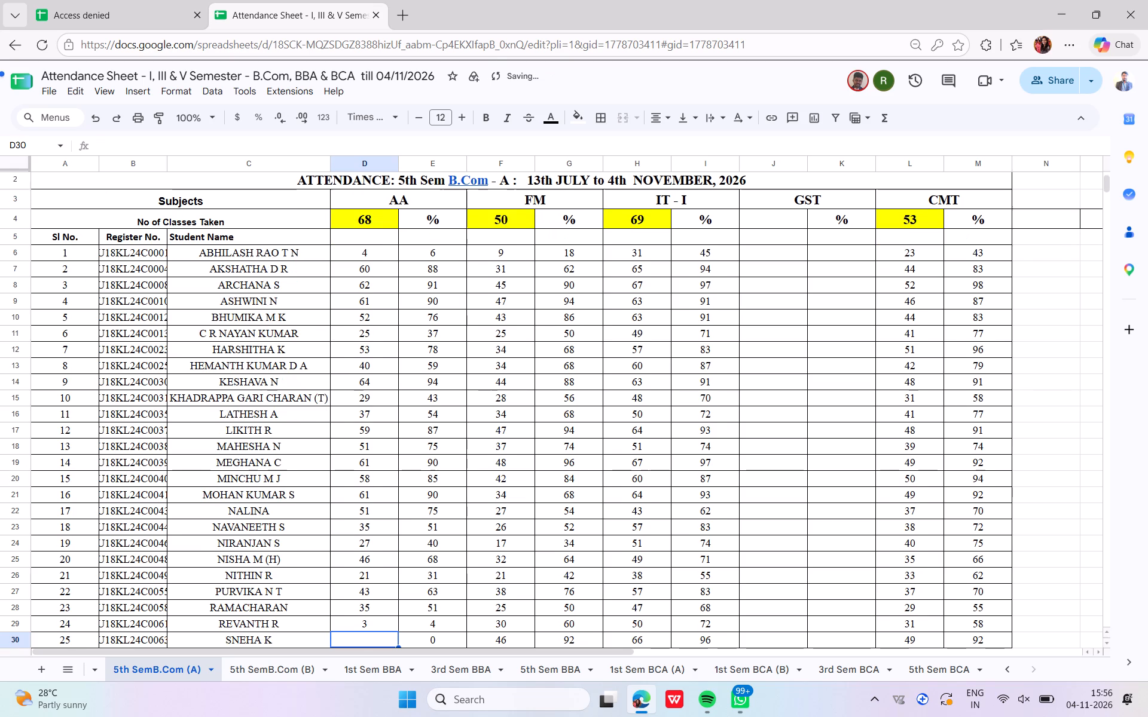
left_click(392, 617)
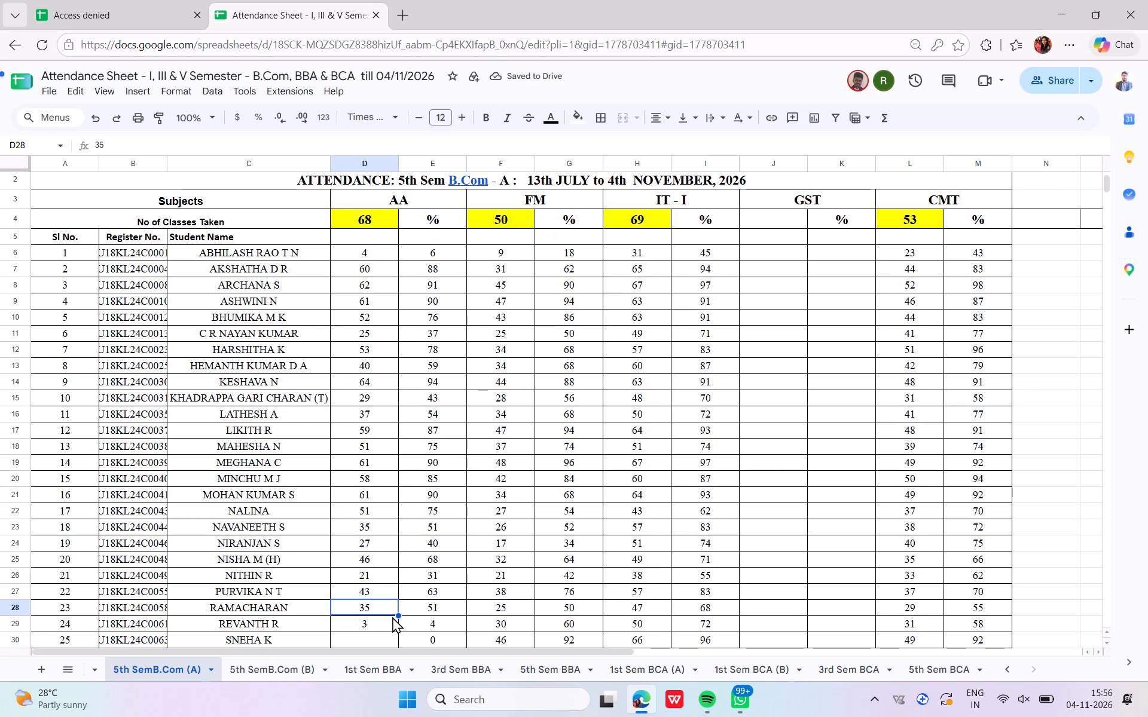
key("Return")
key("Return")
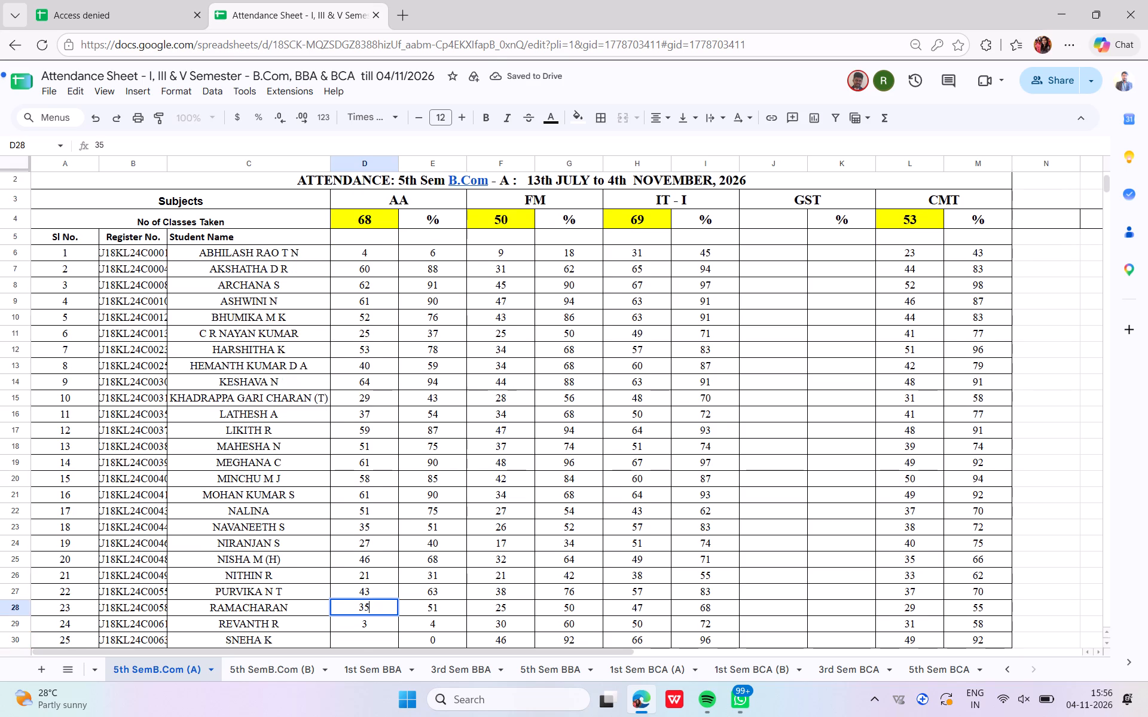
type("34")
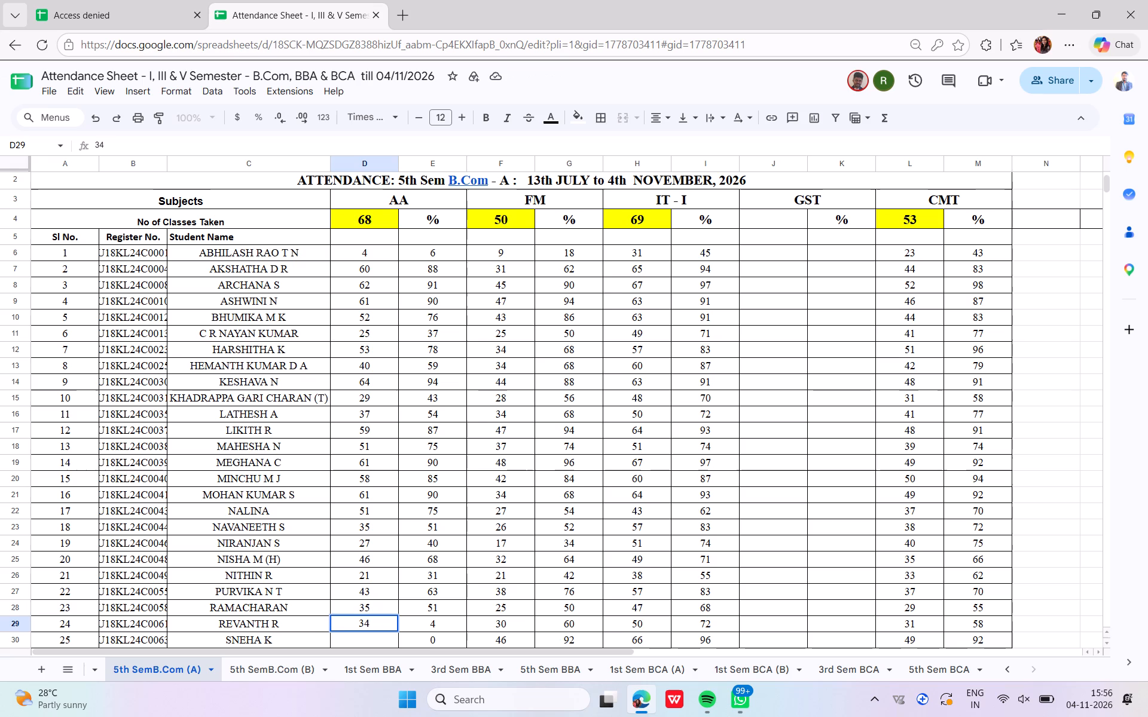
key("Return")
type("16")
key("Return")
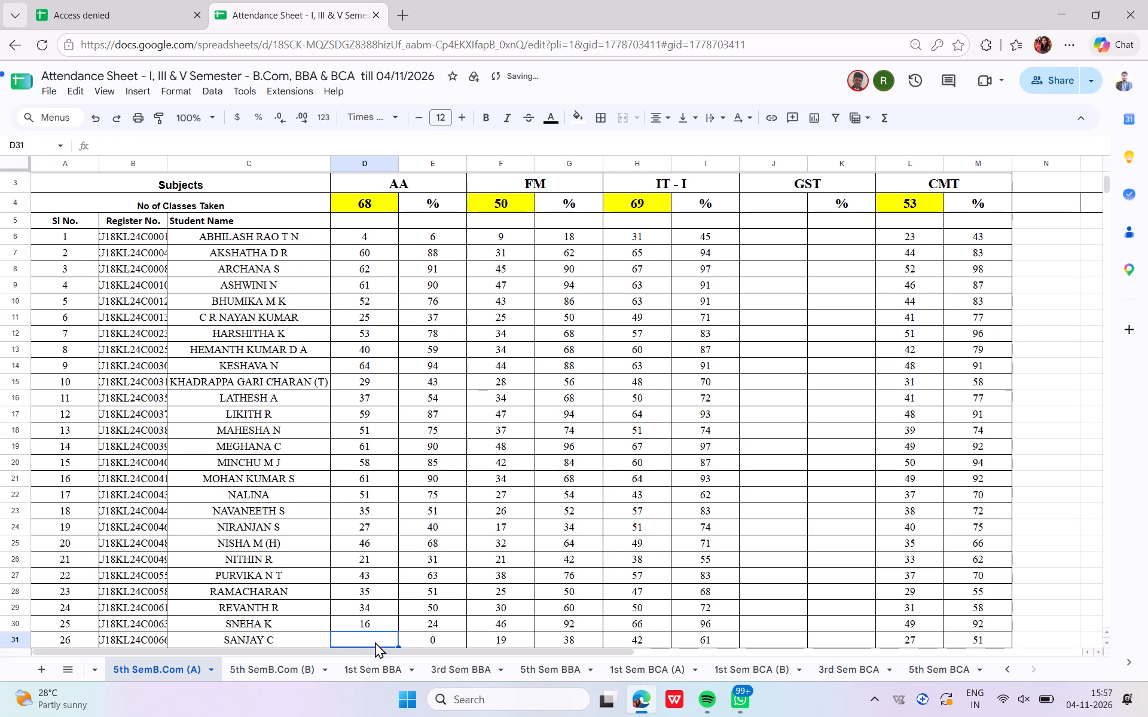
left_click(372, 626)
type("60")
key("Return")
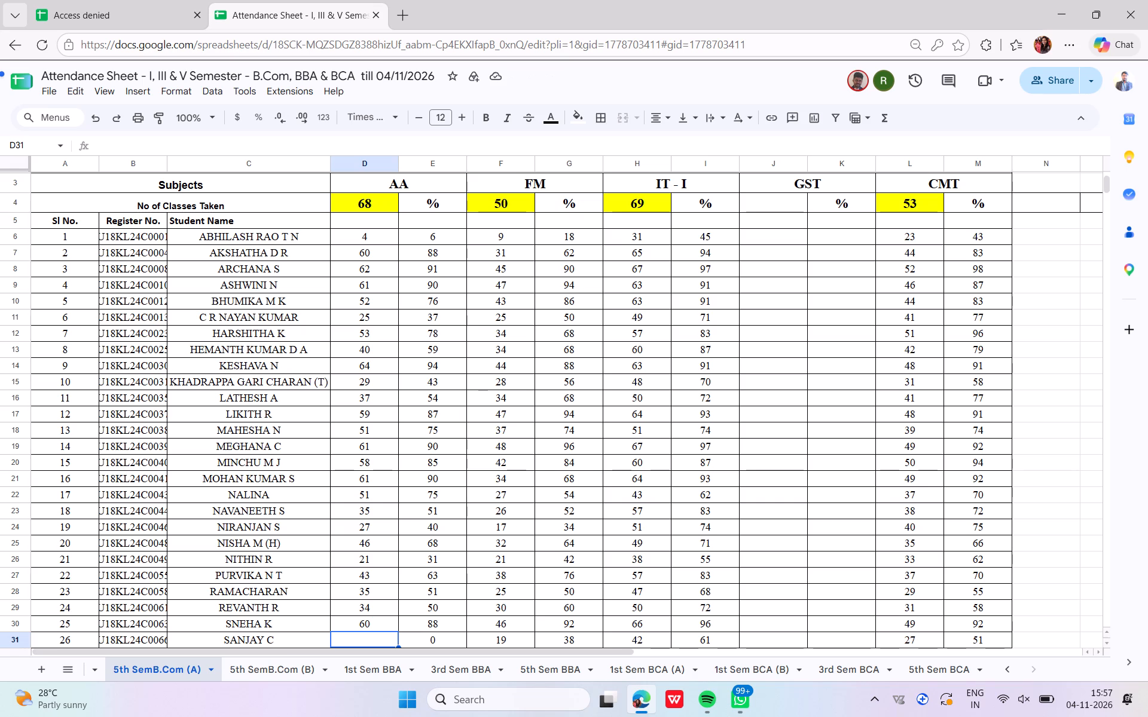
Enter AA attendance of 14, 27, 57 and 58 for students 26 to 29 in D31 to D34.
type("14")
key("Return")
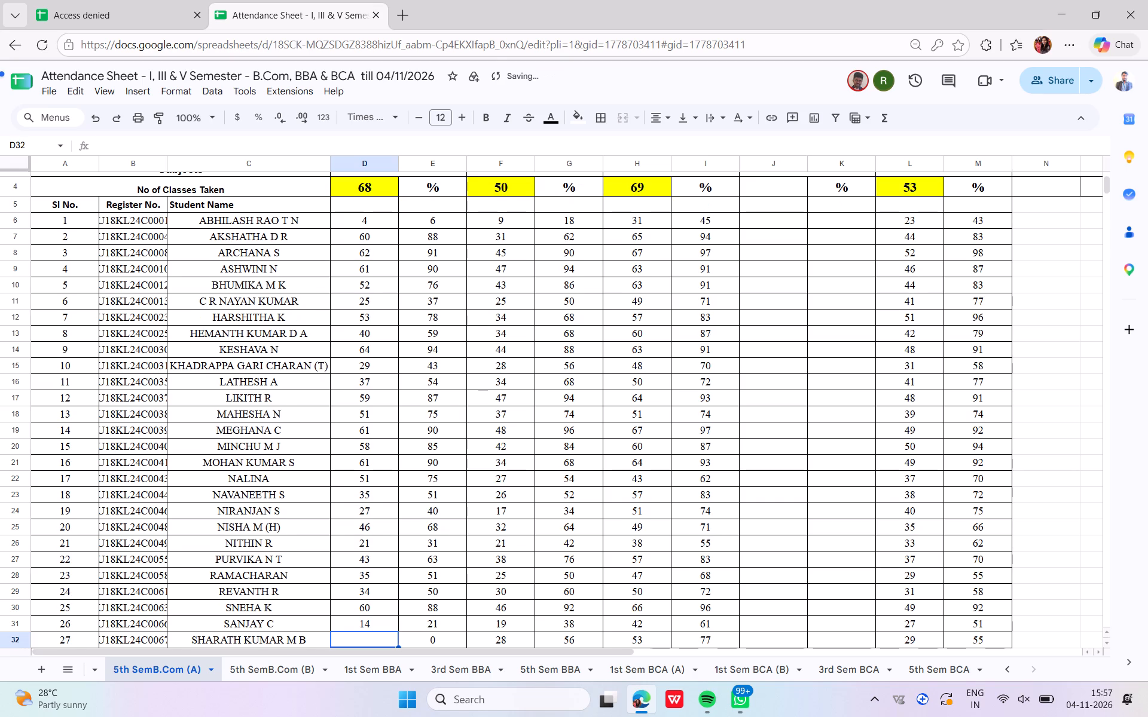
type("27")
key("Return")
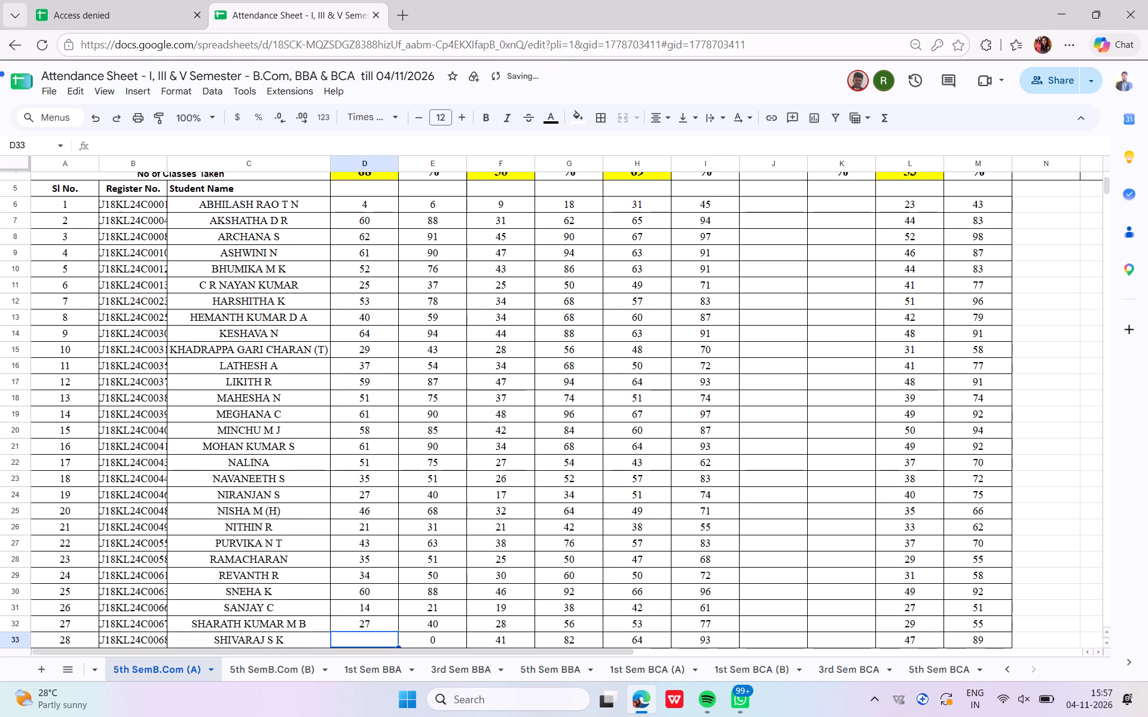
type("57")
key("Return")
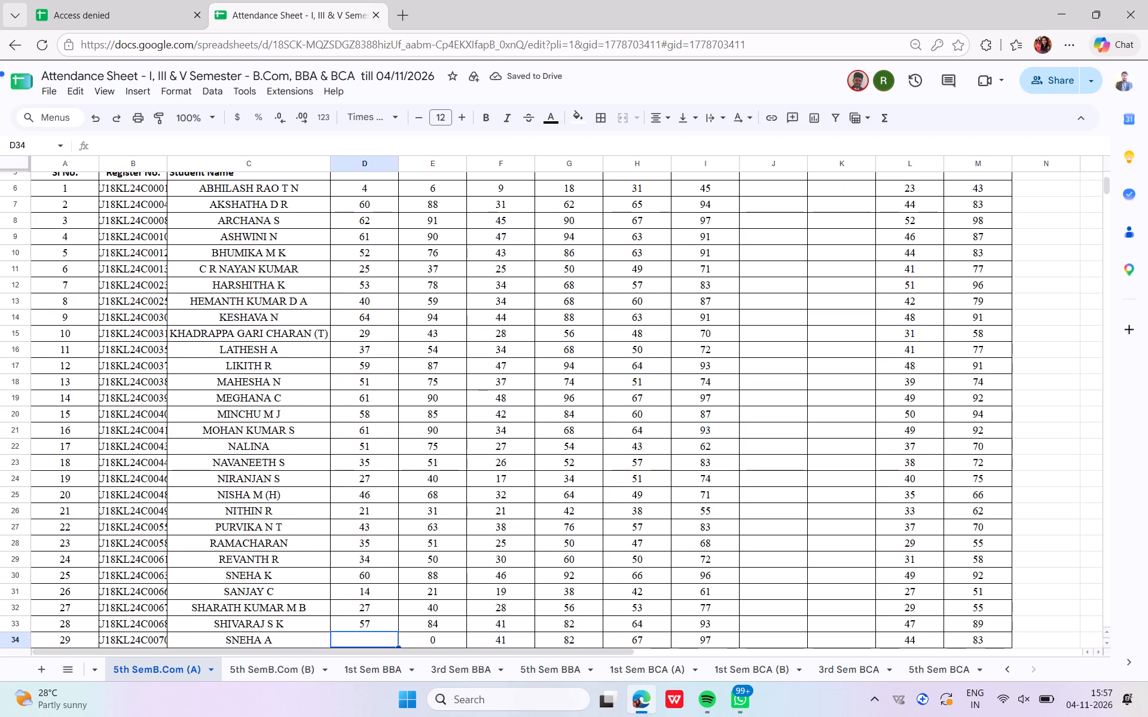
type("583")
key("BackSpace")
key("Return")
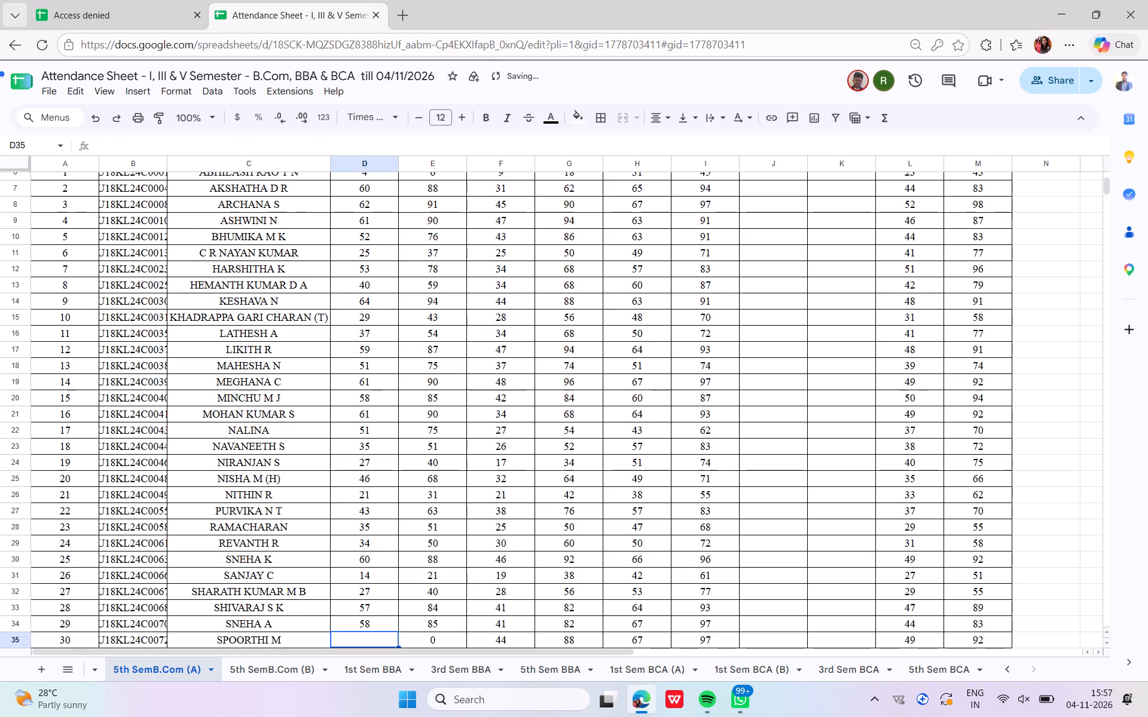
Enter AA attendance of 63, 59, 55, 37 and 62 for students 30 to 34 in D35 to D39.
type("63")
key("Return")
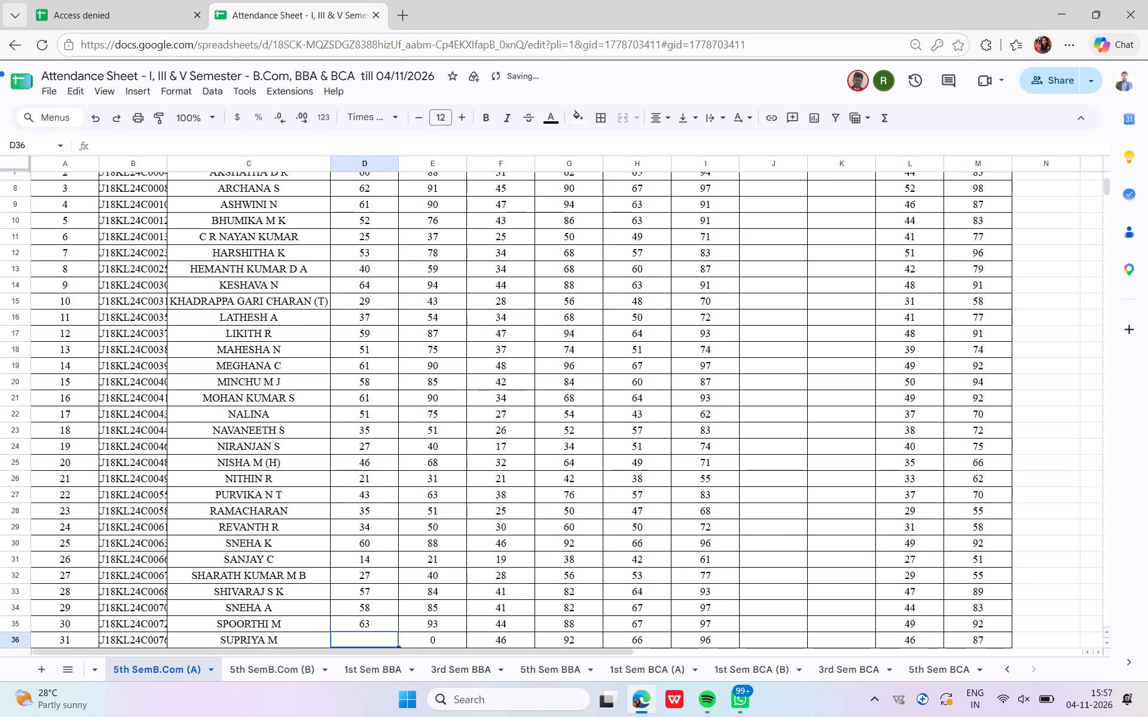
type("593")
key("BackSpace")
key("Return")
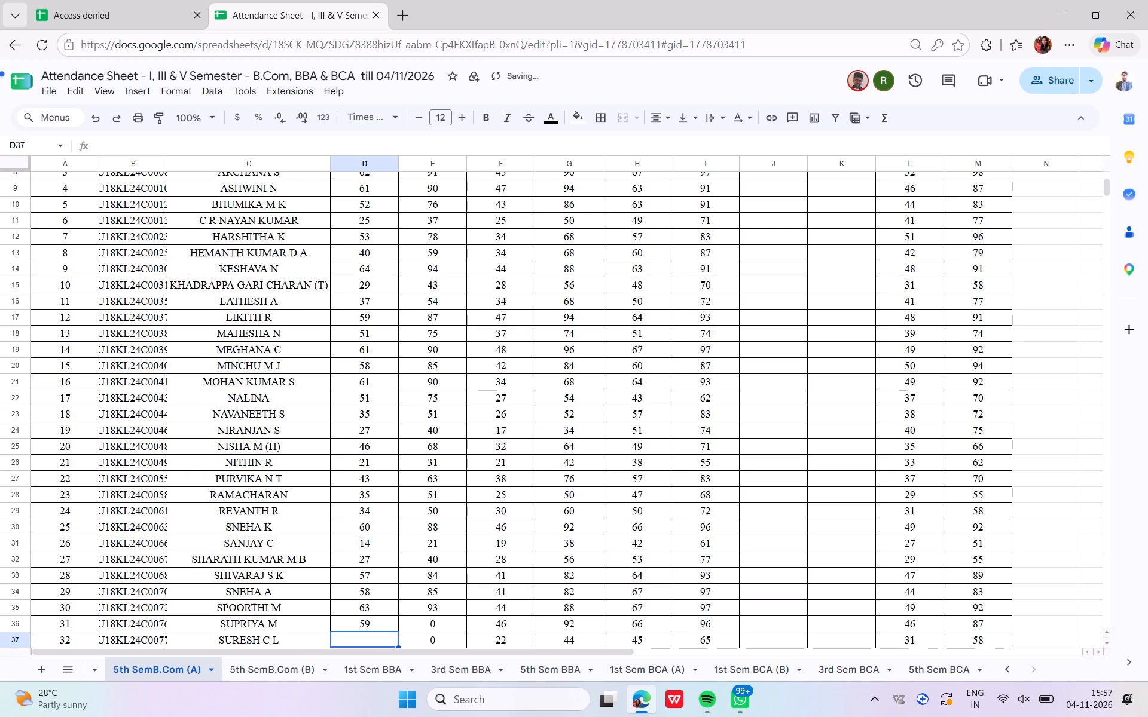
type("55")
key("Return")
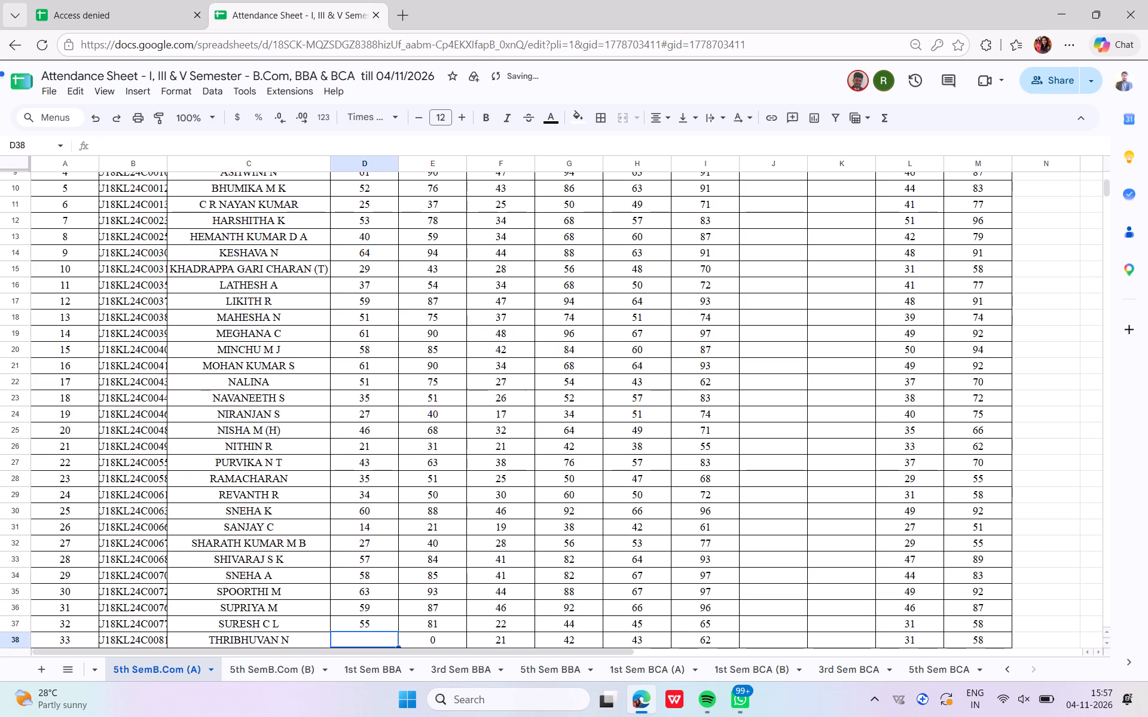
type("37")
key("Return")
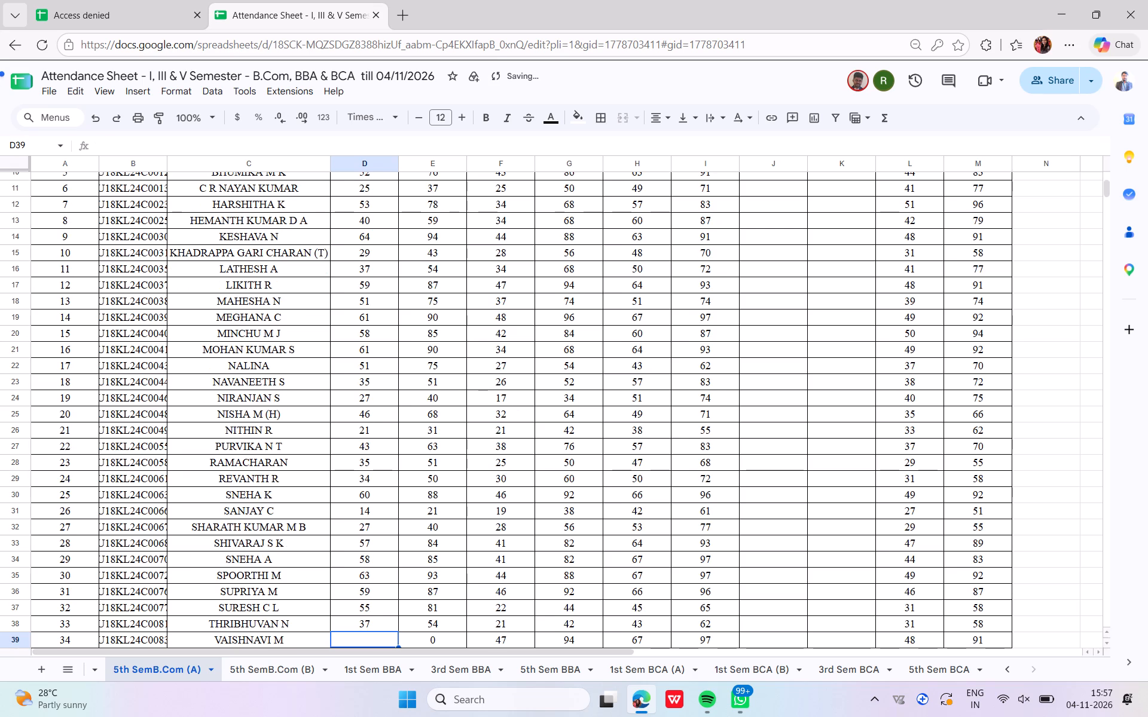
type("62")
key("Return")
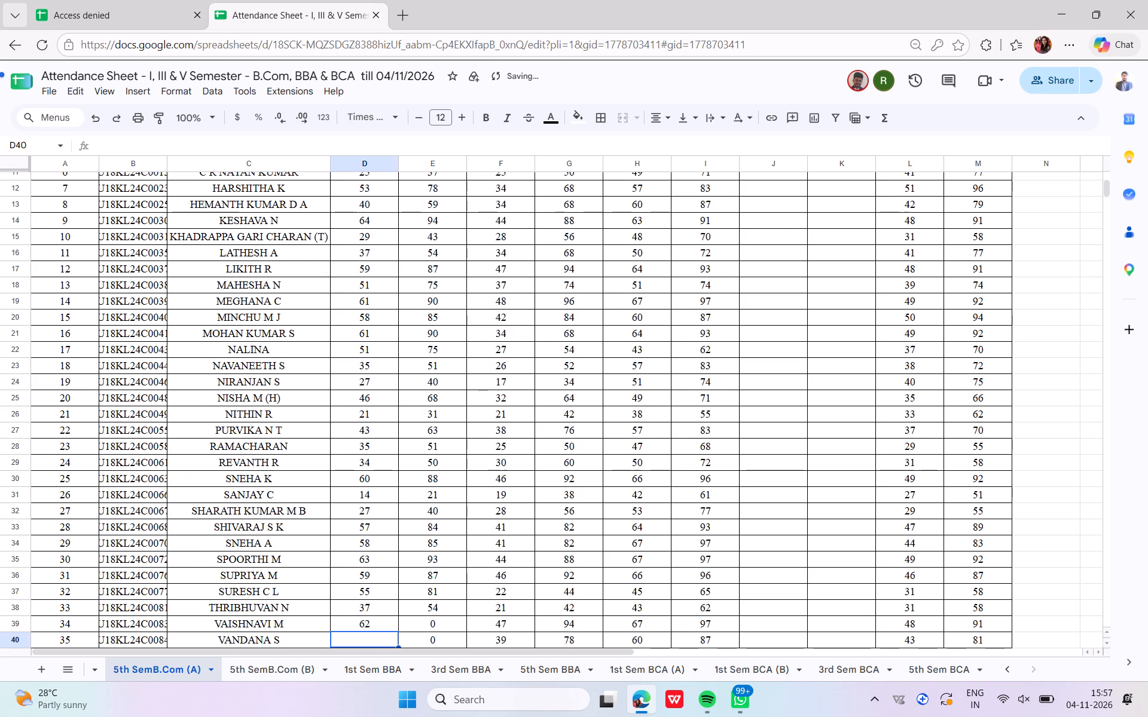
Enter AA attendance of 54, 57, 45, 41 and 47 for students 35 to 39 in D40 to D44.
type("54")
key("Return")
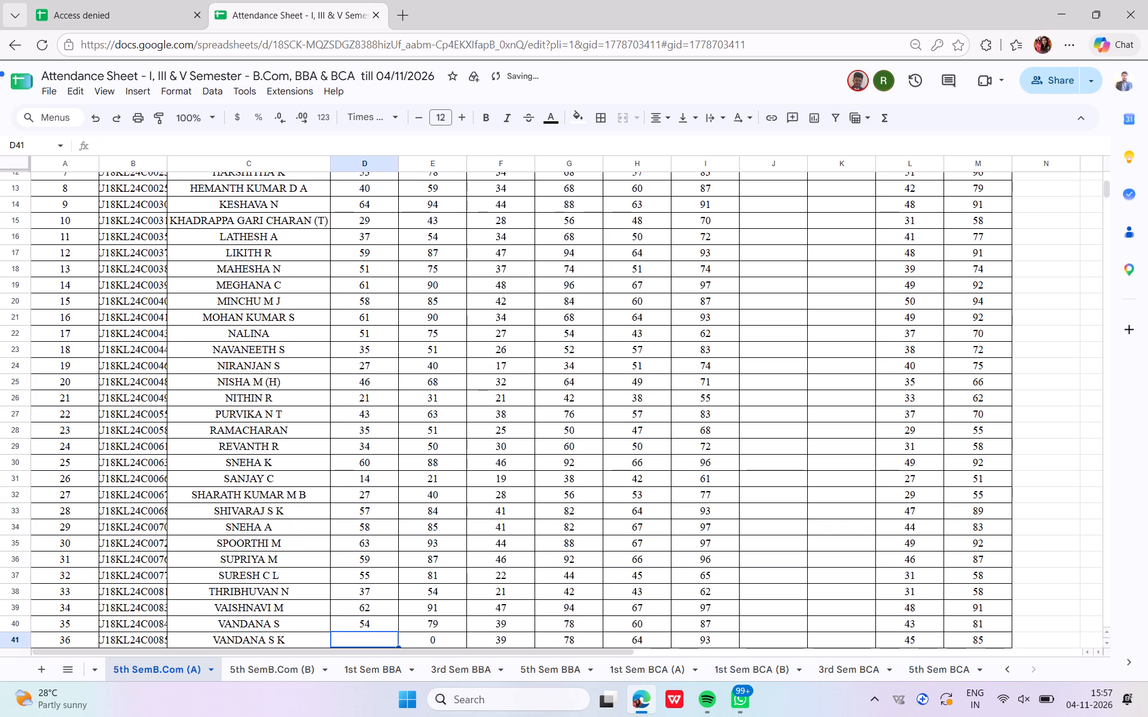
type("57")
key("Return")
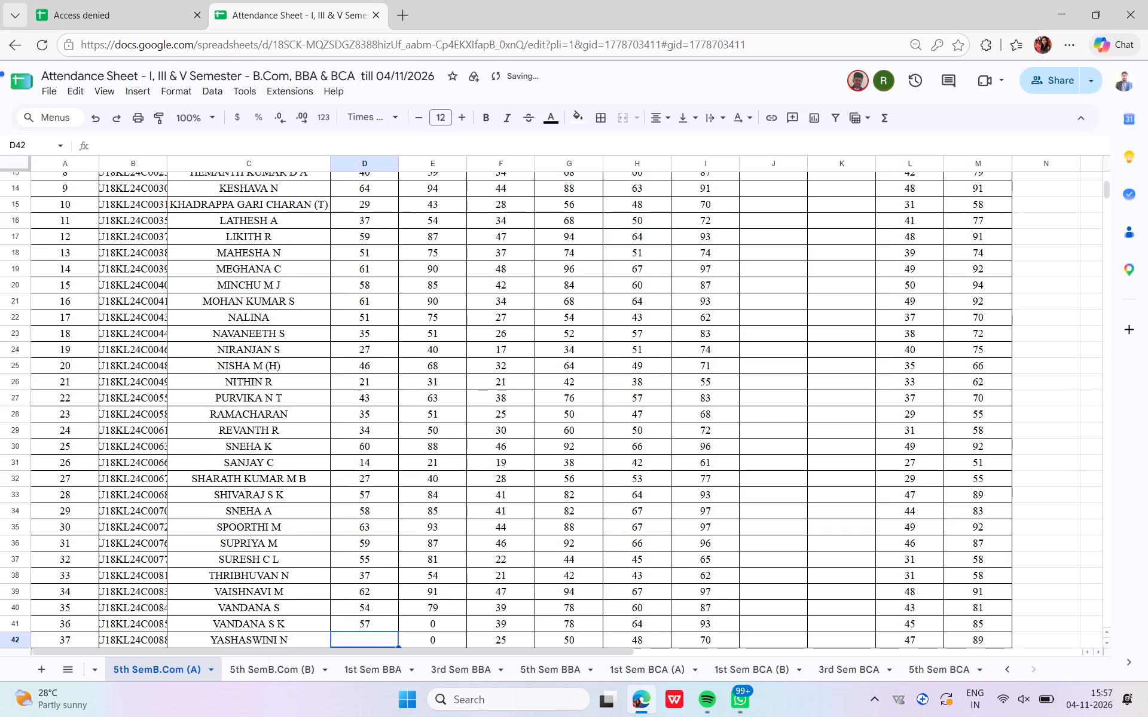
type("45")
key("Return")
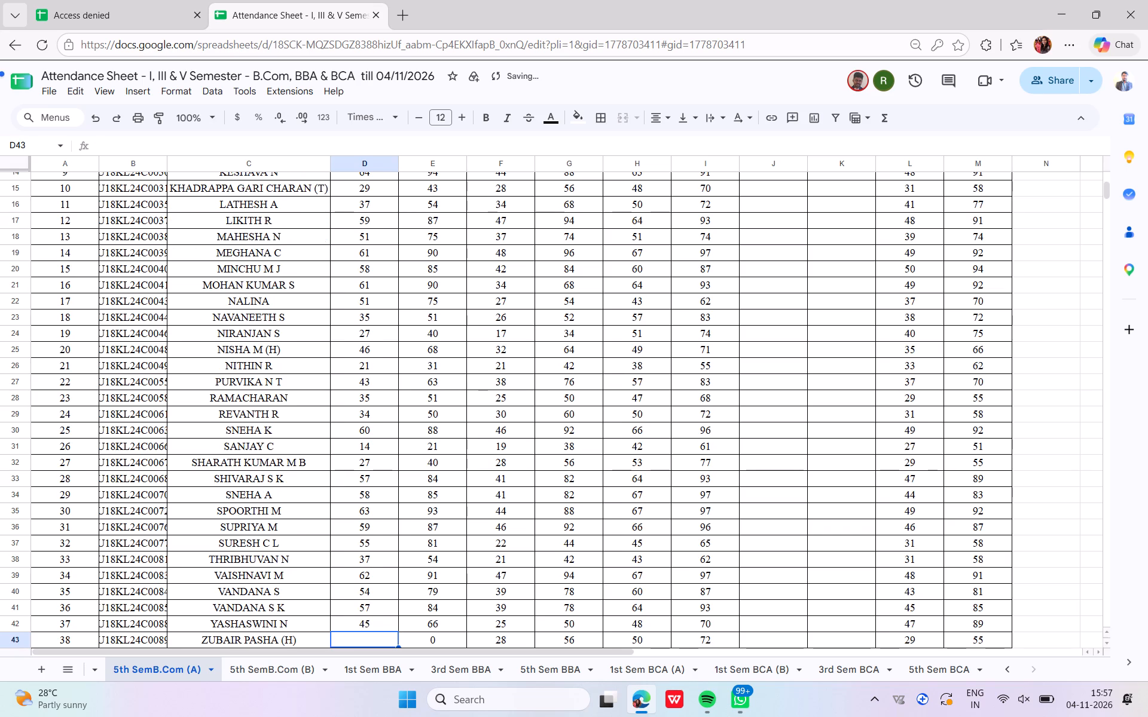
type("41")
key("Return")
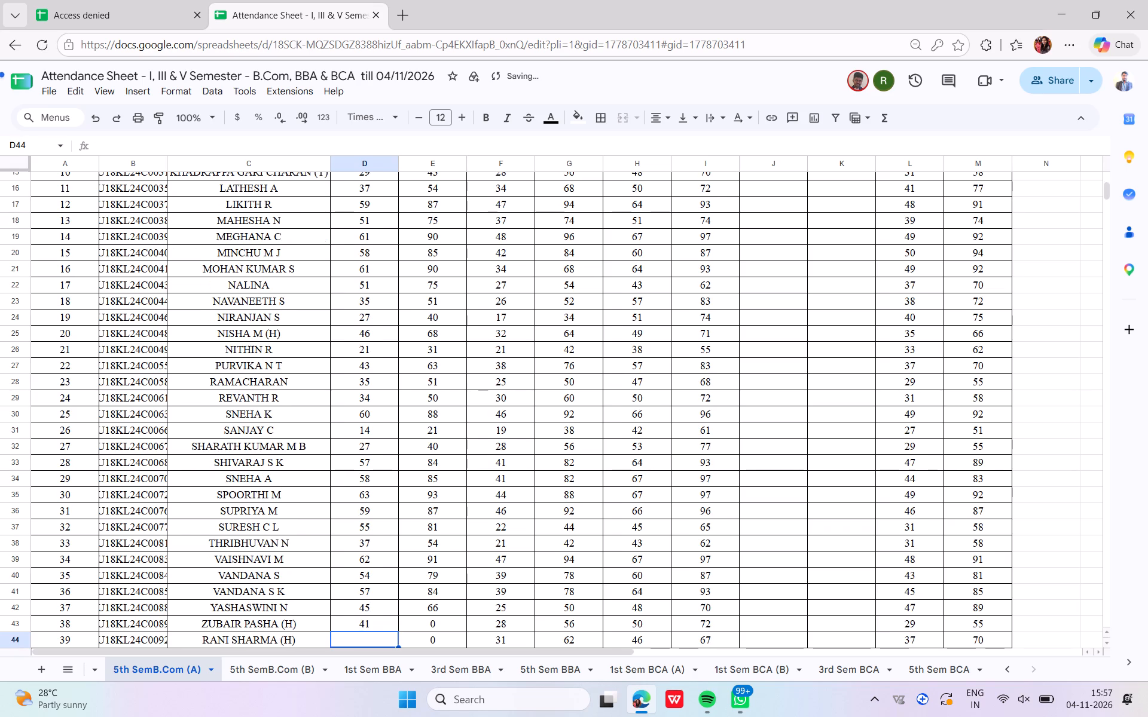
type("47")
key("Return")
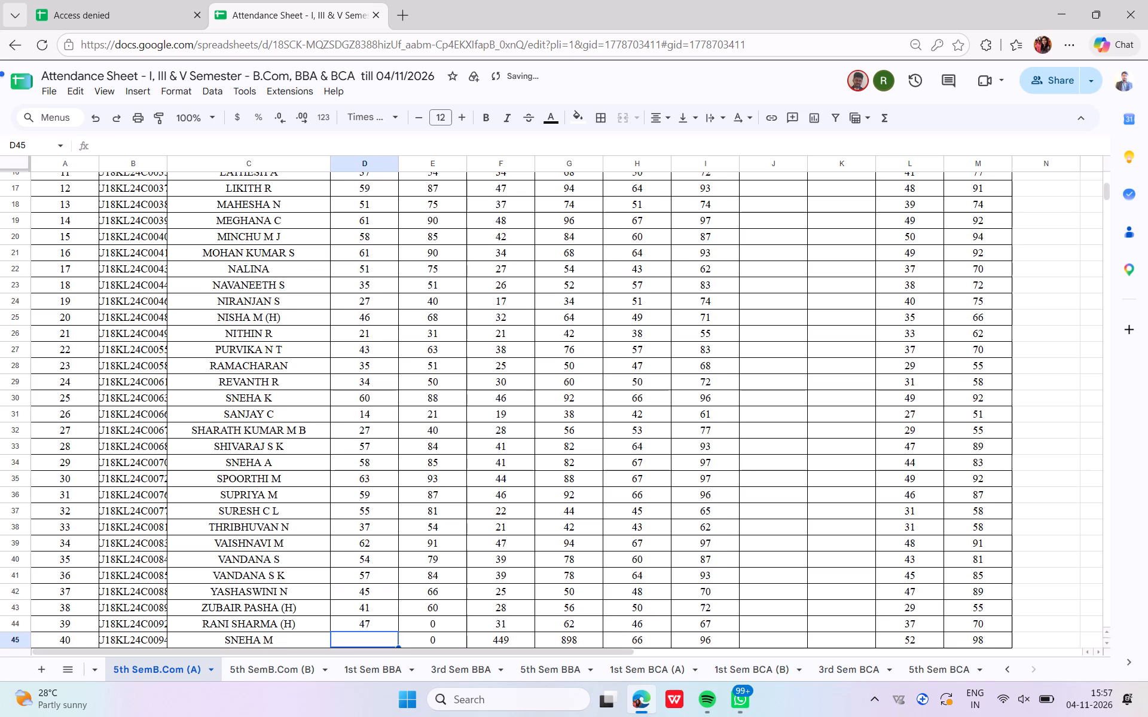
Enter AA attendance of 61, 64 and 43 for students 40 to 42 in D45 to D47.
type("61")
key("Return")
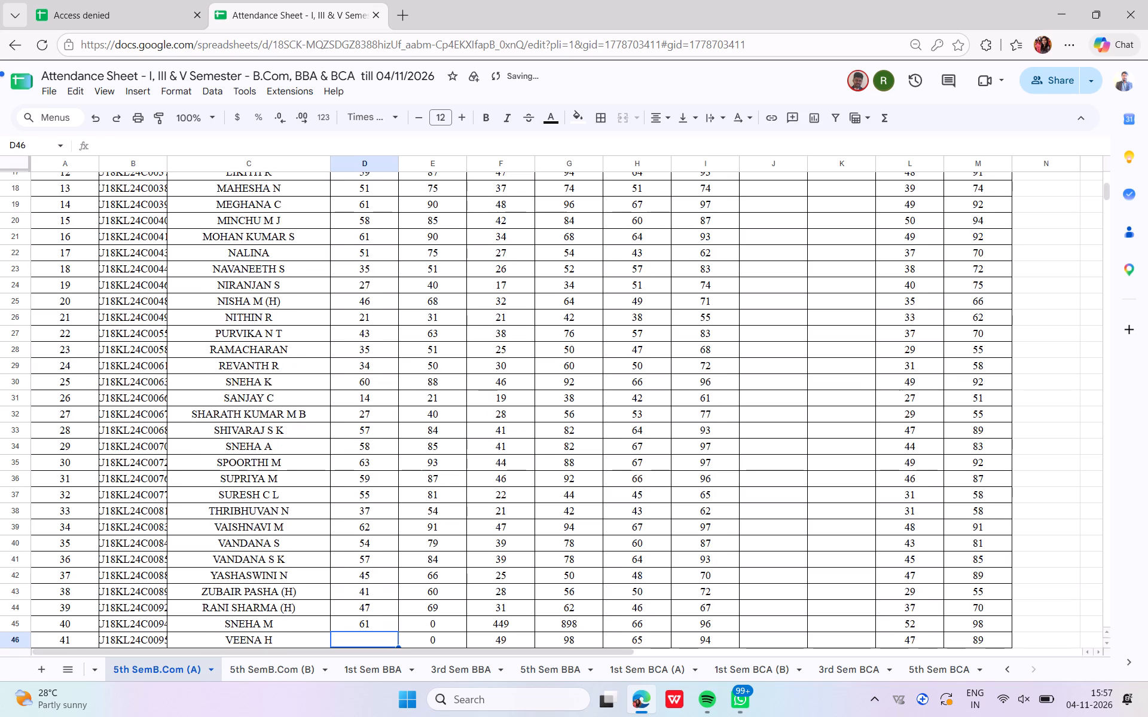
type("64")
key("Return")
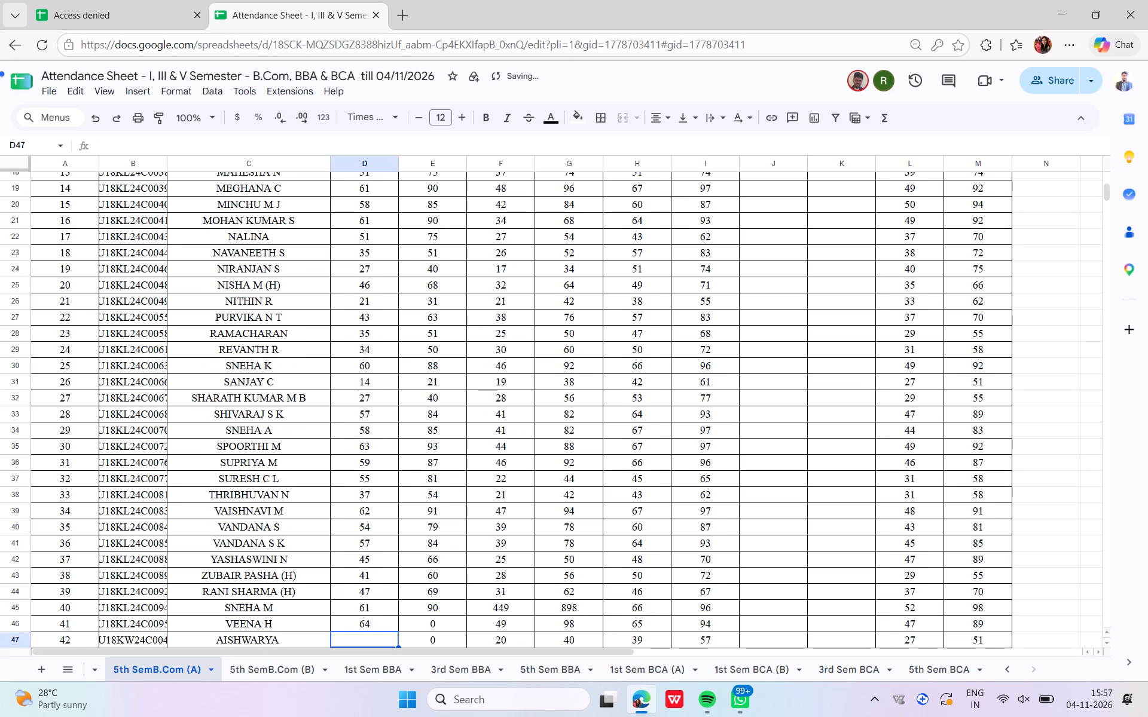
key("6")
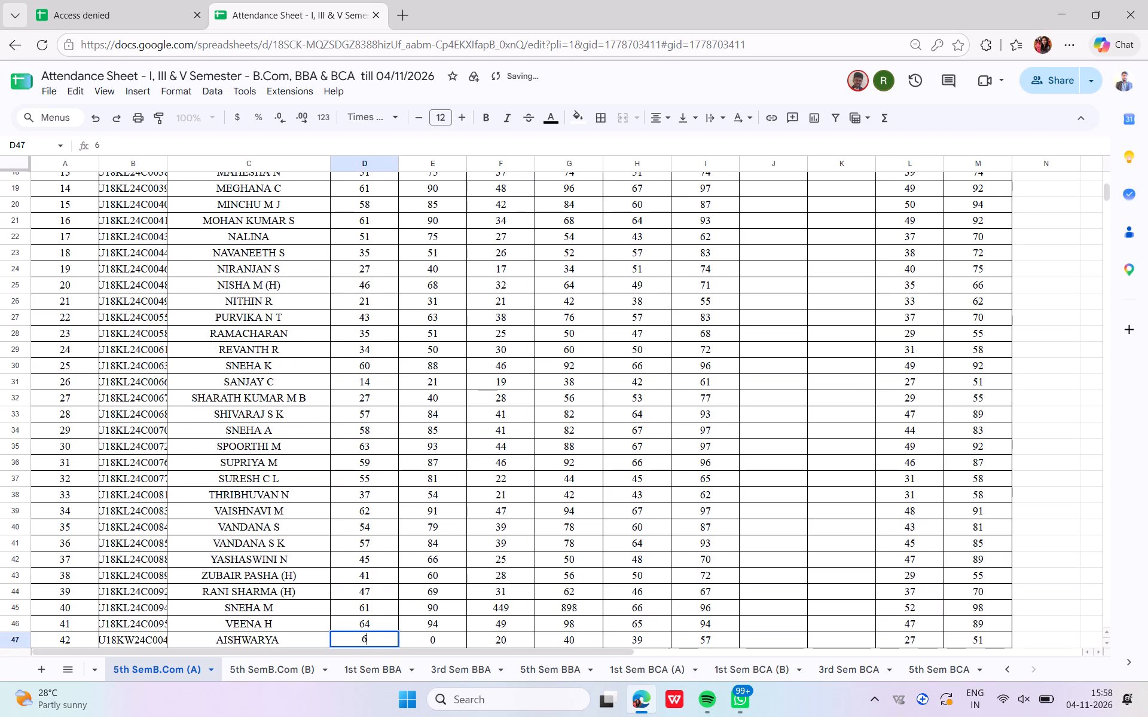
key("BackSpace")
type("43")
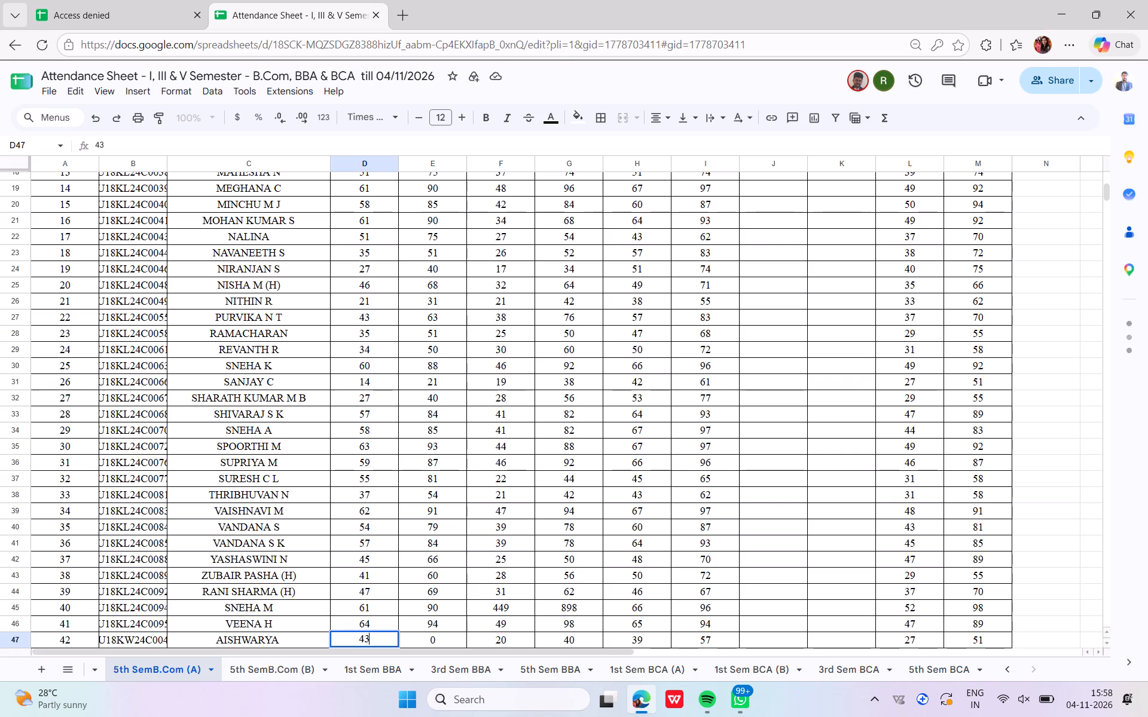
key("period")
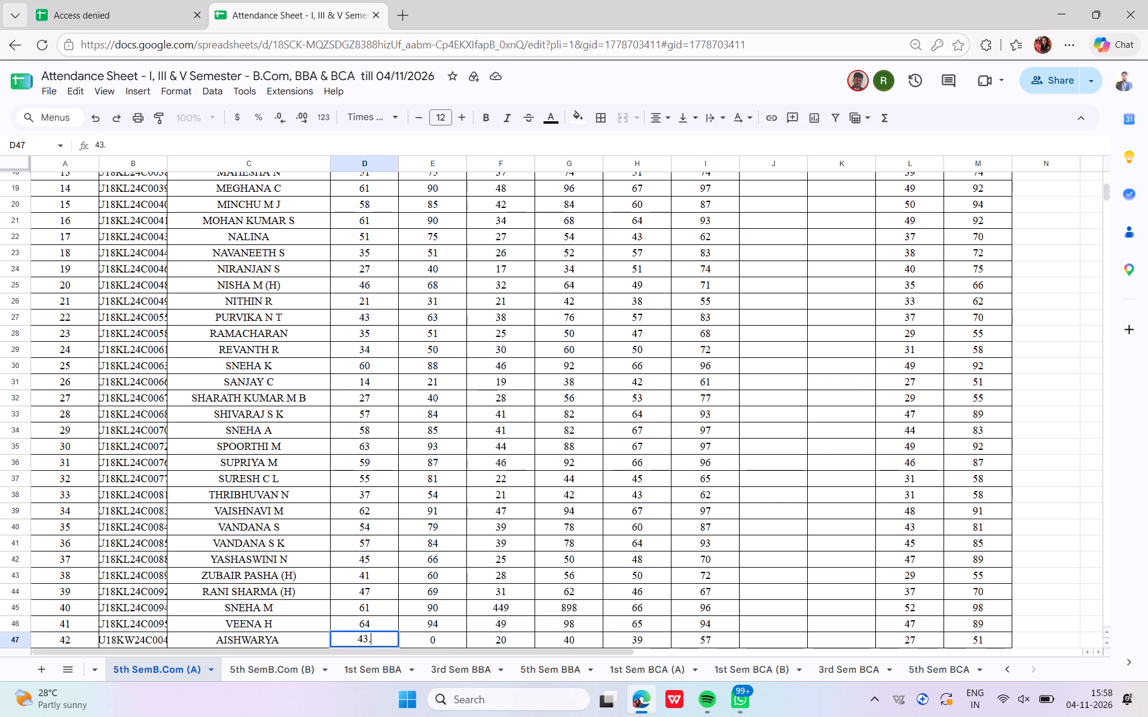
key("BackSpace")
key("Return")
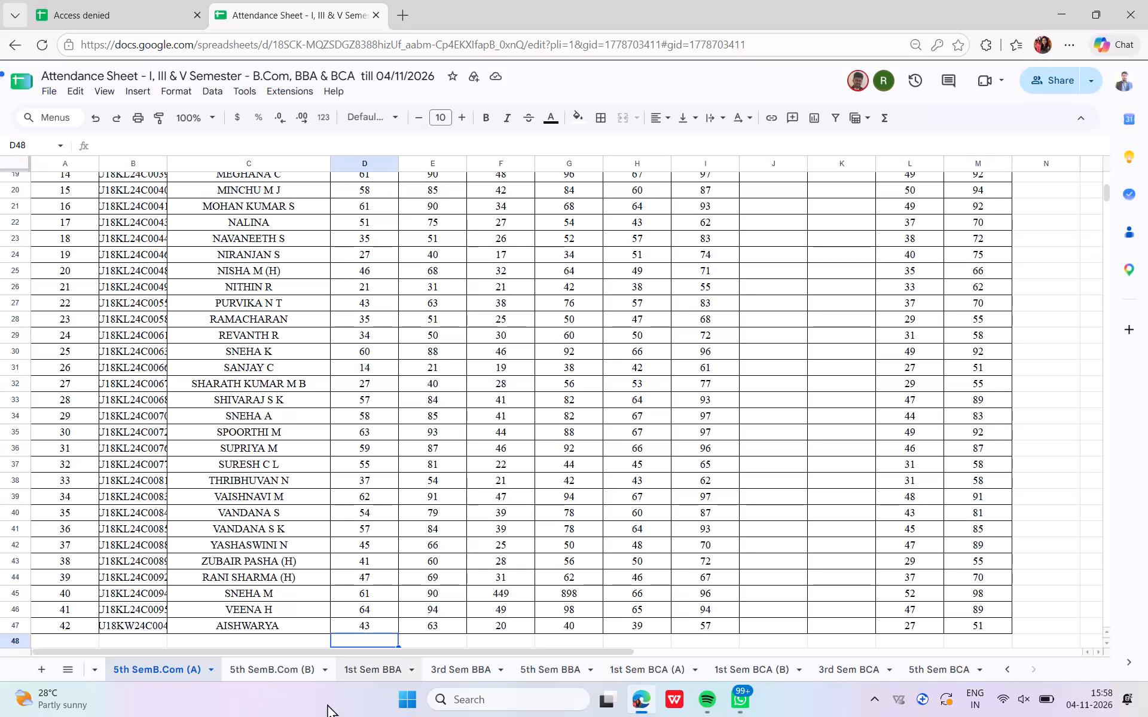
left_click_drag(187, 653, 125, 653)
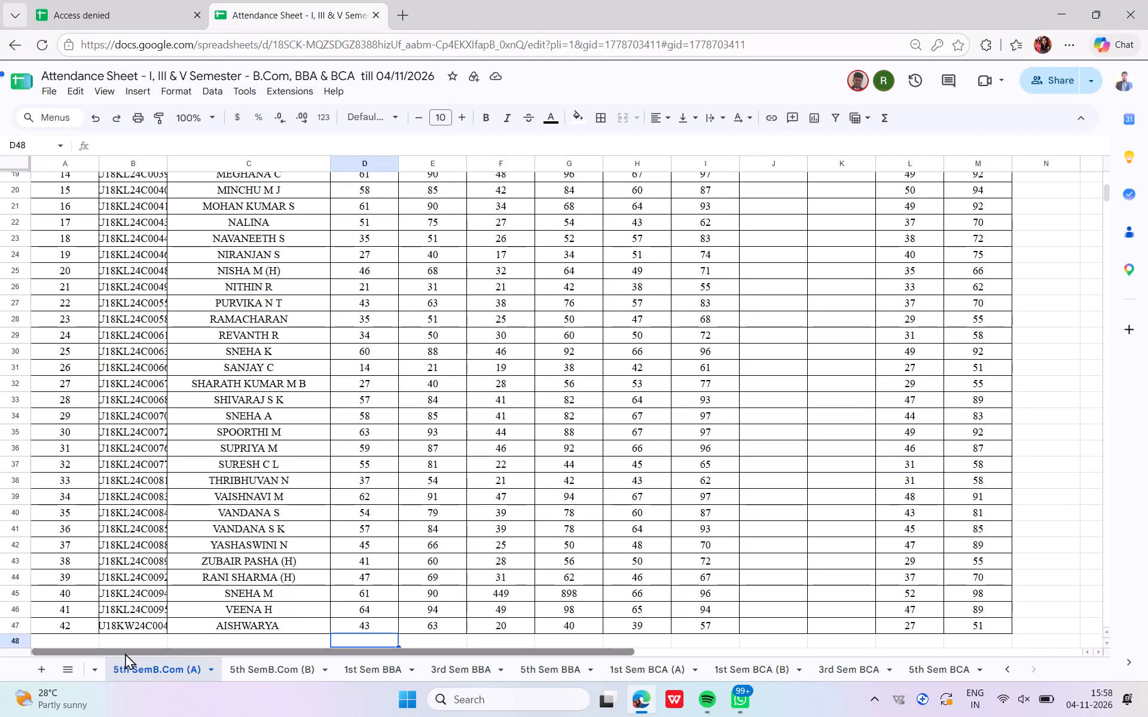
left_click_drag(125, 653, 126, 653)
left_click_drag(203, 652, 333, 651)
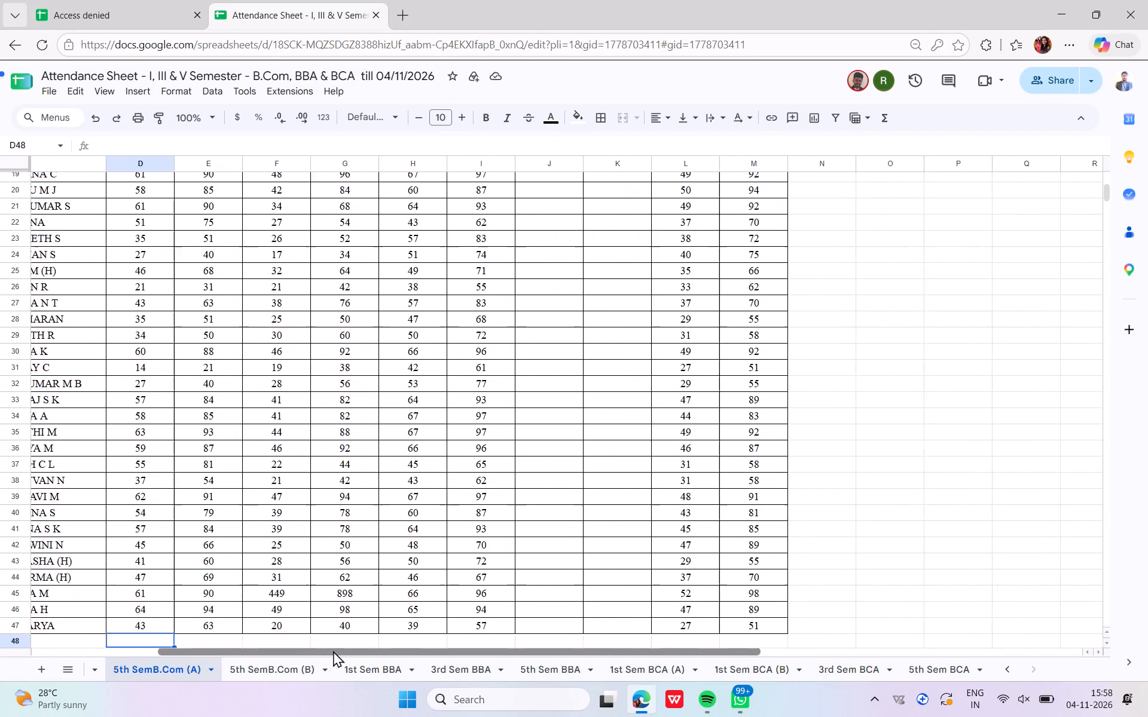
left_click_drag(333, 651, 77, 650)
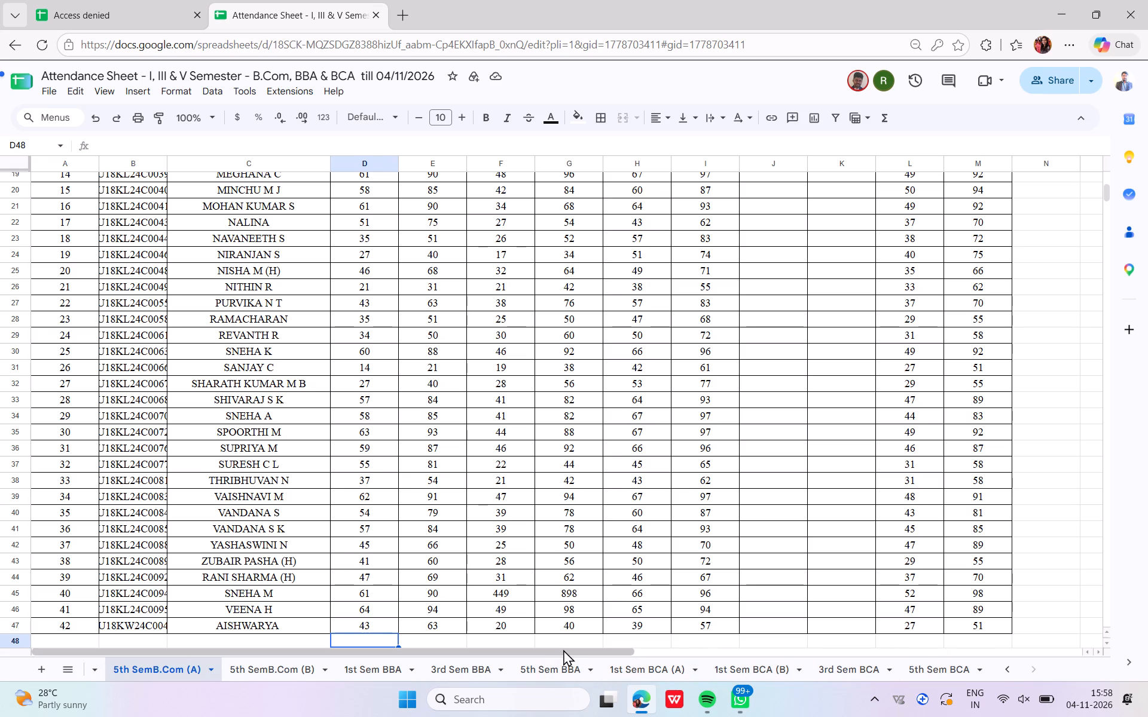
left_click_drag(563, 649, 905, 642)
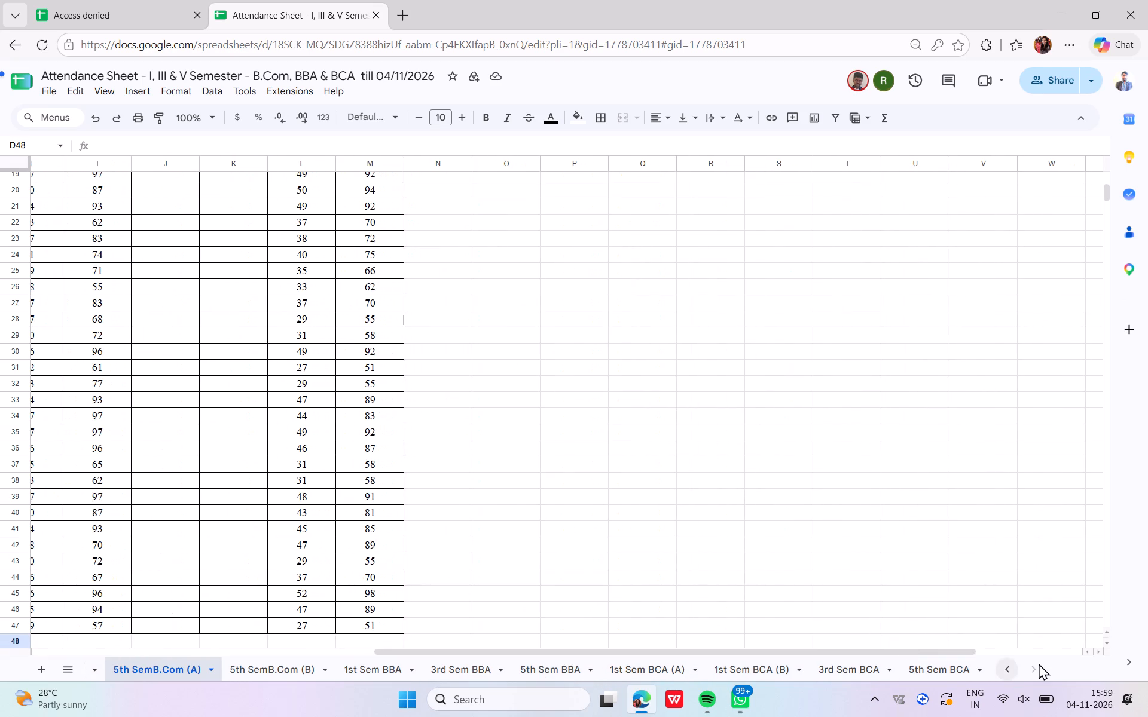
Hide columns D to O on the 1st Sem B.Com (A) sheet.
left_click(1007, 668)
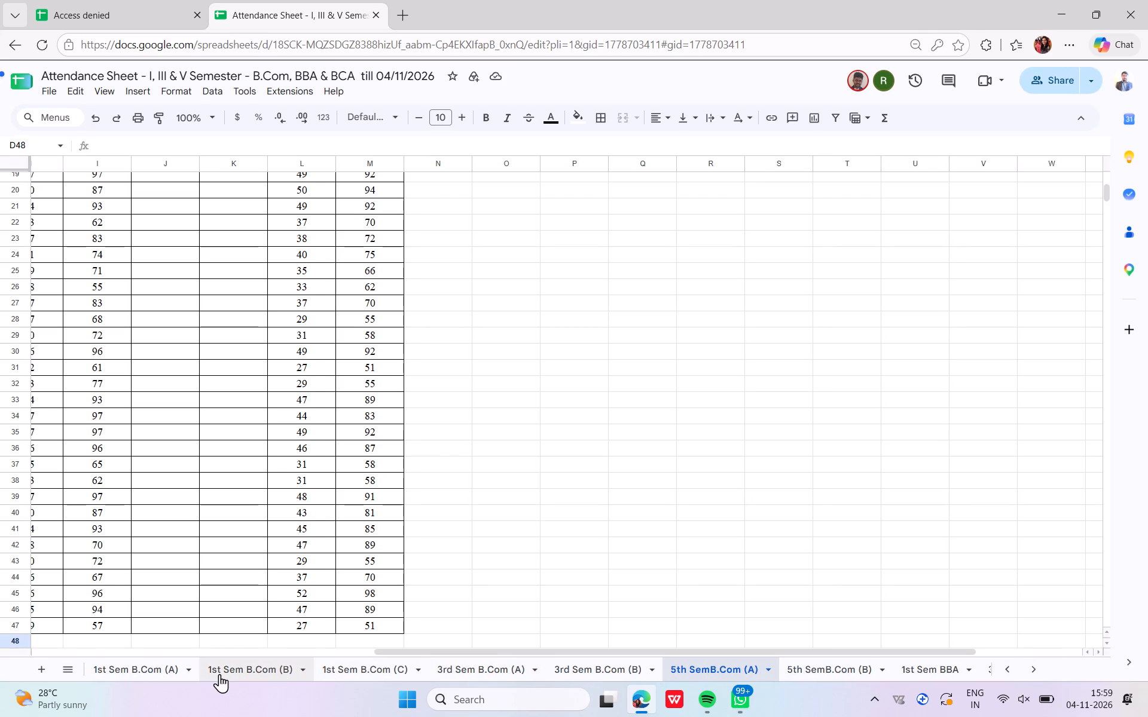
left_click(165, 661)
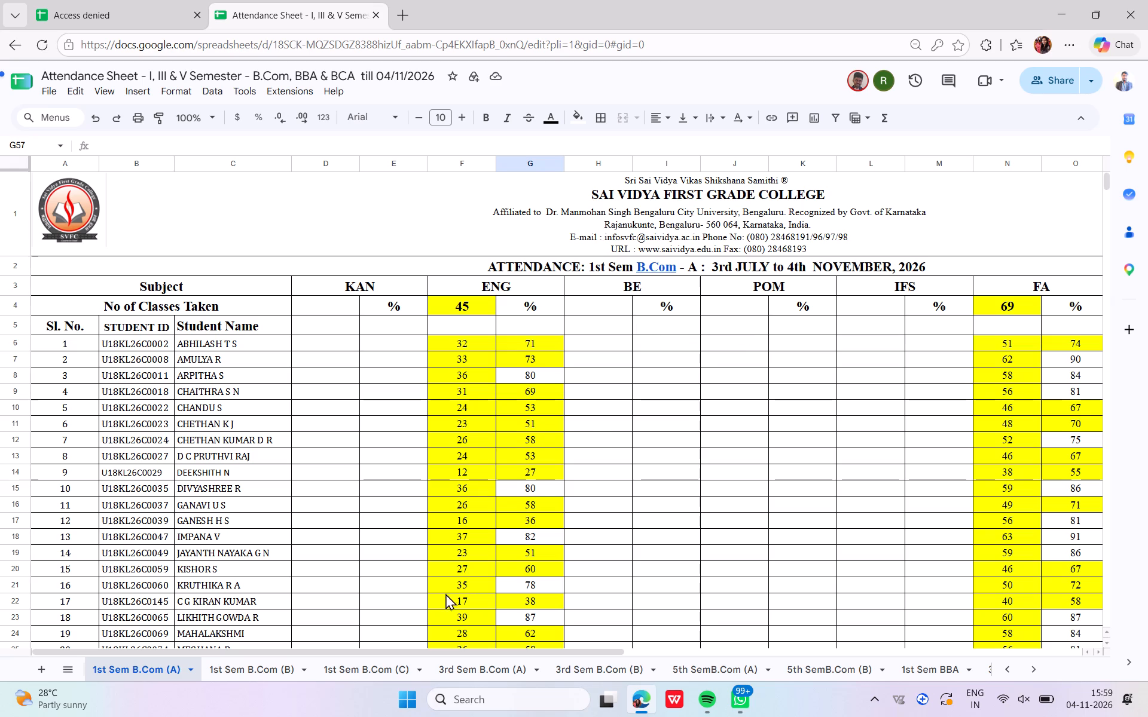
left_click(155, 667)
left_click_drag(328, 161, 1023, 197)
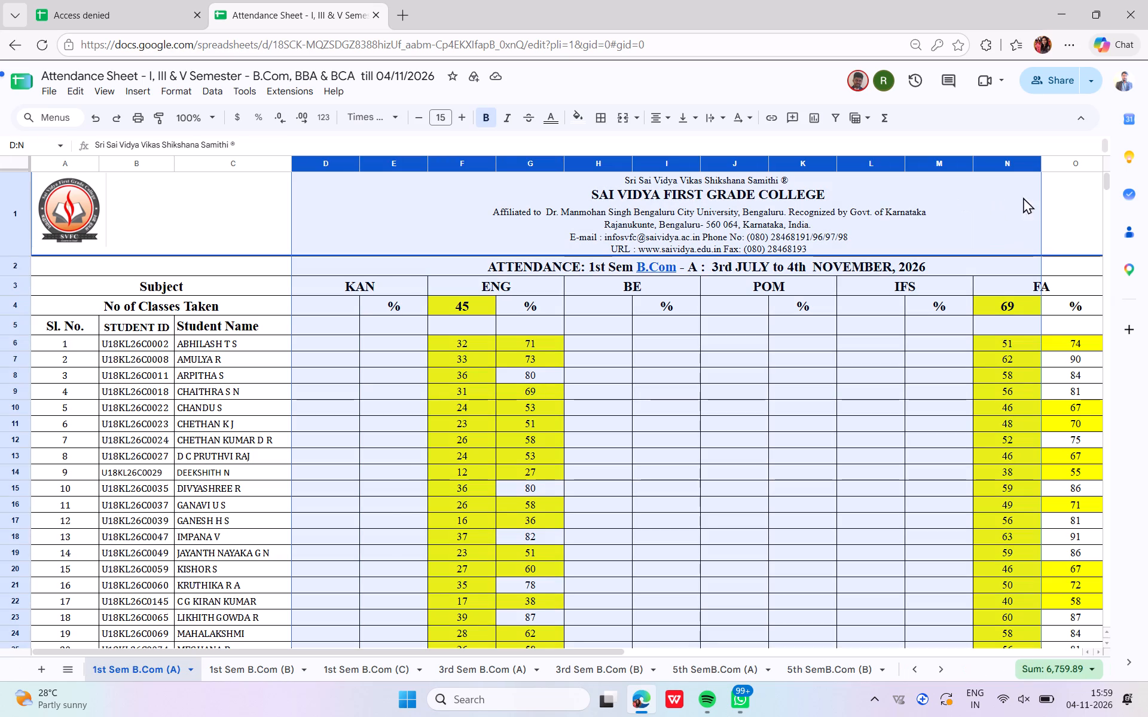
left_click_drag(1023, 197, 1126, 197)
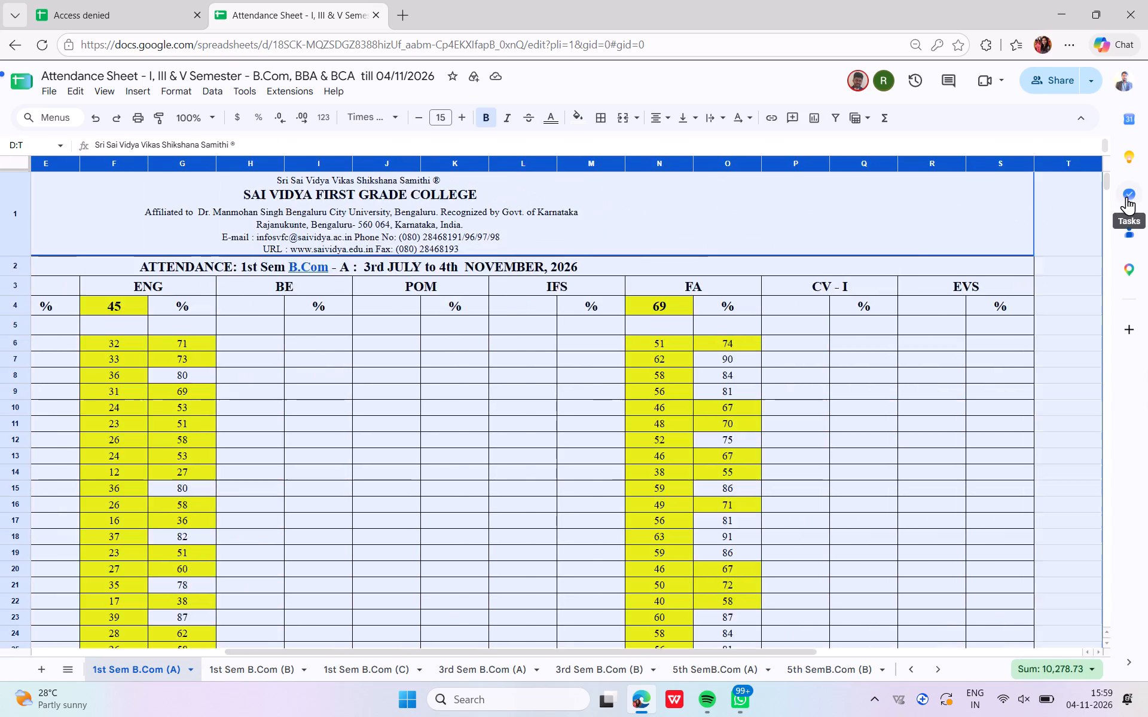
left_click_drag(1126, 197, 537, 237)
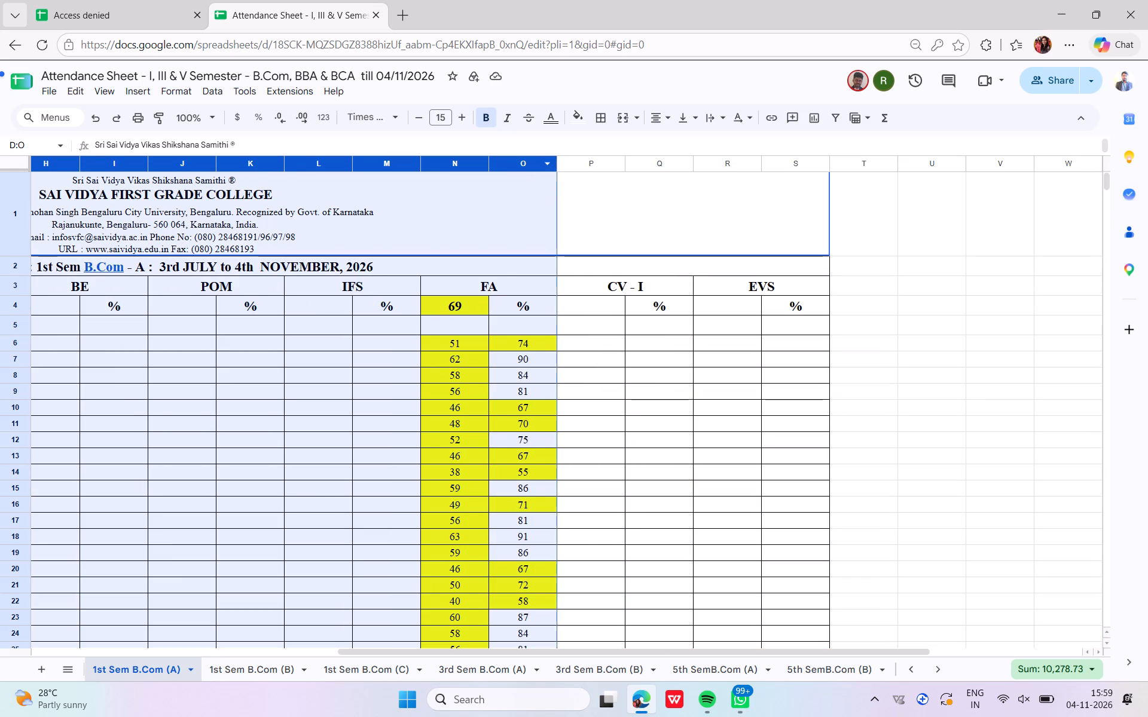
right_click(523, 168)
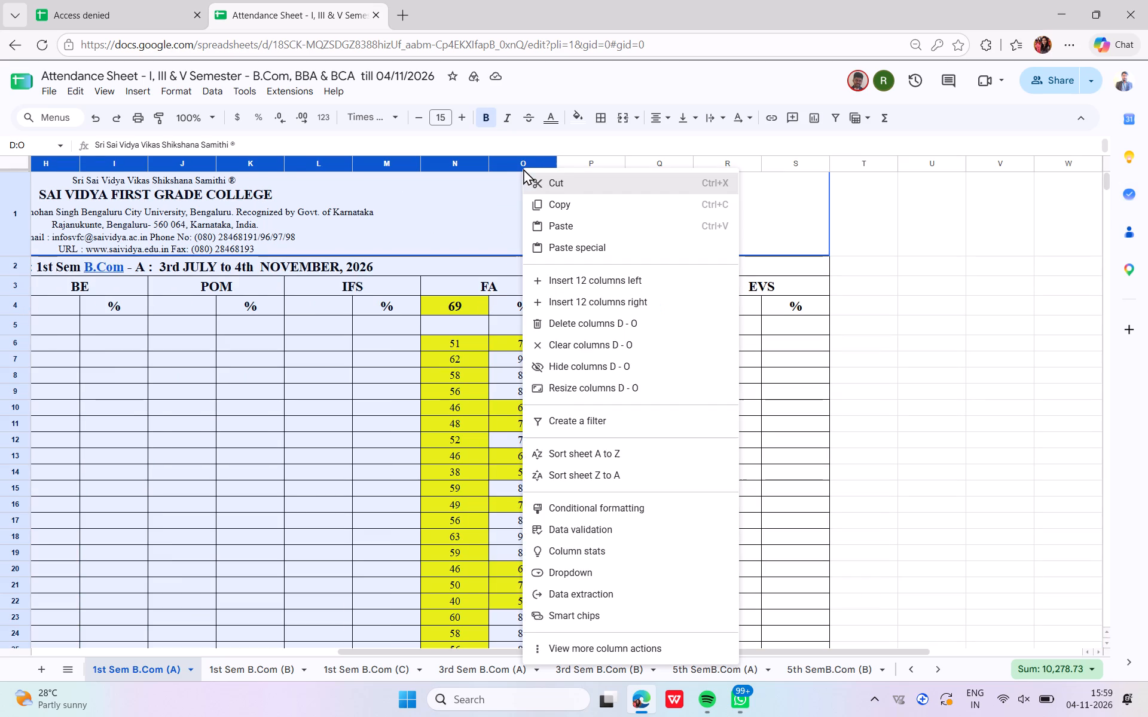
left_click(599, 366)
Enter 26 as the number of classes taken for CV - I in P4.
left_click(343, 301)
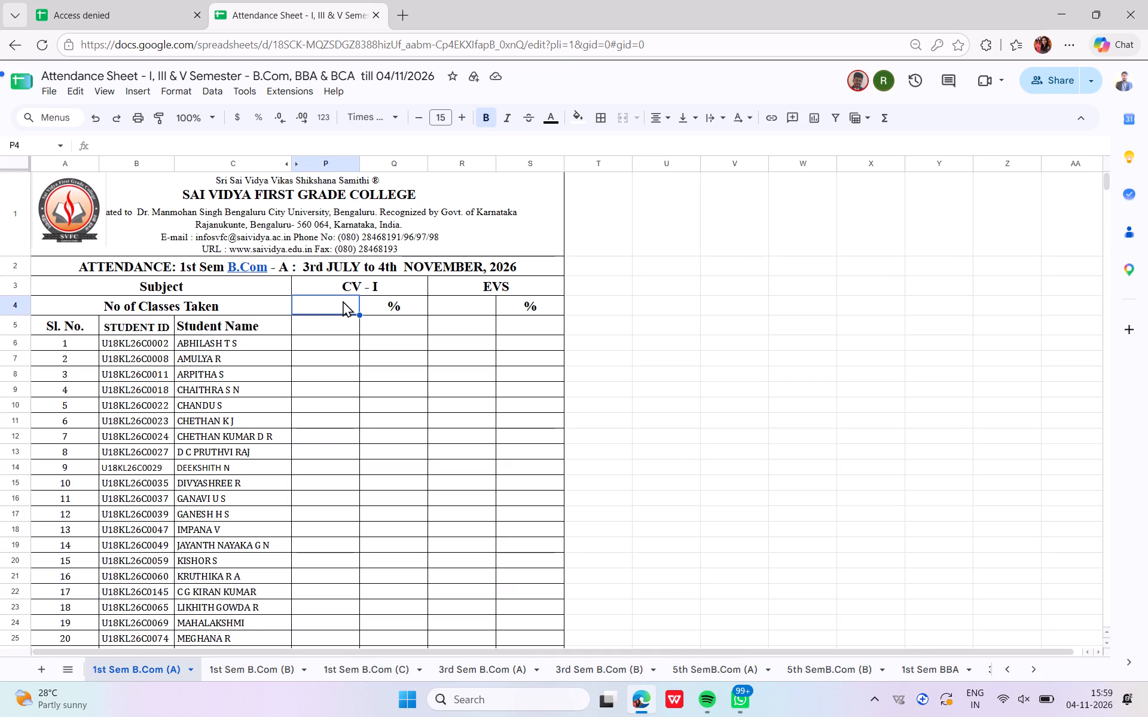
key("3")
key("BackSpace")
type("26")
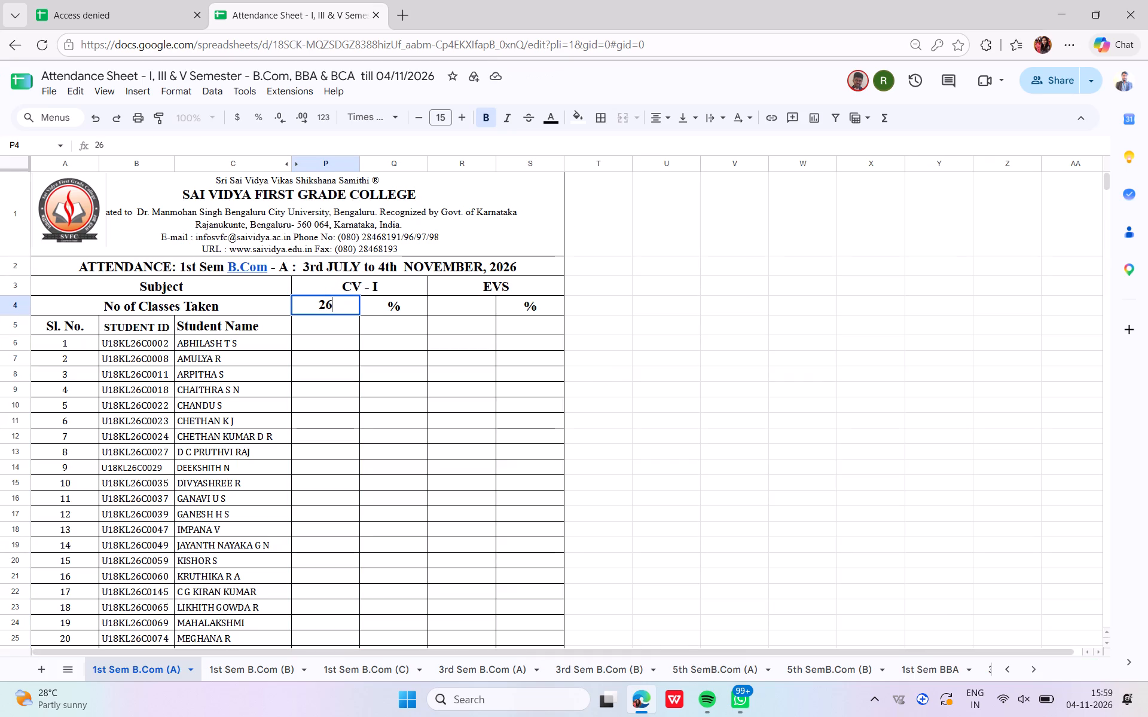
left_click(380, 331)
Enter the CV - I percentage formula =P6/26*100 for student 1 in Q6.
left_click(378, 340)
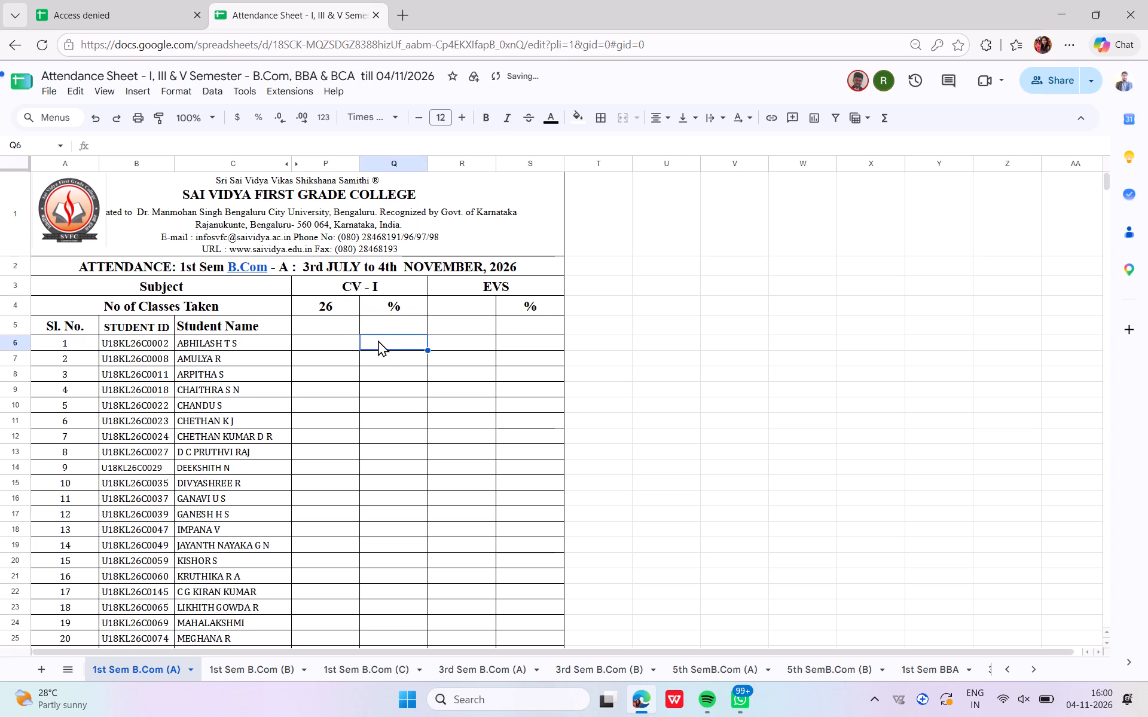
key("equal")
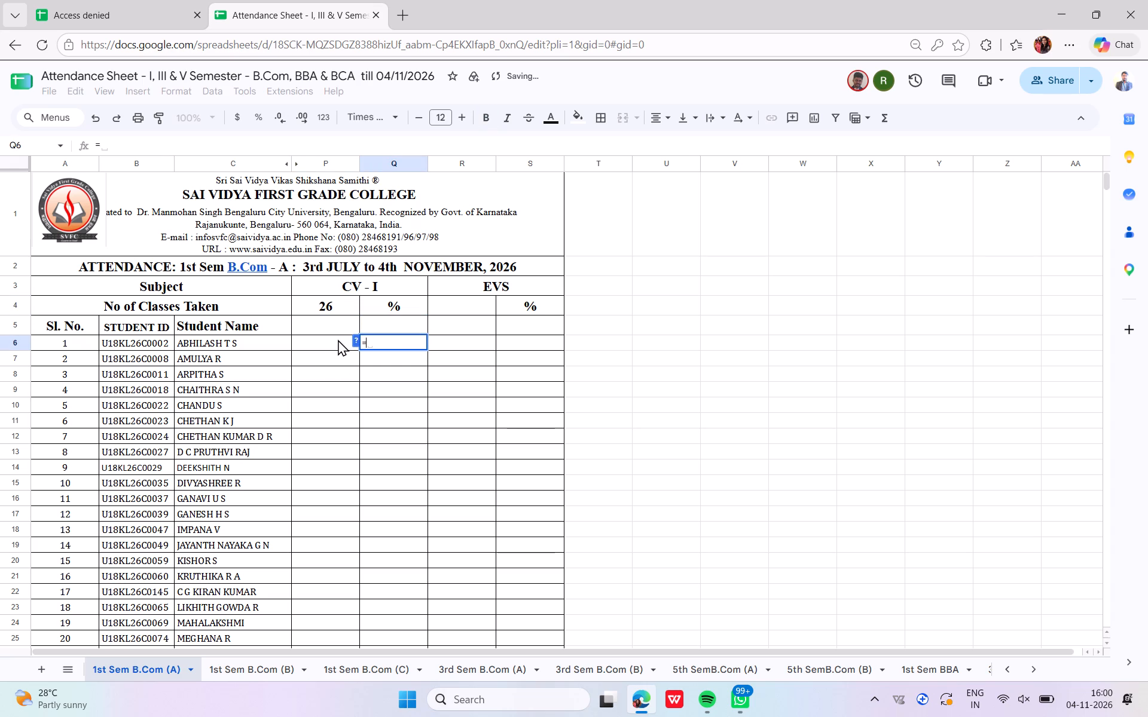
left_click(331, 338)
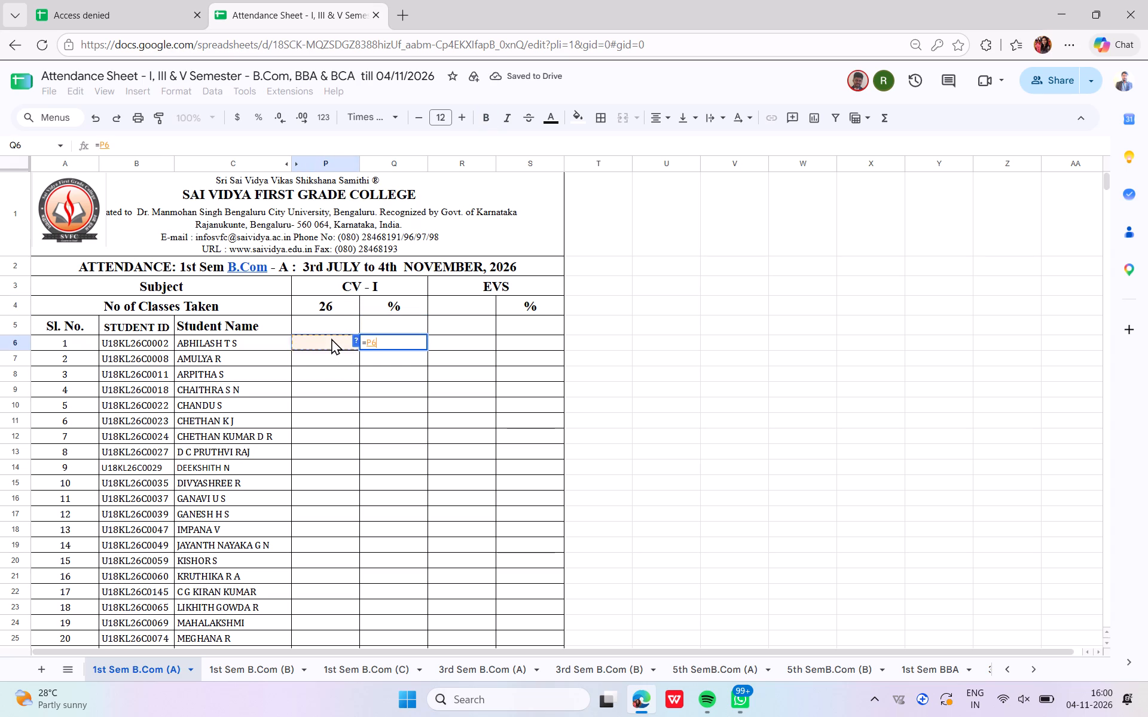
key("slash")
type("26")
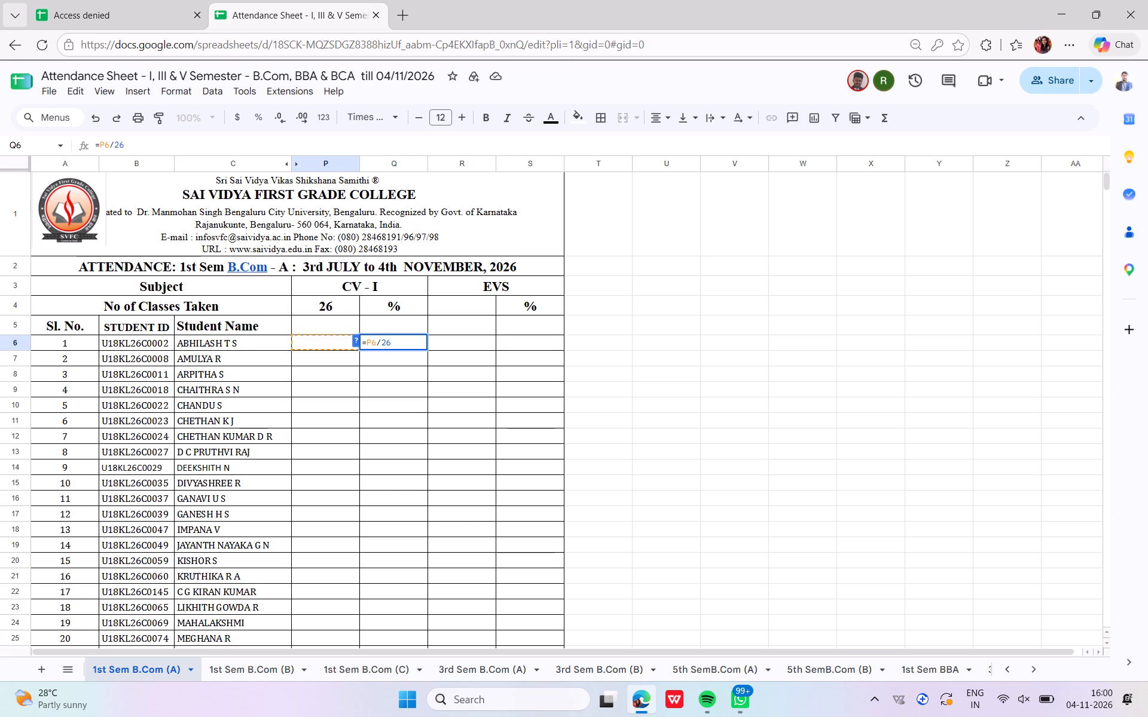
type("*100")
key("Return")
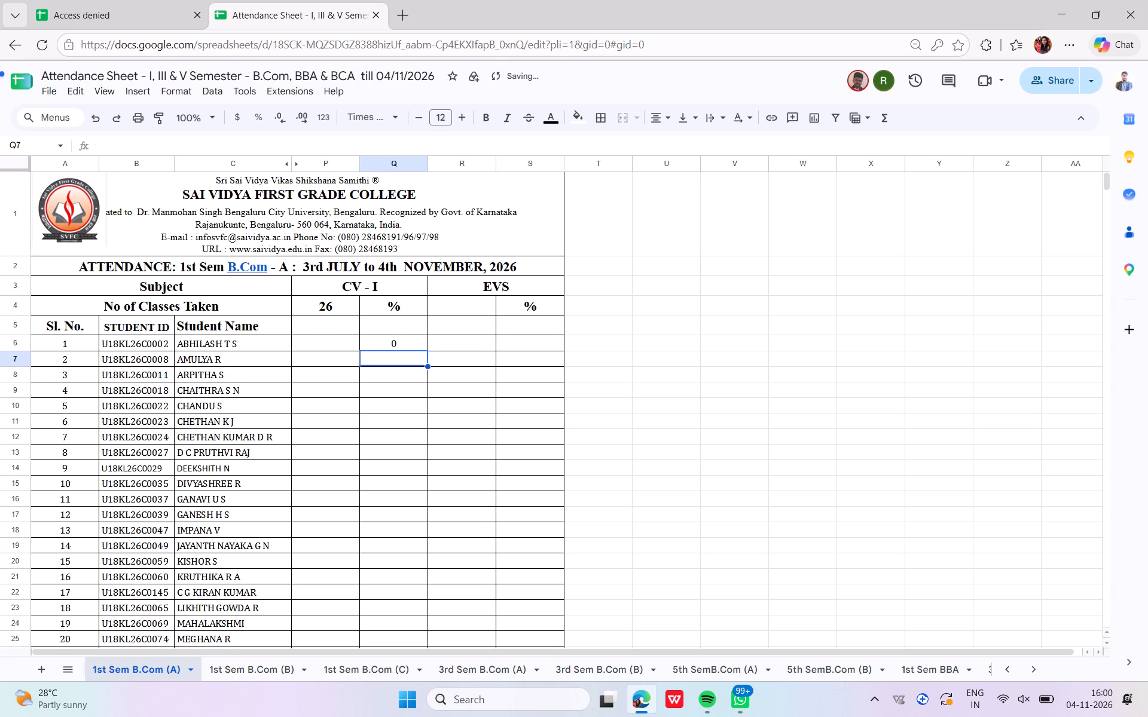
Fill the CV - I percentage formula from Q6 down to Q51.
left_click(400, 335)
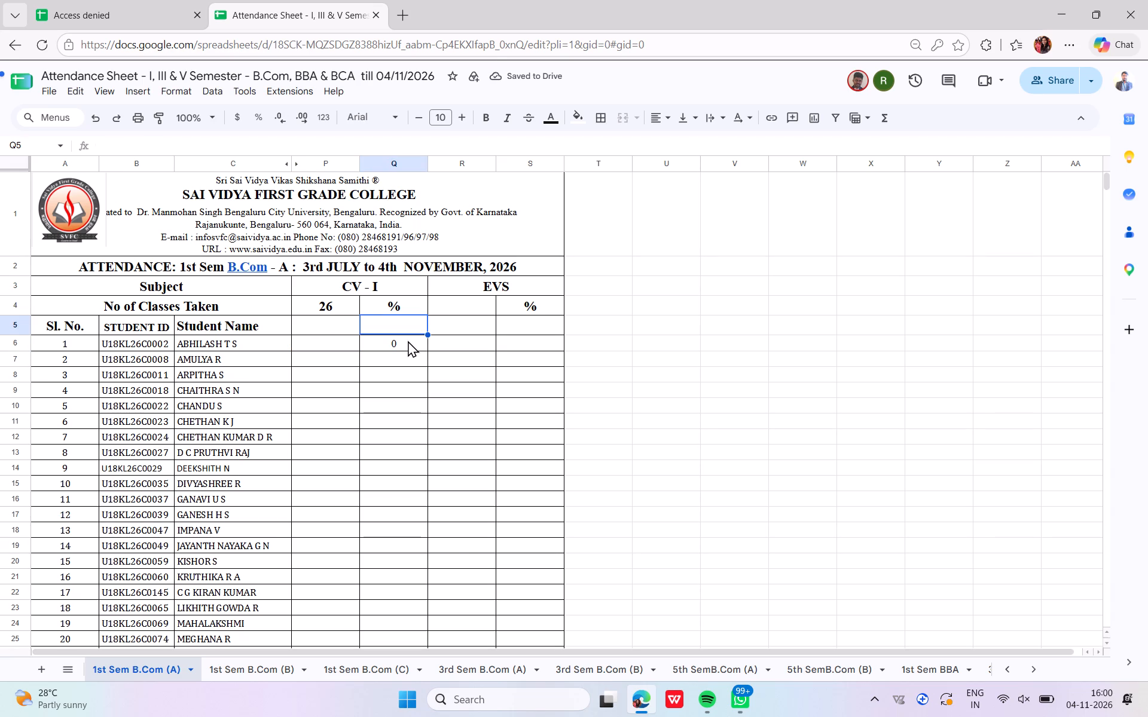
left_click(408, 341)
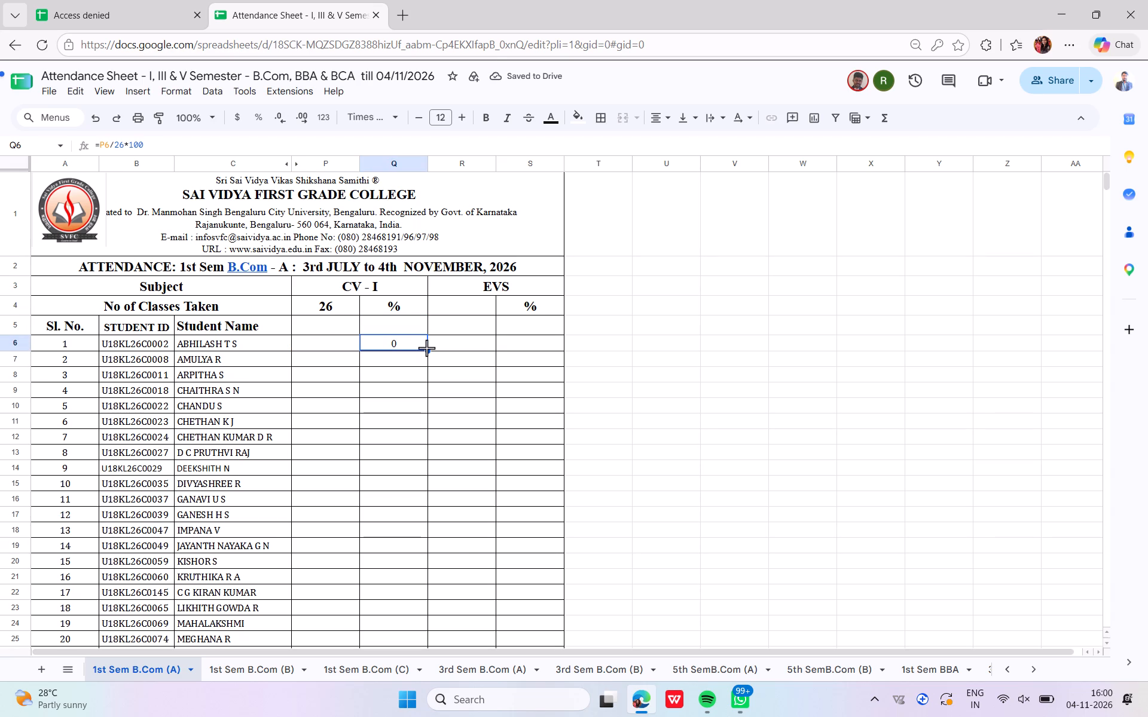
left_click_drag(426, 348, 446, 477)
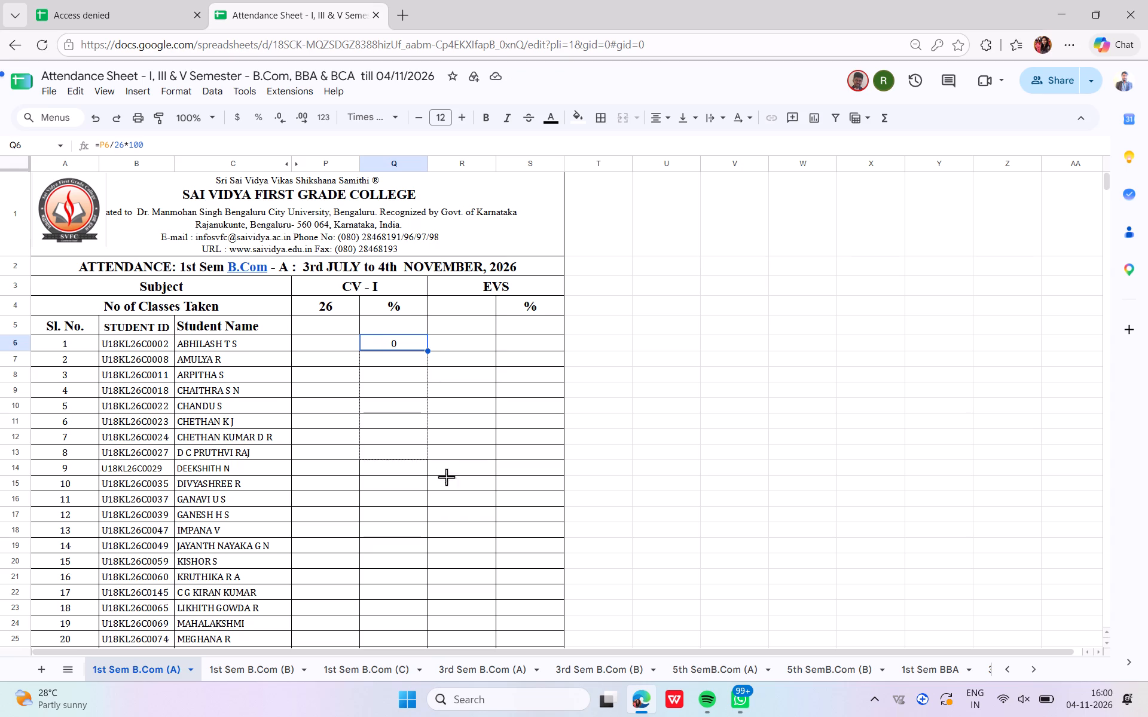
left_click_drag(446, 477, 407, 668)
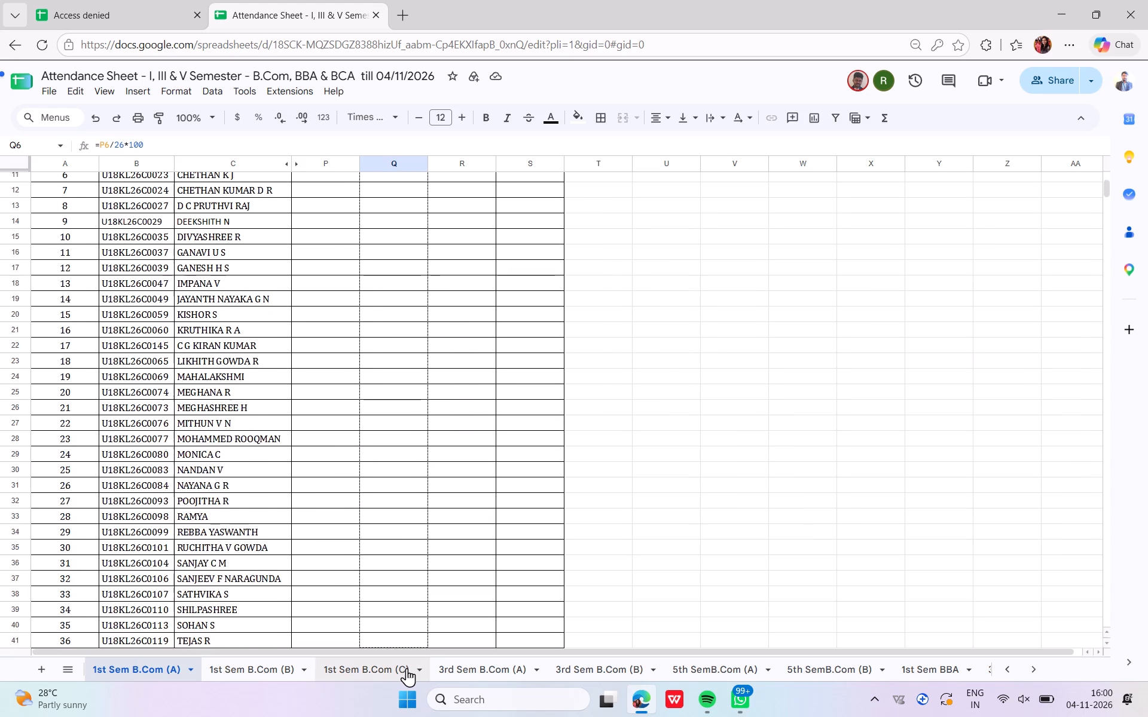
left_click_drag(407, 668, 411, 562)
Enter CV - I attendance of 18, 23, 24 and 22 for students 1 to 4 in P6 to P9.
scroll(337, 358, "up", 4)
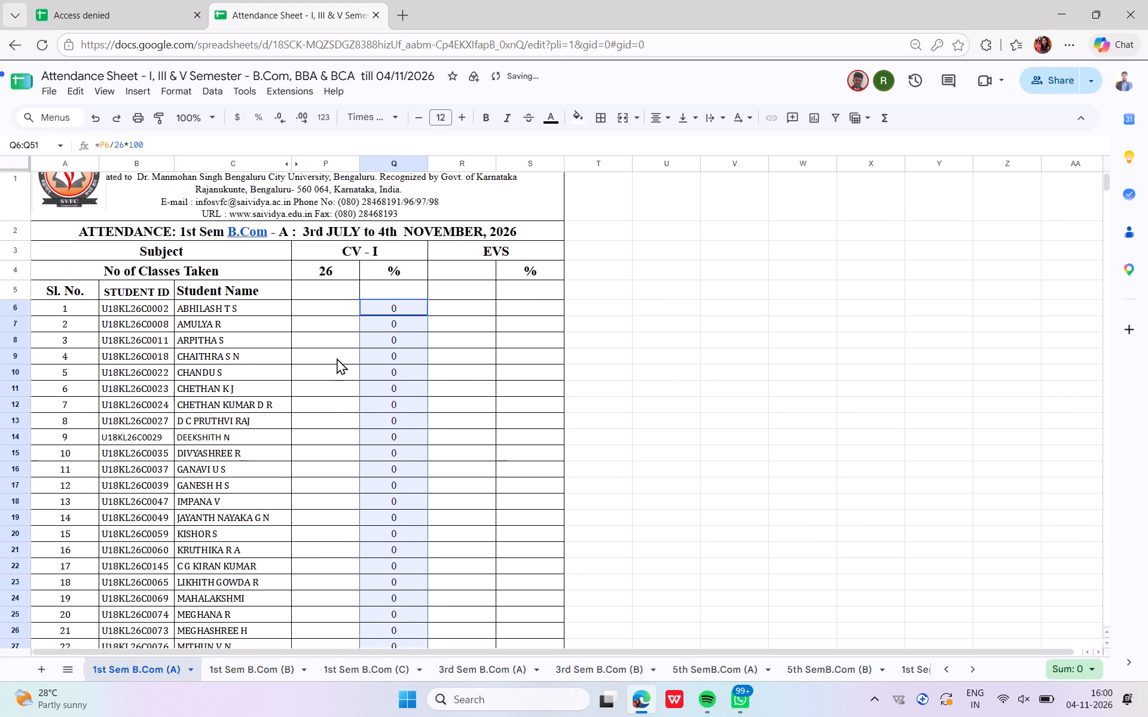
scroll(337, 358, "up", 1)
left_click(333, 308)
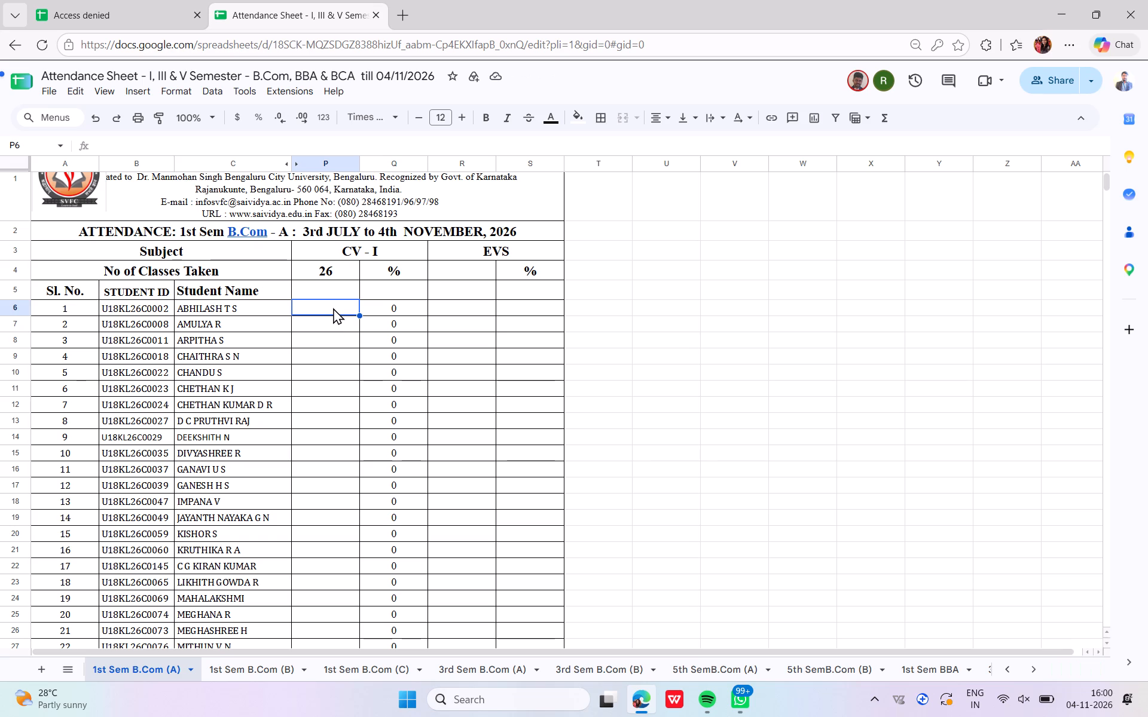
type("18")
key("Down")
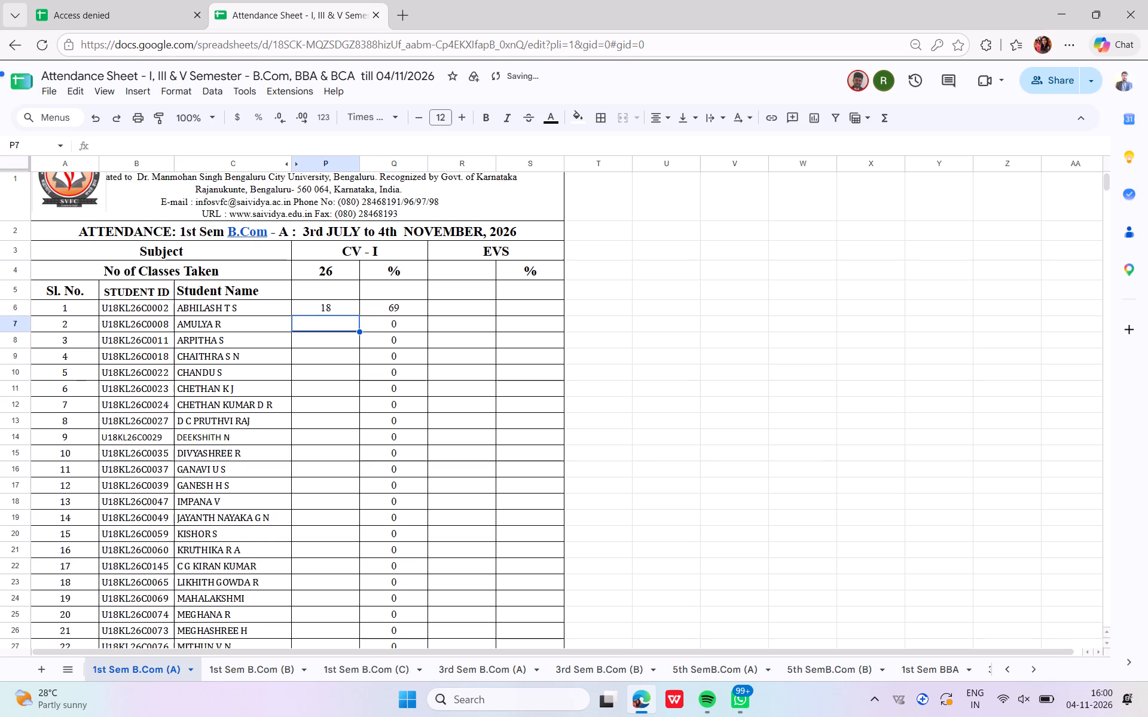
type("23")
key("Down")
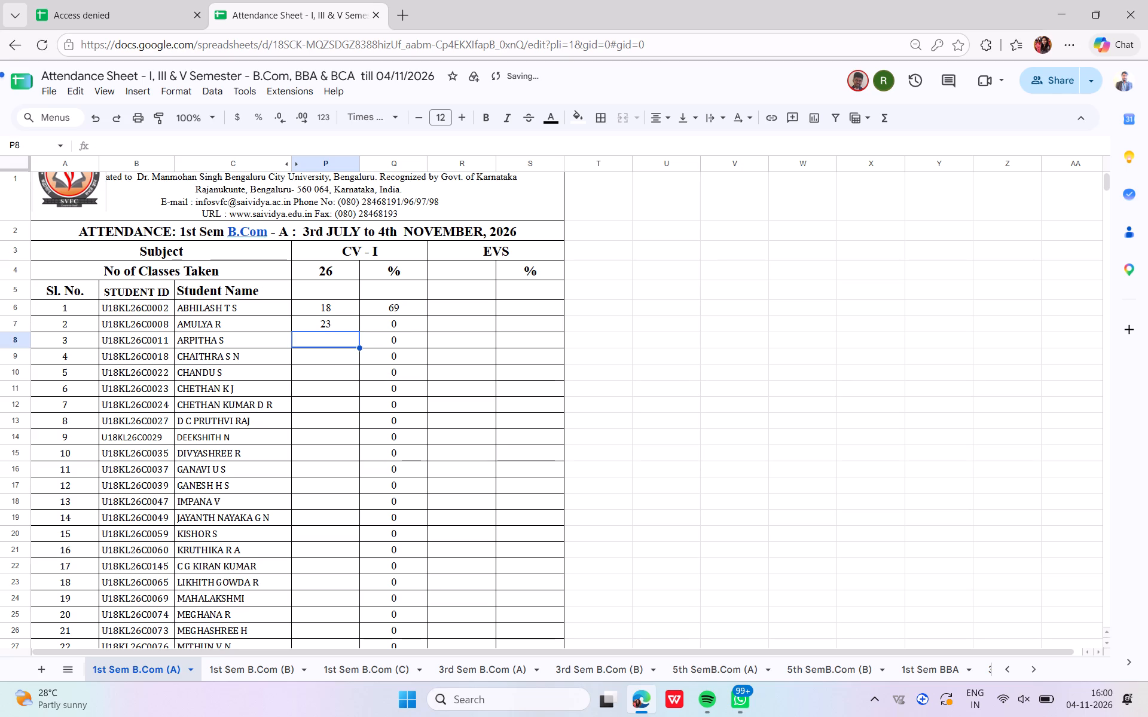
type("24")
key("Down")
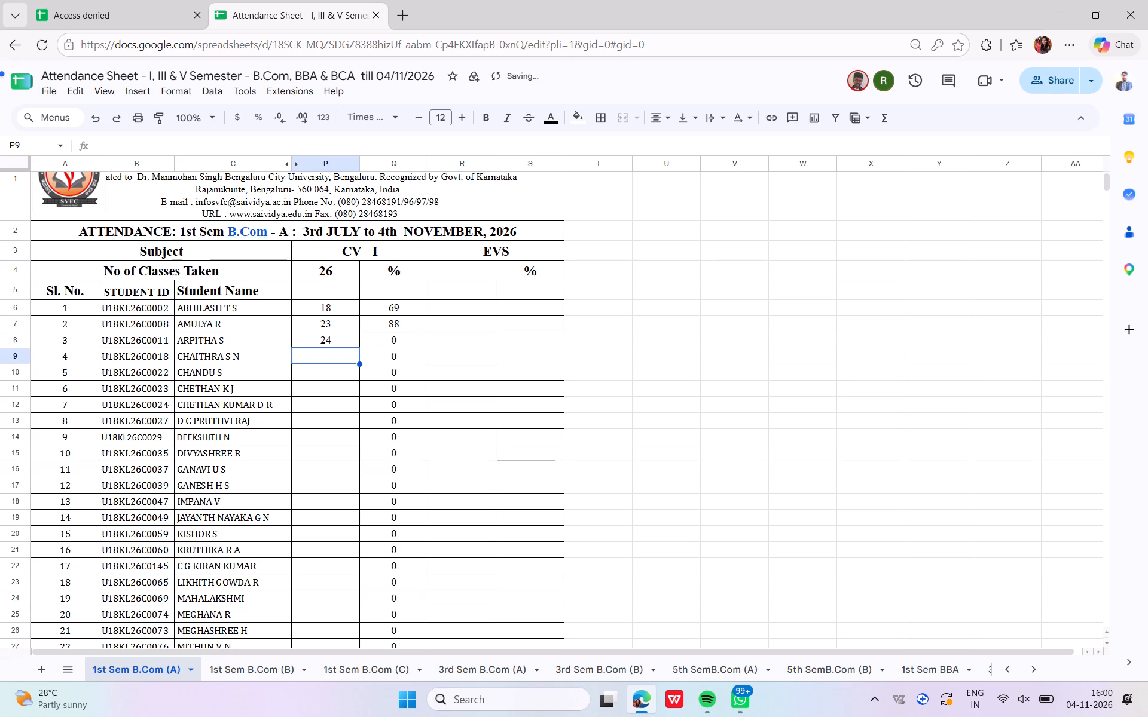
type("22")
key("Down")
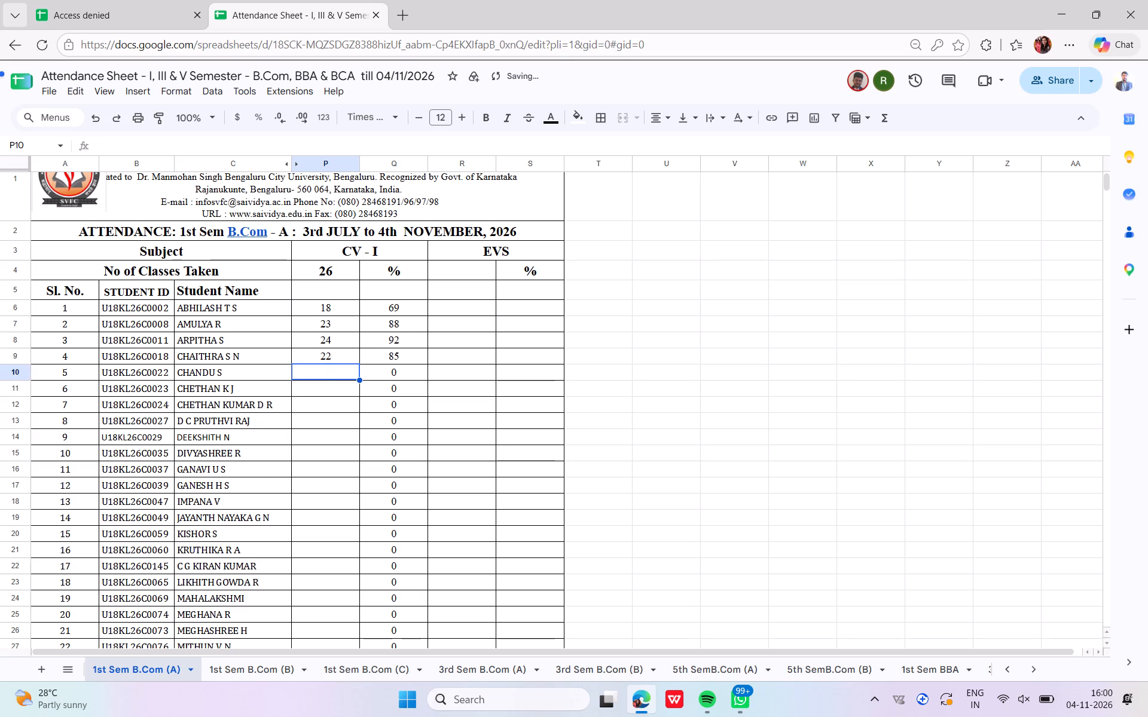
Enter CV - I attendance of 19, 18, 20, 10, 9 and 20 for students 5 to 10 in P10 to P15.
type("19")
key("Down")
type("18")
key("Down")
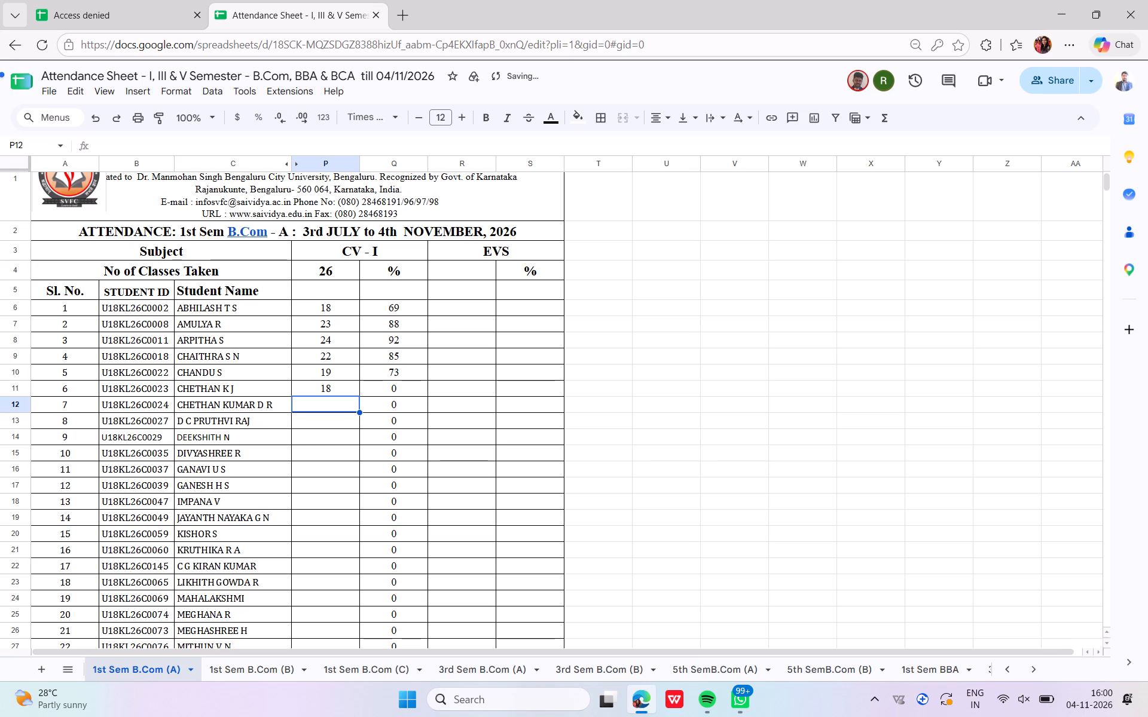
type("2.")
key("BackSpace")
key("0")
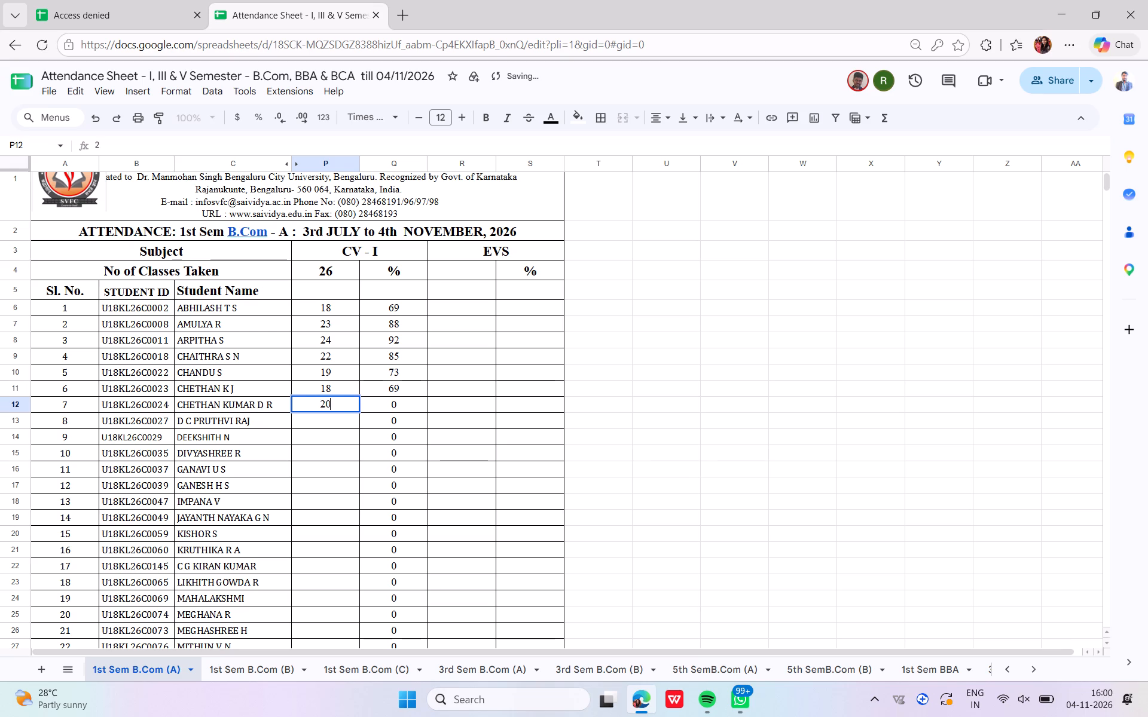
key("Down")
type("10")
key("Down")
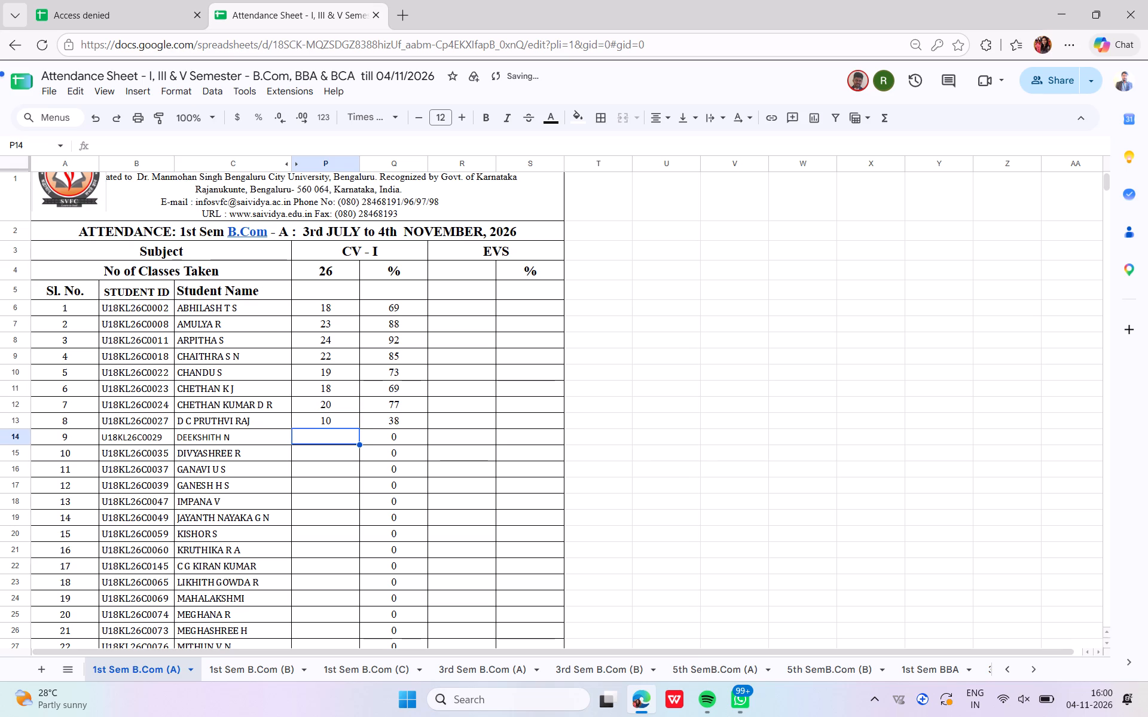
key("9")
key("Down")
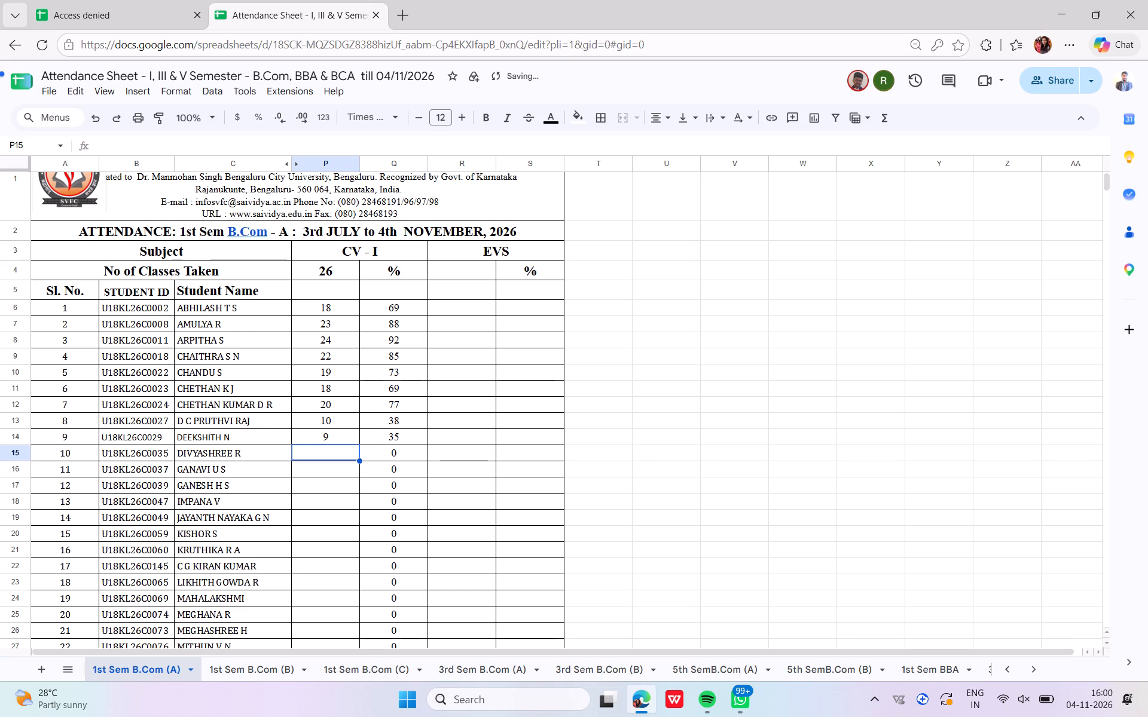
type("20")
key("Down")
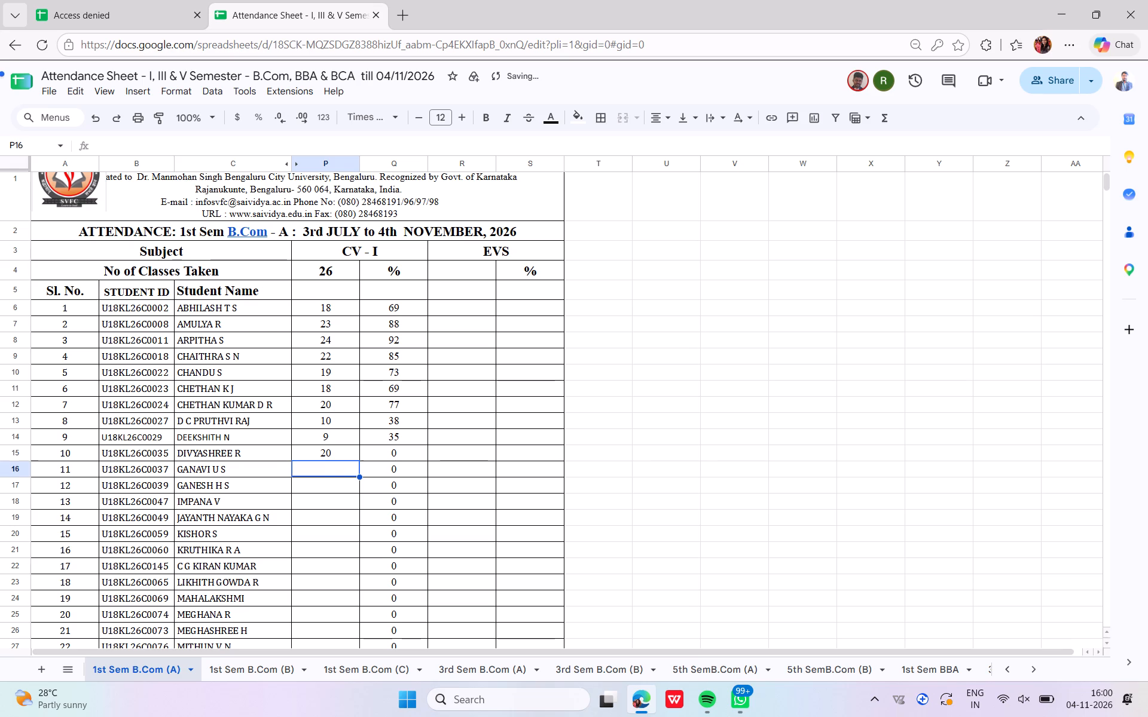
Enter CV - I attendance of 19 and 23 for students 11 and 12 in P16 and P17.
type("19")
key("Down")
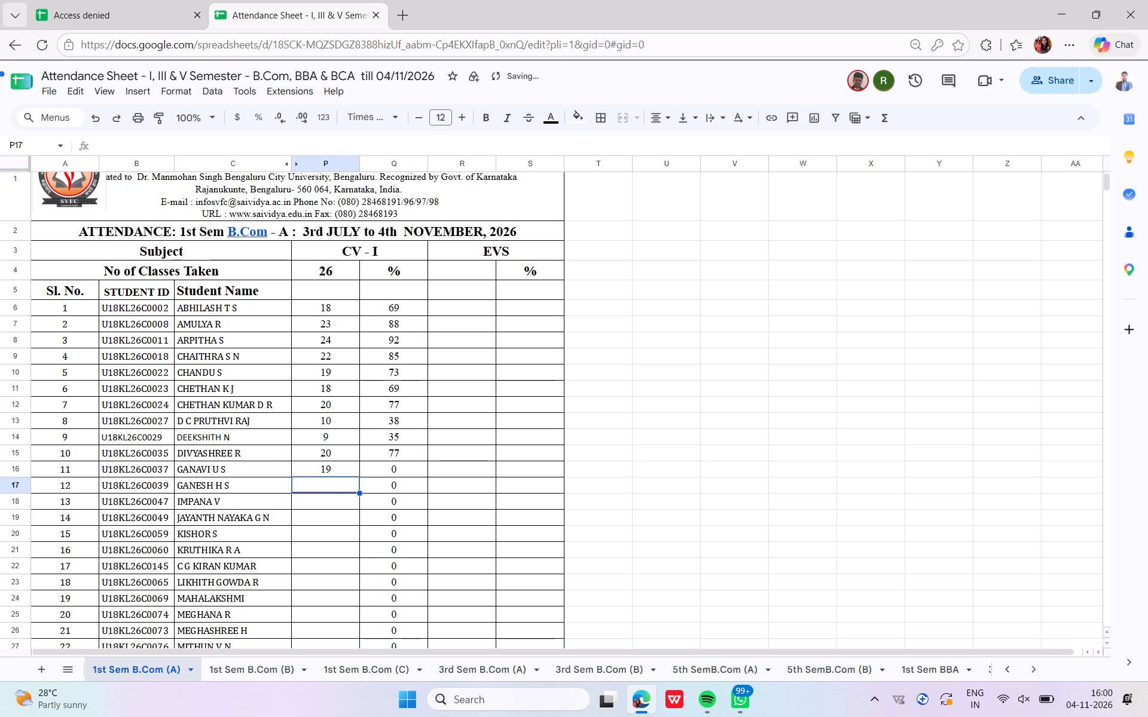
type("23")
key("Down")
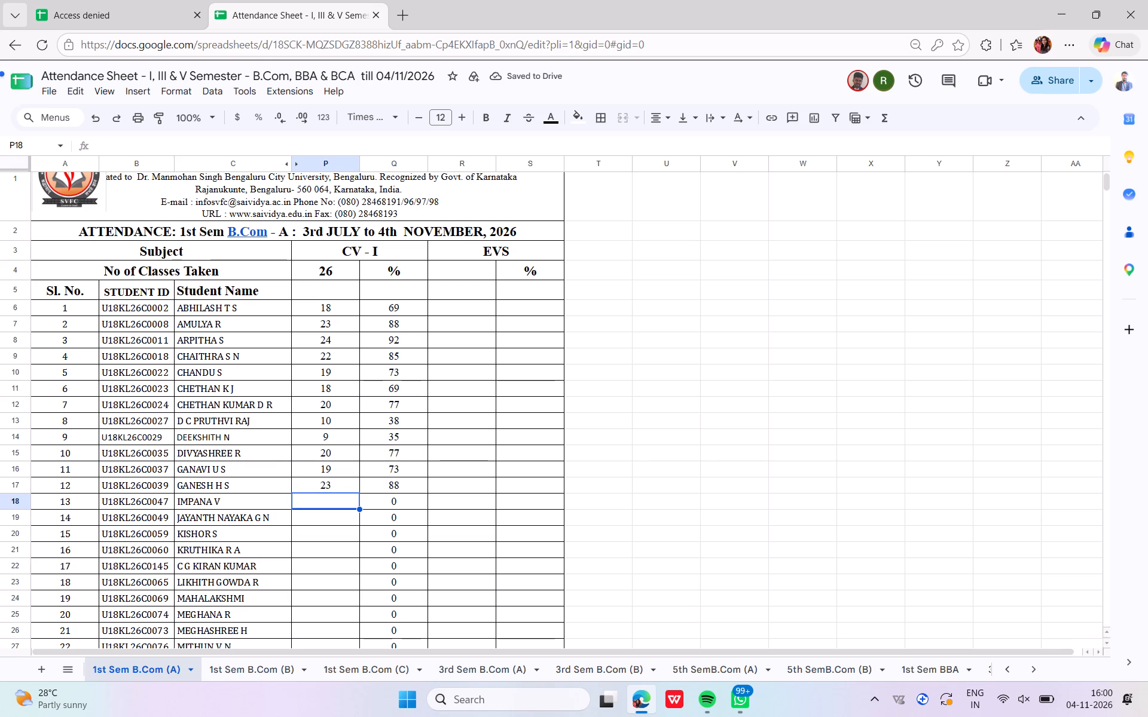
Correct the CV - I attendance to 19 for student 12 in P17 and 15 for student 11 in P16.
key("Up")
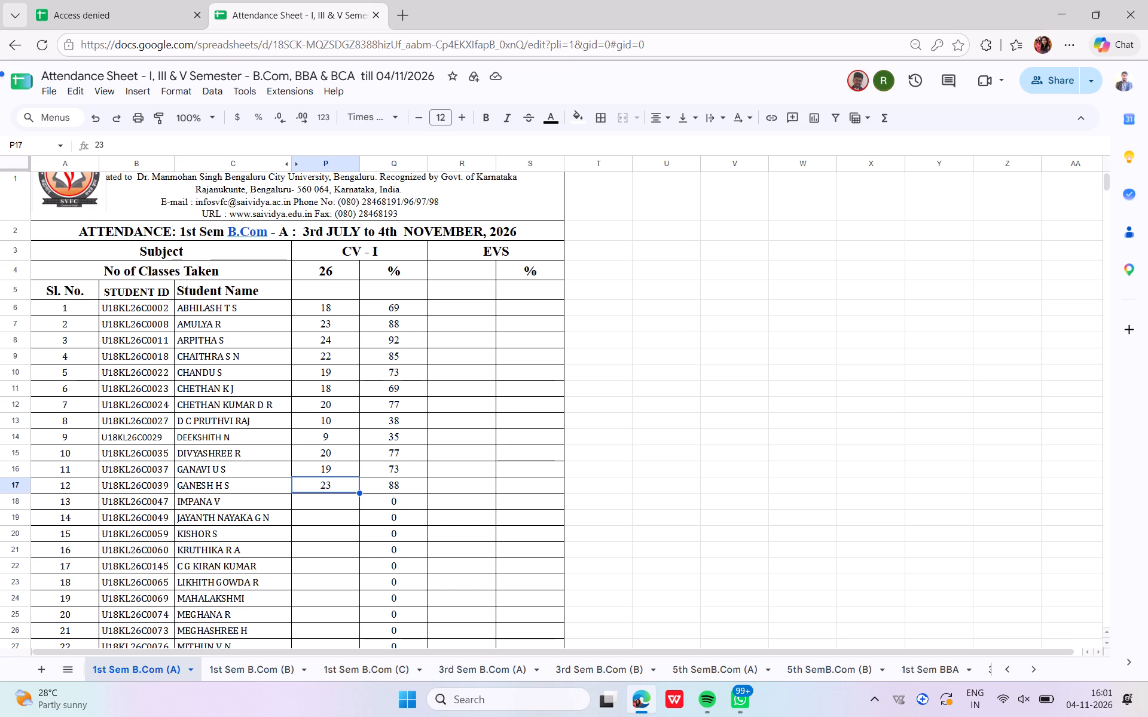
type("19")
key("Up")
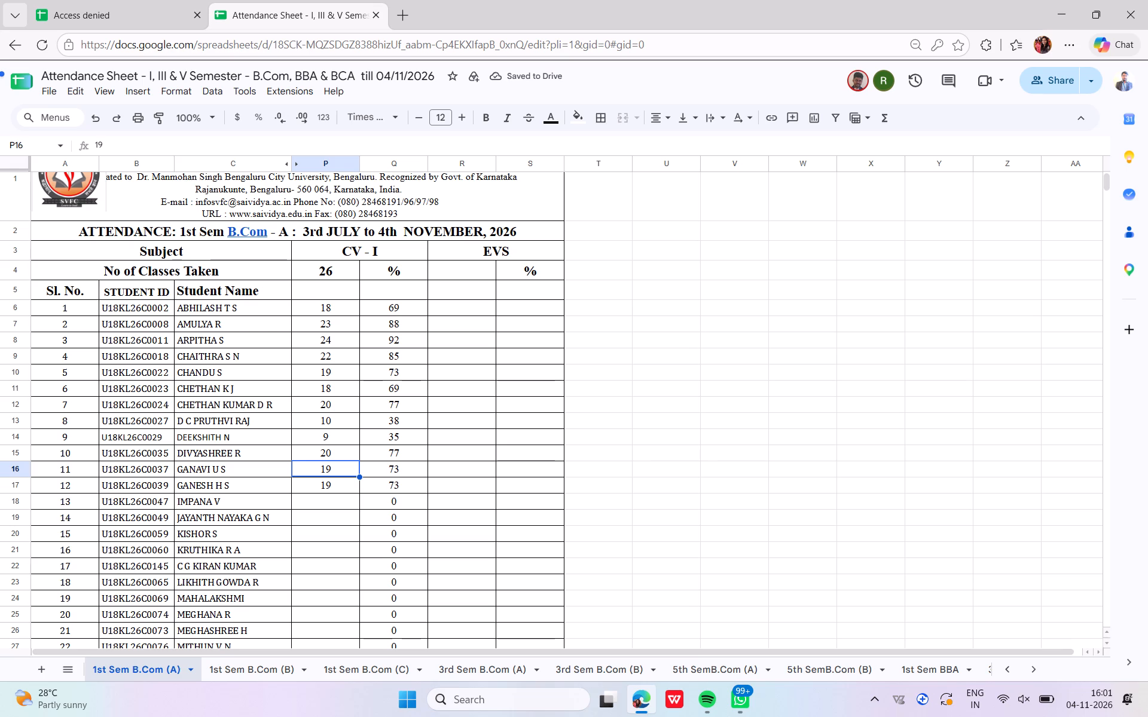
type("15")
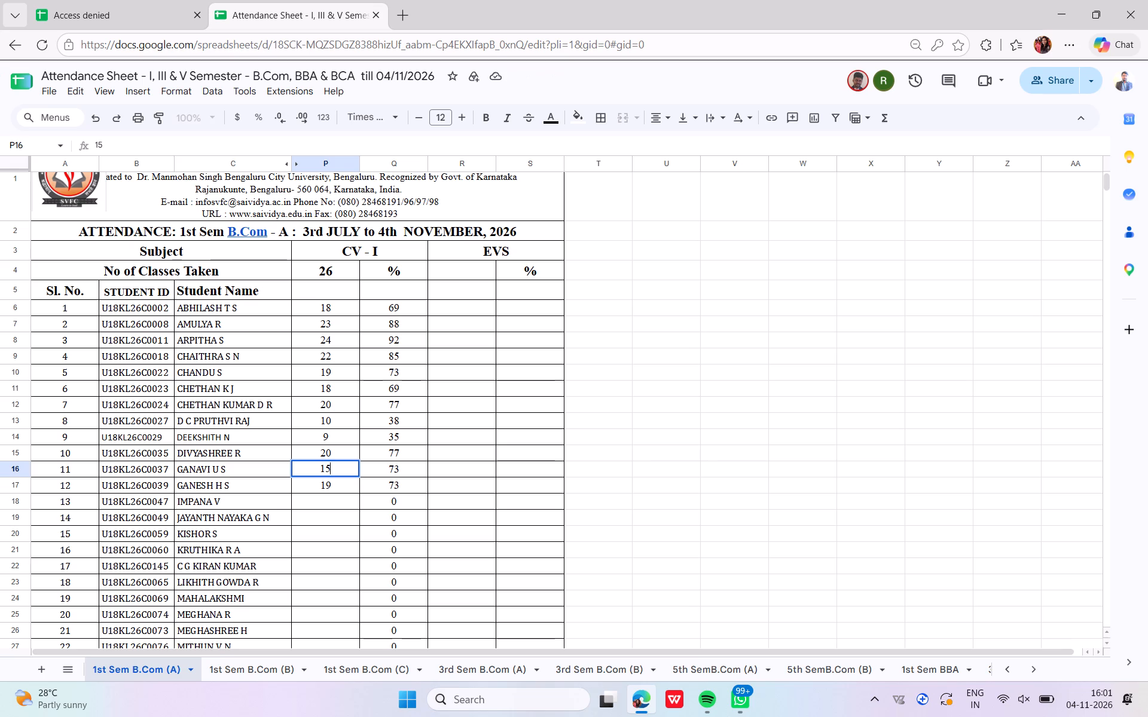
key("Up")
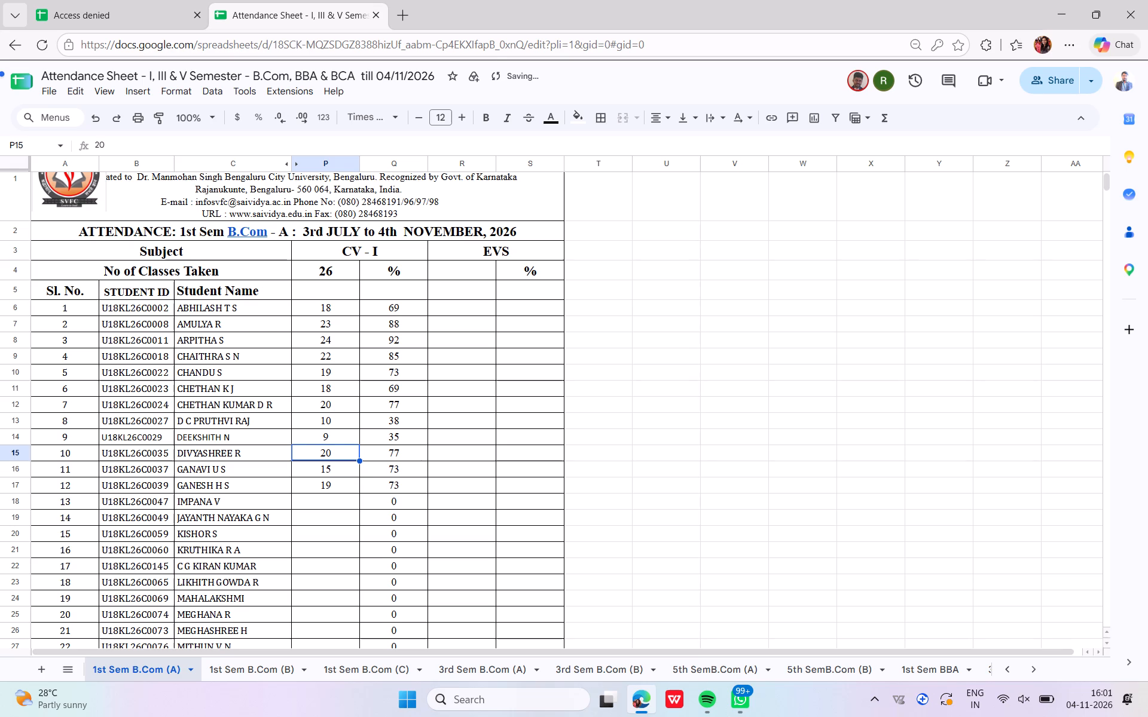
Enter CV - I attendance of 23, 14, 17 and 19 for students 13 to 16 in P18 to P21.
key("Down")
key("Down")
key("Down")
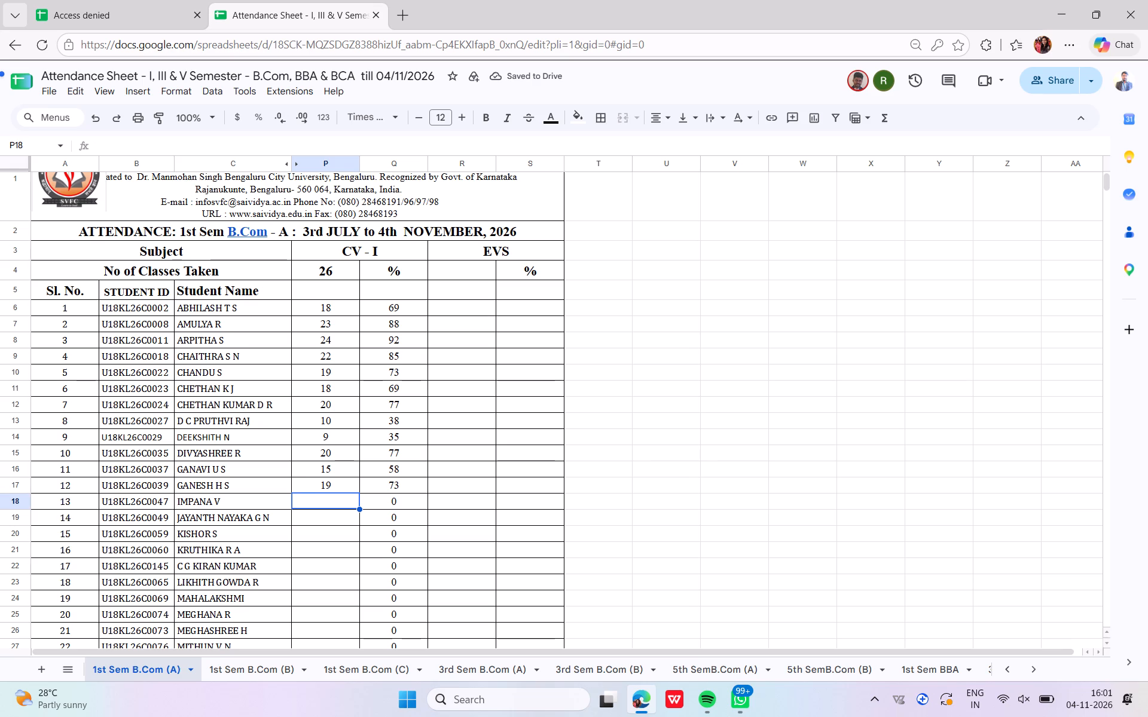
type("23")
key("Down")
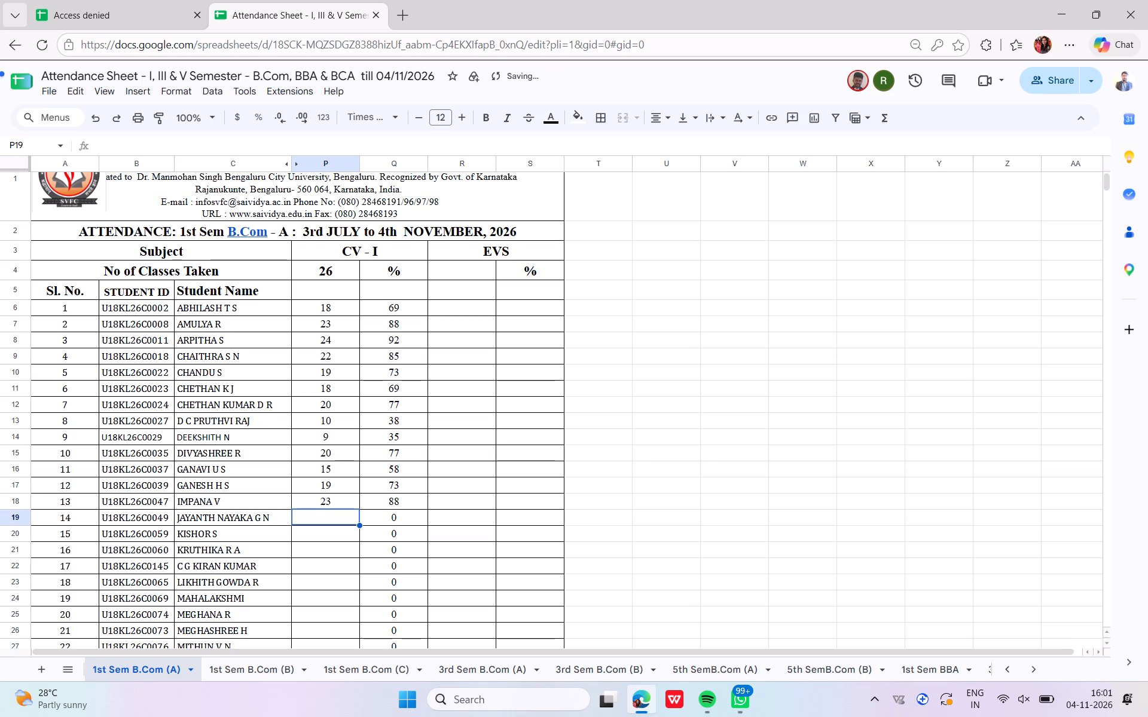
type("14")
key("Down")
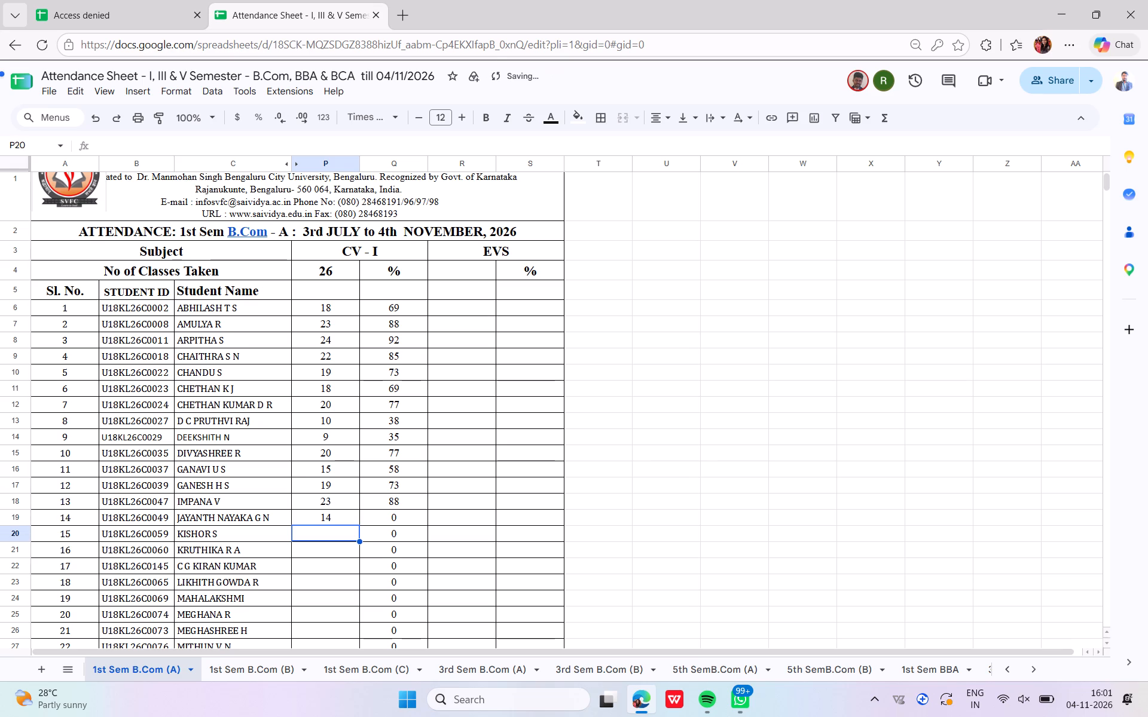
type("17")
key("Down")
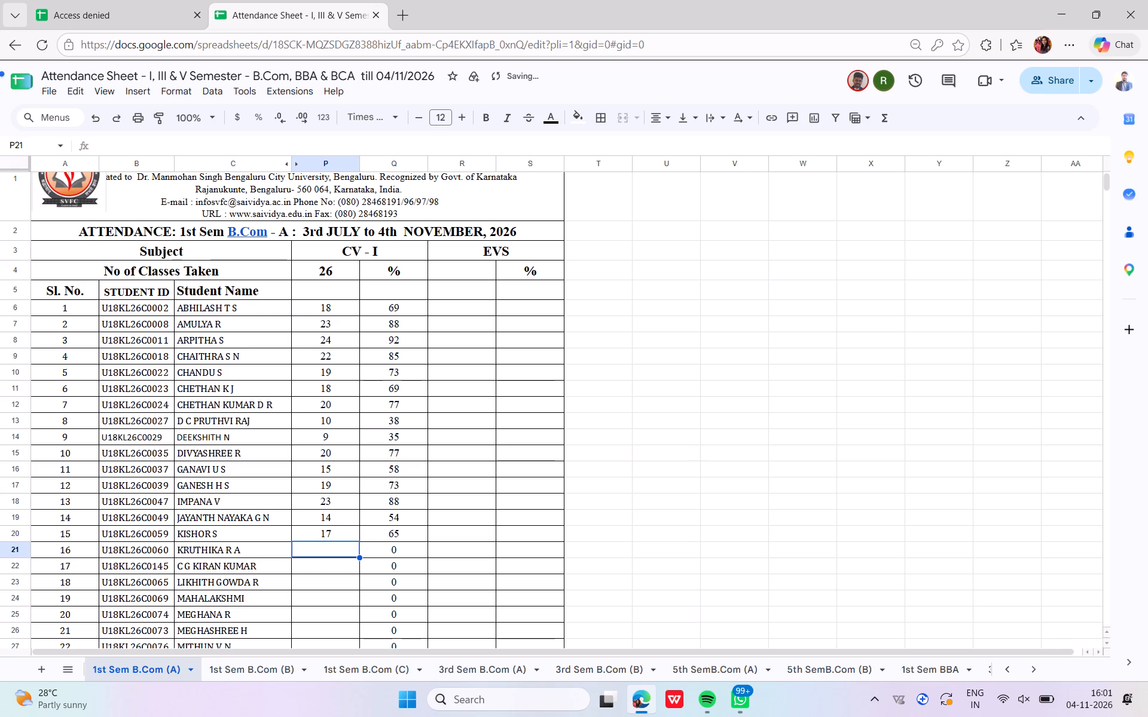
type("19")
key("Down")
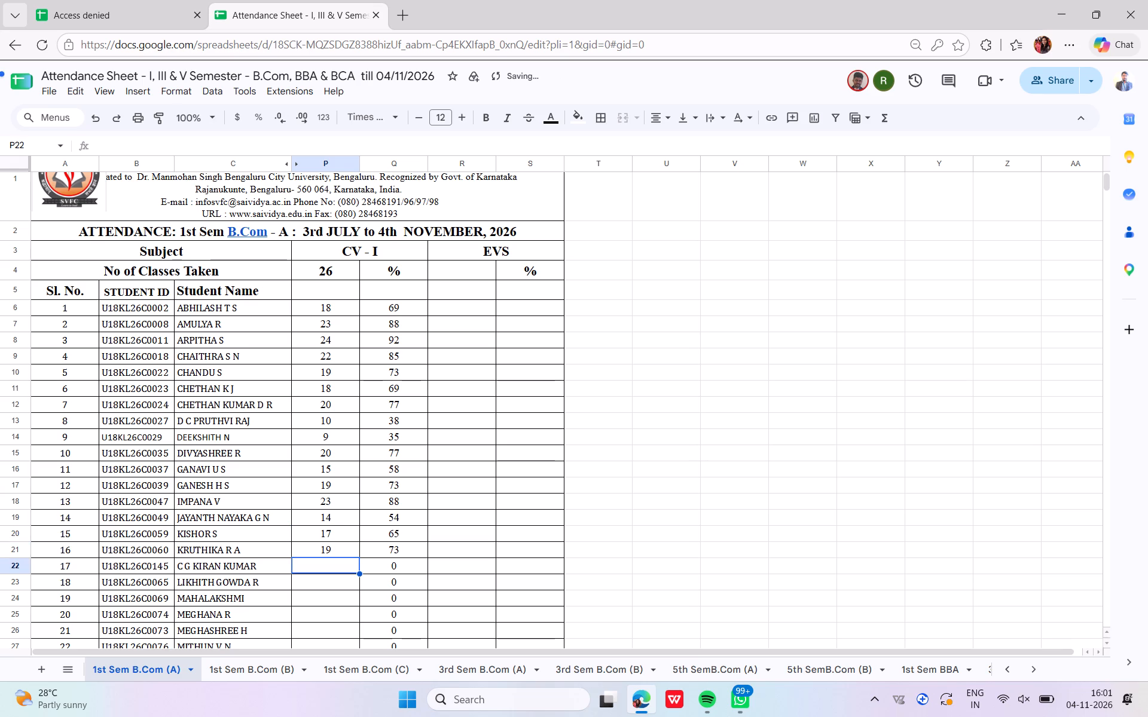
Enter CV - I attendance of 12, 21, 18 and 22 for students 17 to 20 in P22 to P25.
key("2")
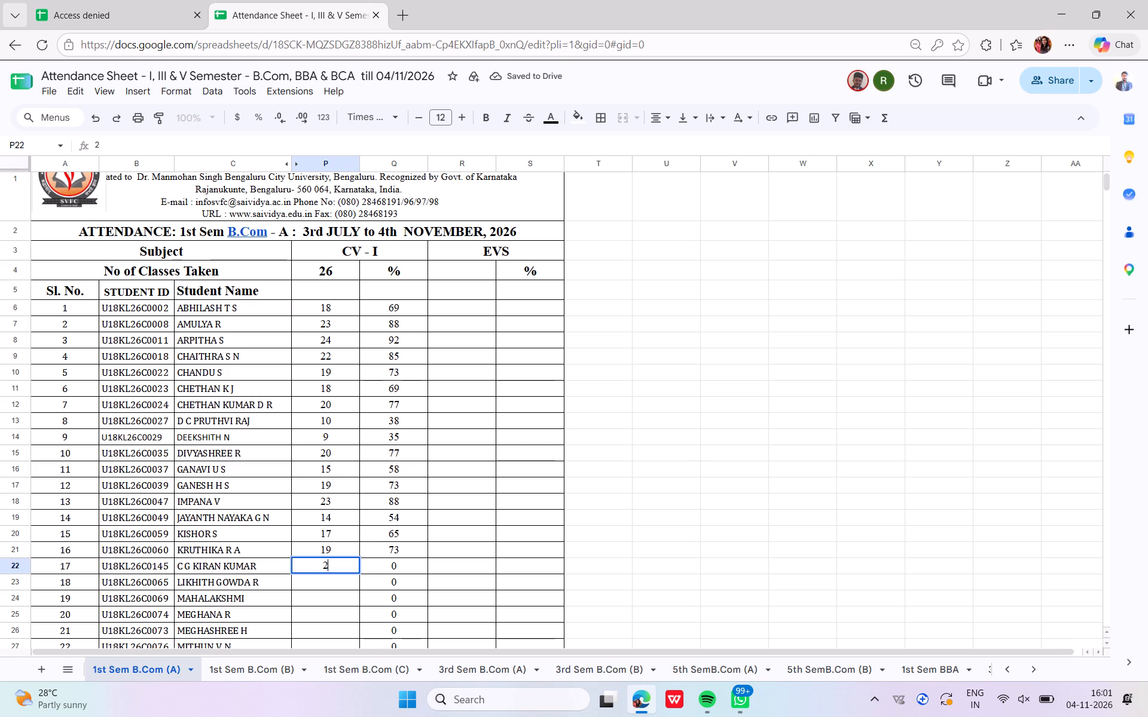
key("BackSpace")
type("12")
key("Down")
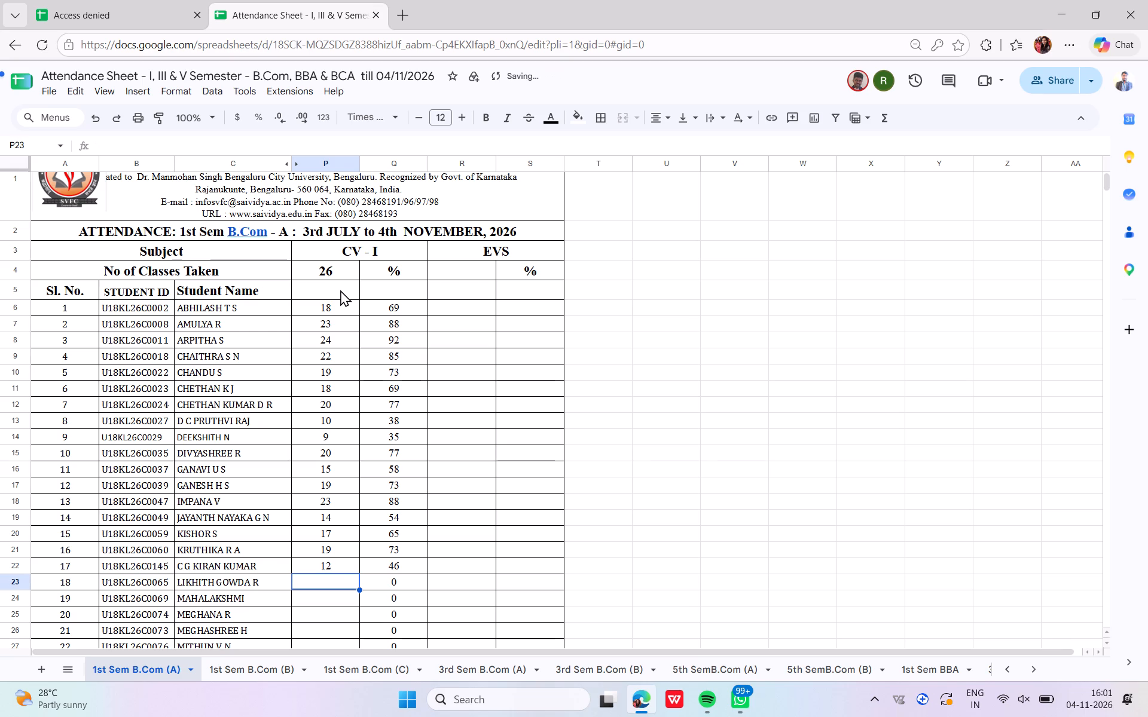
type("21")
key("Down")
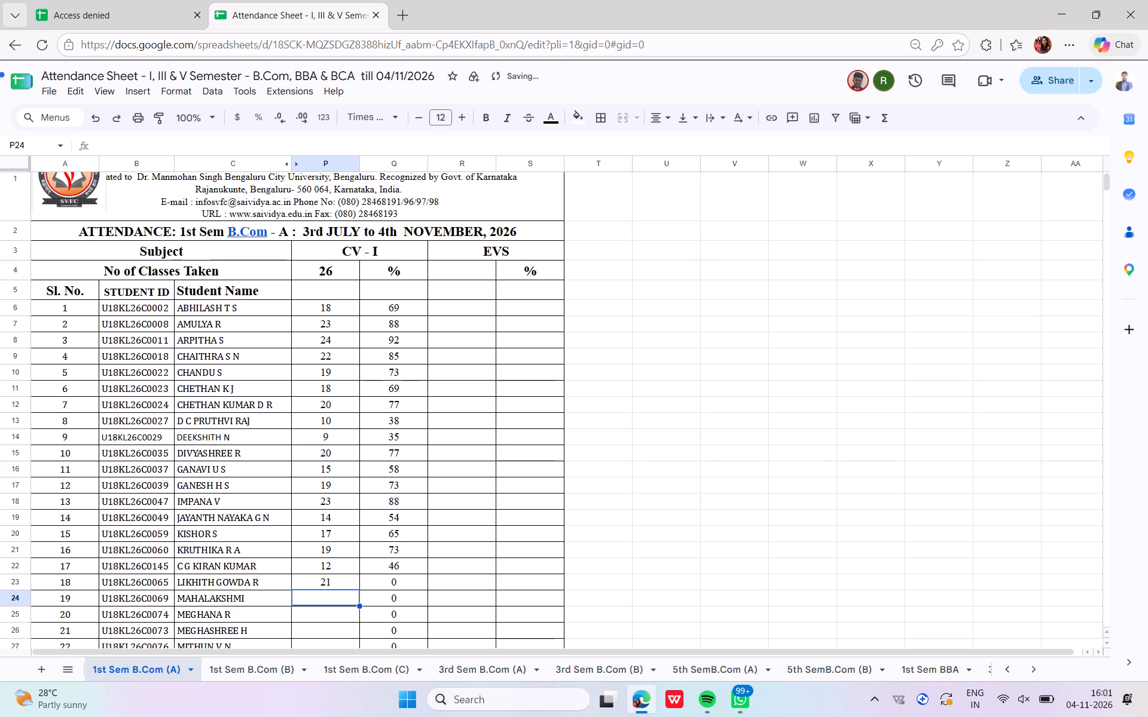
type("18")
key("Down")
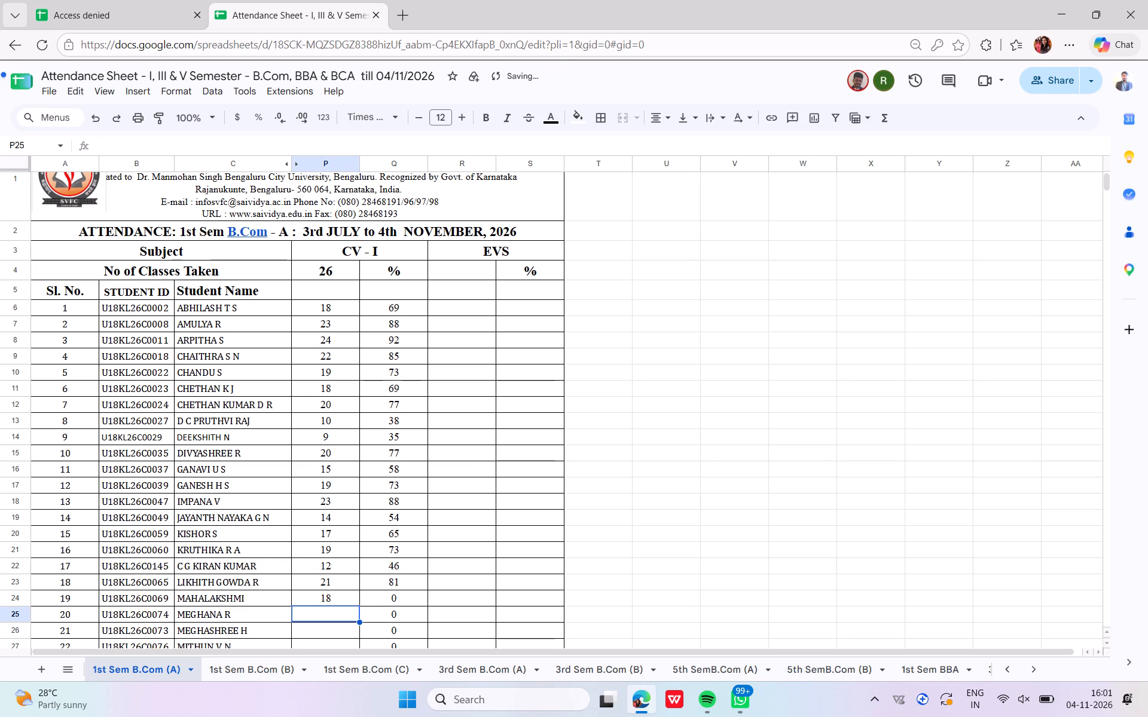
type("22")
key("Down")
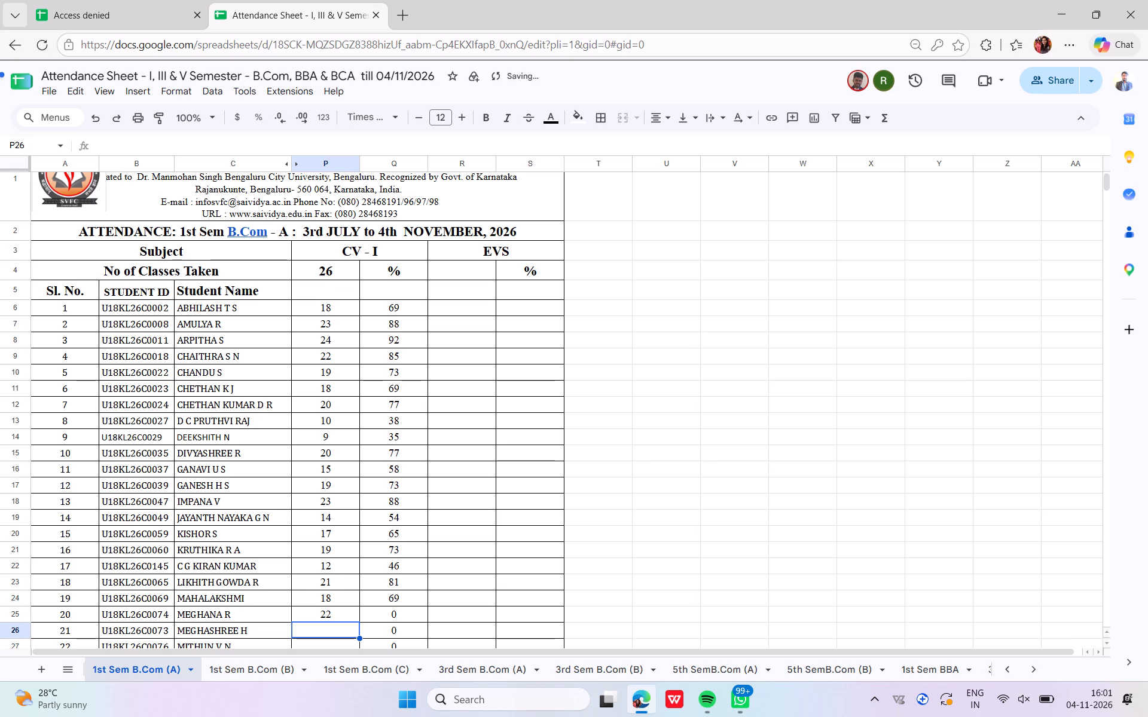
Enter CV - I attendance of 18, 20, 18 and 20 for students 21 to 24 in P26 to P29.
type("18")
key("Down")
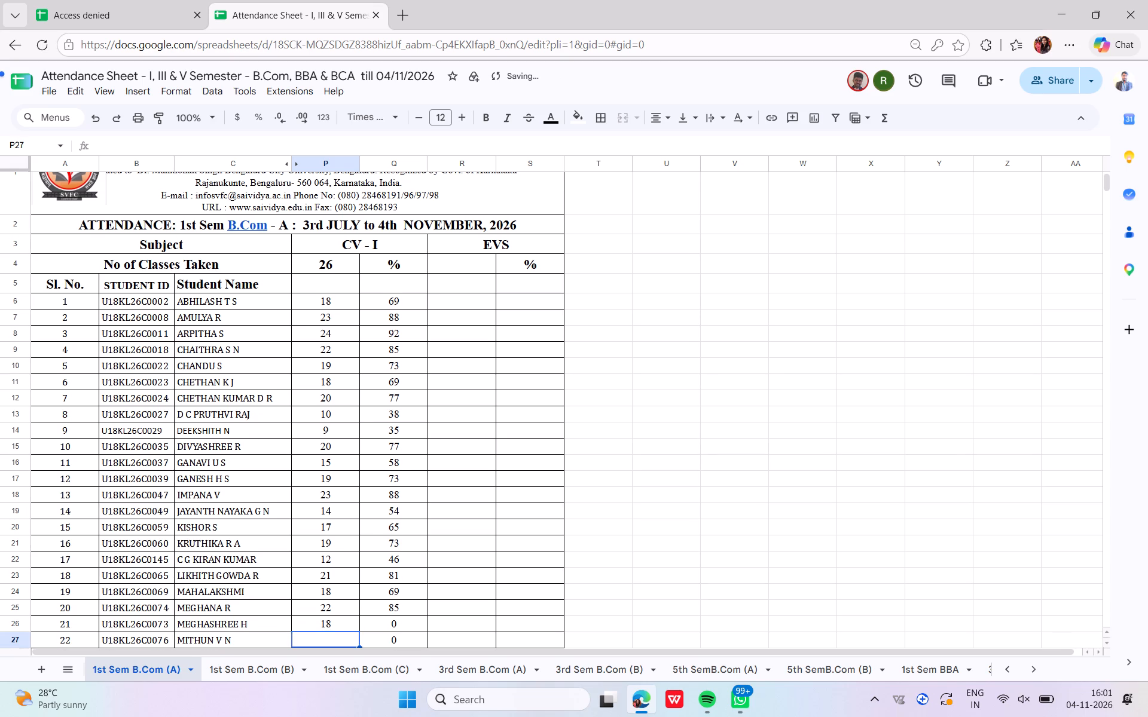
type("2.")
key("BackSpace")
key("0")
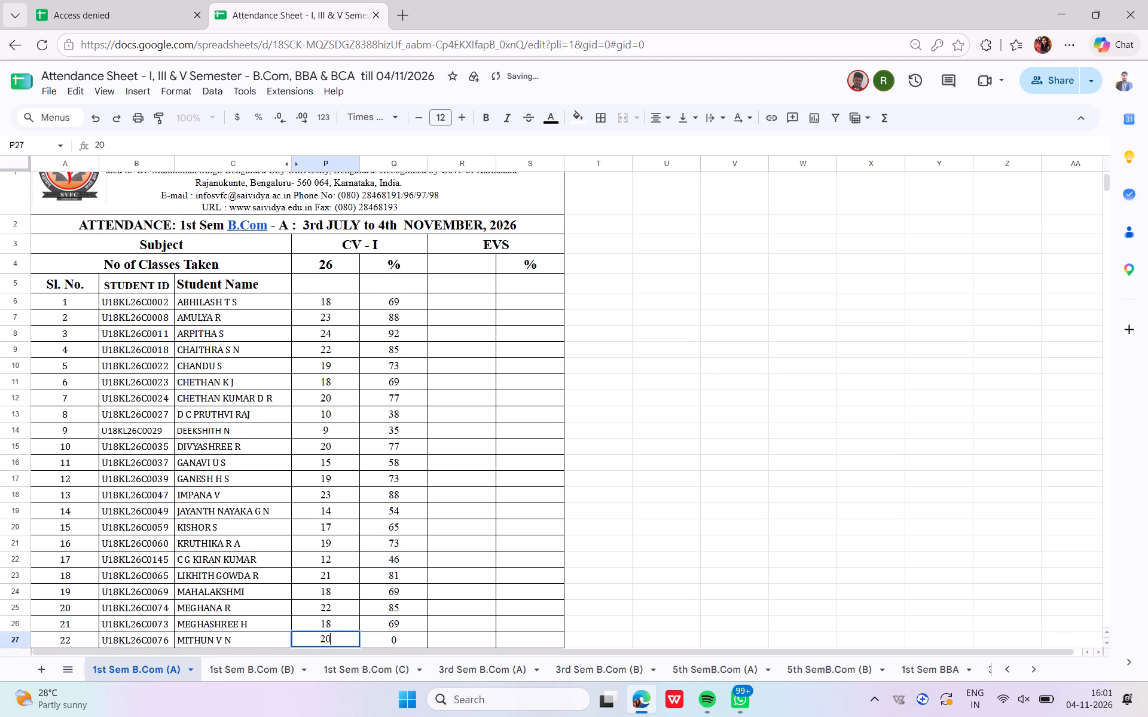
key("Down")
type("18")
key("Down")
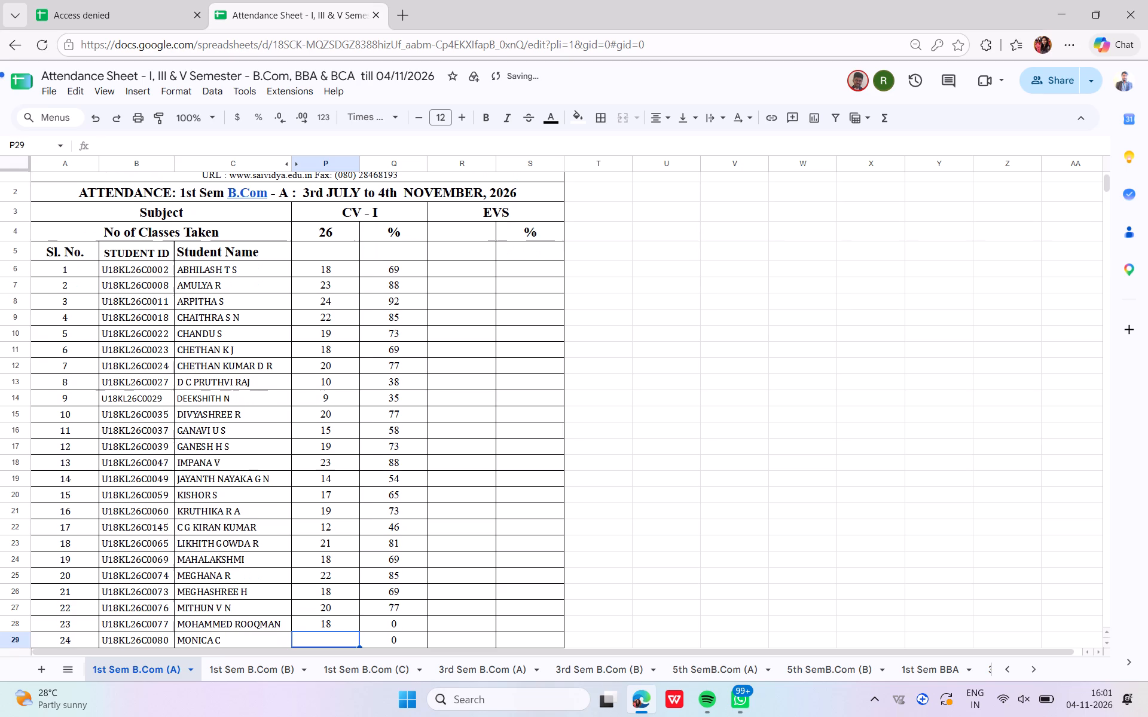
type("20")
key("Down")
Set the CV - I attendance of student 3 in P8 to 15.
left_click(340, 290)
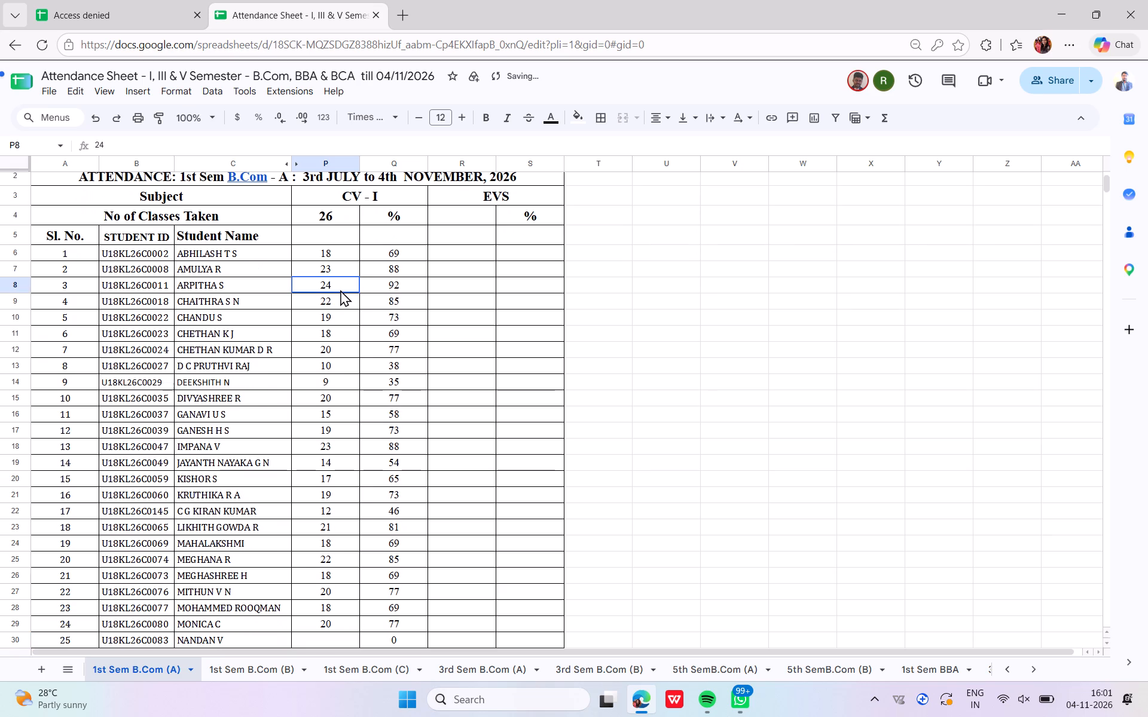
type("15")
key("Down")
left_click(340, 290)
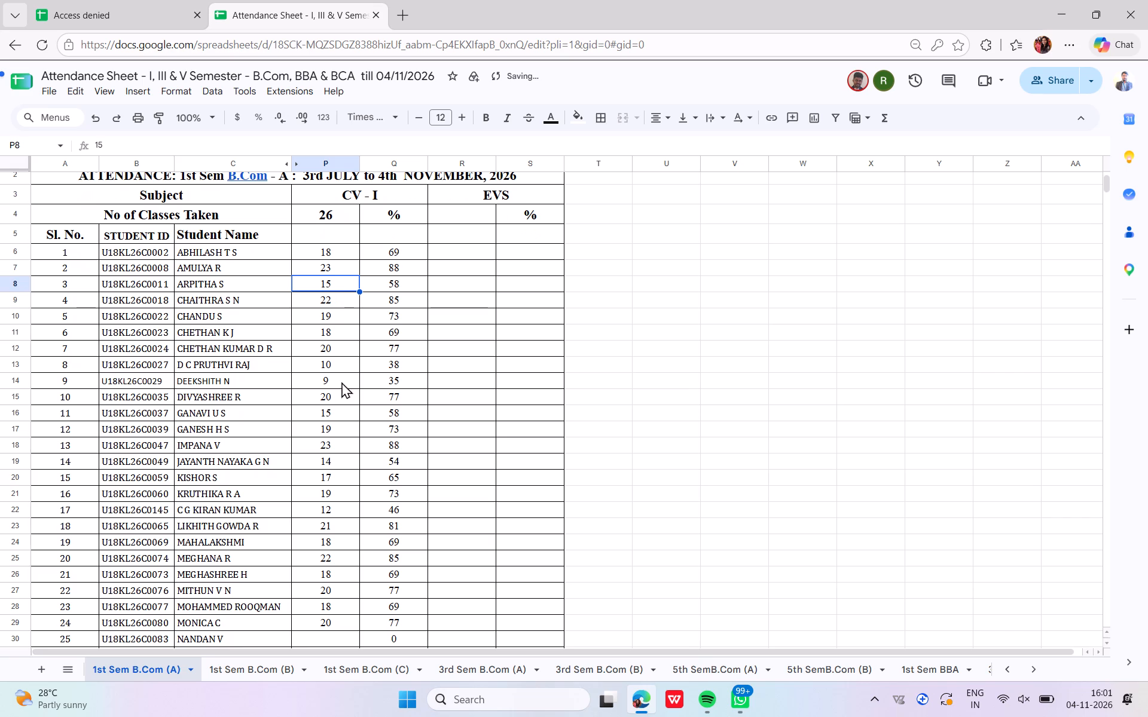
Enter CV - I attendance of 15, 24, 19 and 25 for students 25 to 28 in P30 to P33.
left_click(341, 387)
scroll(341, 387, "down", 1)
left_click(345, 577)
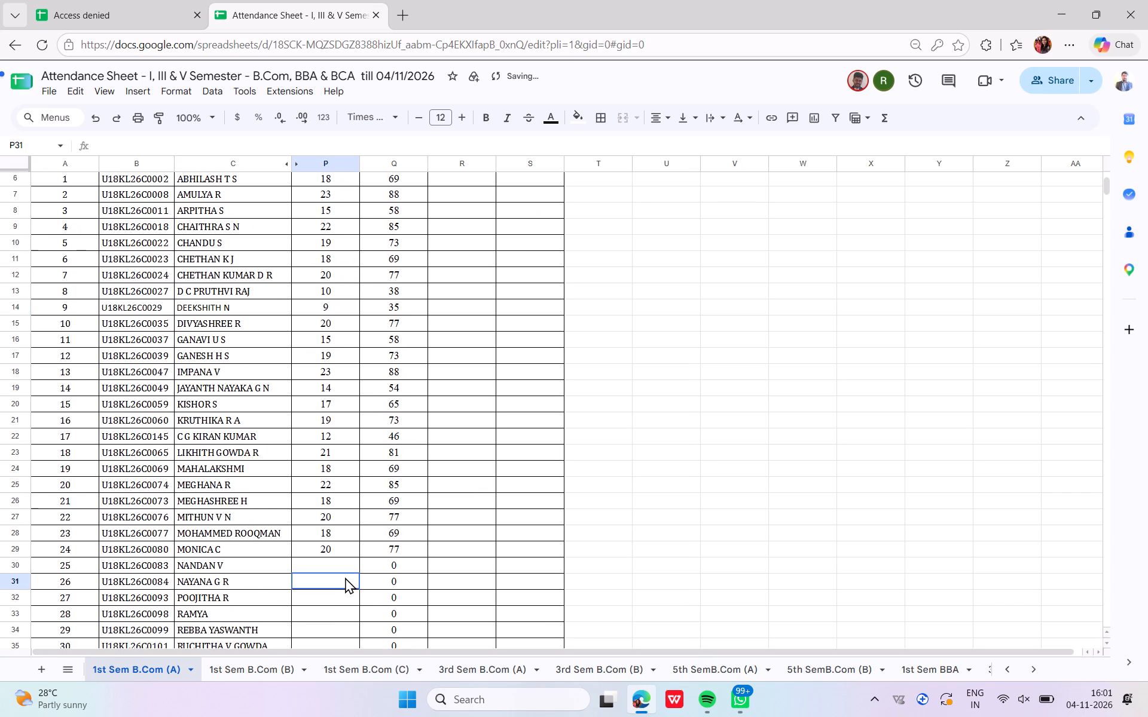
left_click(340, 562)
type("15")
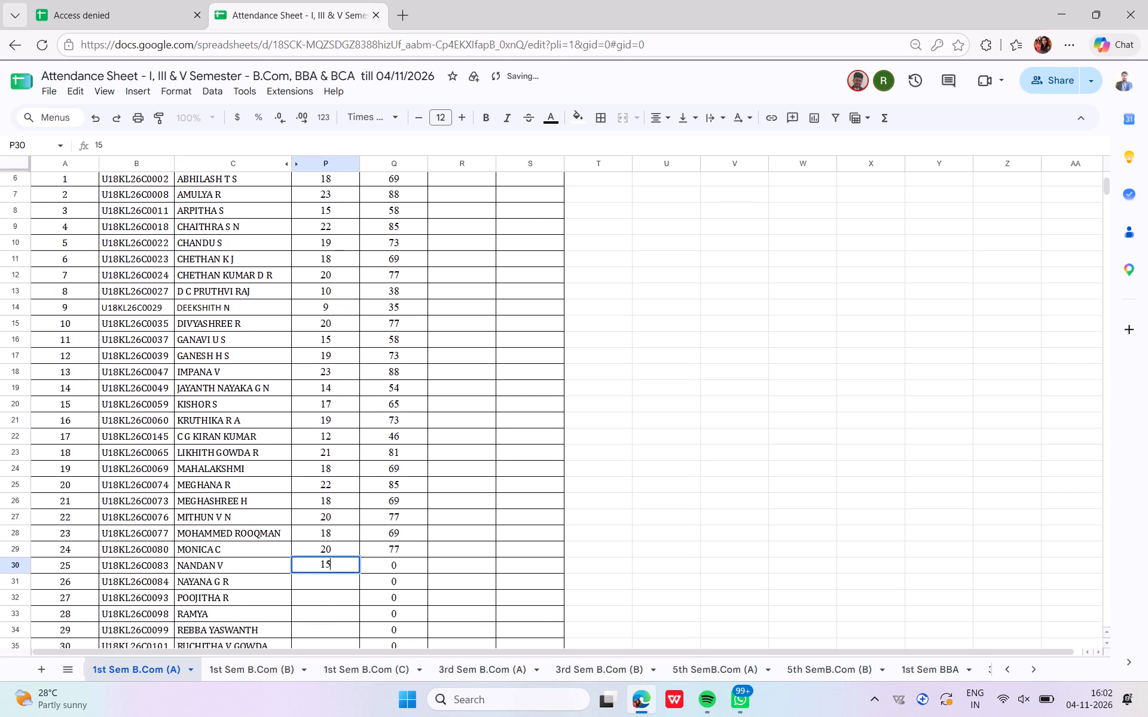
key("Down")
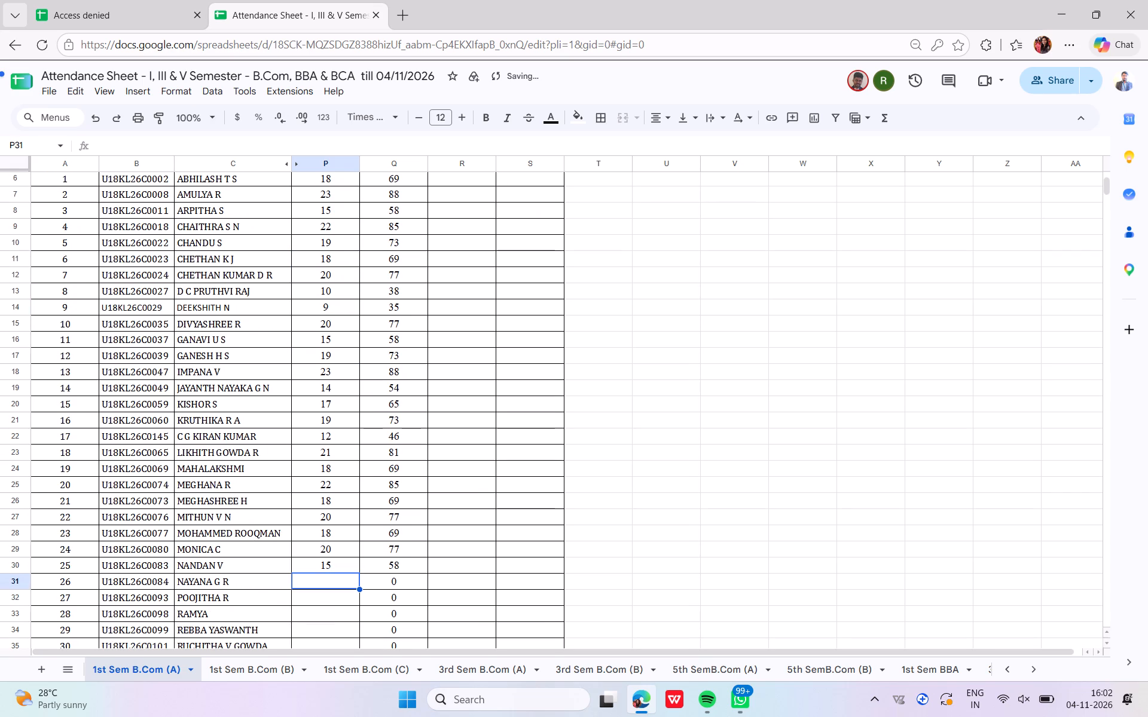
type("24")
key("Down")
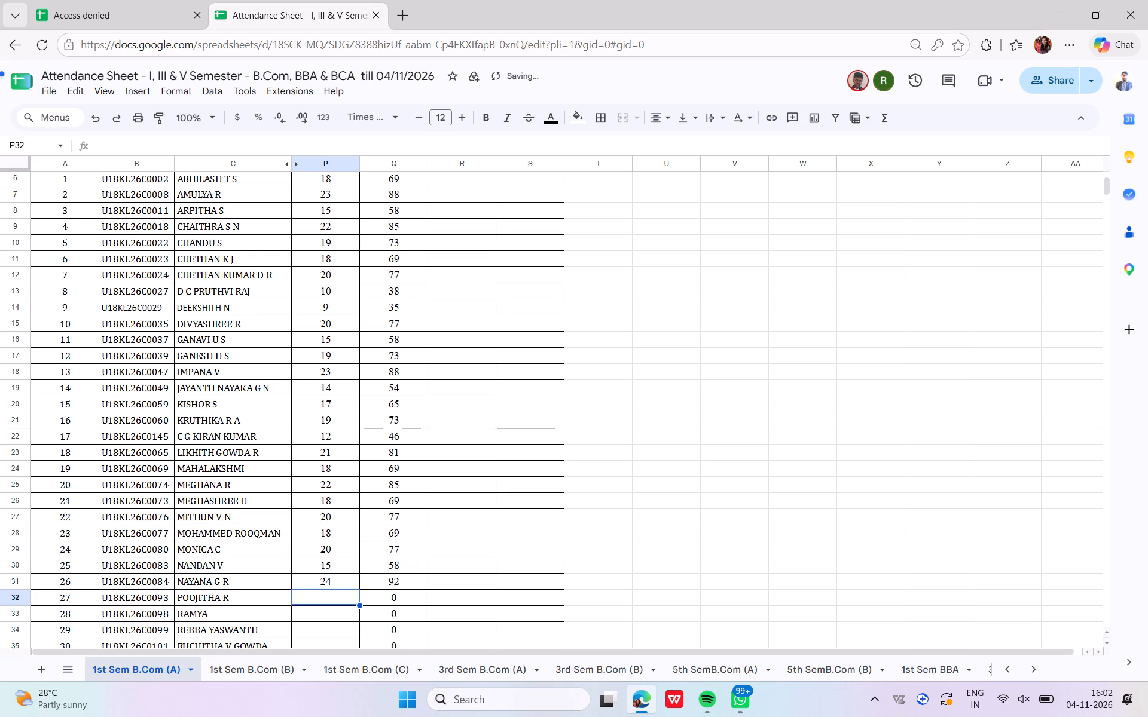
type("19")
key("Down")
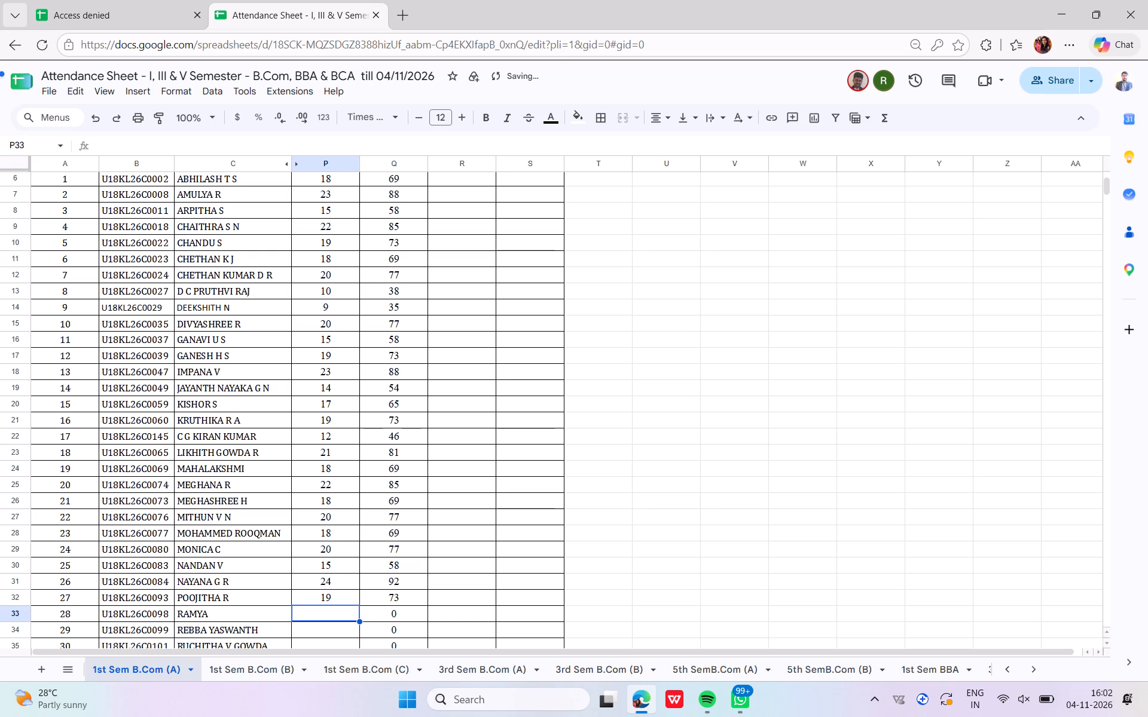
type("25")
key("Down")
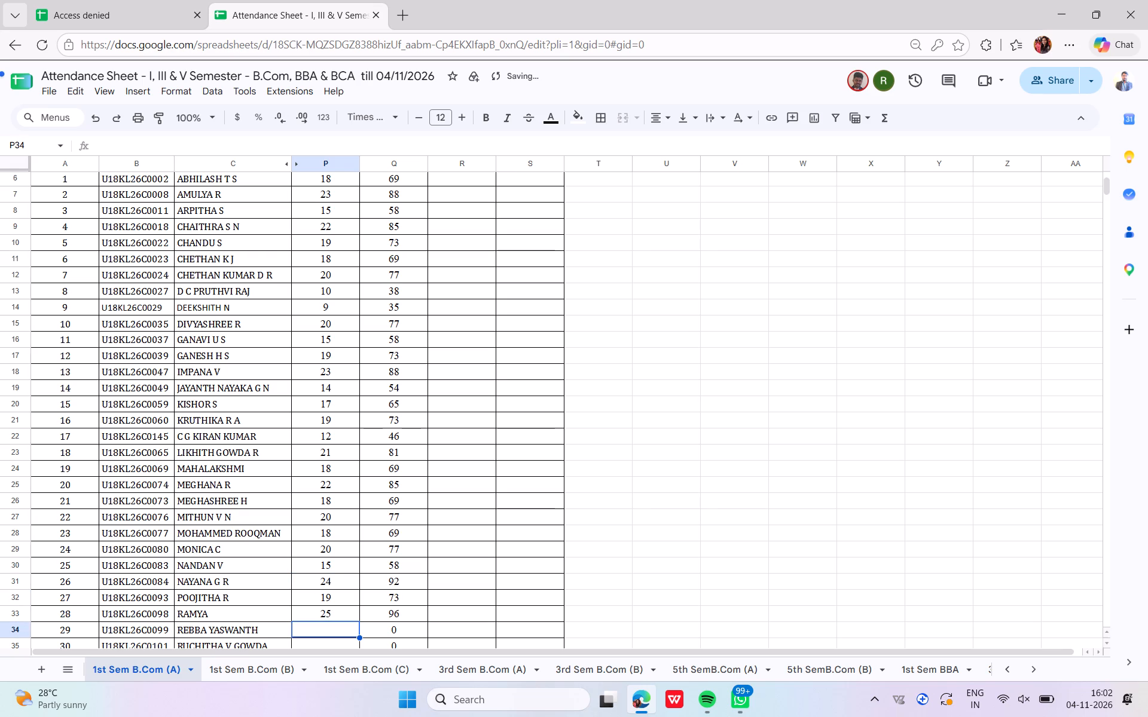
Enter CV - I attendance of 11, 22, 17, 13 and 22 for students 29 to 33 in P34 to P38.
type("11")
key("Down")
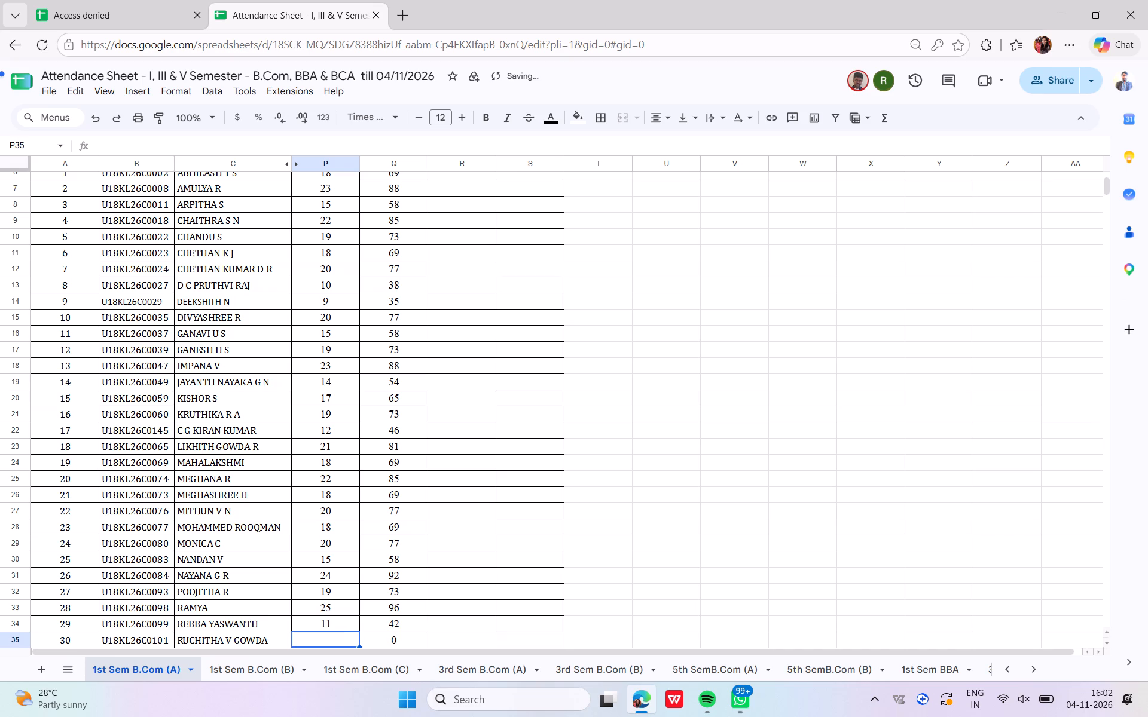
type("22")
key("Down")
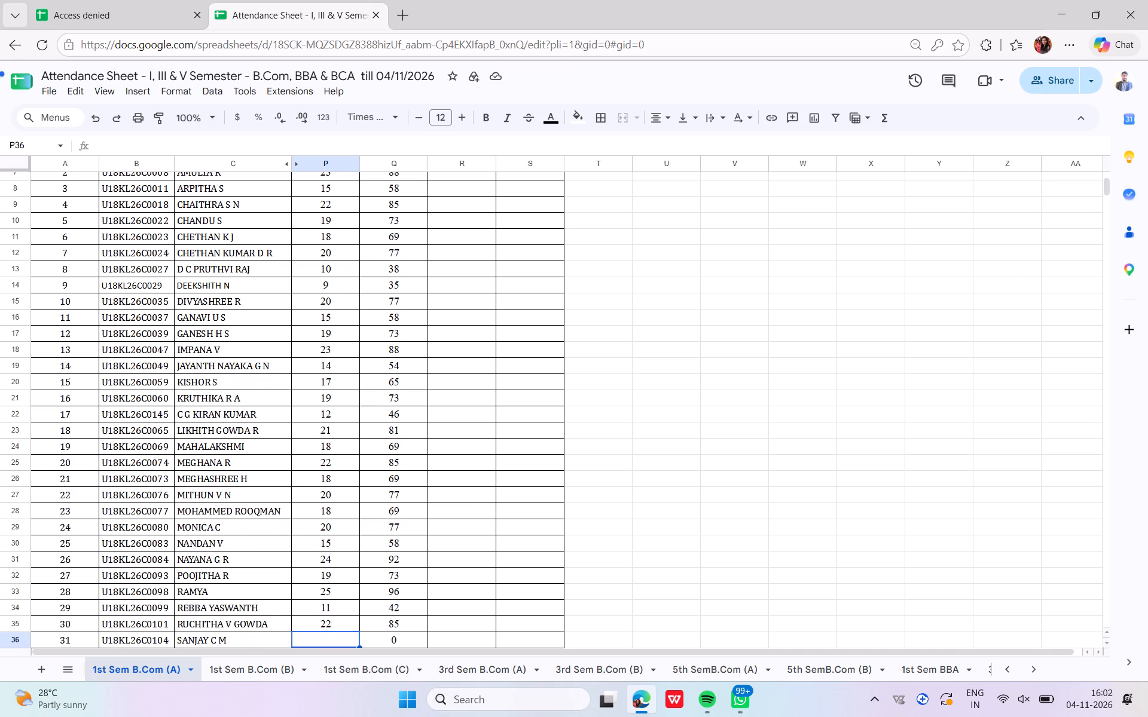
type("17")
key("Down")
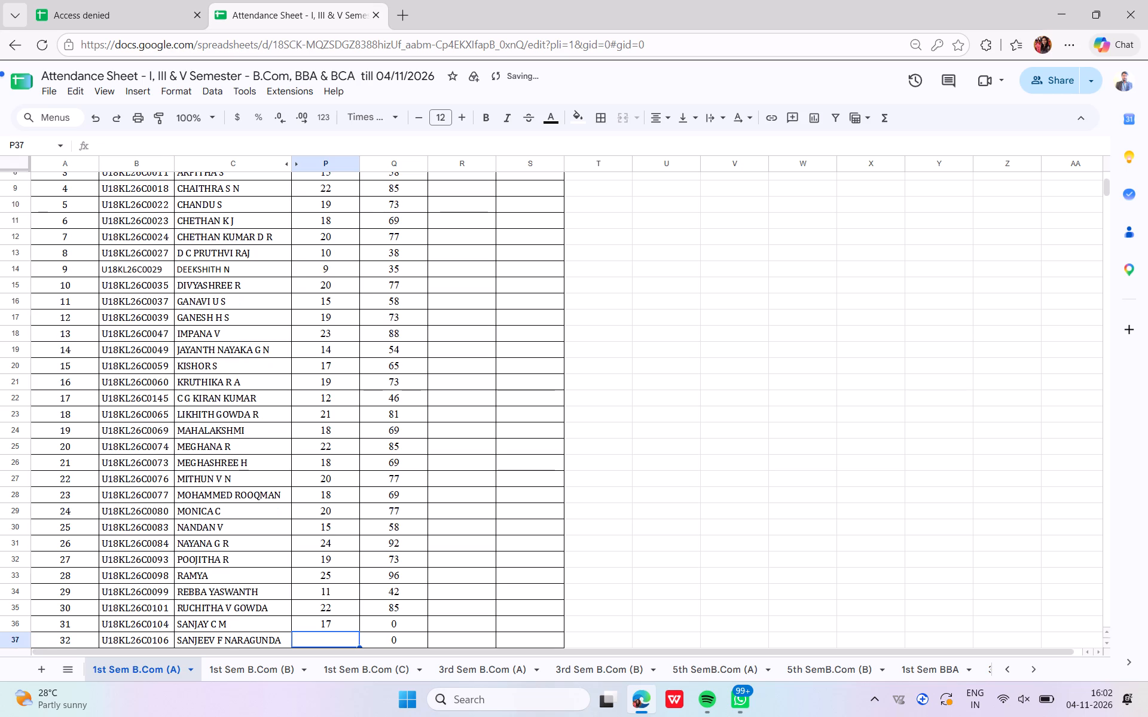
key("1")
key("3")
key("Down")
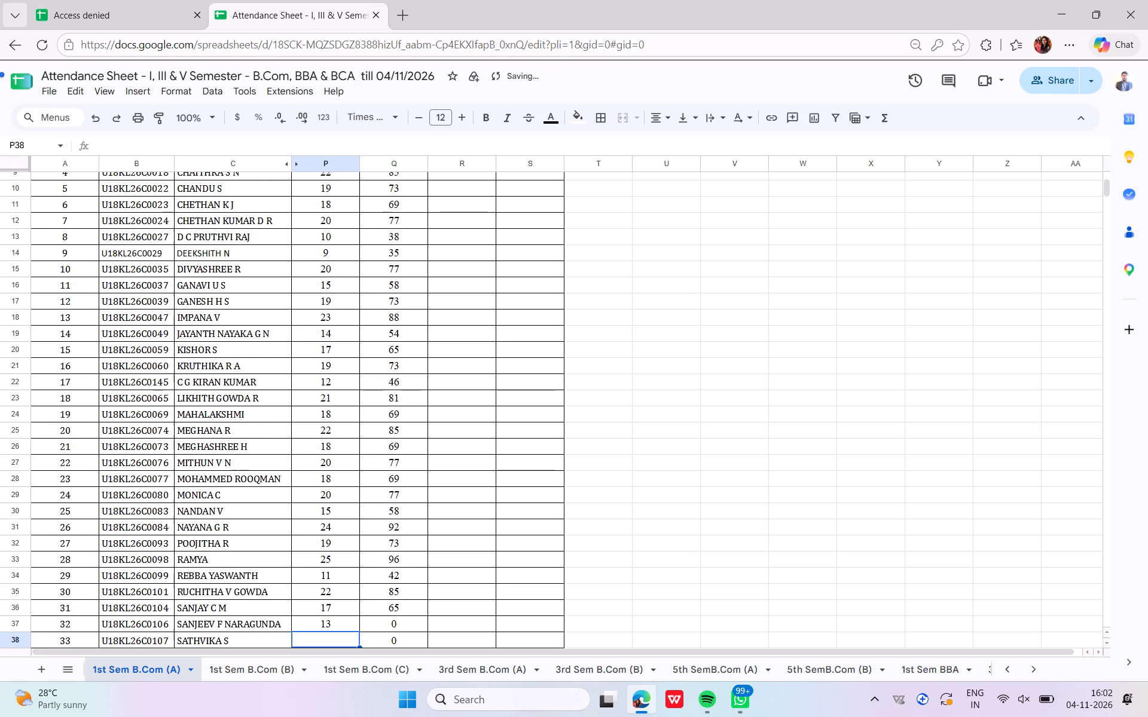
type("22")
key("Down")
Enter CV - I attendance of 21, 19, 15, 13 and 25 for students 34 to 38 in P39 to P43.
left_click(340, 562)
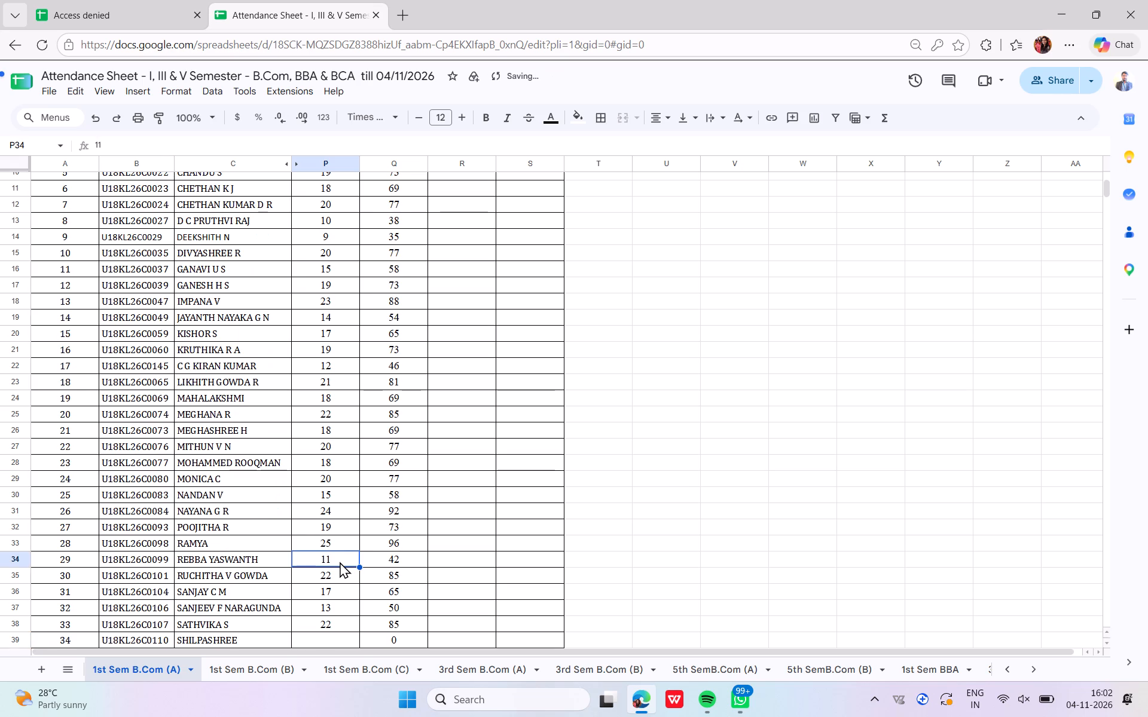
left_click(347, 638)
type("21")
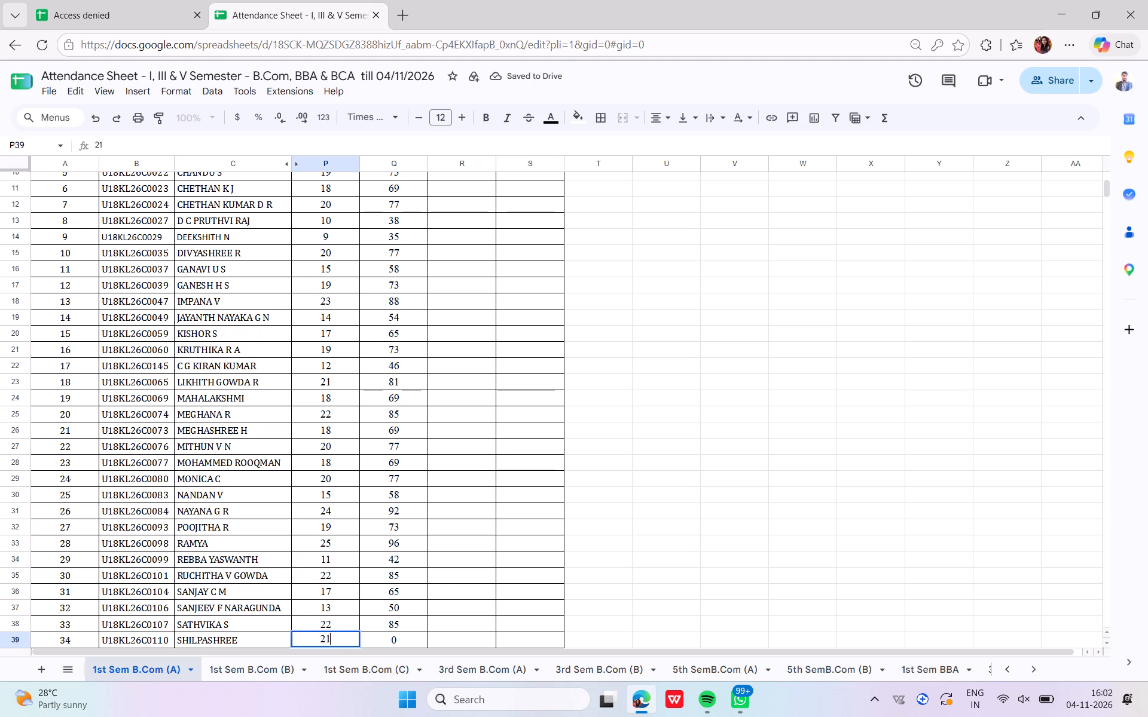
key("Down")
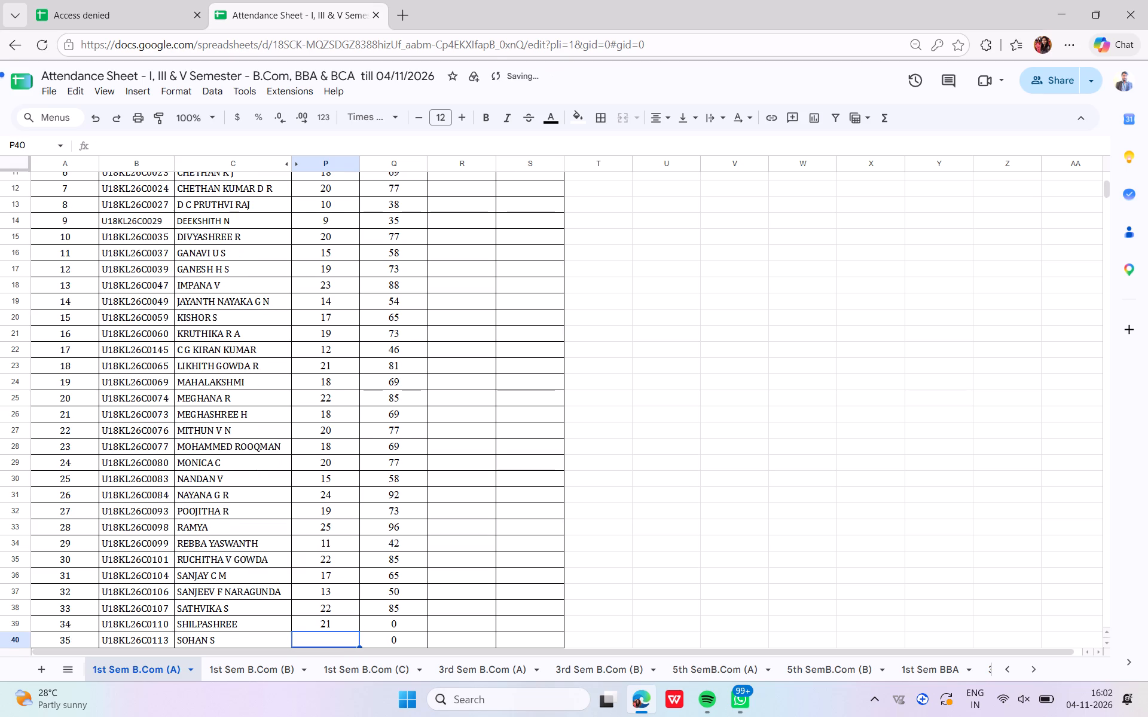
type("19")
key("Down")
type("15")
key("Down")
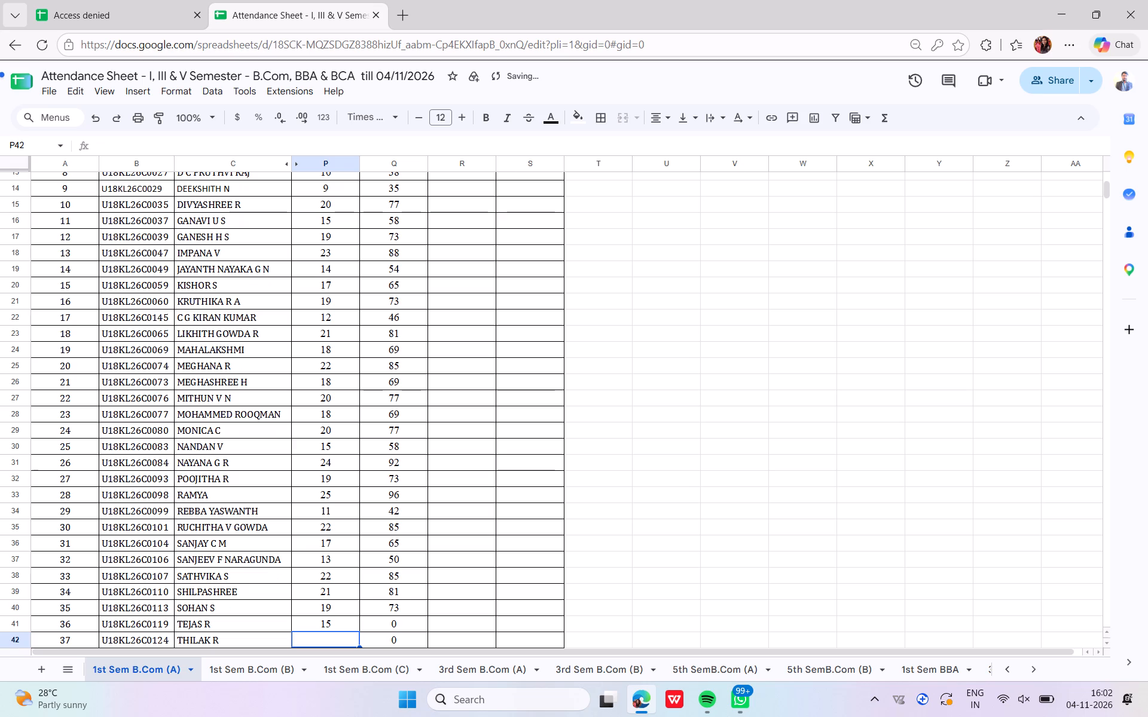
type("13")
key("Down")
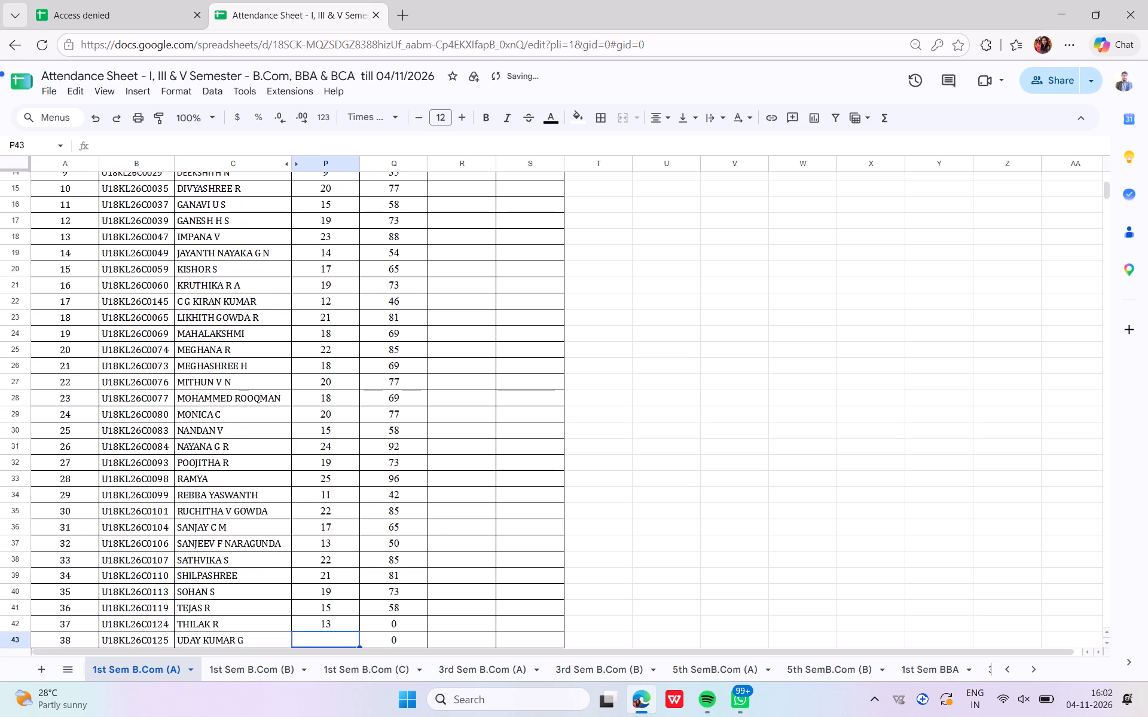
type("25")
key("Down")
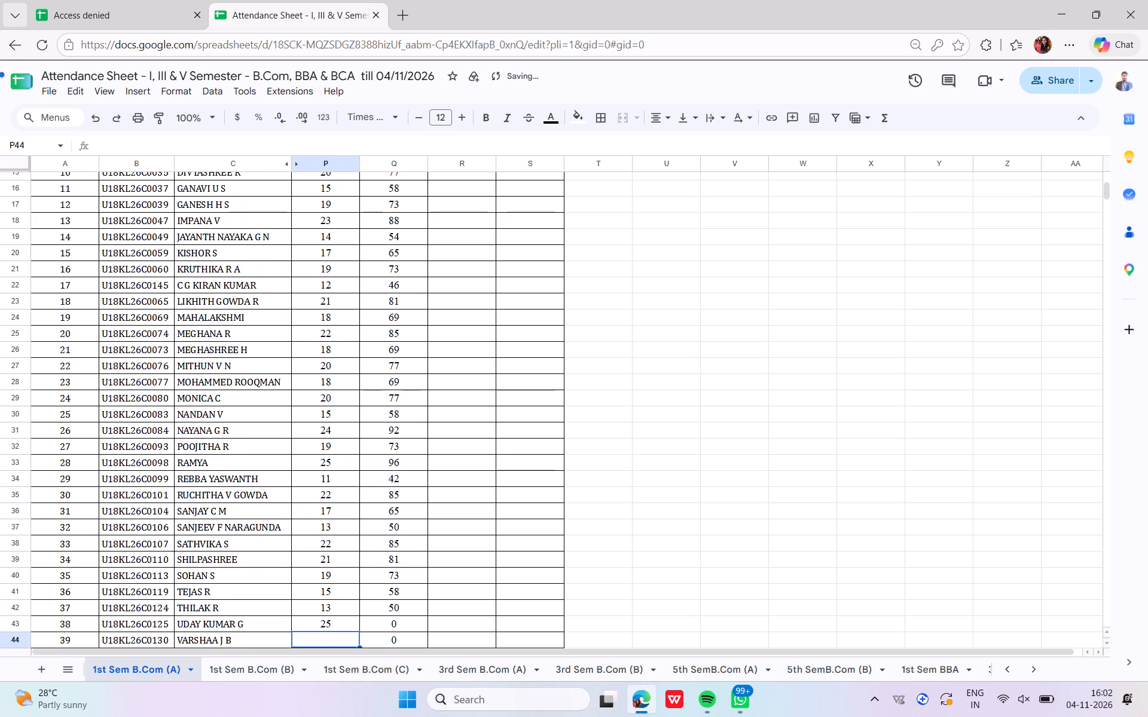
Enter CV - I attendance of 23, 24, 23, 15 and 22 for students 39 to 43 in P44 to P48.
type("23")
key("Down")
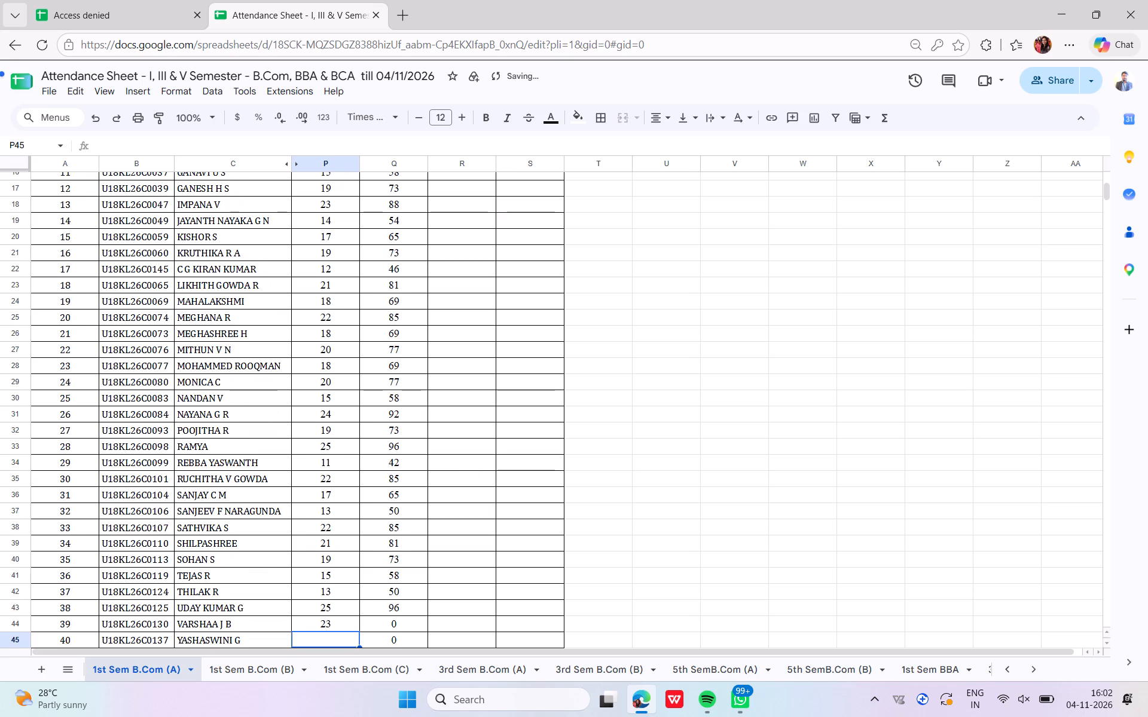
type("24")
key("Down")
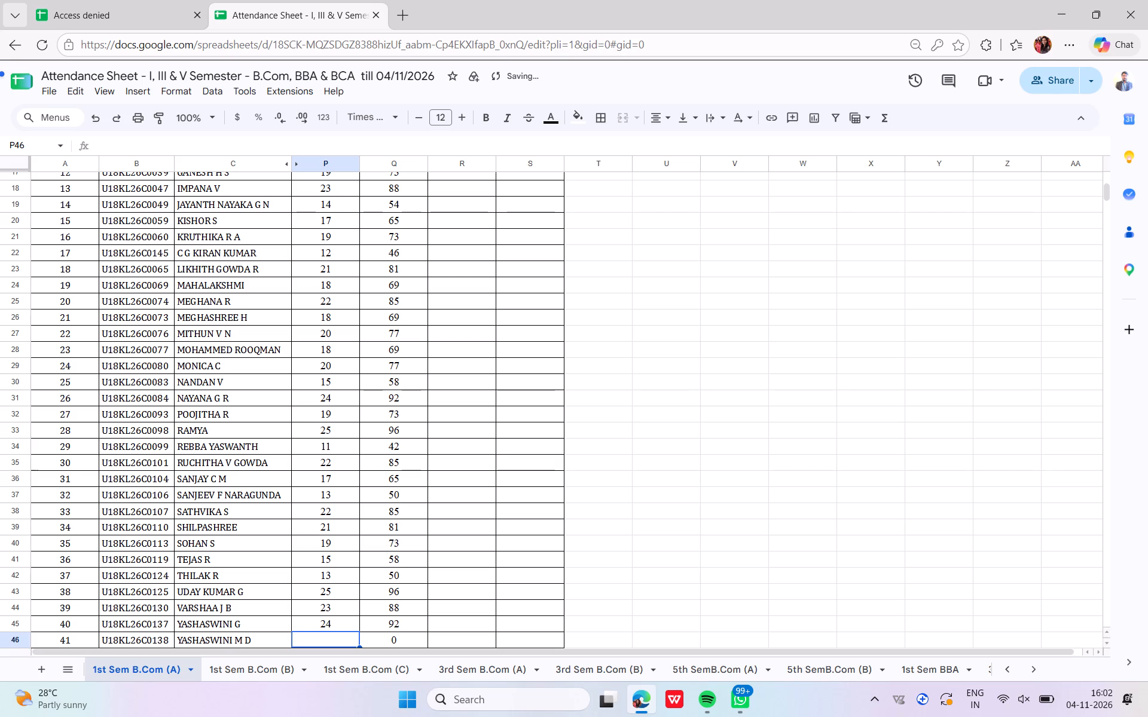
type("23")
key("Down")
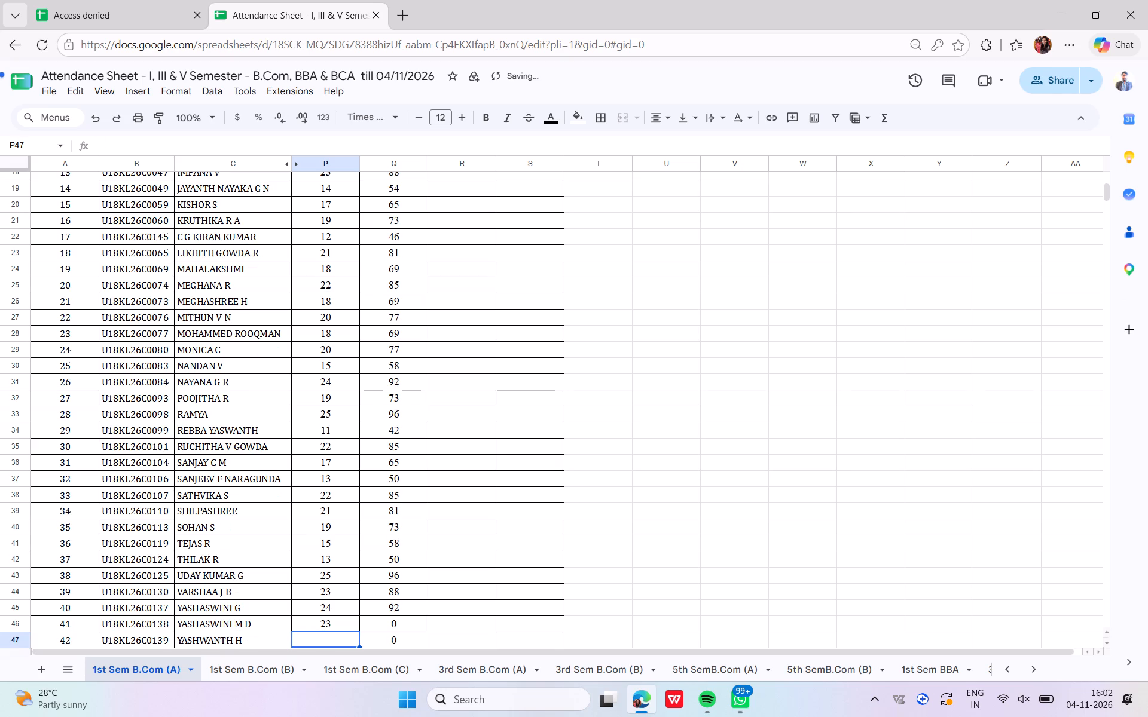
type("15")
key("Down")
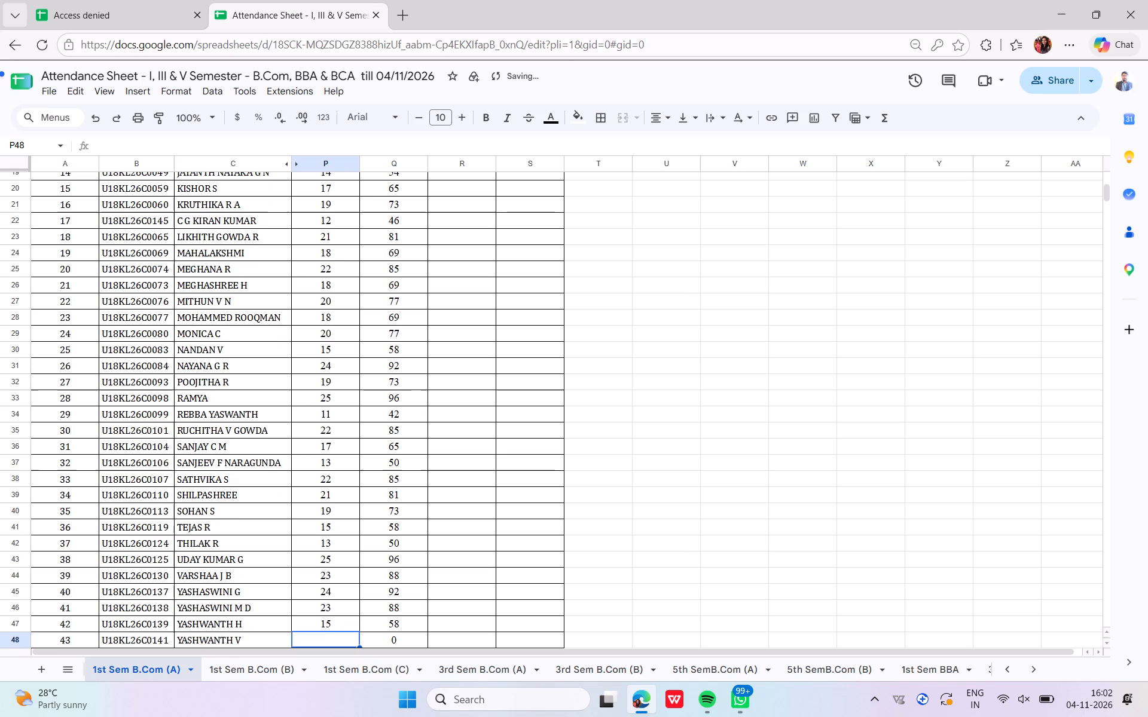
type("22")
key("Down")
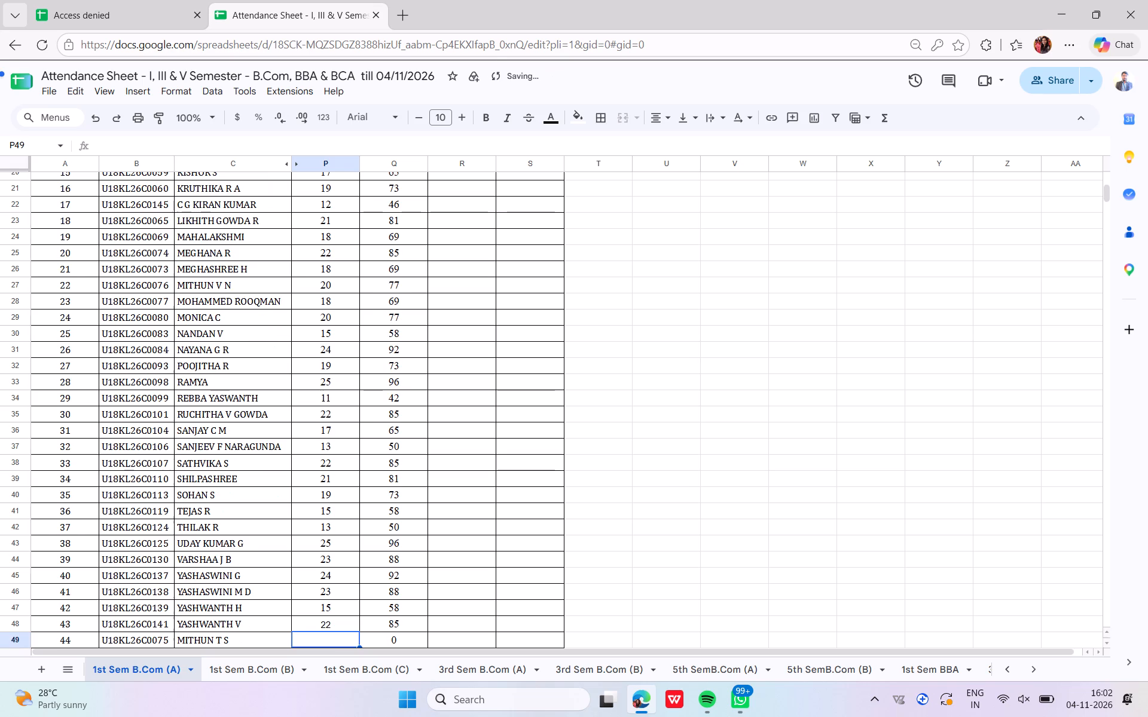
Enter CV - I attendance of 18 for student 45 in P50 and 21 for student 44 in P49.
key("Down")
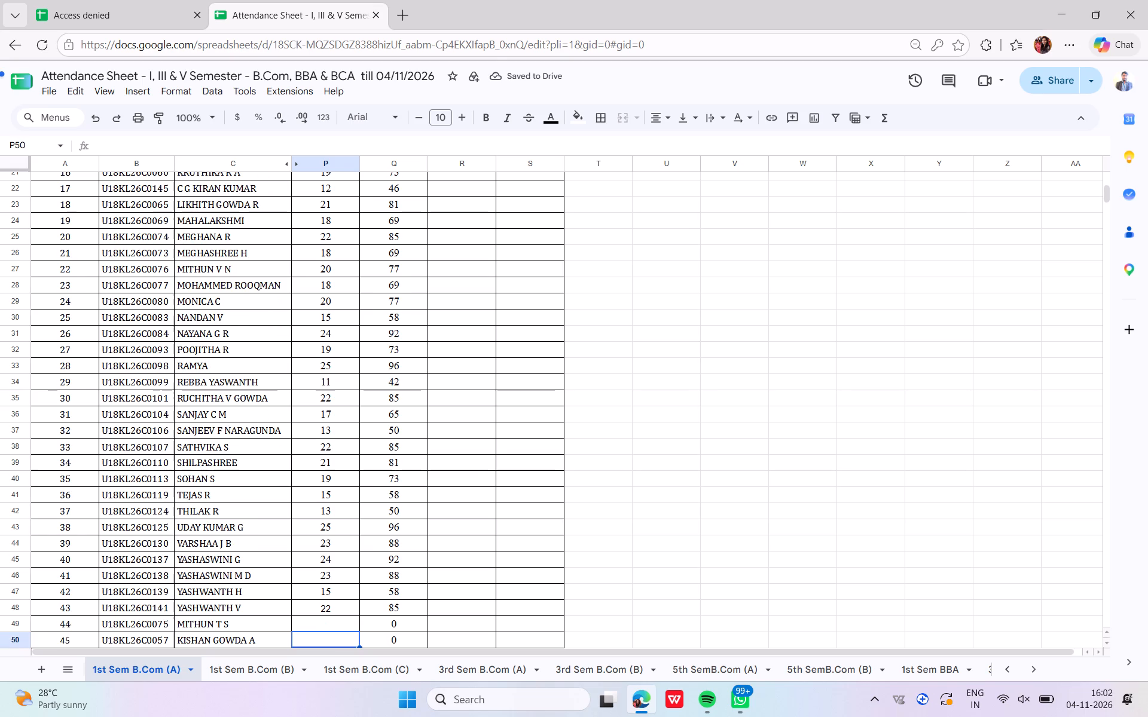
type("18")
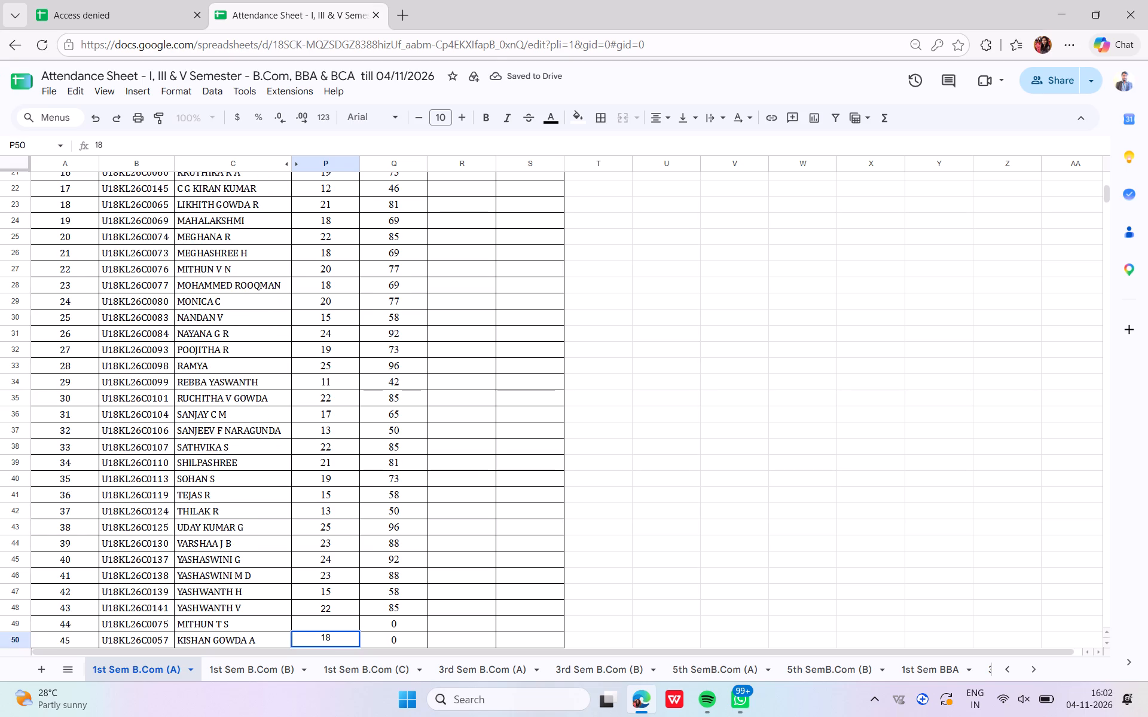
key("Up")
key("Down")
key("Down")
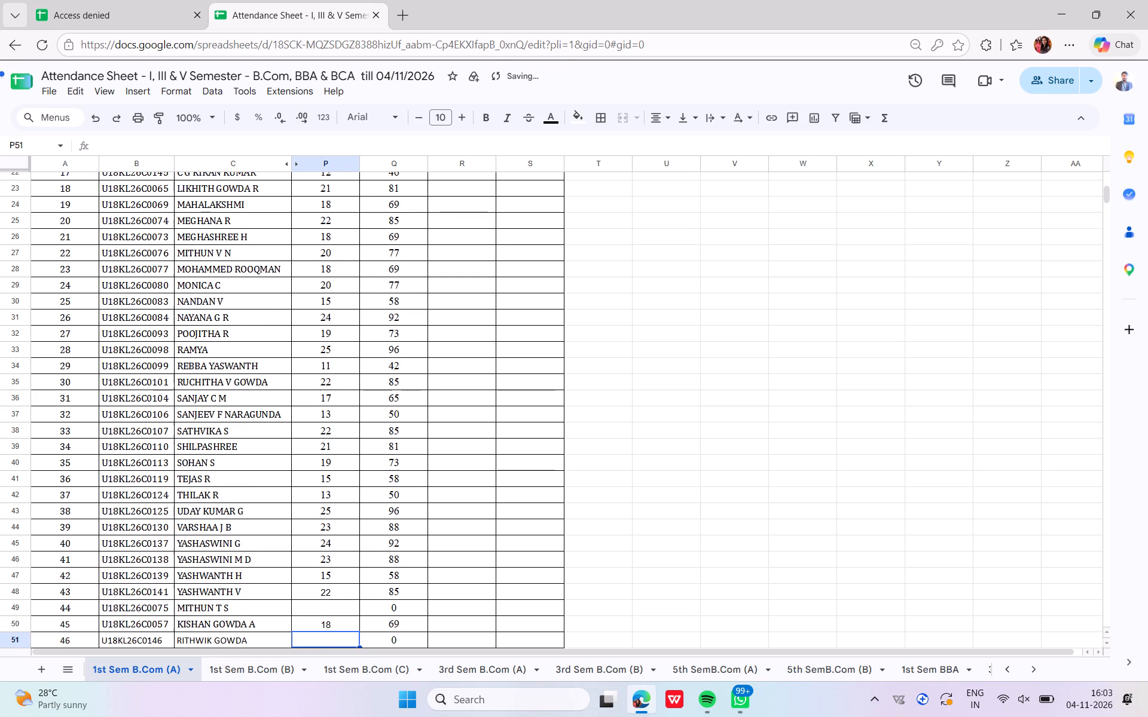
key("Up")
key("Up")
type("21")
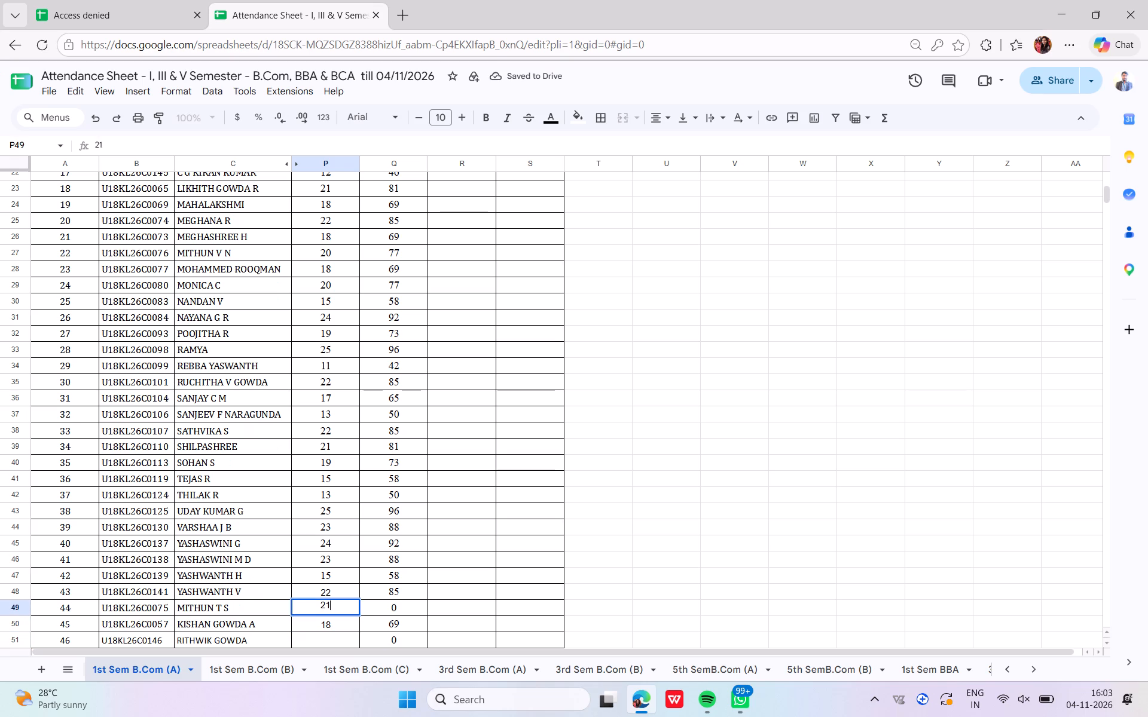
key("Down")
key("Down")
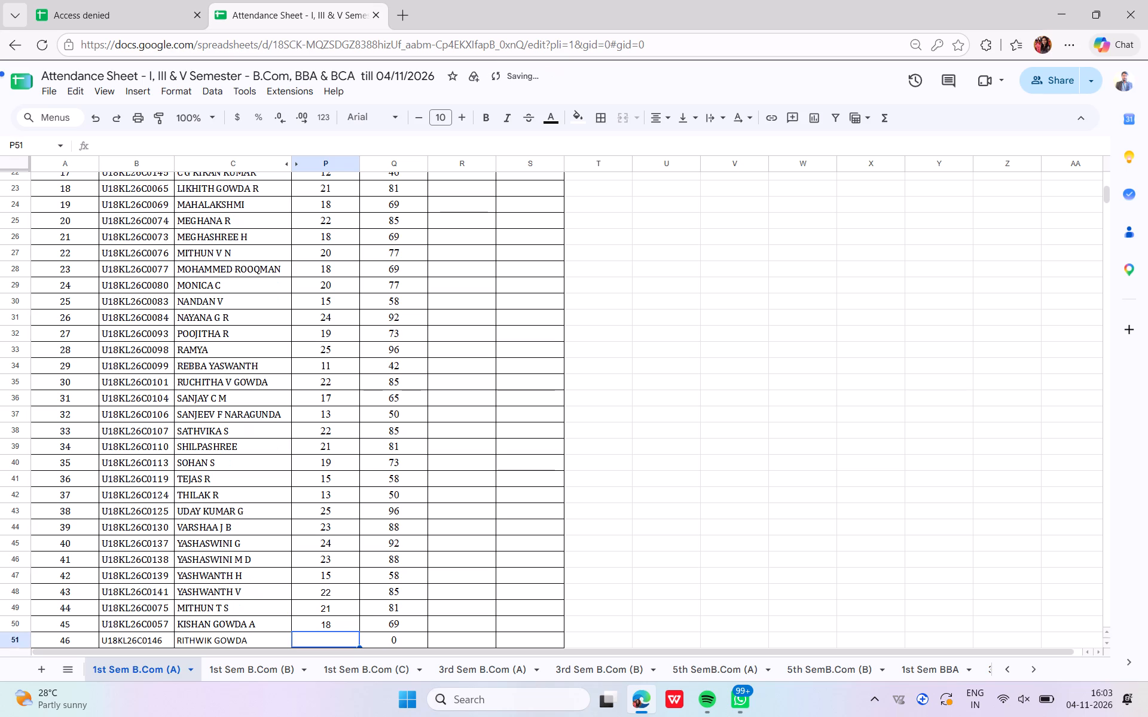
Enter CV - I attendance of 3 and 4 for students 46 and 47 in P51 and P52.
key("3")
key("Down")
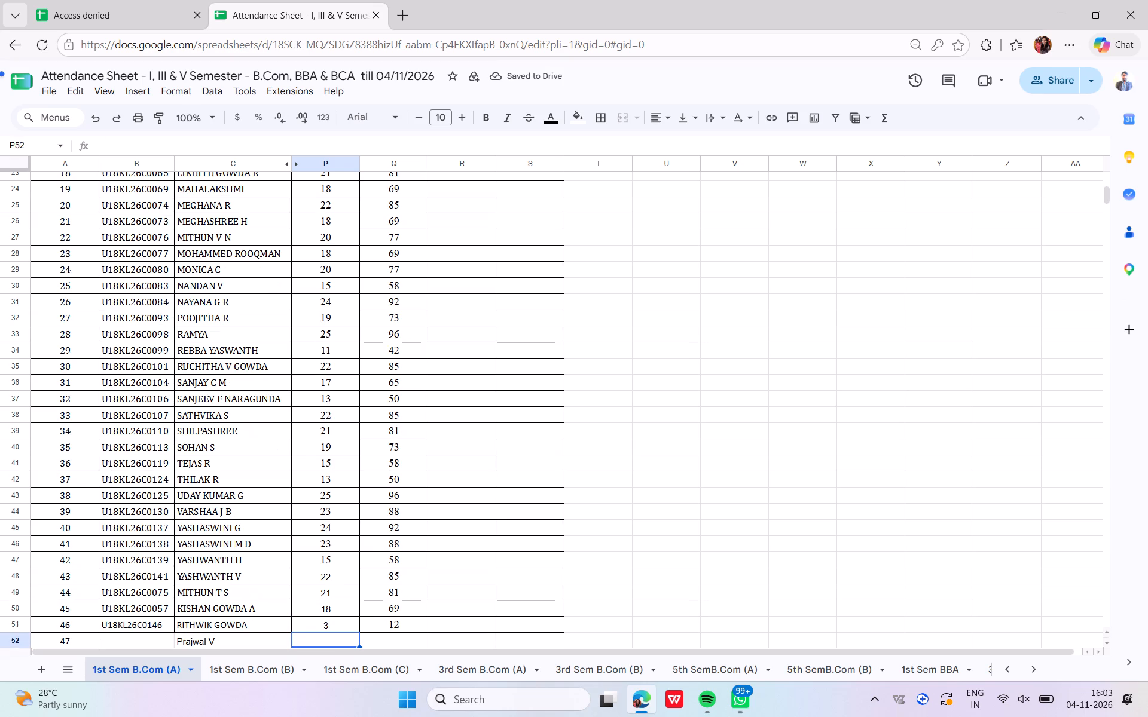
key("4")
key("Down")
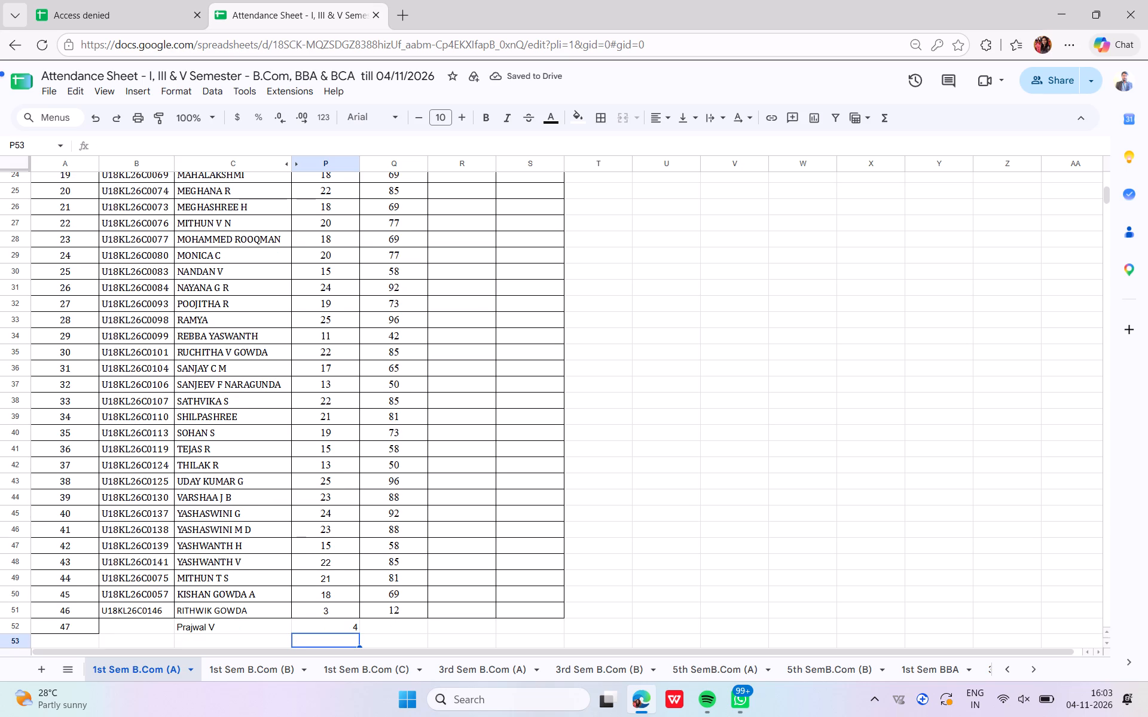
key("Down")
key("Up")
key("Up")
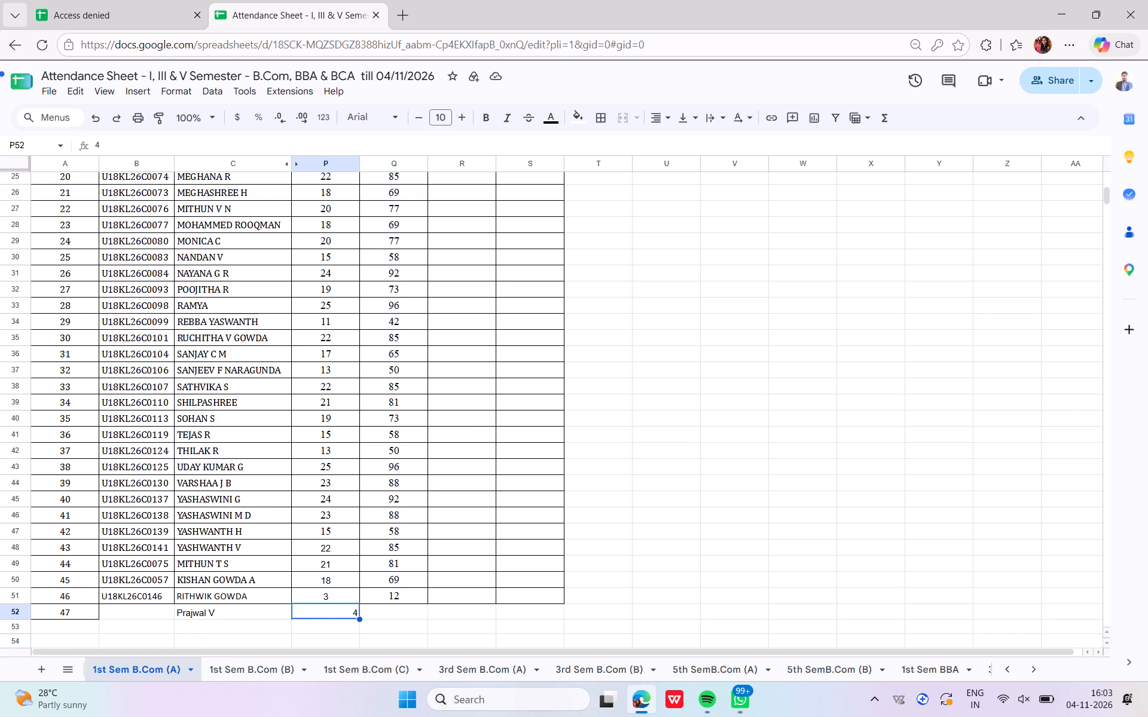
Change the CV - I attendance of student 3 in P8 to 24.
scroll(347, 638, "up", 2)
left_click_drag(343, 716, 334, 690)
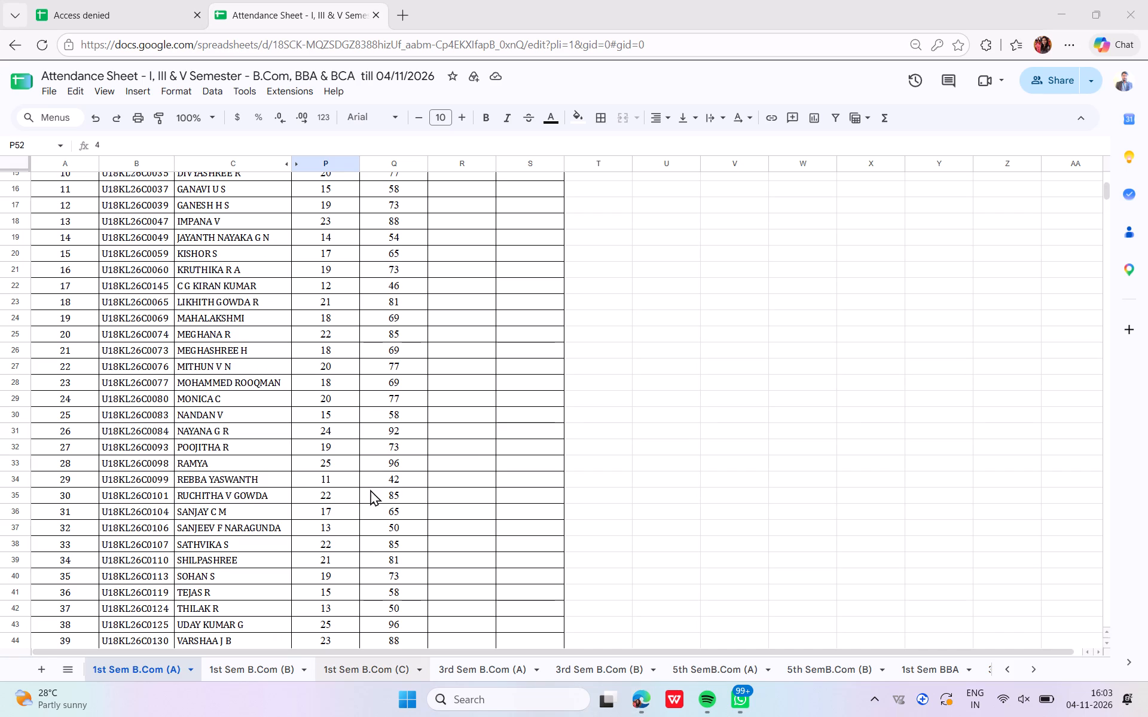
left_click(341, 424)
scroll(341, 424, "up", 3)
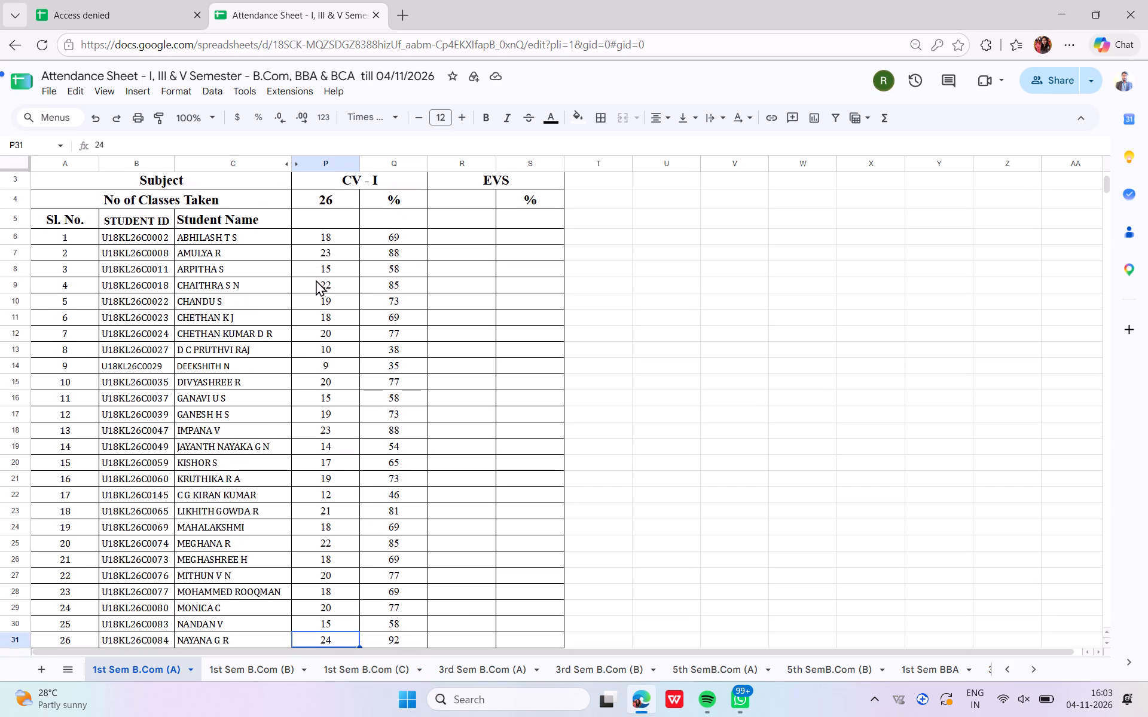
left_click(320, 280)
left_click(320, 272)
type("24")
left_click(329, 342)
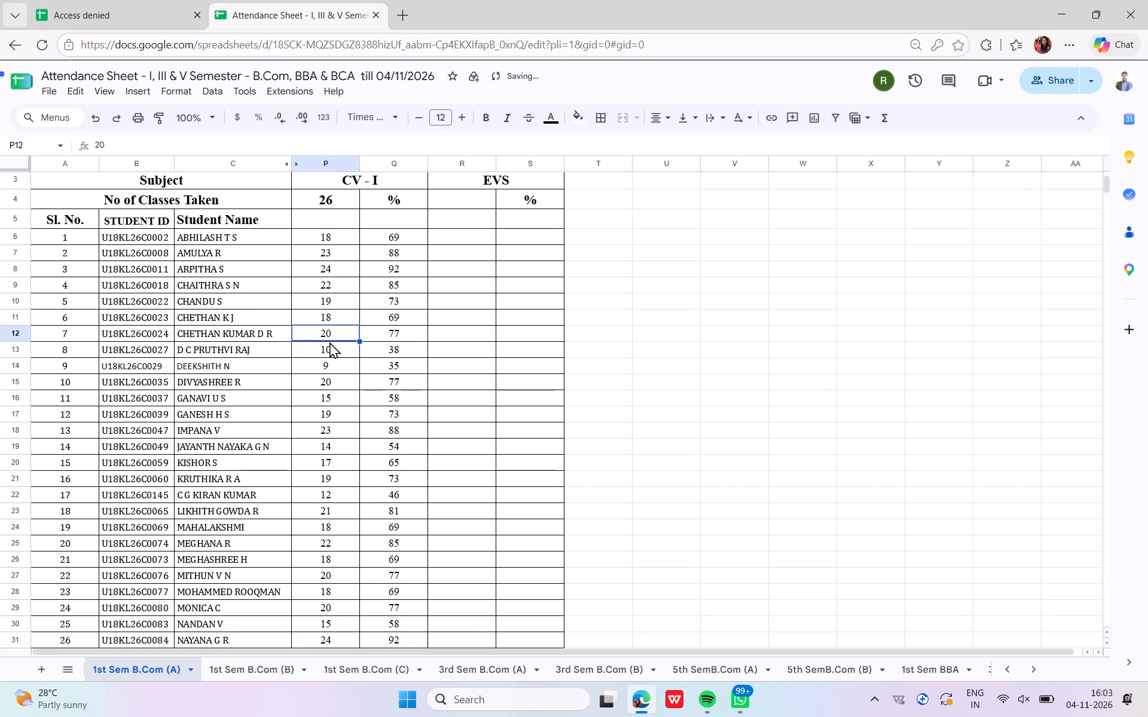
Review the CV - I attendance entries in column P down to the last student.
key("Down")
key("Down")
key("Down")
key("Down")
key("Down")
key("Down")
key("Down")
key("Down")
key("Down")
key("Down")
key("Down")
key("Down")
key("Down")
key("Down")
key("Down")
key("Down")
key("Down")
key("Down")
key("Down")
key("Down")
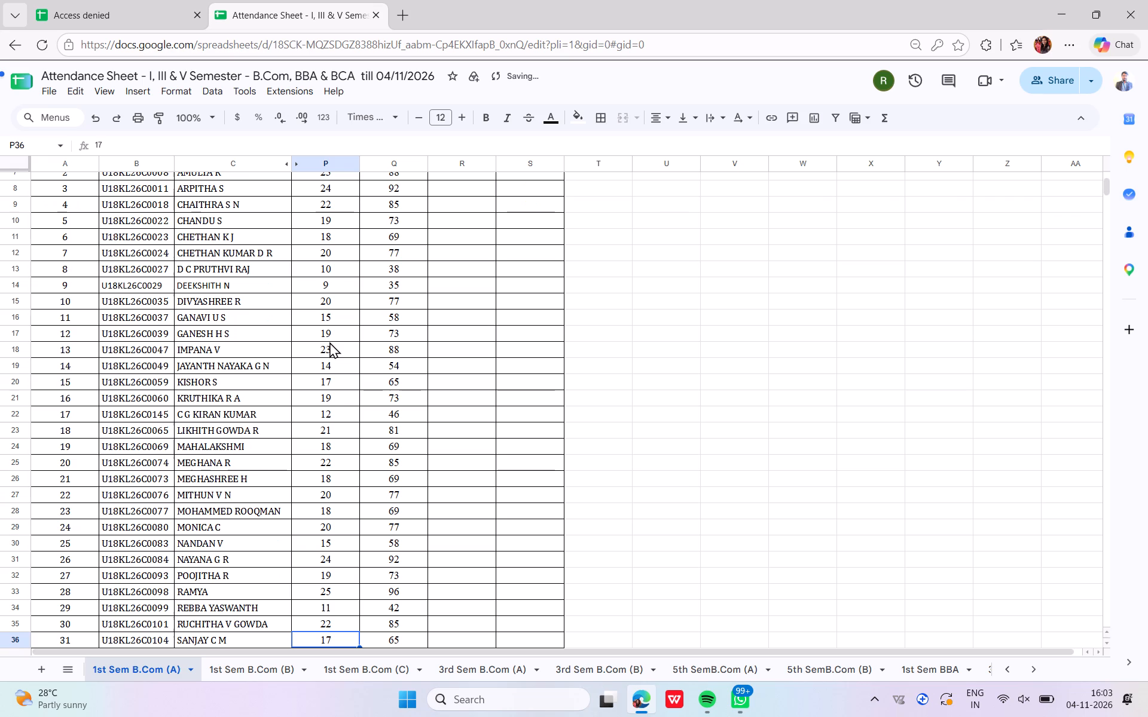
key("Down")
key("Up")
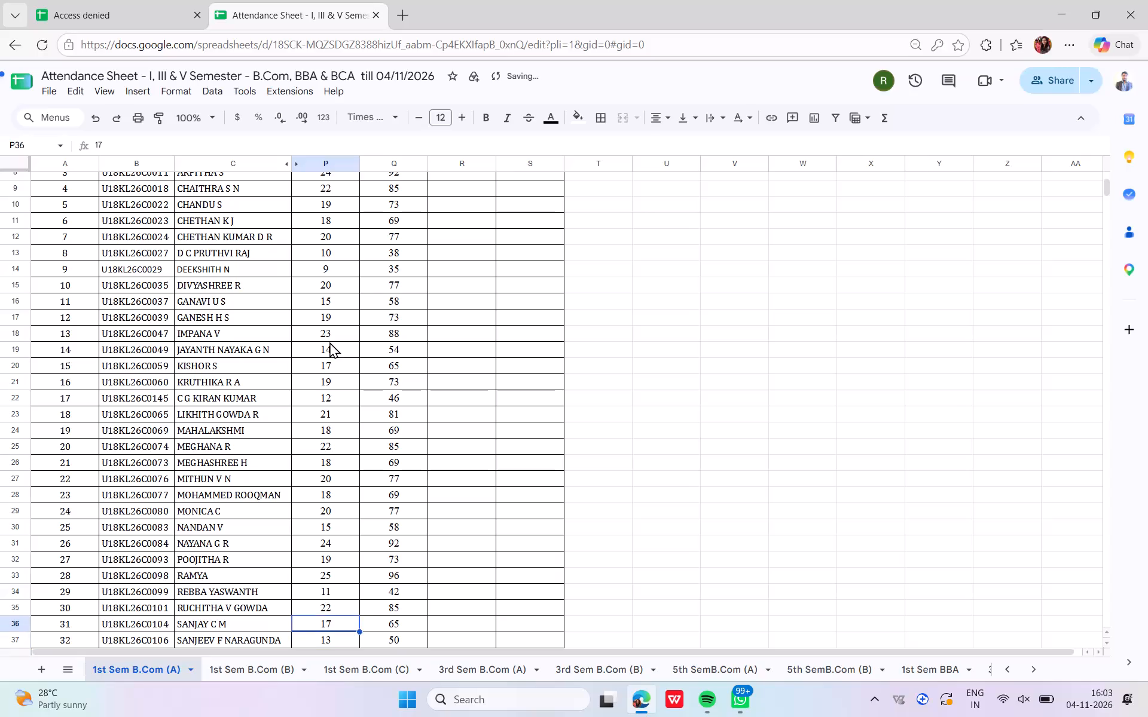
key("Up")
key("Up")
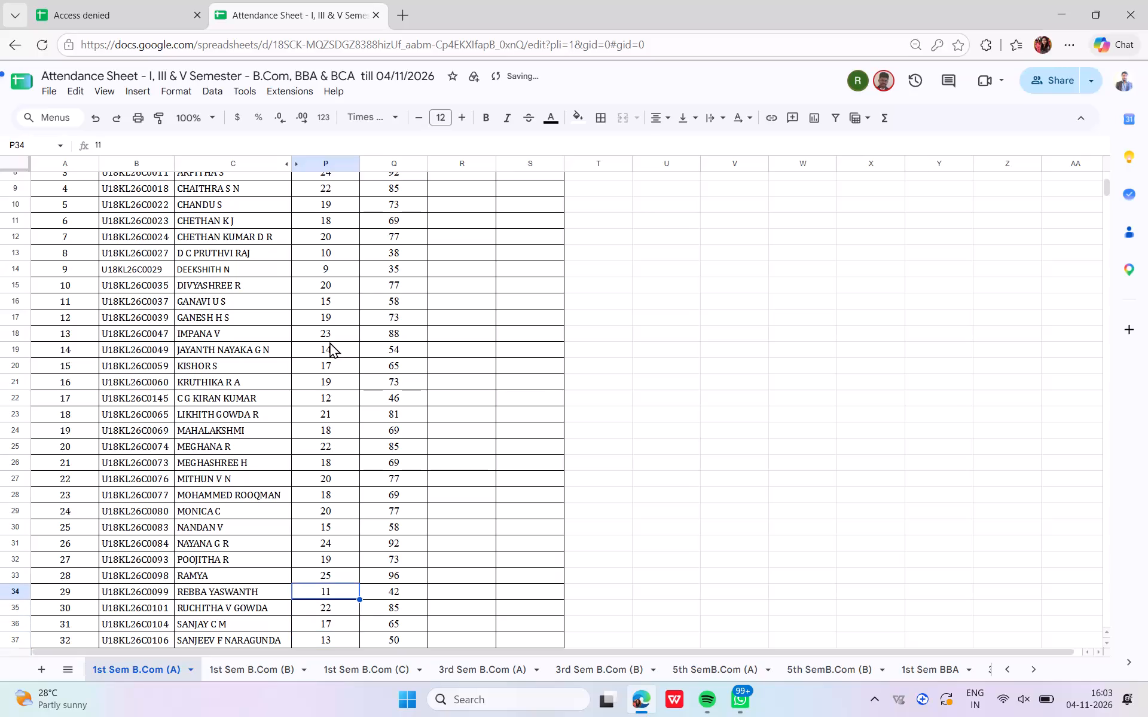
key("Down")
key("Down")
key("Down")
key("Down")
key("Down")
key("Down")
key("Down")
key("Down")
key("Down")
key("Down")
key("Down")
key("Down")
key("Down")
key("Down")
key("Down")
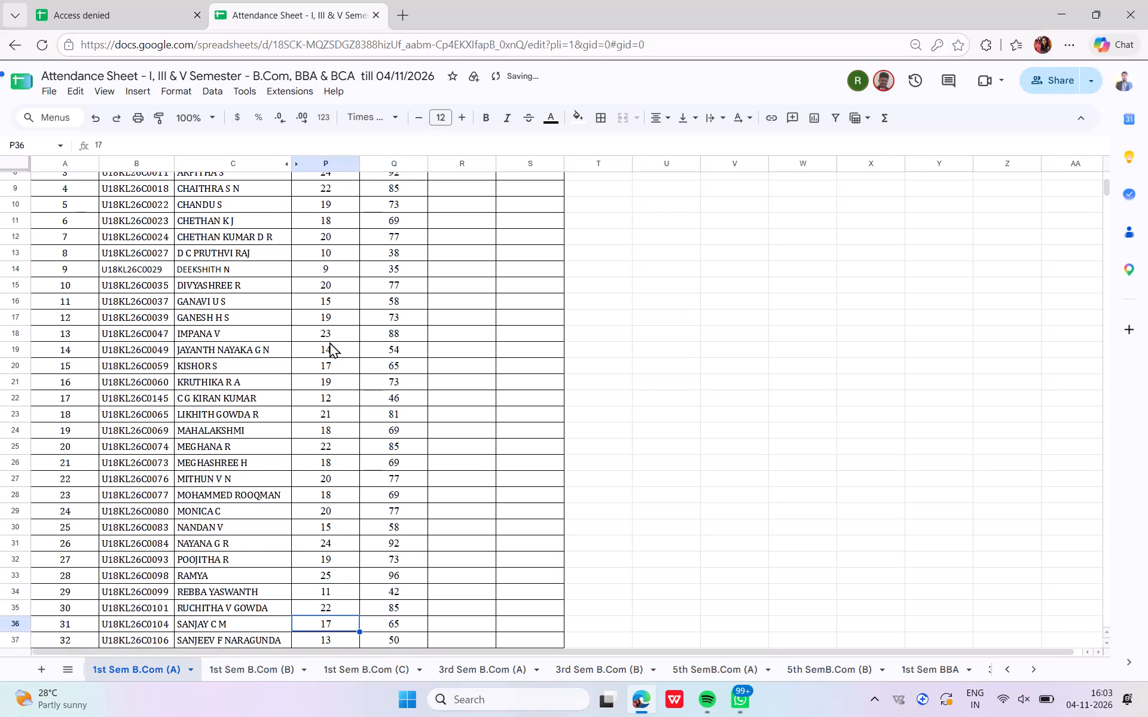
key("Down")
key("Down")
key("Down")
key("Down")
key("Down")
key("Down")
key("Down")
key("Down")
key("Down")
key("Down")
key("Down")
key("Down")
key("Down")
key("Down")
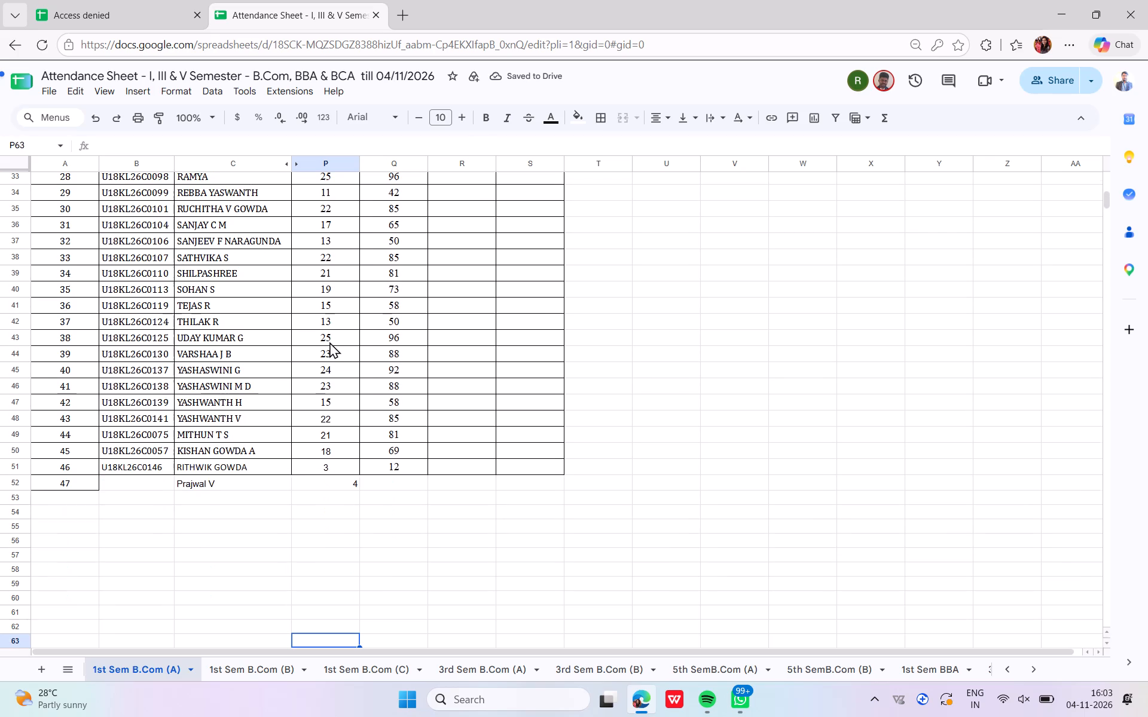
key("Up")
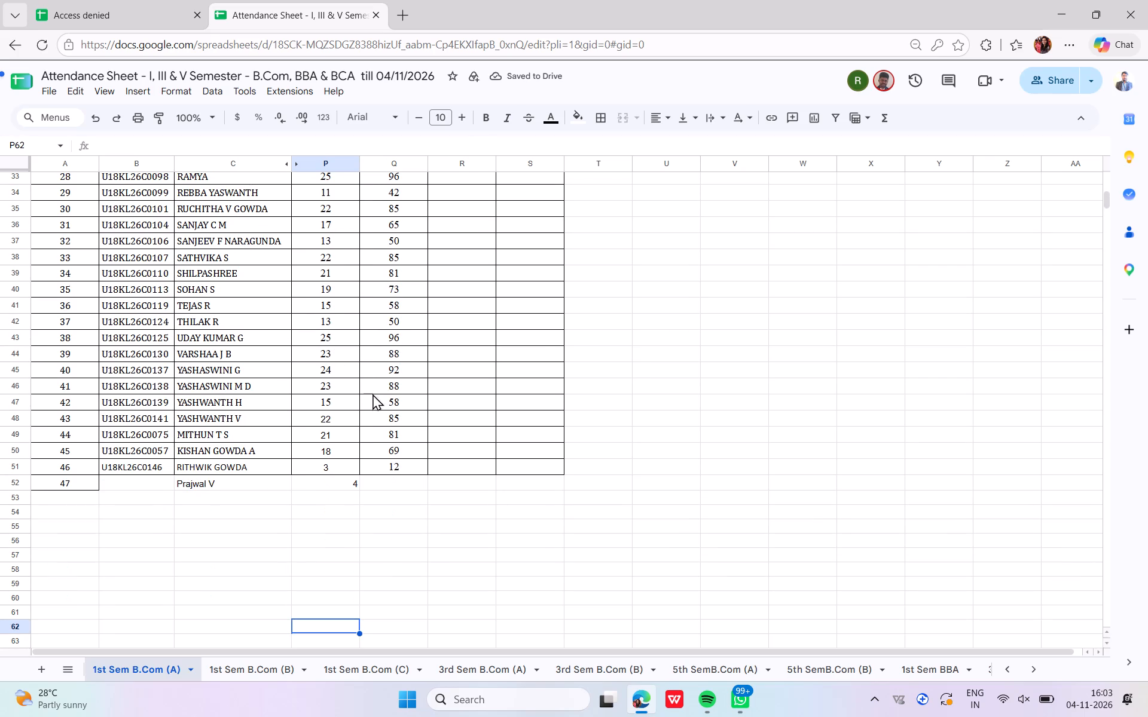
Fill the CV - I percentage formula from Q51 down to Q52 for student 47.
left_click(399, 466)
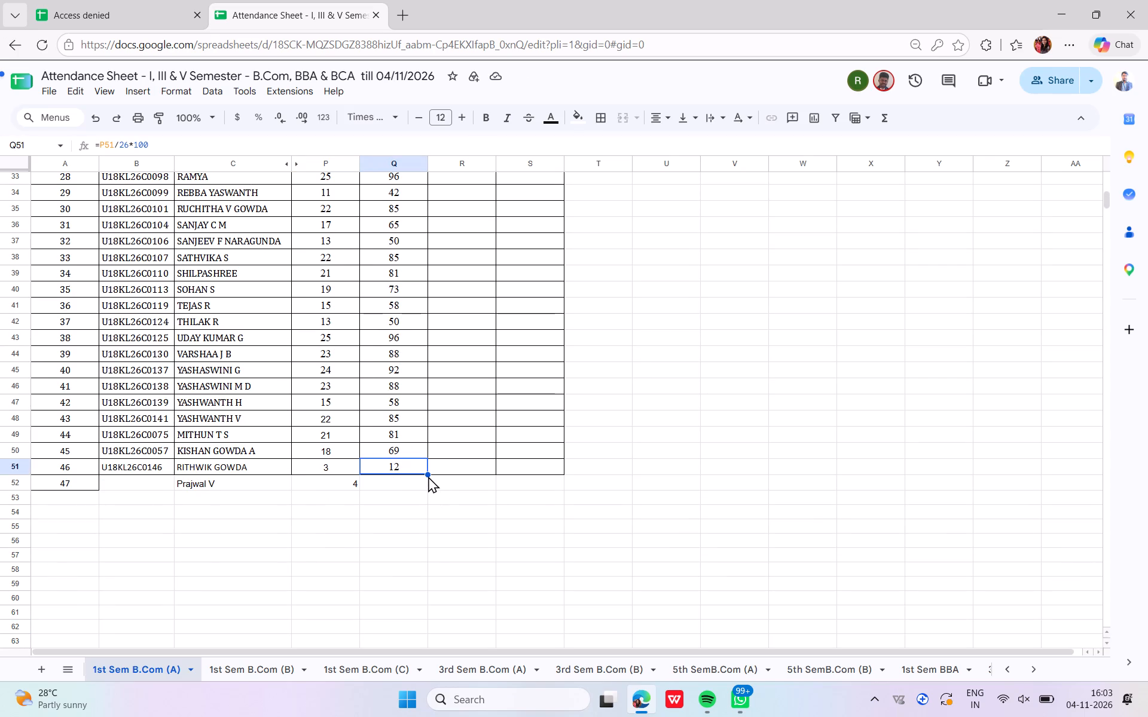
left_click_drag(425, 471, 425, 488)
Center-align the CV - I attendance of student 47 in P52.
left_click(324, 483)
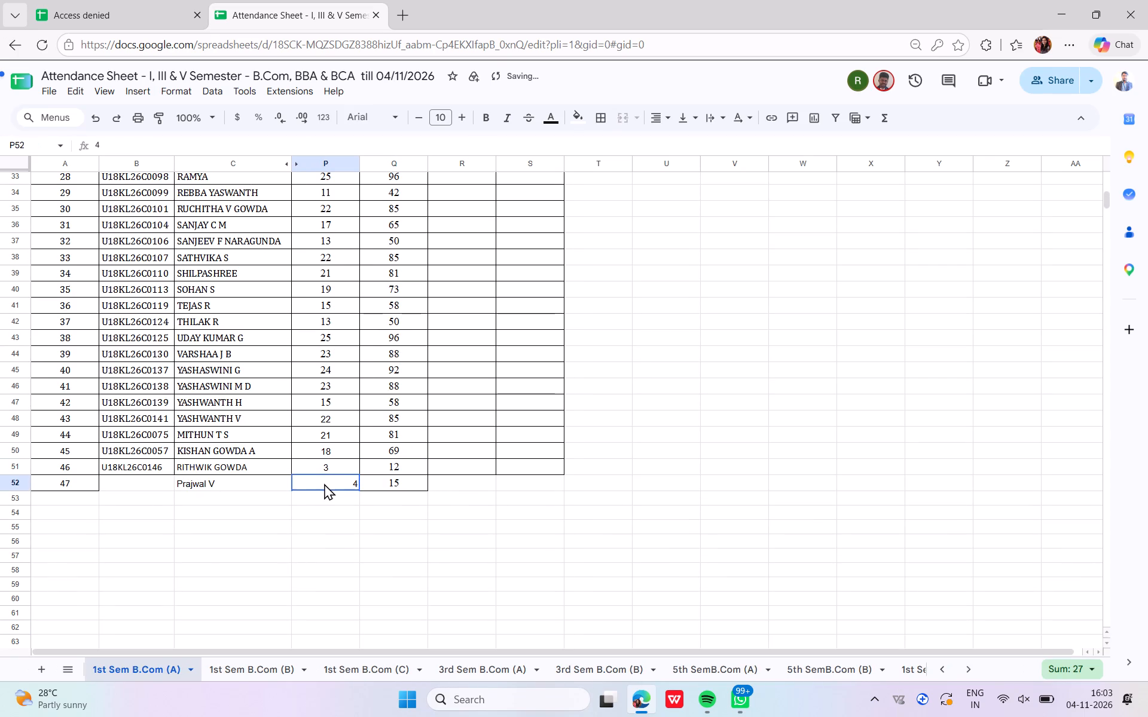
left_click(662, 114)
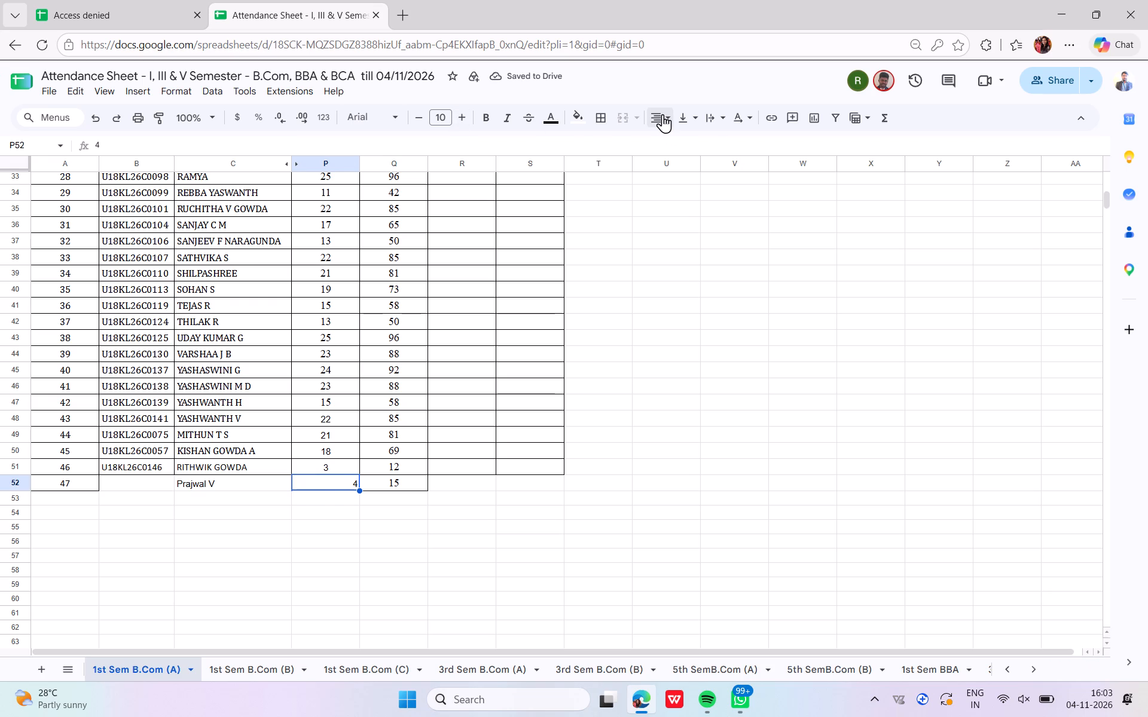
left_click(682, 146)
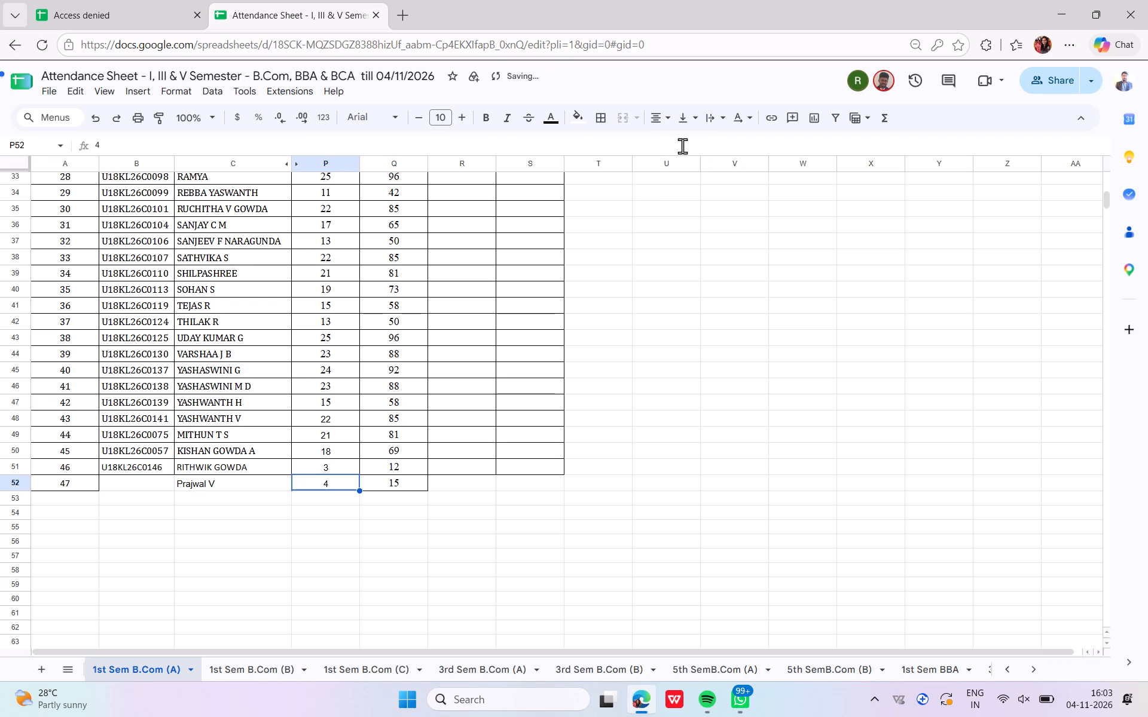
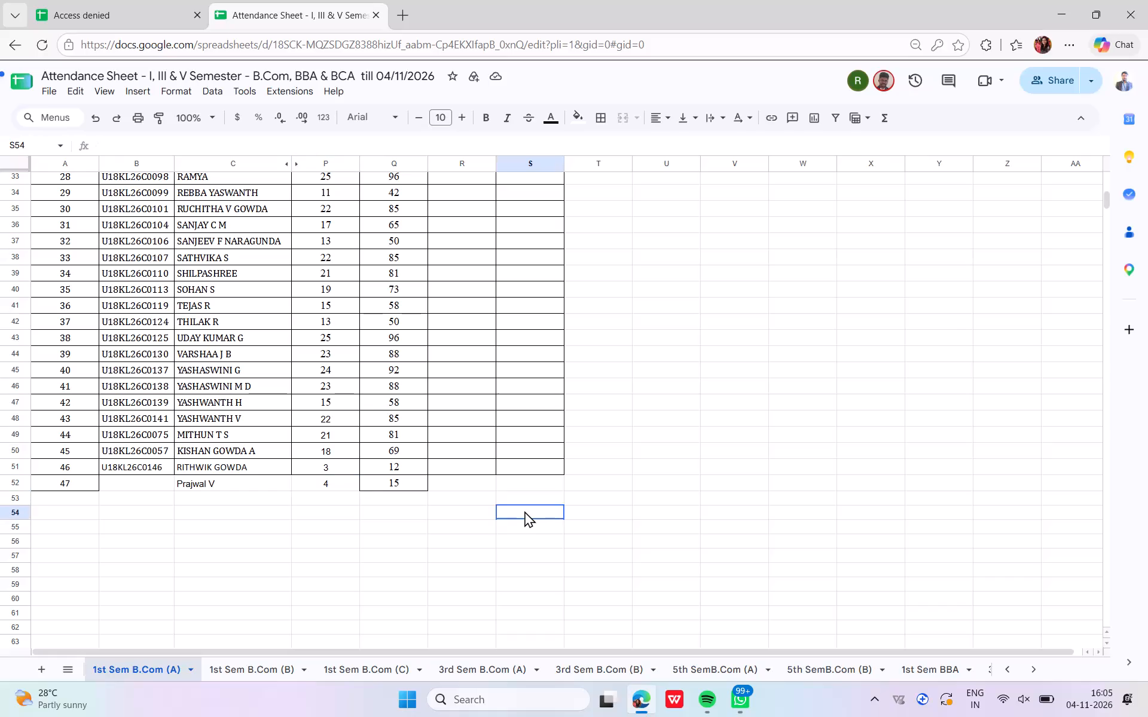
Unhide the hidden subject columns D to O on the 1st Sem B.Com (A) sheet.
scroll(454, 381, "up", 11)
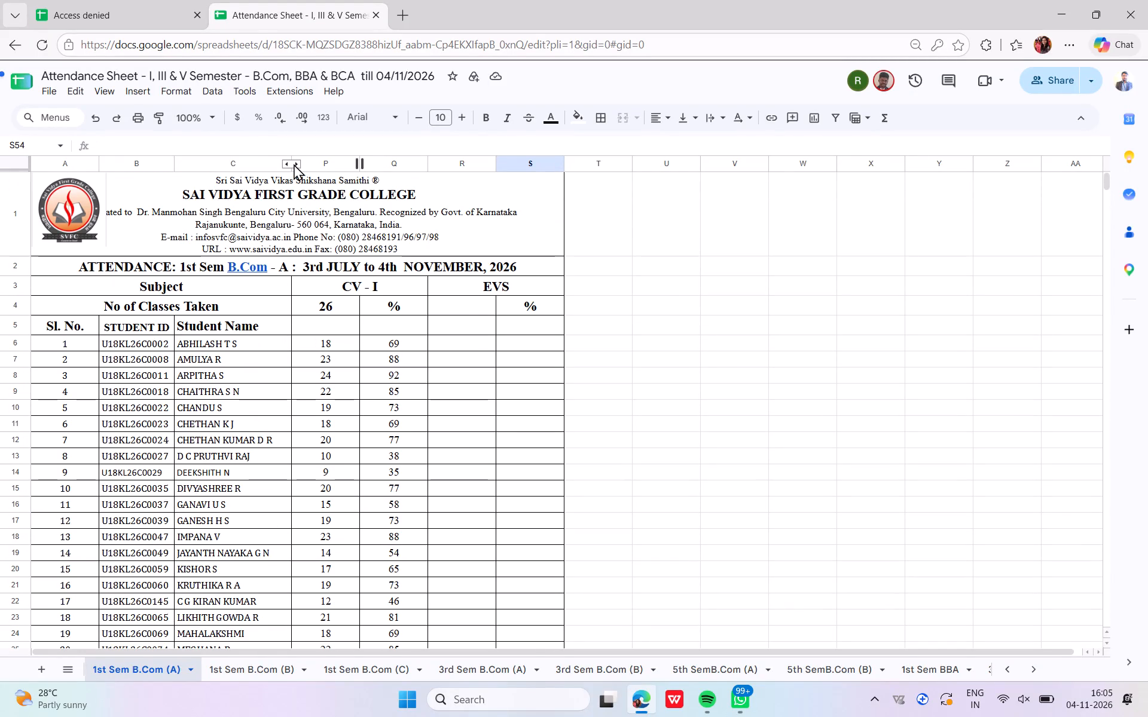
double_click(294, 164)
left_click(453, 379)
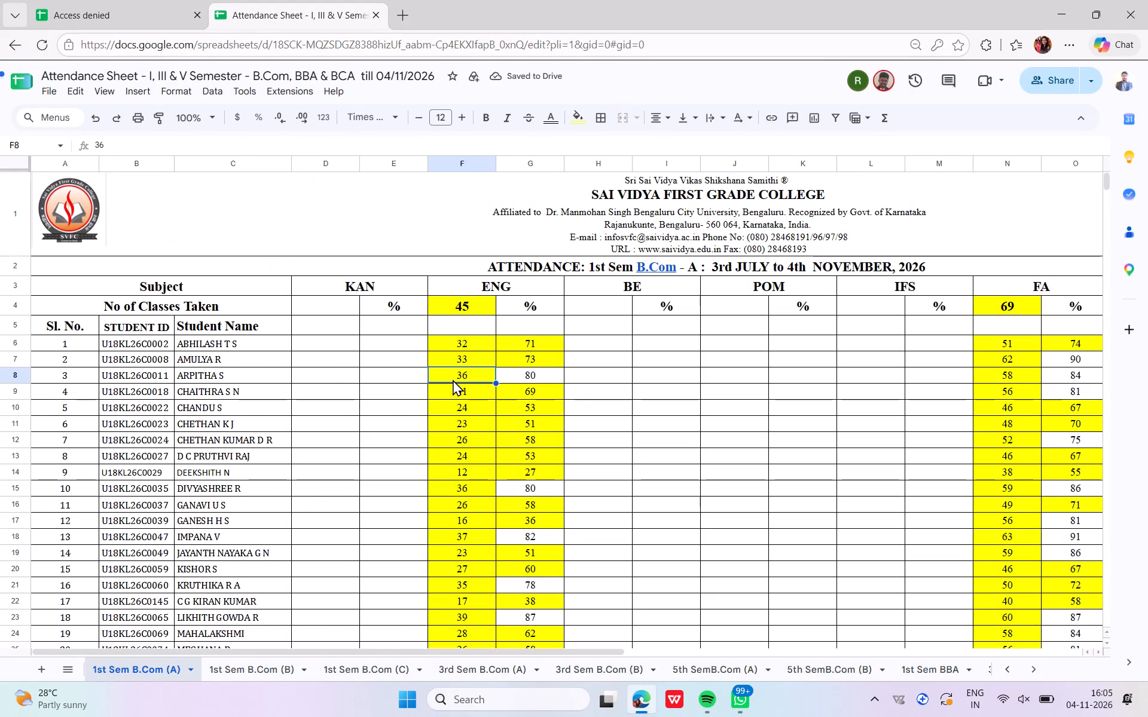
scroll(453, 379, "up", 1)
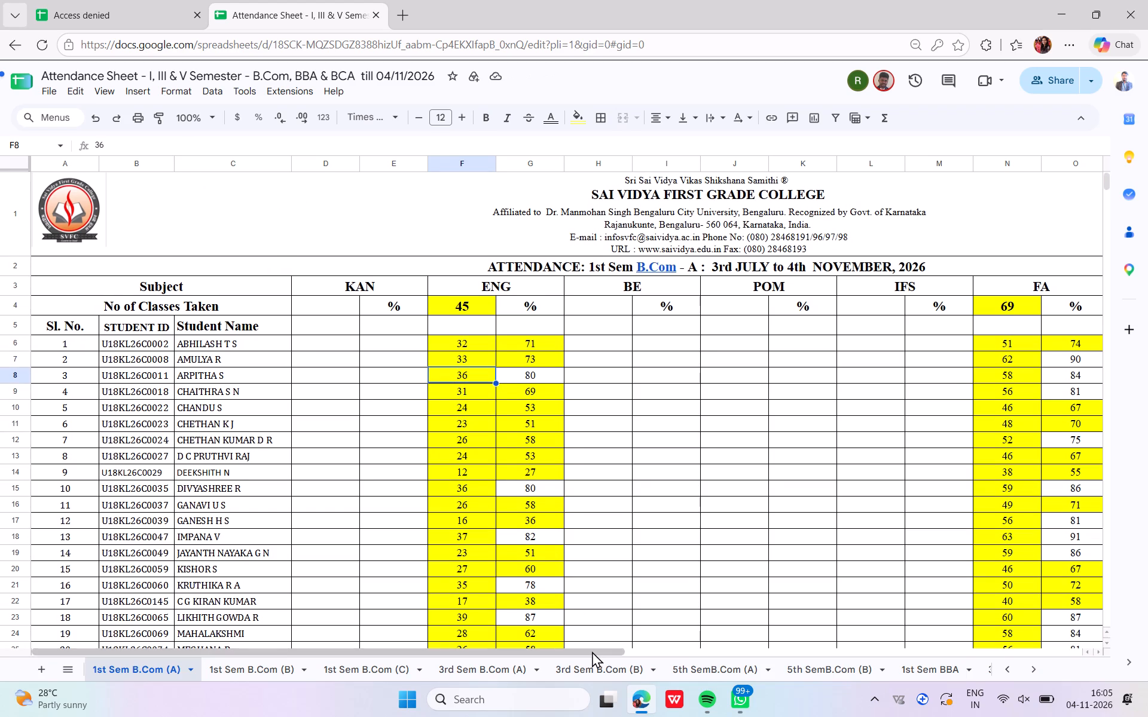
Unhide the hidden subject columns D to O on the 3rd Sem B.Com (B) sheet.
left_click(591, 670)
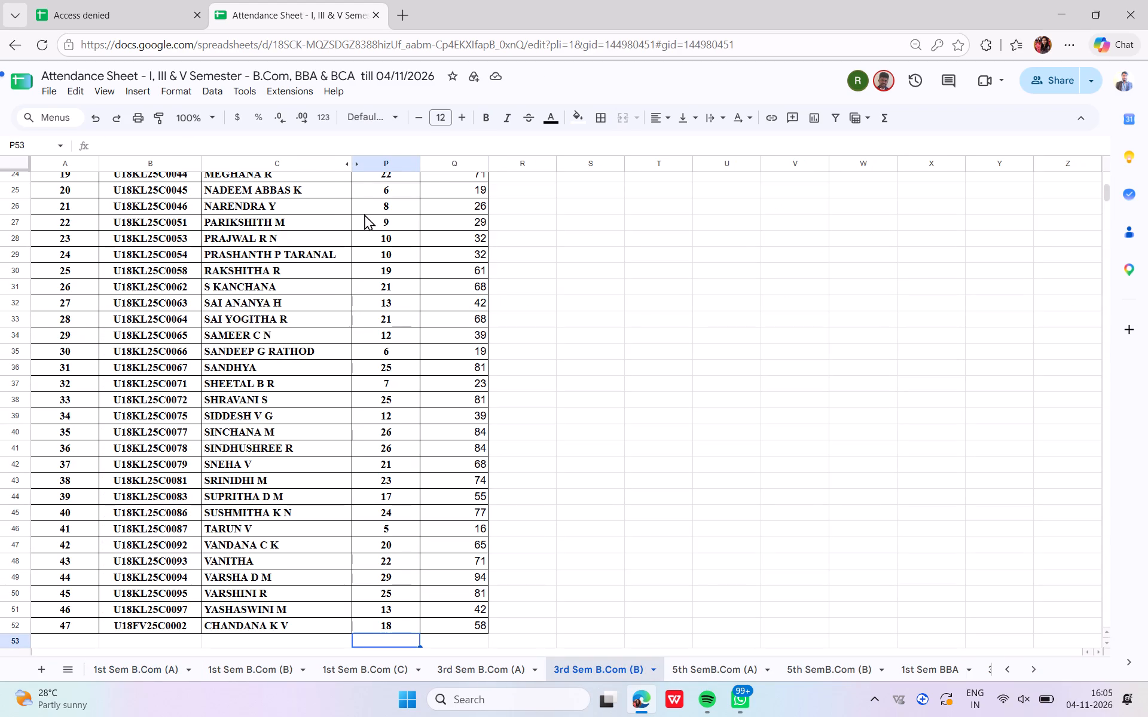
double_click(358, 165)
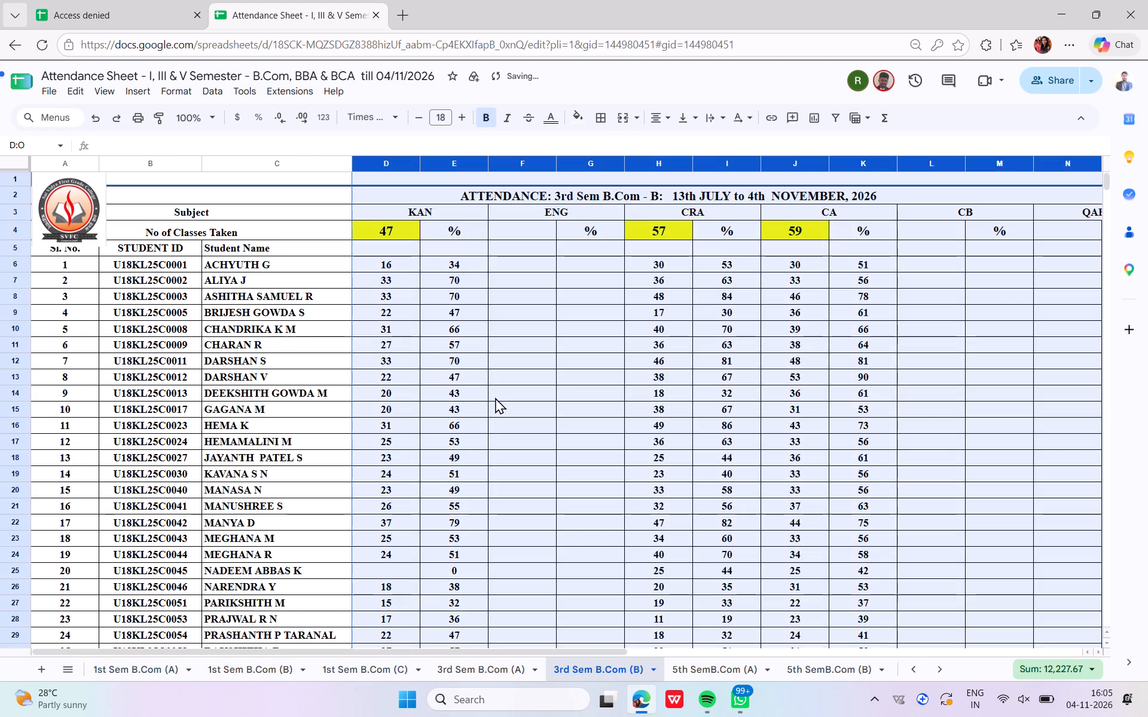
left_click(495, 397)
scroll(495, 397, "up", 1)
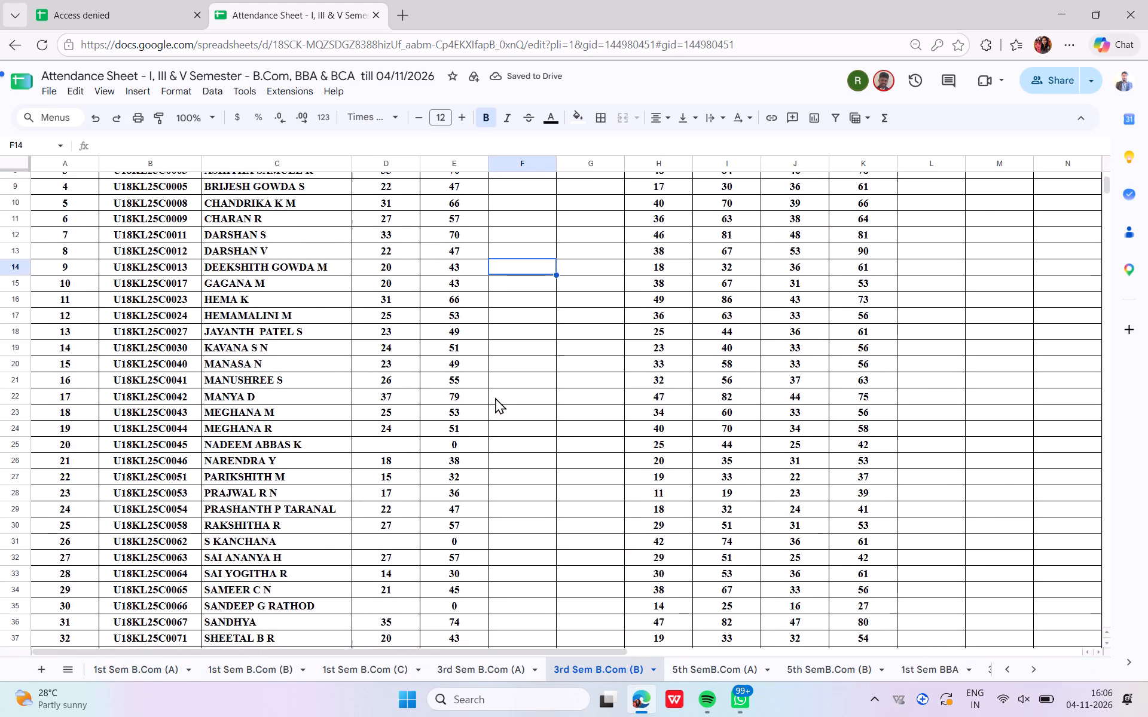
scroll(495, 397, "up", 1)
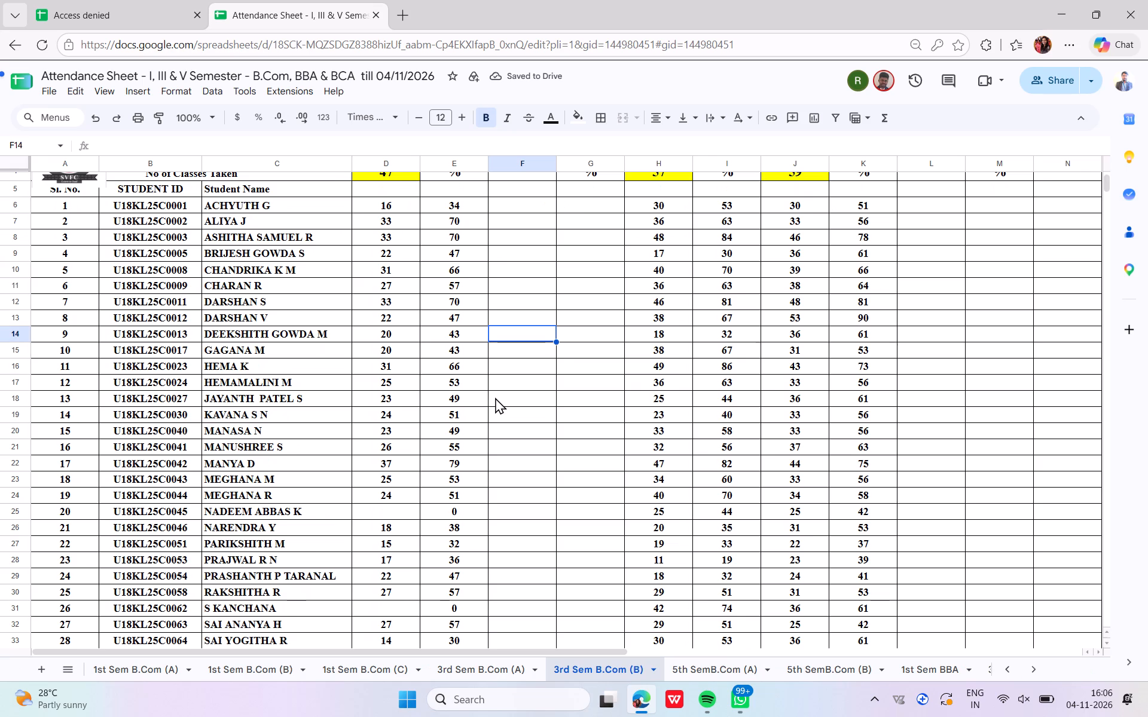